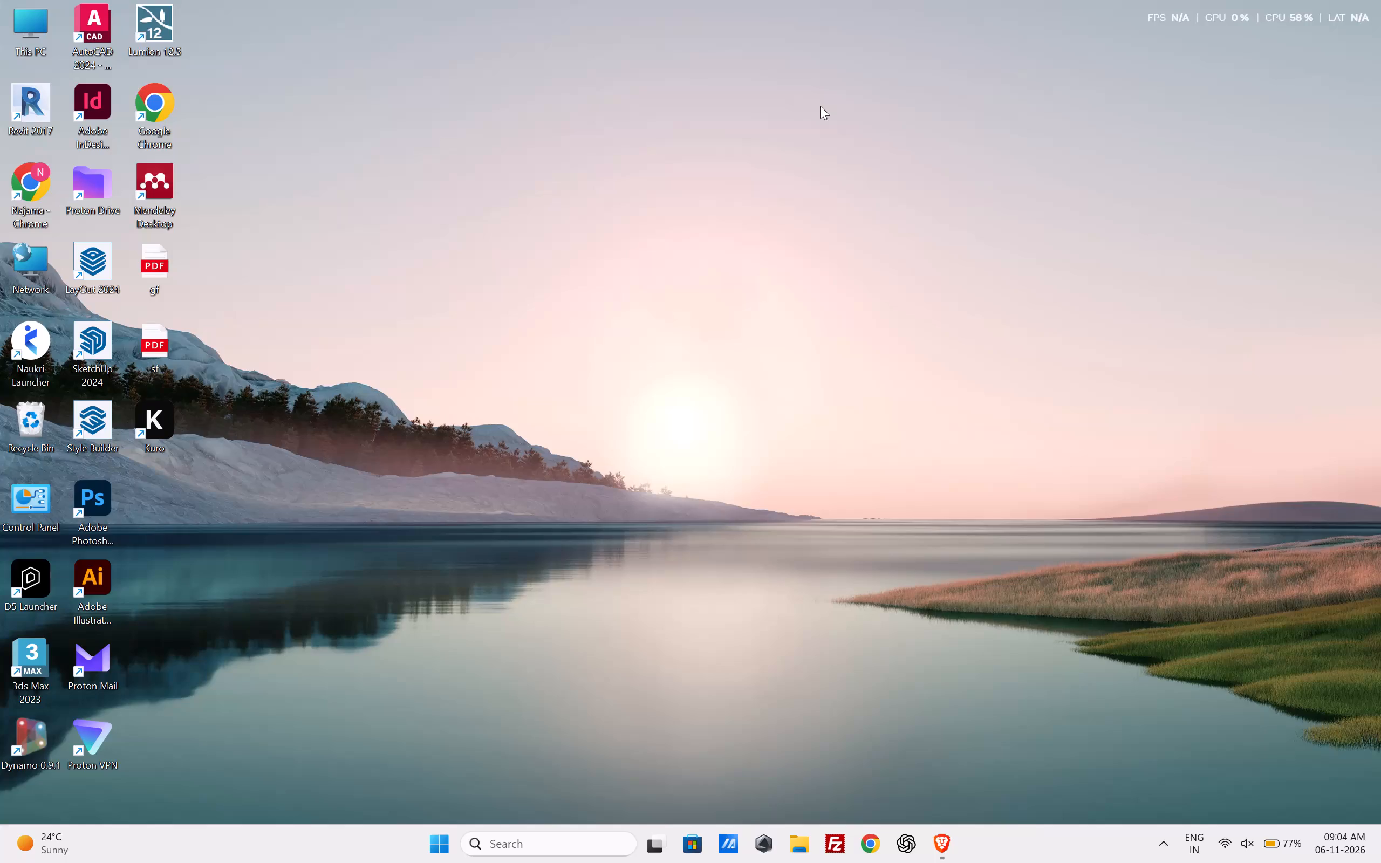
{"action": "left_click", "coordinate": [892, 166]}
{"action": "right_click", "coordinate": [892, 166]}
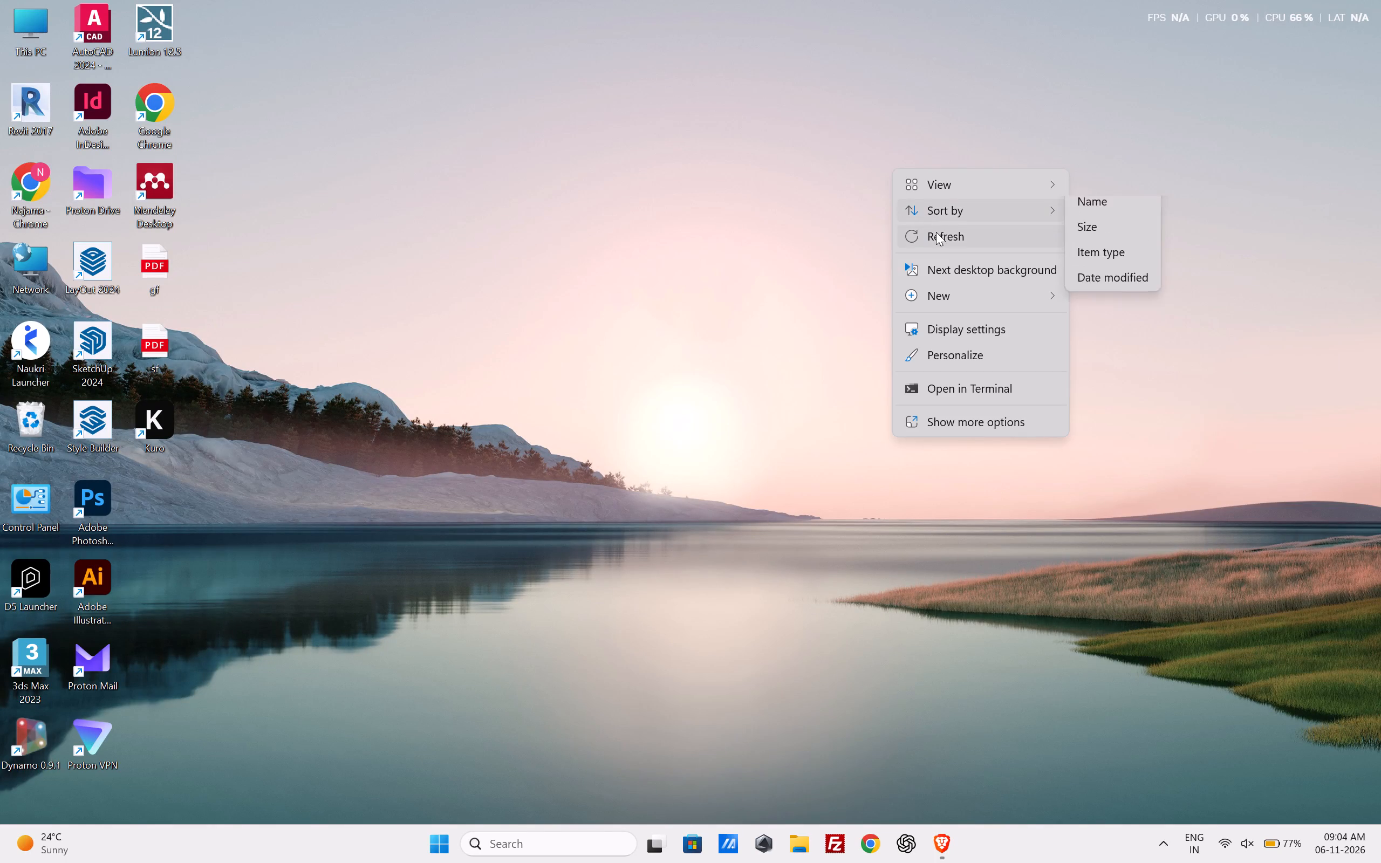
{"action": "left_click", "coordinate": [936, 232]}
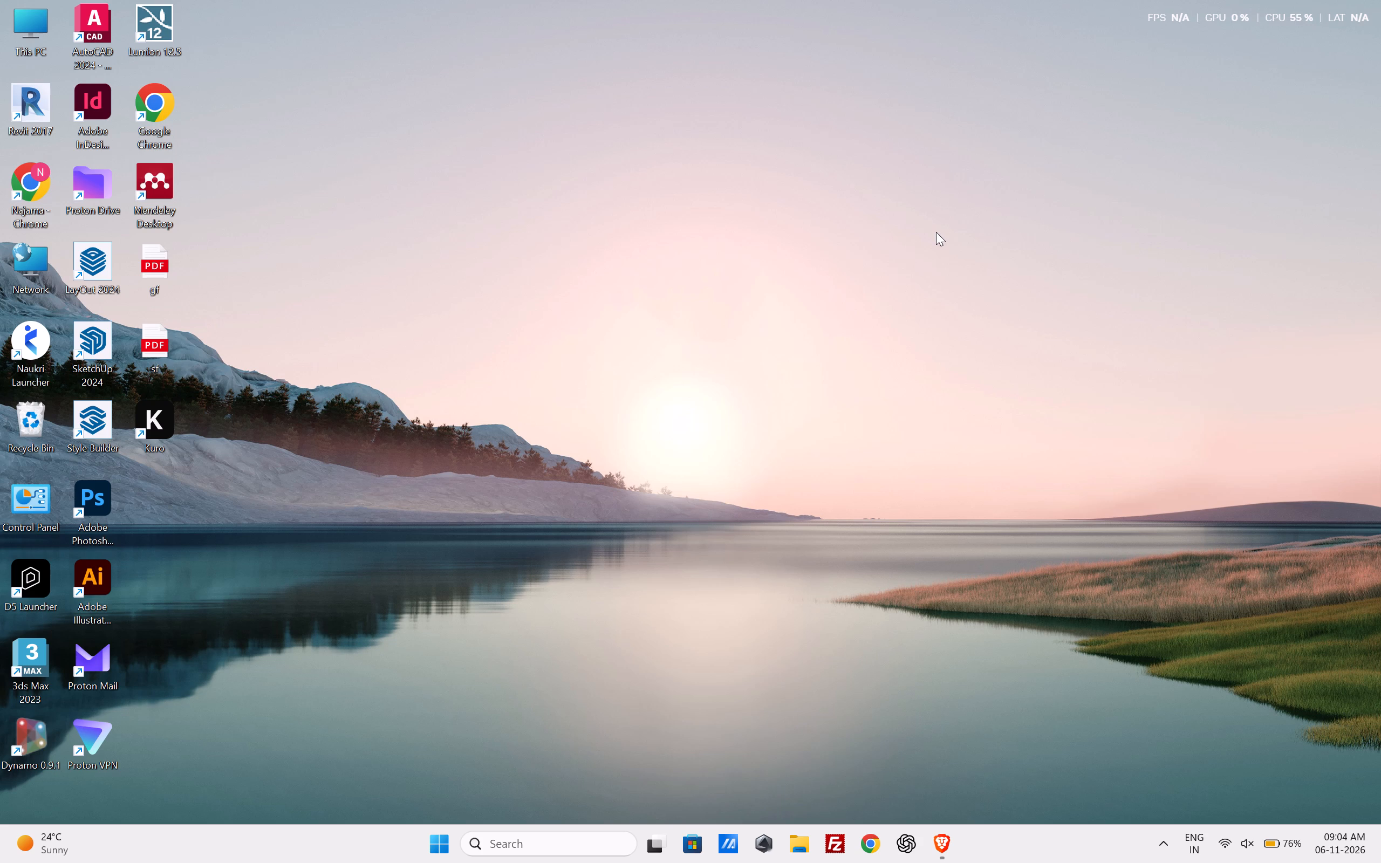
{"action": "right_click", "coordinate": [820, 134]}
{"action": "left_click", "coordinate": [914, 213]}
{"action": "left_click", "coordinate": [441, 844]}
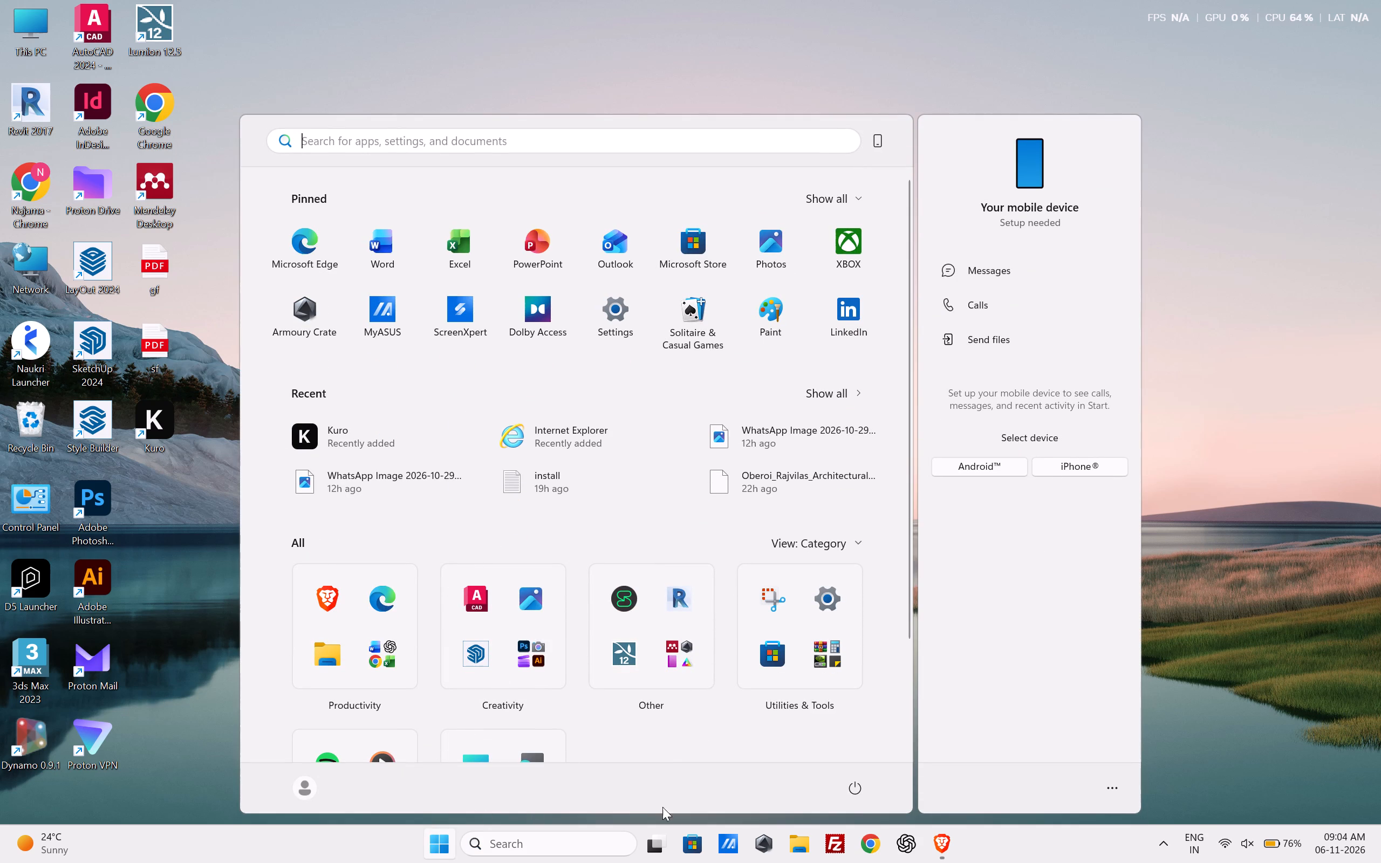
Open the Downloads folder in File Explorer and look through its recent files, dismissing the security notification.
{"action": "left_click", "coordinate": [797, 839]}
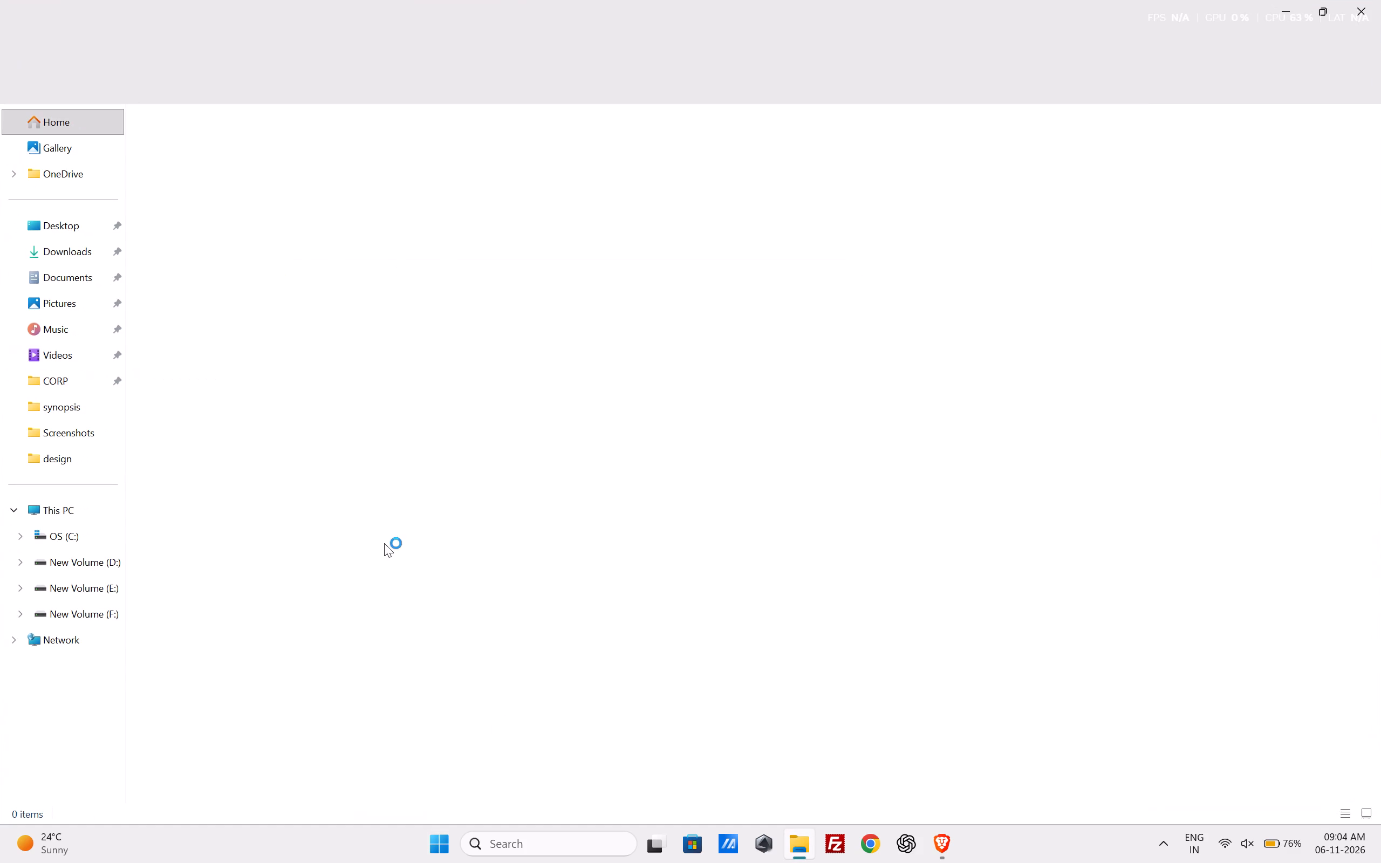
{"action": "left_click", "coordinate": [78, 254]}
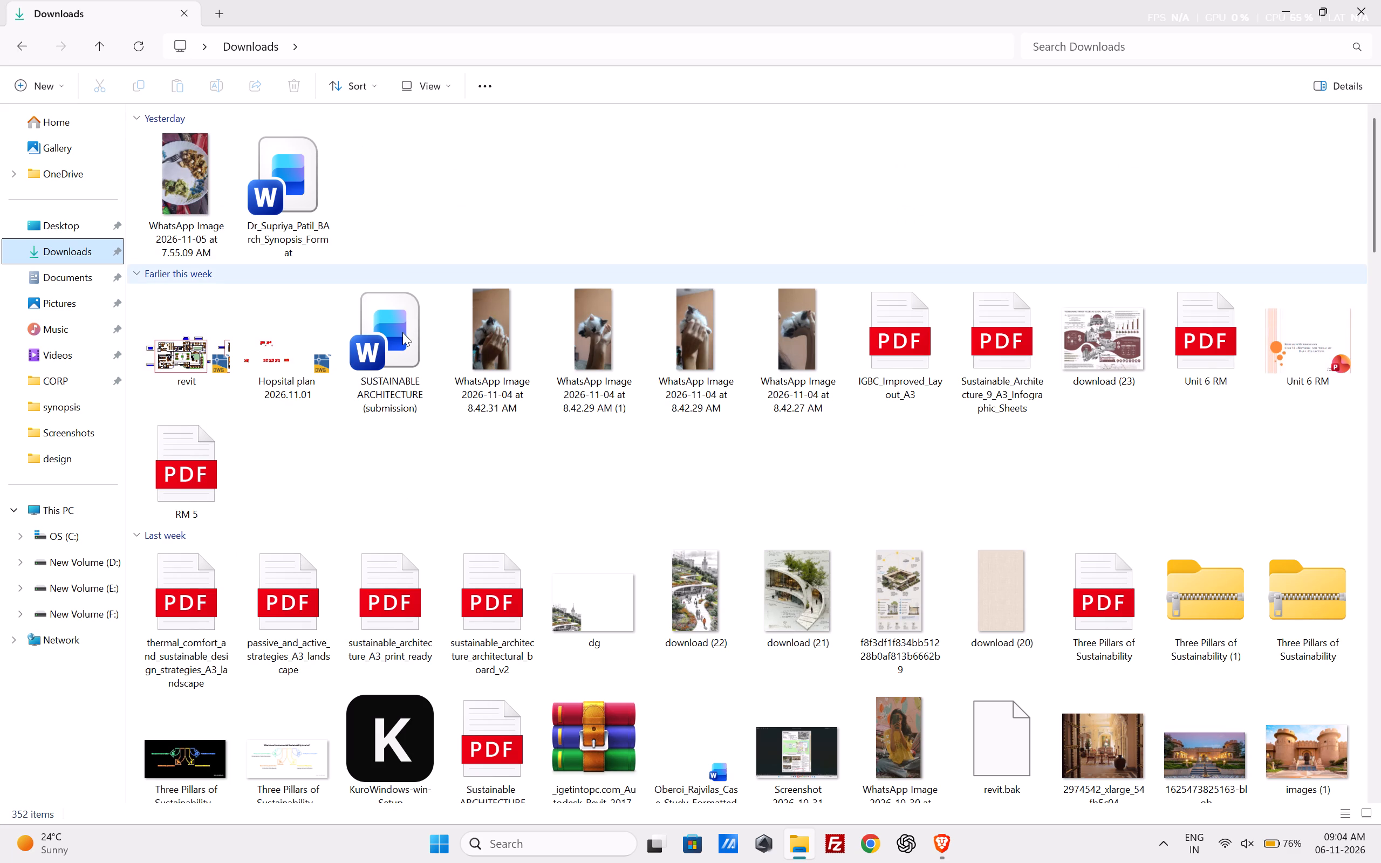
{"action": "scroll", "coordinate": [675, 428], "scroll_direction": "down", "scroll_amount": 6}
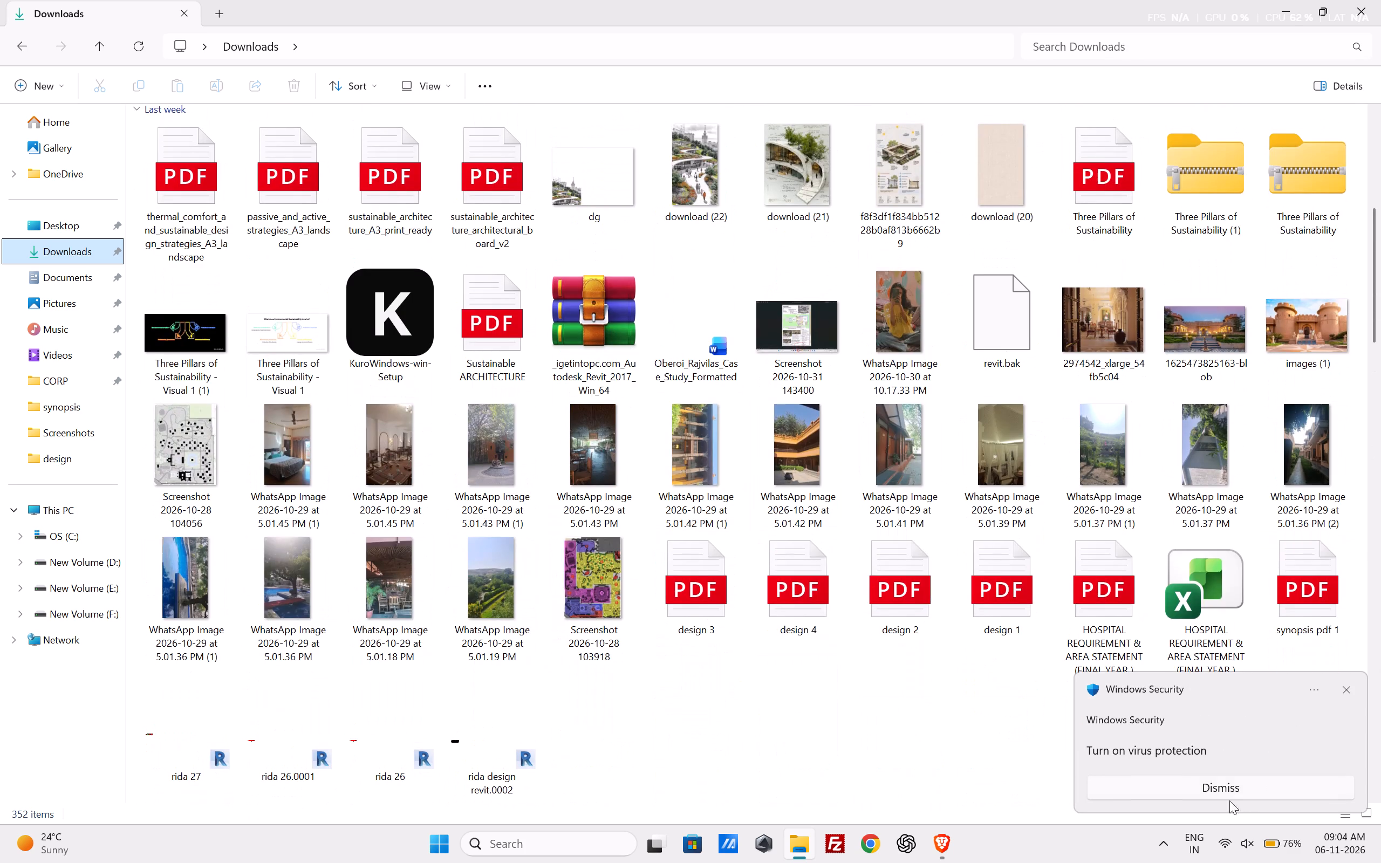
{"action": "left_click", "coordinate": [1238, 789]}
{"action": "scroll", "coordinate": [851, 498], "scroll_direction": "up", "scroll_amount": 1}
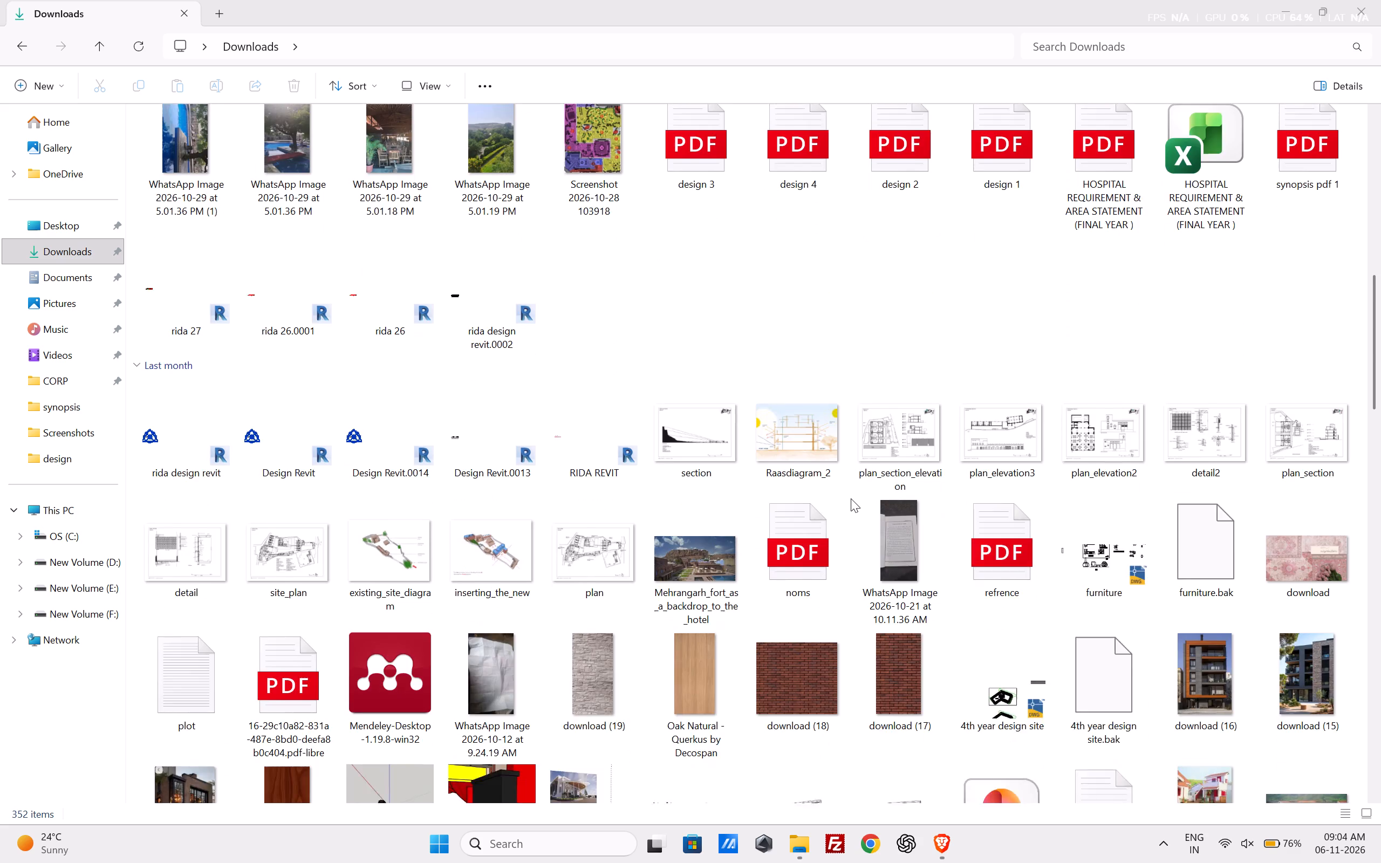
{"action": "scroll", "coordinate": [851, 498], "scroll_direction": "up", "scroll_amount": 2}
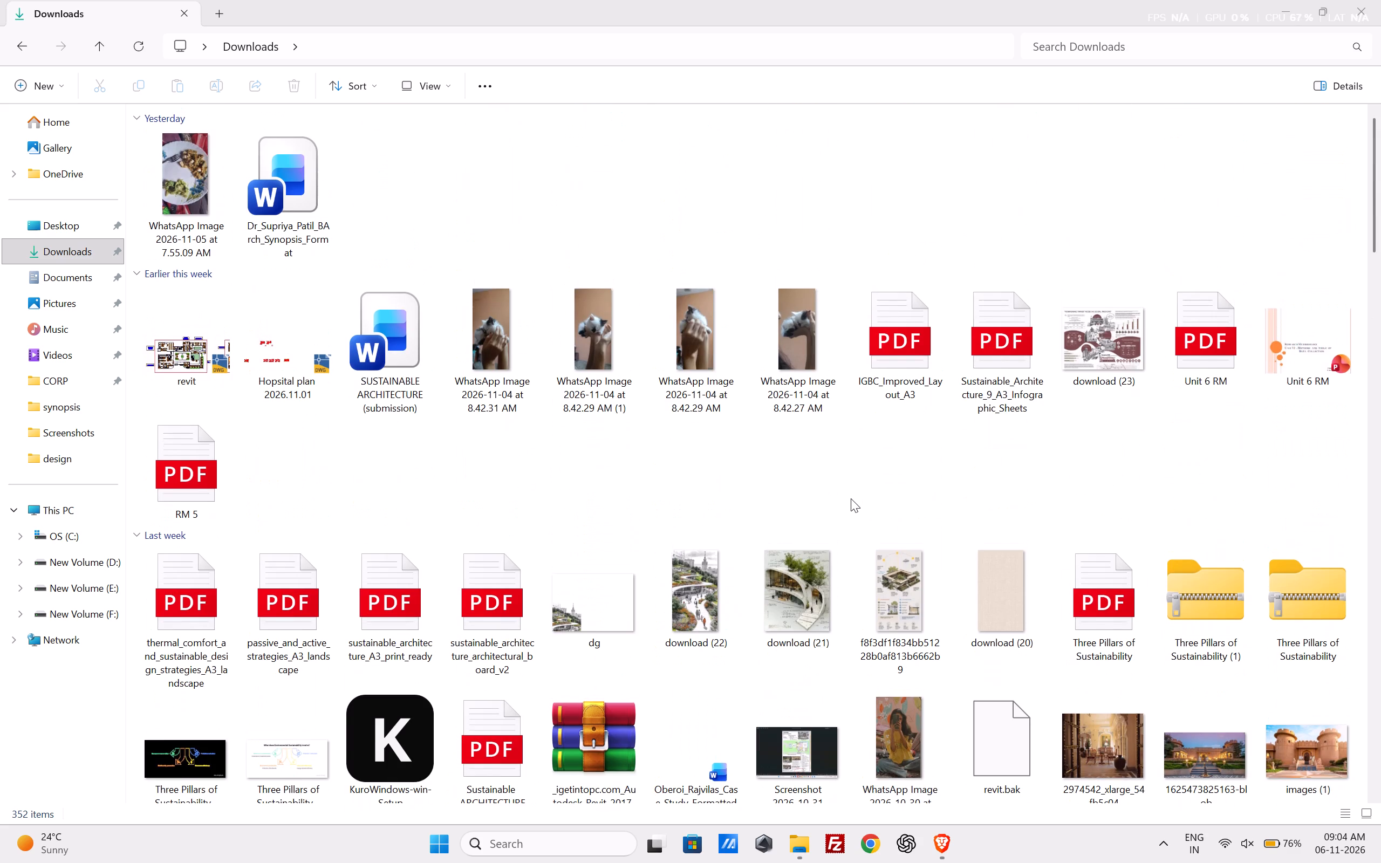
{"action": "scroll", "coordinate": [851, 498], "scroll_direction": "down", "scroll_amount": 3}
{"action": "scroll", "coordinate": [851, 498], "scroll_direction": "up", "scroll_amount": 2}
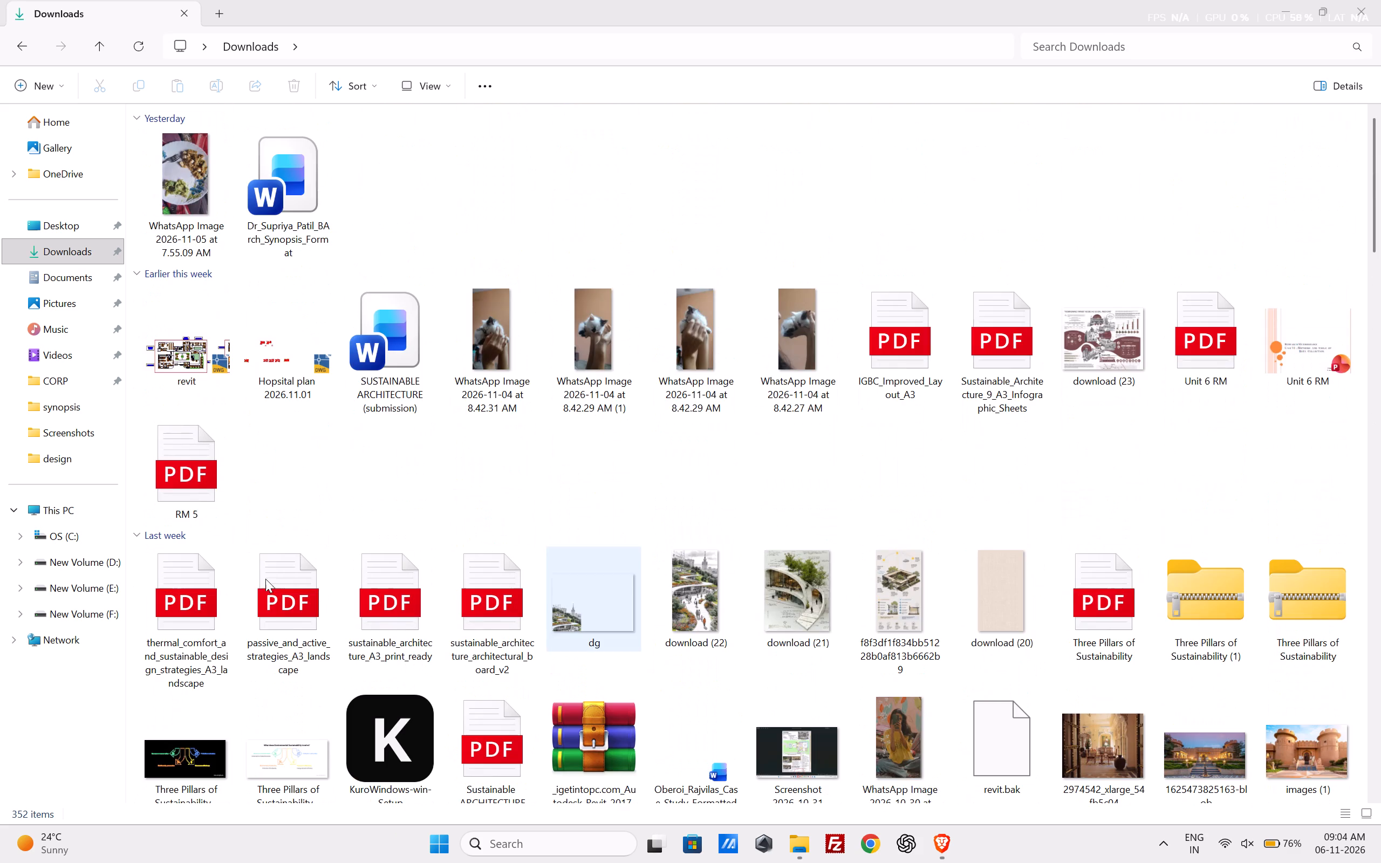
Open the Word document SUBMISSION 1 from the synopsis folder.
{"action": "left_click", "coordinate": [77, 405]}
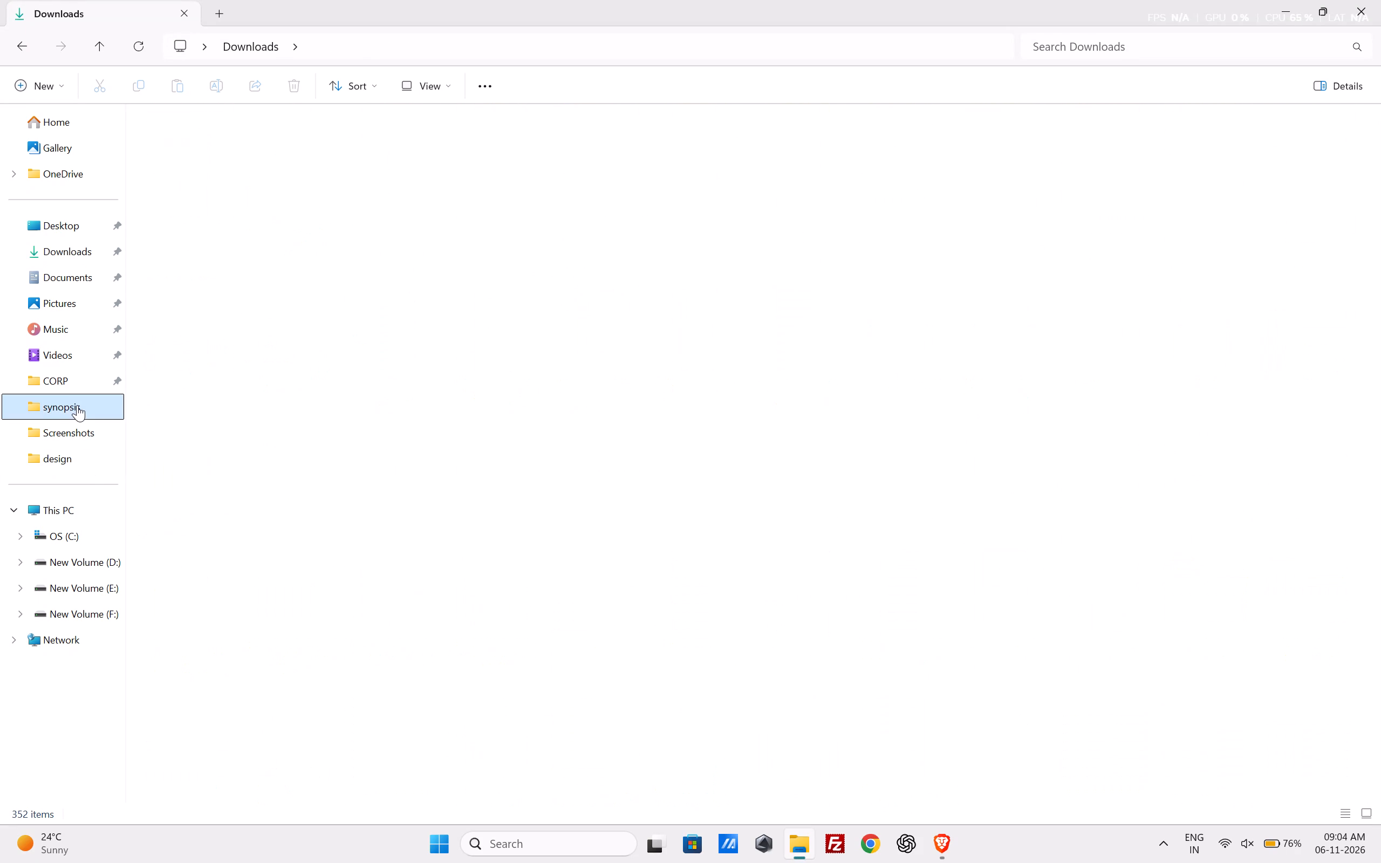
{"action": "double_click", "coordinate": [796, 156]}
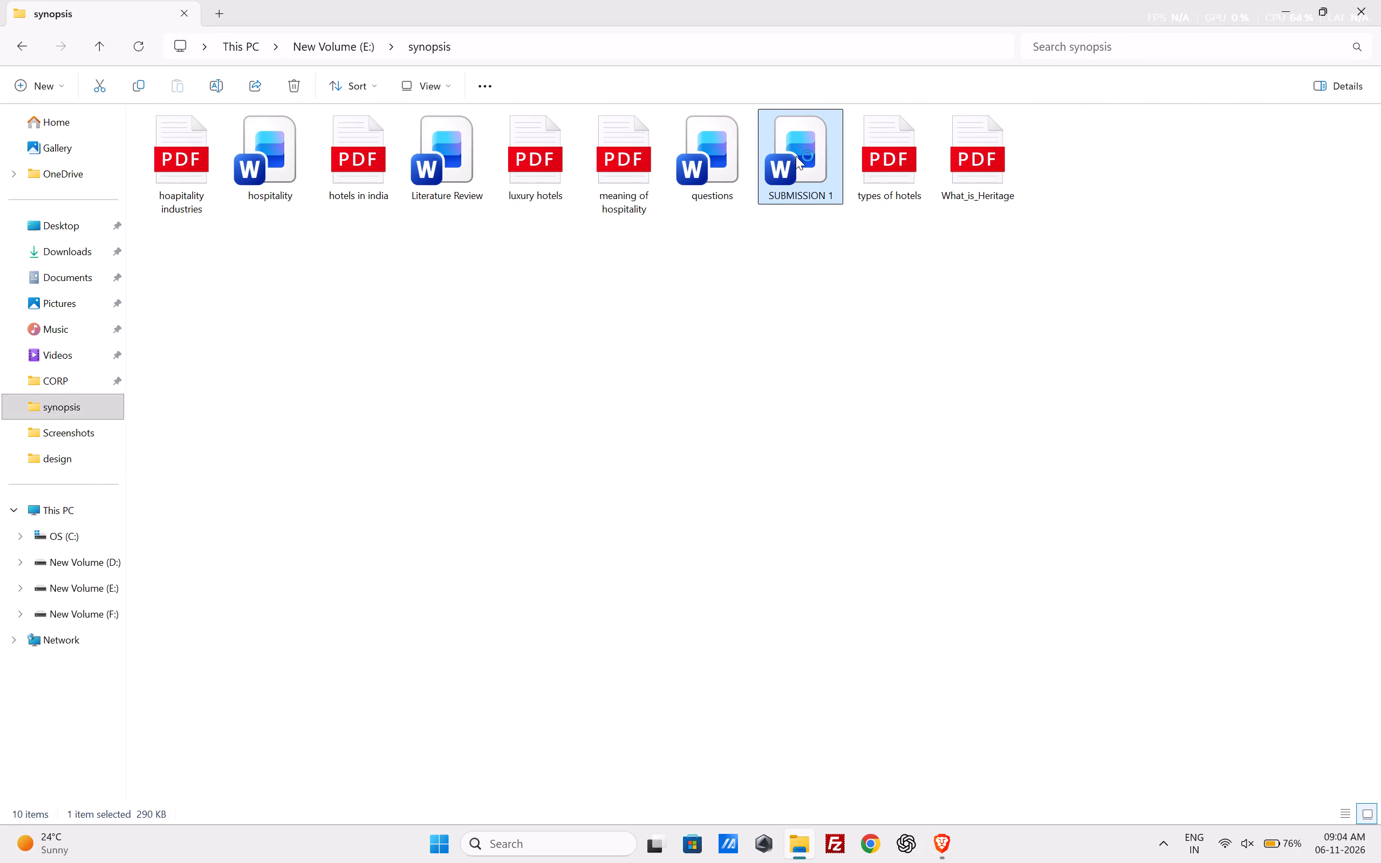
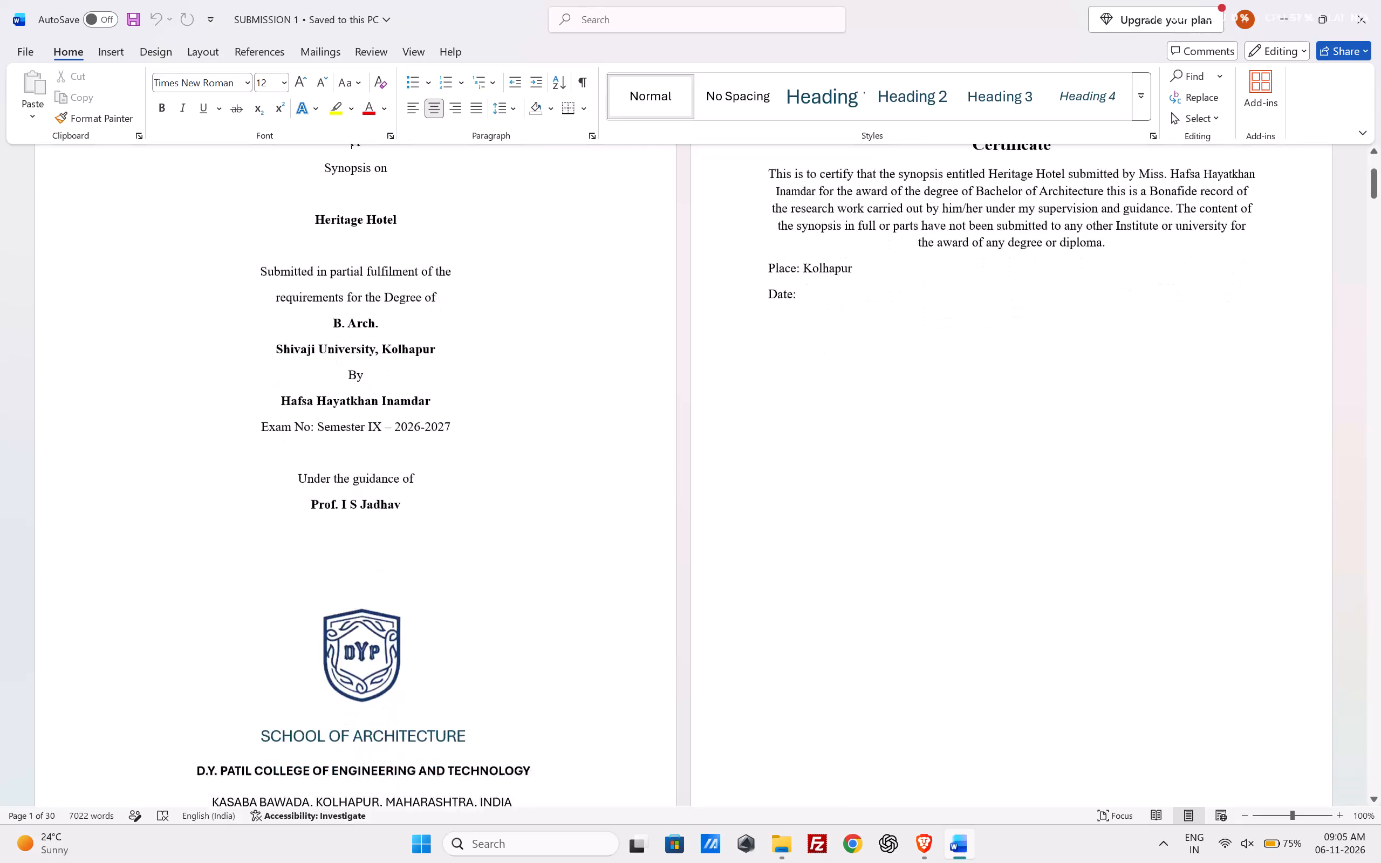
Correct the misspelled "re uest" to "request" in the wake-up call service row of the guest services table.
{"action": "scroll", "coordinate": [706, 339], "scroll_direction": "down", "scroll_amount": 13}
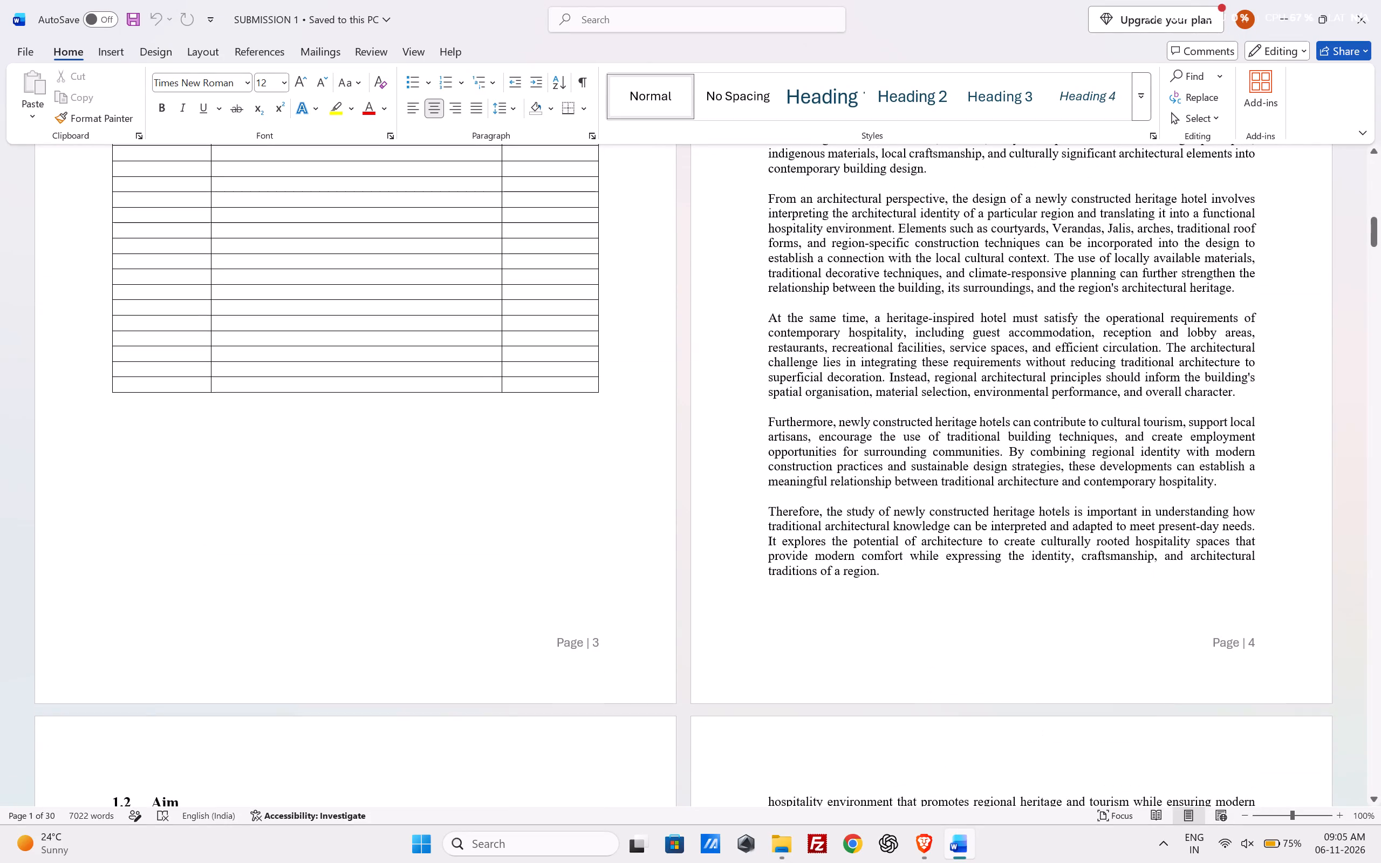
{"action": "left_click_drag", "start_coordinate": [1372, 230], "coordinate": [1376, 608]}
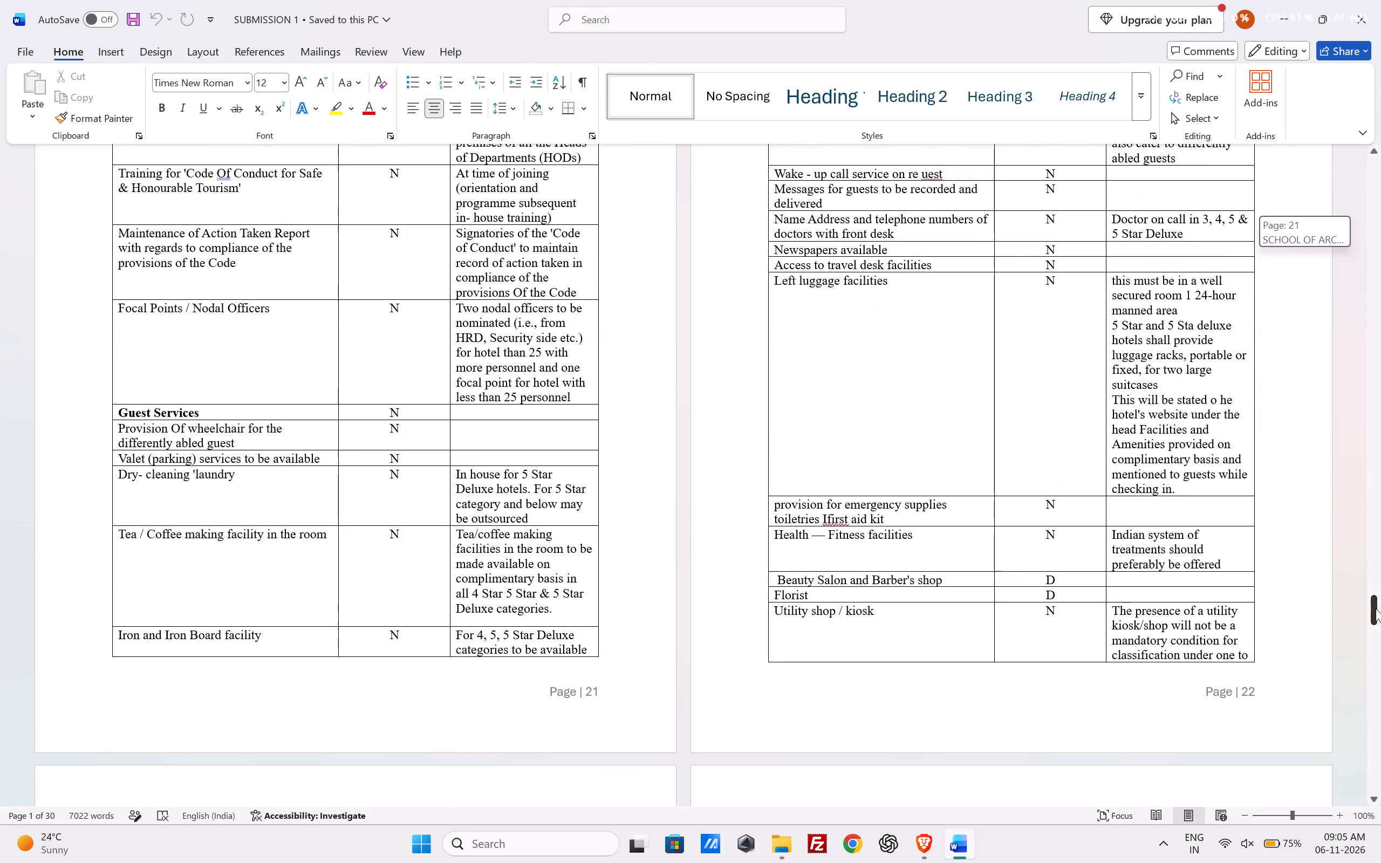
{"action": "left_click_drag", "start_coordinate": [1376, 608], "coordinate": [1355, 593]}
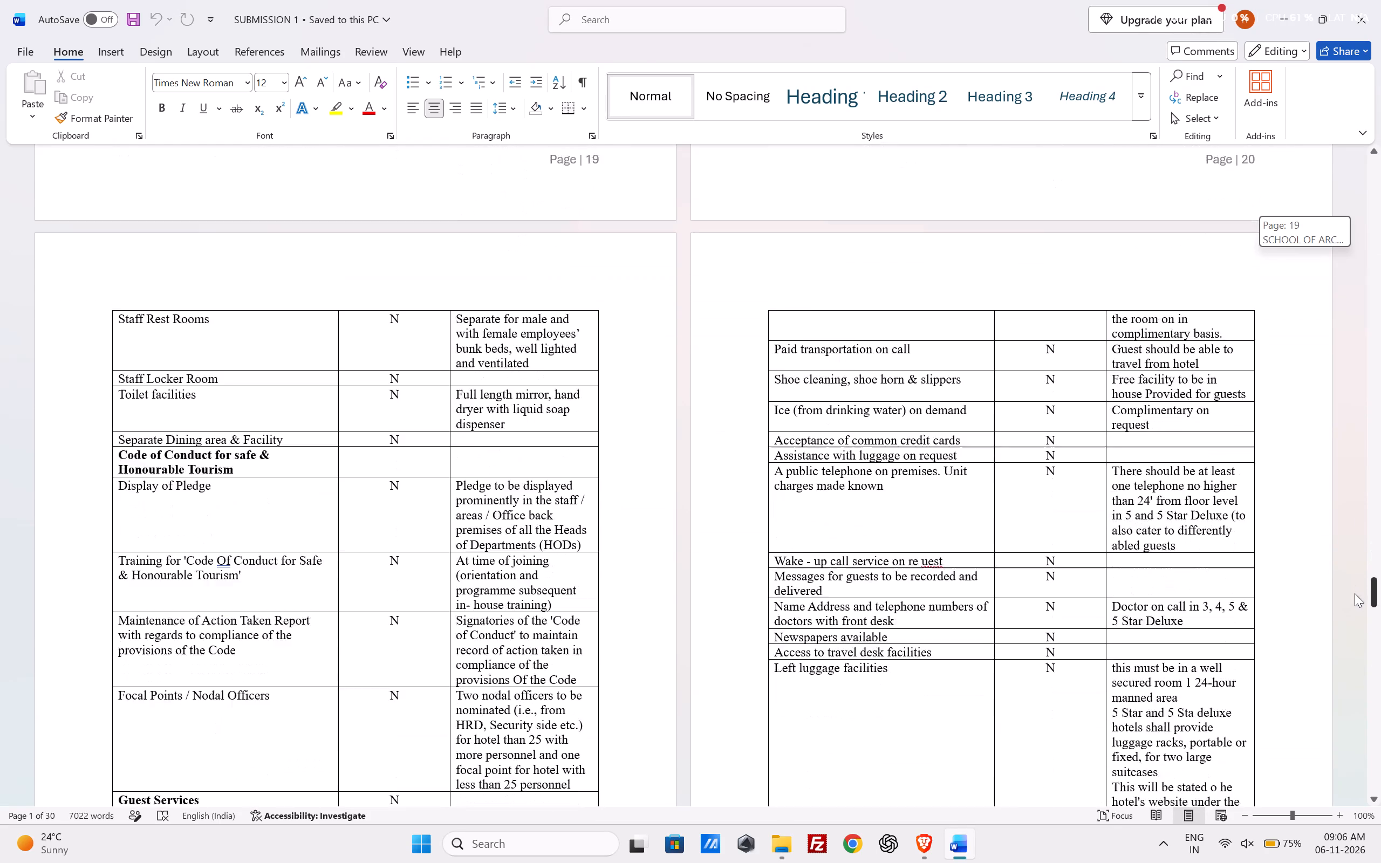
{"action": "left_click_drag", "start_coordinate": [1355, 593], "coordinate": [1354, 593]}
{"action": "right_click", "coordinate": [931, 503]}
{"action": "right_click", "coordinate": [931, 503]}
{"action": "left_click", "coordinate": [922, 506]}
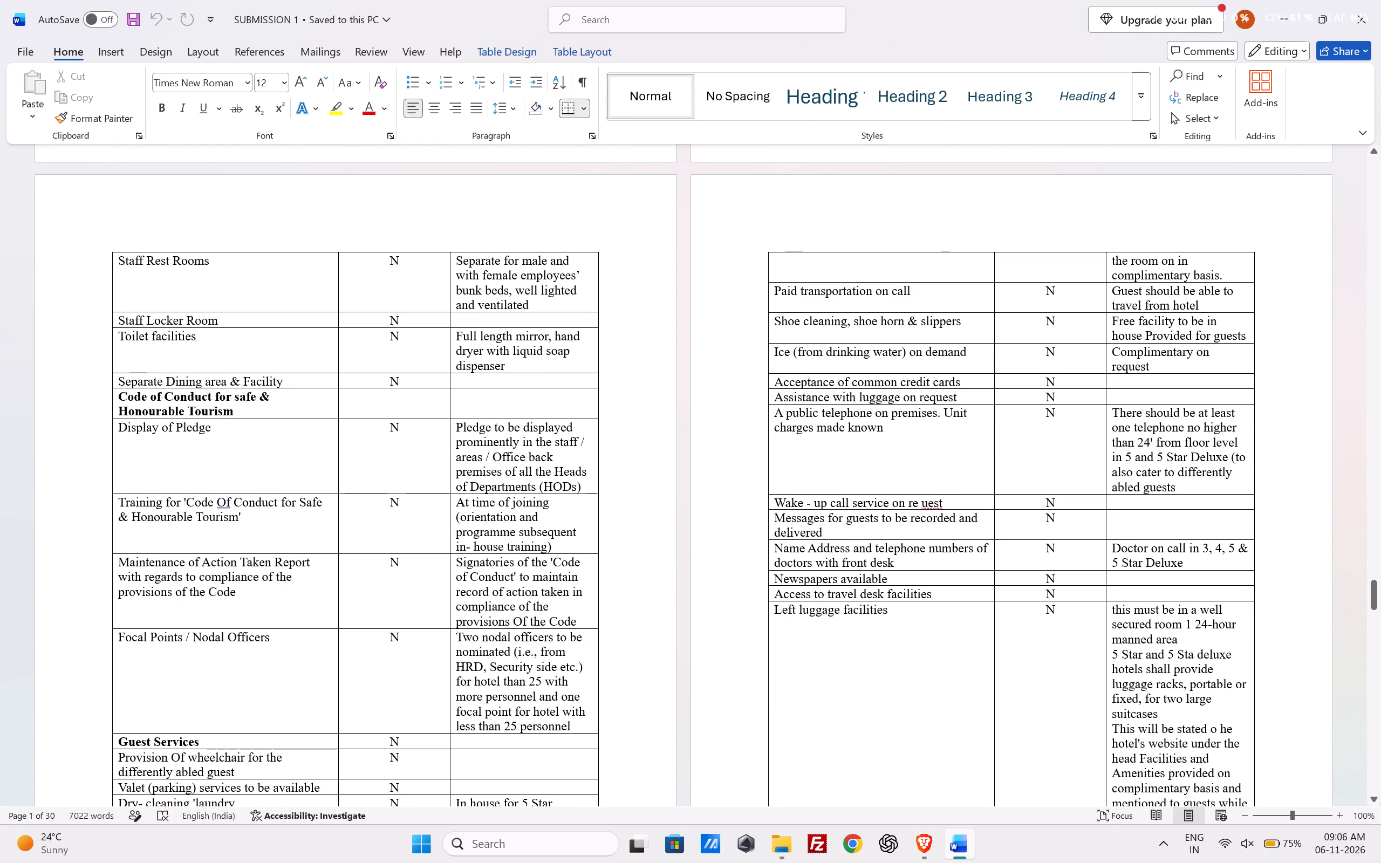
{"action": "right_click", "coordinate": [933, 502]}
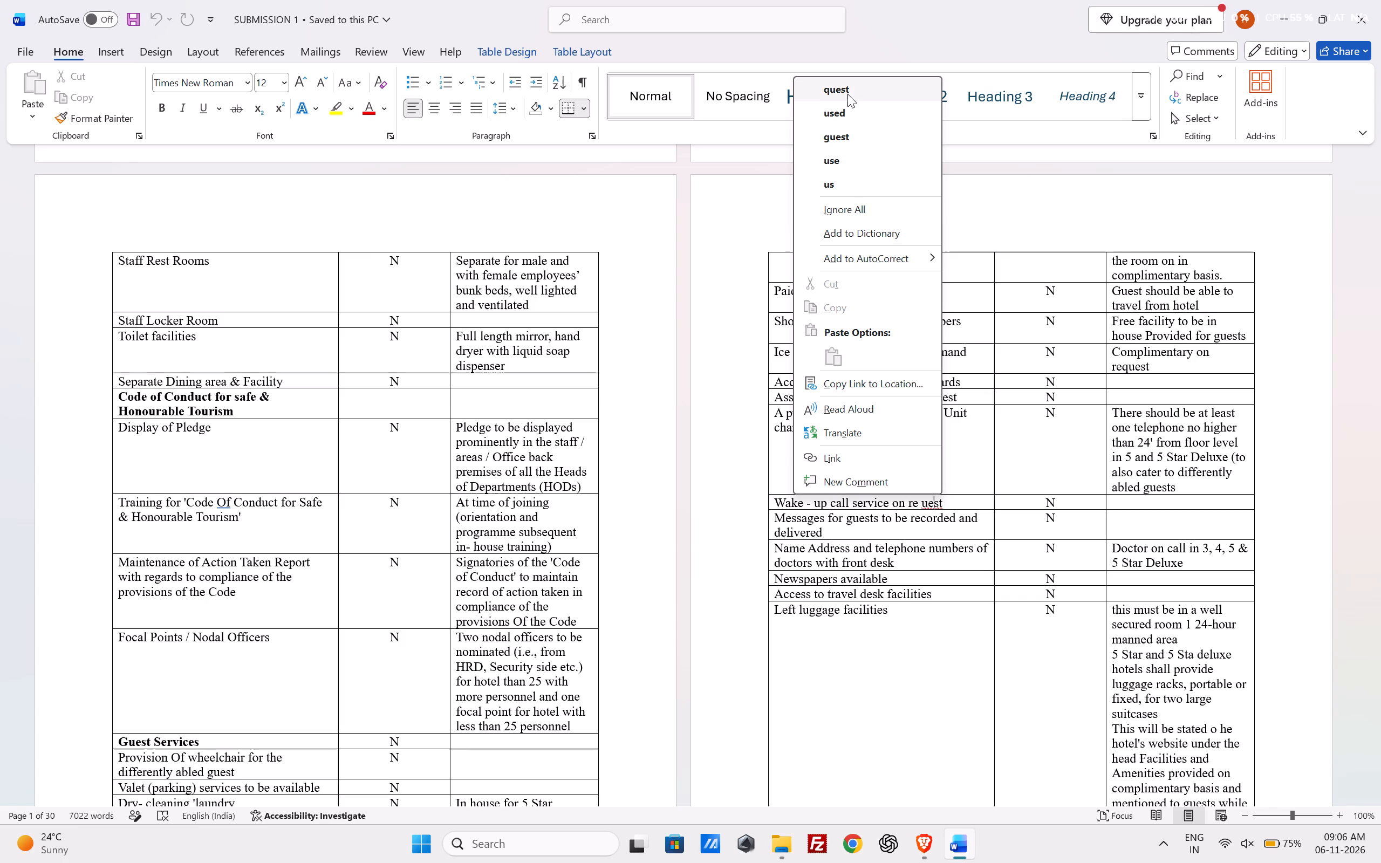
{"action": "left_click", "coordinate": [847, 93]}
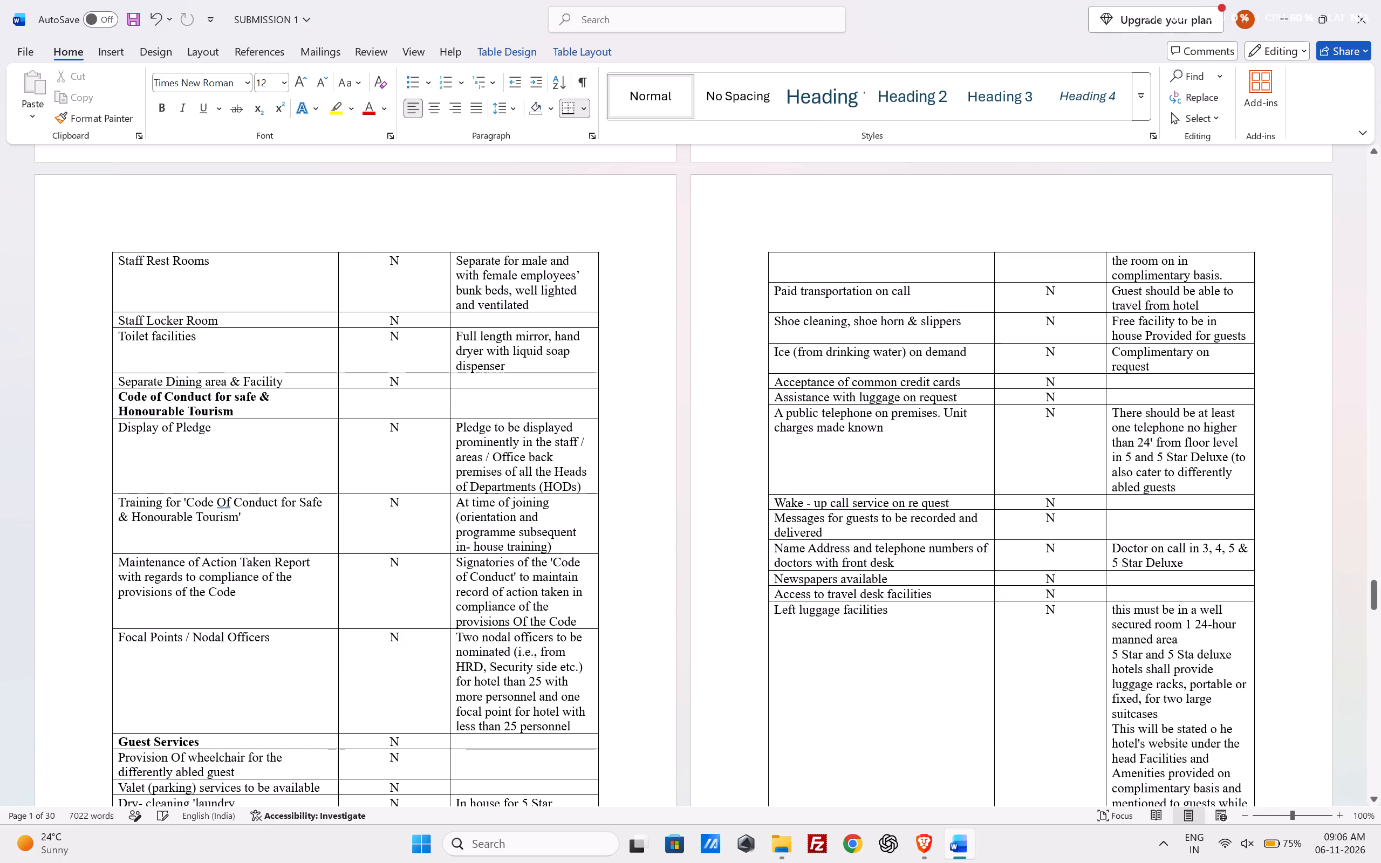
{"action": "left_click", "coordinate": [924, 505]}
{"action": "key", "text": "BackSpace"}
{"action": "left_click", "coordinate": [824, 220]}
Look over the hotel facilities tables around pages 19 to 22 and go to the synopsis's last page.
{"action": "scroll", "coordinate": [1143, 430], "scroll_direction": "down", "scroll_amount": 4}
{"action": "scroll", "coordinate": [1133, 420], "scroll_direction": "down", "scroll_amount": 2, "text": "ctrl"}
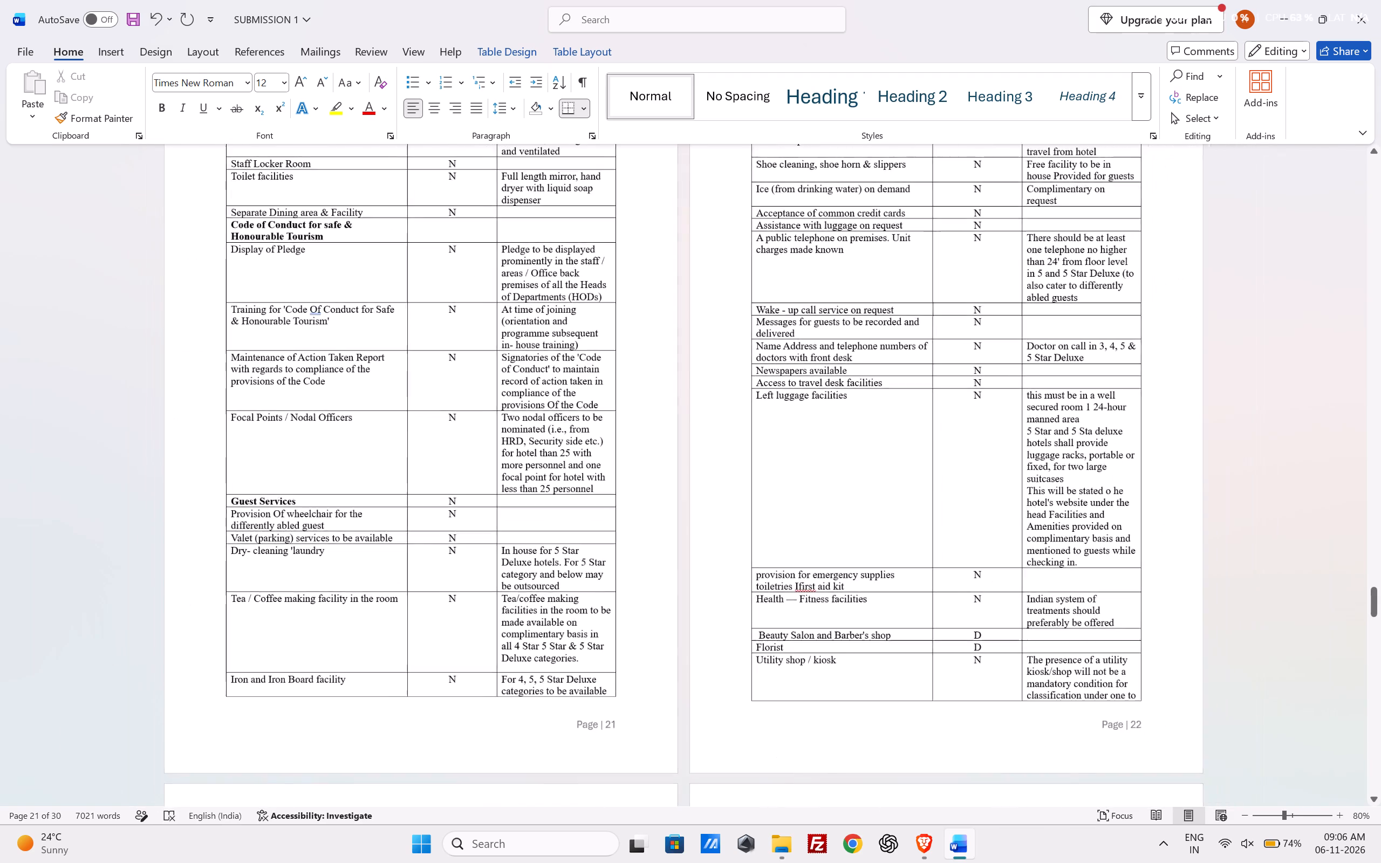
{"action": "scroll", "coordinate": [1133, 420], "scroll_direction": "up", "scroll_amount": 6, "text": "ctrl"}
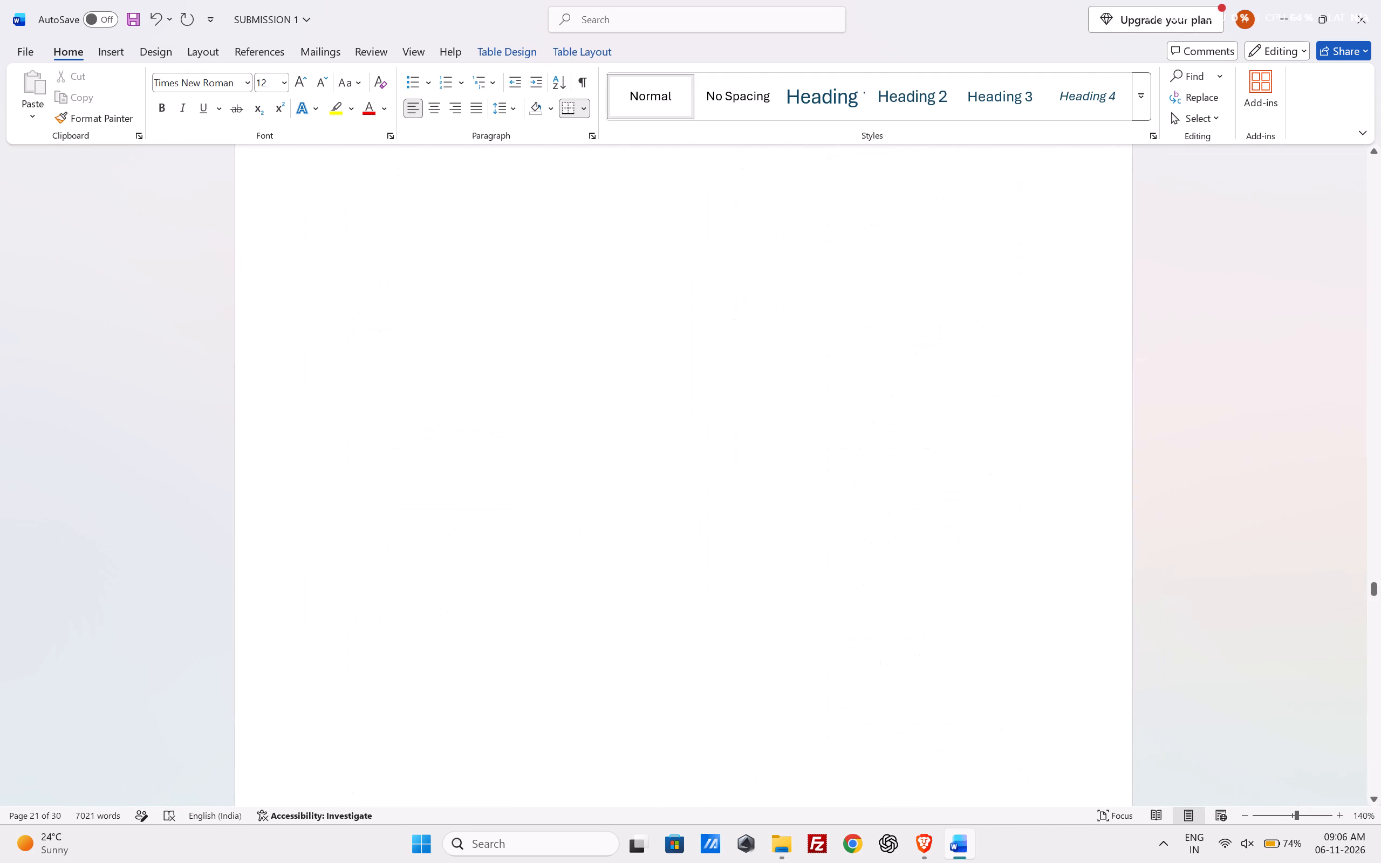
{"action": "scroll", "coordinate": [1133, 420], "scroll_direction": "down", "scroll_amount": 2, "text": "ctrl"}
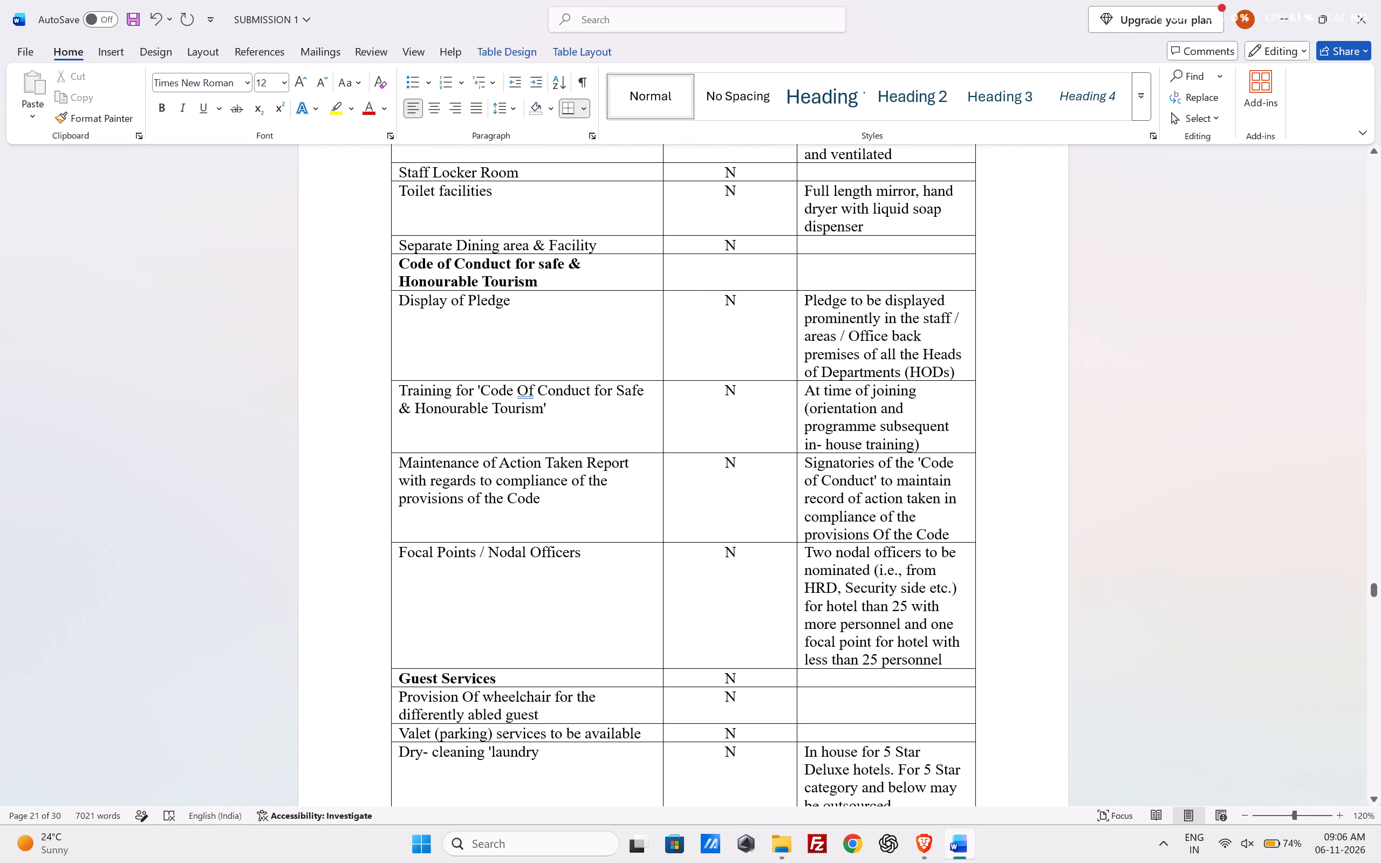
{"action": "scroll", "coordinate": [1133, 420], "scroll_direction": "down", "scroll_amount": 6, "text": "ctrl"}
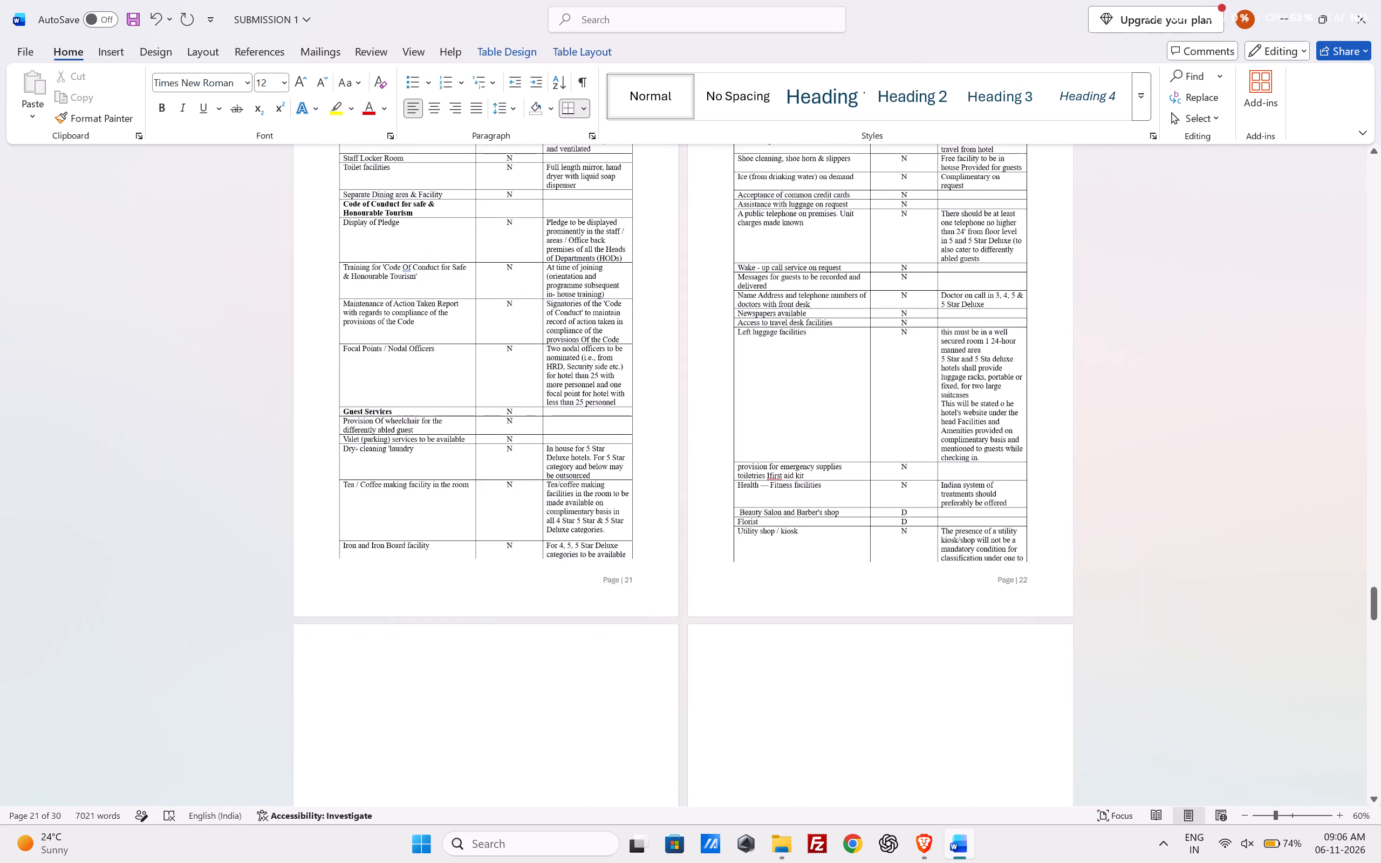
{"action": "scroll", "coordinate": [1133, 420], "scroll_direction": "up", "scroll_amount": 5, "text": "ctrl"}
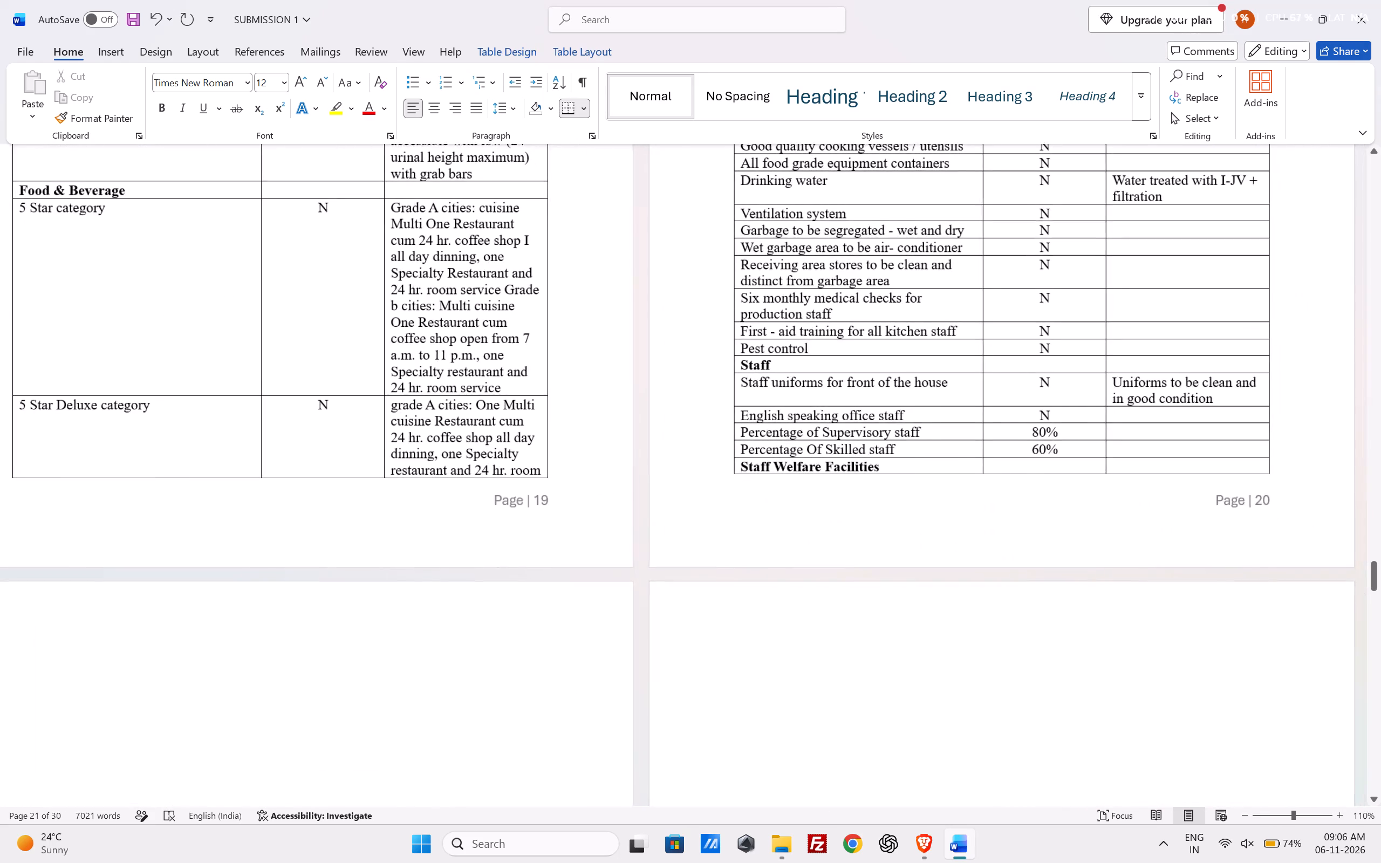
{"action": "scroll", "coordinate": [1133, 420], "scroll_direction": "up", "scroll_amount": 1, "text": "ctrl"}
{"action": "scroll", "coordinate": [1133, 420], "scroll_direction": "down", "scroll_amount": 1, "text": "ctrl"}
{"action": "scroll", "coordinate": [871, 474], "scroll_direction": "down", "scroll_amount": 8}
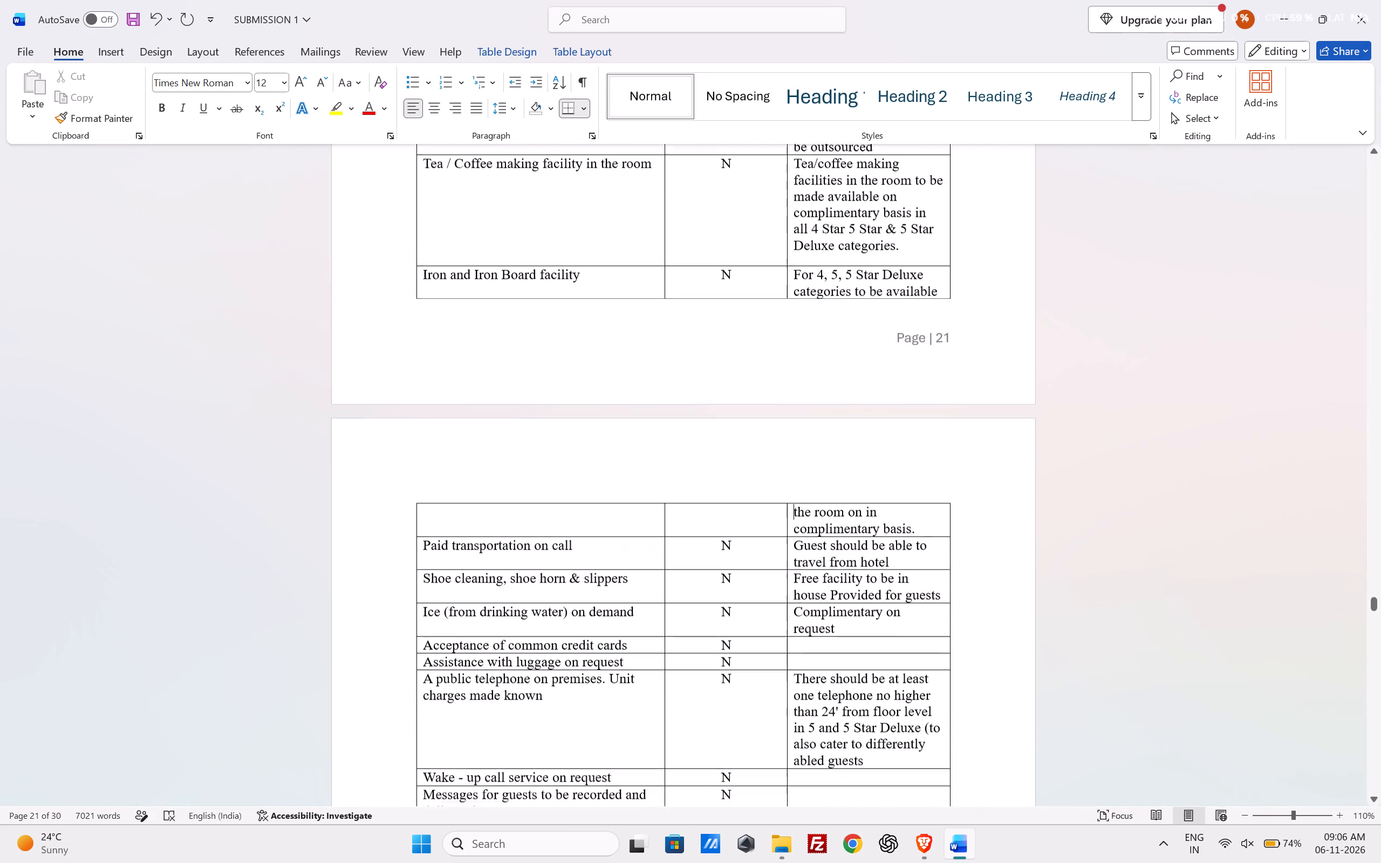
{"action": "scroll", "coordinate": [820, 450], "scroll_direction": "down", "scroll_amount": 8}
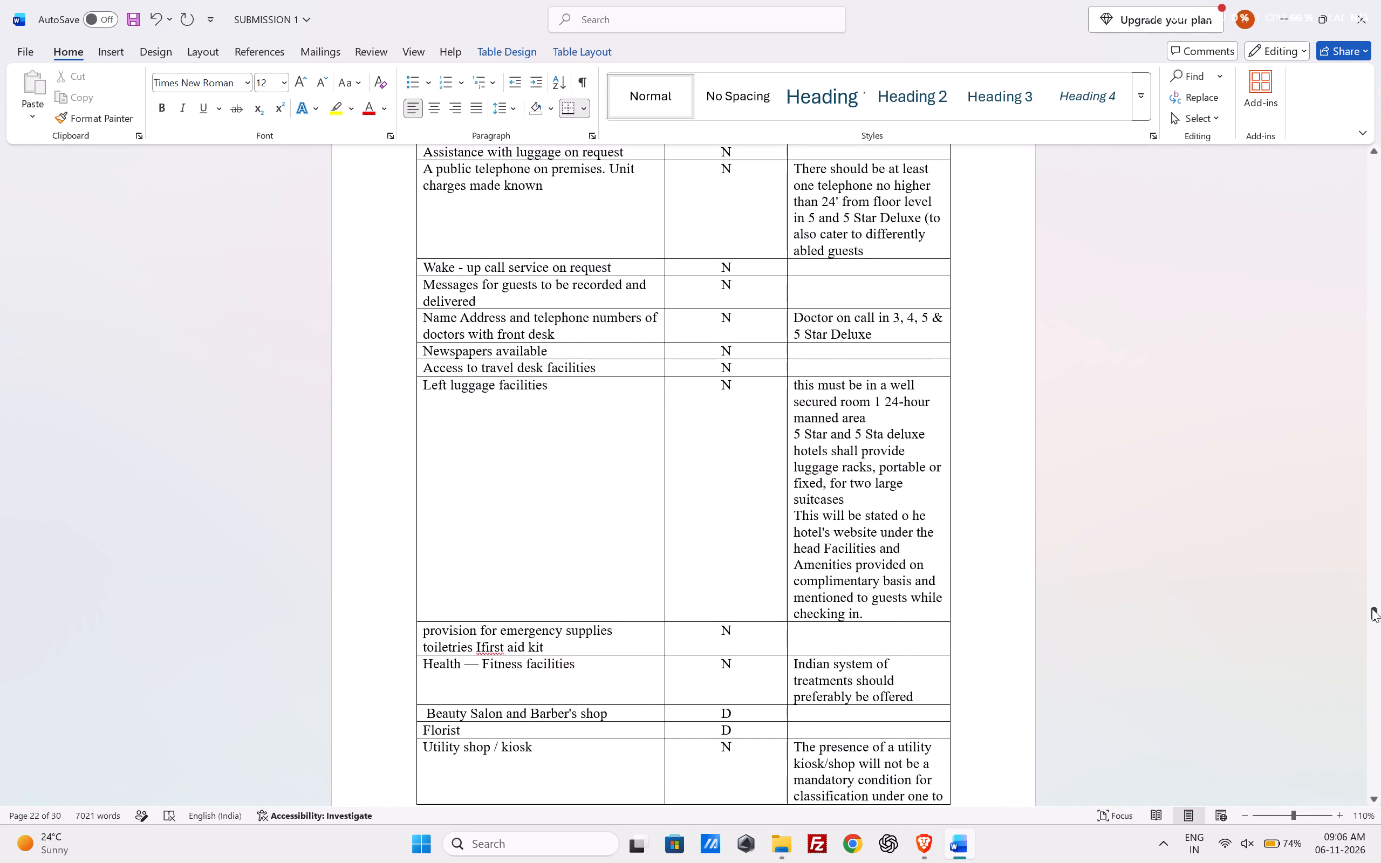
{"action": "left_click_drag", "start_coordinate": [1380, 617], "coordinate": [1361, 783]}
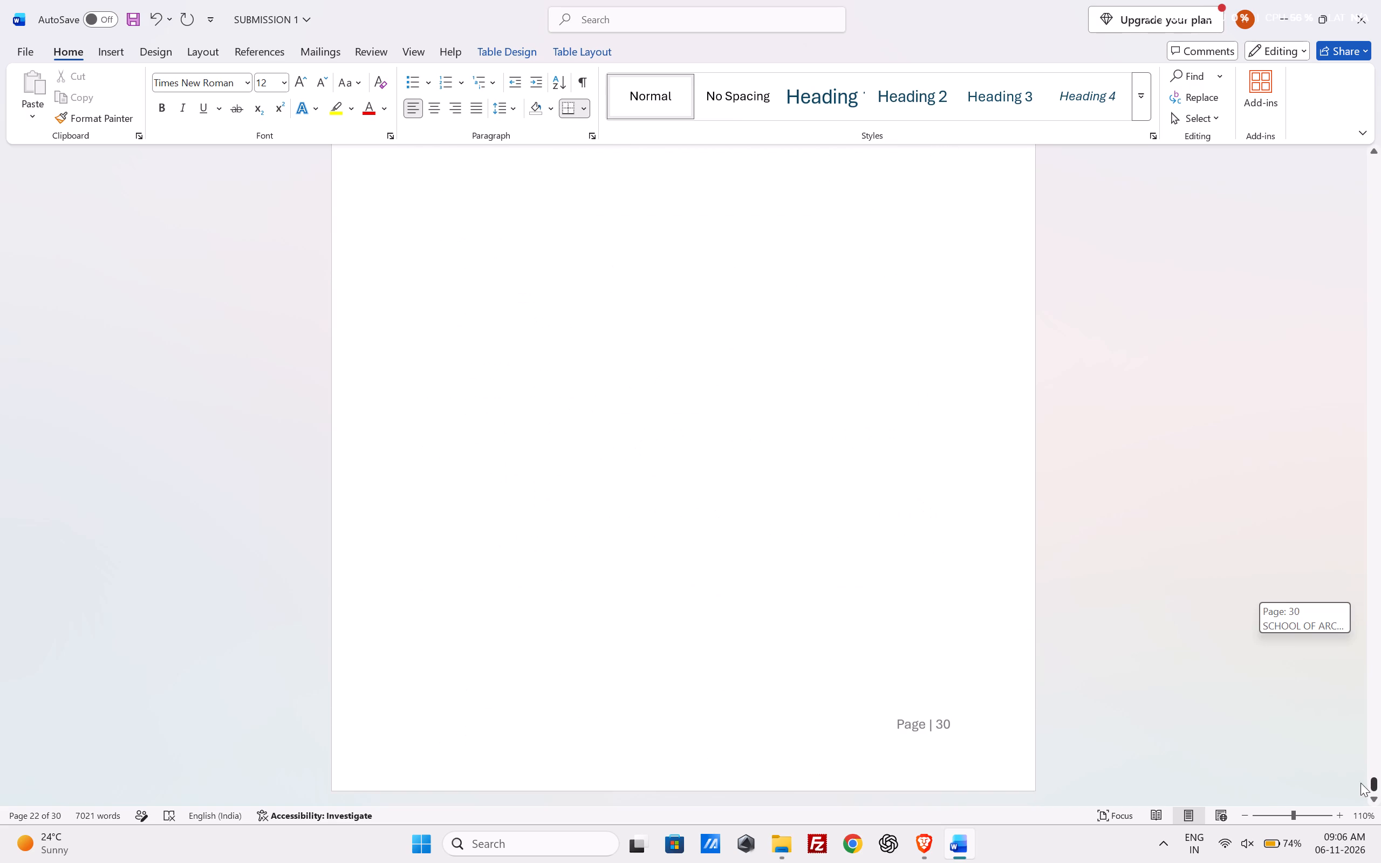
{"action": "left_click_drag", "start_coordinate": [1361, 783], "coordinate": [1355, 779]}
Shrink the SUBMISSION 1 window, switch to File Explorer and open the document Oberoi_Rajvilas_Architectural_Case_Study from the Pictures folder.
{"action": "left_click", "coordinate": [1320, 22]}
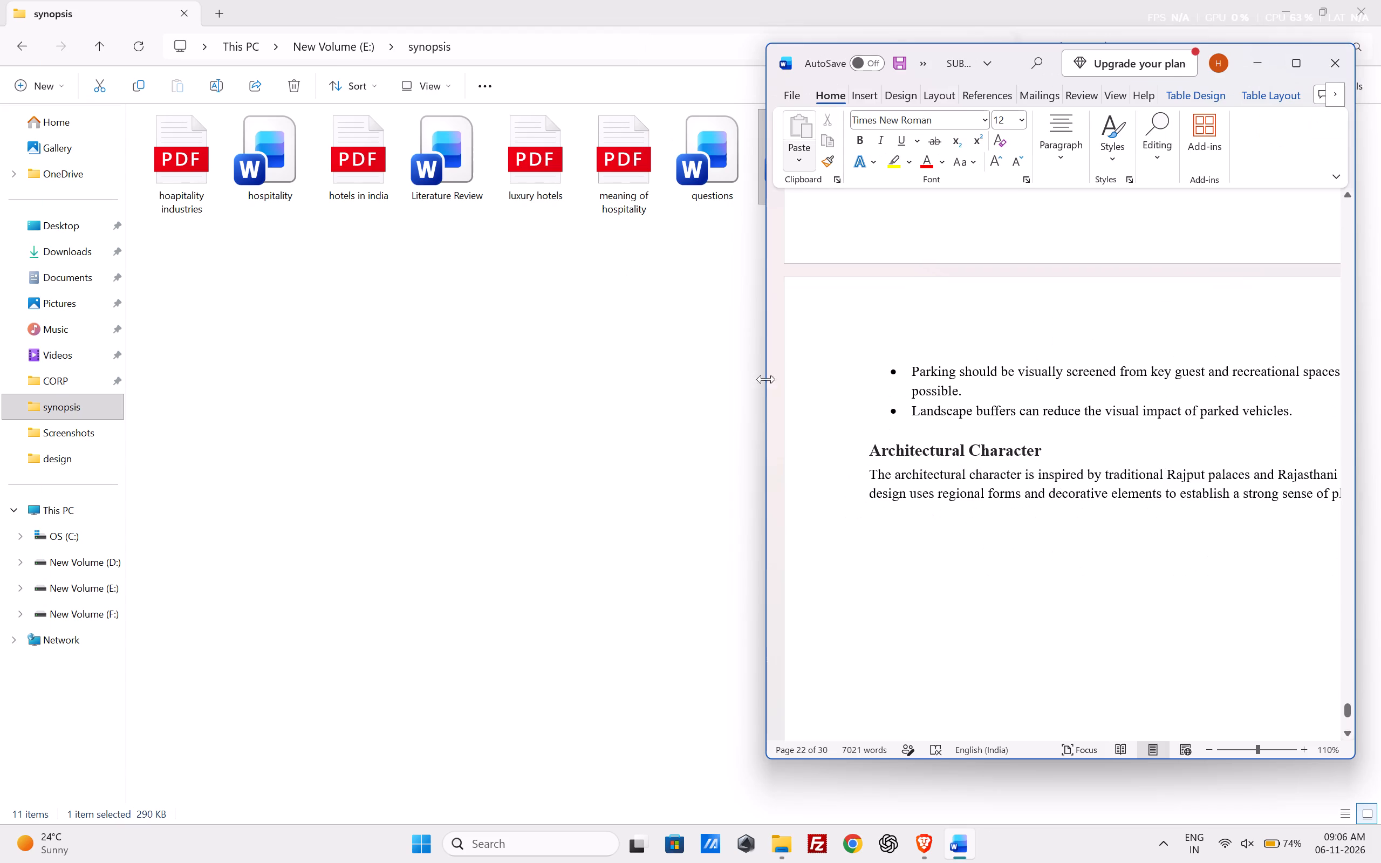
{"action": "left_click", "coordinate": [780, 835]}
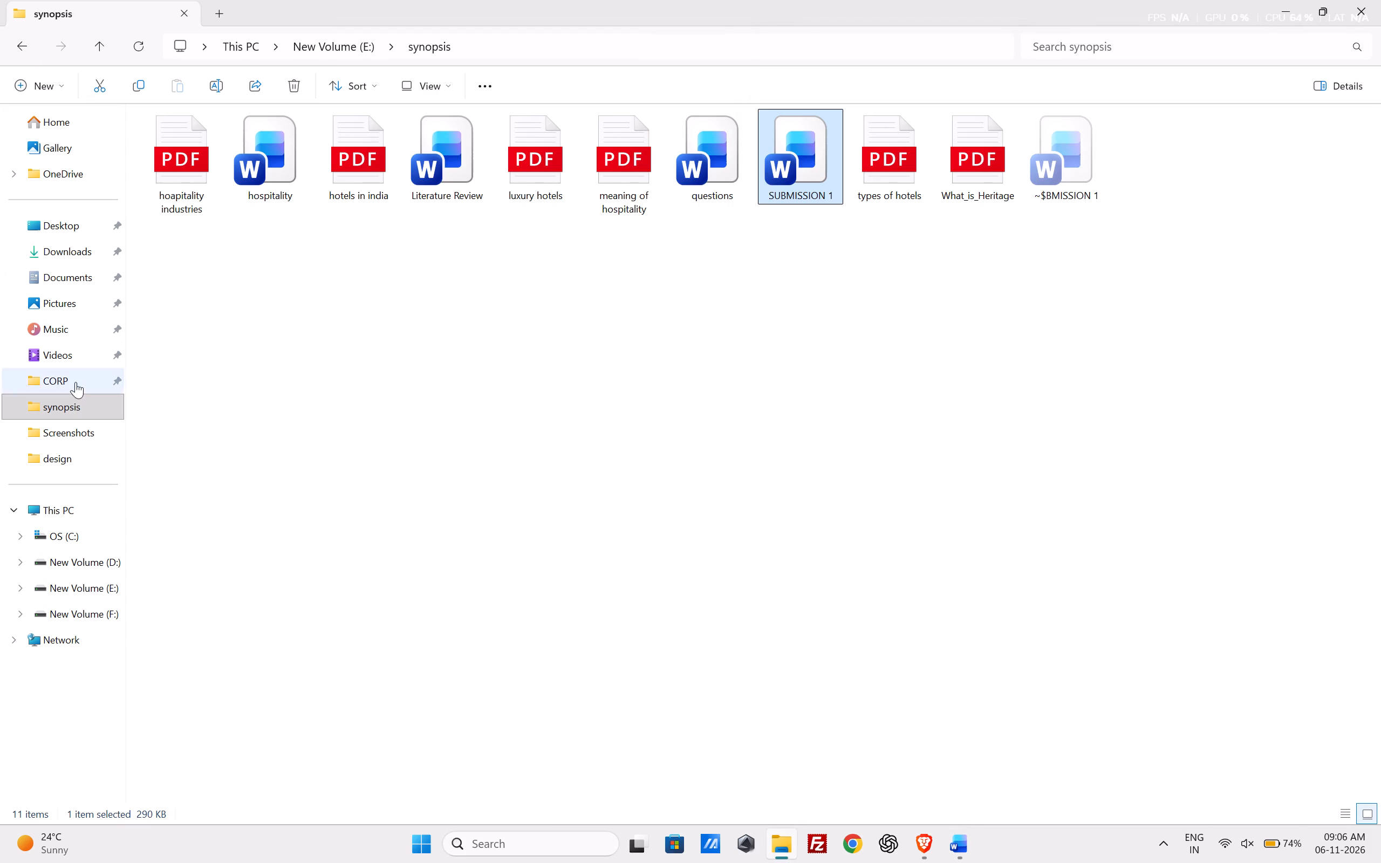
{"action": "left_click", "coordinate": [57, 378]}
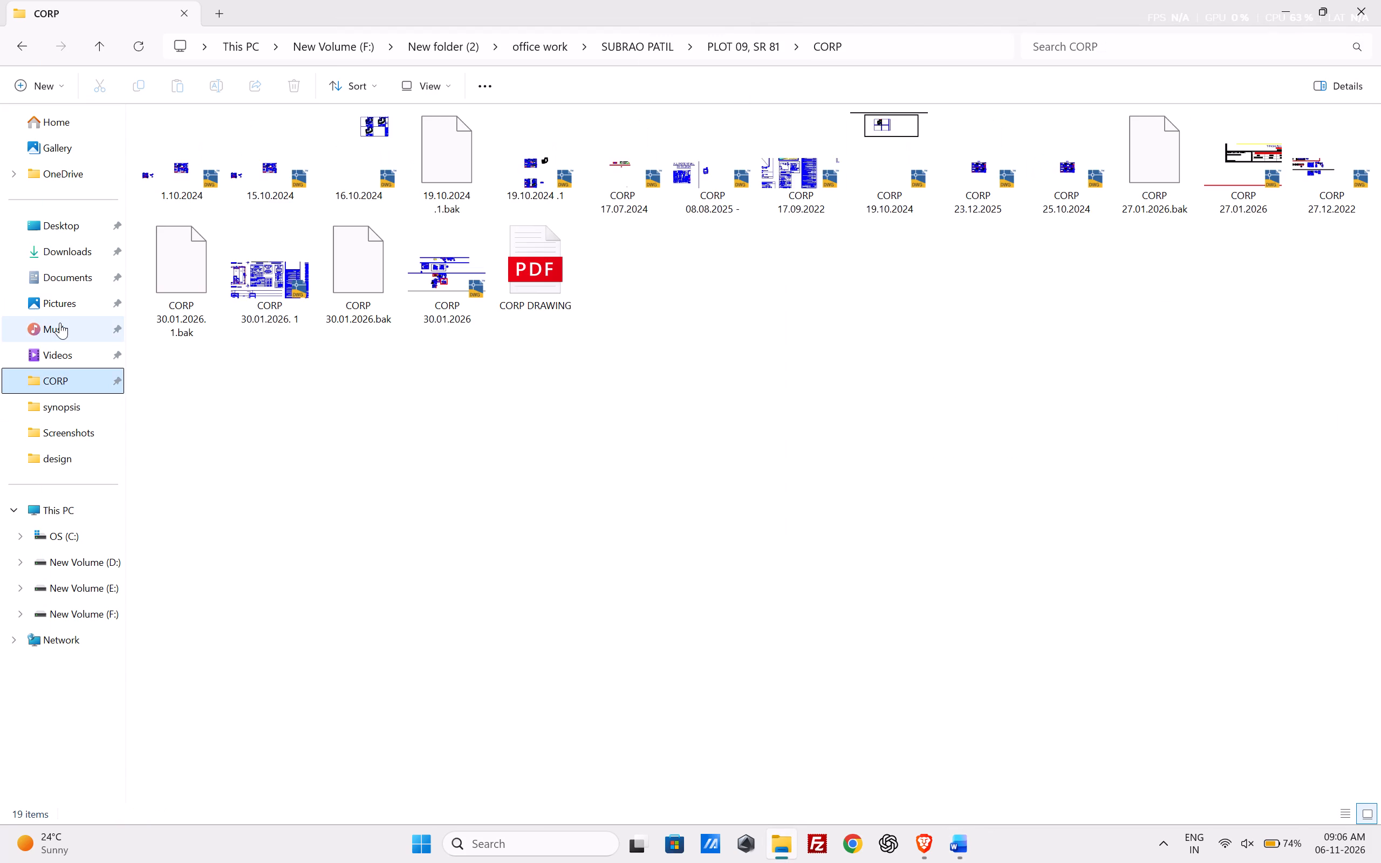
{"action": "left_click", "coordinate": [60, 323]}
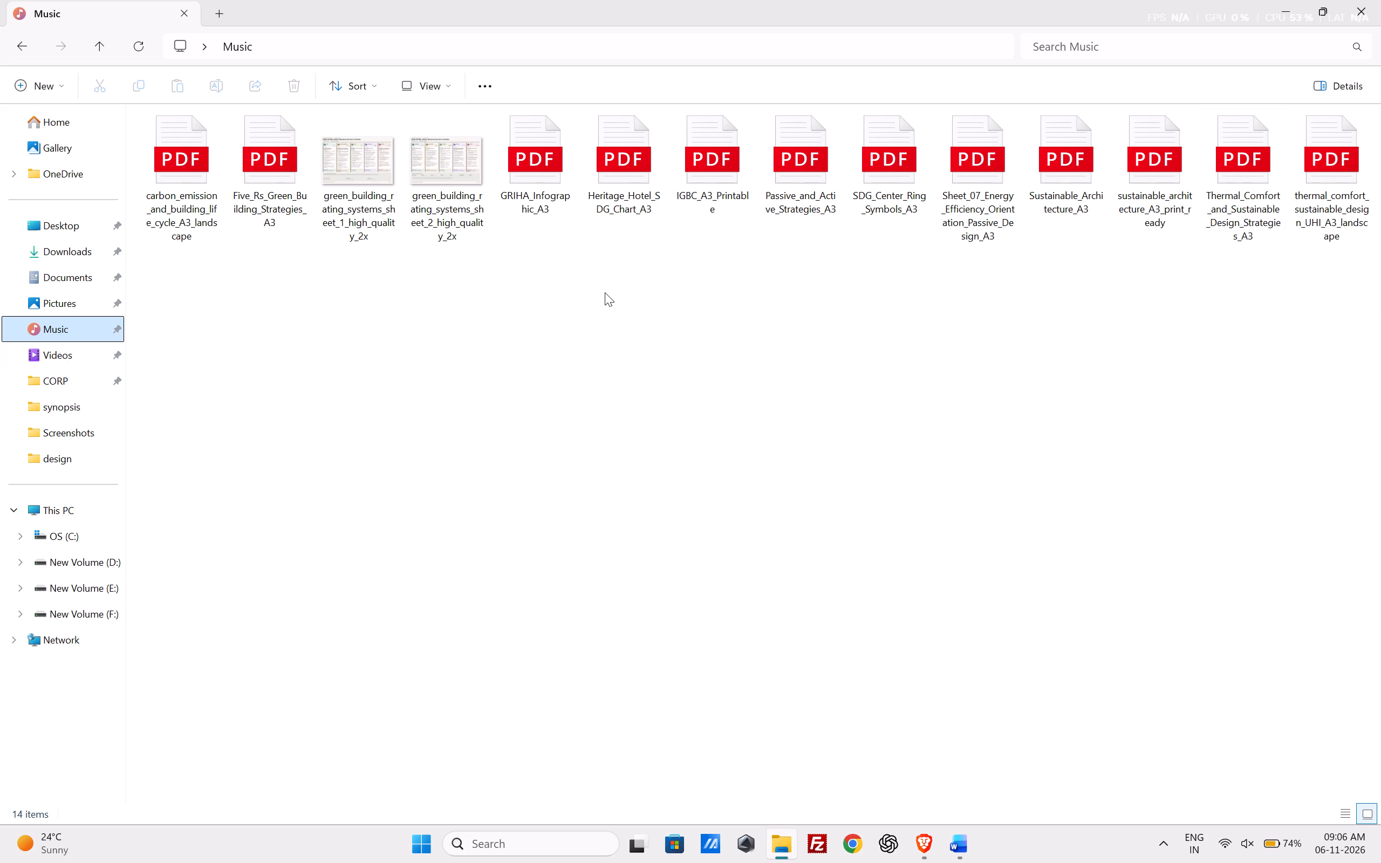
{"action": "left_click", "coordinate": [61, 240]}
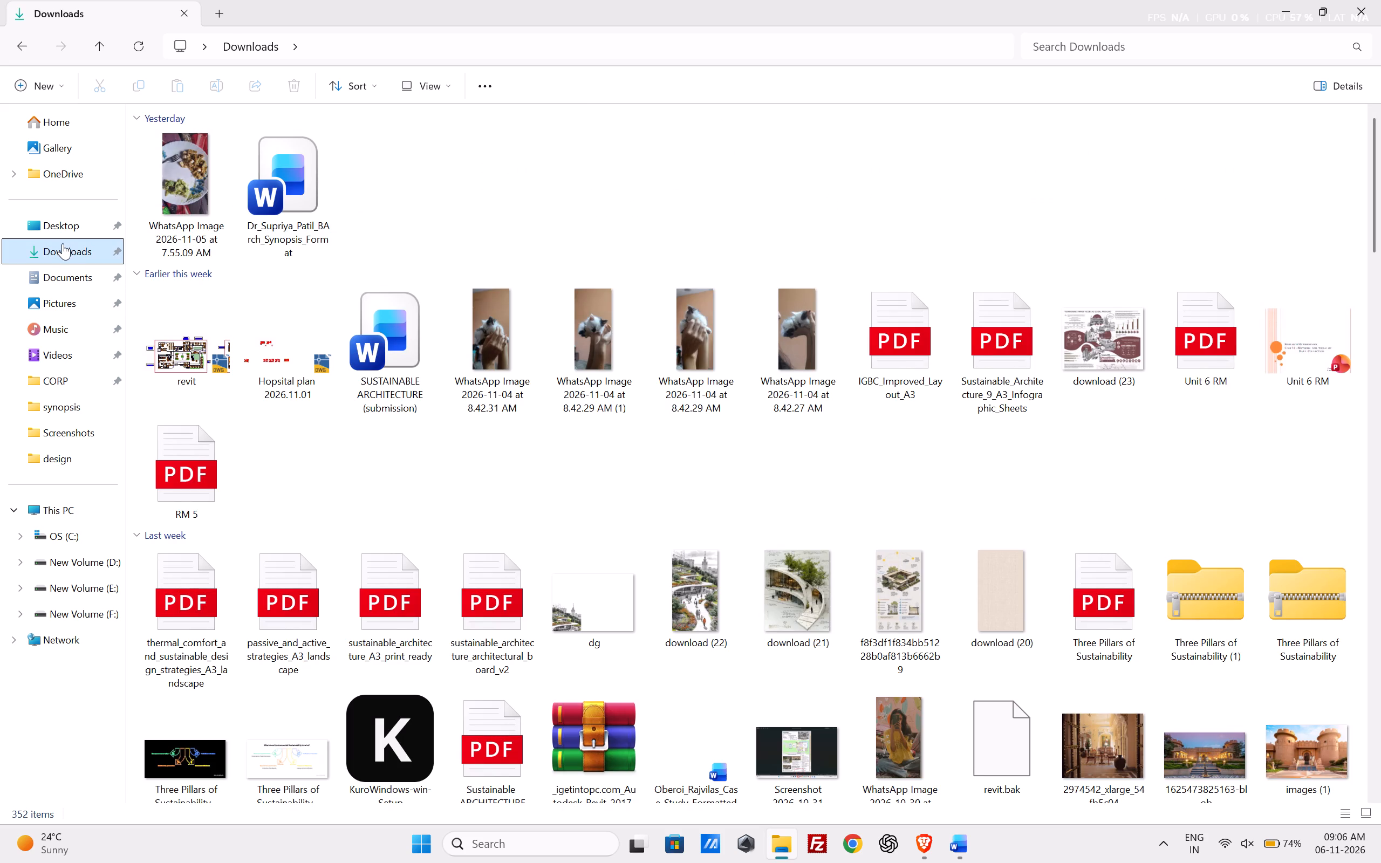
{"action": "left_click", "coordinate": [70, 264]}
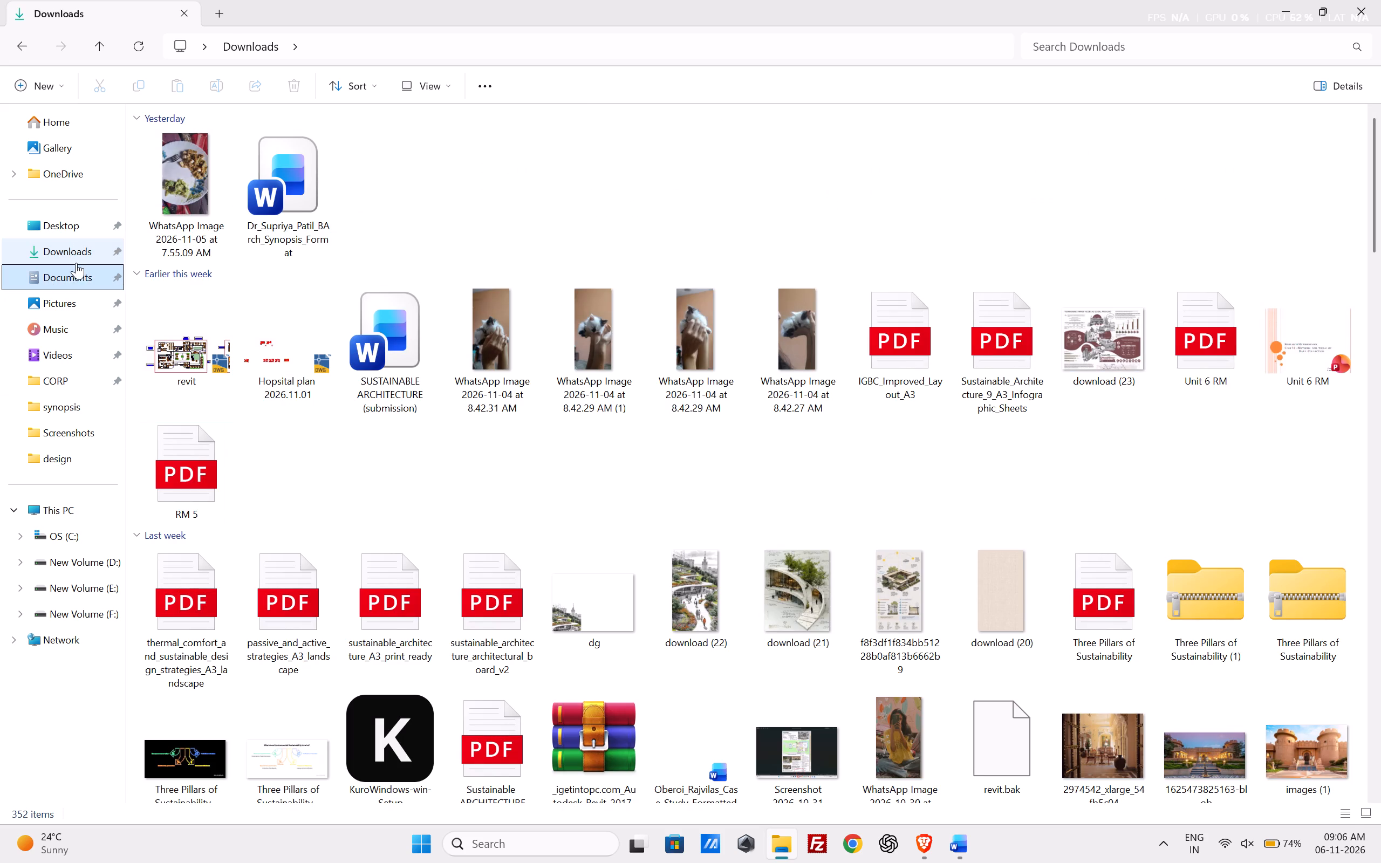
{"action": "left_click_drag", "start_coordinate": [58, 302], "coordinate": [57, 310]}
{"action": "left_click", "coordinate": [60, 305]}
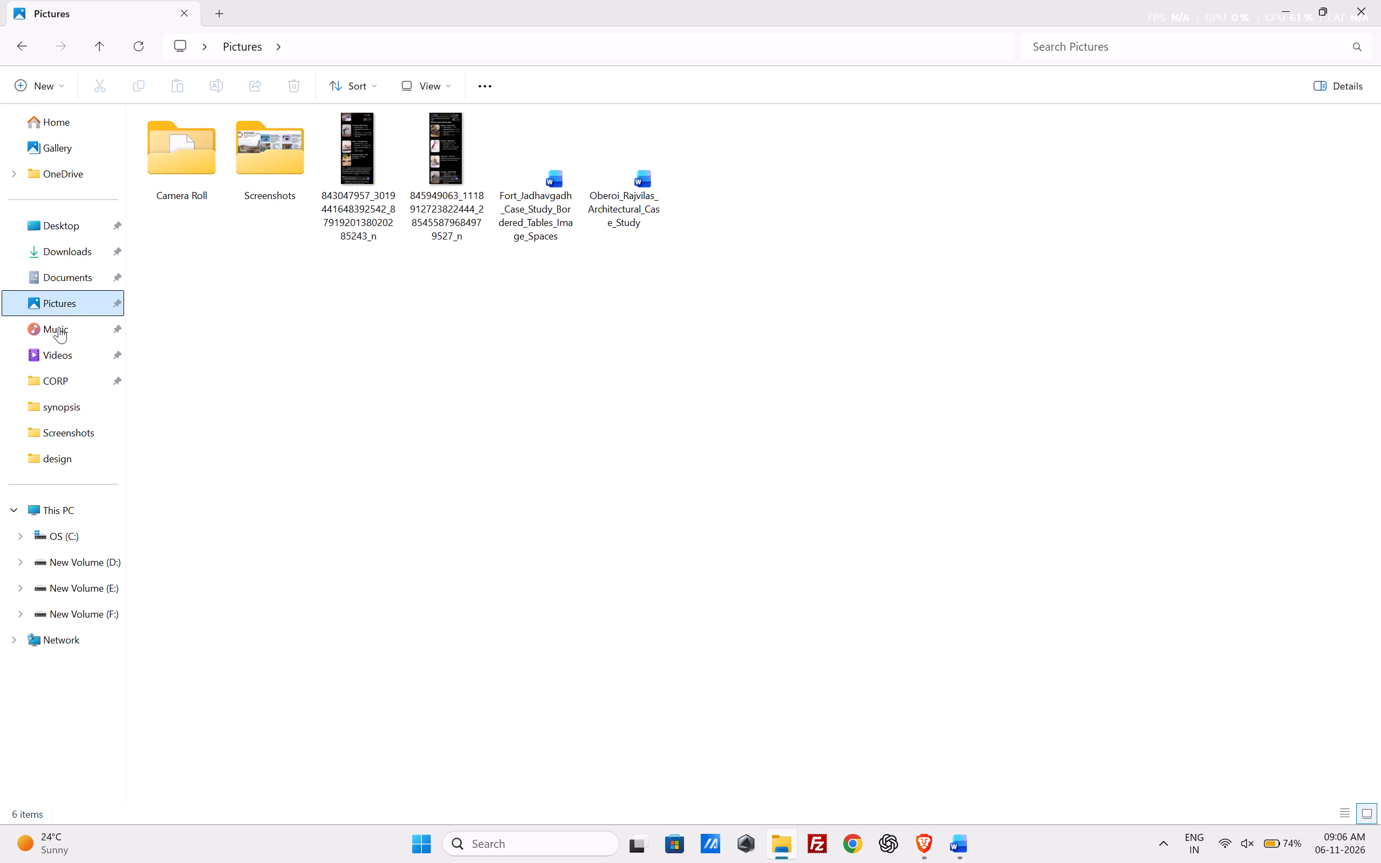
{"action": "left_click", "coordinate": [59, 327]}
{"action": "left_click", "coordinate": [59, 353]}
{"action": "left_click", "coordinate": [60, 314]}
{"action": "double_click", "coordinate": [643, 172]}
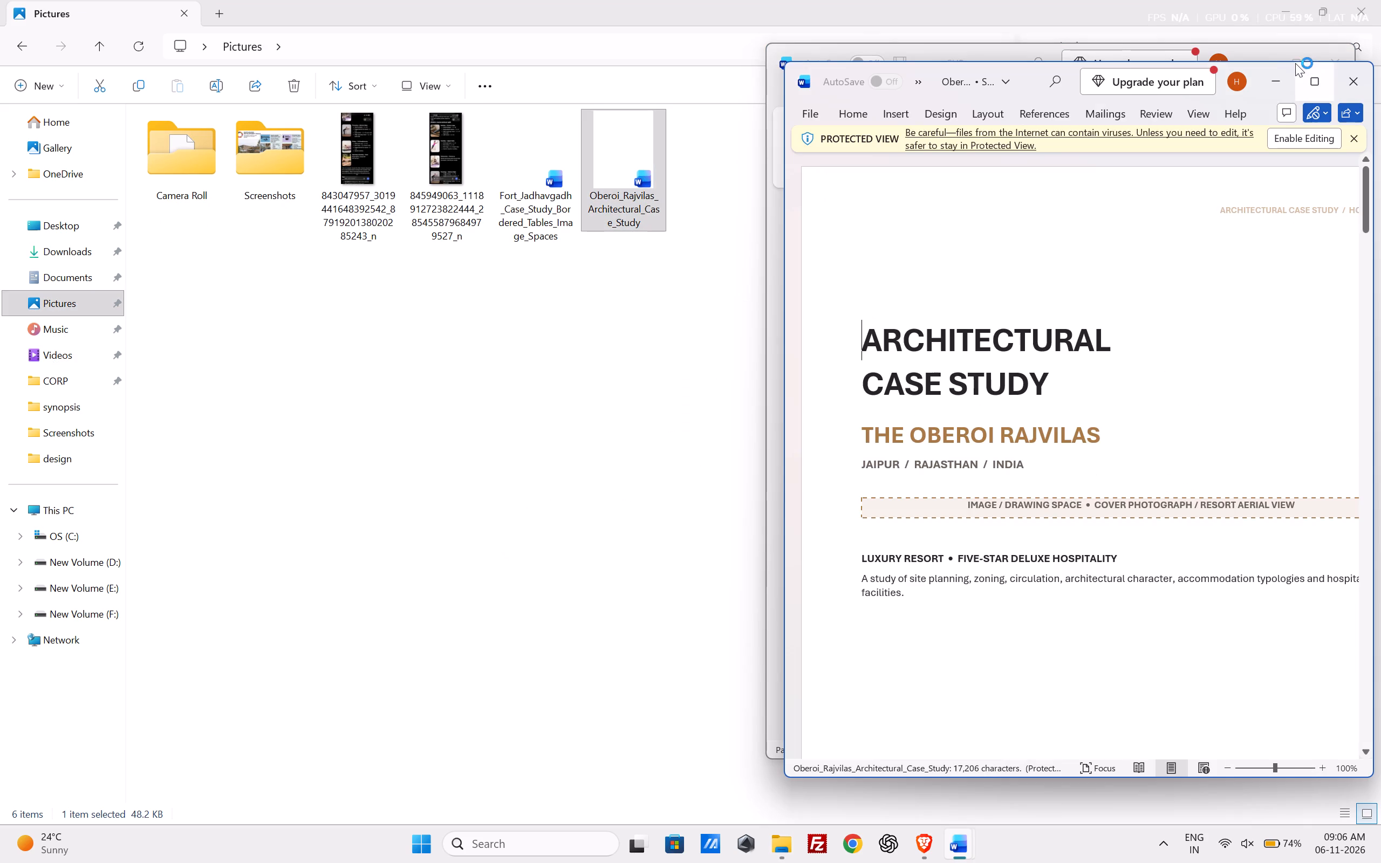
Leave the case study's file information page and place its reduced window side by side with SUBMISSION 1.
{"action": "left_click_drag", "start_coordinate": [1265, 70], "coordinate": [448, 106]}
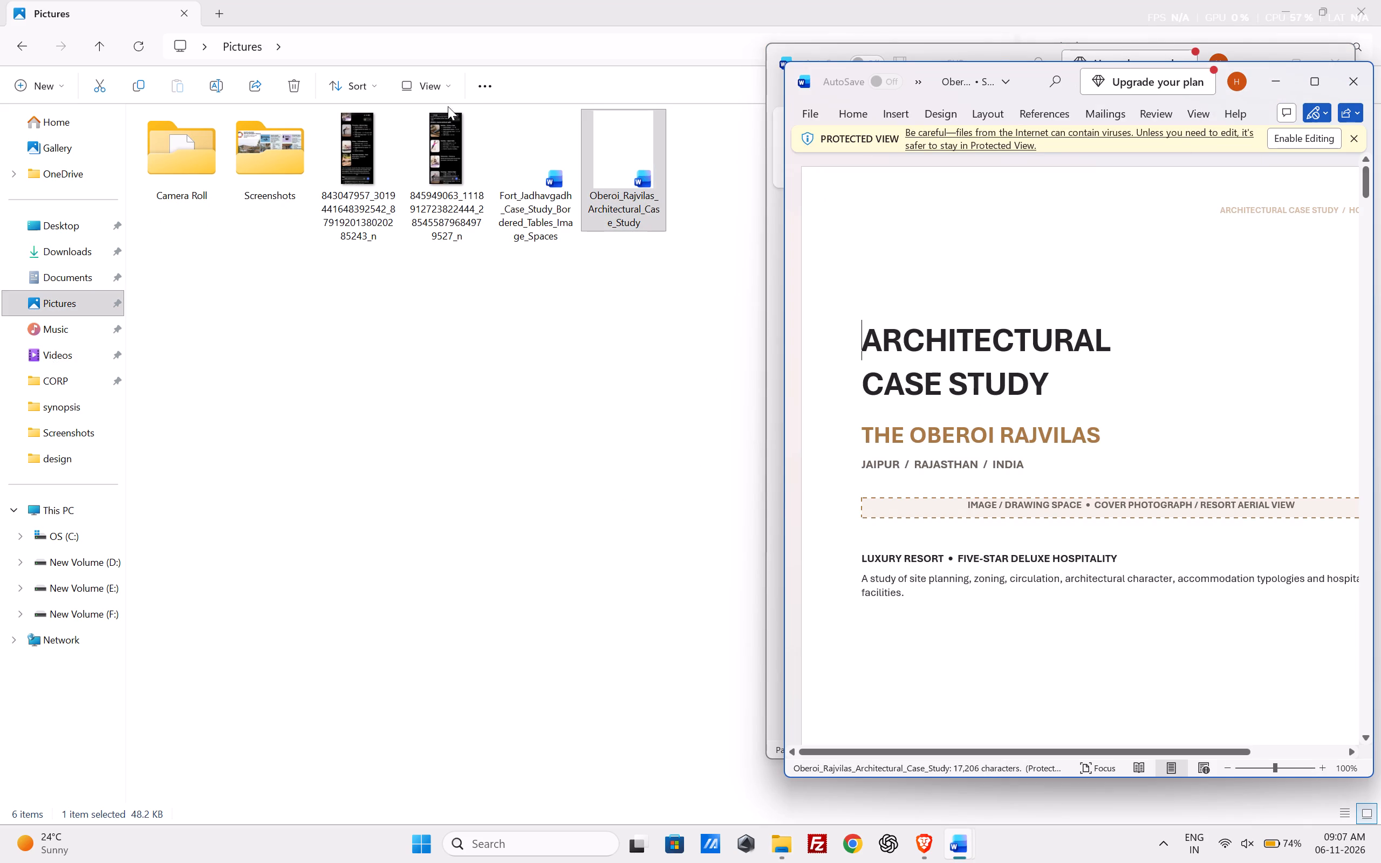
{"action": "left_click_drag", "start_coordinate": [448, 106], "coordinate": [448, 106]}
{"action": "left_click_drag", "start_coordinate": [791, 104], "coordinate": [582, 136]}
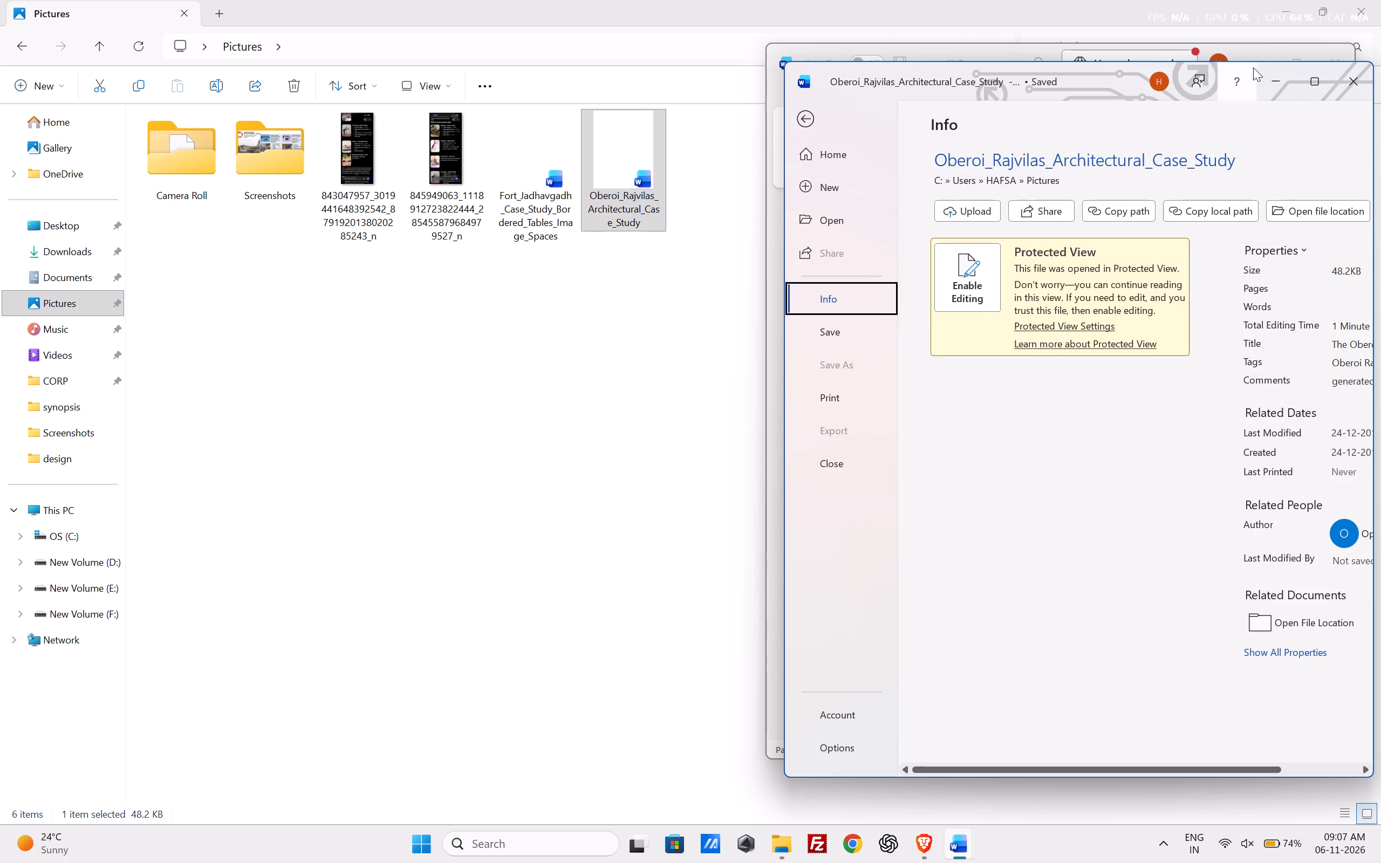
{"action": "left_click_drag", "start_coordinate": [1284, 67], "coordinate": [817, 105]}
{"action": "left_click", "coordinate": [1315, 73]}
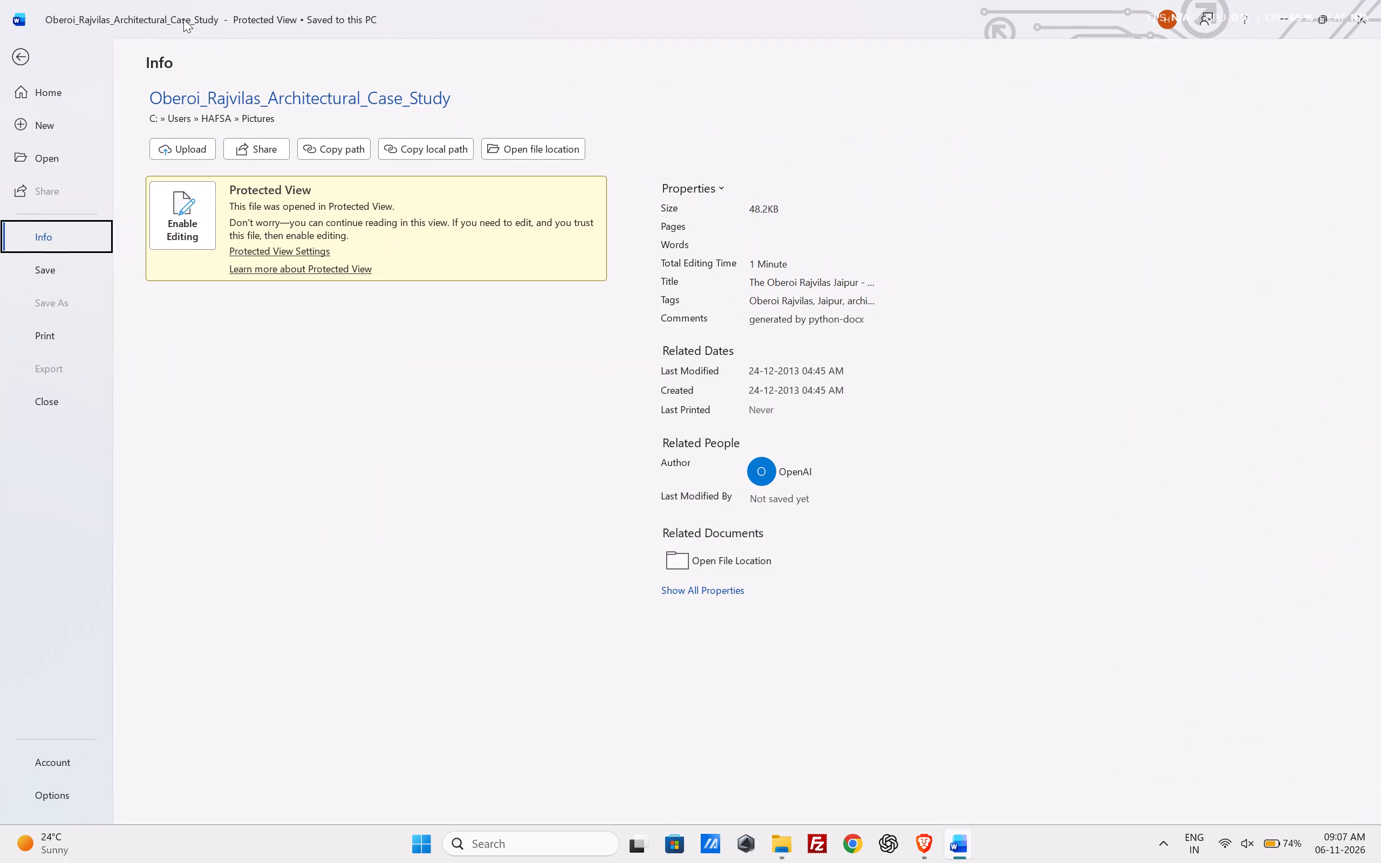
{"action": "left_click", "coordinate": [9, 56]}
{"action": "scroll", "coordinate": [539, 375], "scroll_direction": "down", "scroll_amount": 6}
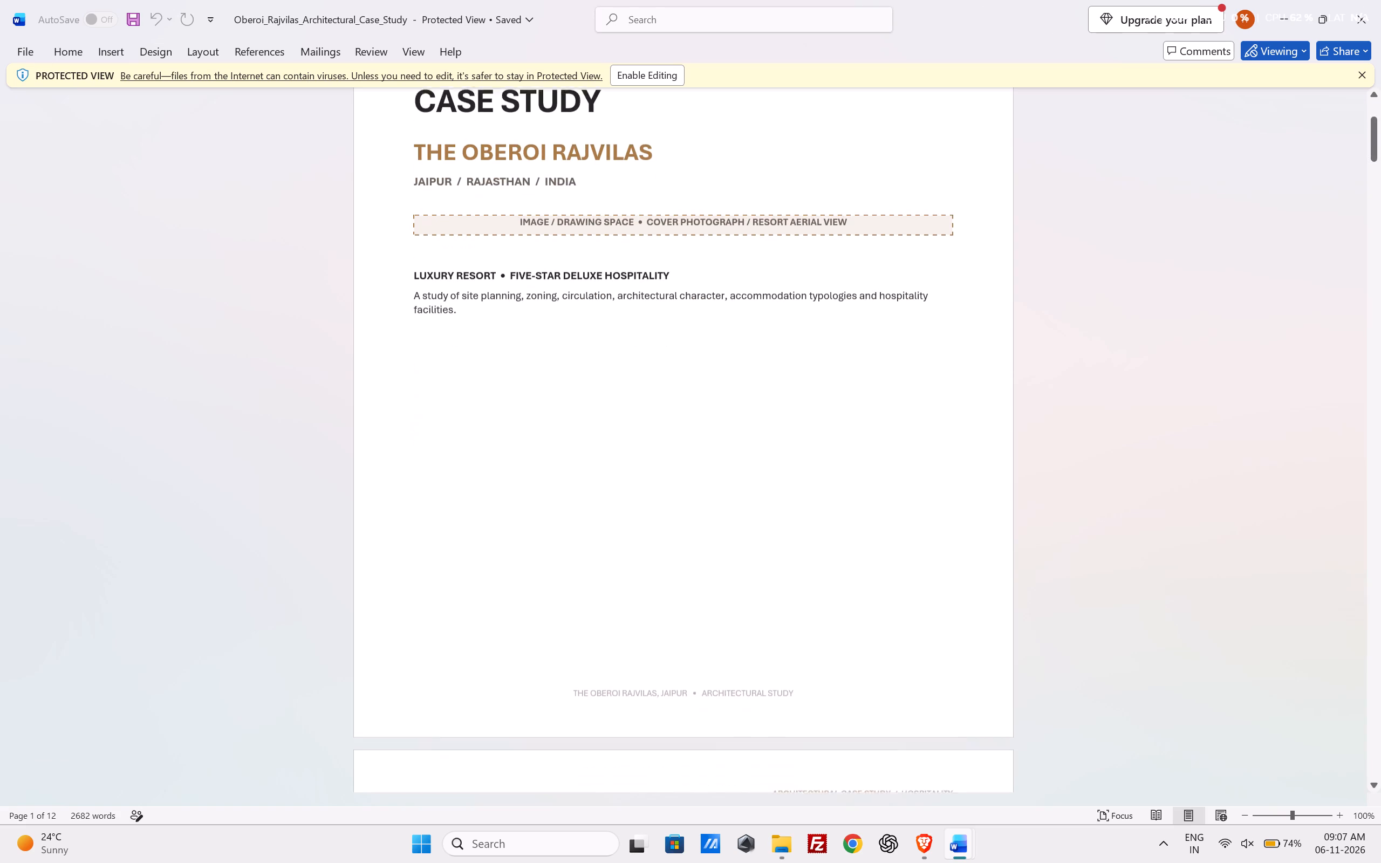
{"action": "left_click", "coordinate": [1324, 18]}
{"action": "left_click_drag", "start_coordinate": [1251, 69], "coordinate": [565, 60]}
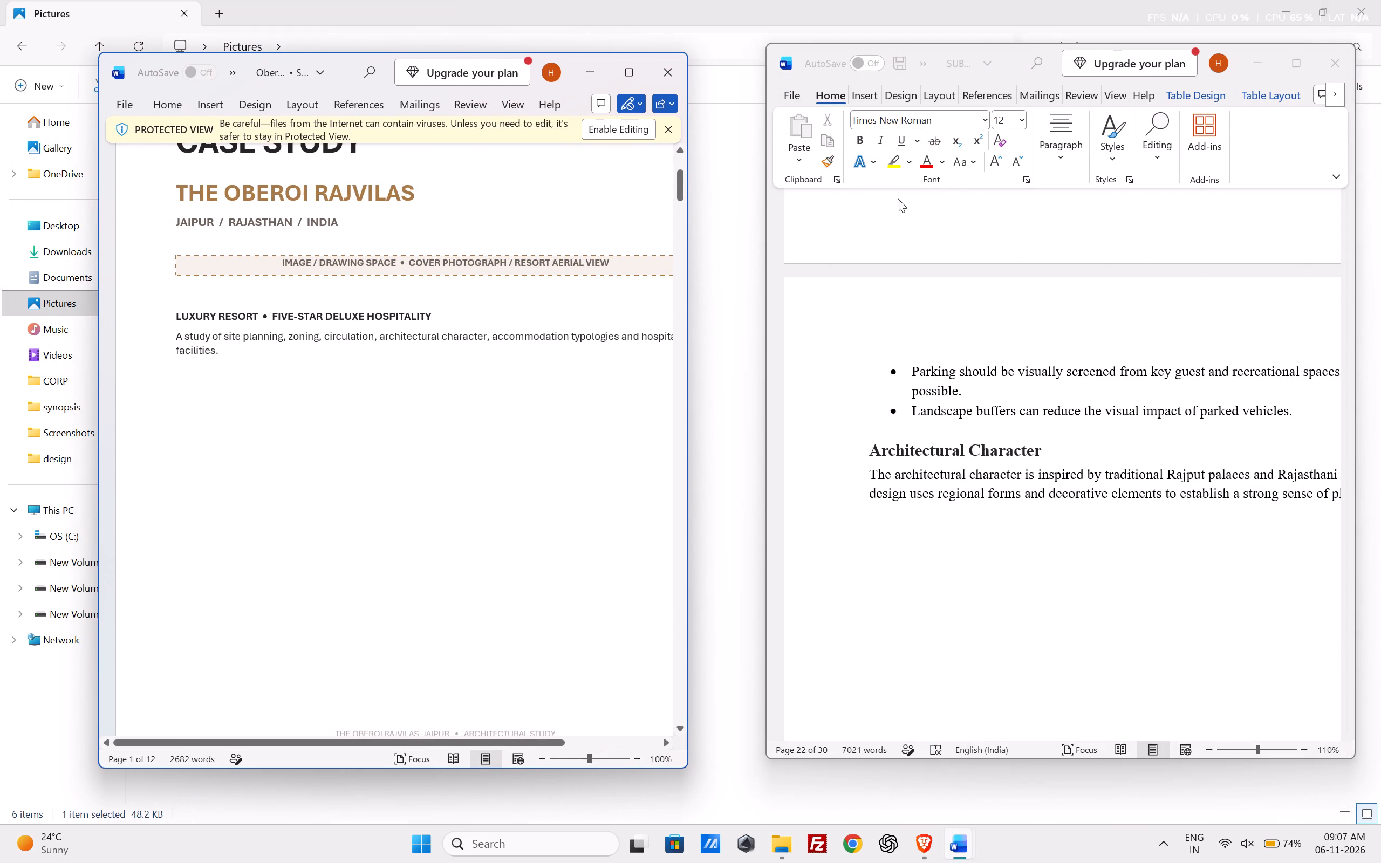
Zoom SUBMISSION 1 to 90%, then move its window nearer to the case study and widen it.
{"action": "scroll", "coordinate": [893, 203], "scroll_direction": "down", "scroll_amount": 2, "text": "ctrl"}
{"action": "scroll", "coordinate": [1116, 494], "scroll_direction": "up", "scroll_amount": 3}
{"action": "scroll", "coordinate": [986, 325], "scroll_direction": "down", "scroll_amount": 9}
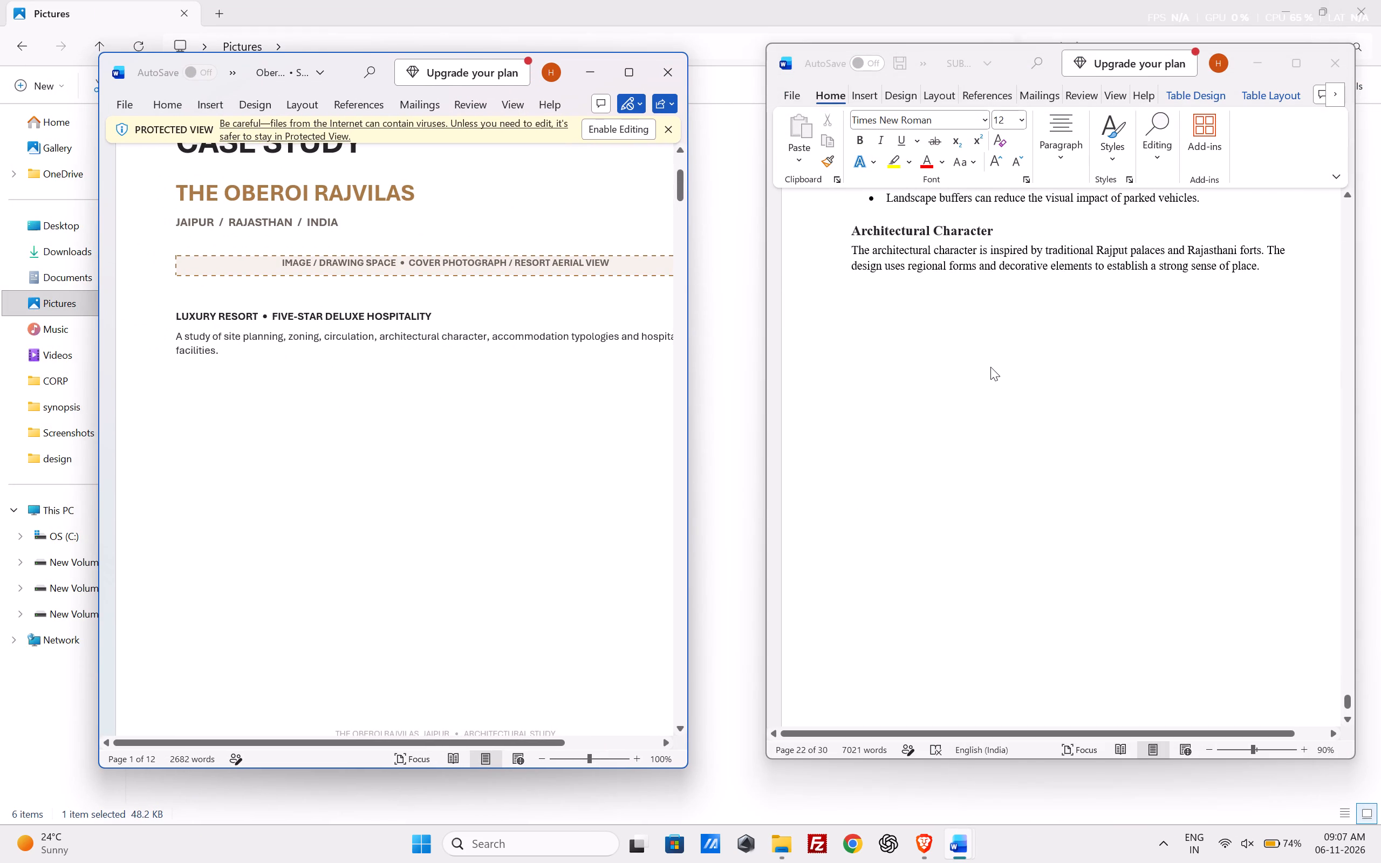
{"action": "scroll", "coordinate": [990, 367], "scroll_direction": "up", "scroll_amount": 5}
{"action": "scroll", "coordinate": [502, 386], "scroll_direction": "down", "scroll_amount": 20}
{"action": "scroll", "coordinate": [502, 386], "scroll_direction": "down", "scroll_amount": 3}
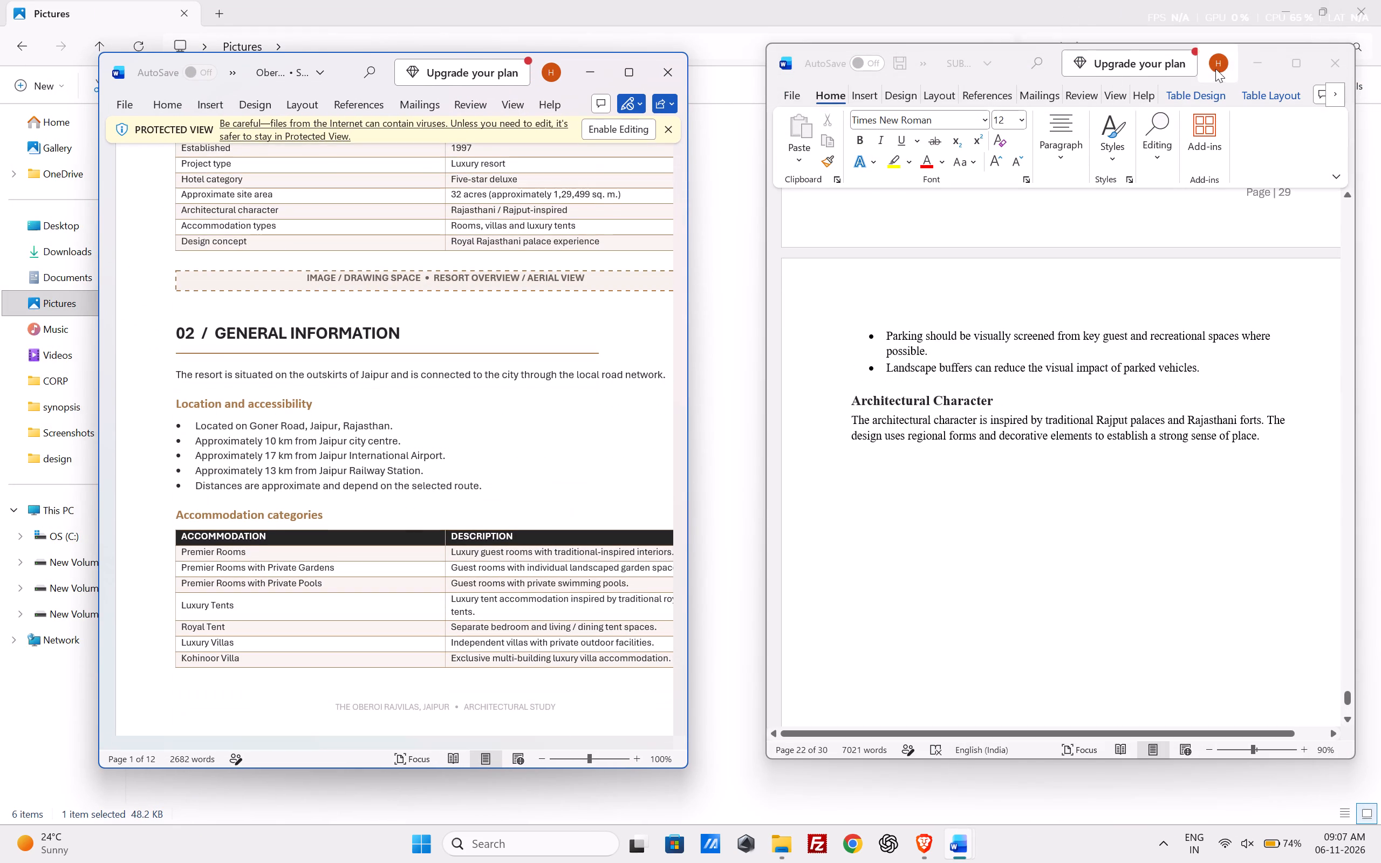
{"action": "left_click_drag", "start_coordinate": [1244, 46], "coordinate": [1185, 57]}
{"action": "left_click_drag", "start_coordinate": [953, 51], "coordinate": [919, 52]}
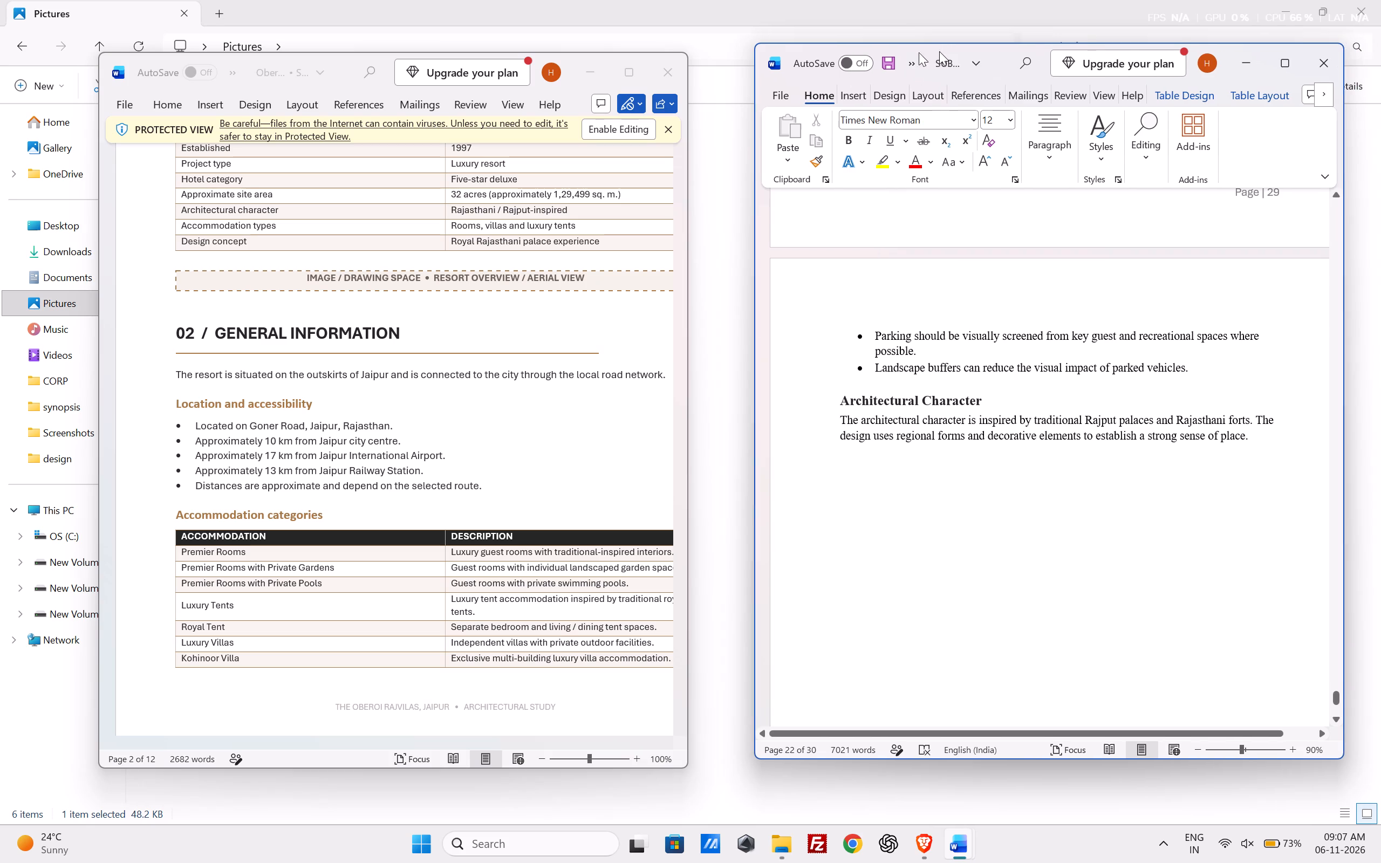
{"action": "left_click_drag", "start_coordinate": [919, 52], "coordinate": [905, 63]}
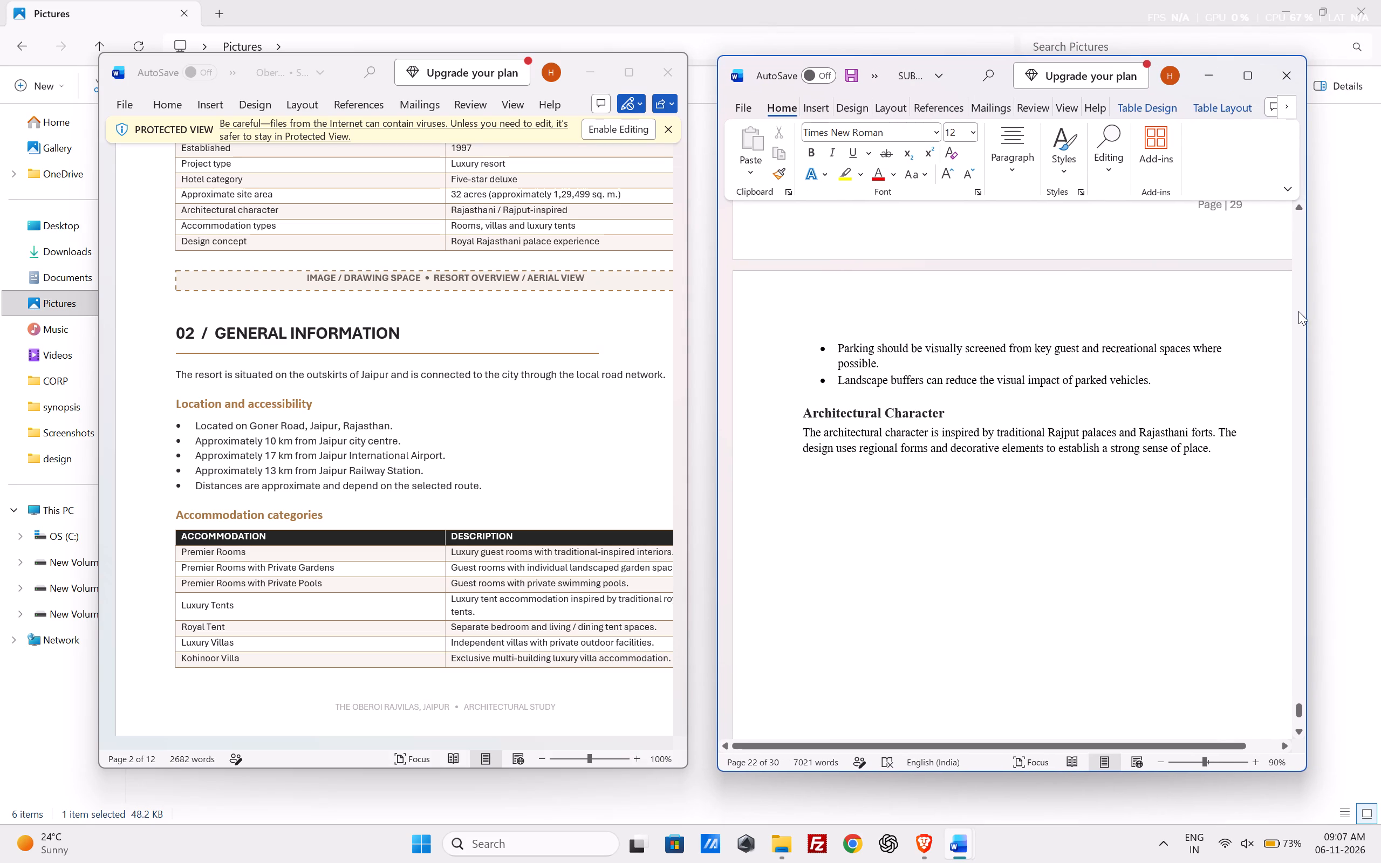
{"action": "left_click_drag", "start_coordinate": [1309, 310], "coordinate": [1380, 299]}
Locate the Architectural Character section in both documents and compare the case study's element table with where the synopsis stops.
{"action": "scroll", "coordinate": [912, 330], "scroll_direction": "down", "scroll_amount": 7}
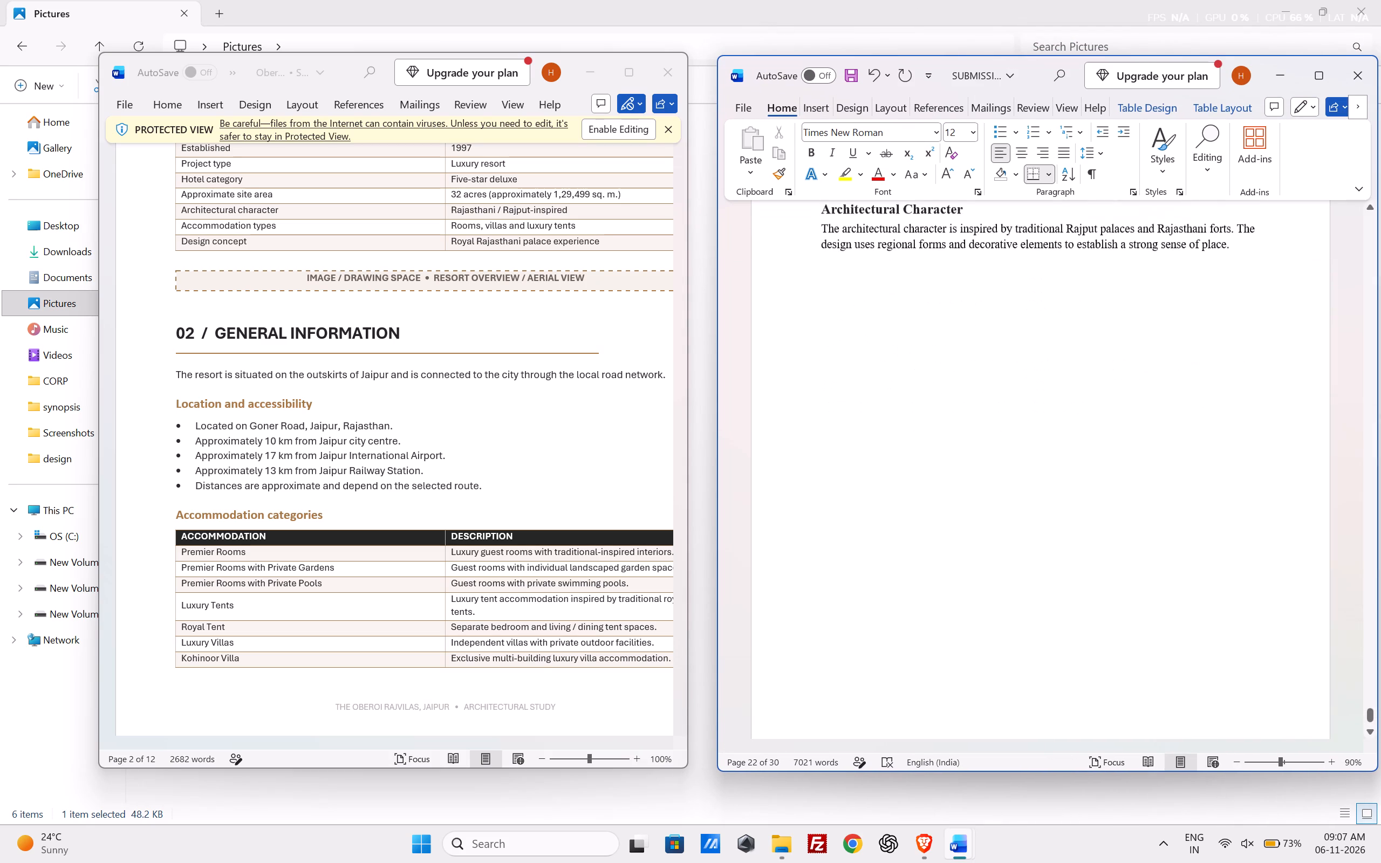
{"action": "scroll", "coordinate": [461, 347], "scroll_direction": "down", "scroll_amount": 20}
{"action": "scroll", "coordinate": [461, 347], "scroll_direction": "down", "scroll_amount": 17}
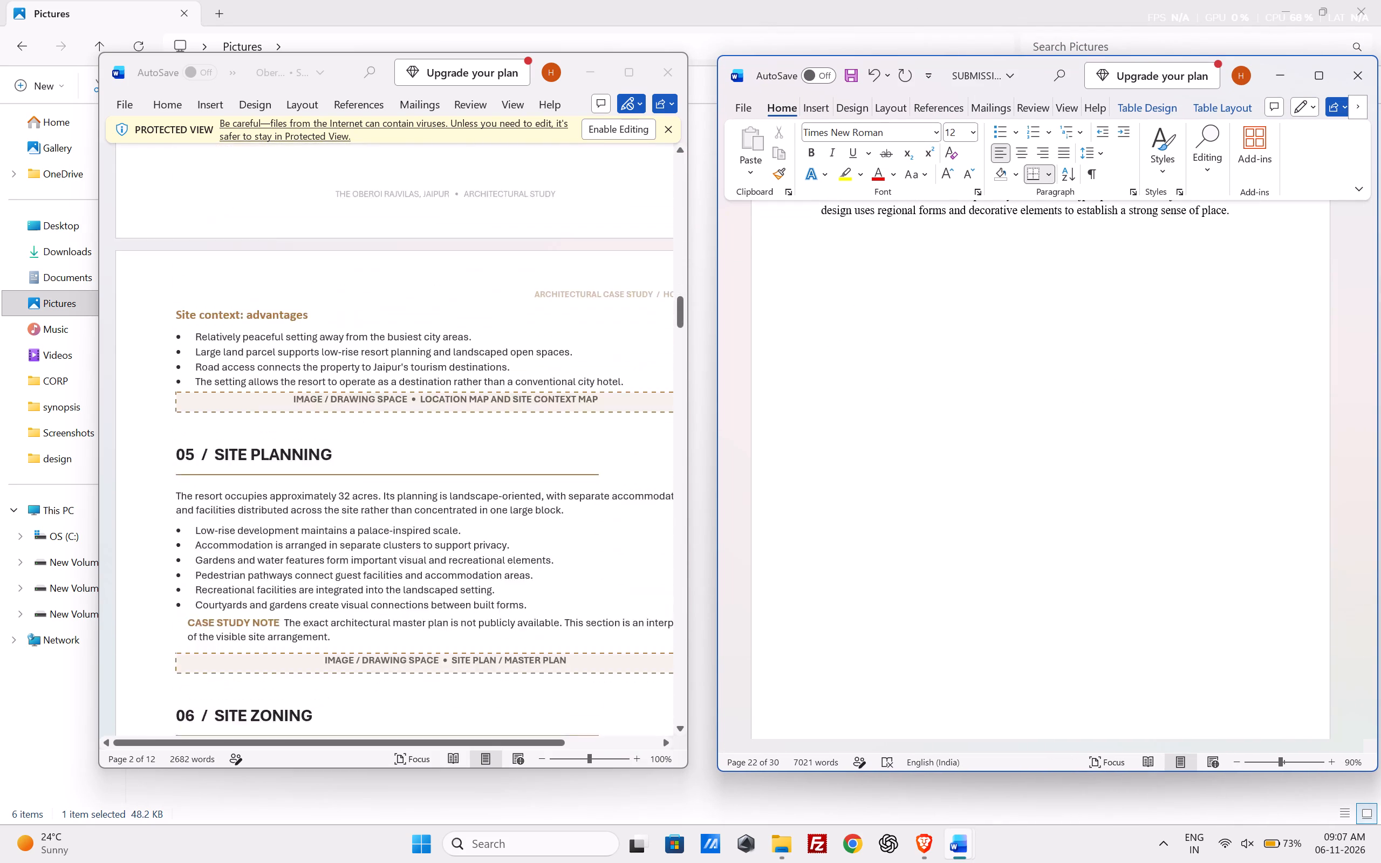
{"action": "scroll", "coordinate": [462, 346], "scroll_direction": "down", "scroll_amount": 14}
{"action": "scroll", "coordinate": [463, 347], "scroll_direction": "down", "scroll_amount": 20}
{"action": "scroll", "coordinate": [463, 347], "scroll_direction": "down", "scroll_amount": 7}
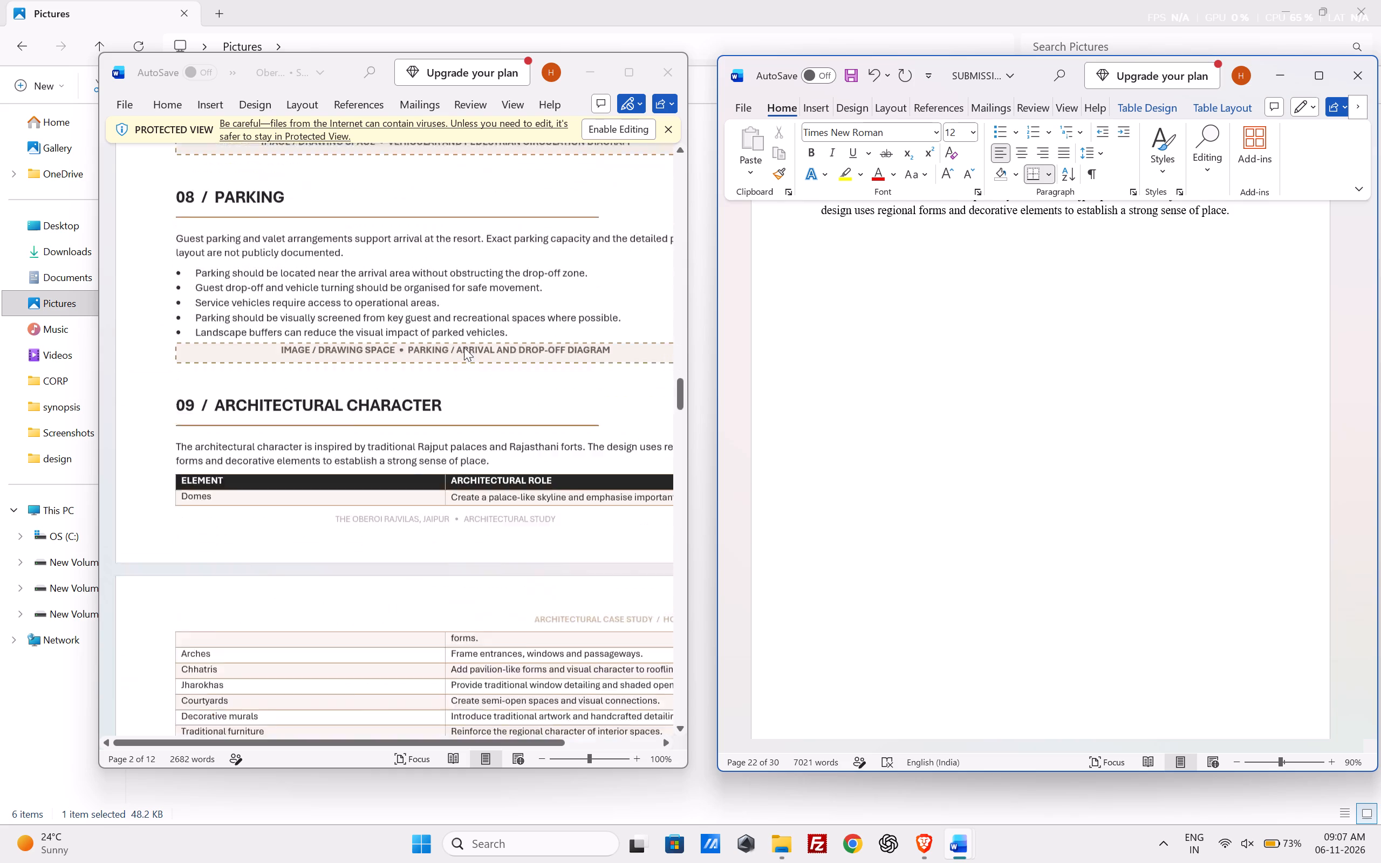
{"action": "scroll", "coordinate": [464, 347], "scroll_direction": "down", "scroll_amount": 1}
{"action": "scroll", "coordinate": [466, 347], "scroll_direction": "up", "scroll_amount": 3}
{"action": "scroll", "coordinate": [1078, 340], "scroll_direction": "up", "scroll_amount": 5}
{"action": "scroll", "coordinate": [1073, 341], "scroll_direction": "down", "scroll_amount": 1}
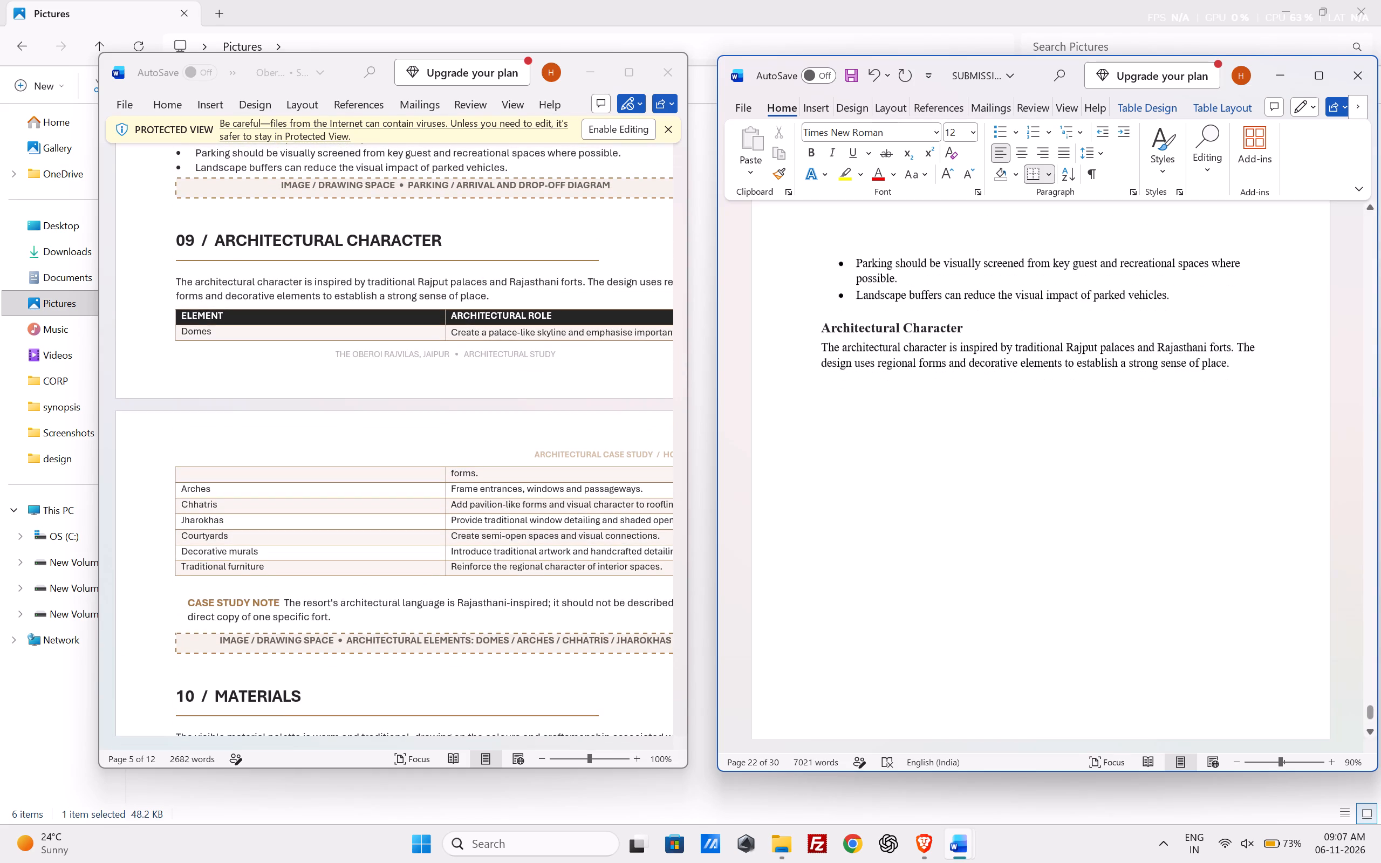
{"action": "scroll", "coordinate": [1021, 340], "scroll_direction": "up", "scroll_amount": 11}
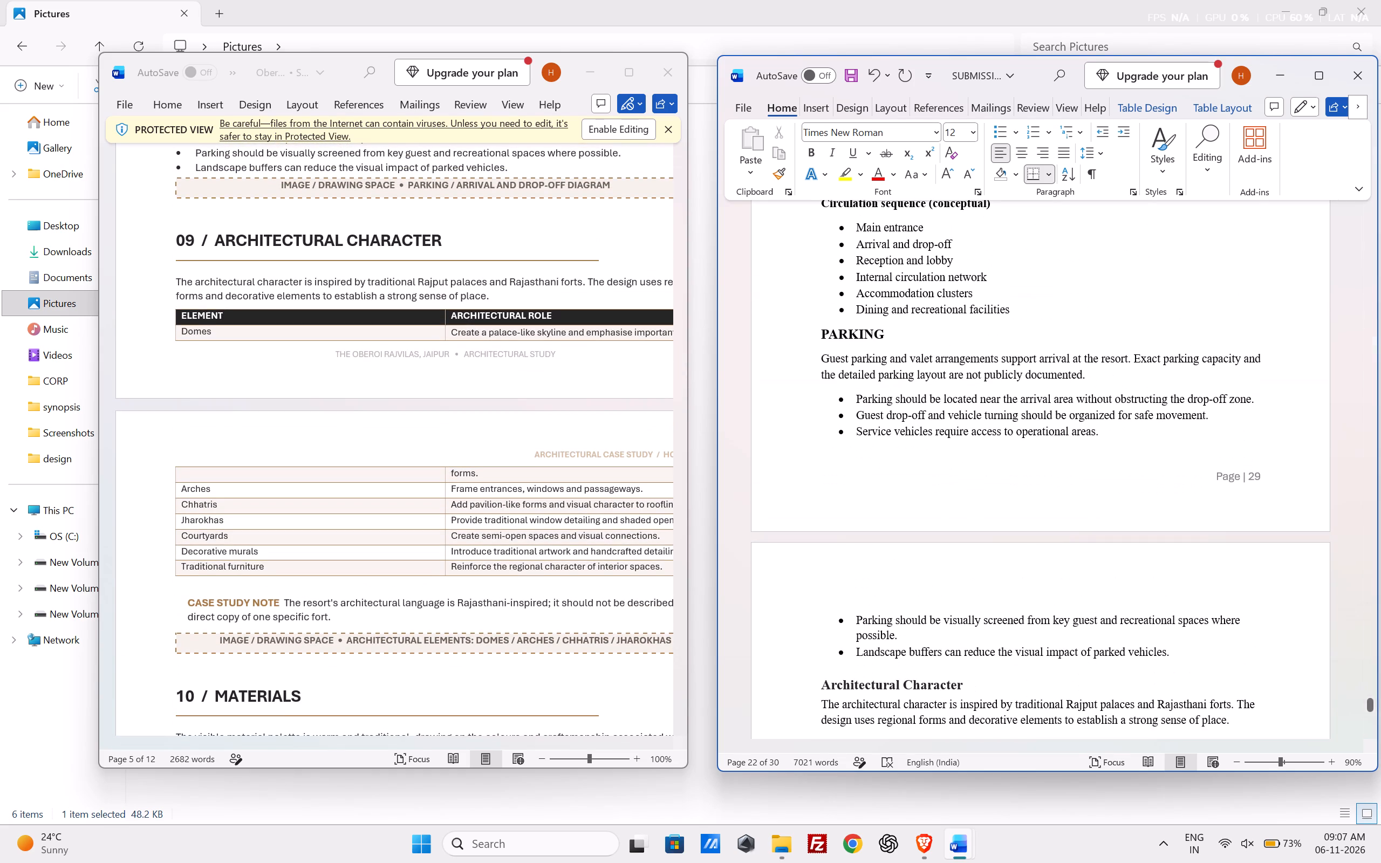
{"action": "scroll", "coordinate": [442, 342], "scroll_direction": "up", "scroll_amount": 6}
{"action": "scroll", "coordinate": [445, 339], "scroll_direction": "down", "scroll_amount": 8}
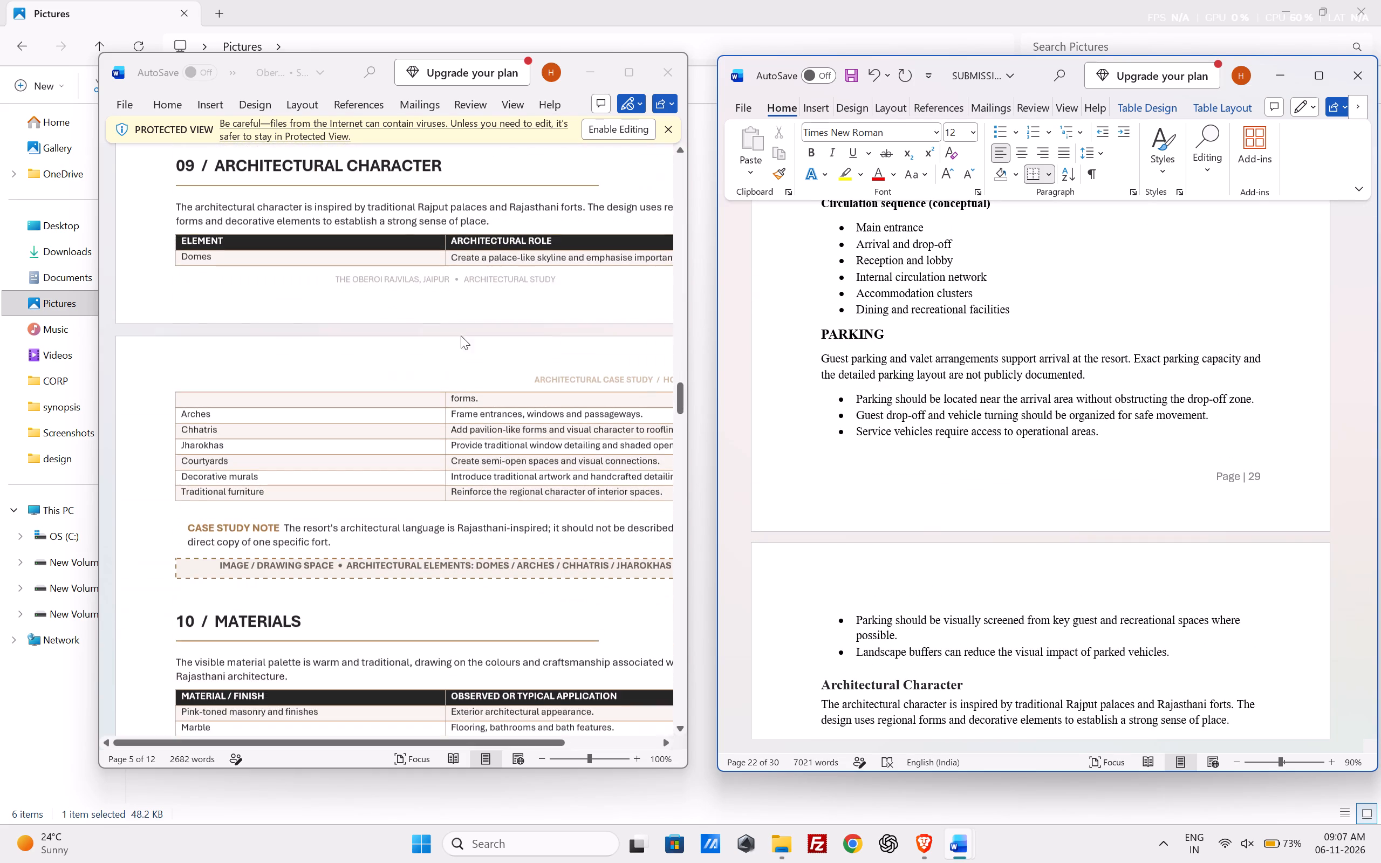
{"action": "scroll", "coordinate": [960, 358], "scroll_direction": "down", "scroll_amount": 11}
{"action": "scroll", "coordinate": [560, 340], "scroll_direction": "up", "scroll_amount": 2}
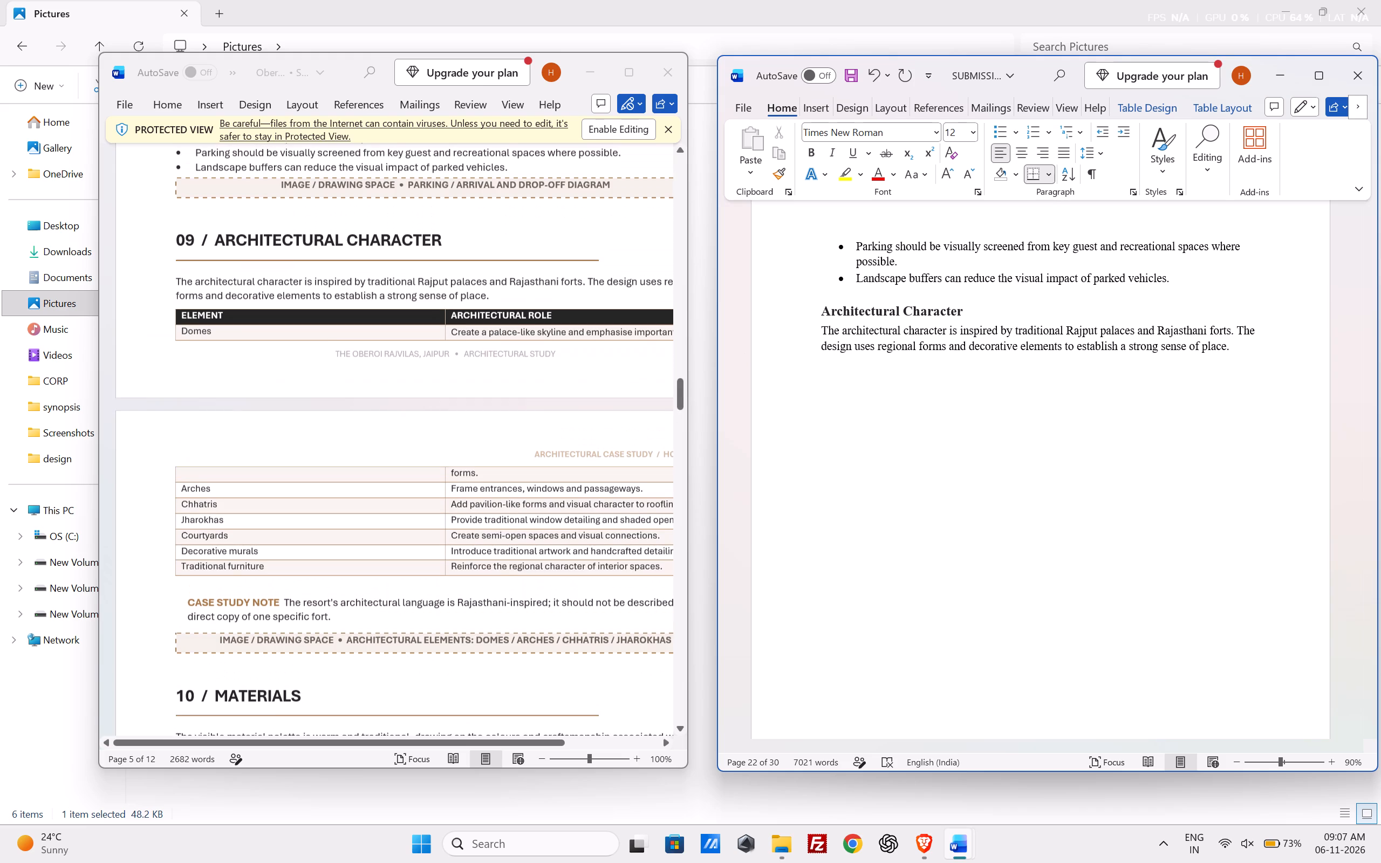
{"action": "scroll", "coordinate": [593, 334], "scroll_direction": "down", "scroll_amount": 1}
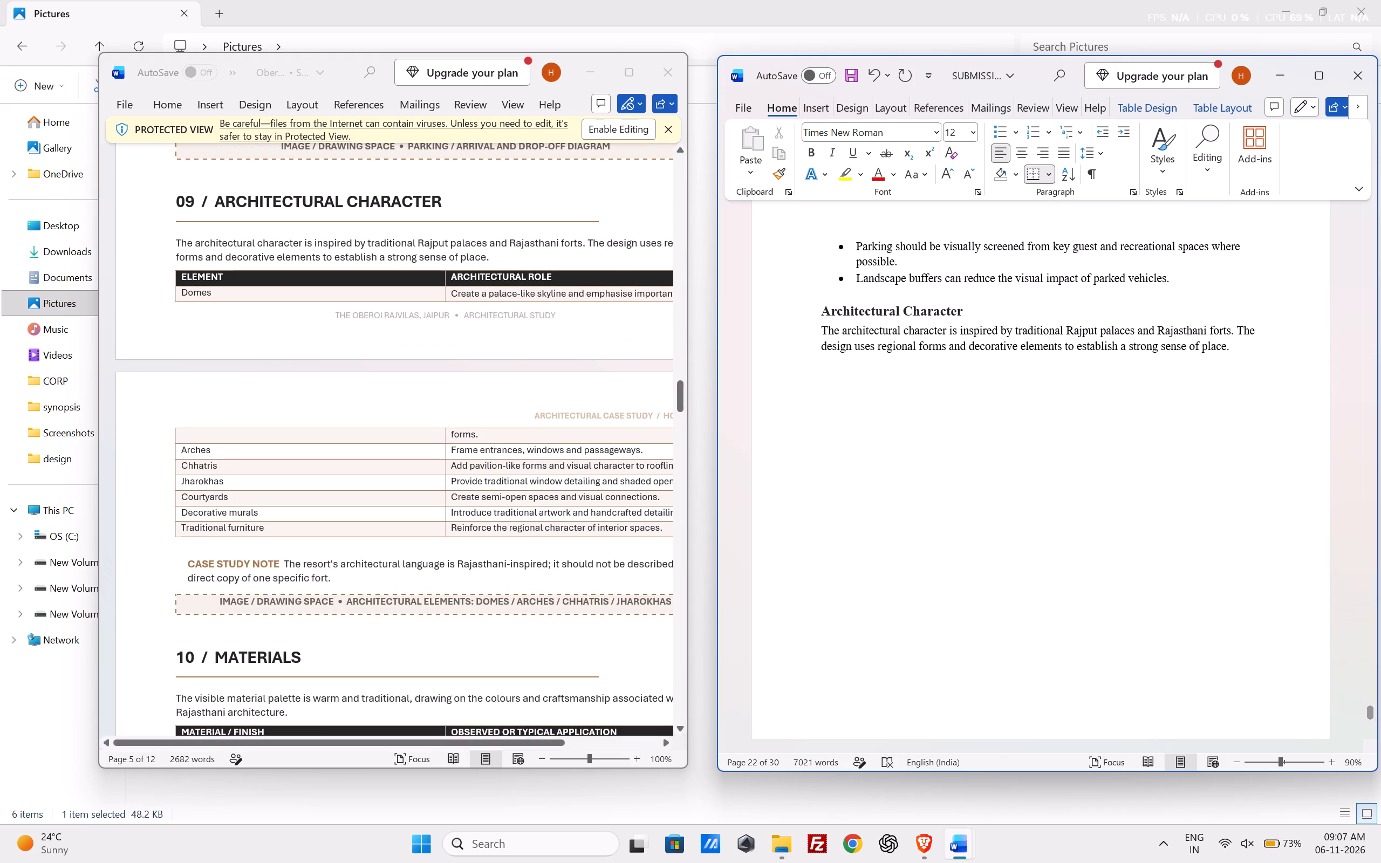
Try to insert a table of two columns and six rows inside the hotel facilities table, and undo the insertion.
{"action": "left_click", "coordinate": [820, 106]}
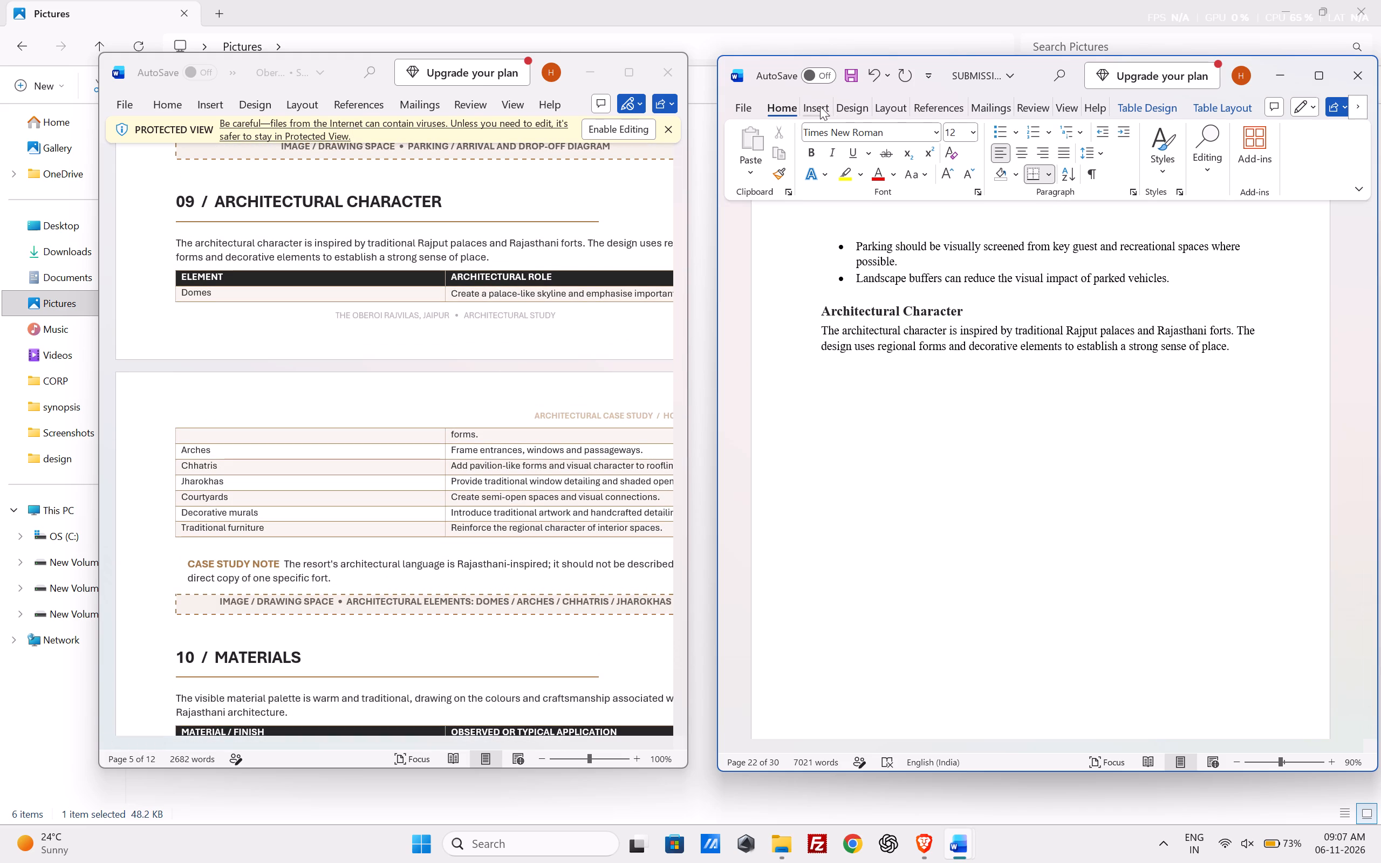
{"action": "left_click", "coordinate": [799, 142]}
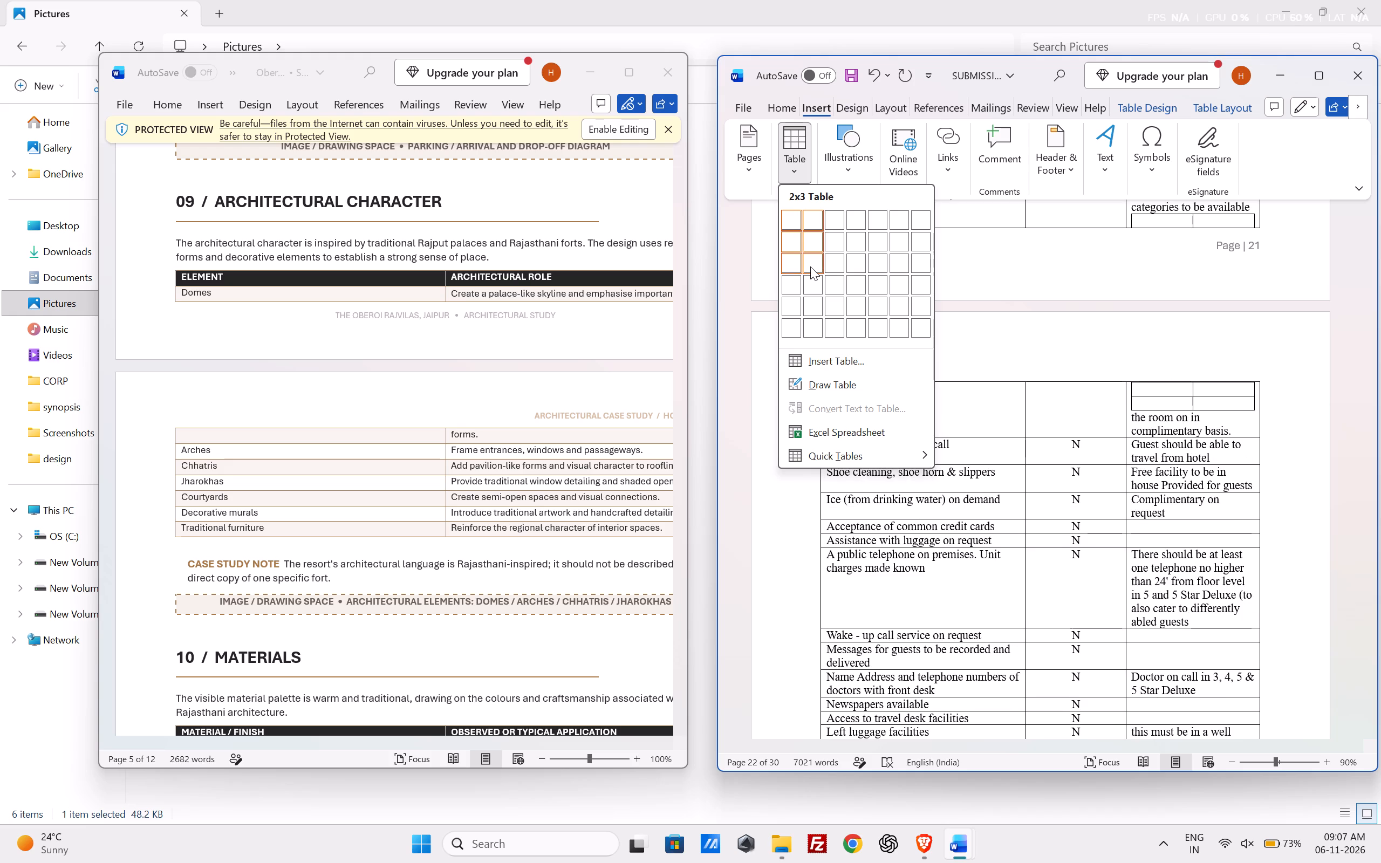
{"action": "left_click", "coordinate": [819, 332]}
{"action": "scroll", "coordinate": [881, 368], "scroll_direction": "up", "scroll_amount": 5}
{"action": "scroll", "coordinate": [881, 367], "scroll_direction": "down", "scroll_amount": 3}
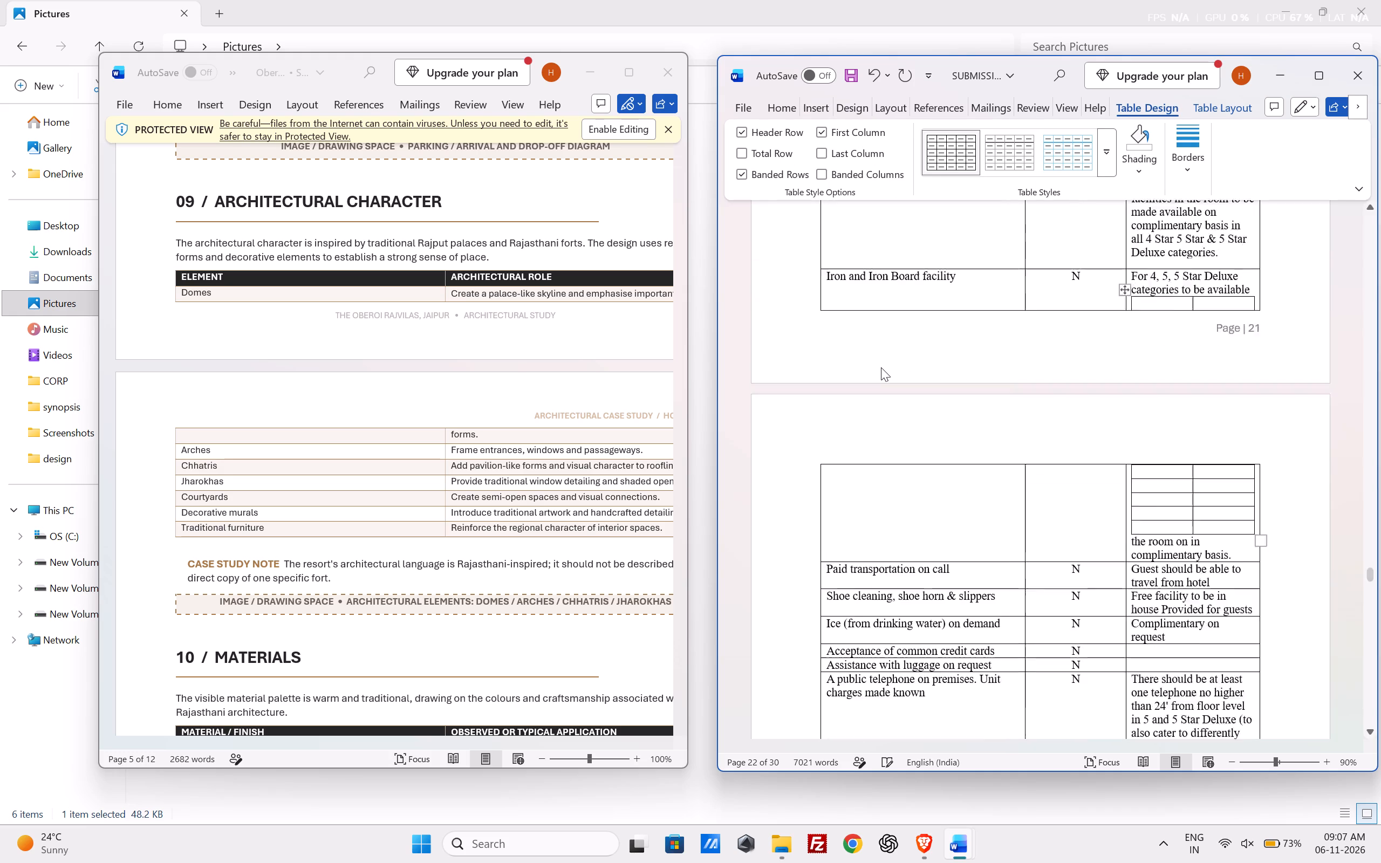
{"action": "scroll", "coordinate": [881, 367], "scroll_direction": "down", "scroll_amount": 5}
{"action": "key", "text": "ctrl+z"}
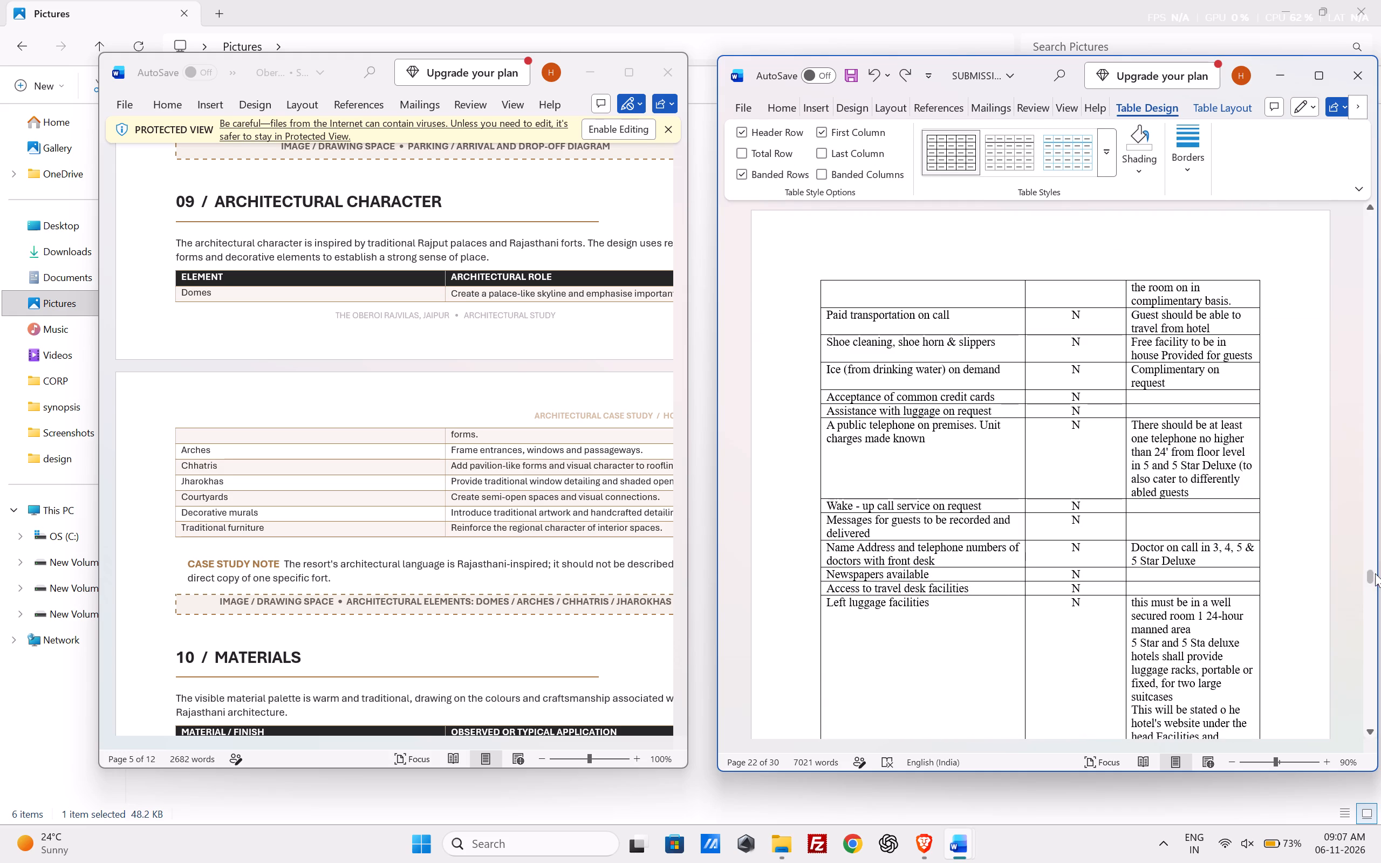
Insert a table of two columns and six rows on a new line below the Architectural Character paragraph on the last page.
{"action": "left_click_drag", "start_coordinate": [1373, 578], "coordinate": [1369, 787]}
{"action": "scroll", "coordinate": [1017, 388], "scroll_direction": "up", "scroll_amount": 10}
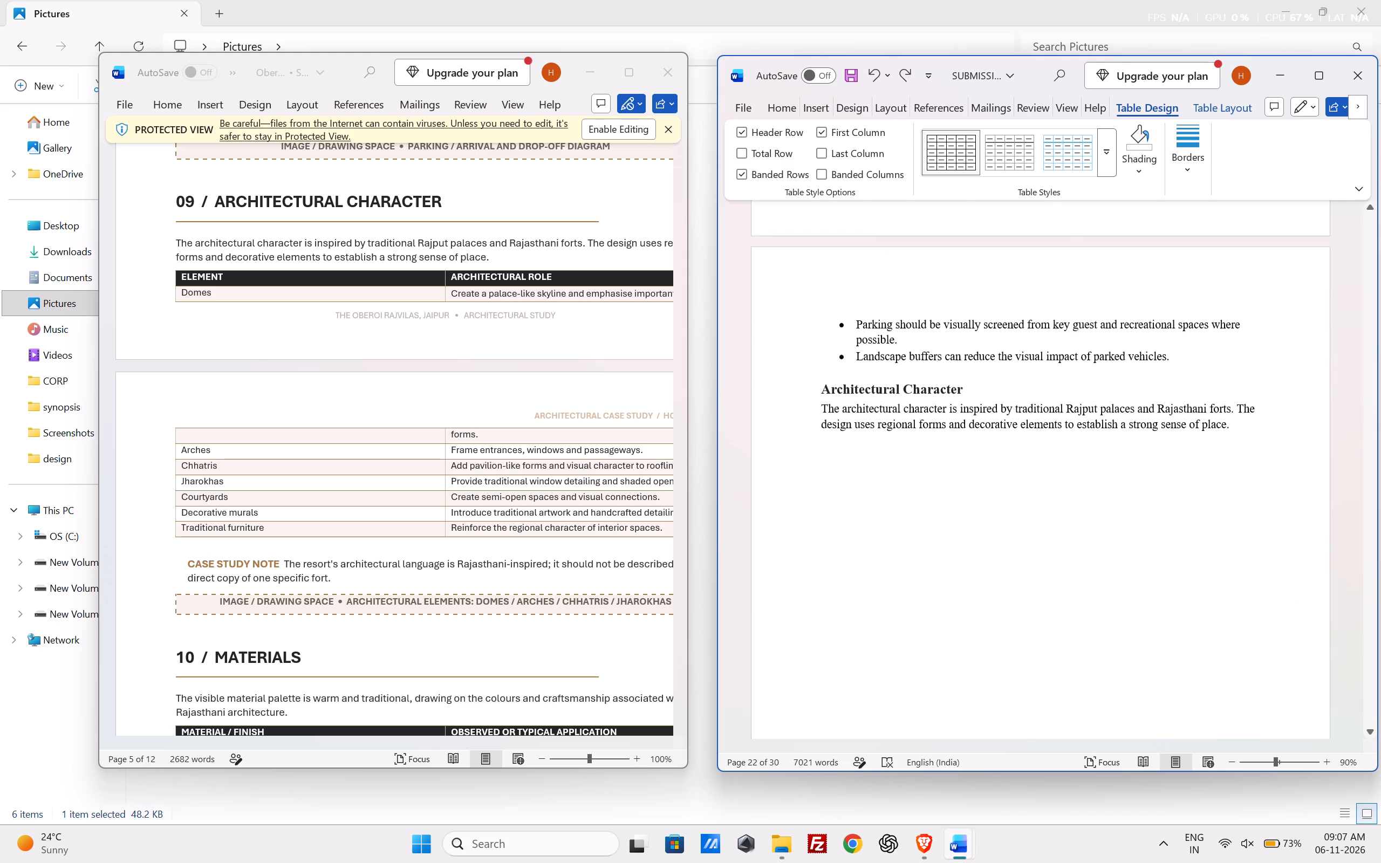
{"action": "left_click", "coordinate": [1279, 428]}
{"action": "key", "text": "Return"}
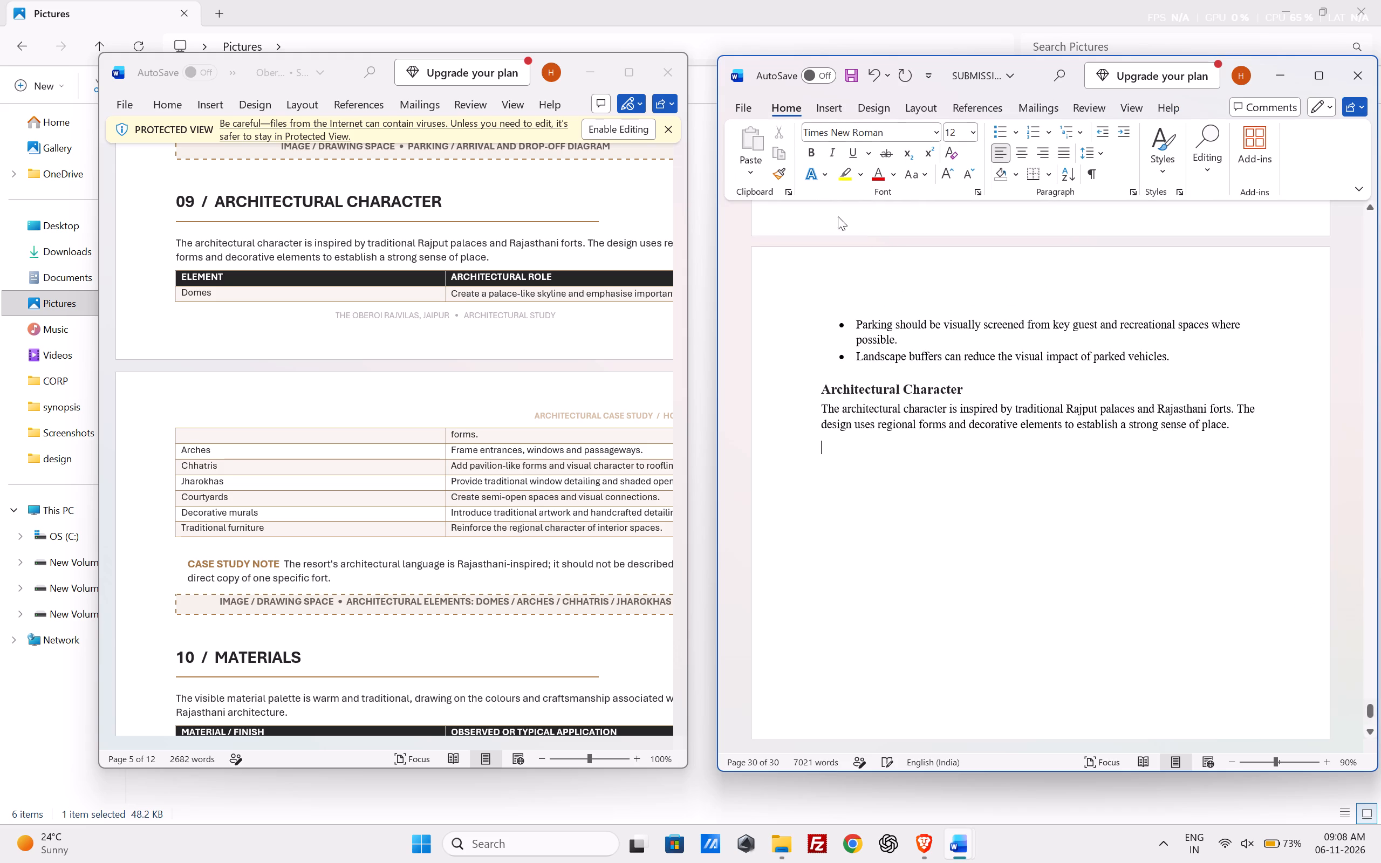
{"action": "left_click", "coordinate": [821, 106]}
{"action": "left_click", "coordinate": [799, 146]}
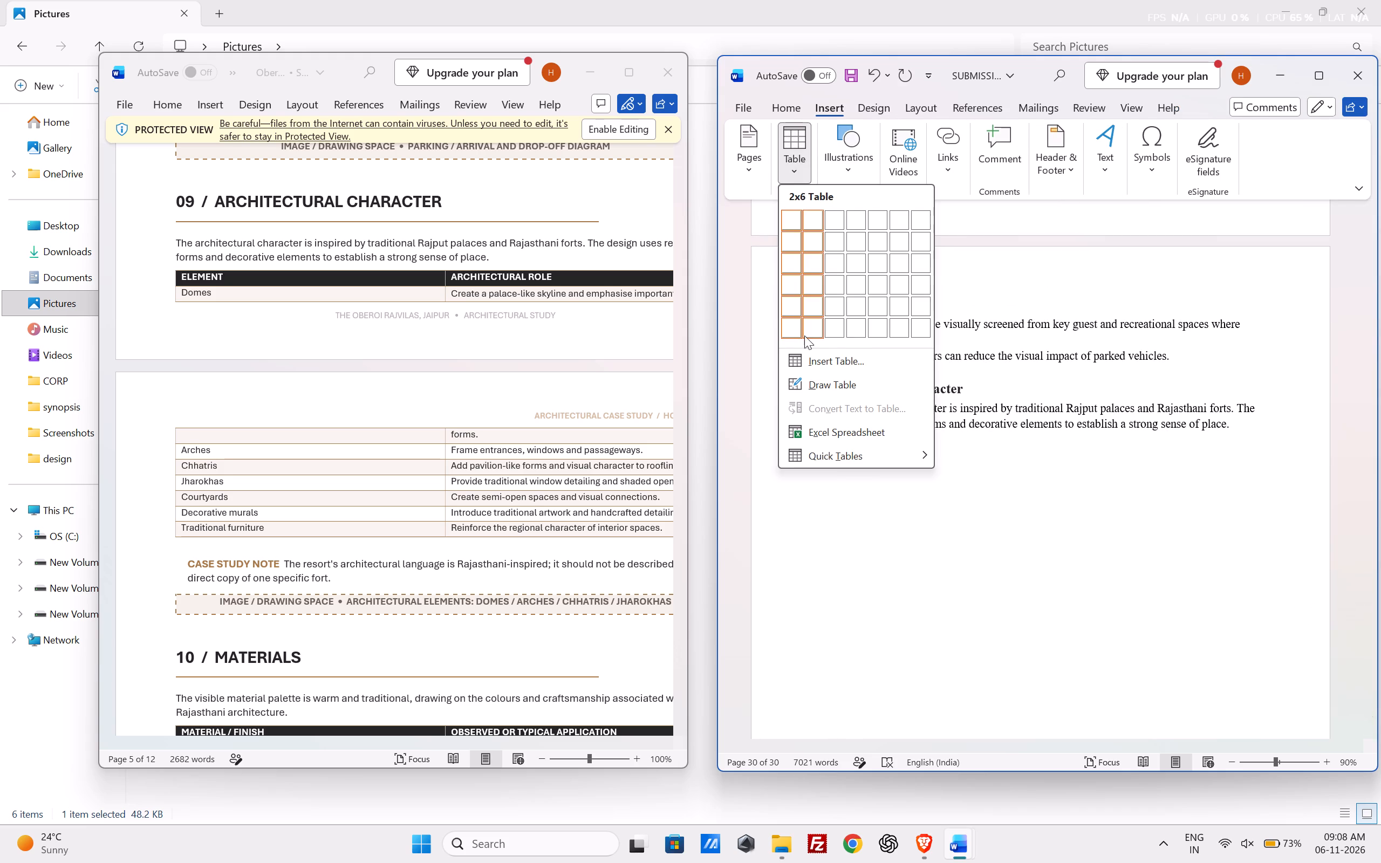
{"action": "left_click", "coordinate": [811, 337]}
Add two more rows at the bottom of the new Architectural Character table.
{"action": "left_click", "coordinate": [988, 521]}
{"action": "right_click", "coordinate": [991, 518]}
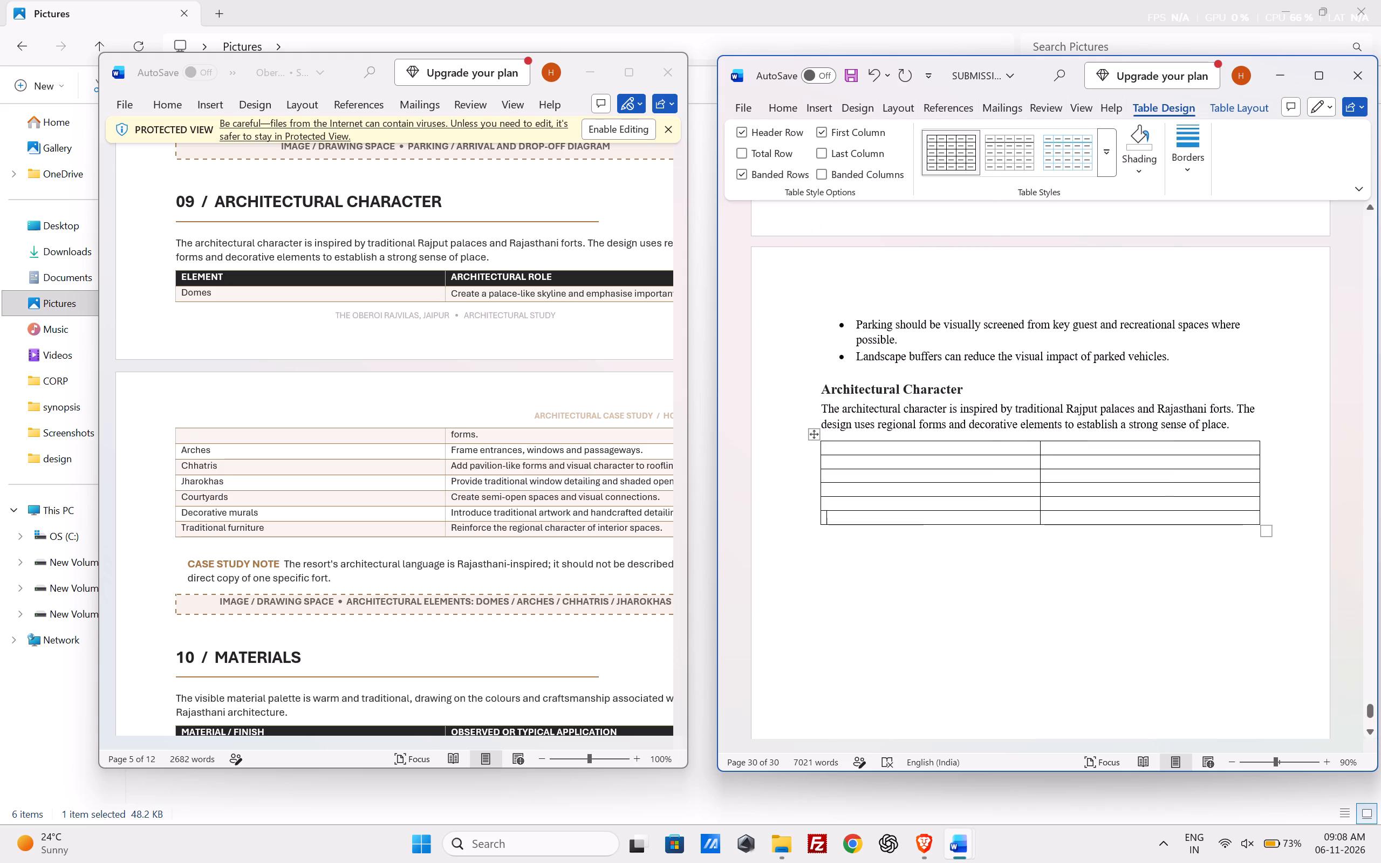
{"action": "left_click", "coordinate": [928, 512]}
{"action": "left_click_drag", "start_coordinate": [975, 524], "coordinate": [950, 507]}
{"action": "left_click_drag", "start_coordinate": [950, 507], "coordinate": [952, 516]}
{"action": "left_click_drag", "start_coordinate": [997, 539], "coordinate": [953, 504]}
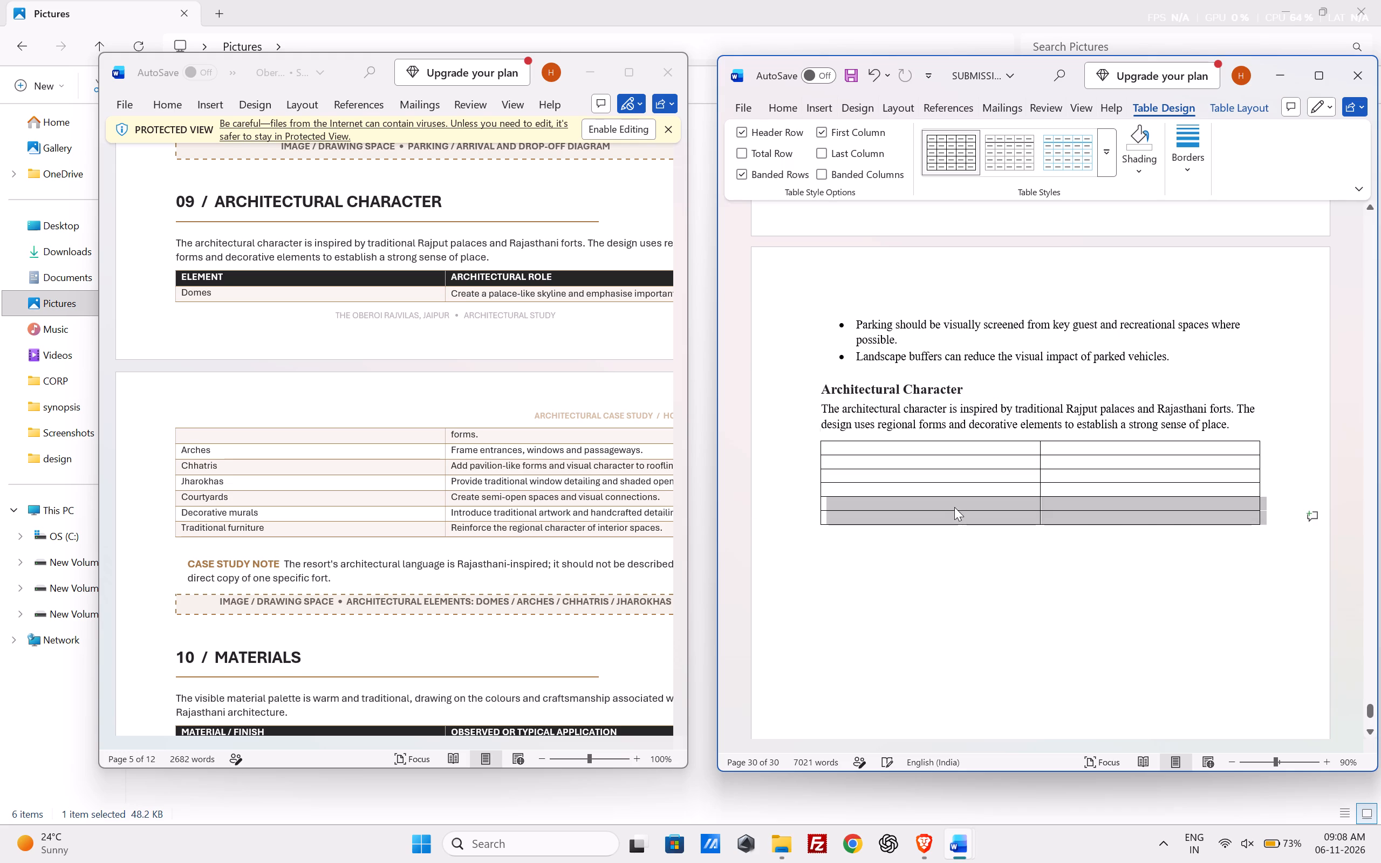
{"action": "left_click", "coordinate": [1174, 516]}
{"action": "left_click", "coordinate": [1220, 585]}
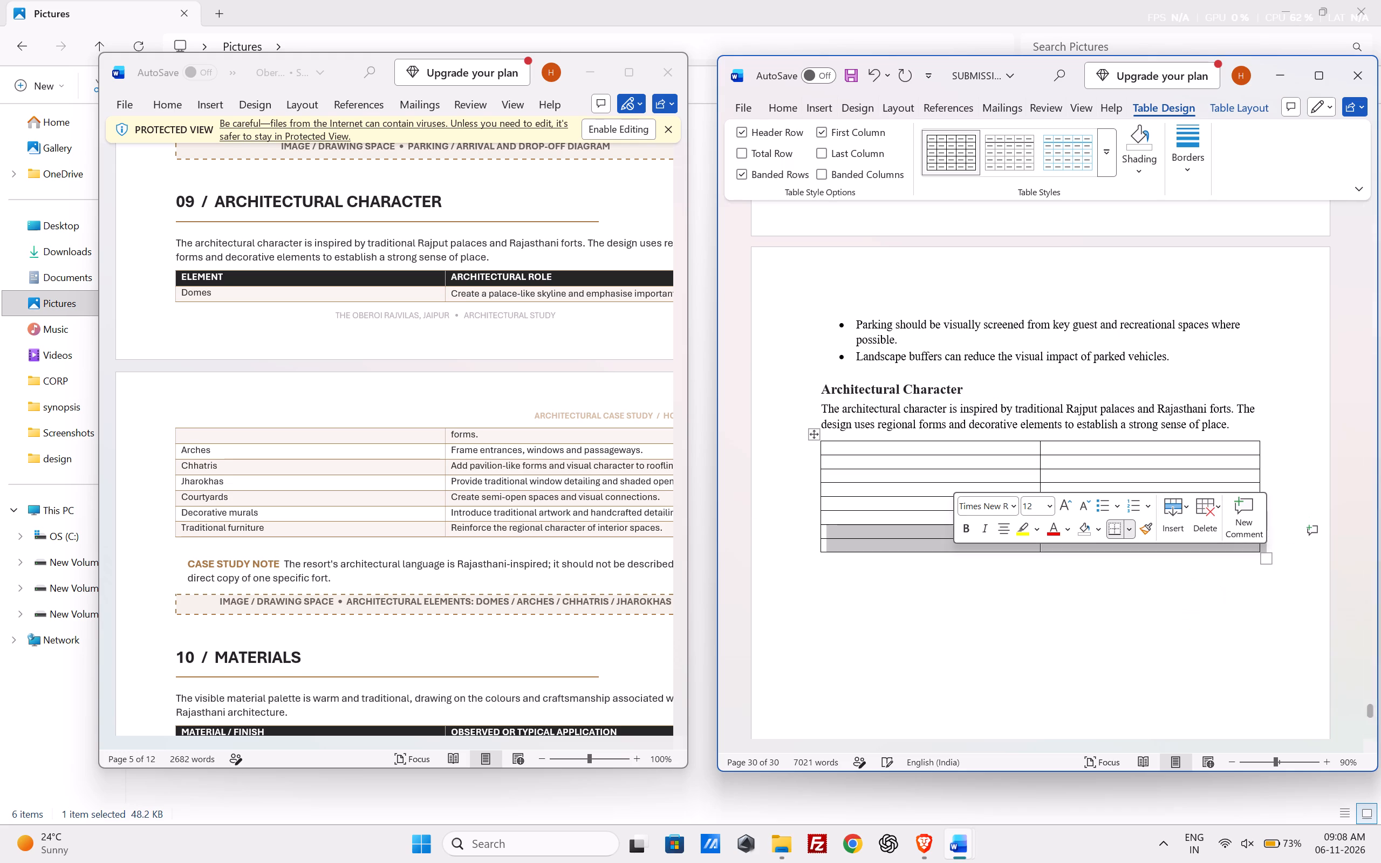
{"action": "left_click", "coordinate": [1070, 594]}
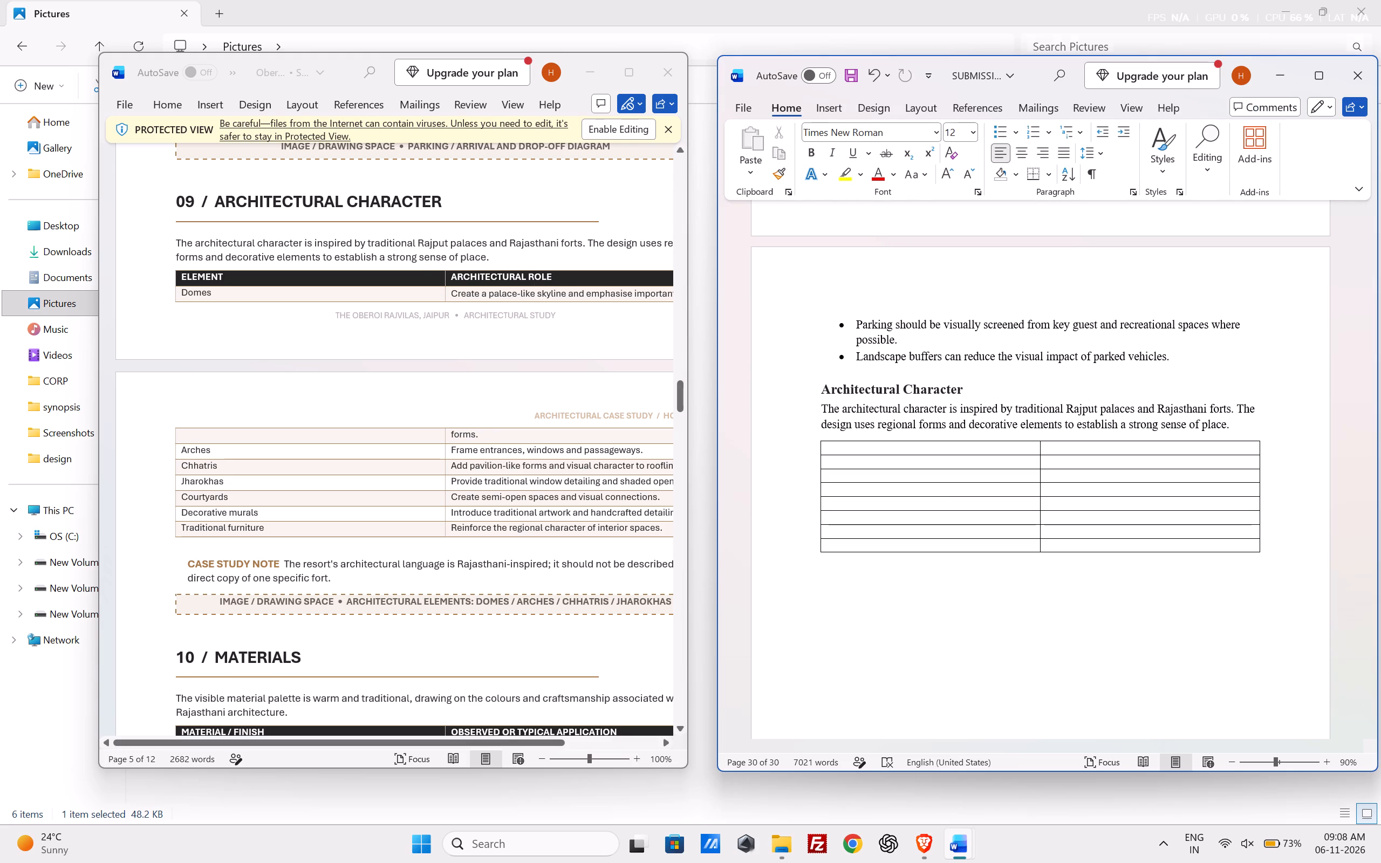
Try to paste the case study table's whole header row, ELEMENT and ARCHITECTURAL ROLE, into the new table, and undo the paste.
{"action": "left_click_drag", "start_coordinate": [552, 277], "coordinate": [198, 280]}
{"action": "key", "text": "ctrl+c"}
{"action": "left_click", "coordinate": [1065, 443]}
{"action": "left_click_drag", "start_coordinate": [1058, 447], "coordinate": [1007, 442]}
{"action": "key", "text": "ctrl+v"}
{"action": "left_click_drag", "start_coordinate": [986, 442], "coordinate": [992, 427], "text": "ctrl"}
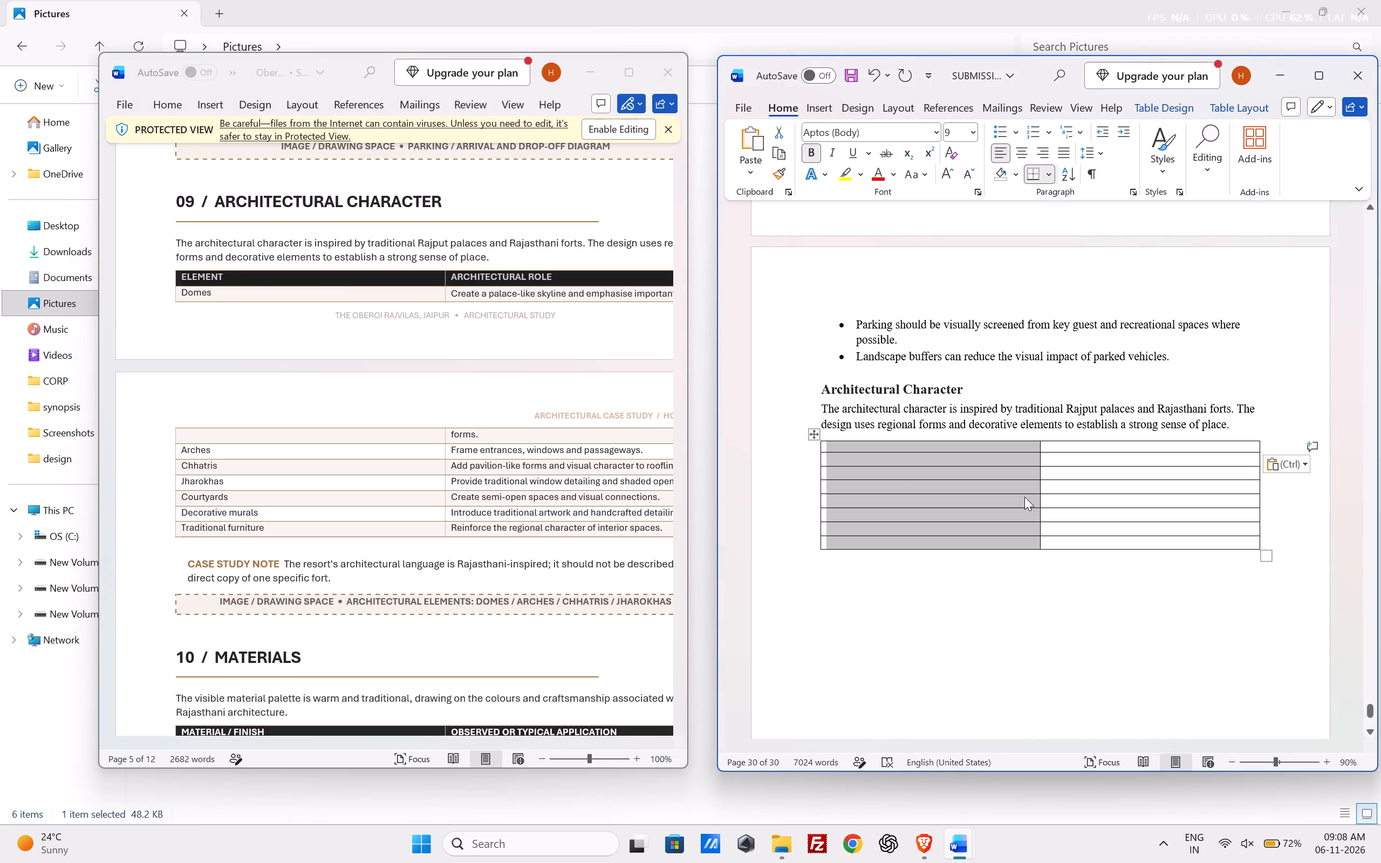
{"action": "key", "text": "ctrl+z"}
Copy the heading text RCHITECTURAL ROLE from the case study into the new table's second header cell and add the missing initial a.
{"action": "left_click", "coordinate": [590, 271]}
{"action": "left_click", "coordinate": [548, 272]}
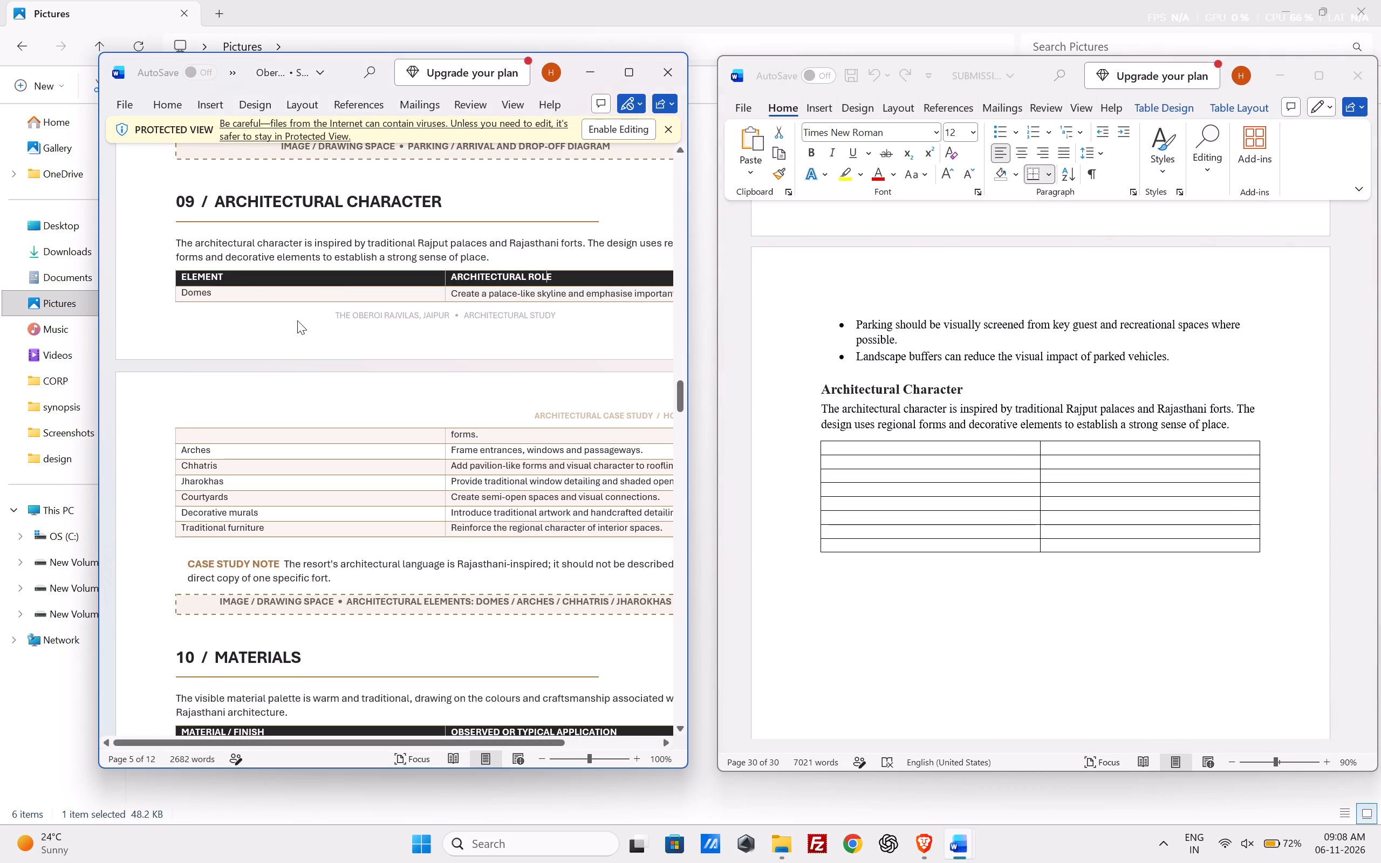
{"action": "left_click", "coordinate": [297, 320]}
{"action": "left_click_drag", "start_coordinate": [551, 277], "coordinate": [454, 275]}
{"action": "key", "text": "ctrl+c"}
{"action": "left_click", "coordinate": [1077, 447]}
{"action": "left_click", "coordinate": [1060, 452]}
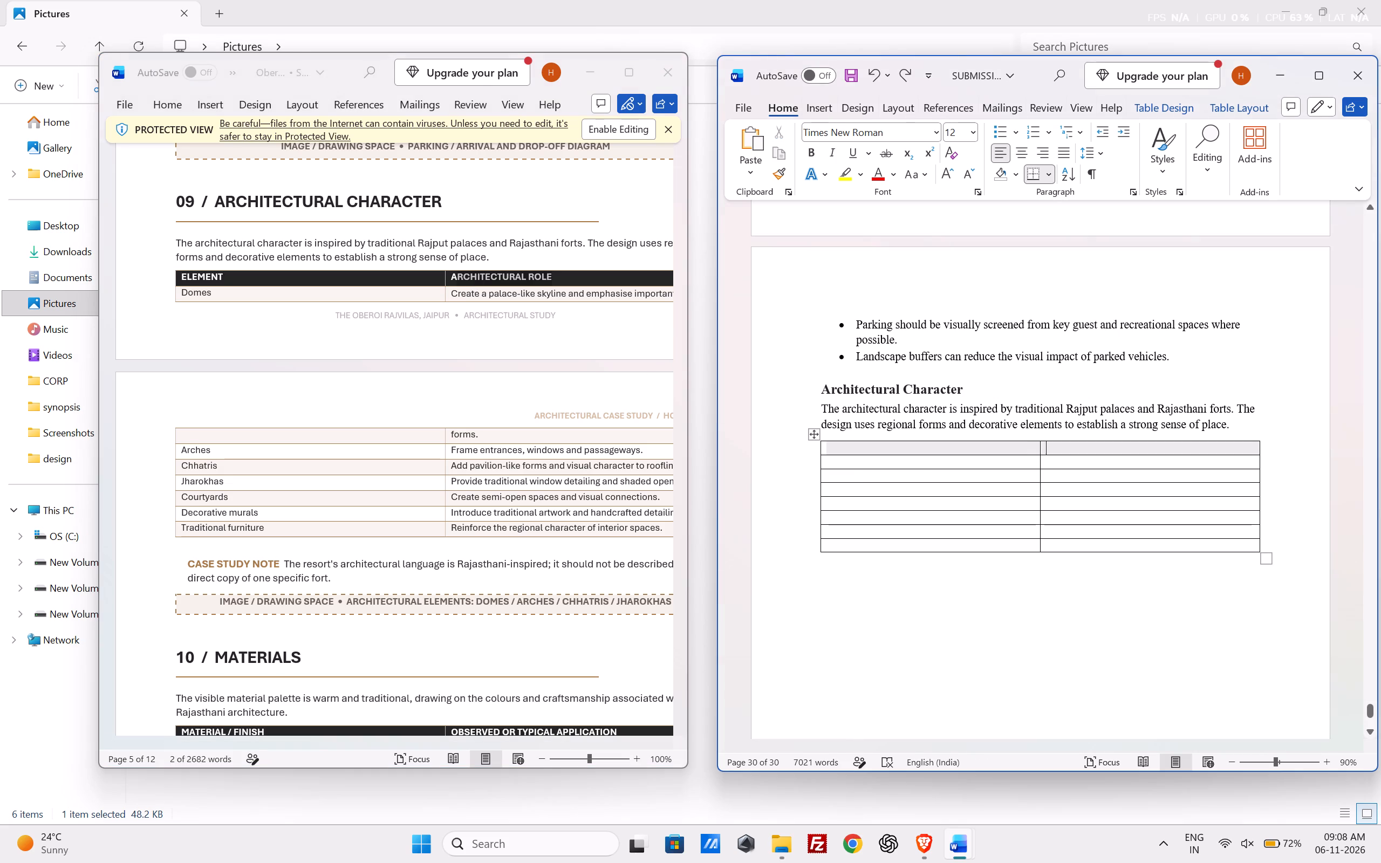
{"action": "key", "text": "ctrl+v"}
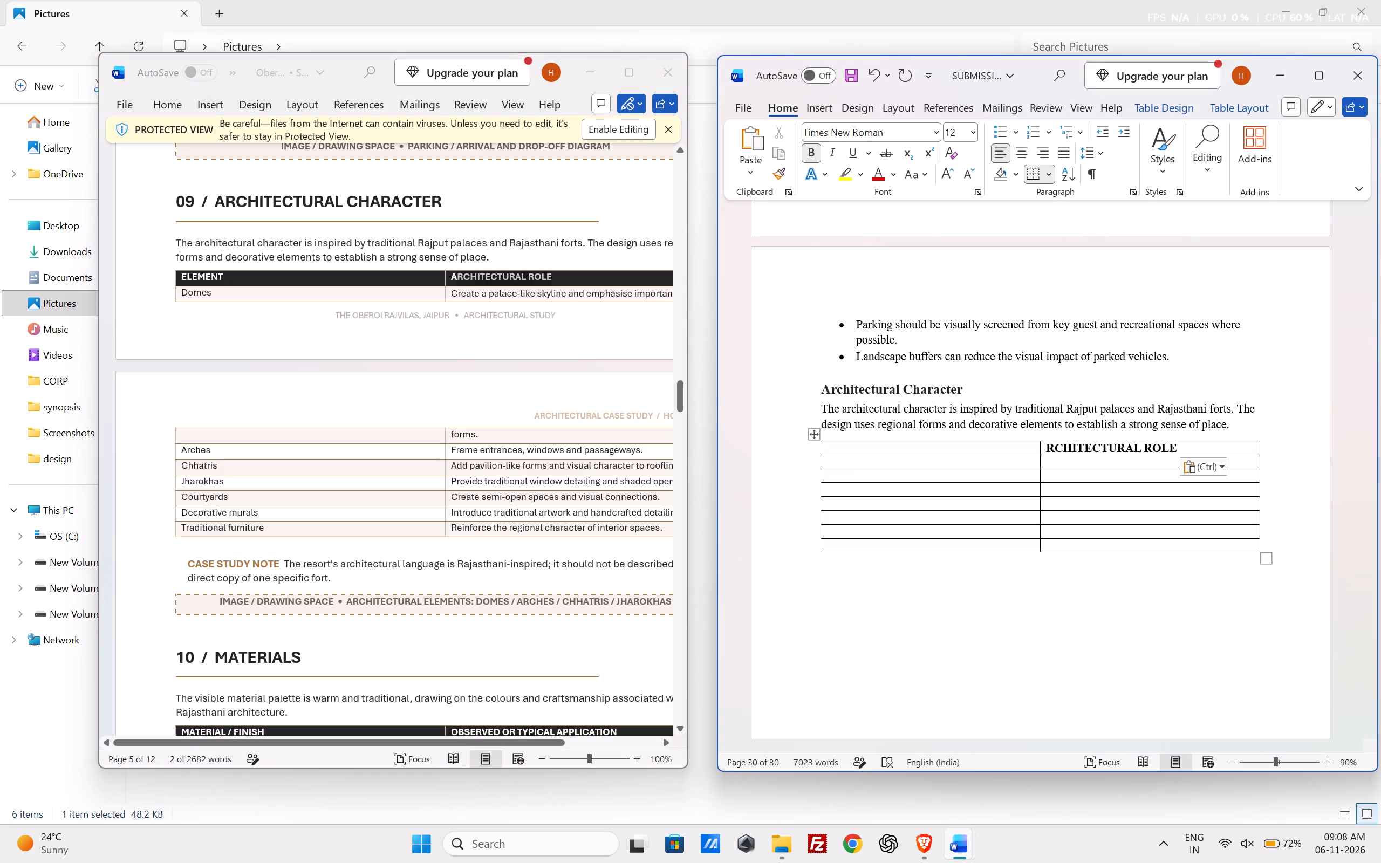
{"action": "left_click", "coordinate": [1044, 444]}
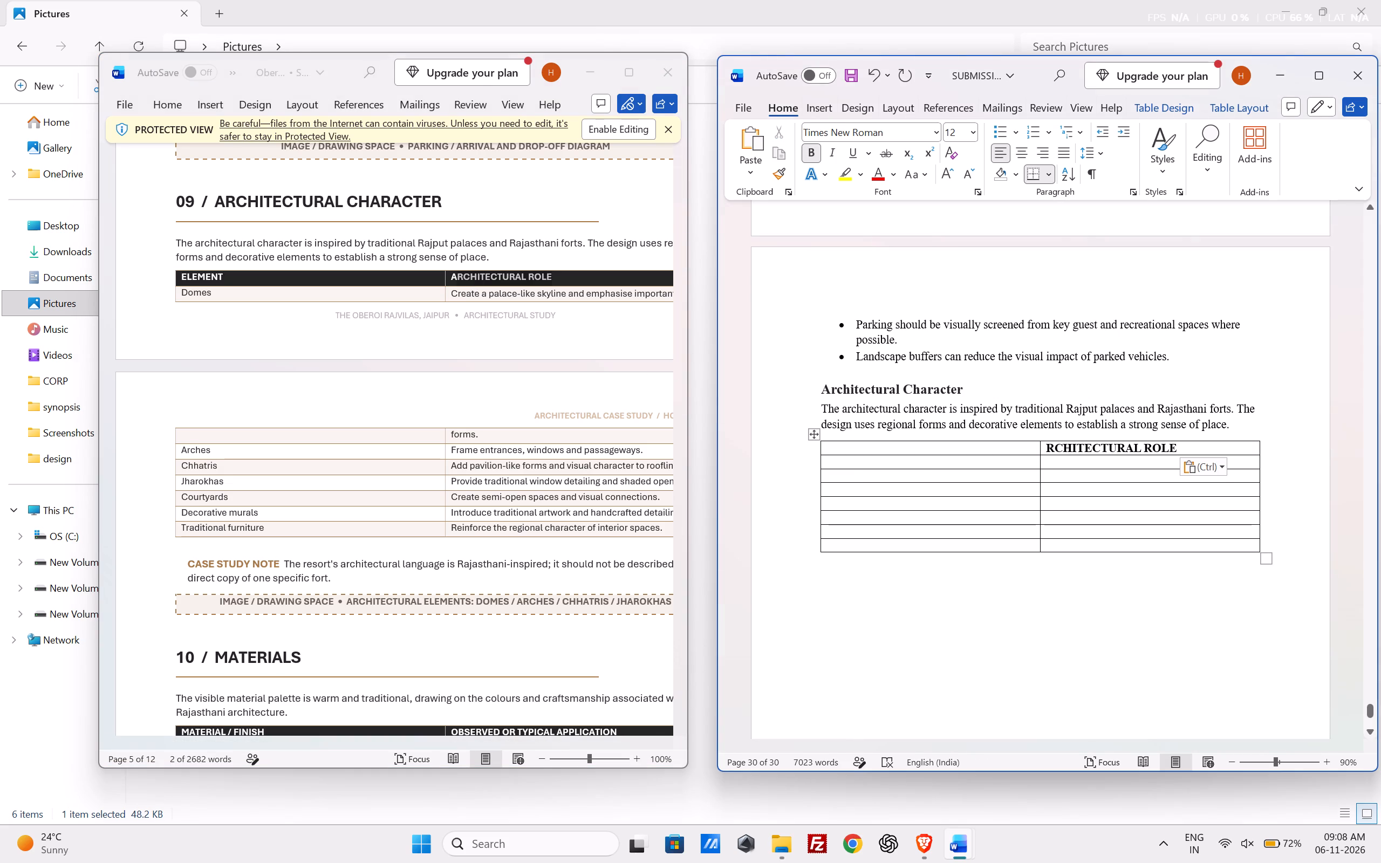
{"action": "key", "text": "a"}
Change the case of the second column's heading so that it reads Architectural Role.
{"action": "left_click_drag", "start_coordinate": [1194, 450], "coordinate": [1041, 451]}
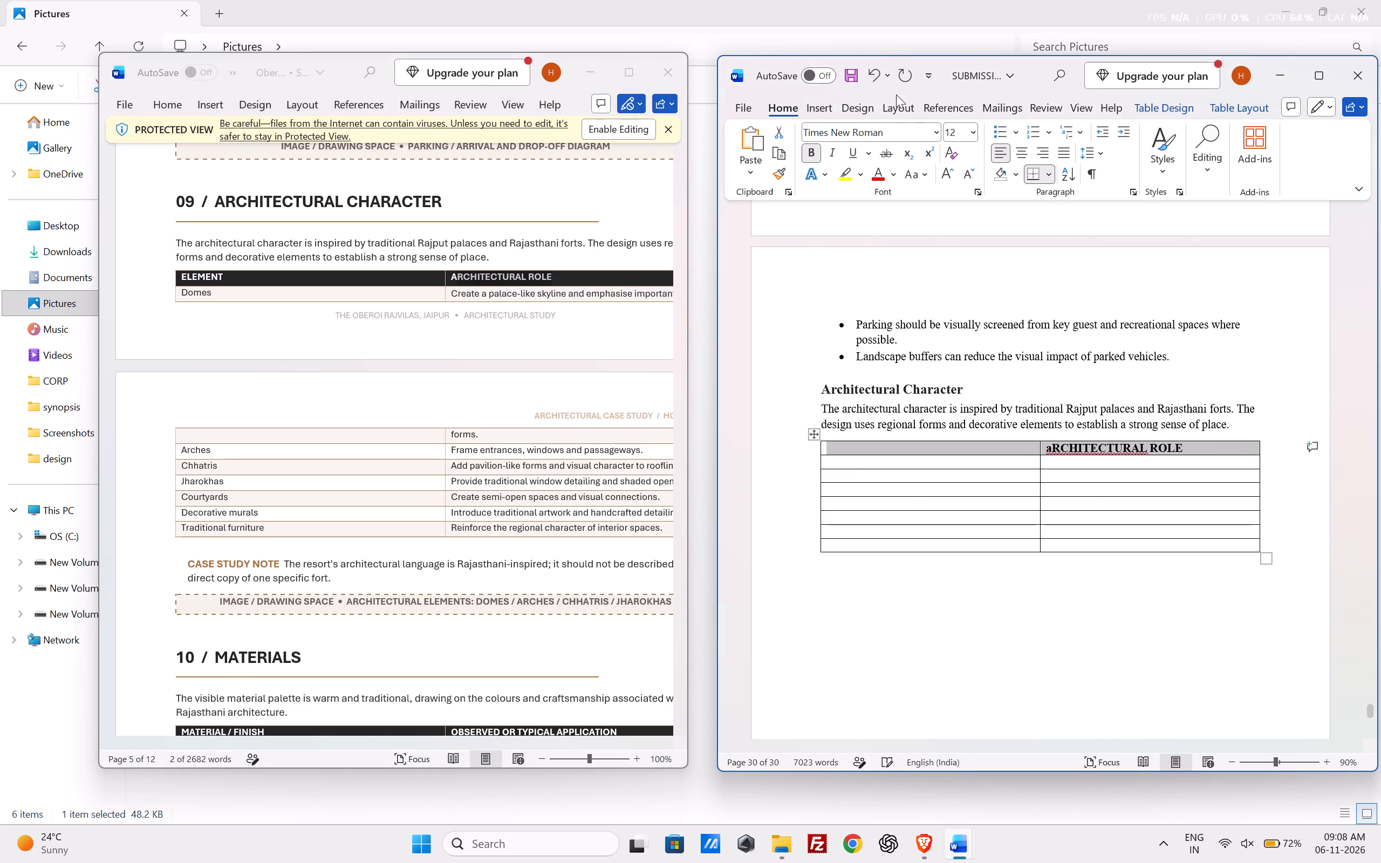
{"action": "left_click", "coordinate": [920, 174]}
{"action": "left_click", "coordinate": [948, 265]}
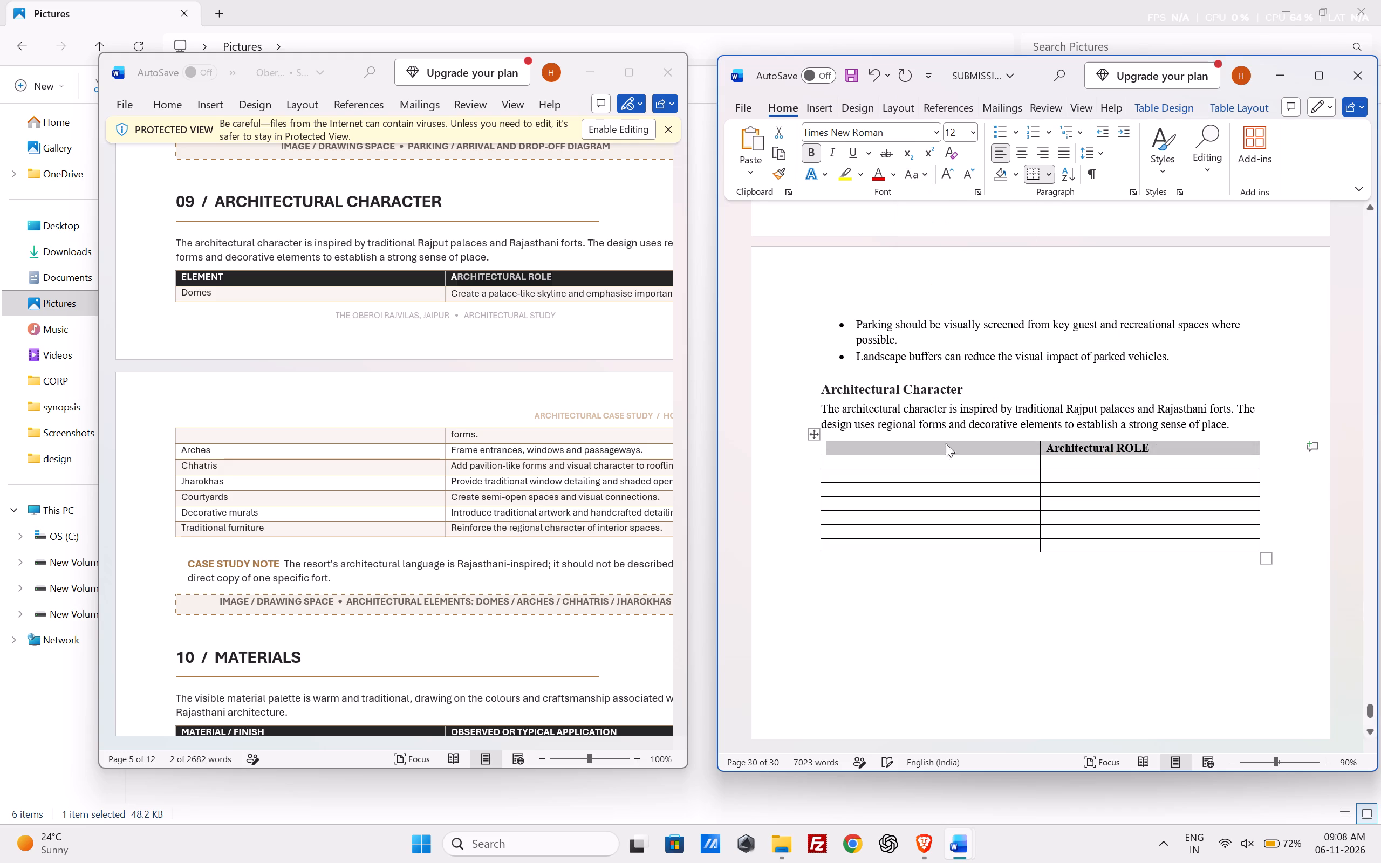
{"action": "left_click", "coordinate": [891, 615]}
{"action": "left_click_drag", "start_coordinate": [1165, 447], "coordinate": [1117, 449]}
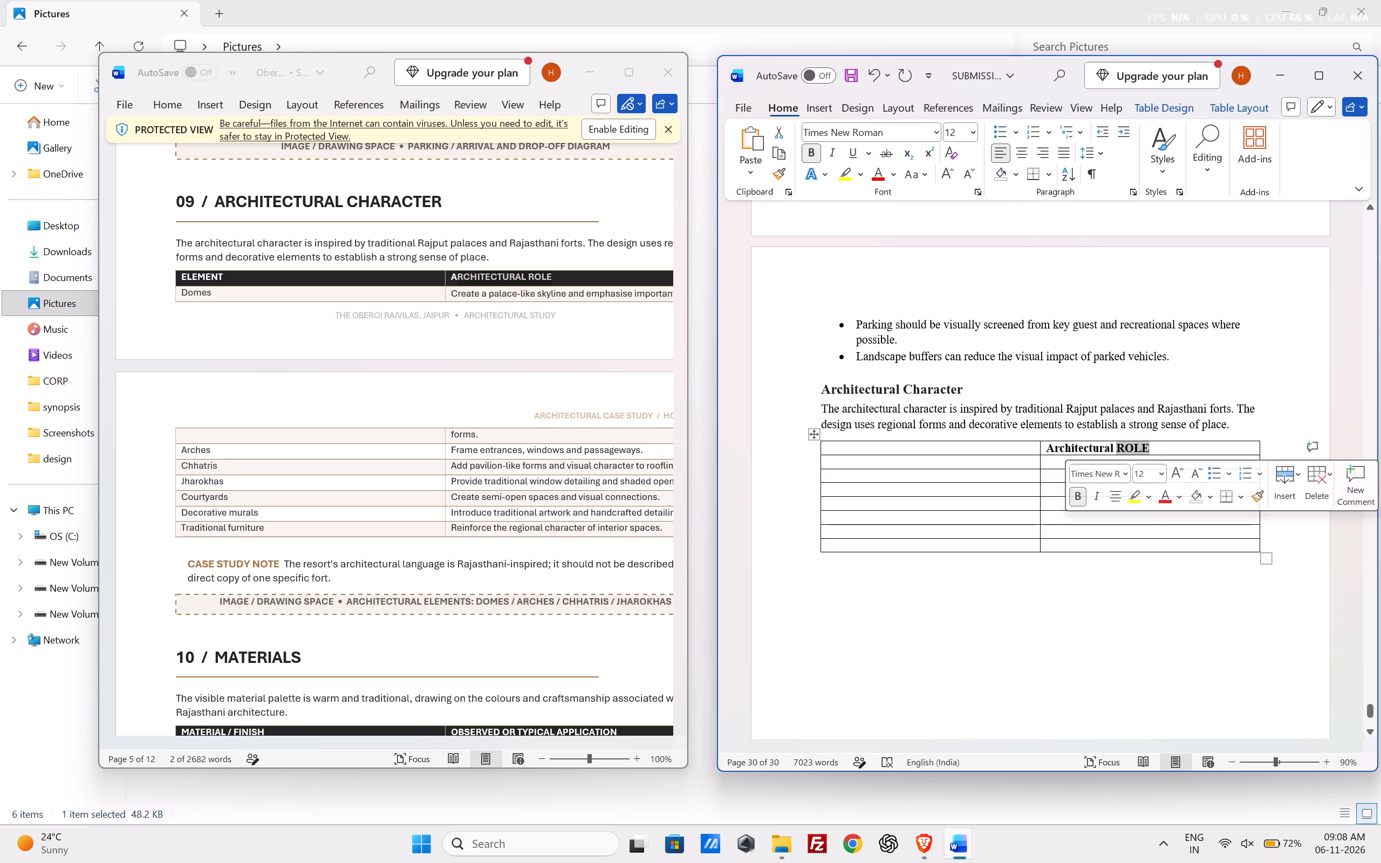
{"action": "left_click", "coordinate": [926, 174]}
{"action": "left_click", "coordinate": [955, 264]}
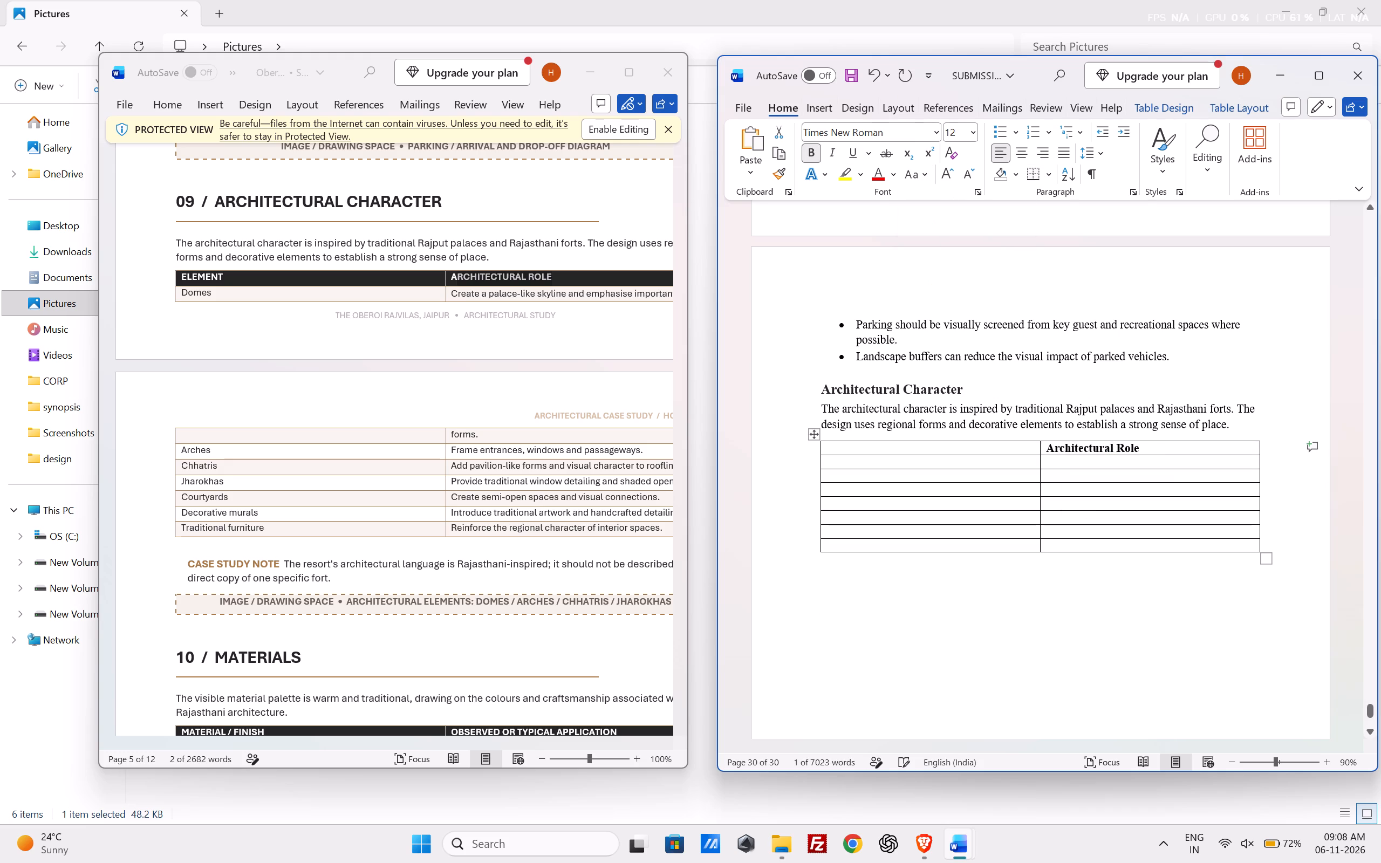
{"action": "left_click", "coordinate": [914, 581]}
Copy the ELEMENT heading from the case study into the first header cell and change its case to read Element.
{"action": "left_click_drag", "start_coordinate": [230, 273], "coordinate": [186, 276]}
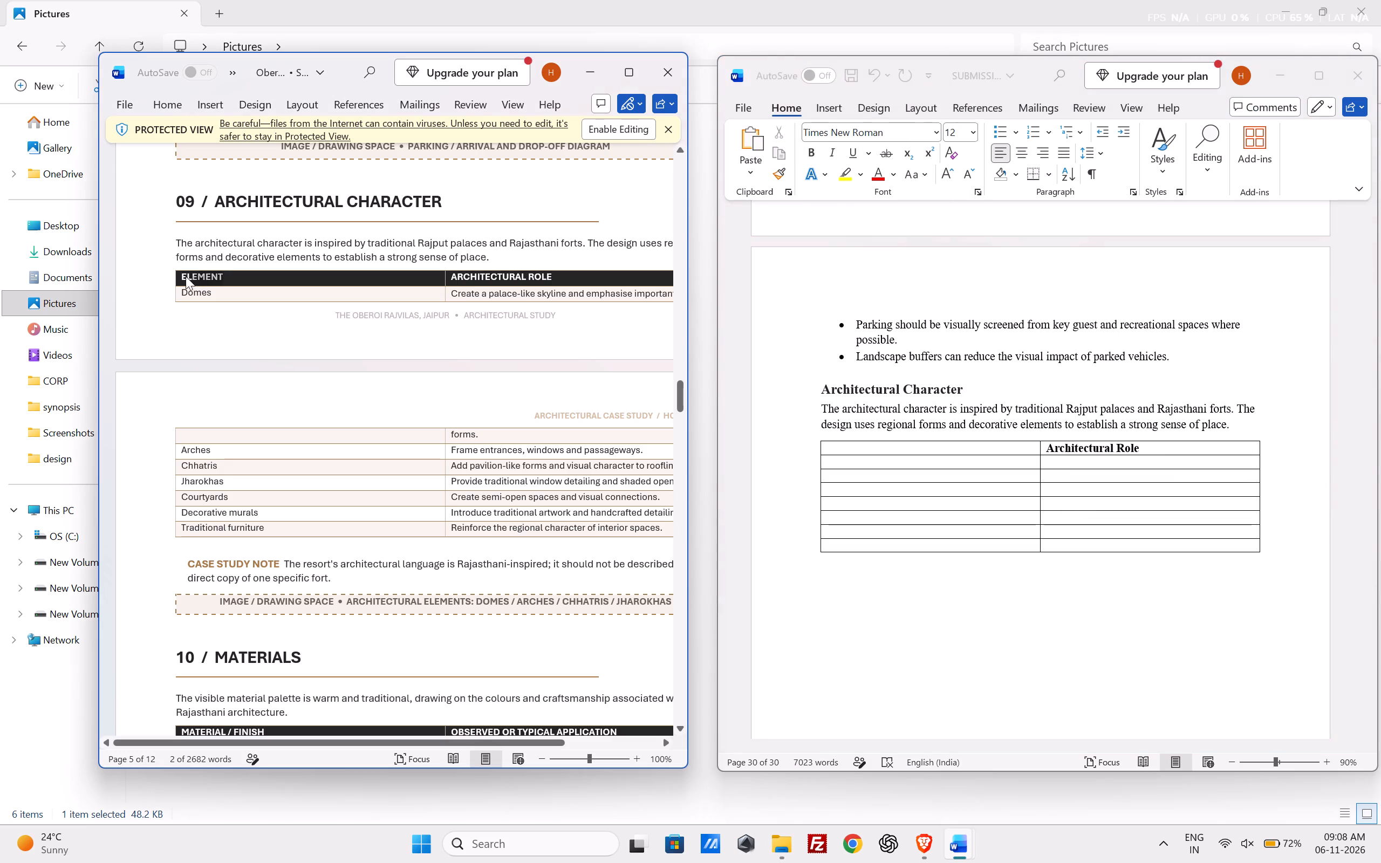
{"action": "left_click_drag", "start_coordinate": [186, 276], "coordinate": [174, 278]}
{"action": "key", "text": "ctrl+c"}
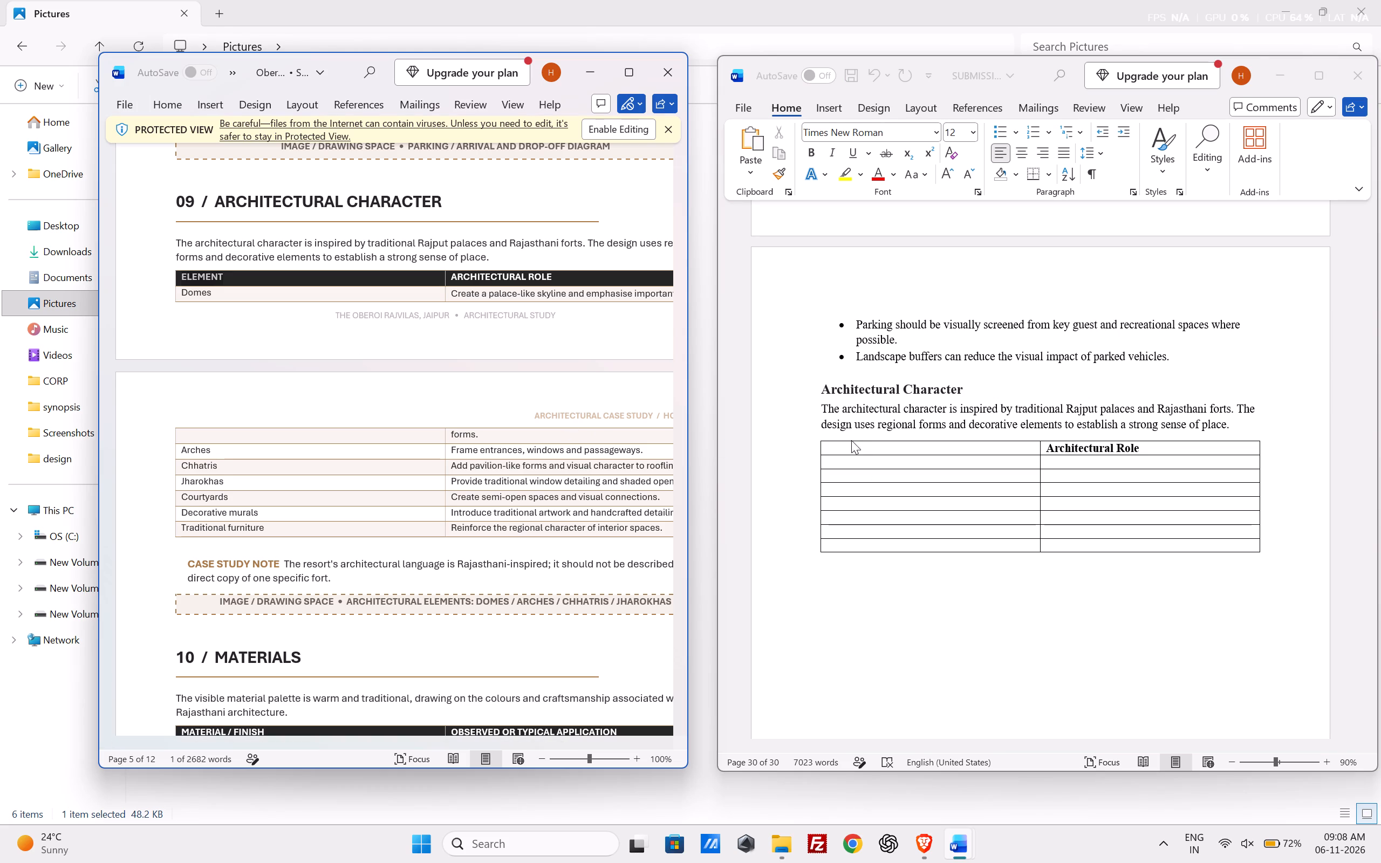
{"action": "left_click", "coordinate": [851, 440]}
{"action": "left_click", "coordinate": [855, 451]}
{"action": "key", "text": "ctrl+v"}
{"action": "scroll", "coordinate": [850, 446], "scroll_direction": "up", "scroll_amount": 1}
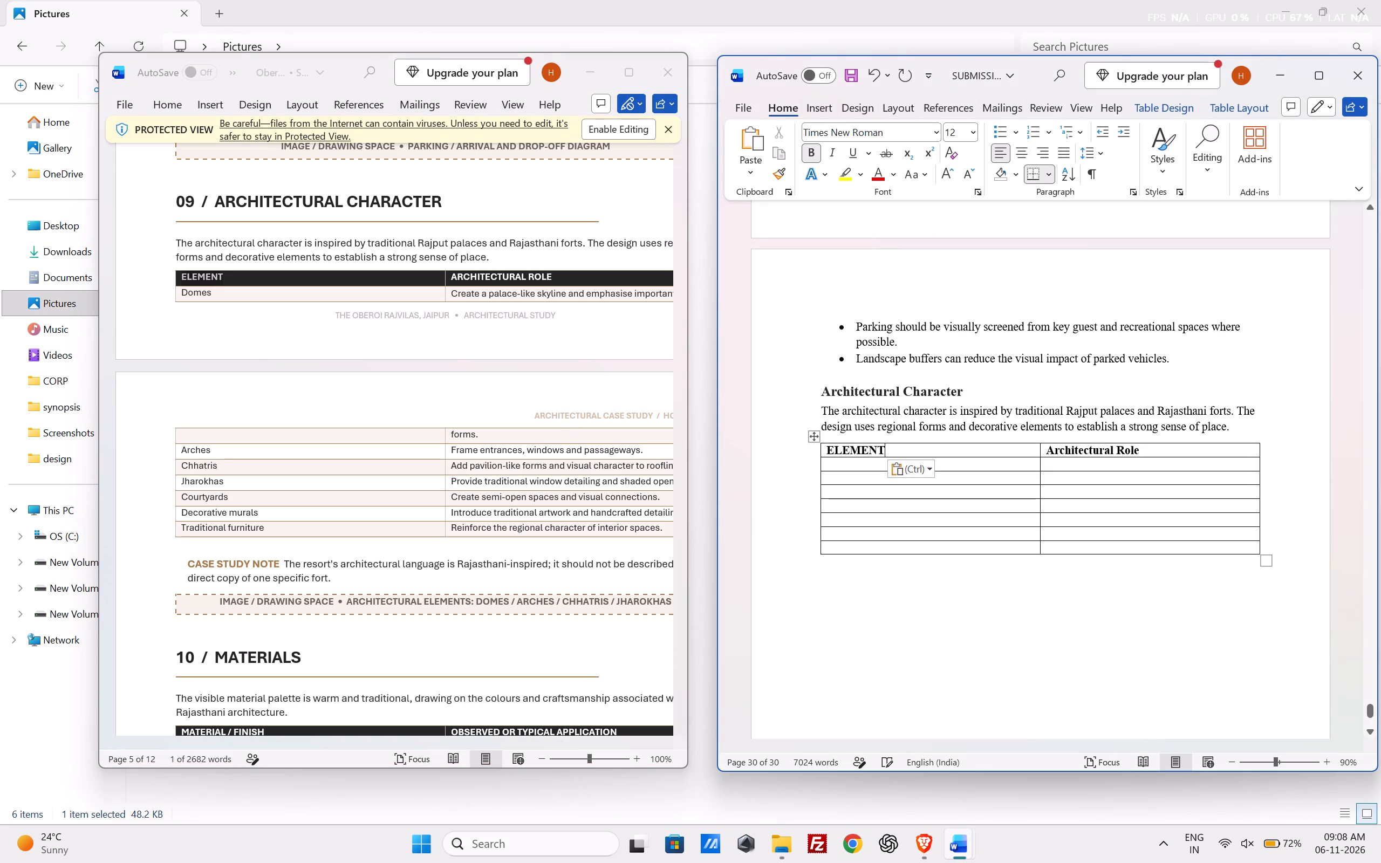
{"action": "left_click_drag", "start_coordinate": [883, 450], "coordinate": [821, 448]}
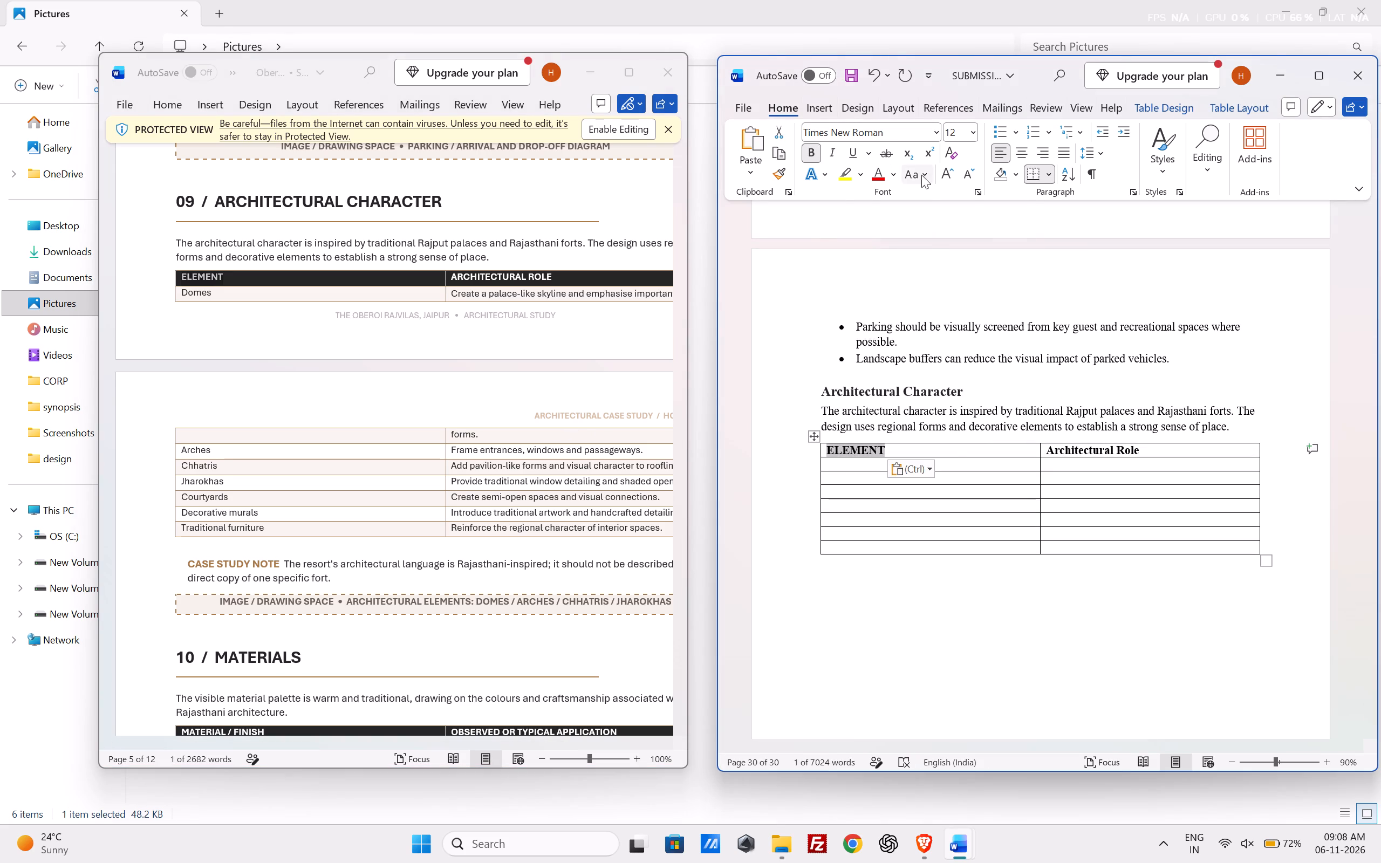
{"action": "left_click", "coordinate": [921, 175]}
{"action": "left_click", "coordinate": [941, 264]}
{"action": "left_click", "coordinate": [737, 310]}
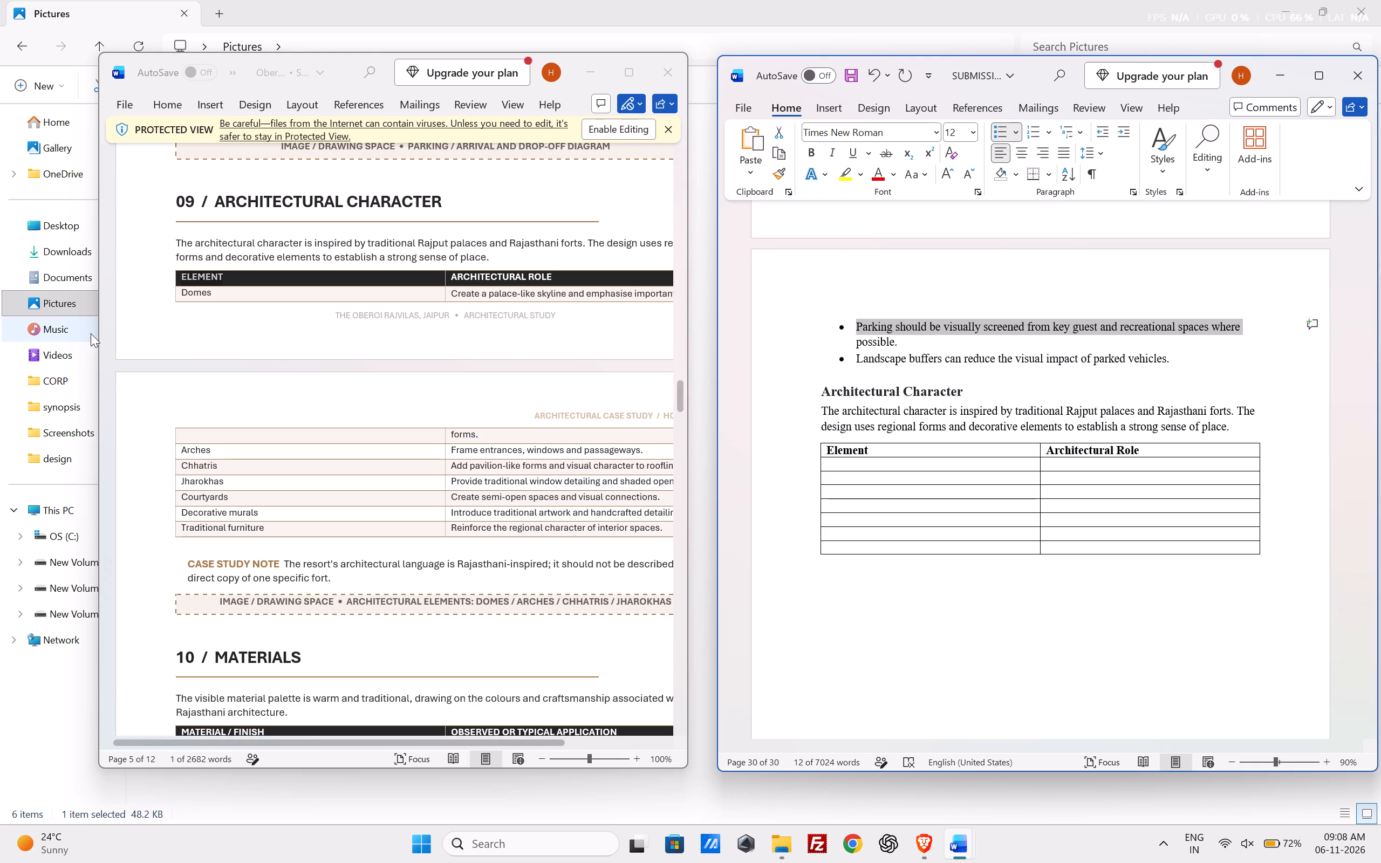
Copy the seven role descriptions from the case study's Architectural Character table into the new table's Architectural Role column.
{"action": "left_click_drag", "start_coordinate": [98, 331], "coordinate": [1, 325]}
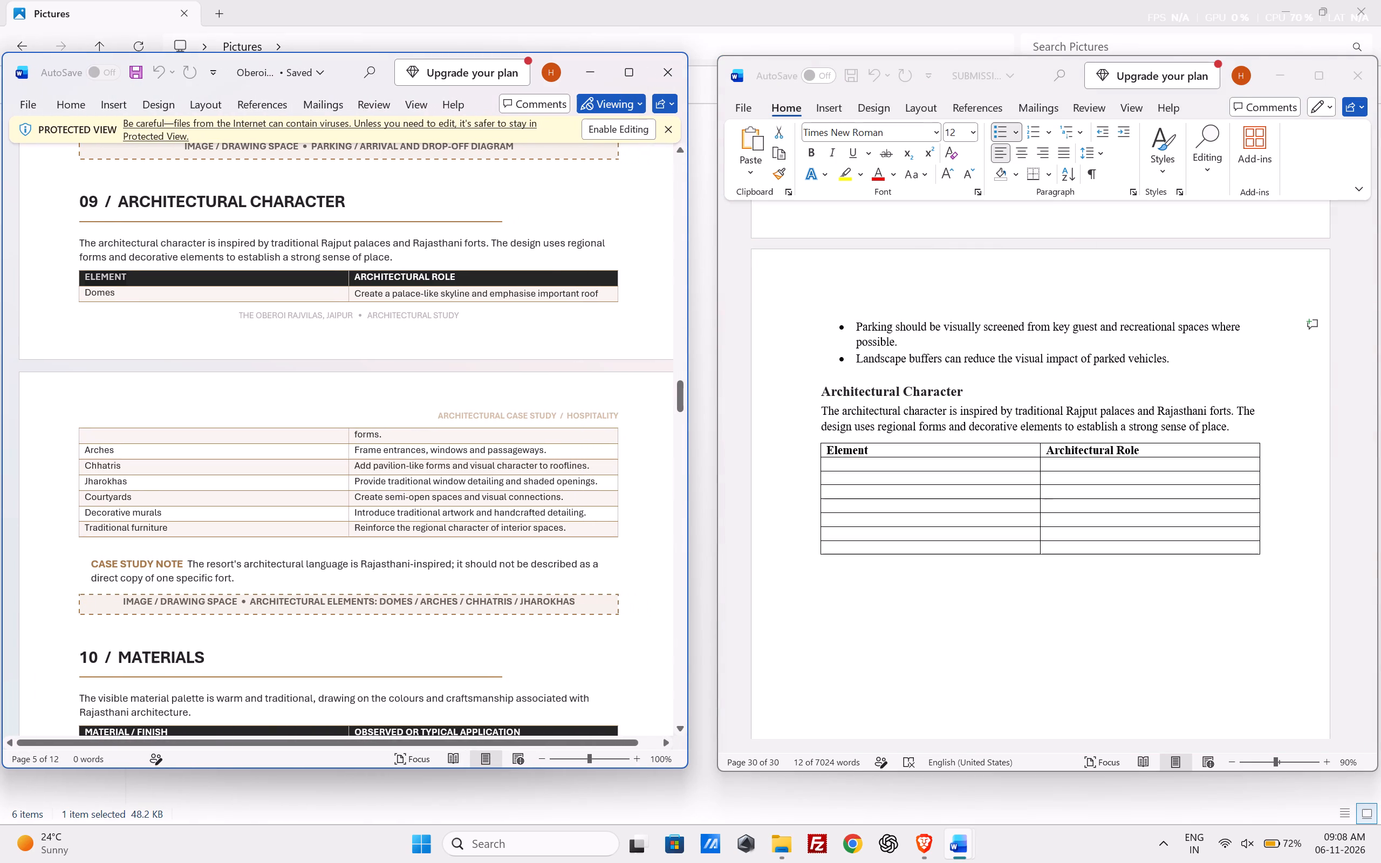
{"action": "left_click_drag", "start_coordinate": [566, 536], "coordinate": [364, 292]}
{"action": "left_click_drag", "start_coordinate": [571, 532], "coordinate": [570, 532]}
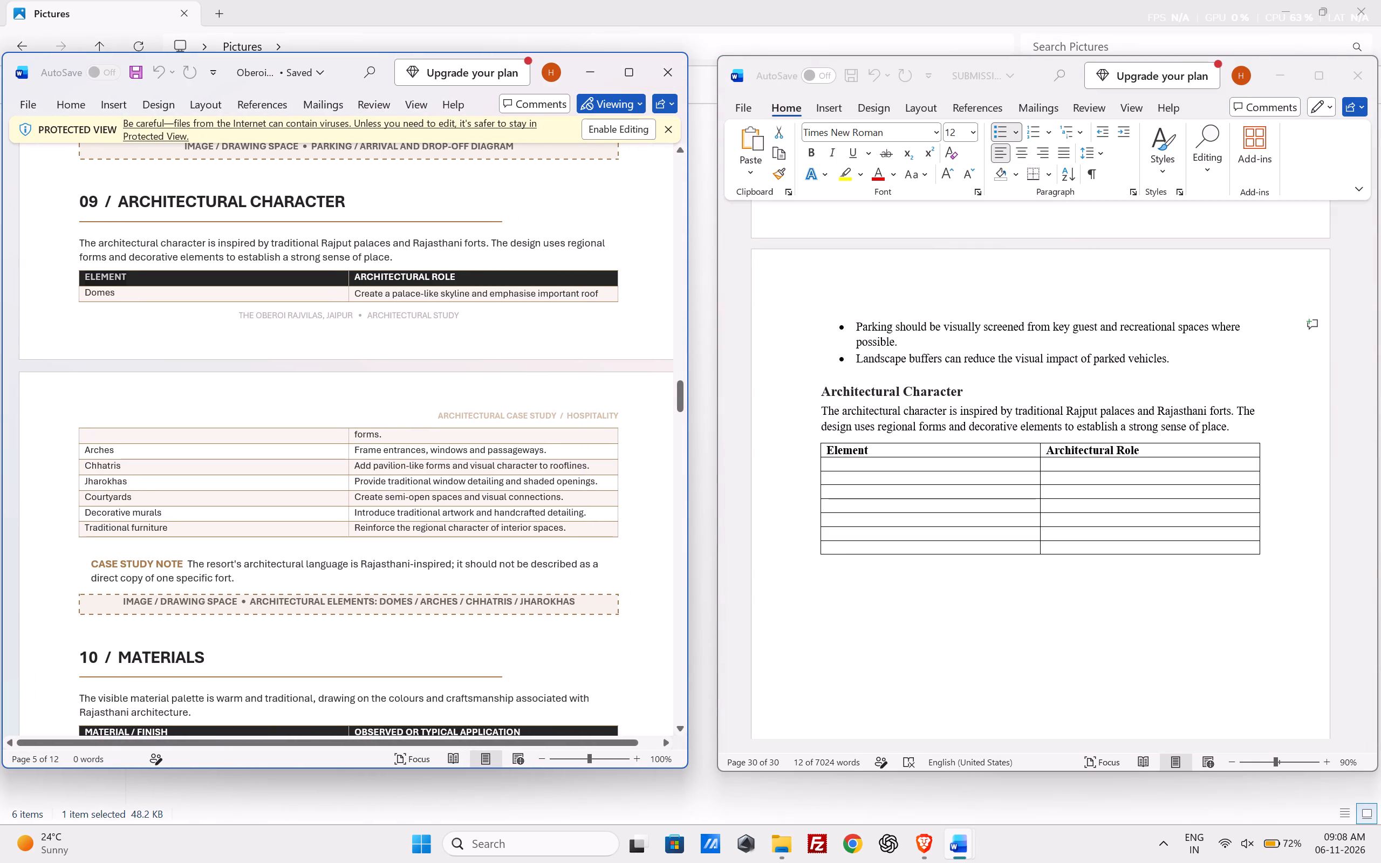
{"action": "left_click_drag", "start_coordinate": [570, 532], "coordinate": [354, 421]}
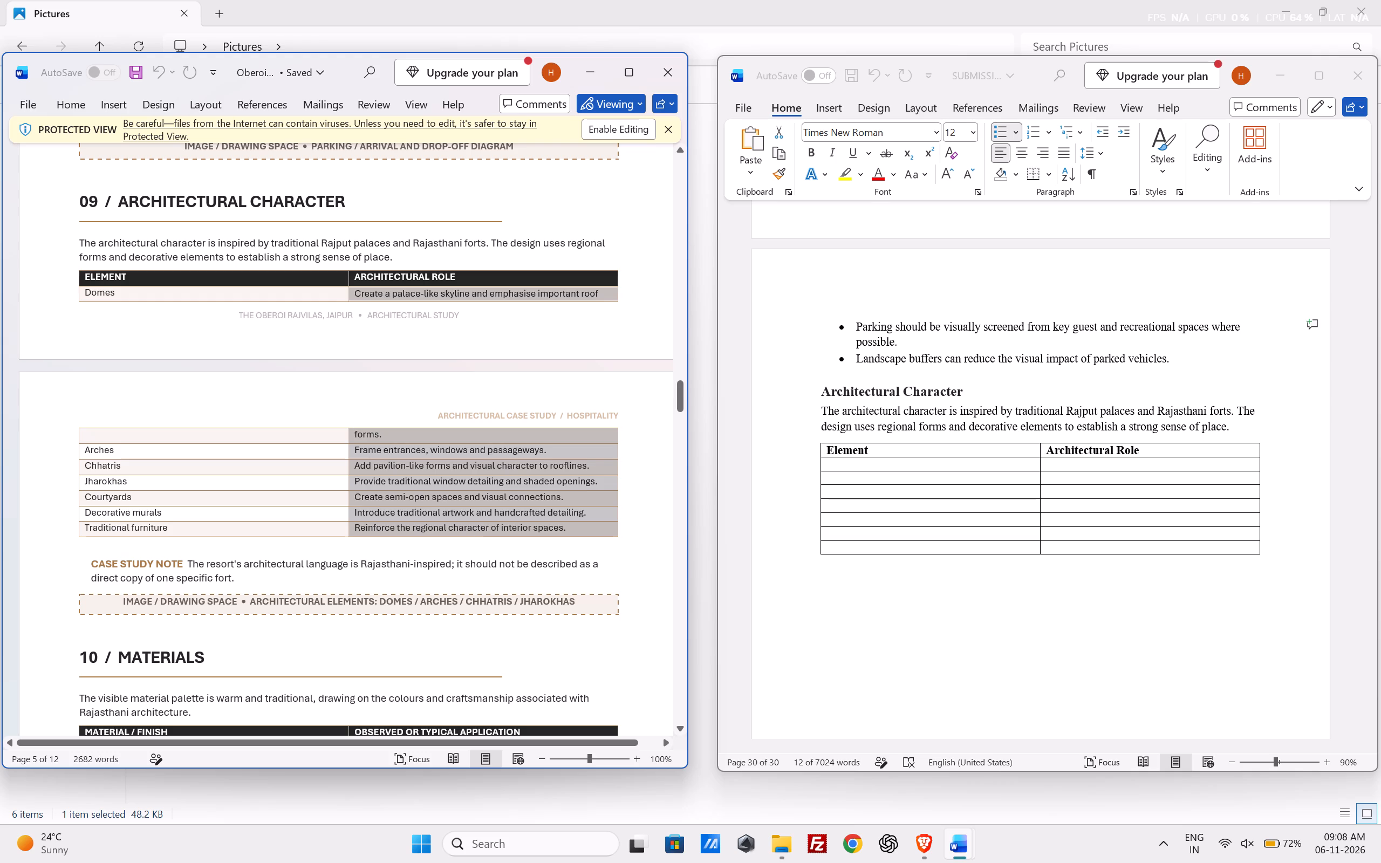
{"action": "key", "text": "ctrl+c"}
{"action": "left_click", "coordinate": [1106, 547]}
{"action": "left_click_drag", "start_coordinate": [1124, 548], "coordinate": [1056, 464]}
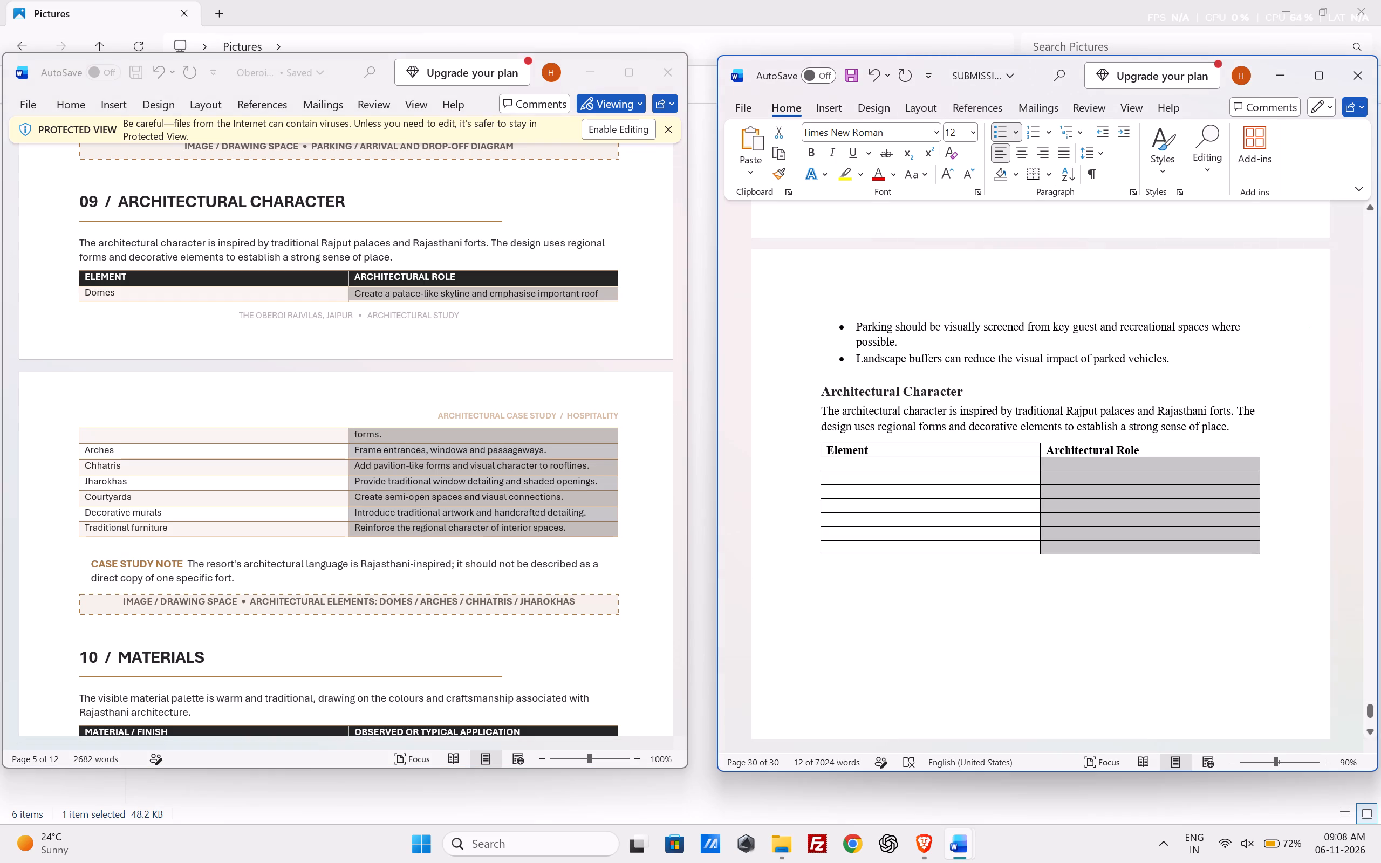
{"action": "left_click_drag", "start_coordinate": [1056, 464], "coordinate": [1056, 464]}
{"action": "key", "text": "ctrl+v"}
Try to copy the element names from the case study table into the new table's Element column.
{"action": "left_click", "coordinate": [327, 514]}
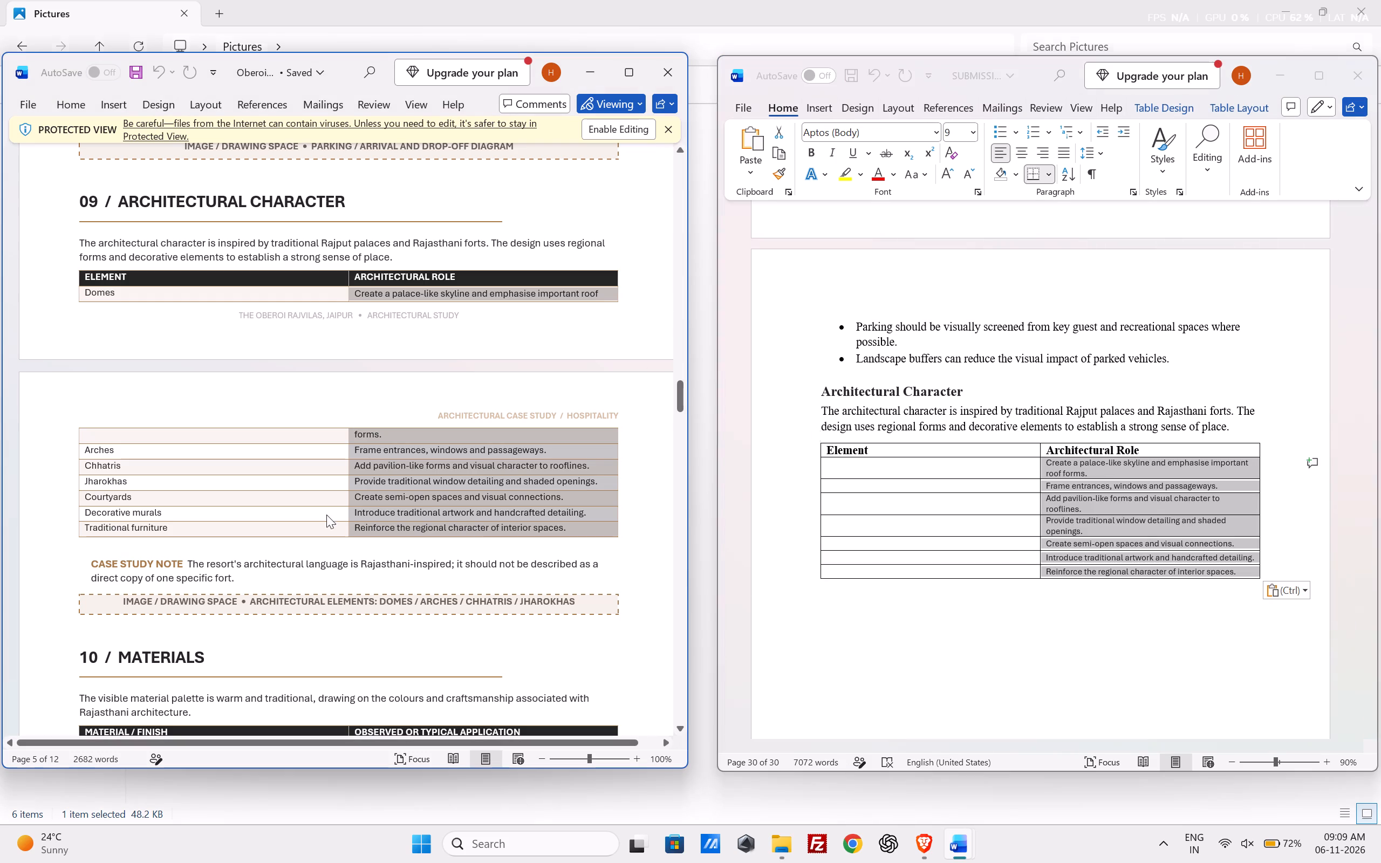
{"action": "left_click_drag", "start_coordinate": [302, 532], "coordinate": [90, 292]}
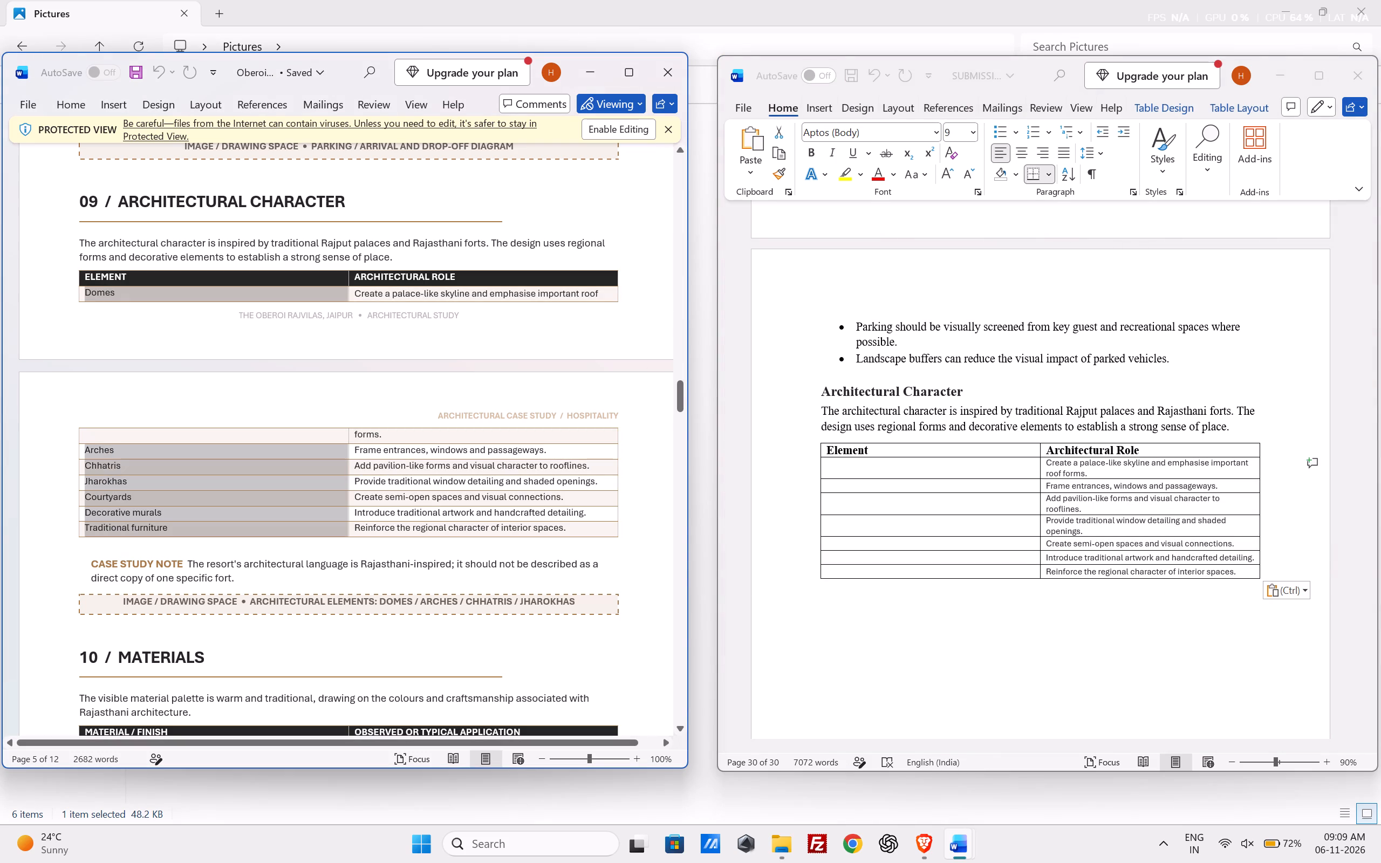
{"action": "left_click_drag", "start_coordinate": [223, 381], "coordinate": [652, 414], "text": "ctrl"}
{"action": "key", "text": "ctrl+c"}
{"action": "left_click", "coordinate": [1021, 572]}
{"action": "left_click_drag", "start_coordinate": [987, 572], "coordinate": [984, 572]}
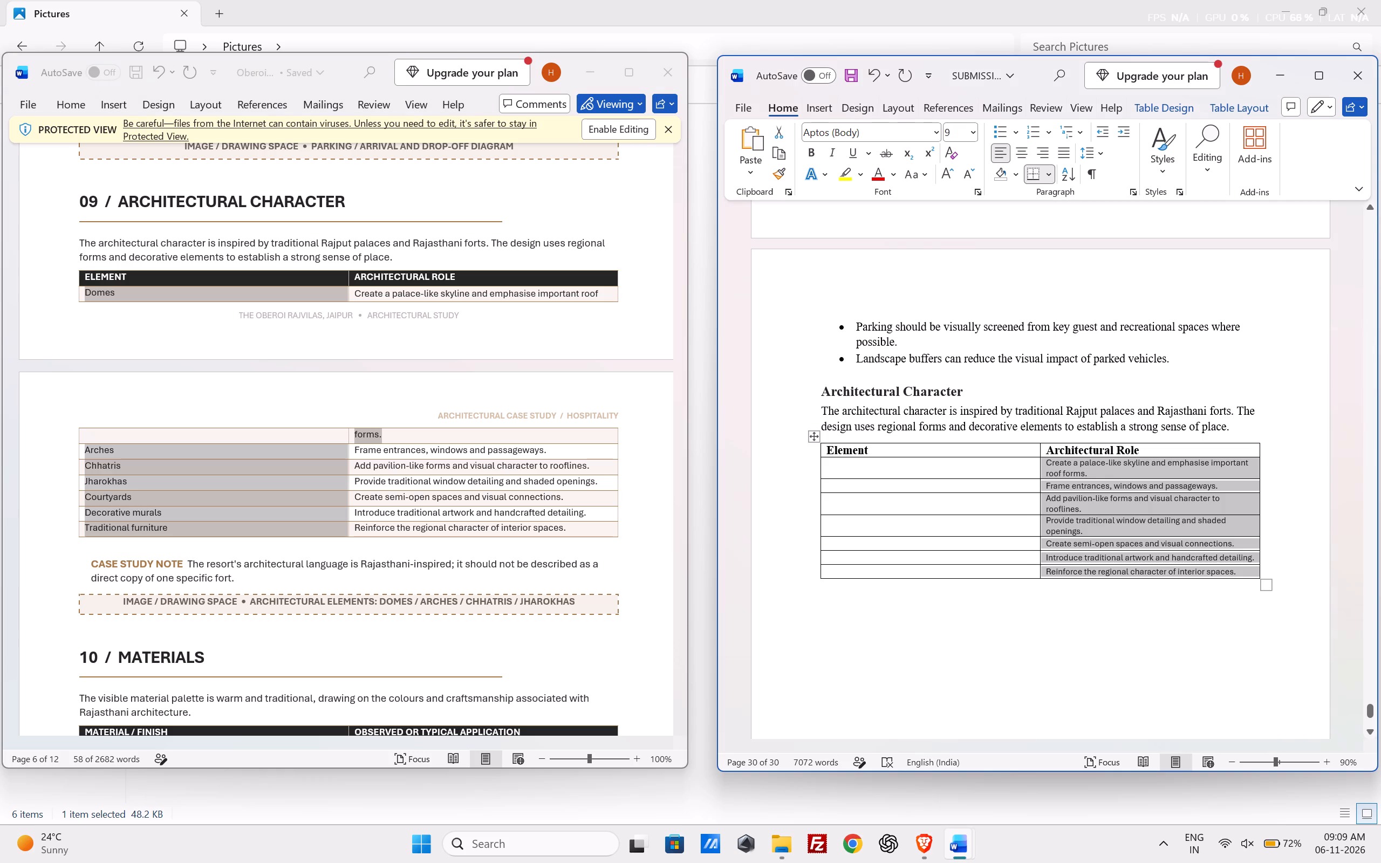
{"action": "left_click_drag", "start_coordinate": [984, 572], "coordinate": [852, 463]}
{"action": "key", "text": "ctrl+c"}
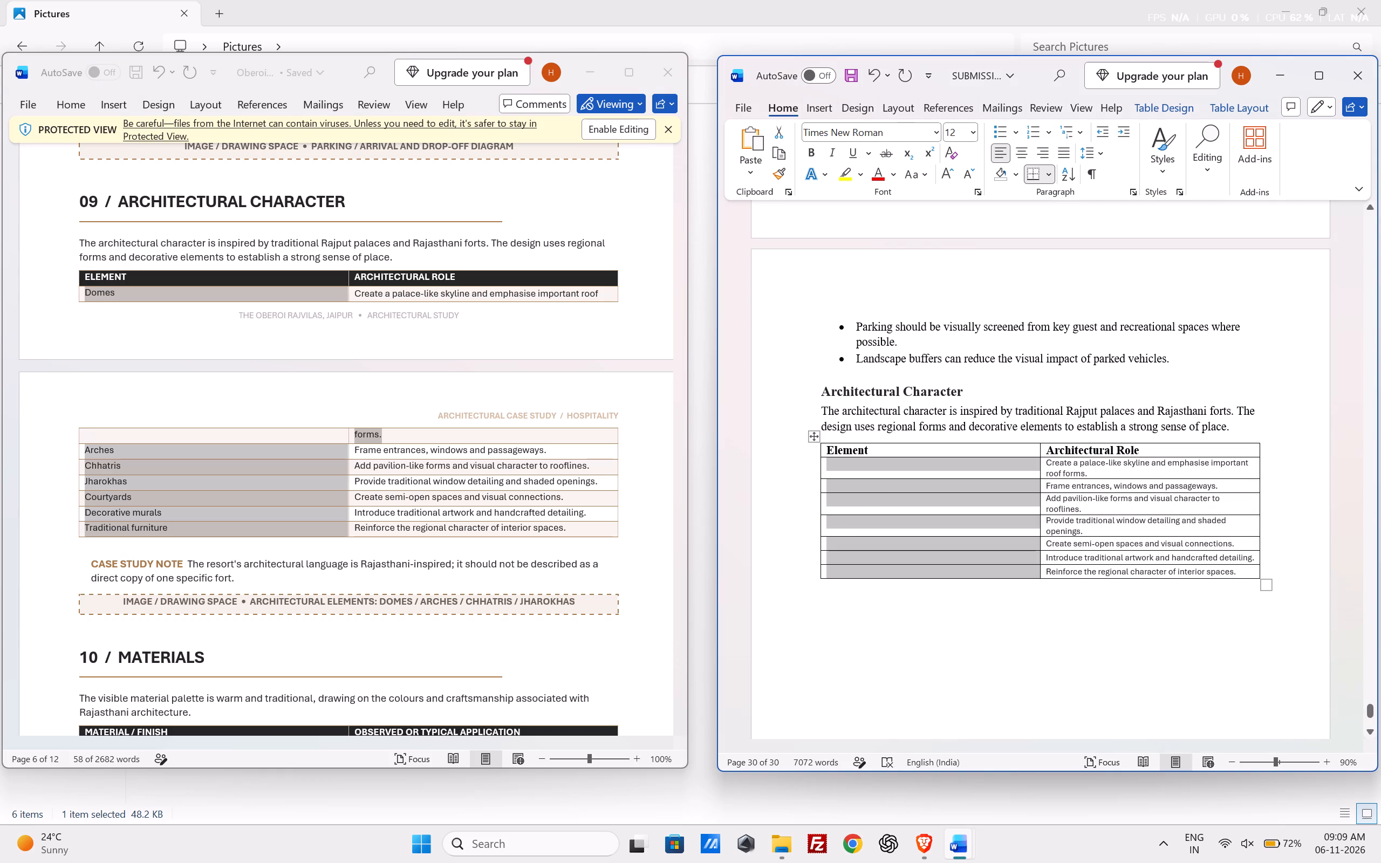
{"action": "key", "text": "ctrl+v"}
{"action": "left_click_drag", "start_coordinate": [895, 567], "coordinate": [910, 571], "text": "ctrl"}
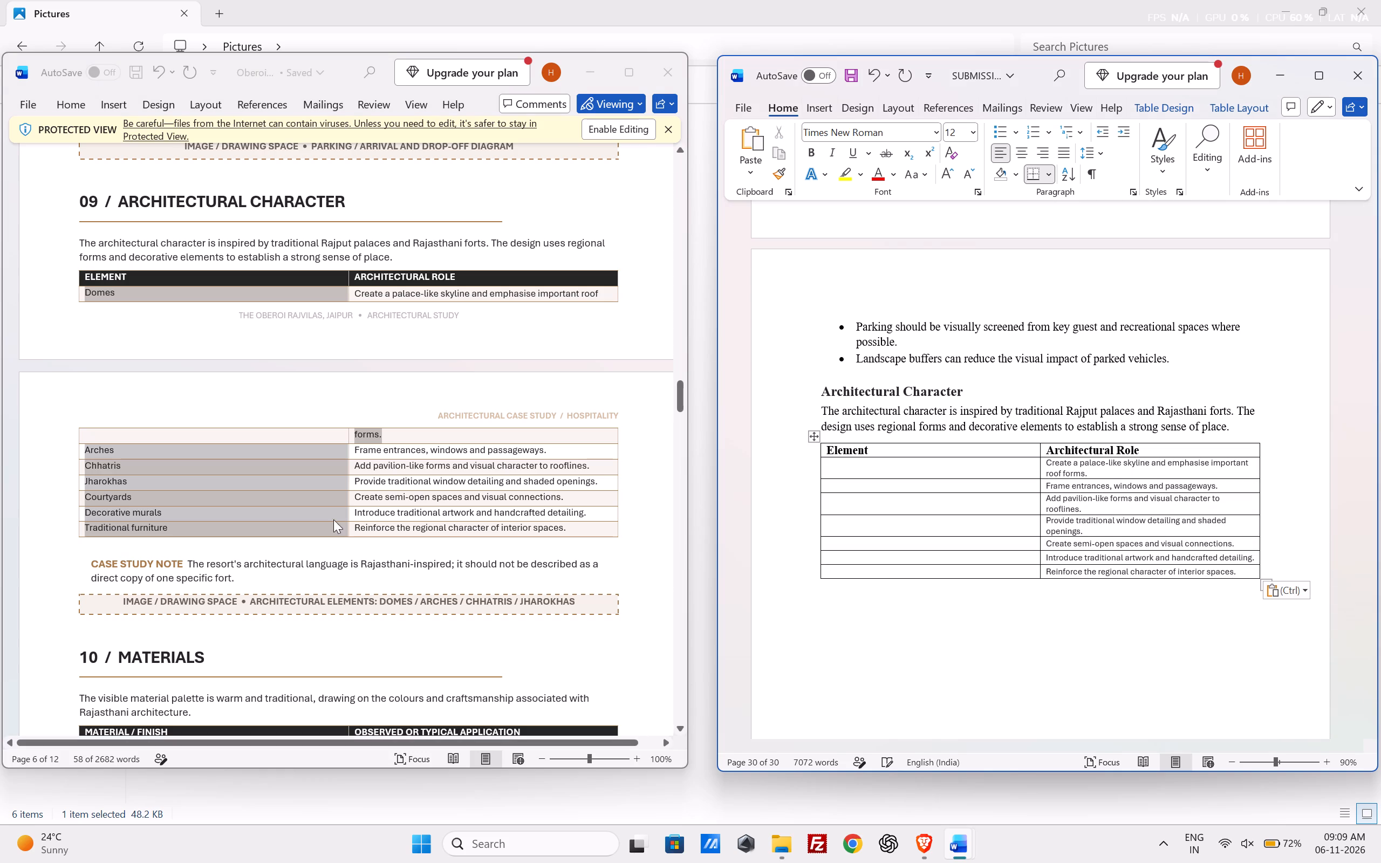
Copy the element names, Domes through Traditional furniture, from the case study table into the new table's empty Element cells.
{"action": "left_click", "coordinate": [326, 533]}
{"action": "left_click_drag", "start_coordinate": [326, 534], "coordinate": [91, 333]}
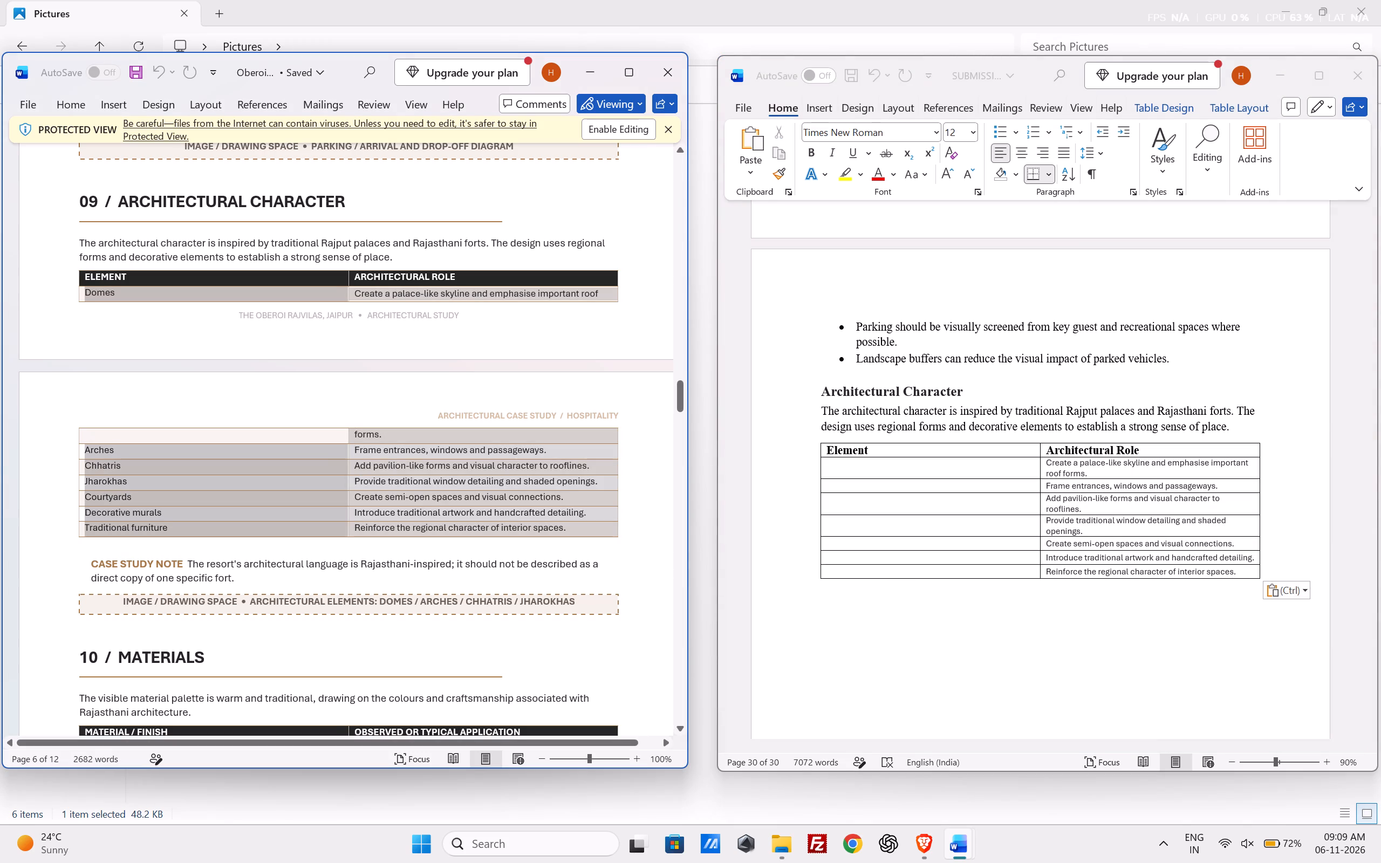
{"action": "left_click_drag", "start_coordinate": [91, 333], "coordinate": [92, 334]}
{"action": "left_click_drag", "start_coordinate": [468, 447], "coordinate": [906, 496], "text": "ctrl"}
{"action": "key", "text": "ctrl+c"}
{"action": "left_click", "coordinate": [967, 555]}
{"action": "left_click_drag", "start_coordinate": [982, 578], "coordinate": [924, 560]}
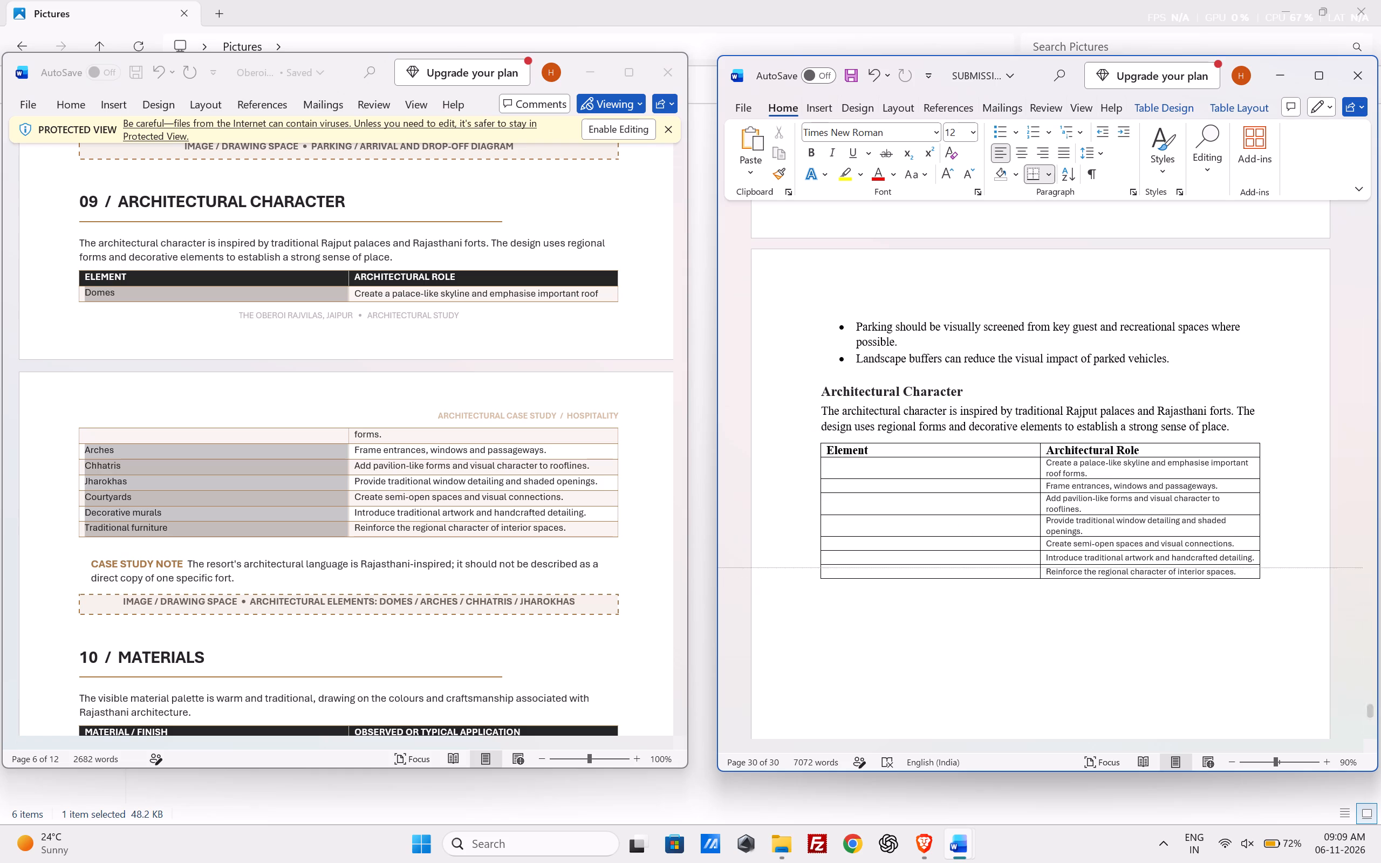
{"action": "left_click_drag", "start_coordinate": [924, 560], "coordinate": [896, 530]}
{"action": "left_click_drag", "start_coordinate": [927, 574], "coordinate": [862, 480]}
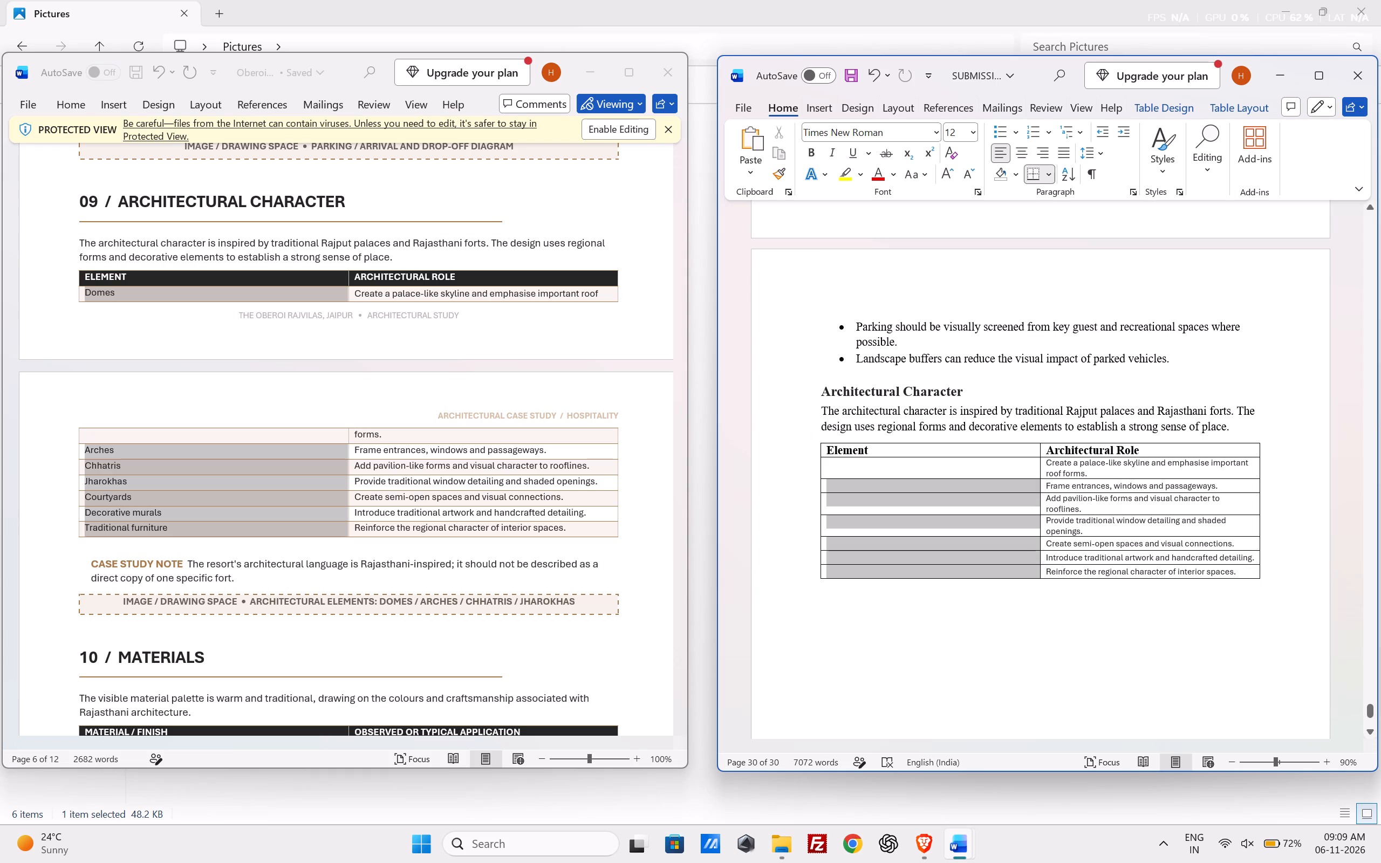
{"action": "left_click_drag", "start_coordinate": [862, 480], "coordinate": [856, 463]}
{"action": "key", "text": "ctrl+v"}
{"action": "left_click", "coordinate": [950, 620]}
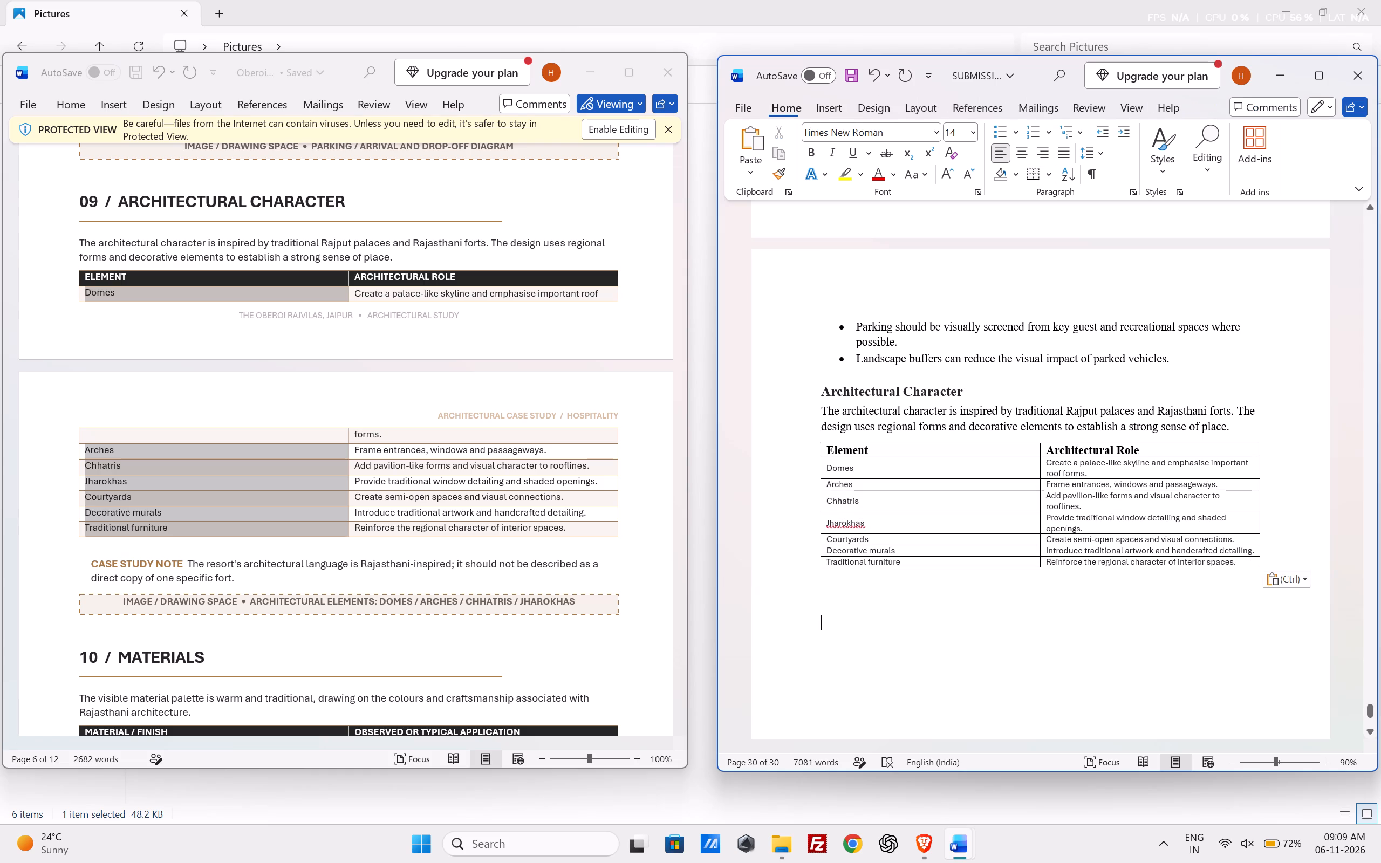
Set the whole Architectural Character table's text to Times New Roman, size 12.
{"action": "left_click", "coordinate": [845, 520]}
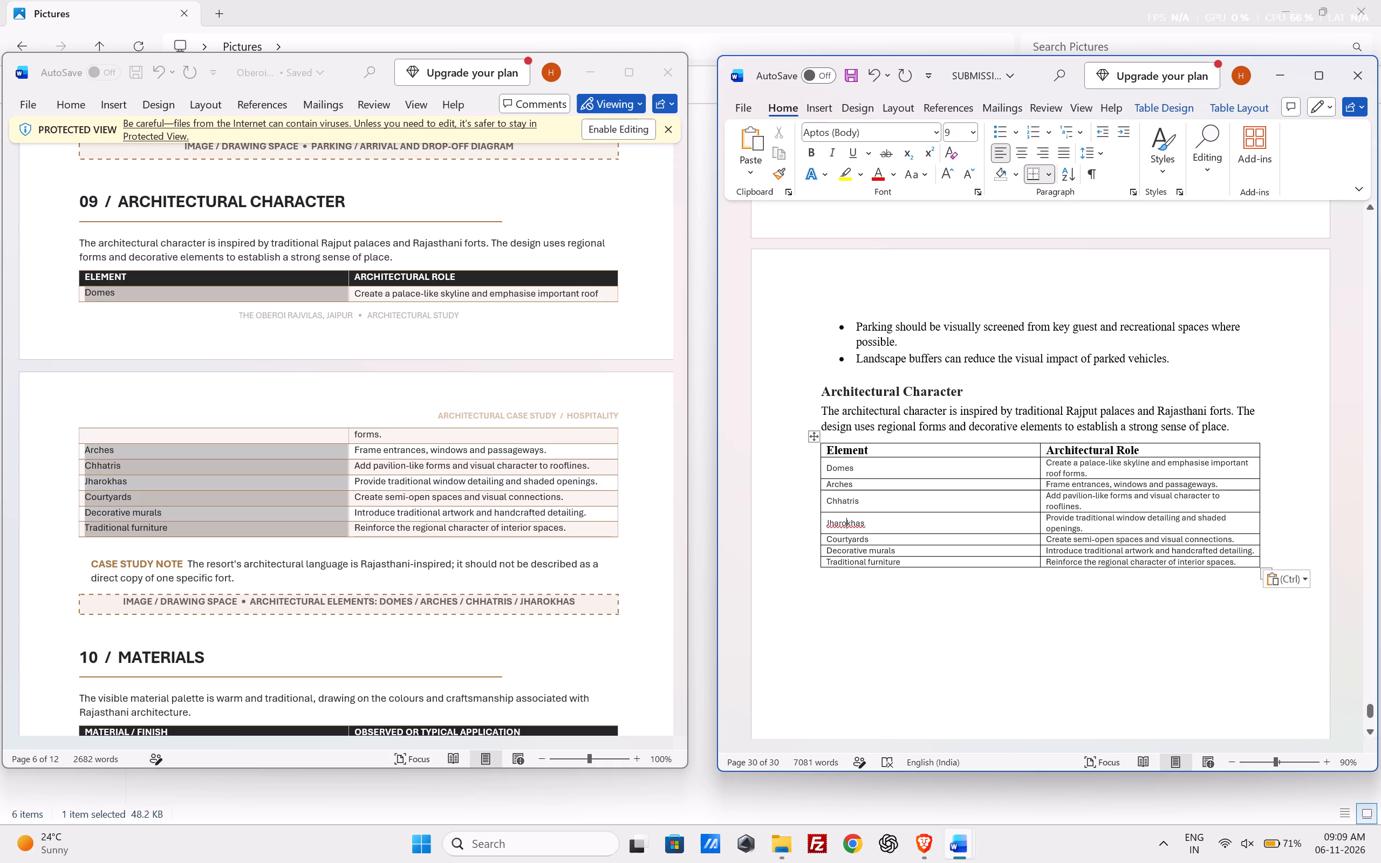
{"action": "left_click_drag", "start_coordinate": [1241, 570], "coordinate": [901, 458]}
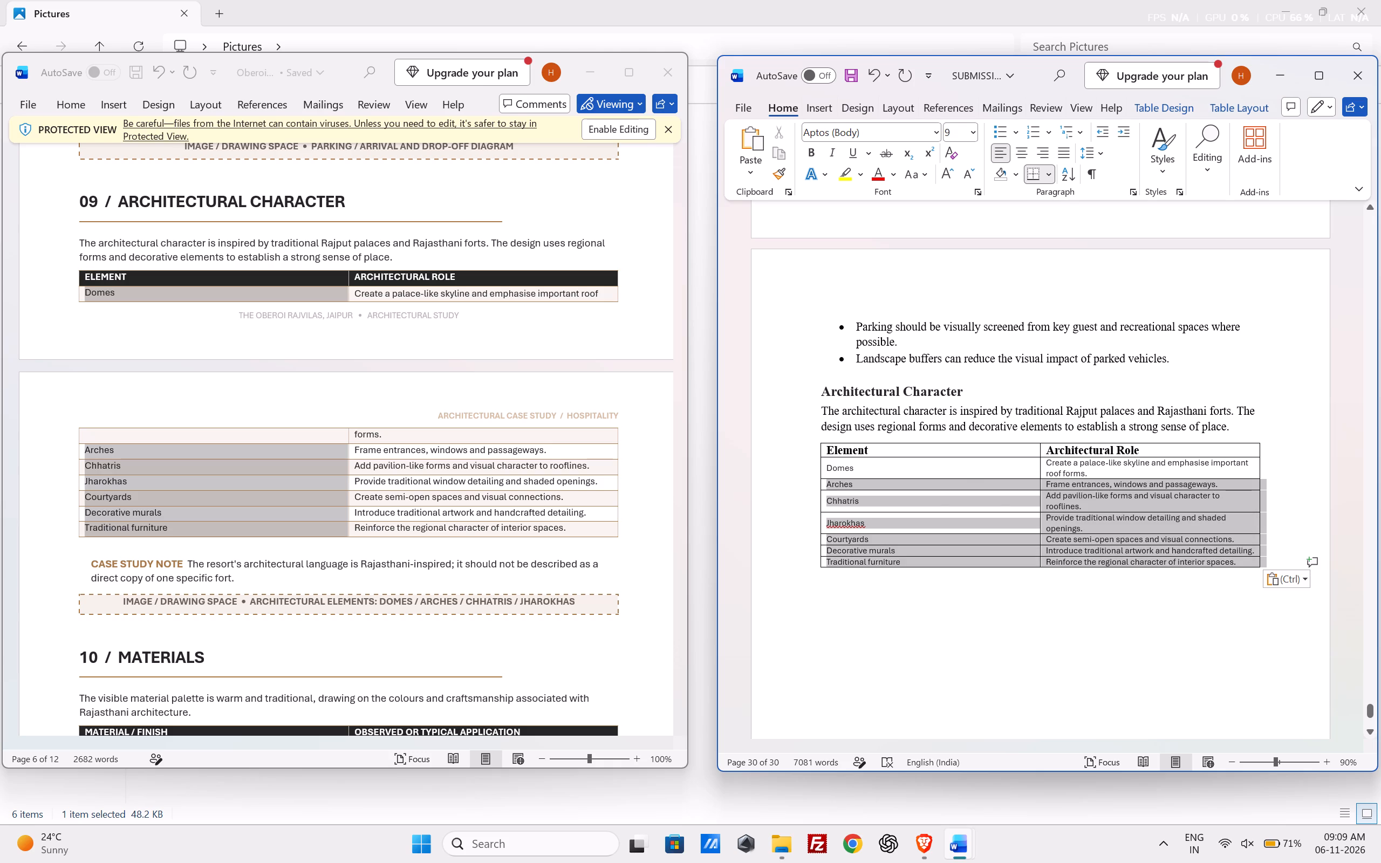
{"action": "left_click_drag", "start_coordinate": [901, 458], "coordinate": [847, 450]}
{"action": "left_click", "coordinate": [943, 472]}
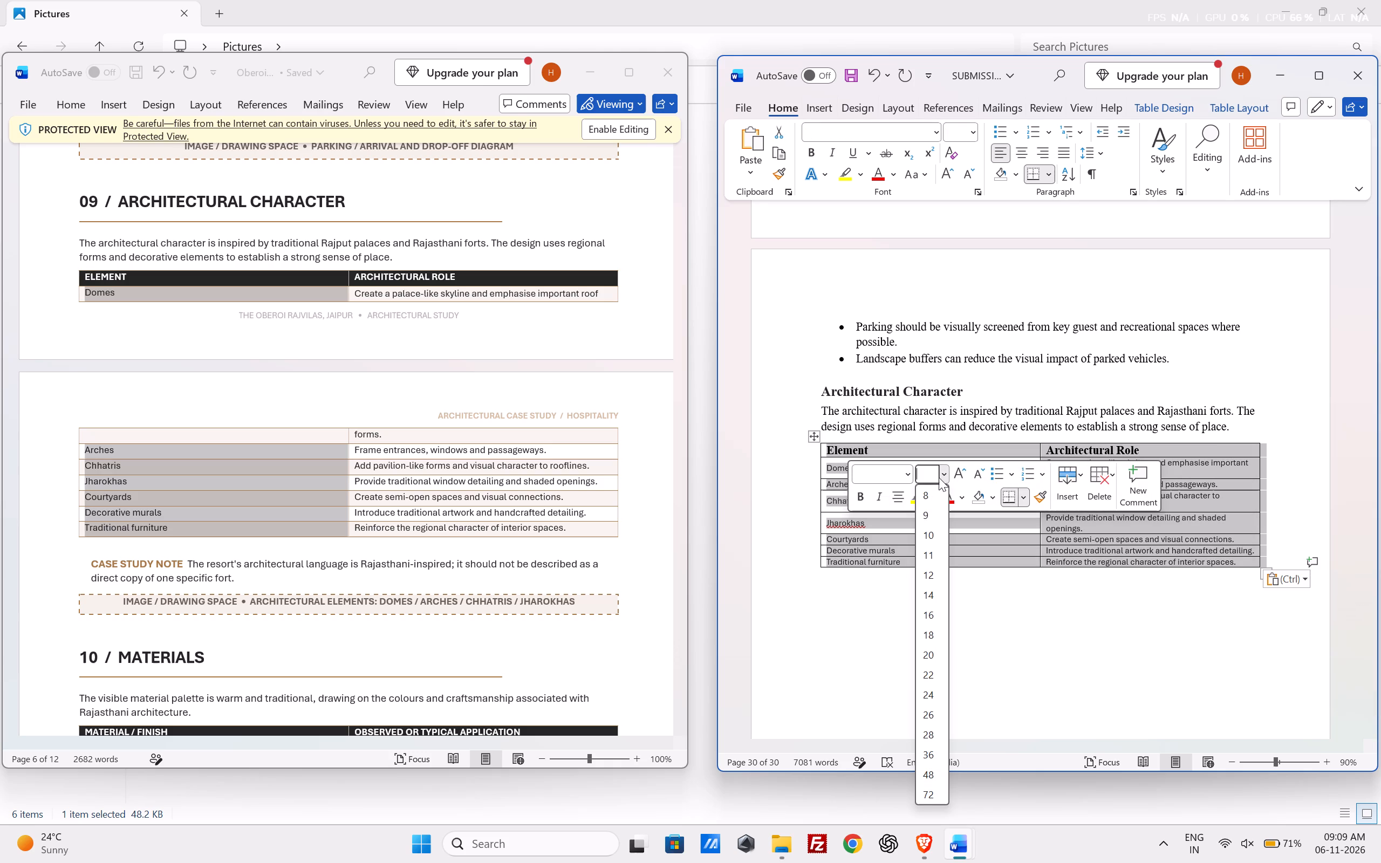
{"action": "type", "text": "12"}
{"action": "left_click", "coordinate": [906, 480]}
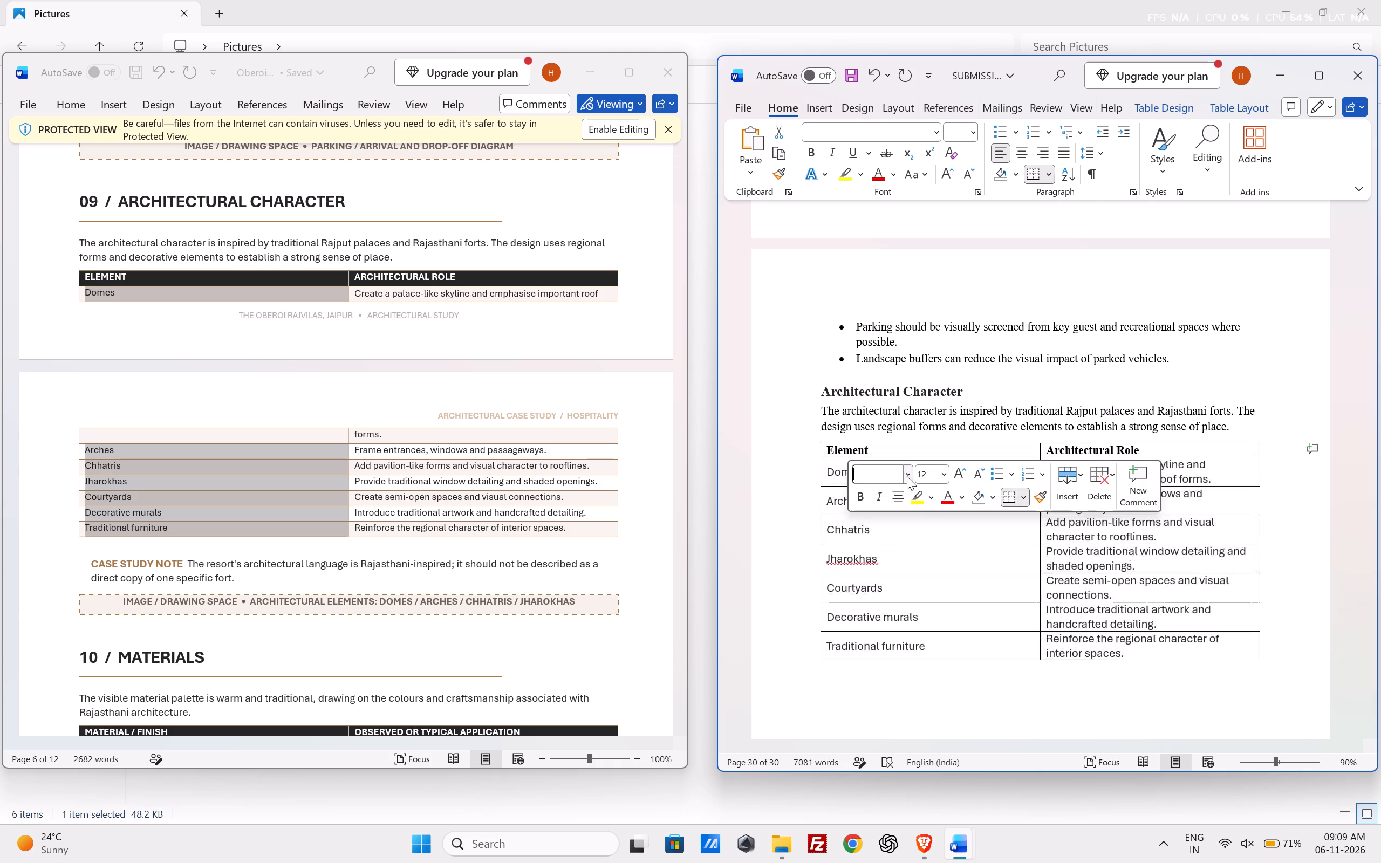
{"action": "left_click", "coordinate": [907, 476]}
{"action": "left_click", "coordinate": [906, 100]}
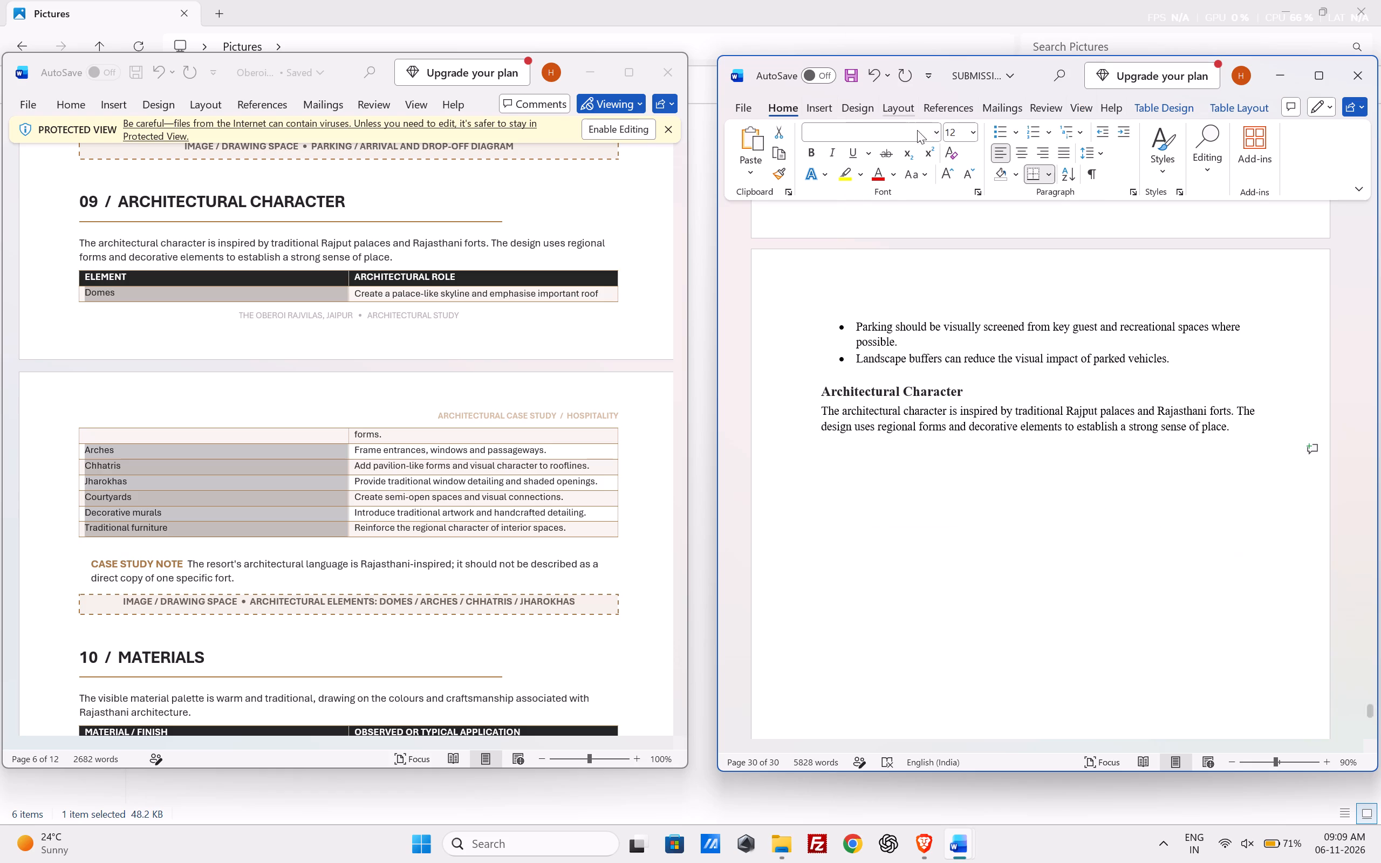
{"action": "left_click", "coordinate": [796, 441]}
{"action": "left_click", "coordinate": [787, 567]}
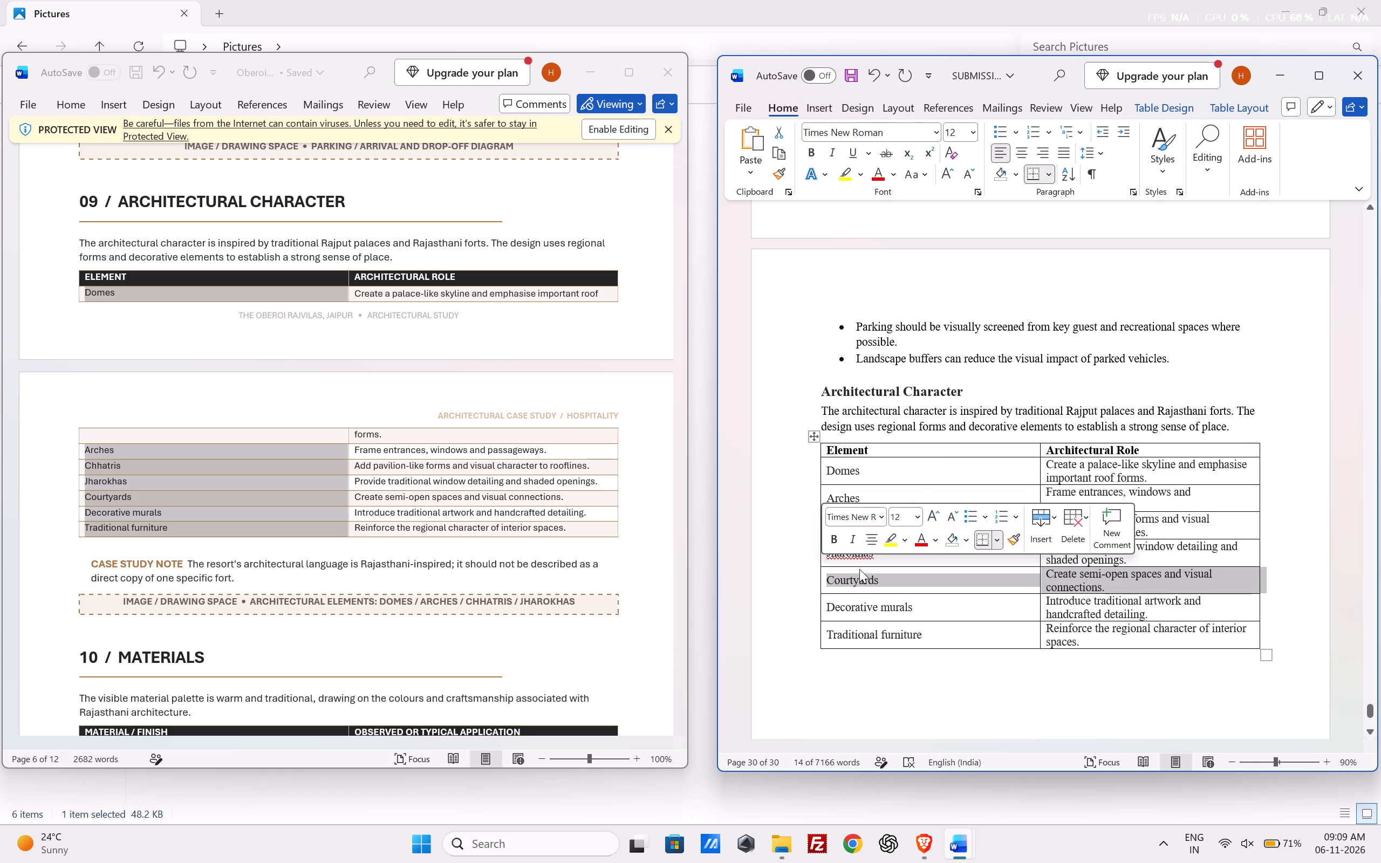
Check the spelling suggestions for the word Jharokhas in the Element column.
{"action": "left_click", "coordinate": [858, 565]}
{"action": "right_click", "coordinate": [851, 554]}
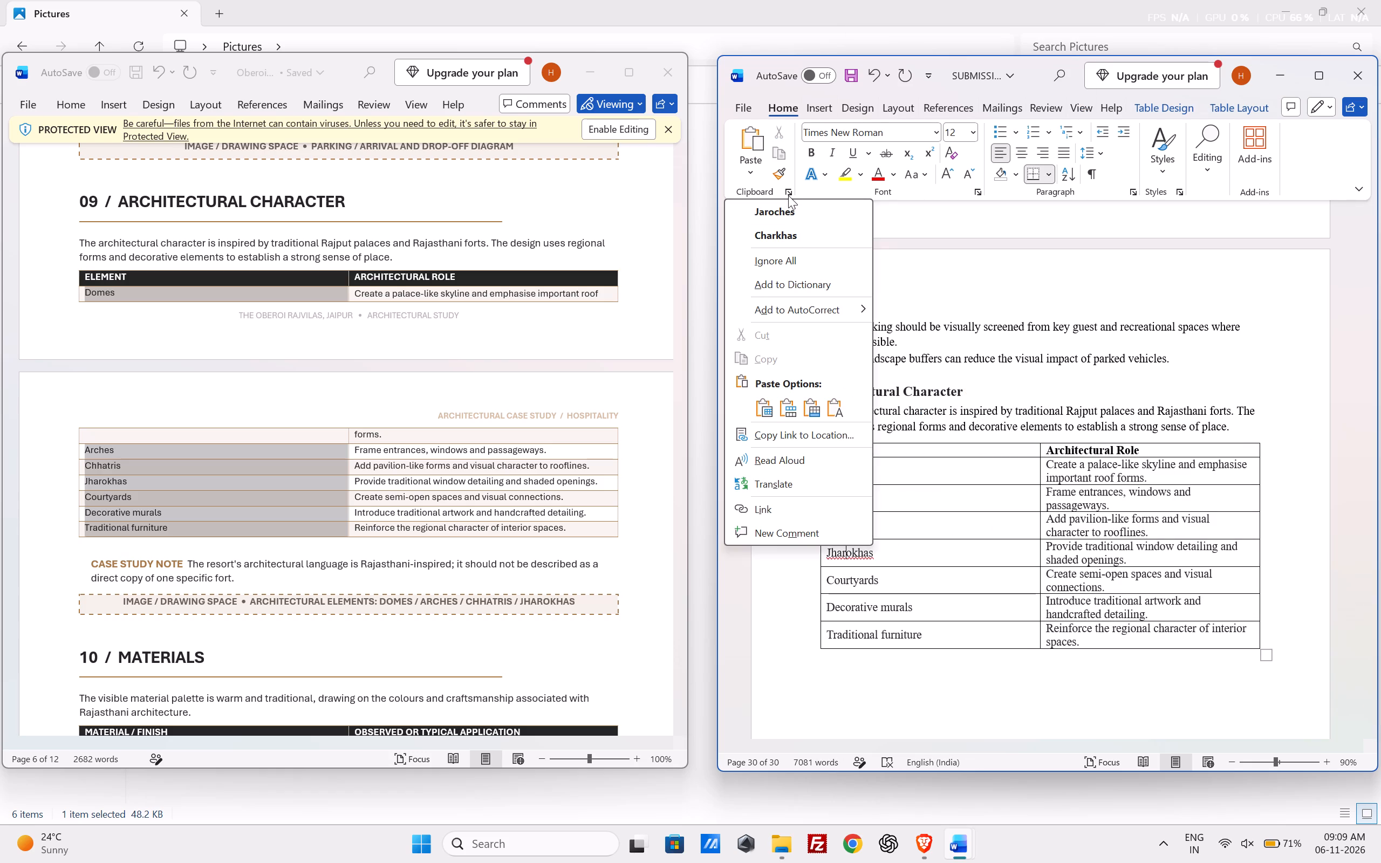
{"action": "left_click", "coordinate": [768, 638]}
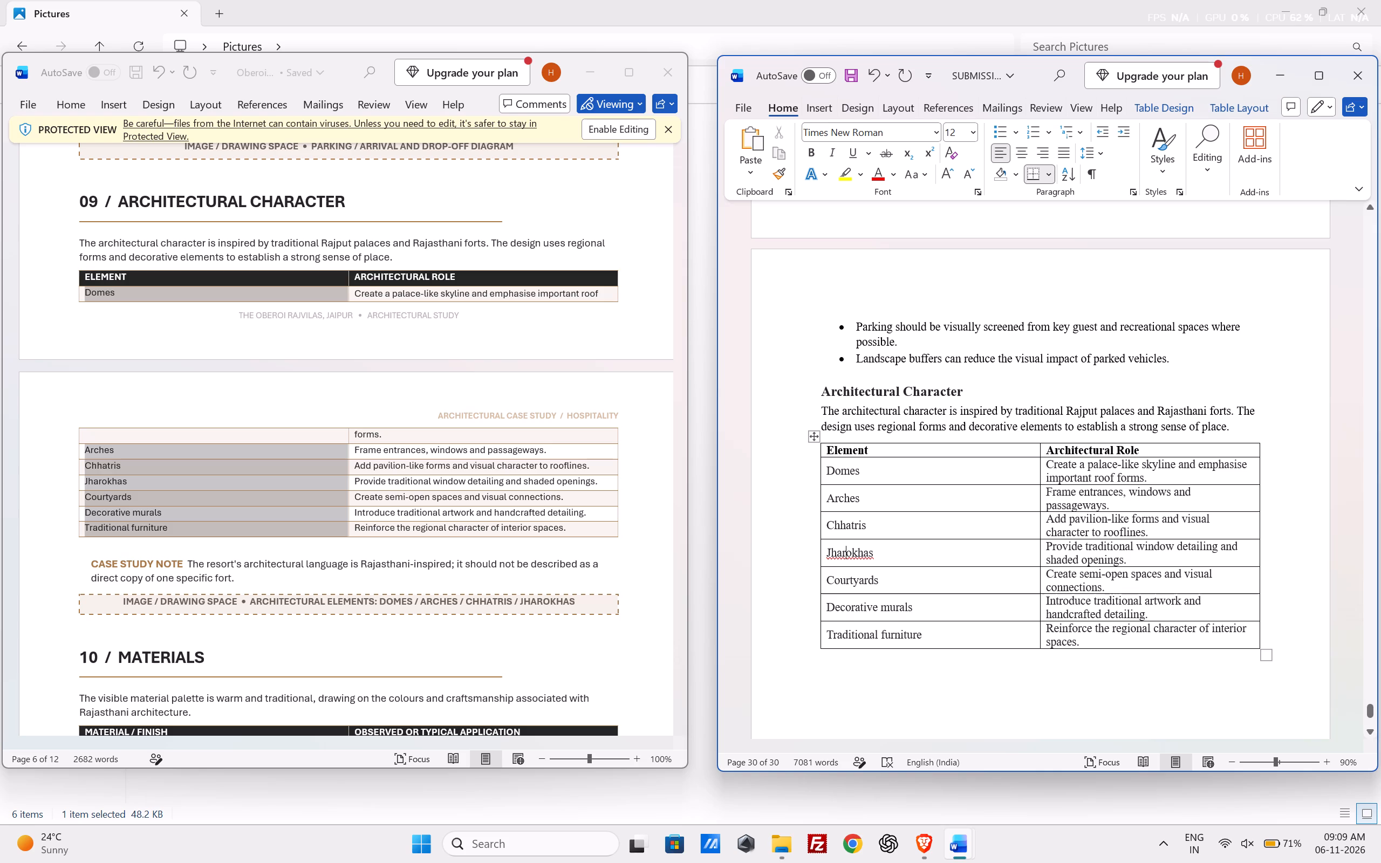
Copy the MATERIALS heading text, without its number, from the case study to below the Architectural Character table.
{"action": "scroll", "coordinate": [924, 554], "scroll_direction": "down", "scroll_amount": 4}
{"action": "scroll", "coordinate": [924, 555], "scroll_direction": "up", "scroll_amount": 1}
{"action": "scroll", "coordinate": [441, 564], "scroll_direction": "down", "scroll_amount": 4}
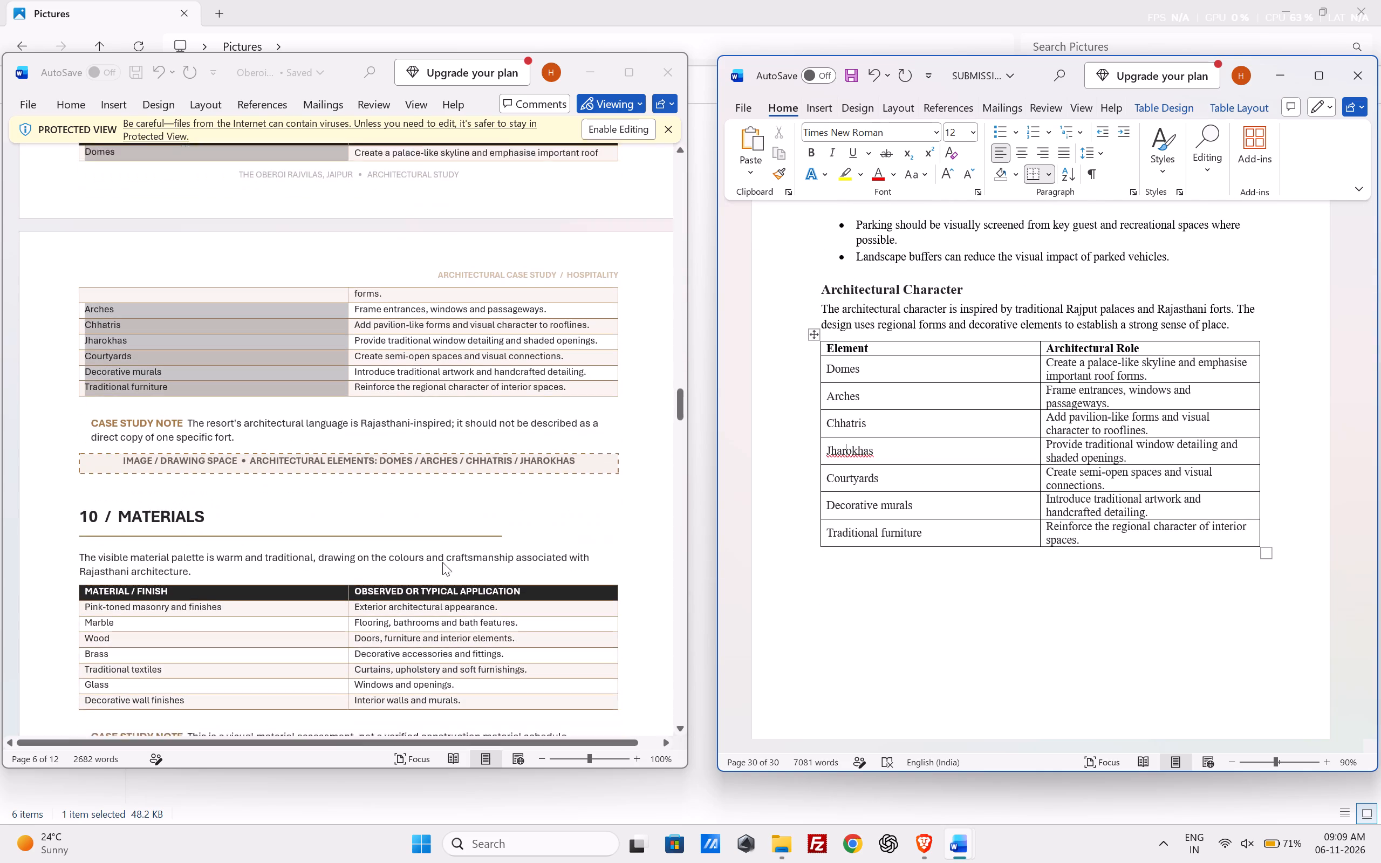
{"action": "scroll", "coordinate": [1050, 554], "scroll_direction": "down", "scroll_amount": 4}
{"action": "scroll", "coordinate": [425, 484], "scroll_direction": "down", "scroll_amount": 4}
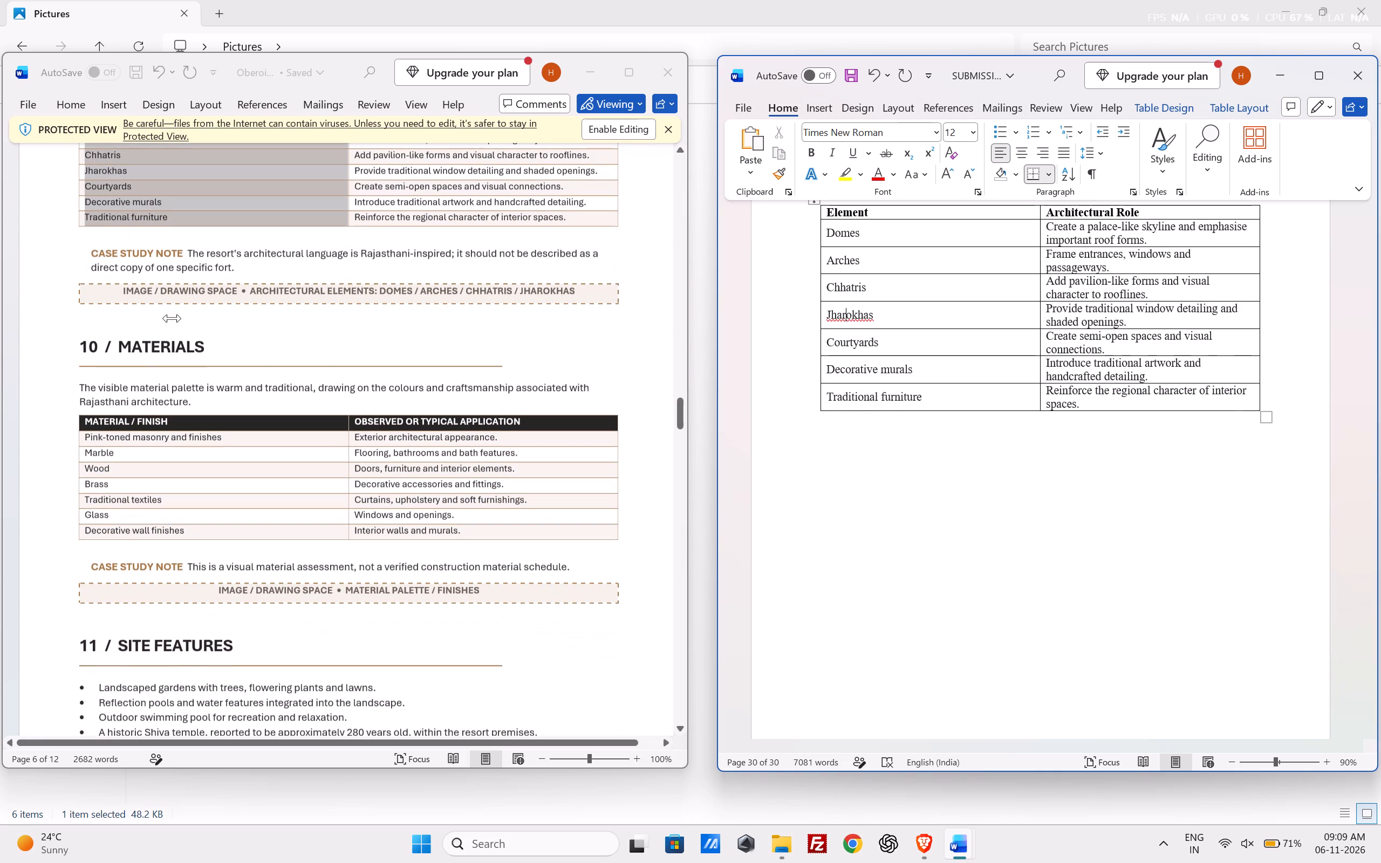
{"action": "left_click", "coordinate": [127, 344]}
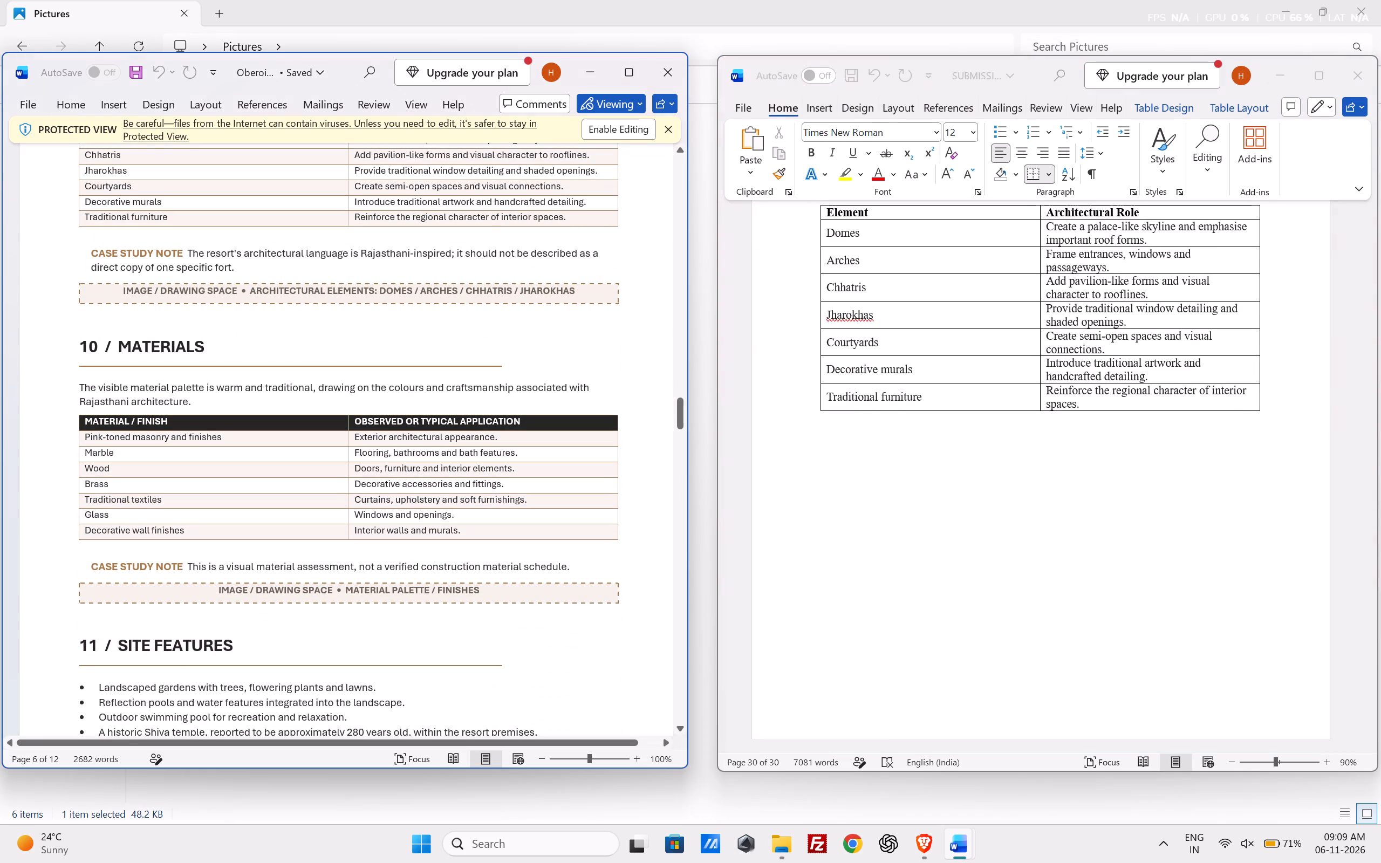
{"action": "left_click_drag", "start_coordinate": [202, 346], "coordinate": [121, 348]}
{"action": "key", "text": "ctrl+c"}
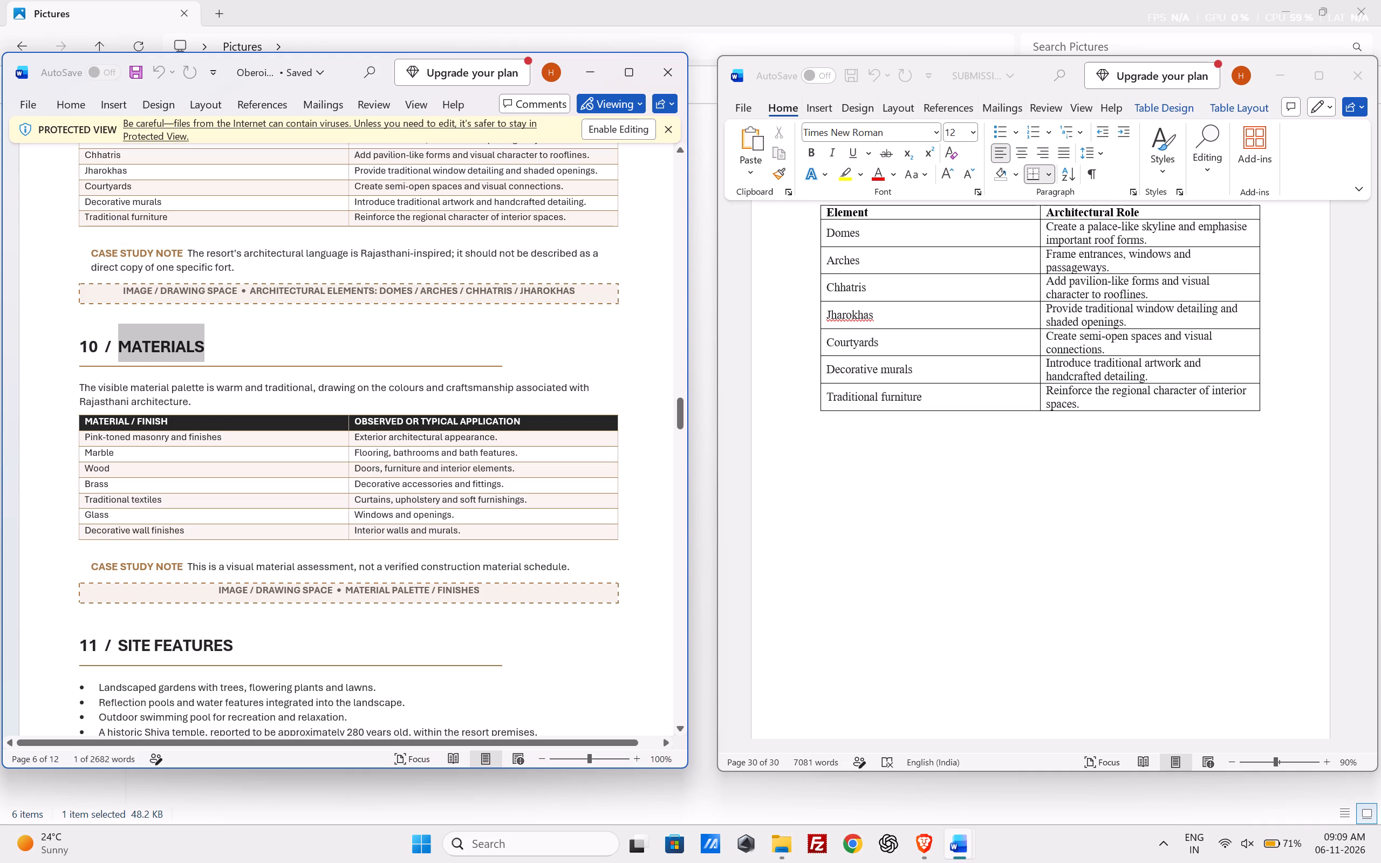
{"action": "left_click", "coordinate": [911, 457]}
{"action": "left_click", "coordinate": [856, 450]}
{"action": "key", "text": "ctrl+v"}
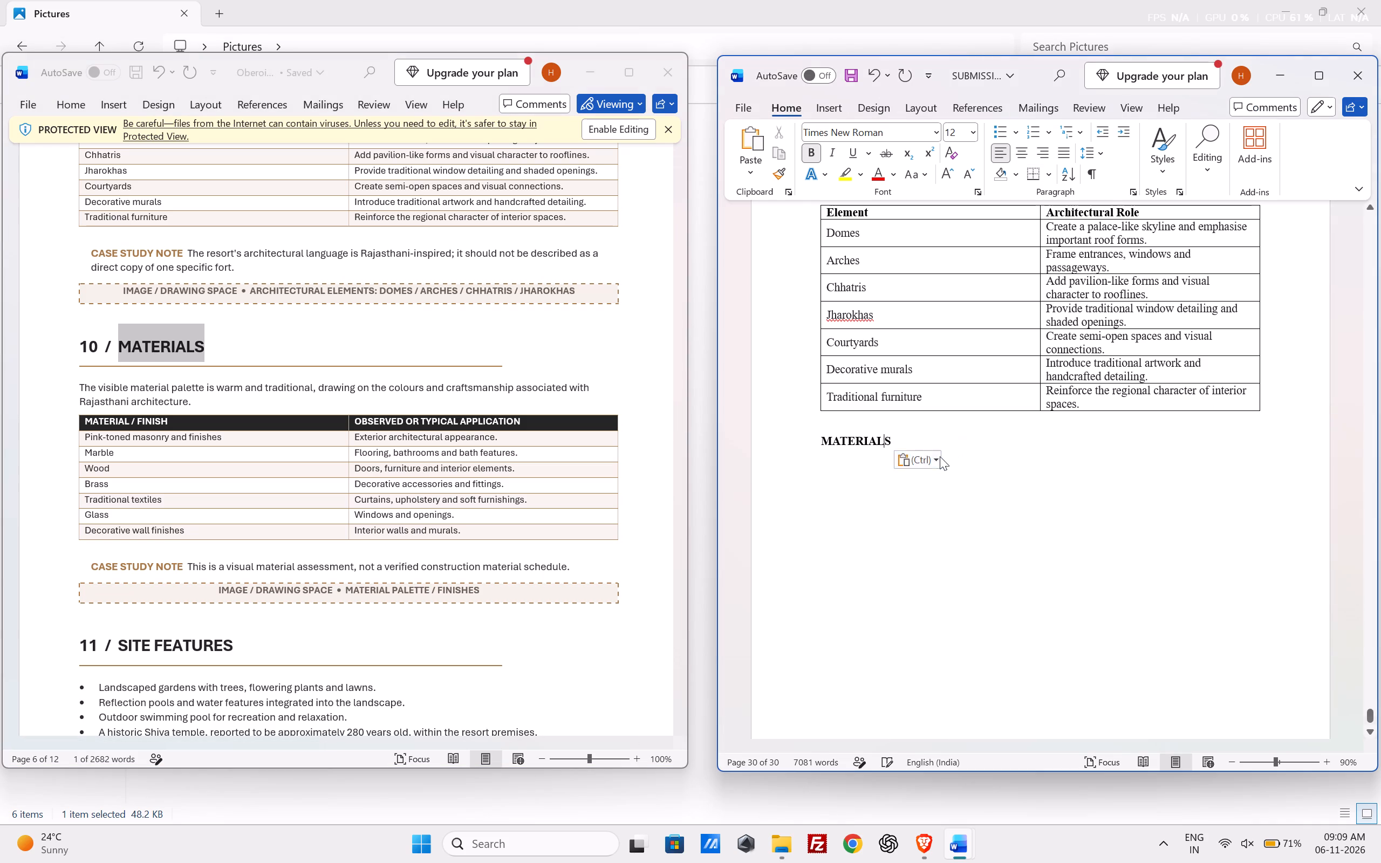
Set the pasted MATERIALS heading to size 14 and capitalize only its first letter, so it reads Materials.
{"action": "left_click_drag", "start_coordinate": [891, 437], "coordinate": [806, 438]}
{"action": "left_click", "coordinate": [923, 394]}
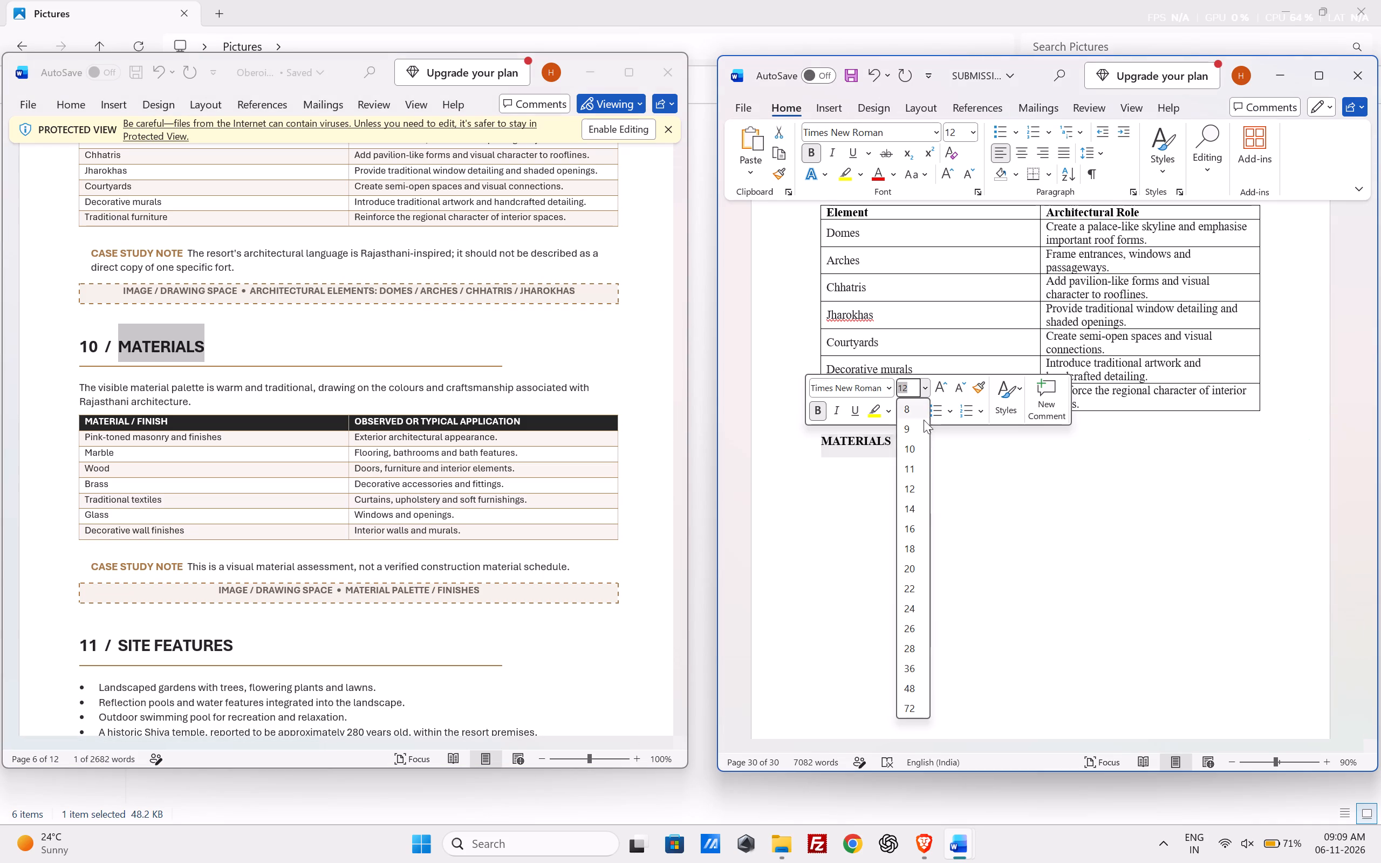
{"action": "left_click", "coordinate": [912, 509]}
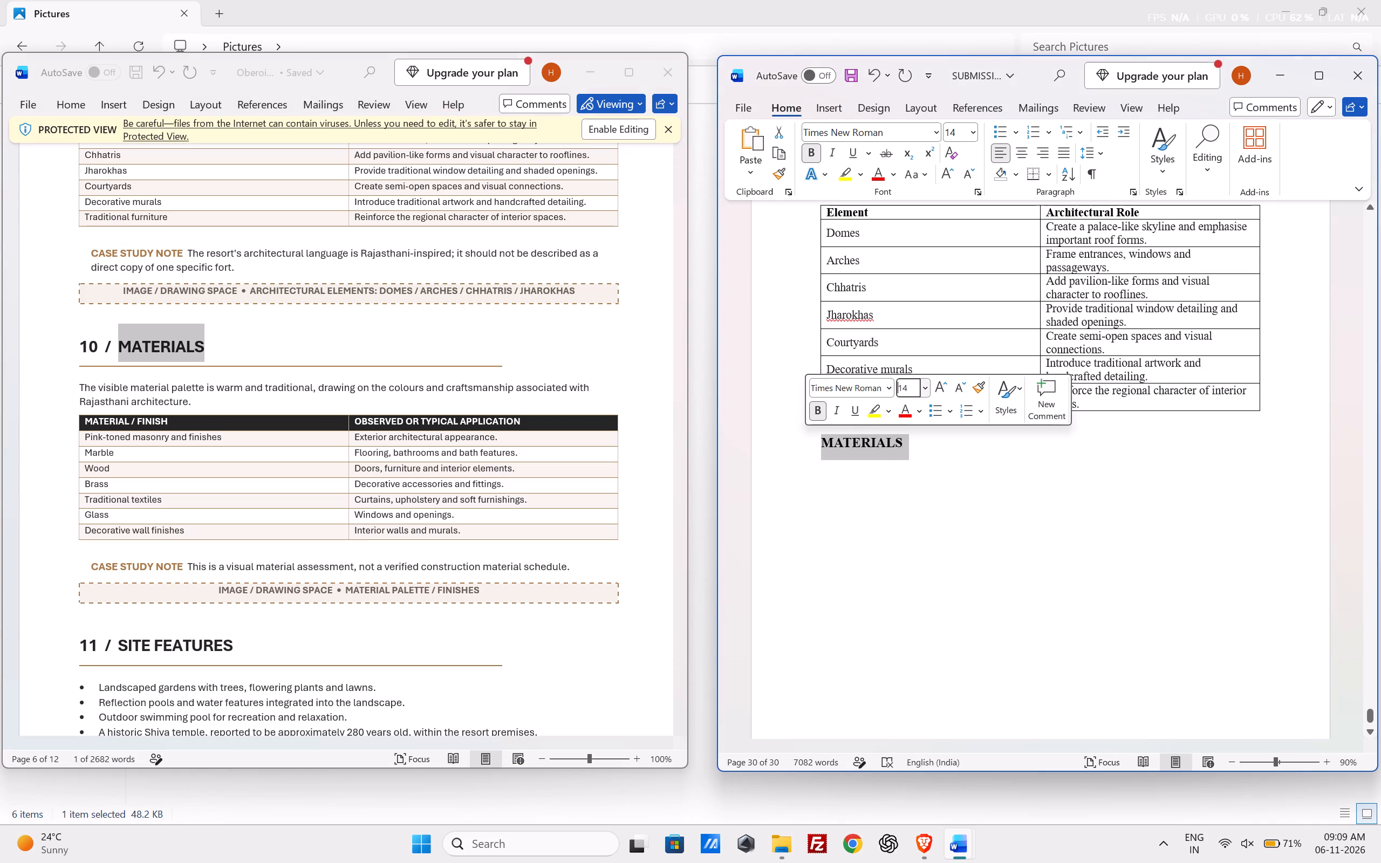
{"action": "left_click", "coordinate": [916, 173]}
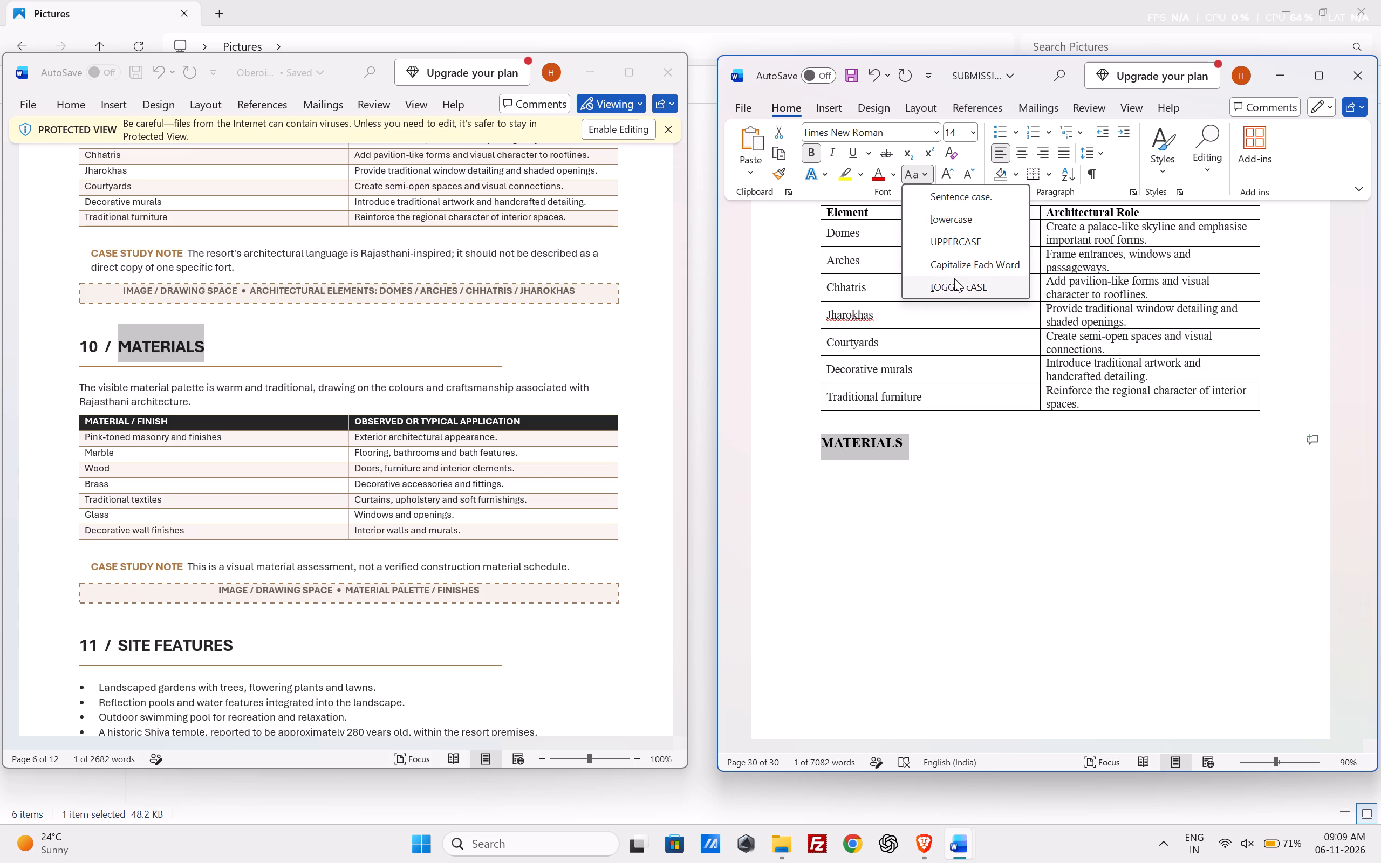
{"action": "left_click", "coordinate": [954, 267]}
{"action": "left_click", "coordinate": [933, 506]}
Change the case of the PARKING heading on page 29 so that it reads Parking.
{"action": "scroll", "coordinate": [942, 497], "scroll_direction": "up", "scroll_amount": 3}
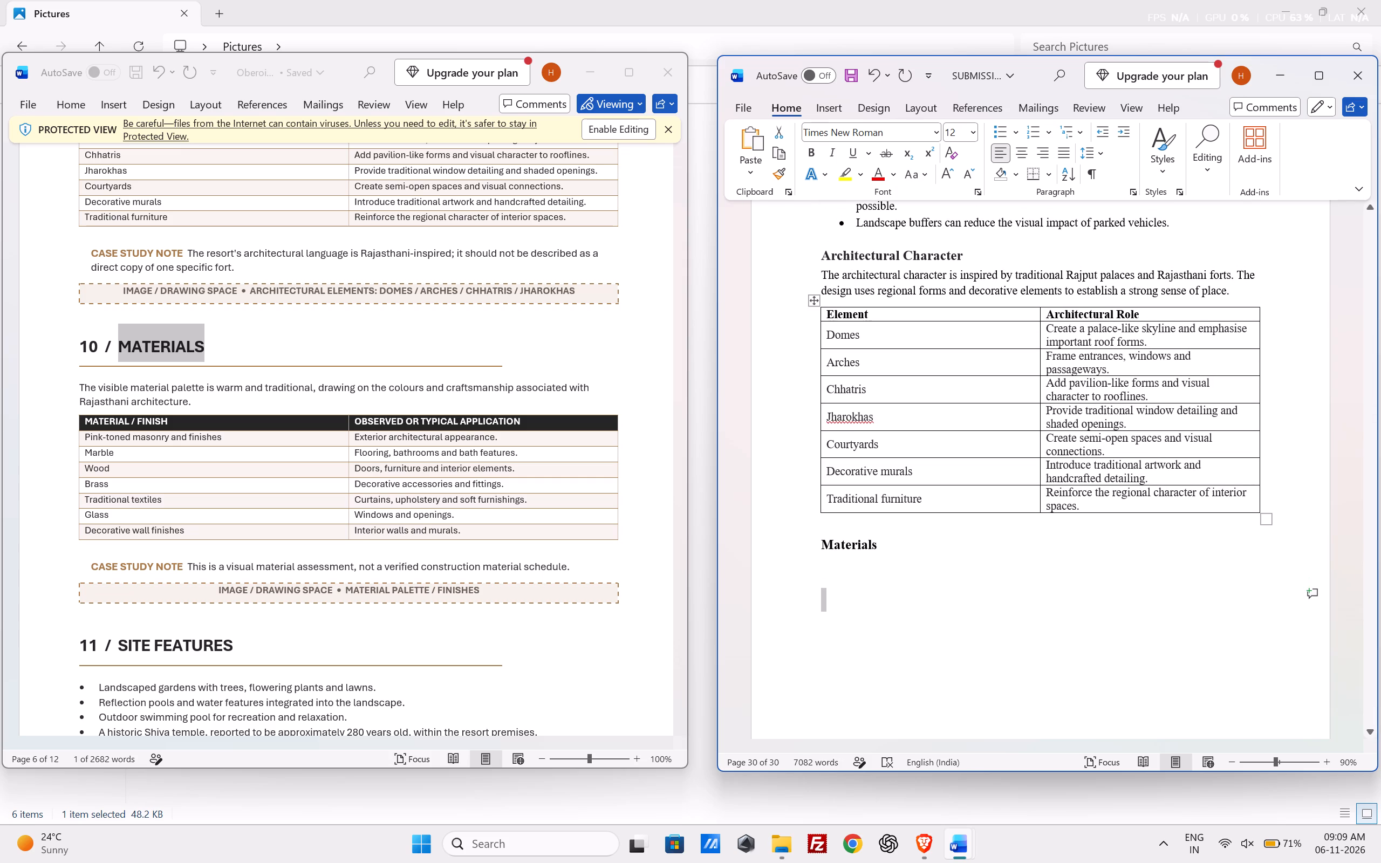
{"action": "left_click", "coordinate": [913, 535]}
{"action": "scroll", "coordinate": [907, 504], "scroll_direction": "up", "scroll_amount": 12}
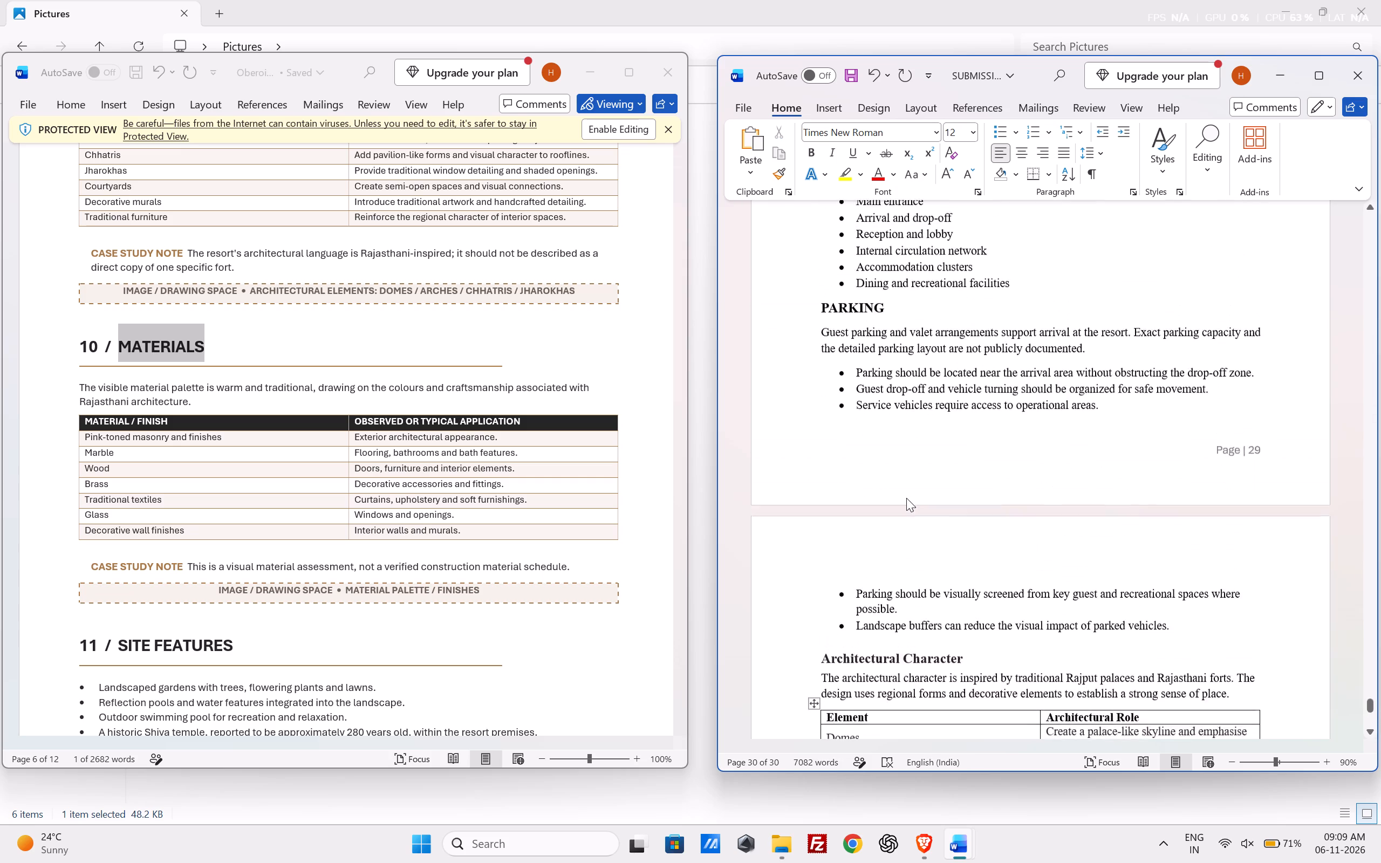
{"action": "scroll", "coordinate": [906, 498], "scroll_direction": "up", "scroll_amount": 5}
{"action": "left_click_drag", "start_coordinate": [884, 488], "coordinate": [818, 475]}
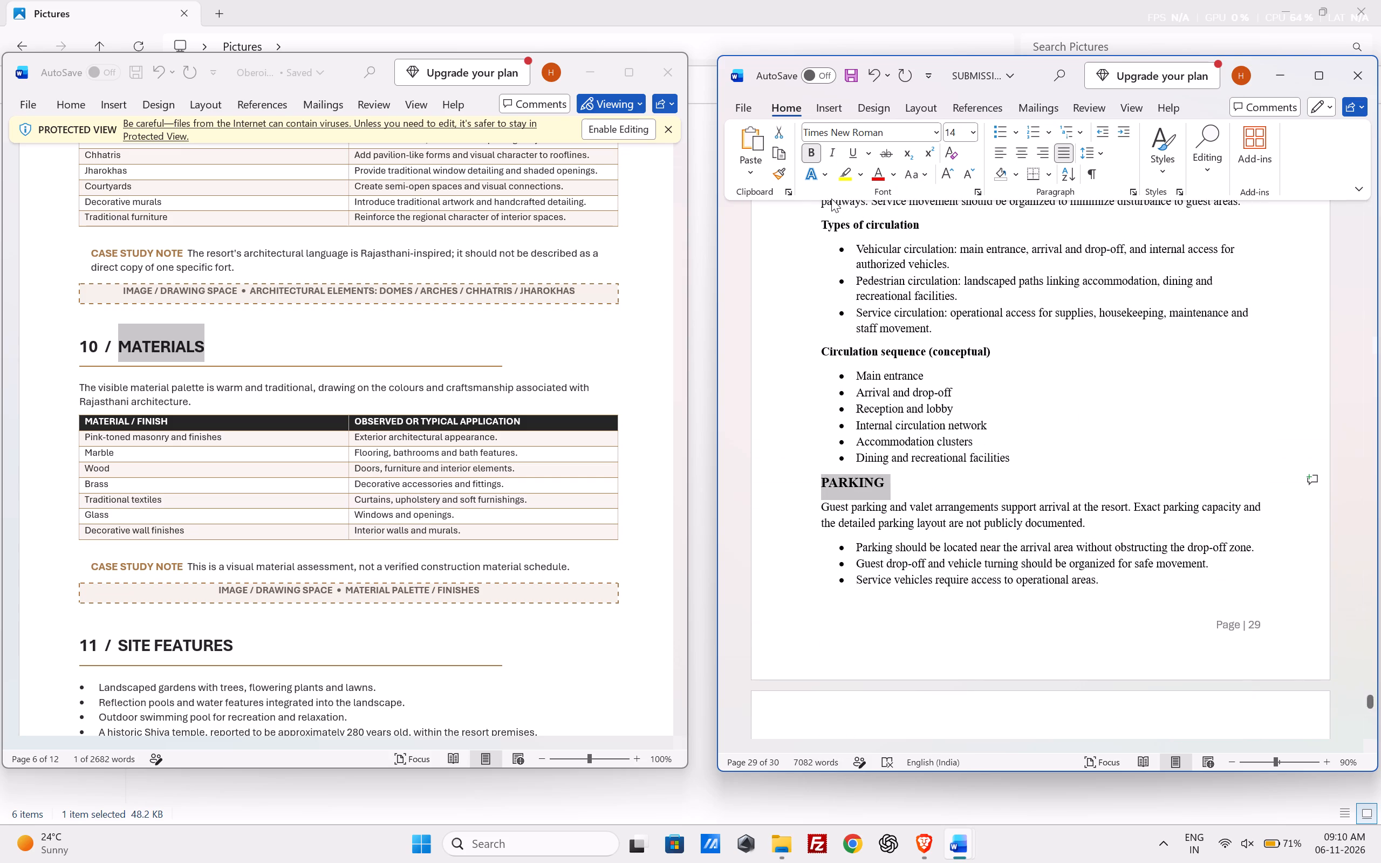
{"action": "left_click", "coordinate": [924, 178]}
{"action": "left_click", "coordinate": [966, 266]}
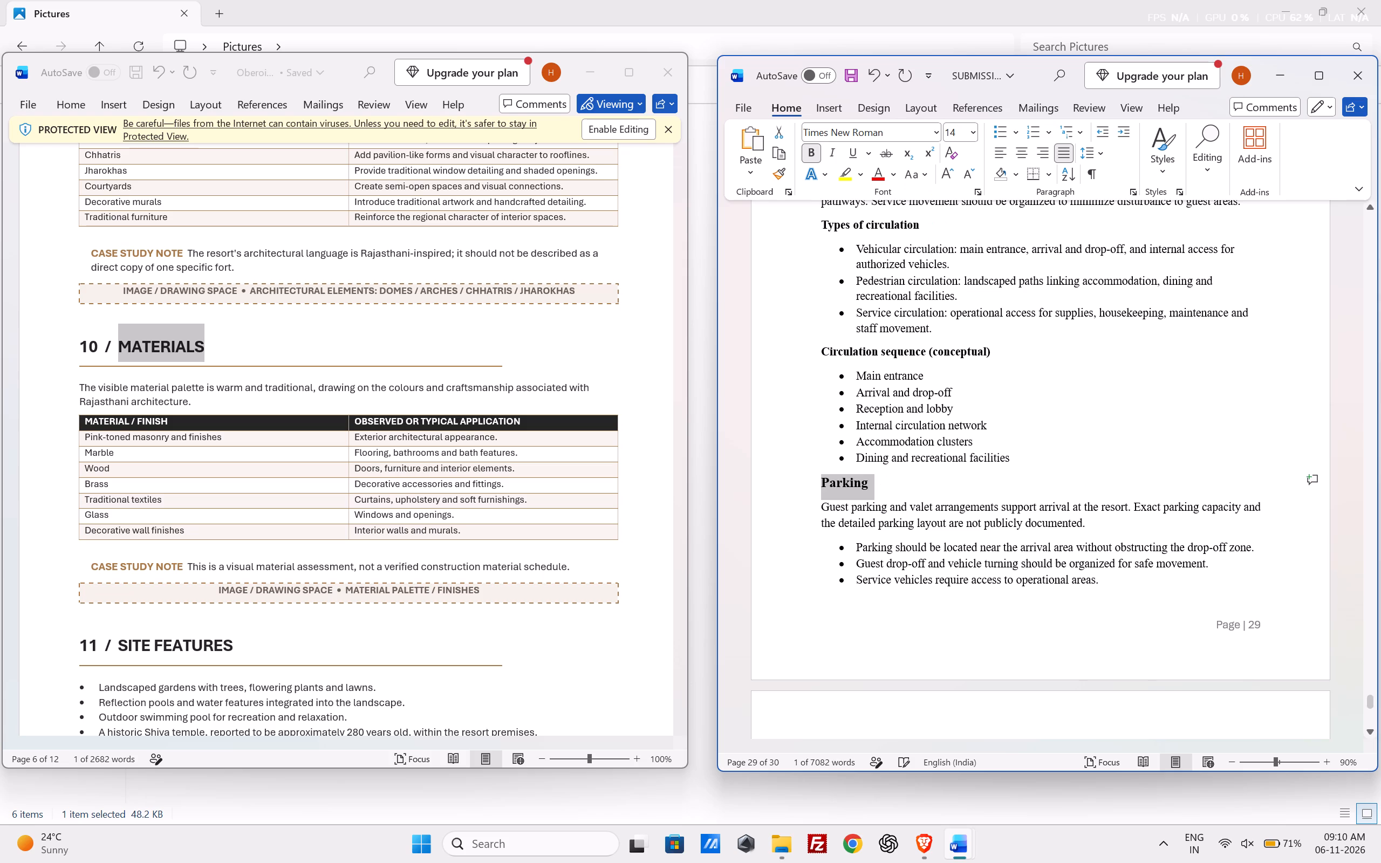
{"action": "left_click", "coordinate": [748, 325]}
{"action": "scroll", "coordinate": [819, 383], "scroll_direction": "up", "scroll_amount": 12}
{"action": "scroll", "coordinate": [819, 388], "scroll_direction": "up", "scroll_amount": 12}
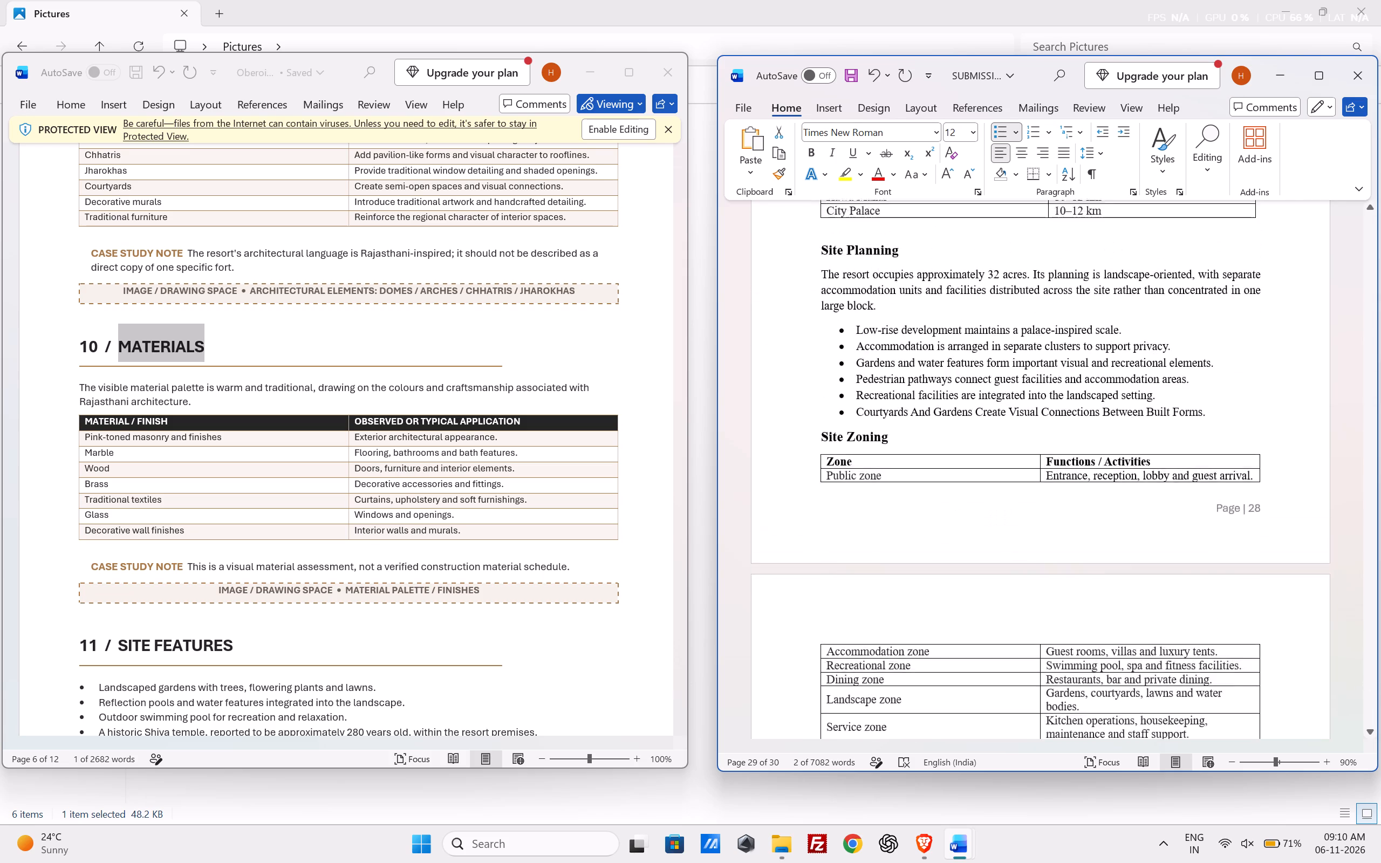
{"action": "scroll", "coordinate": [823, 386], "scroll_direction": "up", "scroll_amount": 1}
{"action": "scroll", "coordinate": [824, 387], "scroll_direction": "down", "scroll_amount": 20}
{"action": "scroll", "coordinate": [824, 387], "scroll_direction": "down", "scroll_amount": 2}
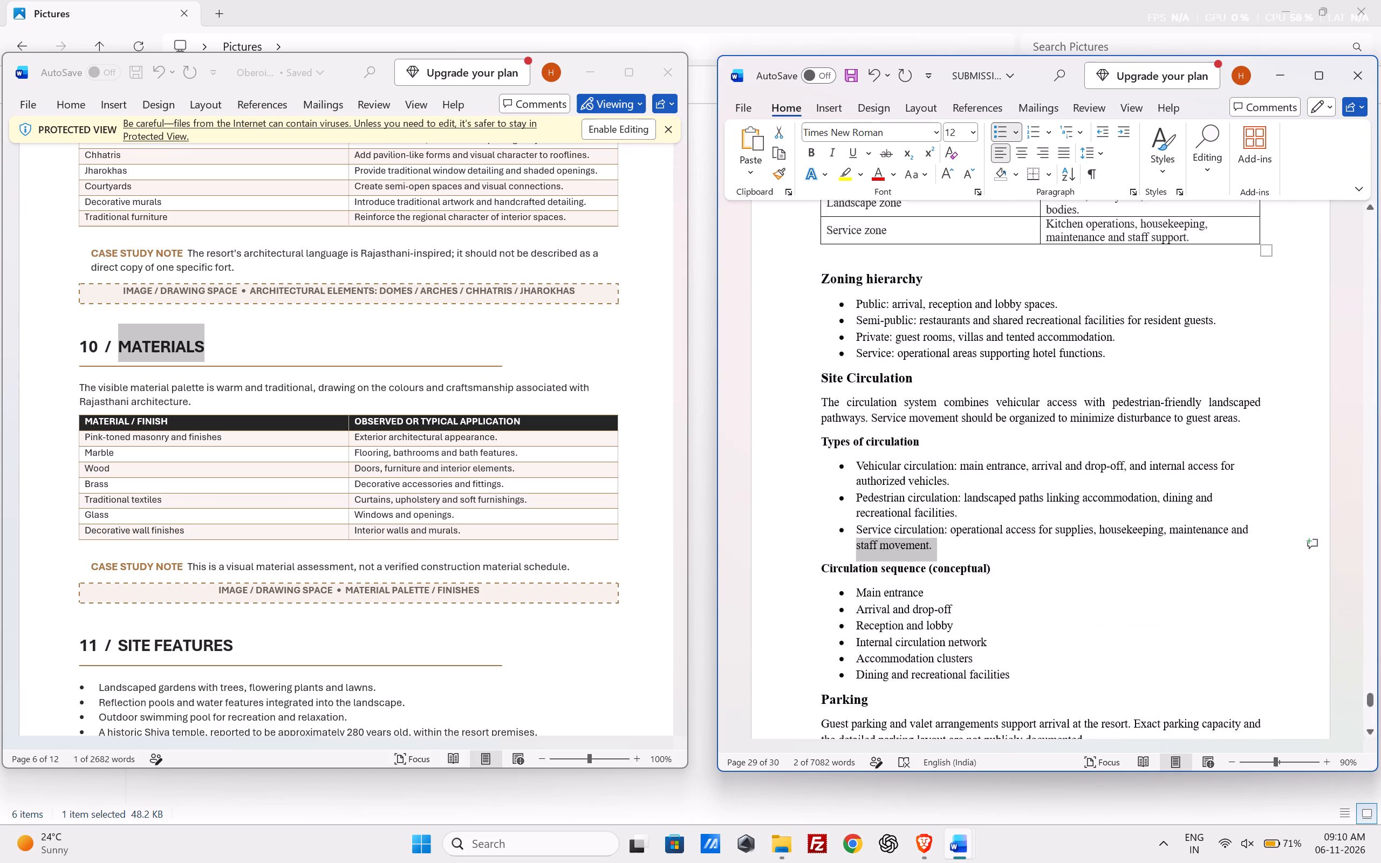
Copy the material palette paragraph from the case study to below the Materials heading on page 30.
{"action": "scroll", "coordinate": [835, 379], "scroll_direction": "down", "scroll_amount": 12}
{"action": "left_click", "coordinate": [799, 422]}
{"action": "scroll", "coordinate": [840, 389], "scroll_direction": "down", "scroll_amount": 12}
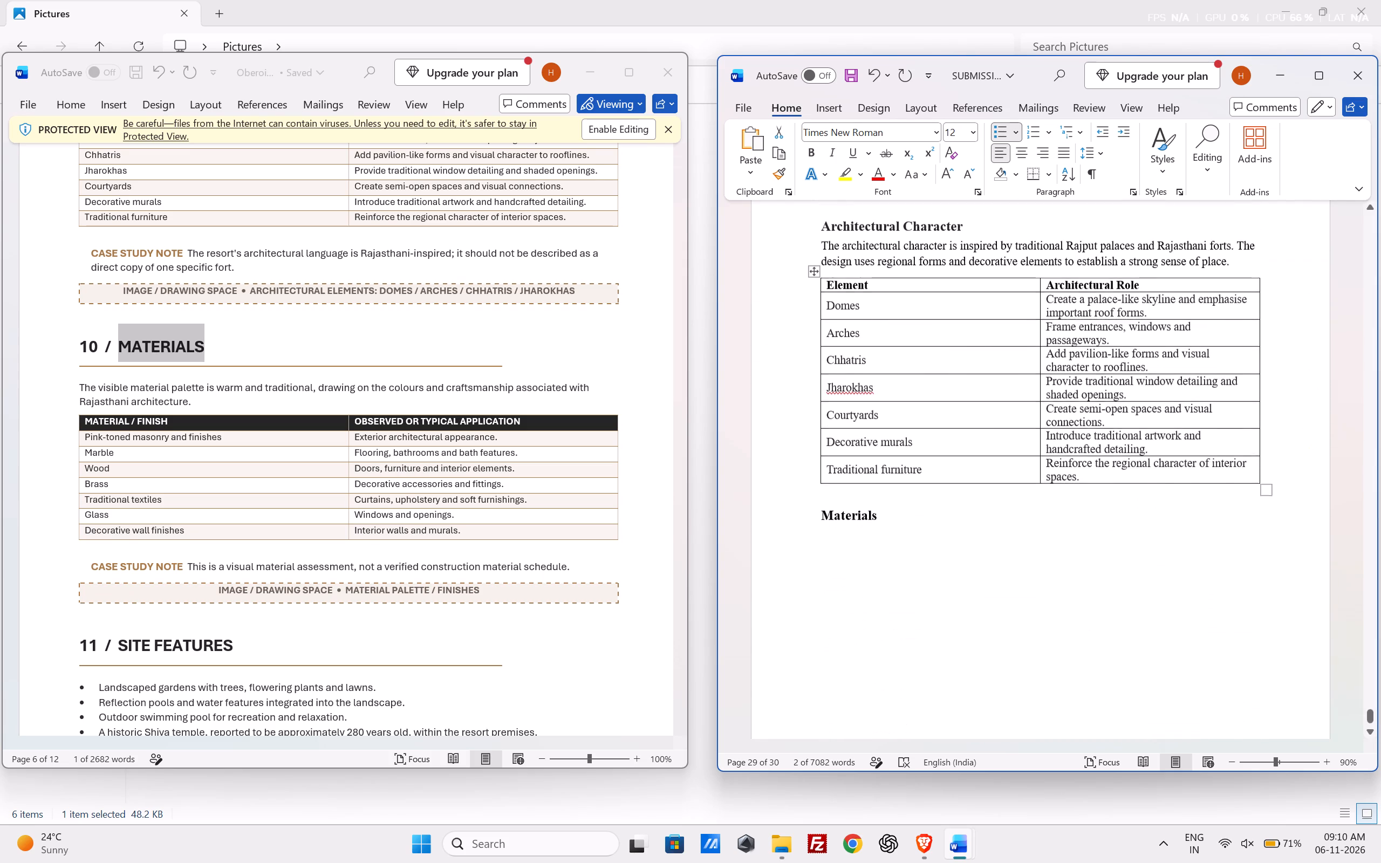
{"action": "left_click", "coordinate": [916, 517]}
{"action": "left_click", "coordinate": [907, 417]}
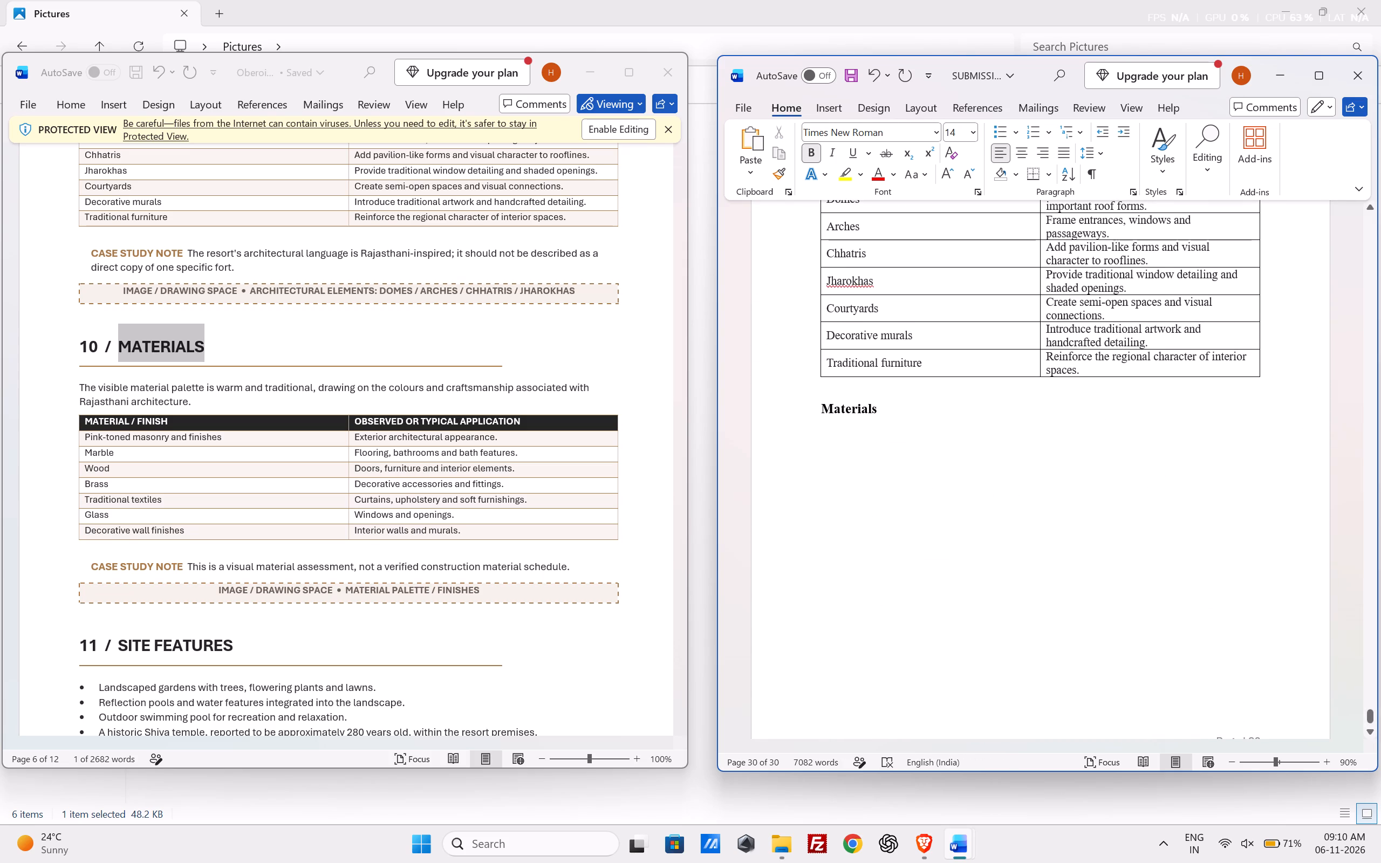
{"action": "scroll", "coordinate": [901, 402], "scroll_direction": "down", "scroll_amount": 1}
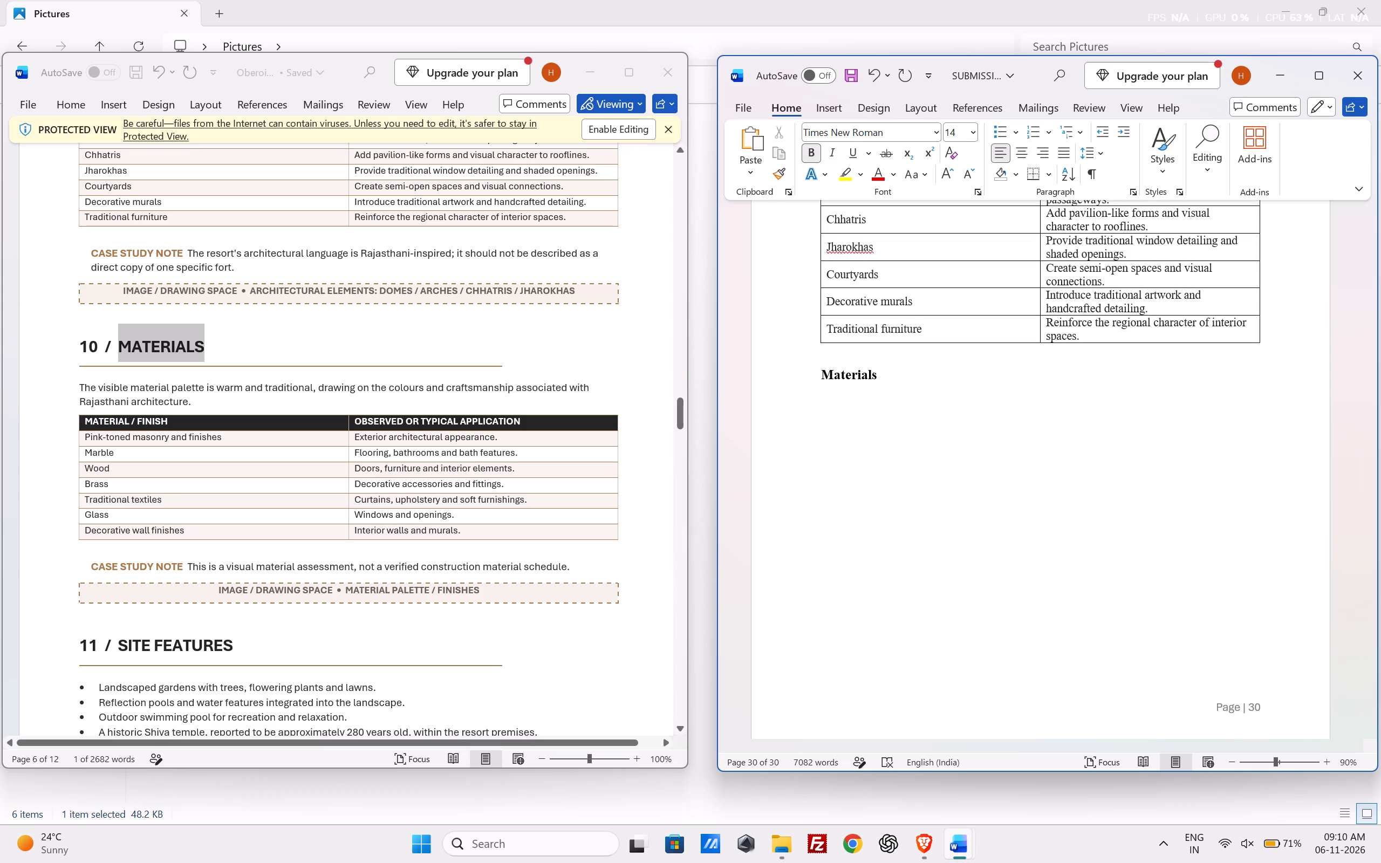
{"action": "scroll", "coordinate": [302, 379], "scroll_direction": "down", "scroll_amount": 5}
{"action": "scroll", "coordinate": [302, 379], "scroll_direction": "up", "scroll_amount": 2}
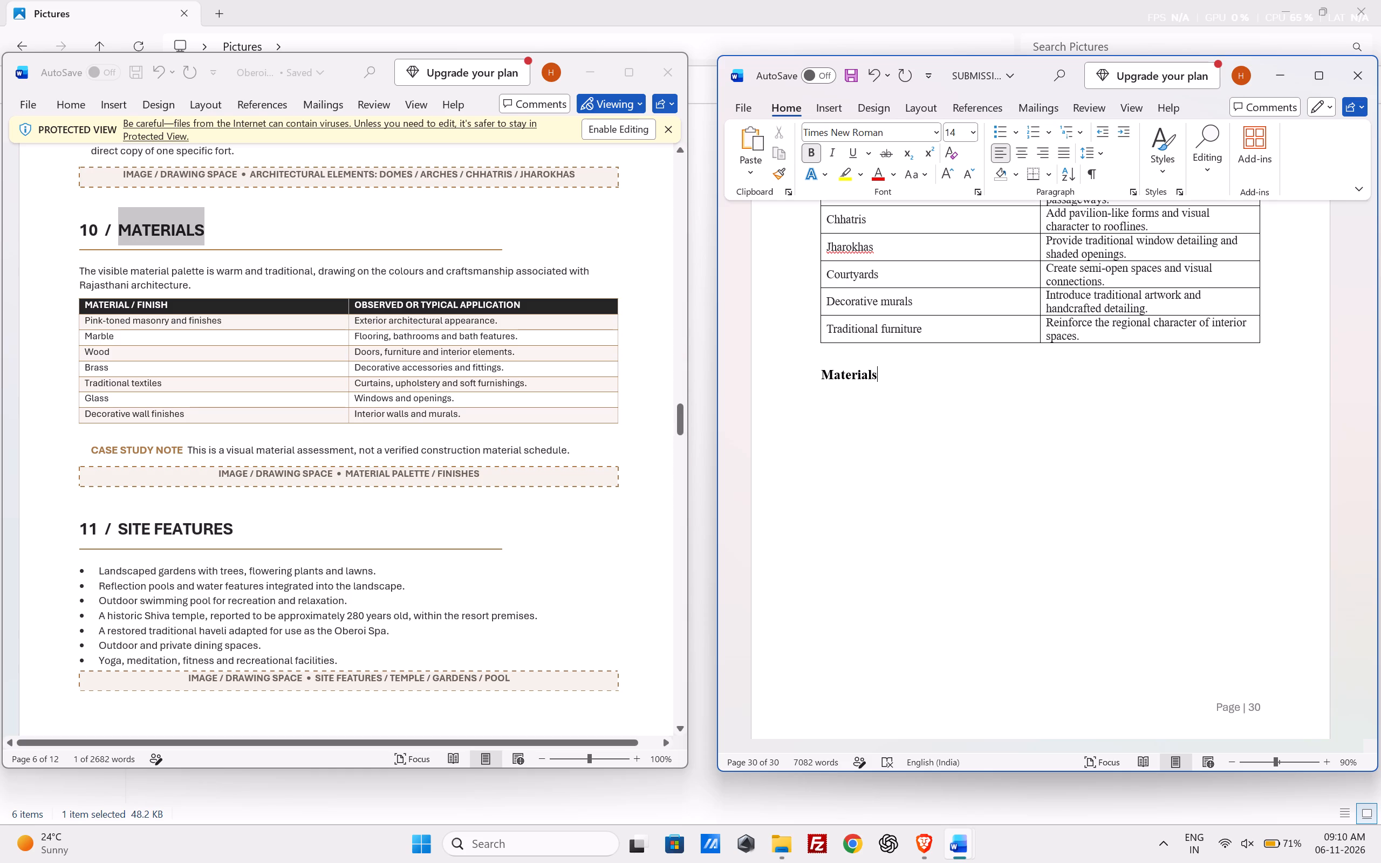
{"action": "left_click_drag", "start_coordinate": [80, 268], "coordinate": [188, 282]}
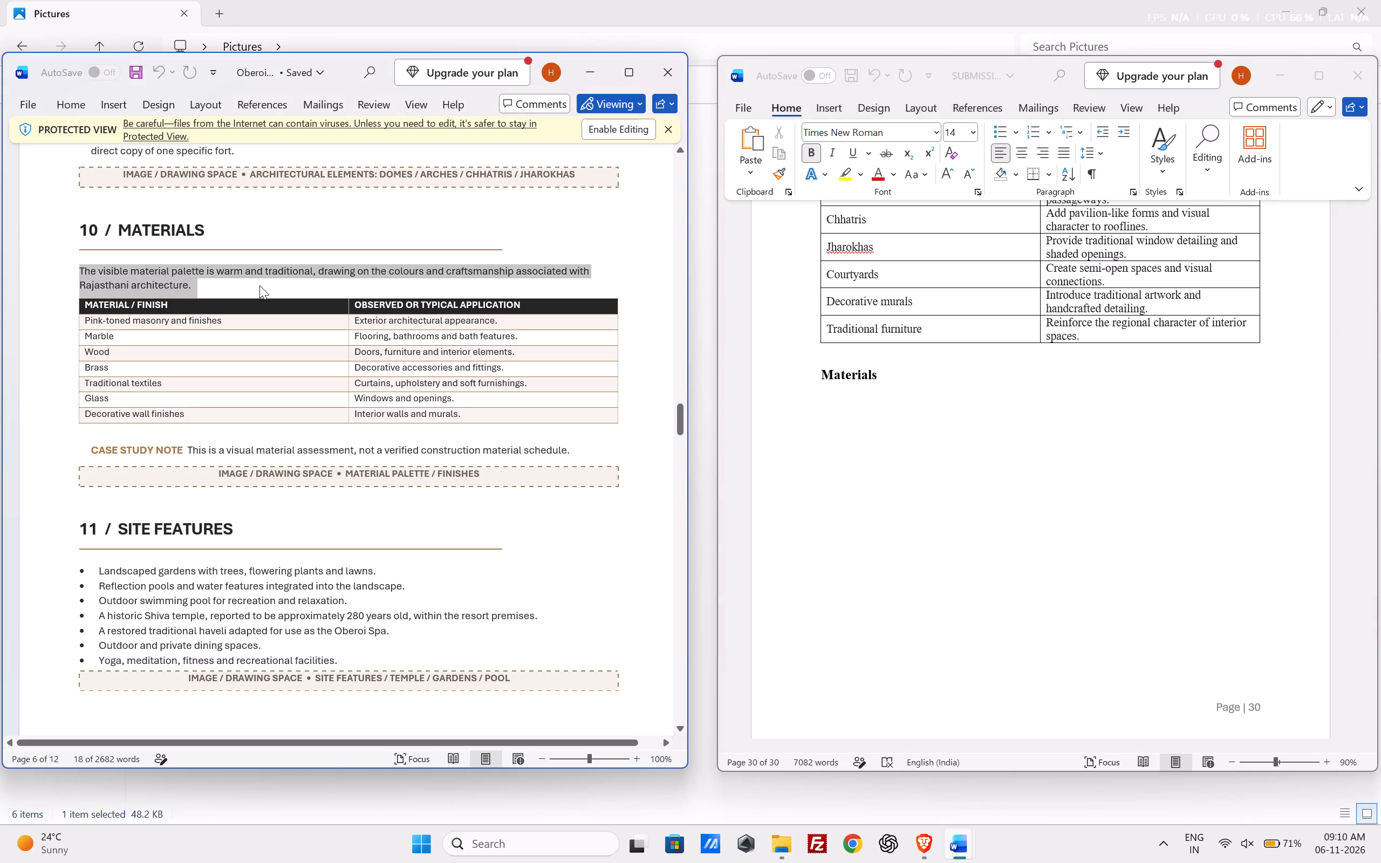
{"action": "key", "text": "ctrl+c"}
{"action": "left_click", "coordinate": [877, 399]}
{"action": "left_click", "coordinate": [845, 410]}
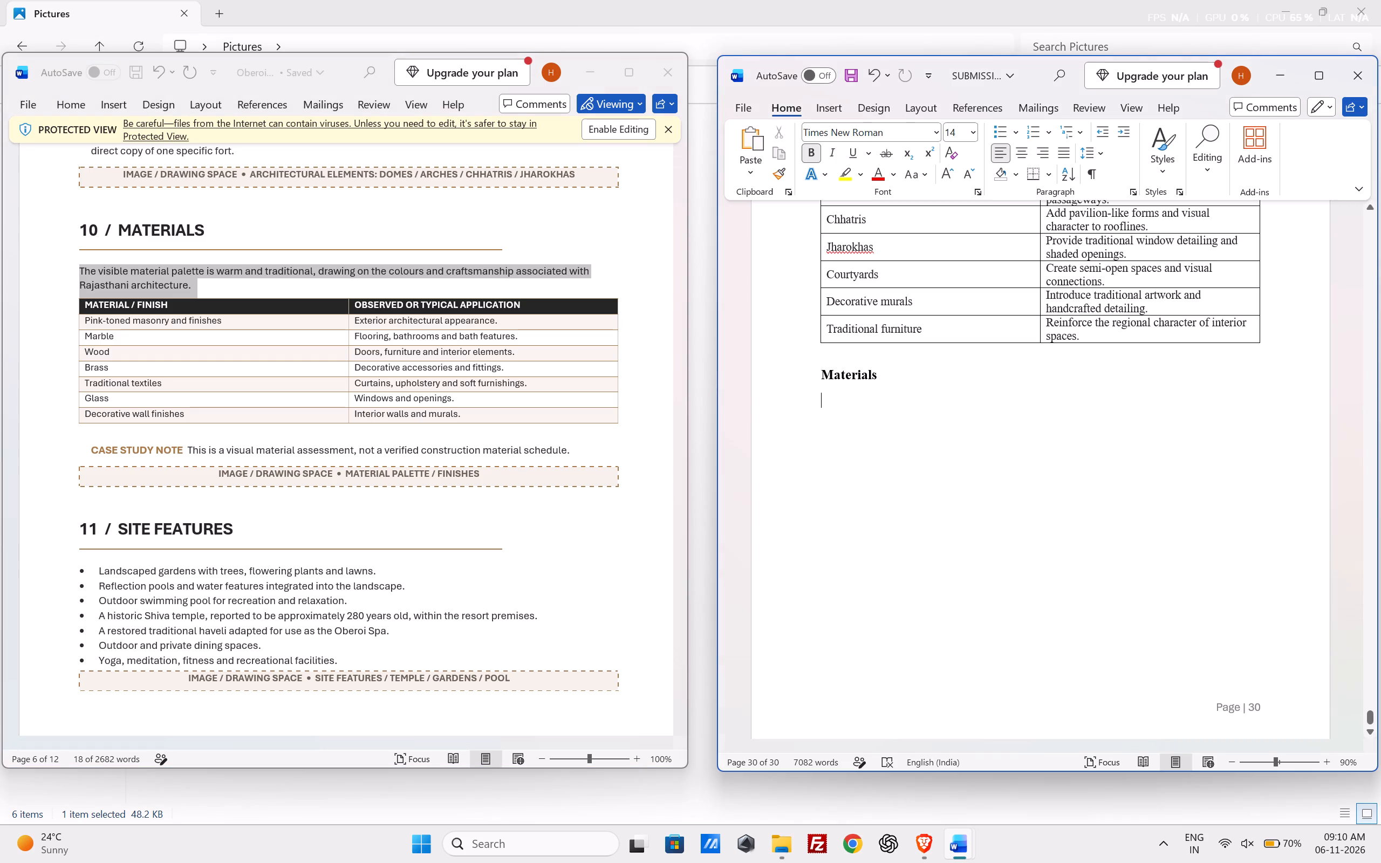
{"action": "key", "text": "ctrl+v"}
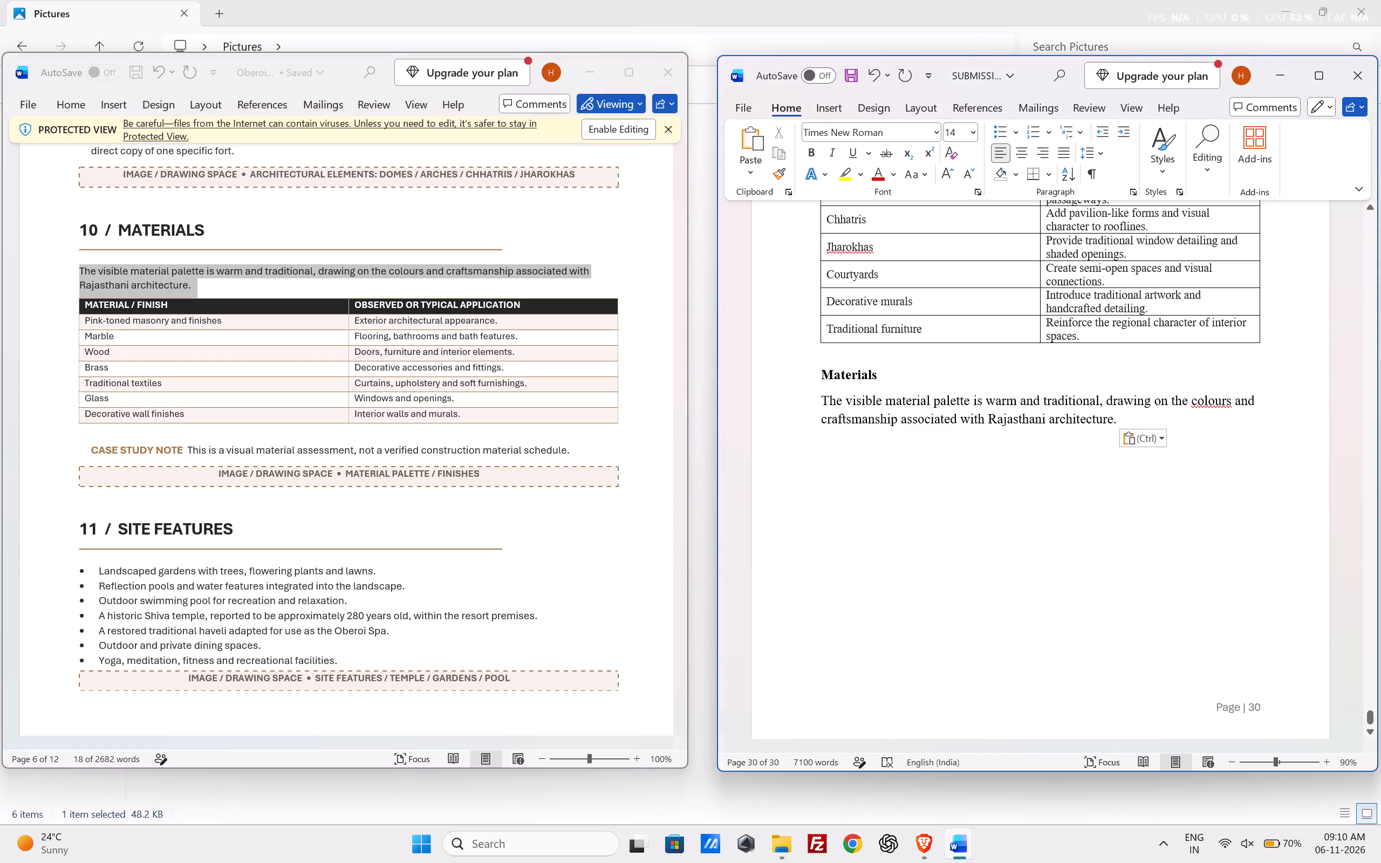
Set the pasted material palette paragraph to font size 12.
{"action": "left_click_drag", "start_coordinate": [1117, 416], "coordinate": [822, 398]}
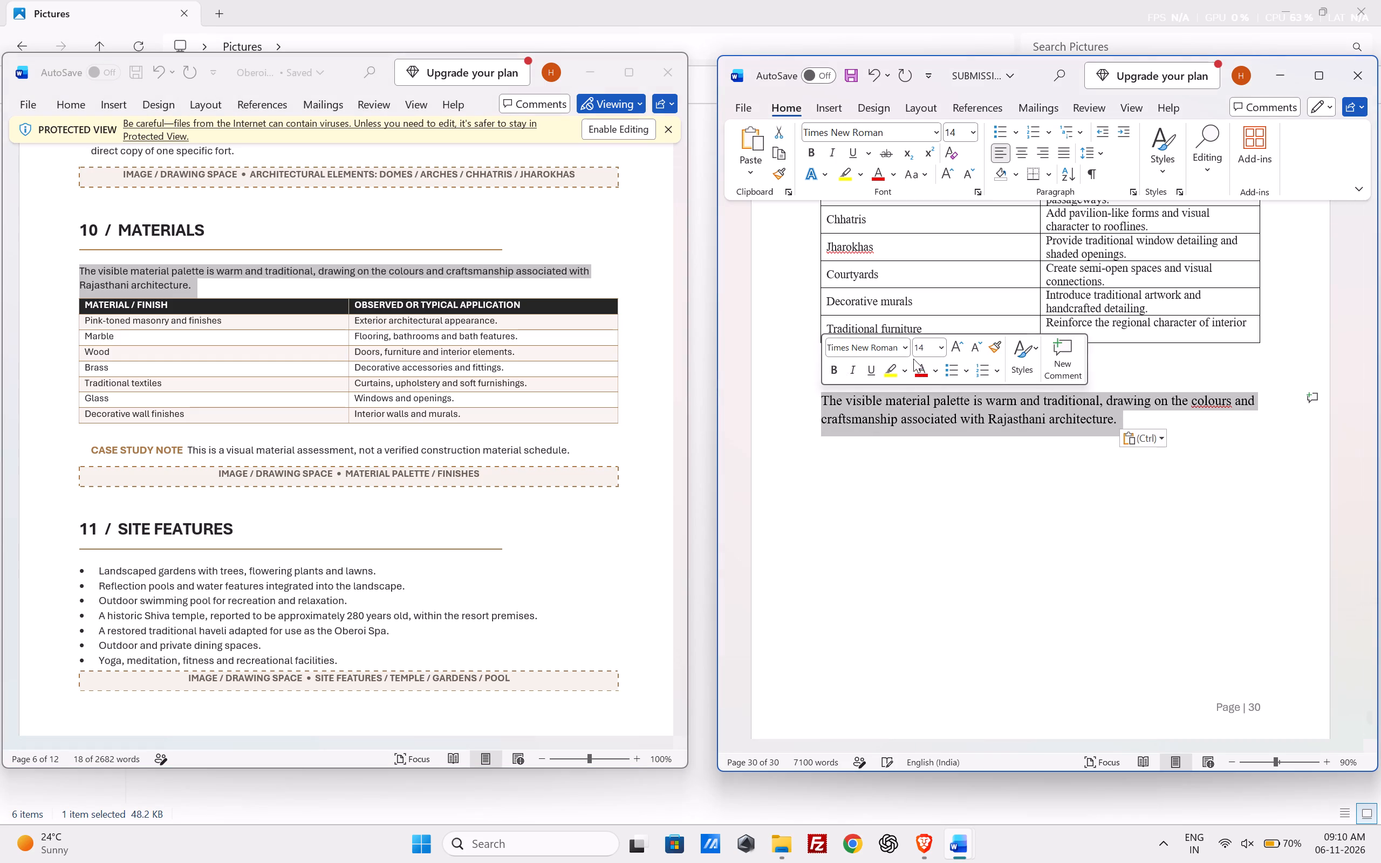
{"action": "left_click", "coordinate": [941, 345]}
{"action": "left_click", "coordinate": [929, 446]}
{"action": "left_click", "coordinate": [832, 497]}
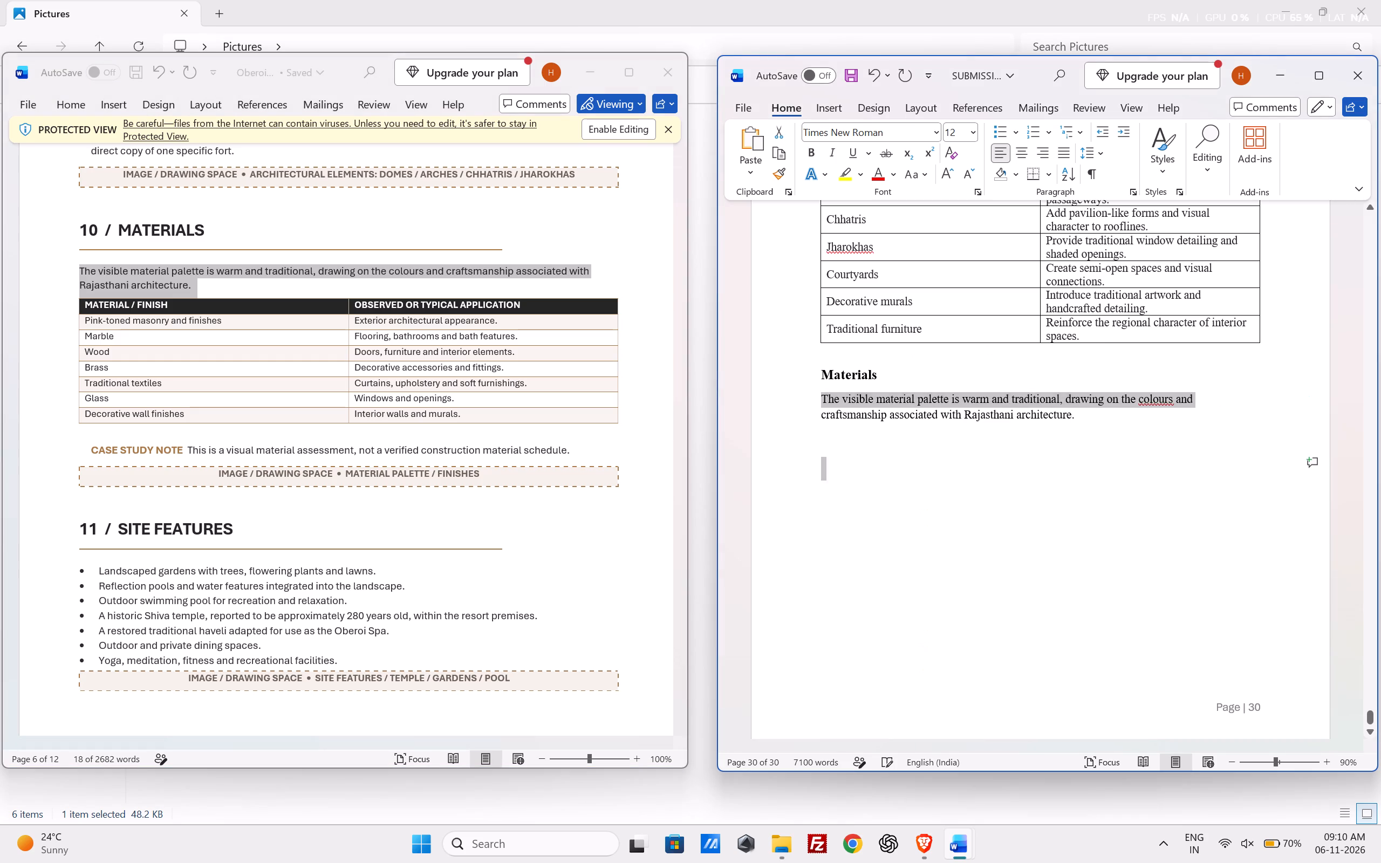
{"action": "key", "text": "Escape"}
{"action": "scroll", "coordinate": [677, 379], "scroll_direction": "down", "scroll_amount": 2}
{"action": "left_click", "coordinate": [880, 480]}
{"action": "left_click", "coordinate": [1008, 515]}
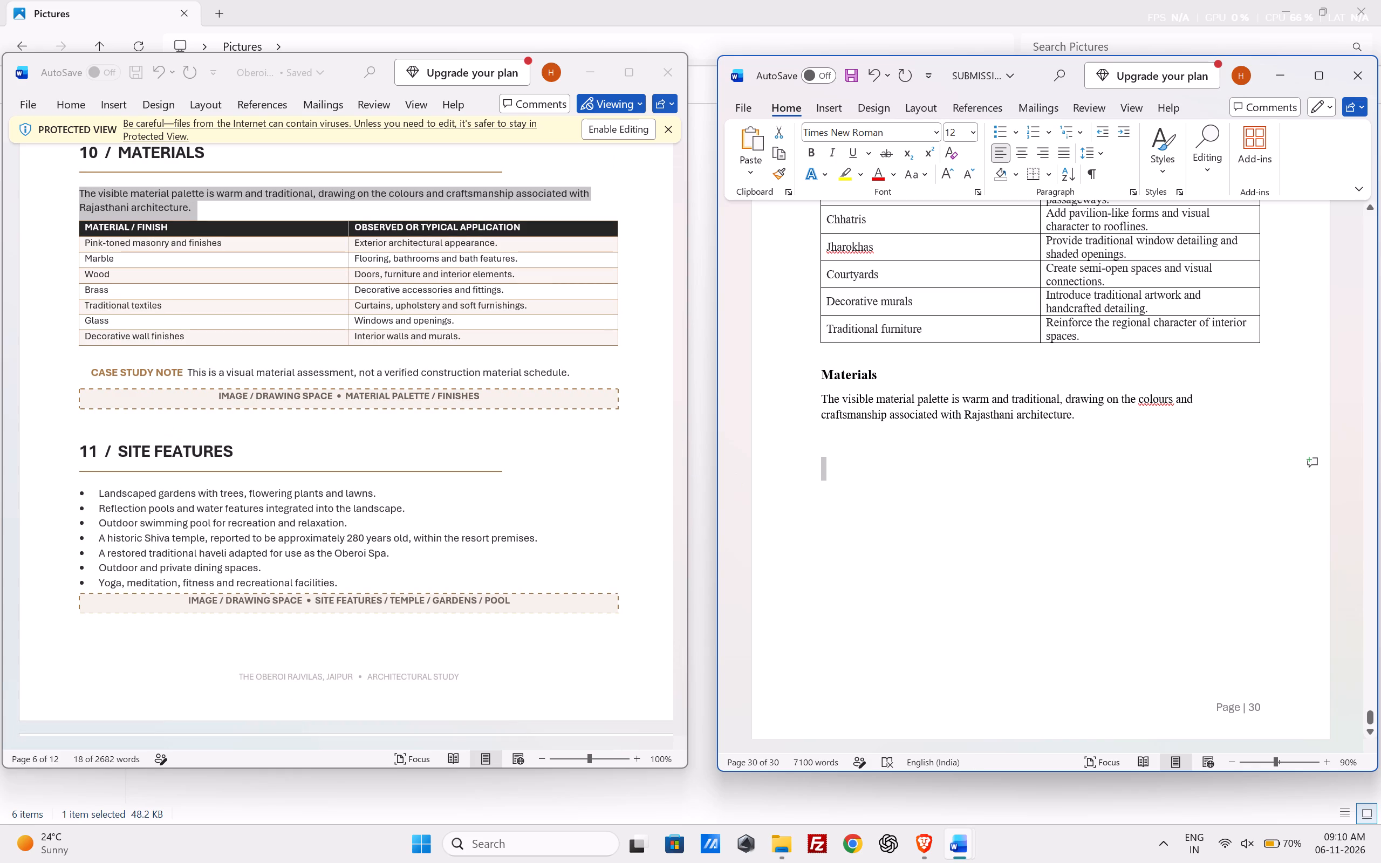
{"action": "key", "text": "Escape"}
{"action": "key", "text": "Escape"}
{"action": "key", "text": "Escape"}
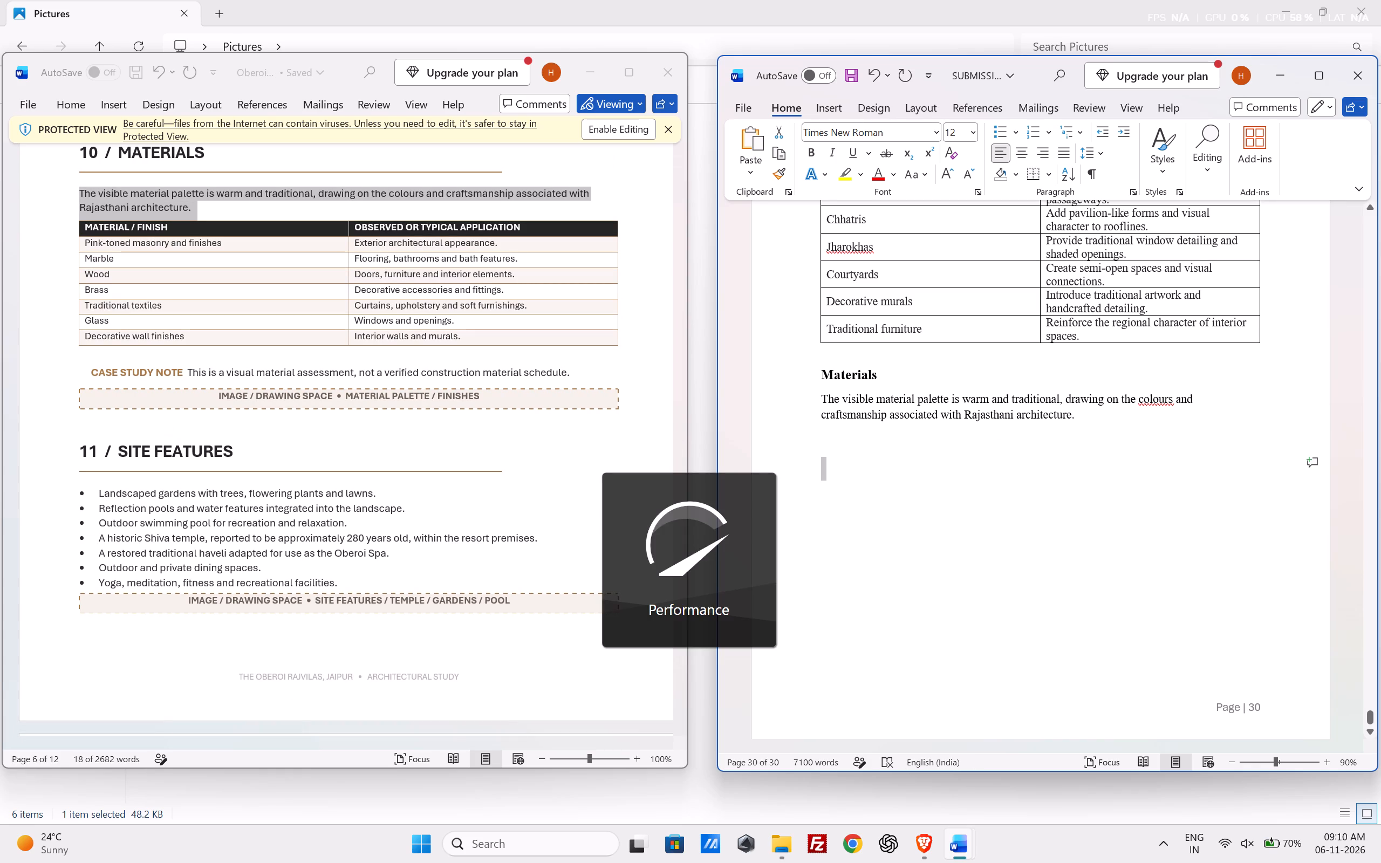
Look ahead in the case study from Materials to the Kohinoor Villa section, and return to Materials.
{"action": "left_click", "coordinate": [620, 432]}
{"action": "scroll", "coordinate": [638, 388], "scroll_direction": "up", "scroll_amount": 2}
{"action": "left_click", "coordinate": [650, 360]}
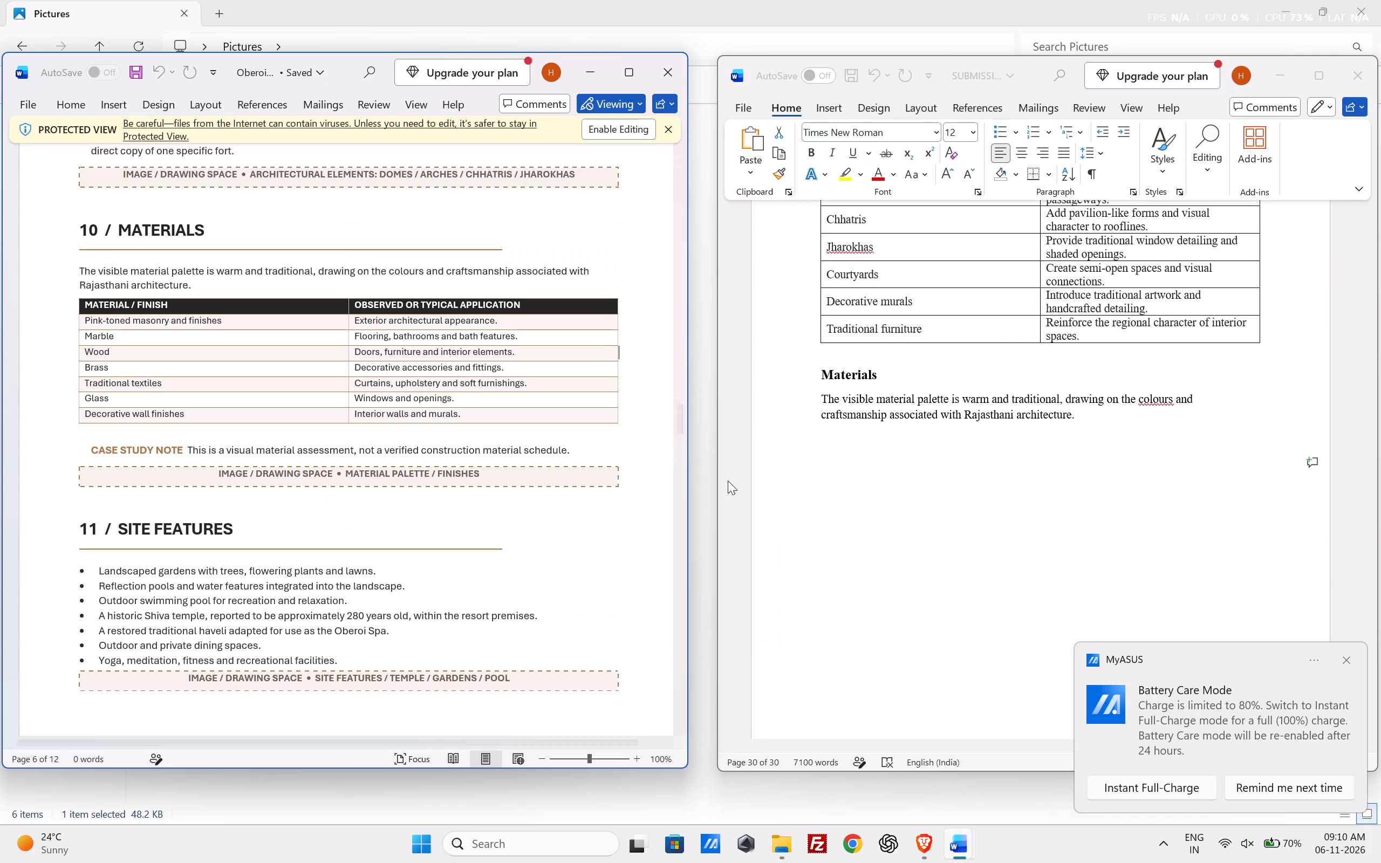
{"action": "left_click_drag", "start_coordinate": [678, 432], "coordinate": [680, 492]}
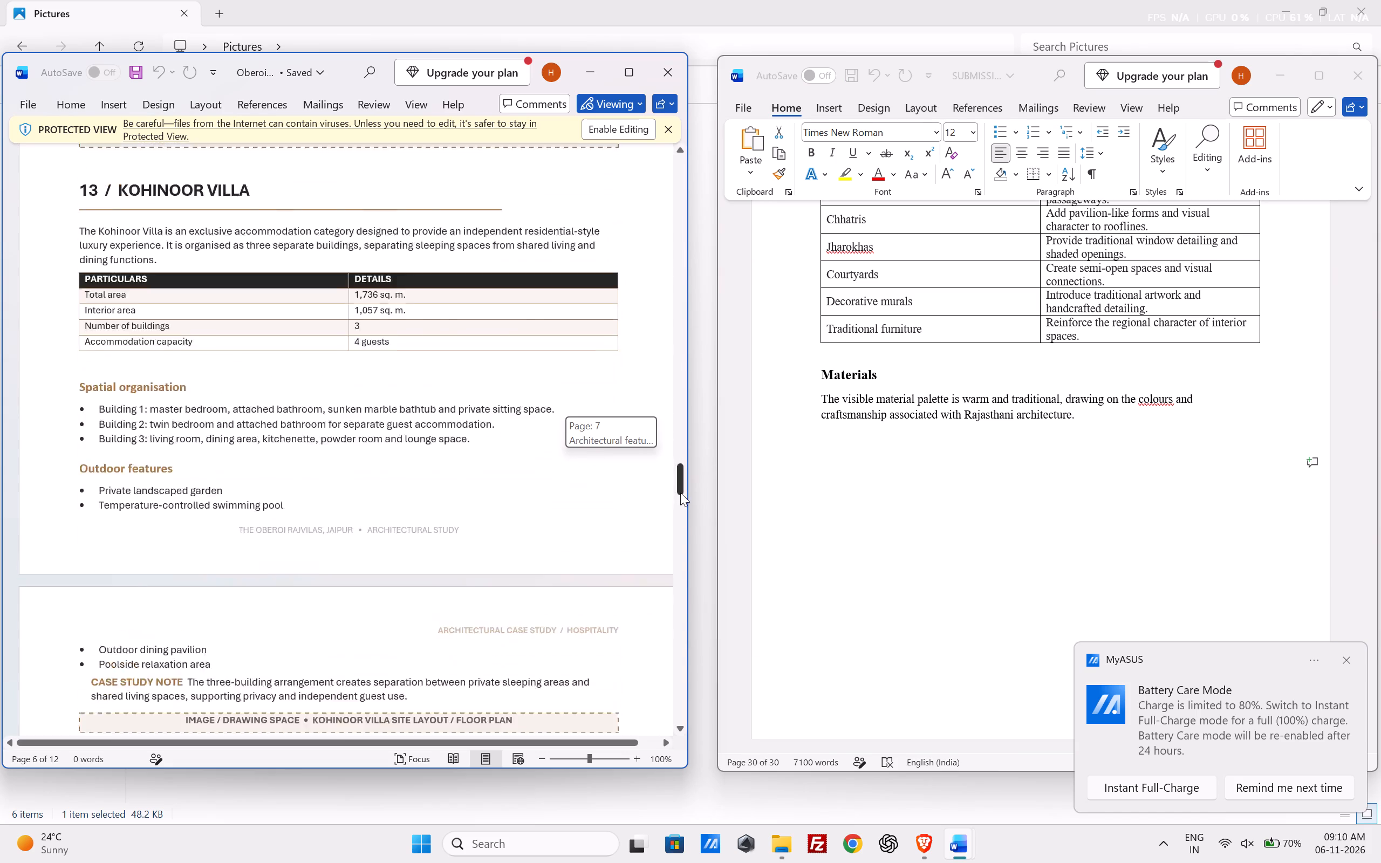
{"action": "left_click_drag", "start_coordinate": [680, 492], "coordinate": [653, 478]}
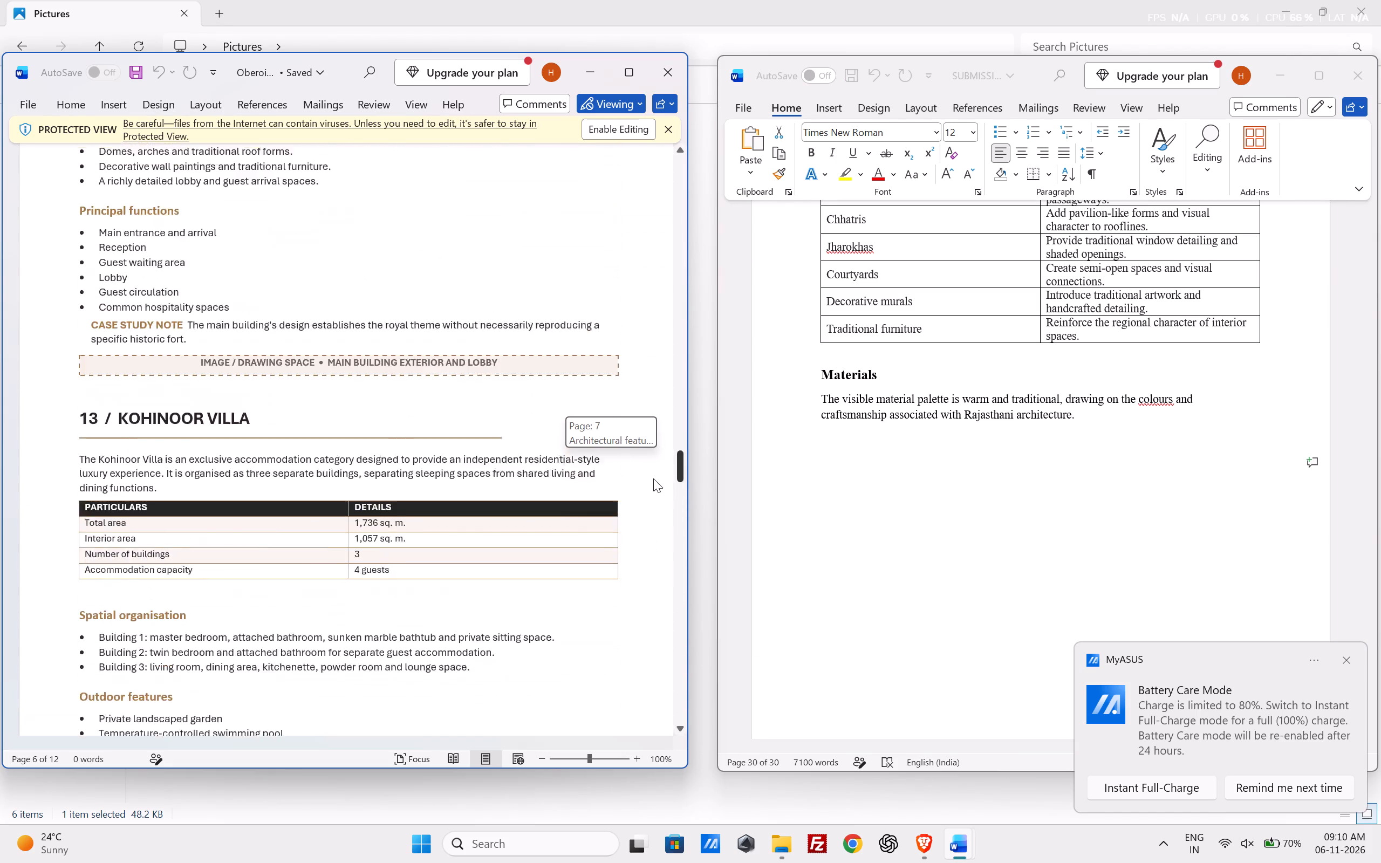
{"action": "left_click_drag", "start_coordinate": [653, 478], "coordinate": [651, 423]}
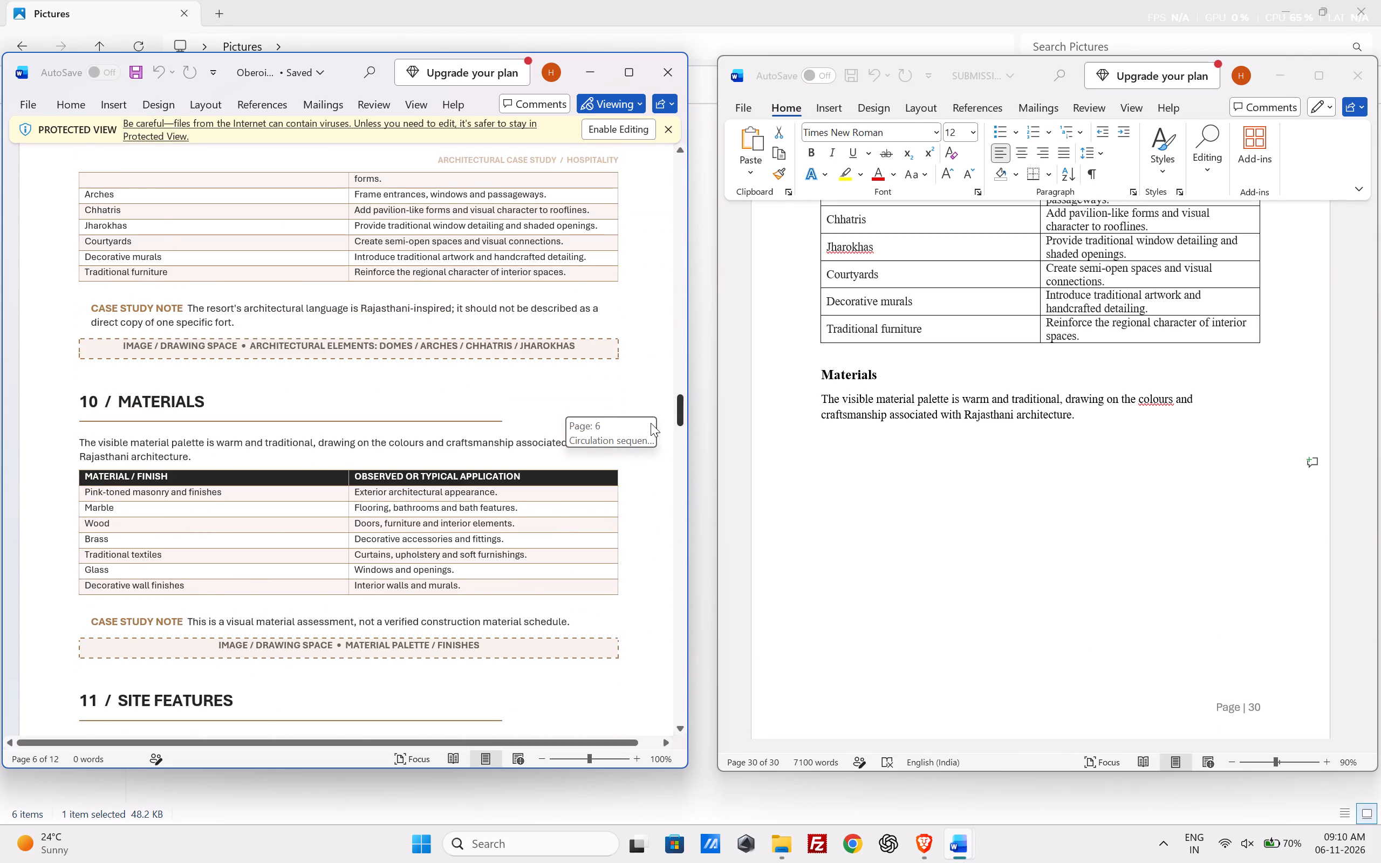
{"action": "left_click_drag", "start_coordinate": [651, 423], "coordinate": [654, 432]}
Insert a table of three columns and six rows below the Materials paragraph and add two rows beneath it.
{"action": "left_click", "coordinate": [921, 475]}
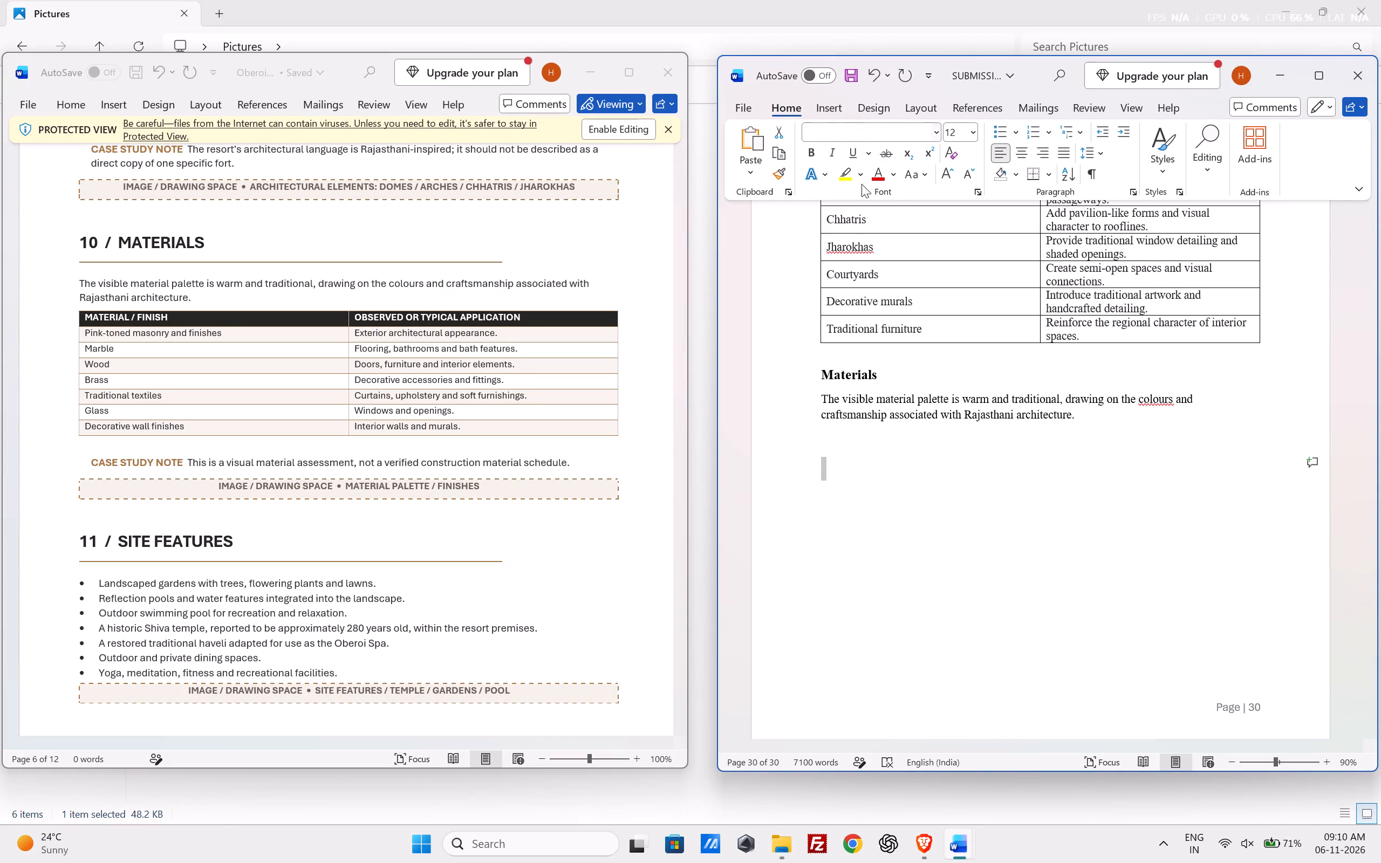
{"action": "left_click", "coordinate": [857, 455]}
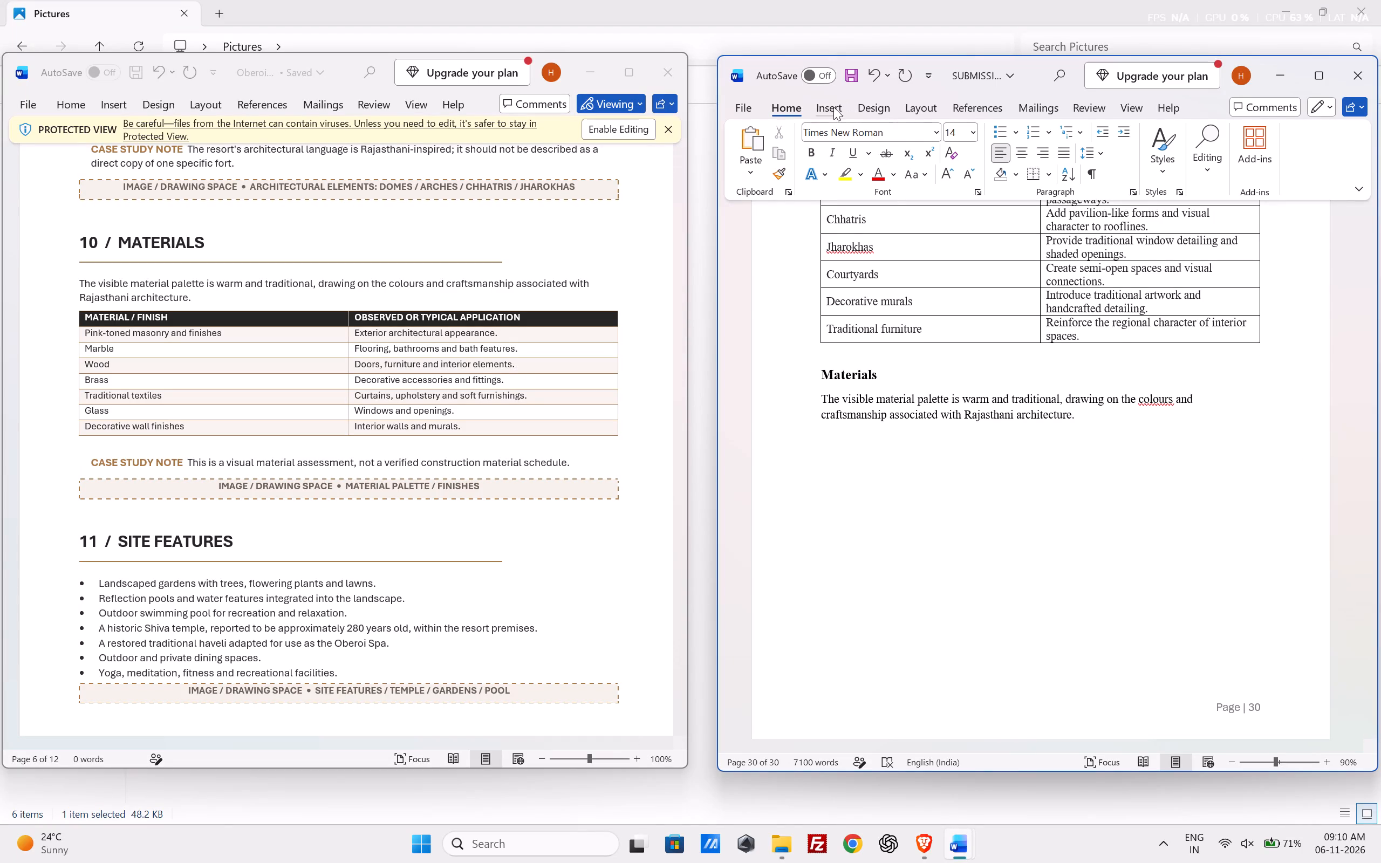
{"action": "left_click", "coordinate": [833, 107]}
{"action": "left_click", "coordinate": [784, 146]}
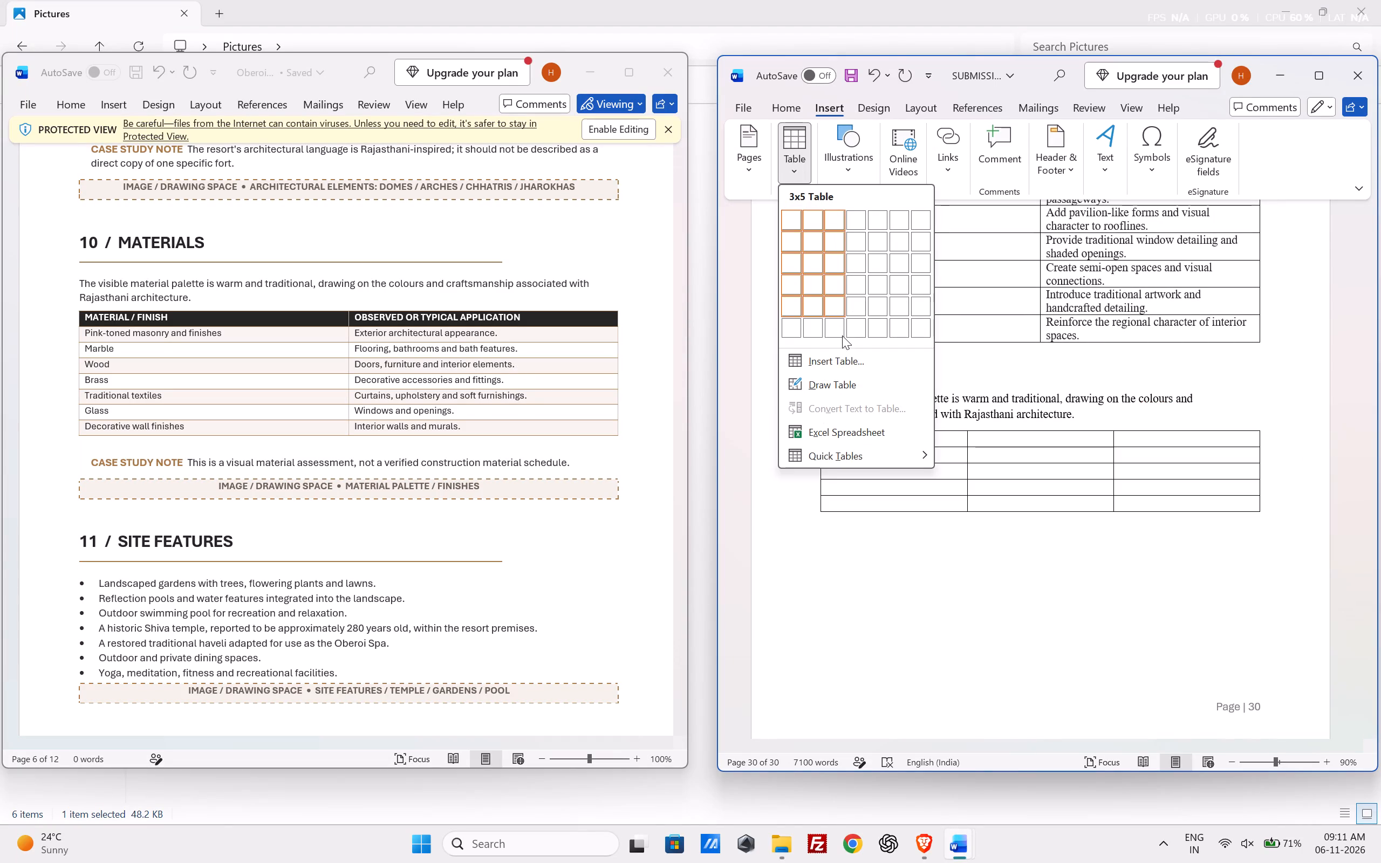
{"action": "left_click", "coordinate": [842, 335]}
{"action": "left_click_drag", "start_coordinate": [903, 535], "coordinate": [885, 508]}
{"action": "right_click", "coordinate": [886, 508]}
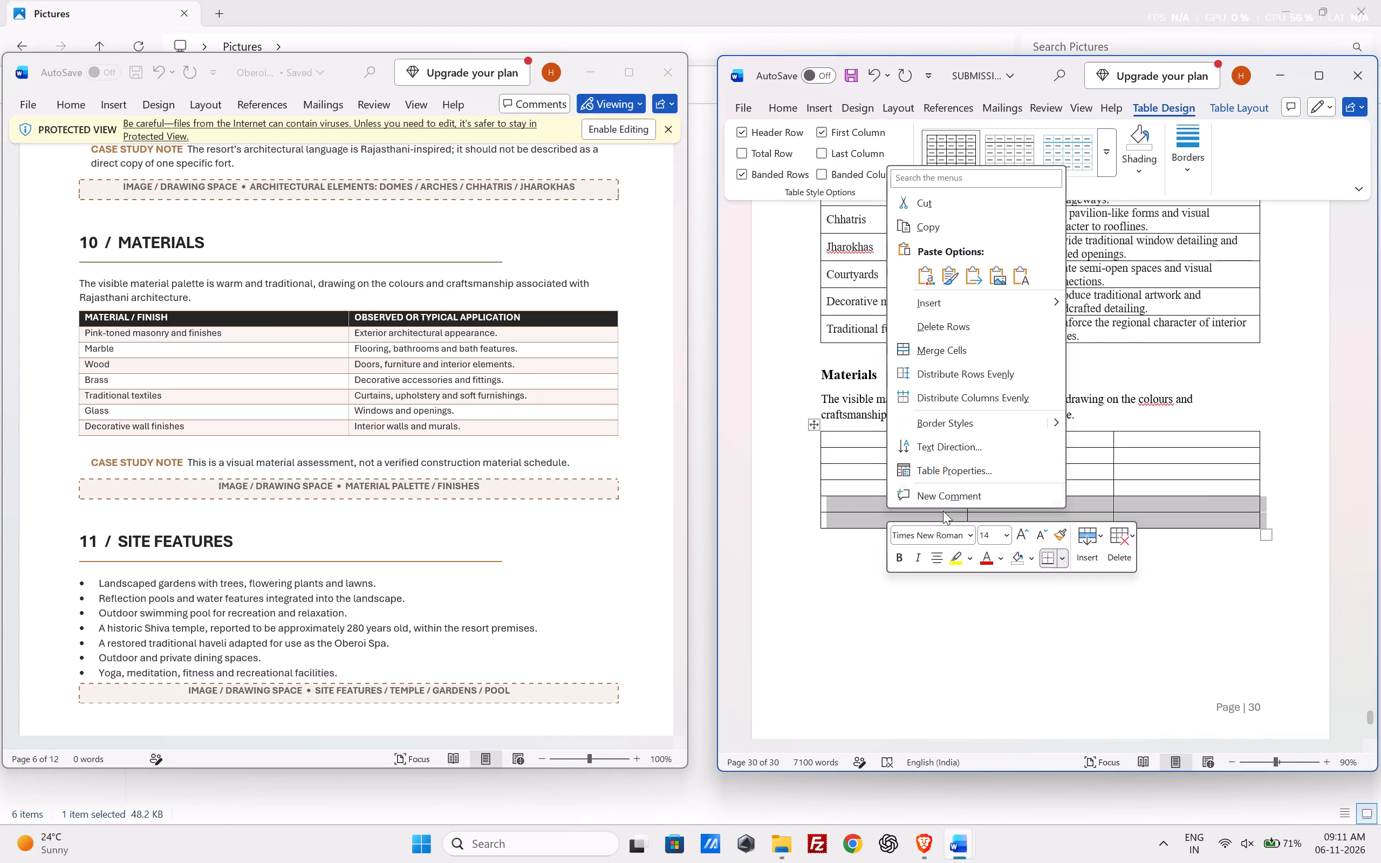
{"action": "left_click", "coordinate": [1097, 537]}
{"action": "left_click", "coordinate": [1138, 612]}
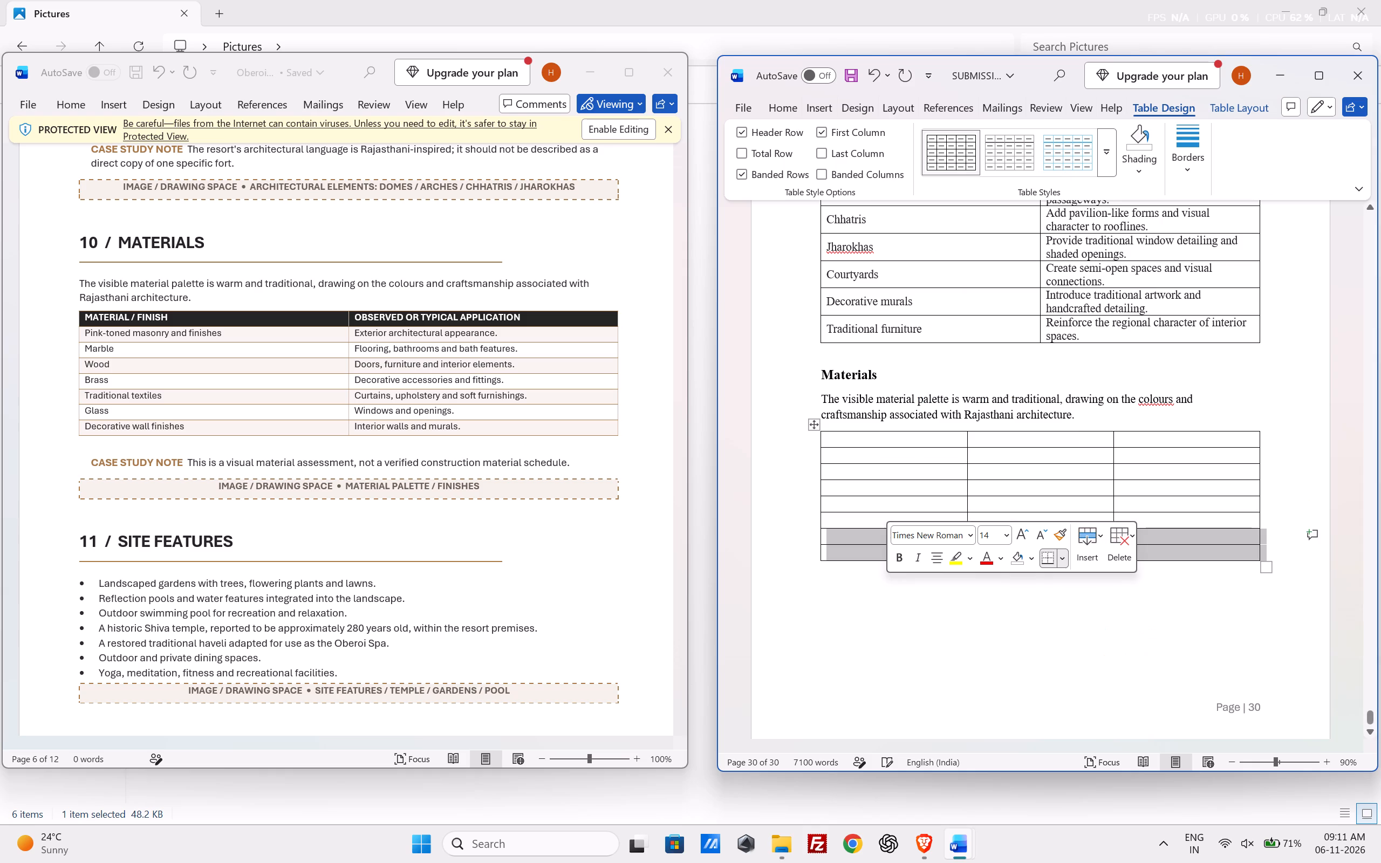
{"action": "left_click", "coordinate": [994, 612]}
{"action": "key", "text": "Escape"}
Copy the words TYPICAL APPLICATION from the second column header of the case study's materials table.
{"action": "left_click_drag", "start_coordinate": [532, 317], "coordinate": [365, 311]}
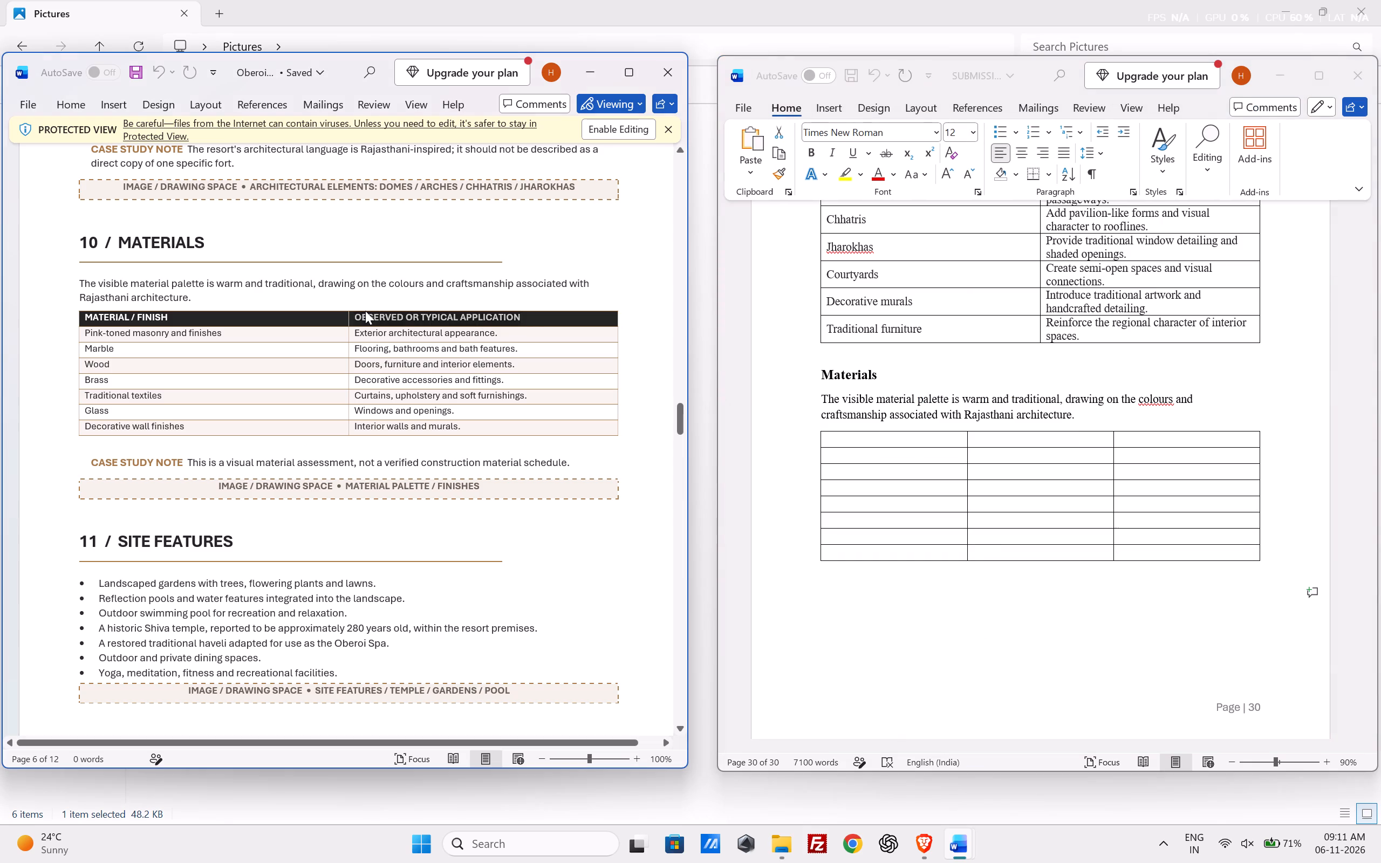
{"action": "left_click_drag", "start_coordinate": [365, 311], "coordinate": [359, 311]}
{"action": "key", "text": "ctrl+c"}
{"action": "key", "text": "Escape"}
{"action": "key", "text": "grave"}
{"action": "key", "text": "Escape"}
{"action": "key", "text": "Escape"}
{"action": "left_click_drag", "start_coordinate": [521, 317], "coordinate": [417, 318]}
{"action": "left_click_drag", "start_coordinate": [417, 318], "coordinate": [421, 319]}
{"action": "key", "text": "ctrl+c"}
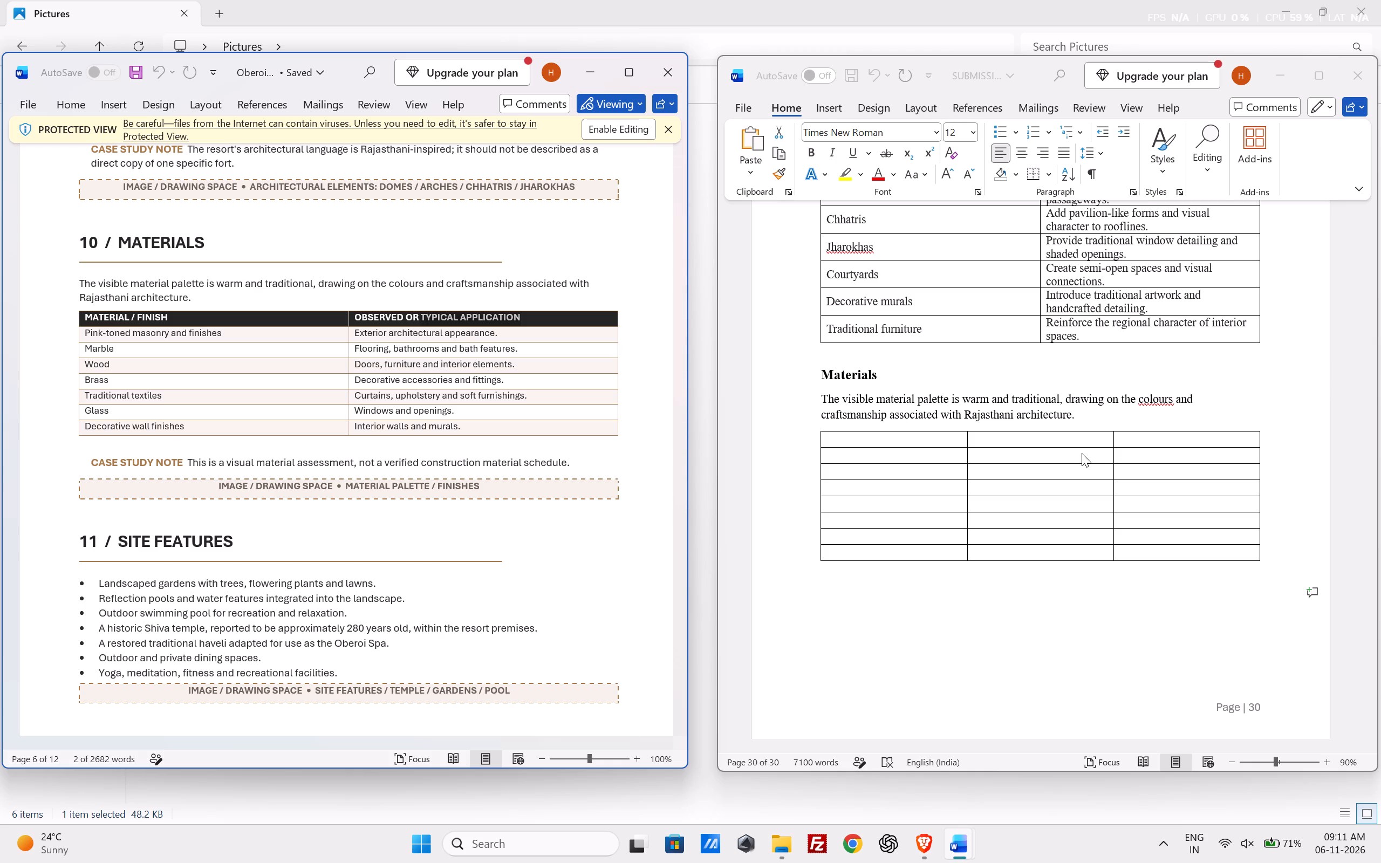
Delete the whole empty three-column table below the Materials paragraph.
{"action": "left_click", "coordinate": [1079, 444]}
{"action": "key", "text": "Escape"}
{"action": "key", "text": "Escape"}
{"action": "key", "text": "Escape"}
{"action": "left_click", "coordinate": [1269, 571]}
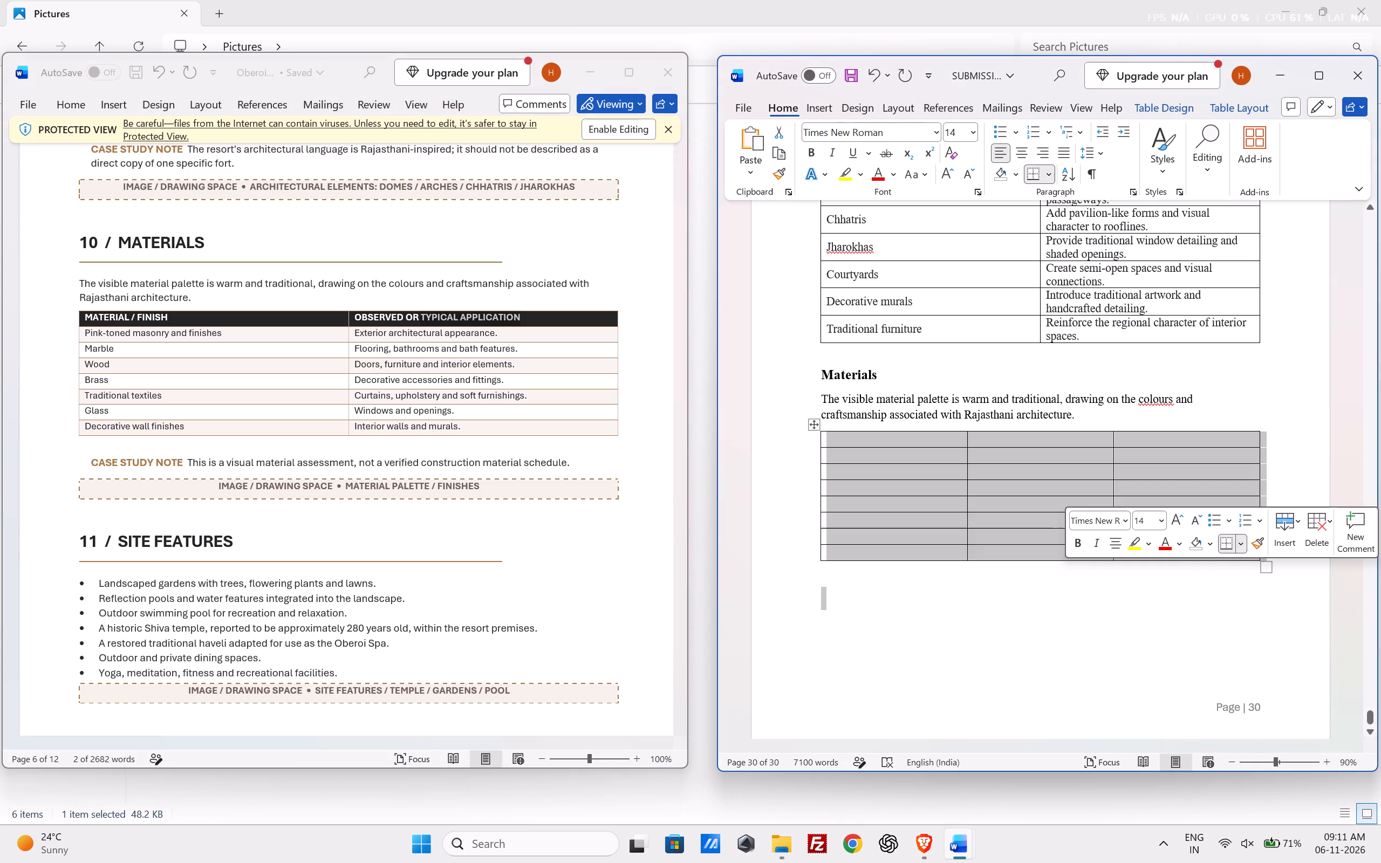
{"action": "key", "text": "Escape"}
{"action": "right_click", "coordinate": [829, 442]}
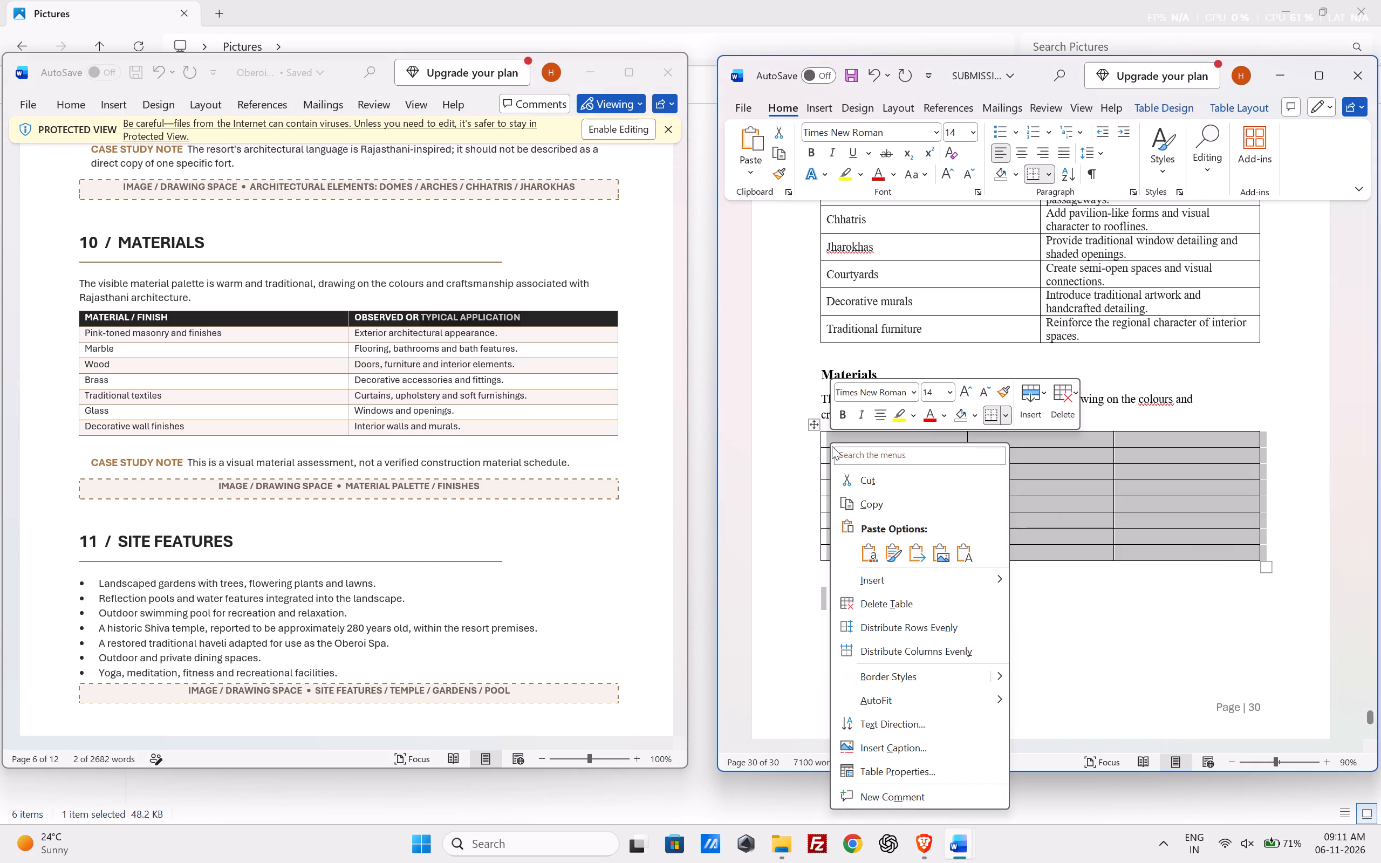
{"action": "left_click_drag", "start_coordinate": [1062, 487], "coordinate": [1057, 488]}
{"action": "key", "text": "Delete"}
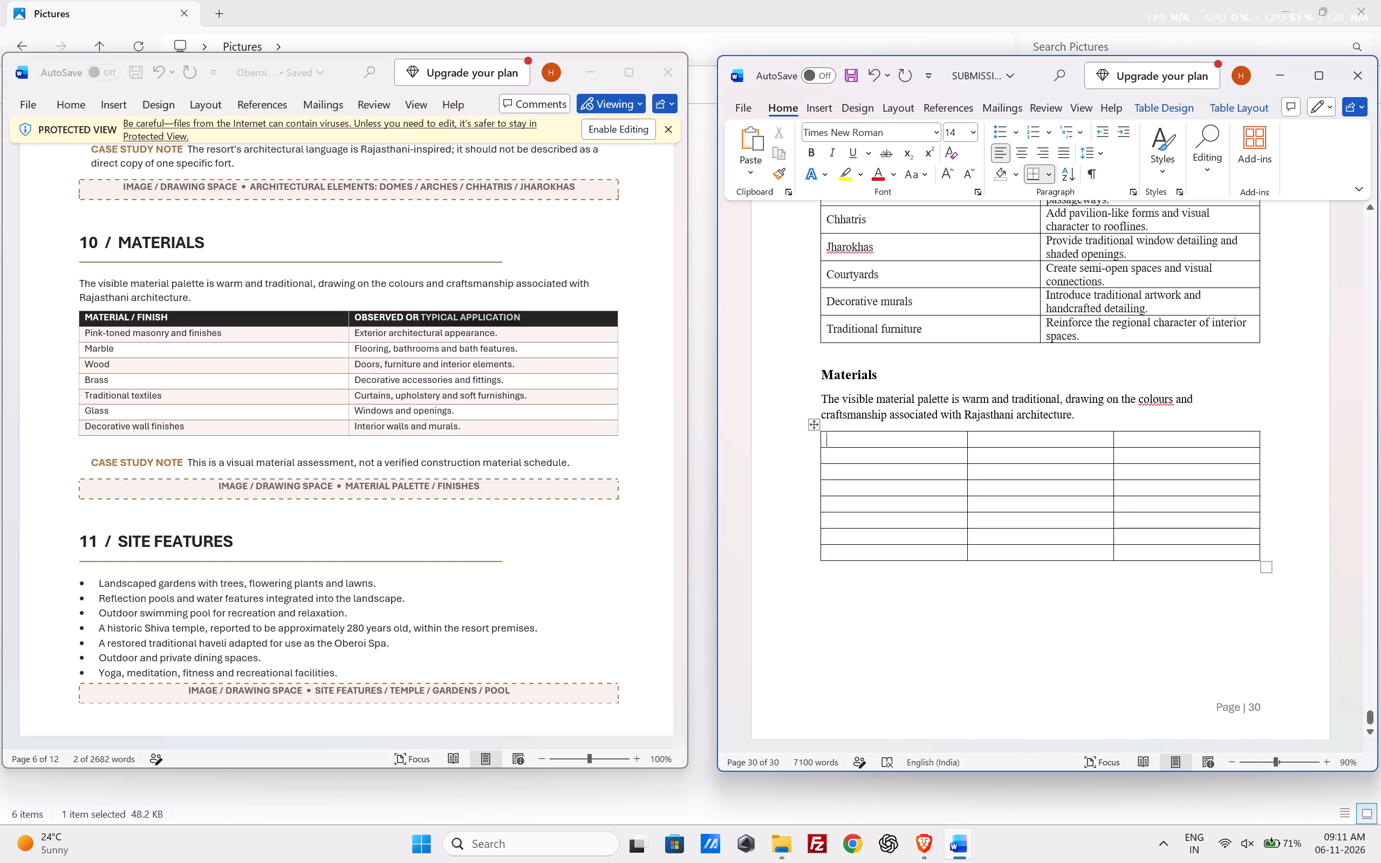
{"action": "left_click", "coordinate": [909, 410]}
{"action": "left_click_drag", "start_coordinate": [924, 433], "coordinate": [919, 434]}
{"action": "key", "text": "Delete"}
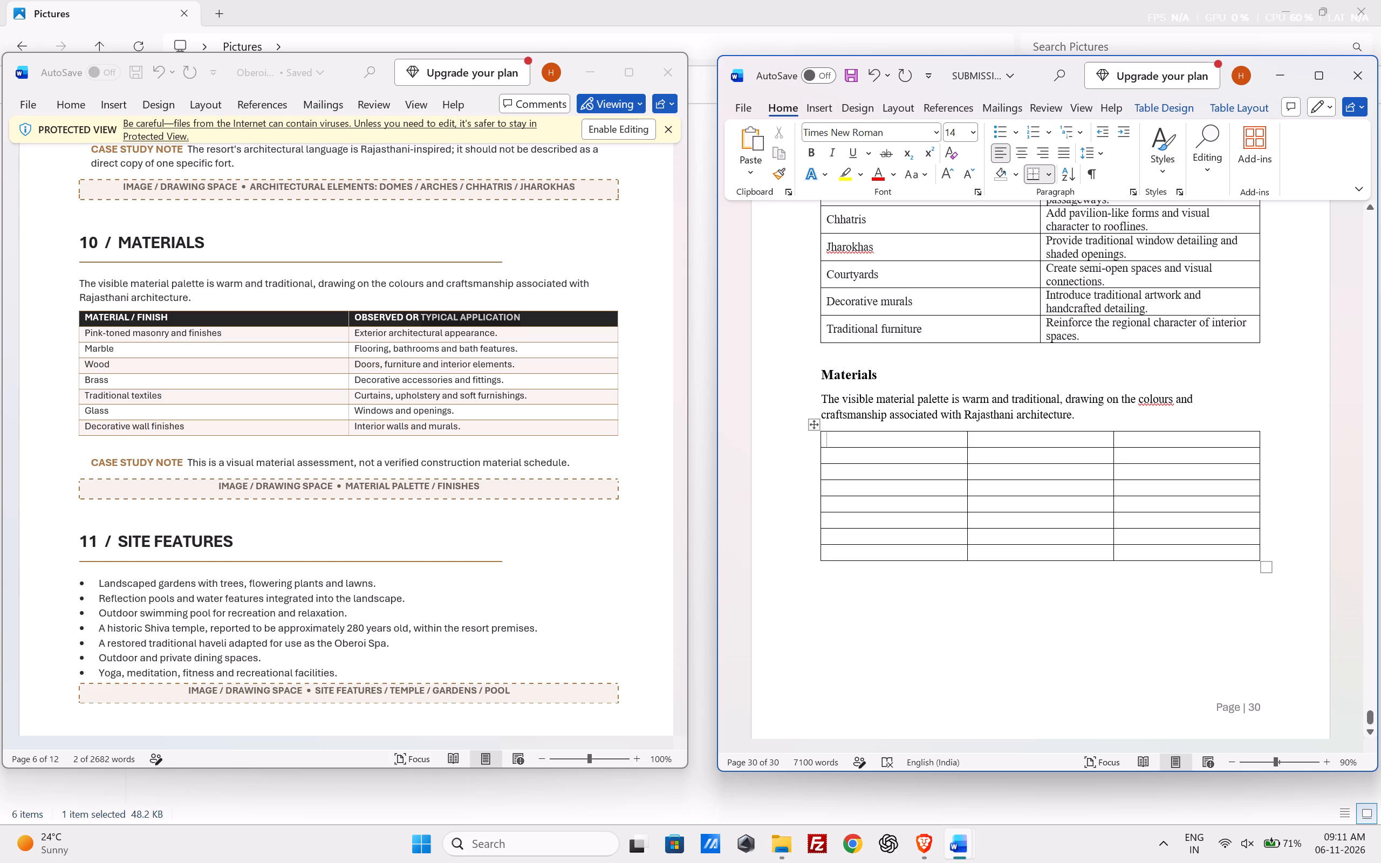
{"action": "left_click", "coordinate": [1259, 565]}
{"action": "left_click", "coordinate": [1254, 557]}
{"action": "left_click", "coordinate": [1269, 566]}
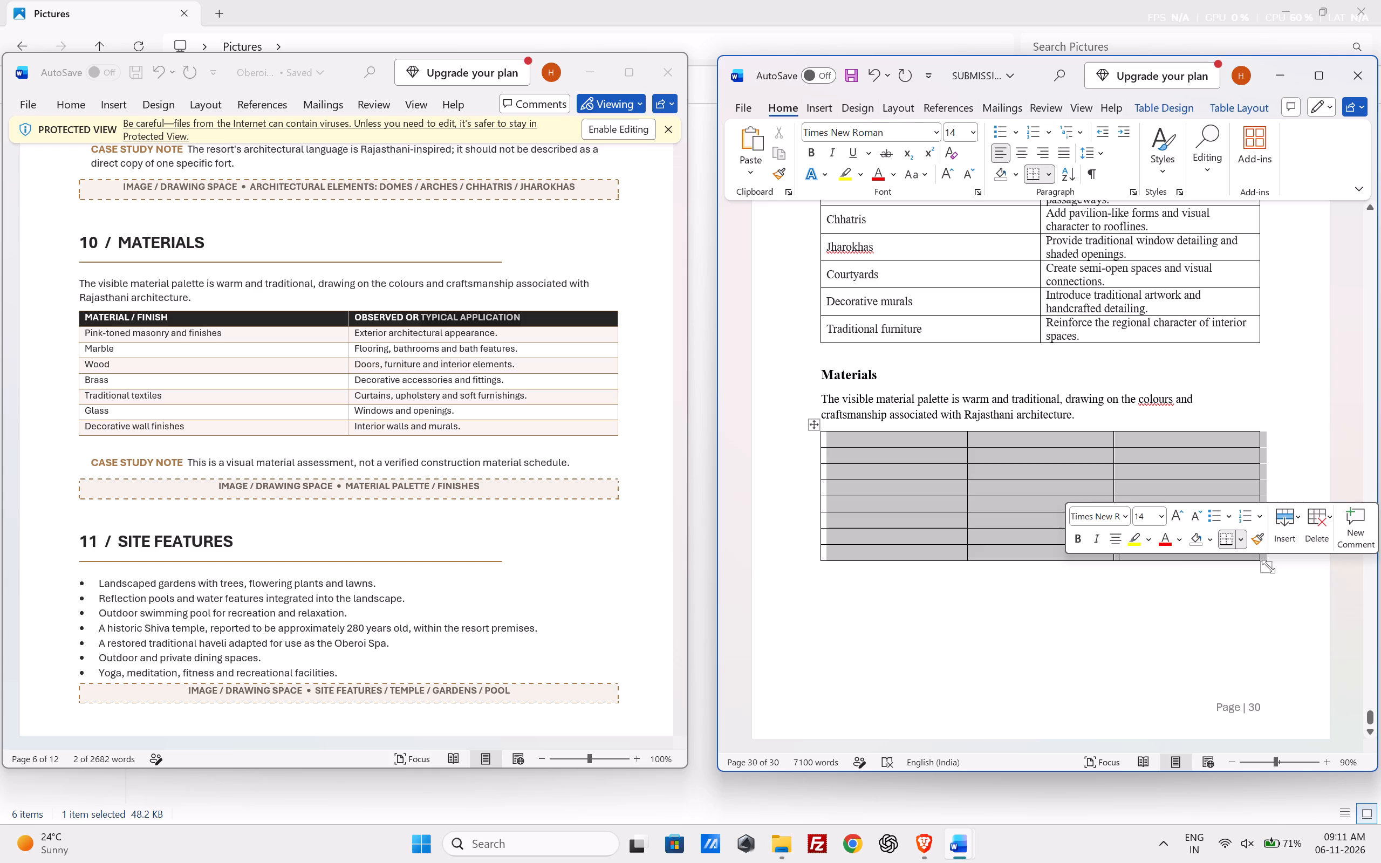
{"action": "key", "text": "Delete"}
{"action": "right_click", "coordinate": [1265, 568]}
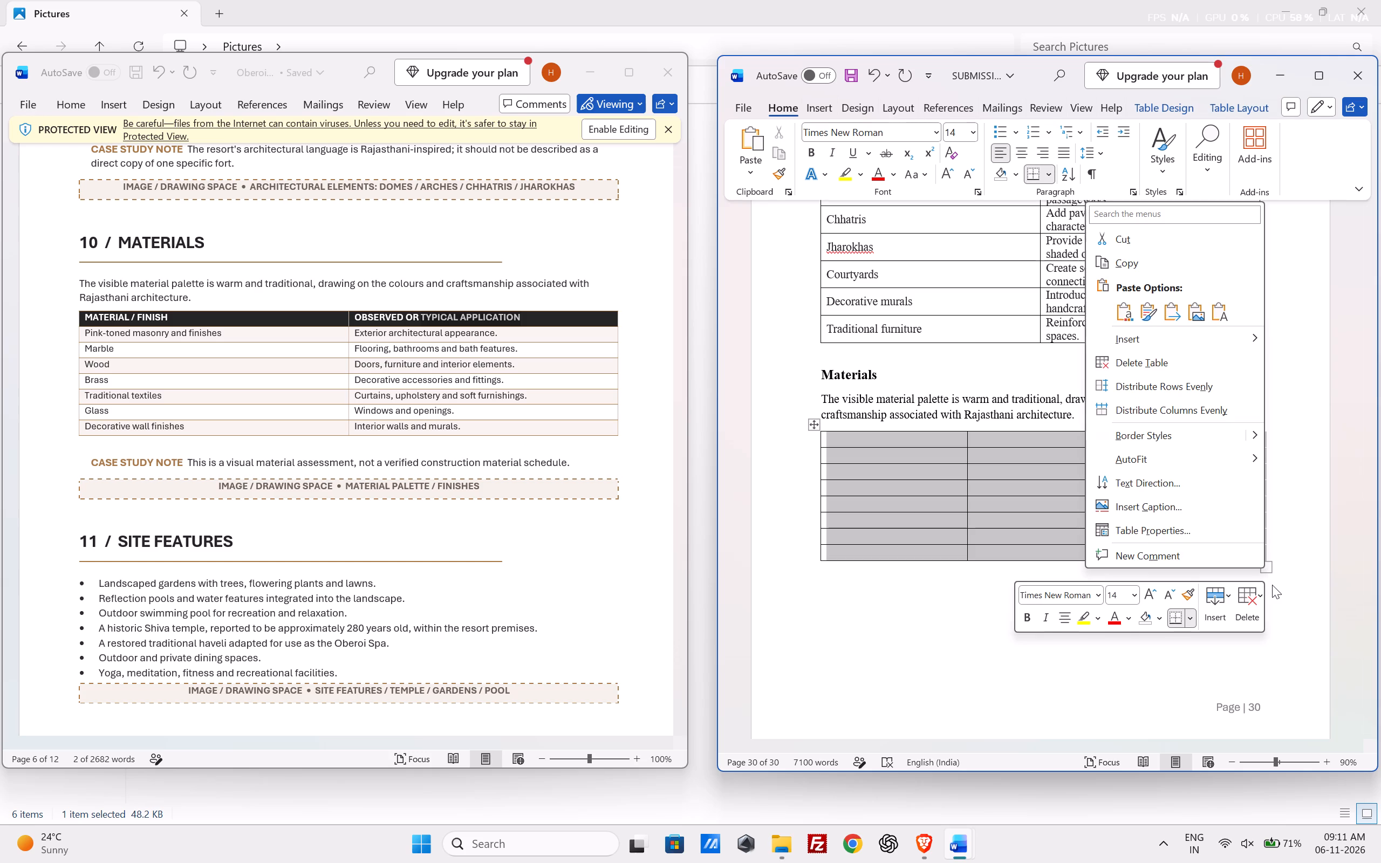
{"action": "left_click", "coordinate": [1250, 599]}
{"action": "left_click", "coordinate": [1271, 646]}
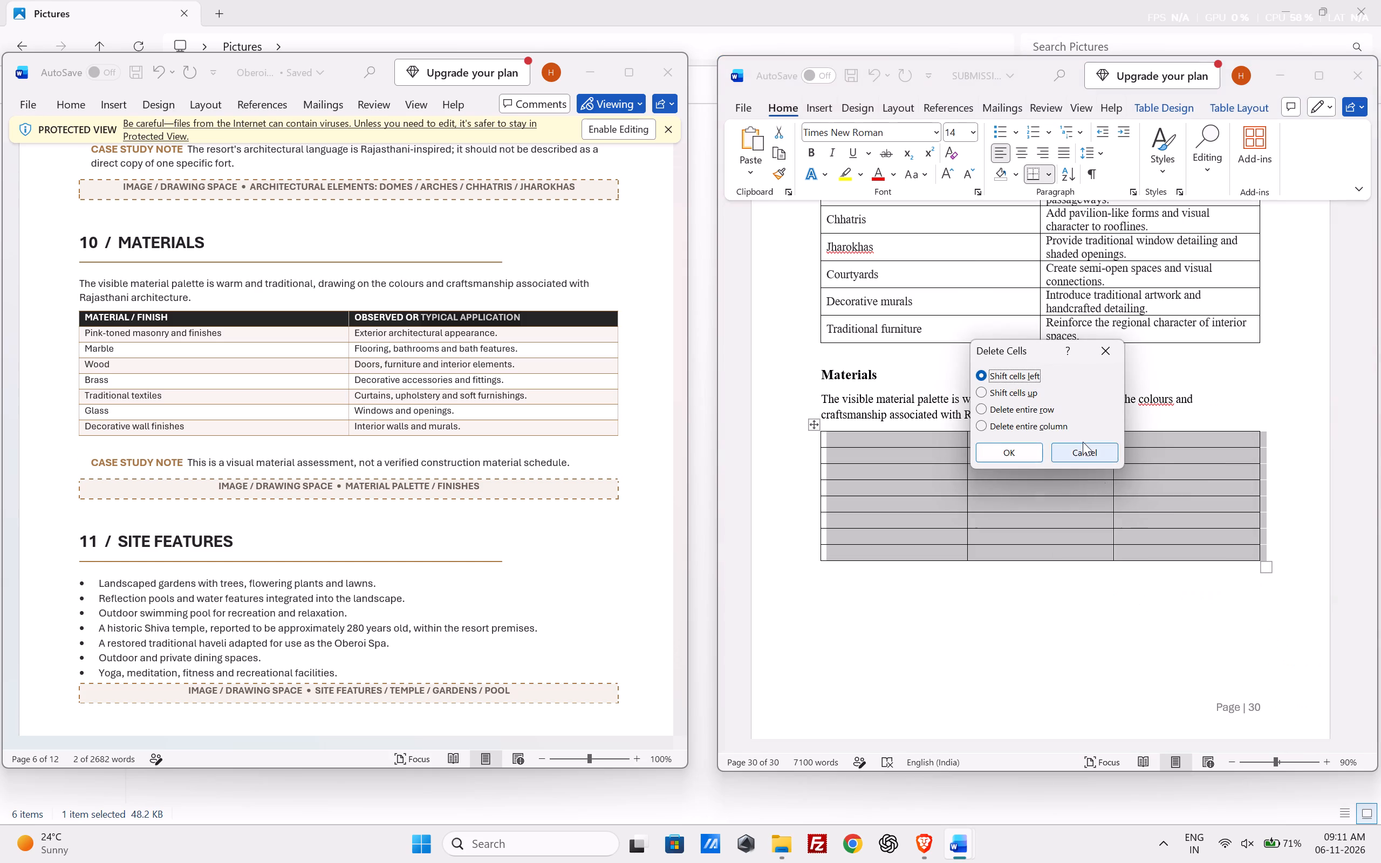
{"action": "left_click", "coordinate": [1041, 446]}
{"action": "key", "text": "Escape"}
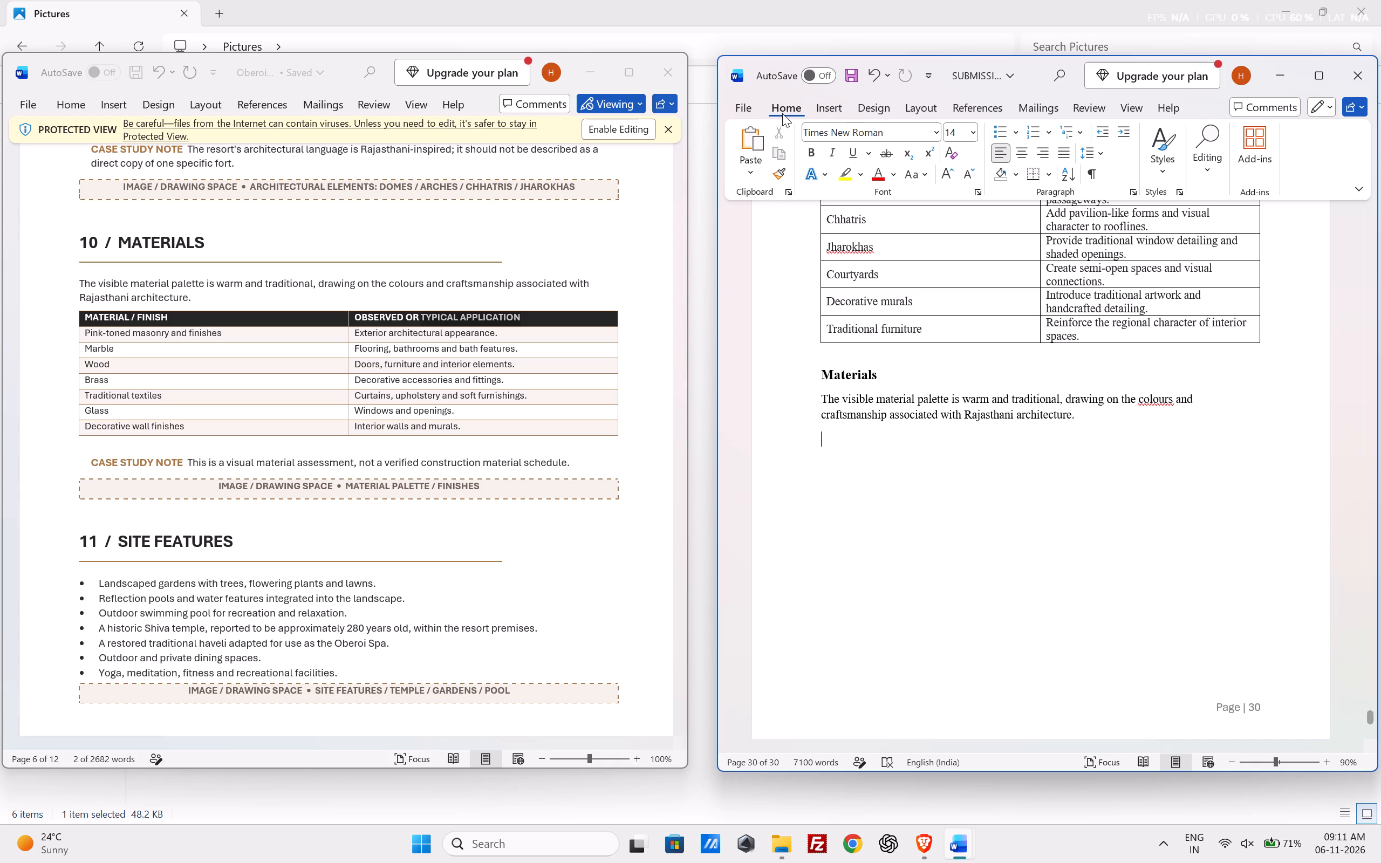
Insert a table of two columns and six rows below the Materials paragraph.
{"action": "left_click", "coordinate": [823, 107]}
{"action": "left_click", "coordinate": [803, 155]}
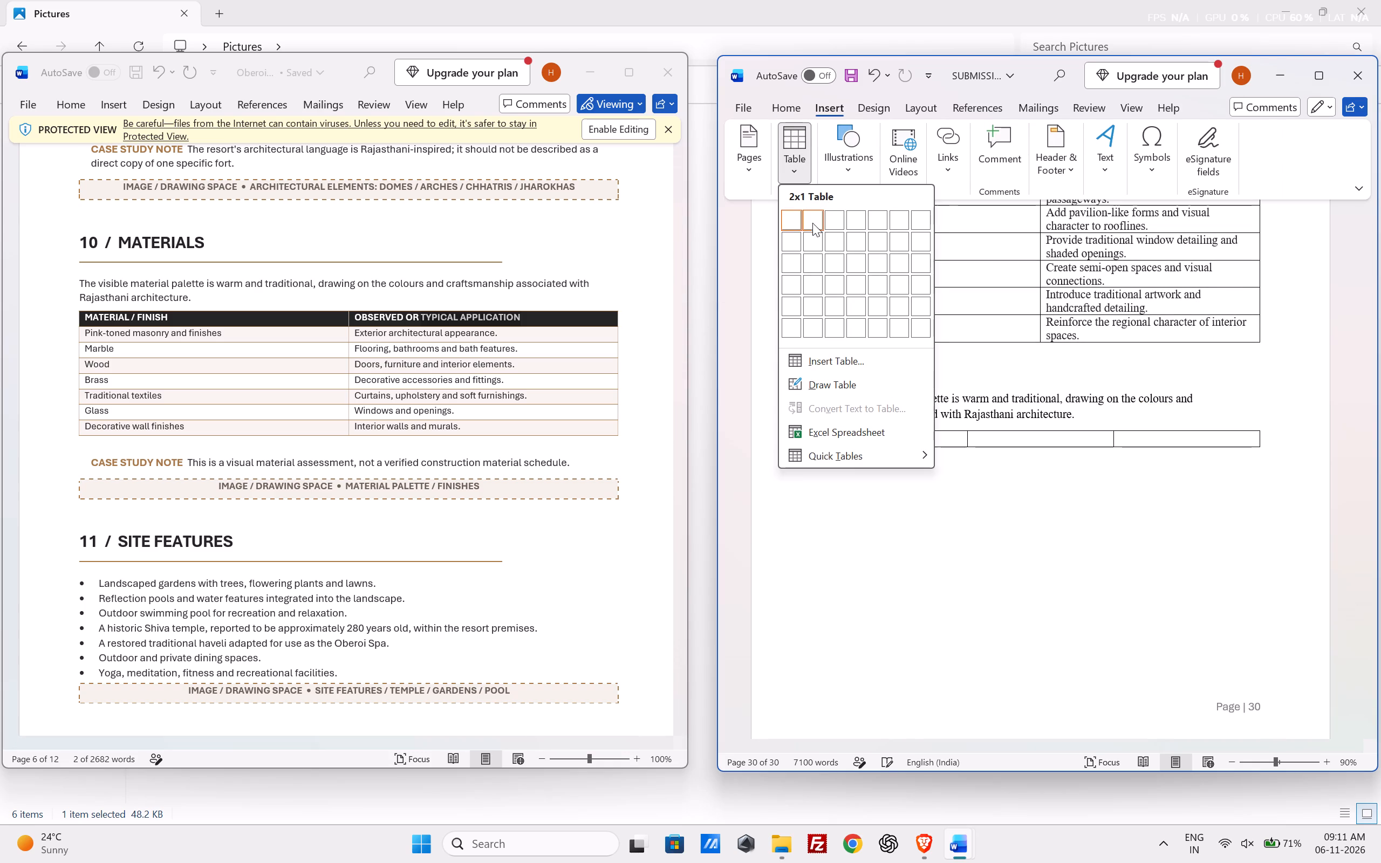
{"action": "left_click", "coordinate": [811, 330]}
Add two rows beneath the last row of the empty two-column table in the Materials section.
{"action": "left_click_drag", "start_coordinate": [911, 517], "coordinate": [900, 502]}
{"action": "left_click", "coordinate": [1133, 522]}
{"action": "left_click_drag", "start_coordinate": [1123, 524], "coordinate": [1028, 505]}
{"action": "right_click", "coordinate": [1028, 505]}
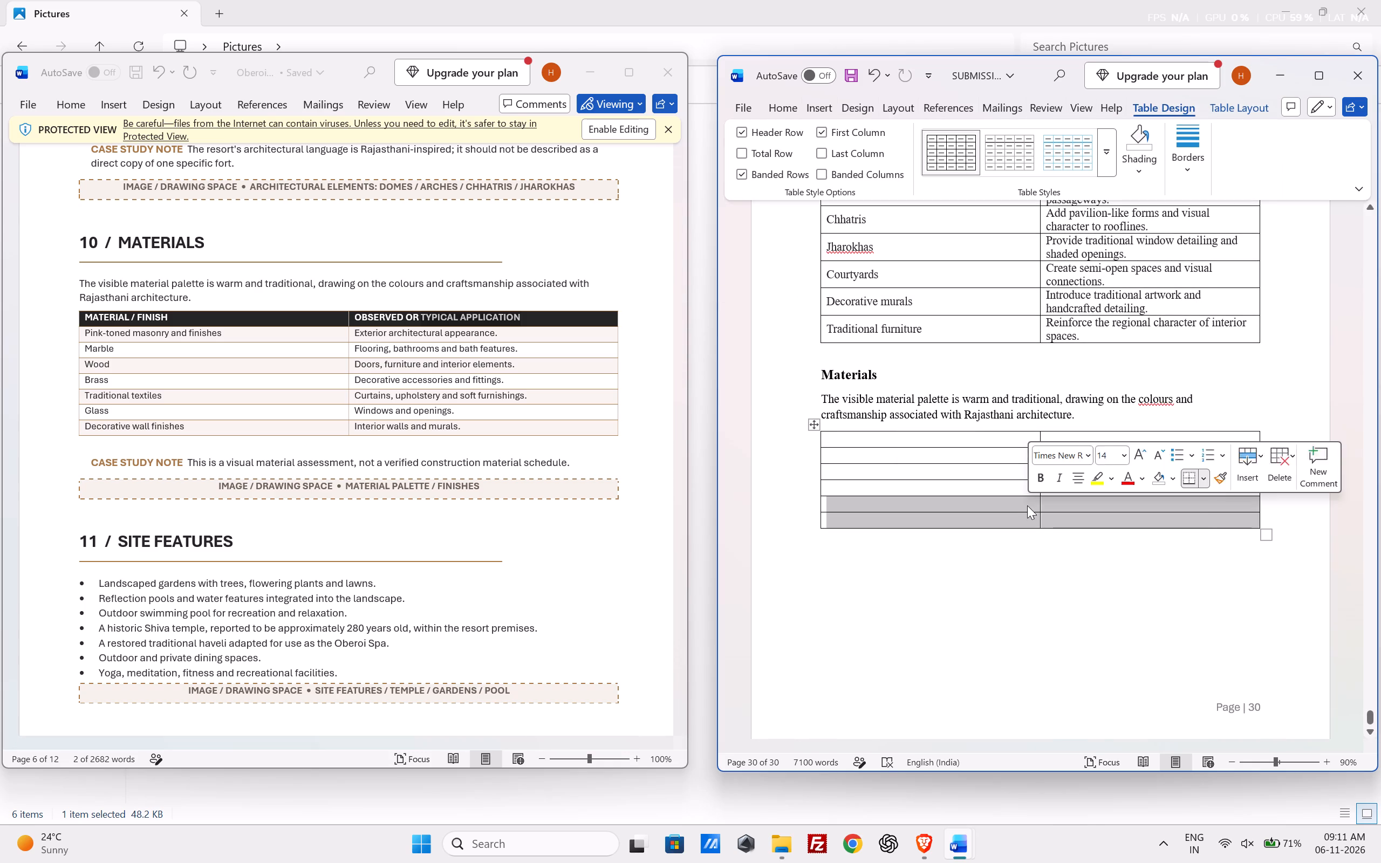
{"action": "left_click", "coordinate": [1192, 474]}
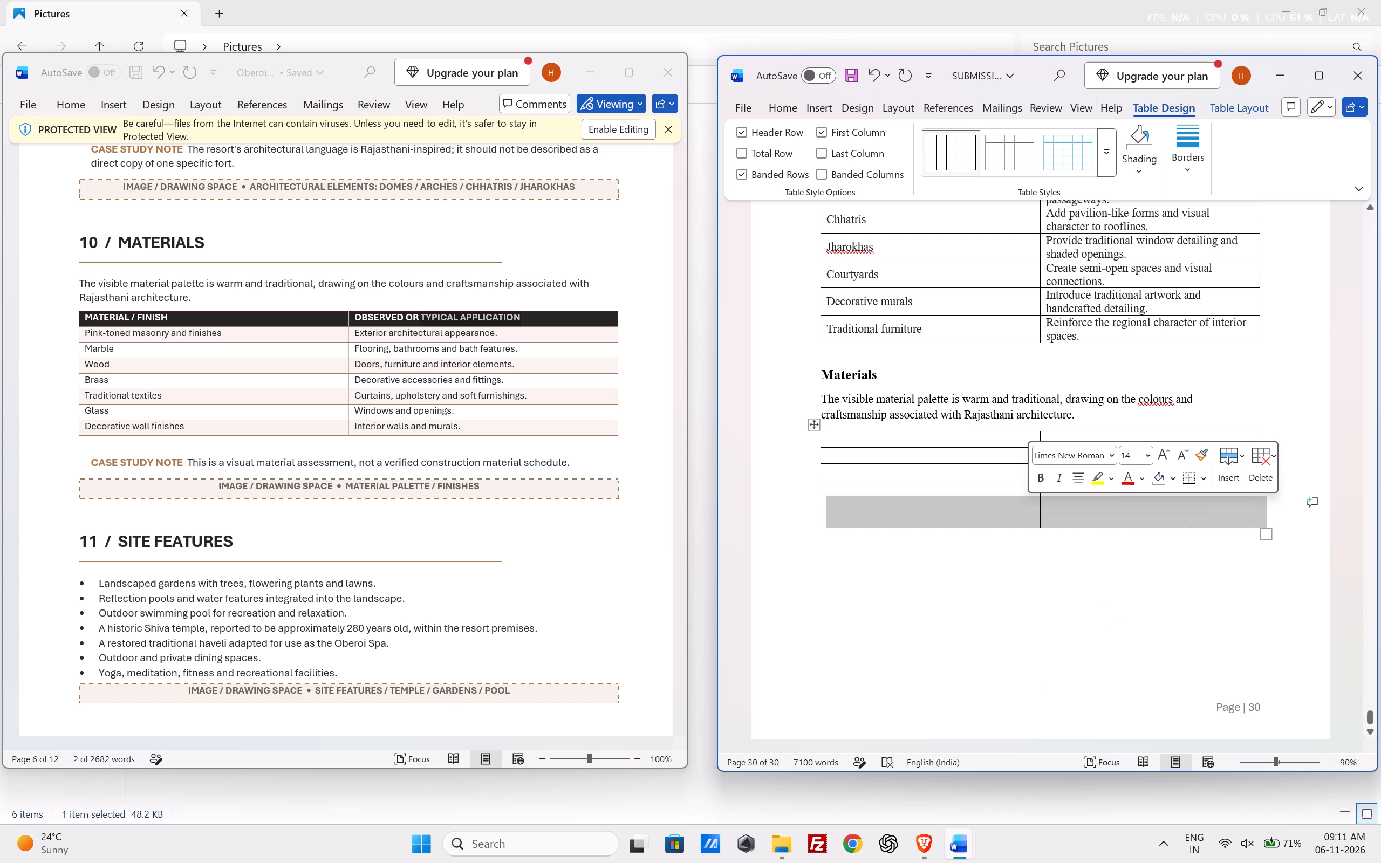
{"action": "key", "text": "ctrl+z"}
{"action": "left_click", "coordinate": [1124, 554]}
{"action": "left_click_drag", "start_coordinate": [1138, 520], "coordinate": [1021, 500]}
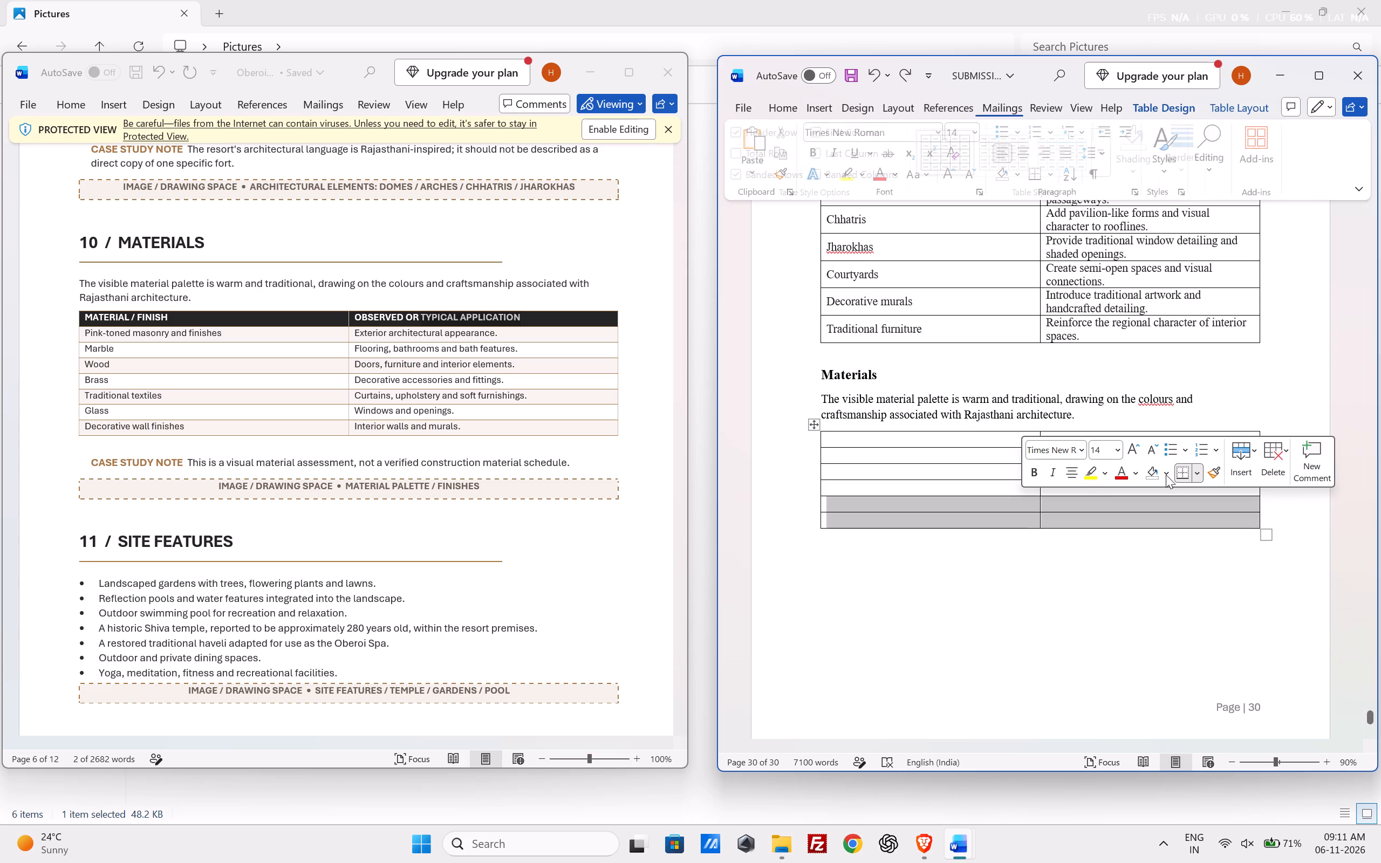
{"action": "left_click", "coordinate": [1236, 454]}
{"action": "left_click", "coordinate": [1273, 516]}
{"action": "key", "text": "Escape"}
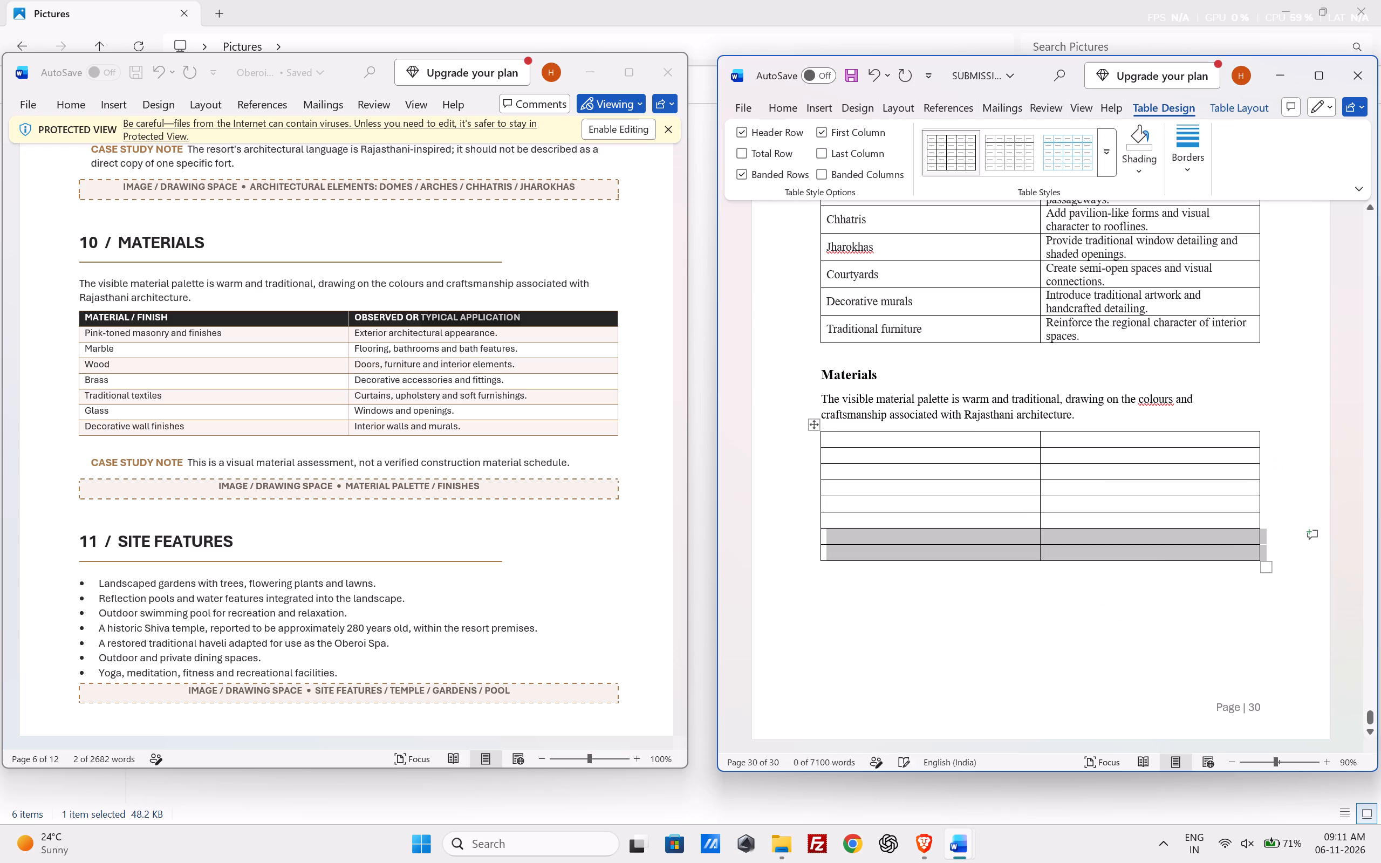
{"action": "left_click", "coordinate": [890, 601]}
Copy TYPICAL APPLICATION from the case study's materials table into the second column header of the new Materials table.
{"action": "left_click_drag", "start_coordinate": [521, 316], "coordinate": [421, 316]}
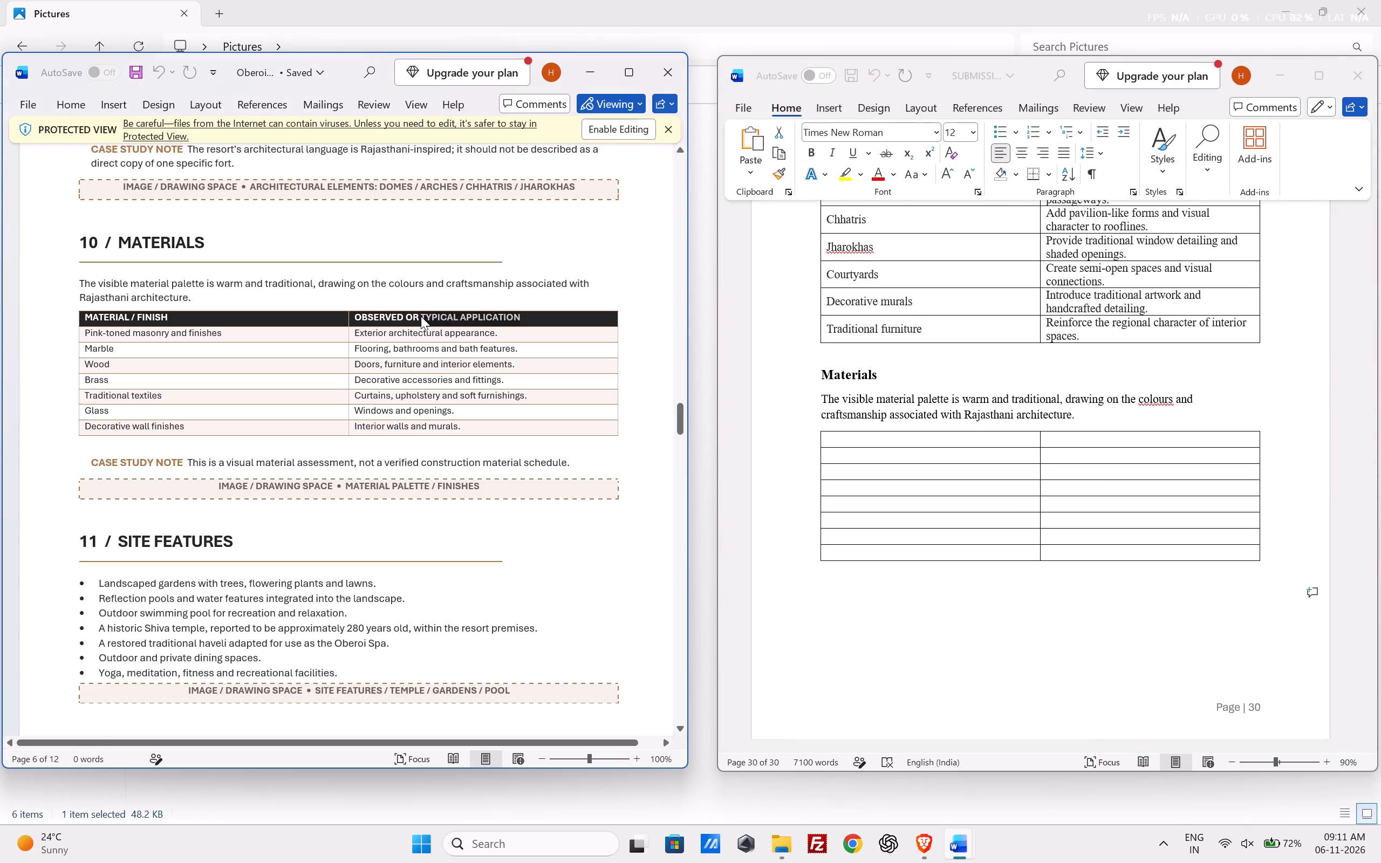
{"action": "left_click_drag", "start_coordinate": [421, 316], "coordinate": [423, 317]}
{"action": "key", "text": "ctrl+z"}
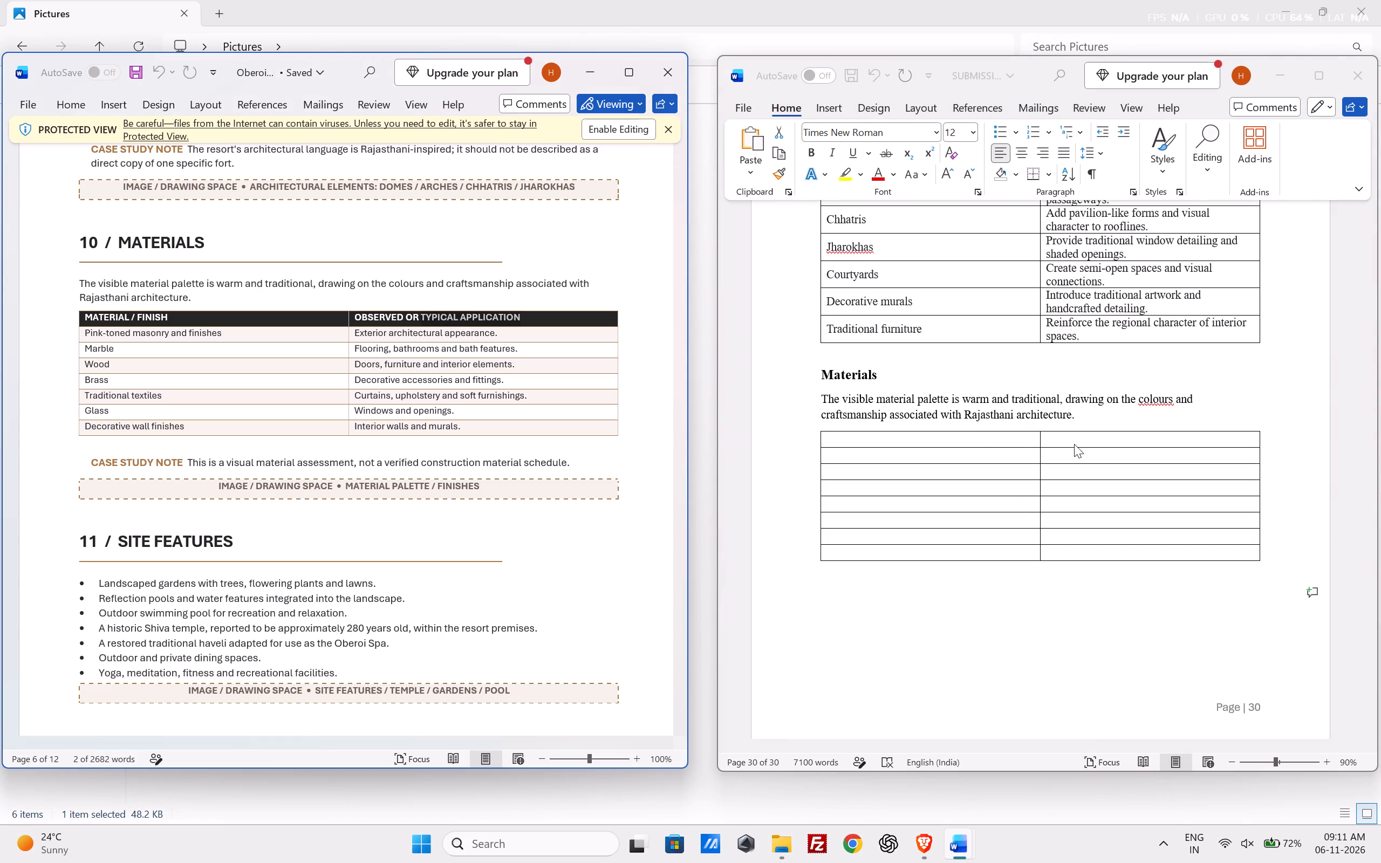
{"action": "left_click", "coordinate": [556, 318]}
{"action": "left_click_drag", "start_coordinate": [532, 317], "coordinate": [420, 318]}
{"action": "key", "text": "ctrl+c"}
{"action": "left_click", "coordinate": [1054, 430]}
{"action": "left_click", "coordinate": [1059, 438]}
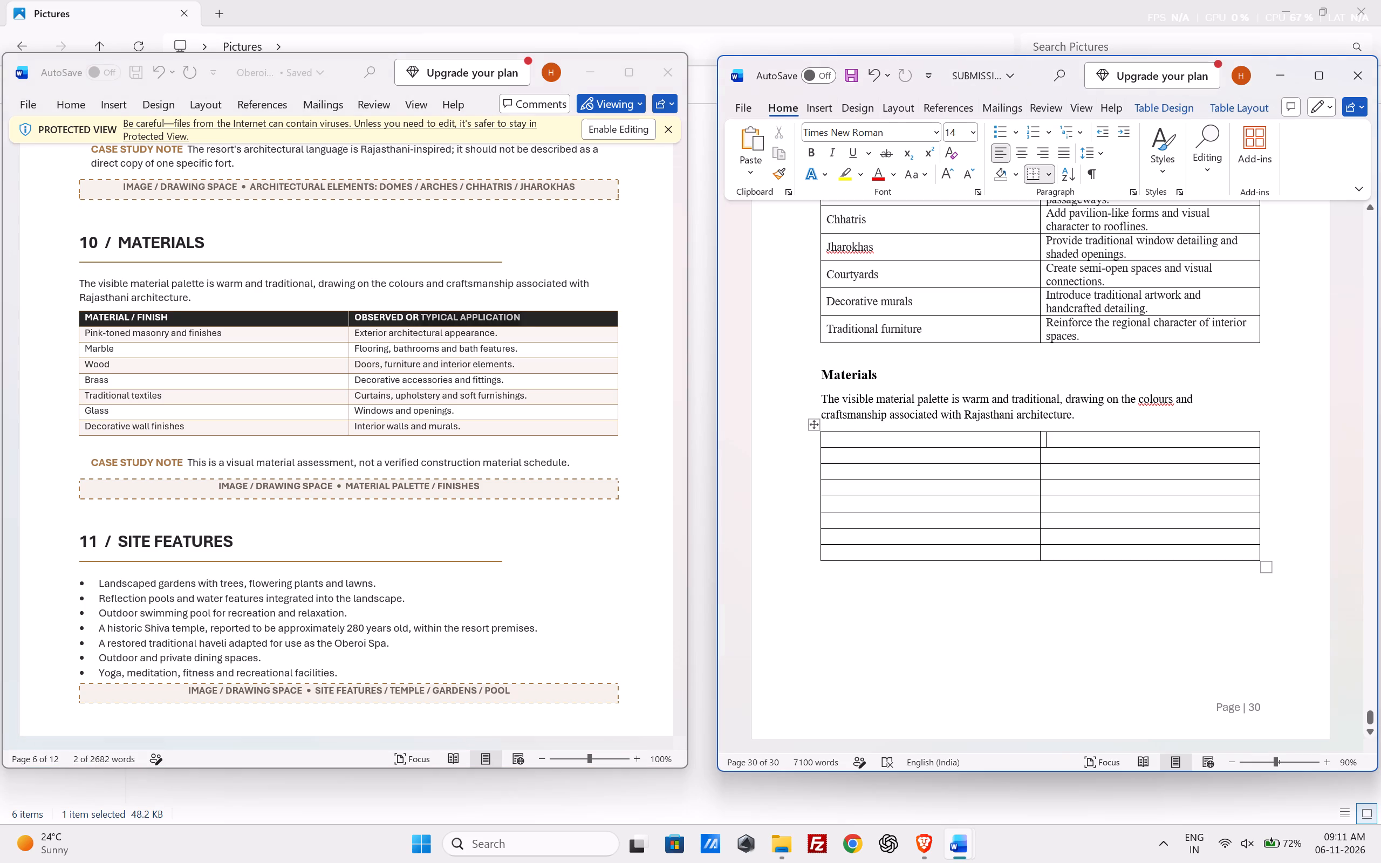
{"action": "key", "text": "ctrl+v"}
Copy the MATERIAL / FINISH heading from the case study into the first column header of the Materials table.
{"action": "left_click_drag", "start_coordinate": [207, 325], "coordinate": [191, 324]}
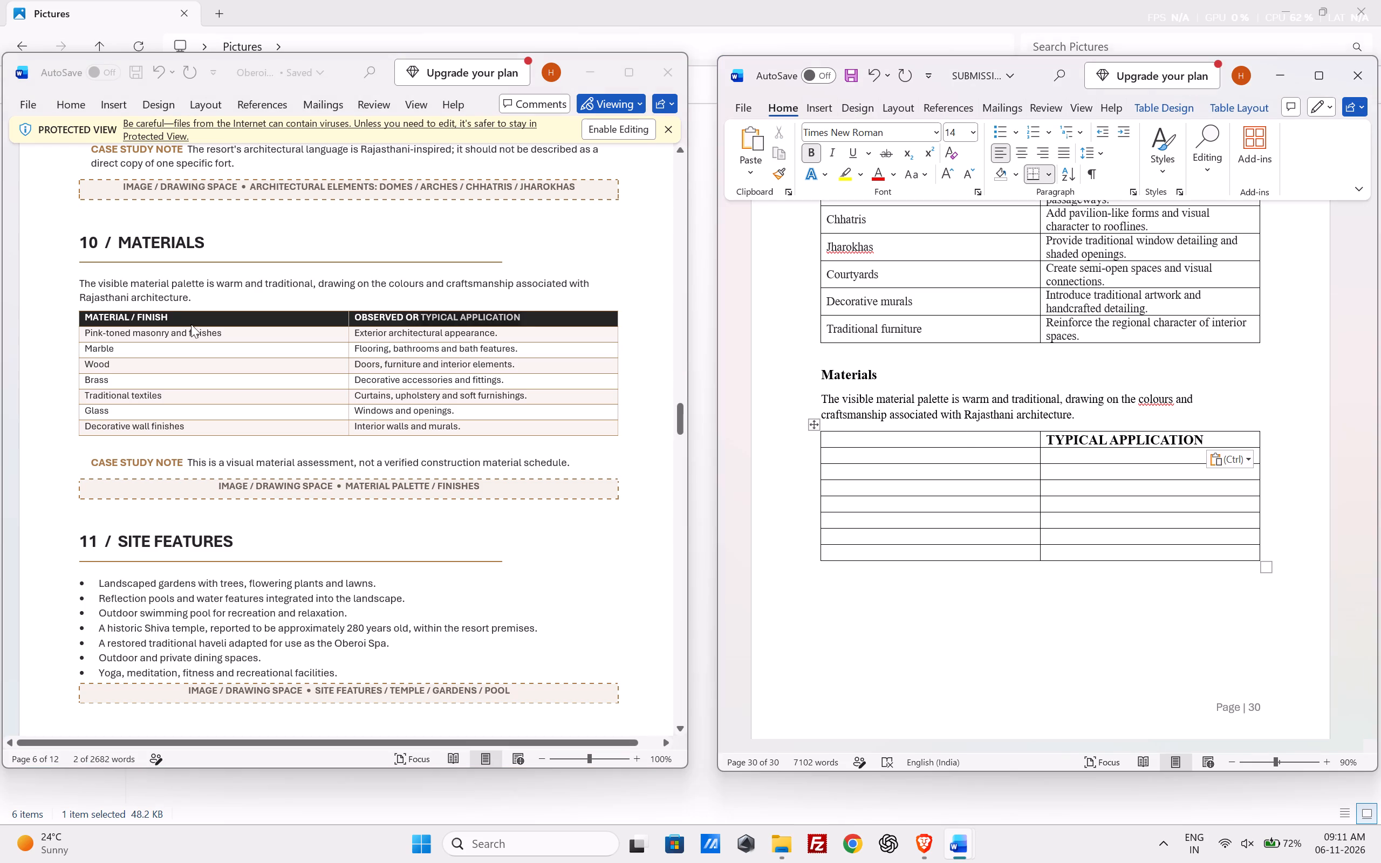
{"action": "left_click_drag", "start_coordinate": [191, 324], "coordinate": [82, 319]}
{"action": "key", "text": "ctrl+c"}
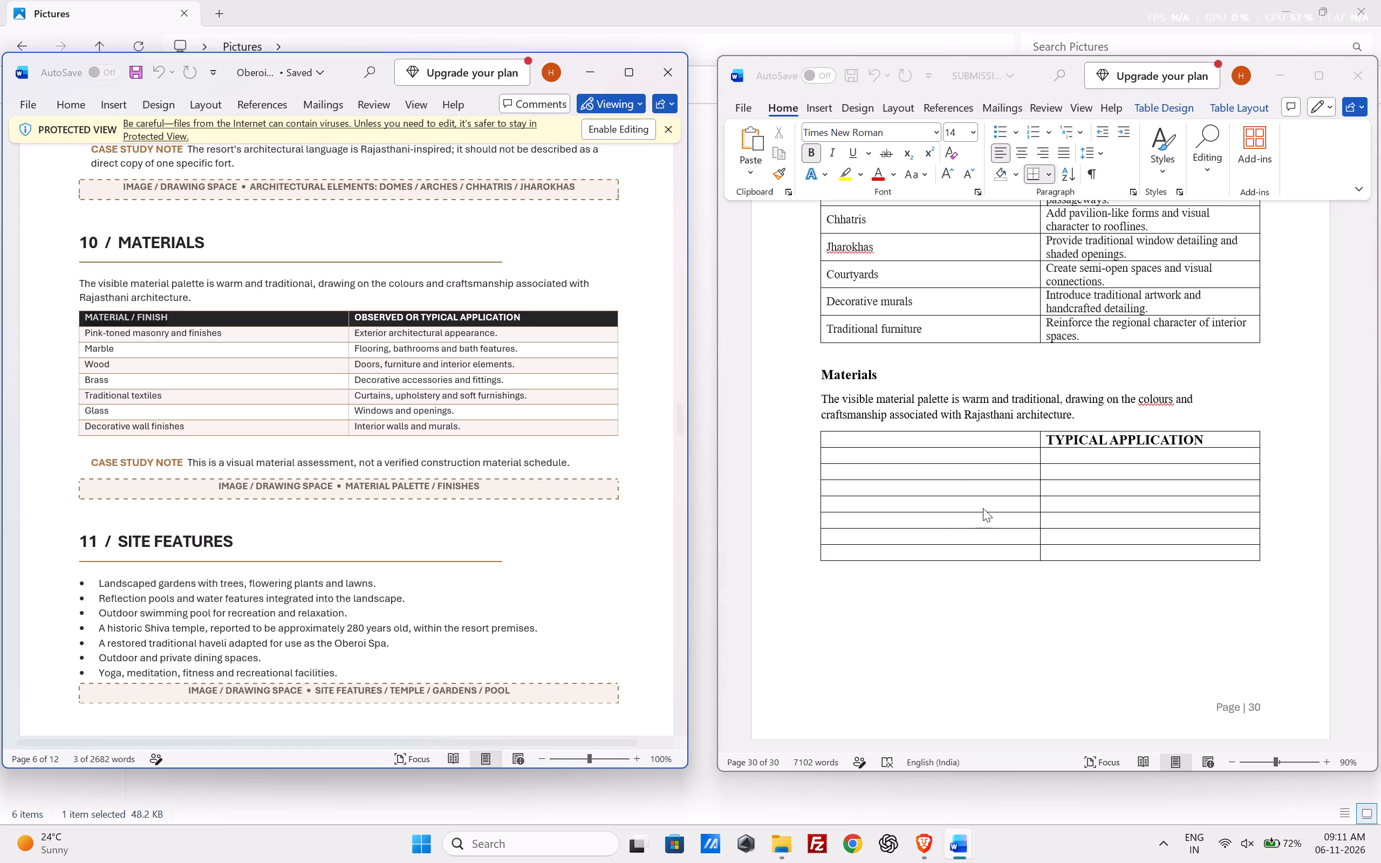
{"action": "left_click", "coordinate": [941, 444]}
{"action": "left_click", "coordinate": [944, 442]}
{"action": "key", "text": "ctrl+v"}
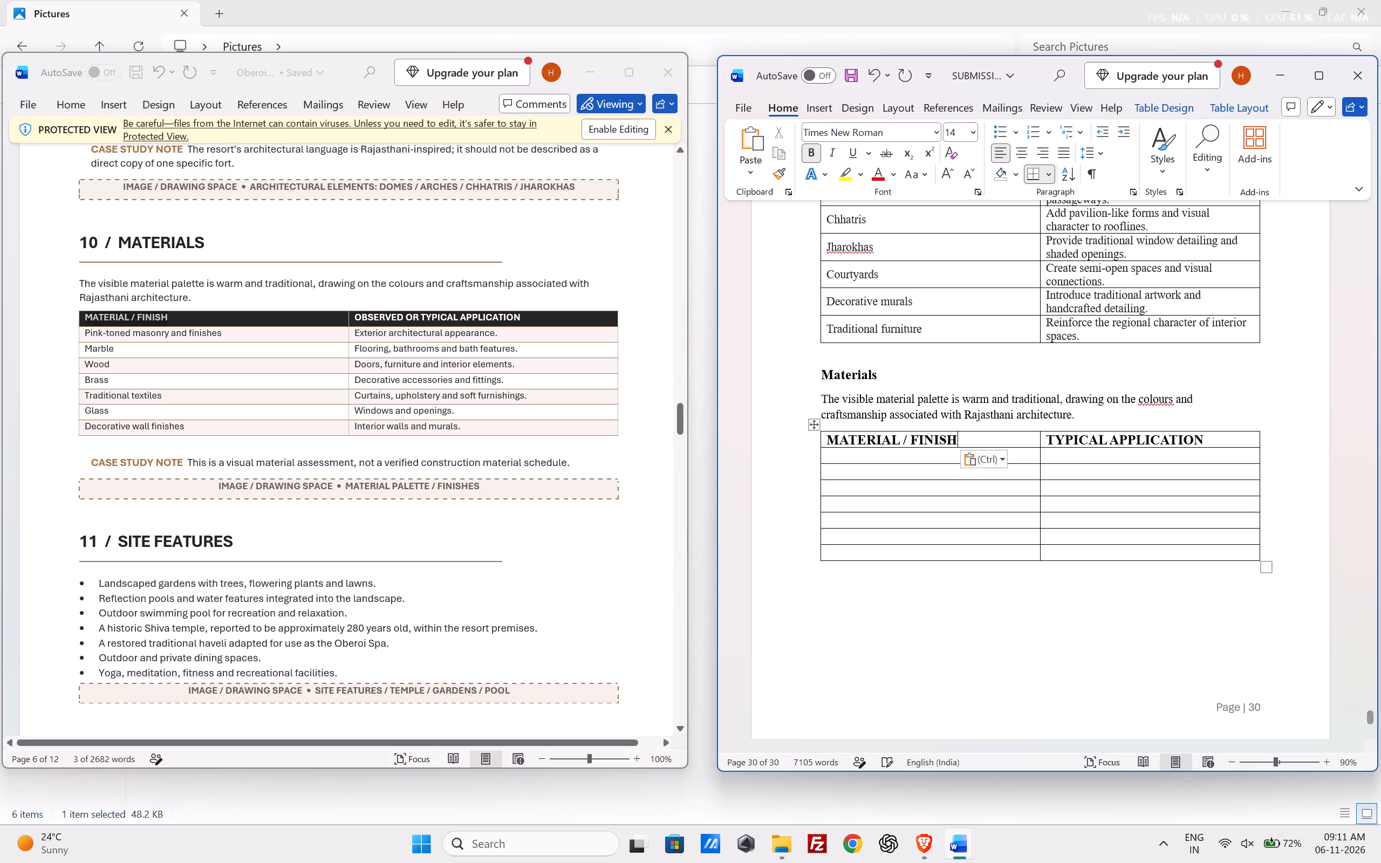
Copy the case study's material rows, Pink-toned masonry and finishes through Decorative wall finishes, into the empty rows below the headers.
{"action": "left_click_drag", "start_coordinate": [467, 427], "coordinate": [110, 334]}
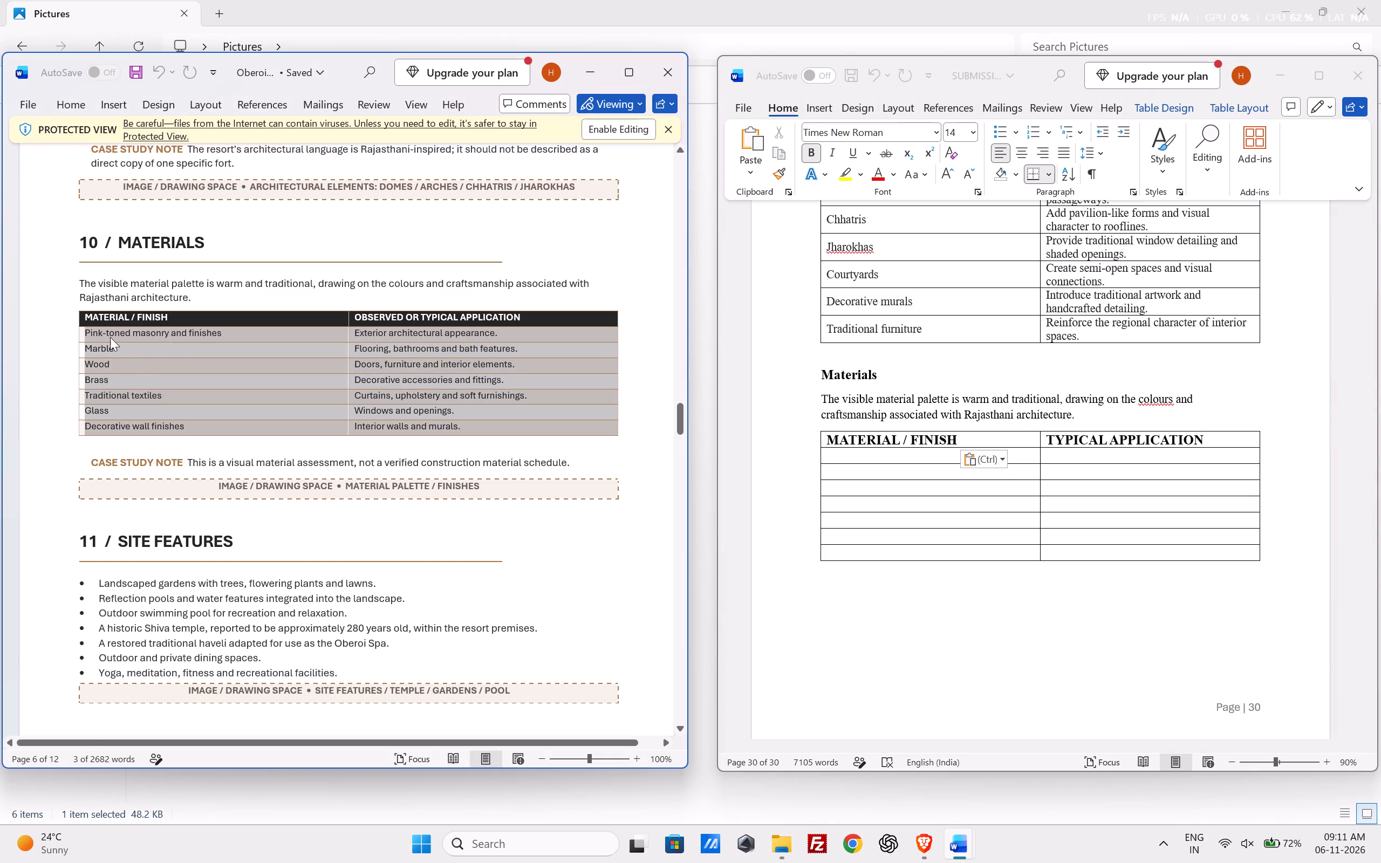
{"action": "key", "text": "ctrl+c"}
{"action": "left_click_drag", "start_coordinate": [1084, 555], "coordinate": [964, 480]}
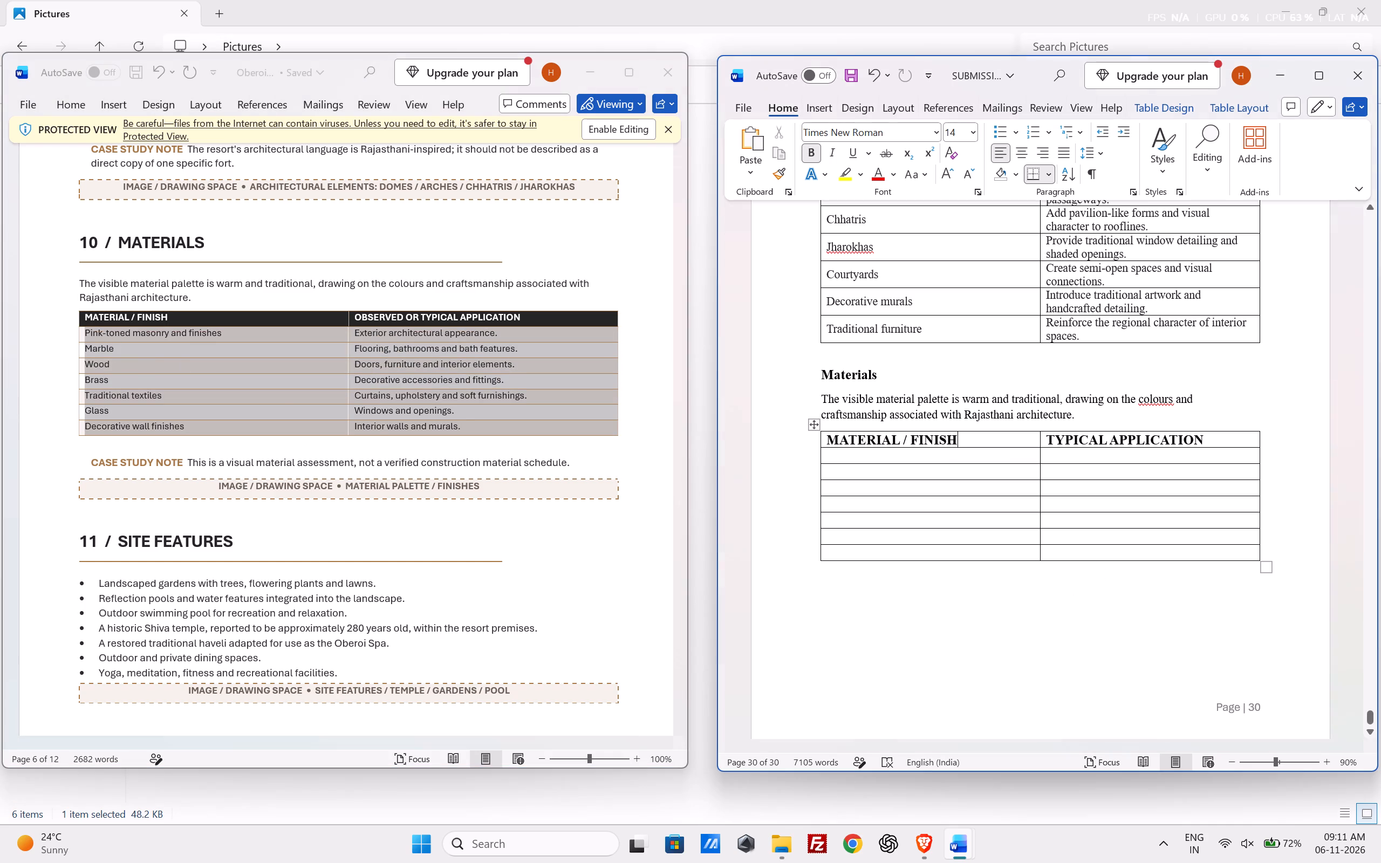
{"action": "left_click_drag", "start_coordinate": [964, 480], "coordinate": [932, 460]}
{"action": "left_click_drag", "start_coordinate": [1060, 554], "coordinate": [948, 461]}
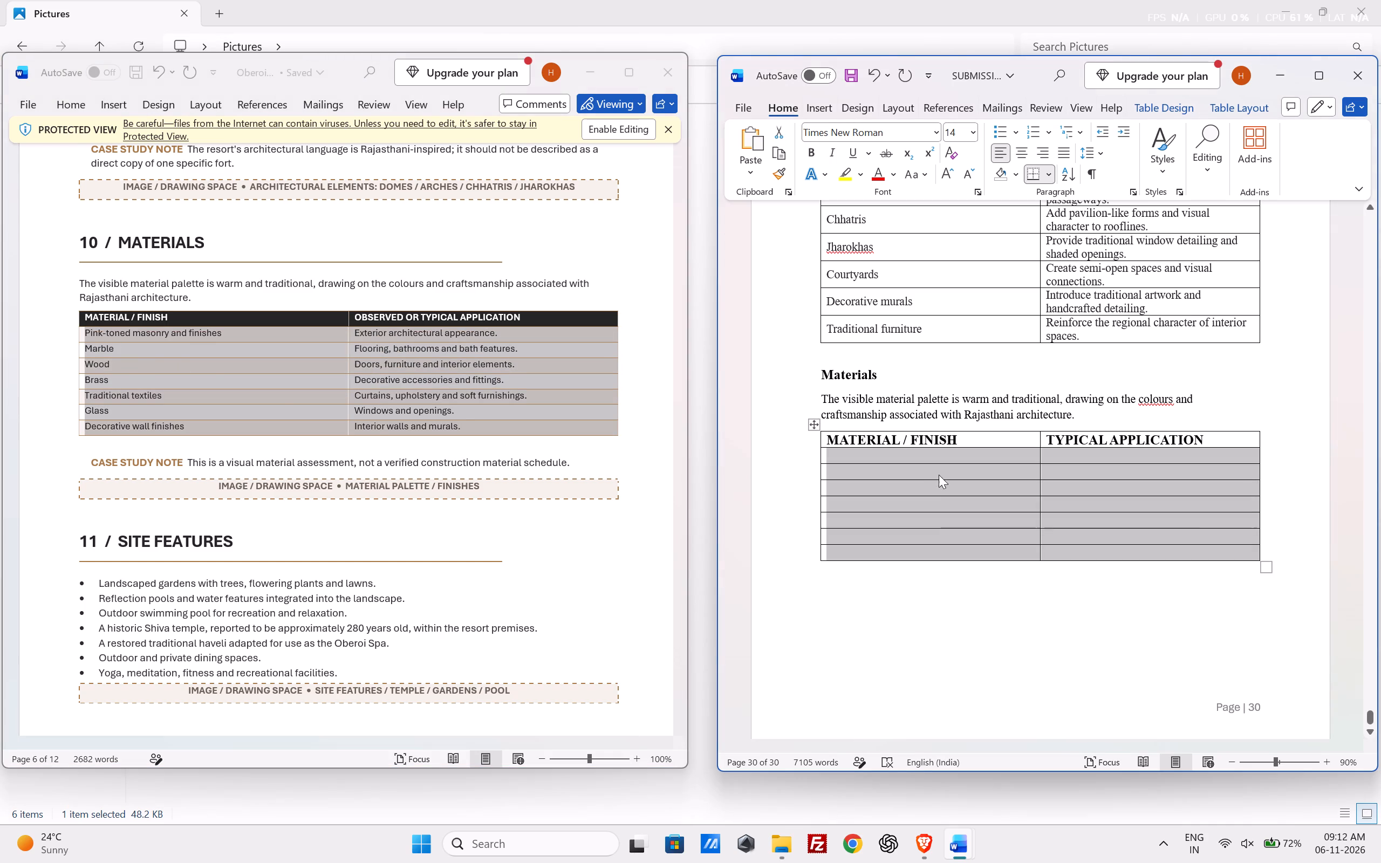
{"action": "key", "text": "ctrl+v"}
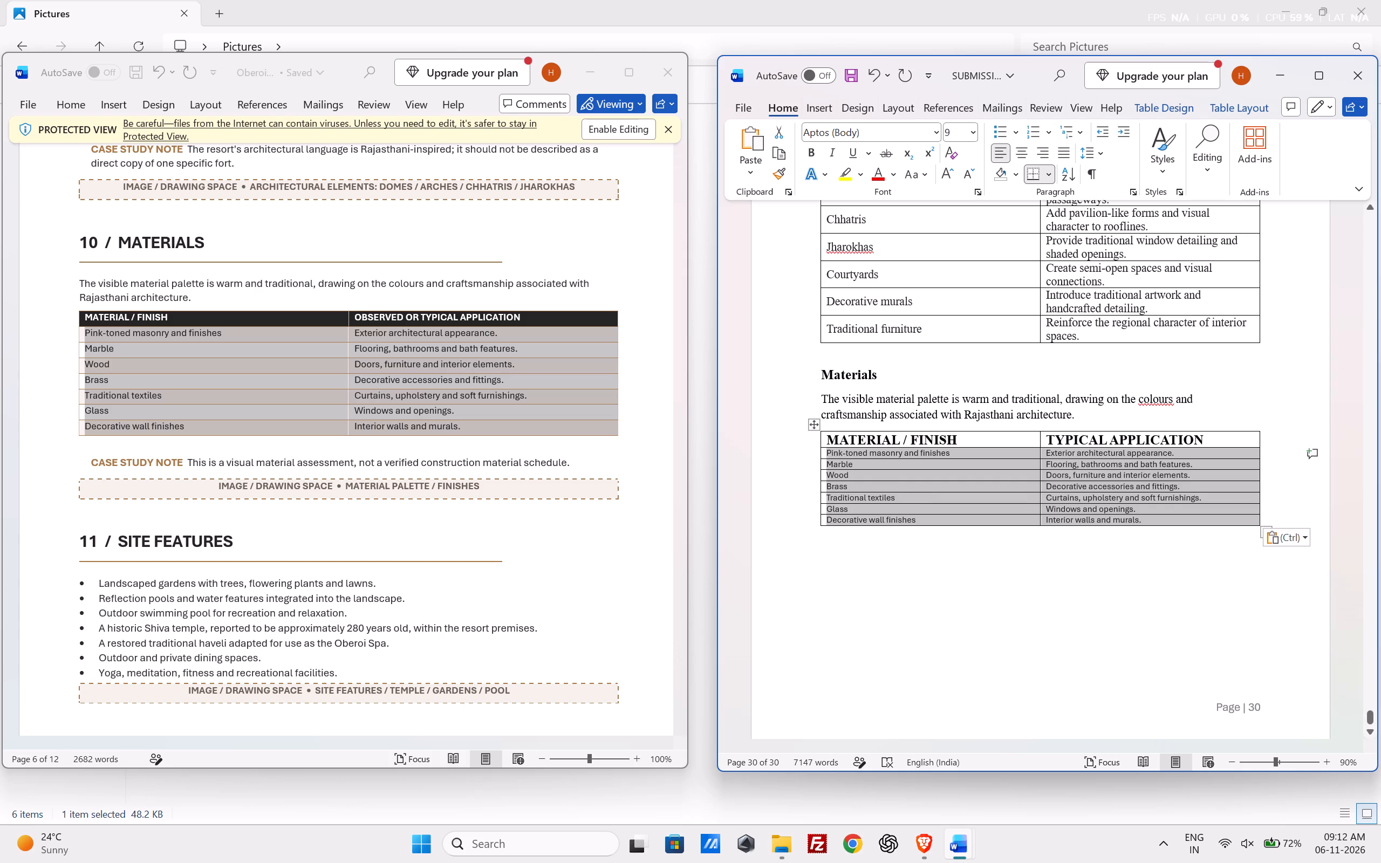
Set the font size of the pasted material rows to 12.
{"action": "right_click", "coordinate": [1026, 491]}
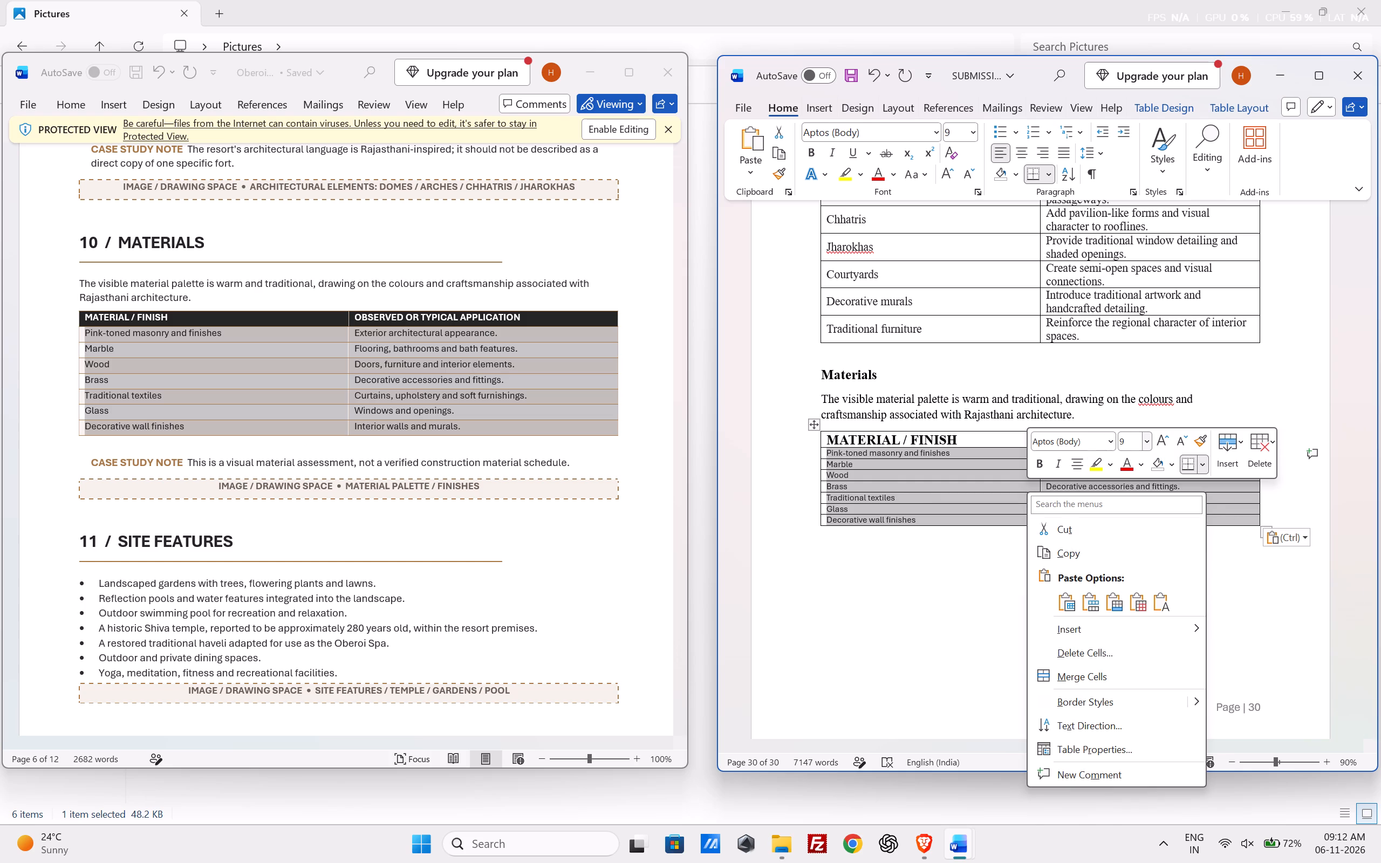
{"action": "left_click", "coordinate": [1147, 443]}
{"action": "left_click", "coordinate": [1132, 540]}
{"action": "left_click", "coordinate": [1027, 597]}
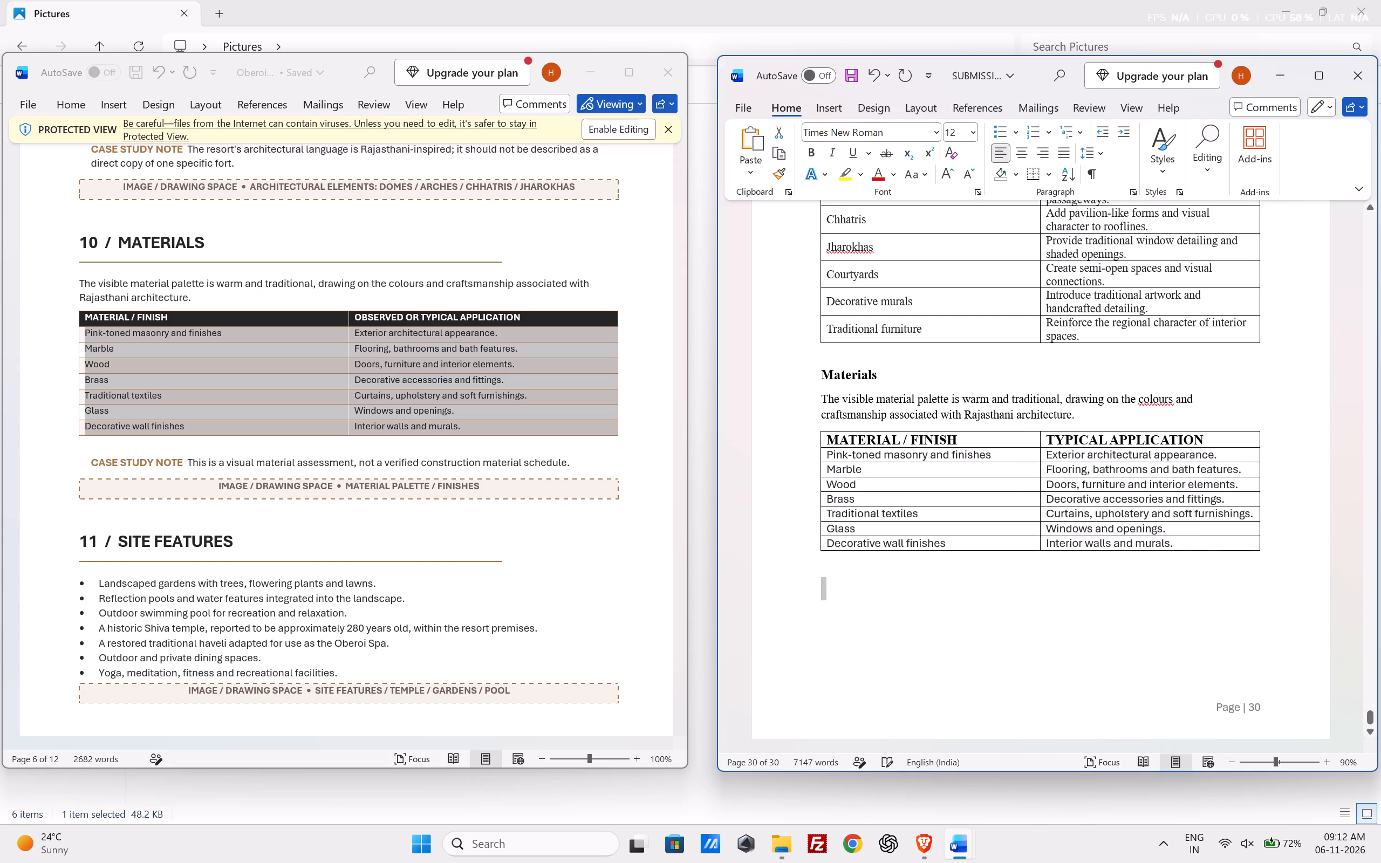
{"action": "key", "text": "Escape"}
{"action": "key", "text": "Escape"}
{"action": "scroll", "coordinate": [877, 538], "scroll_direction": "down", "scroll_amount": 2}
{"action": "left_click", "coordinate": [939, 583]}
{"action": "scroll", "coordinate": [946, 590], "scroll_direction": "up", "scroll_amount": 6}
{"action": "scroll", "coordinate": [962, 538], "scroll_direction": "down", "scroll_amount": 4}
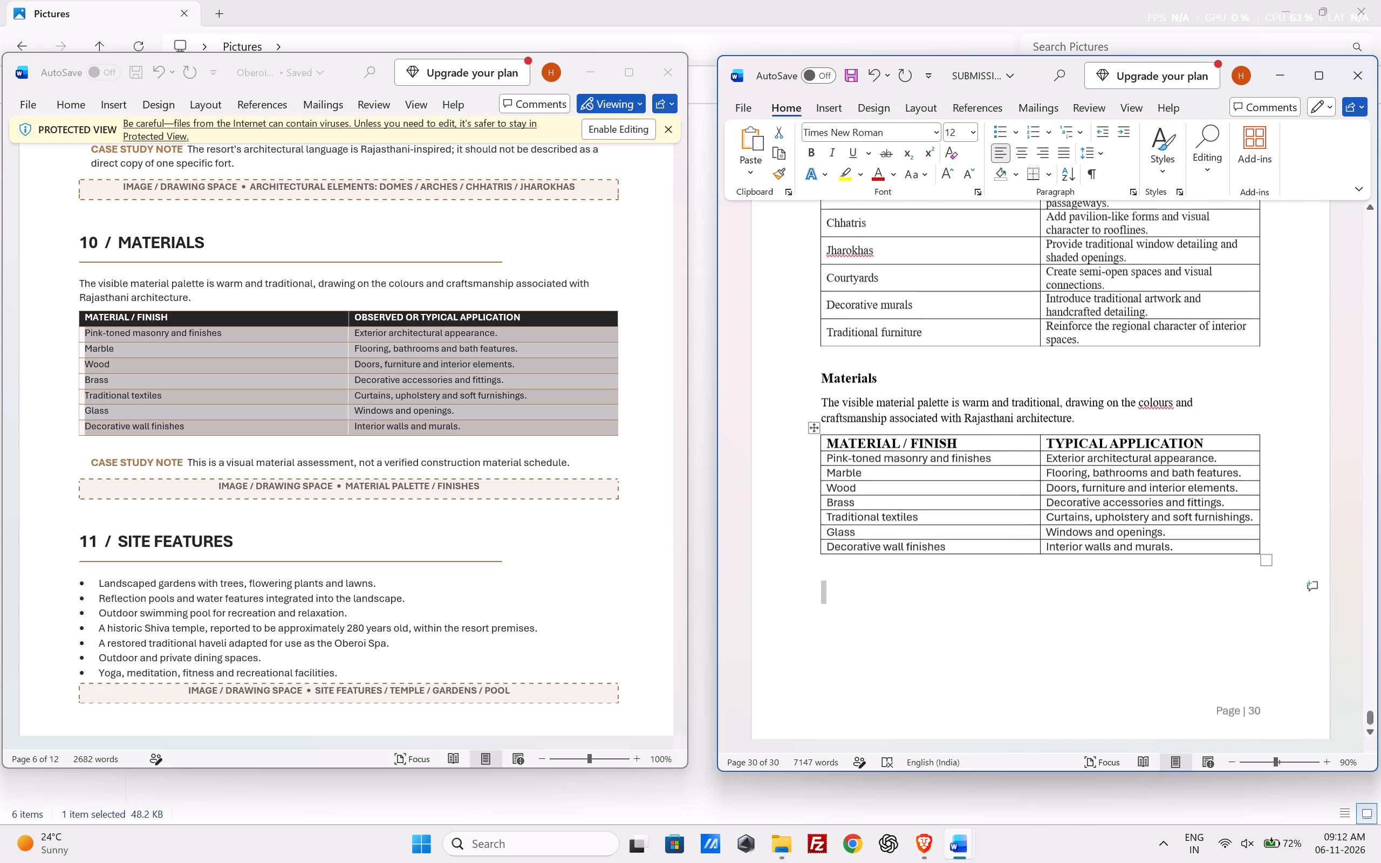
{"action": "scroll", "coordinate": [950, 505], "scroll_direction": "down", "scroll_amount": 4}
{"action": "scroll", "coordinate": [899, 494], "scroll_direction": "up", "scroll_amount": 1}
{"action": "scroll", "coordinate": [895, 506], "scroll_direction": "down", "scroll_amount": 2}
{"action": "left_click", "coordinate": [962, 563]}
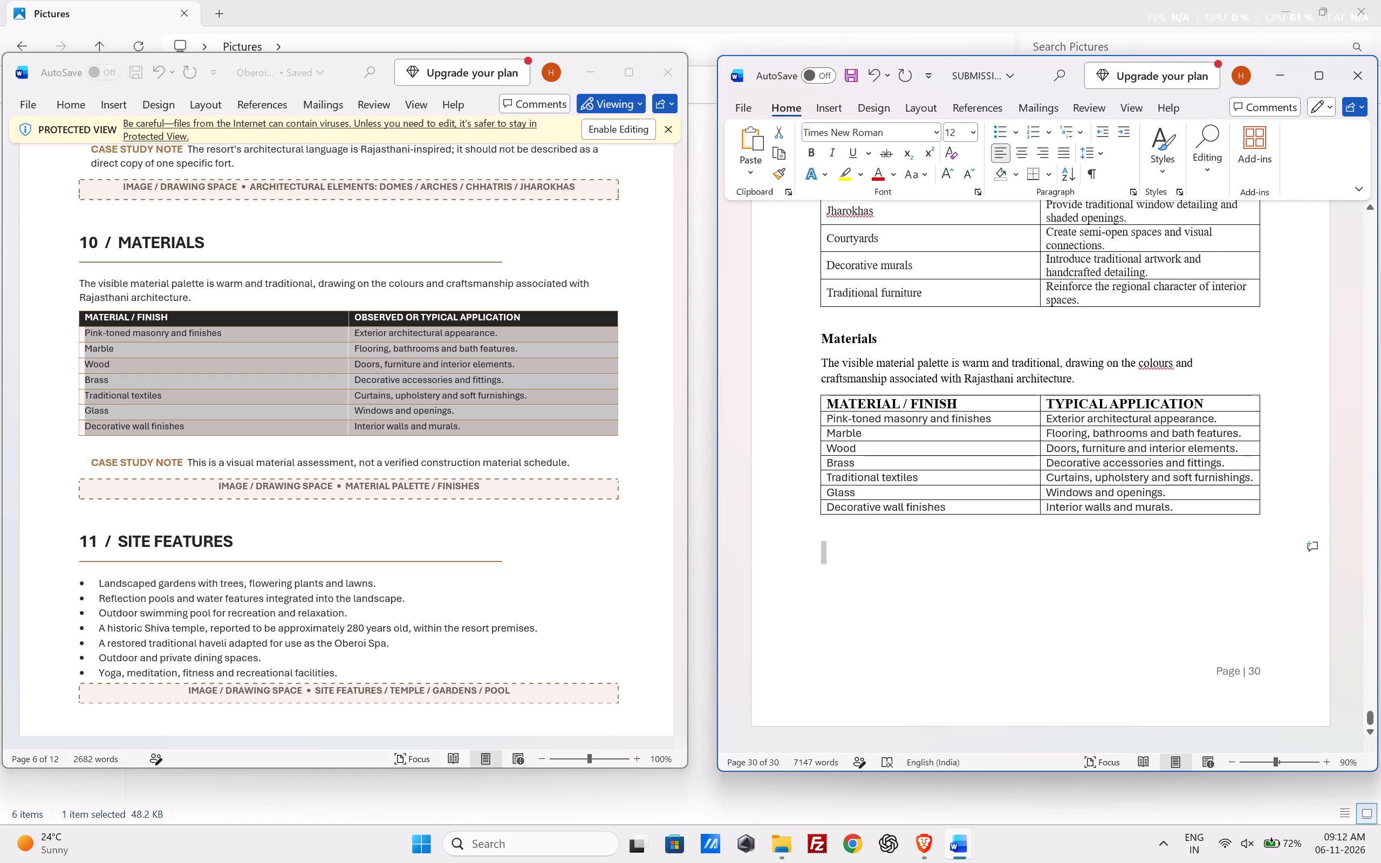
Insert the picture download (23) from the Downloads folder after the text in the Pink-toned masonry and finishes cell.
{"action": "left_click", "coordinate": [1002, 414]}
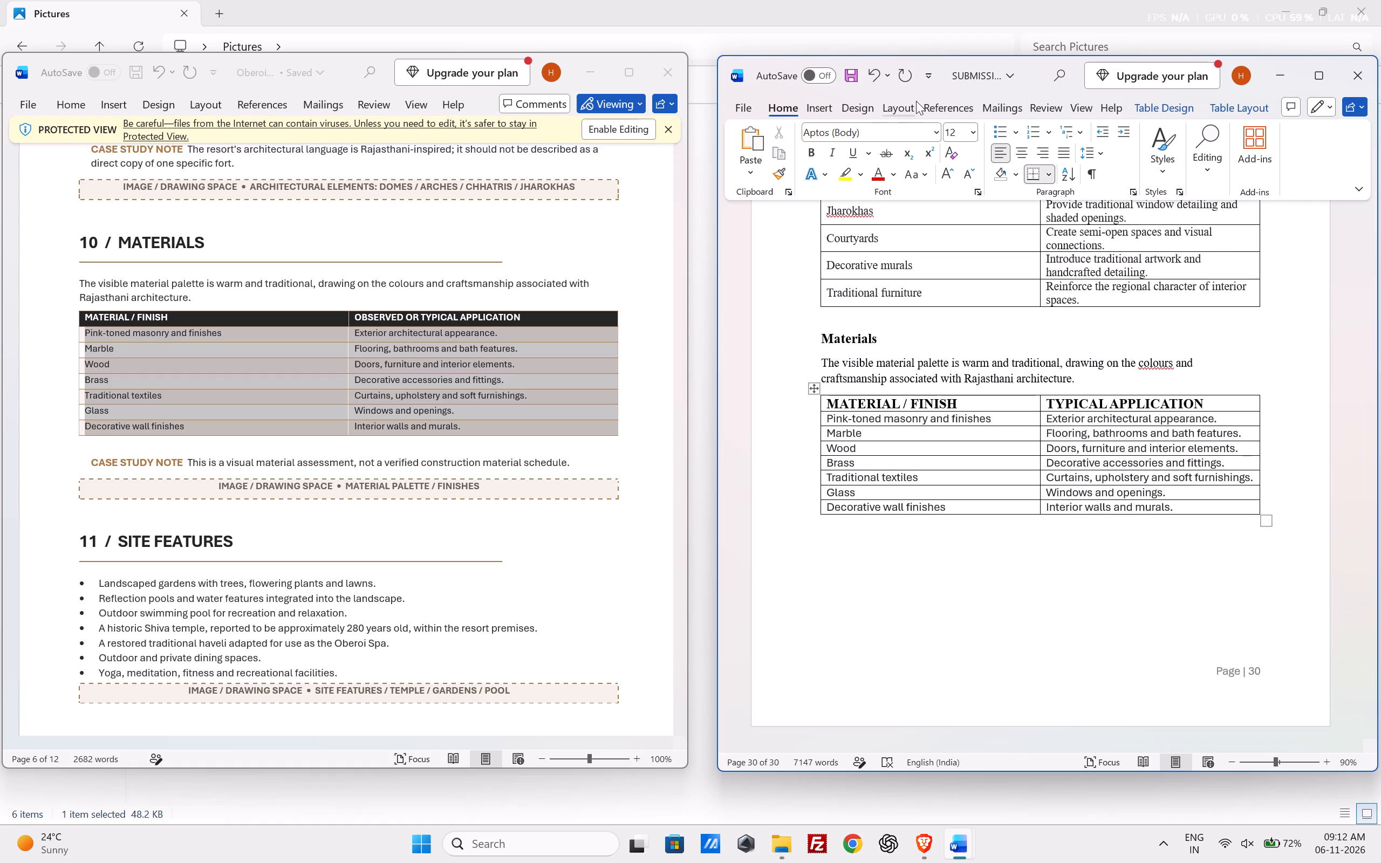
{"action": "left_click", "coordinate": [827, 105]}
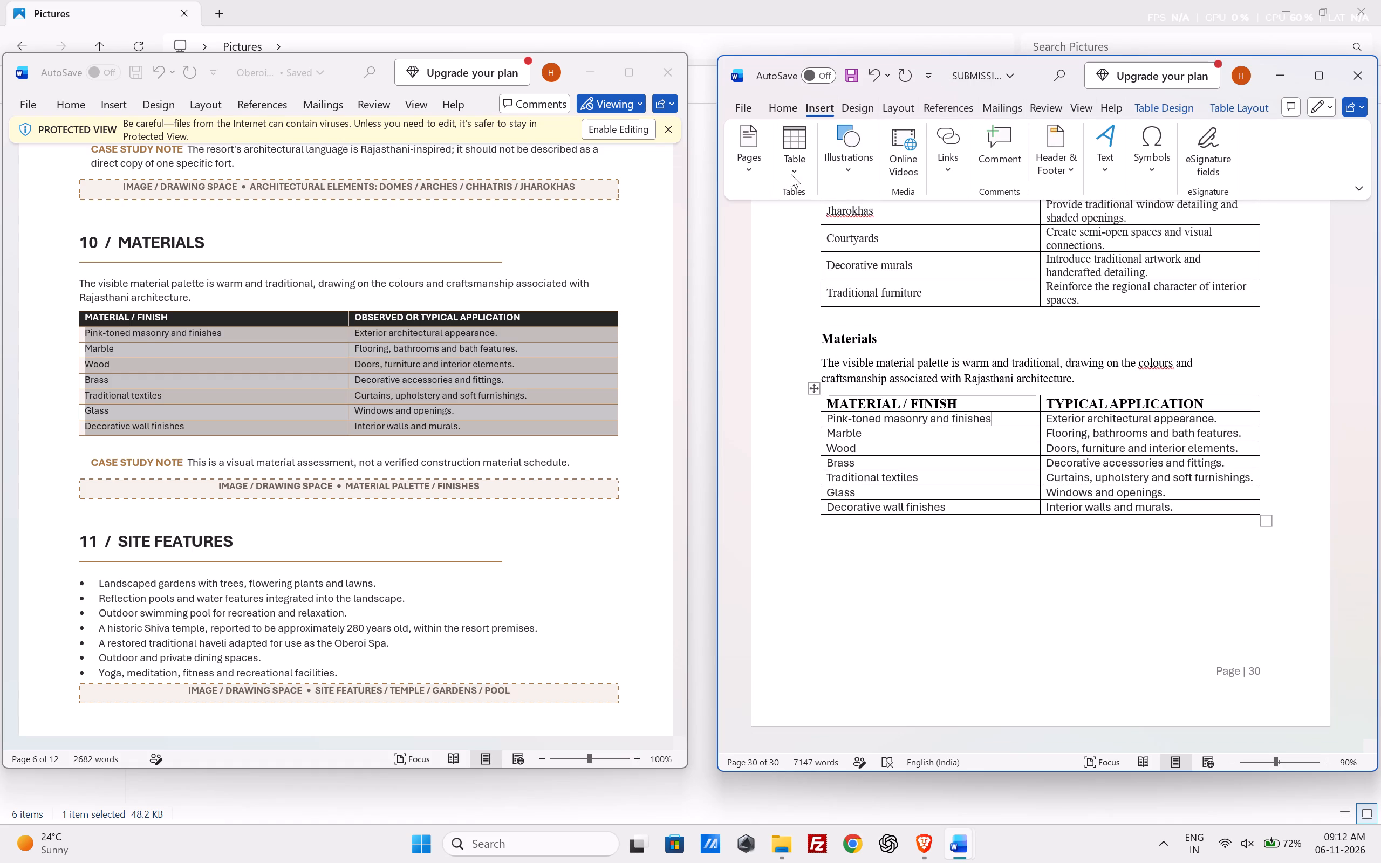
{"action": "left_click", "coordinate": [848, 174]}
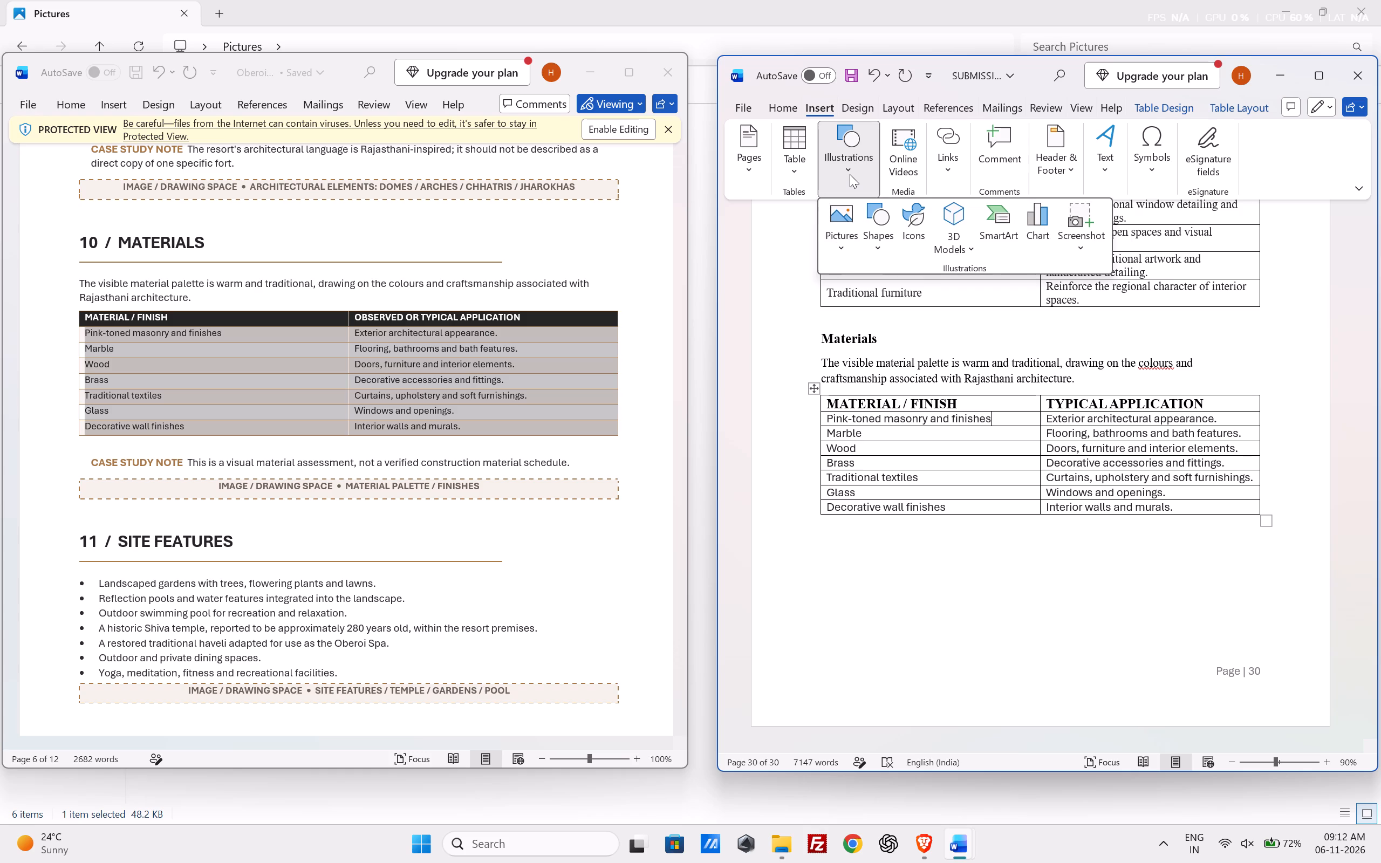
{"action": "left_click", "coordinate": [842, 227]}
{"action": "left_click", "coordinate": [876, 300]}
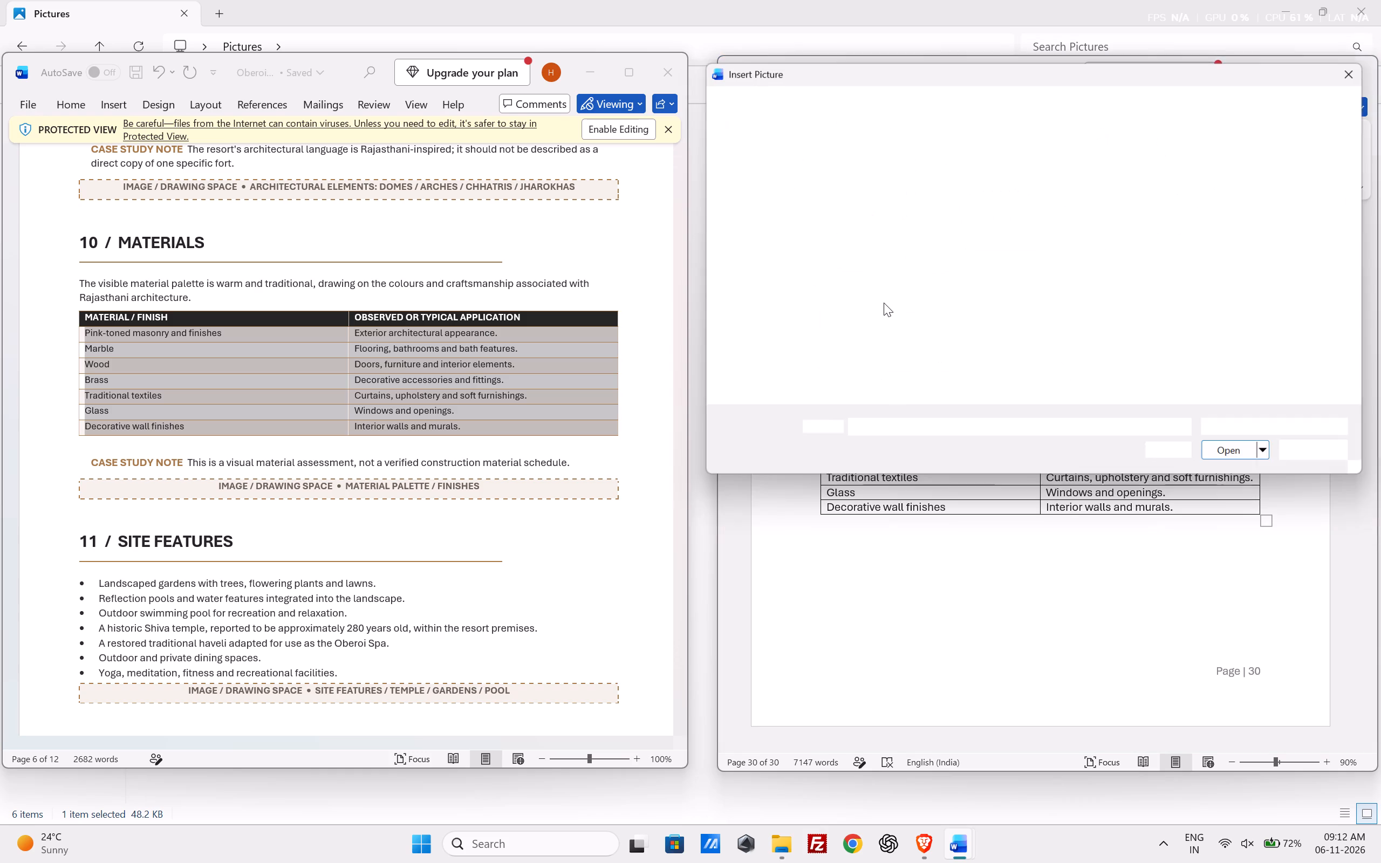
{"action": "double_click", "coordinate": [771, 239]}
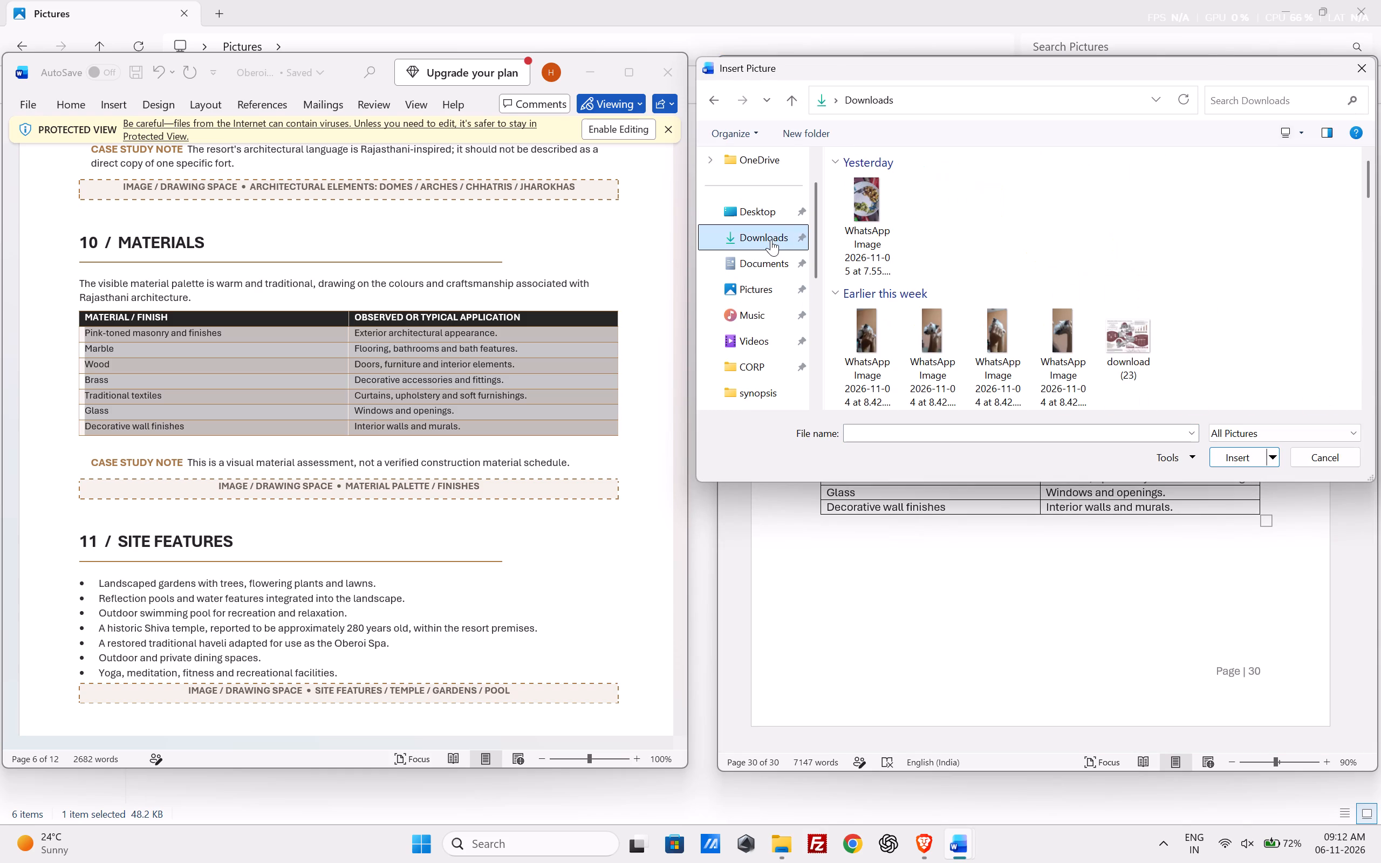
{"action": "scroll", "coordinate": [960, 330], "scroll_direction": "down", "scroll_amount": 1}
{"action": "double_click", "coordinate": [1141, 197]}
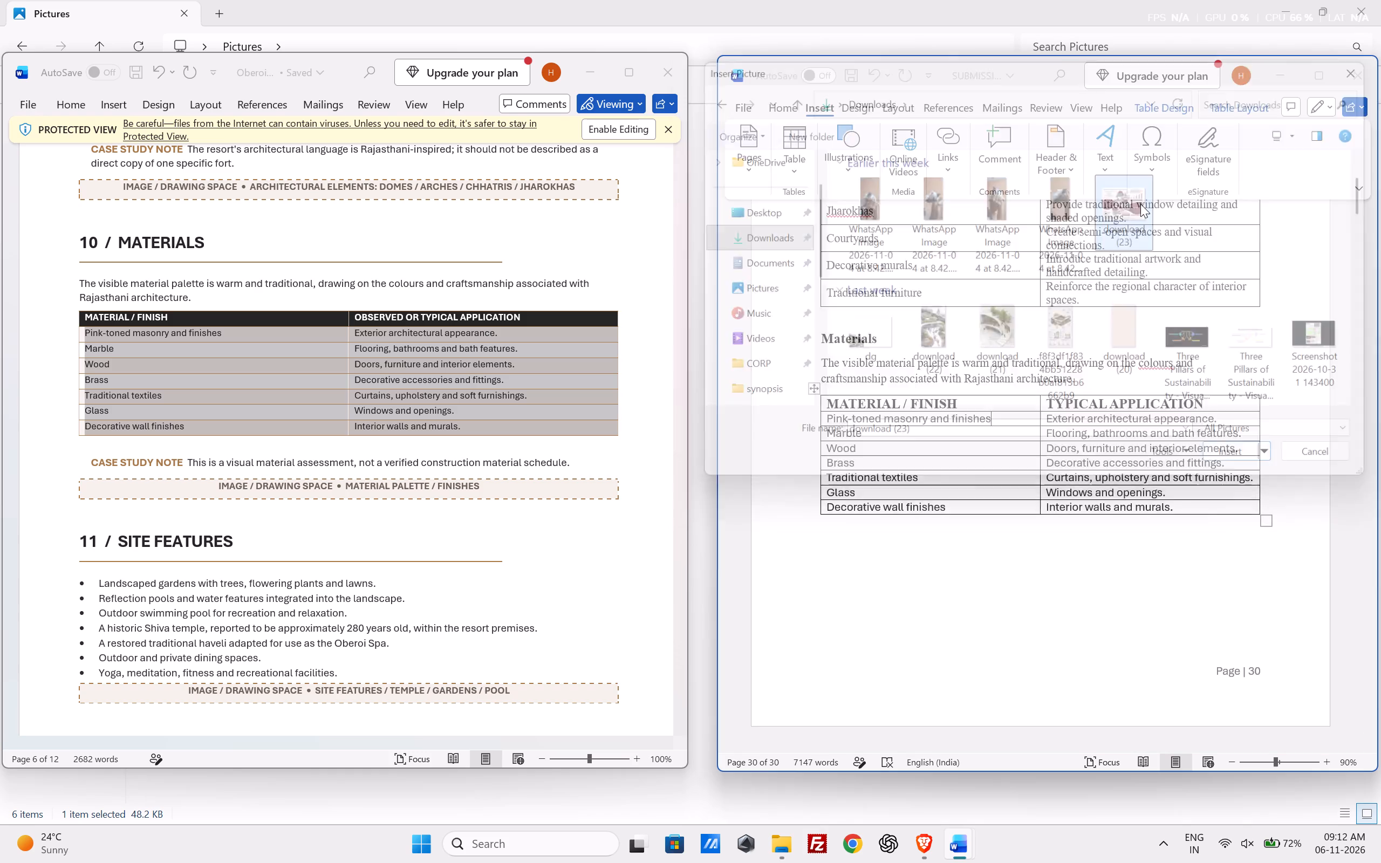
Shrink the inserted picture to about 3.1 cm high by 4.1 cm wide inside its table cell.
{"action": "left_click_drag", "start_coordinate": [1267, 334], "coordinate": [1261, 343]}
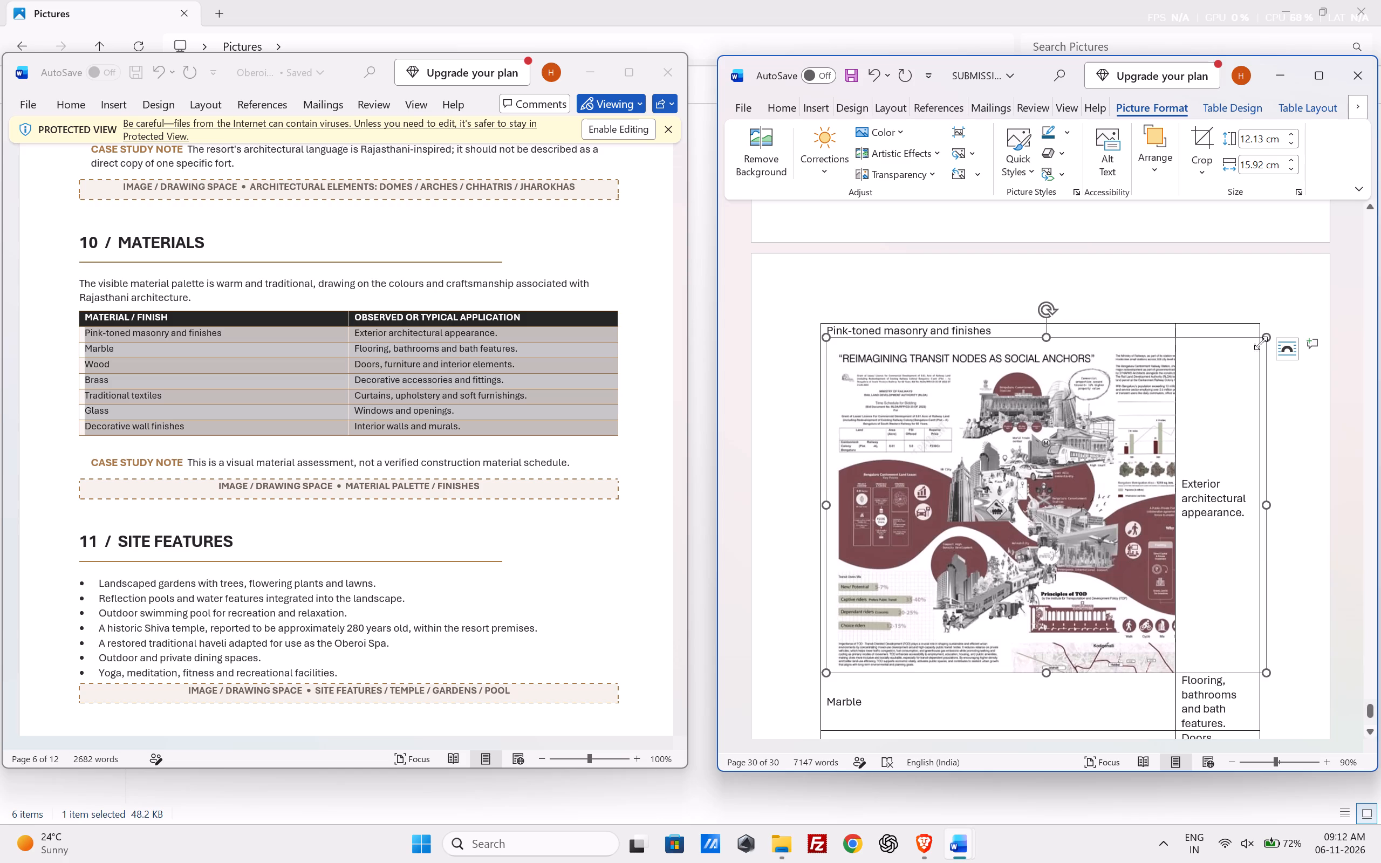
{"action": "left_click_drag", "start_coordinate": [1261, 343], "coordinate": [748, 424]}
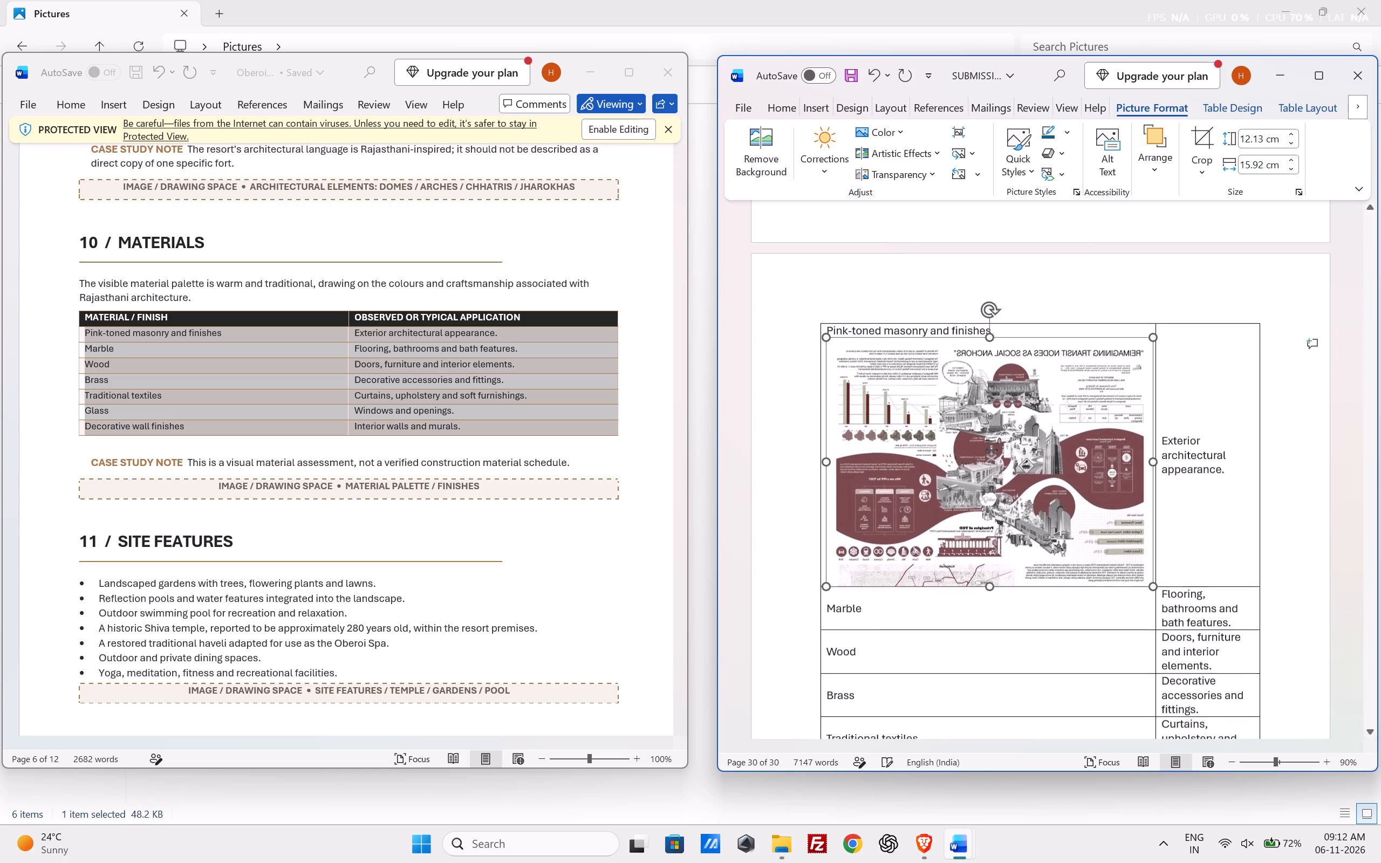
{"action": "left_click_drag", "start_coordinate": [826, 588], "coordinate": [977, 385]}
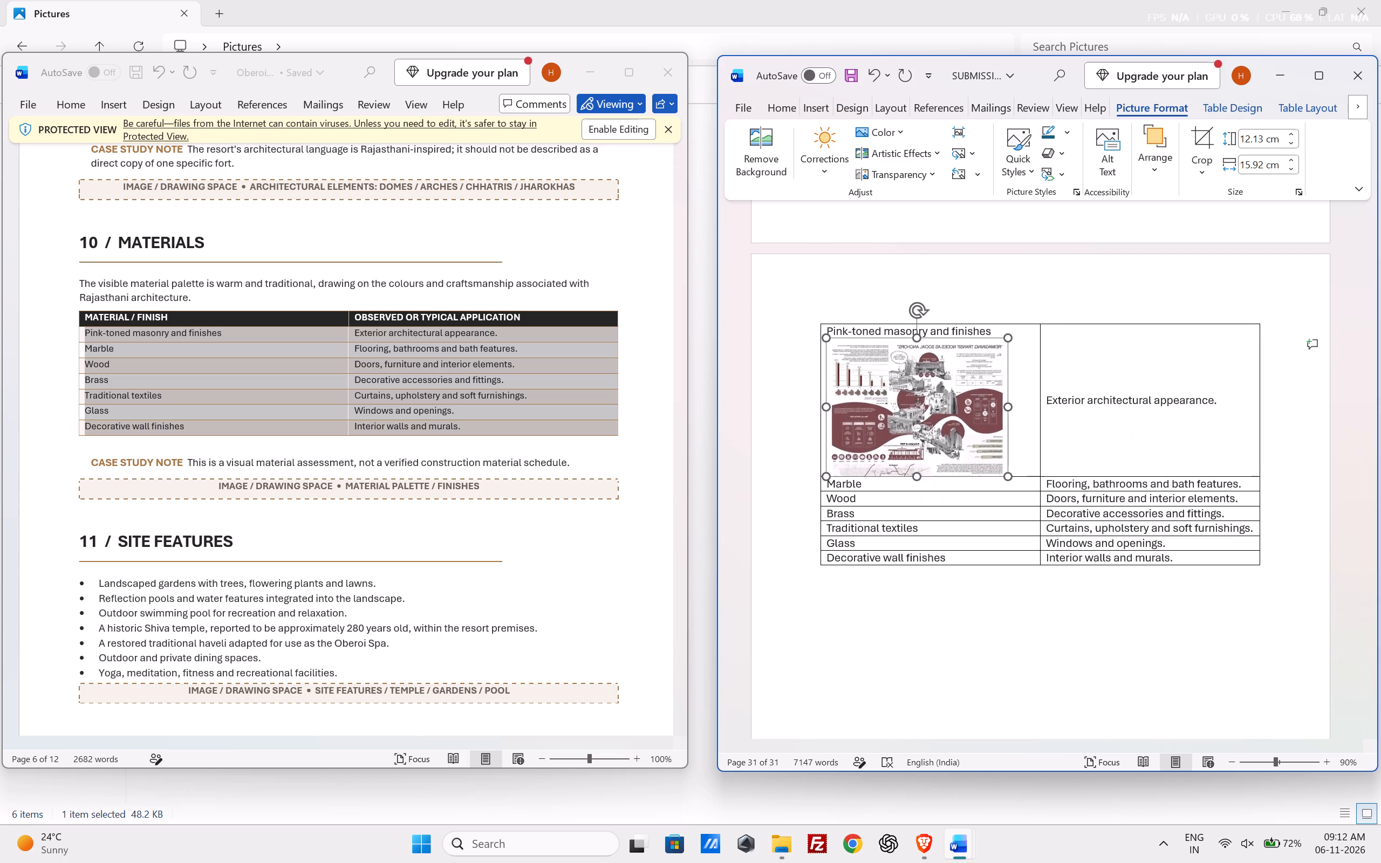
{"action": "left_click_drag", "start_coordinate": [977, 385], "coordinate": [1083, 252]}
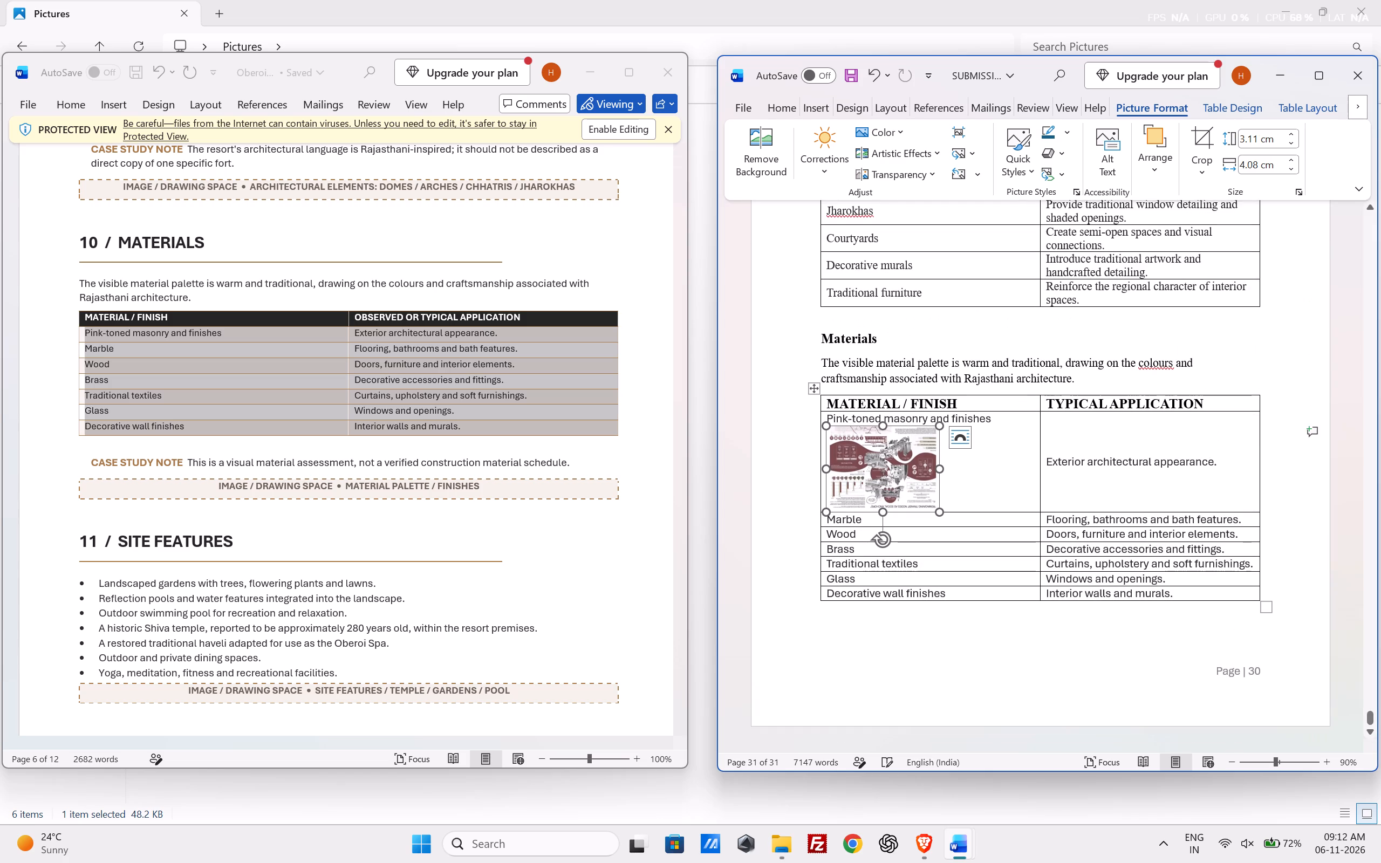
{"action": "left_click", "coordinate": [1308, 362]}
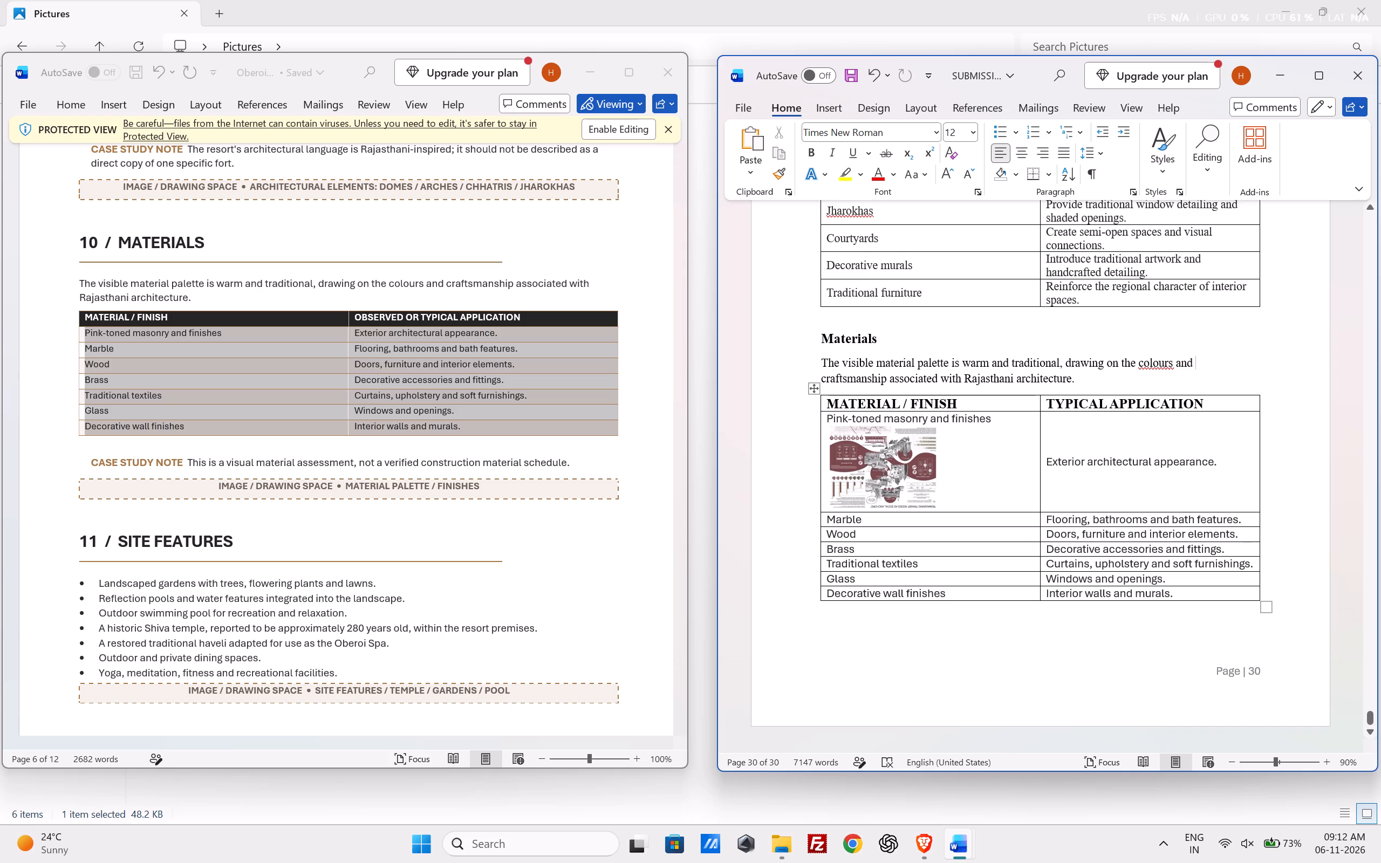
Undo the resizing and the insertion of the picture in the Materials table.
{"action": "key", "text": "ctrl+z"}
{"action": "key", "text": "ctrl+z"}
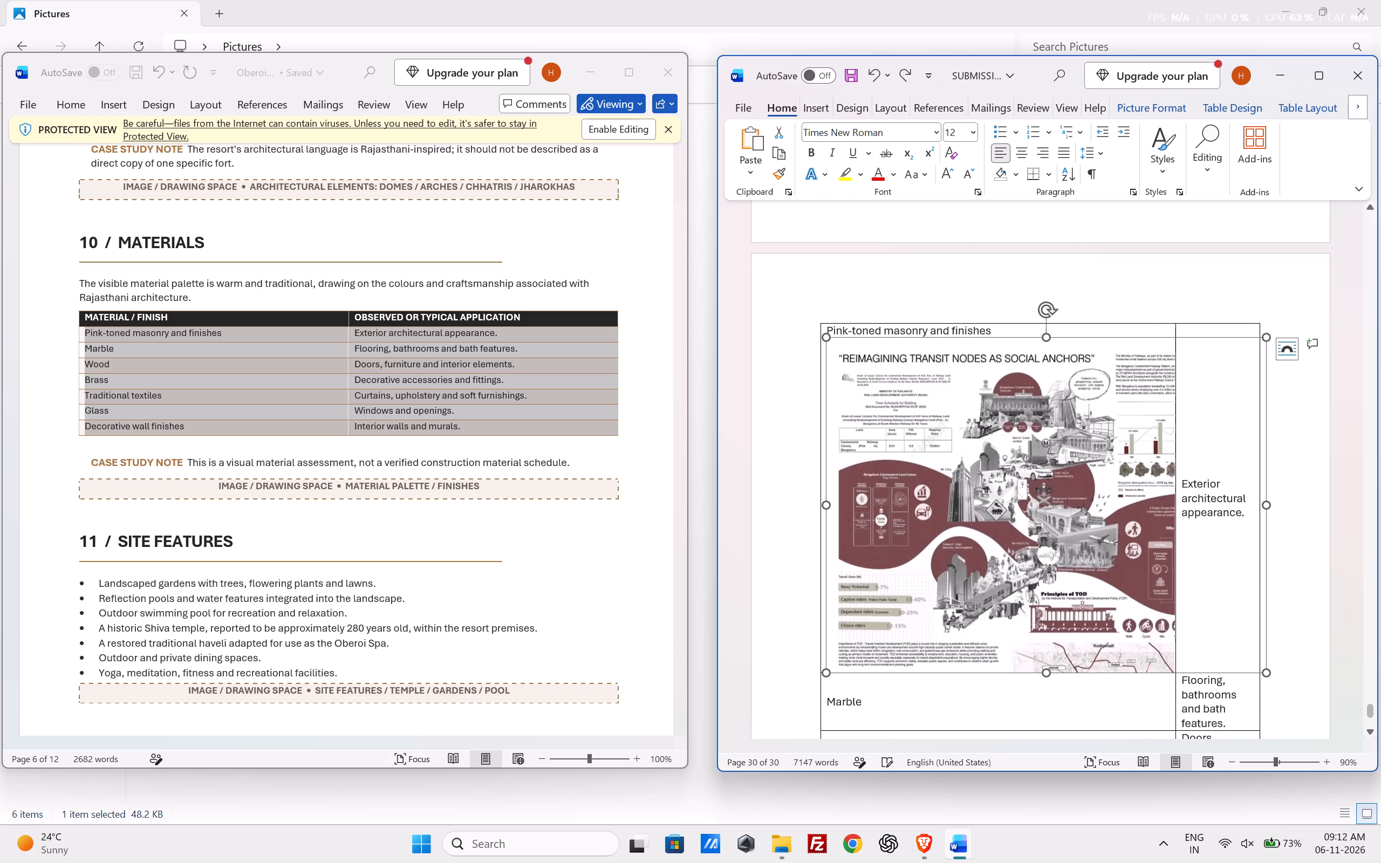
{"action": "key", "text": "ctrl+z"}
Insert an empty column between the MATERIAL / FINISH and TYPICAL APPLICATION columns of the Materials table.
{"action": "scroll", "coordinate": [995, 474], "scroll_direction": "up", "scroll_amount": 1}
{"action": "left_click", "coordinate": [1043, 453]}
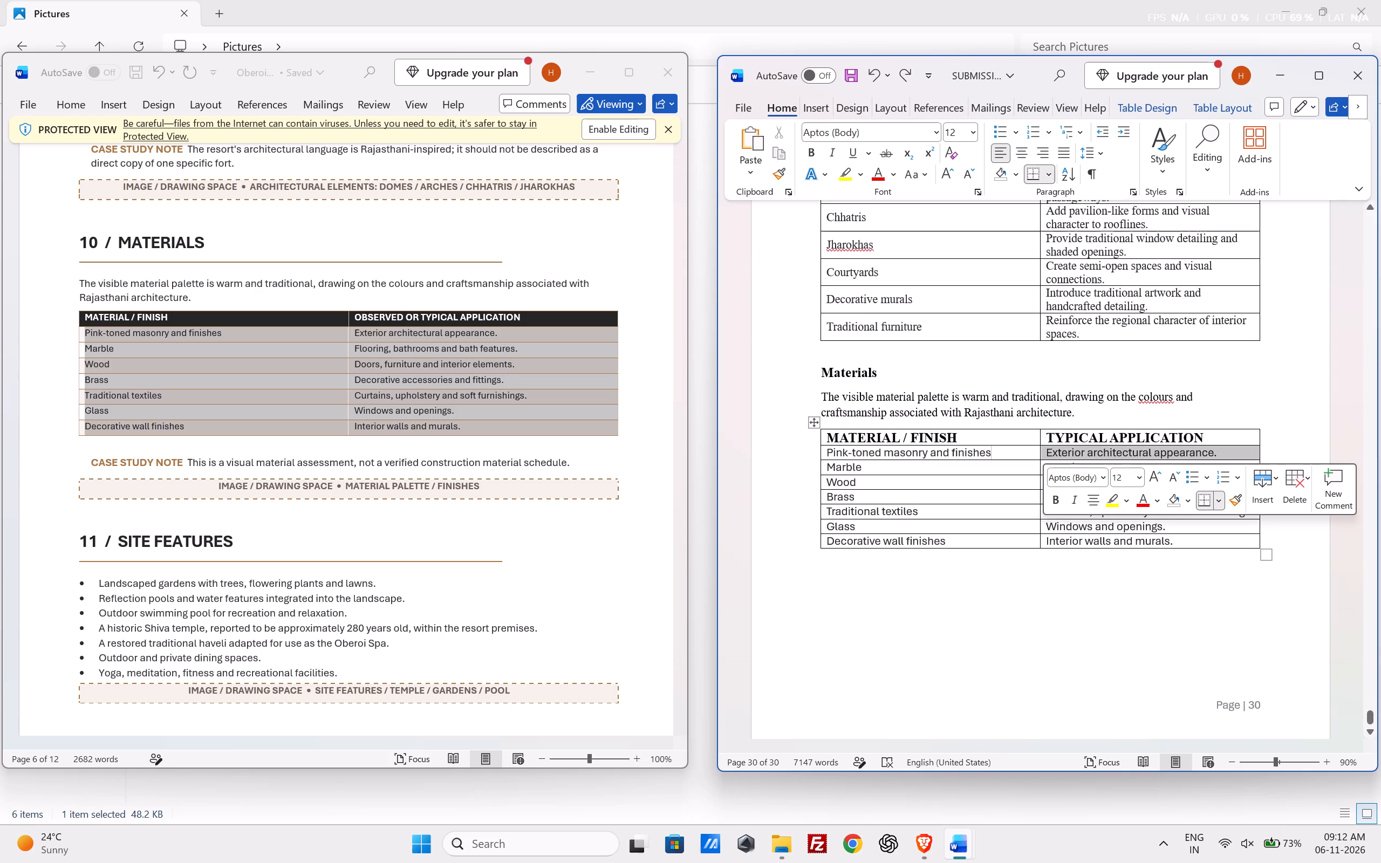
{"action": "left_click", "coordinate": [1273, 483]}
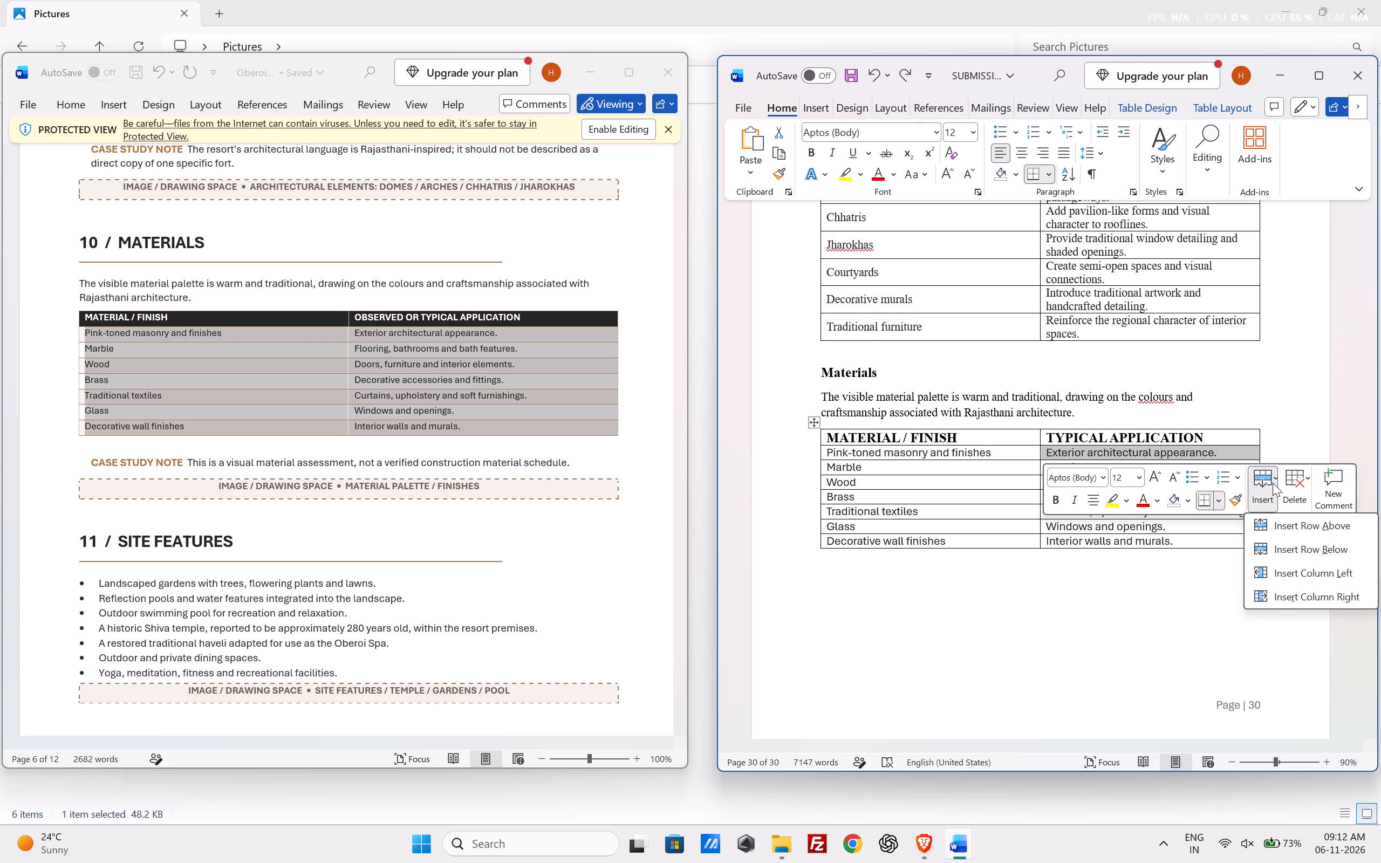
{"action": "left_click", "coordinate": [1304, 573]}
{"action": "left_click", "coordinate": [931, 702]}
Enter the heading images in the header cell of the new middle column.
{"action": "left_click", "coordinate": [1035, 447]}
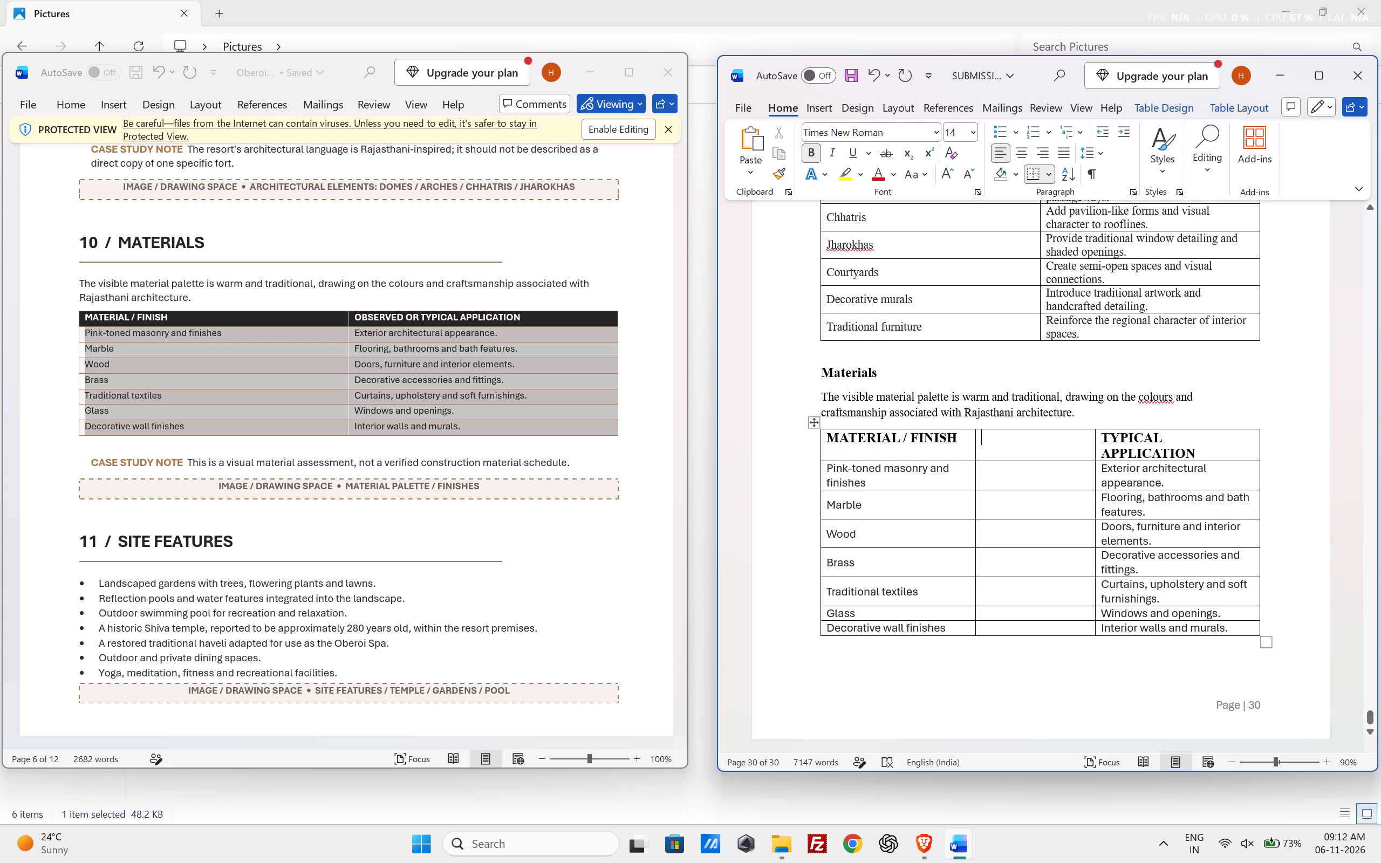
{"action": "key", "text": "shift+i"}
{"action": "key", "text": "BackSpace"}
{"action": "type", "text": "images"}
Centre the images heading in the middle header cell of the Materials table.
{"action": "left_click_drag", "start_coordinate": [1045, 452], "coordinate": [978, 449]}
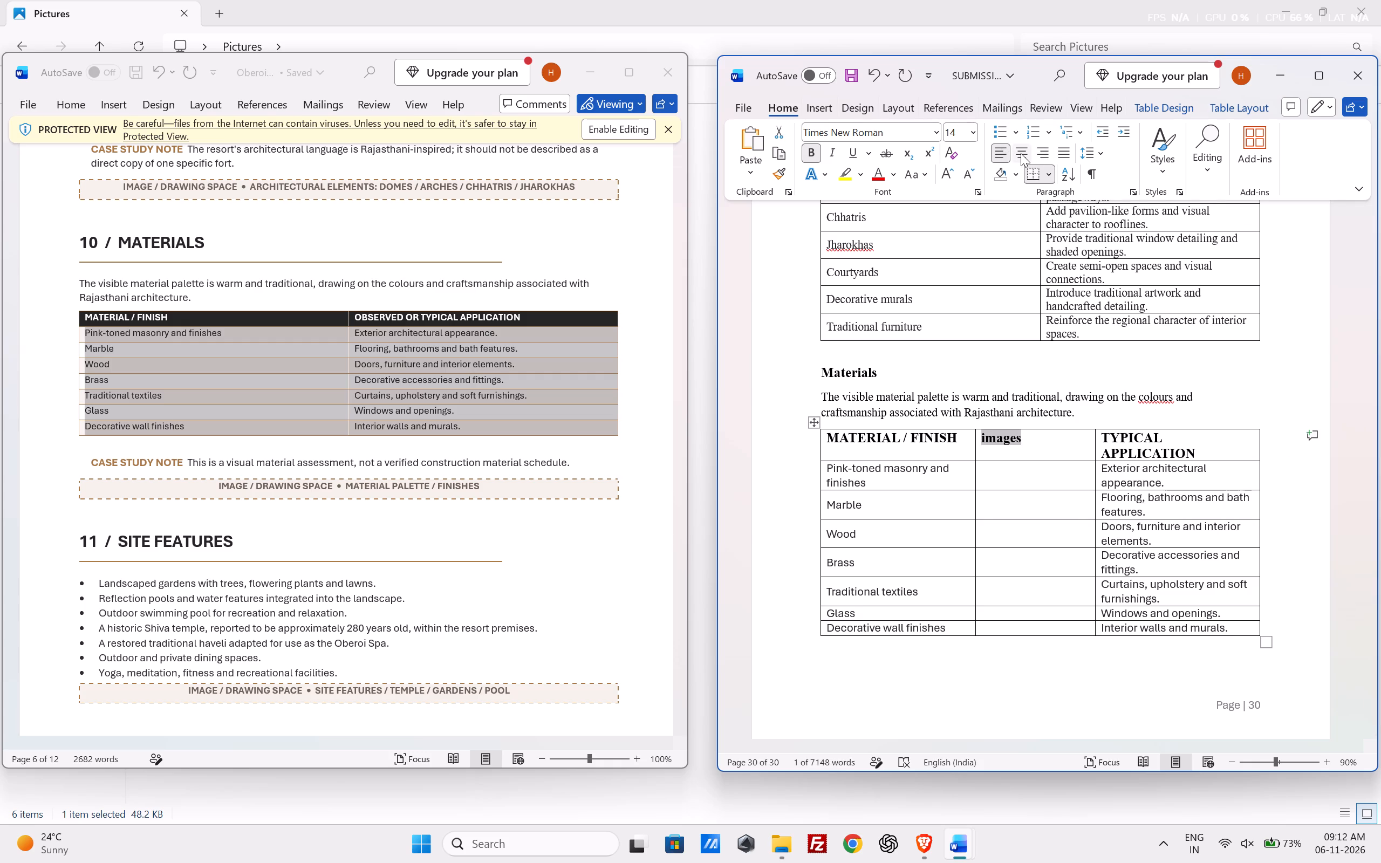
{"action": "left_click", "coordinate": [1021, 153]}
{"action": "left_click", "coordinate": [1185, 374]}
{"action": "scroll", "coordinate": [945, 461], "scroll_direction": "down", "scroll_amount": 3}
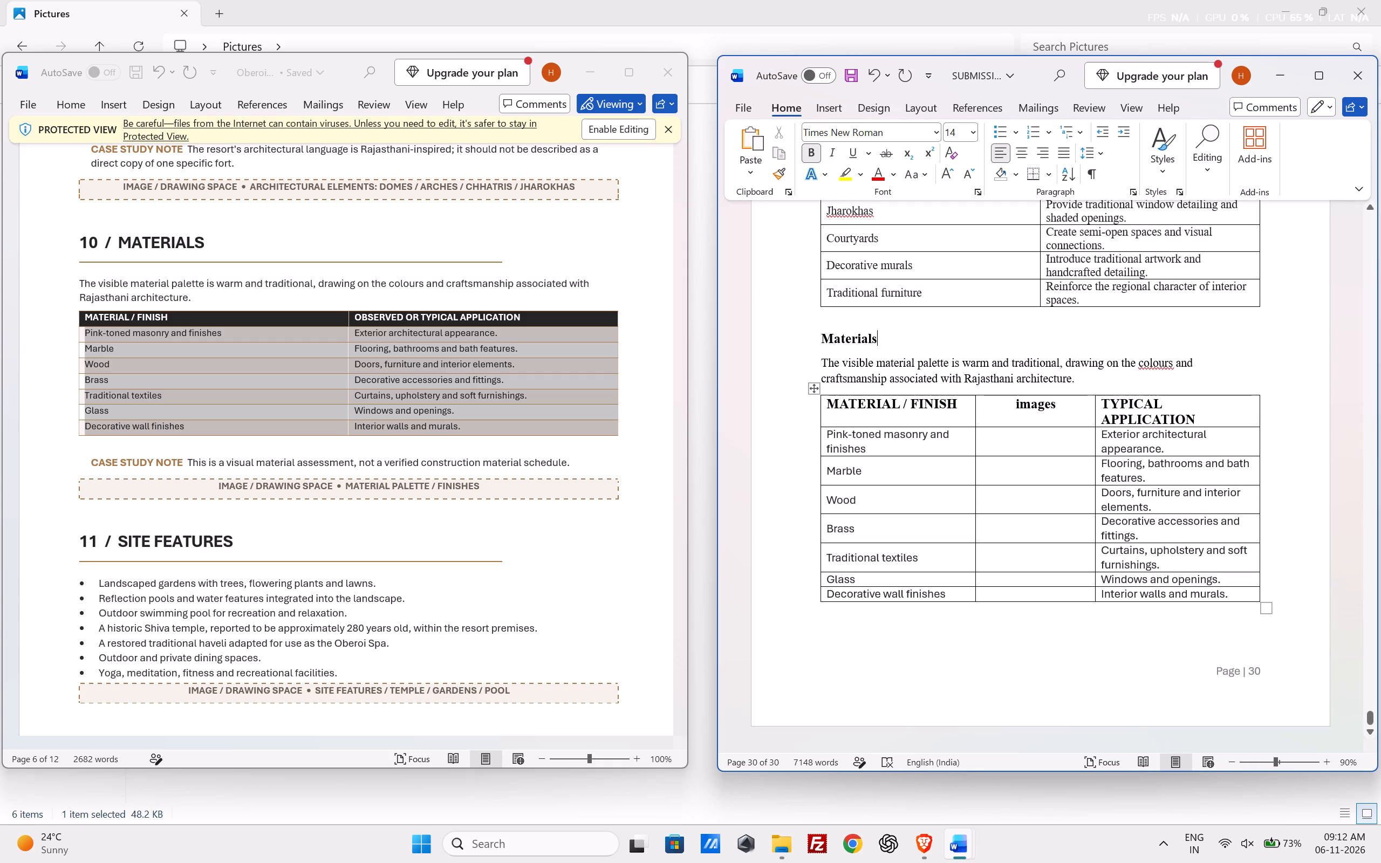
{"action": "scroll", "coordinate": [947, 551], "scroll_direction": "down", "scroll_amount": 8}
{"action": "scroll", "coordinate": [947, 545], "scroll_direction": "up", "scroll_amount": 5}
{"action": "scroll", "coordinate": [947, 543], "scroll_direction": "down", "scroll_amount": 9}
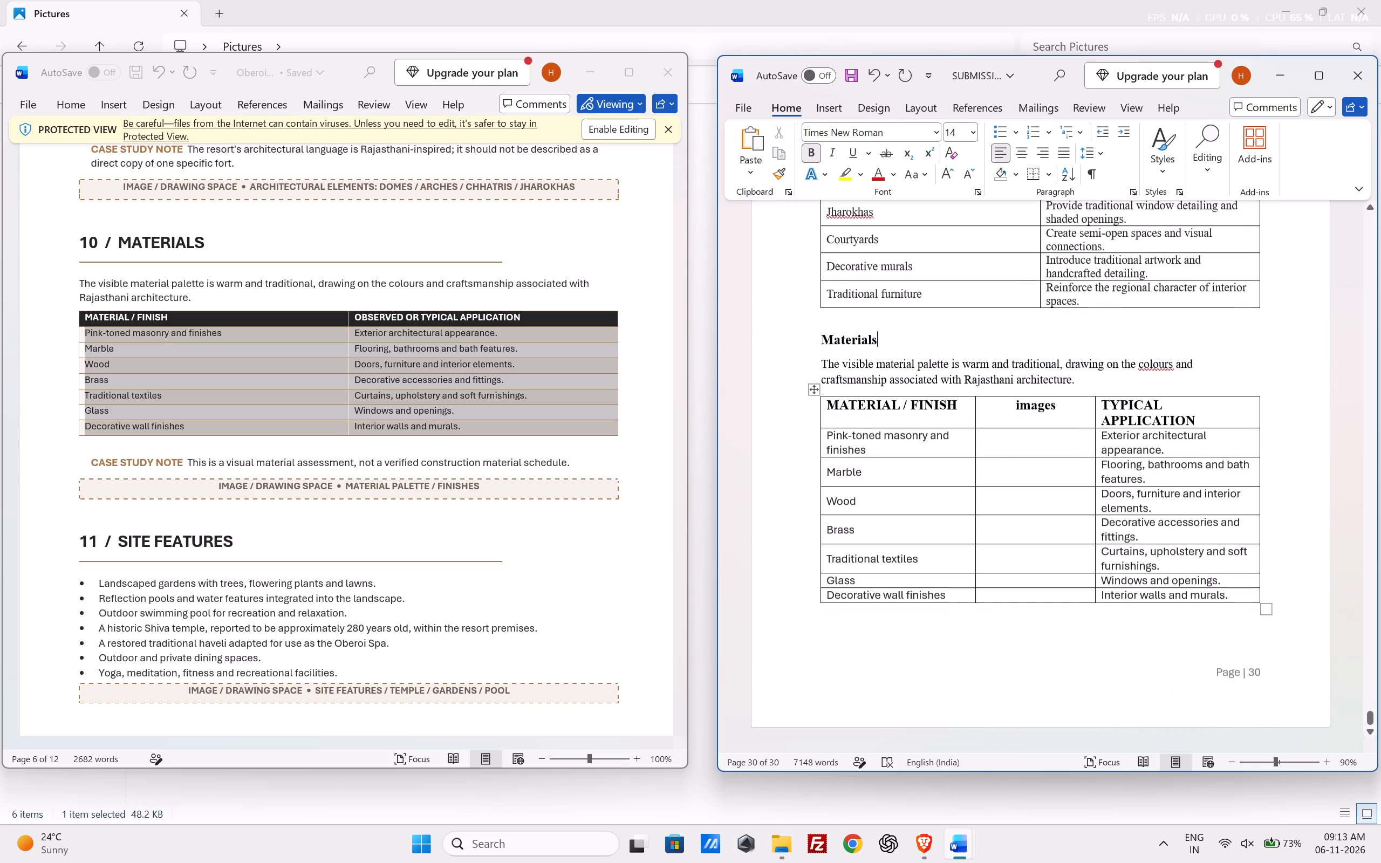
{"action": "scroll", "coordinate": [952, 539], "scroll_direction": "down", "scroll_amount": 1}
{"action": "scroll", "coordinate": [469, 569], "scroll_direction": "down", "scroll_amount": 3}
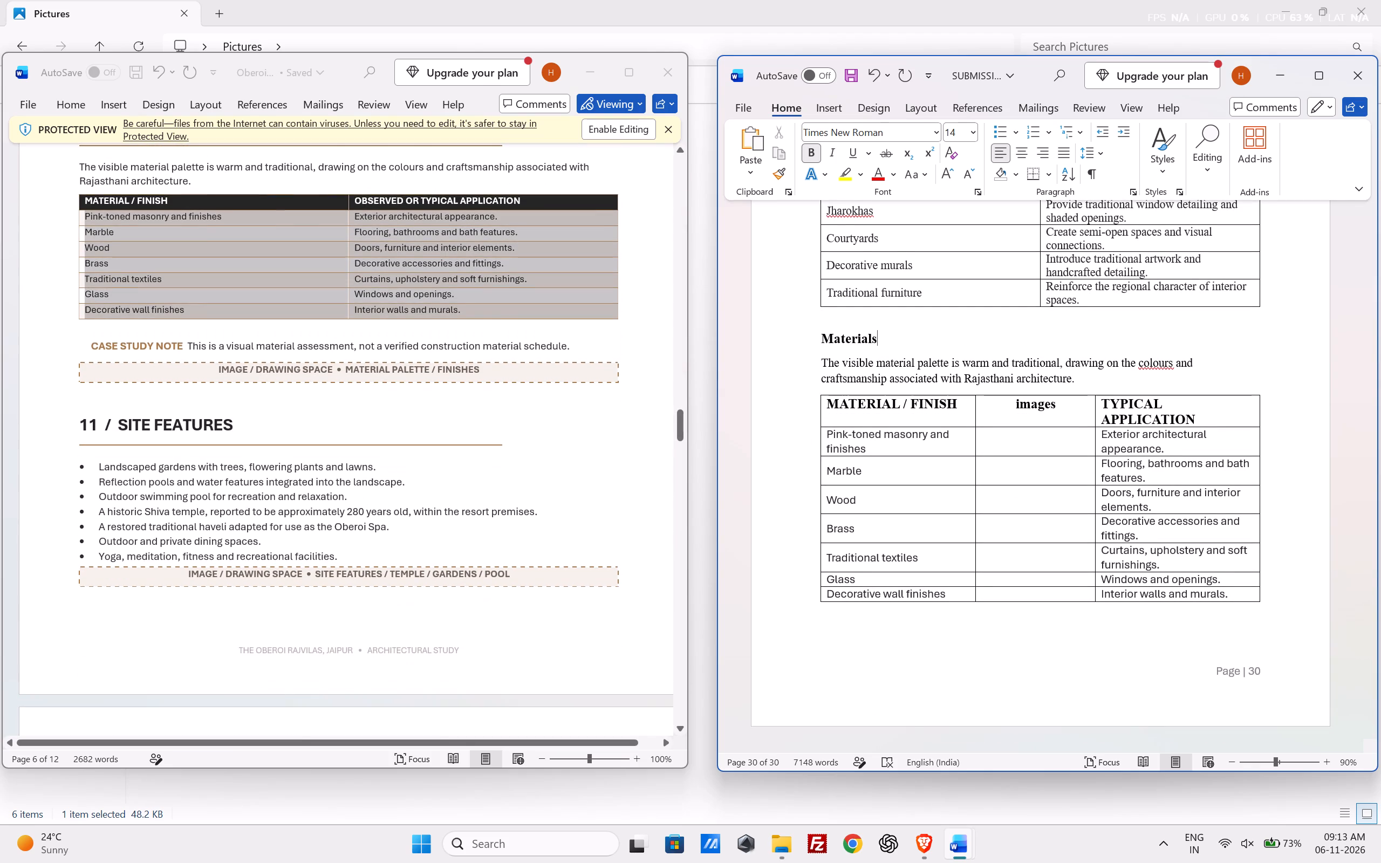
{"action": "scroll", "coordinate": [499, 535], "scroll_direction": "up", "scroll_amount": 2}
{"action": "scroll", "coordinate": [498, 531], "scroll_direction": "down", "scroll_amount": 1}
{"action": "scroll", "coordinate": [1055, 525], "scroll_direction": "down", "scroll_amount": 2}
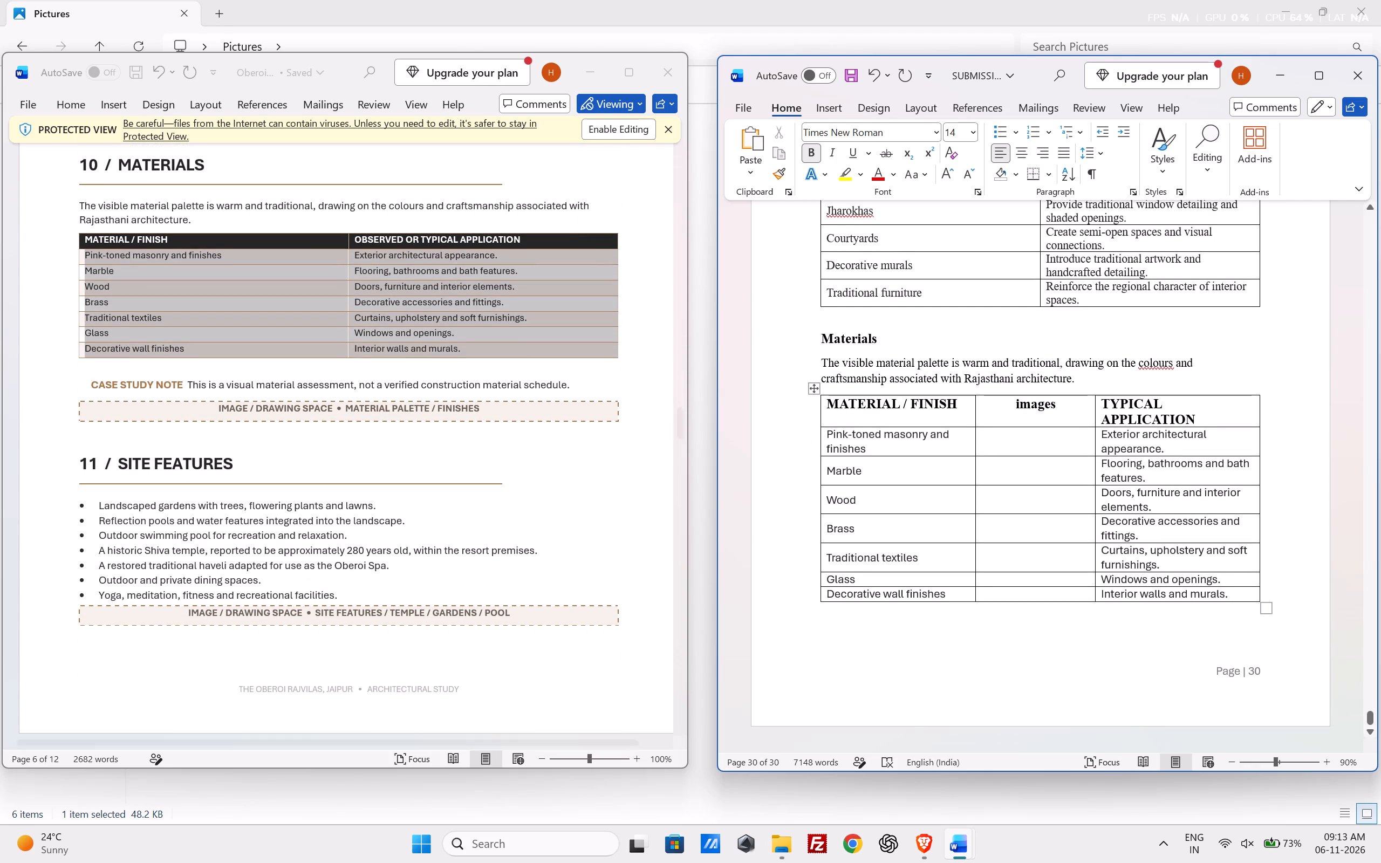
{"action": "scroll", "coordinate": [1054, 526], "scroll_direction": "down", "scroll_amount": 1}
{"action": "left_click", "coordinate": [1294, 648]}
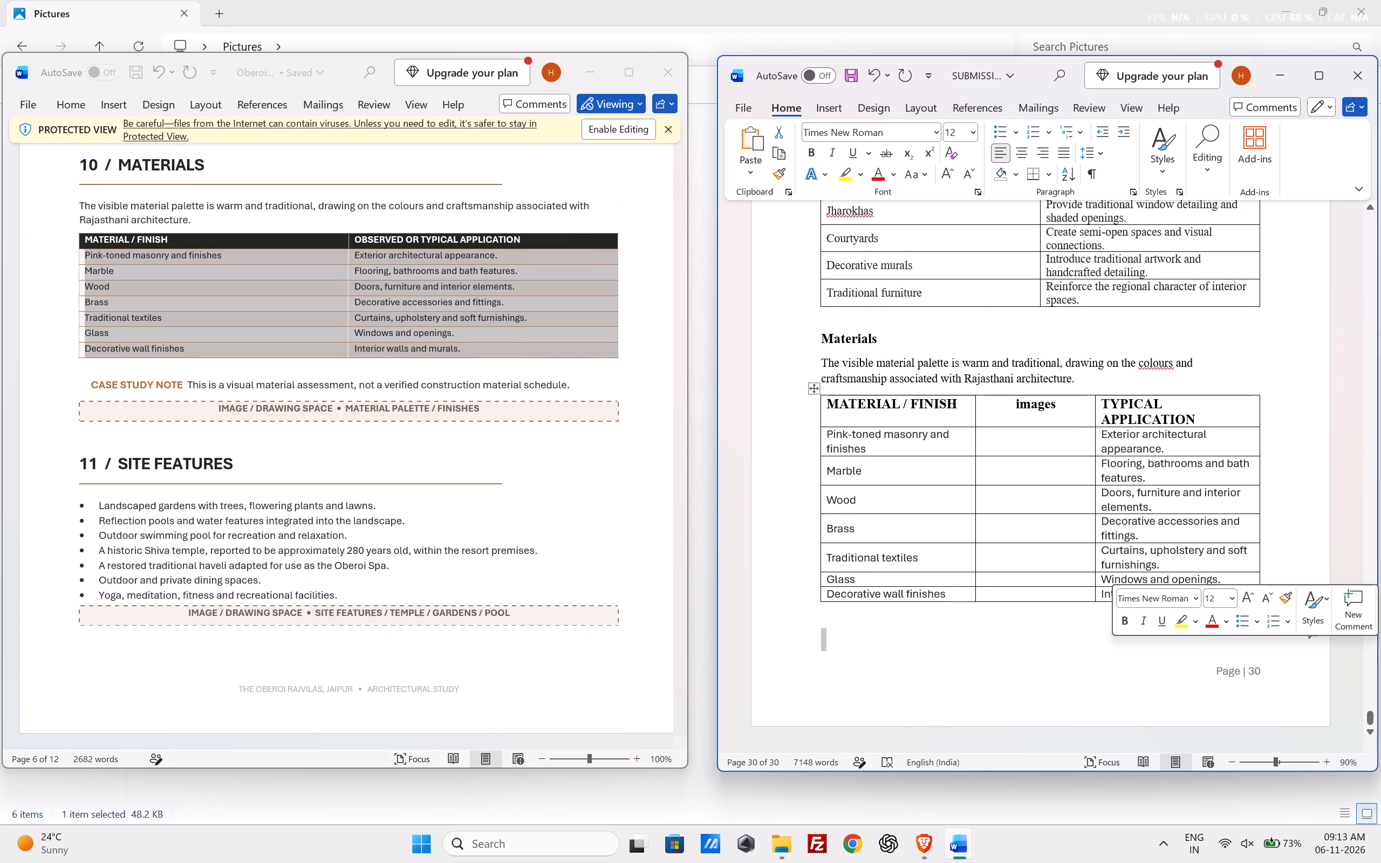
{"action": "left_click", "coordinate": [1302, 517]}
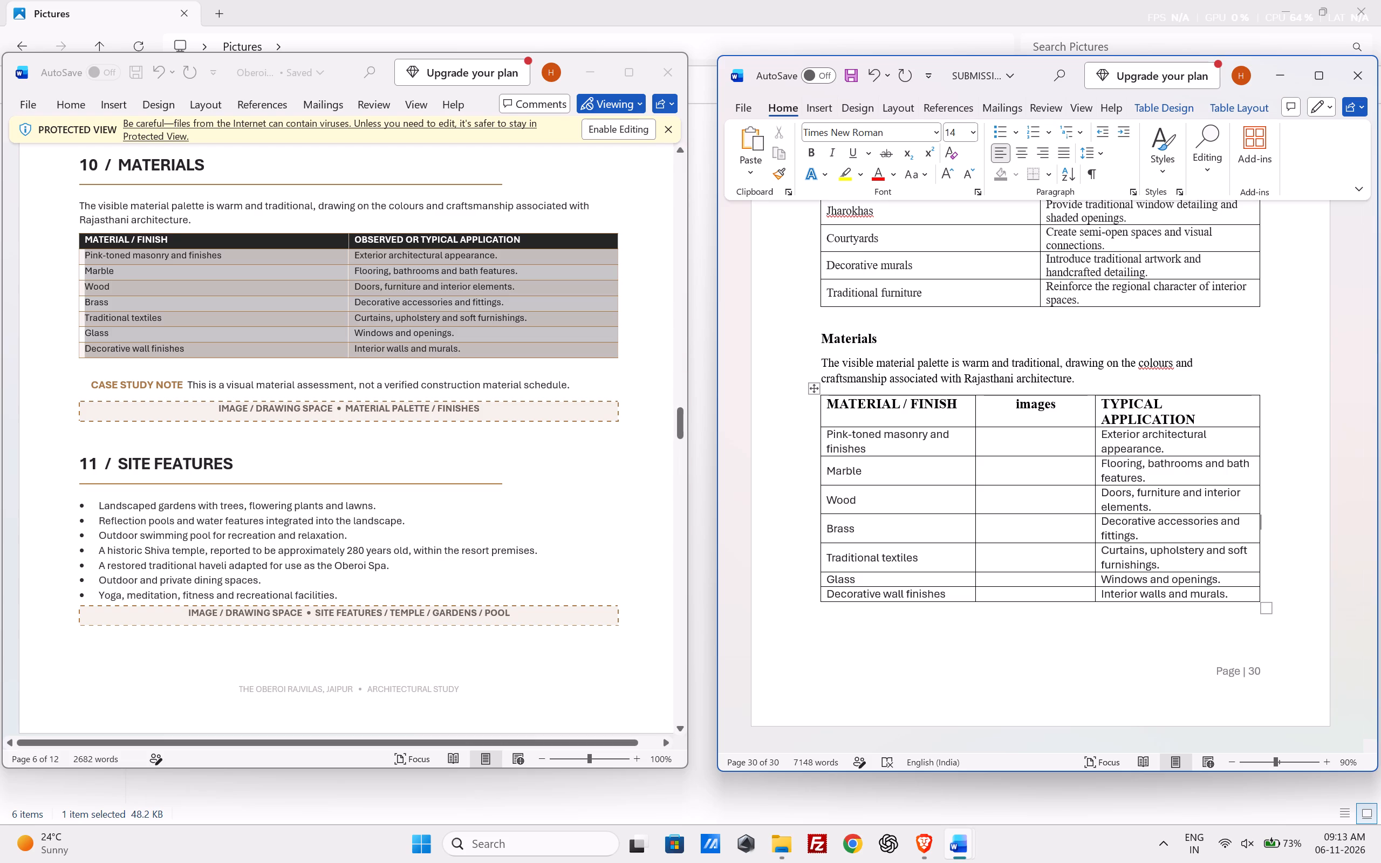
Copy the SITE FEATURES heading from section 11 of the case study and paste it on a new line below the Materials table.
{"action": "scroll", "coordinate": [250, 414], "scroll_direction": "down", "scroll_amount": 2}
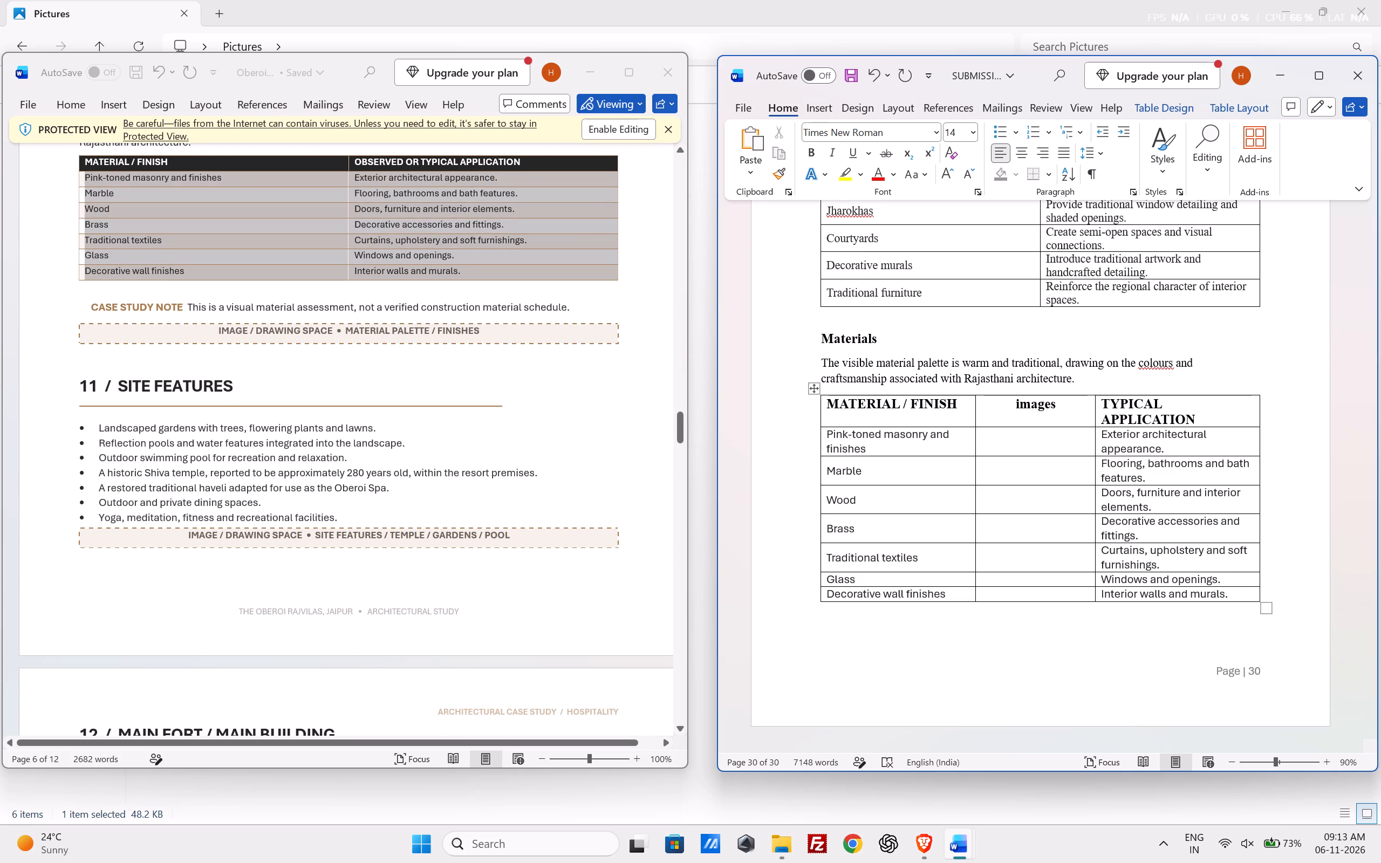
{"action": "left_click_drag", "start_coordinate": [120, 384], "coordinate": [343, 519]}
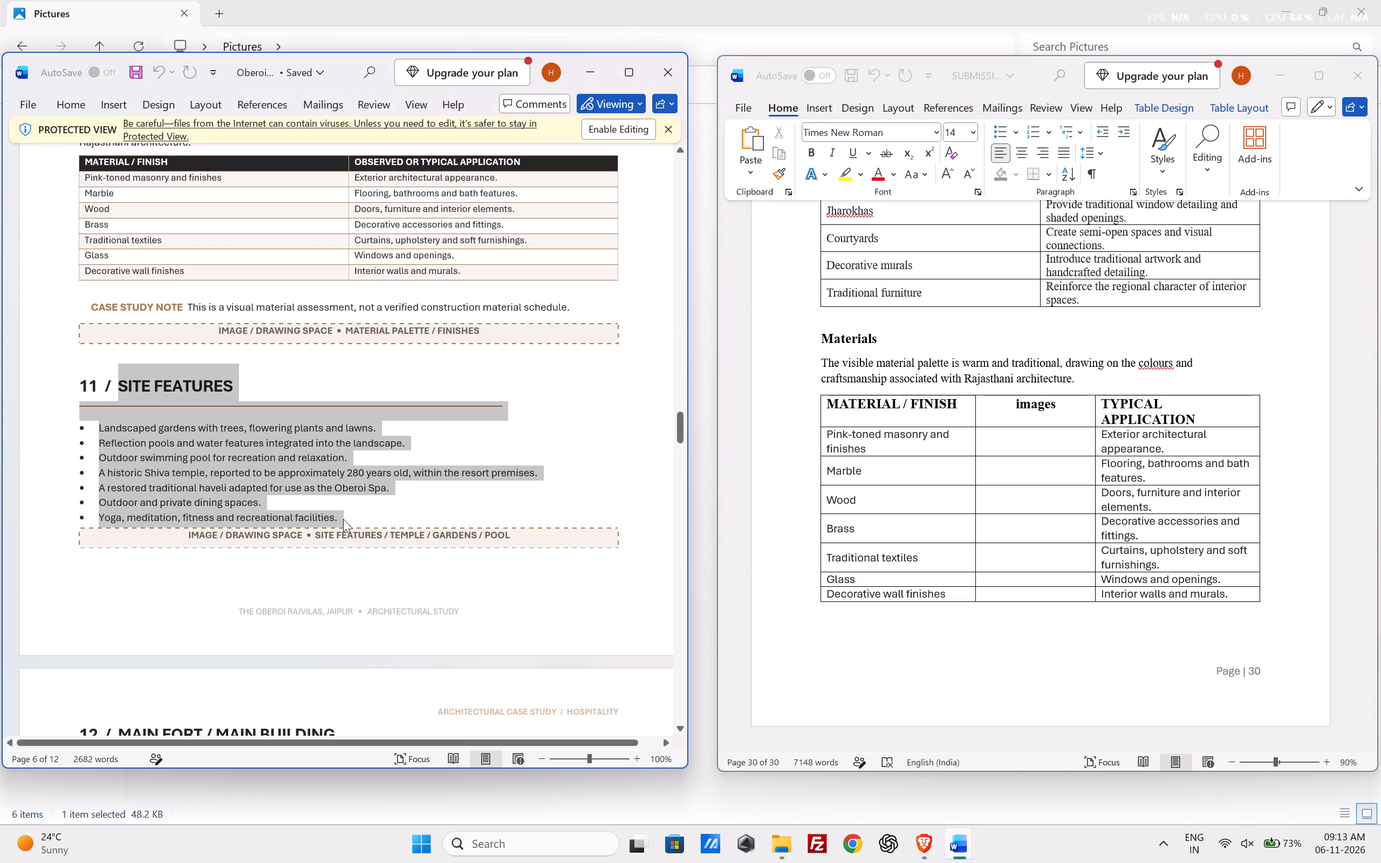
{"action": "left_click_drag", "start_coordinate": [343, 519], "coordinate": [244, 381]}
{"action": "key", "text": "ctrl+c"}
{"action": "scroll", "coordinate": [628, 419], "scroll_direction": "down", "scroll_amount": 6}
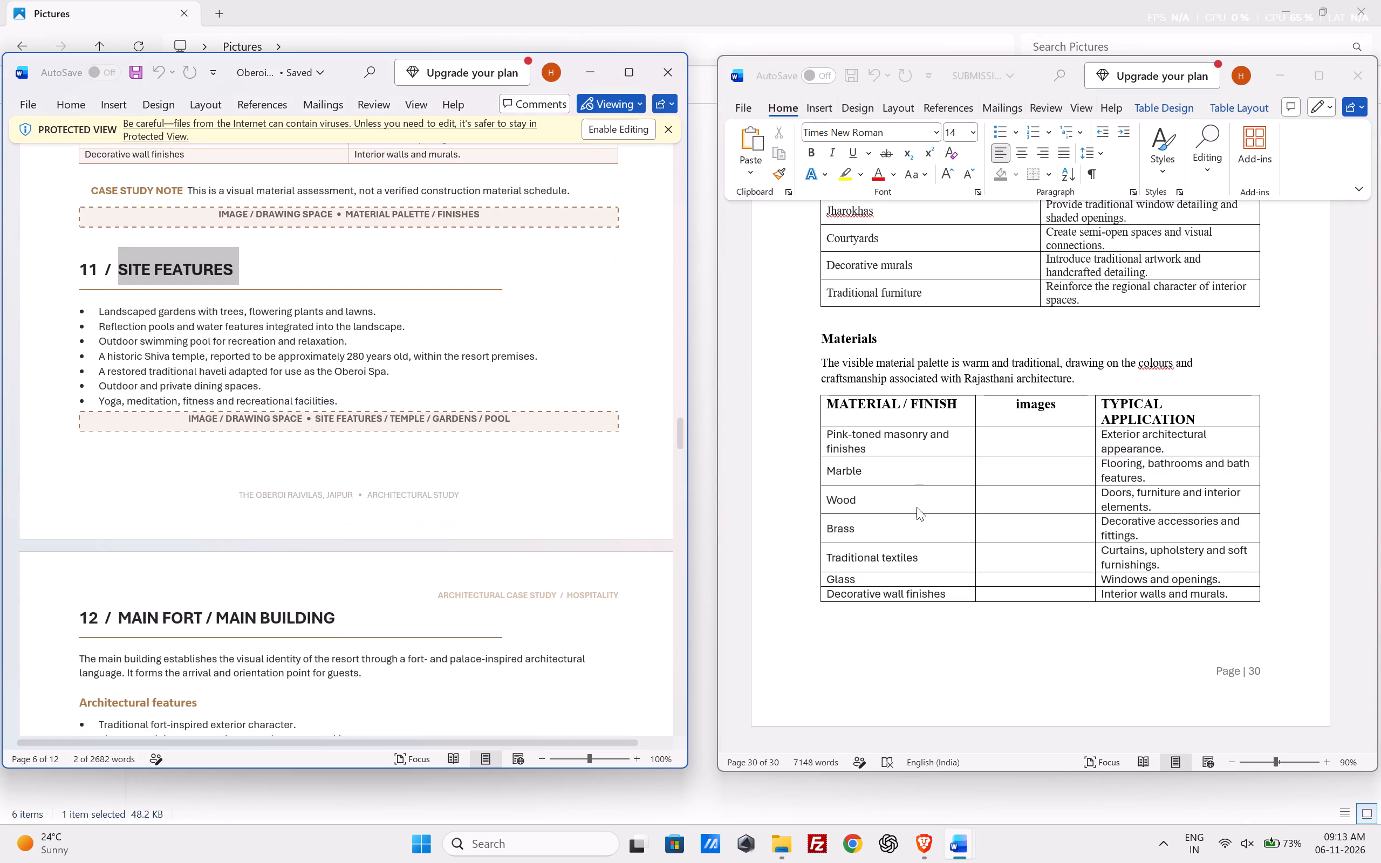
{"action": "scroll", "coordinate": [917, 507], "scroll_direction": "down", "scroll_amount": 8}
{"action": "left_click", "coordinate": [1035, 637]}
{"action": "scroll", "coordinate": [1006, 563], "scroll_direction": "down", "scroll_amount": 8}
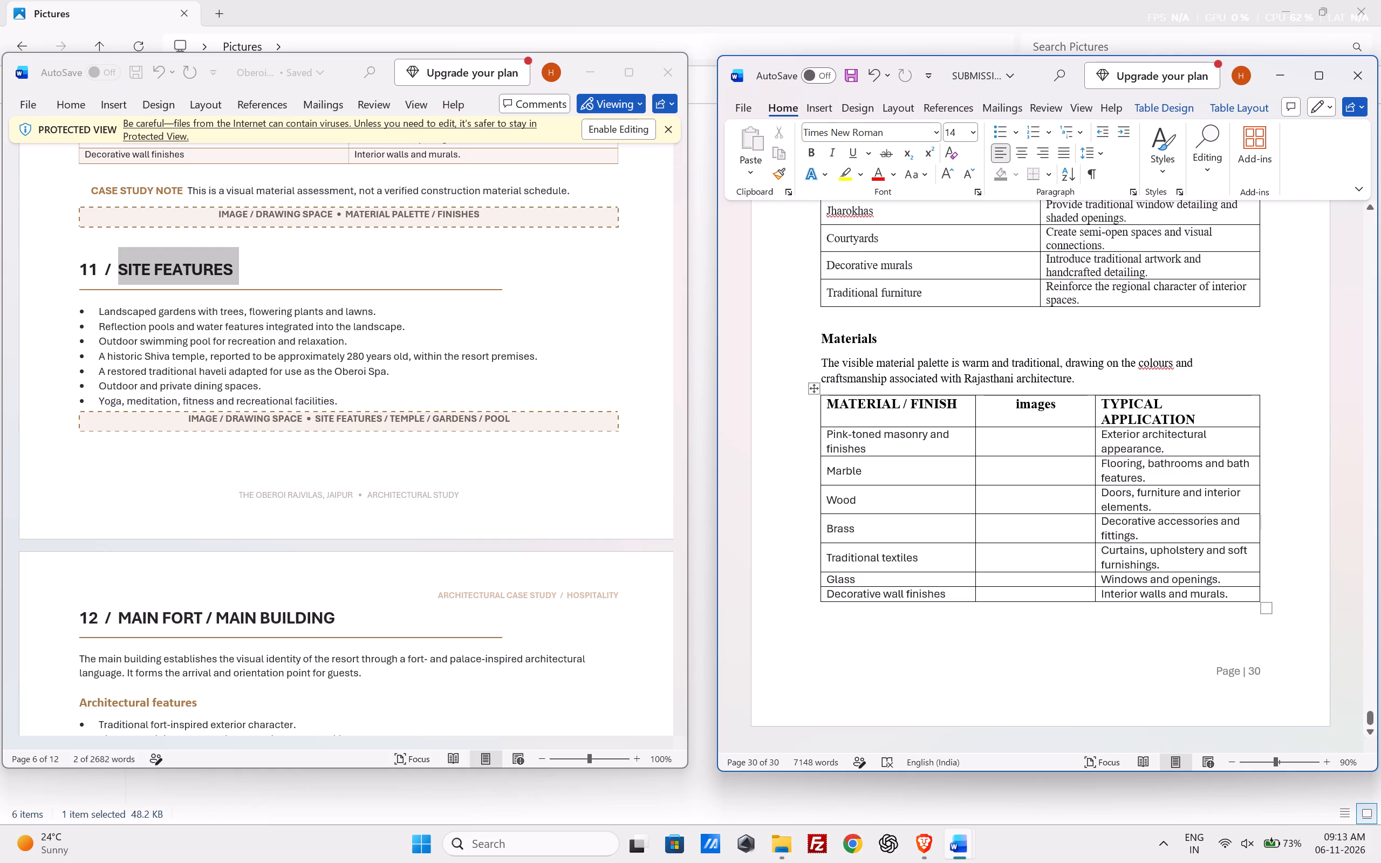
{"action": "left_click", "coordinate": [1167, 642]}
{"action": "left_click", "coordinate": [1007, 629]}
{"action": "left_click", "coordinate": [886, 624]}
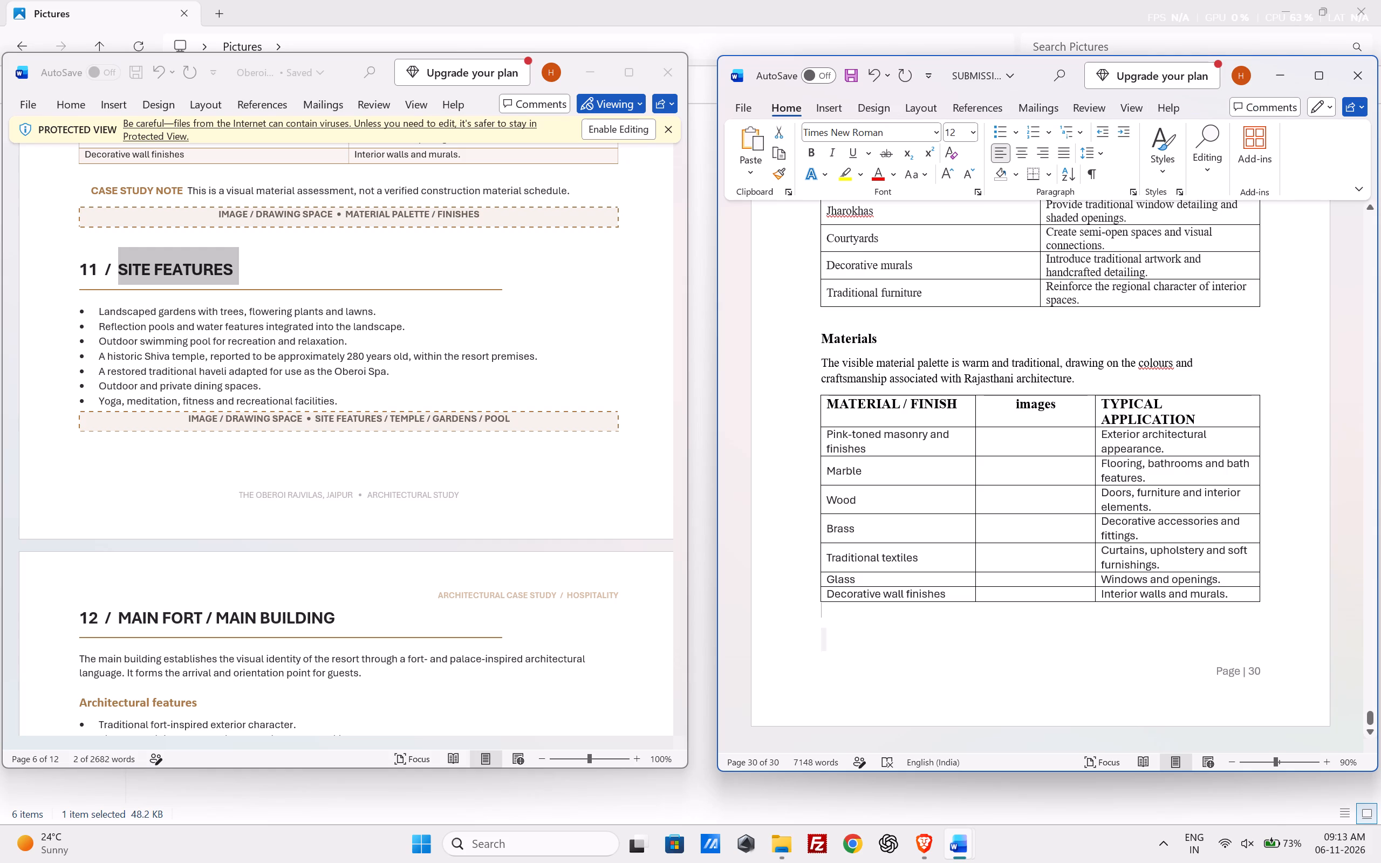
{"action": "key", "text": "Return"}
{"action": "key", "text": "Return"}
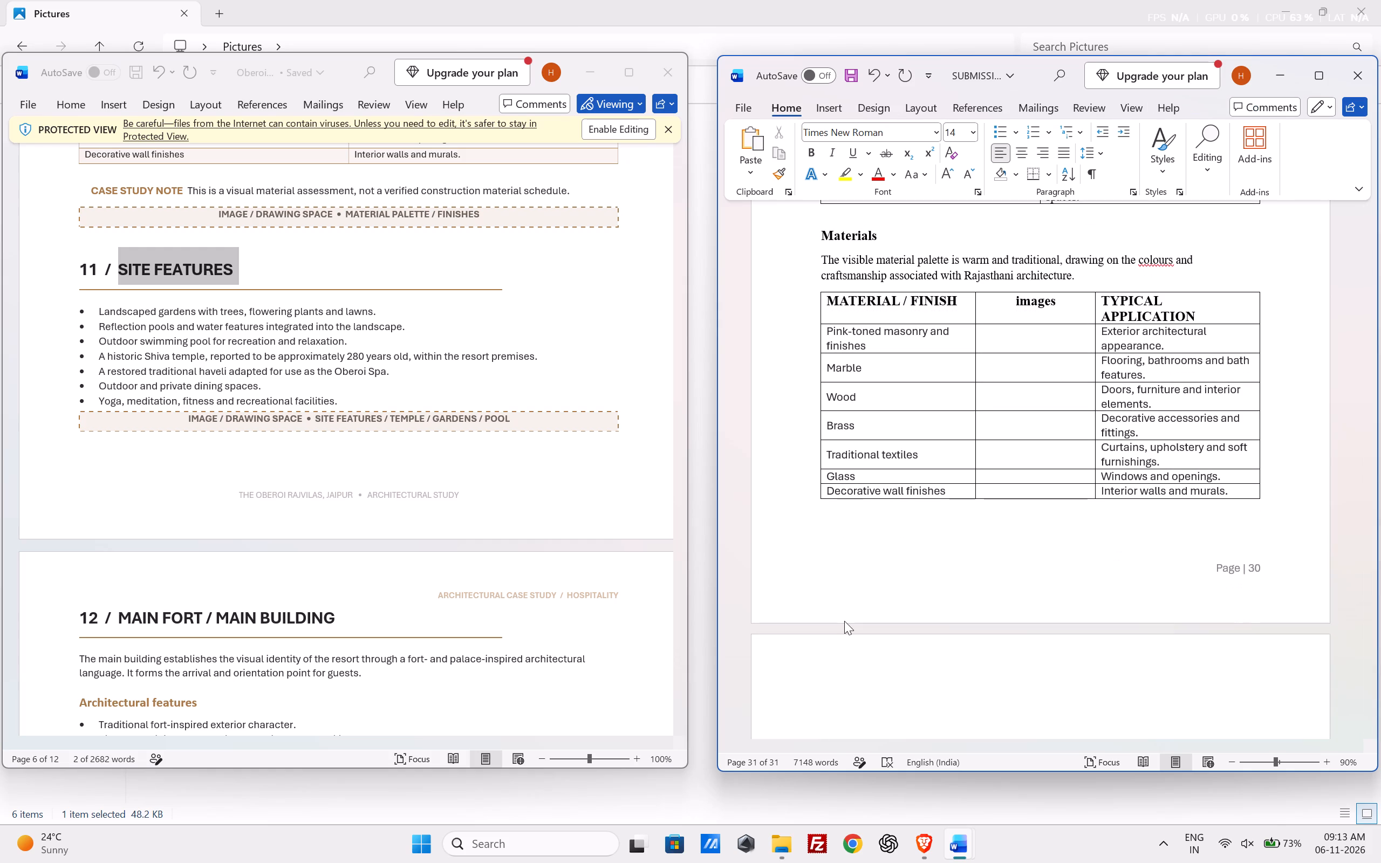
{"action": "key", "text": "ctrl+v"}
{"action": "scroll", "coordinate": [811, 576], "scroll_direction": "down", "scroll_amount": 2}
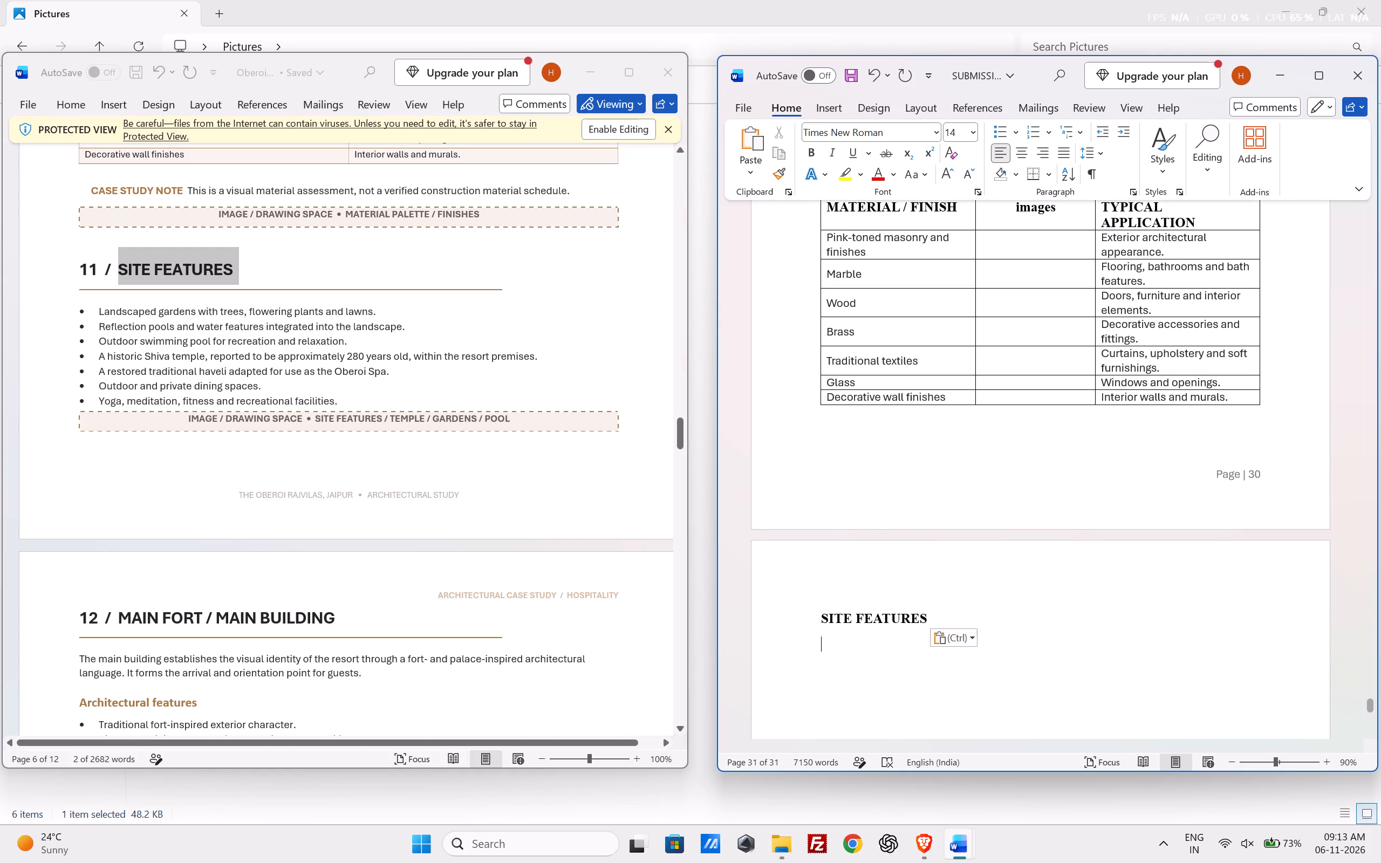
Copy the seven site feature items from the case study and paste them under the SITE FEATURES heading.
{"action": "left_click_drag", "start_coordinate": [334, 401], "coordinate": [97, 306]}
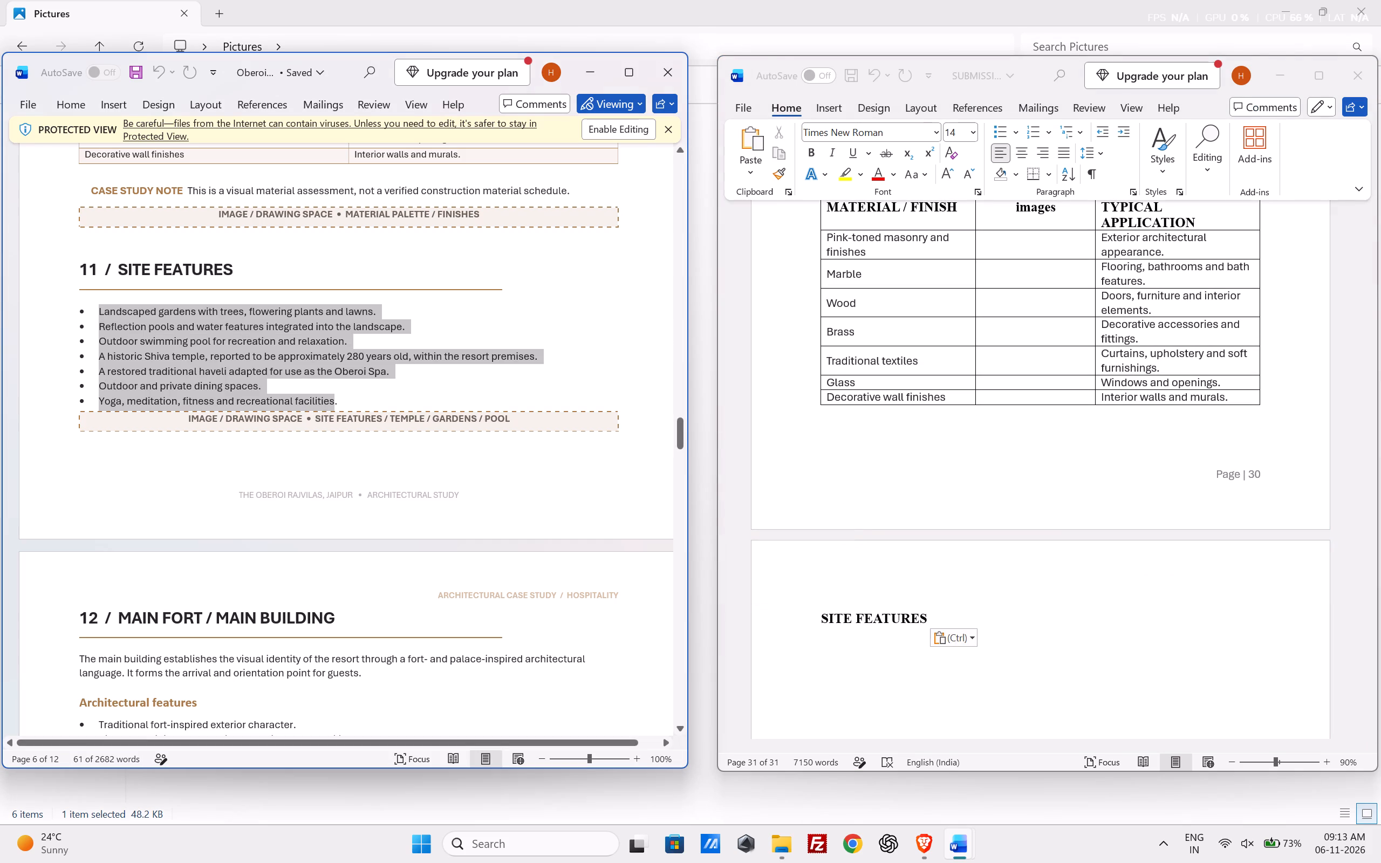
{"action": "key", "text": "ctrl+c"}
{"action": "scroll", "coordinate": [903, 627], "scroll_direction": "down", "scroll_amount": 4}
{"action": "left_click", "coordinate": [881, 522]}
{"action": "left_click", "coordinate": [977, 502]}
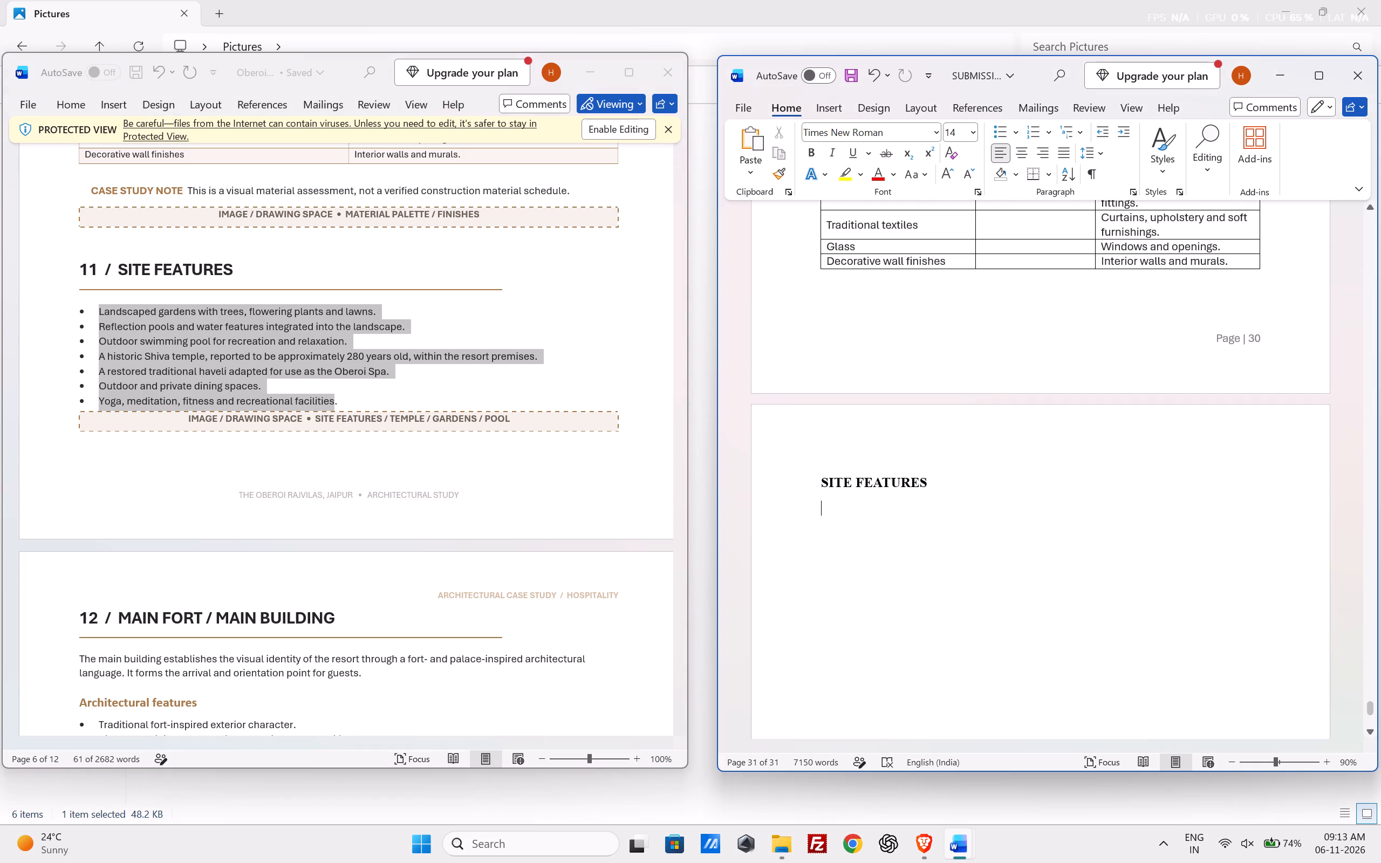
{"action": "key", "text": "ctrl+v"}
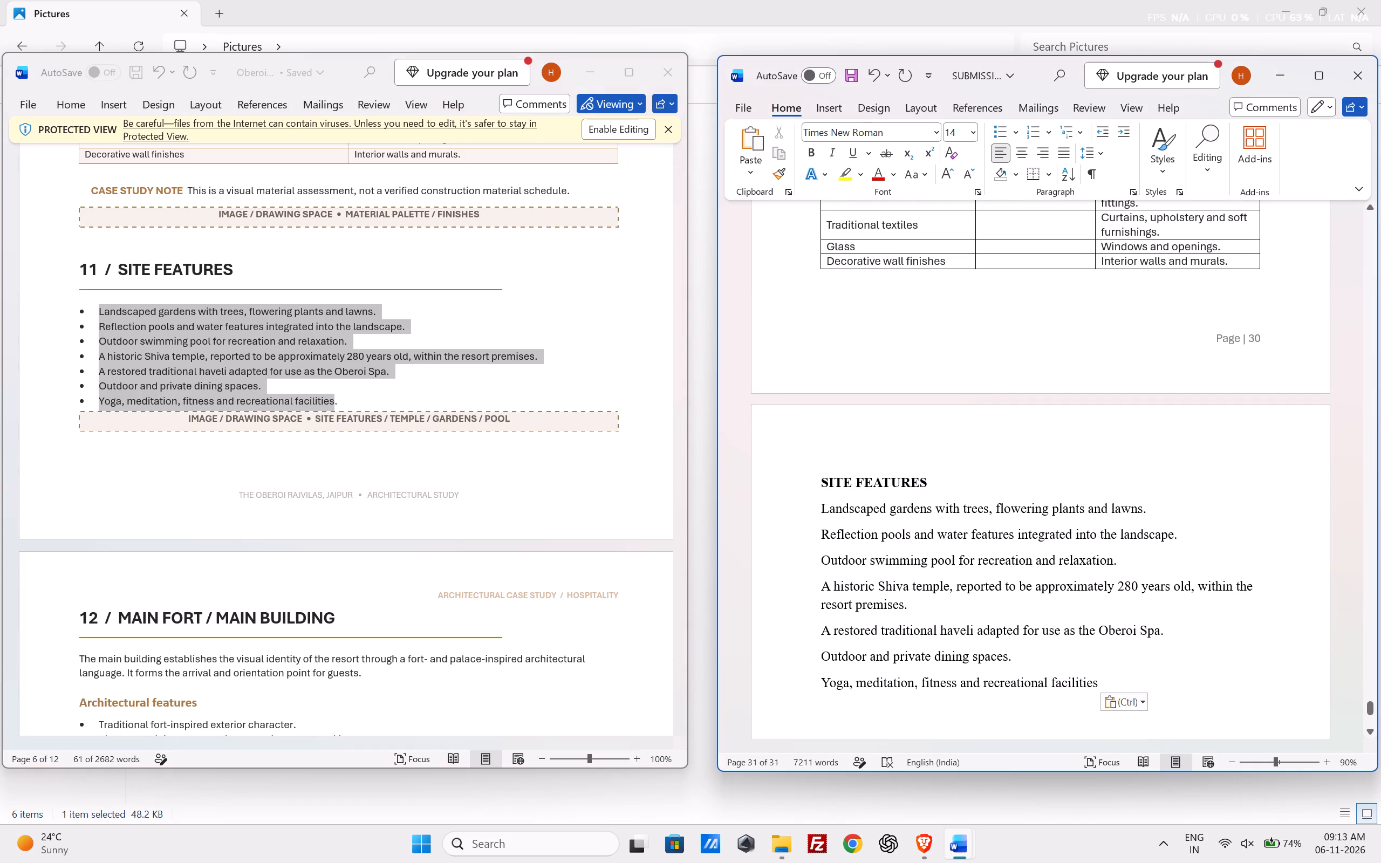
Format the seven pasted site feature lines as a bulleted list.
{"action": "left_click_drag", "start_coordinate": [1109, 682], "coordinate": [825, 503]}
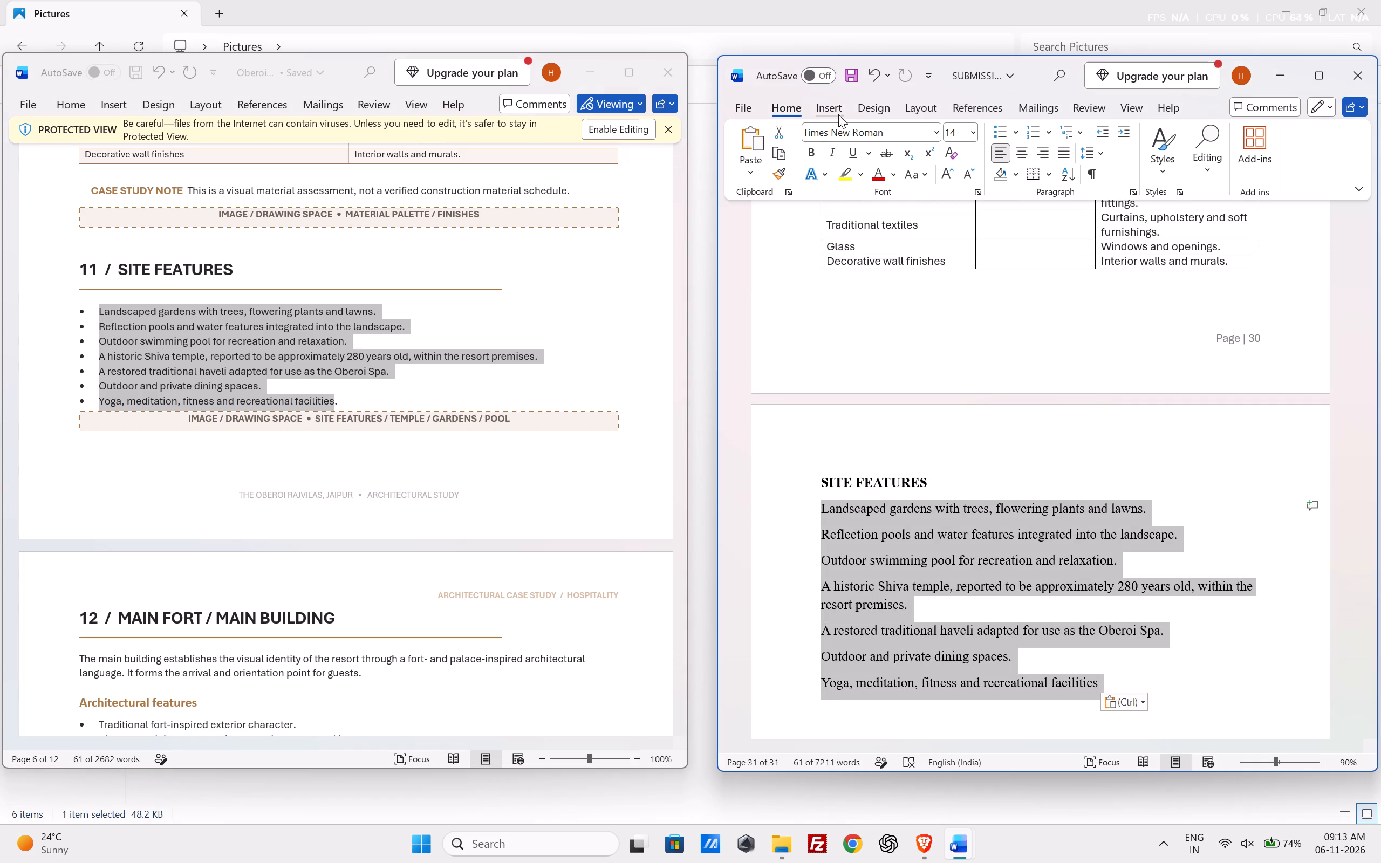
{"action": "left_click", "coordinate": [1003, 133]}
{"action": "scroll", "coordinate": [392, 355], "scroll_direction": "down", "scroll_amount": 2}
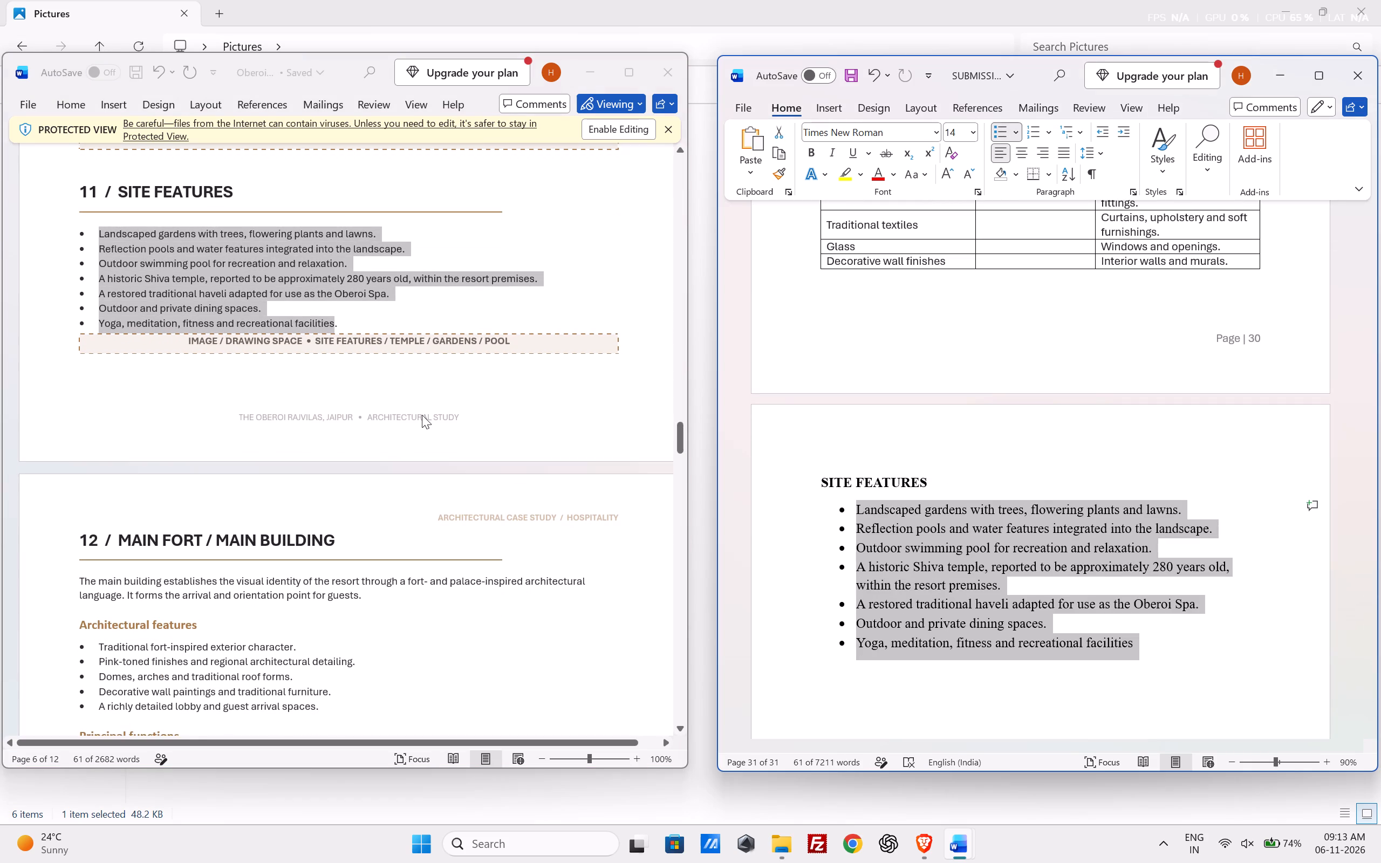
{"action": "left_click", "coordinate": [944, 441]}
Copy the words MAIN FORT from the section 12 heading of the case study.
{"action": "scroll", "coordinate": [938, 435], "scroll_direction": "down", "scroll_amount": 6}
{"action": "scroll", "coordinate": [332, 502], "scroll_direction": "down", "scroll_amount": 3}
{"action": "scroll", "coordinate": [324, 409], "scroll_direction": "down", "scroll_amount": 1}
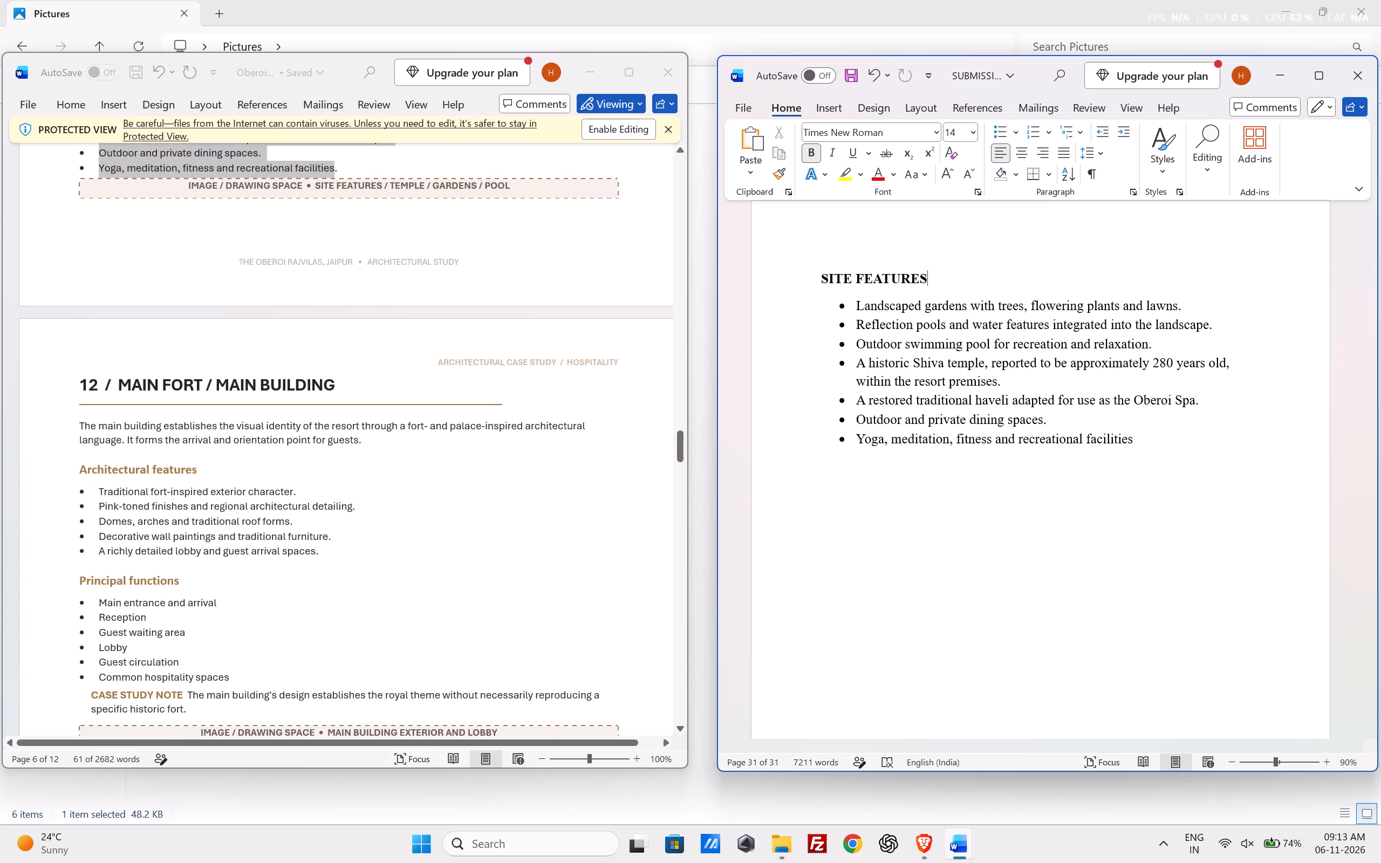
{"action": "left_click_drag", "start_coordinate": [200, 385], "coordinate": [121, 385]}
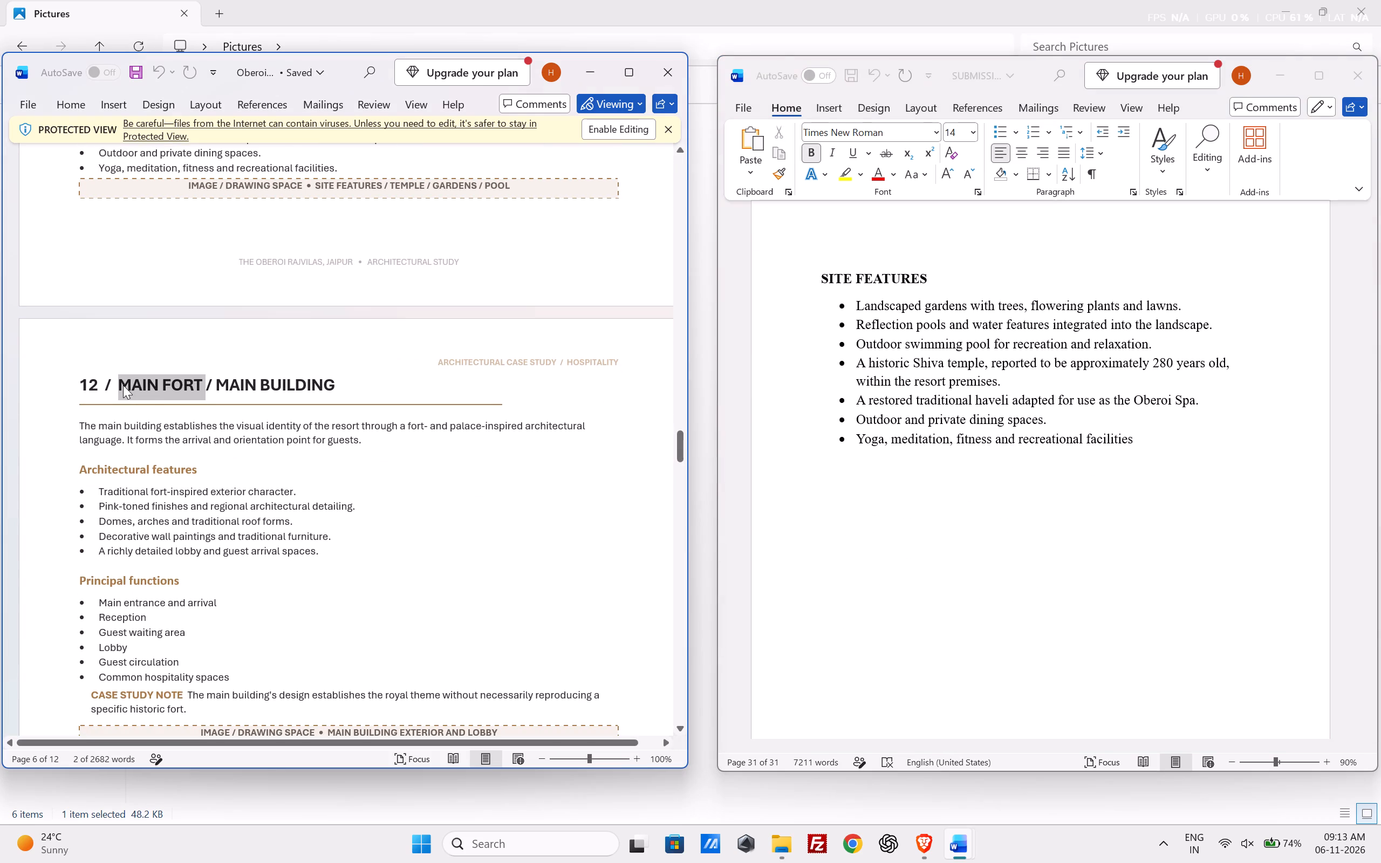
{"action": "key", "text": "ctrl+c"}
{"action": "scroll", "coordinate": [544, 489], "scroll_direction": "down", "scroll_amount": 3}
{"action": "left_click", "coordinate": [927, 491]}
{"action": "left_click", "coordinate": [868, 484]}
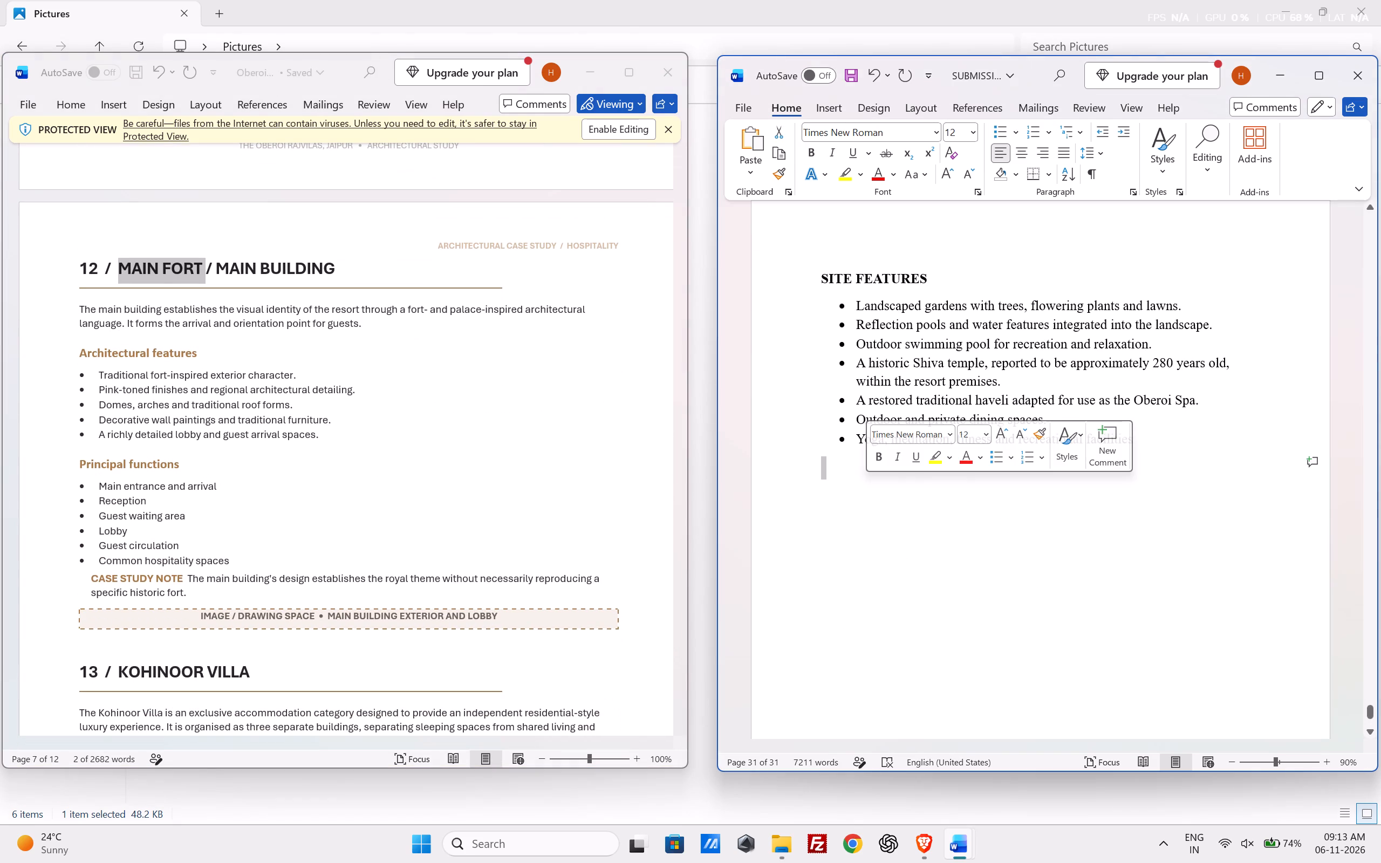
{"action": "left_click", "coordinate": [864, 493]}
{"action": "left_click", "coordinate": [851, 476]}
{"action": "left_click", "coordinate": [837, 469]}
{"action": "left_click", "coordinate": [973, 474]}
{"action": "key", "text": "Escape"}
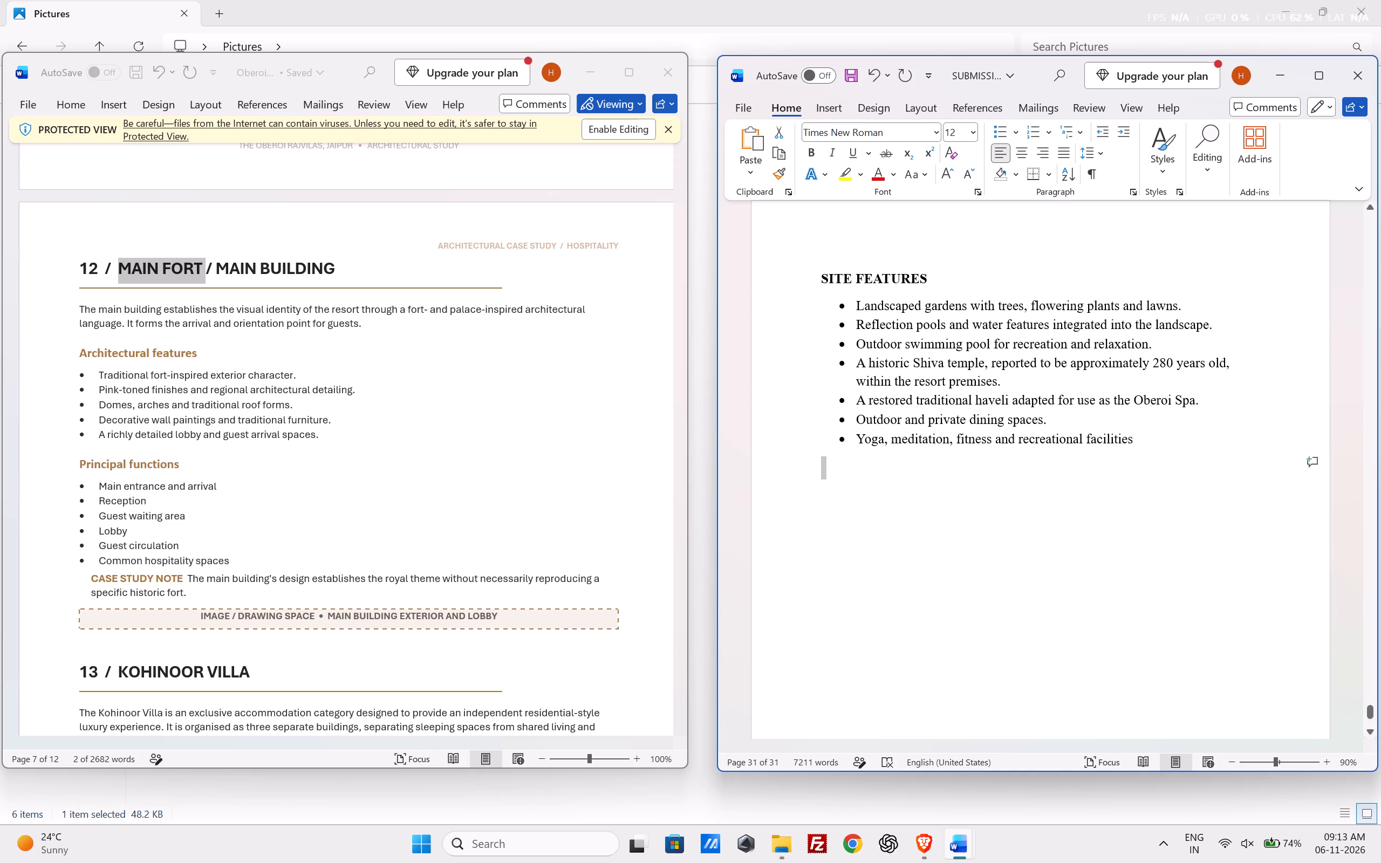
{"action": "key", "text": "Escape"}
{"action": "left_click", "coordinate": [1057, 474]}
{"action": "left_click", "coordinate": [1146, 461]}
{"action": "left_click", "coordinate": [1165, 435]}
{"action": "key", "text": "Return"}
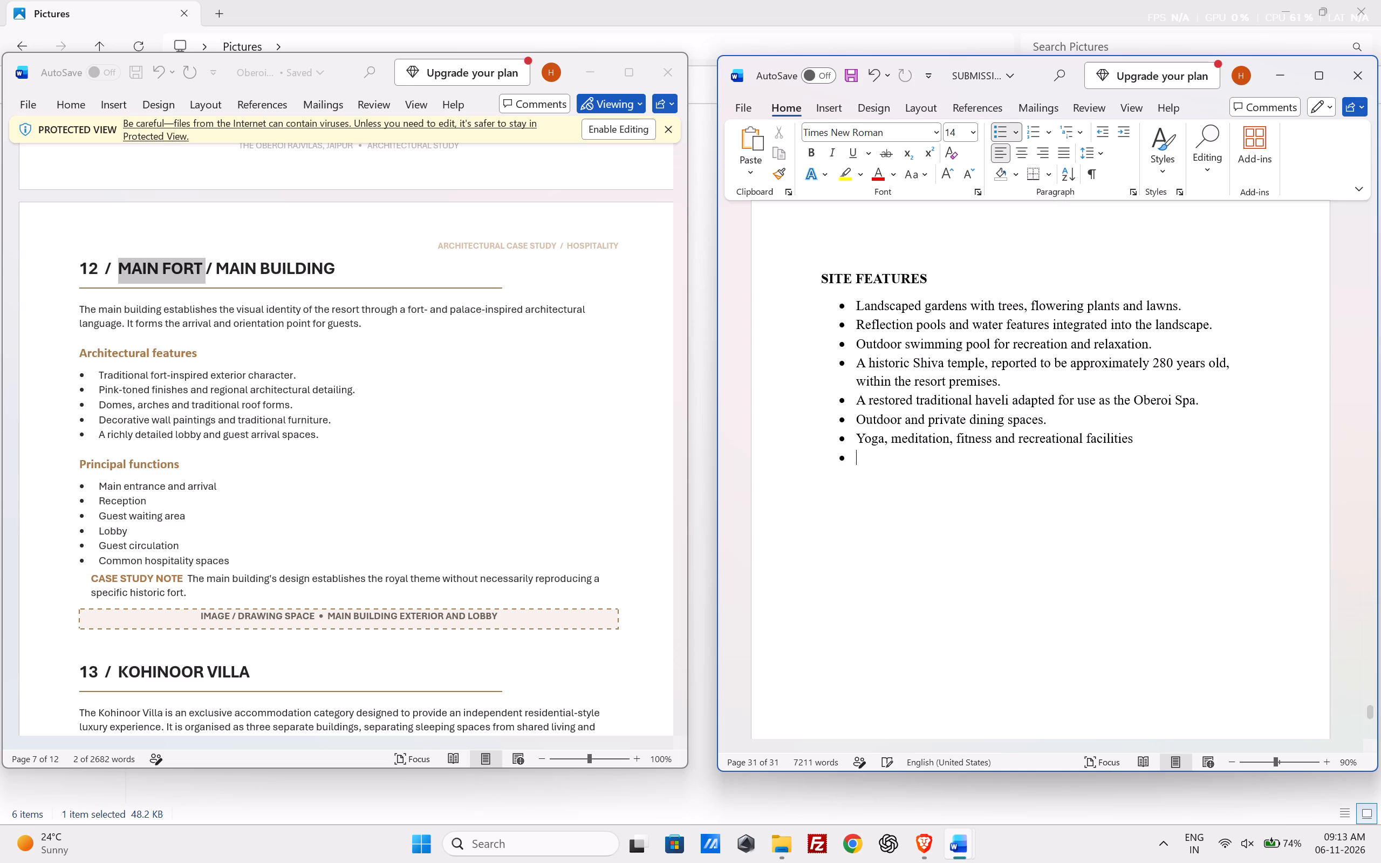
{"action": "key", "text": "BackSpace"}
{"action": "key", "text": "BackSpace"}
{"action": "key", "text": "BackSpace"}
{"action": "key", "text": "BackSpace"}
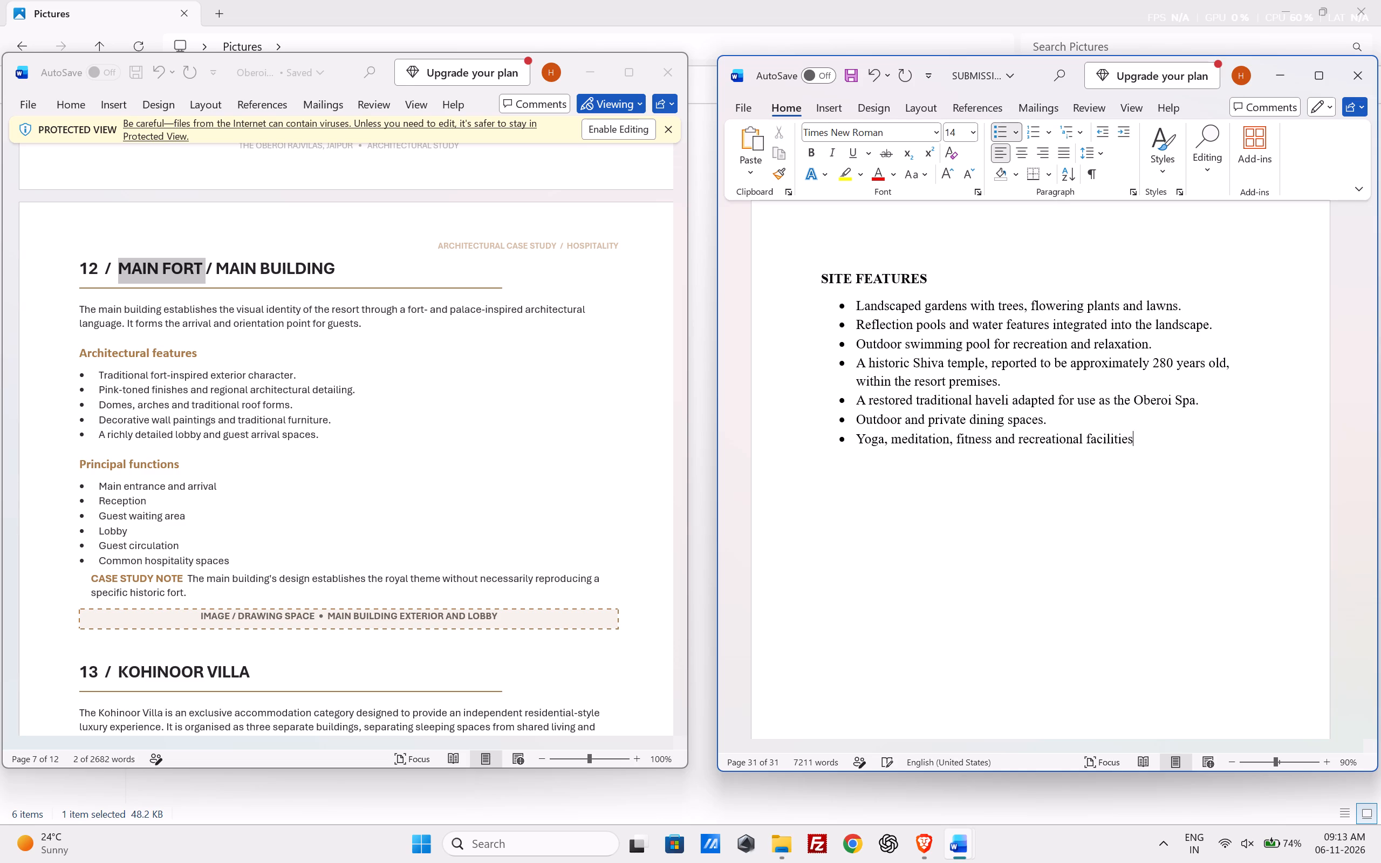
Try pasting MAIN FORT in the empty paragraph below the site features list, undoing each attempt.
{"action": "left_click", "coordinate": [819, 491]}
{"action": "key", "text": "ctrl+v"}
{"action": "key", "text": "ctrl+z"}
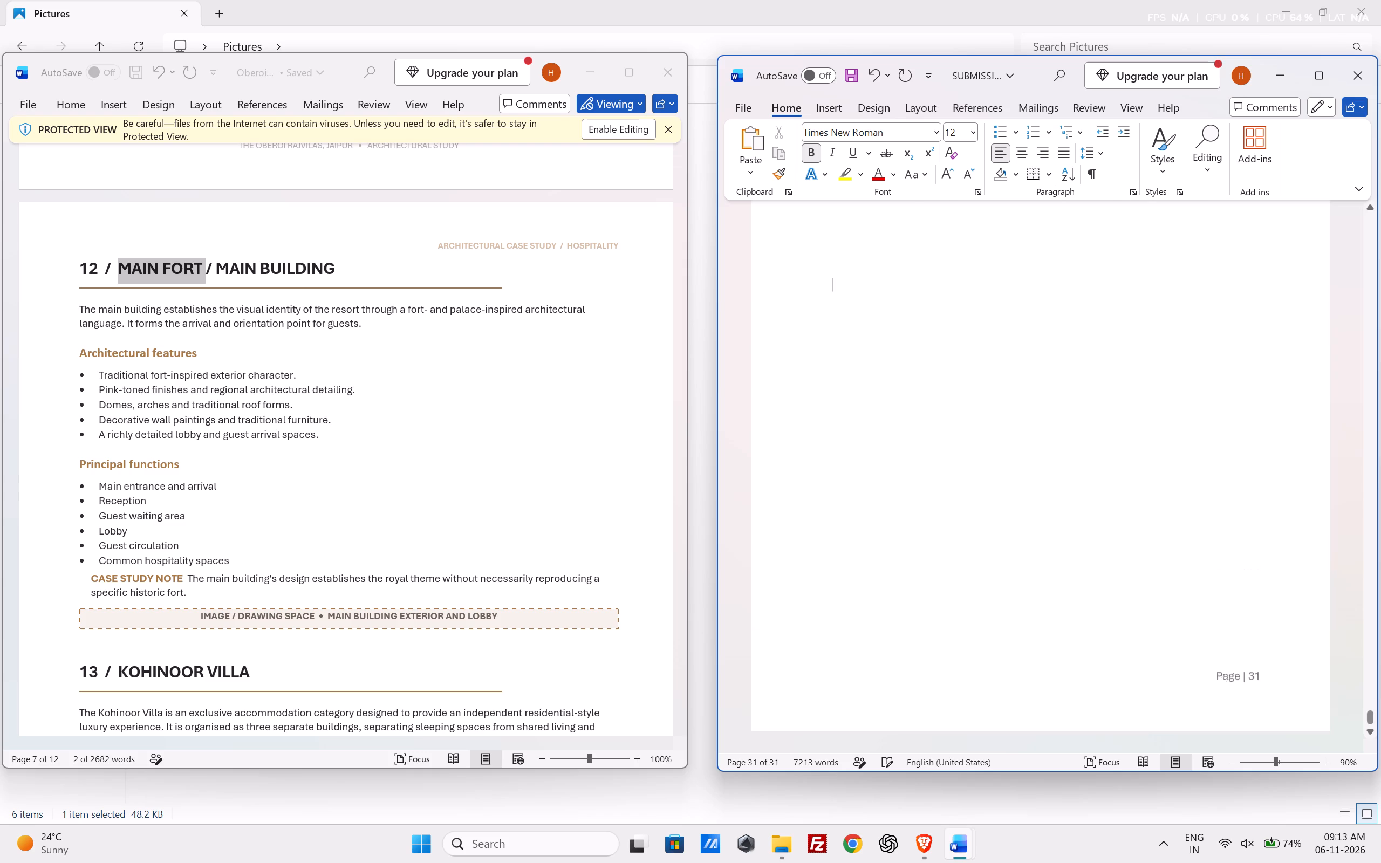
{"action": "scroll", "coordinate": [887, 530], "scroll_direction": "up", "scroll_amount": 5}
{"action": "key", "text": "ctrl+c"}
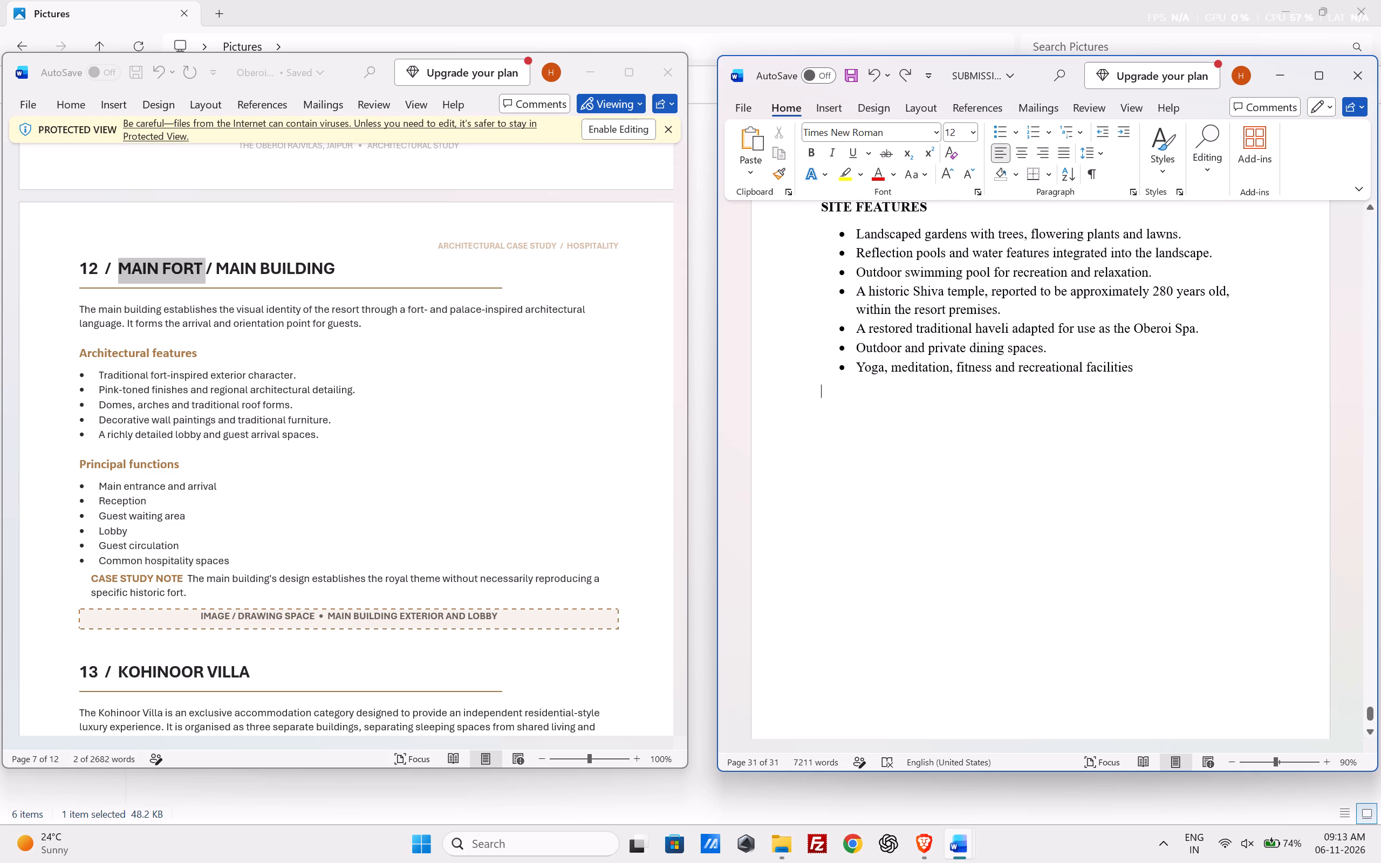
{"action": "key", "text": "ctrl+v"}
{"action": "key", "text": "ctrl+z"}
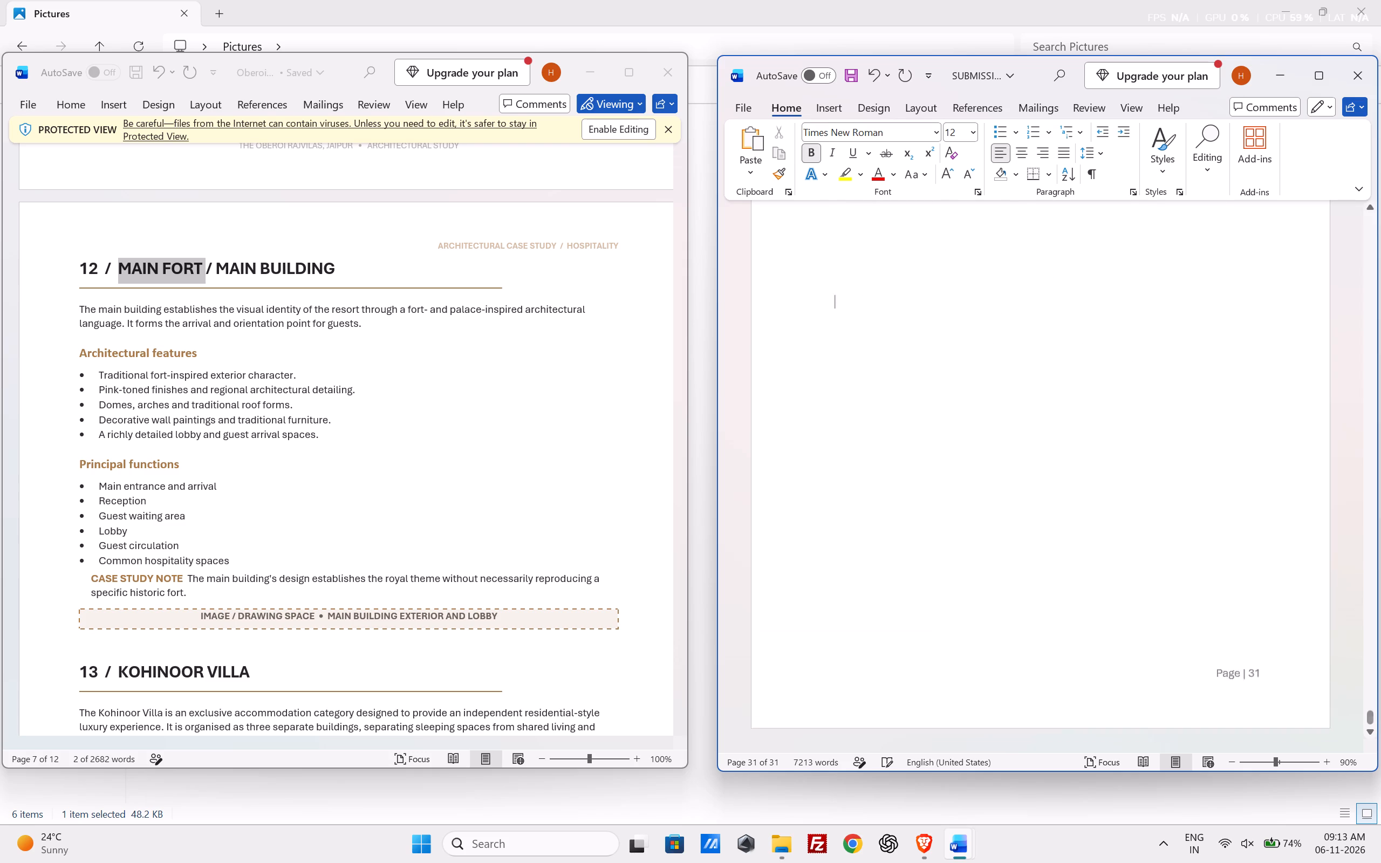
Add a new line after the last site feature item and paste MAIN FORT there.
{"action": "scroll", "coordinate": [983, 383], "scroll_direction": "up", "scroll_amount": 4}
{"action": "left_click", "coordinate": [1150, 342]}
{"action": "key", "text": "Return"}
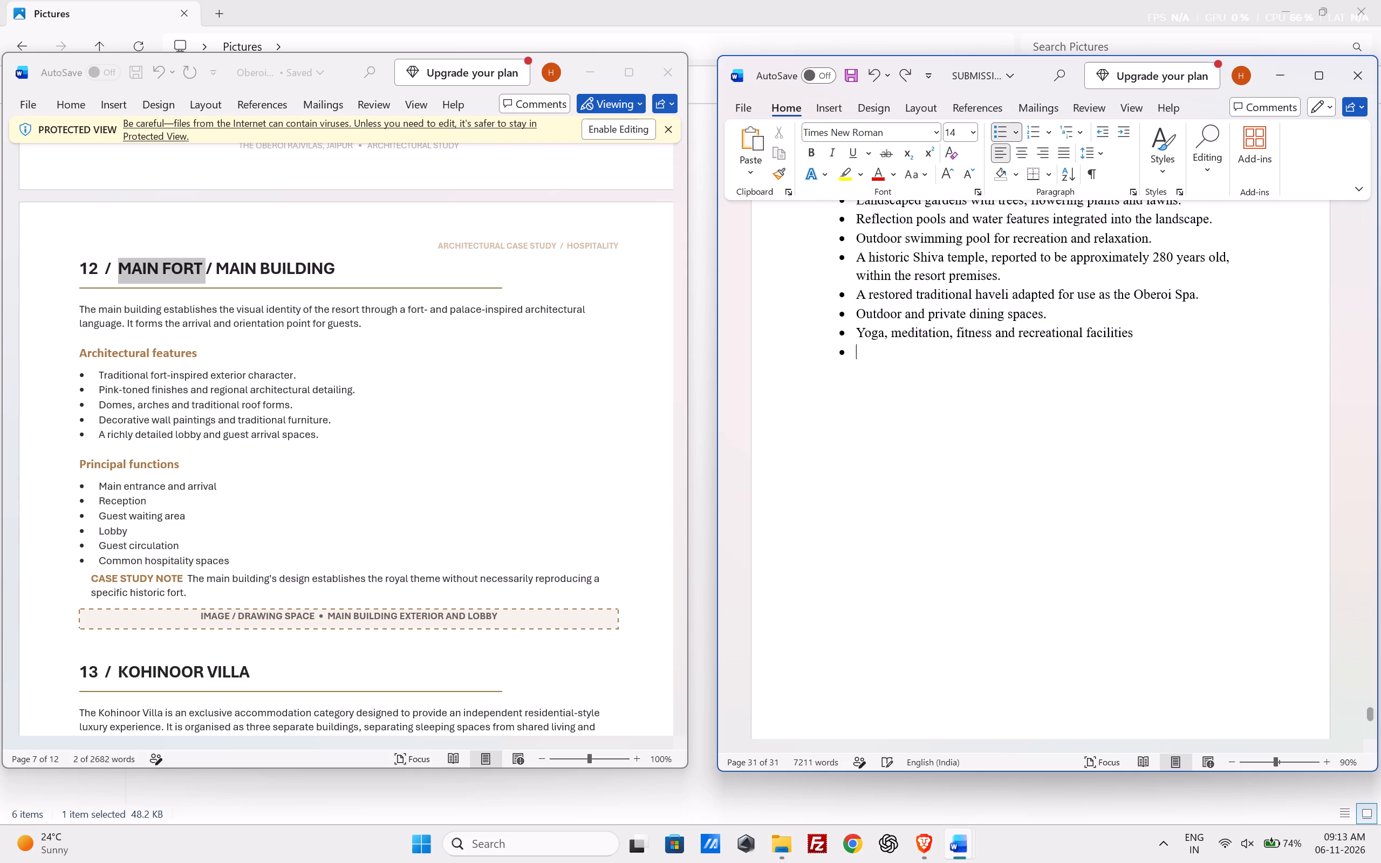
{"action": "key", "text": "ctrl+v"}
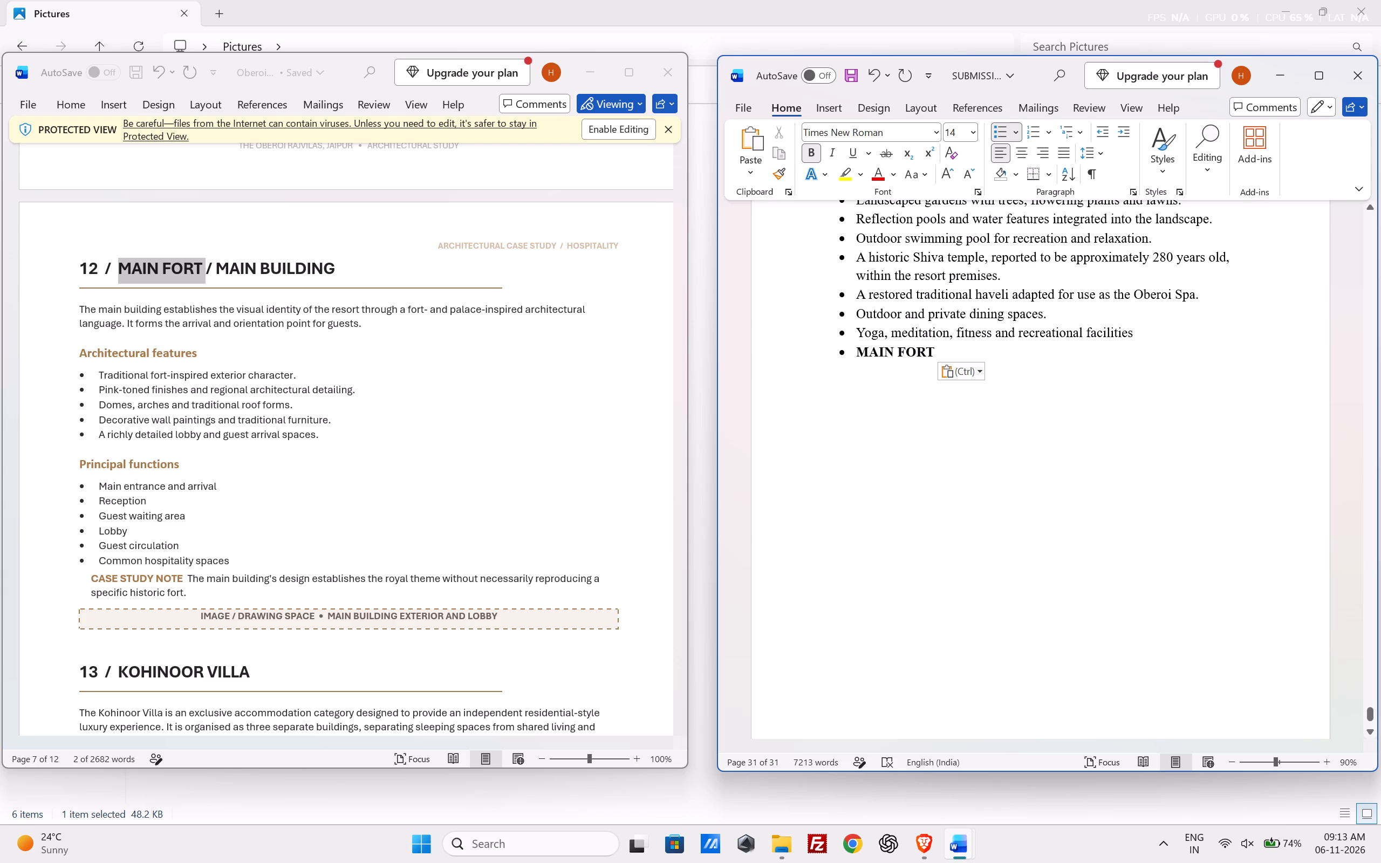
Remove the bullet and indent from the MAIN FORT line, leaving it as a heading directly below the site features list.
{"action": "left_click", "coordinate": [851, 360]}
{"action": "key", "text": "backslash"}
{"action": "key", "text": "Return"}
{"action": "key", "text": "Return"}
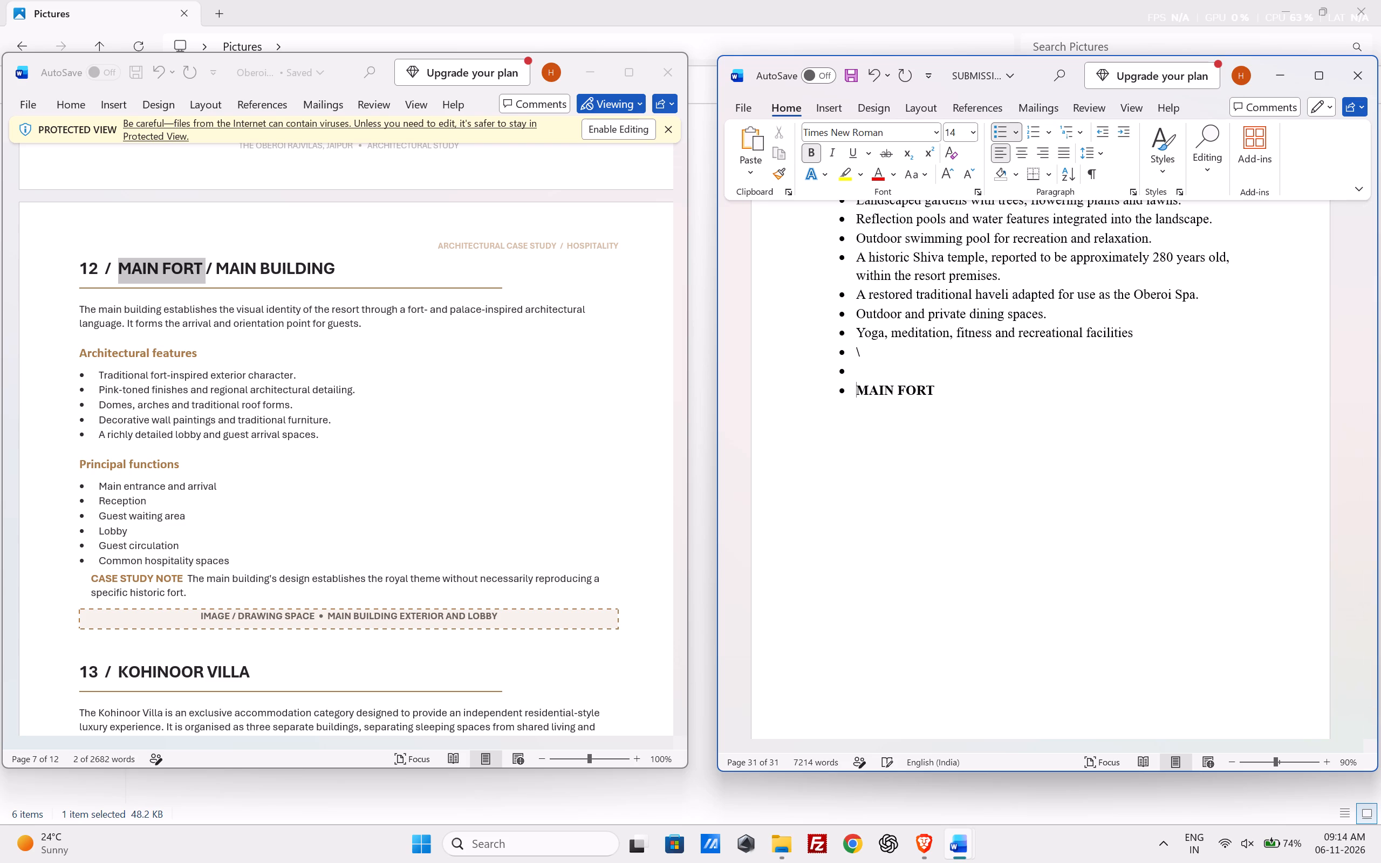
{"action": "key", "text": "BackSpace"}
{"action": "key", "text": "BackSpace"}
{"action": "key", "text": "BackSpace"}
{"action": "key", "text": "BackSpace"}
{"action": "key", "text": "BackSpace"}
{"action": "key", "text": "BackSpace"}
{"action": "key", "text": "BackSpace"}
{"action": "key", "text": "BackSpace"}
{"action": "key", "text": "BackSpace"}
{"action": "key", "text": "BackSpace"}
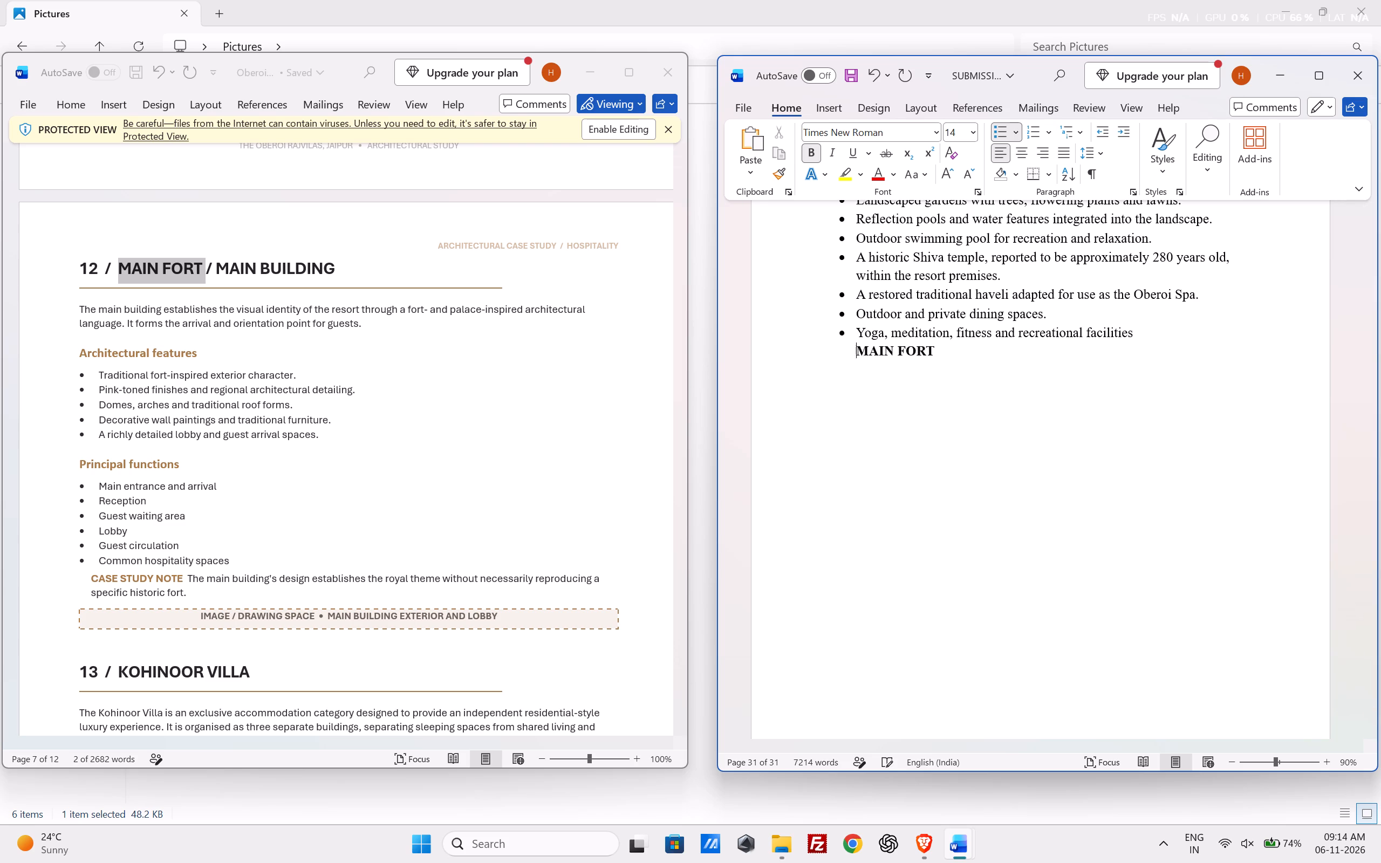
{"action": "key", "text": "BackSpace"}
{"action": "key", "text": "BackSpace"}
Copy the section 12 introductory paragraph on the main building from the case study and paste it on a new line below MAIN FORT.
{"action": "left_click", "coordinate": [449, 323]}
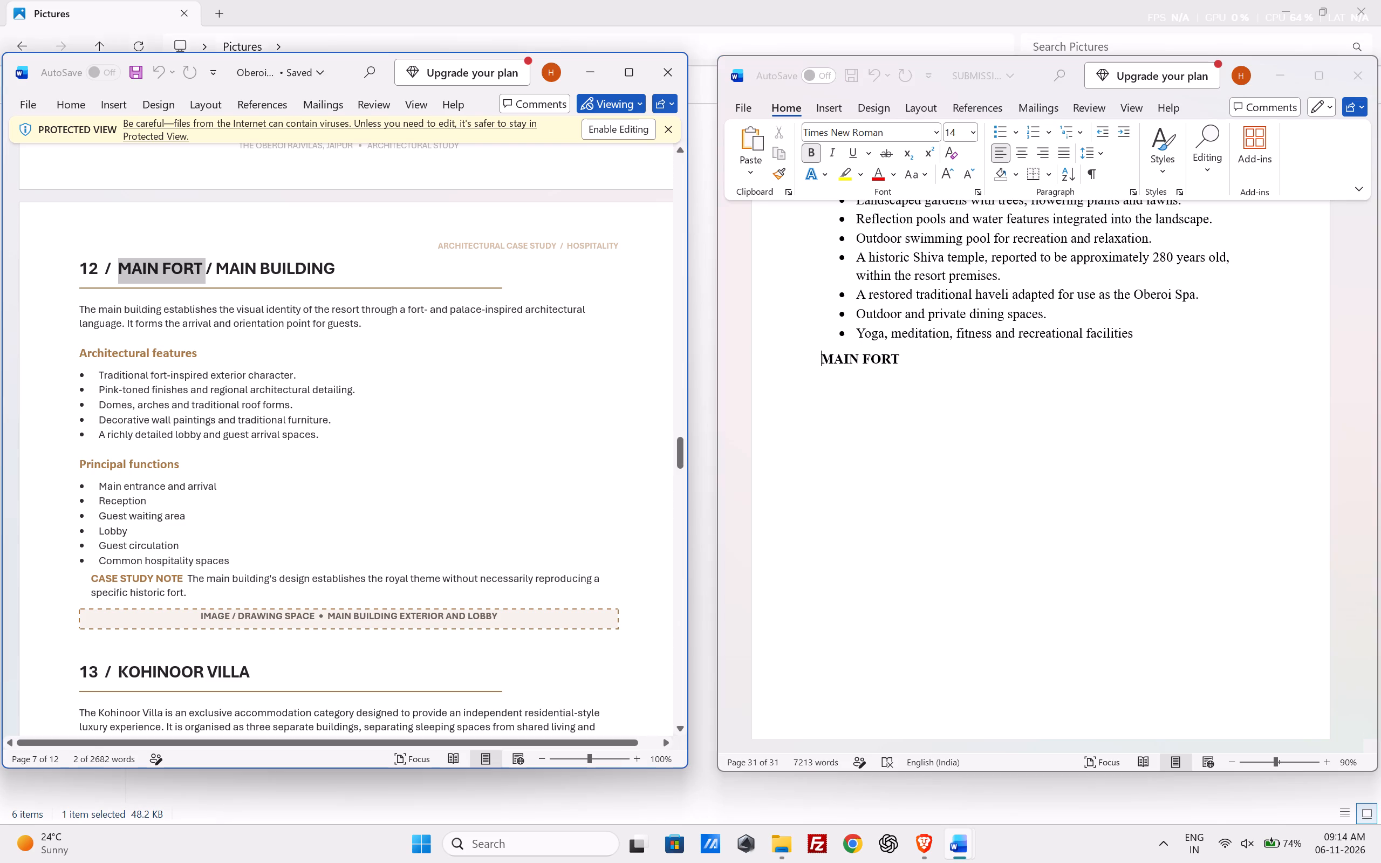
{"action": "left_click_drag", "start_coordinate": [378, 333], "coordinate": [76, 316]}
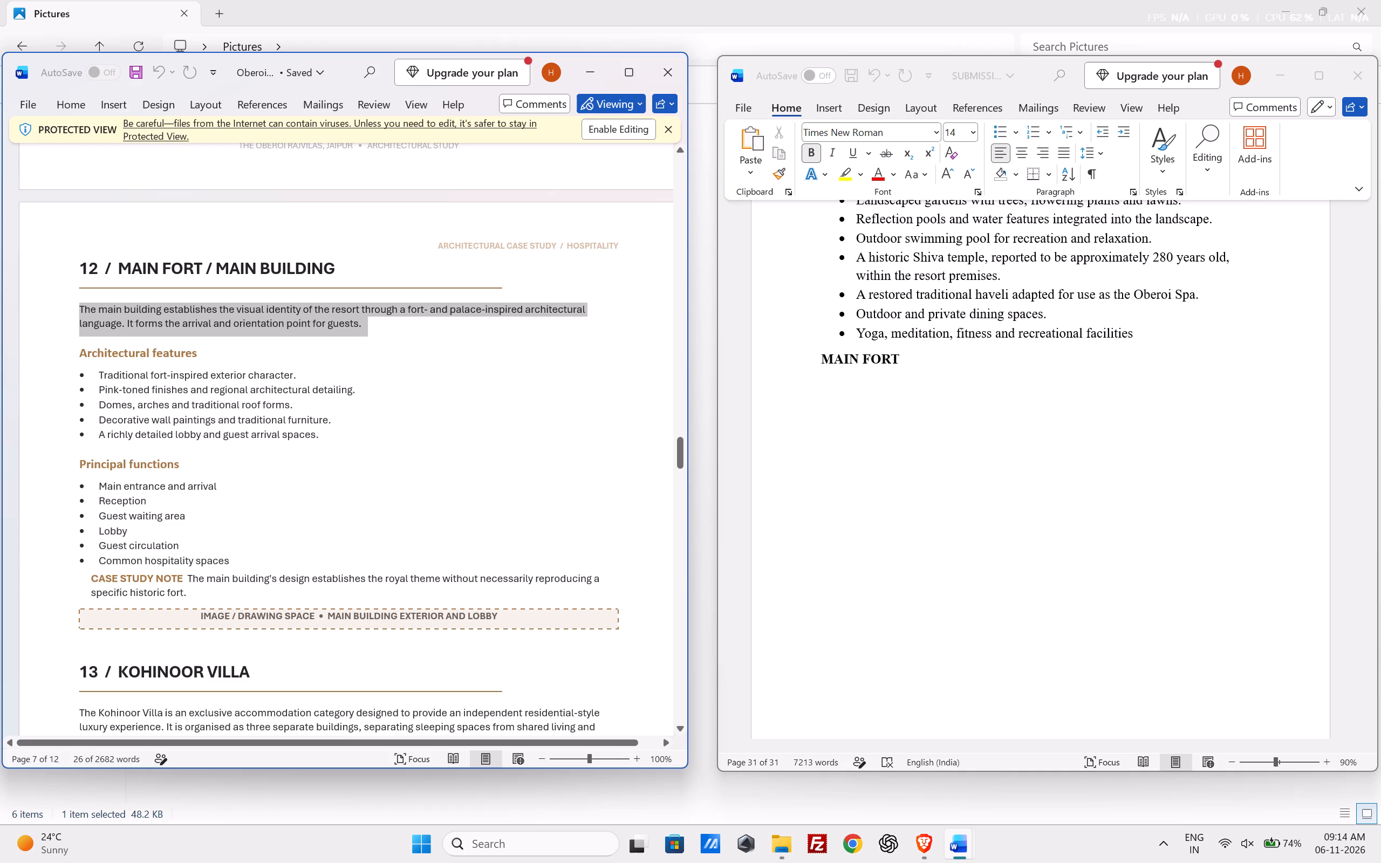
{"action": "key", "text": "ctrl+c"}
{"action": "left_click", "coordinate": [854, 401]}
{"action": "left_click", "coordinate": [836, 391]}
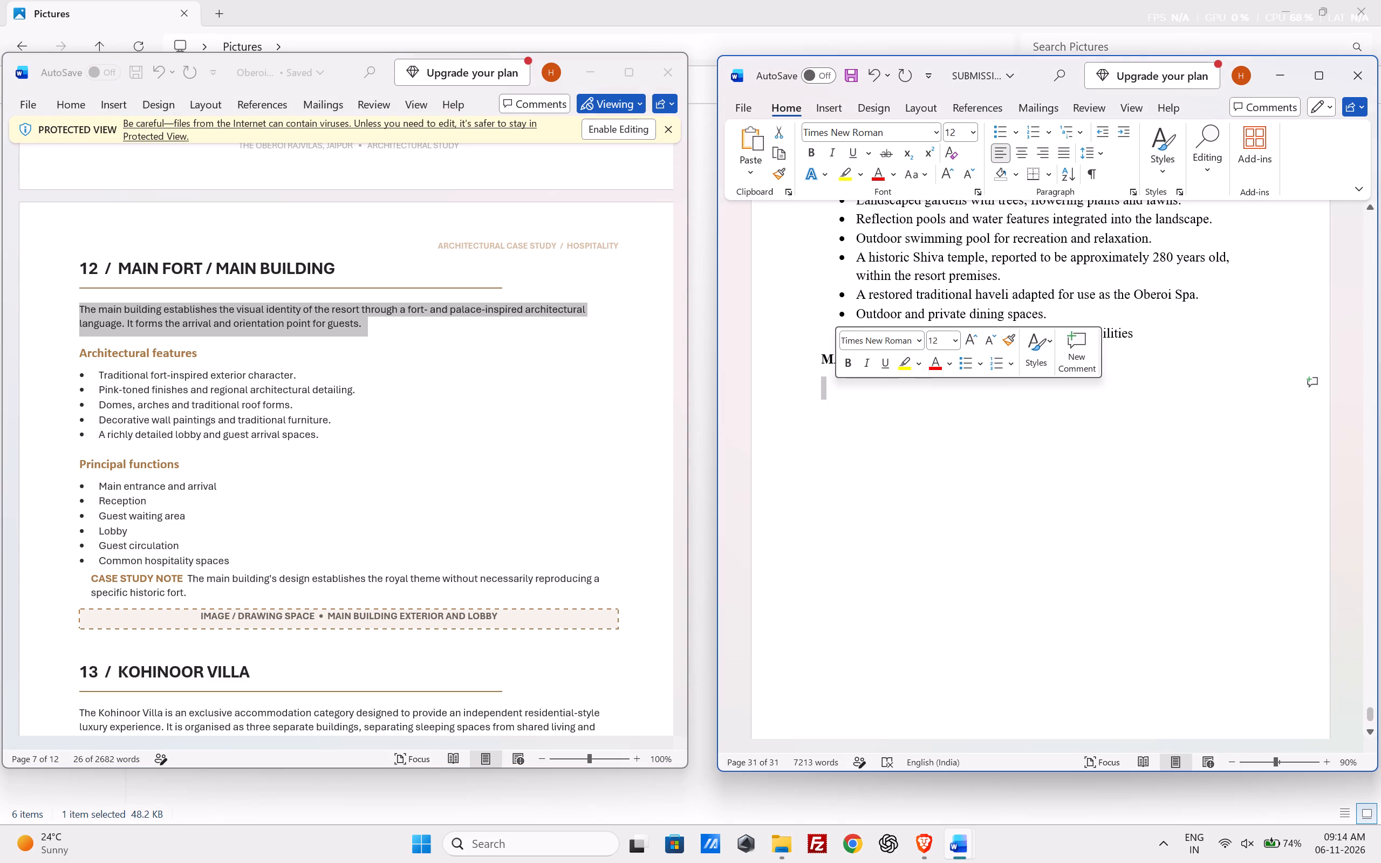
{"action": "left_click", "coordinate": [832, 394]}
{"action": "left_click", "coordinate": [924, 353]}
{"action": "key", "text": "Return"}
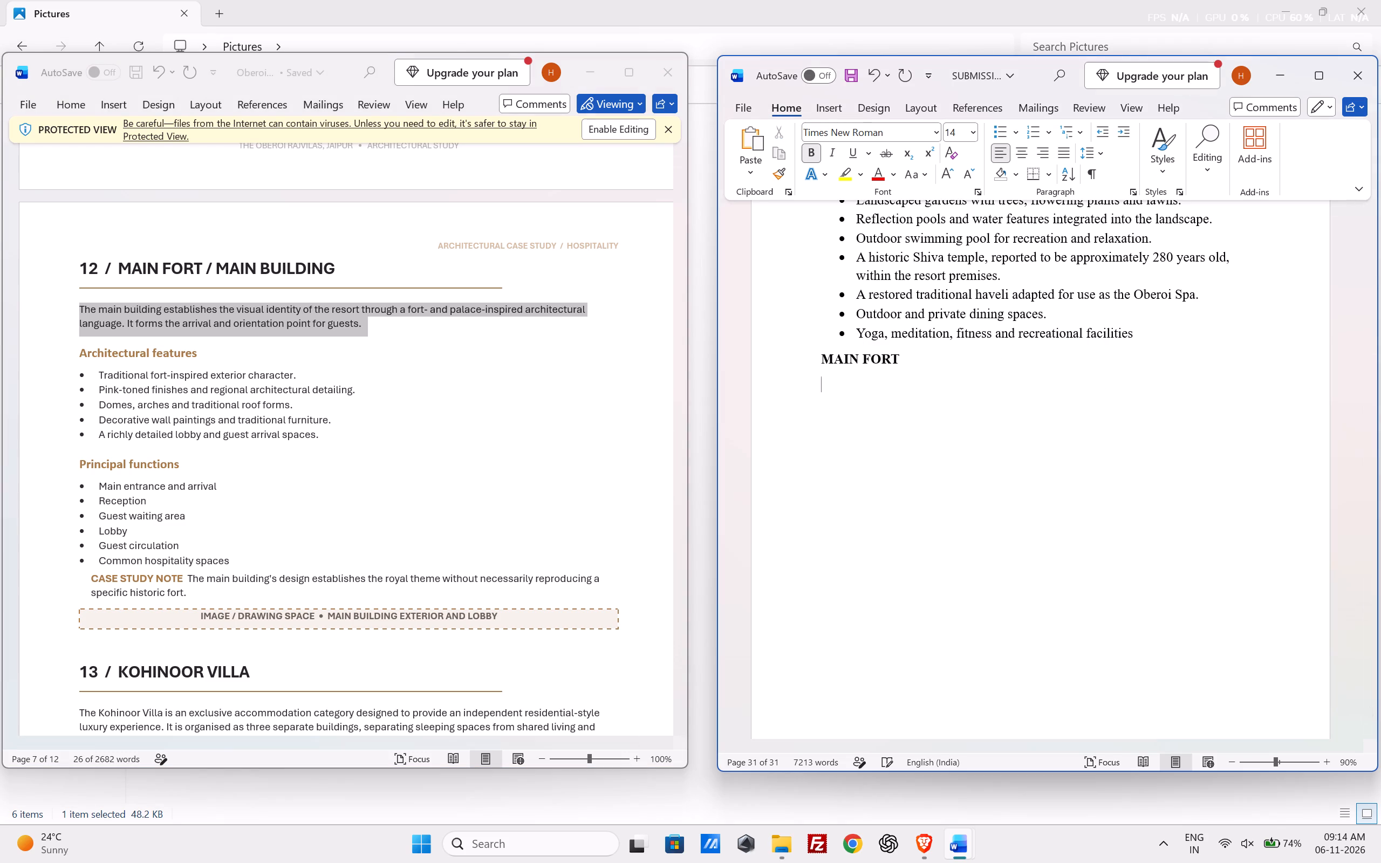
{"action": "key", "text": "ctrl+v"}
Copy the Architectural features subheading from the case study and paste it below the main building paragraph.
{"action": "scroll", "coordinate": [367, 416], "scroll_direction": "down", "scroll_amount": 1}
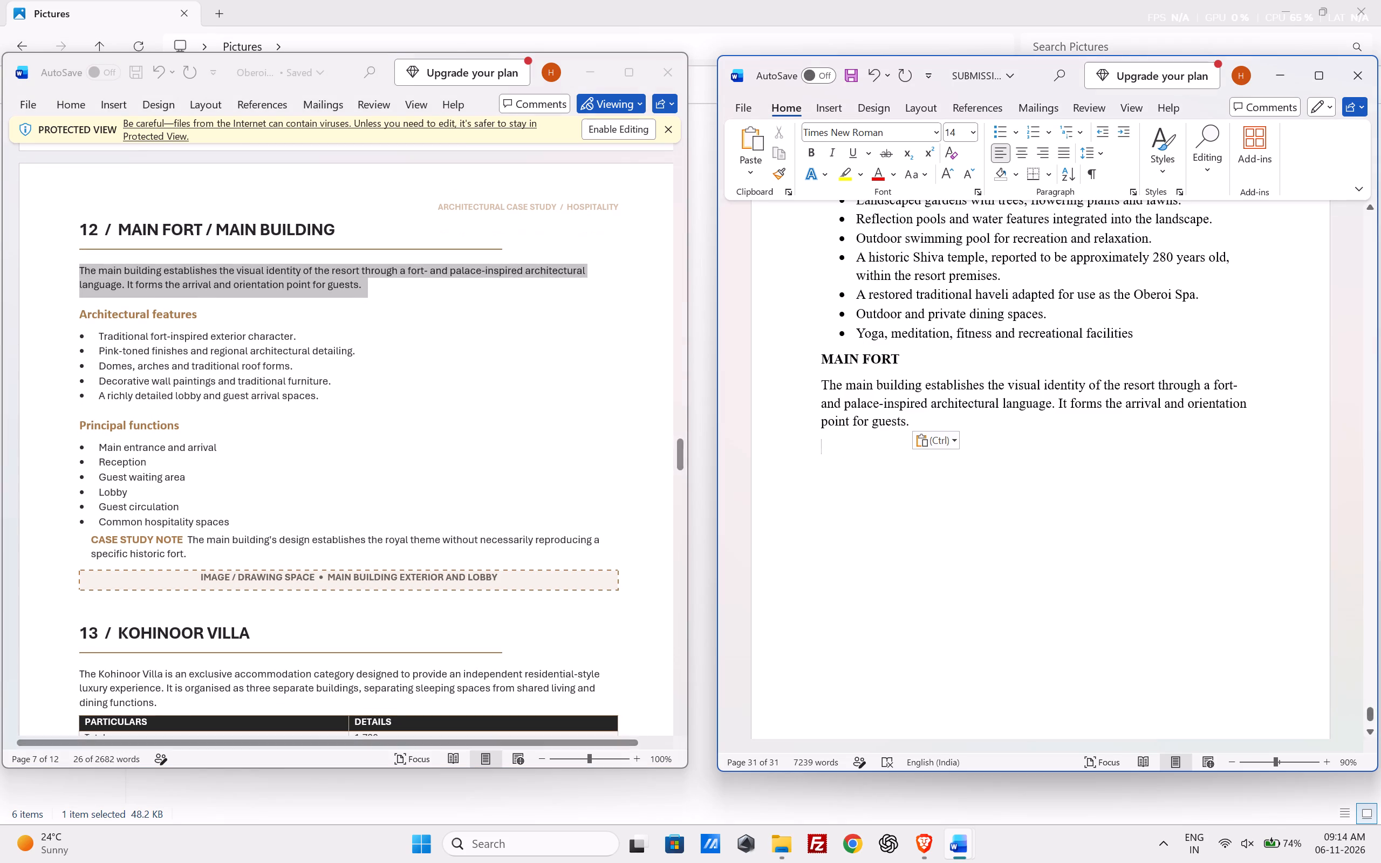
{"action": "left_click", "coordinate": [838, 486]}
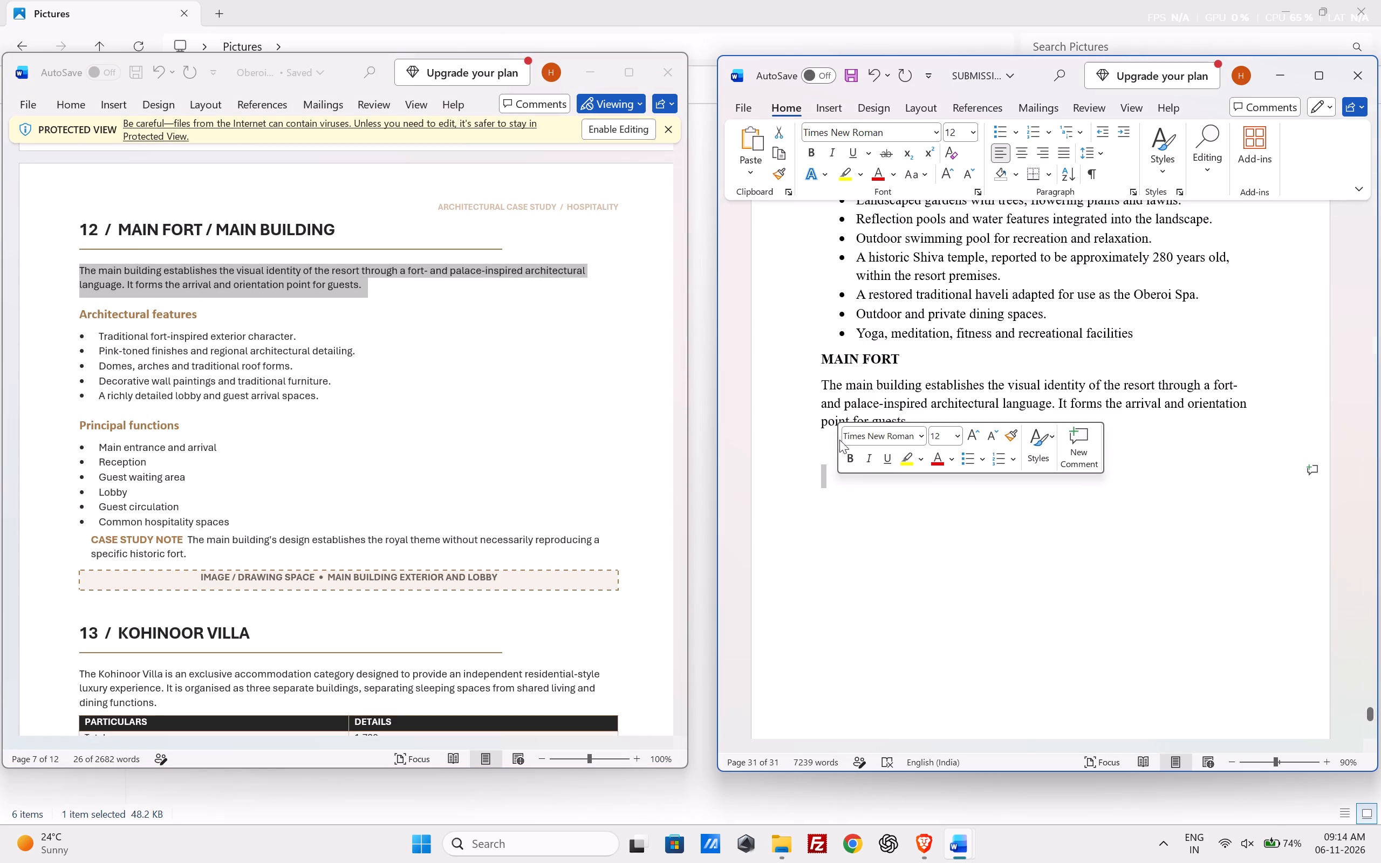
{"action": "left_click", "coordinate": [1015, 513]}
{"action": "scroll", "coordinate": [908, 449], "scroll_direction": "down", "scroll_amount": 1}
{"action": "left_click", "coordinate": [863, 430]}
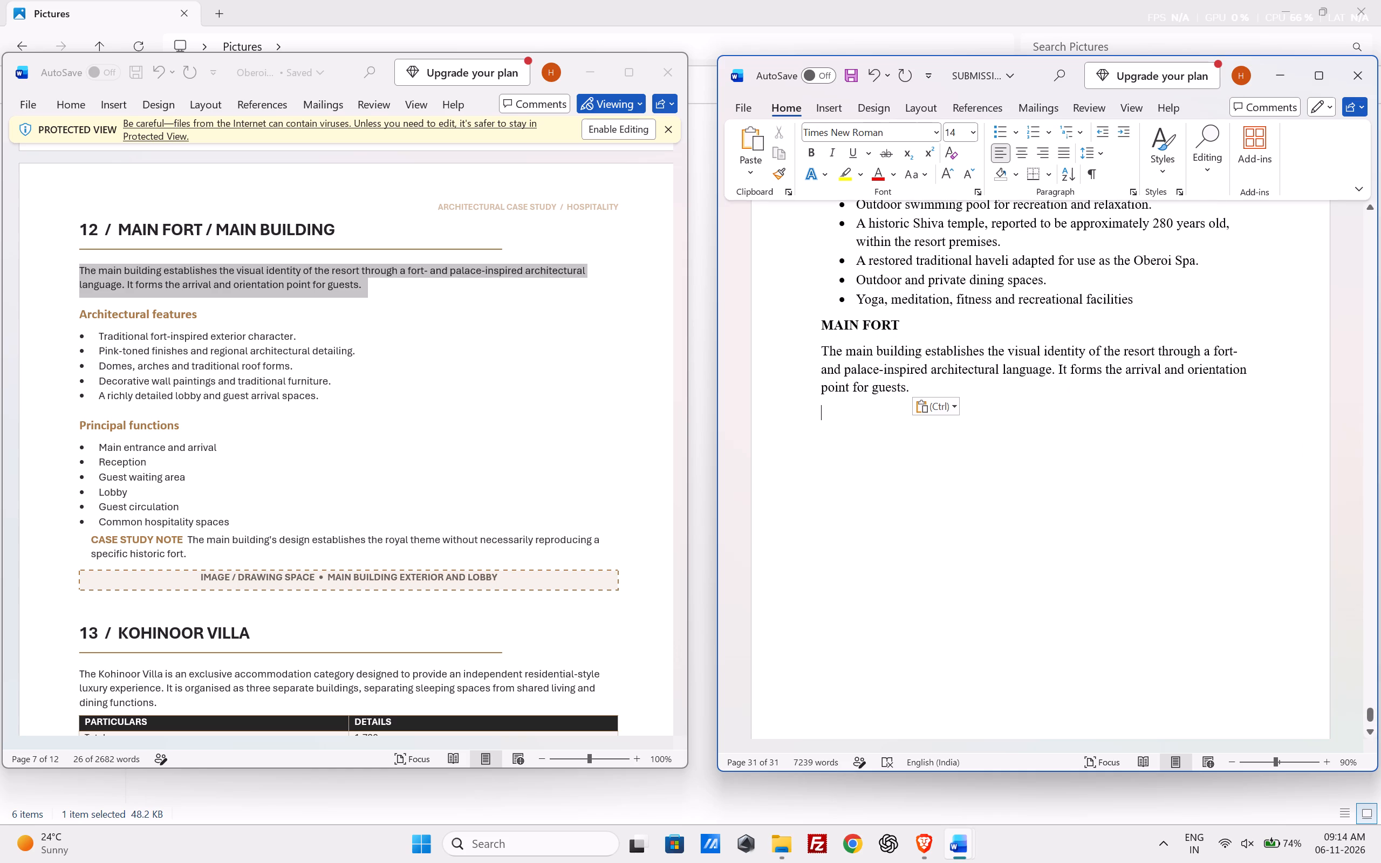
{"action": "left_click_drag", "start_coordinate": [201, 313], "coordinate": [75, 317]}
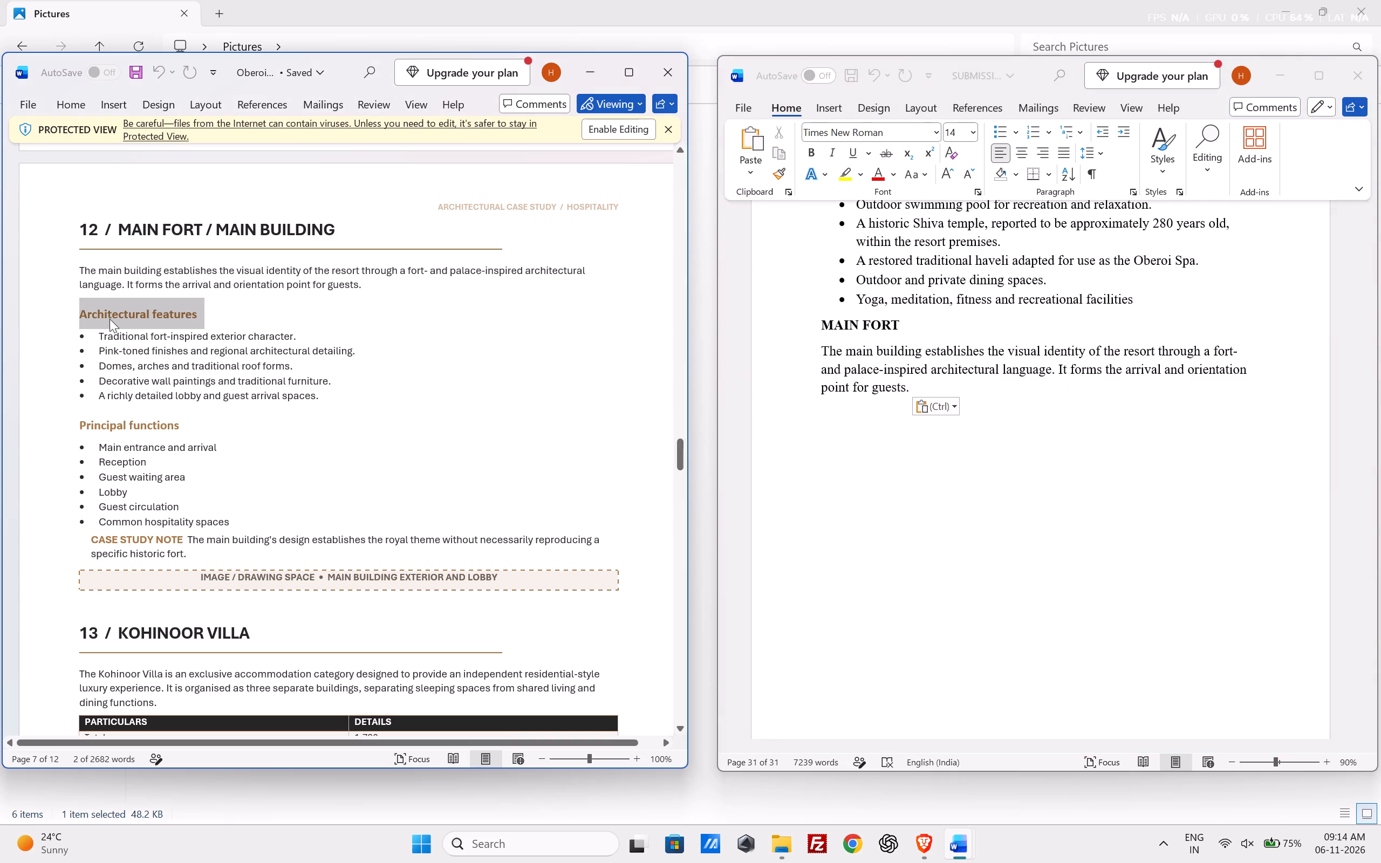
{"action": "key", "text": "ctrl+c"}
{"action": "left_click", "coordinate": [837, 413]}
{"action": "key", "text": "ctrl+v"}
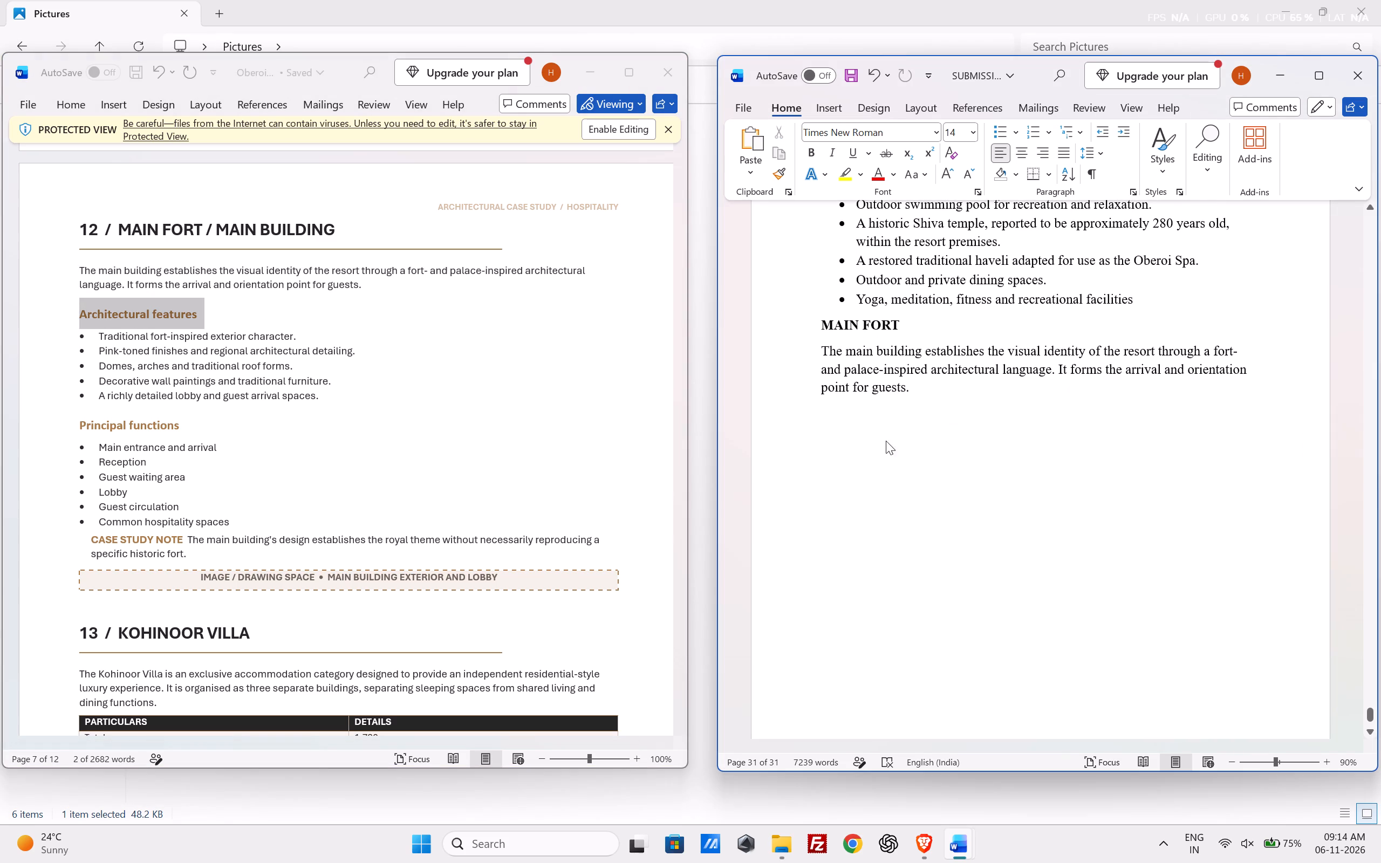
Copy the case study text from "Traditional fort-inspired exterior character" through "Common hospitality spaces" and paste it below Architectural features.
{"action": "left_click_drag", "start_coordinate": [98, 333], "coordinate": [188, 493]}
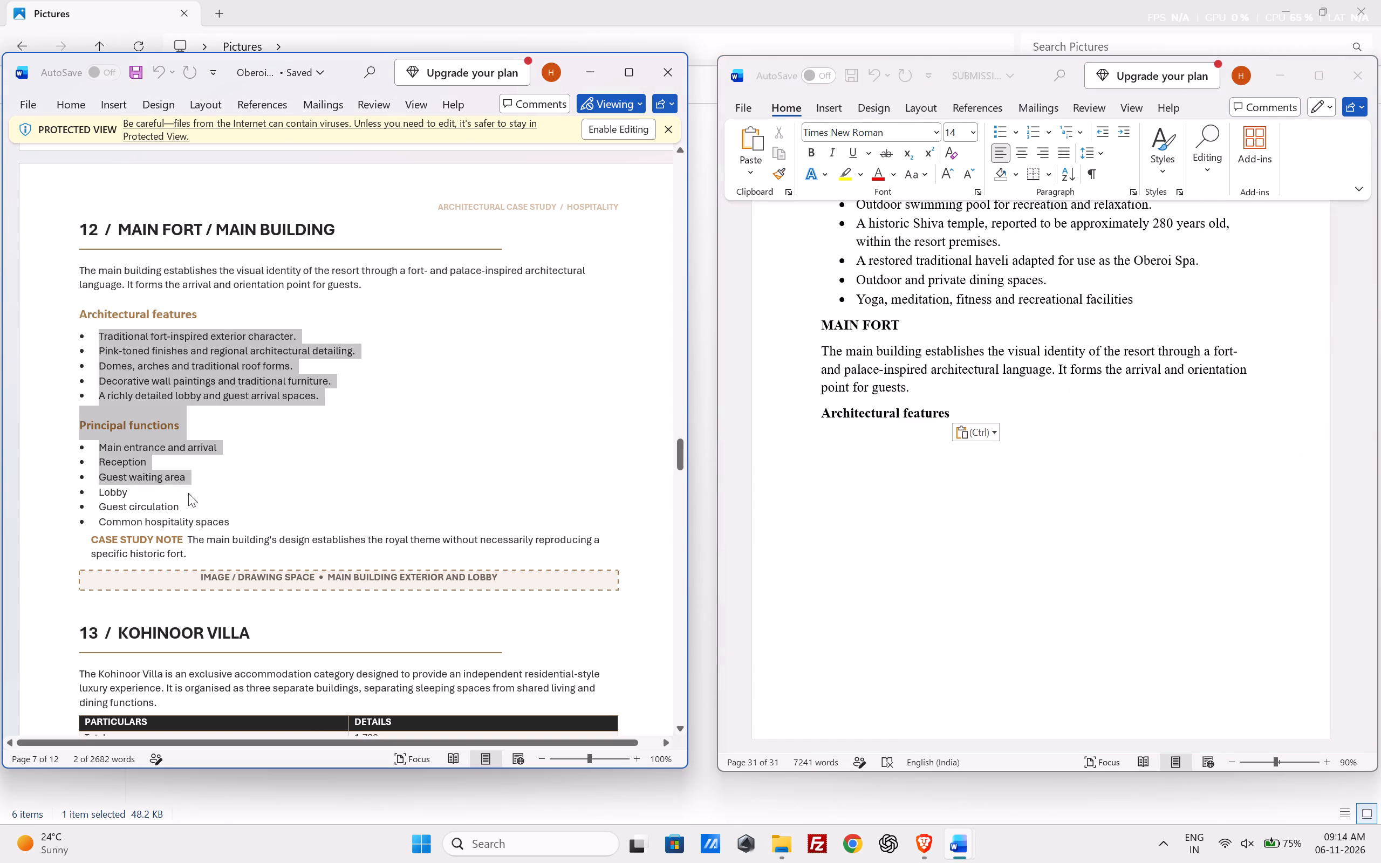
{"action": "left_click_drag", "start_coordinate": [188, 493], "coordinate": [214, 519]}
{"action": "key", "text": "ctrl+c"}
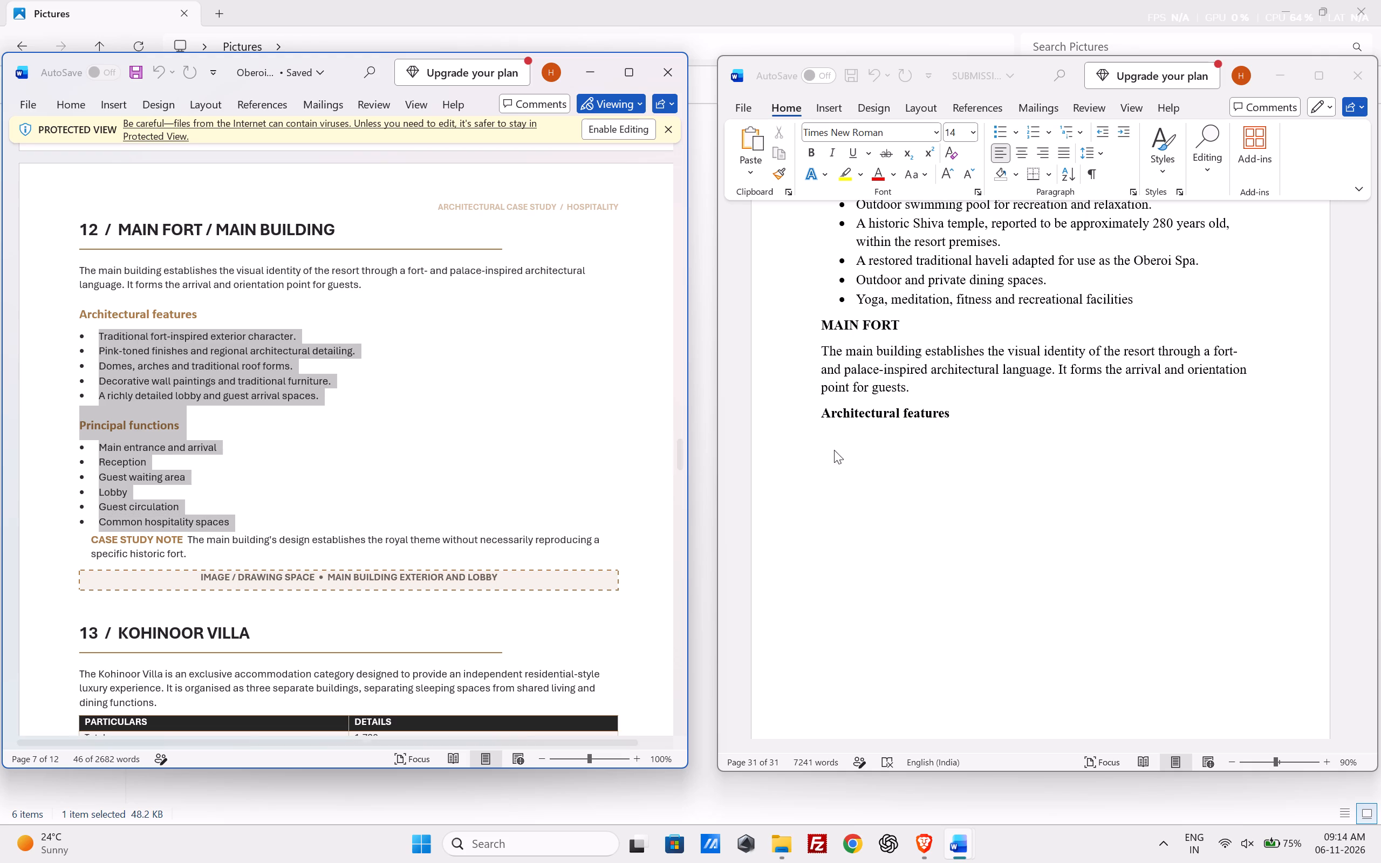
{"action": "left_click", "coordinate": [833, 432]}
{"action": "key", "text": "ctrl+v"}
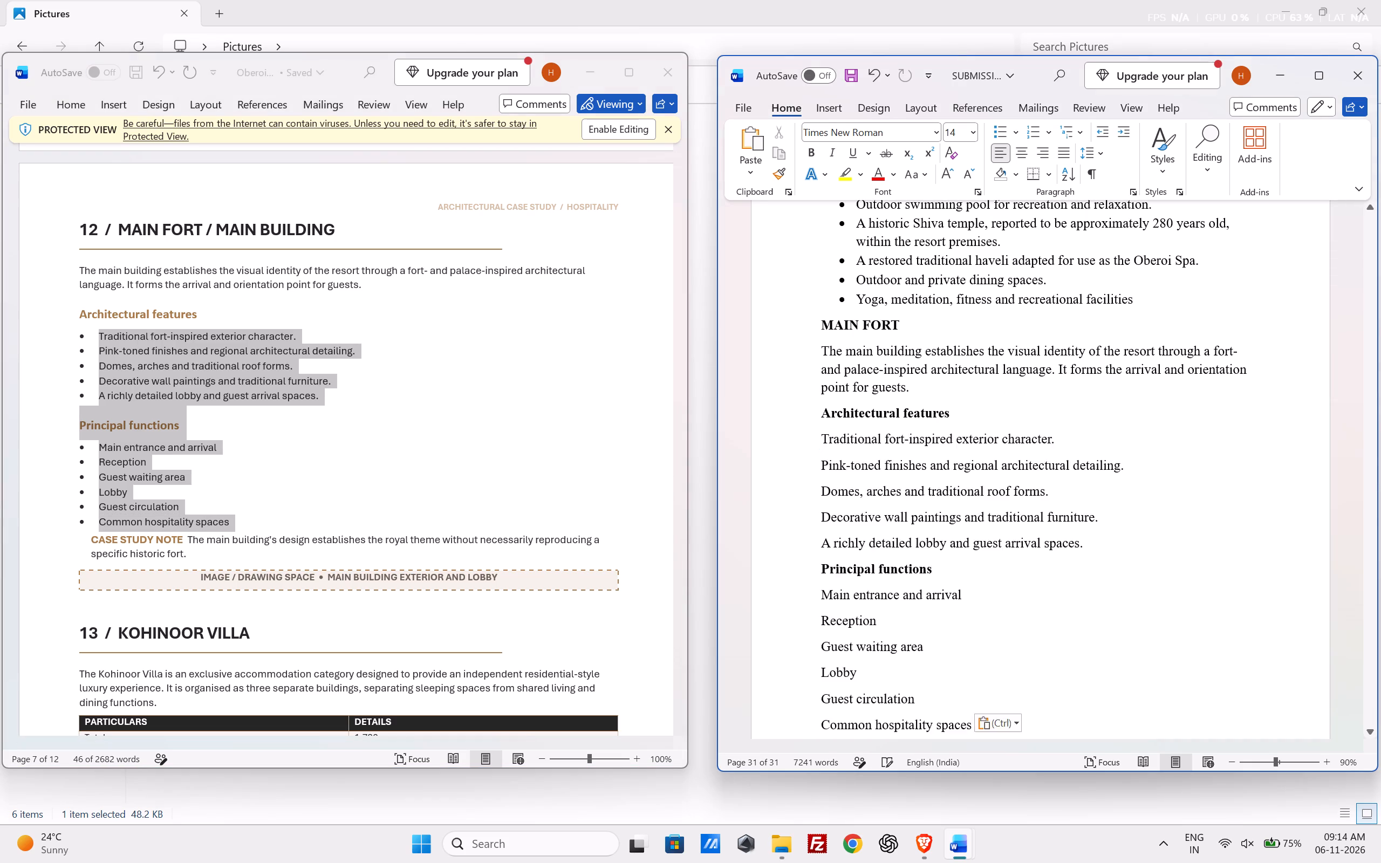
Apply bullets to the items under Architectural features and to the items under Principal functions.
{"action": "scroll", "coordinate": [833, 450], "scroll_direction": "down", "scroll_amount": 2}
{"action": "left_click_drag", "start_coordinate": [1090, 440], "coordinate": [831, 334]}
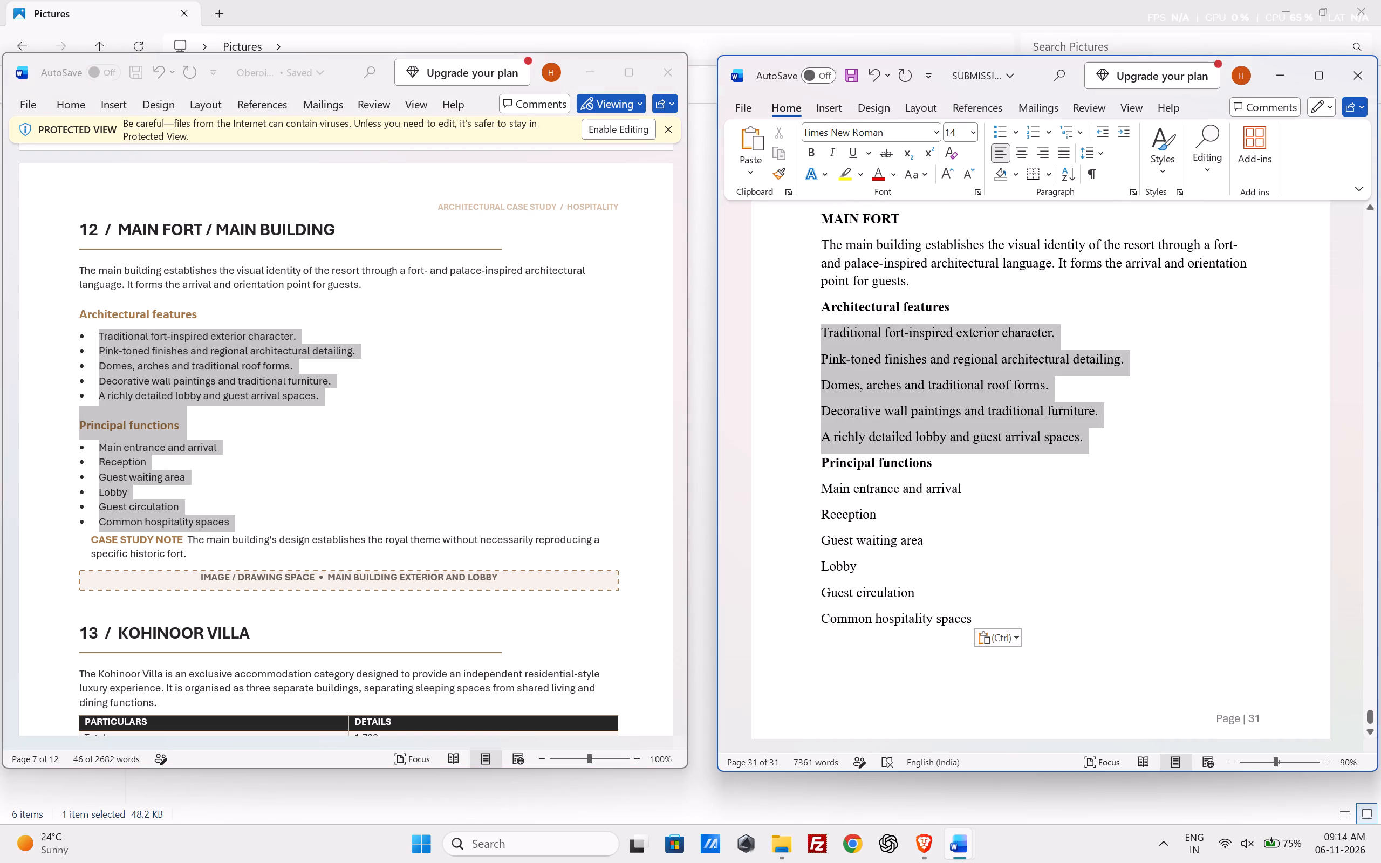
{"action": "left_click_drag", "start_coordinate": [831, 334], "coordinate": [829, 332]}
{"action": "left_click", "coordinate": [998, 136]}
{"action": "left_click_drag", "start_coordinate": [990, 607], "coordinate": [911, 582]}
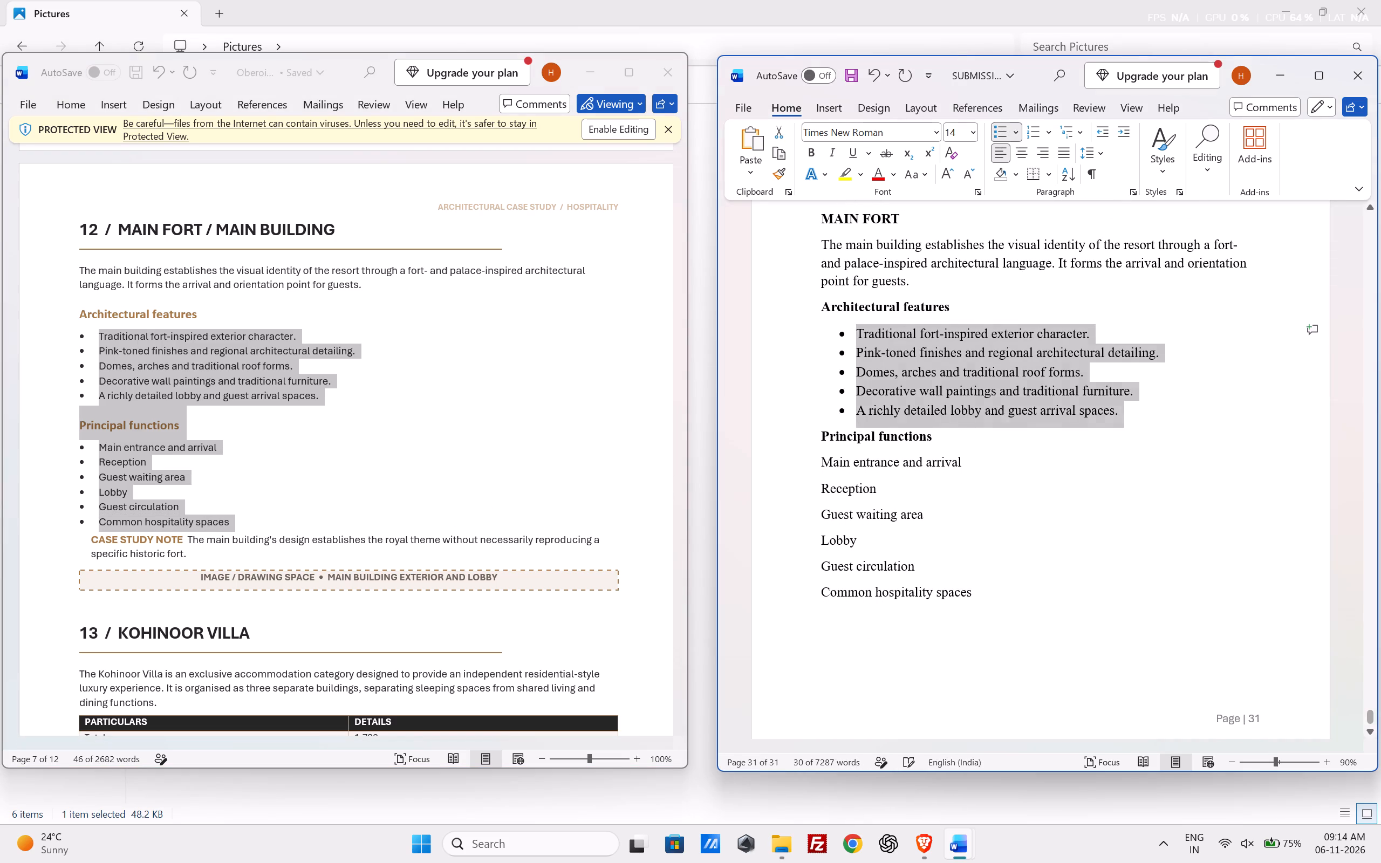
{"action": "left_click_drag", "start_coordinate": [911, 582], "coordinate": [823, 470]}
{"action": "left_click", "coordinate": [996, 135]}
{"action": "left_click", "coordinate": [1126, 562]}
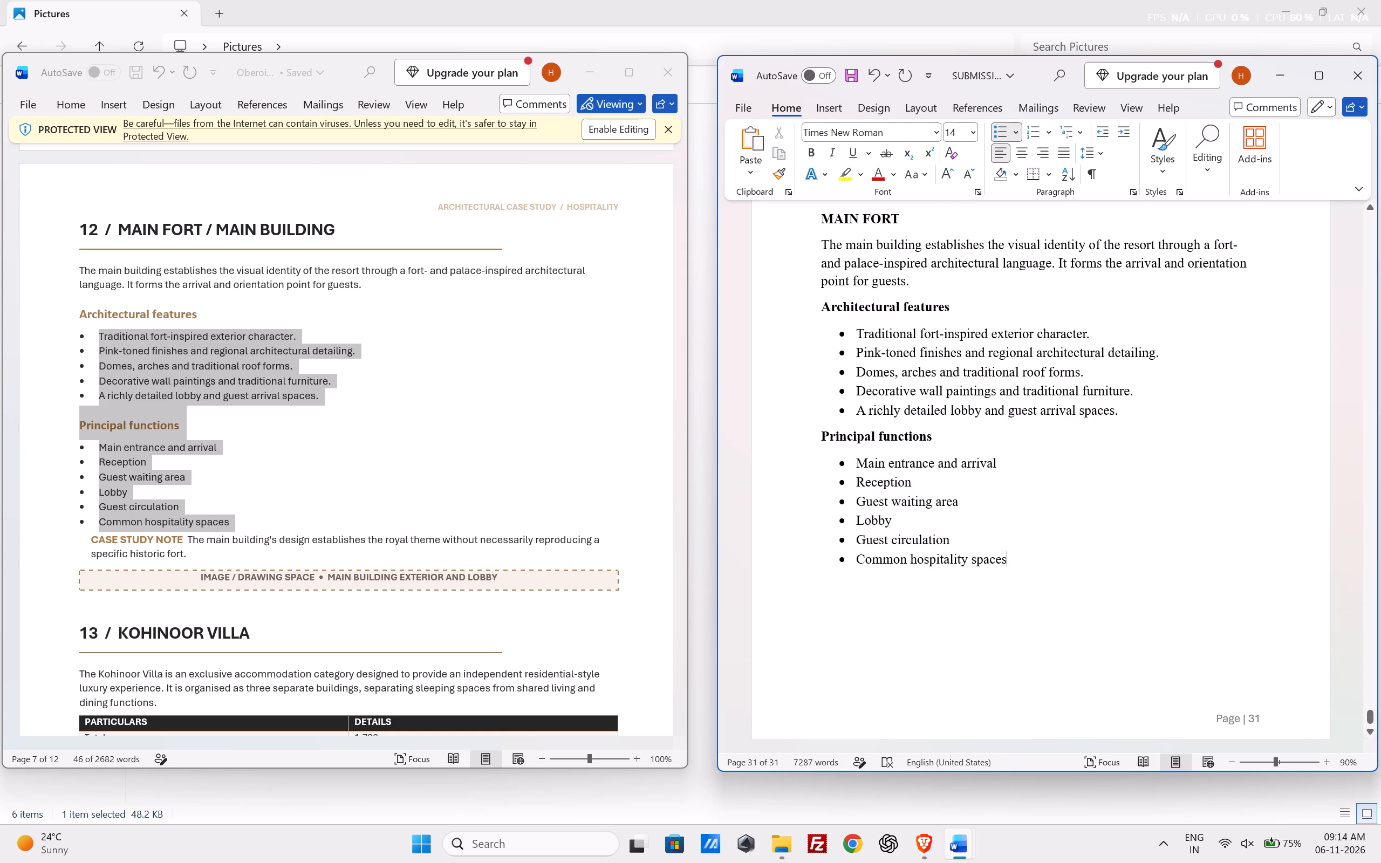
Copy the words KOHINOOR VILLA from the section 13 heading and paste them as a heading below the Principal functions list.
{"action": "scroll", "coordinate": [949, 275], "scroll_direction": "up", "scroll_amount": 2}
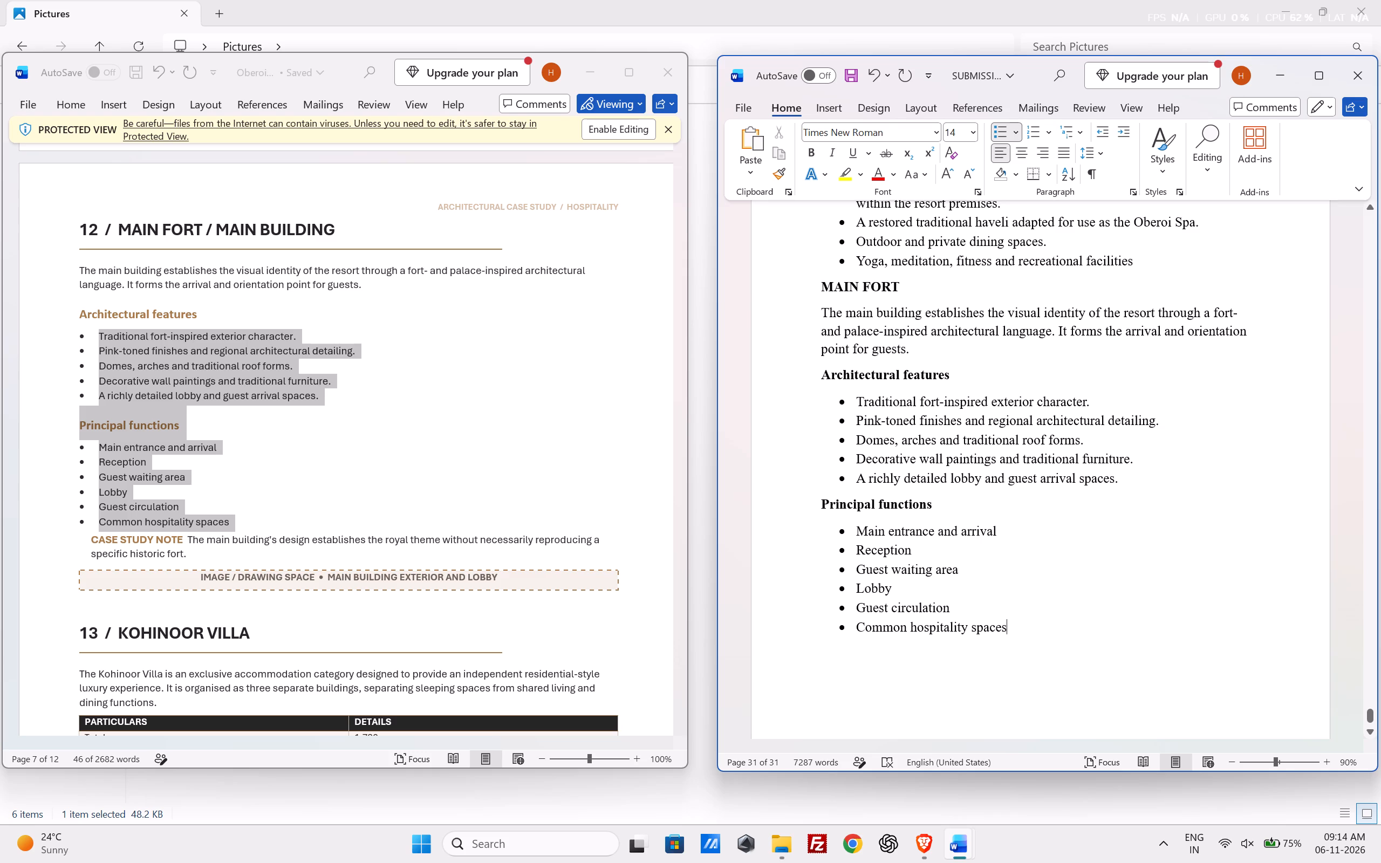
{"action": "scroll", "coordinate": [982, 497], "scroll_direction": "down", "scroll_amount": 1}
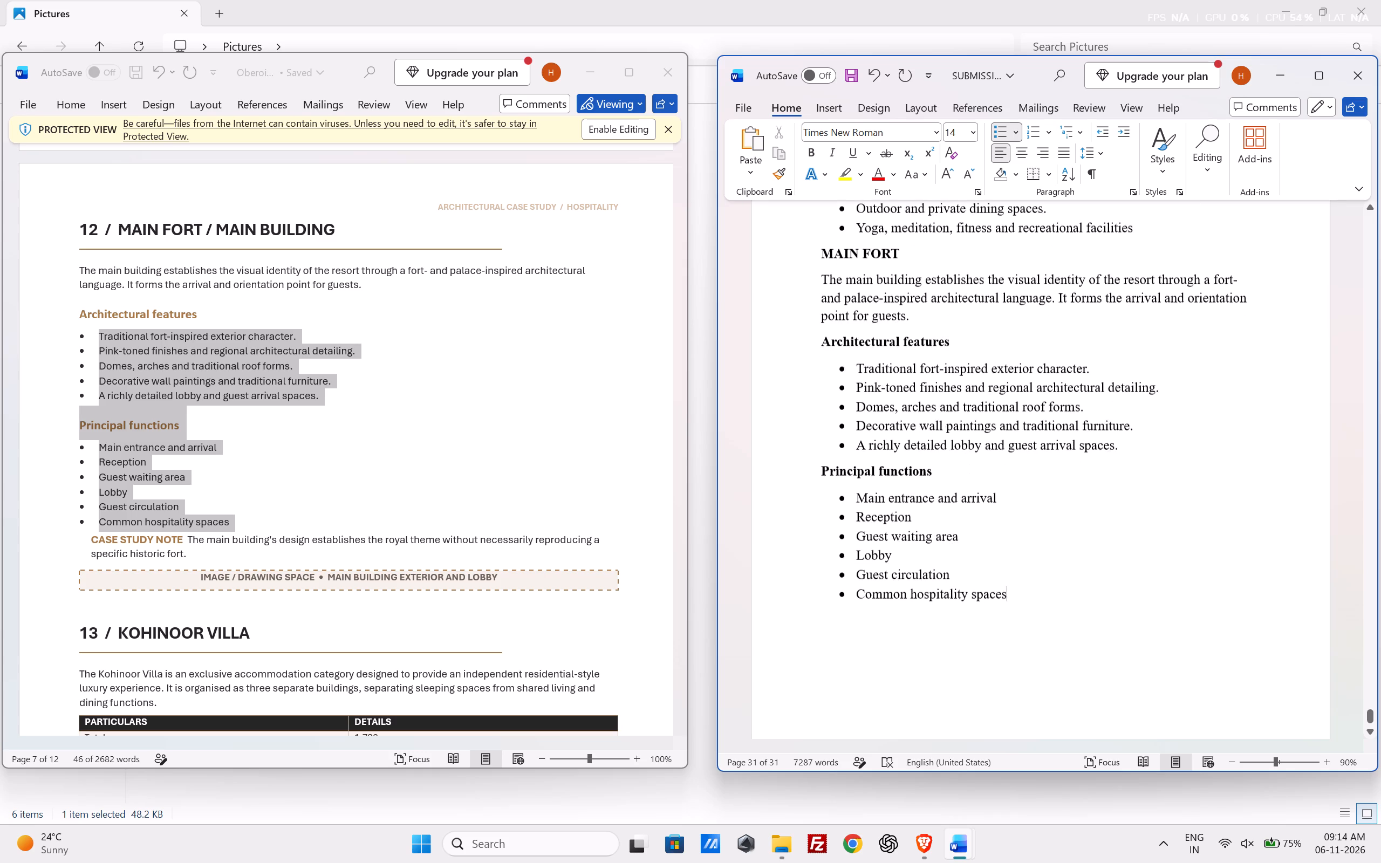
{"action": "scroll", "coordinate": [982, 497], "scroll_direction": "down", "scroll_amount": 6}
{"action": "scroll", "coordinate": [352, 396], "scroll_direction": "down", "scroll_amount": 8}
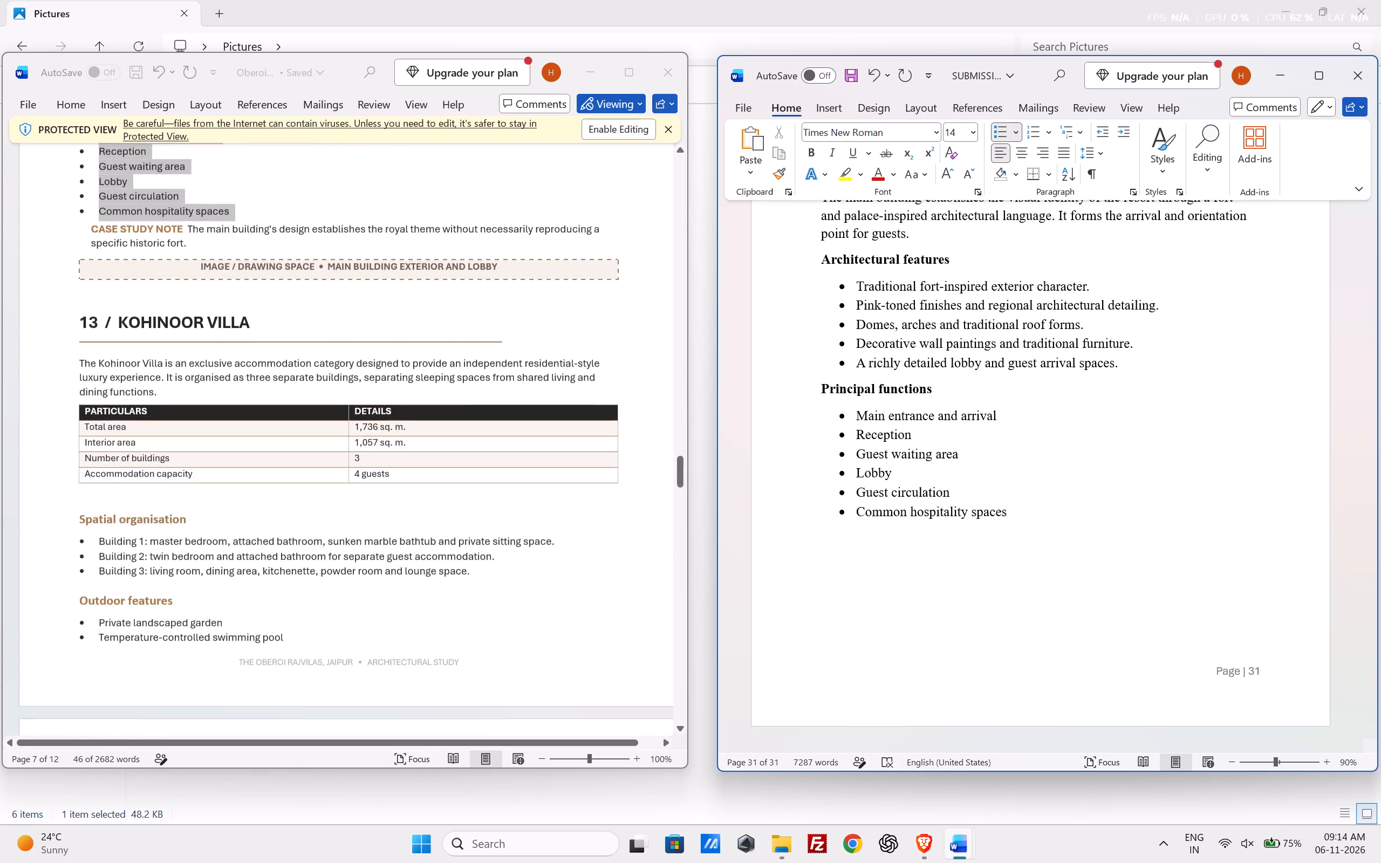
{"action": "scroll", "coordinate": [368, 376], "scroll_direction": "down", "scroll_amount": 3}
{"action": "scroll", "coordinate": [250, 269], "scroll_direction": "up", "scroll_amount": 1}
{"action": "left_click_drag", "start_coordinate": [249, 246], "coordinate": [132, 245]}
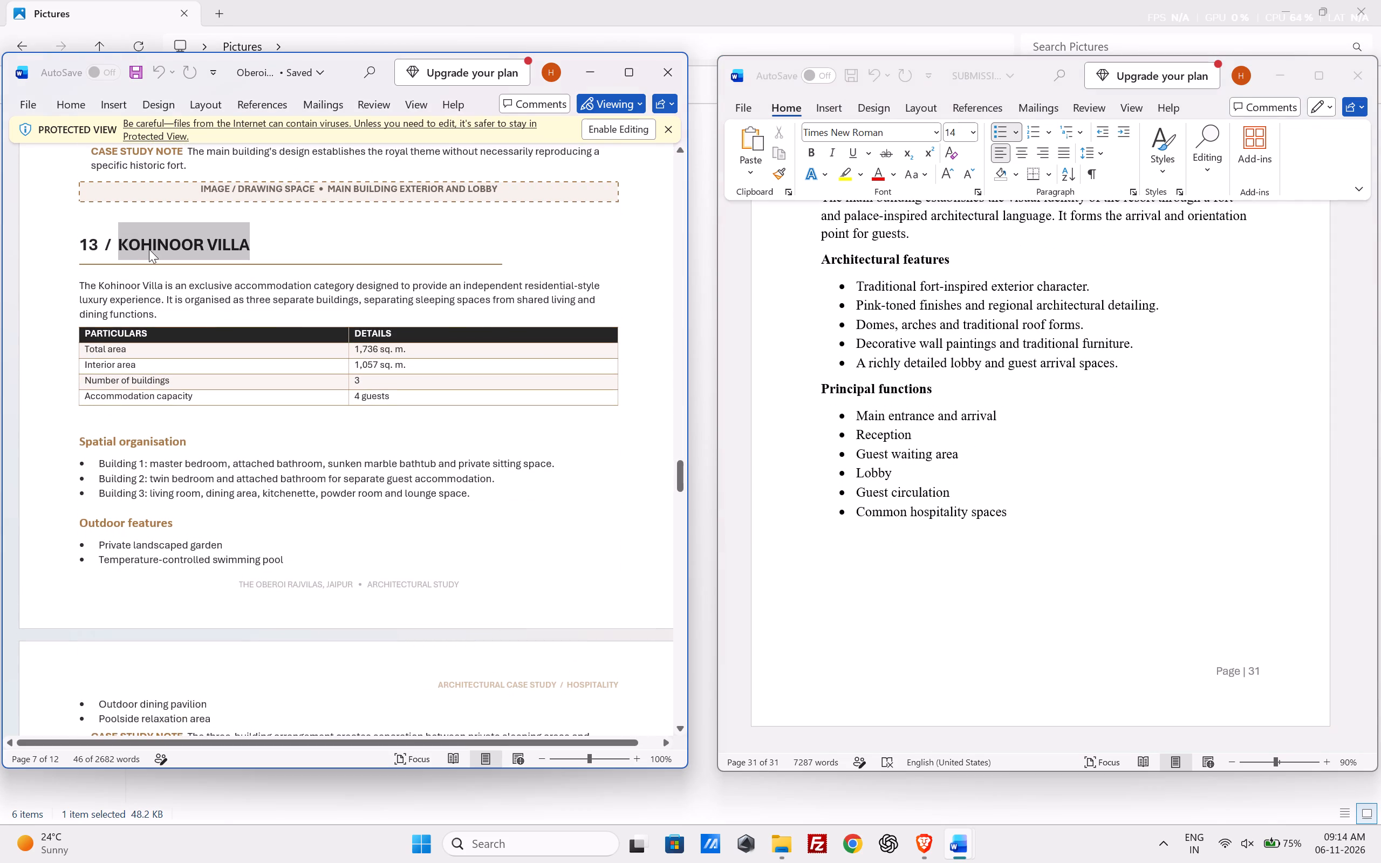
{"action": "key", "text": "ctrl+c"}
{"action": "scroll", "coordinate": [1207, 570], "scroll_direction": "down", "scroll_amount": 1}
{"action": "left_click", "coordinate": [924, 559]}
{"action": "left_click", "coordinate": [980, 547]}
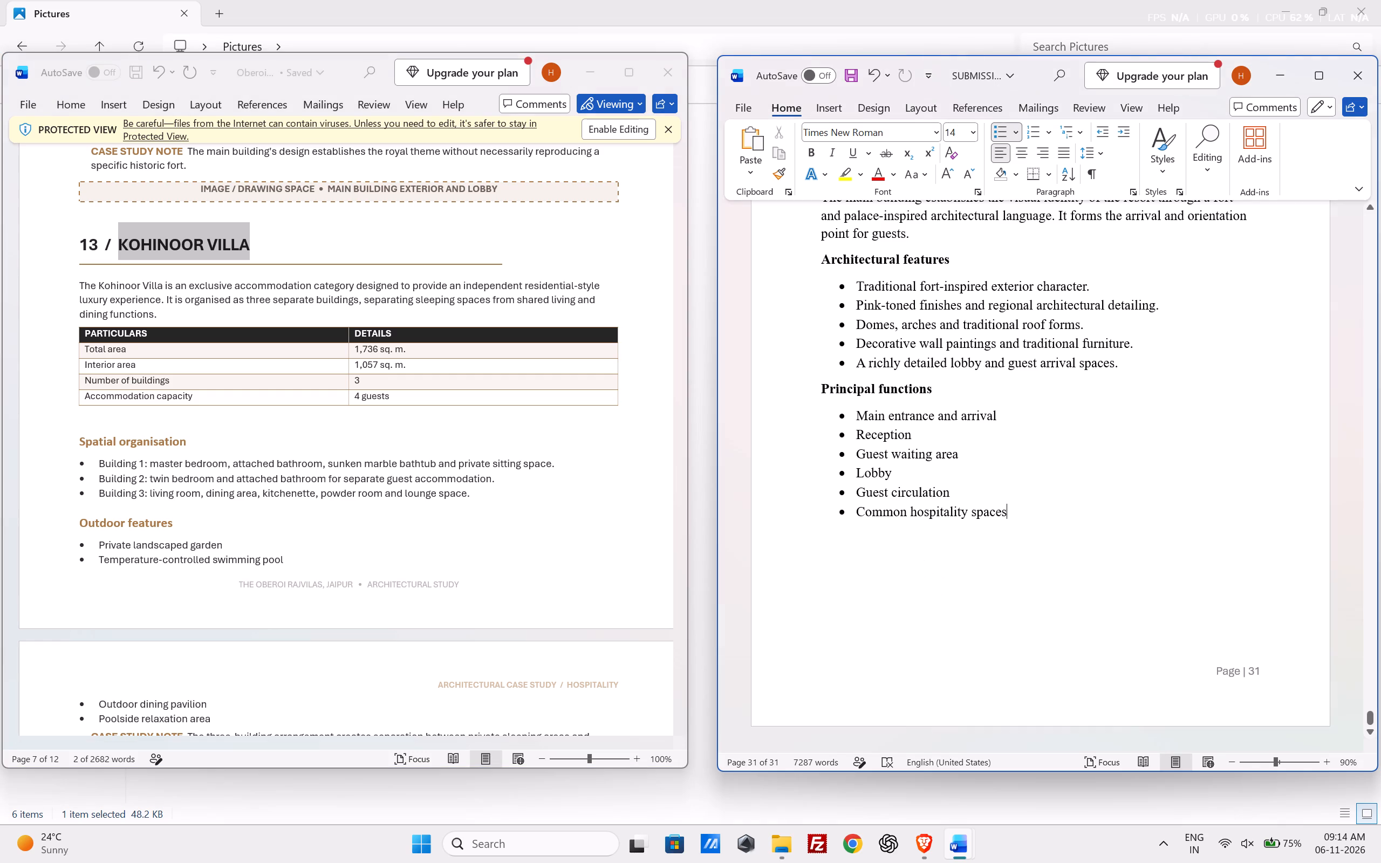
{"action": "key", "text": "ctrl+v"}
Copy the section 13 introductory paragraph from the case study and paste it on a new line below KOHINOOR VILLA.
{"action": "scroll", "coordinate": [1048, 561], "scroll_direction": "down", "scroll_amount": 2}
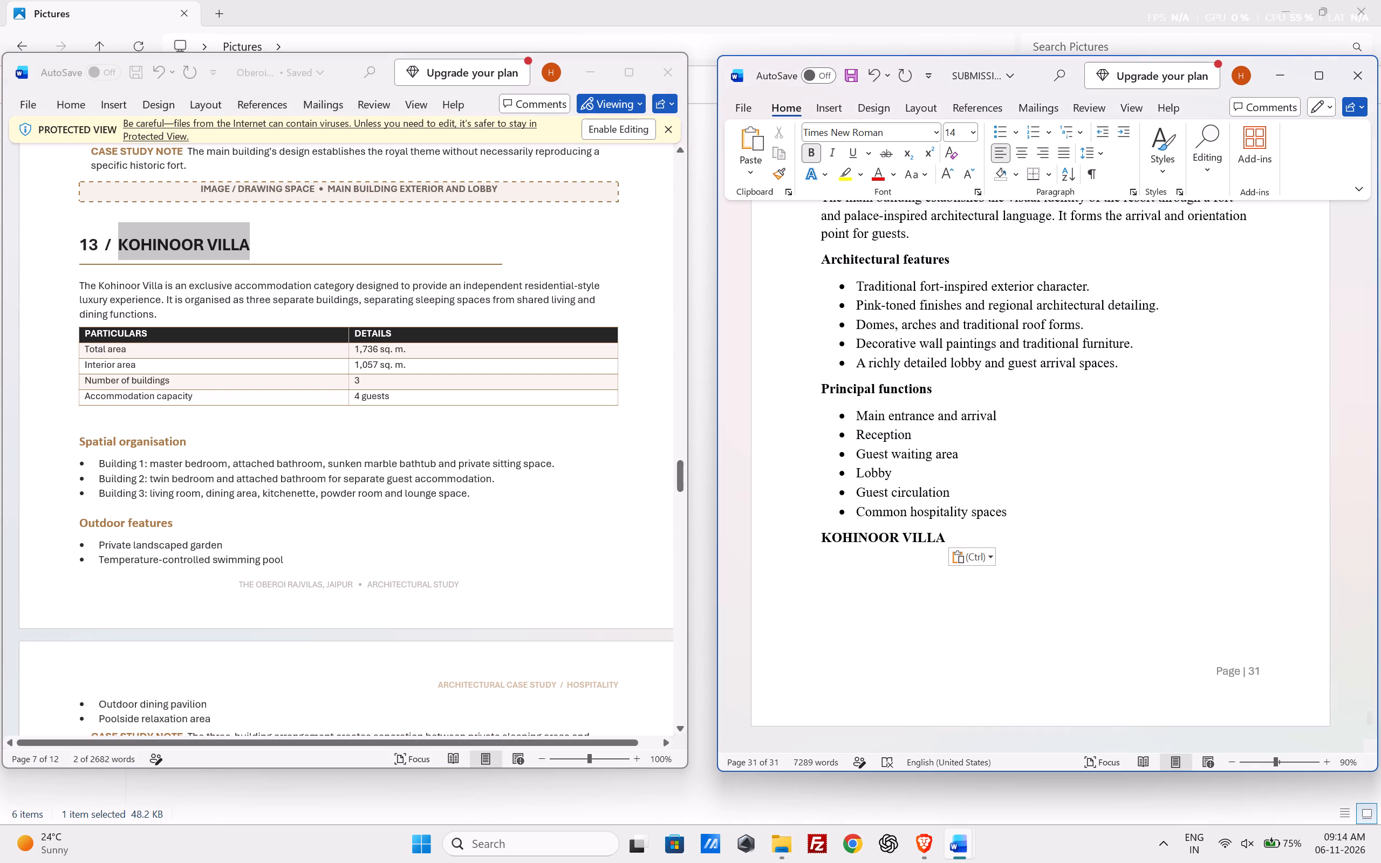
{"action": "left_click", "coordinate": [372, 343]}
{"action": "left_click_drag", "start_coordinate": [166, 309], "coordinate": [76, 282]}
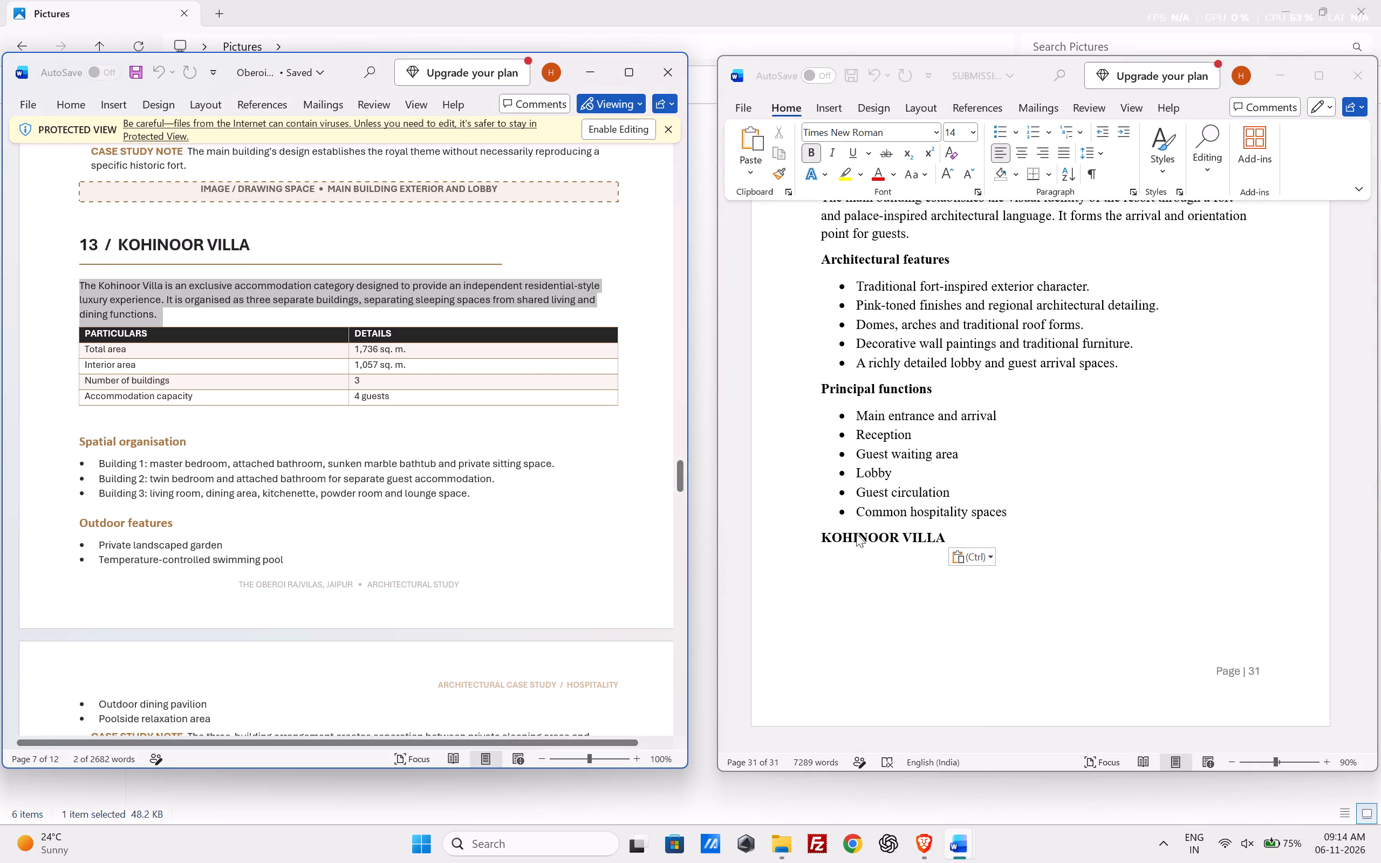
{"action": "key", "text": "ctrl+c"}
{"action": "left_click", "coordinate": [892, 585]}
{"action": "left_click_drag", "start_coordinate": [929, 570], "coordinate": [924, 570]}
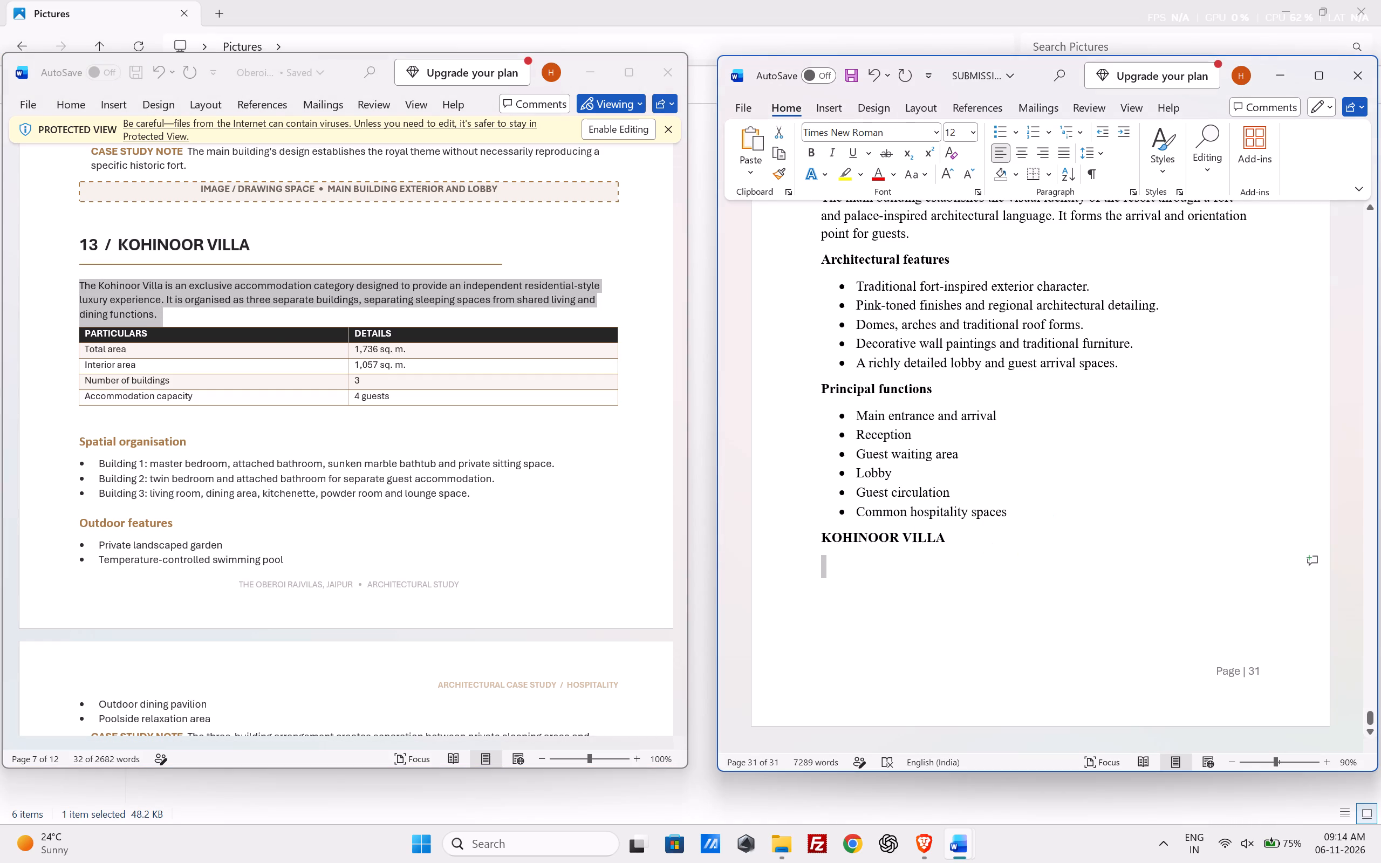
{"action": "left_click", "coordinate": [851, 567]}
{"action": "left_click", "coordinate": [834, 550]}
{"action": "left_click", "coordinate": [845, 560]}
{"action": "left_click", "coordinate": [838, 576]}
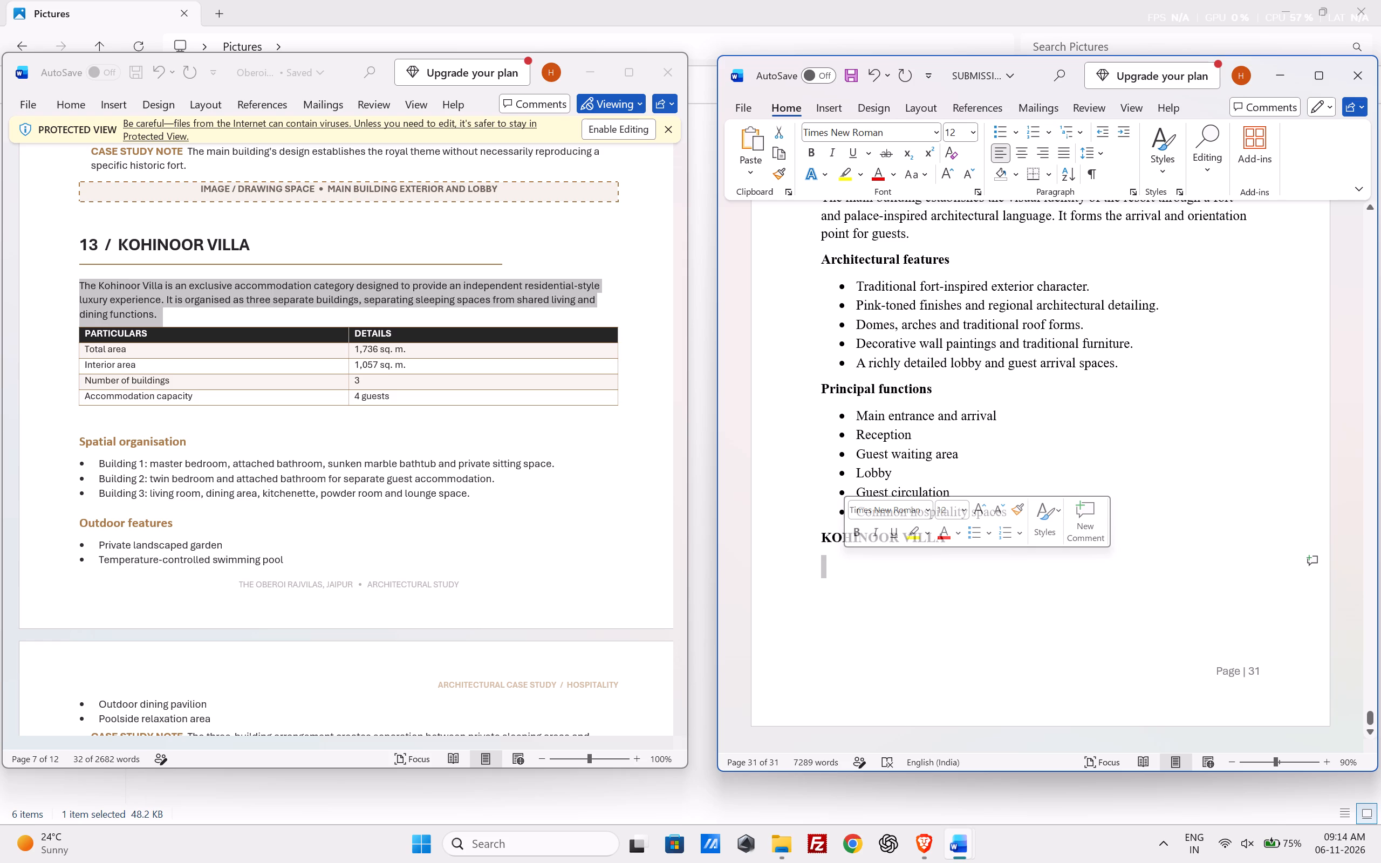
{"action": "left_click", "coordinate": [954, 540]}
{"action": "key", "text": "Return"}
{"action": "key", "text": "ctrl+v"}
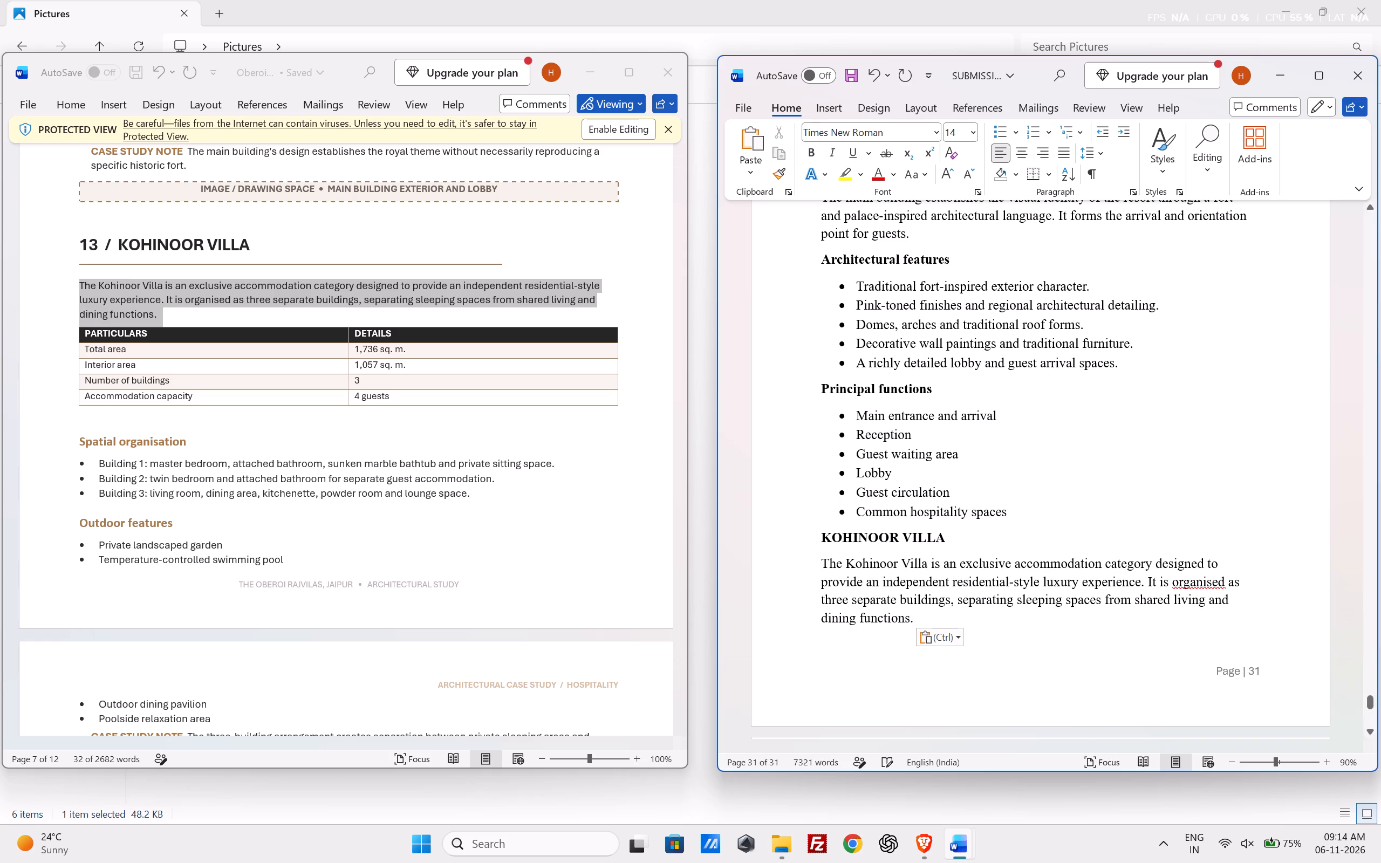
Insert a table with two columns and five rows directly below the Kohinoor Villa paragraph.
{"action": "scroll", "coordinate": [979, 552], "scroll_direction": "down", "scroll_amount": 6}
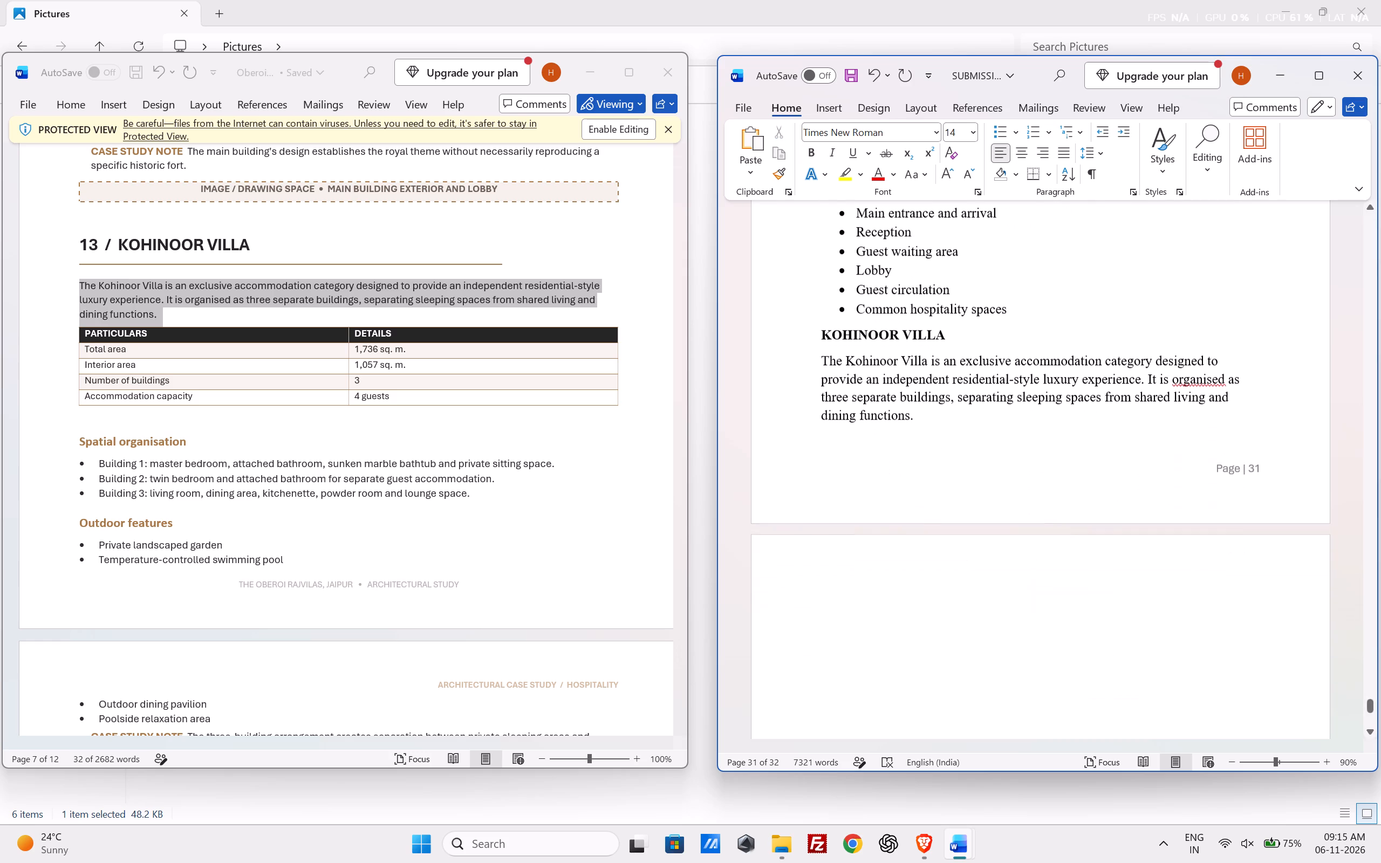
{"action": "scroll", "coordinate": [1031, 442], "scroll_direction": "down", "scroll_amount": 4}
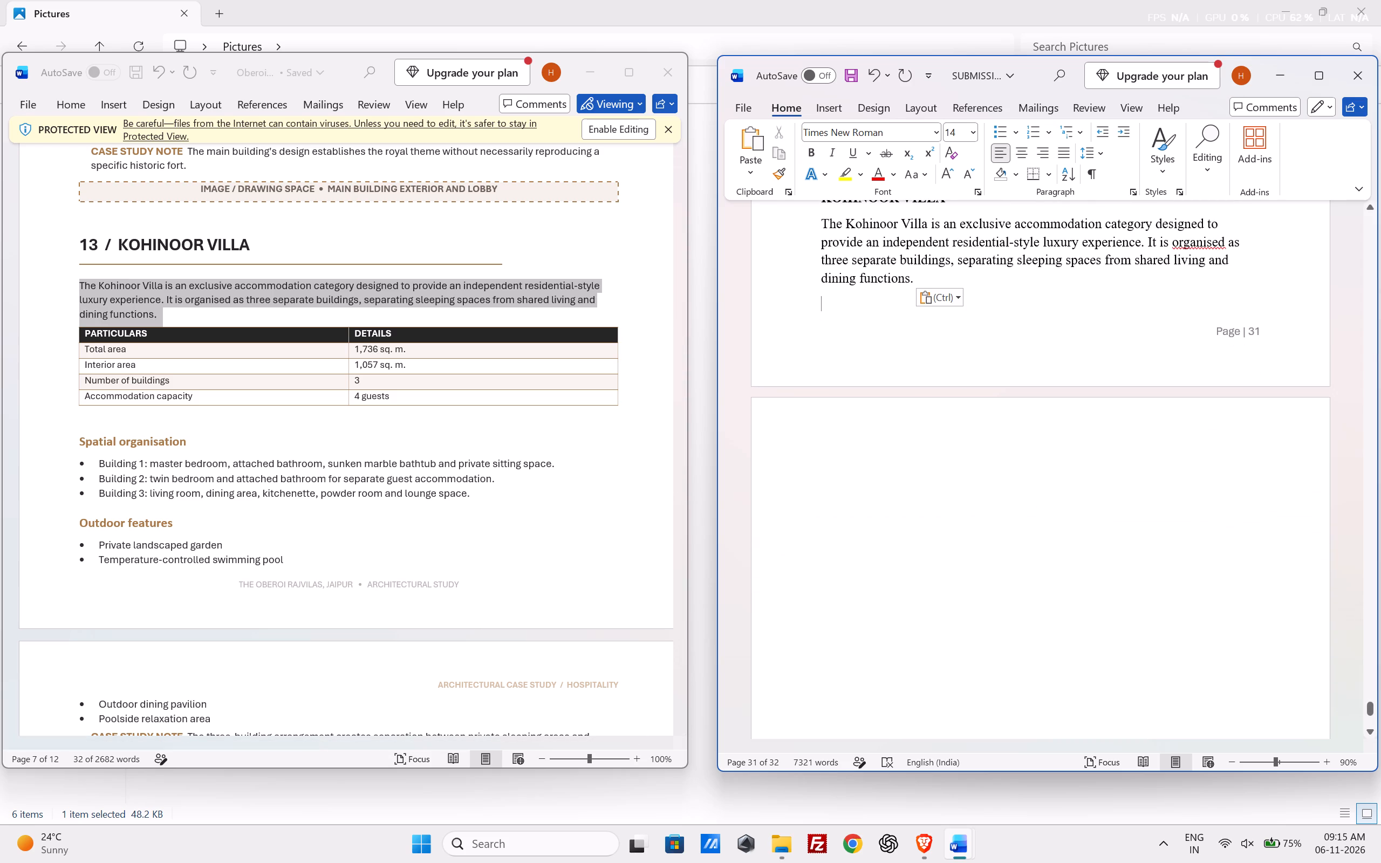
{"action": "left_click", "coordinate": [963, 425]}
{"action": "left_click", "coordinate": [857, 401]}
{"action": "left_click", "coordinate": [828, 415]}
{"action": "left_click", "coordinate": [856, 312]}
{"action": "left_click", "coordinate": [833, 107]}
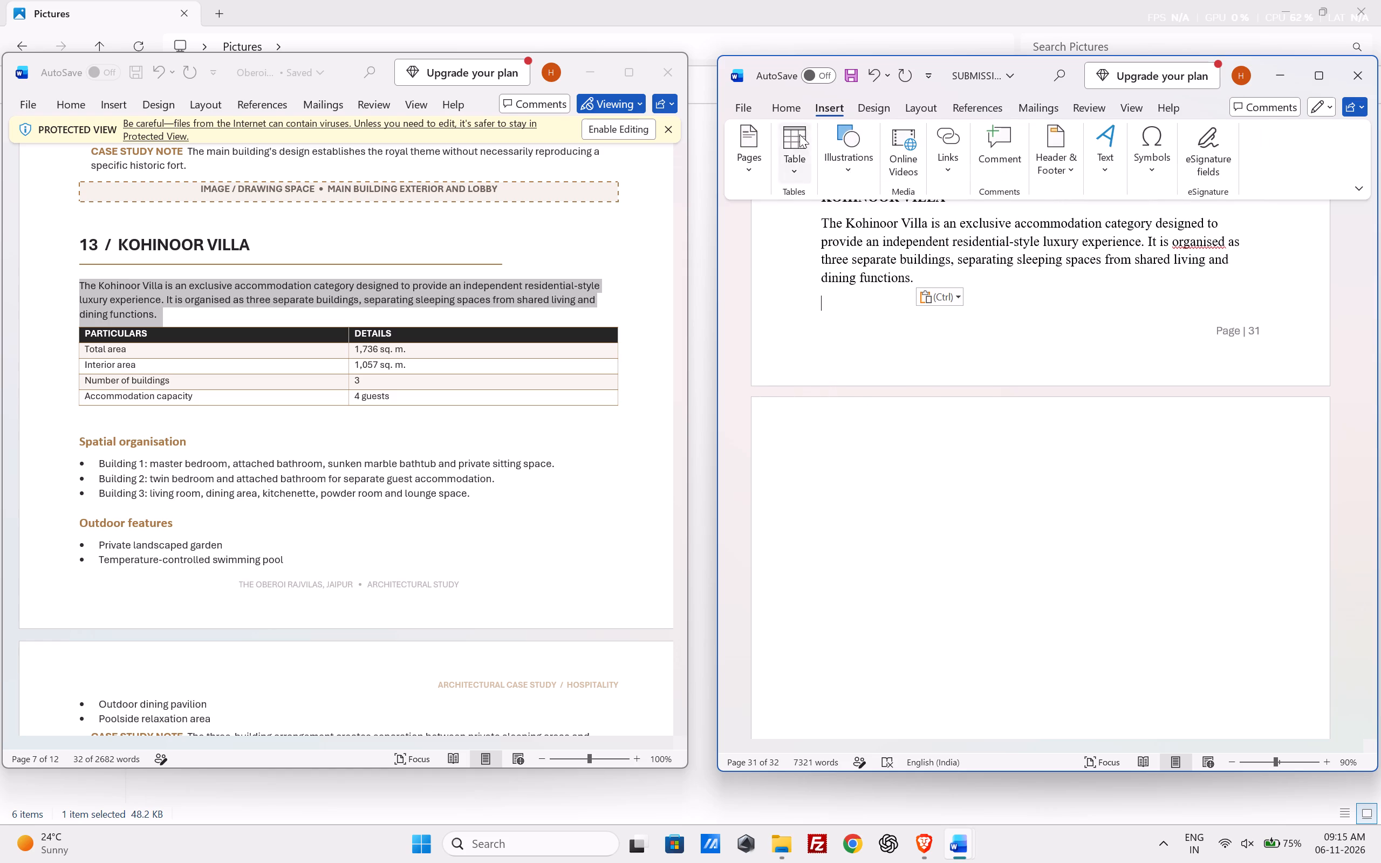
{"action": "left_click", "coordinate": [799, 134]}
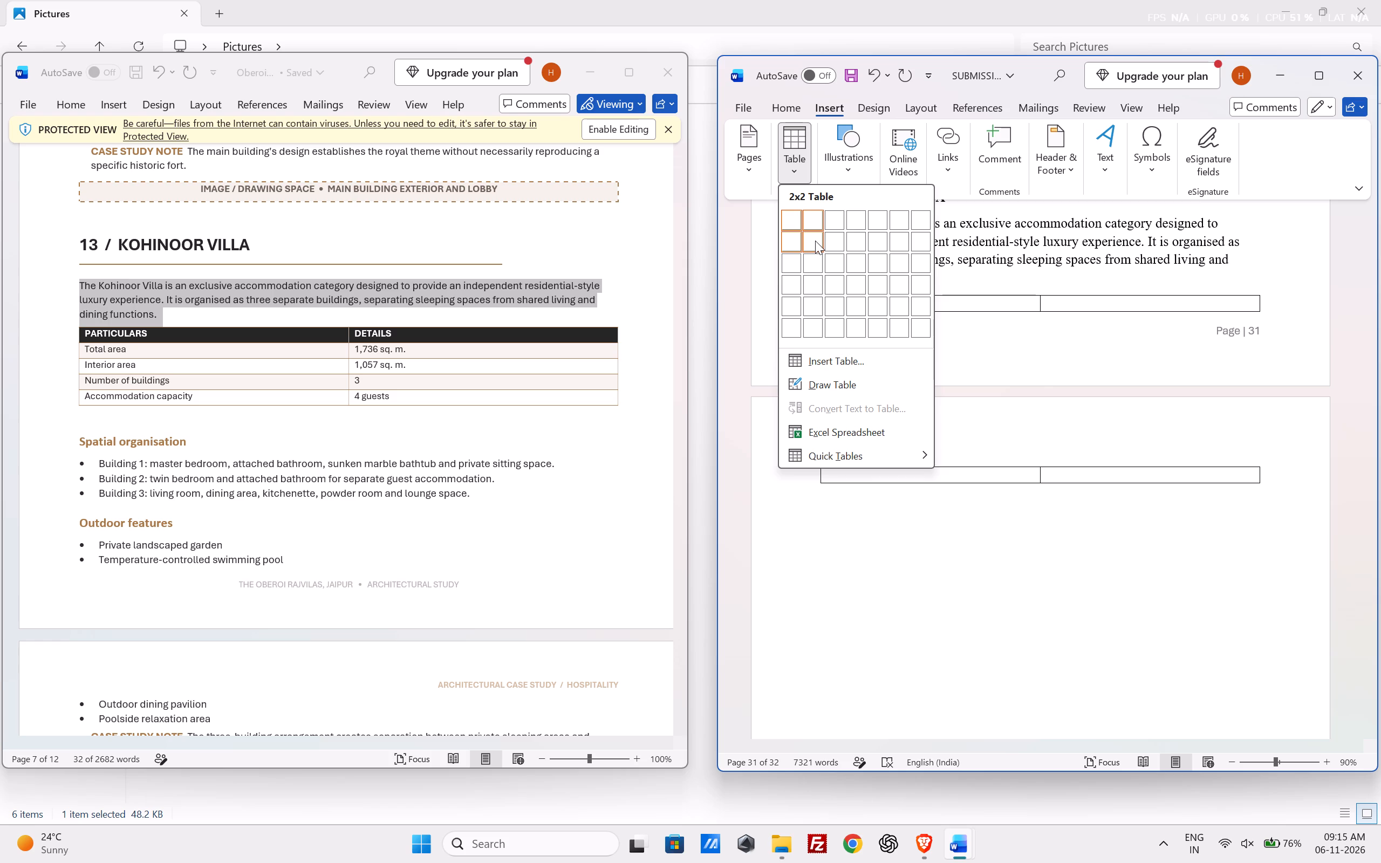
{"action": "left_click", "coordinate": [811, 311]}
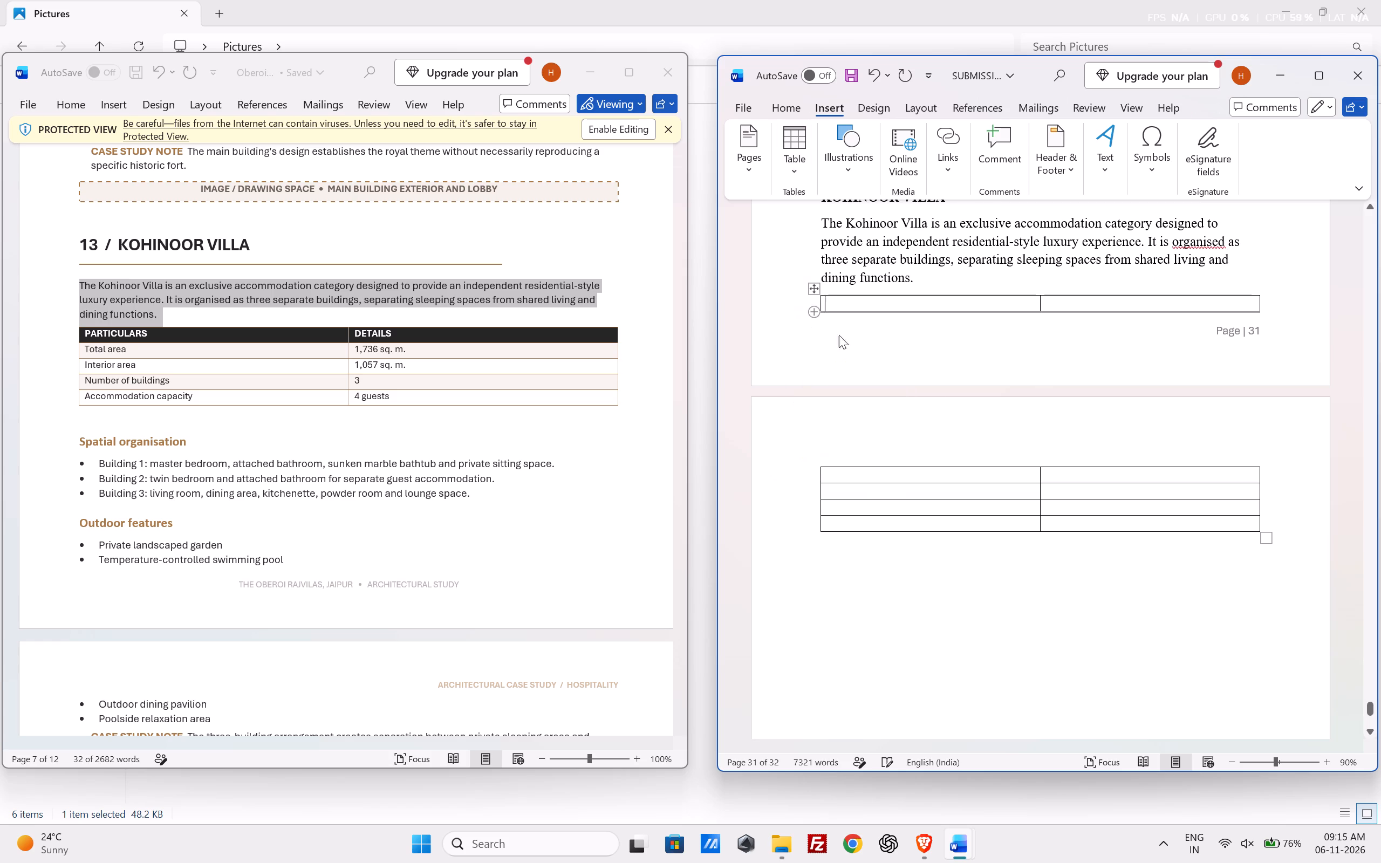
Copy the DETAILS header from the Kohinoor Villa table in the case study into the second header cell of the new table.
{"action": "left_click", "coordinate": [295, 336]}
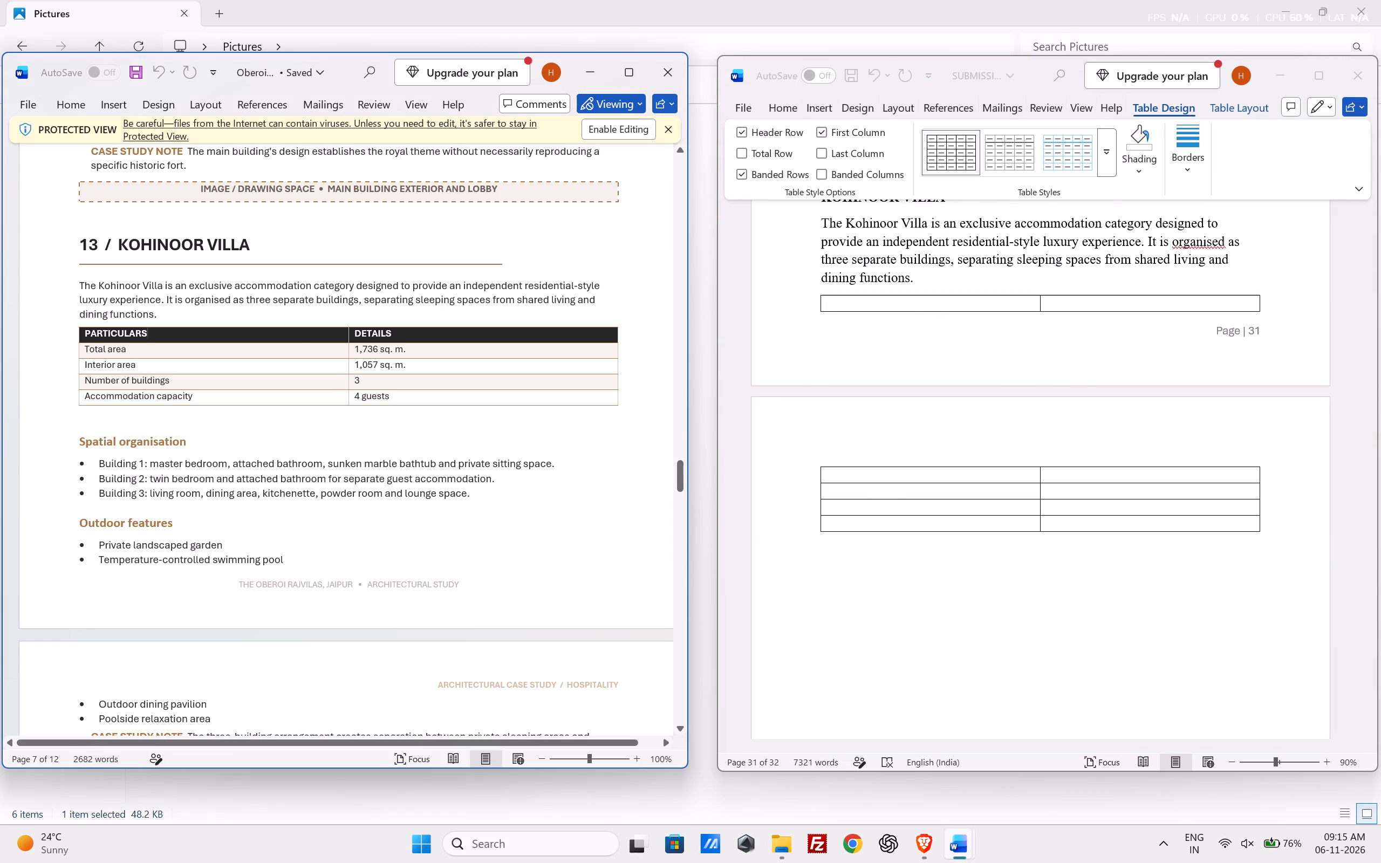
{"action": "left_click_drag", "start_coordinate": [394, 332], "coordinate": [351, 337]}
{"action": "key", "text": "ctrl+c"}
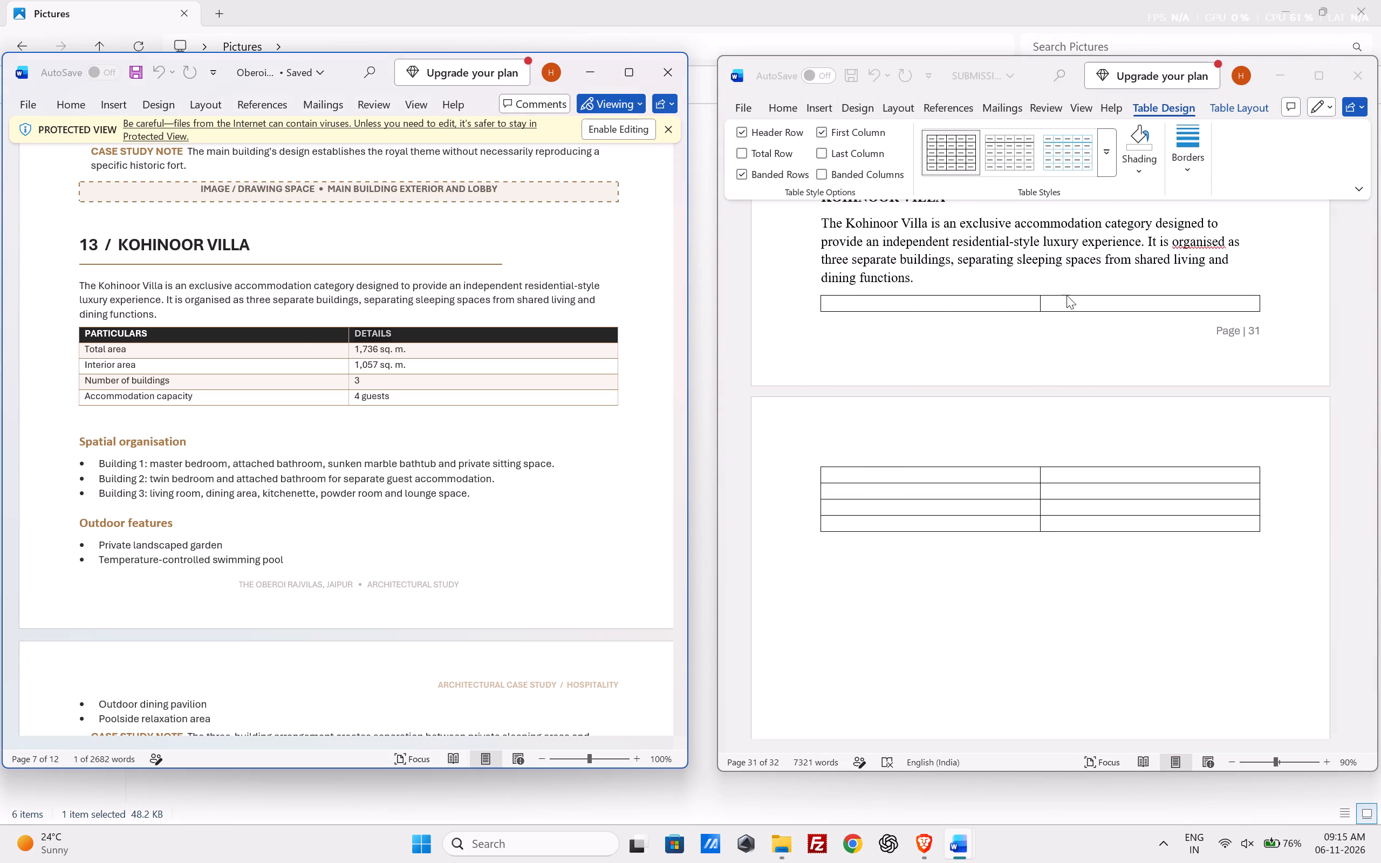
{"action": "left_click", "coordinate": [1070, 292]}
{"action": "left_click", "coordinate": [1061, 304]}
{"action": "key", "text": "ctrl+v"}
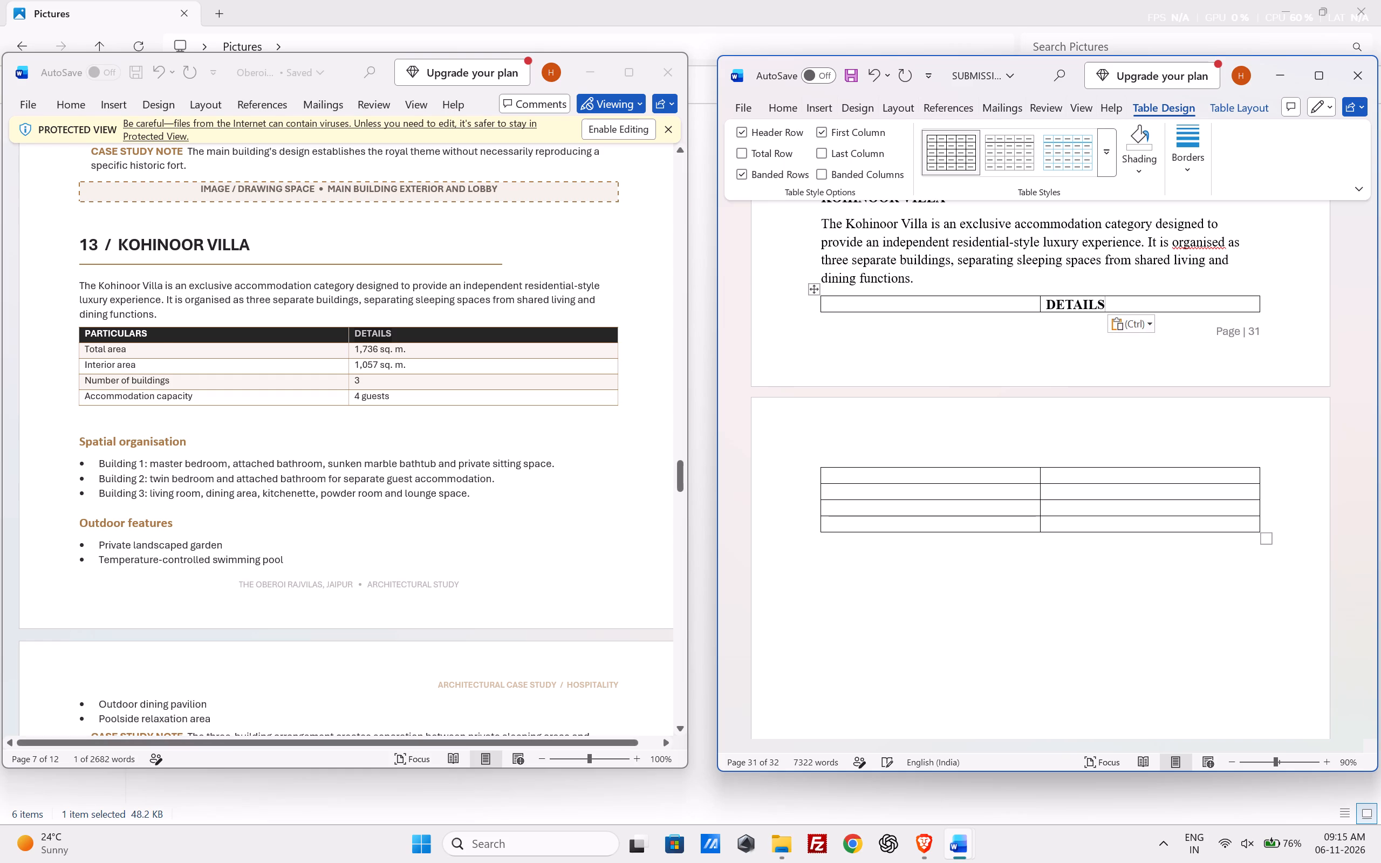
Copy the PARTICULARS header from the Kohinoor Villa table in the case study into the first header cell of the new table.
{"action": "left_click_drag", "start_coordinate": [155, 331], "coordinate": [76, 335]}
{"action": "key", "text": "ctrl+c"}
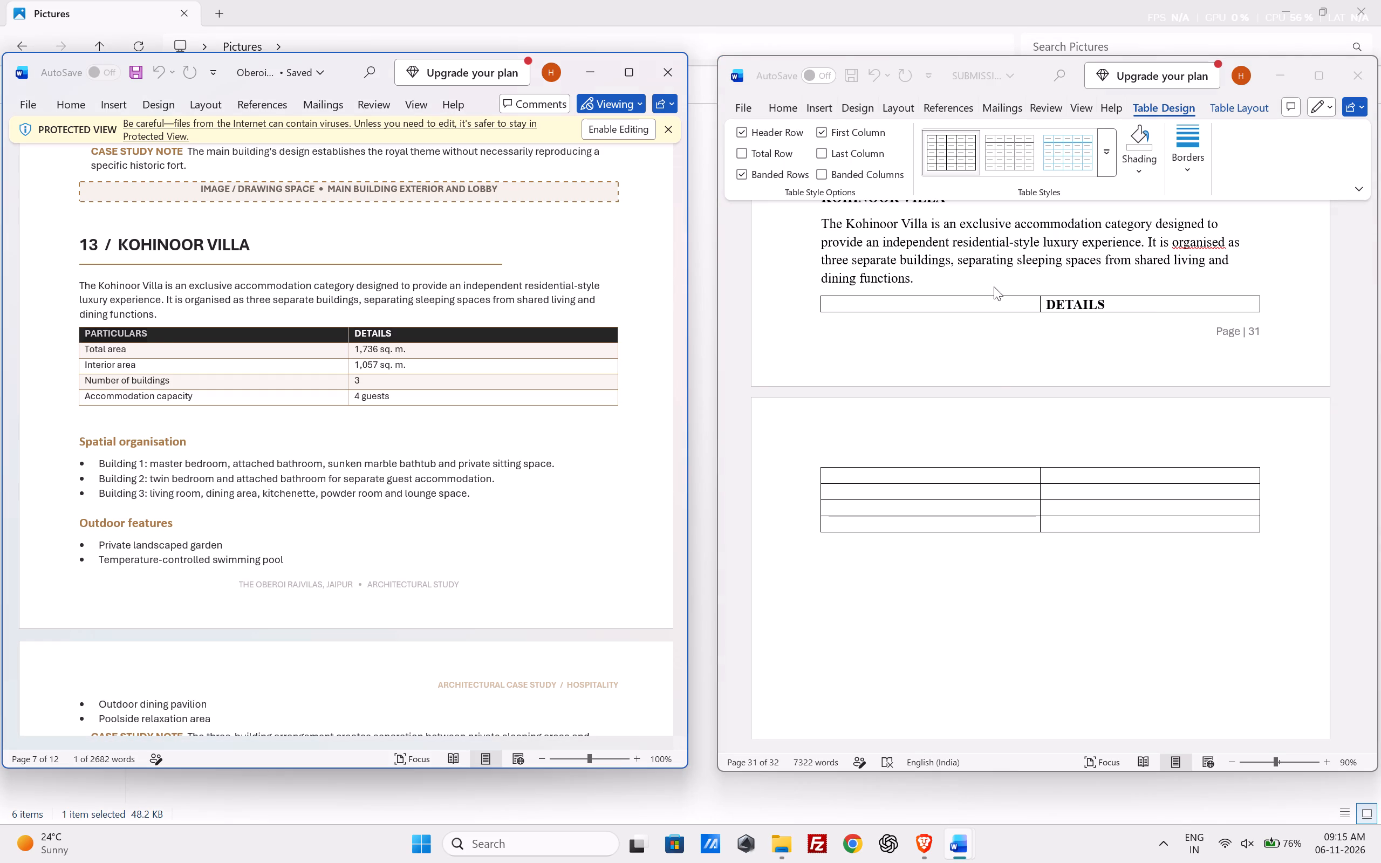
{"action": "left_click", "coordinate": [965, 303]}
{"action": "left_click", "coordinate": [955, 306]}
{"action": "key", "text": "ctrl+v"}
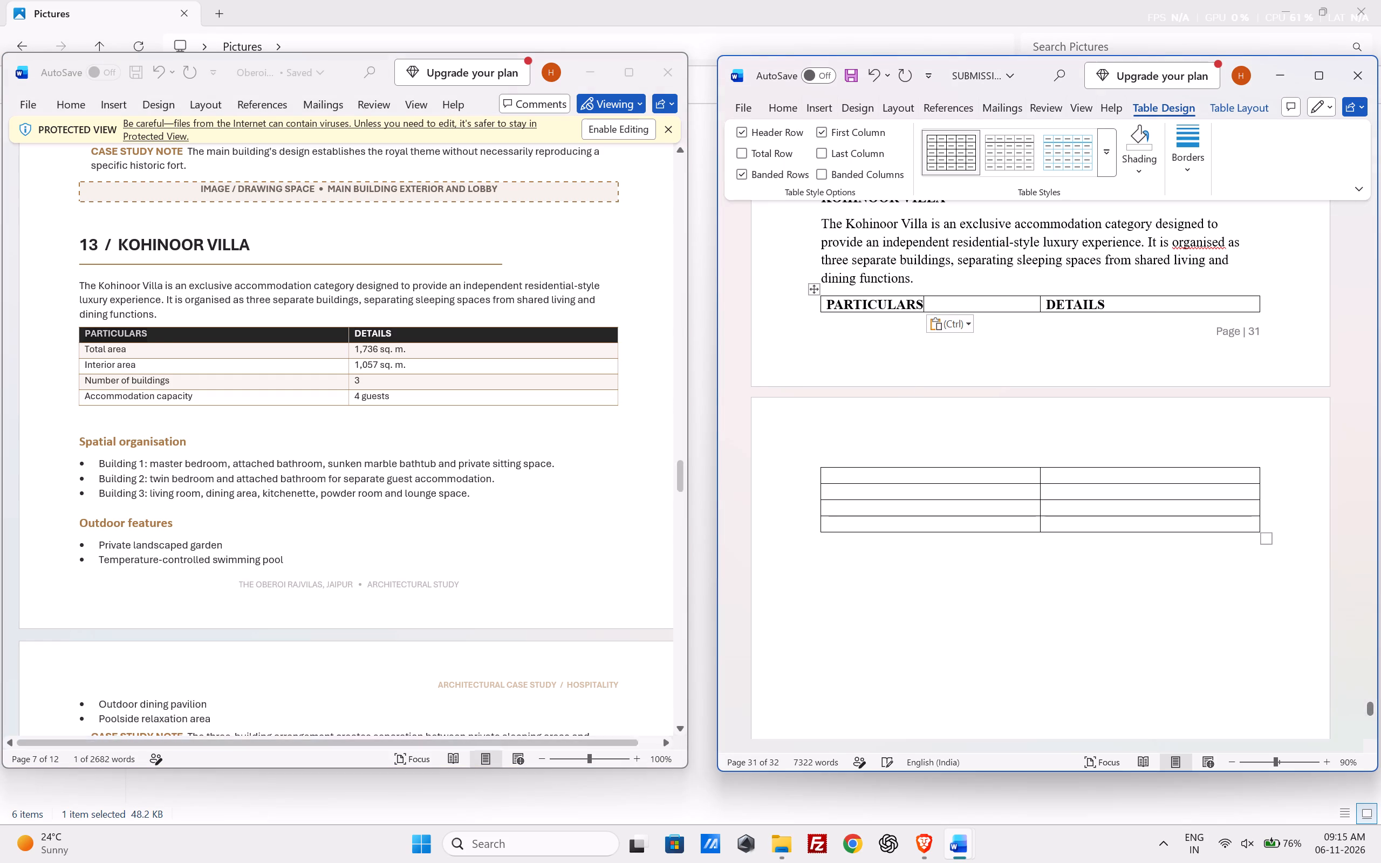
Copy the four data rows, Total area to Accommodation capacity, from the case study's Kohinoor Villa table into the new table's empty rows.
{"action": "left_click_drag", "start_coordinate": [385, 396], "coordinate": [182, 355]}
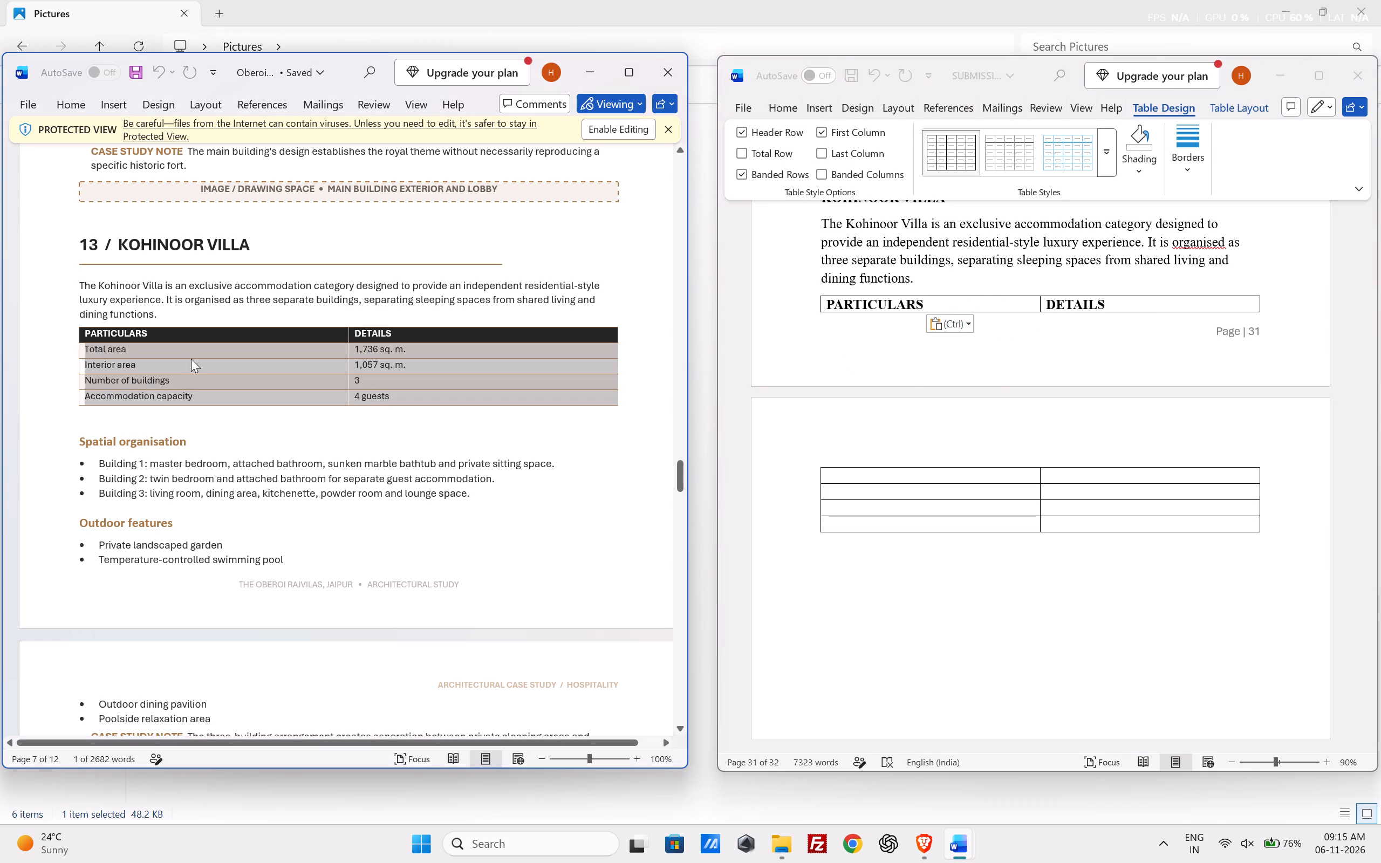
{"action": "key", "text": "ctrl+c"}
{"action": "left_click", "coordinate": [1090, 500]}
{"action": "left_click_drag", "start_coordinate": [1069, 524], "coordinate": [1007, 480]}
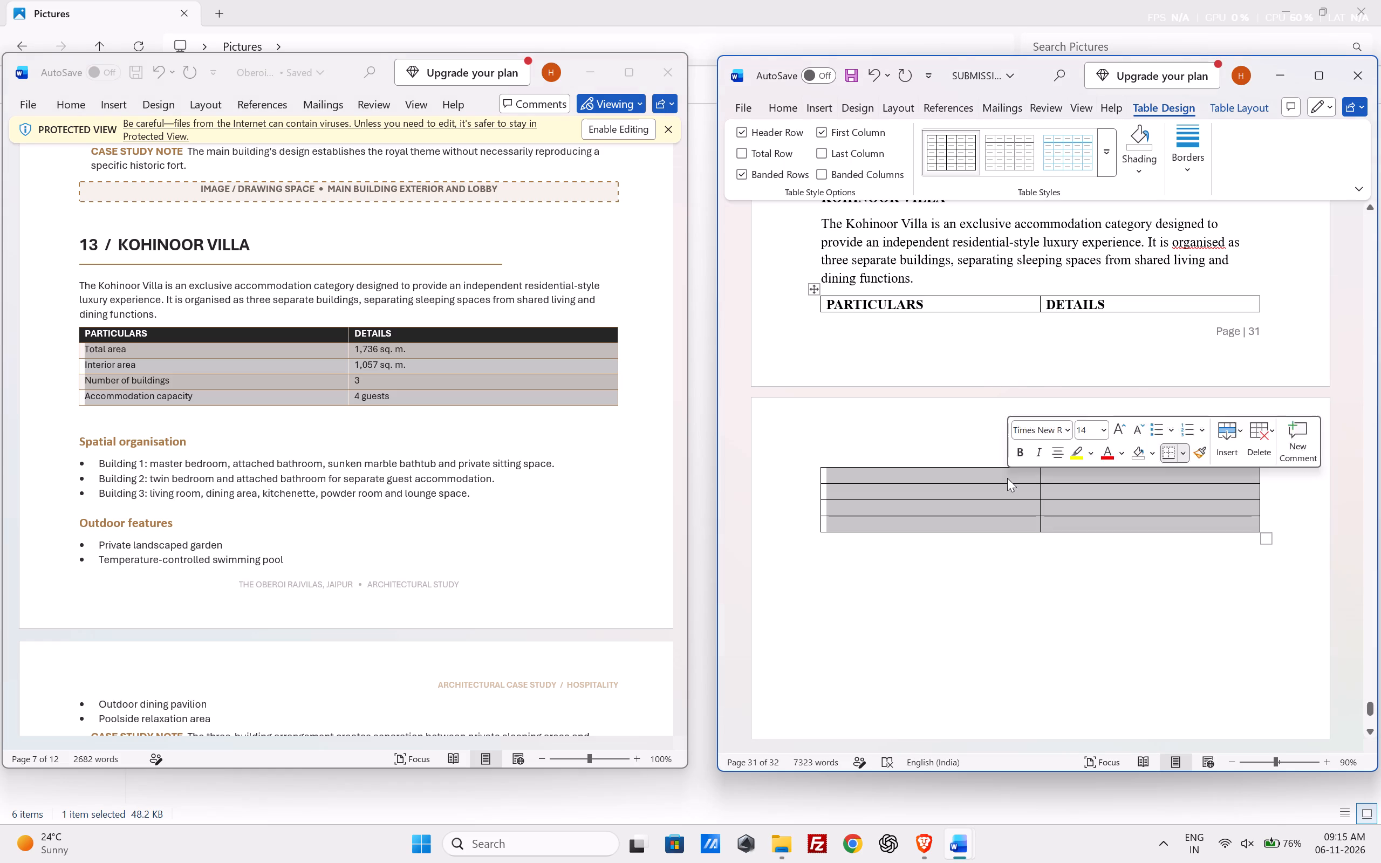
{"action": "key", "text": "ctrl+v"}
{"action": "left_click", "coordinate": [975, 565]}
{"action": "left_click", "coordinate": [1027, 440]}
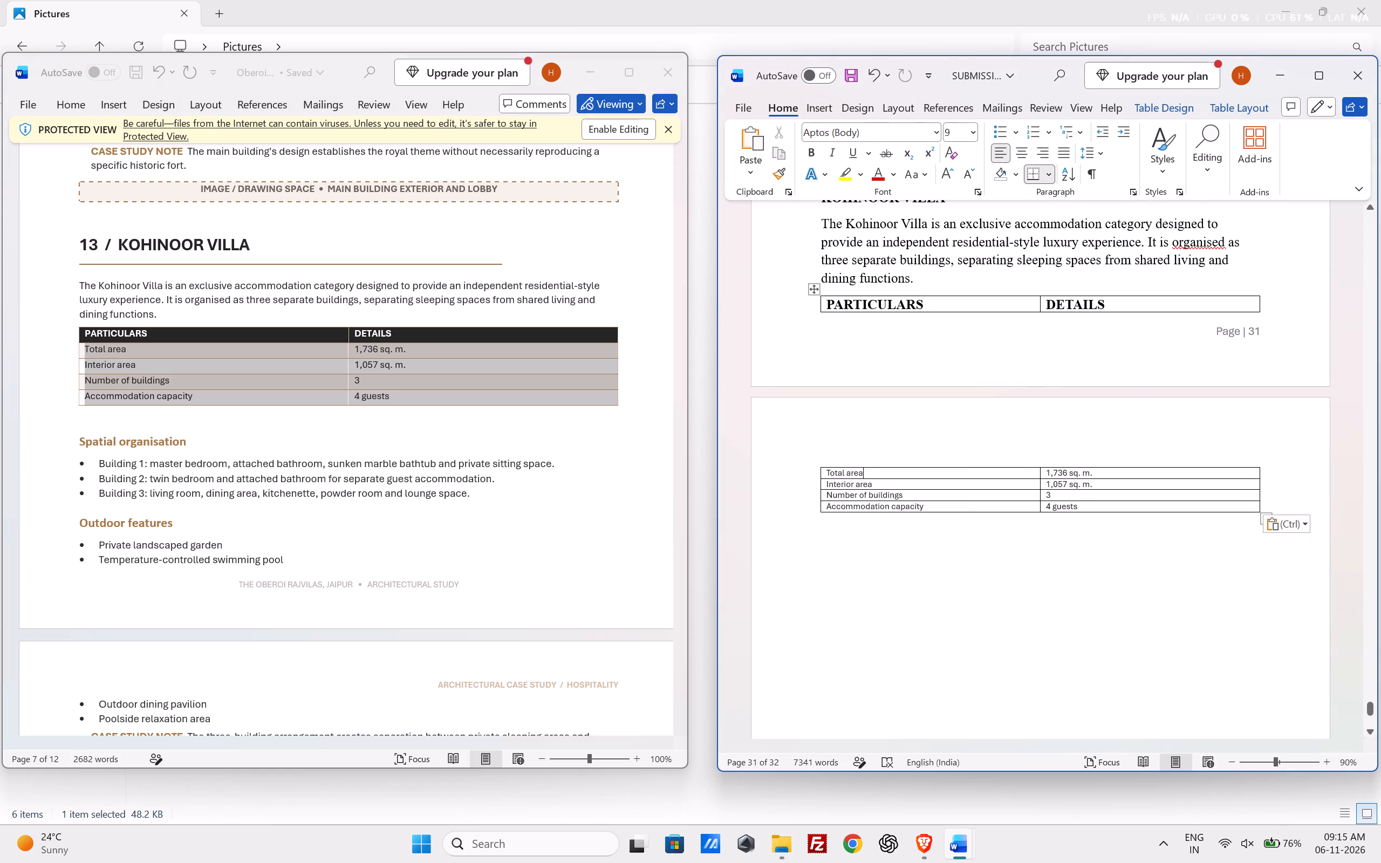
Set the font size of the four pasted Kohinoor Villa data rows to 12.
{"action": "left_click_drag", "start_coordinate": [1077, 506], "coordinate": [872, 474]}
{"action": "left_click", "coordinate": [961, 423]}
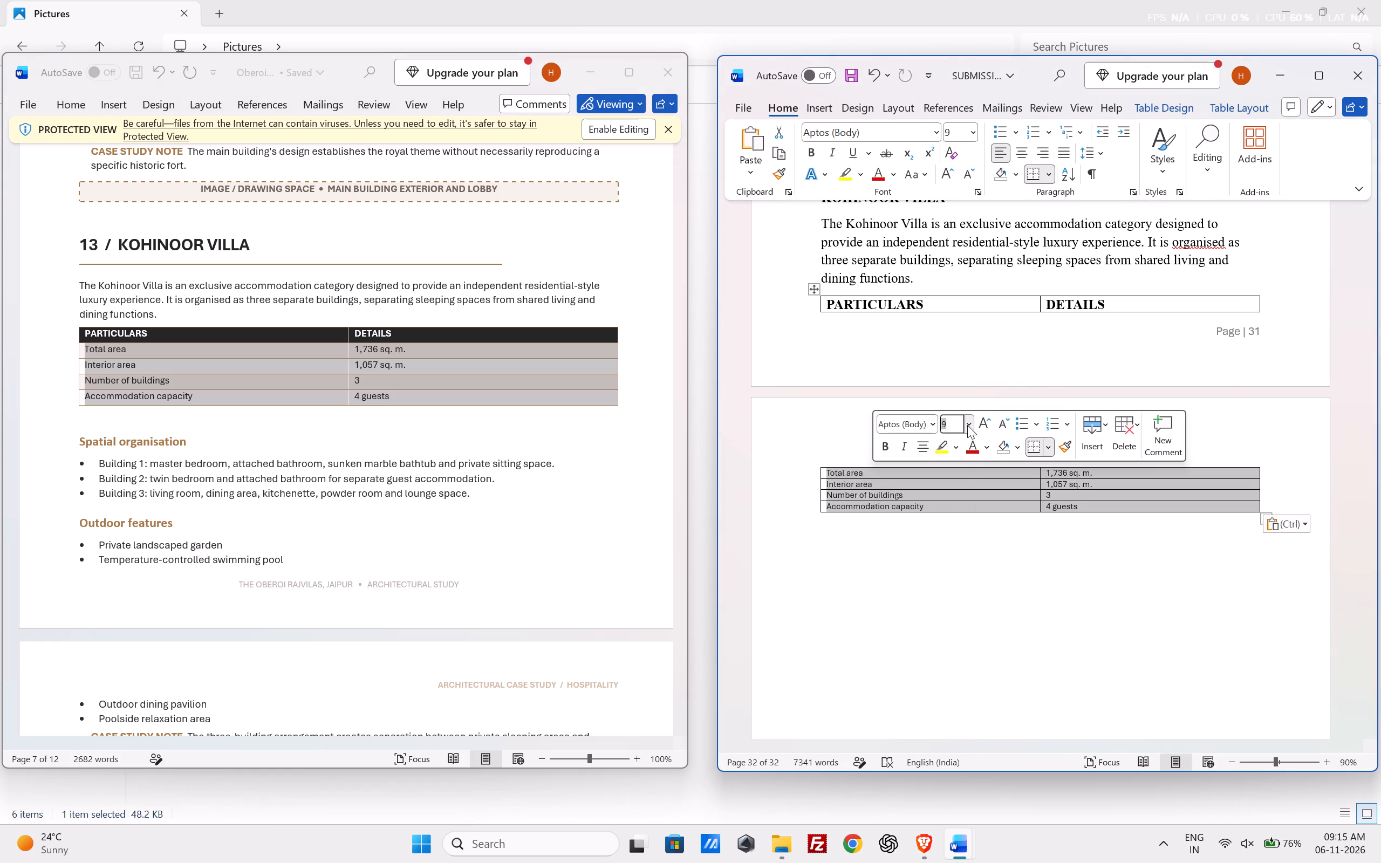
{"action": "left_click", "coordinate": [967, 425]}
{"action": "left_click", "coordinate": [955, 522]}
{"action": "left_click", "coordinate": [868, 588]}
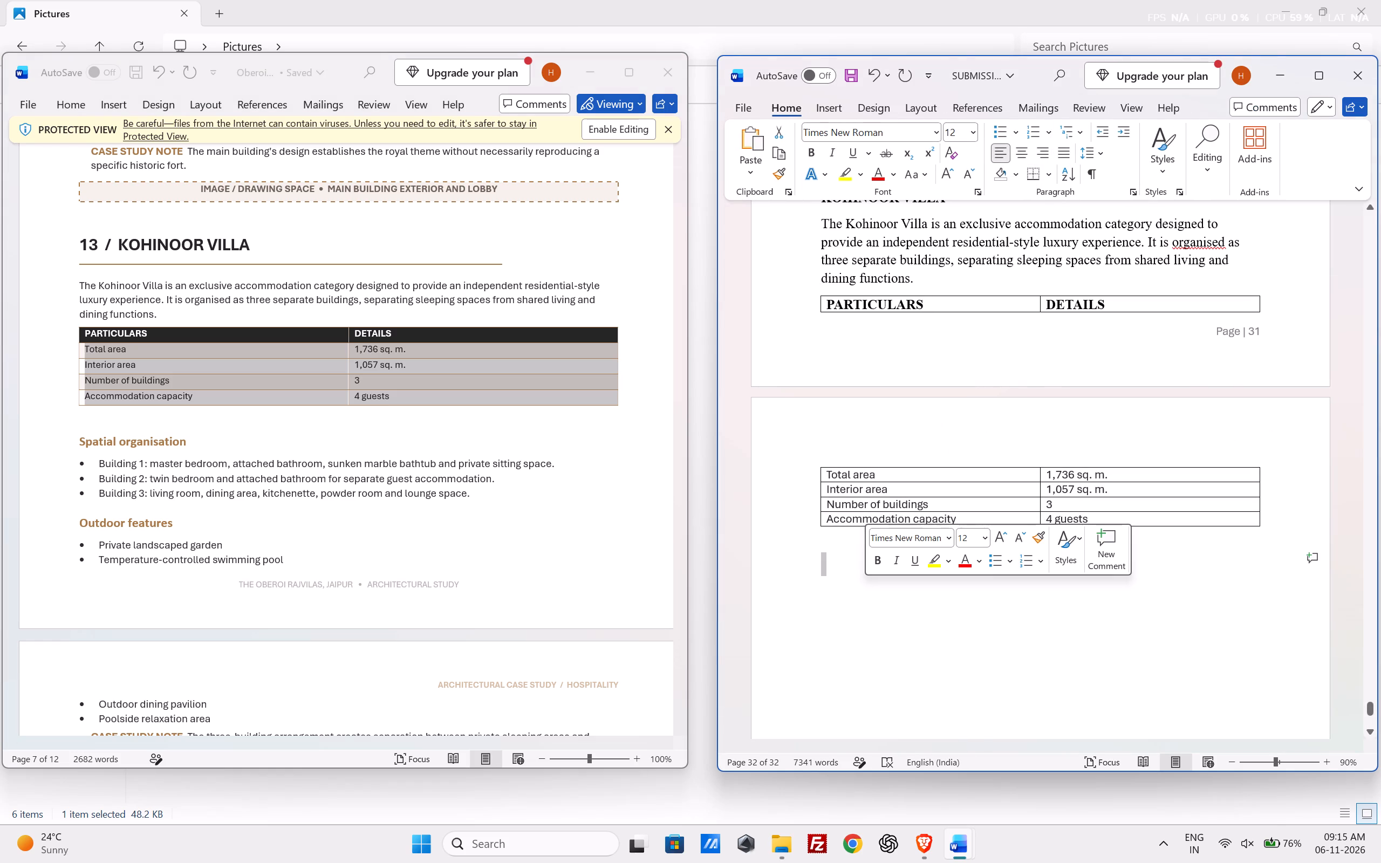
{"action": "left_click", "coordinate": [840, 438]}
Copy Kohinoor Villa's Spatial organisation and Outdoor features headings with their lists from the case study and paste them below the table.
{"action": "scroll", "coordinate": [953, 505], "scroll_direction": "down", "scroll_amount": 1}
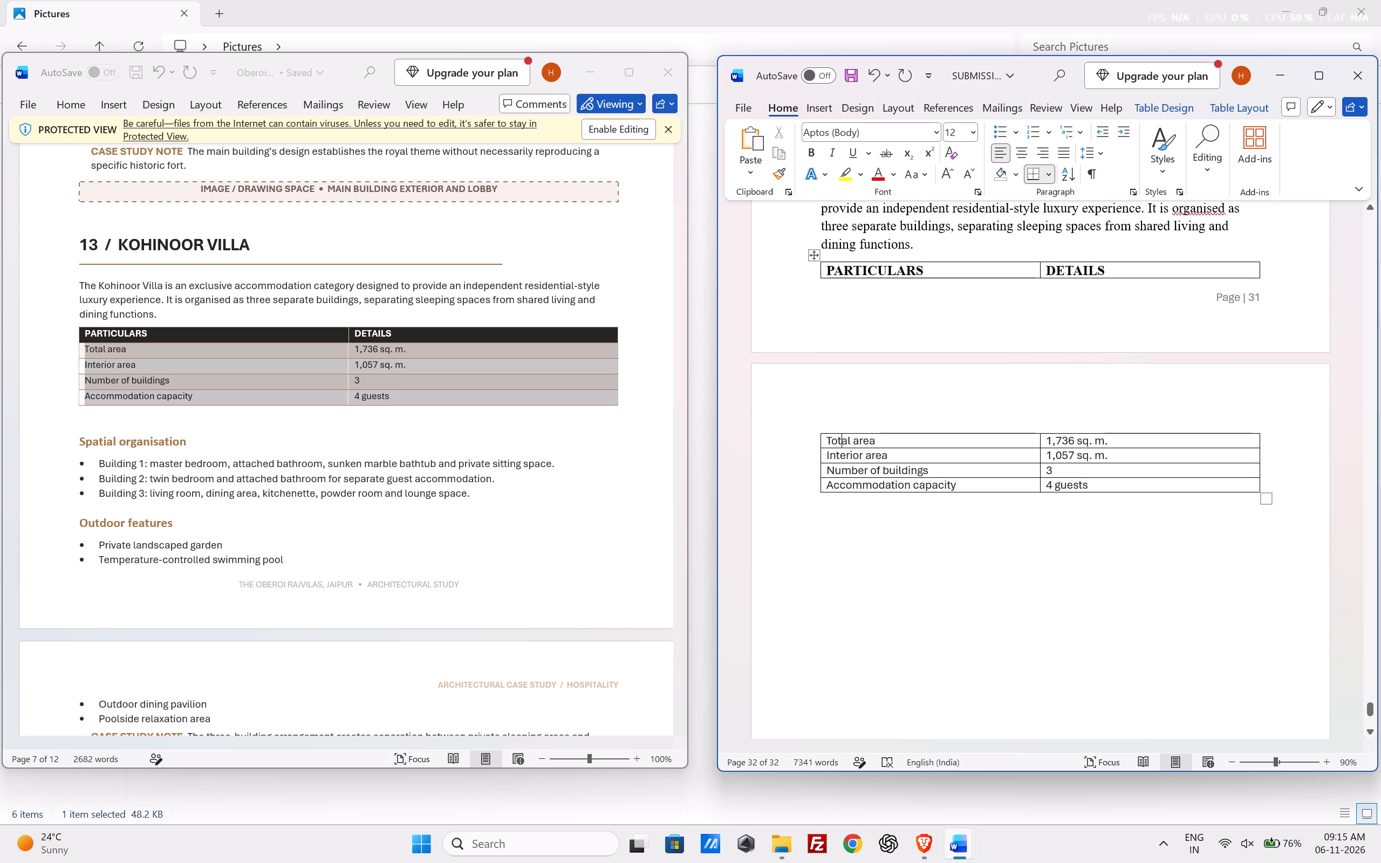
{"action": "scroll", "coordinate": [942, 495], "scroll_direction": "down", "scroll_amount": 1}
{"action": "scroll", "coordinate": [359, 476], "scroll_direction": "down", "scroll_amount": 2}
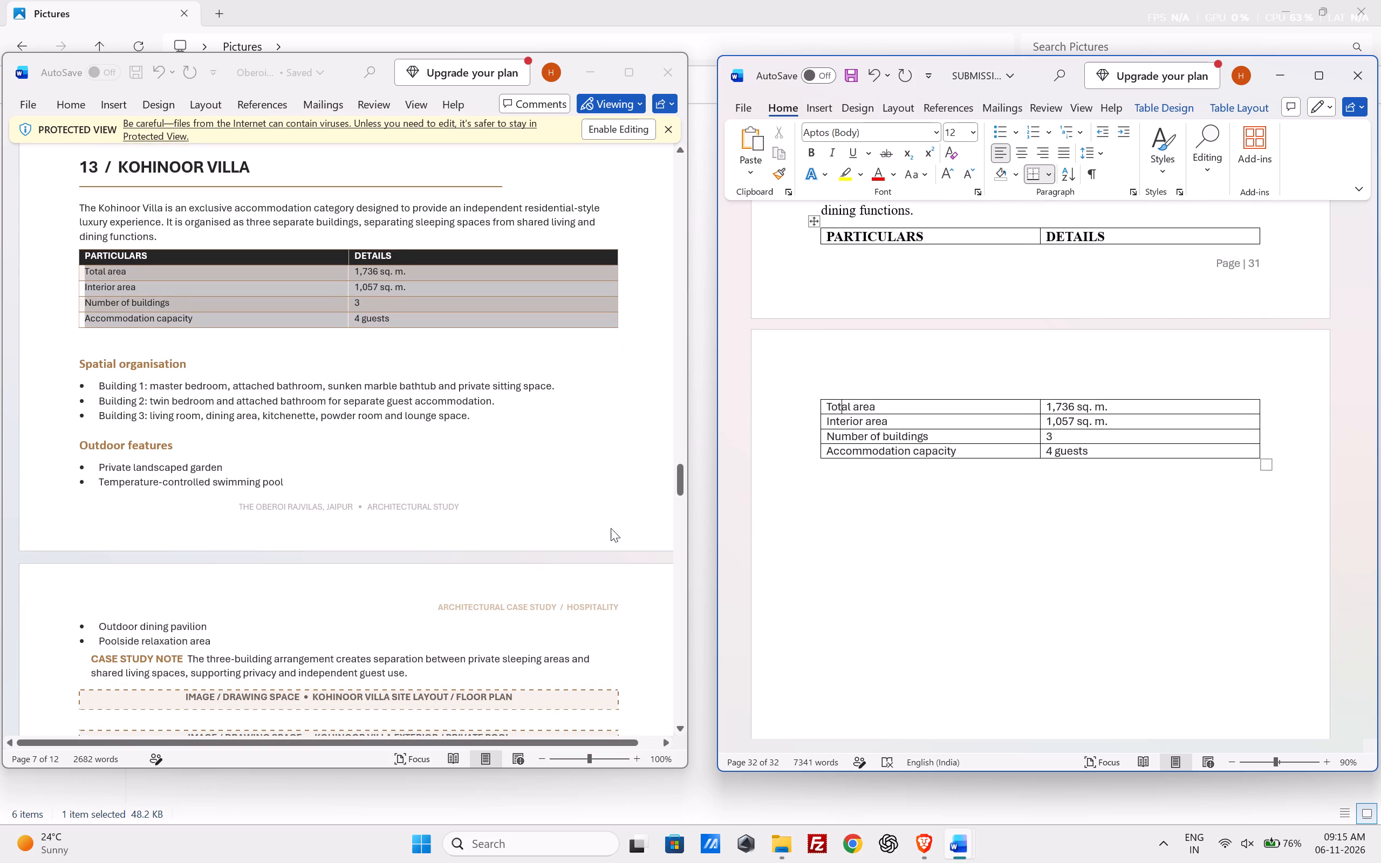
{"action": "left_click", "coordinate": [840, 512]}
{"action": "left_click", "coordinate": [808, 485]}
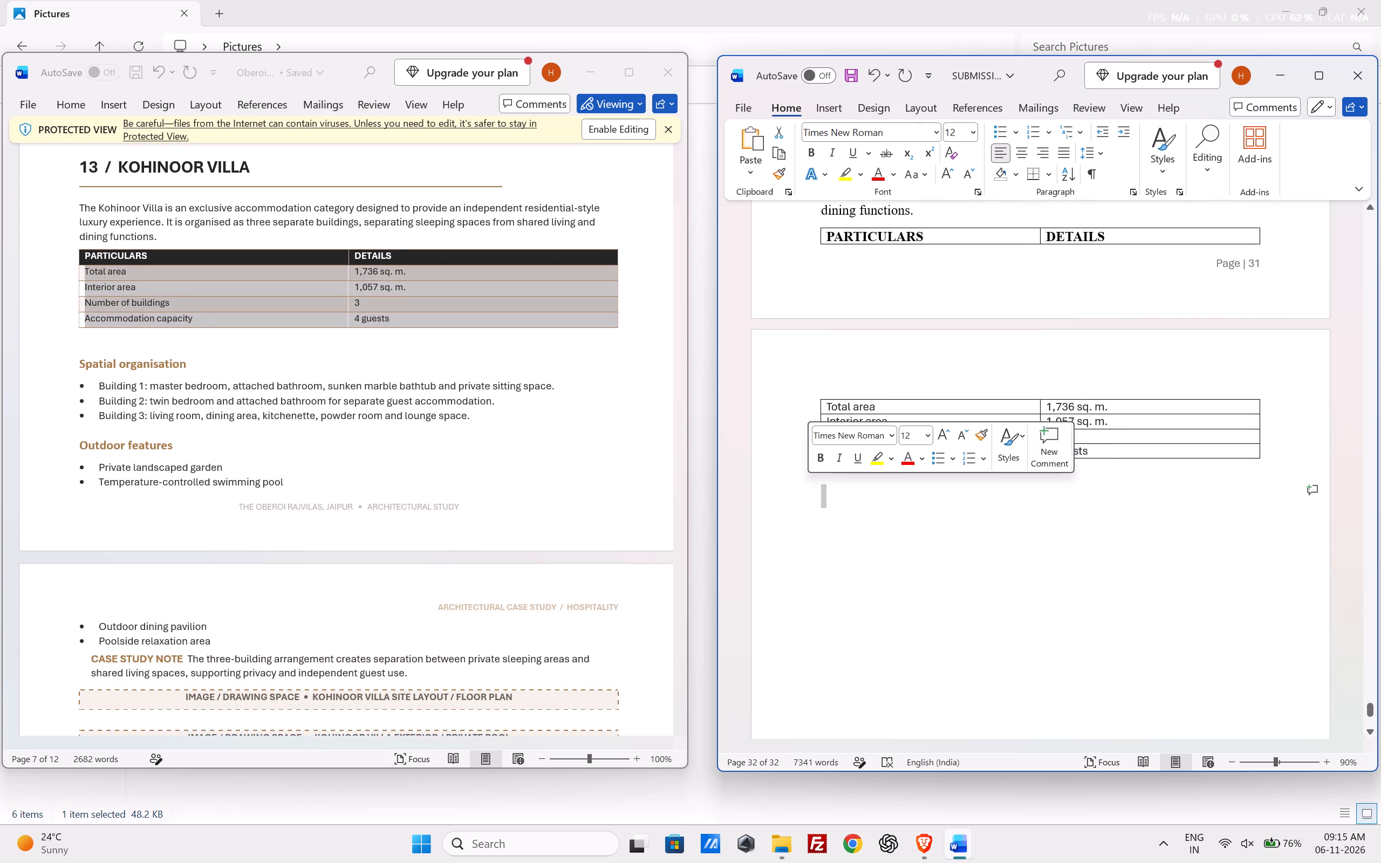
{"action": "left_click", "coordinate": [842, 488]}
{"action": "left_click", "coordinate": [841, 491]}
{"action": "left_click", "coordinate": [819, 476]}
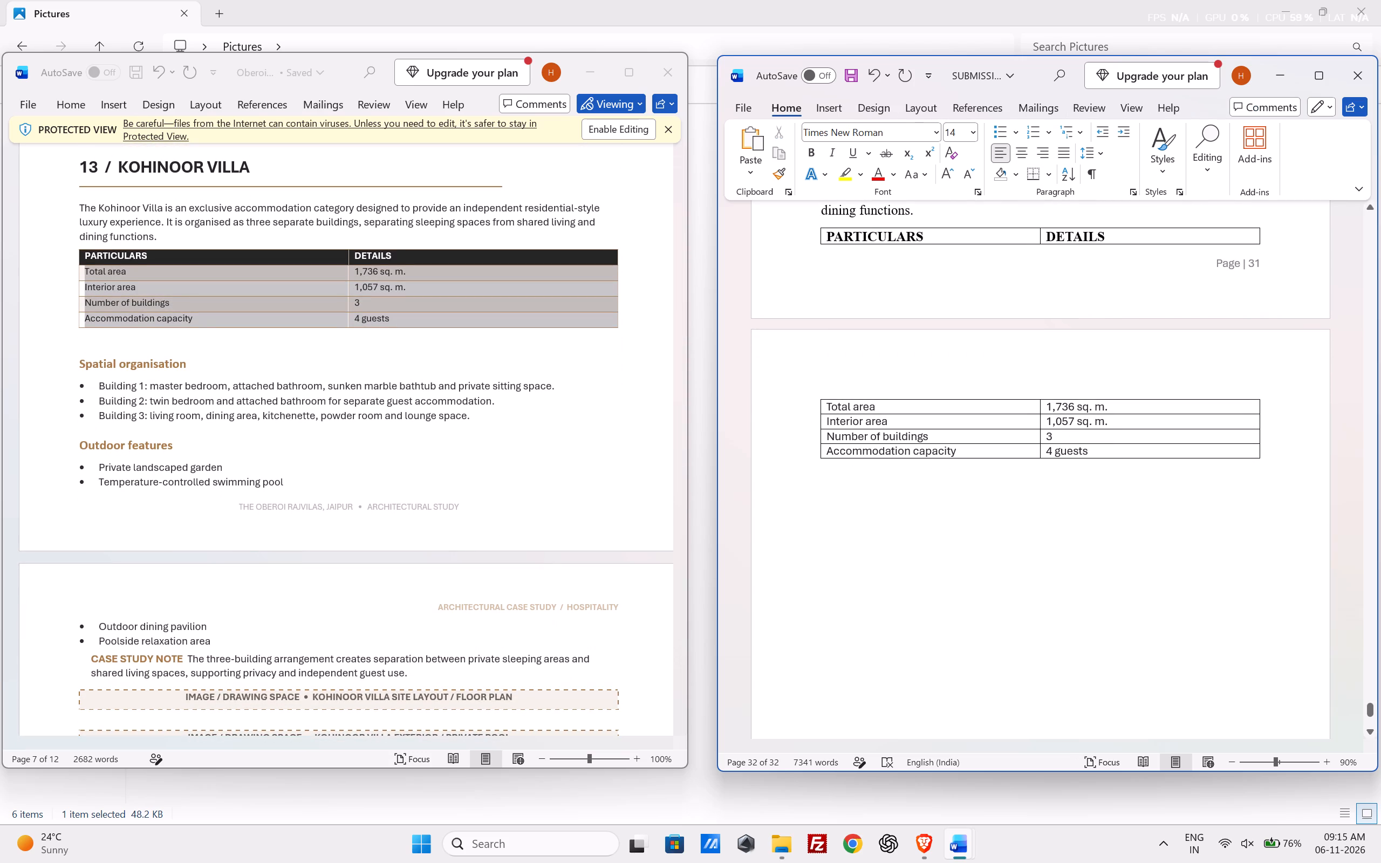
{"action": "key", "text": "Return"}
{"action": "left_click_drag", "start_coordinate": [292, 481], "coordinate": [264, 480]}
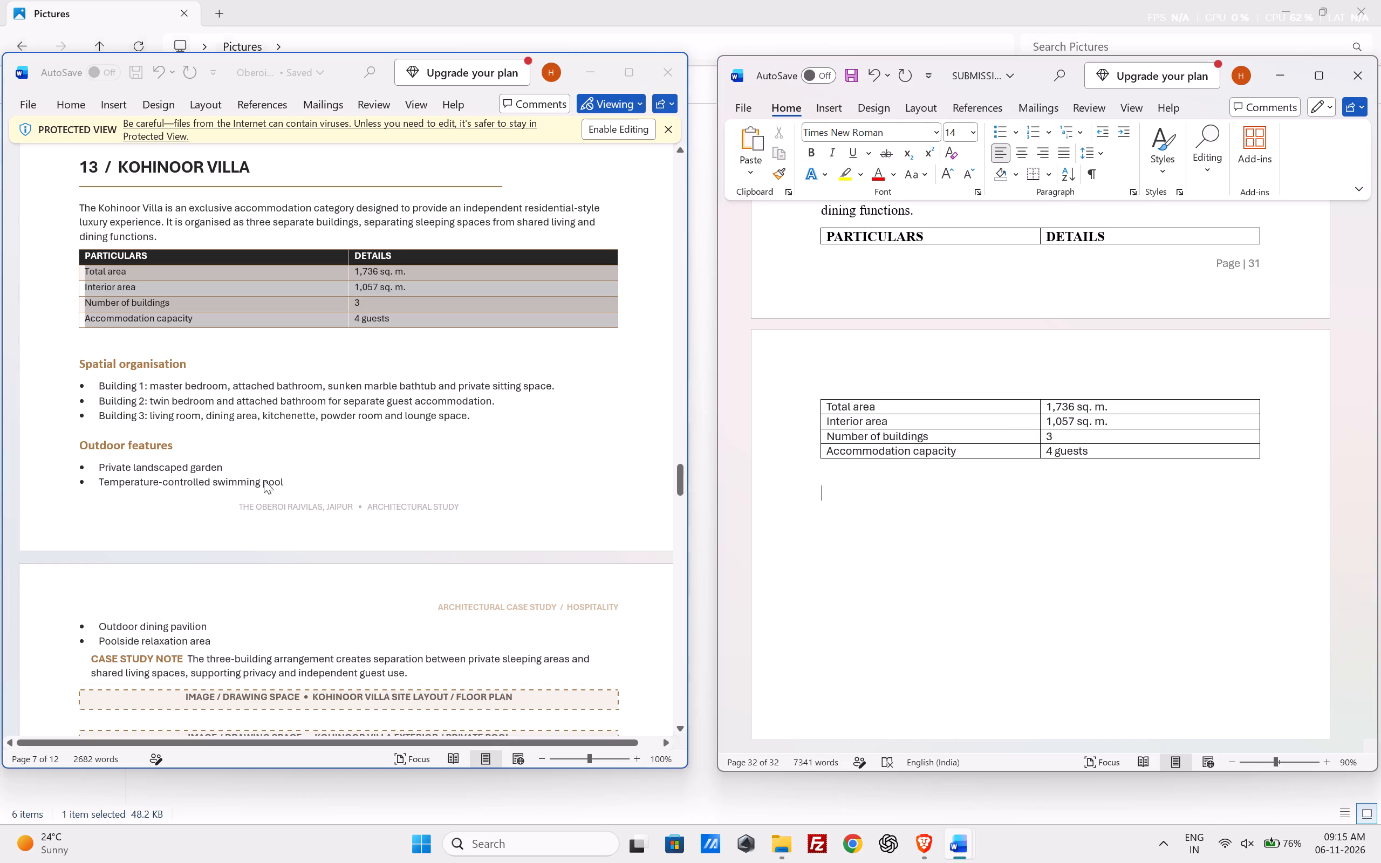
{"action": "left_click_drag", "start_coordinate": [264, 480], "coordinate": [253, 479]}
{"action": "left_click", "coordinate": [359, 454]}
{"action": "left_click_drag", "start_coordinate": [221, 637], "coordinate": [90, 416]}
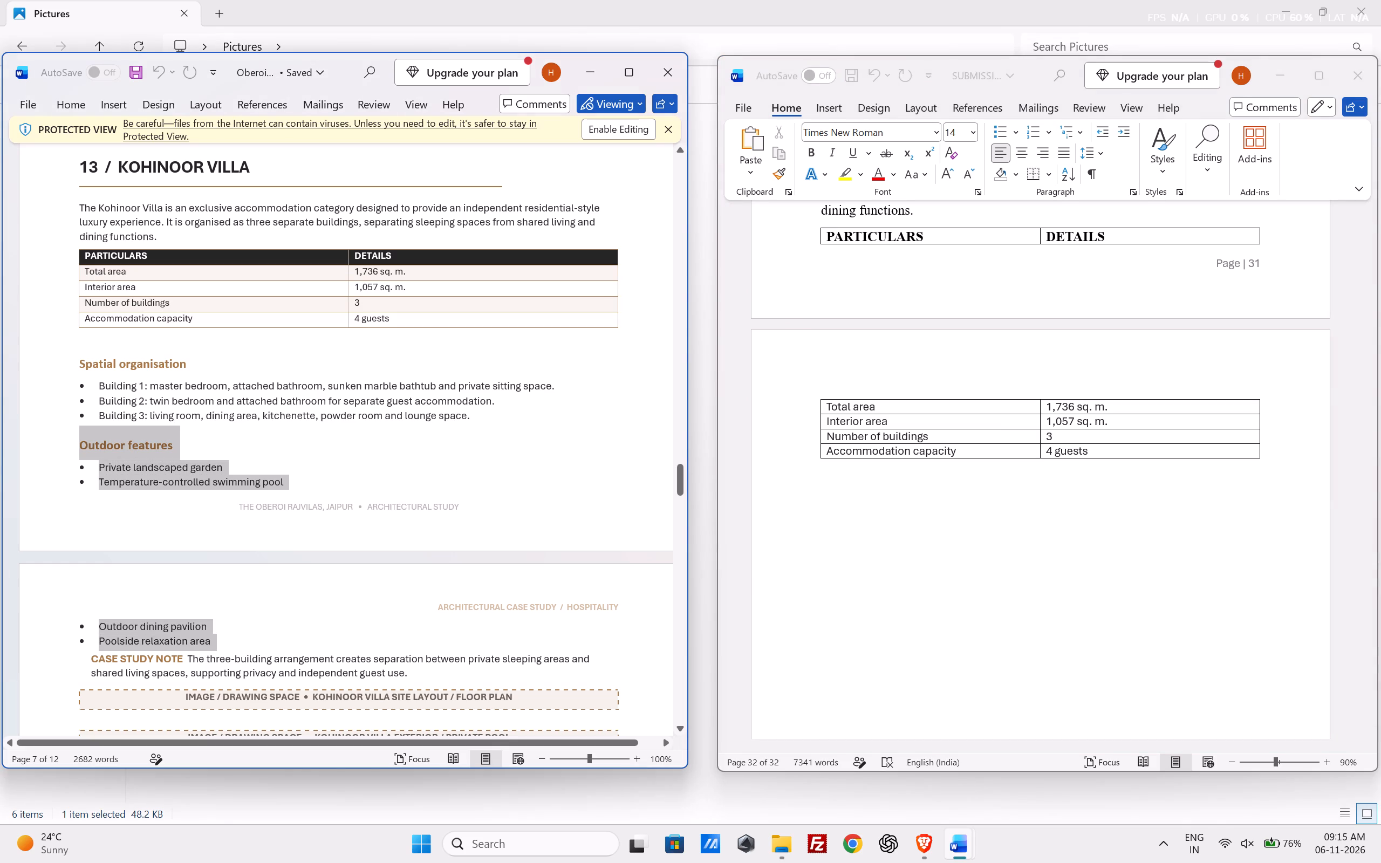
{"action": "left_click_drag", "start_coordinate": [90, 416], "coordinate": [77, 365]}
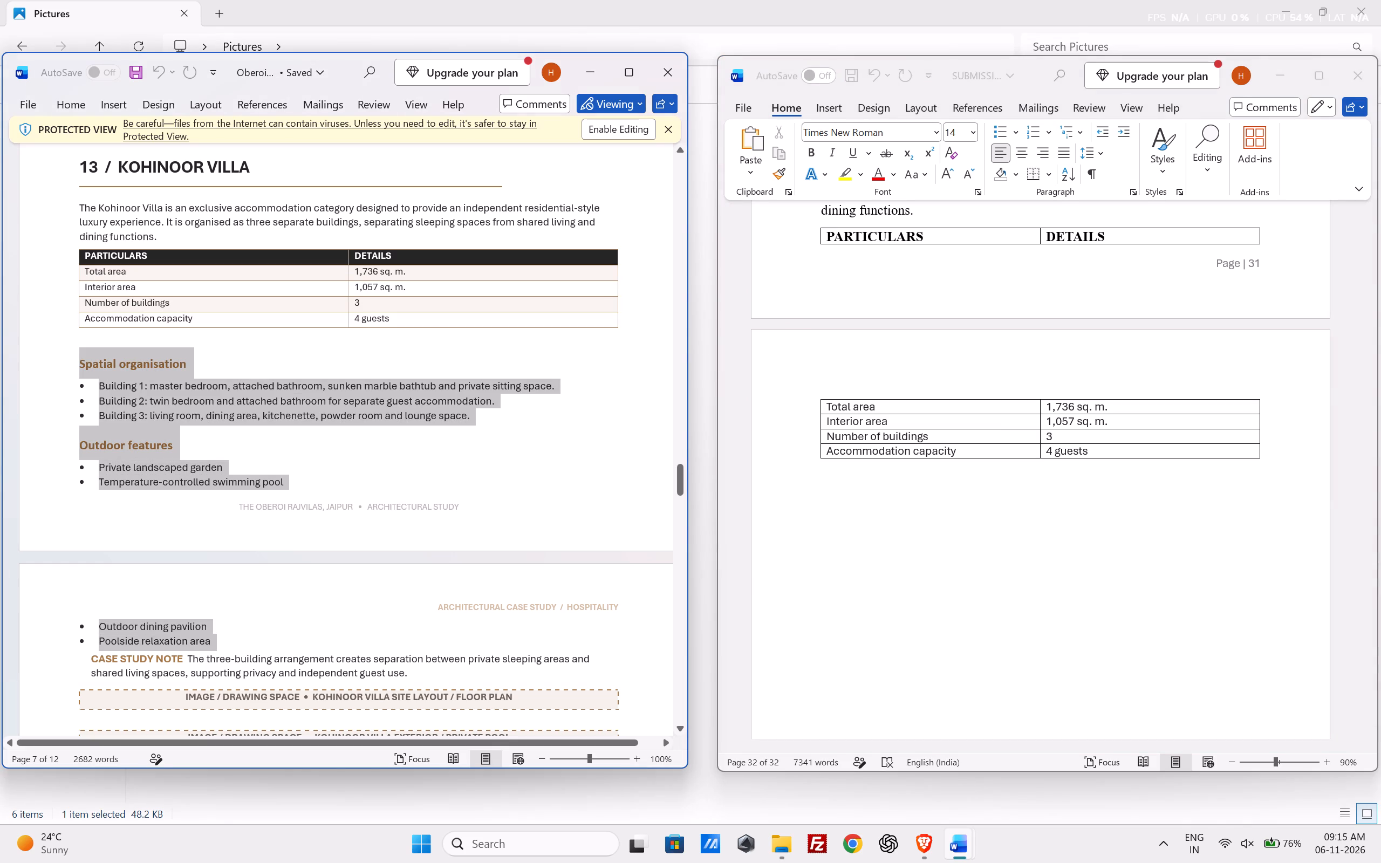
{"action": "left_click_drag", "start_coordinate": [77, 365], "coordinate": [78, 365]}
{"action": "key", "text": "ctrl+c"}
{"action": "left_click", "coordinate": [867, 482]}
{"action": "left_click", "coordinate": [831, 482]}
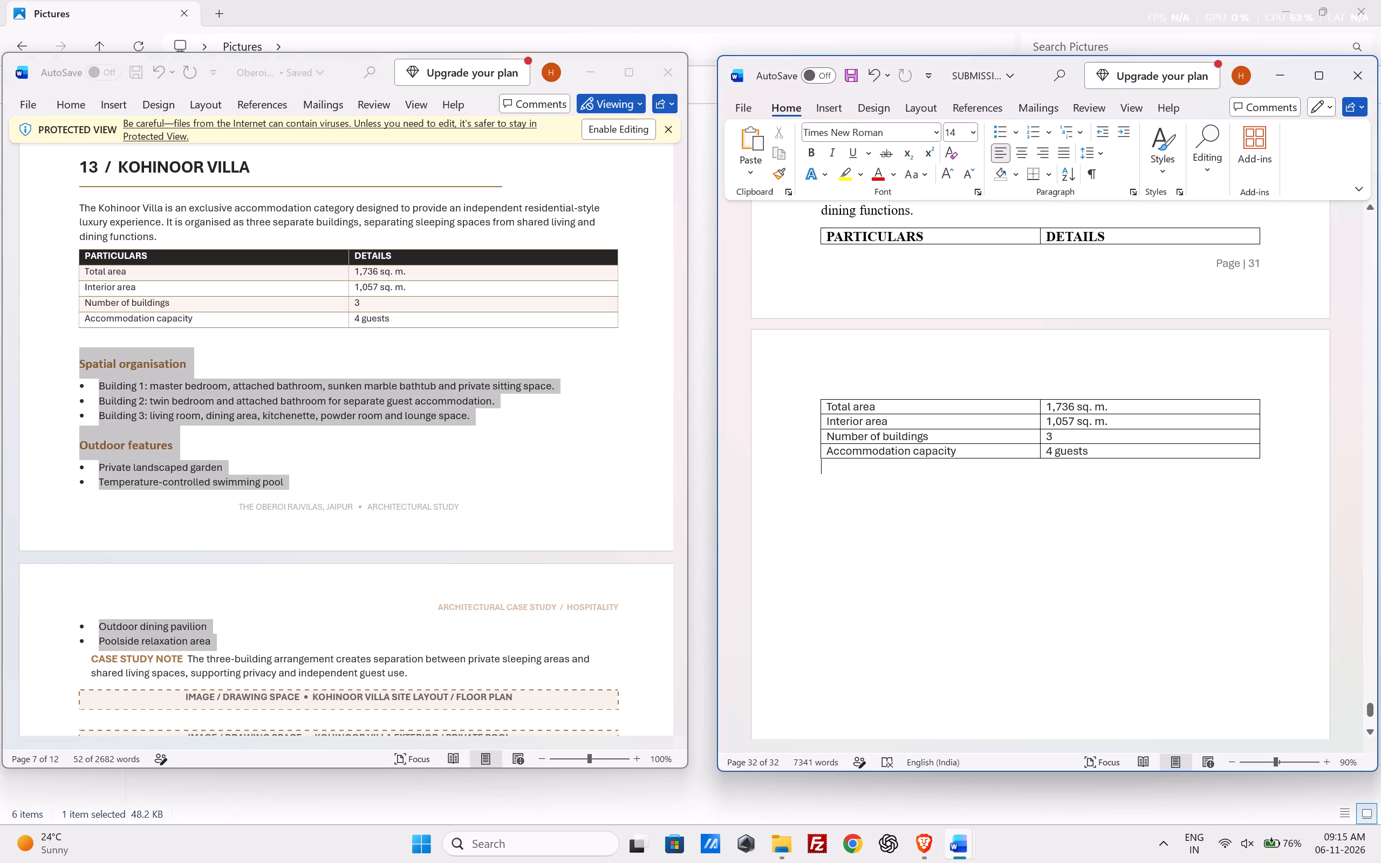
{"action": "left_click", "coordinate": [835, 498]}
{"action": "key", "text": "ctrl+v"}
Format the three Building lines and the four Outdoor features items as bulleted lists.
{"action": "left_click_drag", "start_coordinate": [865, 569], "coordinate": [802, 451]}
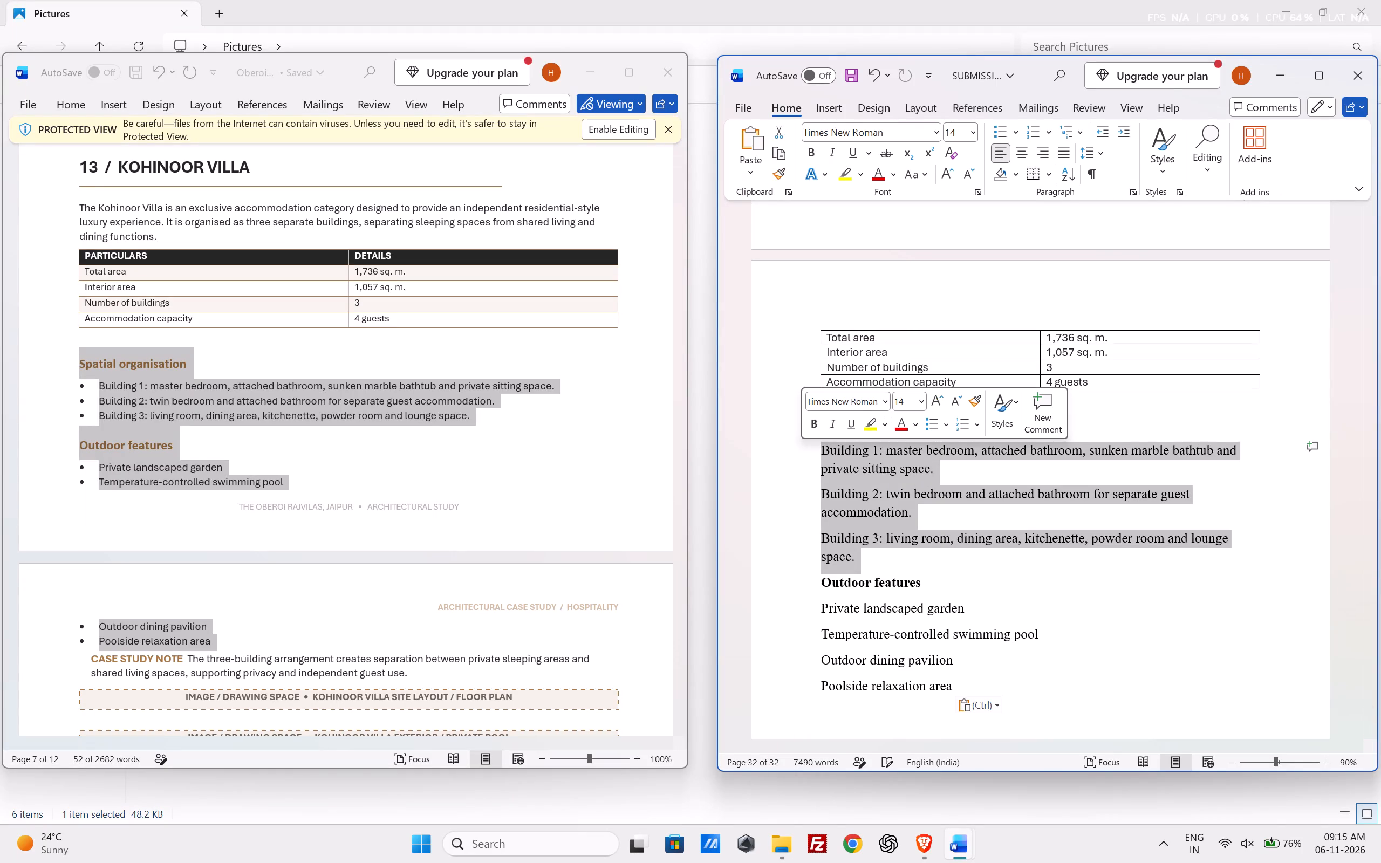
{"action": "left_click", "coordinate": [921, 400]}
{"action": "left_click", "coordinate": [921, 400]}
{"action": "left_click", "coordinate": [998, 135]}
{"action": "left_click_drag", "start_coordinate": [962, 679], "coordinate": [954, 676]}
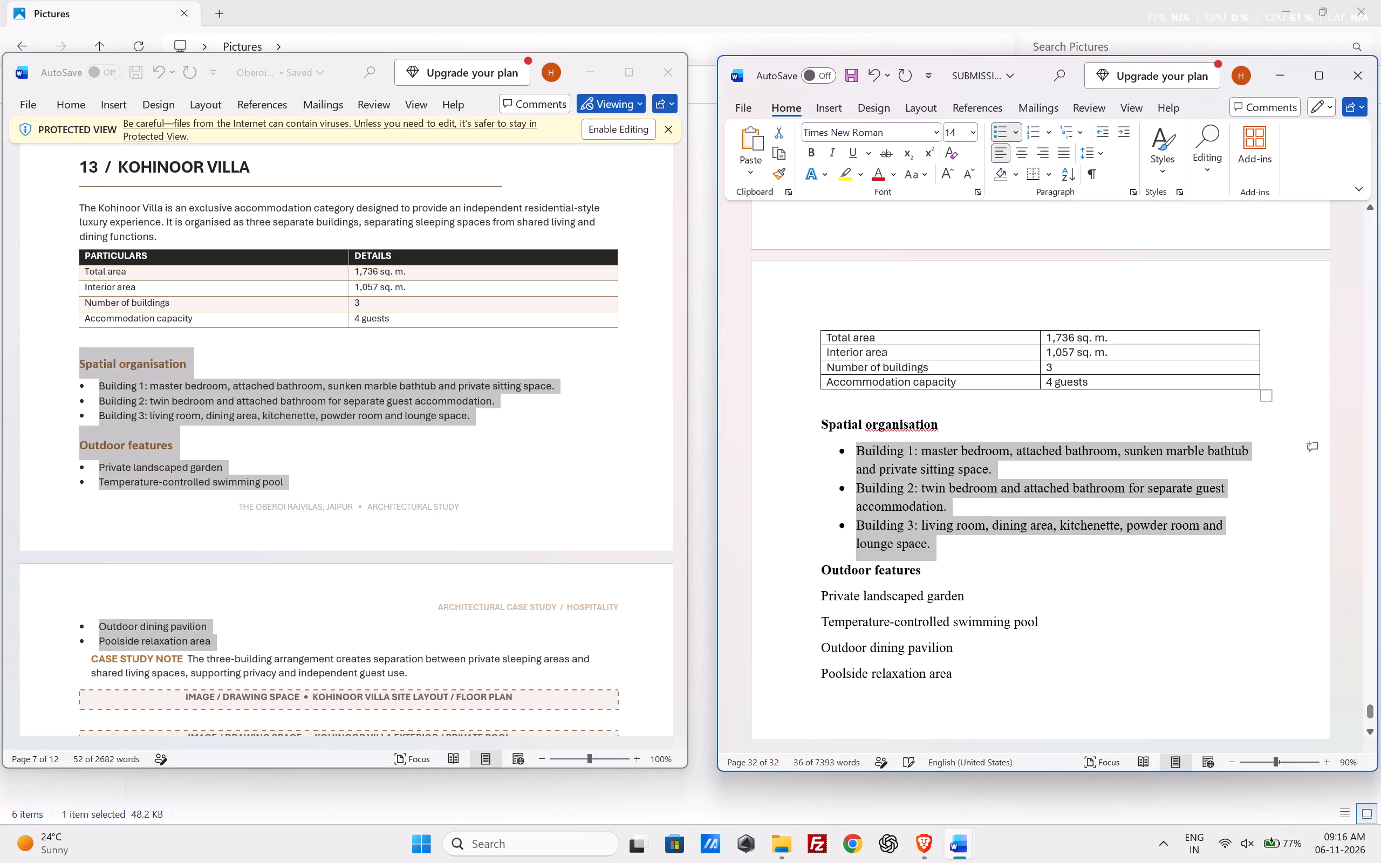
{"action": "left_click_drag", "start_coordinate": [954, 676], "coordinate": [814, 599]}
{"action": "left_click", "coordinate": [1000, 129]}
{"action": "left_click", "coordinate": [837, 492]}
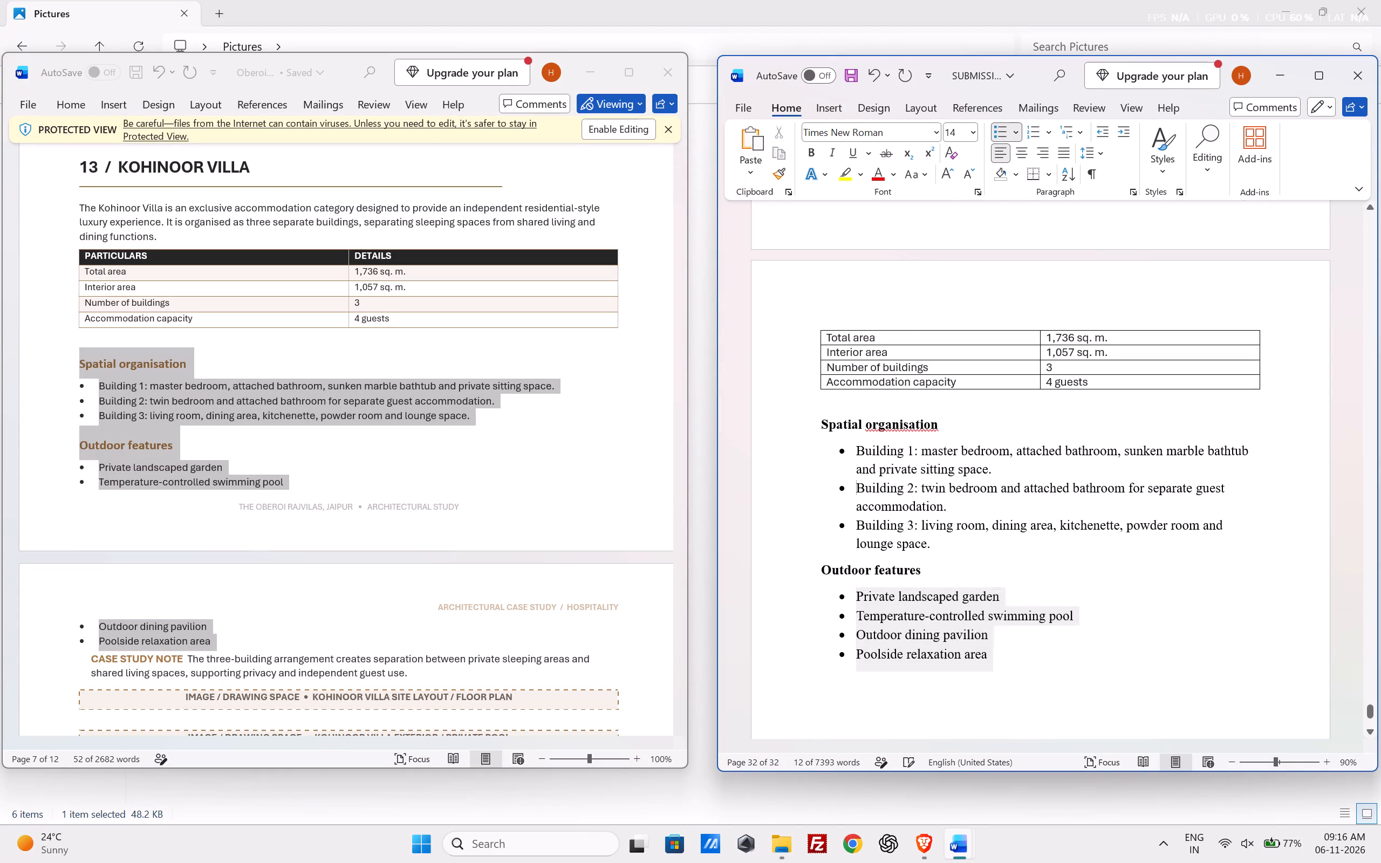
Correct the word organisation to organization in the Spatial organisation heading.
{"action": "left_click", "coordinate": [928, 426]}
{"action": "right_click", "coordinate": [927, 425]}
{"action": "left_click", "coordinate": [849, 445]}
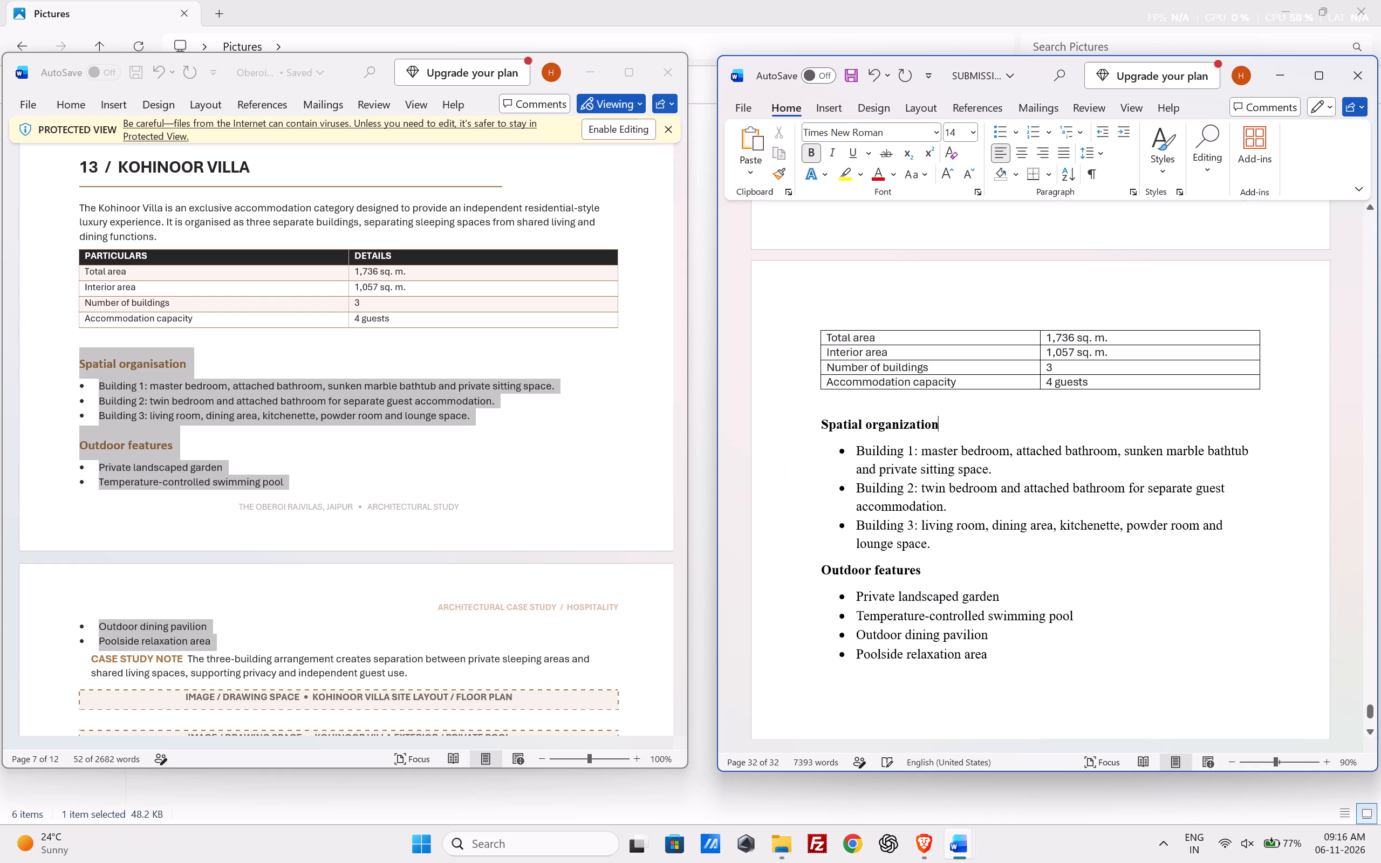
{"action": "left_click", "coordinate": [1129, 609]}
Copy the words DELUXE ROOMS / PREMIER ROOMS from the section 14 heading and paste them as a heading below the Outdoor features list.
{"action": "scroll", "coordinate": [285, 474], "scroll_direction": "down", "scroll_amount": 6}
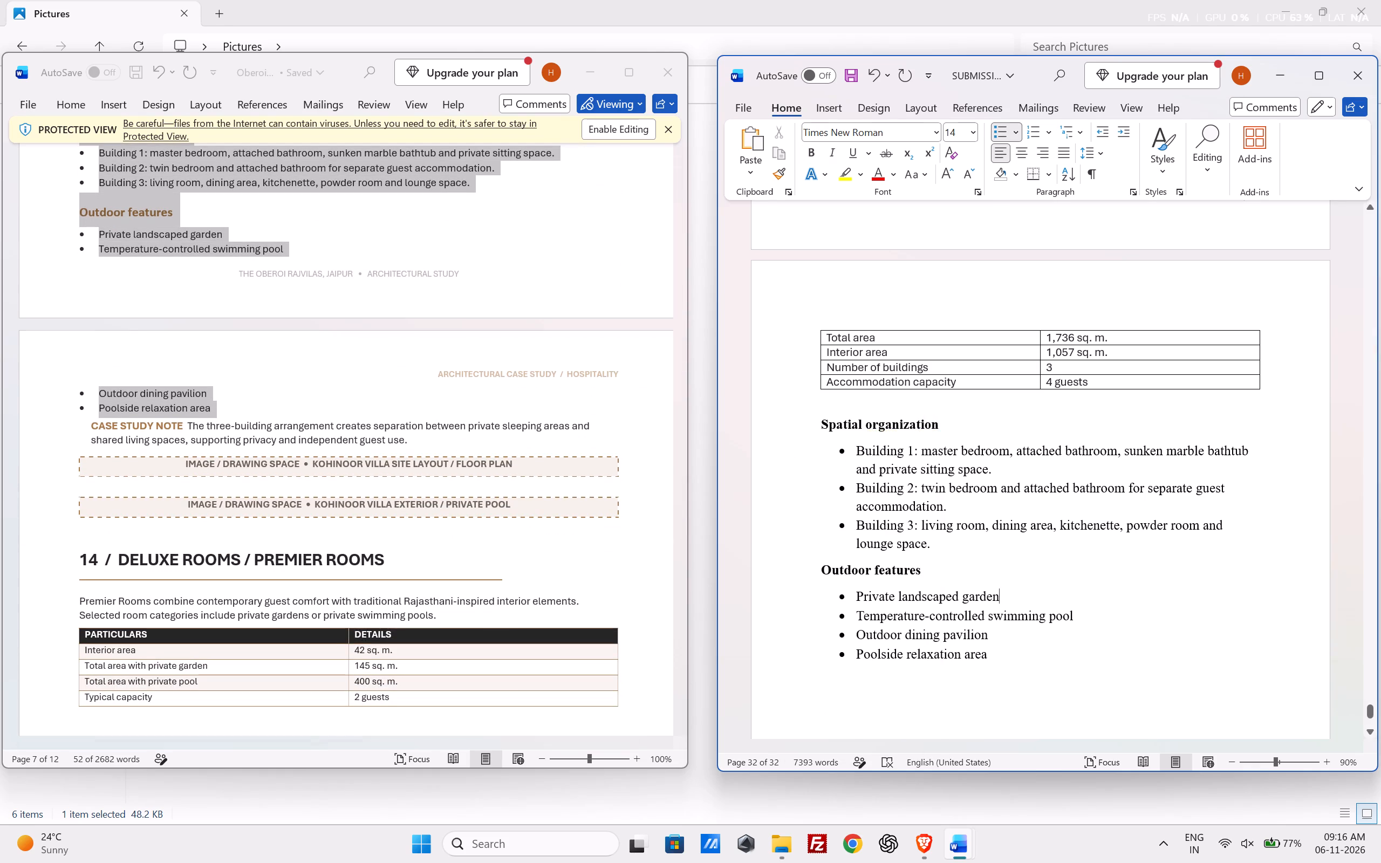
{"action": "scroll", "coordinate": [747, 467], "scroll_direction": "up", "scroll_amount": 14}
{"action": "left_click", "coordinate": [789, 427]}
{"action": "scroll", "coordinate": [792, 427], "scroll_direction": "up", "scroll_amount": 1}
{"action": "scroll", "coordinate": [884, 408], "scroll_direction": "down", "scroll_amount": 12}
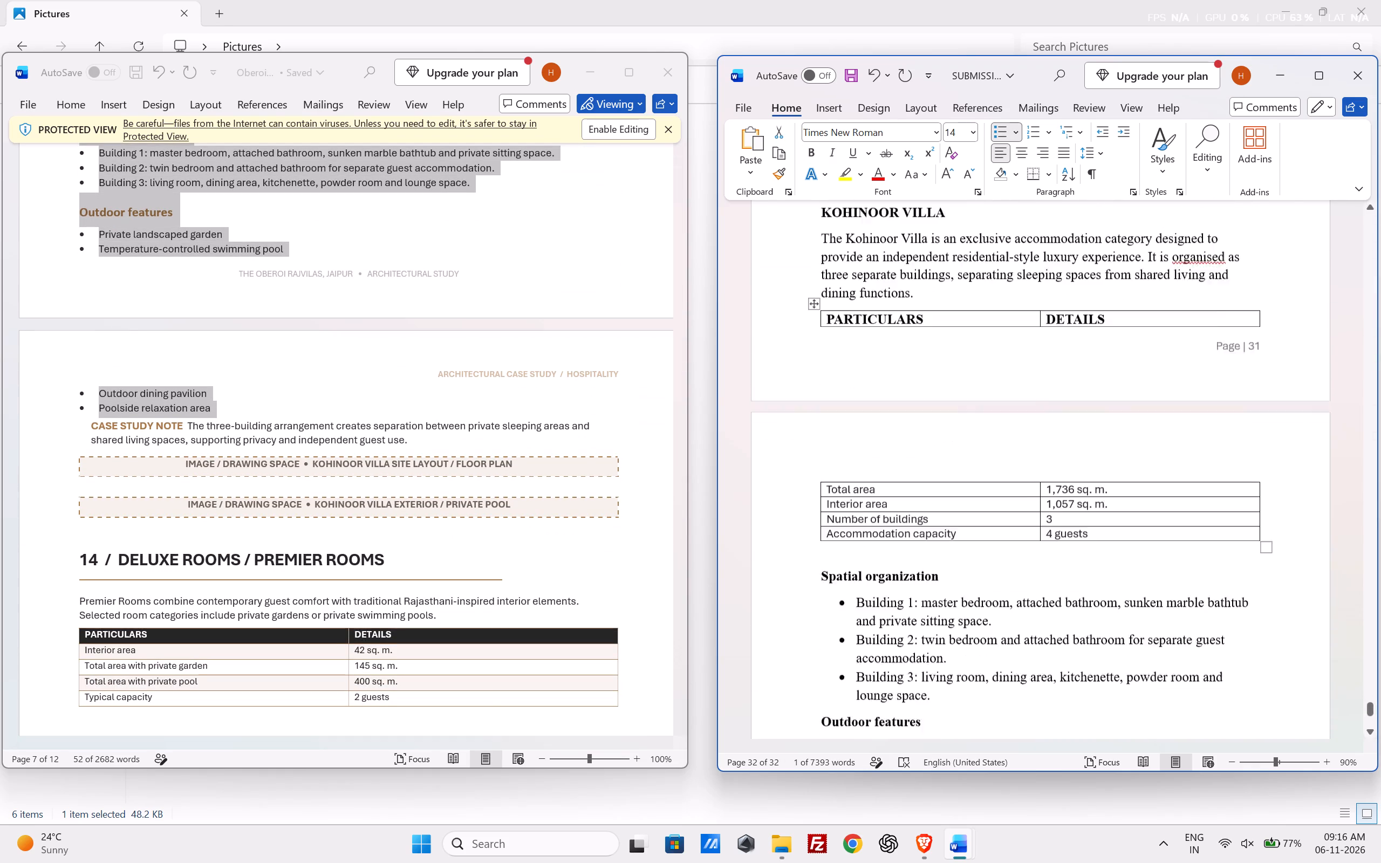
{"action": "scroll", "coordinate": [886, 409], "scroll_direction": "down", "scroll_amount": 6}
{"action": "left_click", "coordinate": [1033, 531]}
{"action": "scroll", "coordinate": [1035, 544], "scroll_direction": "down", "scroll_amount": 6}
{"action": "left_click", "coordinate": [1007, 368]}
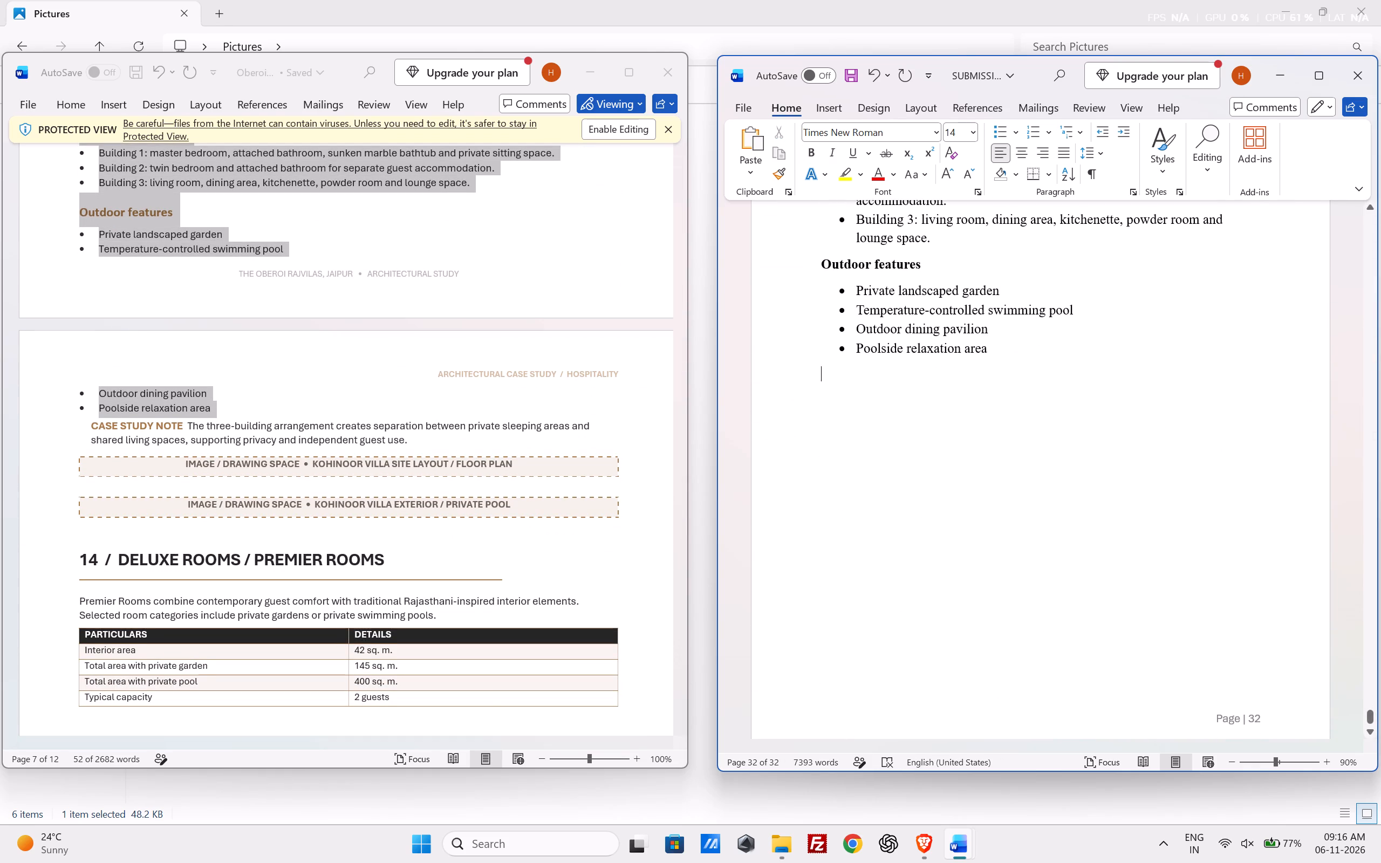
{"action": "scroll", "coordinate": [409, 435], "scroll_direction": "down", "scroll_amount": 4}
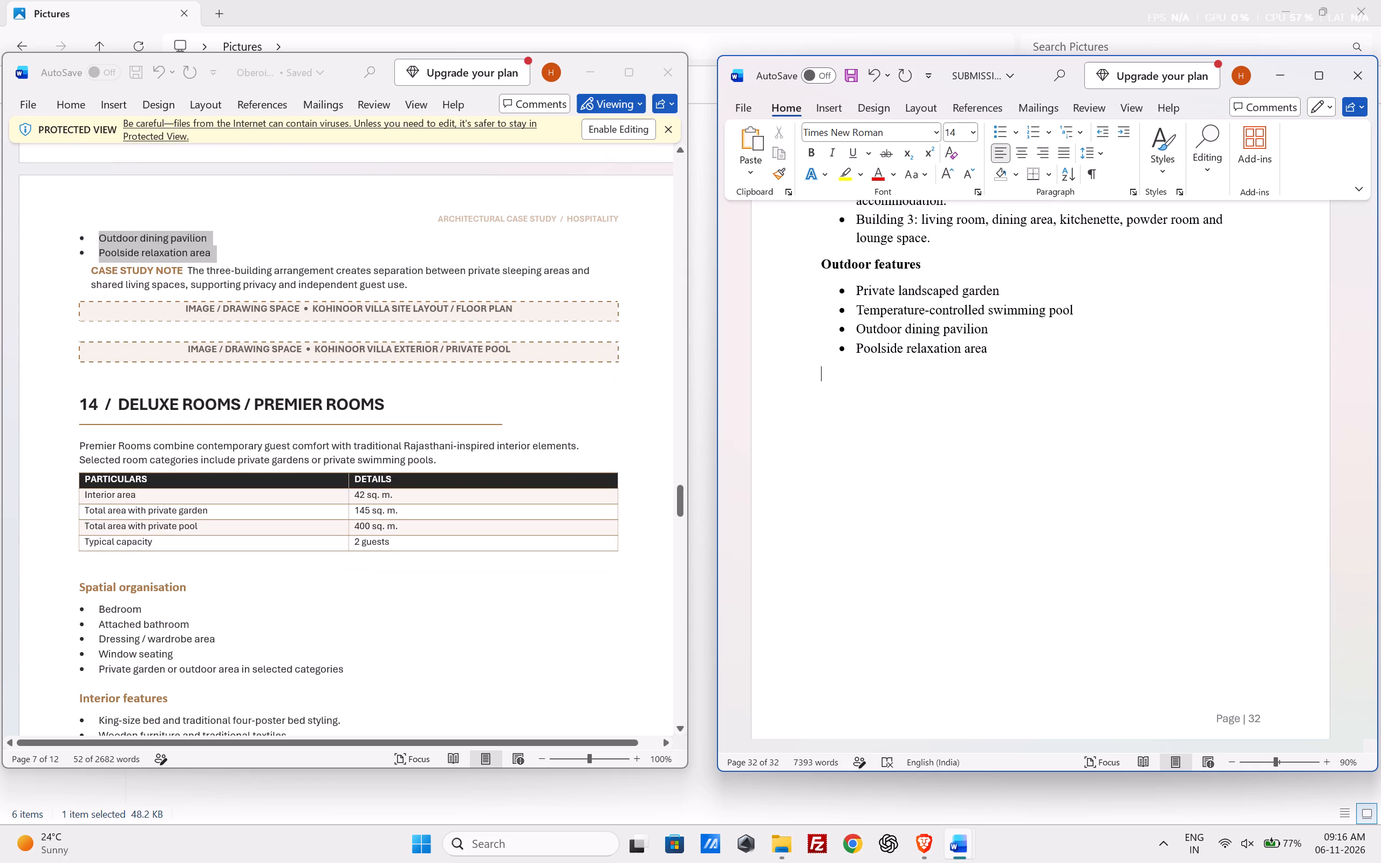
{"action": "scroll", "coordinate": [412, 423], "scroll_direction": "down", "scroll_amount": 1}
{"action": "left_click_drag", "start_coordinate": [384, 367], "coordinate": [204, 365]}
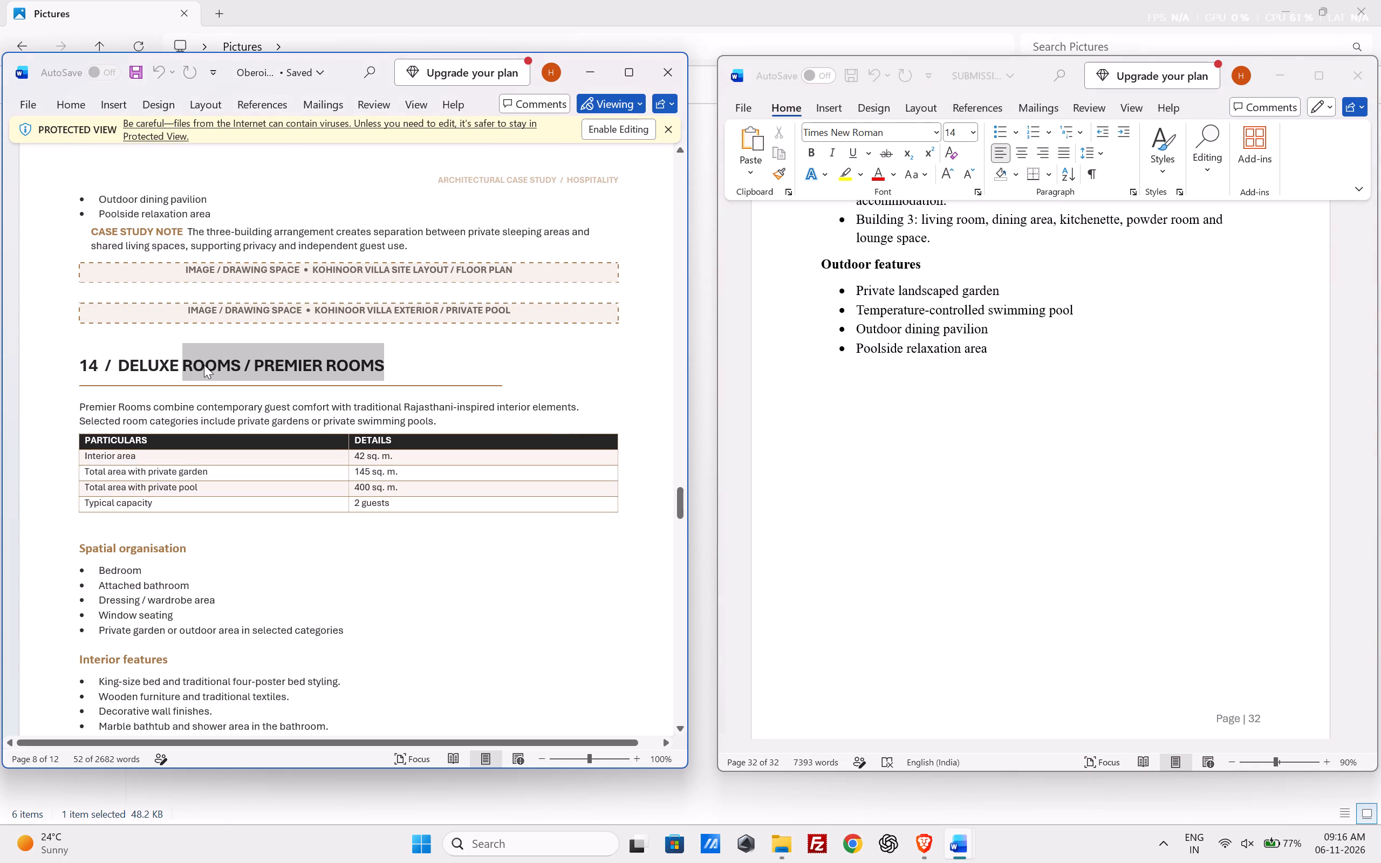
{"action": "left_click_drag", "start_coordinate": [204, 365], "coordinate": [151, 364]}
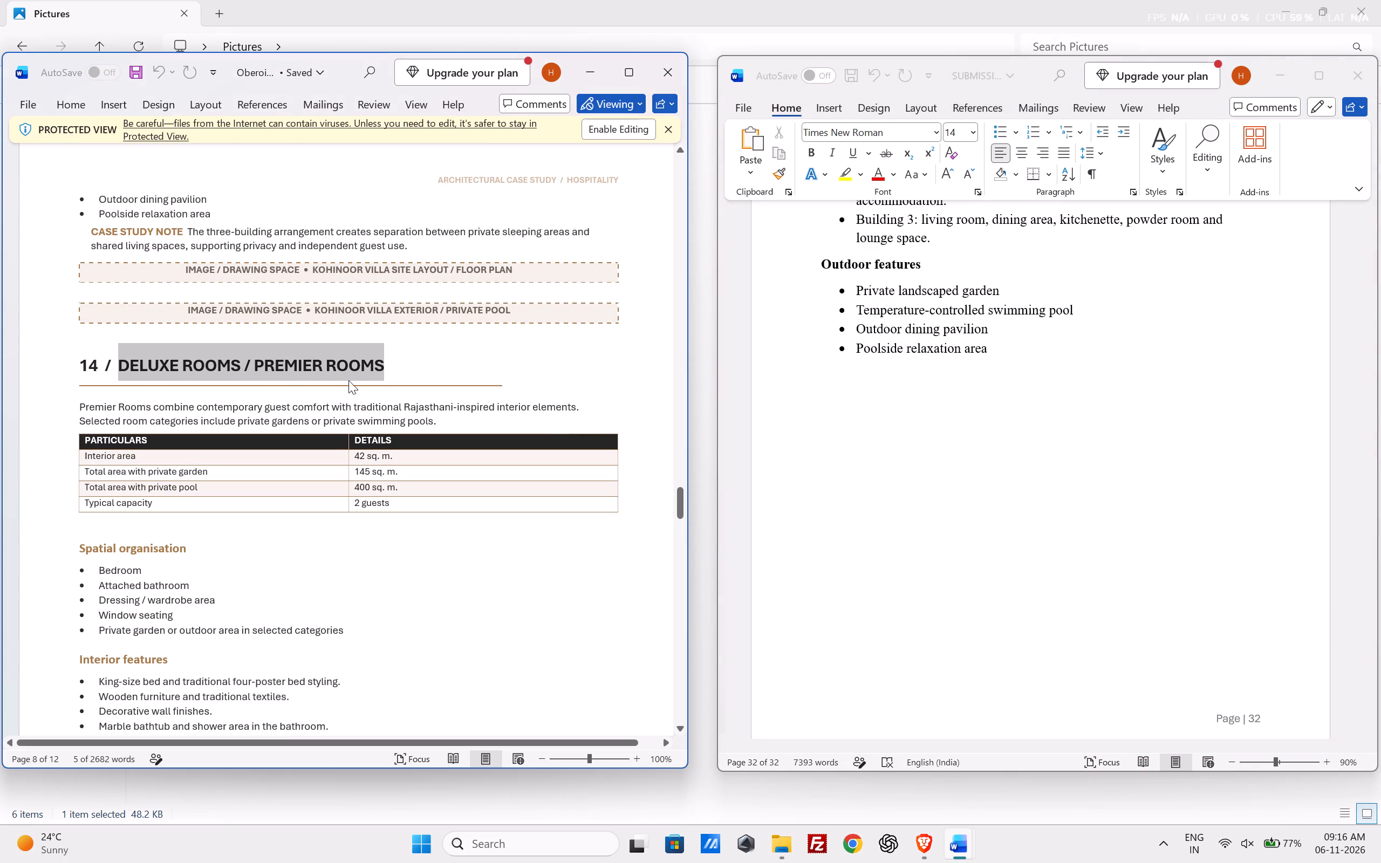
{"action": "key", "text": "ctrl+c"}
{"action": "left_click", "coordinate": [995, 396]}
{"action": "left_click", "coordinate": [902, 395]}
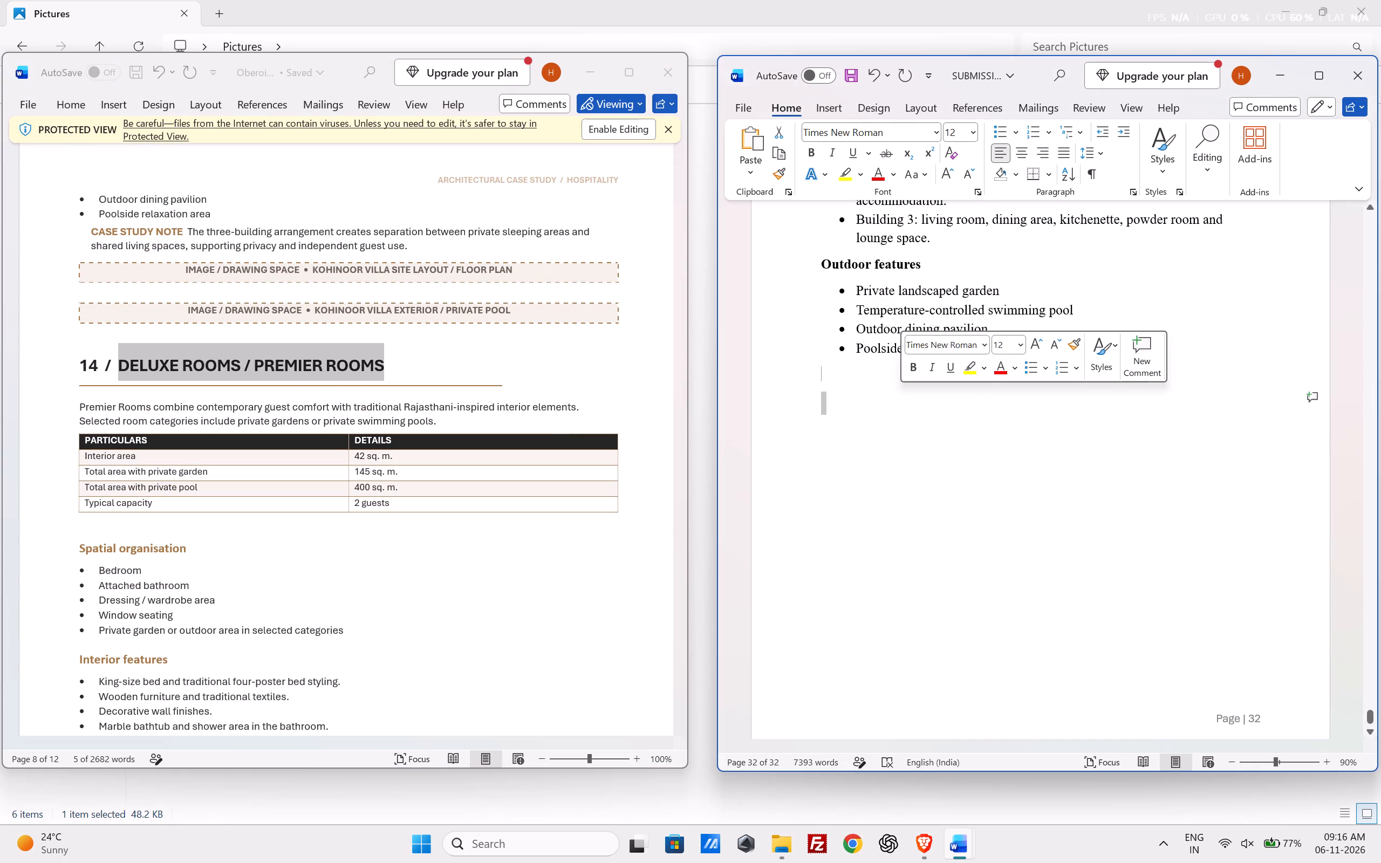
{"action": "left_click", "coordinate": [866, 381]}
{"action": "key", "text": "ctrl+v"}
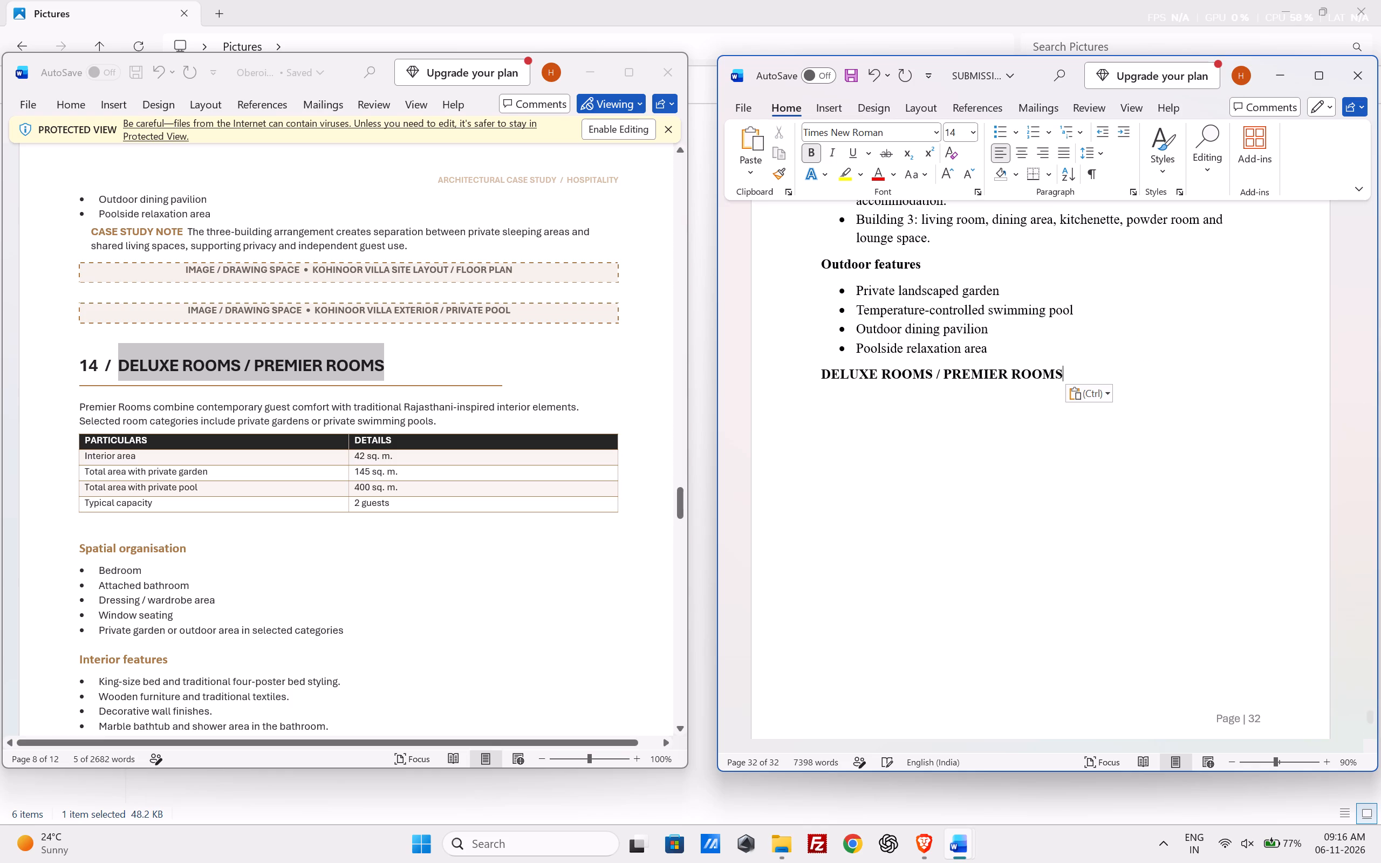
Copy the section 14 introductory paragraph from the case study and place it directly below the DELUXE ROOMS / PREMIER ROOMS heading.
{"action": "scroll", "coordinate": [384, 398], "scroll_direction": "down", "scroll_amount": 1}
{"action": "left_click_drag", "start_coordinate": [455, 382], "coordinate": [87, 369]}
{"action": "key", "text": "ctrl+c"}
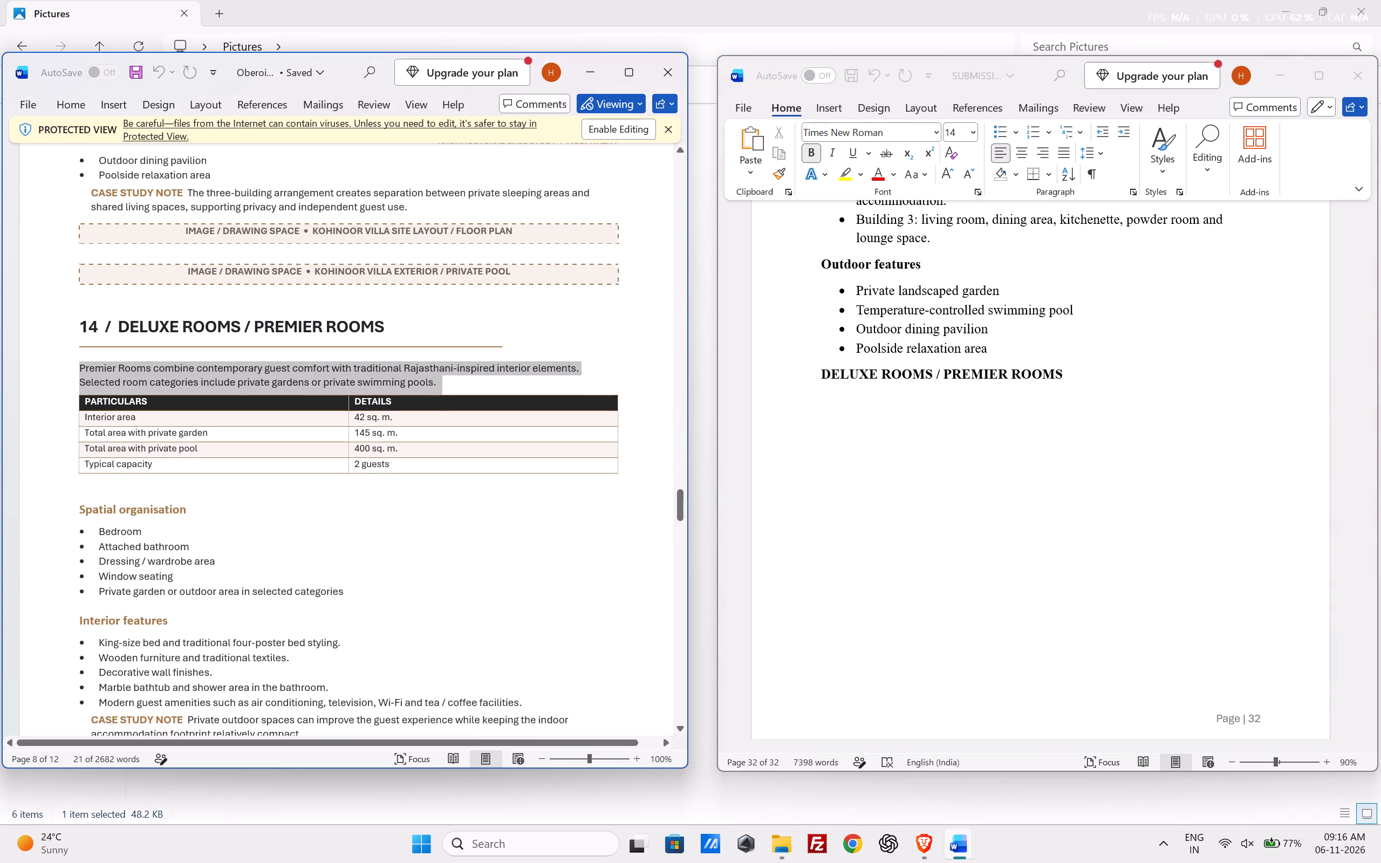
{"action": "left_click", "coordinate": [846, 396]}
{"action": "left_click", "coordinate": [831, 390]}
{"action": "left_click", "coordinate": [824, 409]}
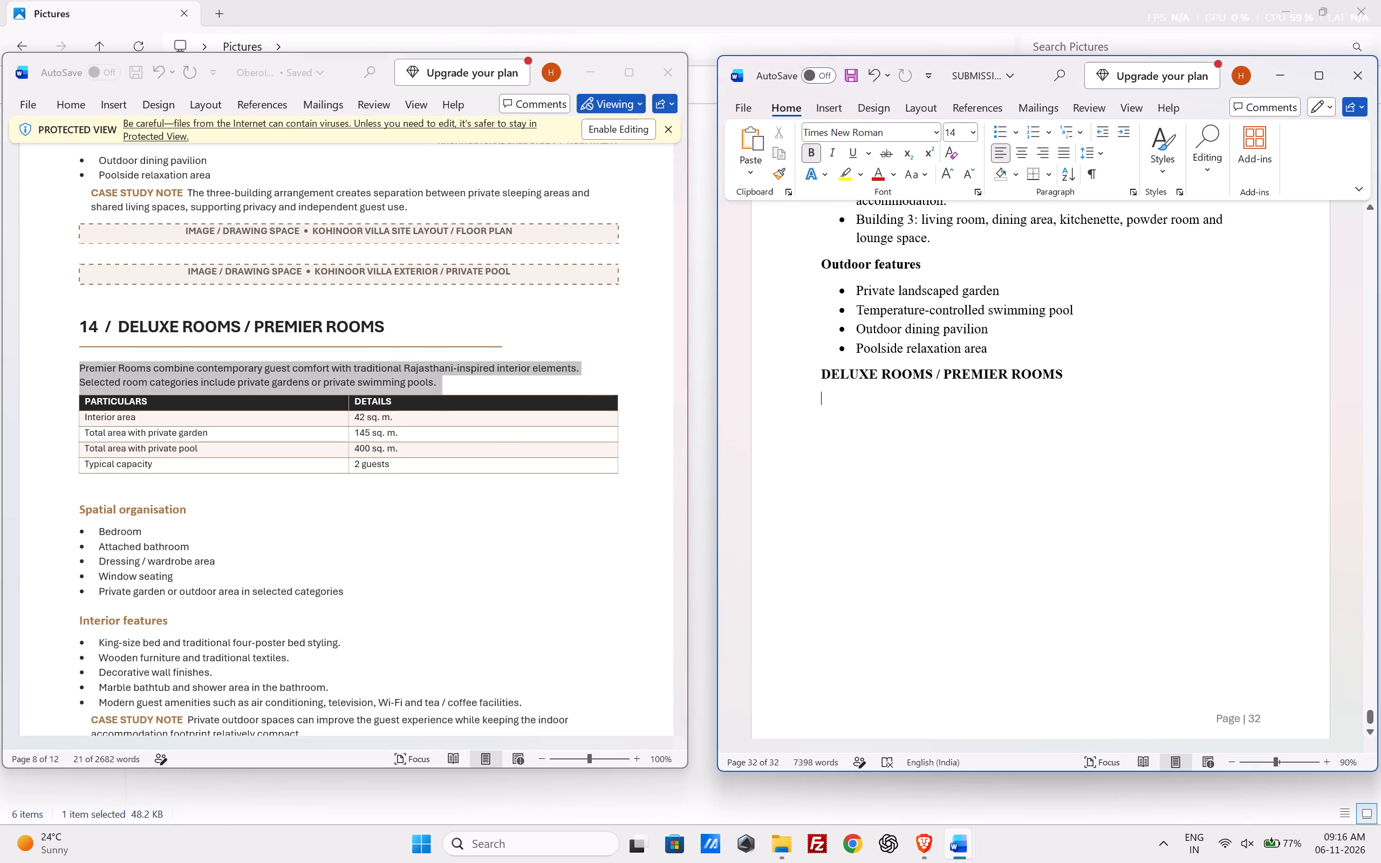
{"action": "key", "text": "ctrl+v"}
{"action": "scroll", "coordinate": [916, 472], "scroll_direction": "up", "scroll_amount": 1}
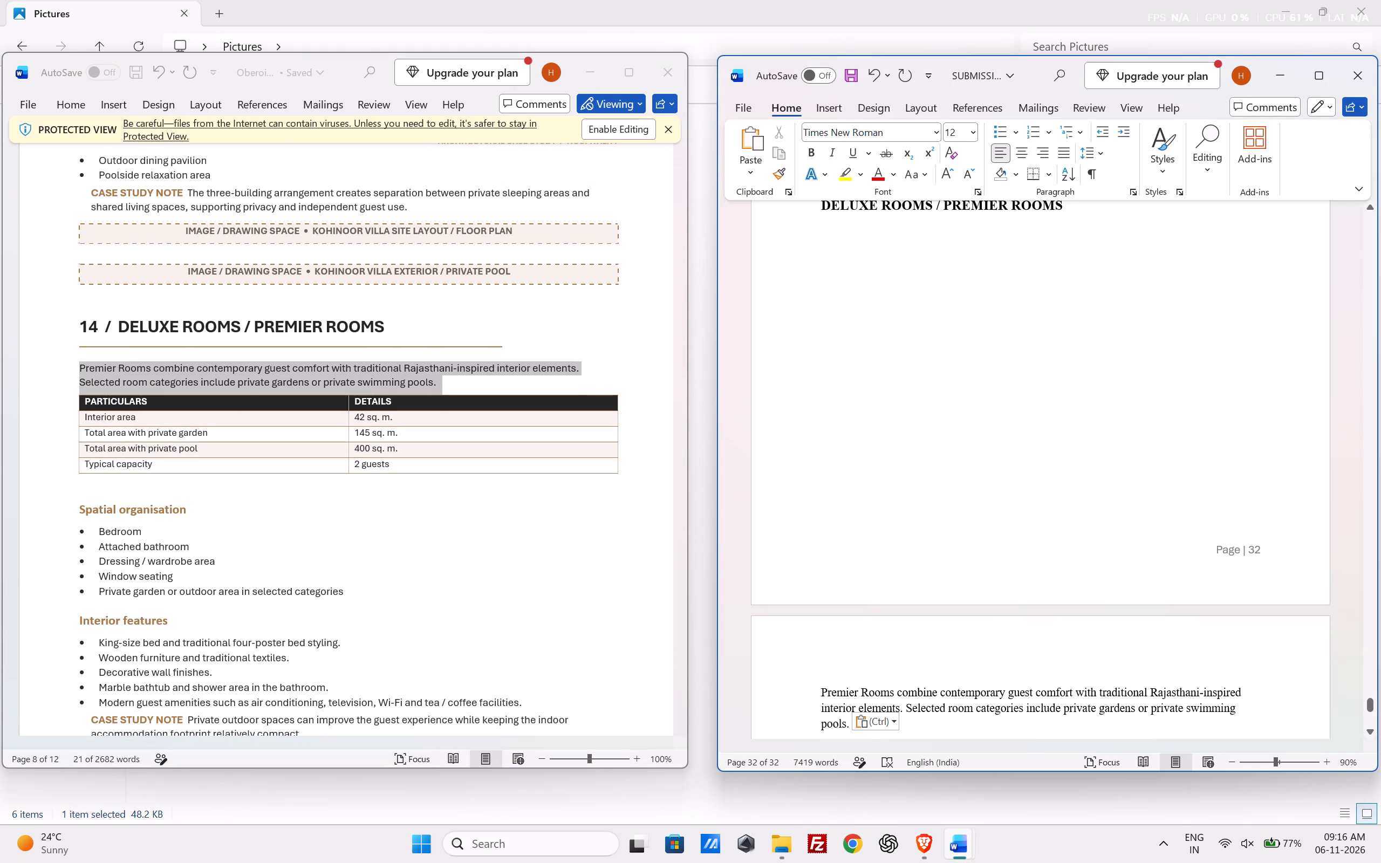
{"action": "left_click", "coordinate": [818, 685]}
{"action": "key", "text": "BackSpace"}
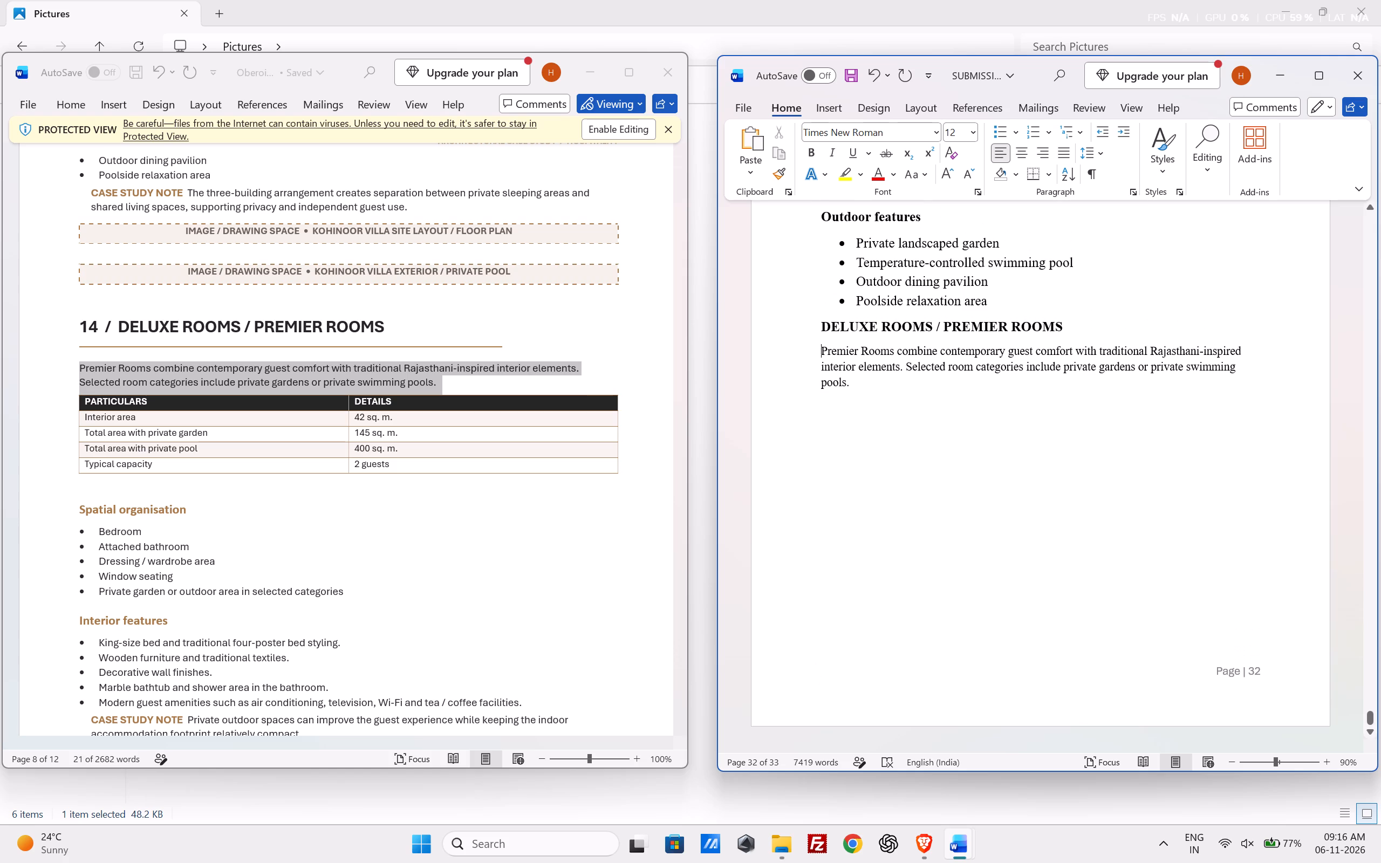
Insert a table of two columns and five rows below the DELUXE ROOMS / PREMIER ROOMS introductory paragraph.
{"action": "left_click", "coordinate": [927, 417]}
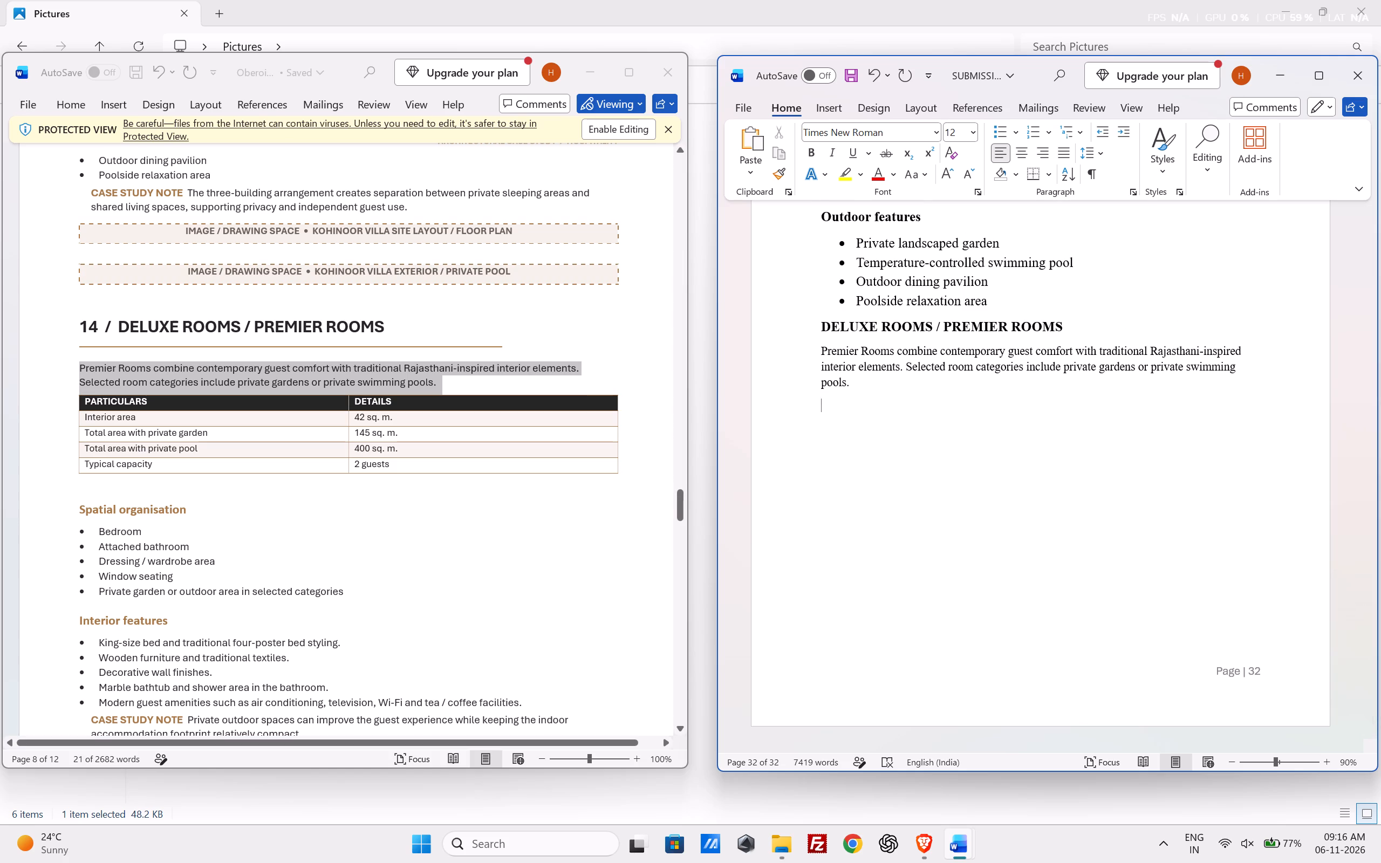
{"action": "left_click", "coordinate": [830, 112]}
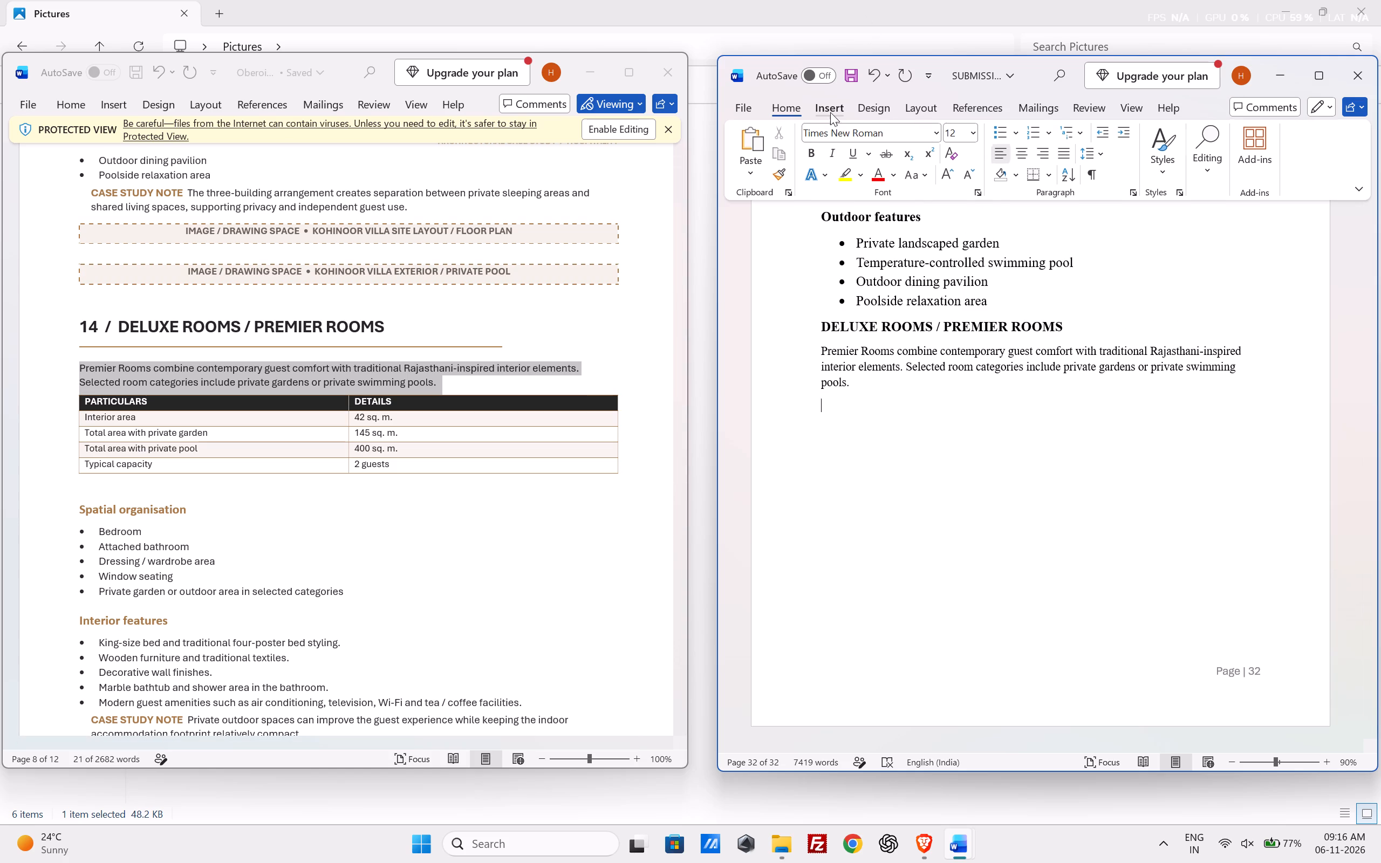
{"action": "left_click", "coordinate": [813, 152]}
{"action": "left_click", "coordinate": [795, 126]}
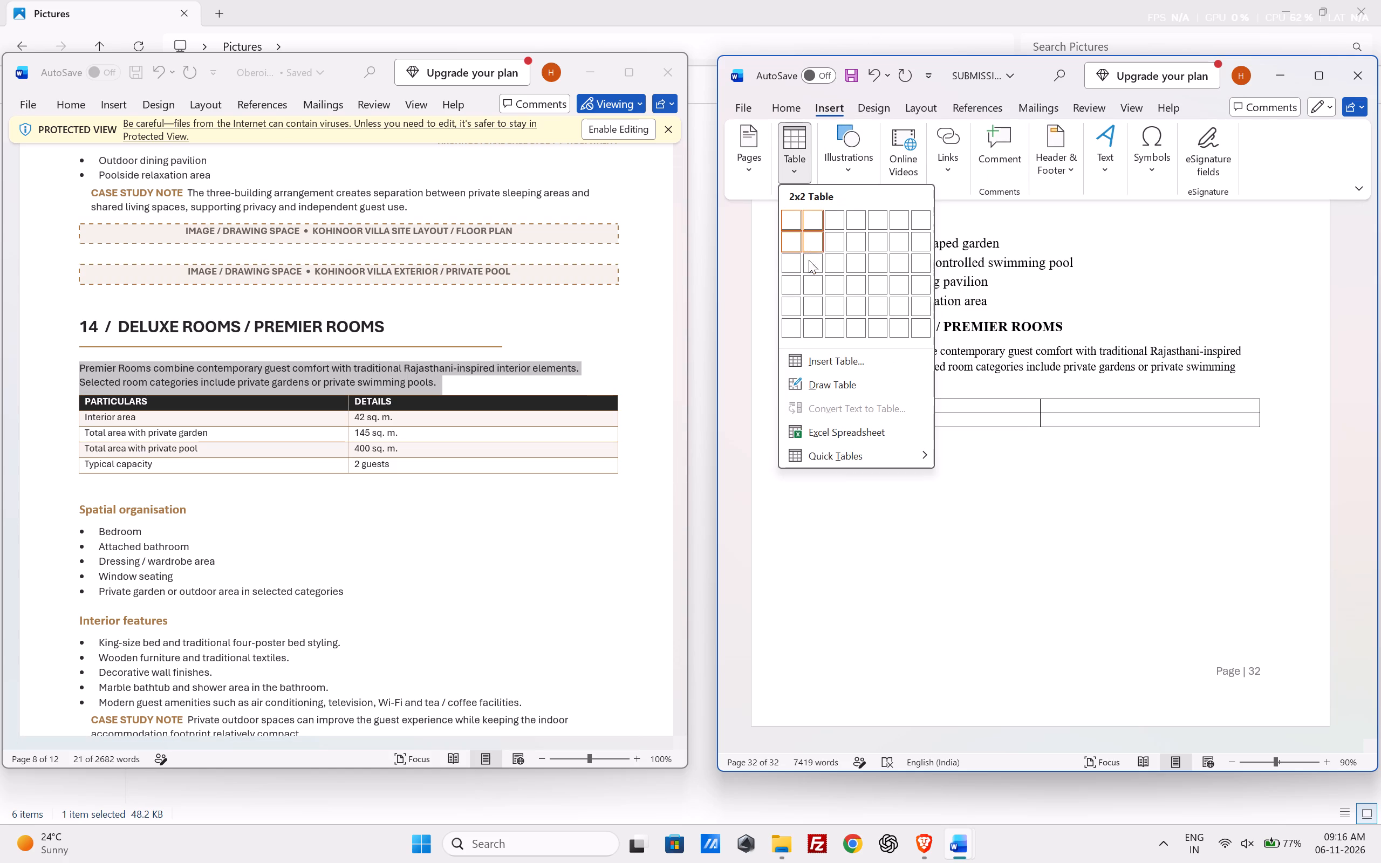
{"action": "left_click", "coordinate": [811, 305]}
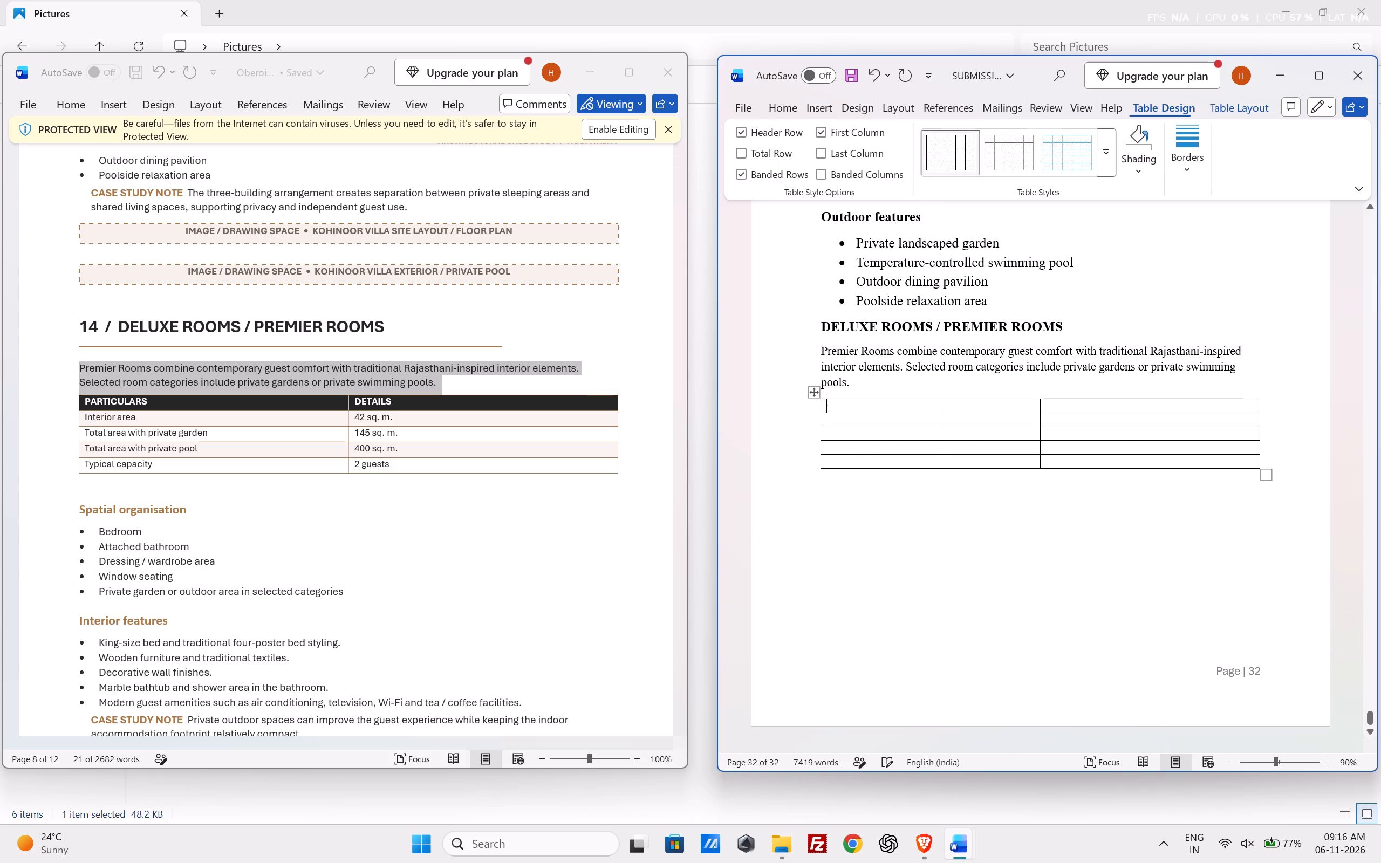
{"action": "left_click", "coordinate": [763, 455]}
Copy the header labels PARTICULARS and DETAILS from the case study's section 14 table into the new table's first row.
{"action": "left_click_drag", "start_coordinate": [398, 406], "coordinate": [354, 403]}
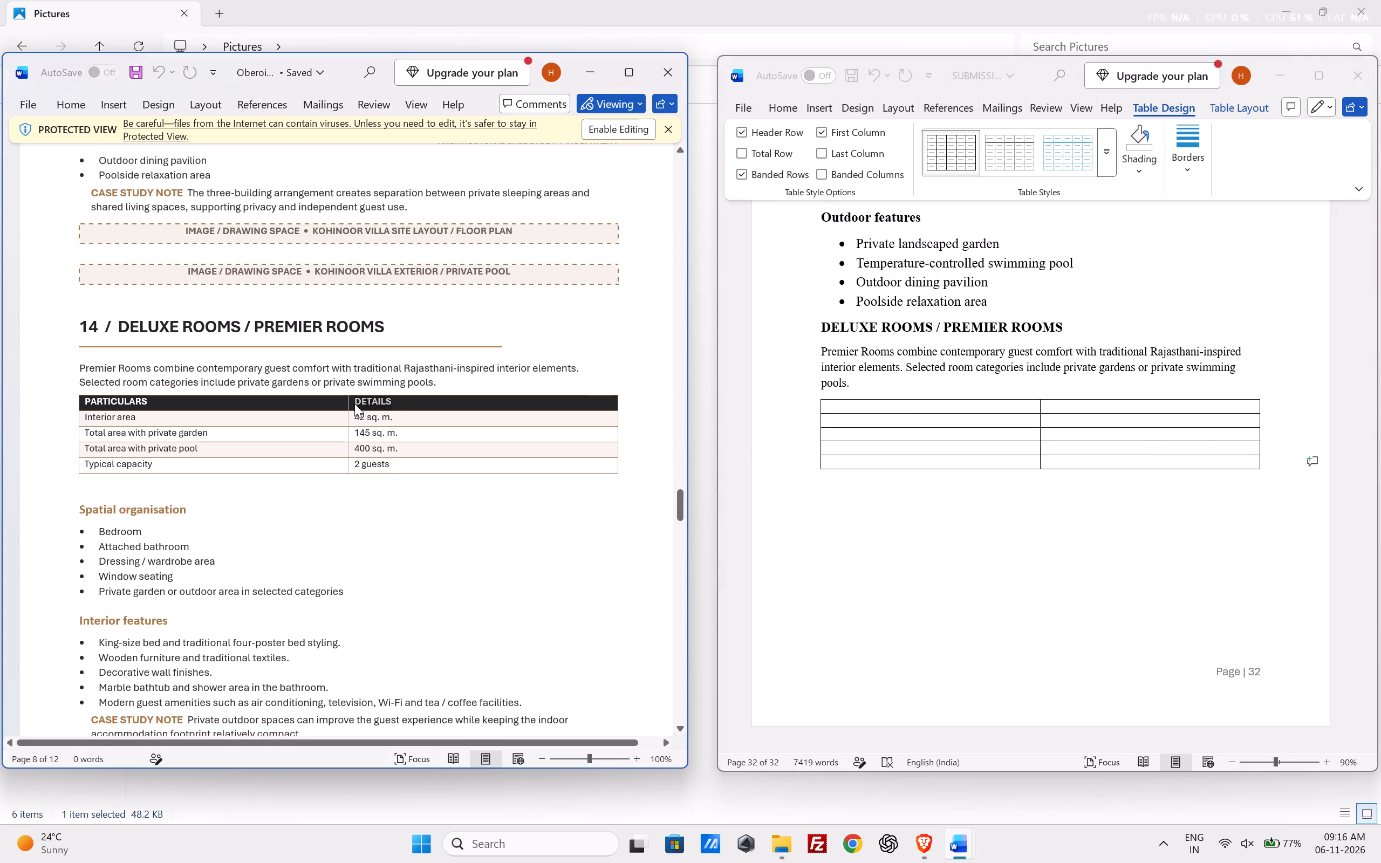
{"action": "left_click_drag", "start_coordinate": [354, 403], "coordinate": [351, 403]}
{"action": "key", "text": "ctrl+c"}
{"action": "left_click", "coordinate": [1057, 410]}
{"action": "left_click", "coordinate": [1061, 402]}
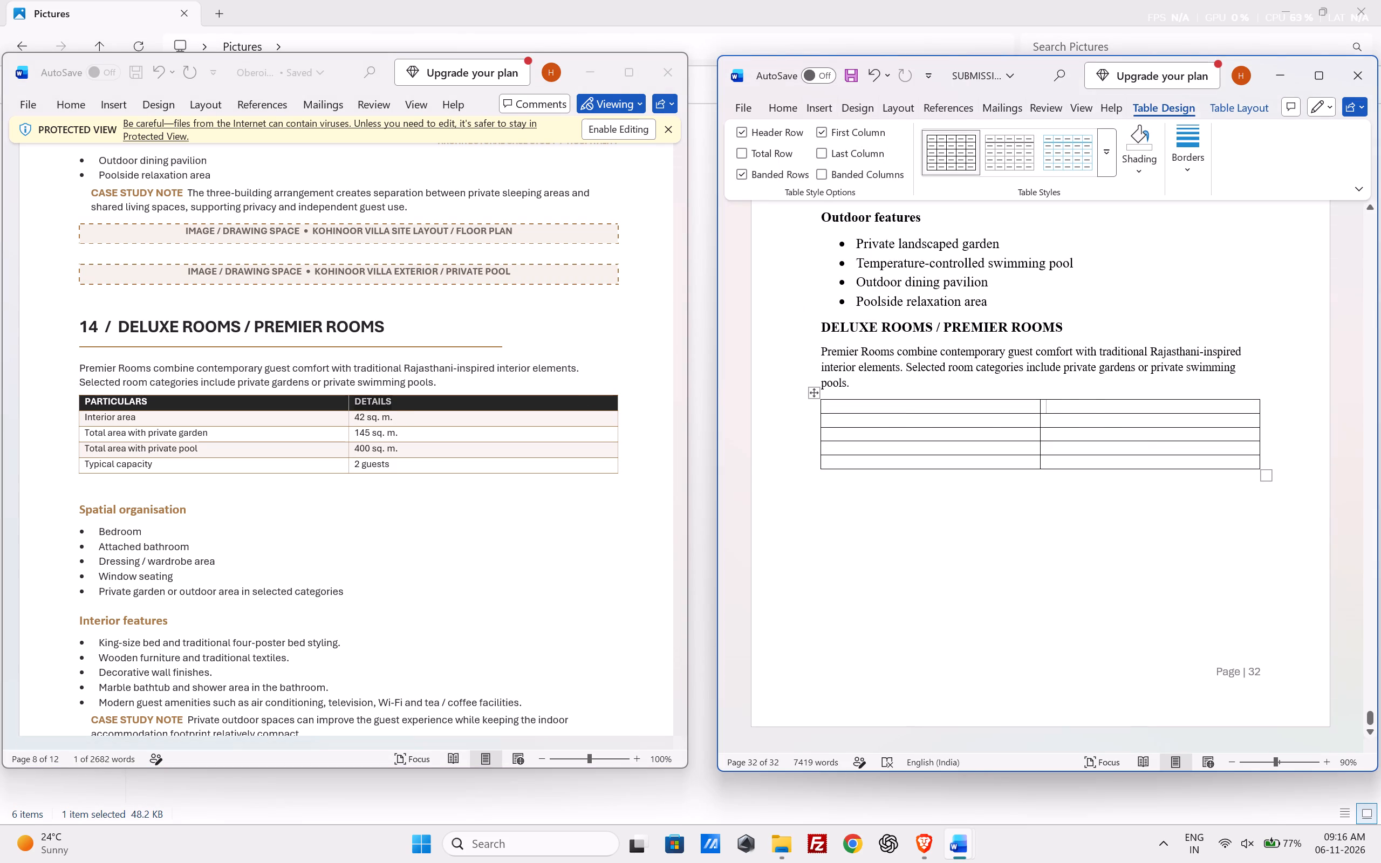
{"action": "key", "text": "ctrl+c"}
{"action": "key", "text": "ctrl+v"}
{"action": "left_click_drag", "start_coordinate": [154, 401], "coordinate": [136, 401]}
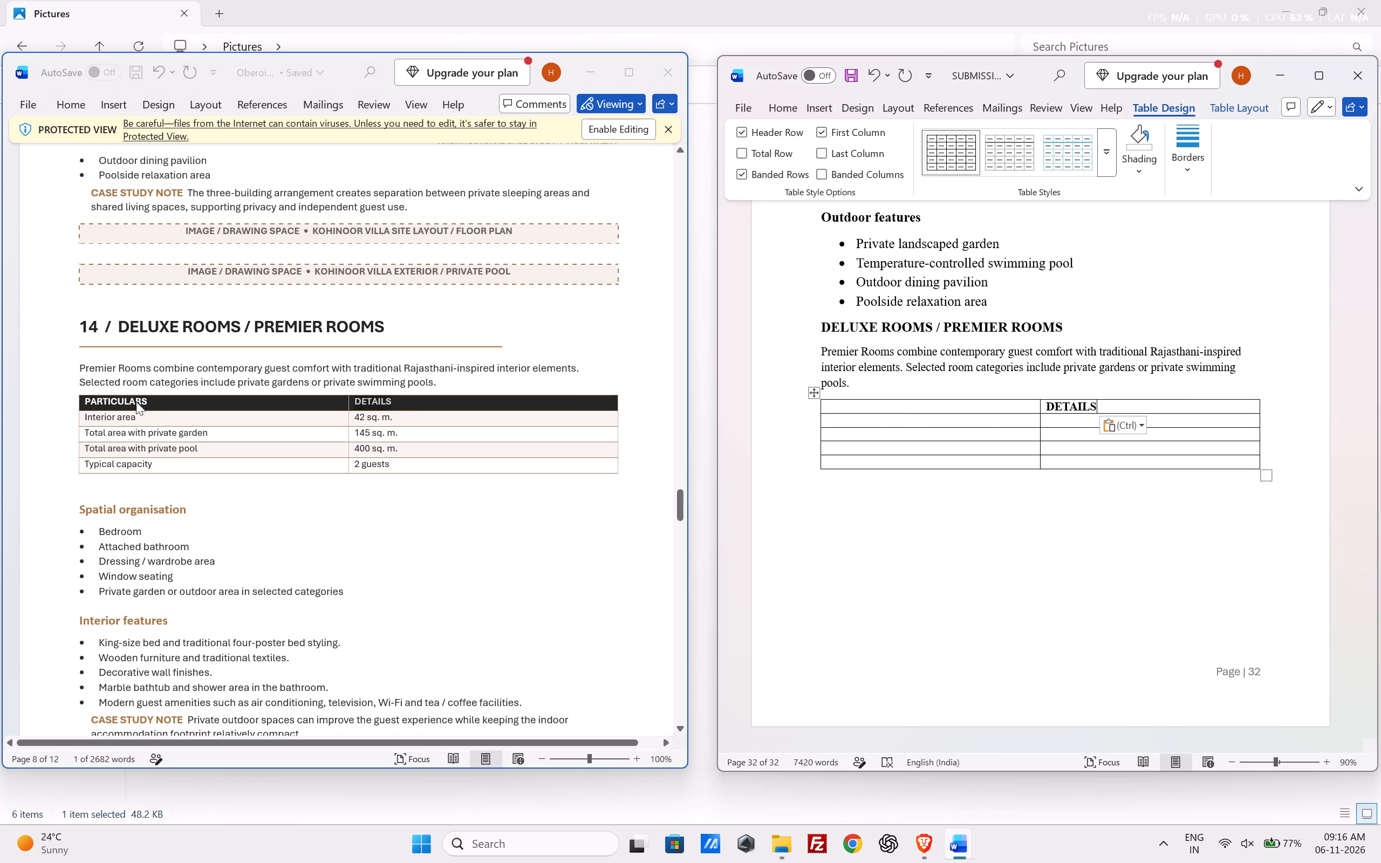
{"action": "left_click_drag", "start_coordinate": [136, 401], "coordinate": [86, 402]}
{"action": "key", "text": "ctrl+c"}
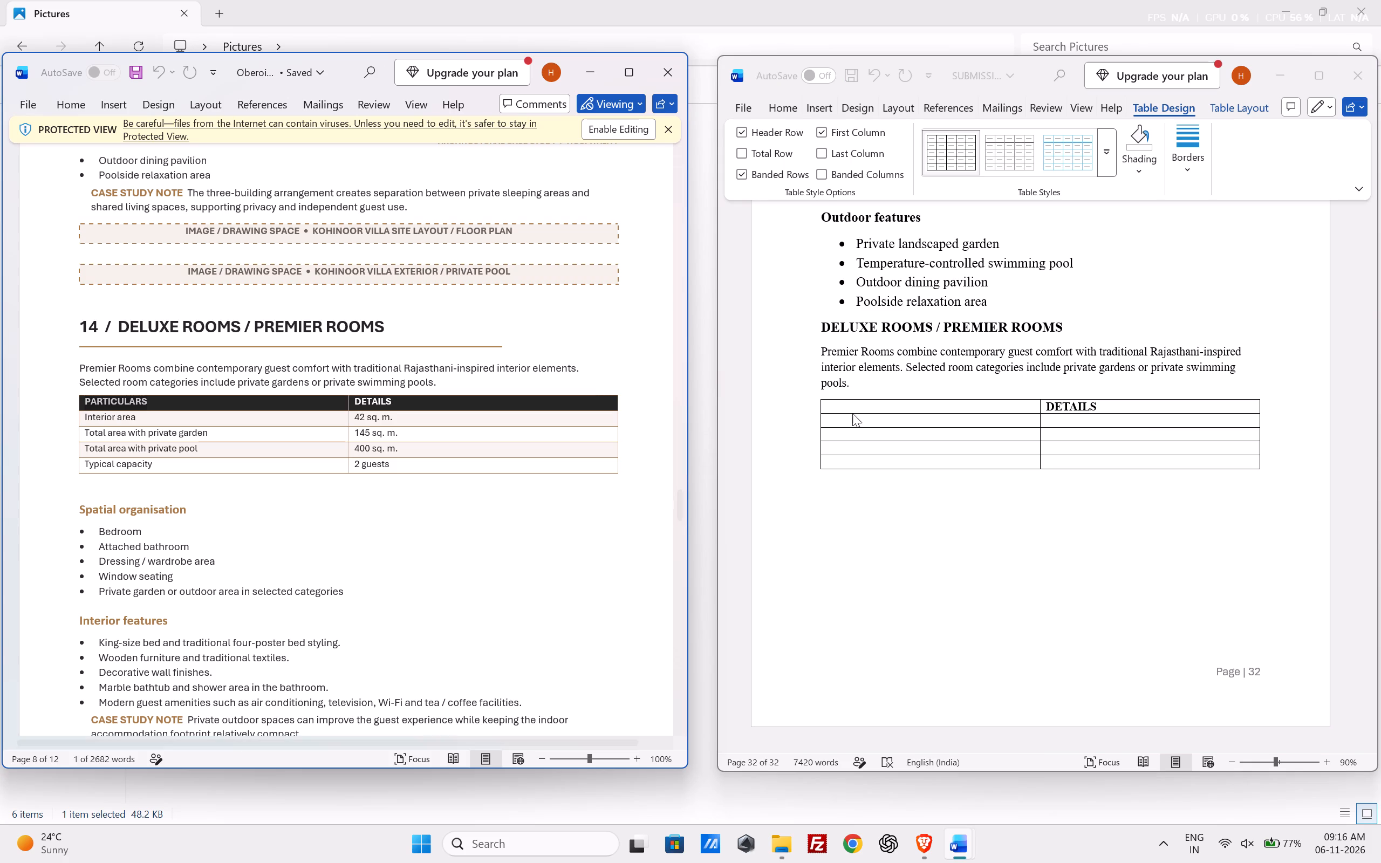
{"action": "left_click", "coordinate": [850, 405]}
{"action": "left_click", "coordinate": [845, 404]}
{"action": "key", "text": "ctrl+v"}
Copy the four section 14 data rows, Interior area through Typical capacity, into the empty rows of the new table.
{"action": "left_click_drag", "start_coordinate": [450, 490], "coordinate": [445, 490]}
{"action": "left_click_drag", "start_coordinate": [405, 469], "coordinate": [90, 427]}
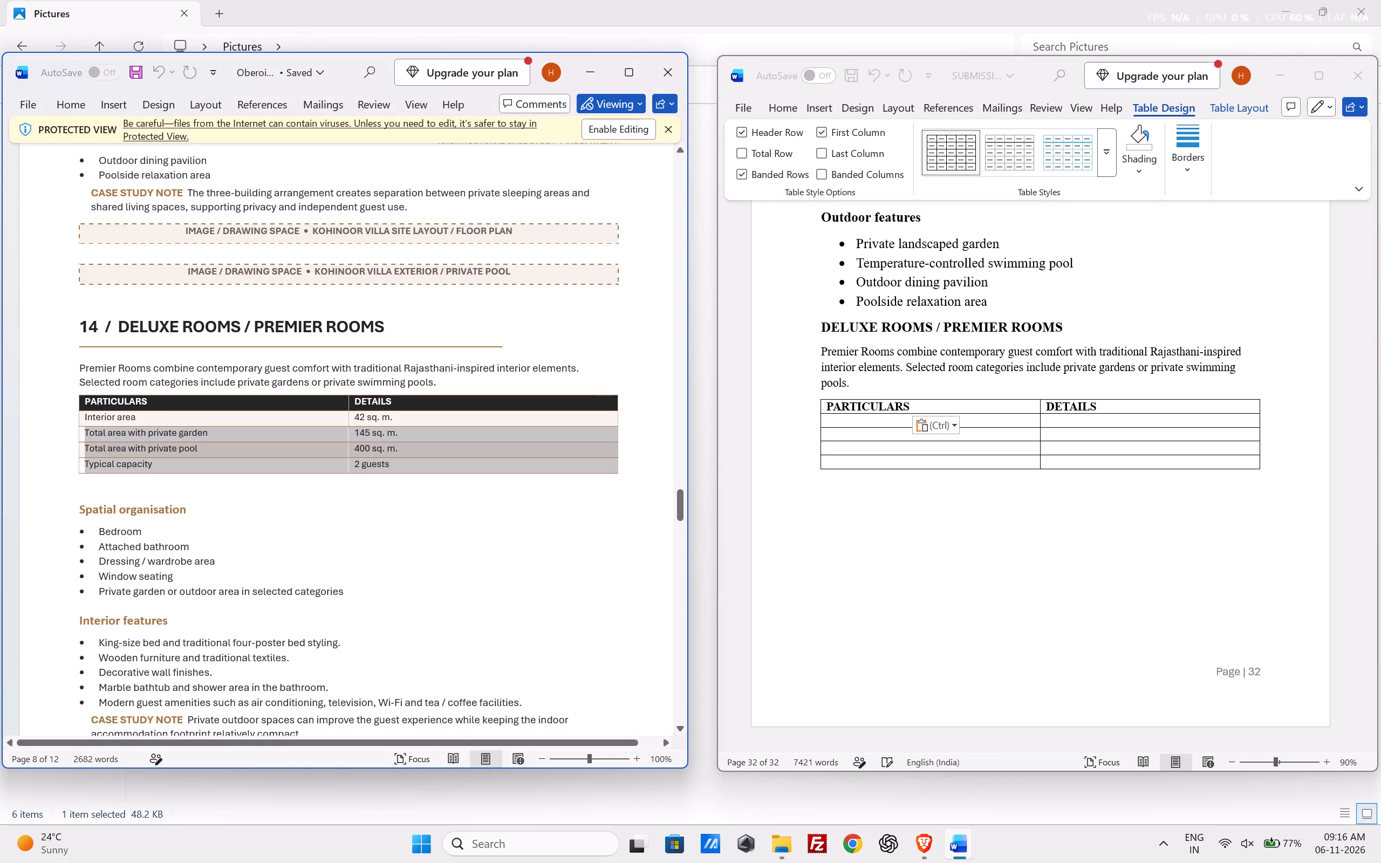
{"action": "left_click_drag", "start_coordinate": [90, 427], "coordinate": [84, 422]}
{"action": "key", "text": "ctrl+c"}
{"action": "left_click", "coordinate": [1029, 451]}
{"action": "left_click_drag", "start_coordinate": [1057, 461], "coordinate": [982, 433]}
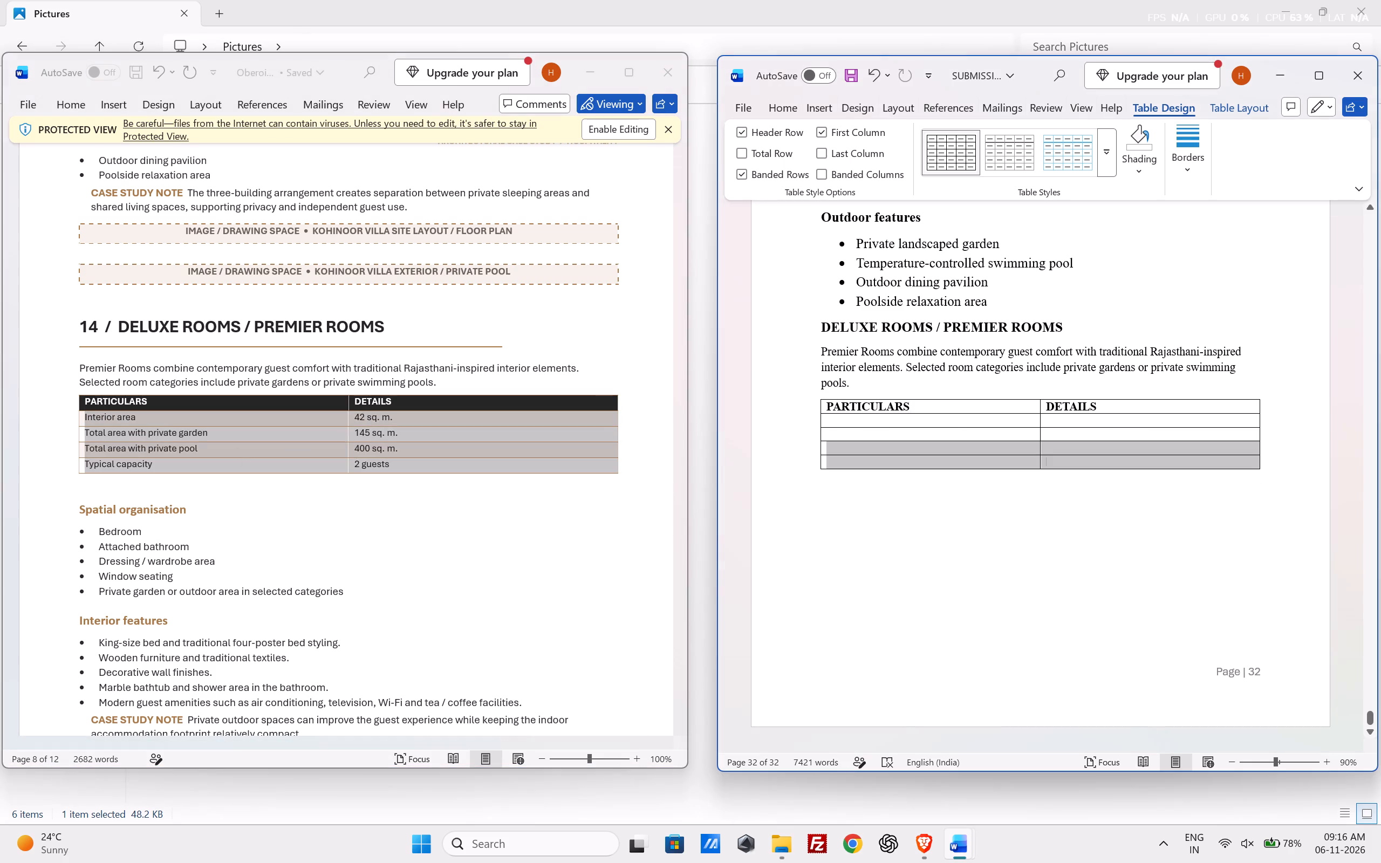
{"action": "left_click_drag", "start_coordinate": [982, 433], "coordinate": [978, 424]}
{"action": "key", "text": "ctrl+v"}
{"action": "left_click", "coordinate": [831, 577]}
{"action": "scroll", "coordinate": [880, 464], "scroll_direction": "down", "scroll_amount": 2}
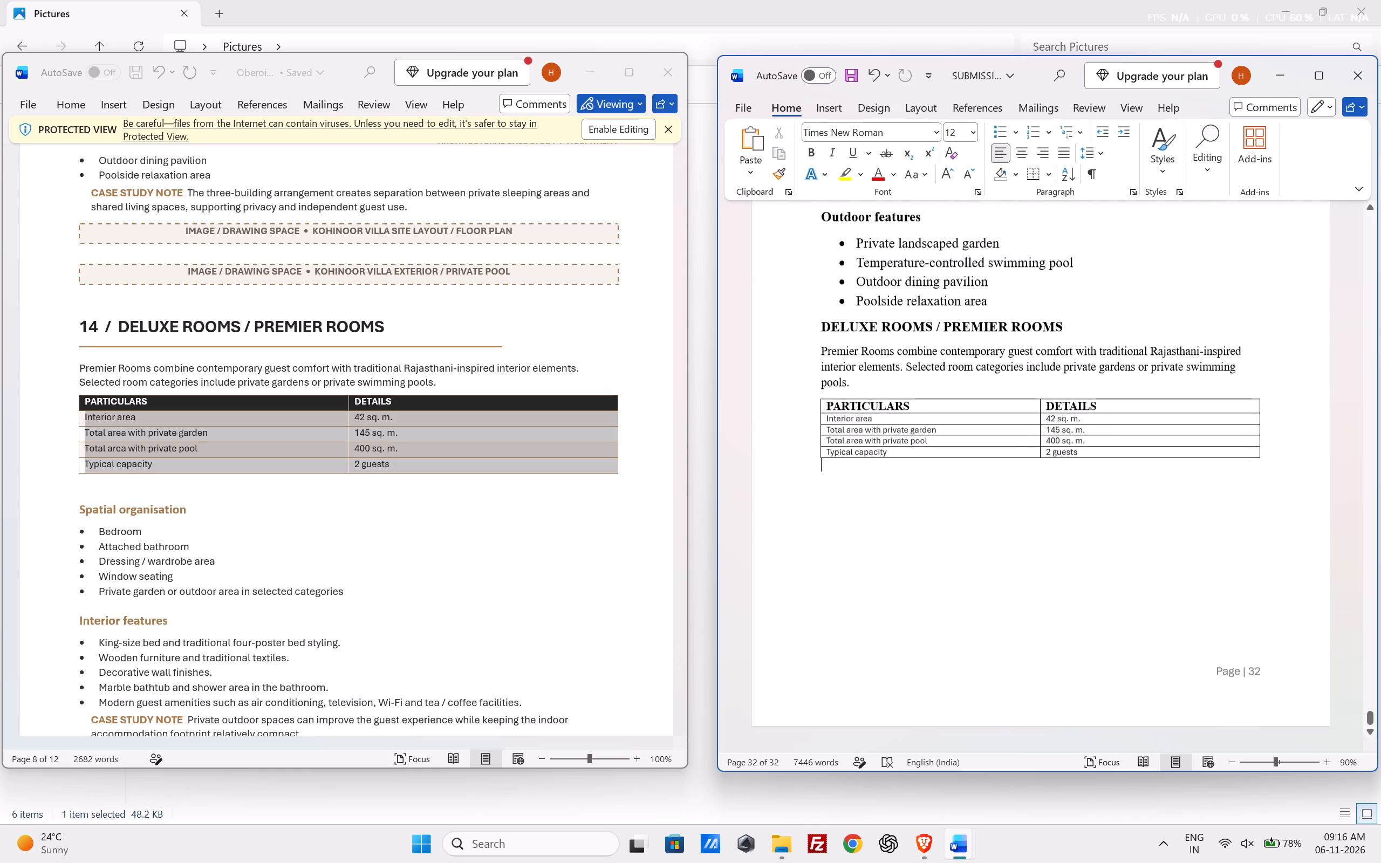
{"action": "scroll", "coordinate": [888, 464], "scroll_direction": "up", "scroll_amount": 10}
{"action": "scroll", "coordinate": [888, 492], "scroll_direction": "down", "scroll_amount": 17}
{"action": "scroll", "coordinate": [783, 474], "scroll_direction": "down", "scroll_amount": 2}
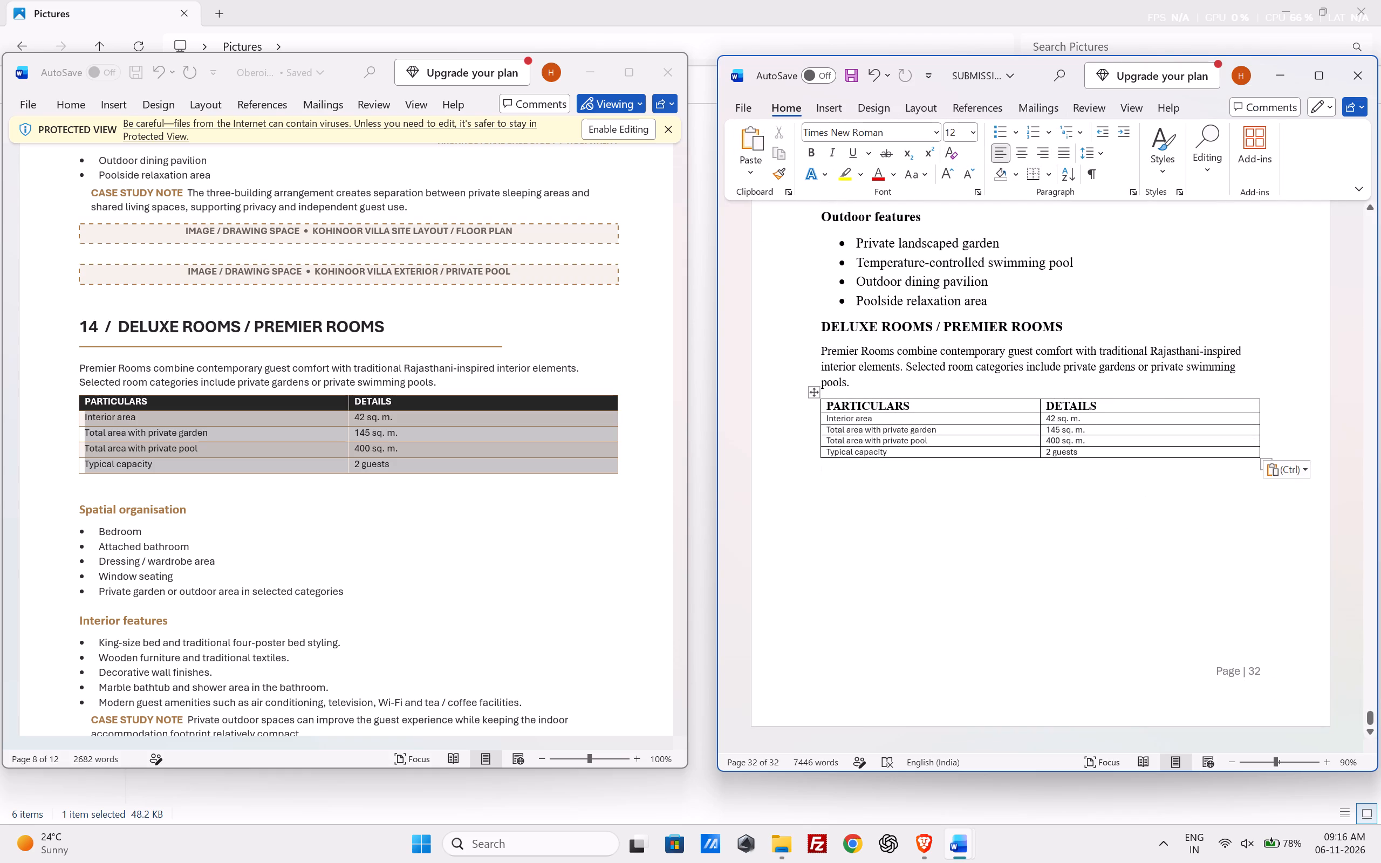
Copy section 14's Spatial organisation and Interior features headings with their items below the table, leaving one blank line before them.
{"action": "left_click", "coordinate": [320, 577]}
{"action": "scroll", "coordinate": [455, 515], "scroll_direction": "down", "scroll_amount": 7}
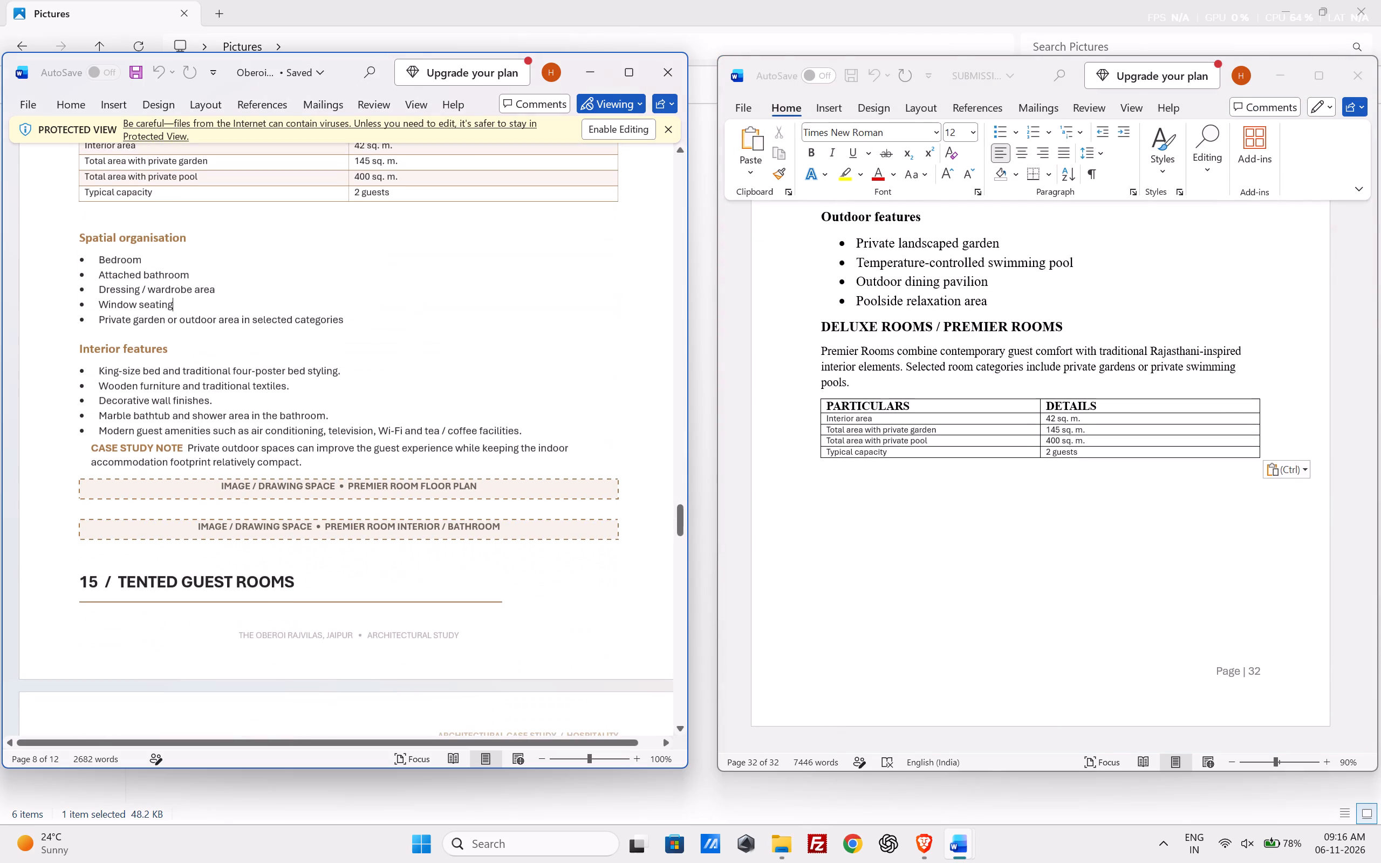
{"action": "left_click_drag", "start_coordinate": [525, 428], "coordinate": [338, 393]}
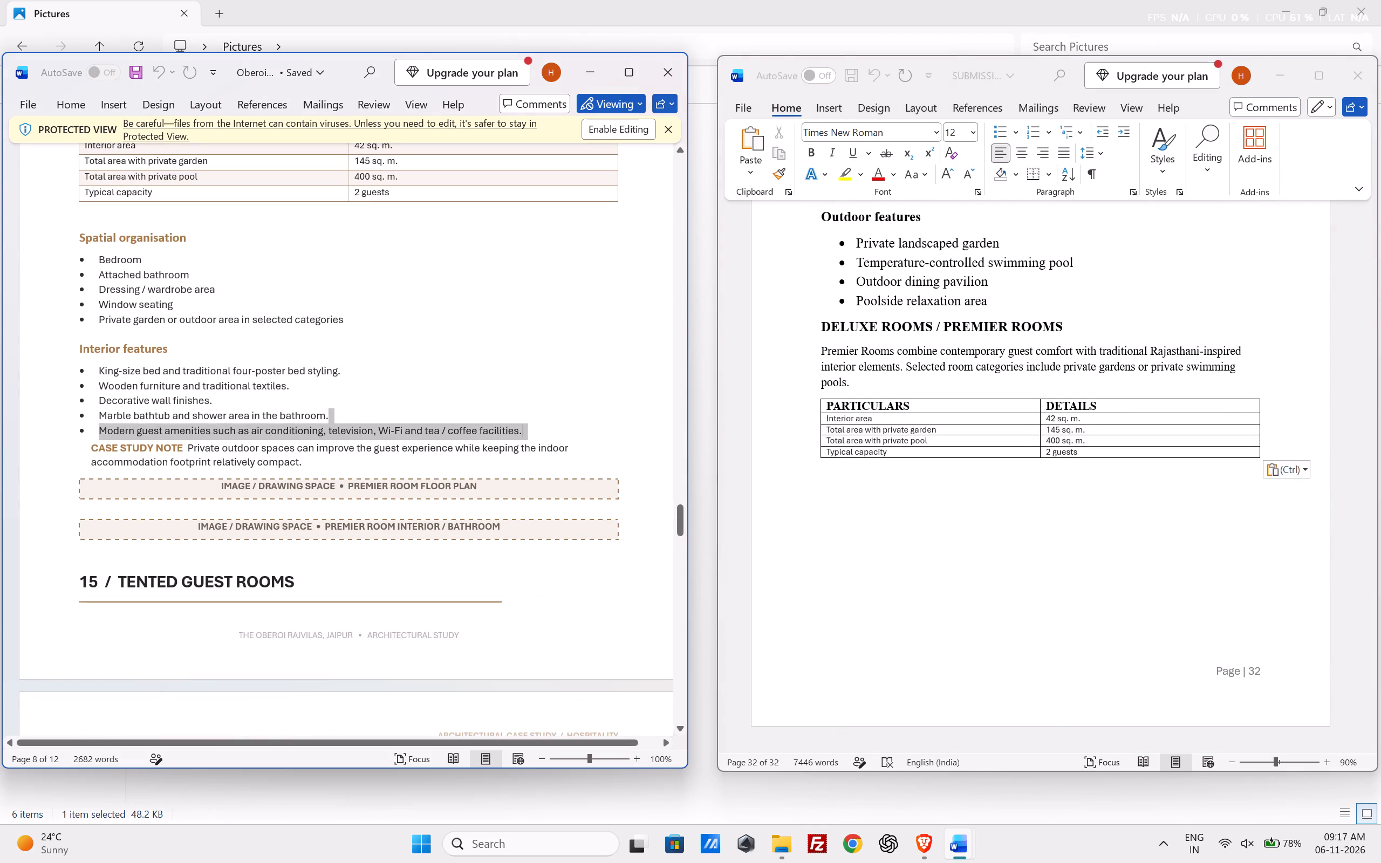
{"action": "left_click_drag", "start_coordinate": [338, 393], "coordinate": [79, 230]}
{"action": "key", "text": "ctrl+c"}
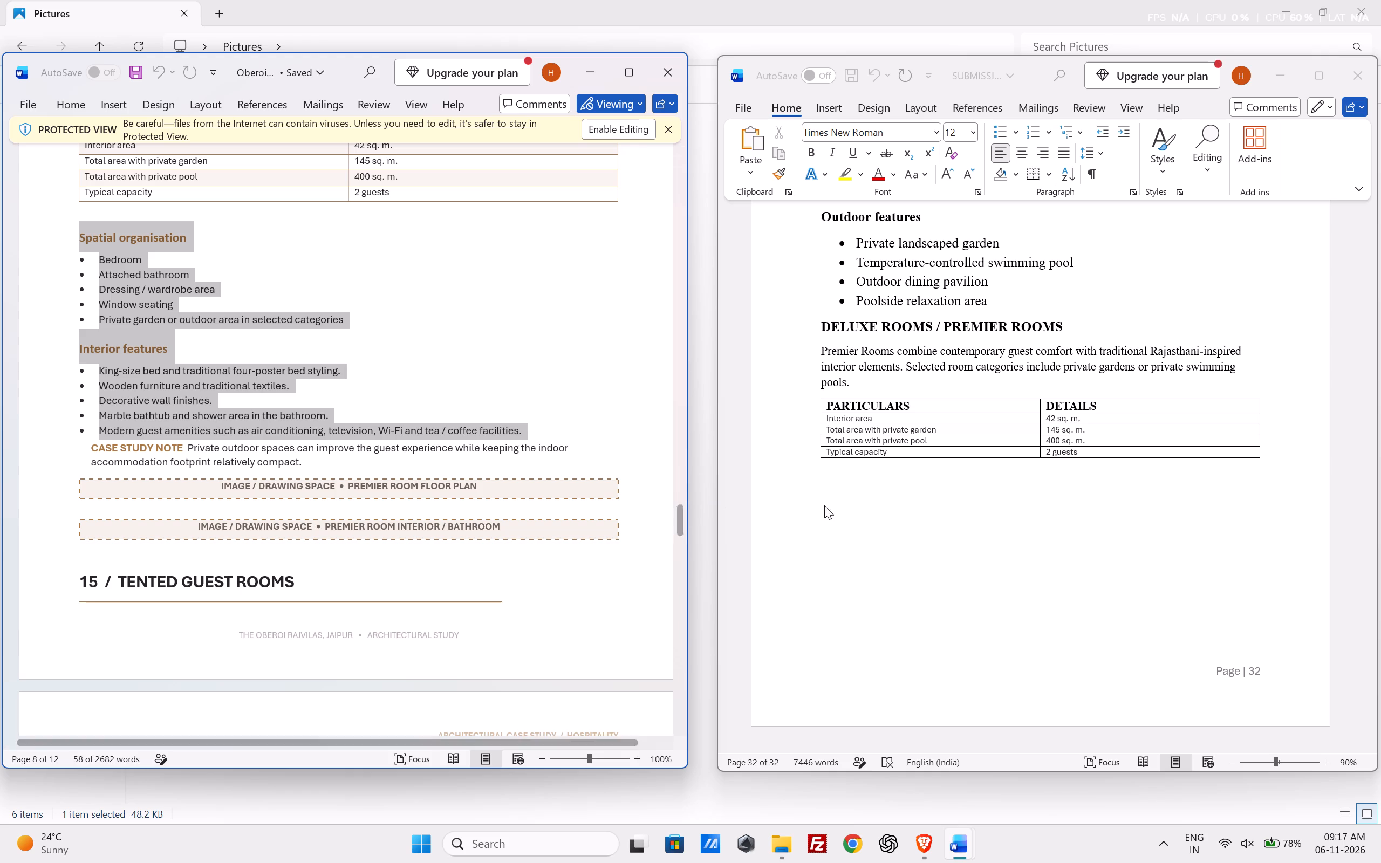
{"action": "left_click", "coordinate": [864, 486]}
{"action": "left_click", "coordinate": [843, 475]}
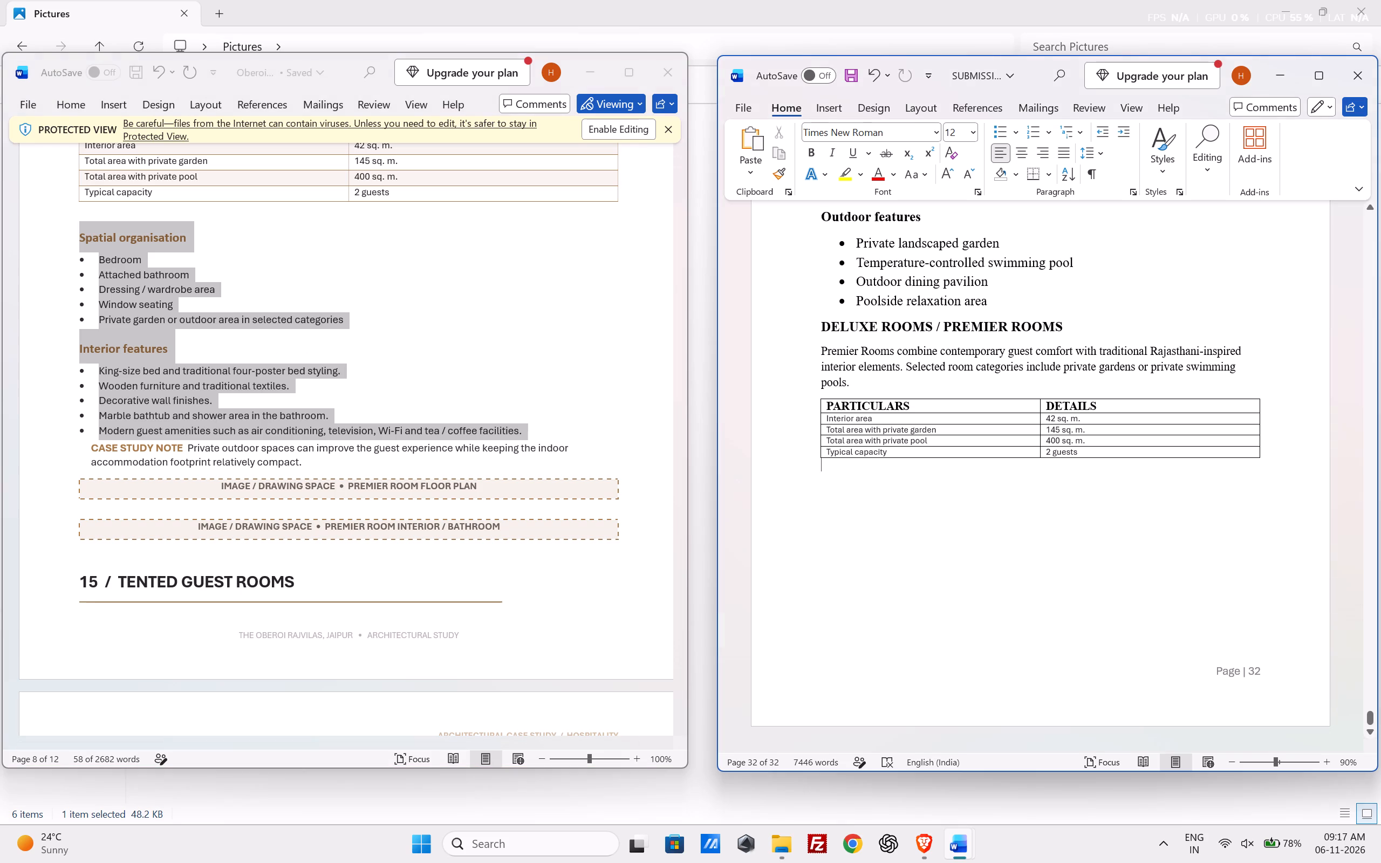
{"action": "key", "text": "ctrl+v"}
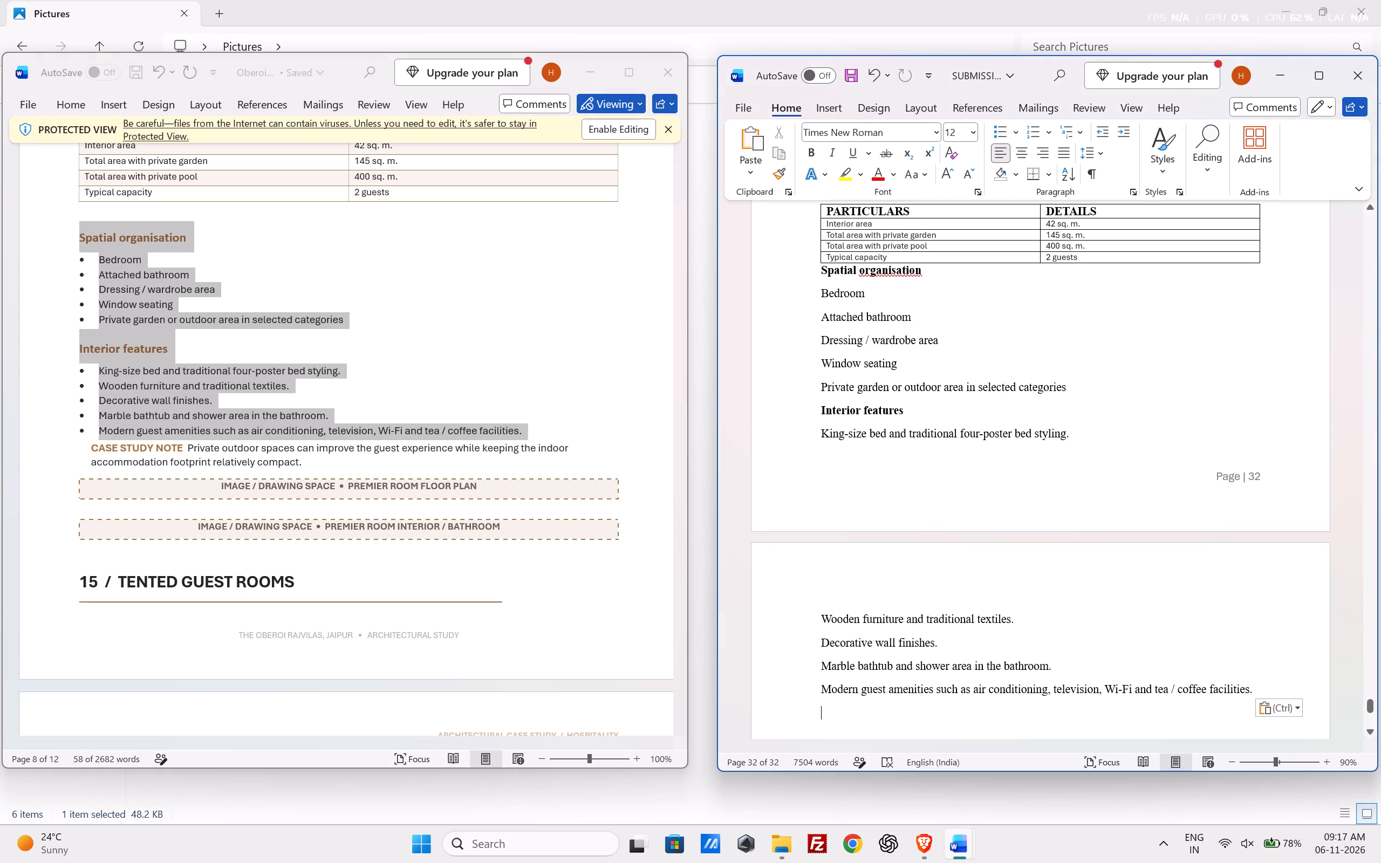
{"action": "left_click", "coordinate": [818, 268]}
{"action": "key", "text": "Return"}
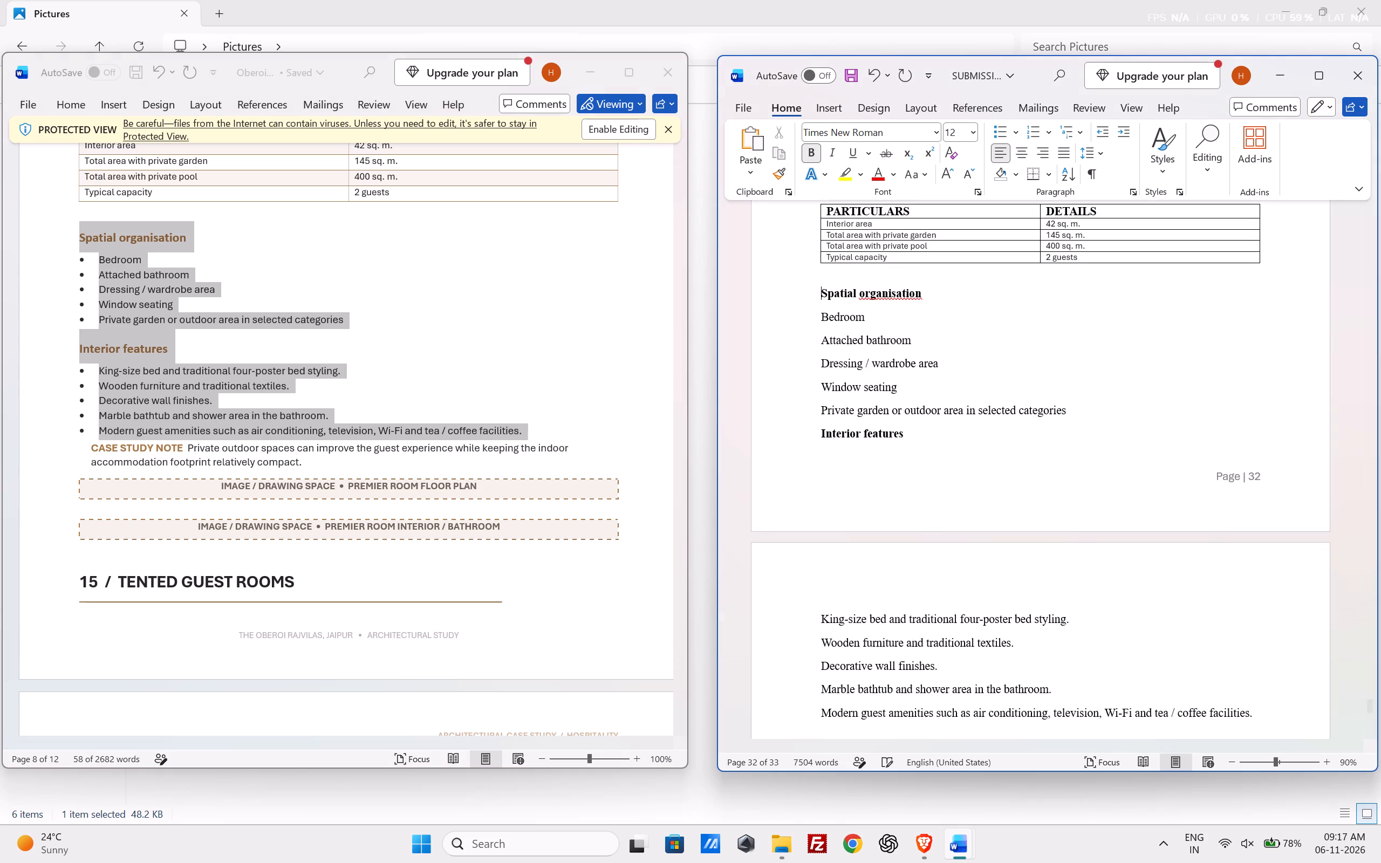
Format the five Spatial organisation items and the five Interior features items of the Deluxe Rooms section as bulleted lists.
{"action": "scroll", "coordinate": [924, 320], "scroll_direction": "down", "scroll_amount": 2}
{"action": "scroll", "coordinate": [952, 378], "scroll_direction": "down", "scroll_amount": 1}
{"action": "scroll", "coordinate": [935, 413], "scroll_direction": "up", "scroll_amount": 3}
{"action": "left_click_drag", "start_coordinate": [1088, 406], "coordinate": [975, 405]}
{"action": "left_click_drag", "start_coordinate": [975, 405], "coordinate": [825, 324]}
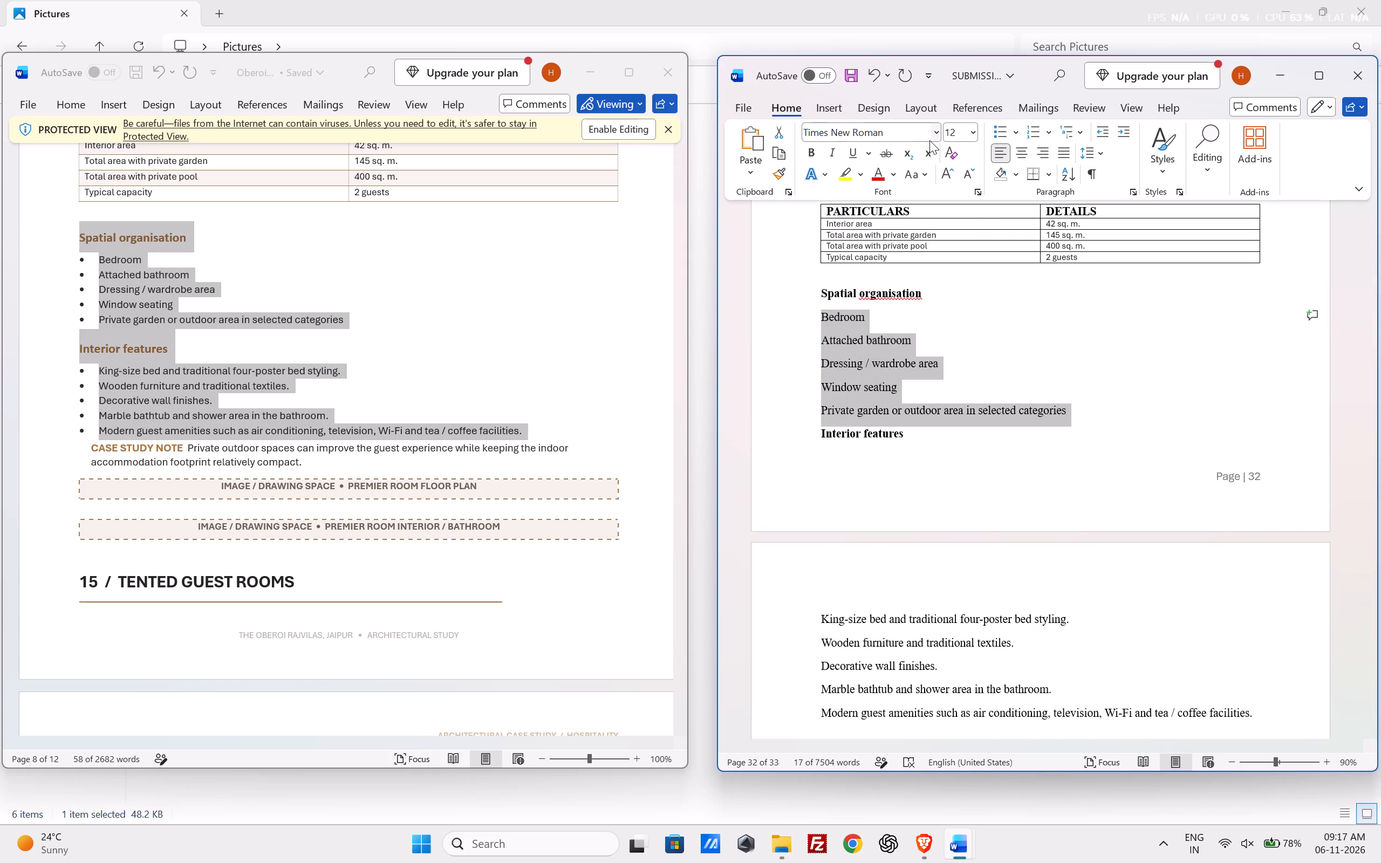
{"action": "left_click", "coordinate": [1000, 128]}
{"action": "scroll", "coordinate": [927, 348], "scroll_direction": "down", "scroll_amount": 1}
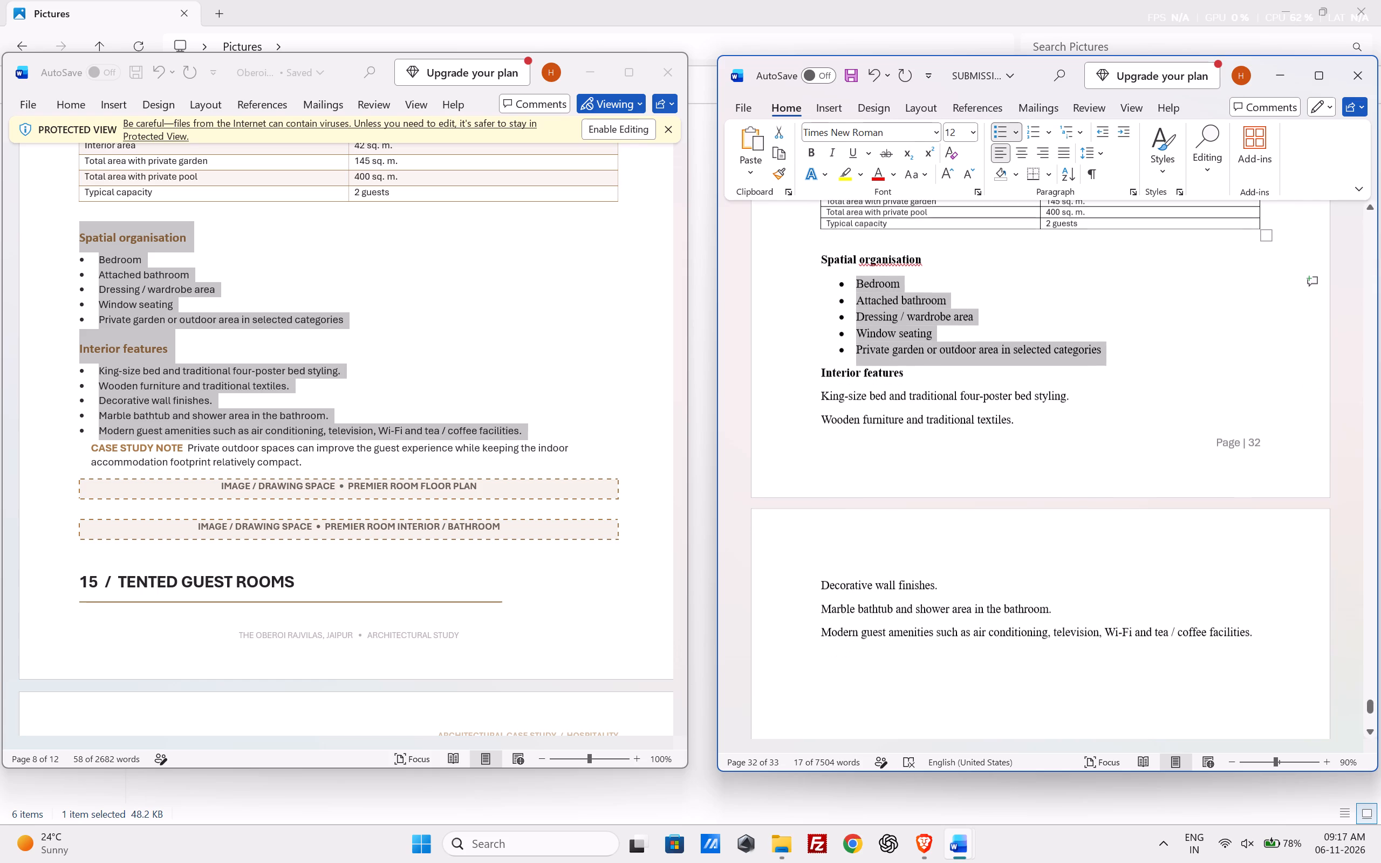
{"action": "left_click_drag", "start_coordinate": [1250, 629], "coordinate": [826, 400]}
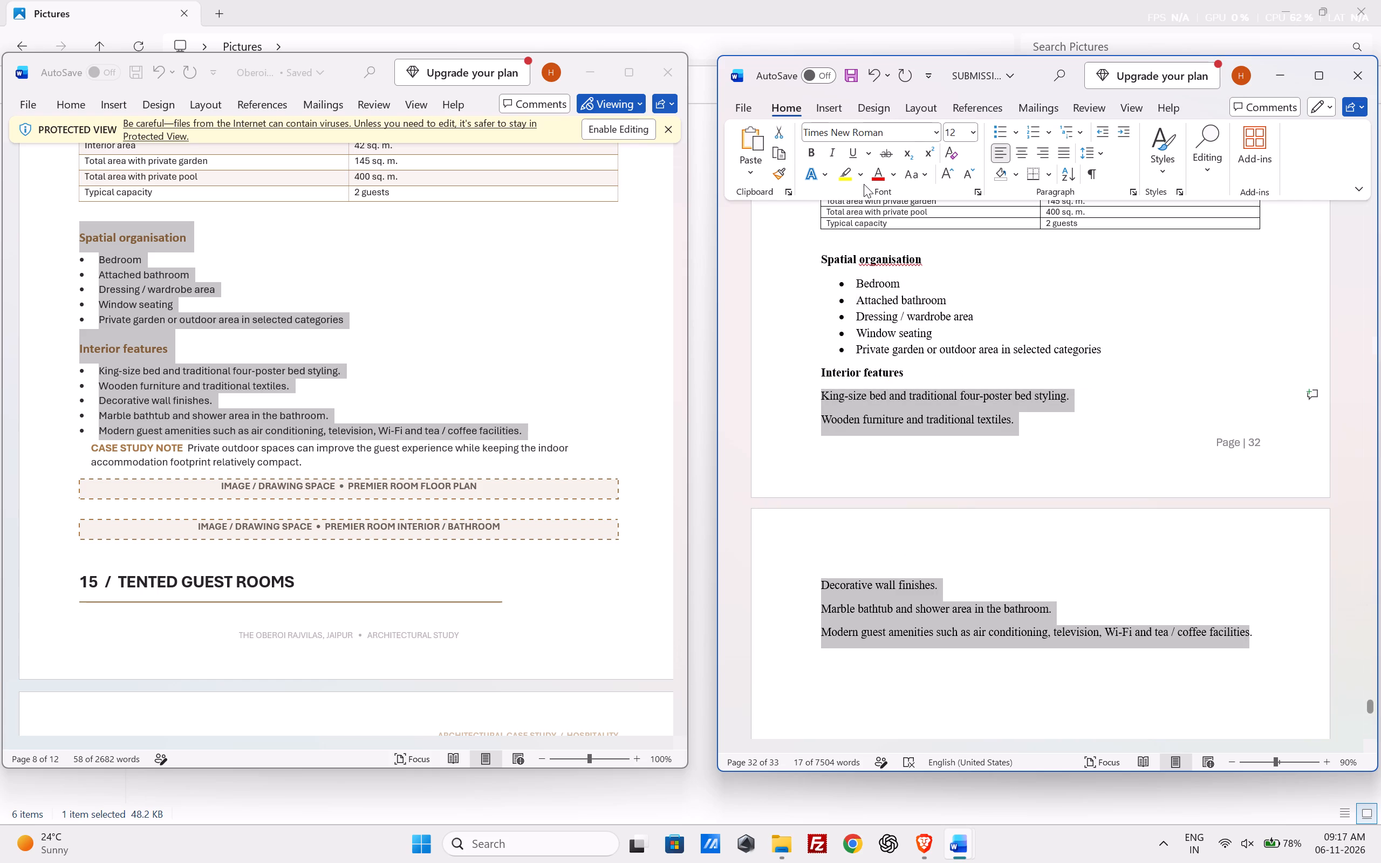
{"action": "left_click", "coordinate": [1001, 132]}
{"action": "left_click", "coordinate": [1044, 265]}
Correct the word organisation to organization in the Spatial organisation heading below the Deluxe Rooms table.
{"action": "scroll", "coordinate": [922, 335], "scroll_direction": "up", "scroll_amount": 2}
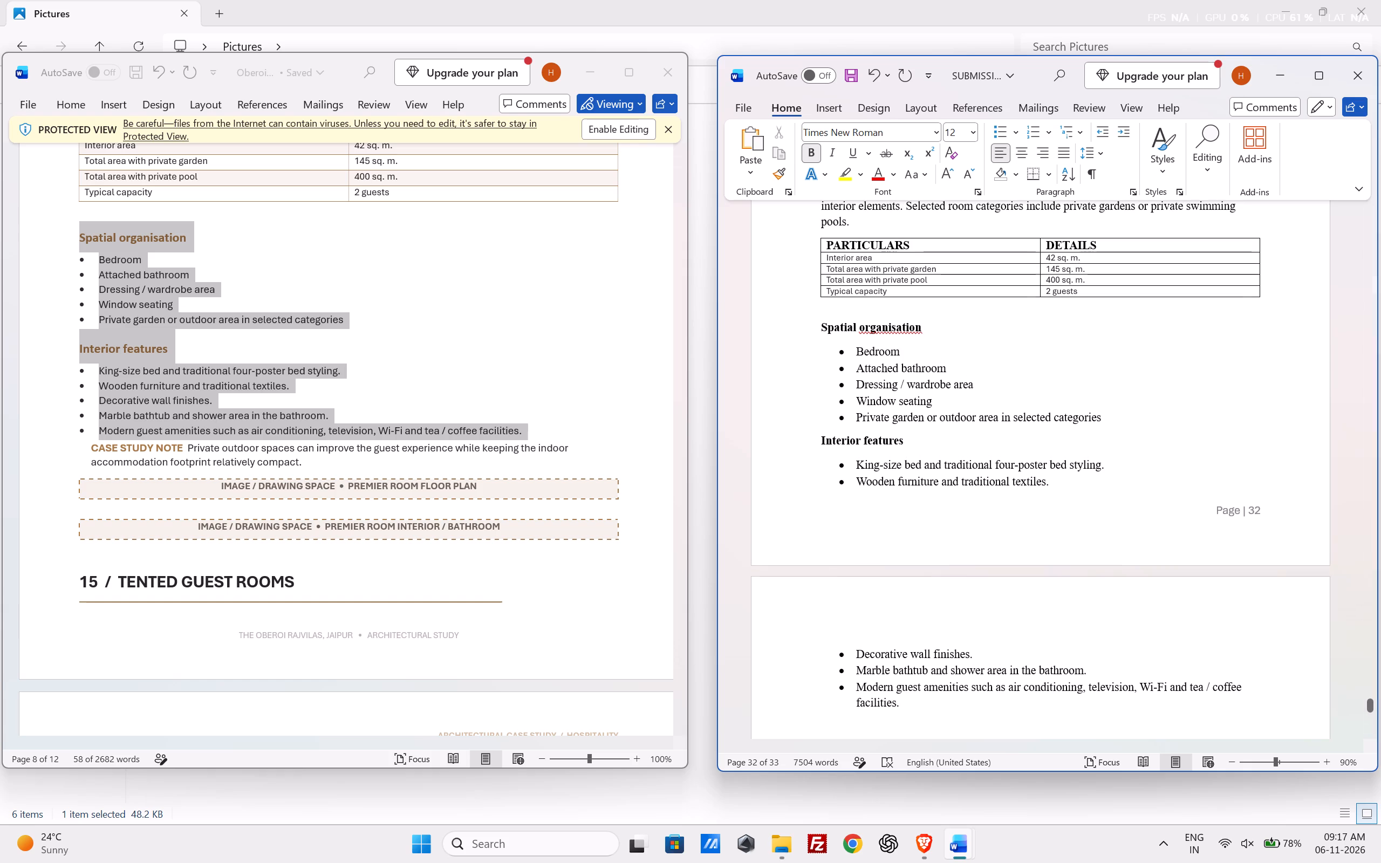
{"action": "left_click", "coordinate": [896, 333]}
{"action": "right_click", "coordinate": [895, 327]}
{"action": "left_click_drag", "start_coordinate": [846, 337], "coordinate": [846, 337]}
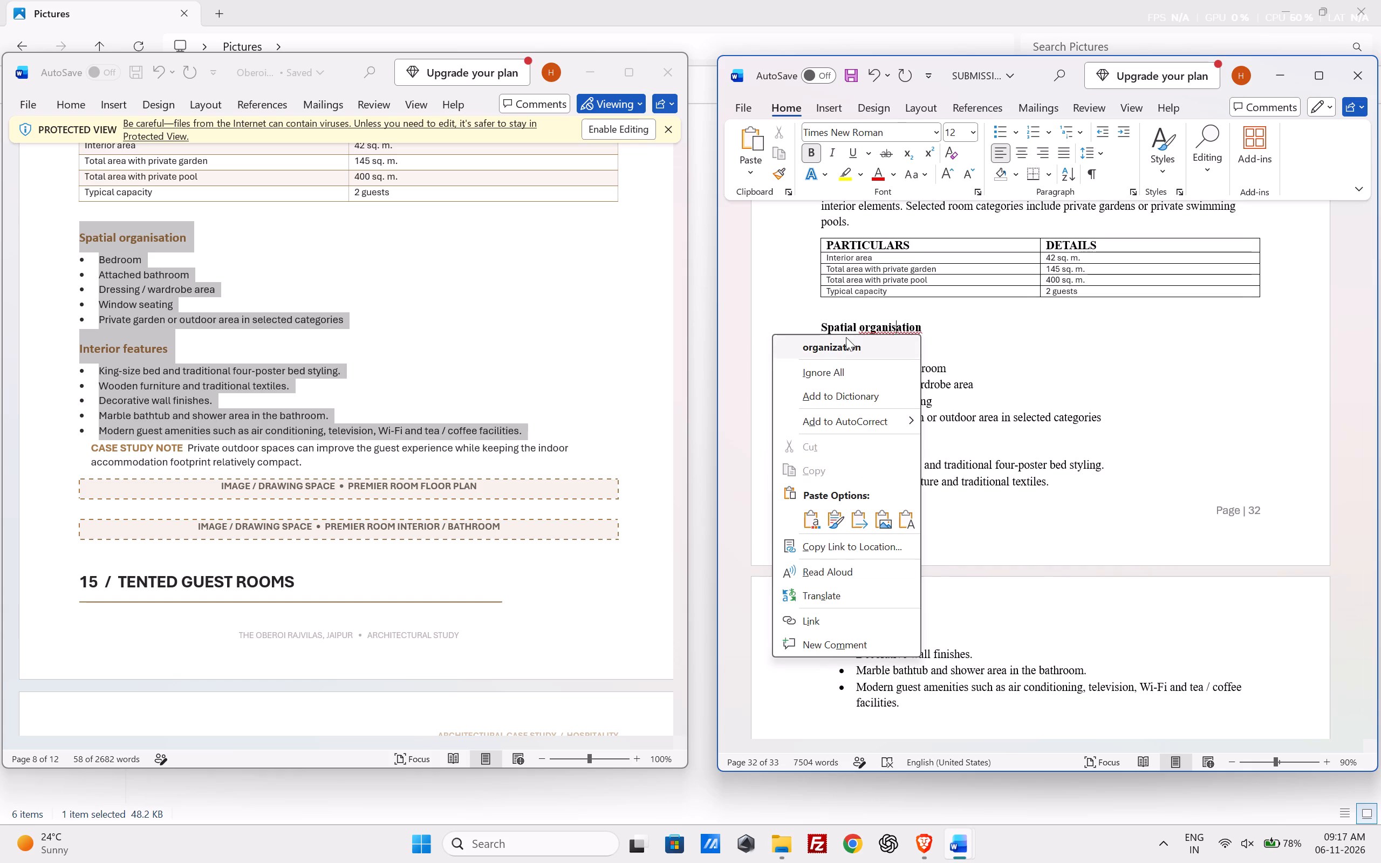
{"action": "left_click_drag", "start_coordinate": [846, 337], "coordinate": [843, 343]}
{"action": "left_click", "coordinate": [984, 339]}
{"action": "left_click", "coordinate": [1022, 339]}
Copy the words TENTED GUEST ROOMS from the section 15 heading and paste them as a heading below the Interior features list.
{"action": "scroll", "coordinate": [456, 454], "scroll_direction": "down", "scroll_amount": 7}
{"action": "left_click_drag", "start_coordinate": [293, 306], "coordinate": [139, 310]}
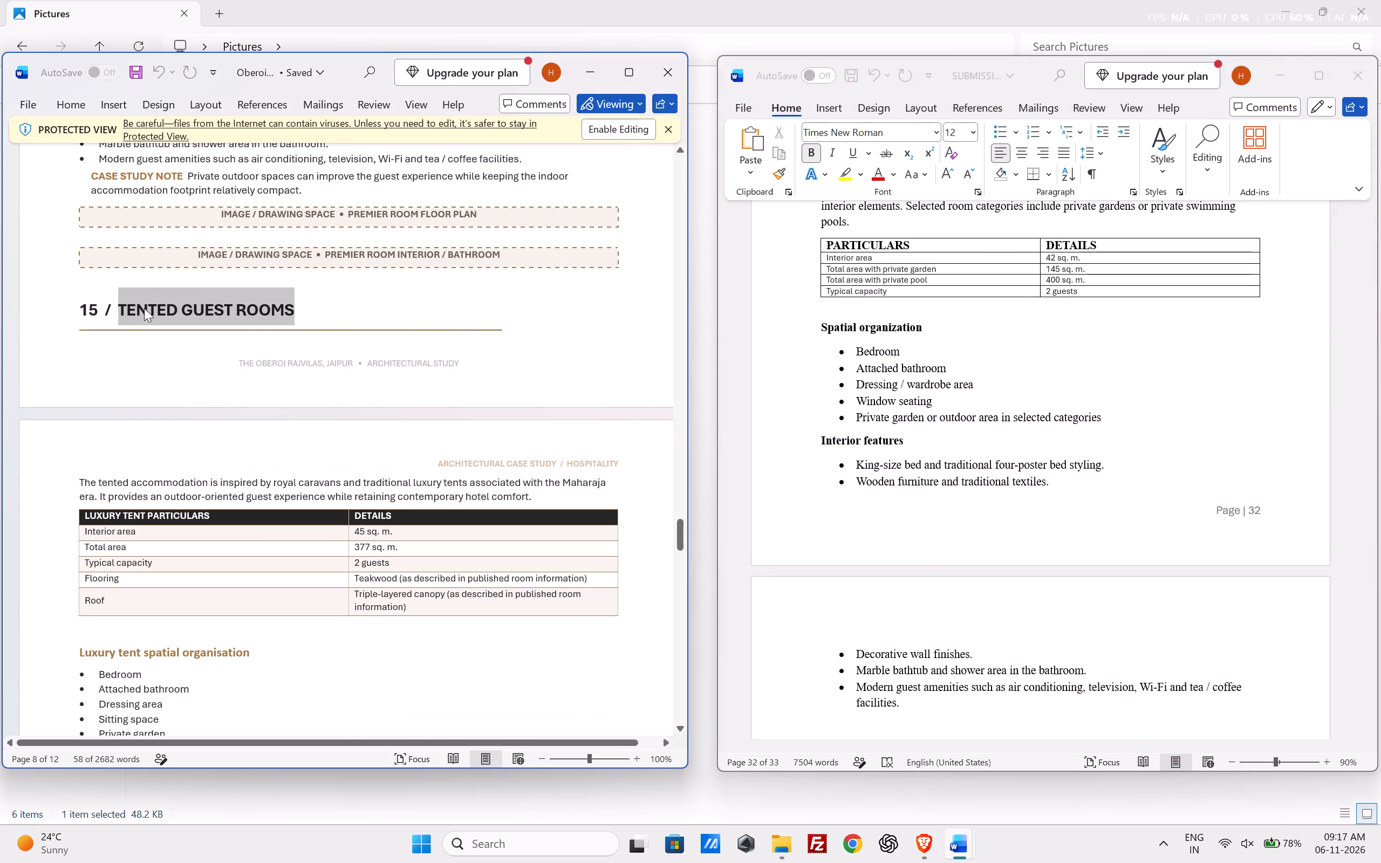
{"action": "key", "text": "ctrl+c"}
{"action": "scroll", "coordinate": [910, 435], "scroll_direction": "down", "scroll_amount": 9}
{"action": "left_click", "coordinate": [919, 430]}
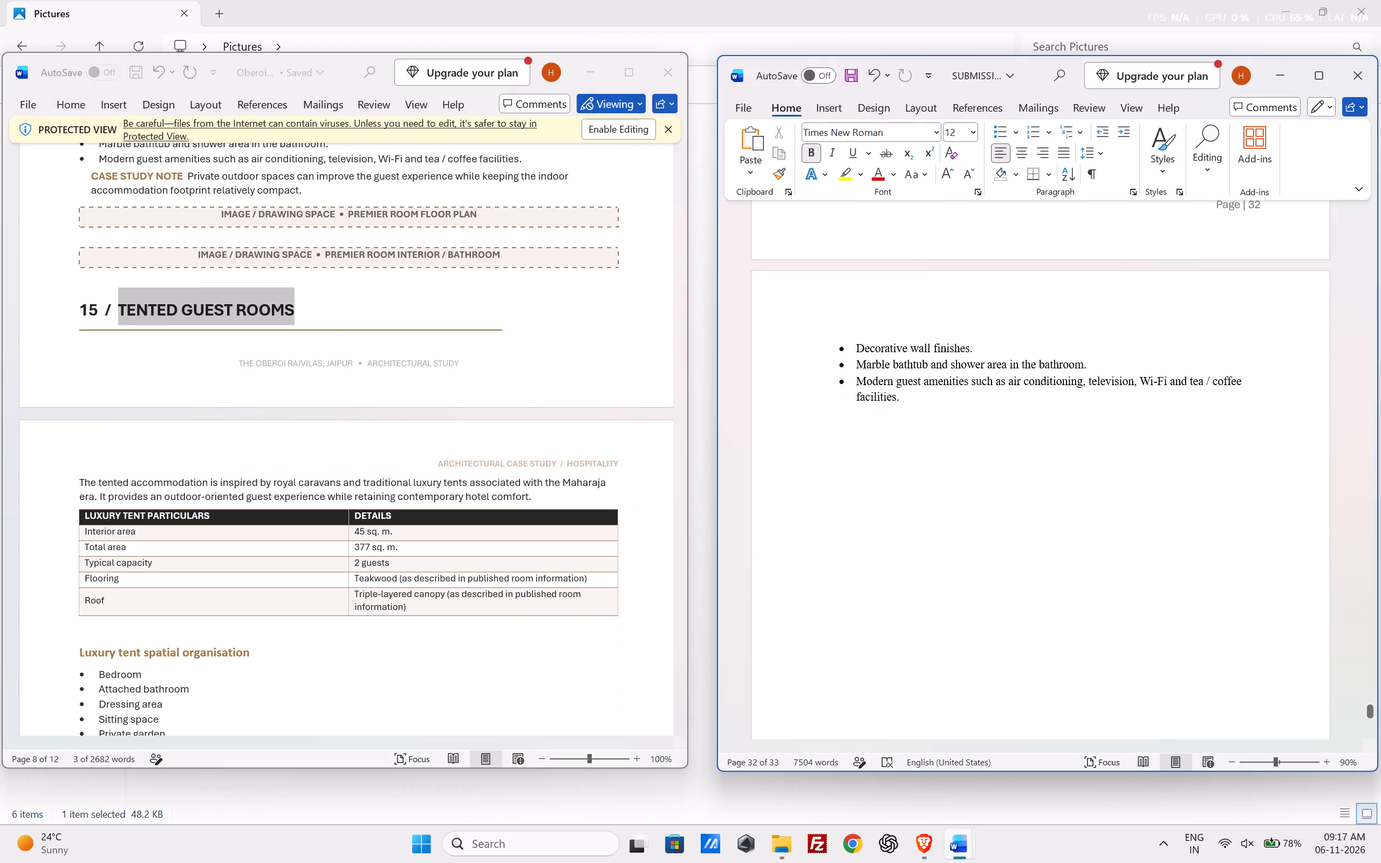
{"action": "left_click", "coordinate": [867, 432]}
{"action": "key", "text": "ctrl+v"}
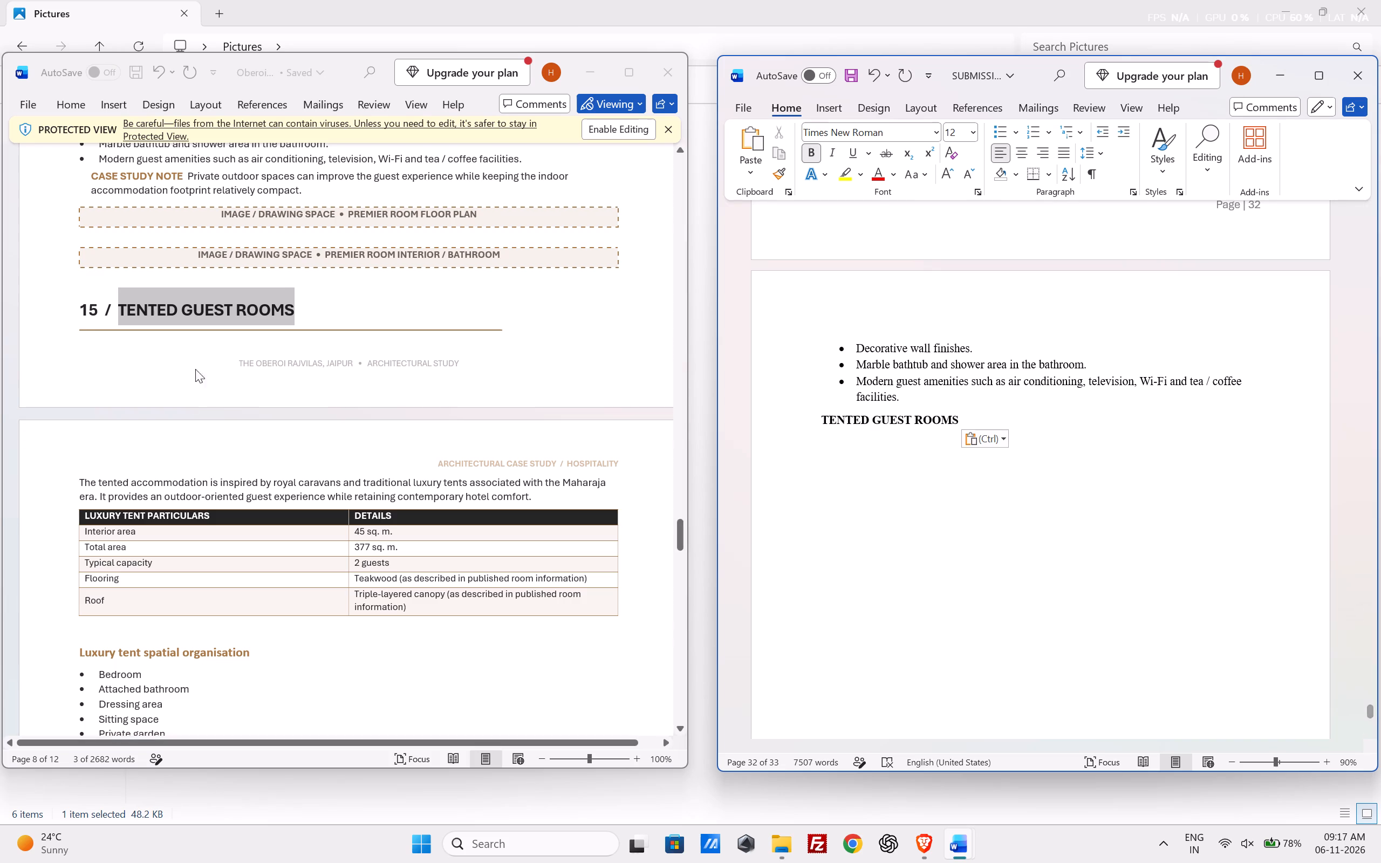
Copy the section 15 introductory paragraph on the tented accommodation and place it on a new line below the TENTED GUEST ROOMS heading.
{"action": "scroll", "coordinate": [347, 387], "scroll_direction": "down", "scroll_amount": 4}
{"action": "left_click_drag", "start_coordinate": [531, 345], "coordinate": [99, 329]}
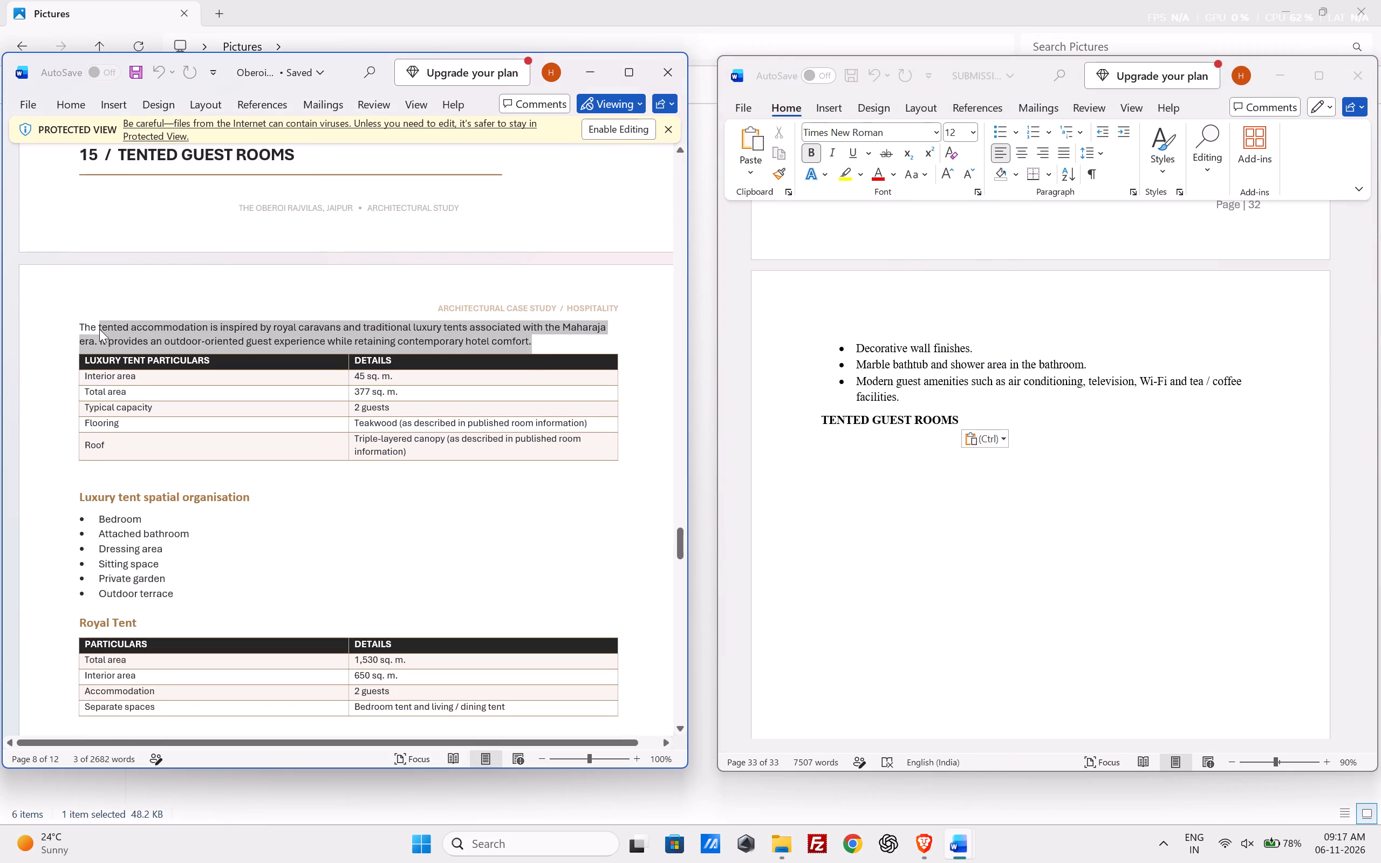
{"action": "left_click_drag", "start_coordinate": [99, 329], "coordinate": [79, 329]}
{"action": "key", "text": "ctrl+c"}
{"action": "left_click", "coordinate": [883, 442]}
{"action": "left_click", "coordinate": [848, 454]}
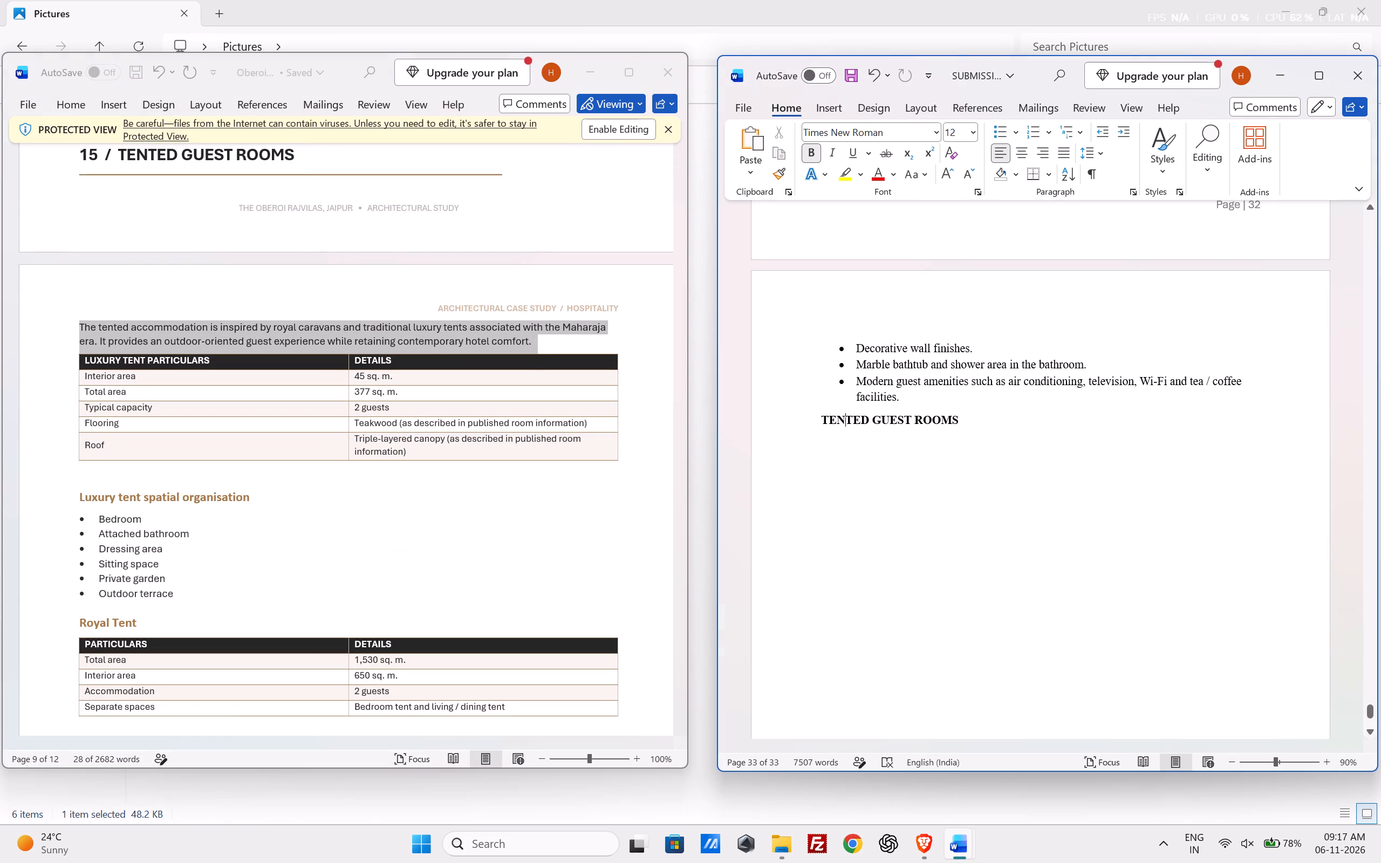
{"action": "left_click", "coordinate": [822, 455]}
{"action": "left_click", "coordinate": [824, 457]}
{"action": "left_click", "coordinate": [839, 472]}
{"action": "left_click", "coordinate": [866, 474]}
{"action": "left_click", "coordinate": [977, 416]}
{"action": "key", "text": "Return"}
{"action": "key", "text": "ctrl+v"}
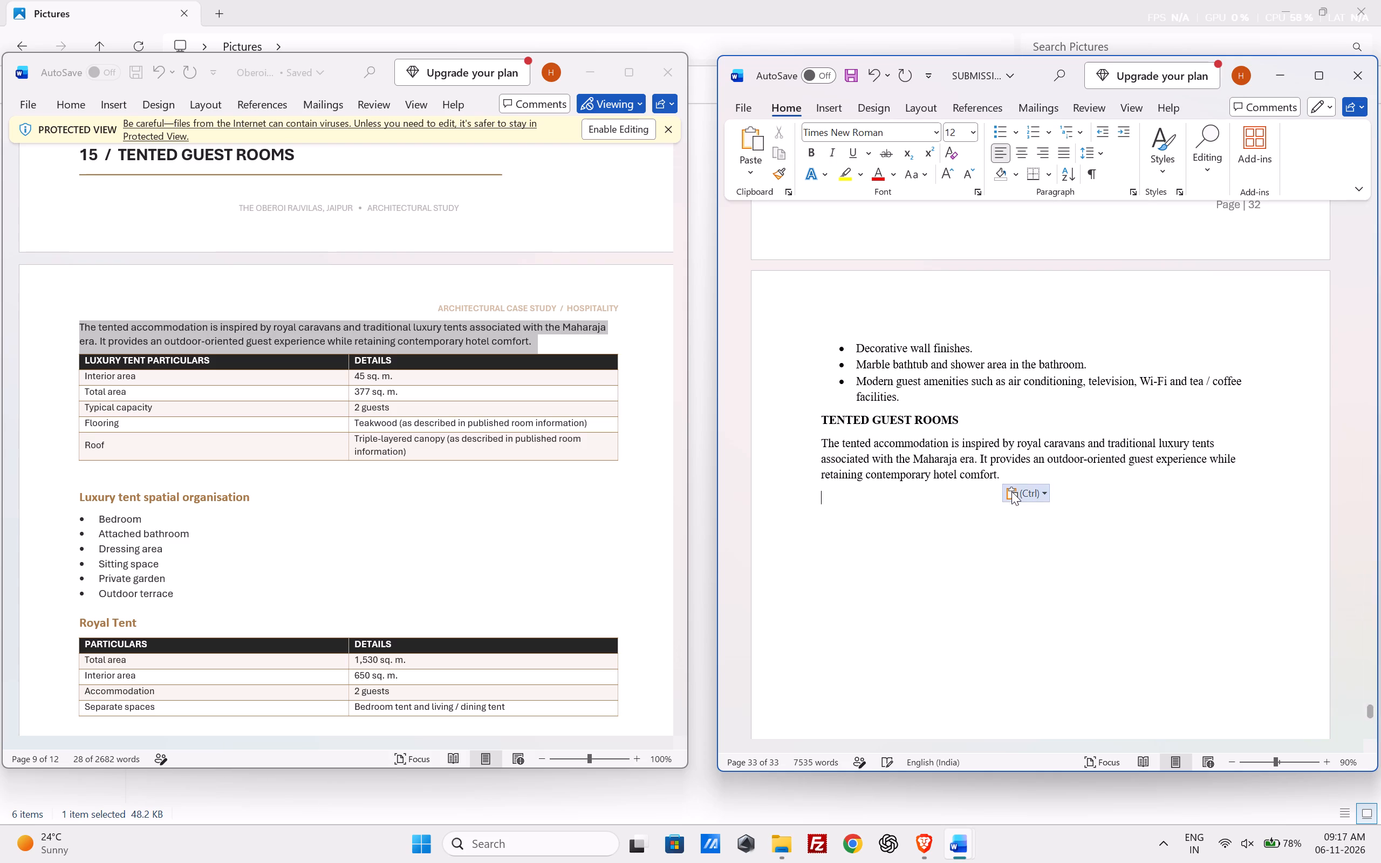
Insert a table of two columns and six rows below the TENTED GUEST ROOMS introductory paragraph.
{"action": "scroll", "coordinate": [484, 401], "scroll_direction": "down", "scroll_amount": 1}
{"action": "left_click", "coordinate": [872, 482]}
{"action": "scroll", "coordinate": [967, 487], "scroll_direction": "down", "scroll_amount": 2}
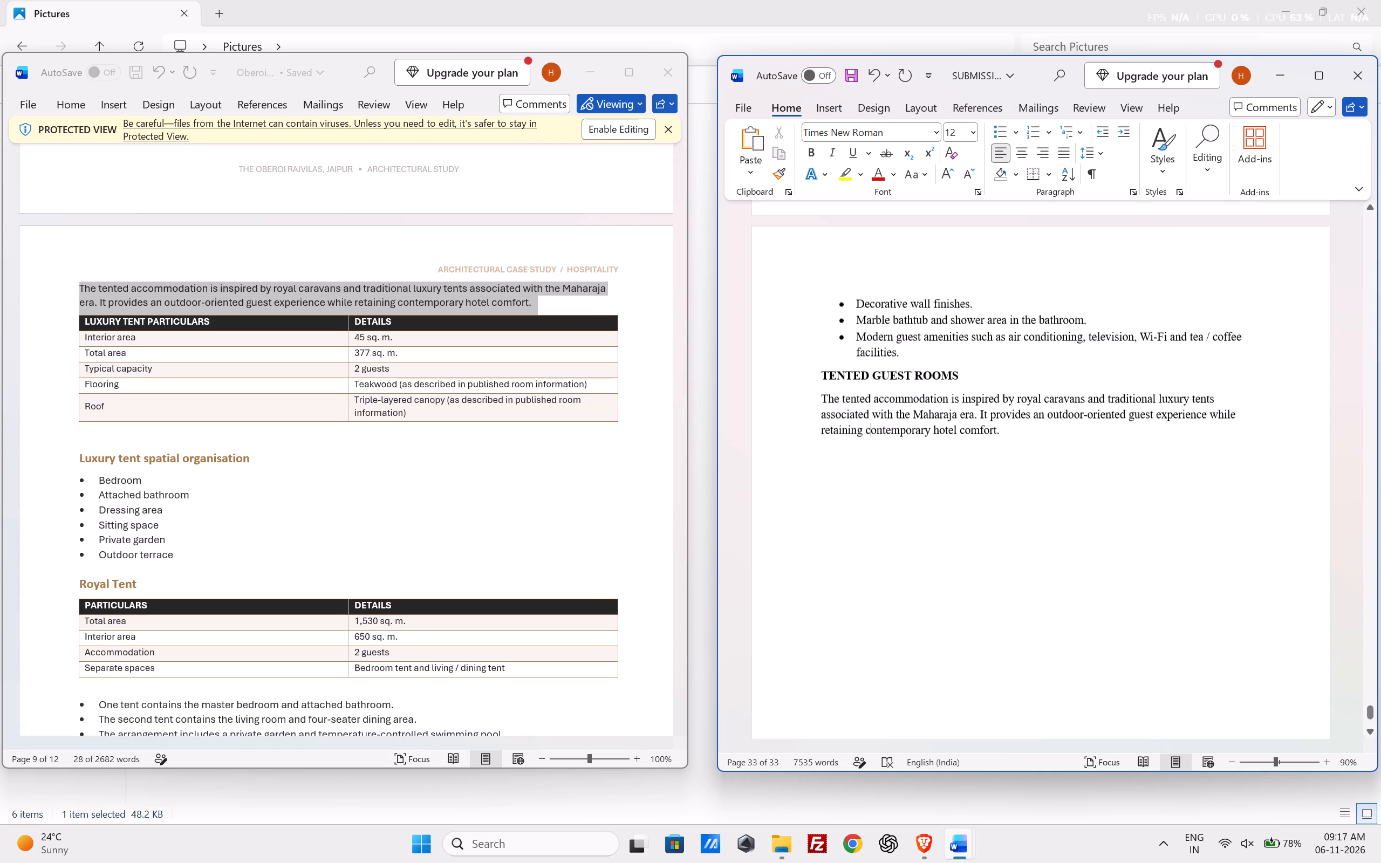
{"action": "left_click", "coordinate": [921, 473]}
{"action": "left_click", "coordinate": [823, 111]}
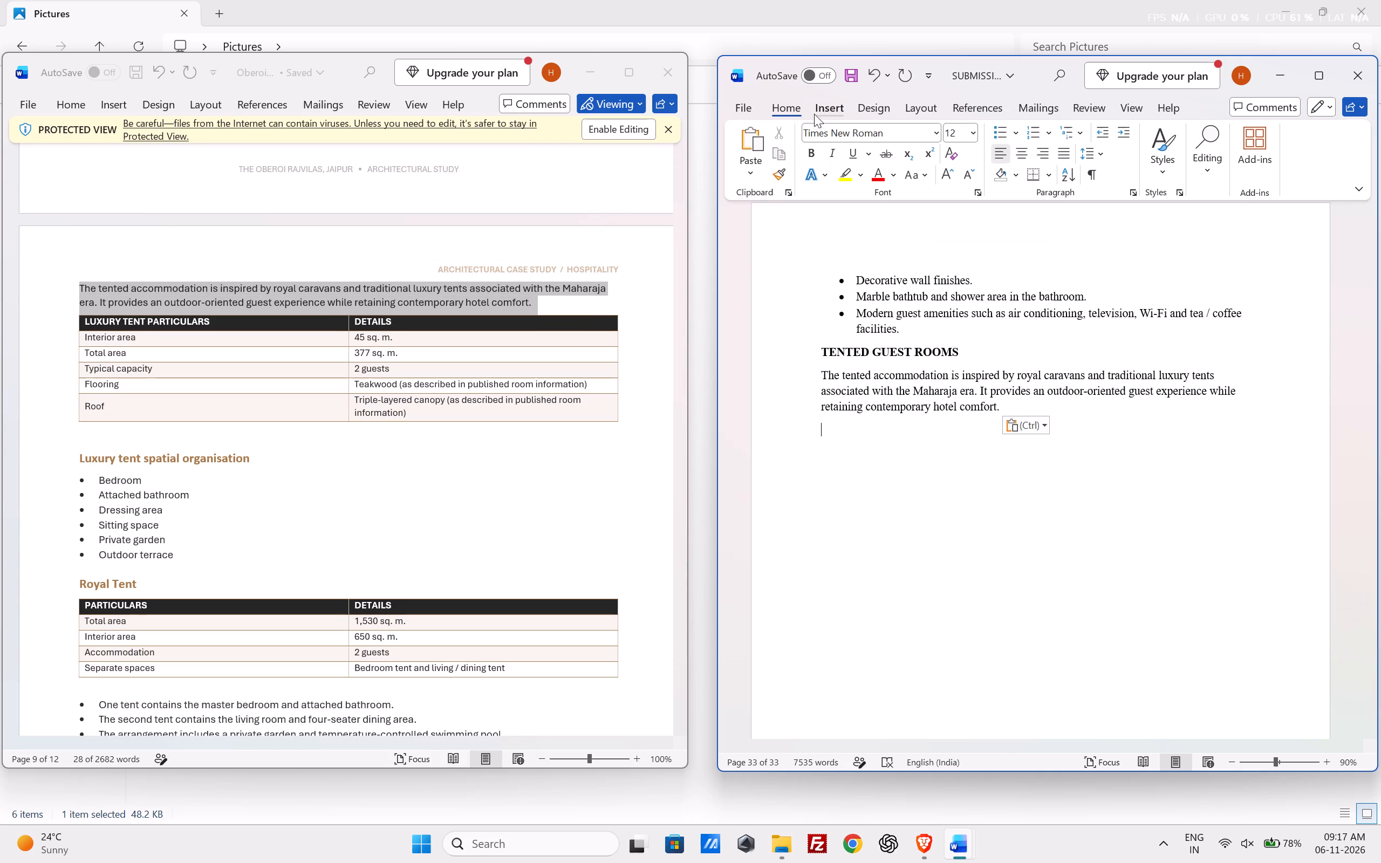
{"action": "left_click", "coordinate": [792, 132]}
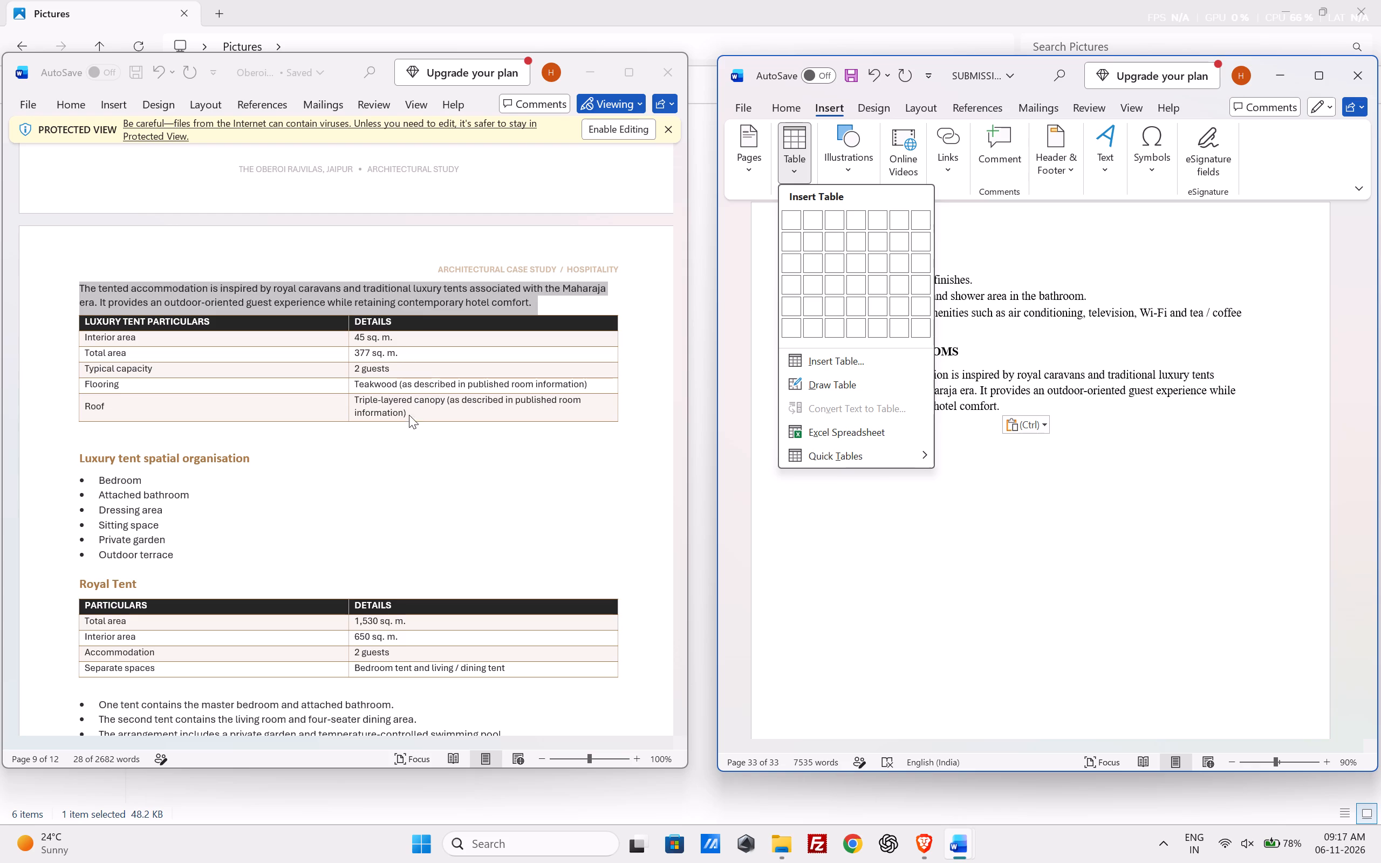
{"action": "left_click", "coordinate": [810, 319]}
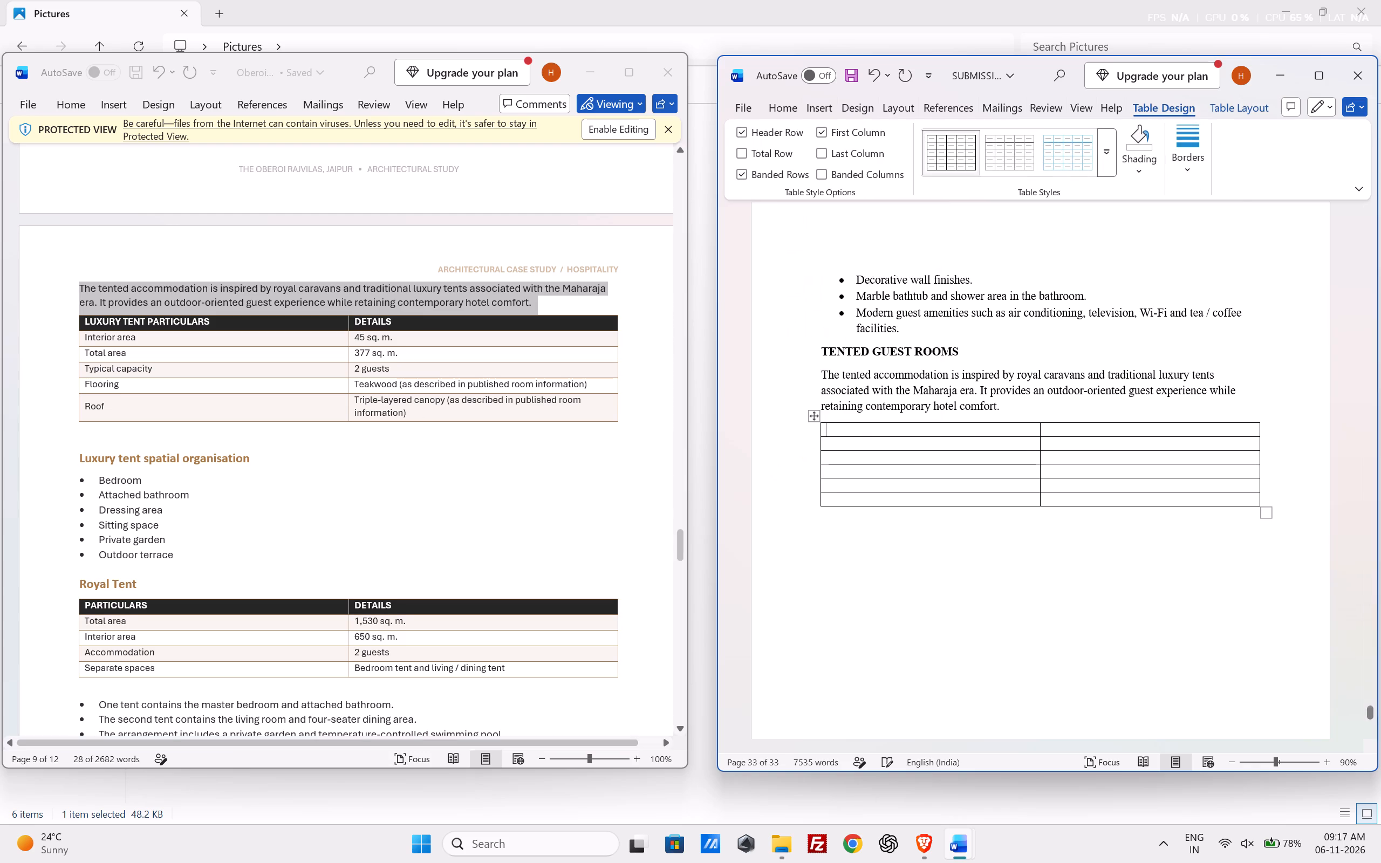
Copy the header texts DETAILS and LUXURY TENT PARTICULARS from the case study into the first row of the new table.
{"action": "left_click", "coordinate": [618, 464]}
{"action": "left_click_drag", "start_coordinate": [843, 432], "coordinate": [838, 430]}
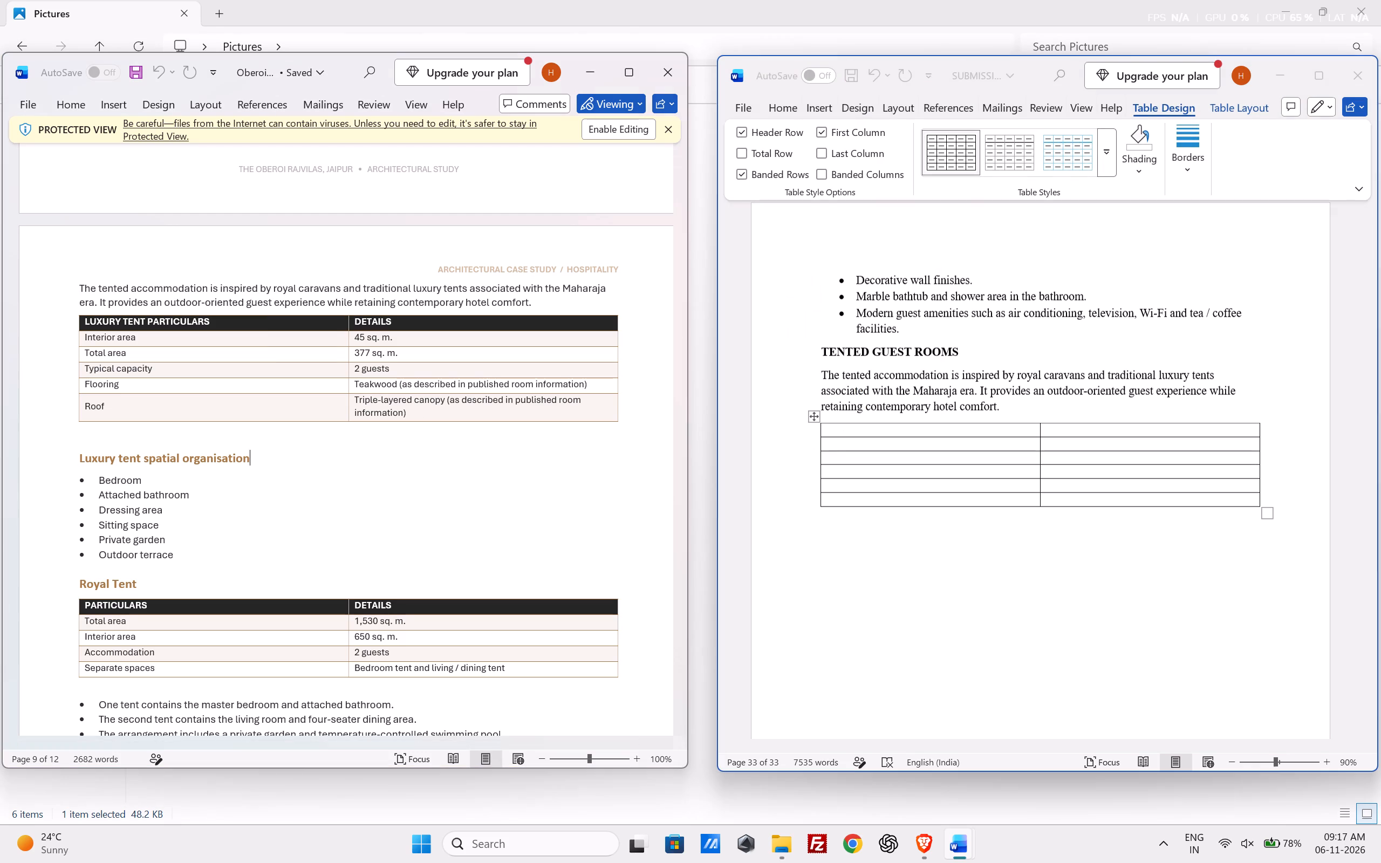
{"action": "left_click_drag", "start_coordinate": [401, 323], "coordinate": [350, 320]}
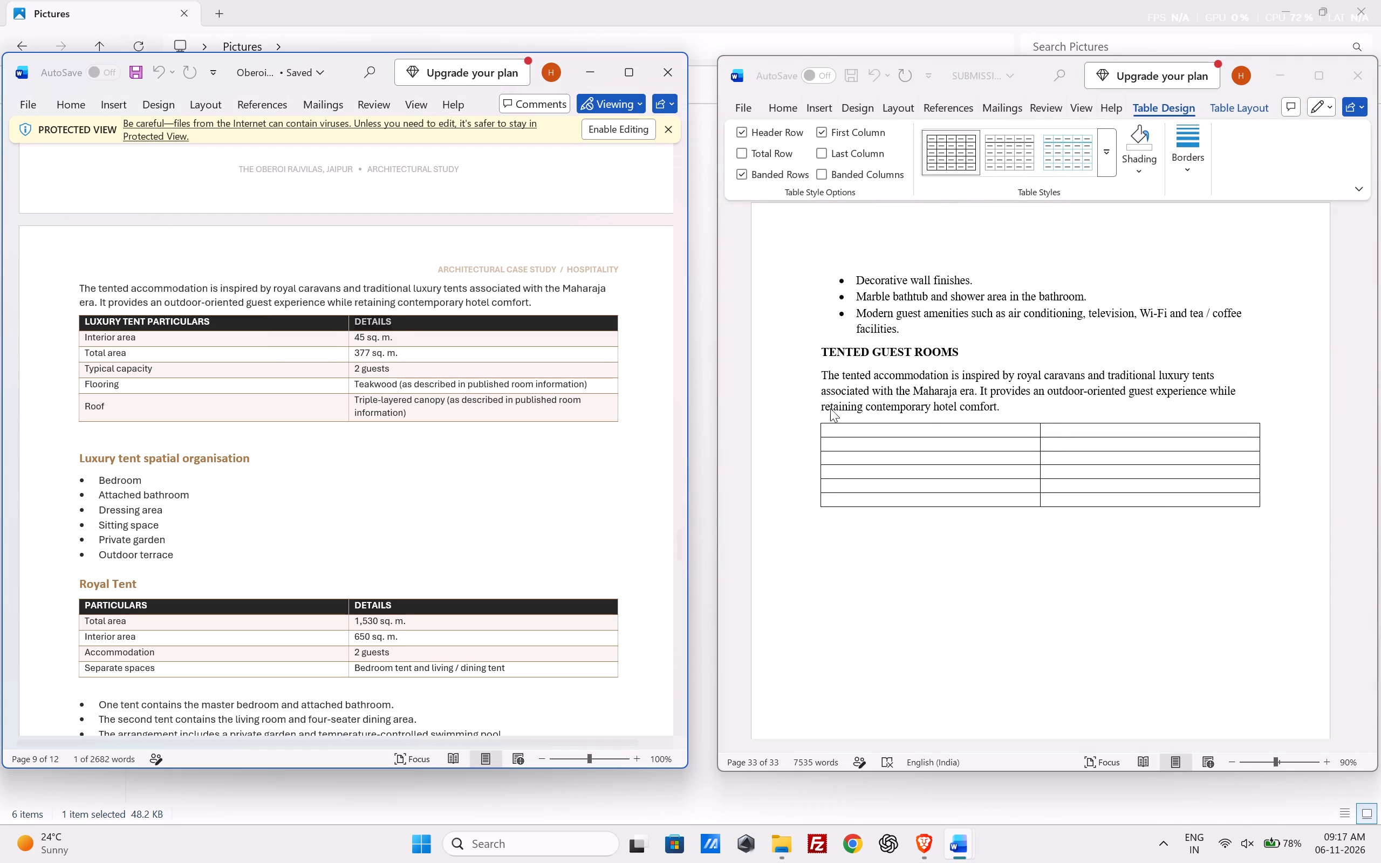
{"action": "key", "text": "ctrl+c"}
{"action": "left_click", "coordinate": [1055, 434]}
{"action": "left_click", "coordinate": [1075, 431]}
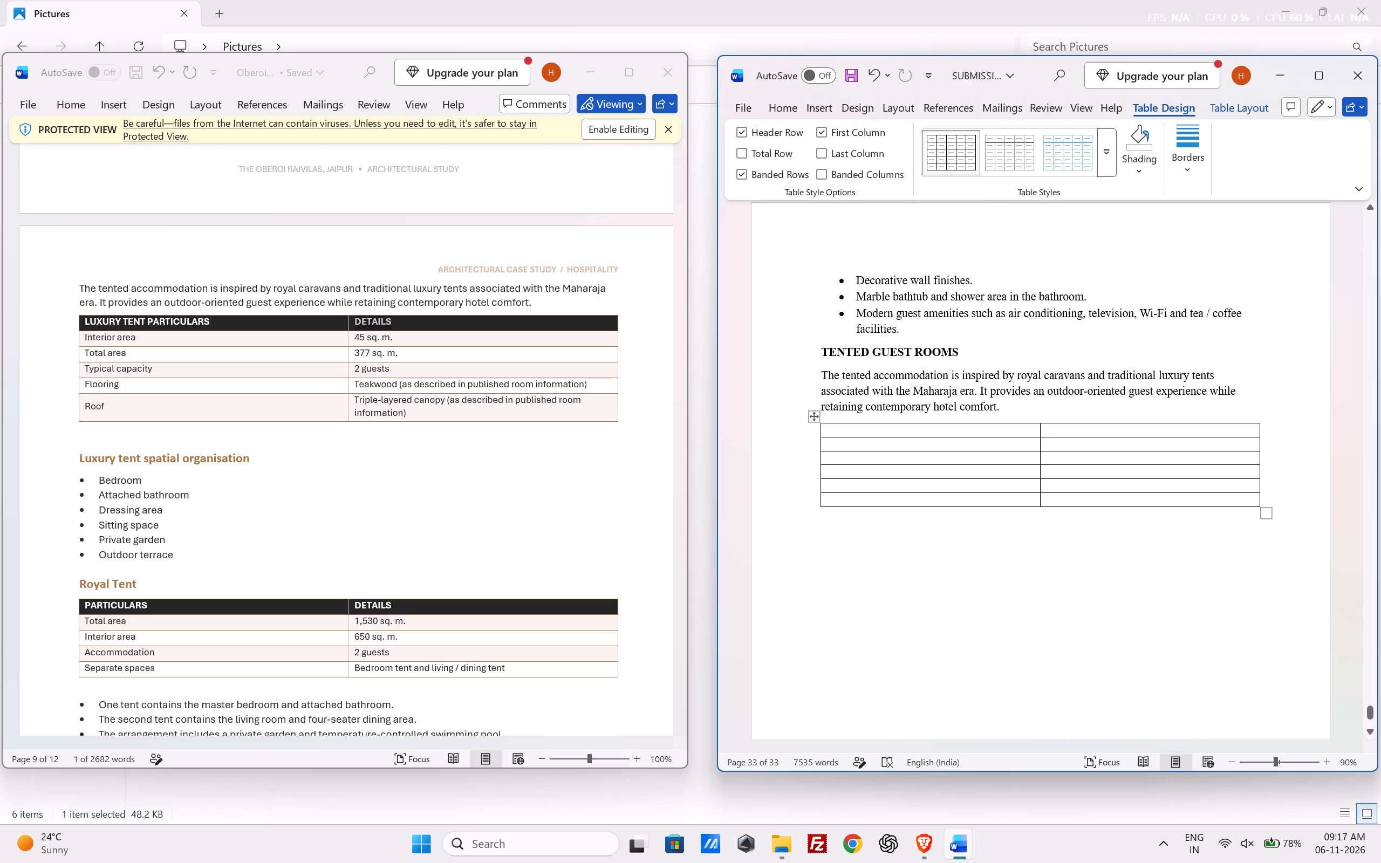
{"action": "key", "text": "ctrl+v"}
{"action": "left_click_drag", "start_coordinate": [212, 324], "coordinate": [85, 322]}
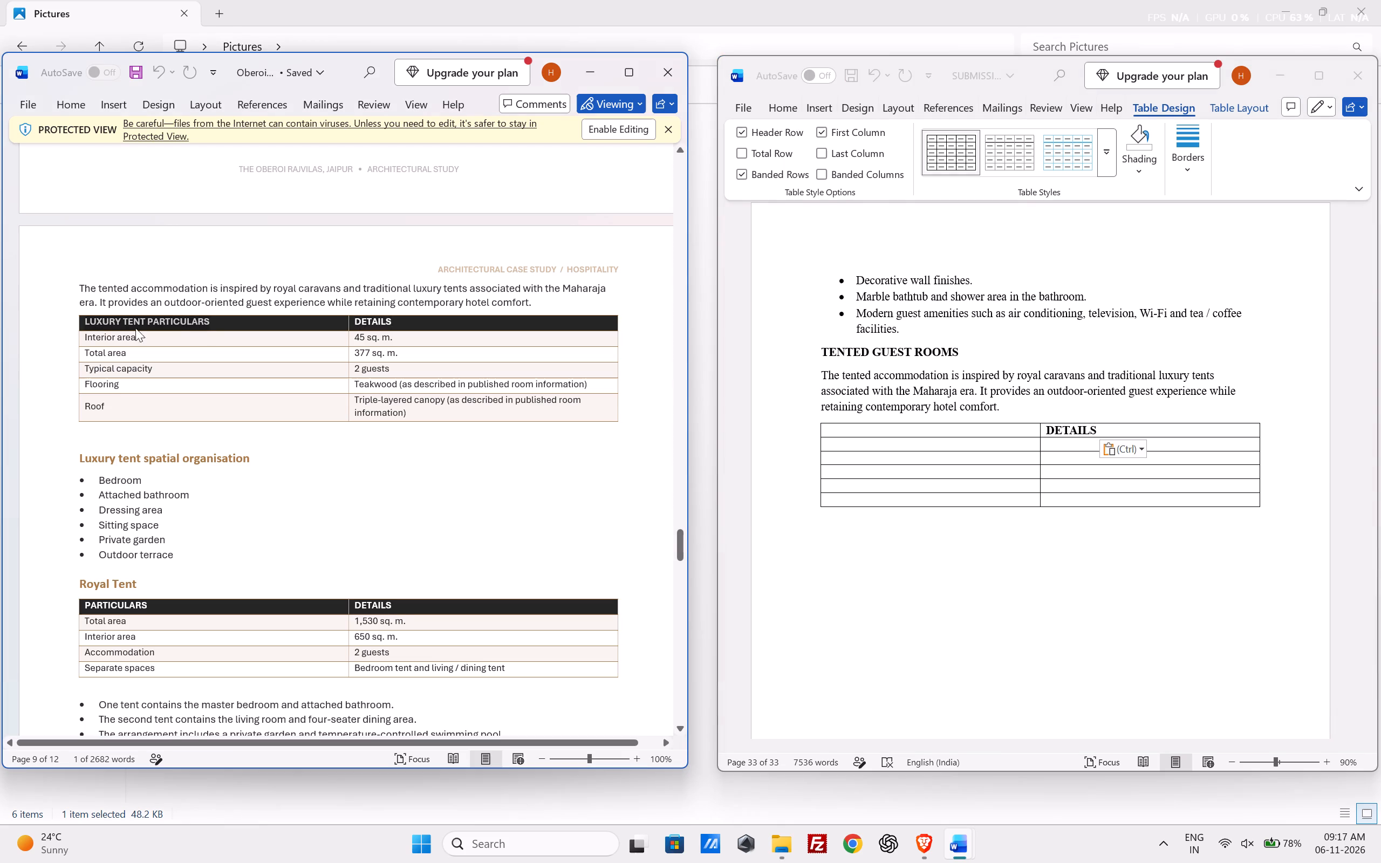
{"action": "key", "text": "ctrl+c"}
{"action": "left_click", "coordinate": [858, 436]}
{"action": "left_click", "coordinate": [853, 426]}
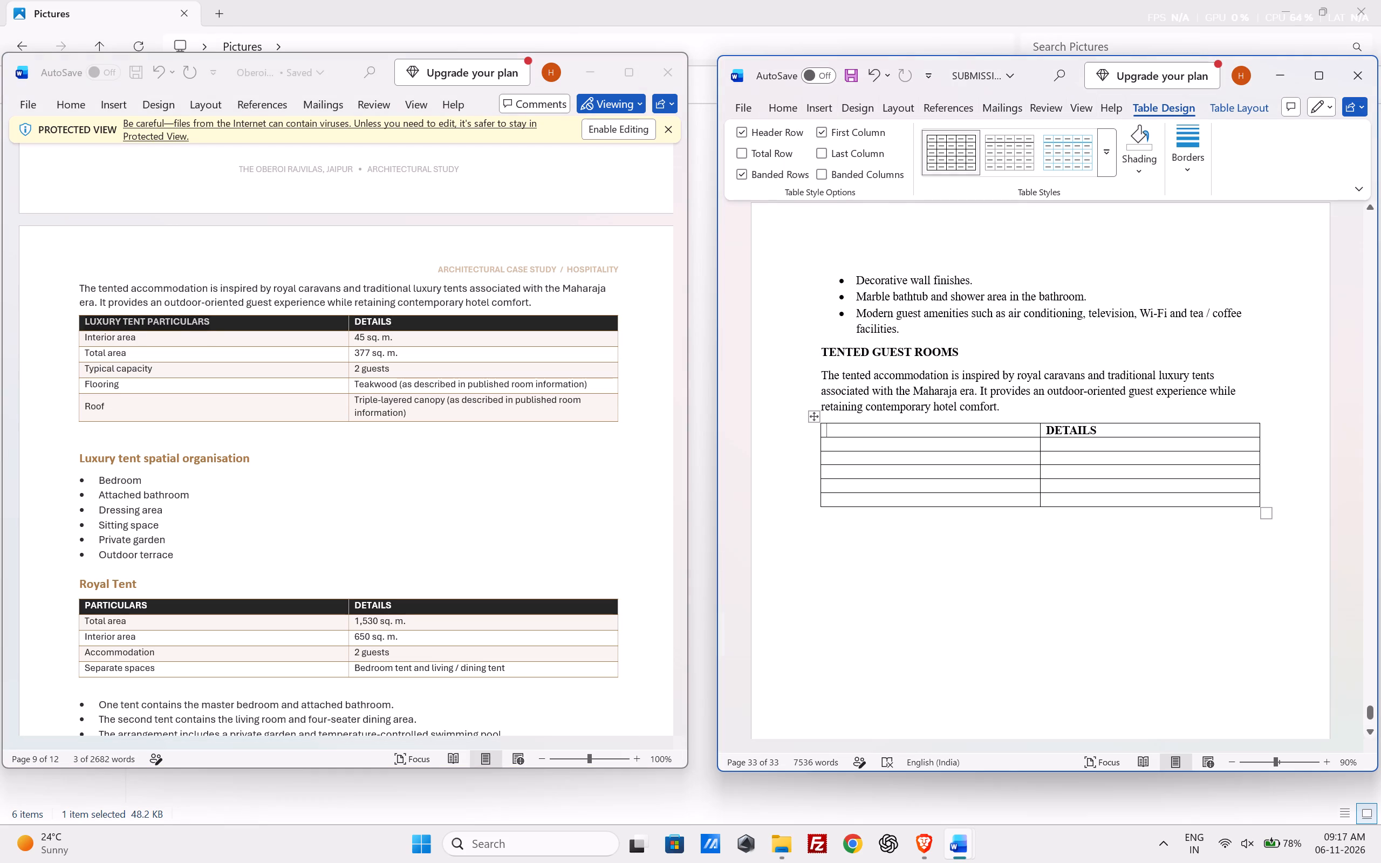
{"action": "key", "text": "ctrl+v"}
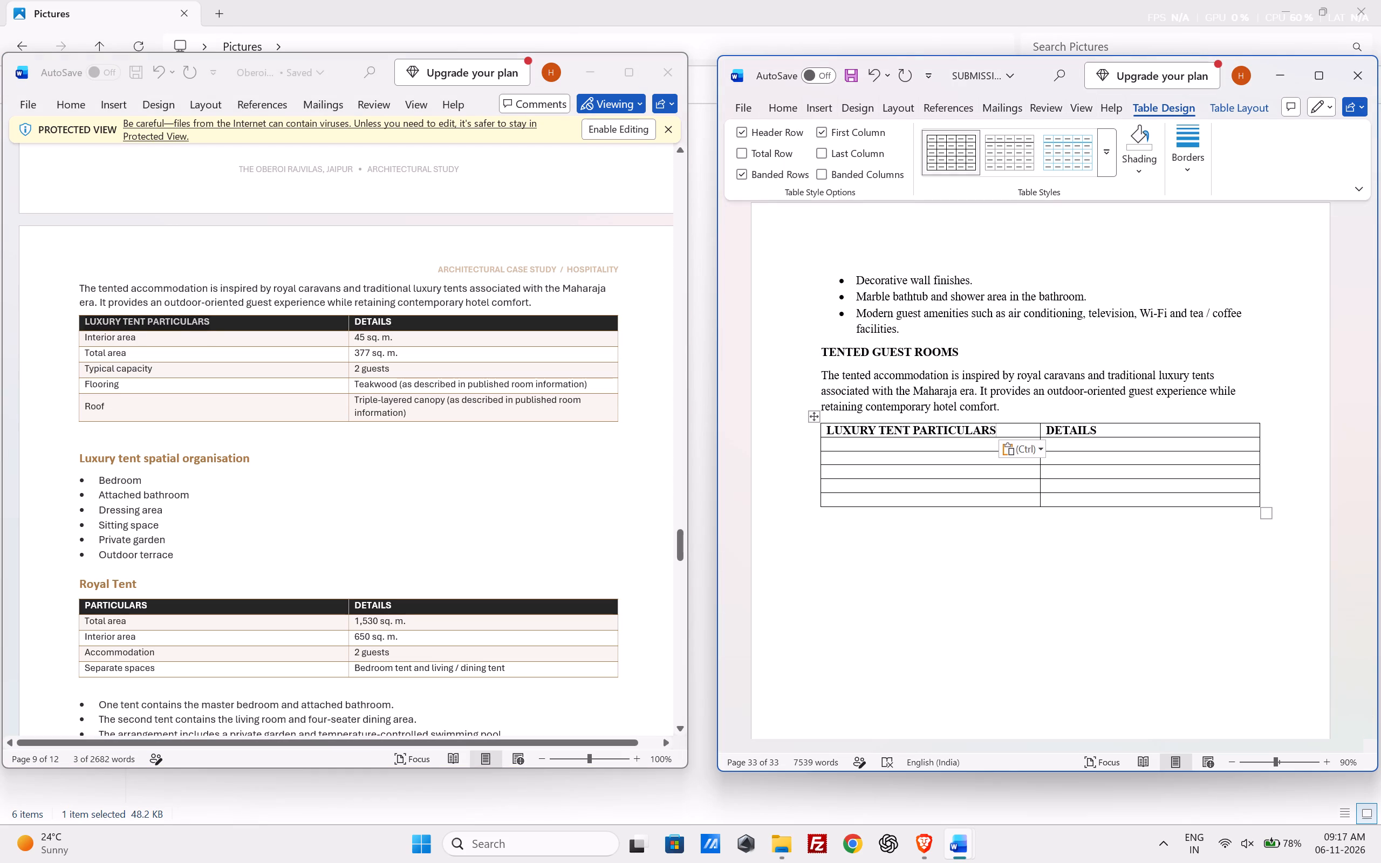
Copy the luxury tent rows from Interior area to Roof with their details into the five empty rows below the table header.
{"action": "left_click_drag", "start_coordinate": [421, 406], "coordinate": [231, 341]}
{"action": "key", "text": "ctrl+c"}
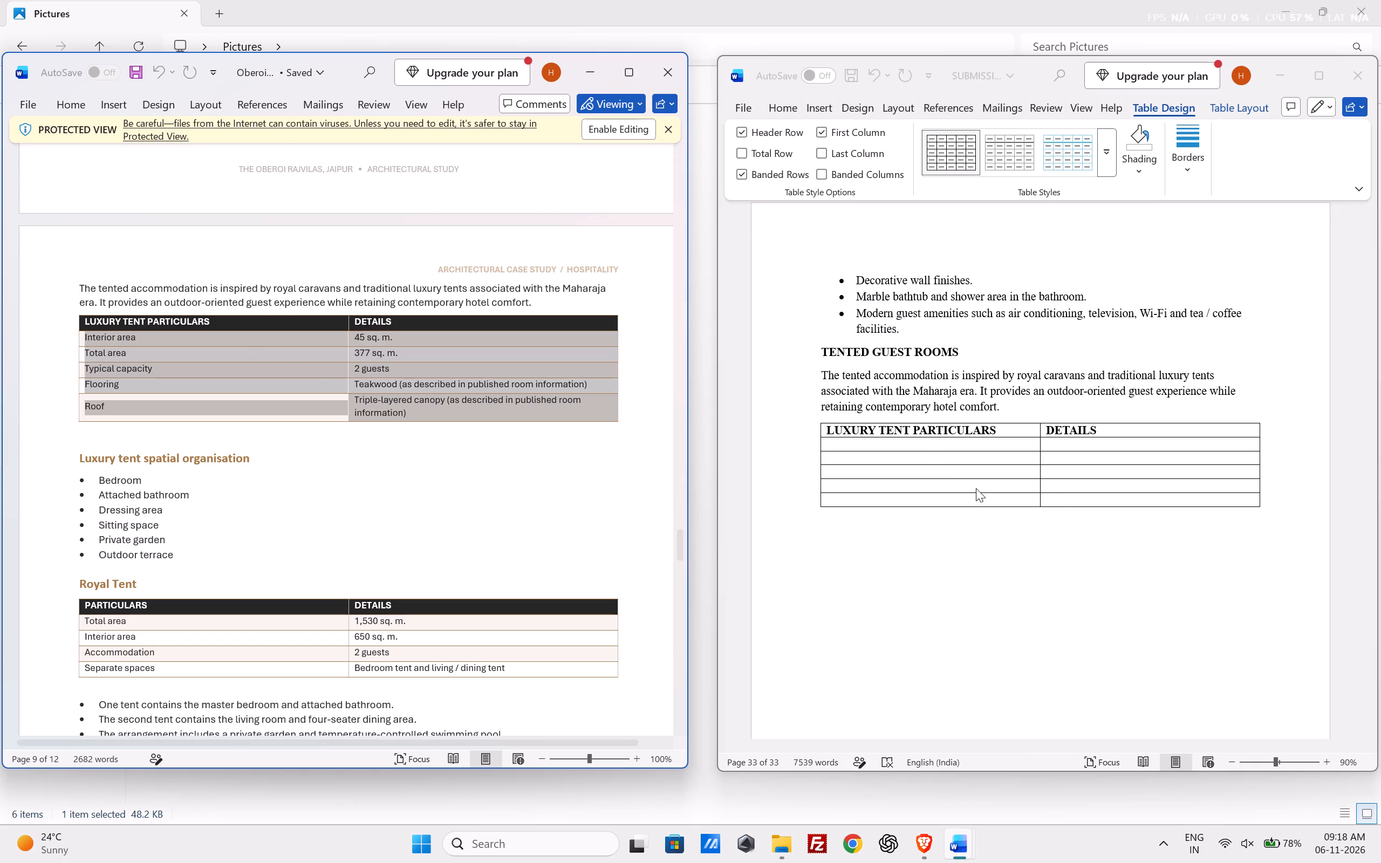
{"action": "left_click", "coordinate": [1051, 497]}
{"action": "left_click_drag", "start_coordinate": [1056, 500], "coordinate": [993, 449]}
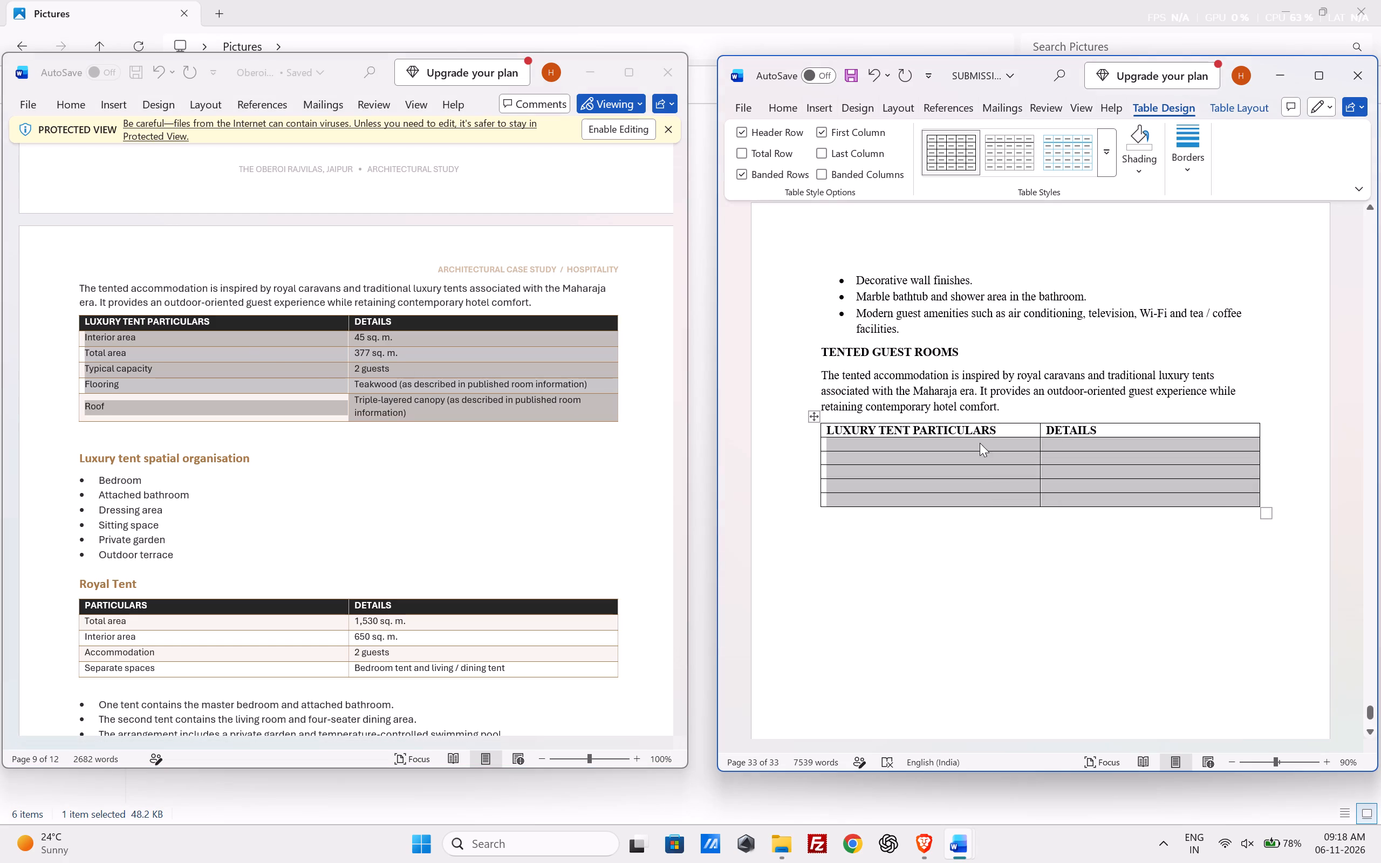
{"action": "key", "text": "ctrl+v"}
Copy the Luxury tent spatial organisation heading with its six items, Bedroom to Outdoor terrace, and paste them below the luxury tent table.
{"action": "scroll", "coordinate": [854, 493], "scroll_direction": "down", "scroll_amount": 2}
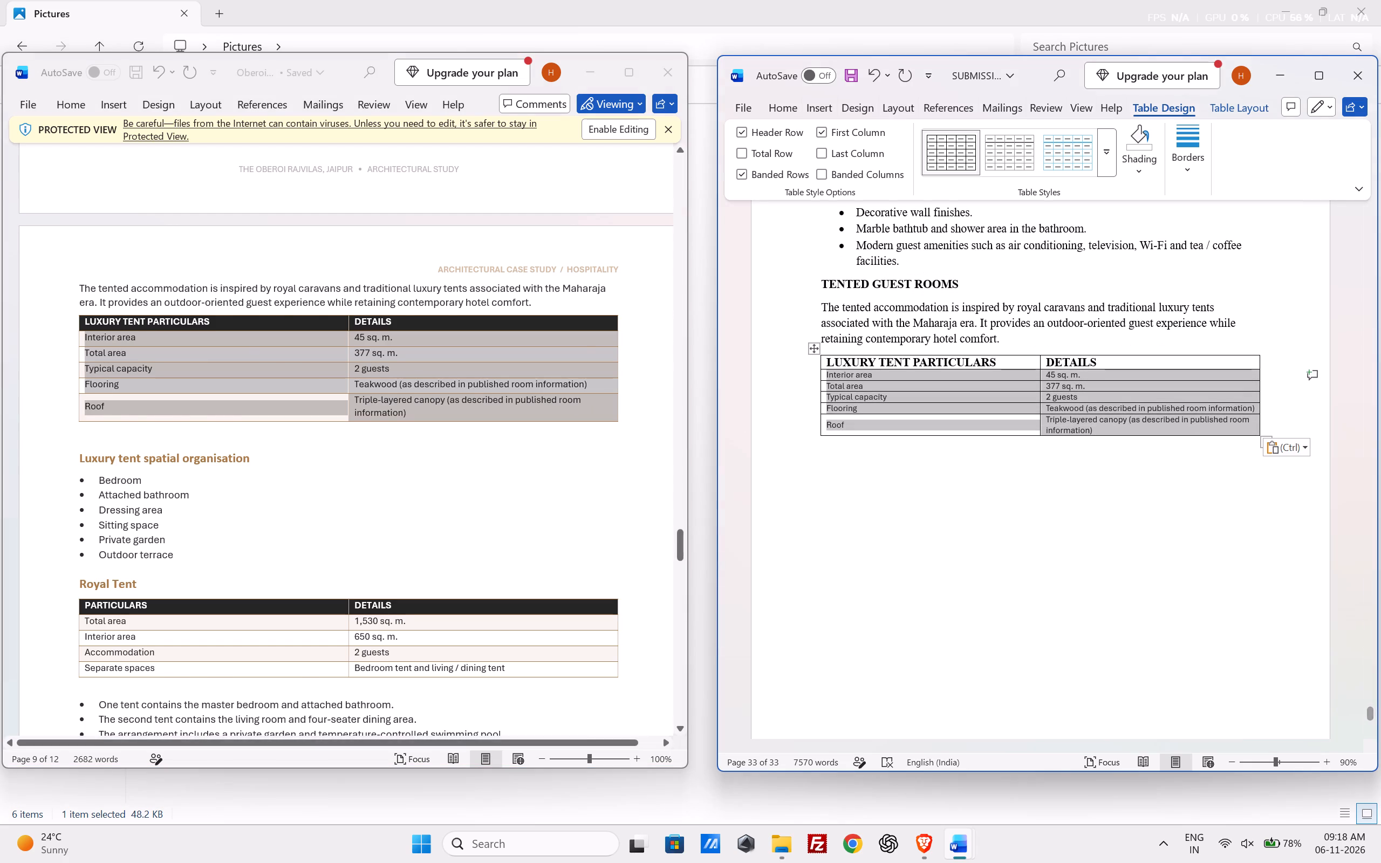
{"action": "scroll", "coordinate": [510, 476], "scroll_direction": "down", "scroll_amount": 3}
{"action": "left_click", "coordinate": [467, 399]}
{"action": "left_click_drag", "start_coordinate": [183, 431], "coordinate": [97, 366]}
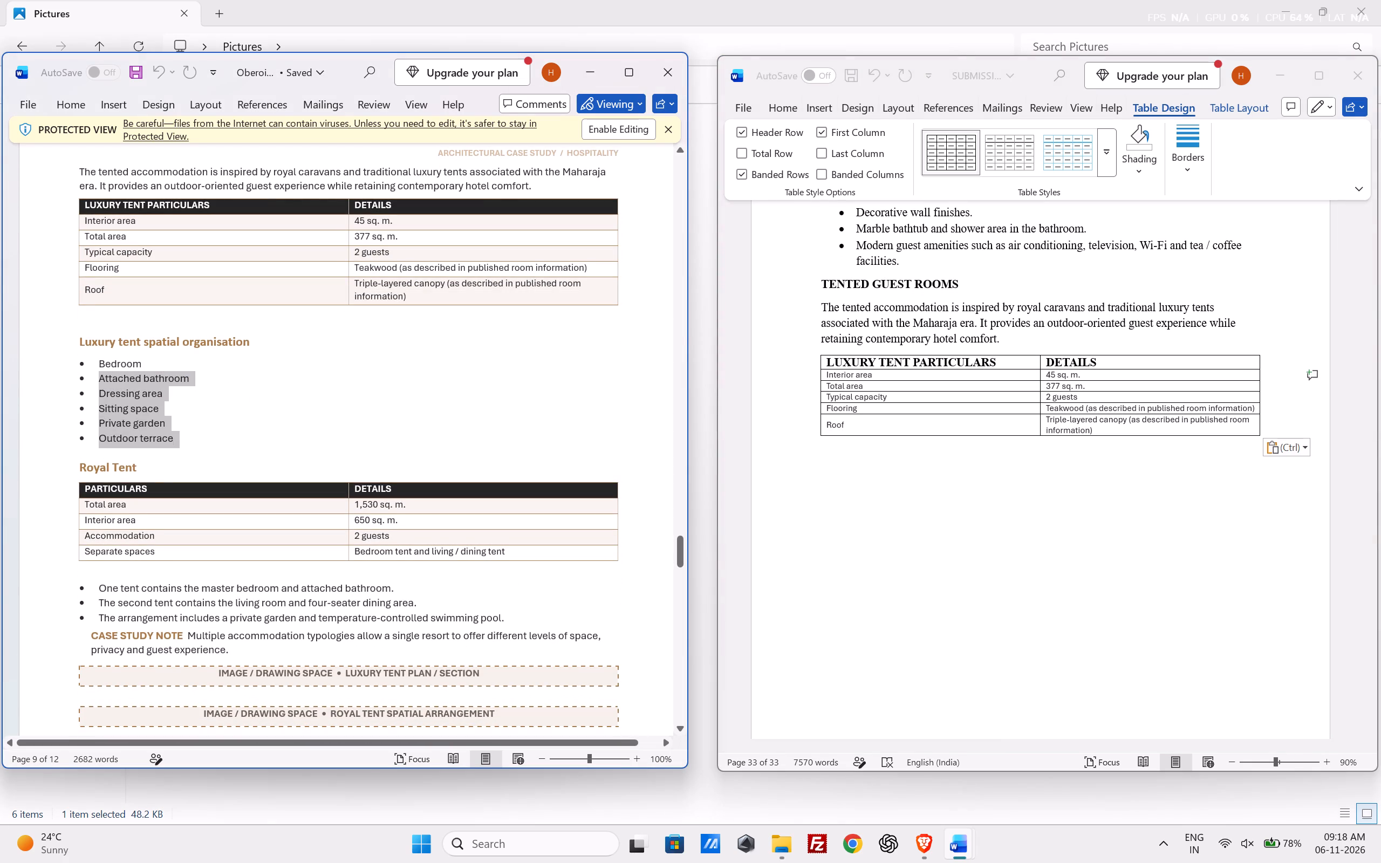
{"action": "left_click_drag", "start_coordinate": [97, 366], "coordinate": [75, 347]}
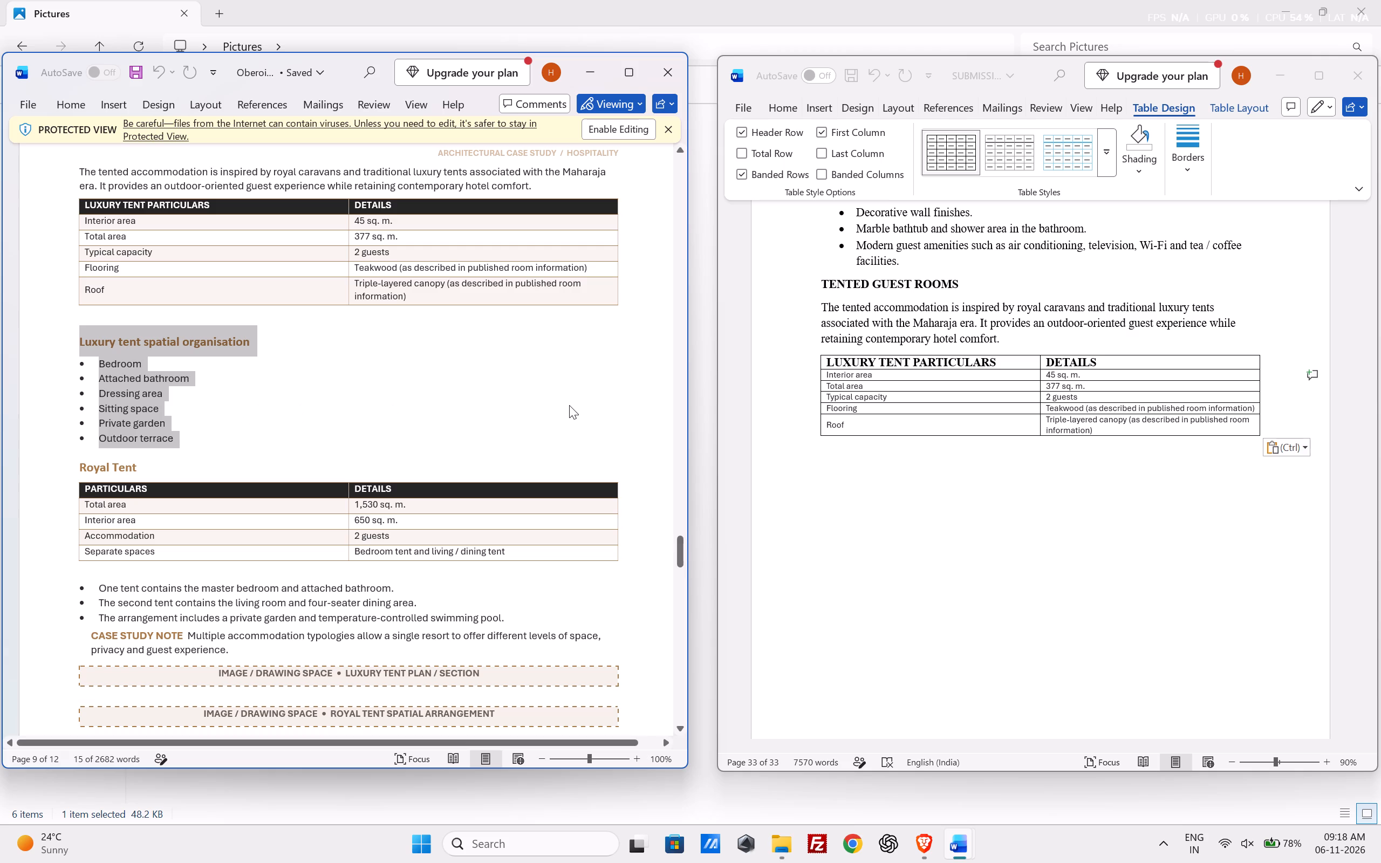
{"action": "key", "text": "ctrl+c"}
{"action": "left_click", "coordinate": [833, 469]}
{"action": "left_click", "coordinate": [827, 481]}
{"action": "left_click", "coordinate": [834, 487]}
{"action": "left_click", "coordinate": [825, 484]}
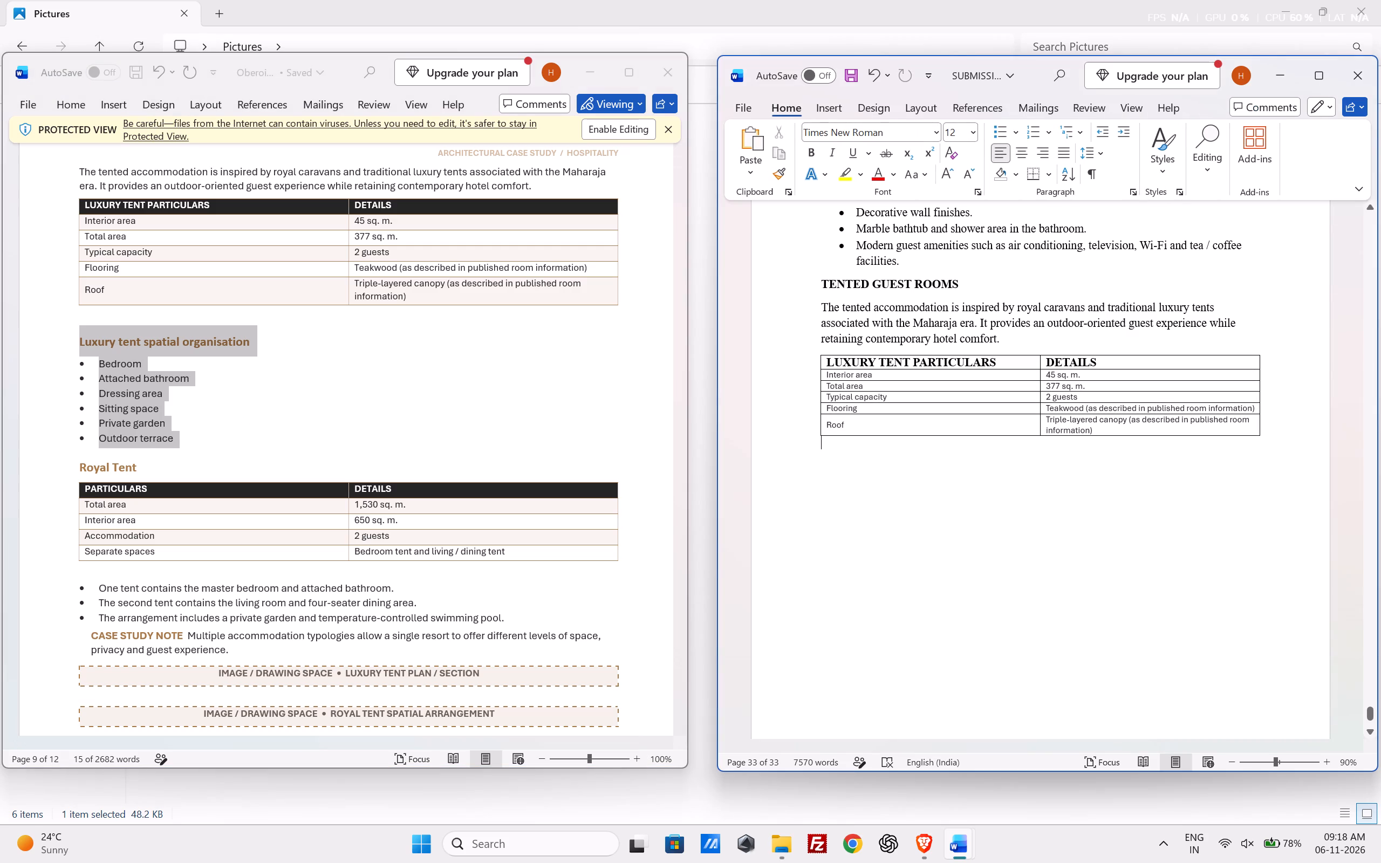
{"action": "key", "text": "Return"}
{"action": "key", "text": "ctrl+v"}
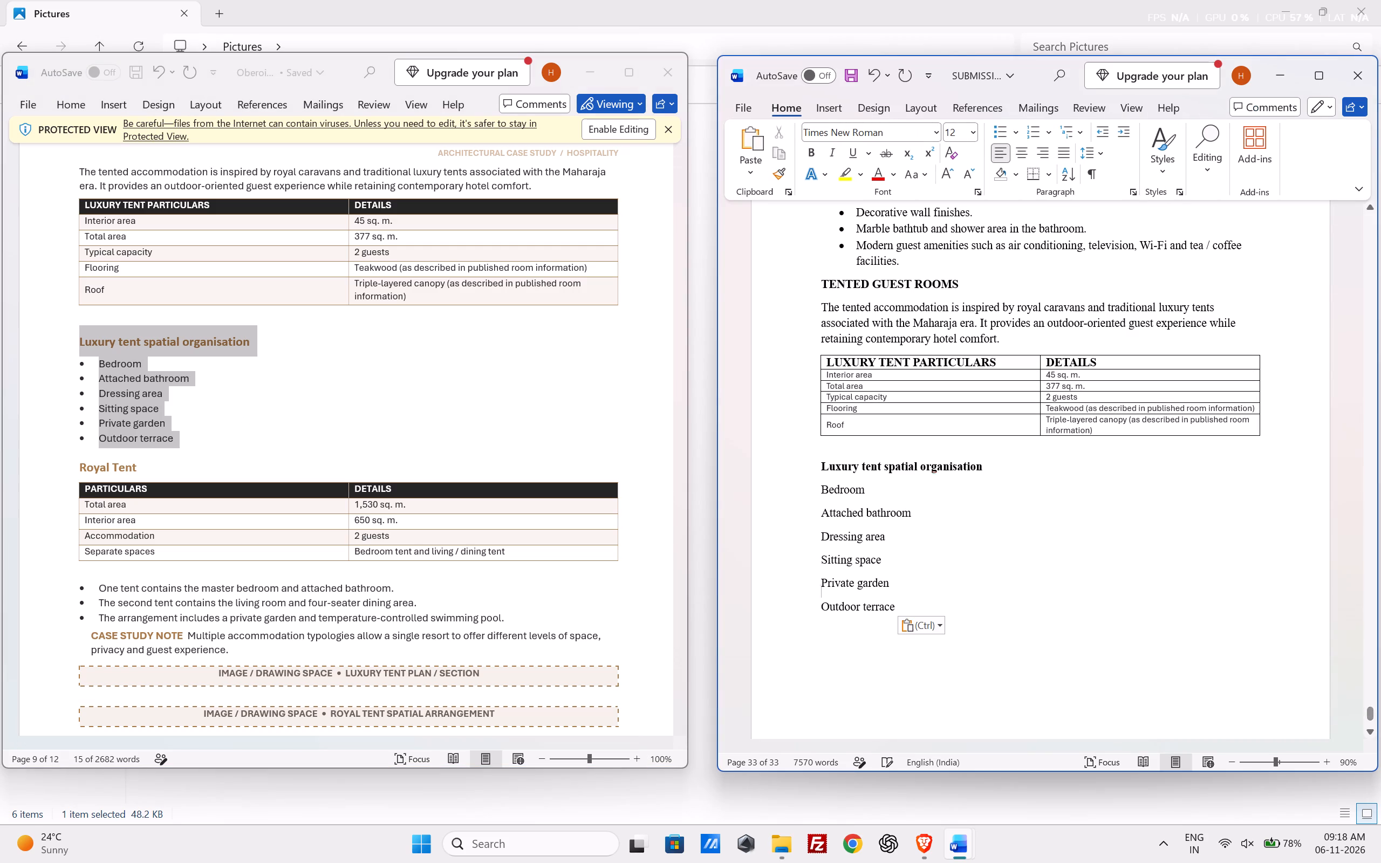
Format the six items from Bedroom to Outdoor terrace as a bulleted list.
{"action": "left_click_drag", "start_coordinate": [906, 604], "coordinate": [822, 489]}
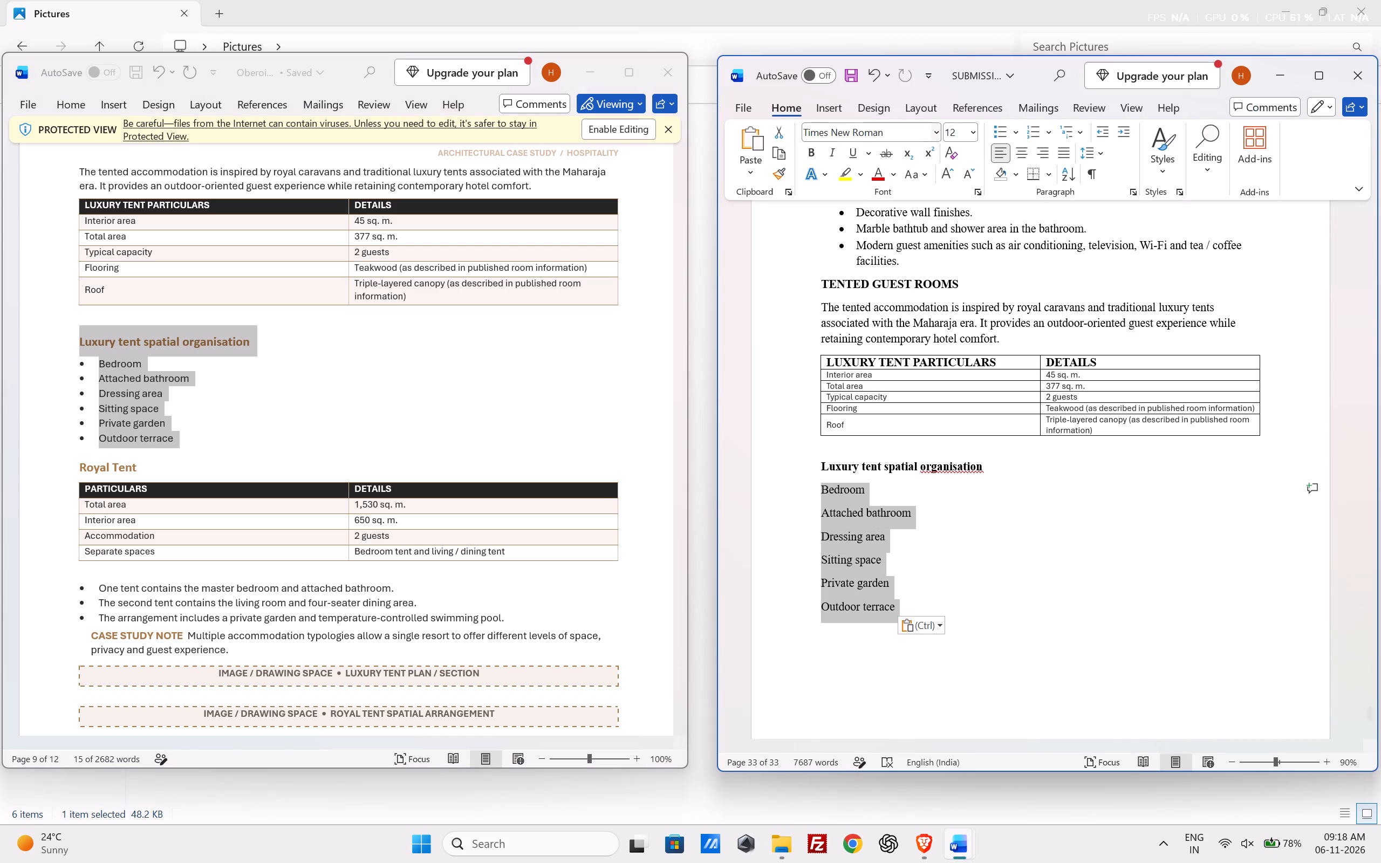
{"action": "left_click", "coordinate": [1004, 132]}
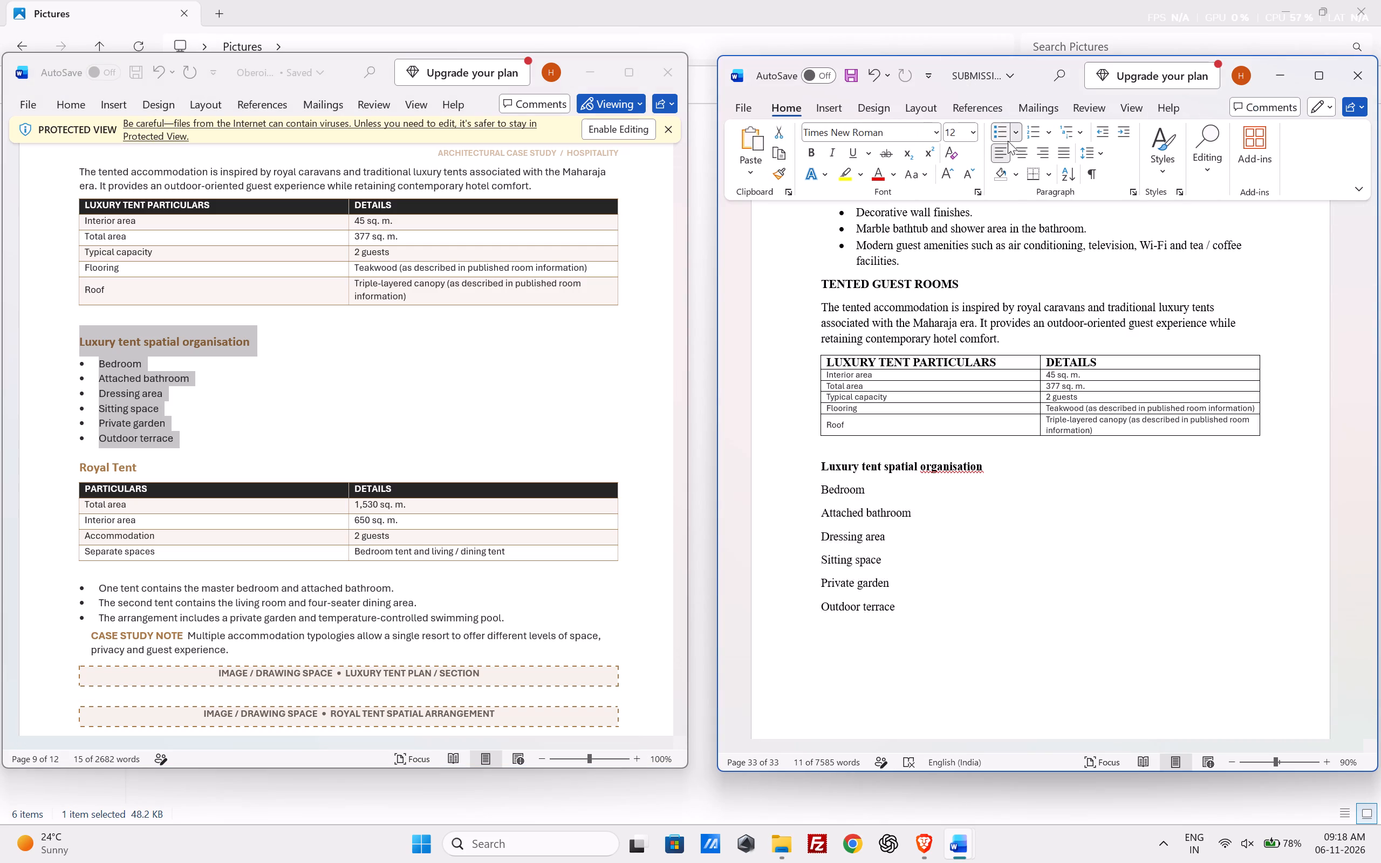
{"action": "scroll", "coordinate": [922, 294], "scroll_direction": "down", "scroll_amount": 2}
{"action": "left_click_drag", "start_coordinate": [1051, 598], "coordinate": [1051, 591]}
Copy the Royal Tent heading from the case study and paste it on the line below the Outdoor terrace bullet.
{"action": "scroll", "coordinate": [988, 457], "scroll_direction": "down", "scroll_amount": 4}
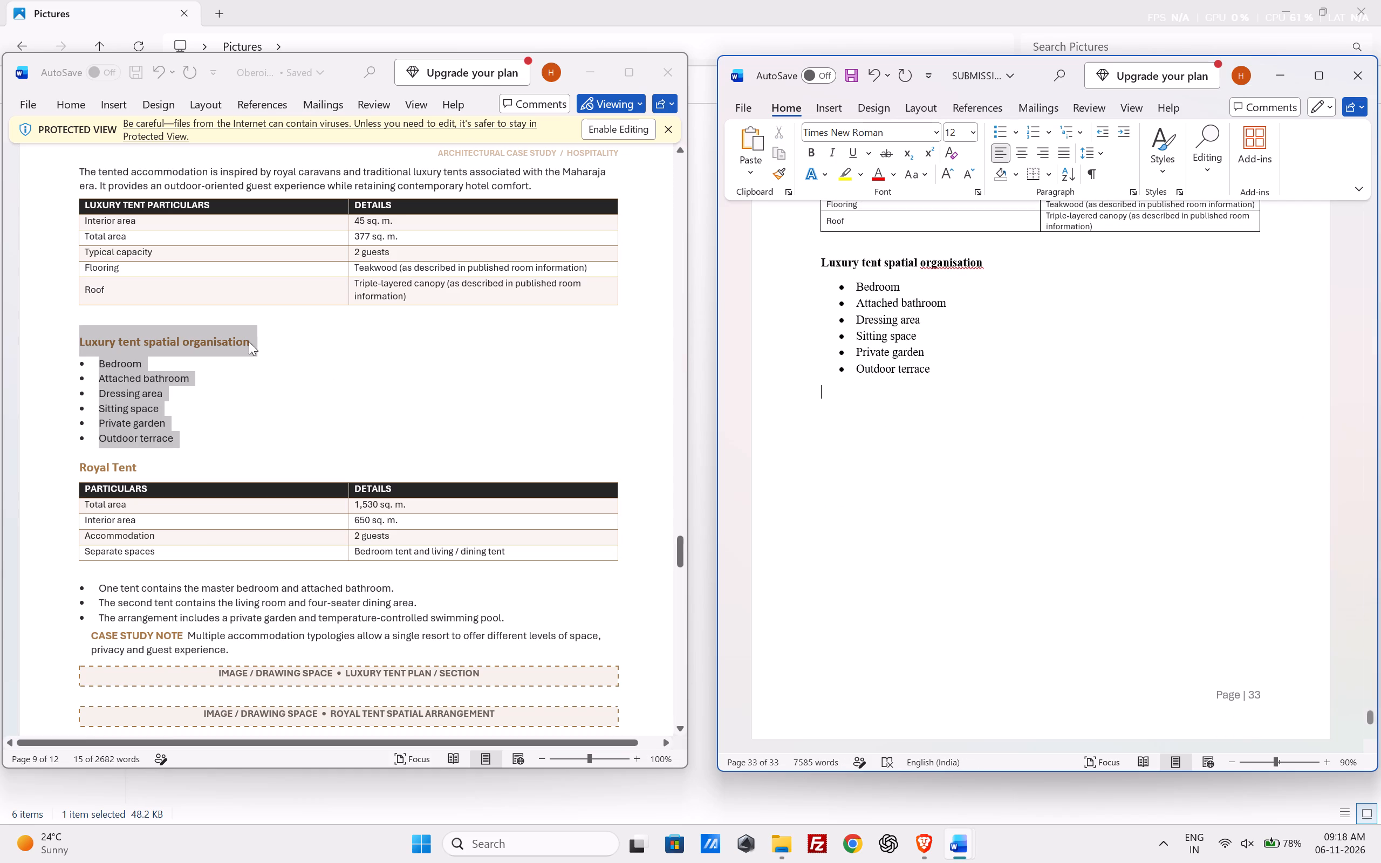
{"action": "scroll", "coordinate": [373, 307], "scroll_direction": "down", "scroll_amount": 3}
{"action": "left_click_drag", "start_coordinate": [119, 396], "coordinate": [107, 368]}
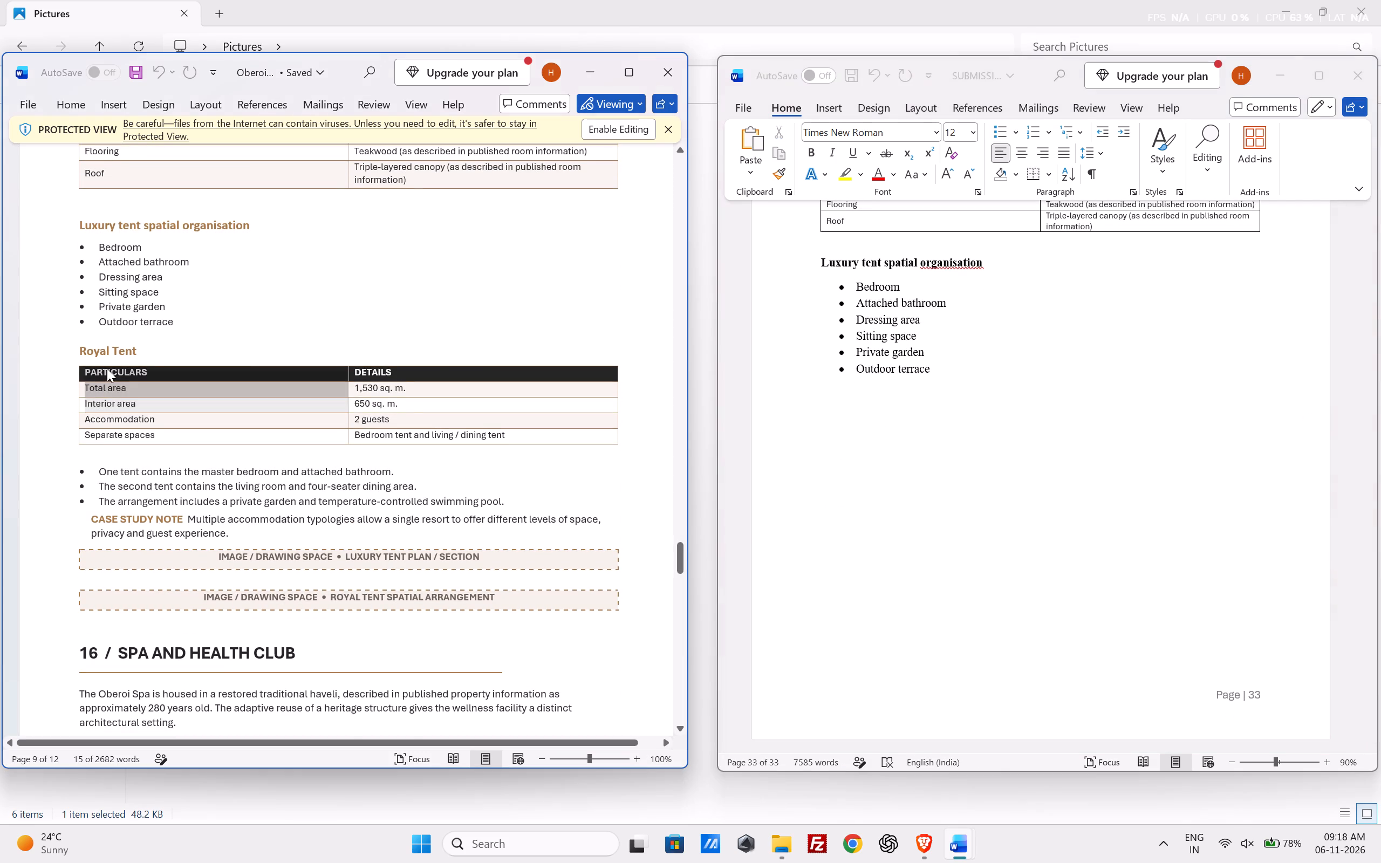
{"action": "left_click_drag", "start_coordinate": [107, 368], "coordinate": [108, 368]}
{"action": "left_click", "coordinate": [257, 334]}
{"action": "left_click_drag", "start_coordinate": [131, 347], "coordinate": [78, 347]}
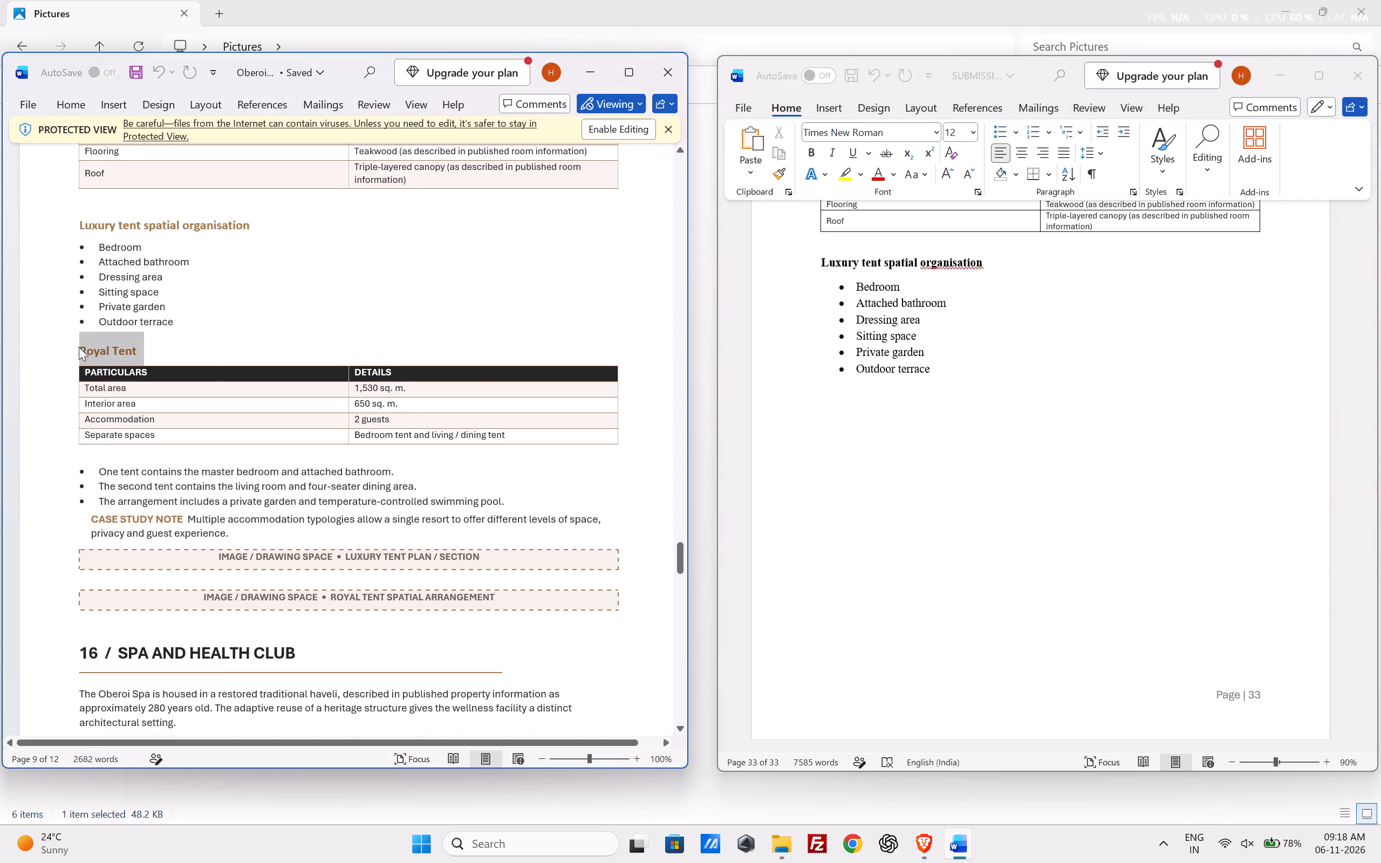
{"action": "key", "text": "ctrl+c"}
{"action": "left_click", "coordinate": [858, 391]}
{"action": "left_click", "coordinate": [840, 415]}
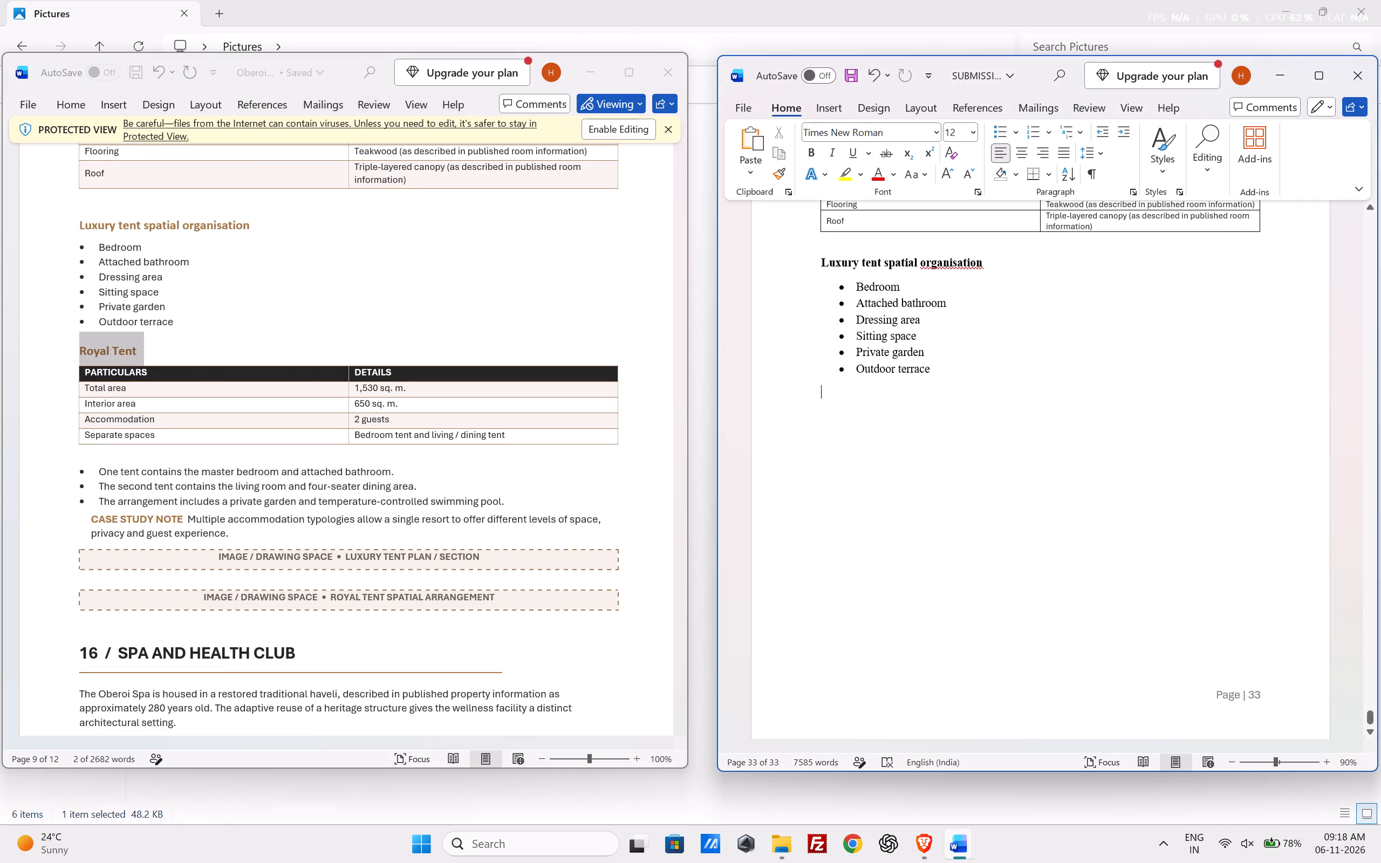
{"action": "key", "text": "ctrl+v"}
Enable editing of the Oberoi case study document and return to its Royal Tent table on page 9.
{"action": "left_click", "coordinate": [614, 135]}
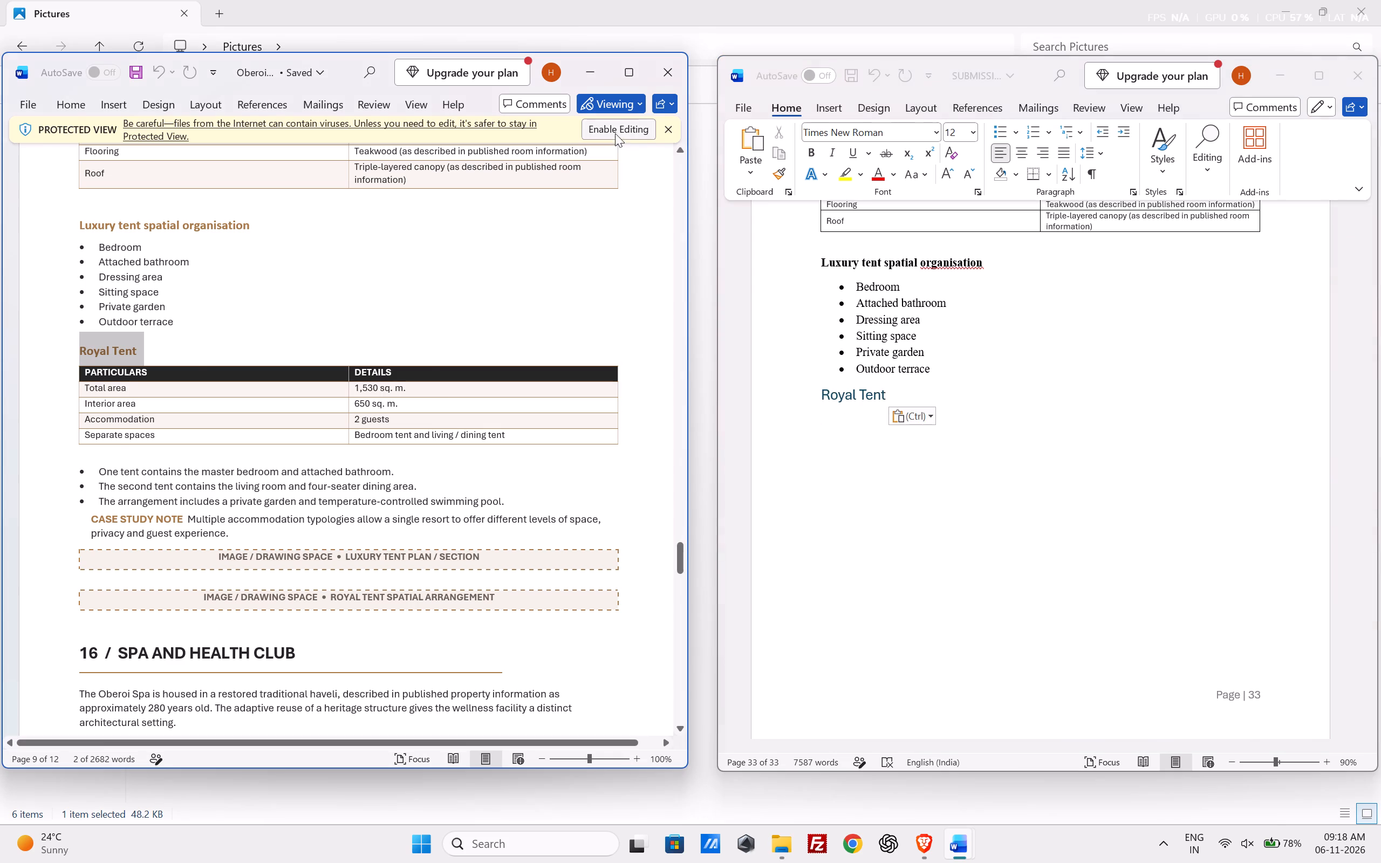
{"action": "left_click", "coordinate": [620, 123]}
{"action": "scroll", "coordinate": [530, 366], "scroll_direction": "down", "scroll_amount": 12}
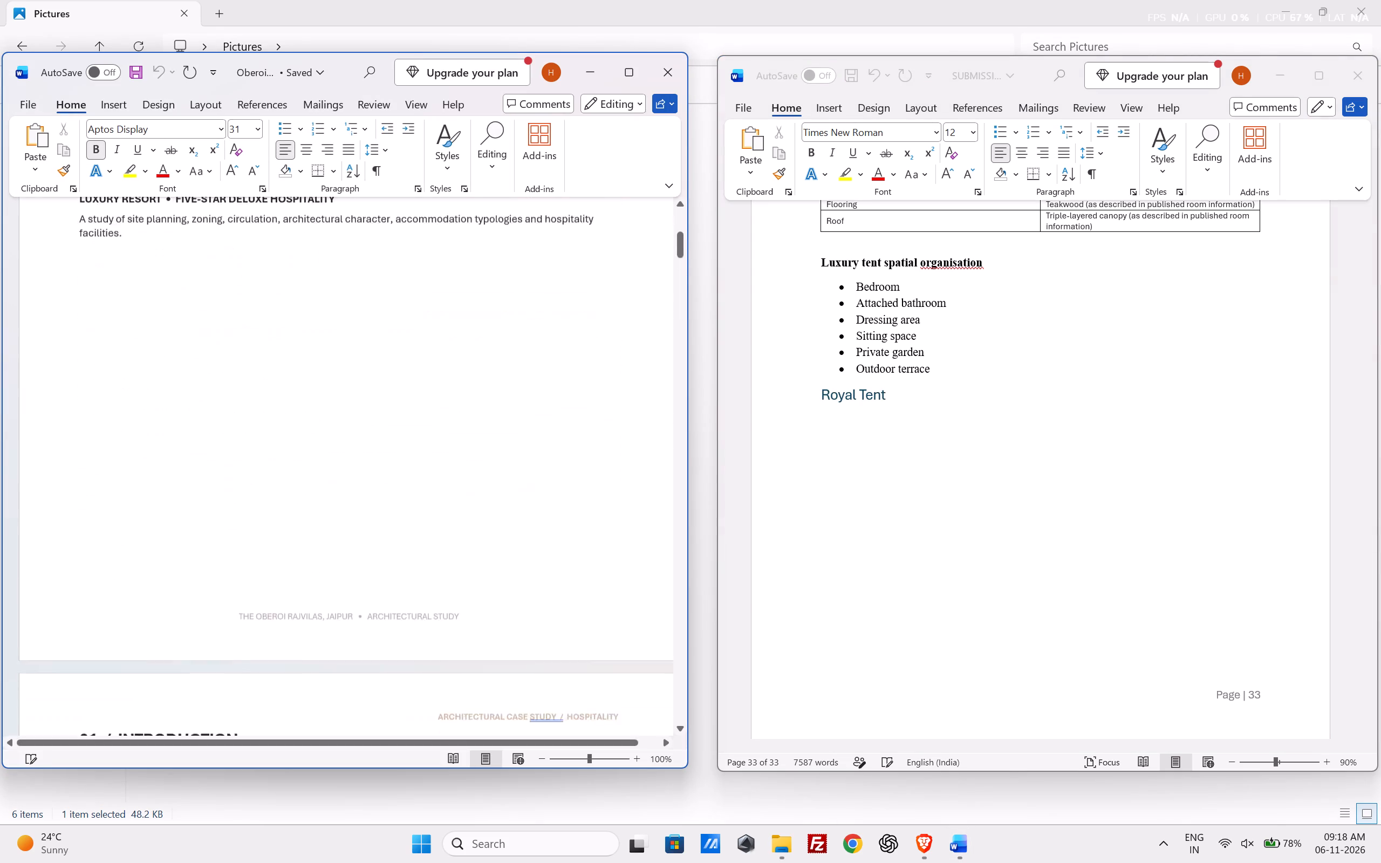
{"action": "scroll", "coordinate": [527, 353], "scroll_direction": "down", "scroll_amount": 4}
{"action": "left_click_drag", "start_coordinate": [681, 255], "coordinate": [666, 413]}
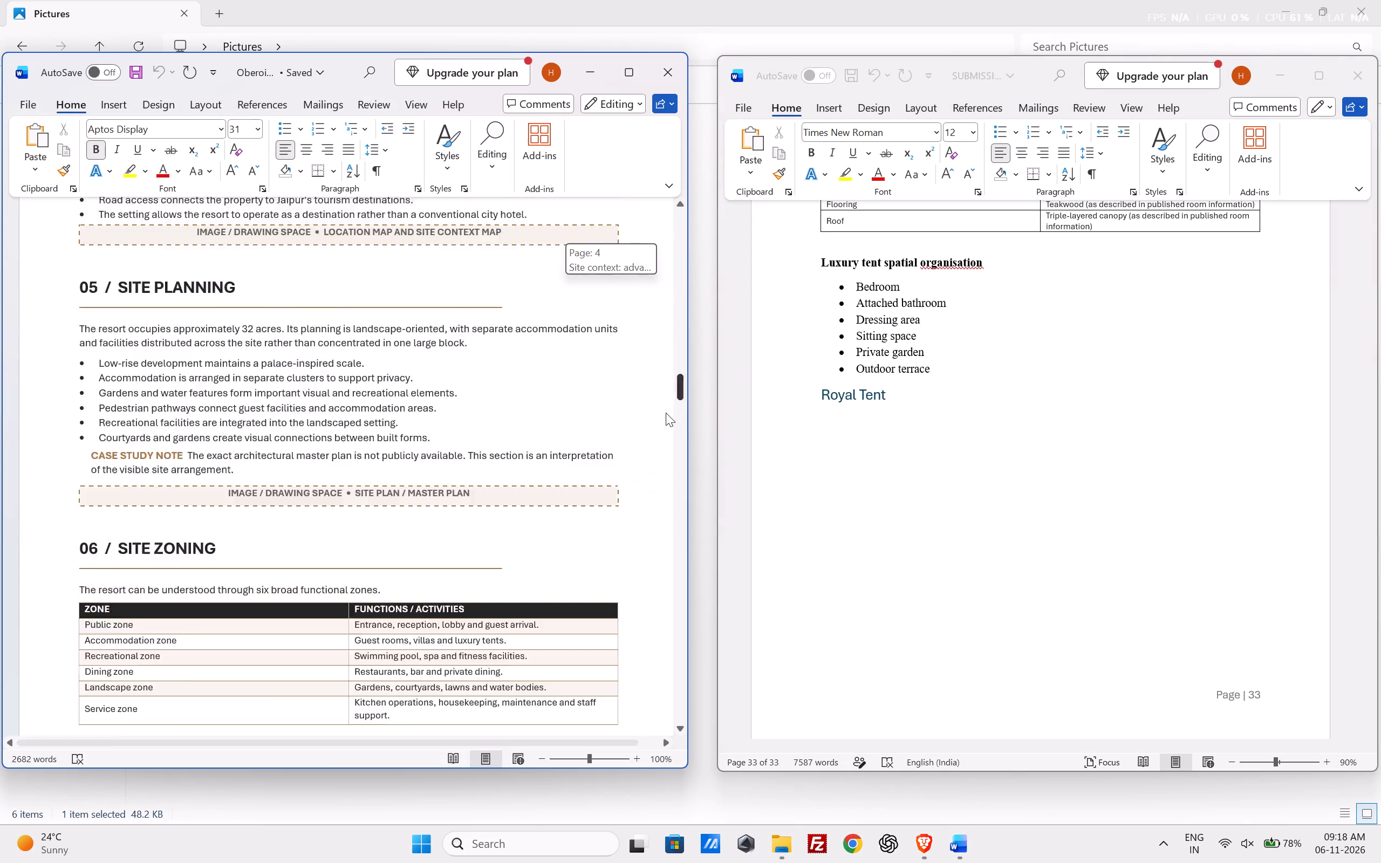
{"action": "left_click_drag", "start_coordinate": [666, 413], "coordinate": [668, 570]}
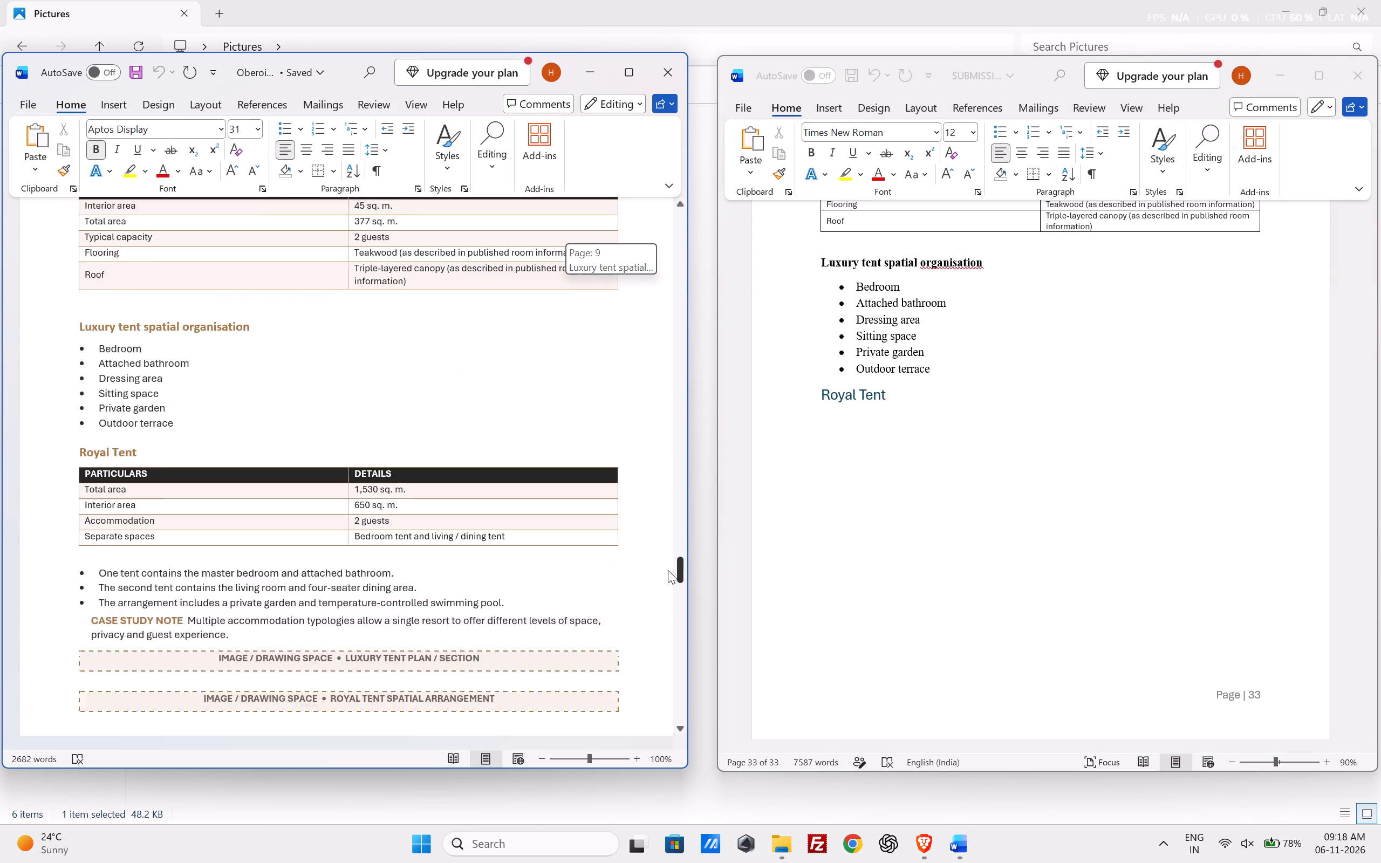
{"action": "left_click_drag", "start_coordinate": [668, 570], "coordinate": [672, 641]}
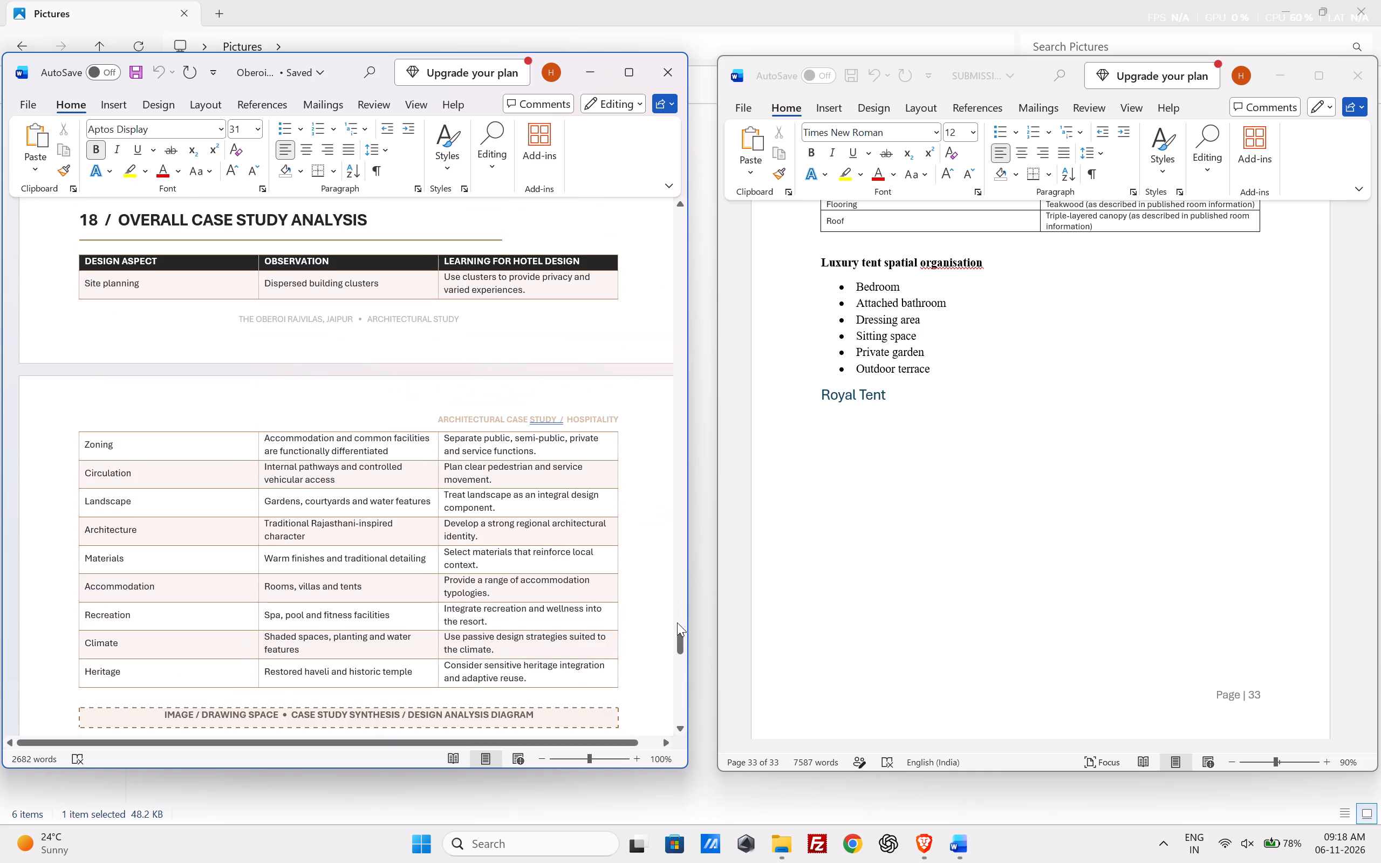
{"action": "left_click_drag", "start_coordinate": [679, 630], "coordinate": [683, 541]}
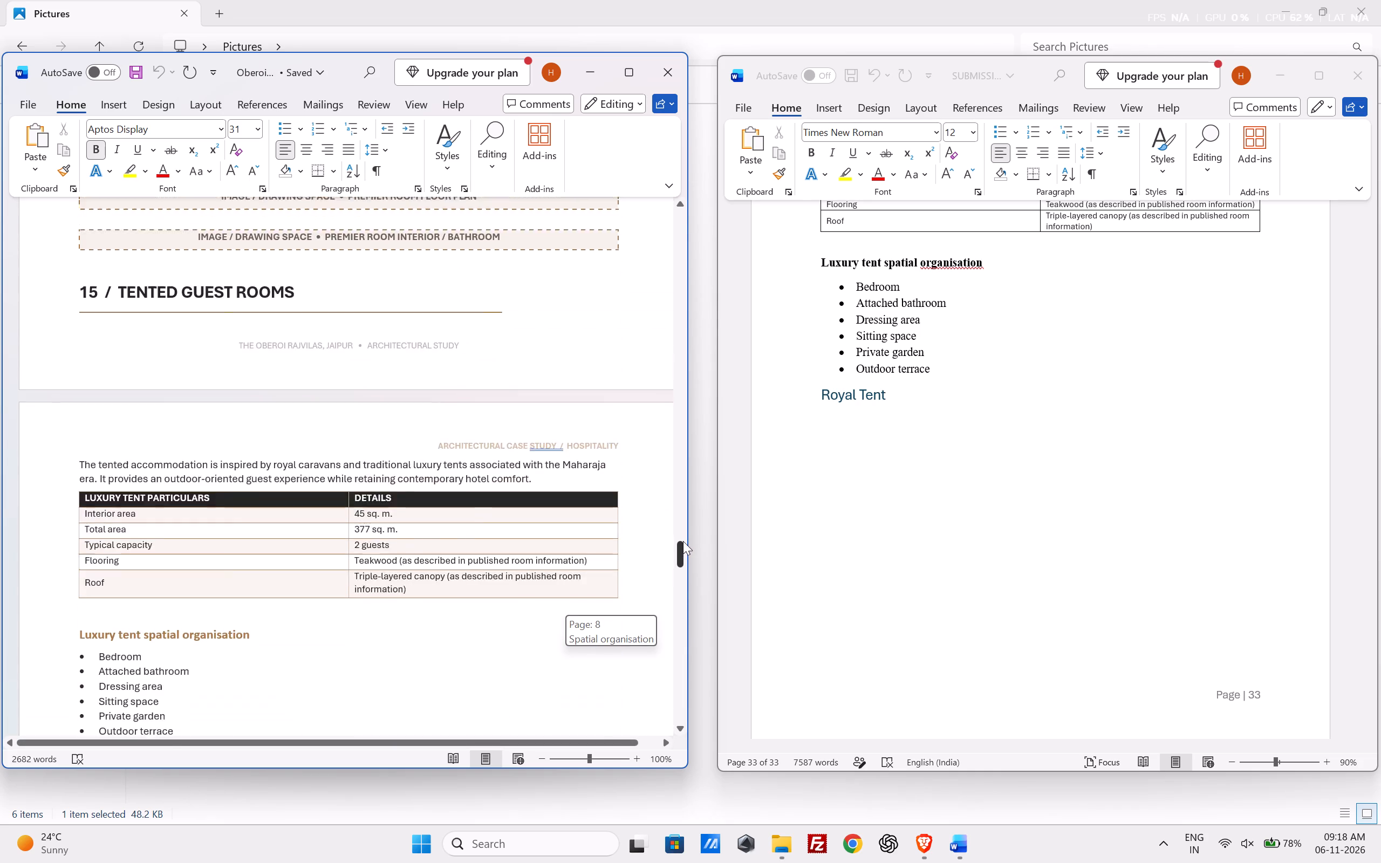
{"action": "left_click_drag", "start_coordinate": [683, 541], "coordinate": [682, 527]}
{"action": "scroll", "coordinate": [384, 403], "scroll_direction": "down", "scroll_amount": 6}
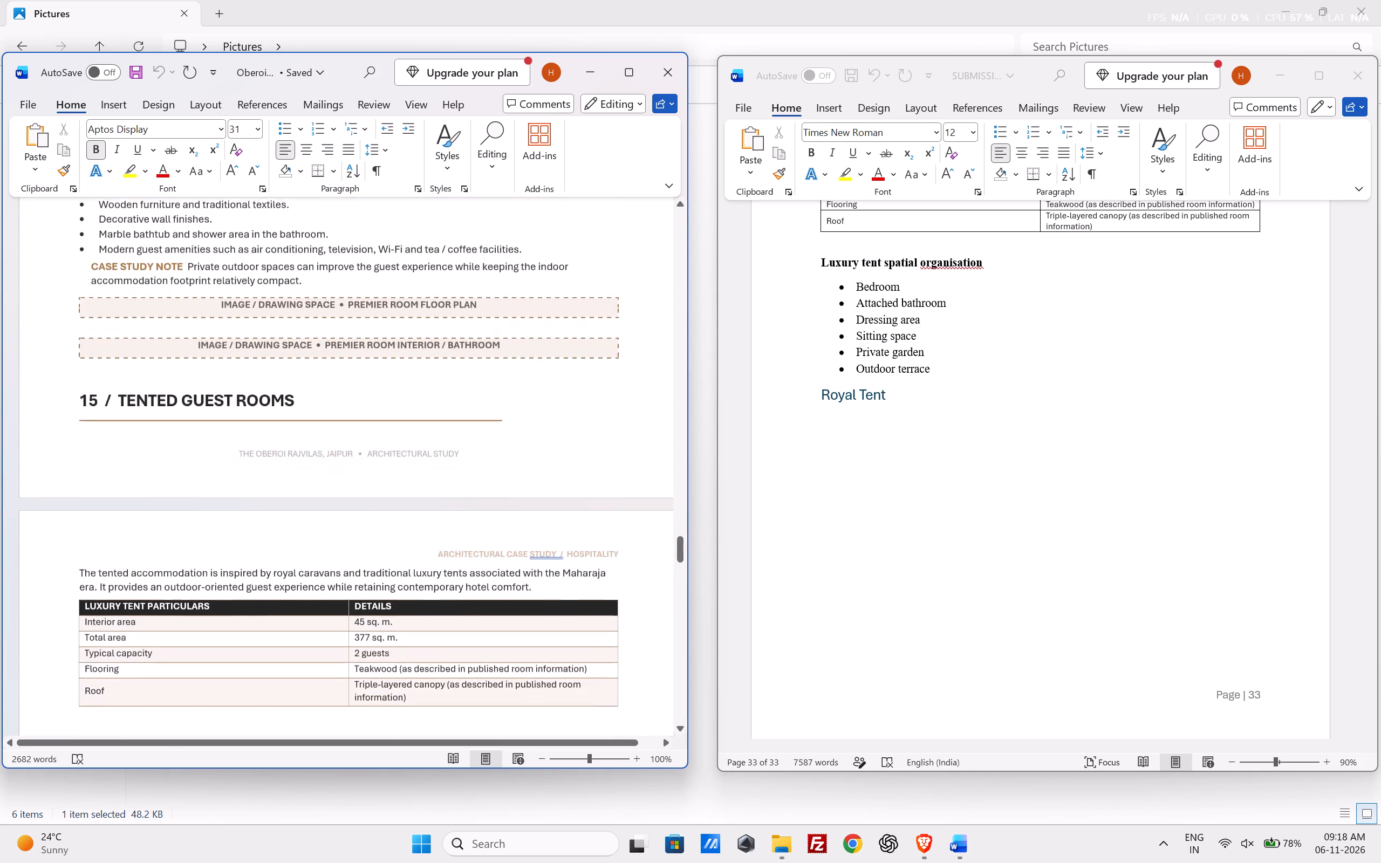
{"action": "scroll", "coordinate": [403, 373], "scroll_direction": "down", "scroll_amount": 11}
{"action": "left_click", "coordinate": [509, 468]}
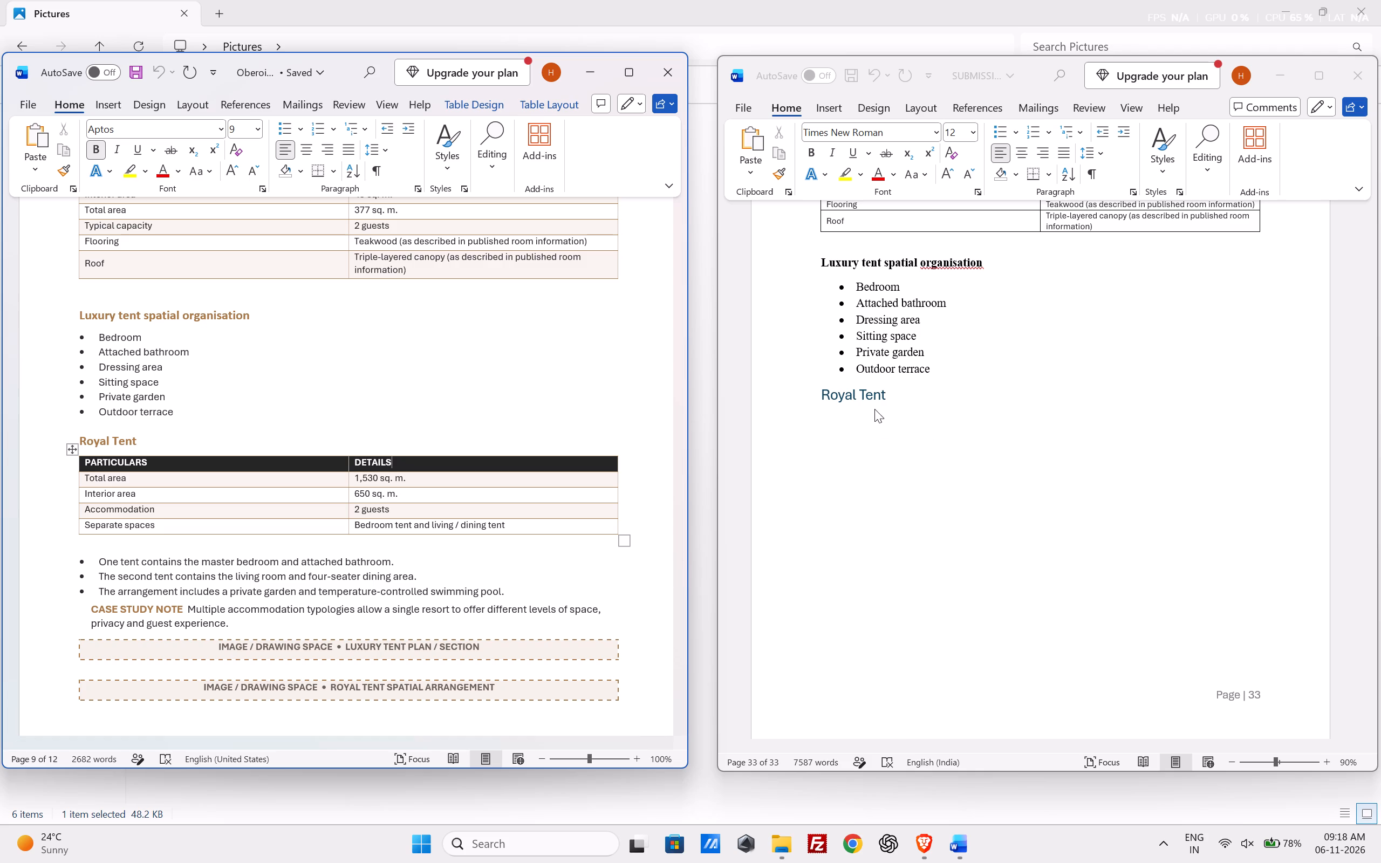
Make the pasted Royal Tent heading in the synopsis bold.
{"action": "left_click", "coordinate": [900, 401]}
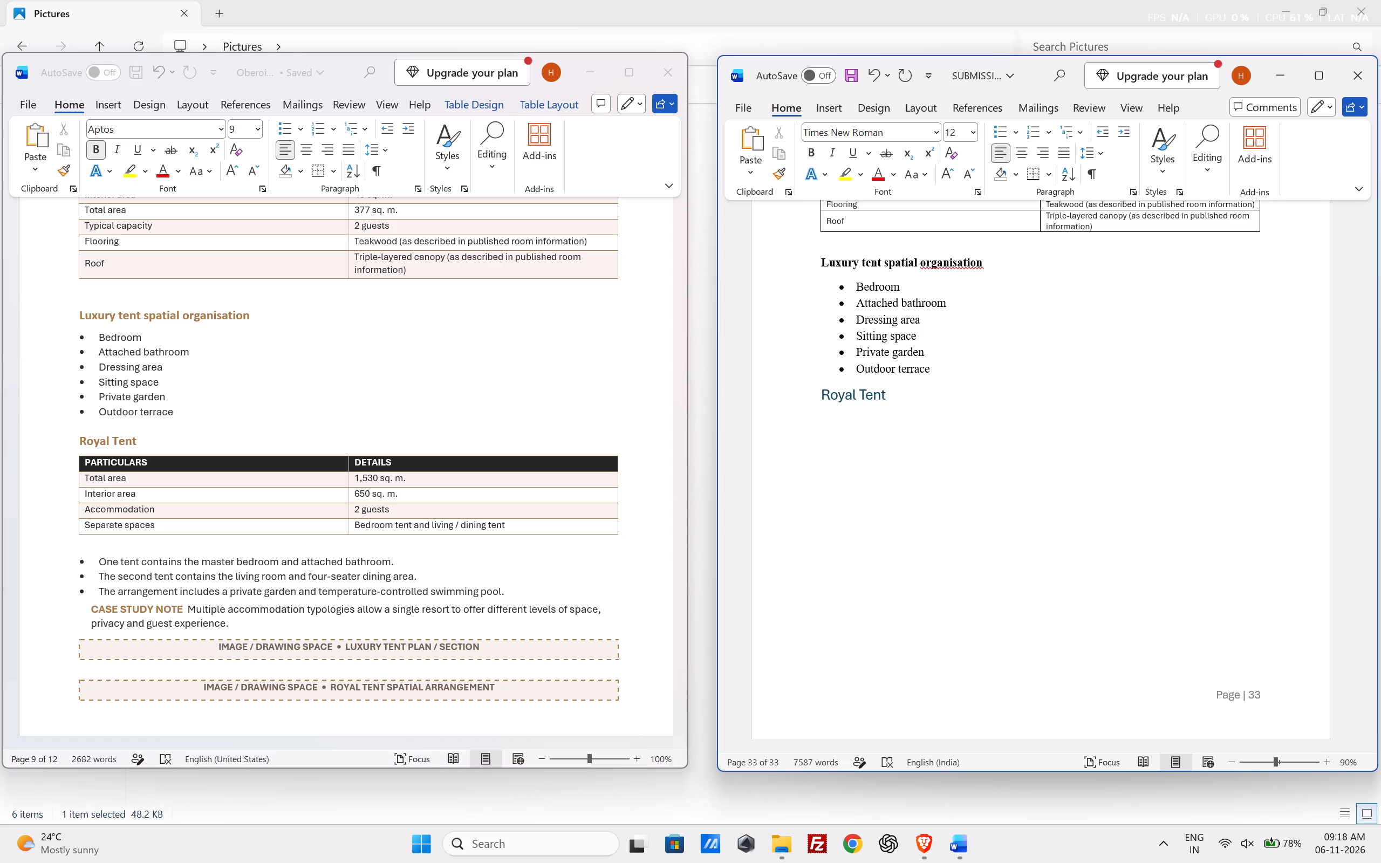
{"action": "left_click_drag", "start_coordinate": [897, 393], "coordinate": [824, 396]}
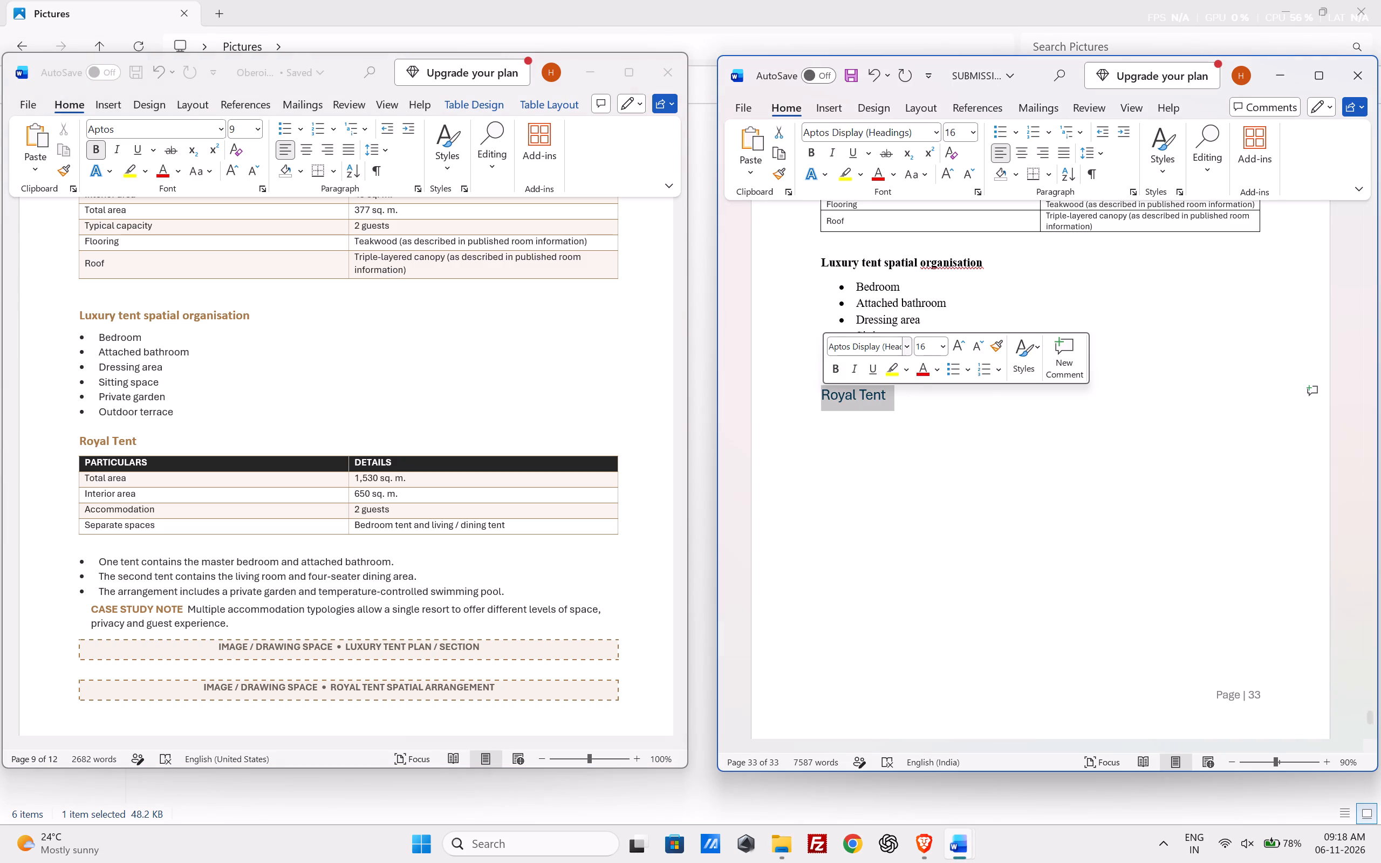
{"action": "left_click", "coordinate": [841, 366]}
{"action": "left_click", "coordinate": [859, 448]}
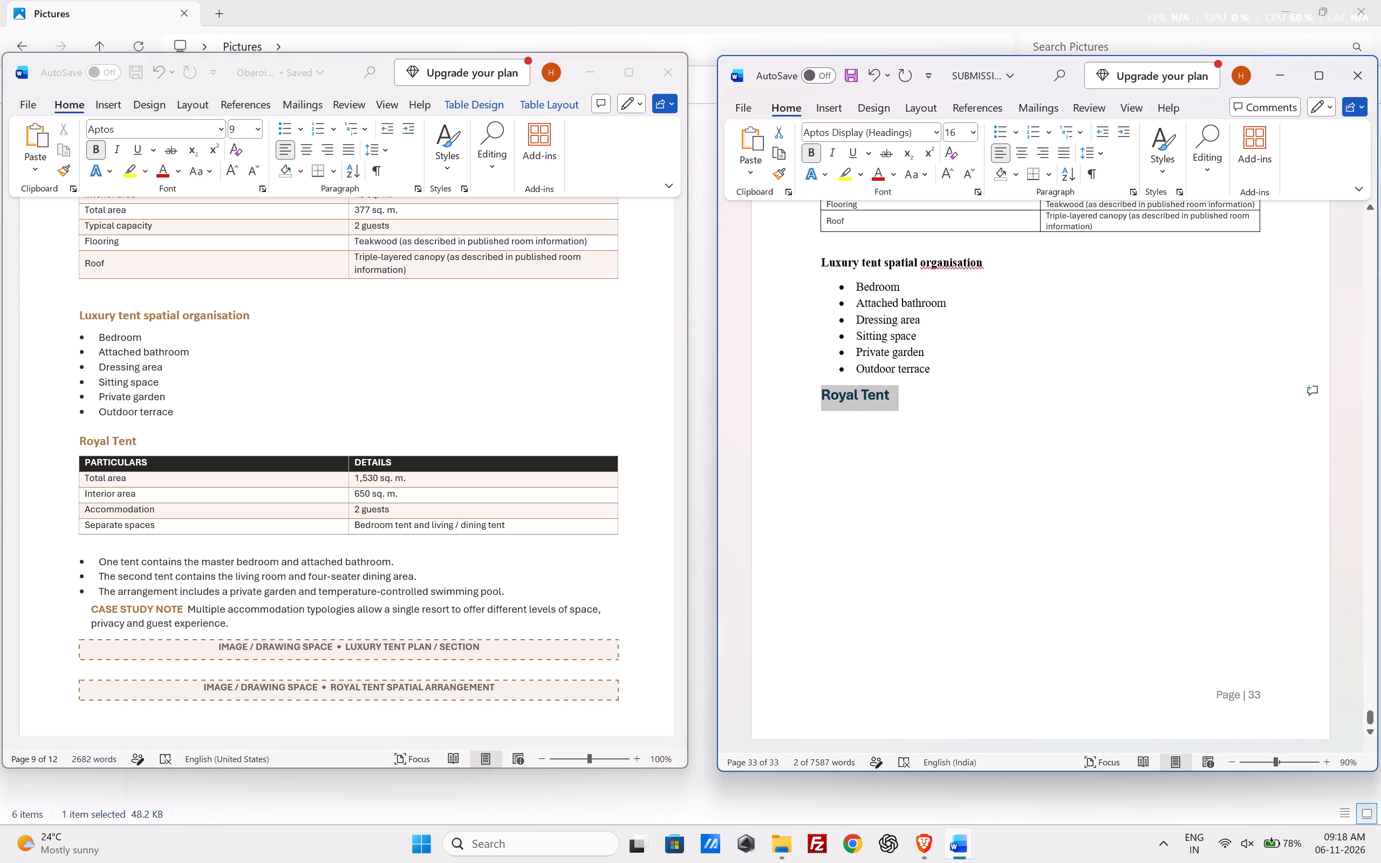
{"action": "left_click", "coordinate": [755, 358]}
Insert a table of two columns and five rows below the Royal Tent heading.
{"action": "left_click", "coordinate": [795, 449]}
{"action": "scroll", "coordinate": [775, 407], "scroll_direction": "down", "scroll_amount": 2}
{"action": "left_click", "coordinate": [823, 463]}
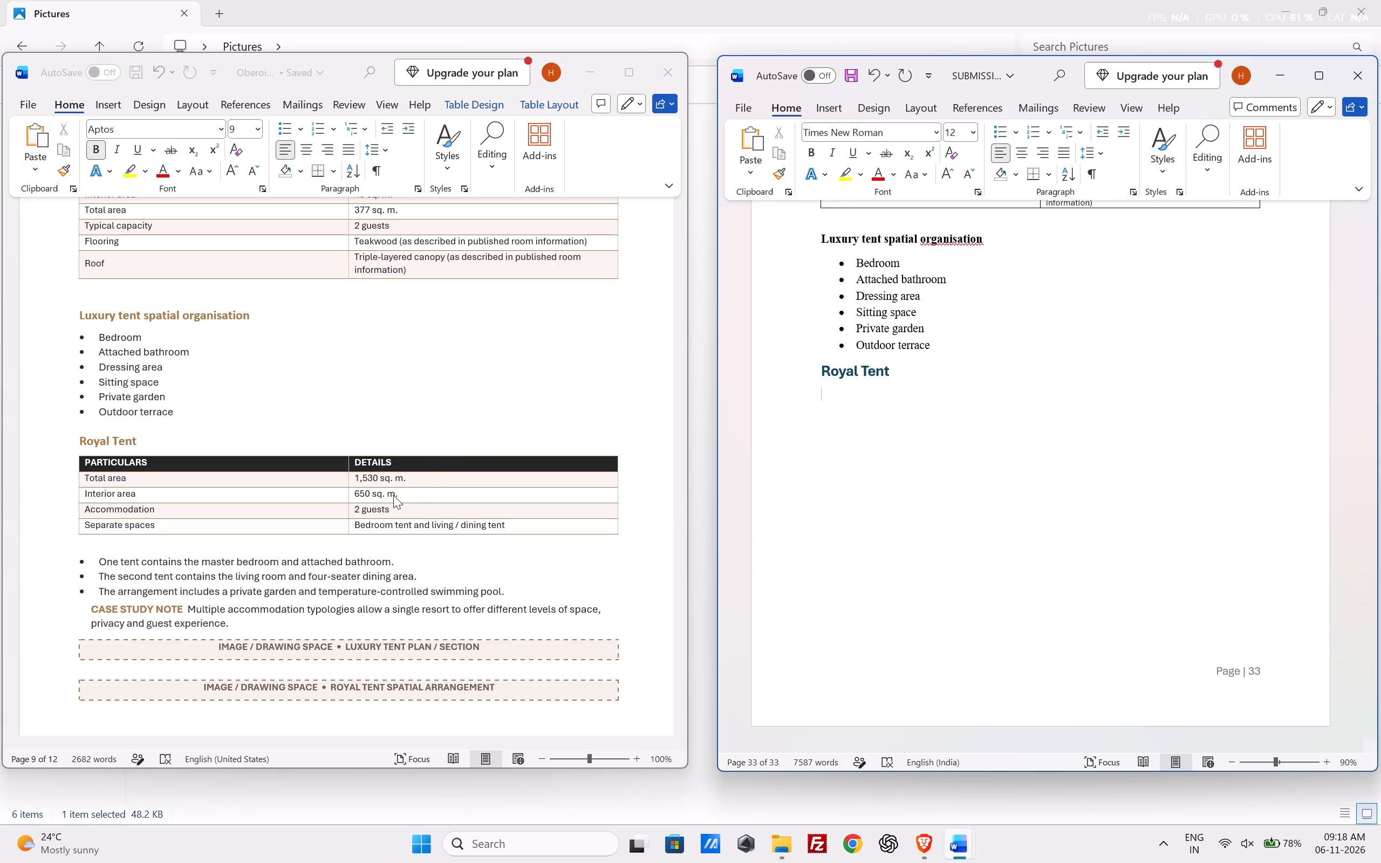
{"action": "left_click", "coordinate": [815, 393]}
{"action": "left_click", "coordinate": [833, 109]}
{"action": "left_click", "coordinate": [795, 142]}
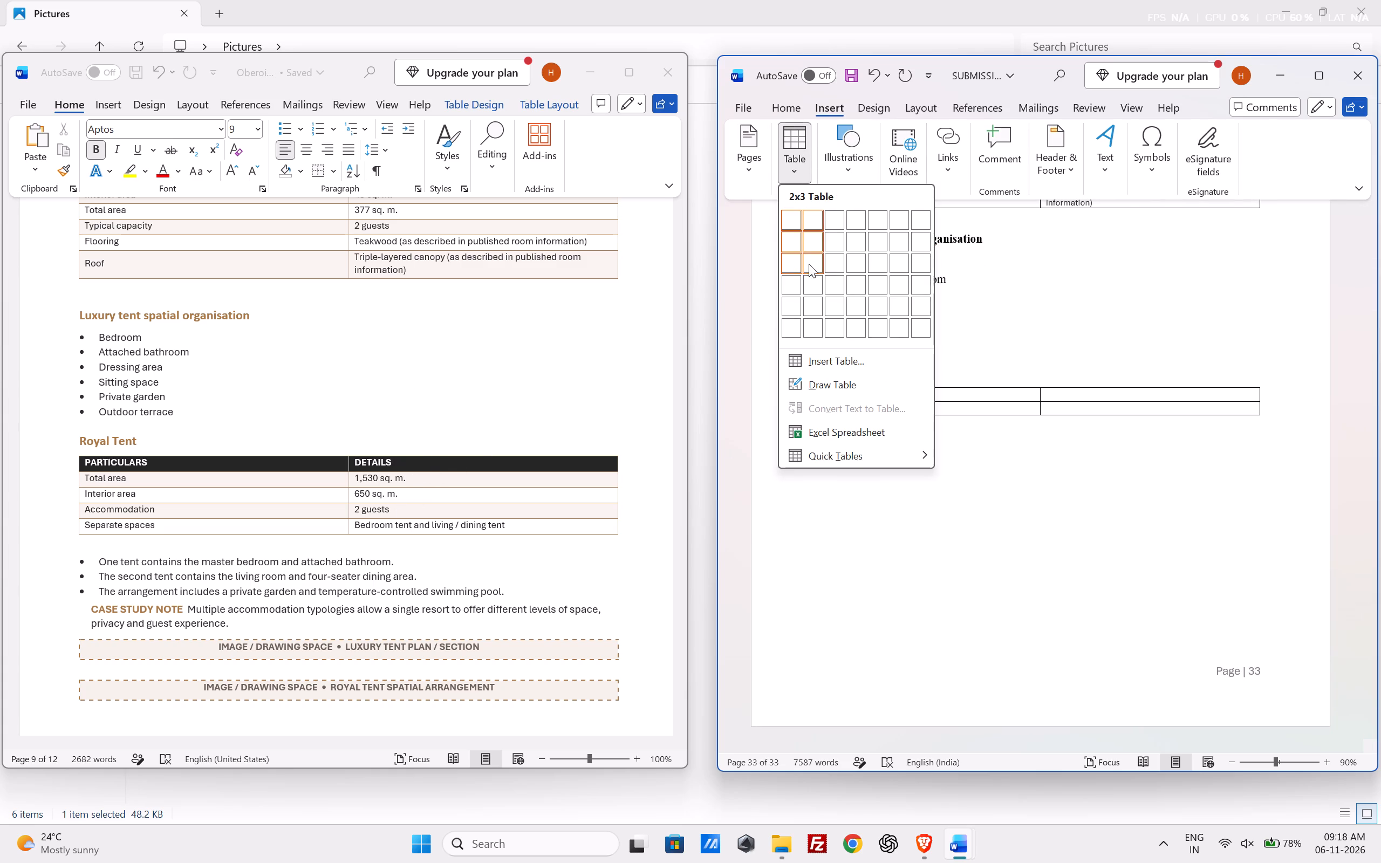
{"action": "left_click", "coordinate": [815, 303]}
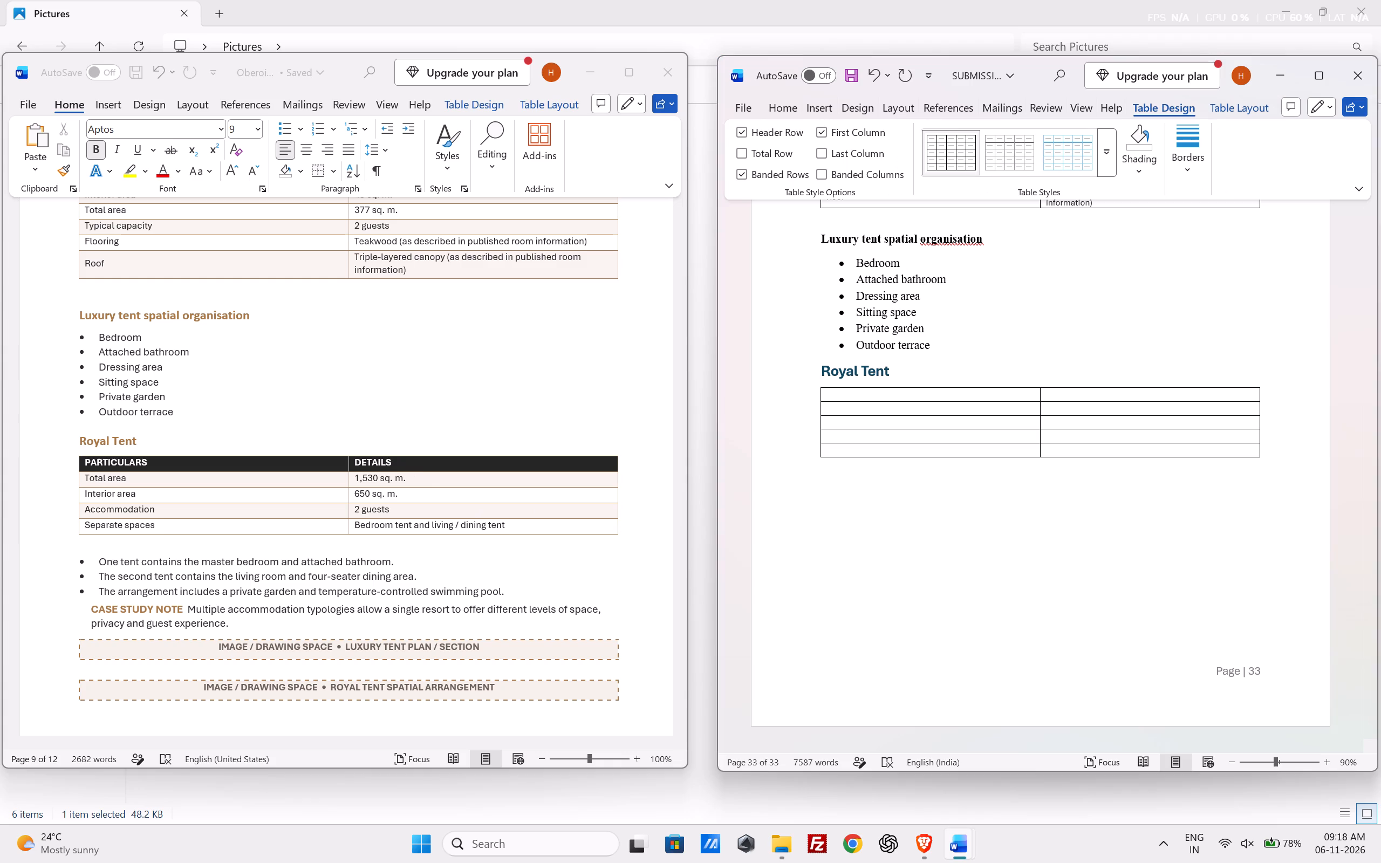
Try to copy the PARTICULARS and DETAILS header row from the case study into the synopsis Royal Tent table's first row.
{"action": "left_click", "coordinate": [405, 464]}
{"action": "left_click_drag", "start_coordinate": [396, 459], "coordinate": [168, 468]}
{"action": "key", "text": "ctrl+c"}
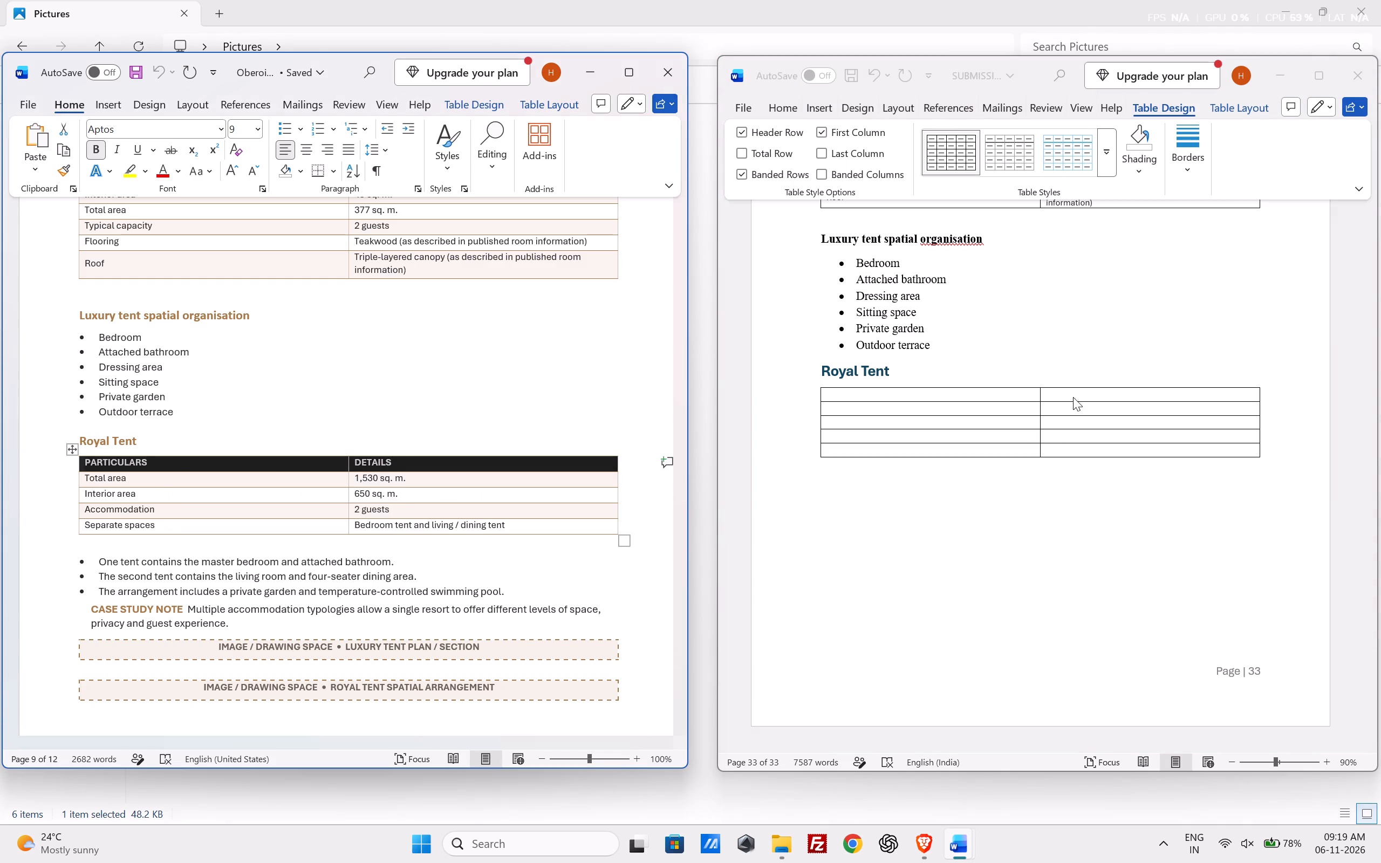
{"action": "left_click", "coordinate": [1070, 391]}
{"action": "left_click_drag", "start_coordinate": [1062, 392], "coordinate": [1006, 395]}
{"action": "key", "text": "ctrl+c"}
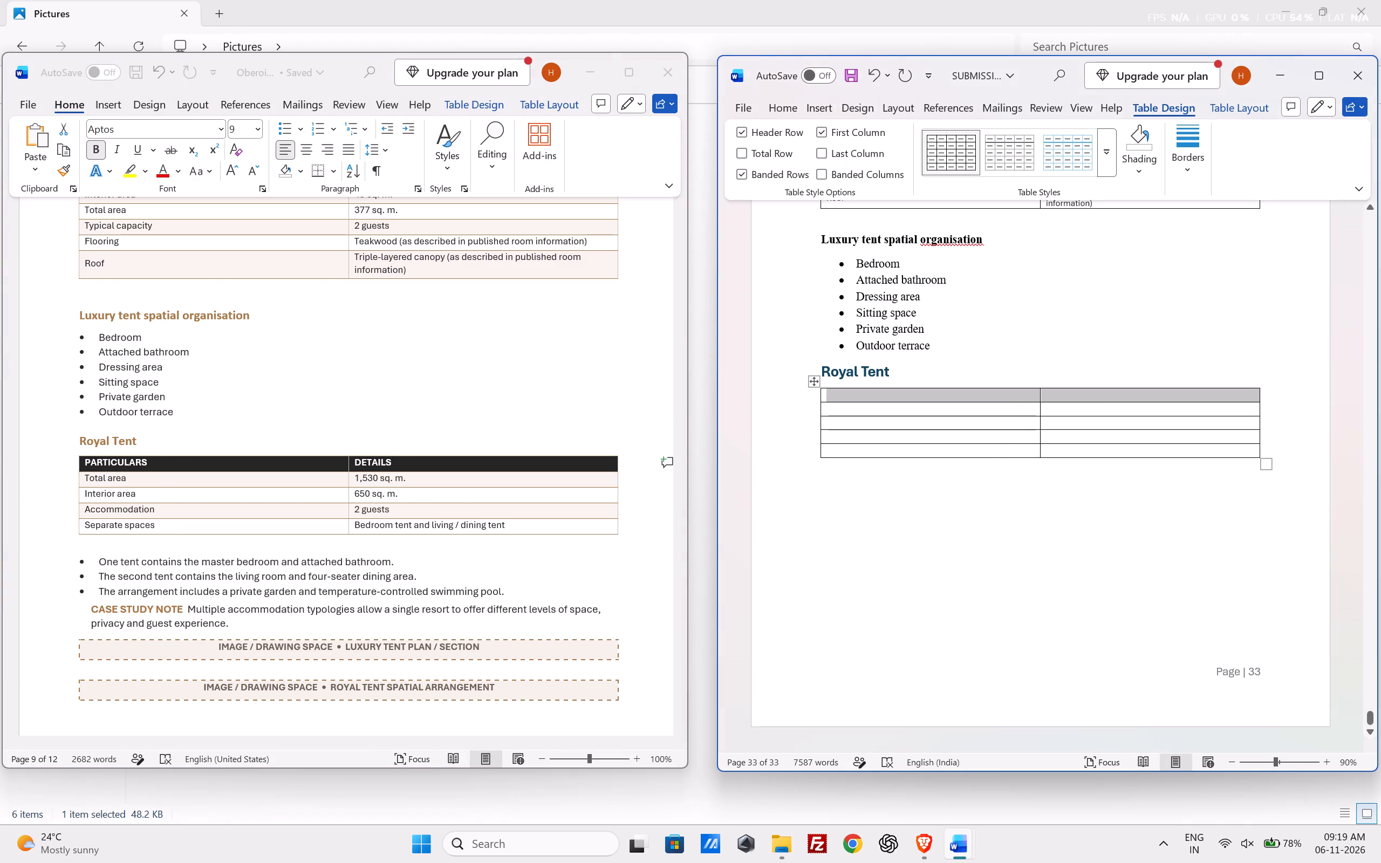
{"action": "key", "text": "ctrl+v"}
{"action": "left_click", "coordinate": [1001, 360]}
Copy the DETAILS header cell from the case study's Royal Tent table and paste it into the synopsis table's second header cell.
{"action": "left_click", "coordinate": [399, 457]}
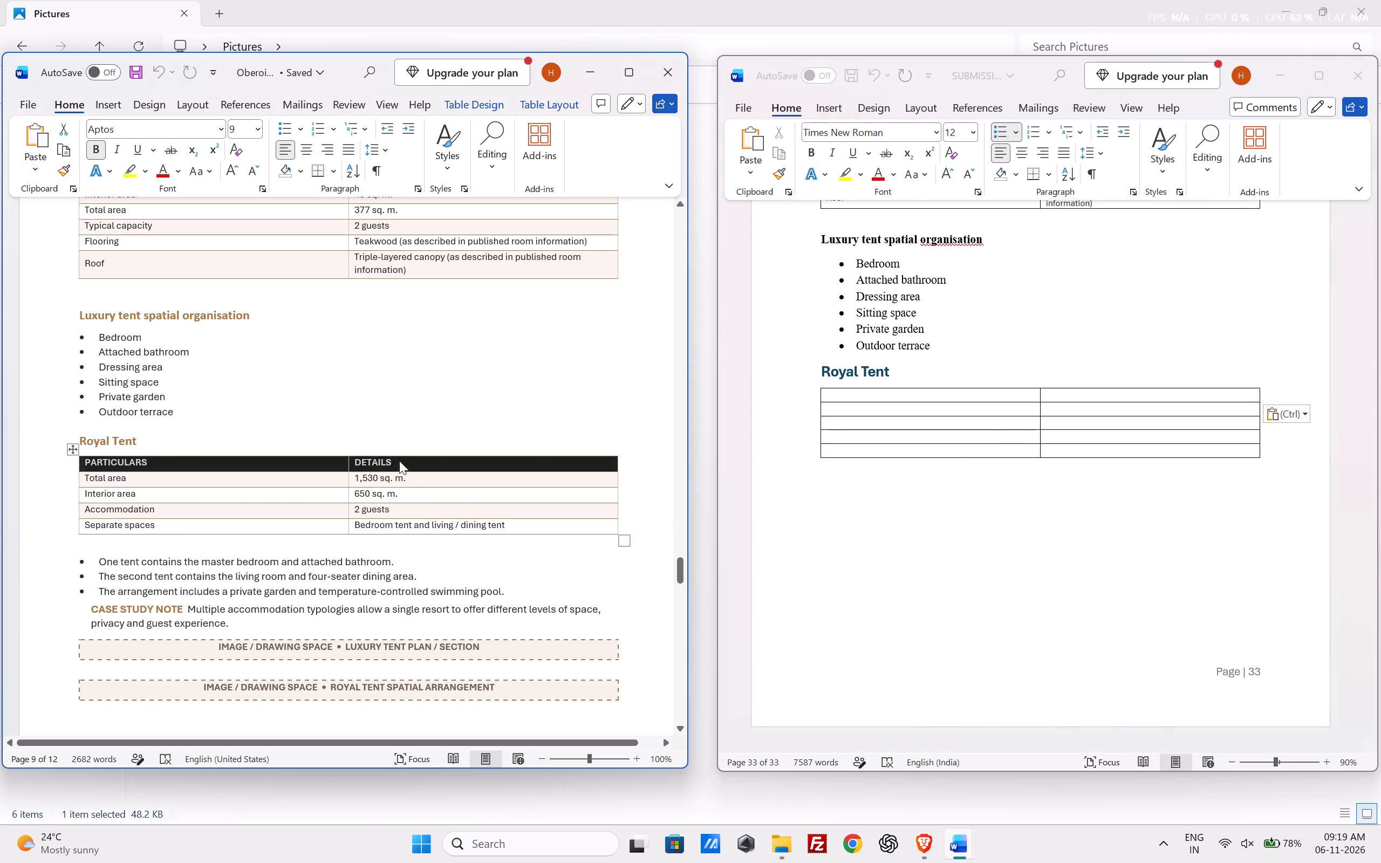
{"action": "left_click", "coordinate": [429, 395]}
{"action": "left_click", "coordinate": [503, 458]}
{"action": "left_click", "coordinate": [605, 455]}
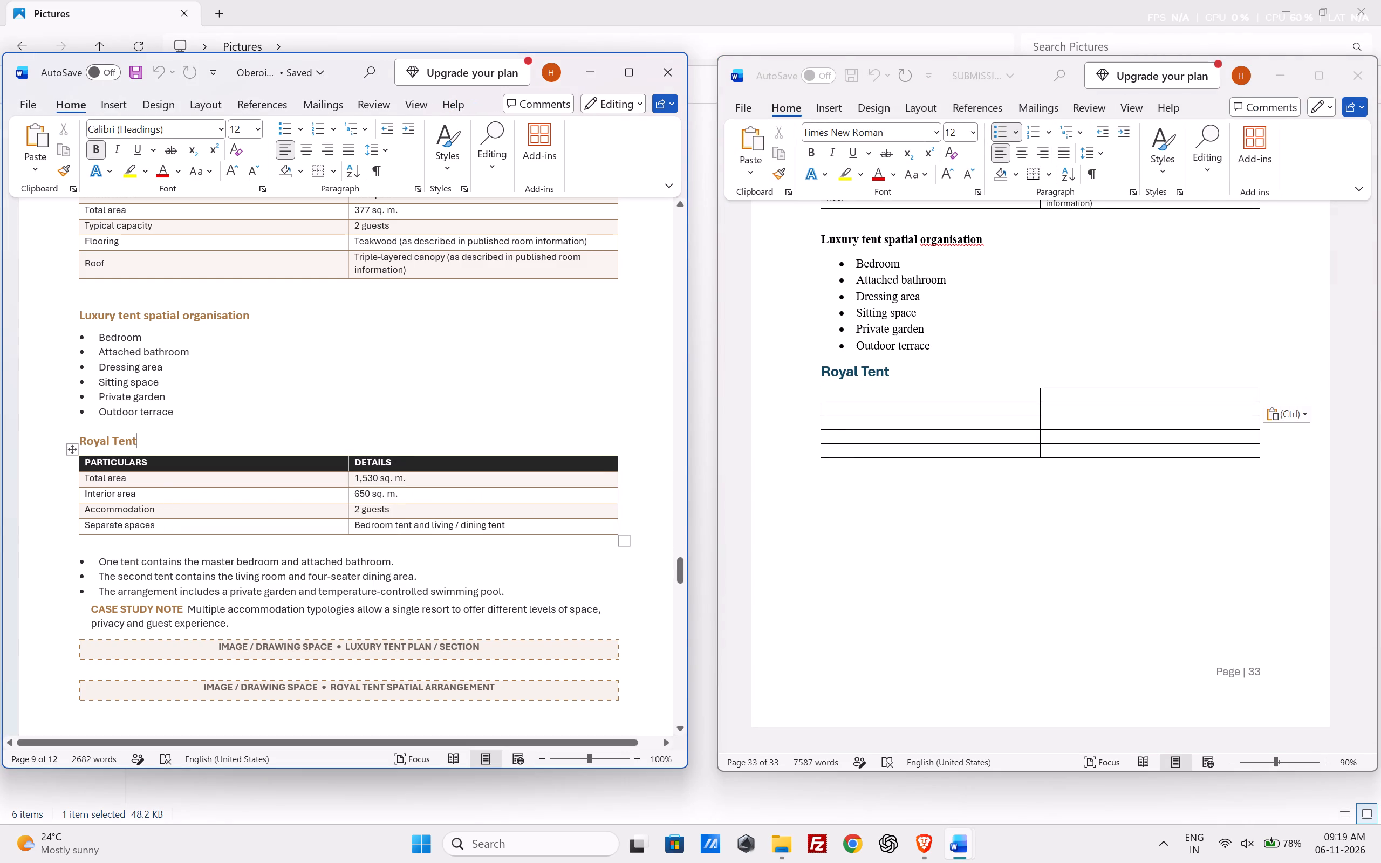
{"action": "left_click_drag", "start_coordinate": [396, 462], "coordinate": [347, 466]}
{"action": "key", "text": "ctrl+c"}
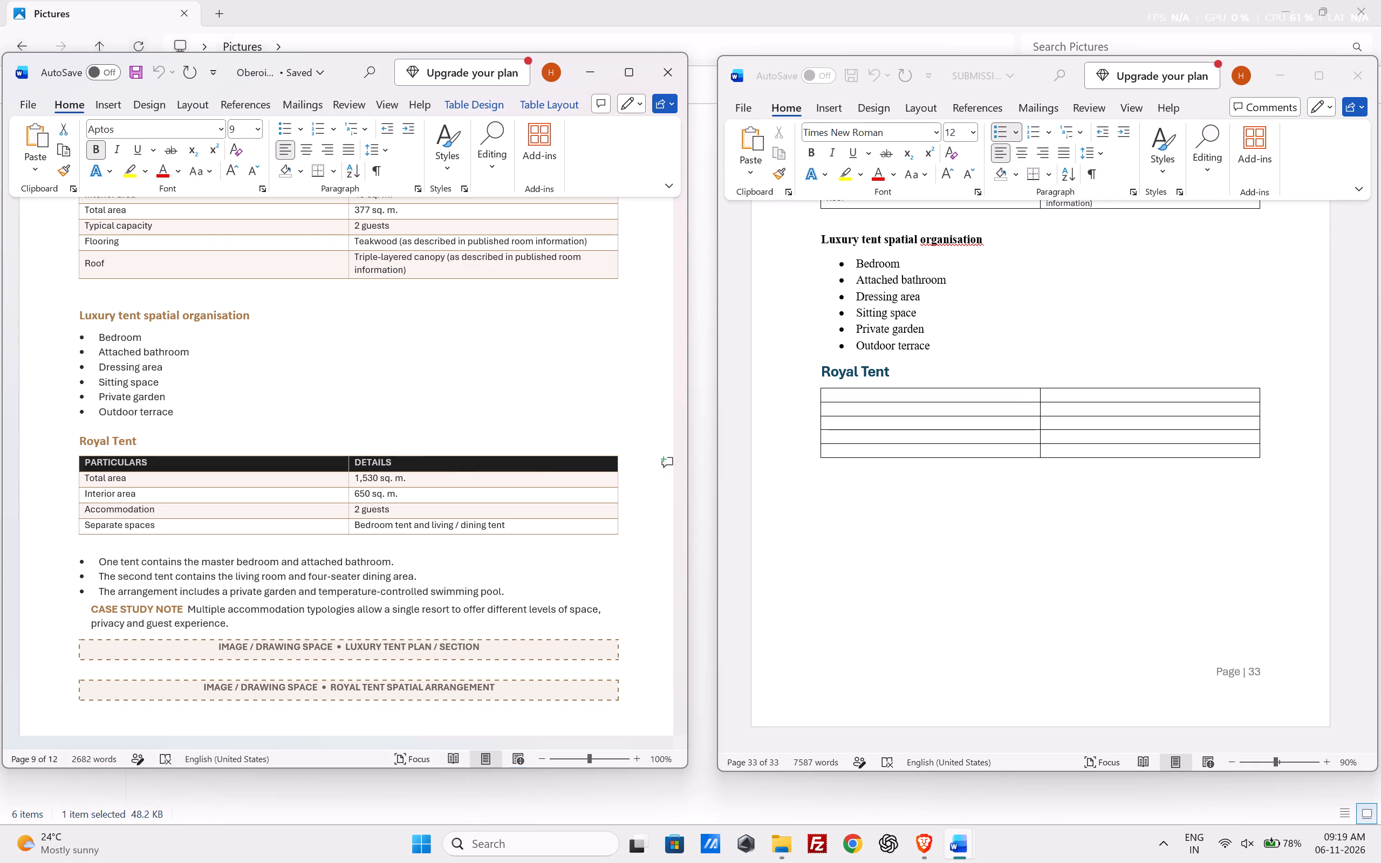
{"action": "double_click", "coordinate": [1063, 387]}
{"action": "left_click", "coordinate": [1063, 394]}
{"action": "key", "text": "ctrl+v"}
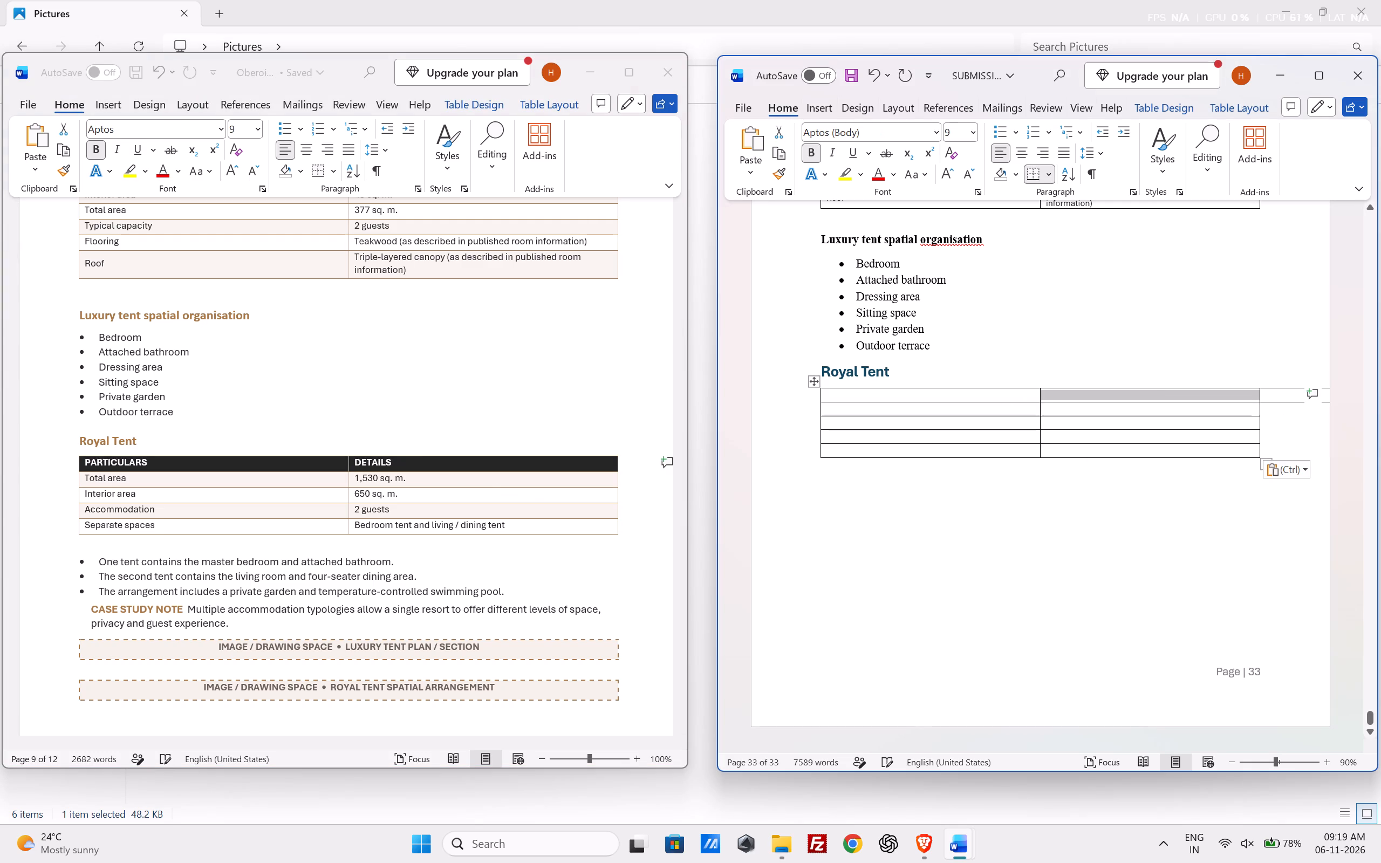
{"action": "left_click_drag", "start_coordinate": [1144, 339], "coordinate": [1135, 338]}
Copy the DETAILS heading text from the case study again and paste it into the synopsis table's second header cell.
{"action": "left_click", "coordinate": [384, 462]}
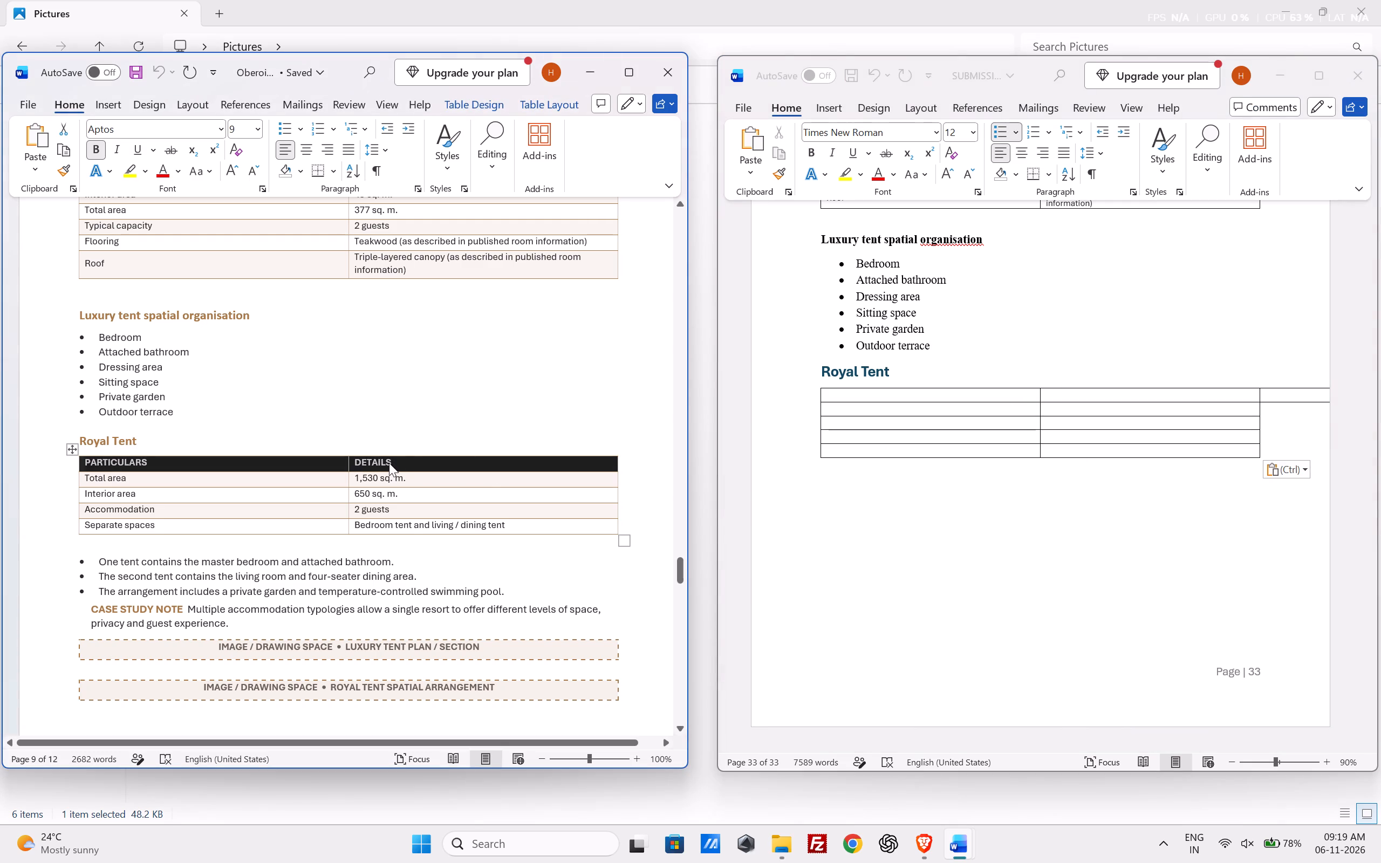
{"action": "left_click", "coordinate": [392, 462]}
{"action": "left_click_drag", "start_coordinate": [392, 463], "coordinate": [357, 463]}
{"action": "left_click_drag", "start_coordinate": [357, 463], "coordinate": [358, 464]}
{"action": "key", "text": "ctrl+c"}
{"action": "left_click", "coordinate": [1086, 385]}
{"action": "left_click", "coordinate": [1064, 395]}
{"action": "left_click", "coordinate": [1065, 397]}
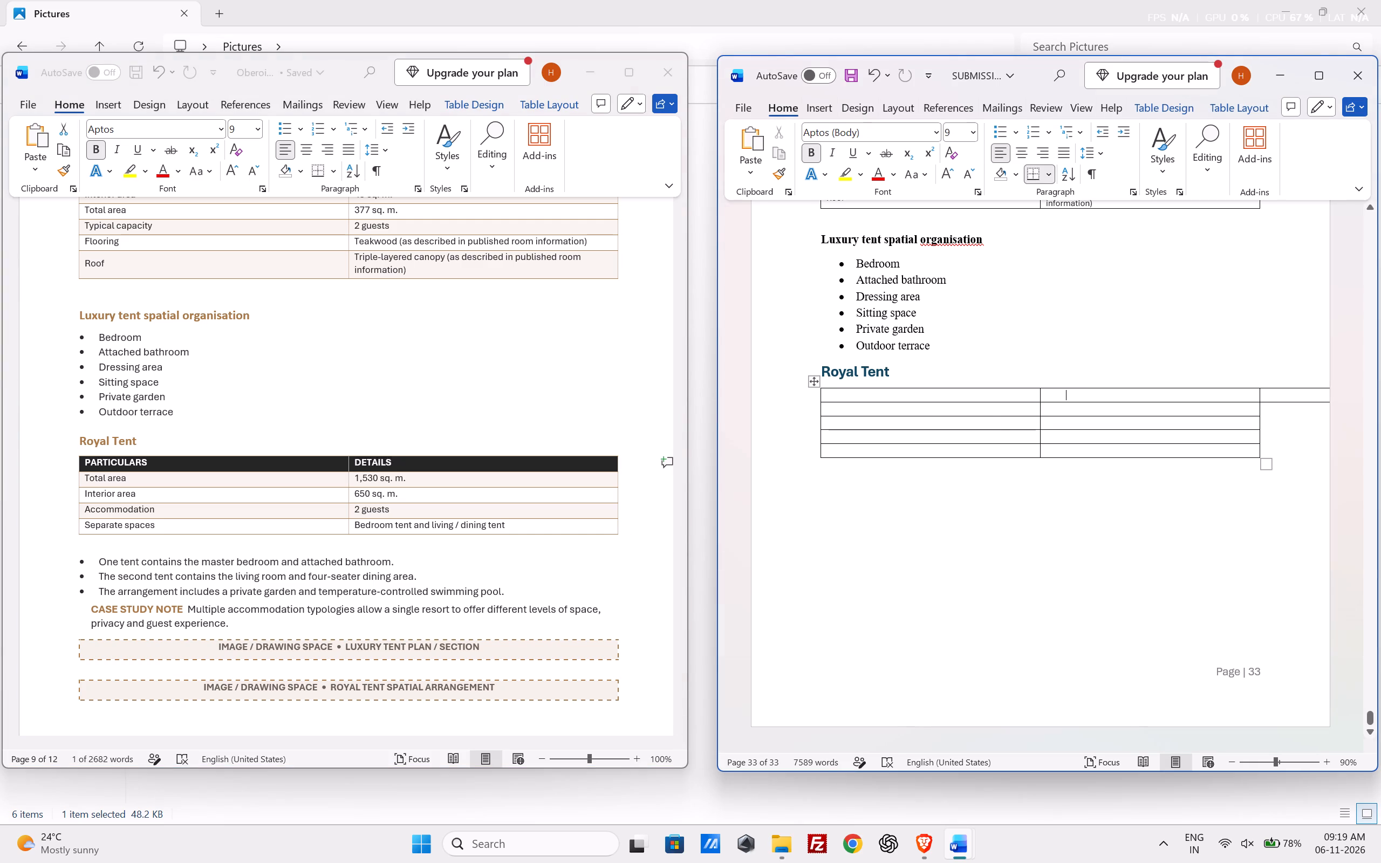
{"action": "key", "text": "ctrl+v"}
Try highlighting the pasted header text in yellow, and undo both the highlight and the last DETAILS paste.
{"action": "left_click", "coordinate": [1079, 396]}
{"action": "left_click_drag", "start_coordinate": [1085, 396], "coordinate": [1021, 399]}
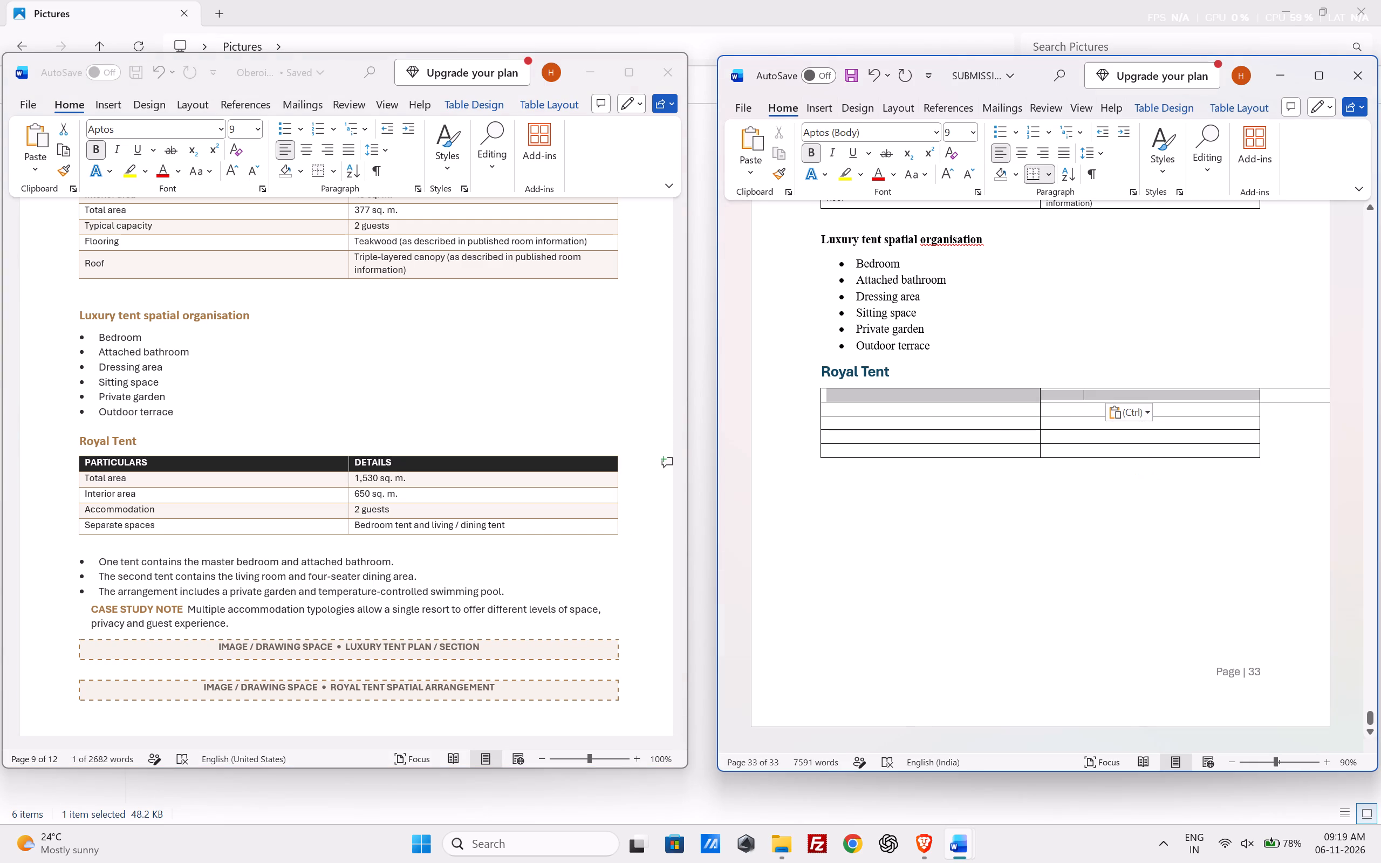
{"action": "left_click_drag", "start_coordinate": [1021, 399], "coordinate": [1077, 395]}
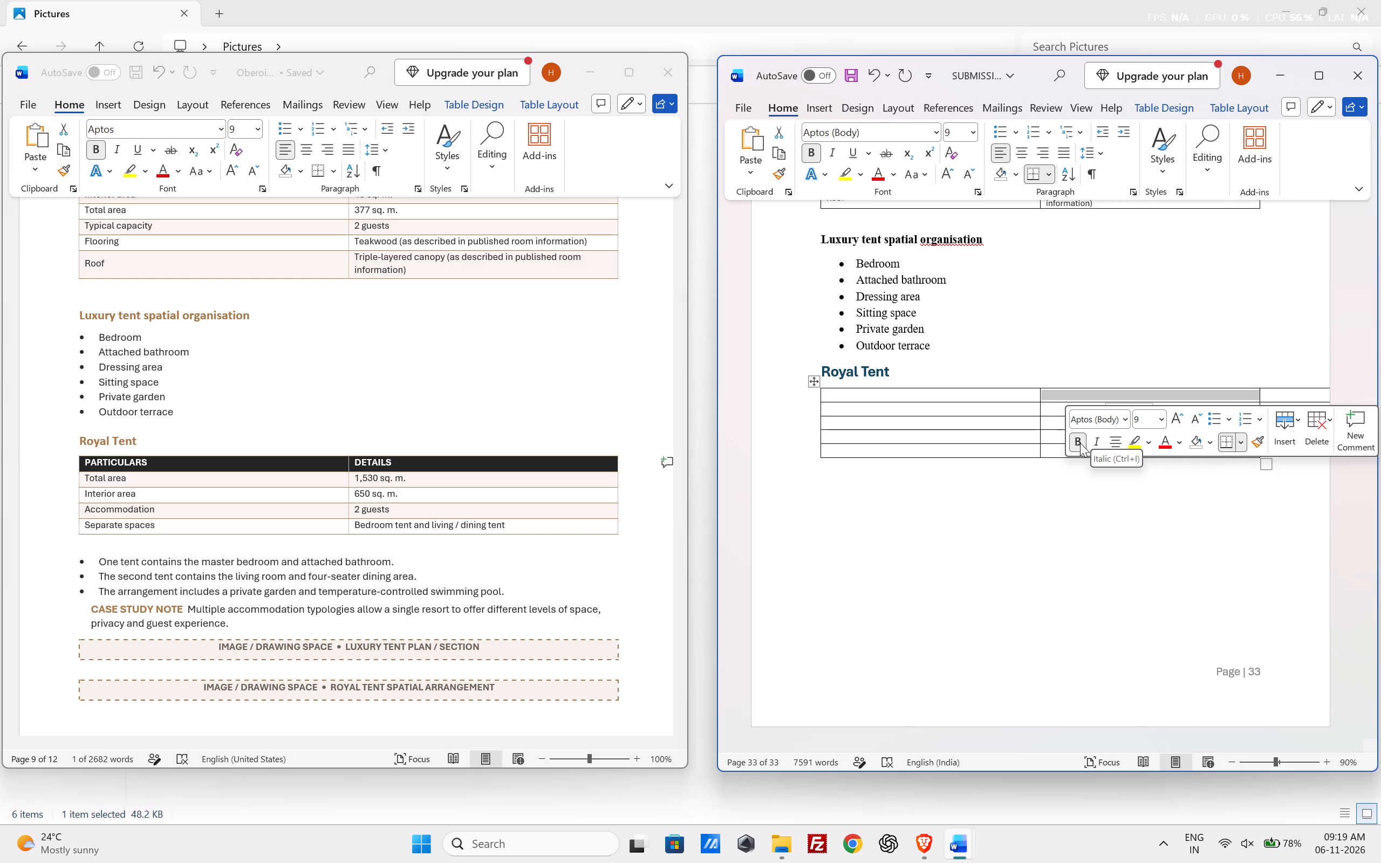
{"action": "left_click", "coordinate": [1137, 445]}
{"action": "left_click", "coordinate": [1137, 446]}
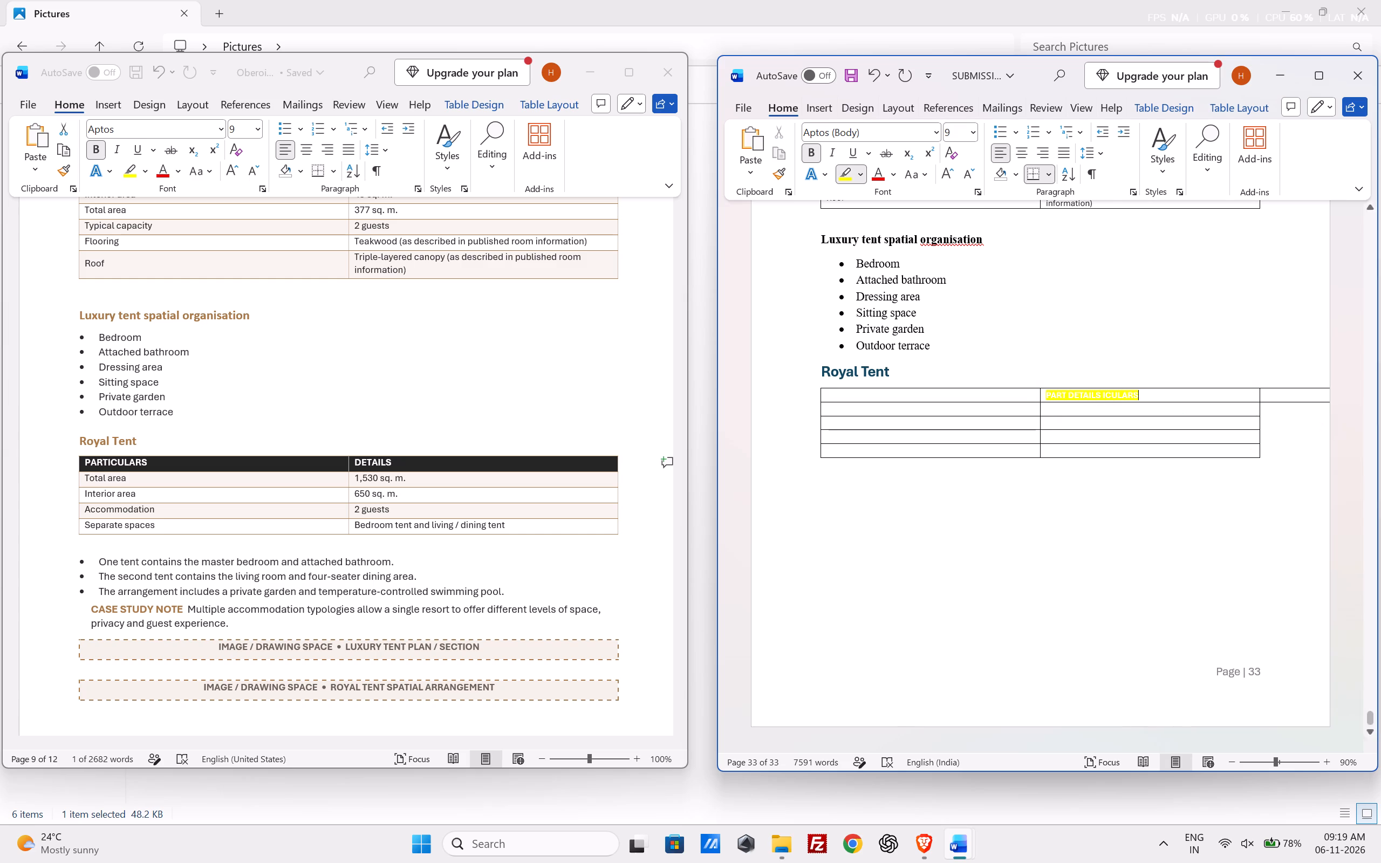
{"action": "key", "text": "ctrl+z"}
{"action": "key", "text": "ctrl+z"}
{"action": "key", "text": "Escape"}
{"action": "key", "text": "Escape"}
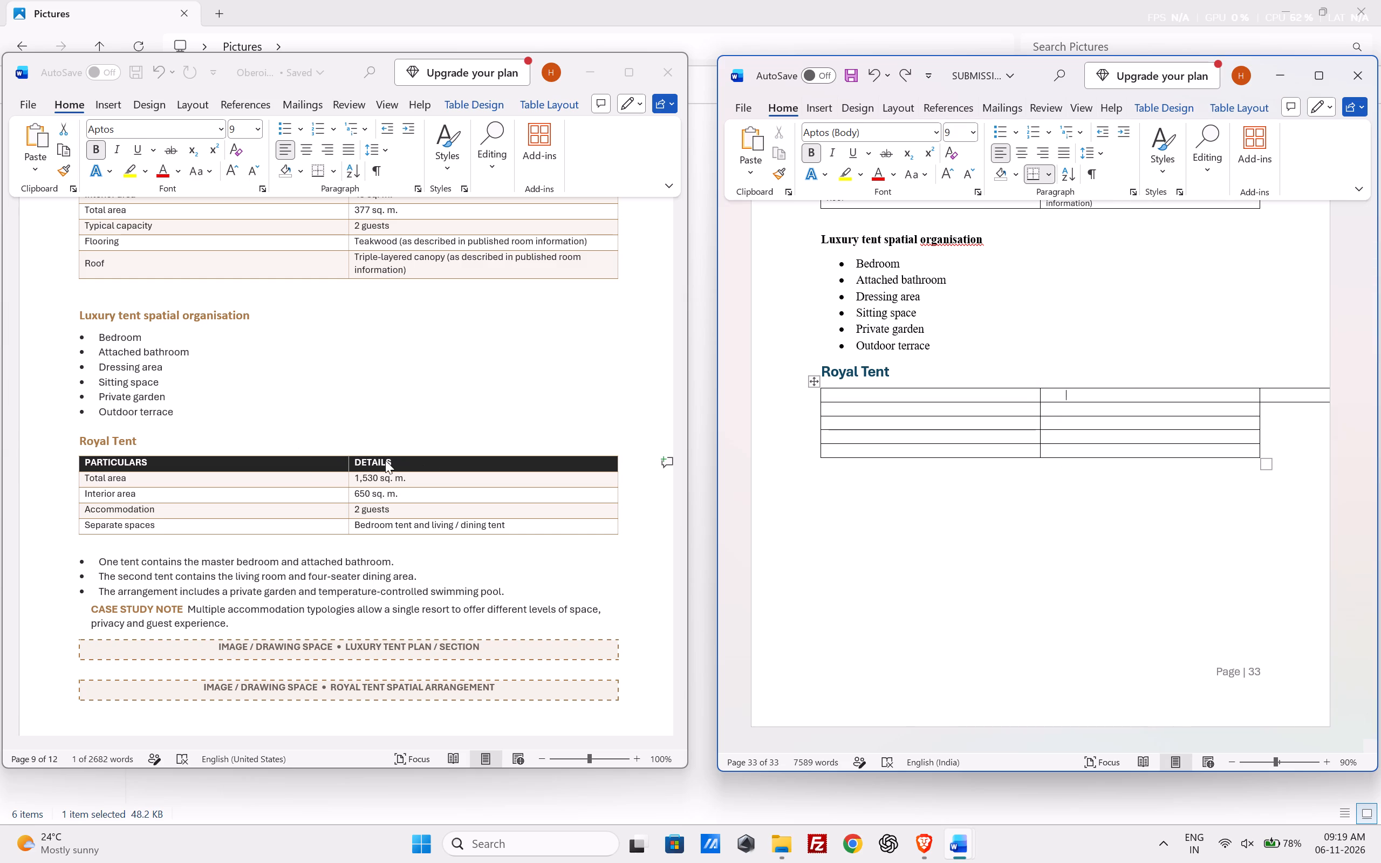
Change the font colour of the DETAILS heading in the case study's Royal Tent table to black.
{"action": "left_click", "coordinate": [375, 457]}
{"action": "left_click", "coordinate": [388, 461]}
{"action": "left_click_drag", "start_coordinate": [392, 461], "coordinate": [373, 462]}
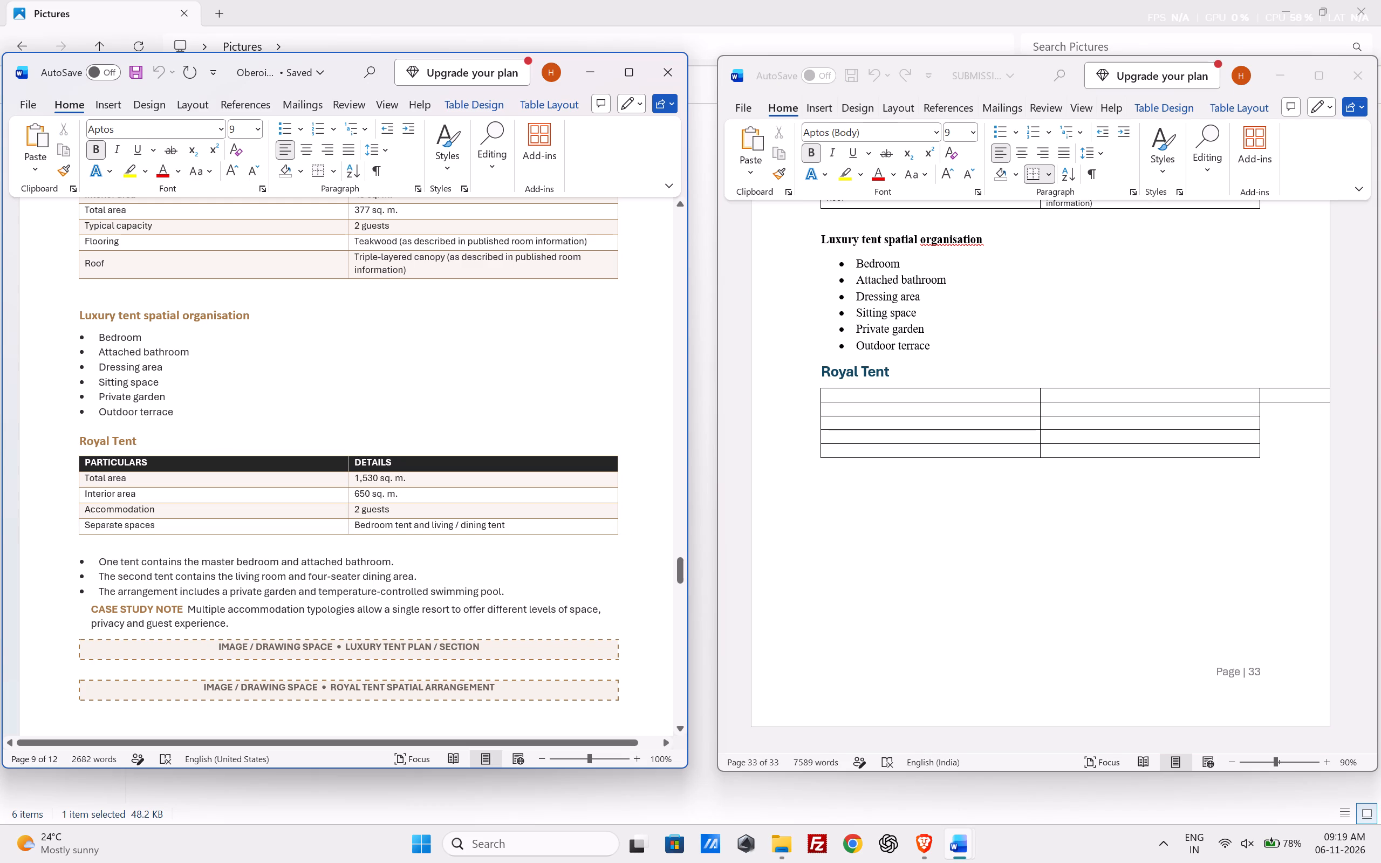
{"action": "left_click_drag", "start_coordinate": [373, 462], "coordinate": [354, 463]}
{"action": "left_click", "coordinate": [460, 512]}
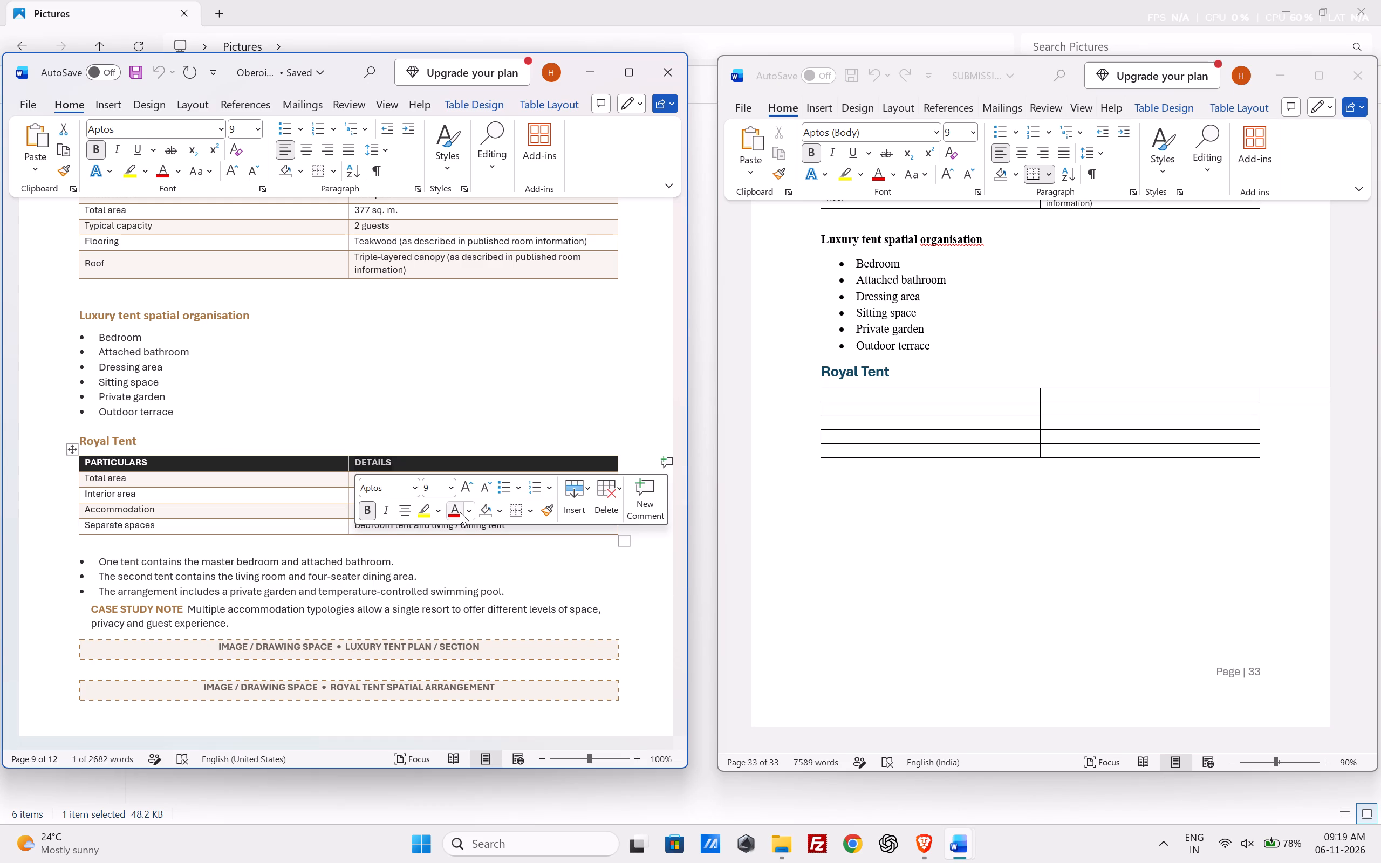
{"action": "left_click", "coordinate": [460, 512]}
{"action": "left_click", "coordinate": [474, 512]}
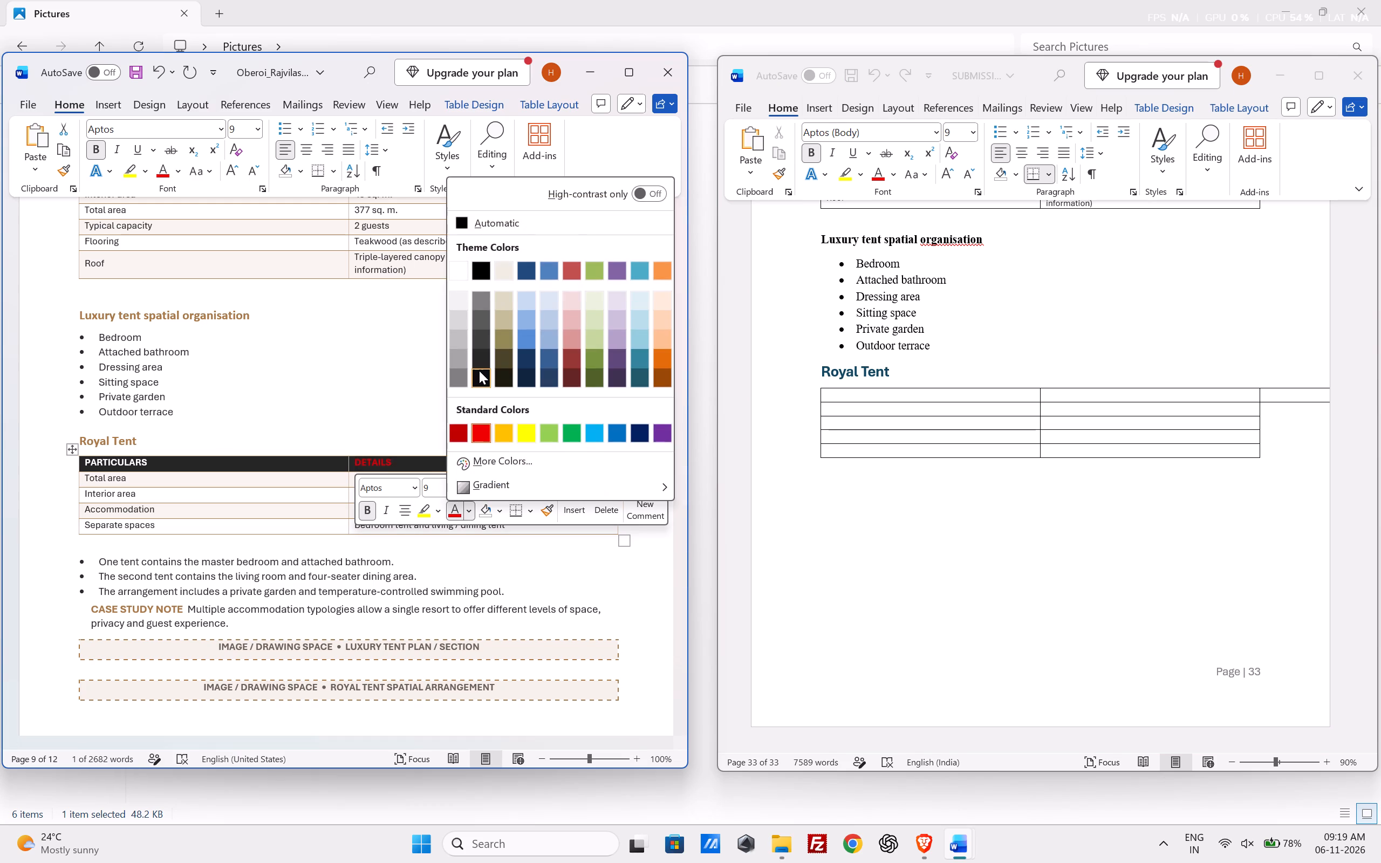
{"action": "left_click", "coordinate": [482, 379]}
{"action": "left_click", "coordinate": [368, 412]}
Copy the black DETAILS heading and paste it into the second header cell of the synopsis Royal Tent table.
{"action": "left_click_drag", "start_coordinate": [399, 461], "coordinate": [357, 463]}
{"action": "key", "text": "ctrl+c"}
{"action": "left_click", "coordinate": [1043, 396]}
{"action": "left_click", "coordinate": [1054, 395]}
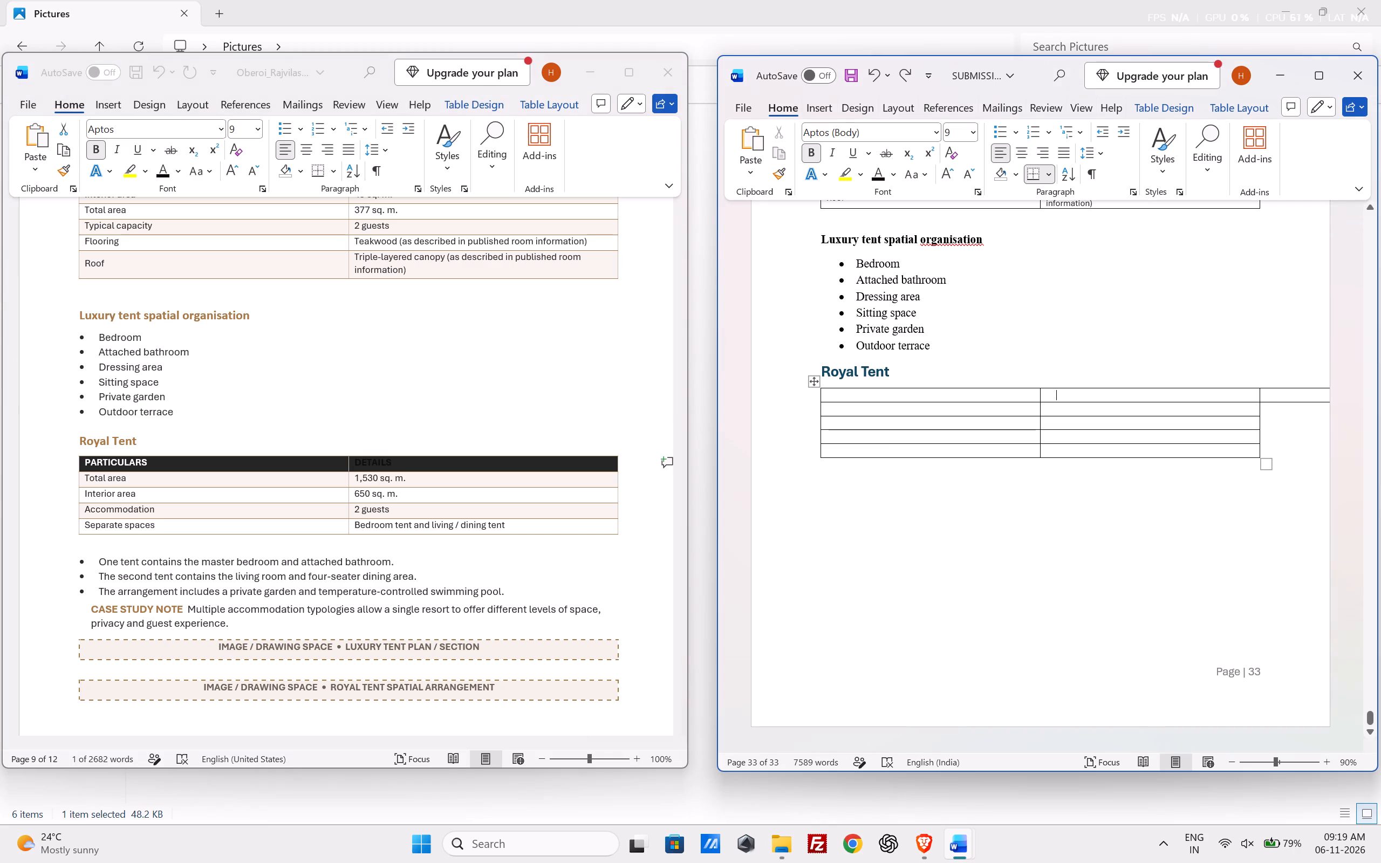
{"action": "key", "text": "ctrl+c"}
{"action": "key", "text": "ctrl+v"}
{"action": "left_click", "coordinate": [871, 363]}
Make the case study's PARTICULARS heading black and copy it into the first header cell of the synopsis Royal Tent table.
{"action": "left_click", "coordinate": [142, 458]}
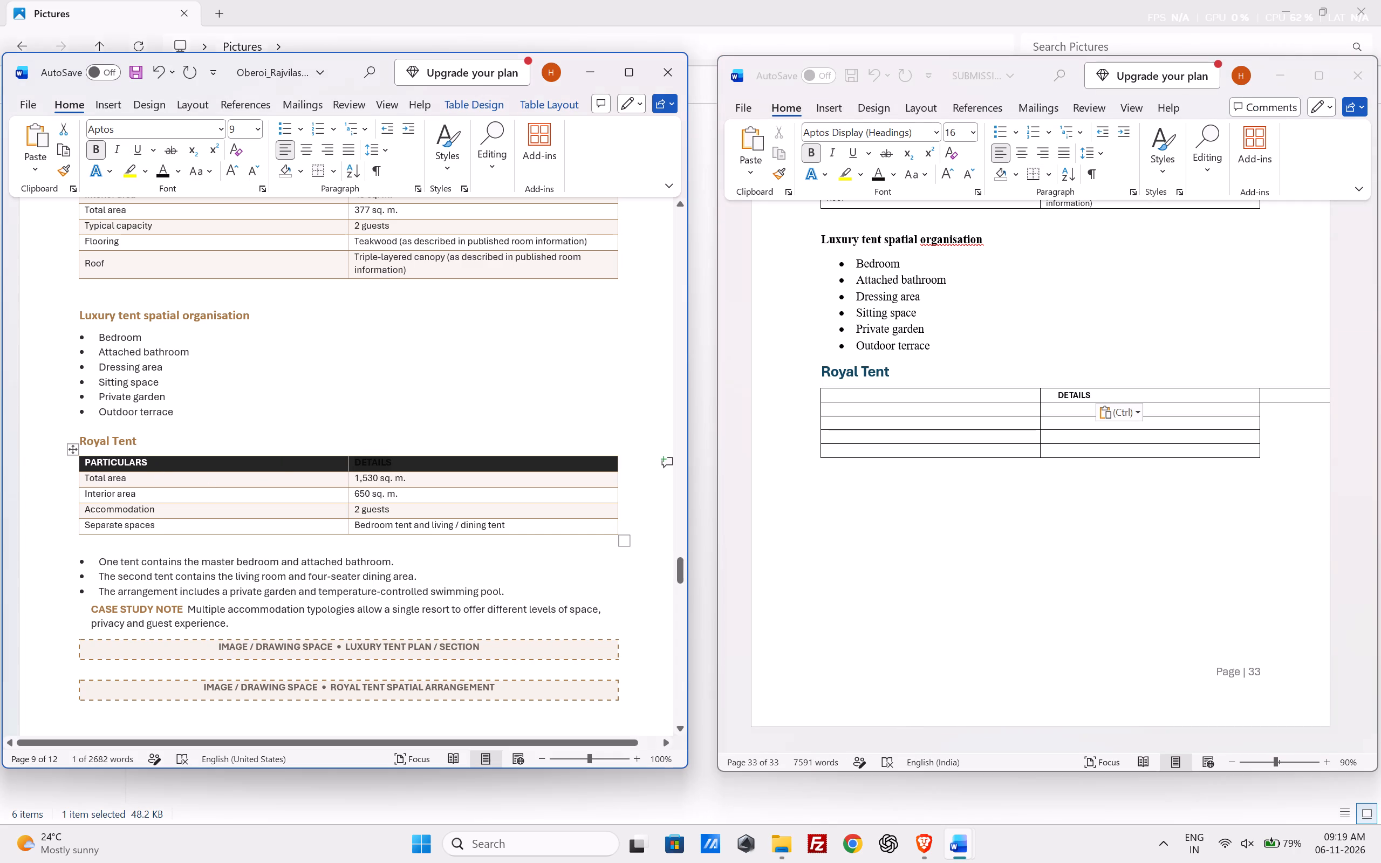
{"action": "left_click_drag", "start_coordinate": [152, 461], "coordinate": [75, 463]}
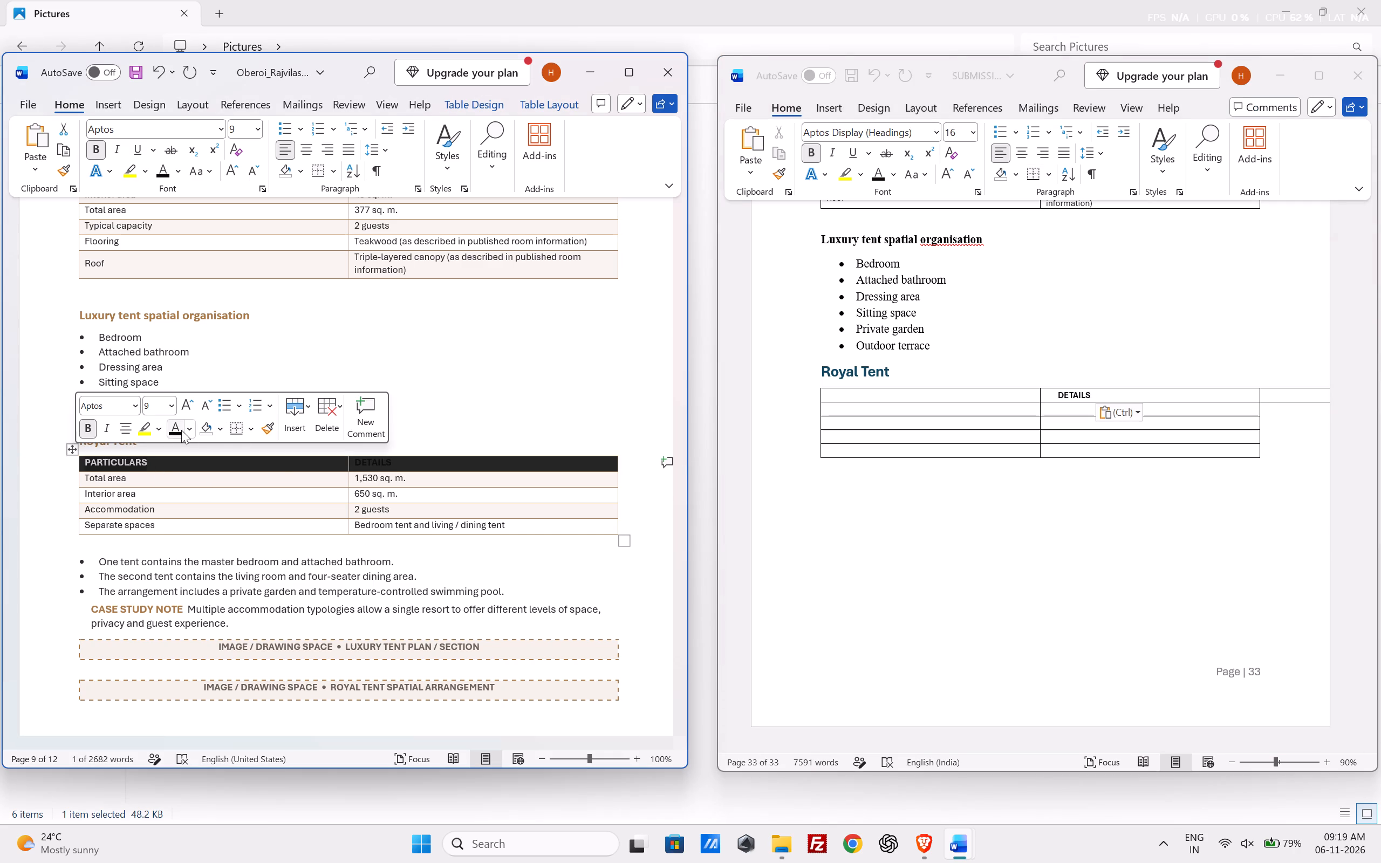
{"action": "left_click", "coordinate": [181, 430]}
{"action": "key", "text": "ctrl+c"}
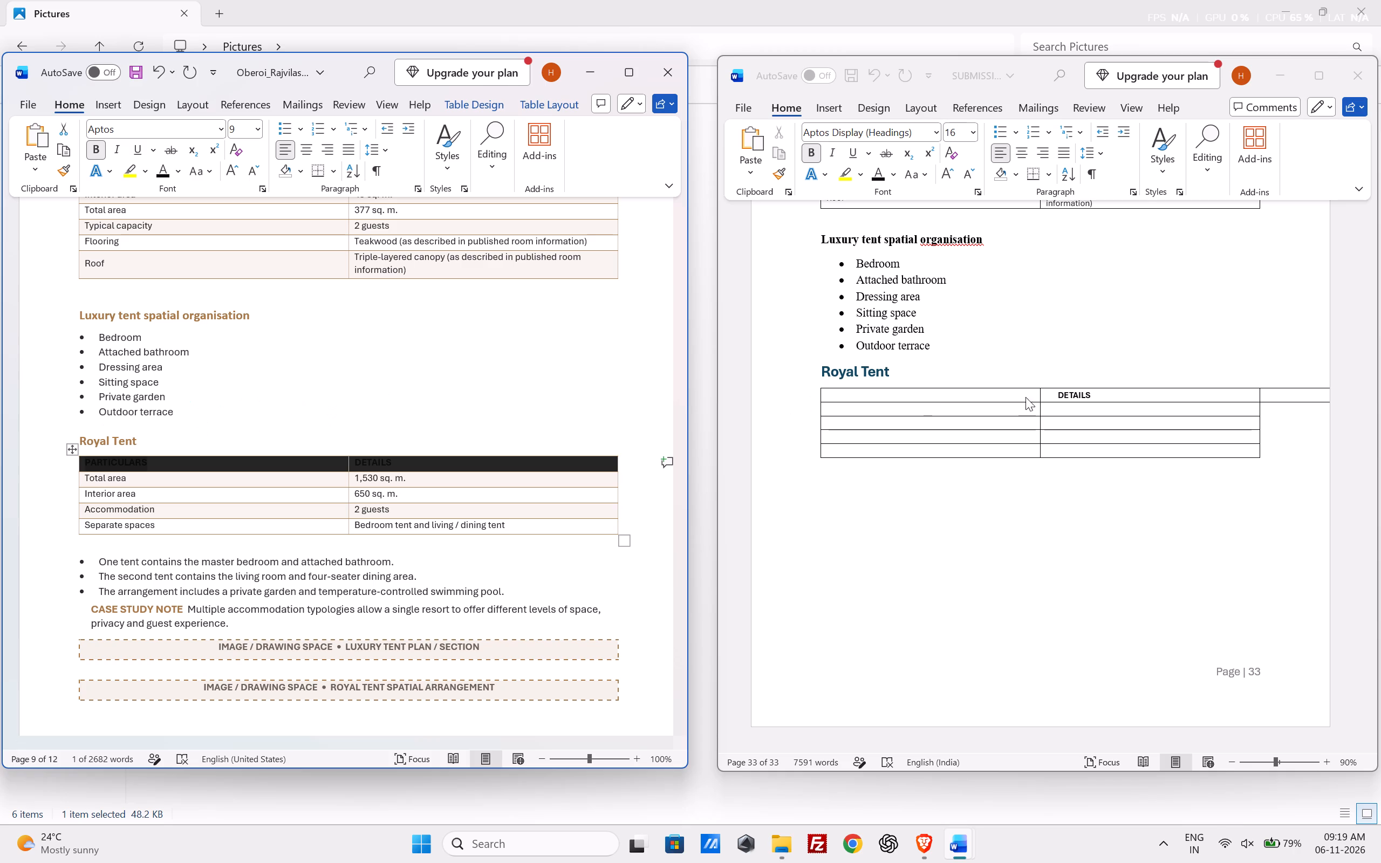
{"action": "left_click", "coordinate": [961, 397]}
{"action": "left_click", "coordinate": [949, 396]}
{"action": "key", "text": "ctrl+v"}
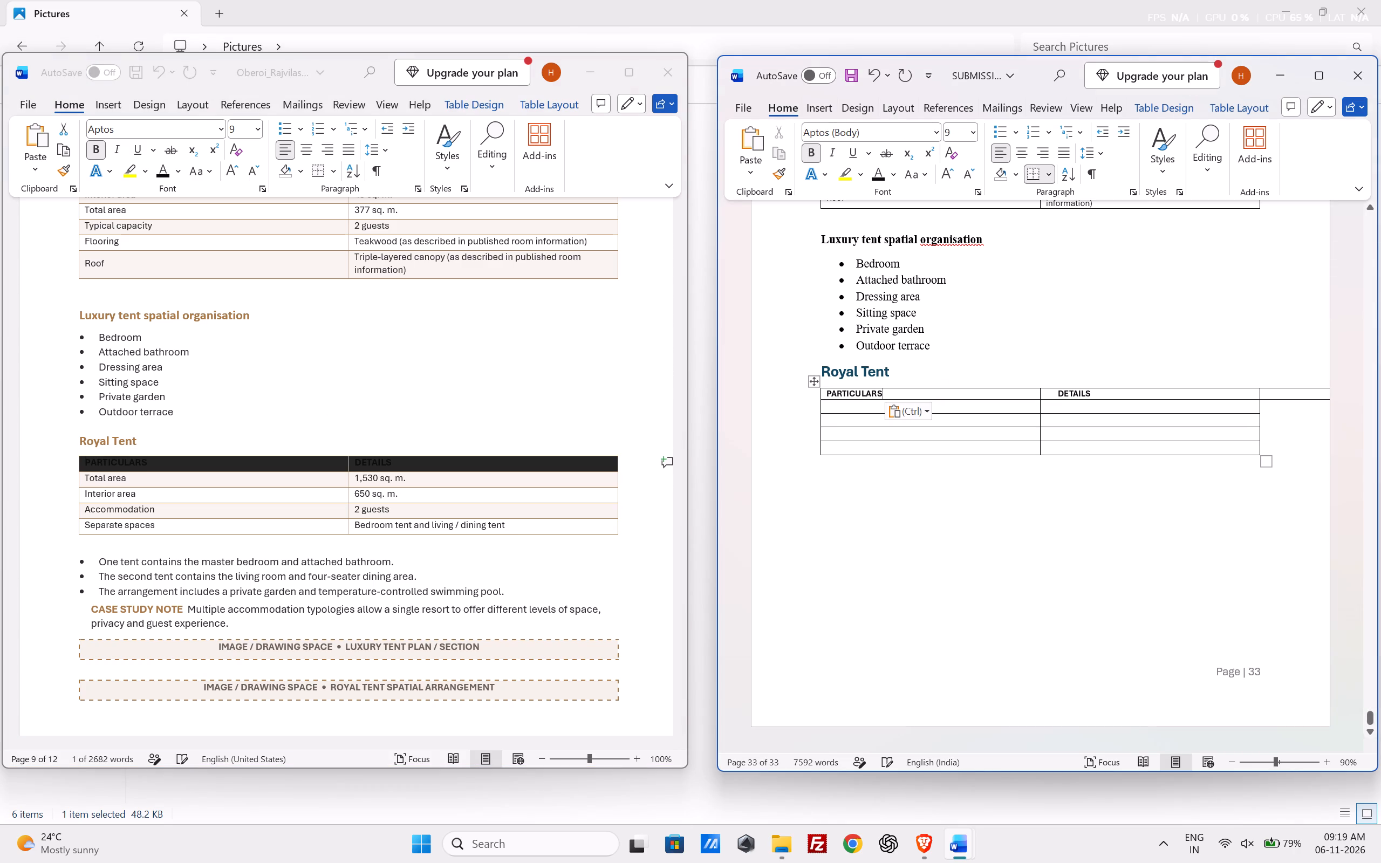
{"action": "left_click", "coordinate": [960, 352]}
Copy the four Royal Tent rows from Total area to Separate spaces into the blank rows of the synopsis table.
{"action": "left_click", "coordinate": [512, 529]}
{"action": "left_click_drag", "start_coordinate": [514, 527], "coordinate": [208, 499]}
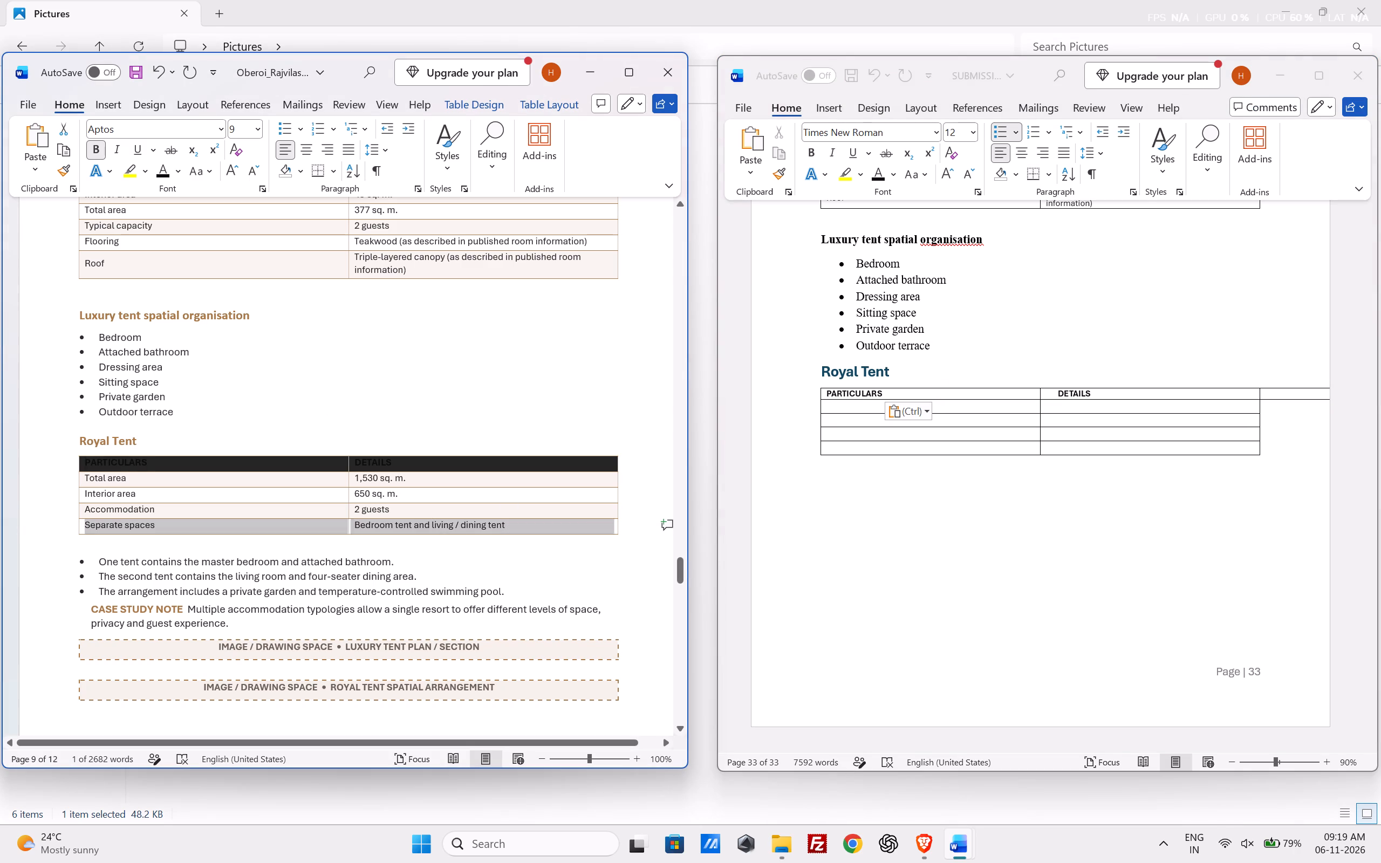
{"action": "left_click_drag", "start_coordinate": [208, 499], "coordinate": [186, 483]}
{"action": "key", "text": "ctrl+c"}
{"action": "left_click", "coordinate": [1100, 456]}
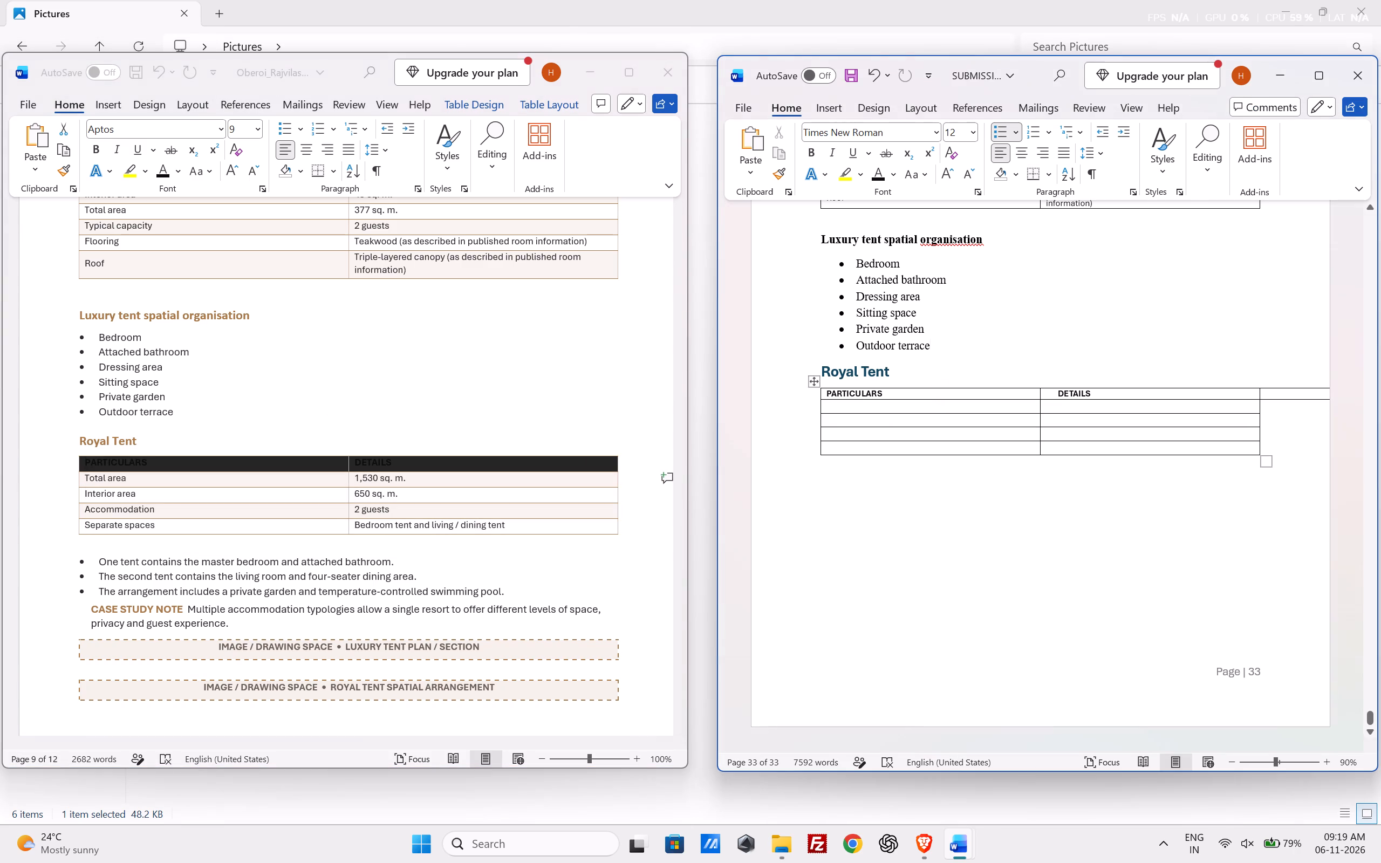
{"action": "left_click_drag", "start_coordinate": [1076, 454], "coordinate": [1014, 428]}
{"action": "left_click_drag", "start_coordinate": [1054, 448], "coordinate": [1002, 410]}
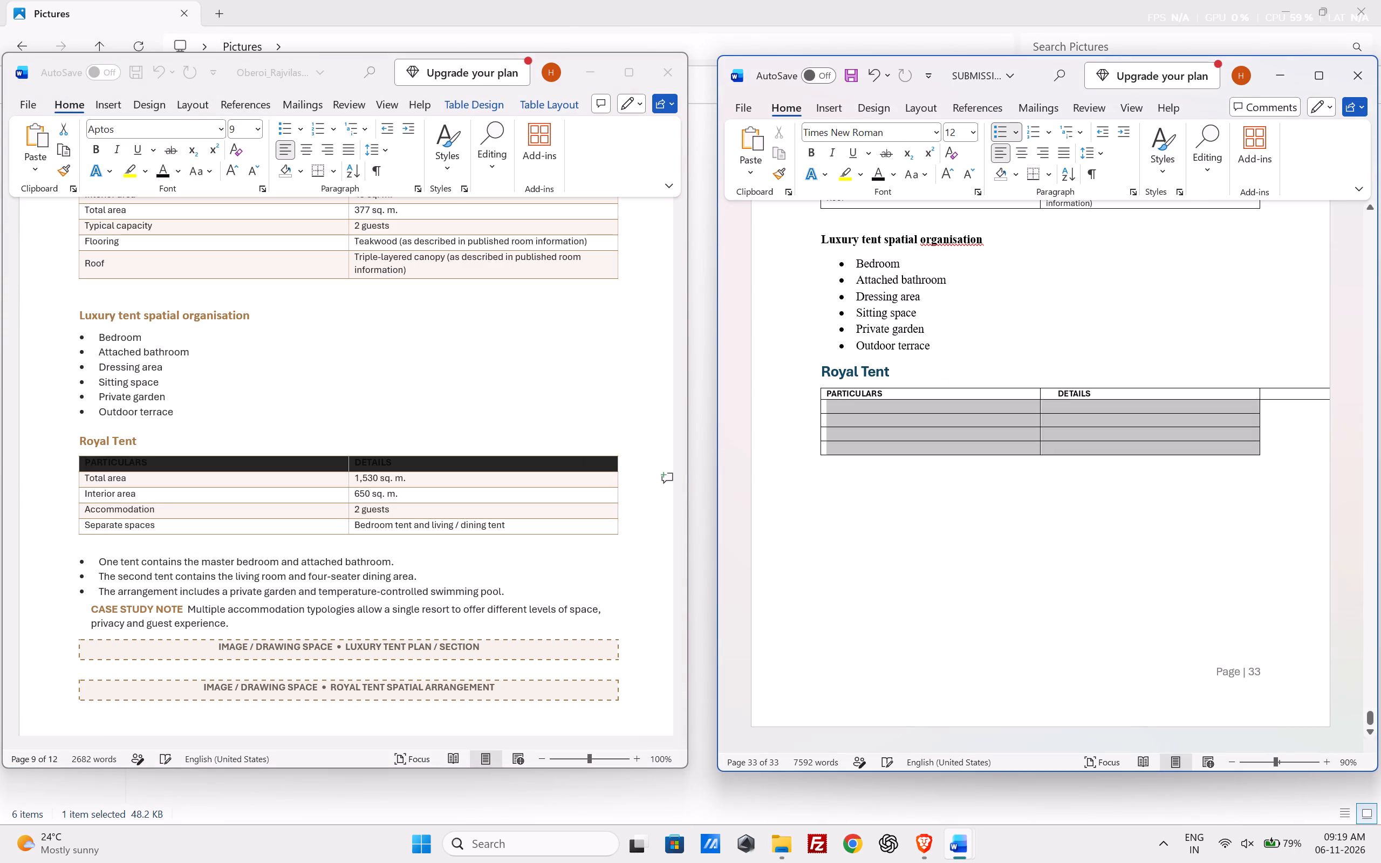
{"action": "left_click_drag", "start_coordinate": [1002, 410], "coordinate": [1001, 409]}
{"action": "scroll", "coordinate": [996, 411], "scroll_direction": "right", "scroll_amount": 1, "text": "ctrl"}
{"action": "key", "text": "ctrl+v"}
{"action": "left_click", "coordinate": [874, 524]}
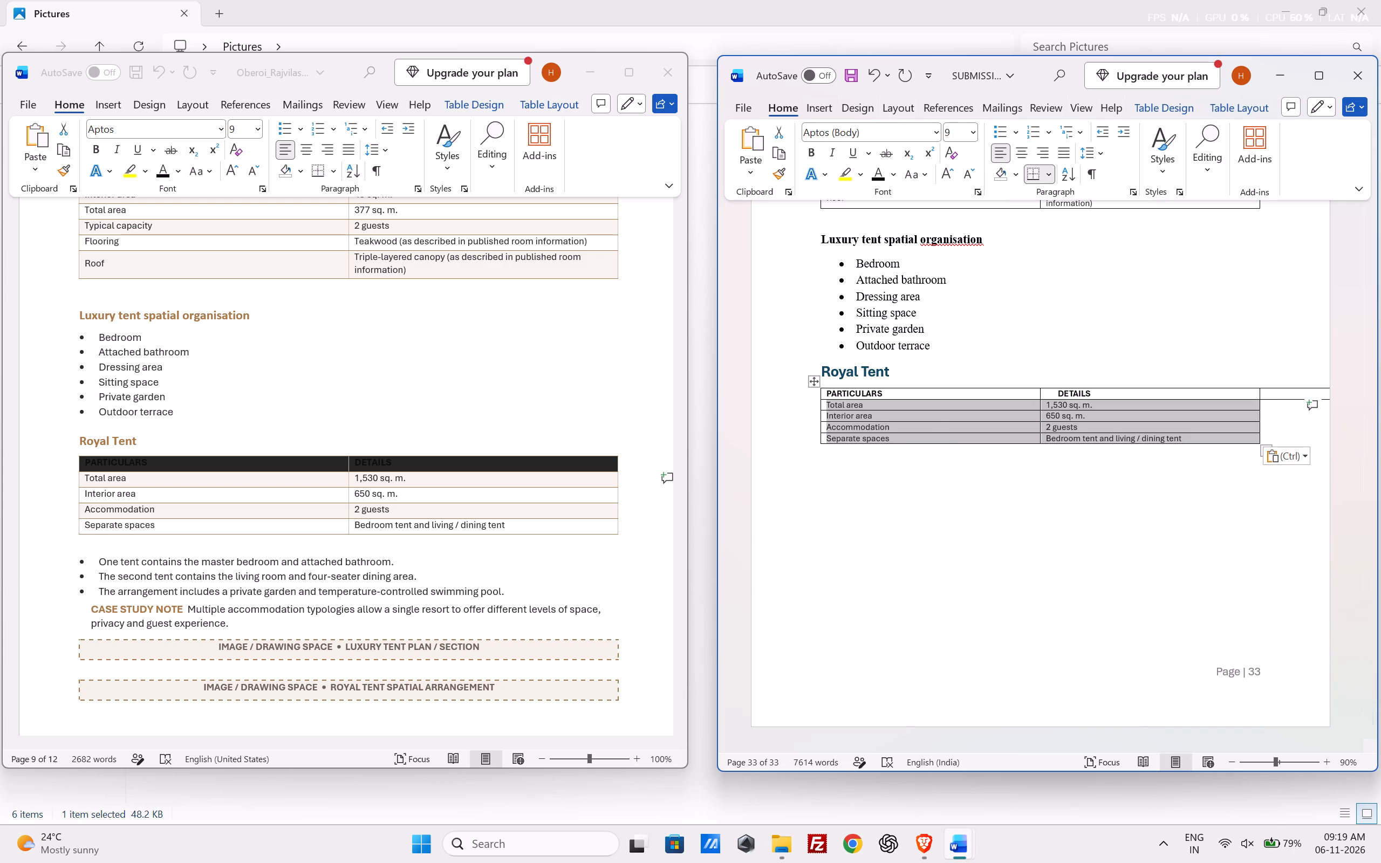
Copy the three bullets describing the Royal Tent arrangement from the case study and paste them below the synopsis table.
{"action": "scroll", "coordinate": [855, 453], "scroll_direction": "down", "scroll_amount": 5}
{"action": "scroll", "coordinate": [450, 511], "scroll_direction": "down", "scroll_amount": 2}
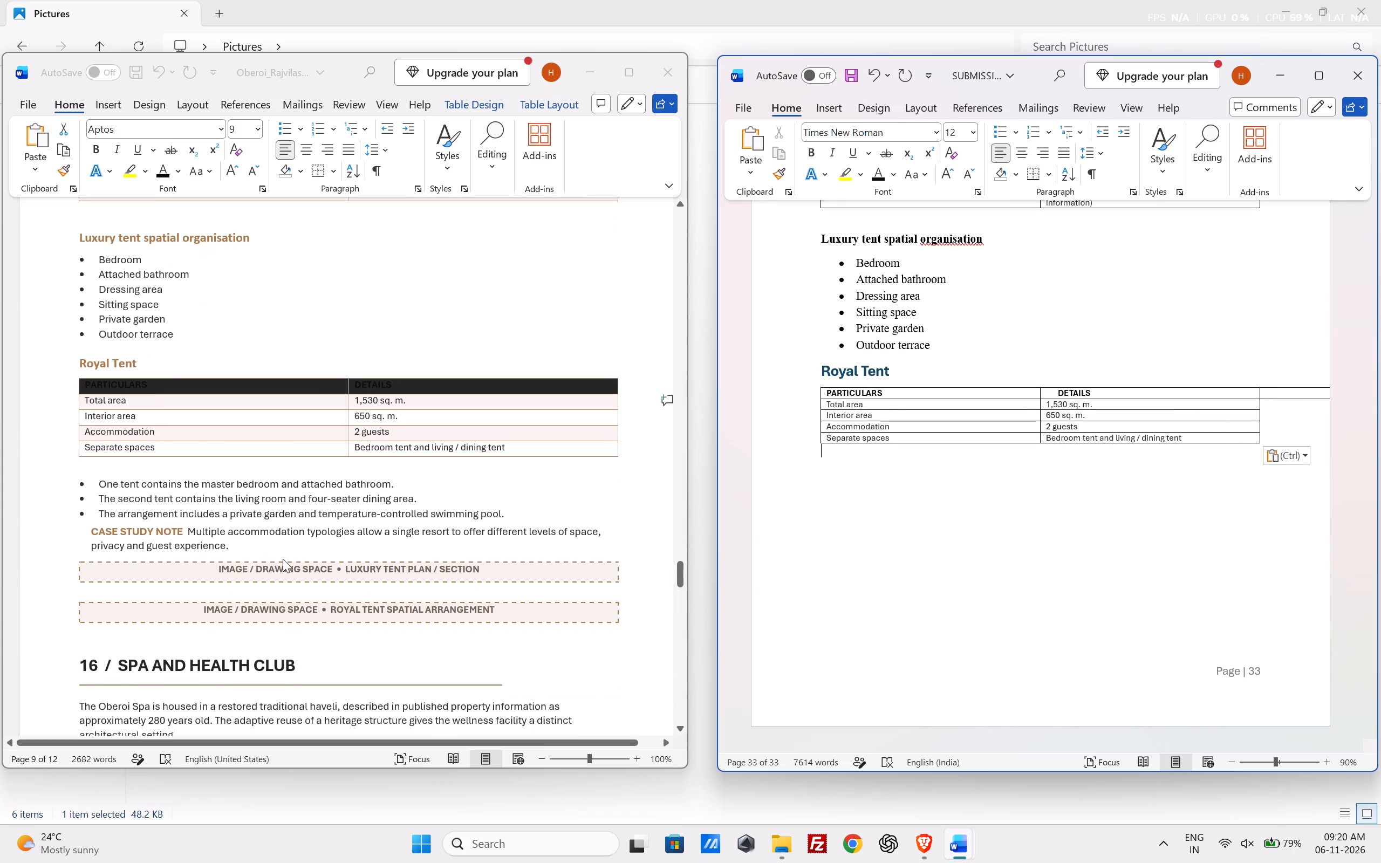
{"action": "left_click", "coordinate": [510, 512]}
{"action": "left_click_drag", "start_coordinate": [511, 512], "coordinate": [76, 488]}
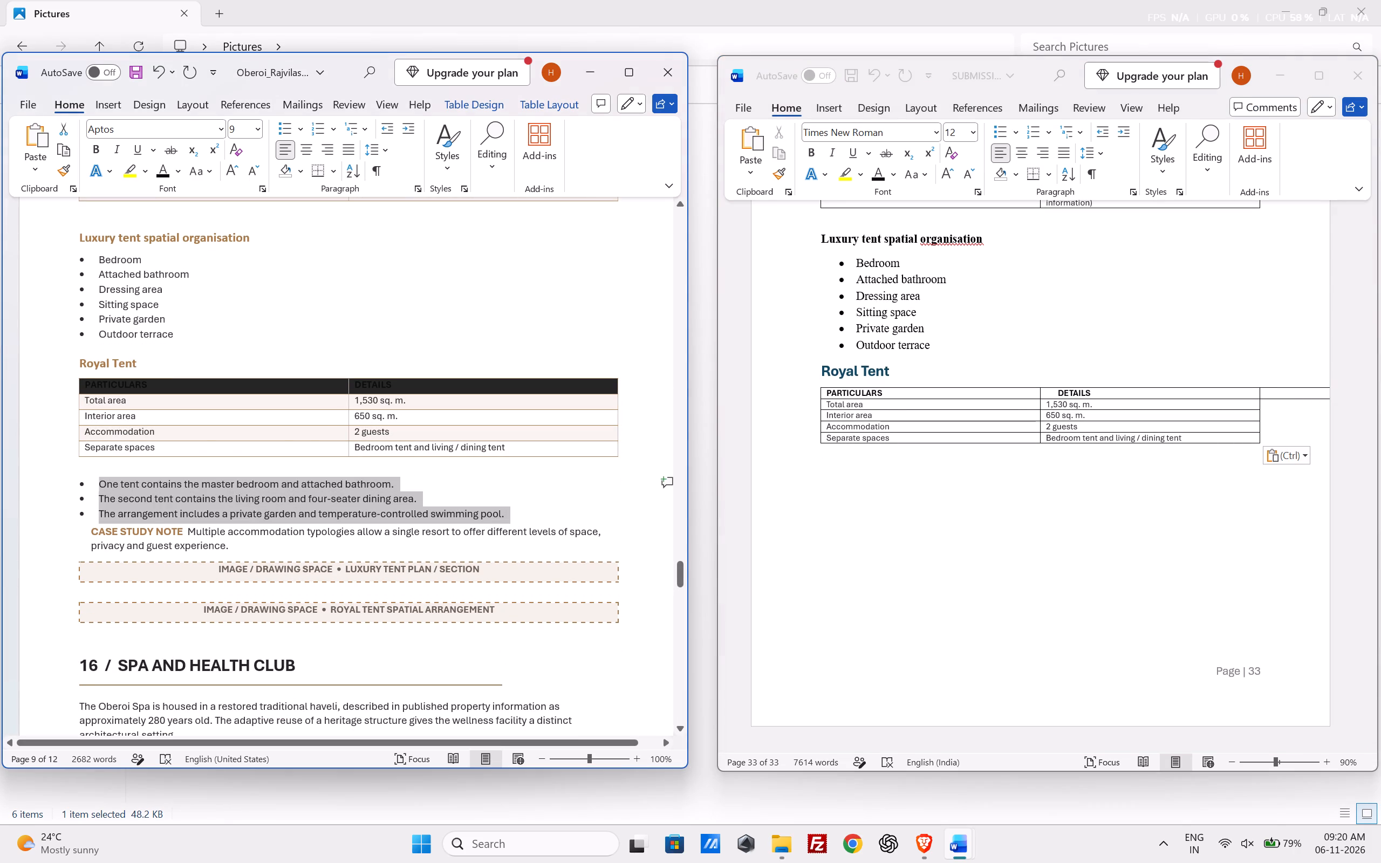
{"action": "left_click_drag", "start_coordinate": [76, 488], "coordinate": [79, 489]}
{"action": "key", "text": "ctrl+c"}
{"action": "left_click_drag", "start_coordinate": [900, 477], "coordinate": [888, 474]}
{"action": "left_click", "coordinate": [832, 460]}
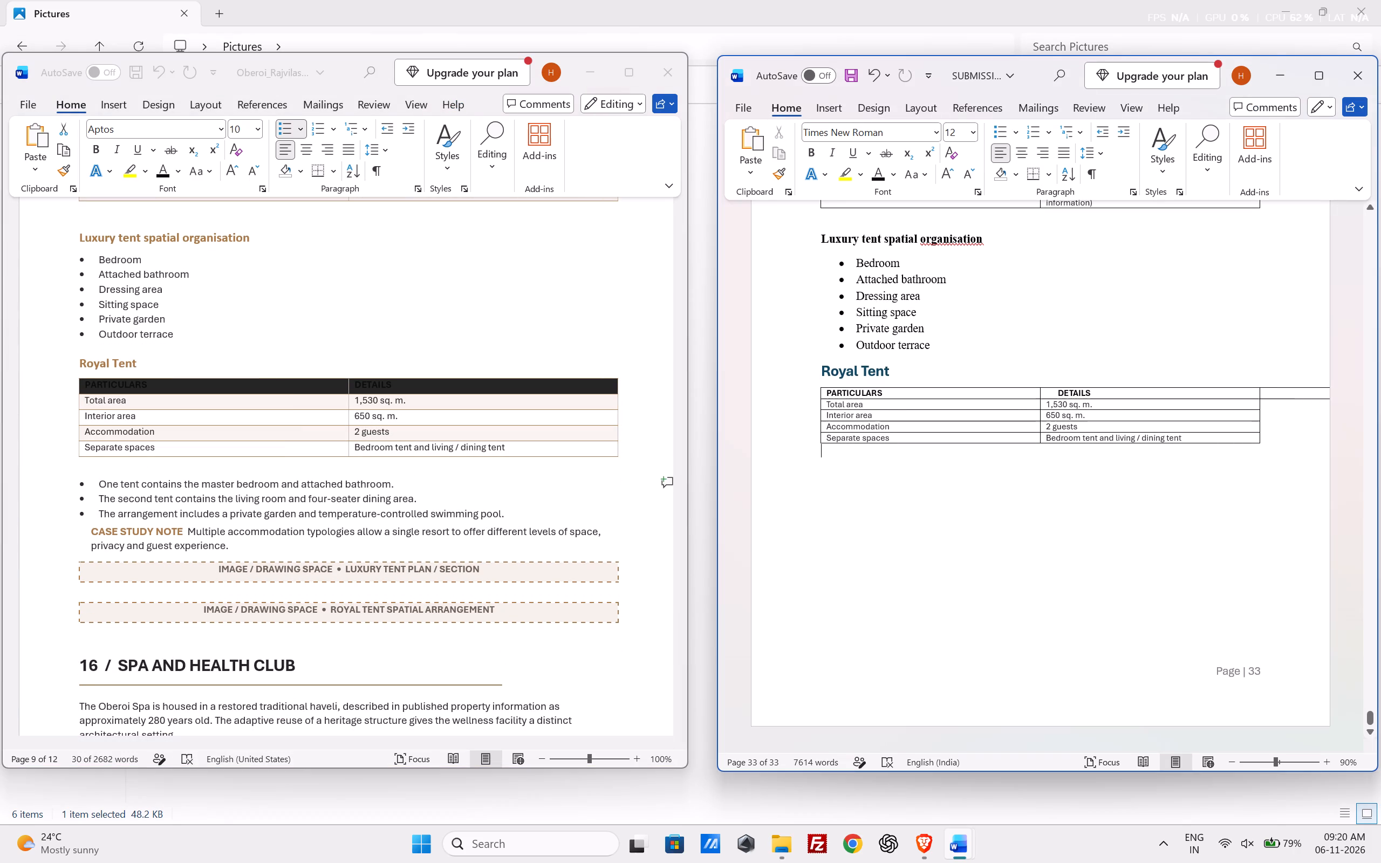
{"action": "key", "text": "ctrl+v"}
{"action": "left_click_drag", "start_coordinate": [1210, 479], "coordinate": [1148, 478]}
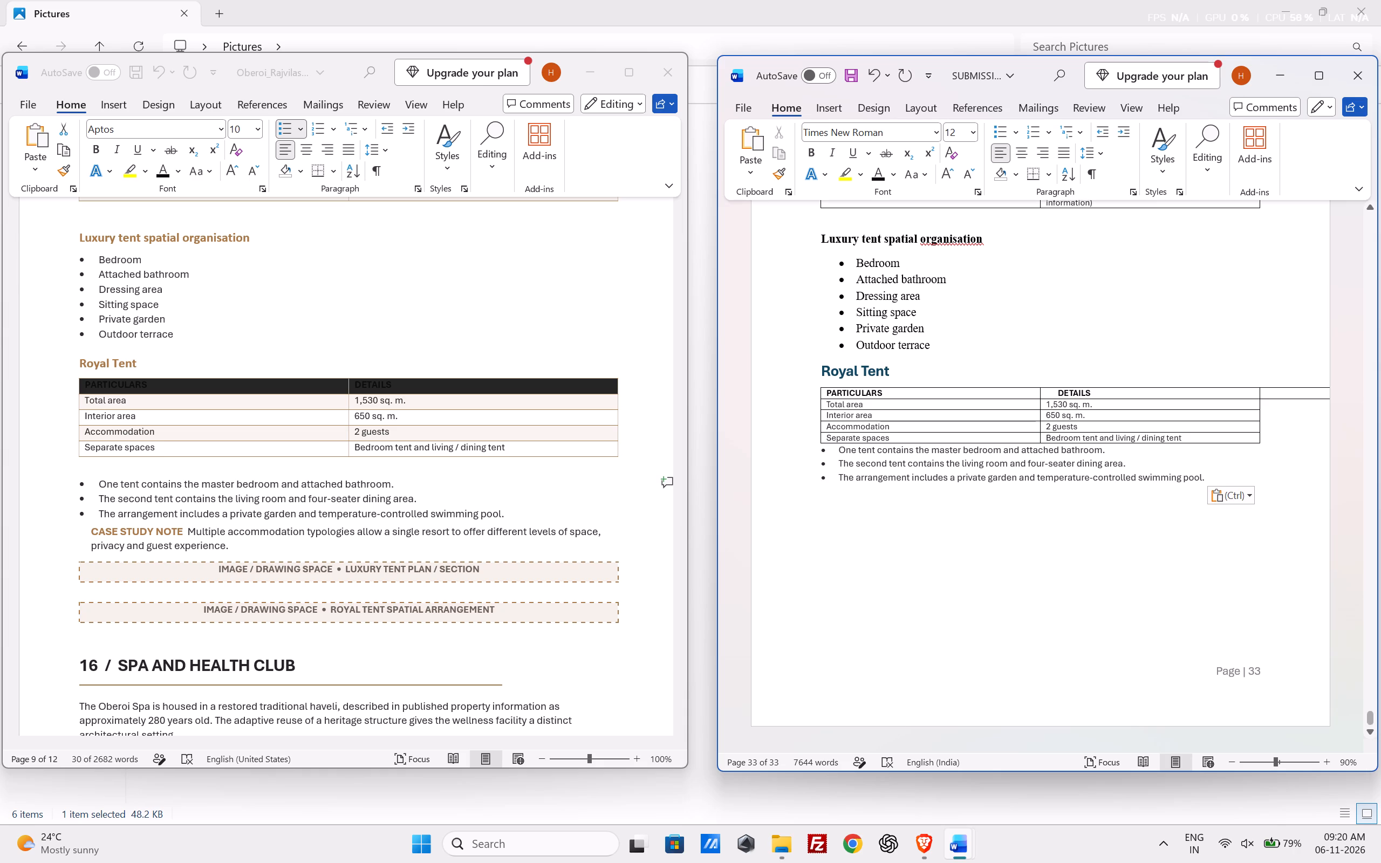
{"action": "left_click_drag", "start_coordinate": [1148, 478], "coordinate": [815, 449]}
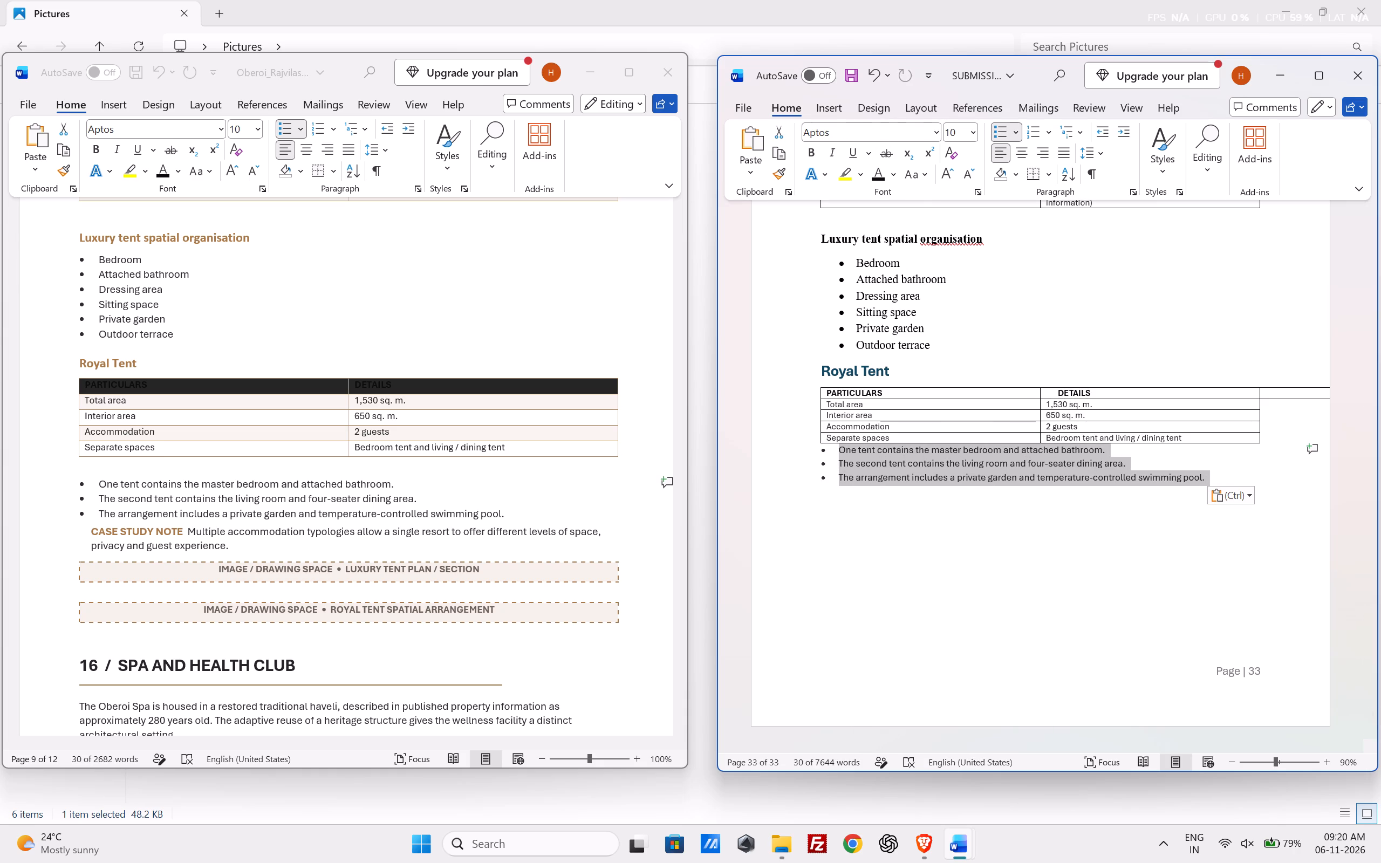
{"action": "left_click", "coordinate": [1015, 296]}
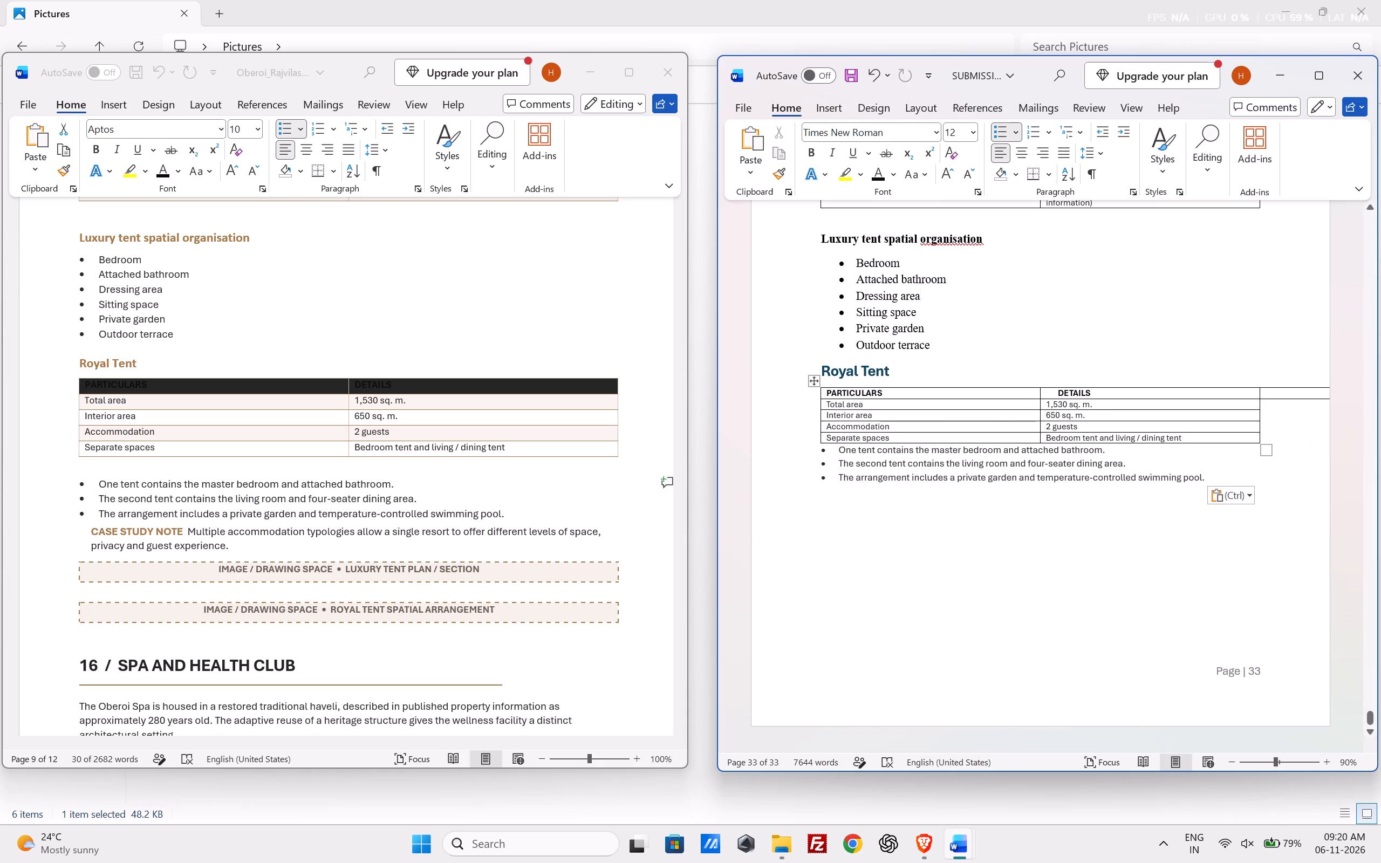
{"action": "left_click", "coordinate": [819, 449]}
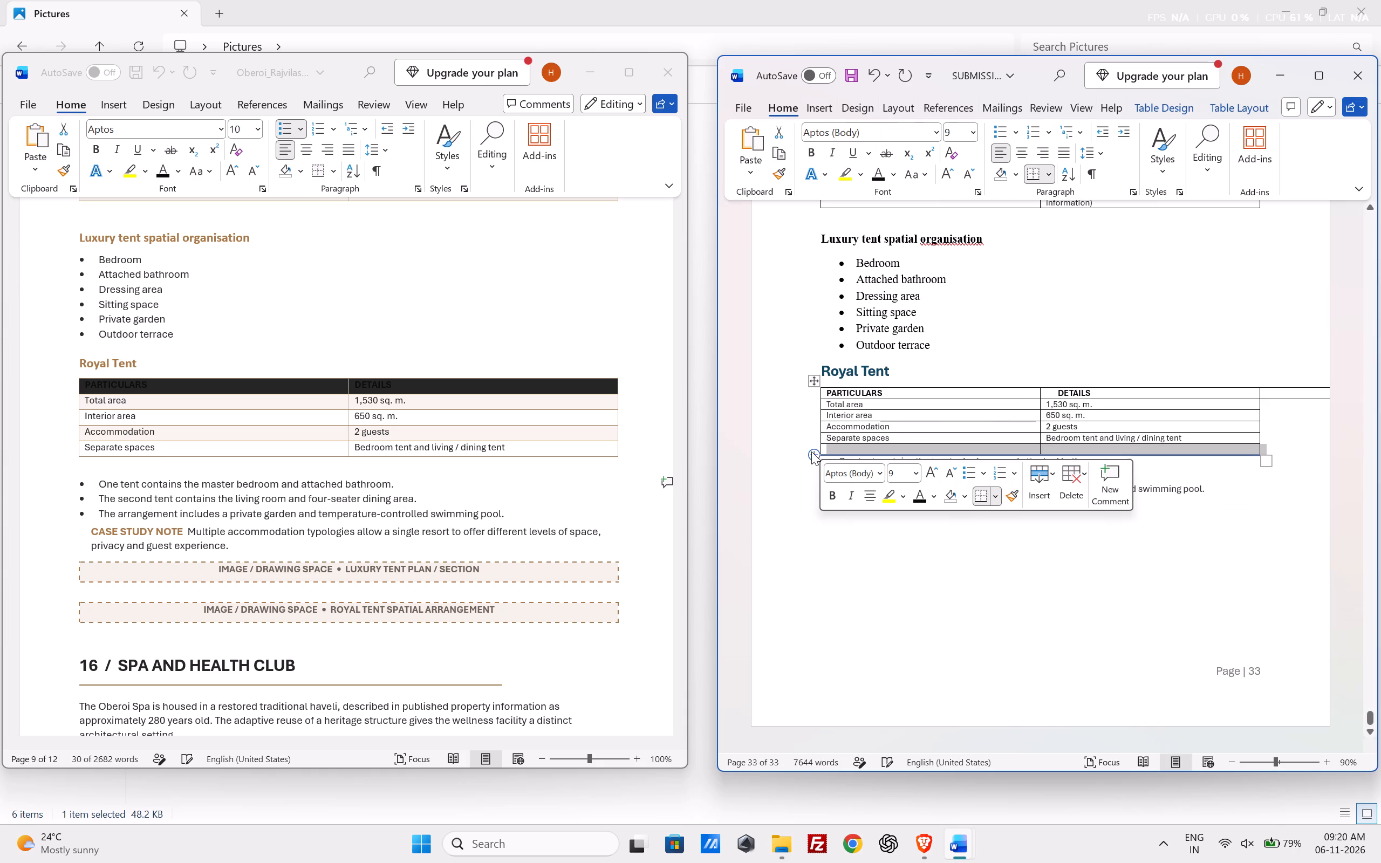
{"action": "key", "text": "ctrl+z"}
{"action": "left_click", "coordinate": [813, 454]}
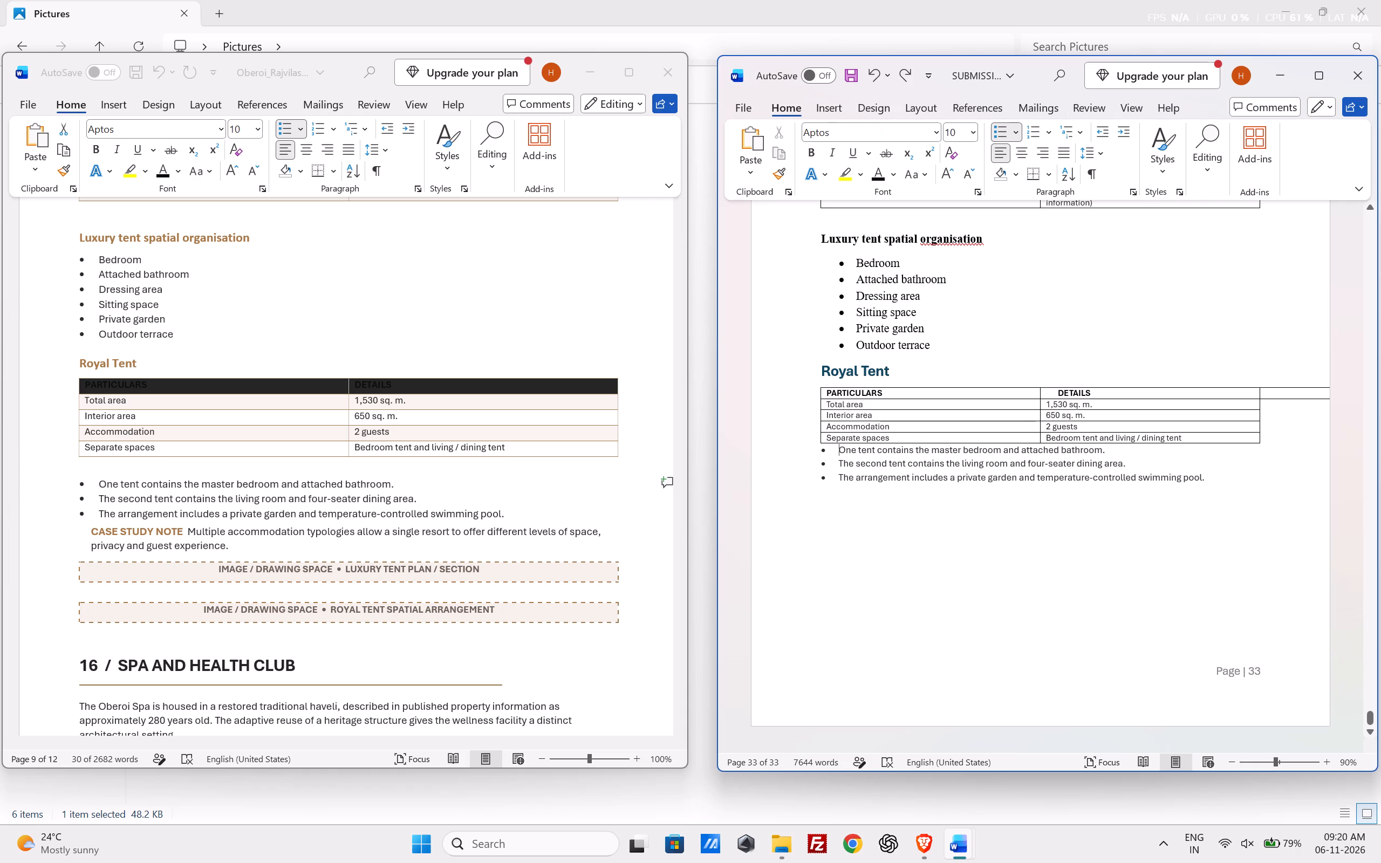
Insert a blank unbulleted line between the synopsis Royal Tent table and the three bullets below it.
{"action": "key", "text": "Return"}
{"action": "left_click", "coordinate": [832, 453]}
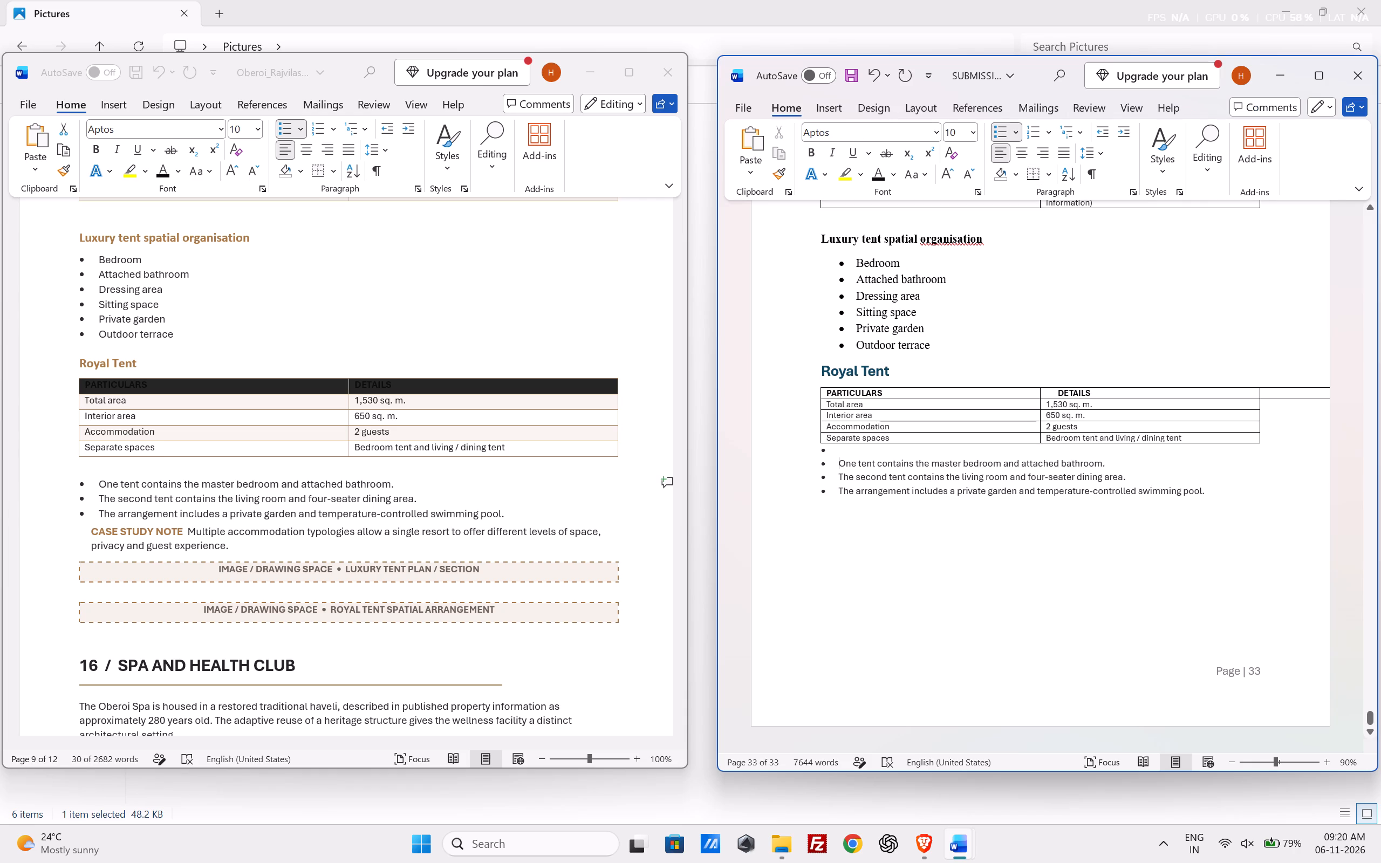
{"action": "key", "text": "backslash"}
{"action": "key", "text": "BackSpace"}
{"action": "key", "text": "BackSpace"}
{"action": "key", "text": "BackSpace"}
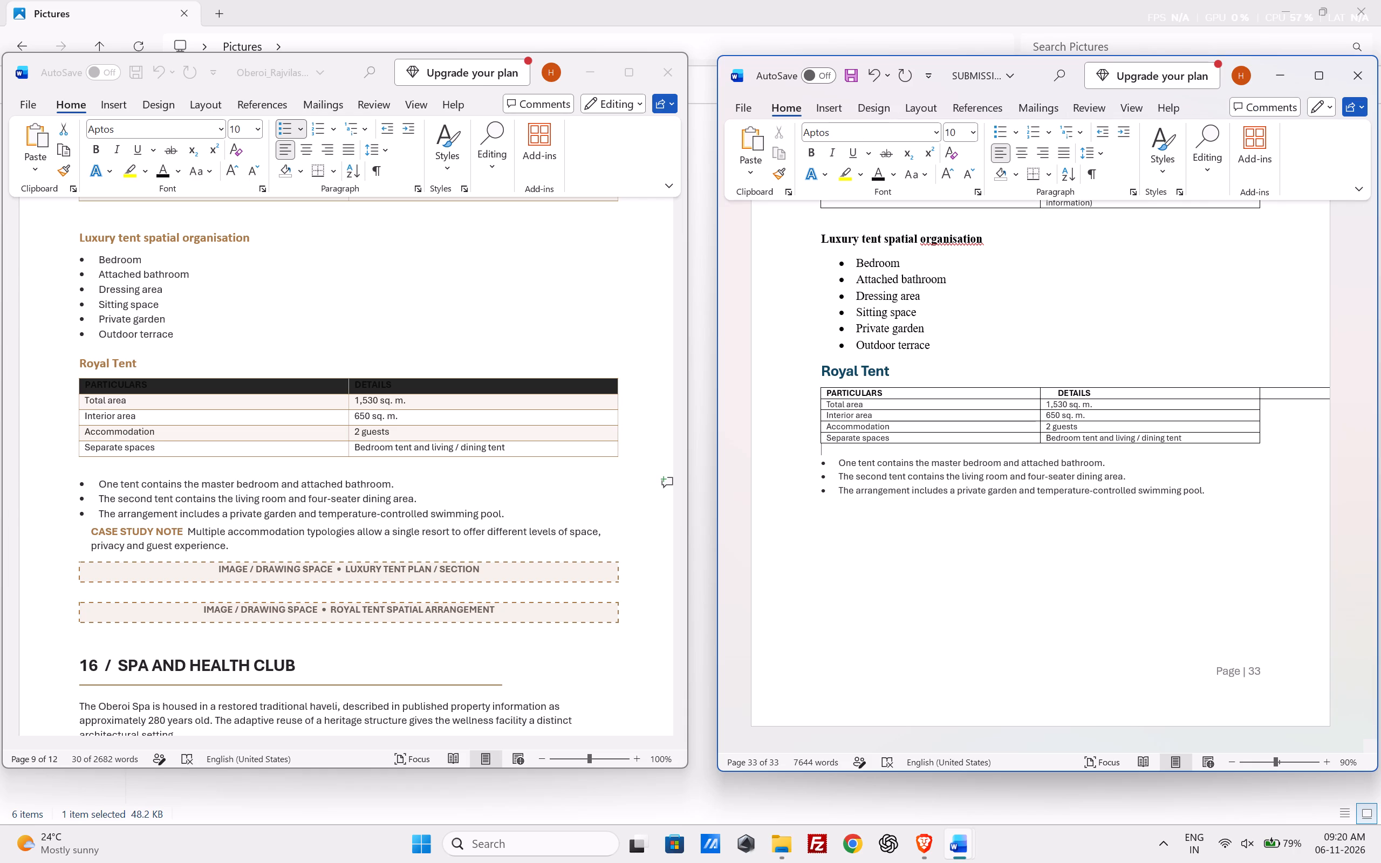
Copy text from the case study's Spa and Health Club heading and add a blank line below the synopsis Royal Tent bullets.
{"action": "scroll", "coordinate": [282, 490], "scroll_direction": "down", "scroll_amount": 9}
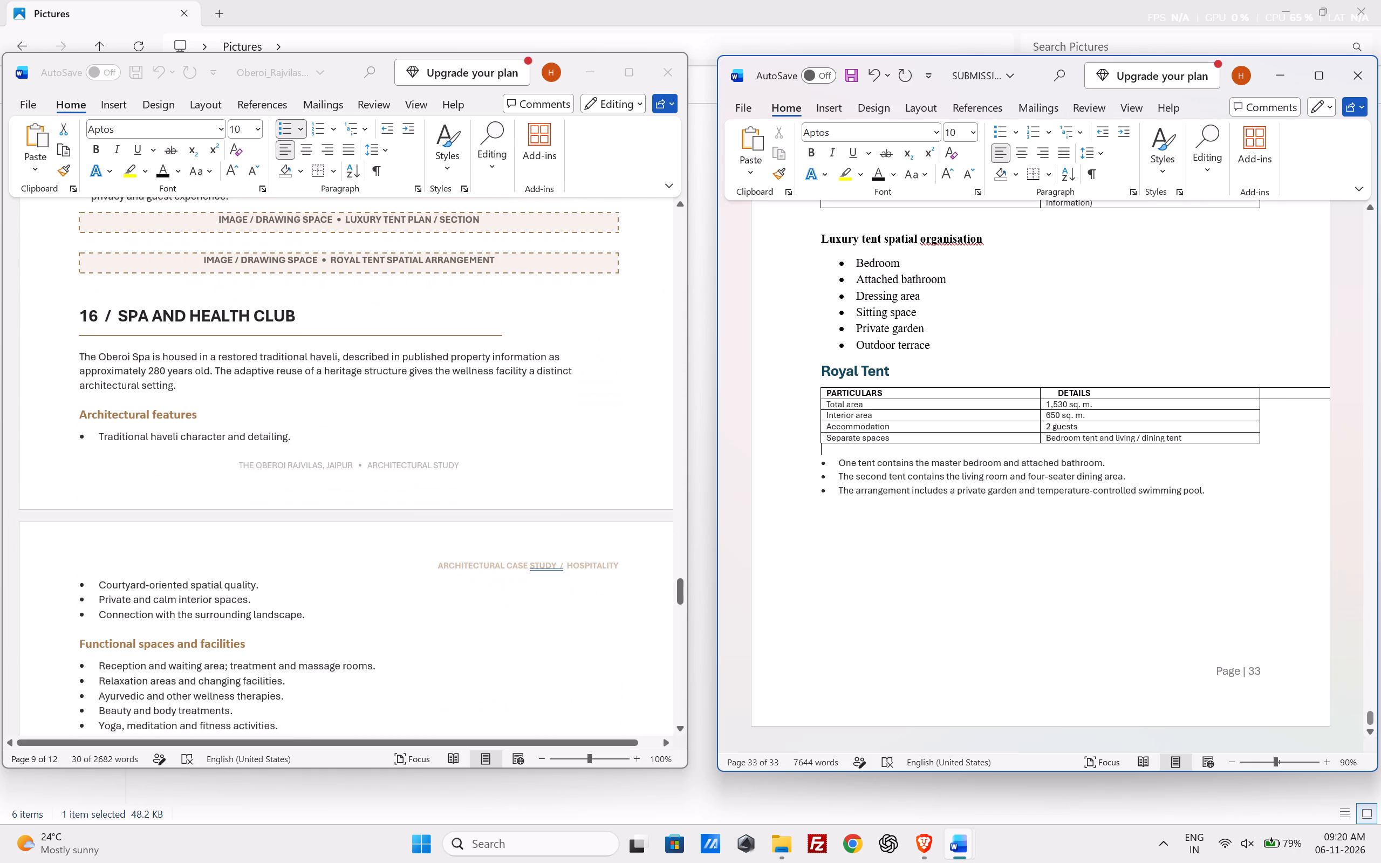
{"action": "scroll", "coordinate": [825, 539], "scroll_direction": "down", "scroll_amount": 8}
{"action": "left_click", "coordinate": [973, 556]}
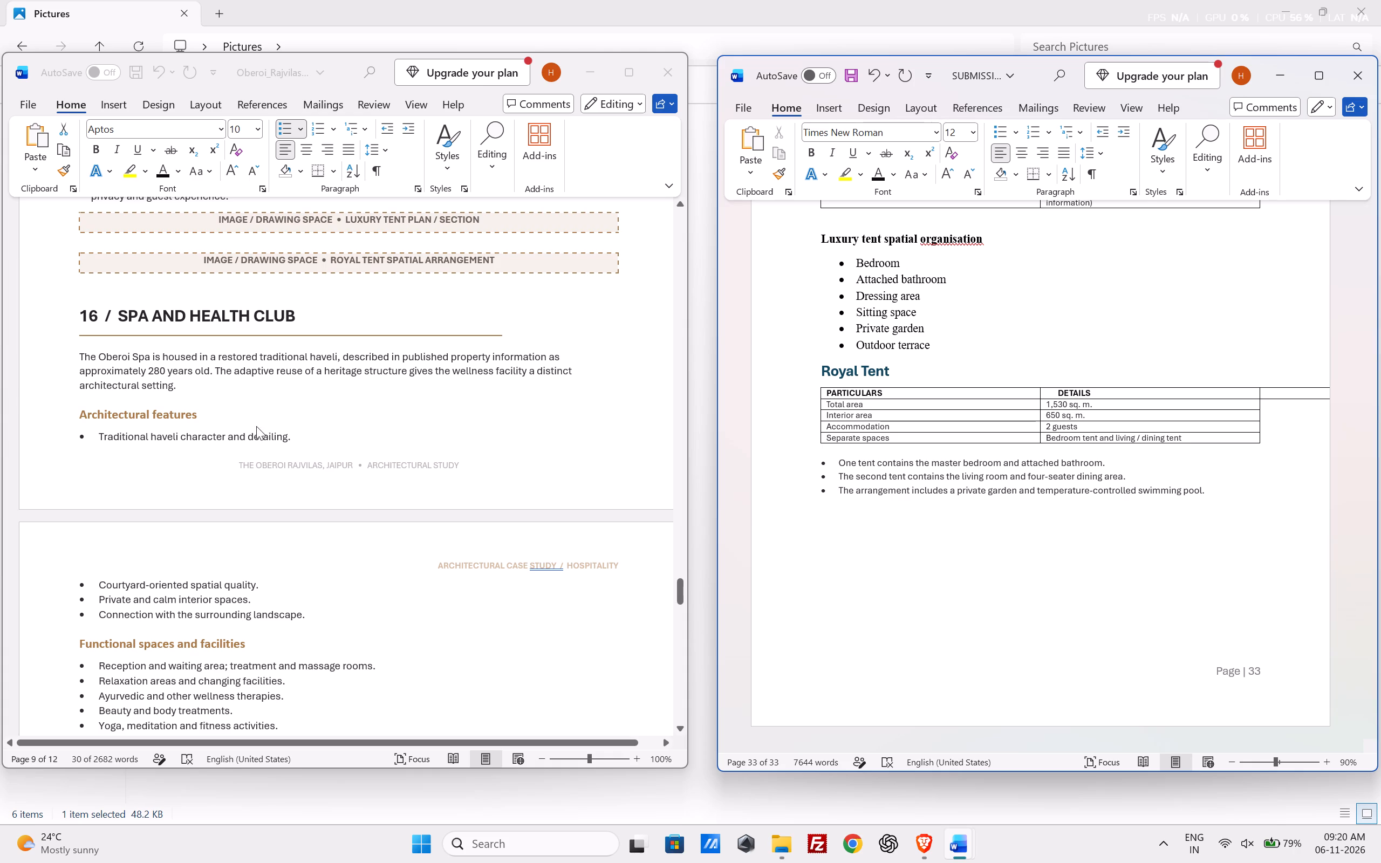
{"action": "left_click", "coordinate": [292, 313]}
{"action": "left_click_drag", "start_coordinate": [295, 316], "coordinate": [133, 321]}
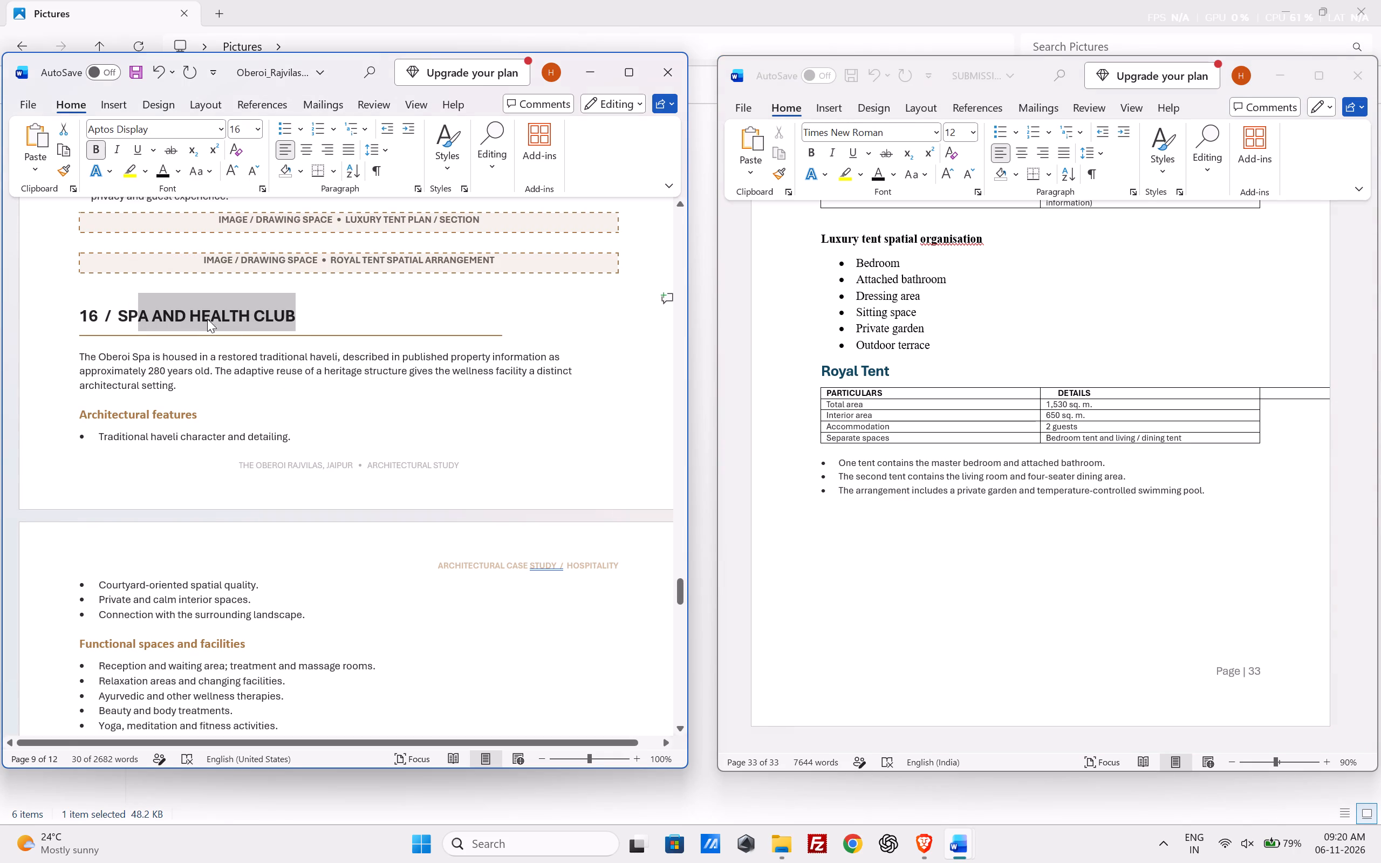
{"action": "key", "text": "ctrl+c"}
{"action": "left_click_drag", "start_coordinate": [964, 554], "coordinate": [959, 556]}
{"action": "left_click", "coordinate": [851, 543]}
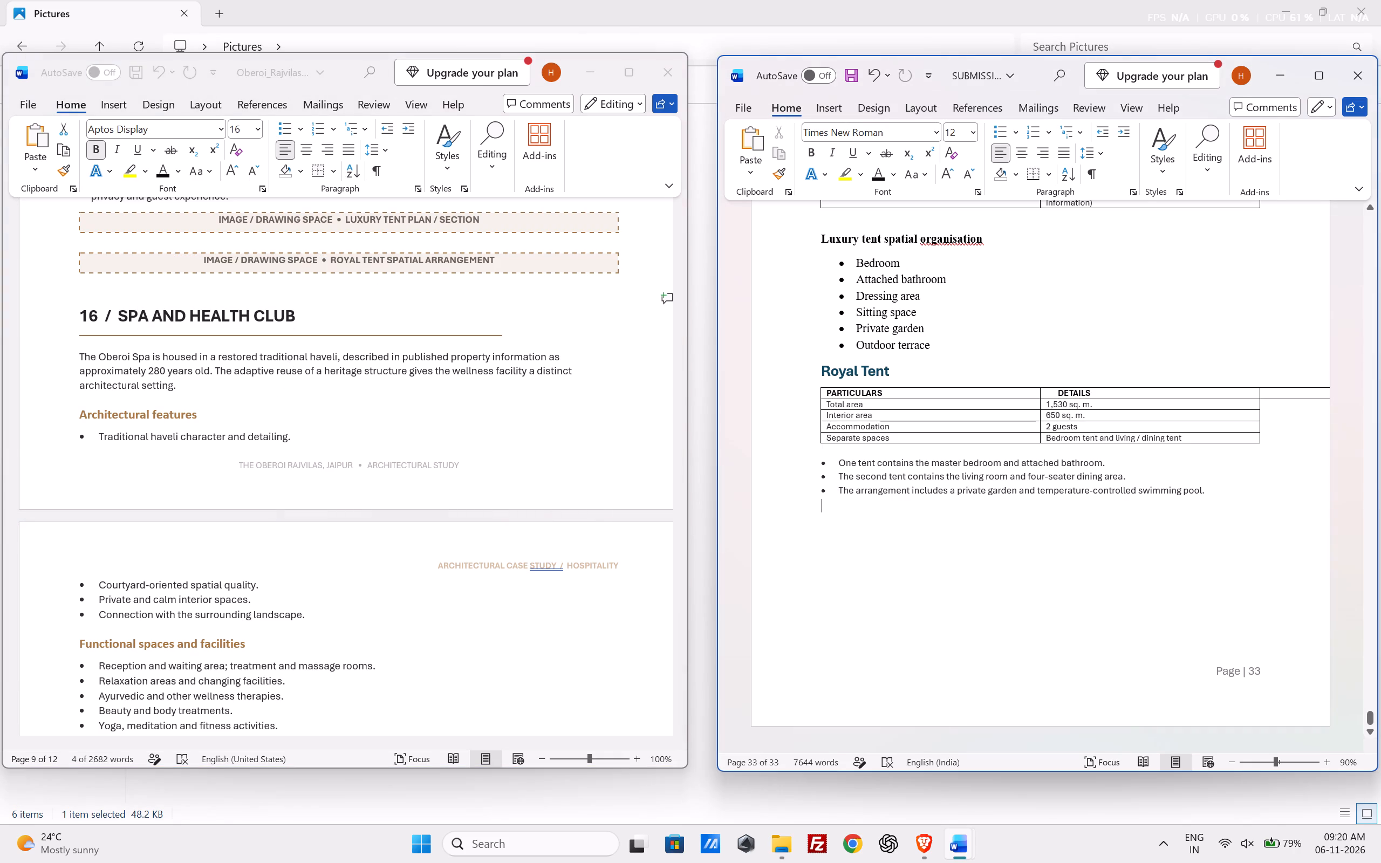
{"action": "key", "text": "Return"}
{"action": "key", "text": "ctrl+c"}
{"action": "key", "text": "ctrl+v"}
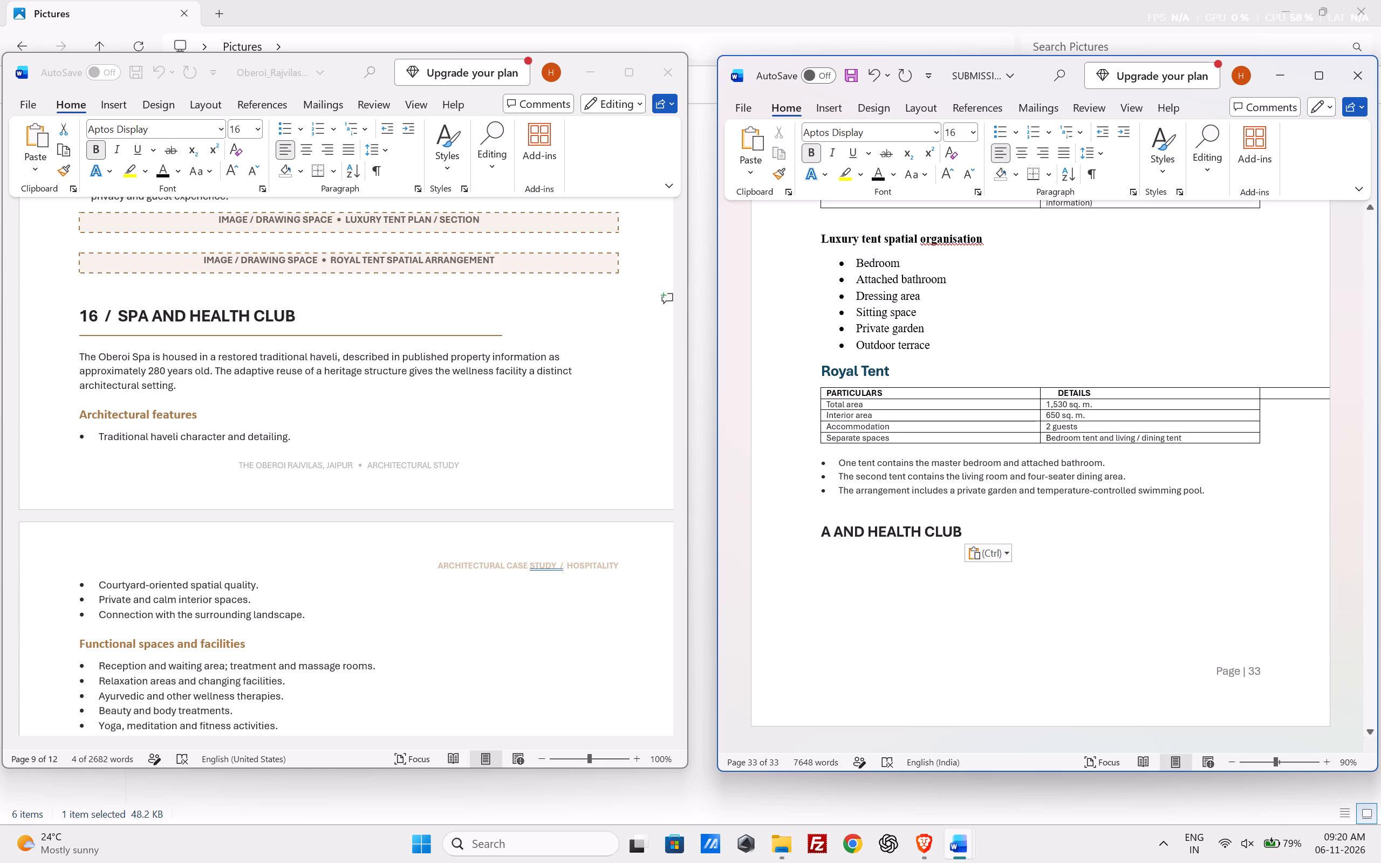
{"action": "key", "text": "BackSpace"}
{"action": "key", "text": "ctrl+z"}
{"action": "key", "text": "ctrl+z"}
Copy the full SPA AND HEALTH CLUB heading without its number and paste it below the synopsis Royal Tent bullets.
{"action": "left_click", "coordinate": [288, 314]}
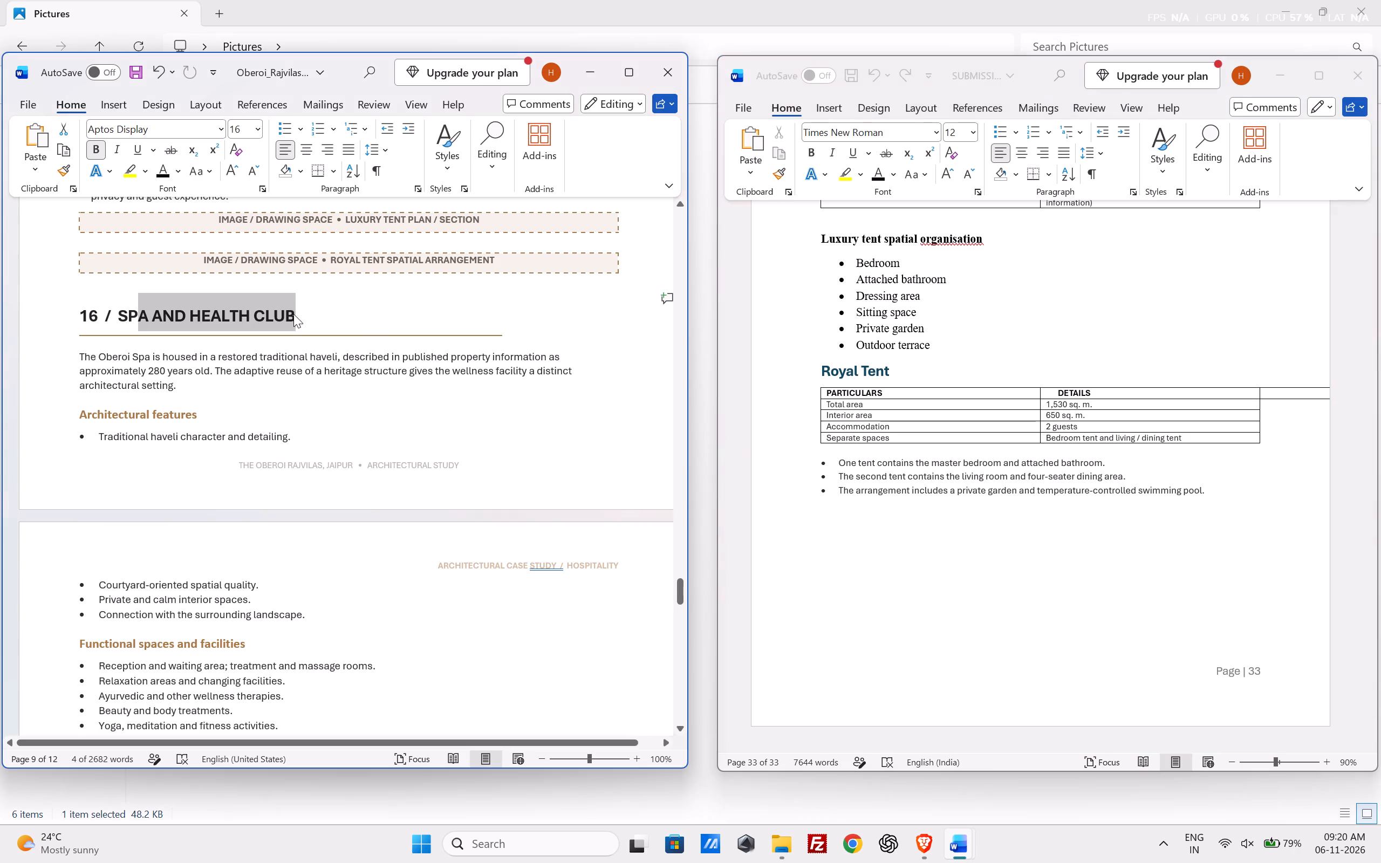
{"action": "left_click", "coordinate": [293, 314]}
{"action": "left_click_drag", "start_coordinate": [291, 319], "coordinate": [127, 321]}
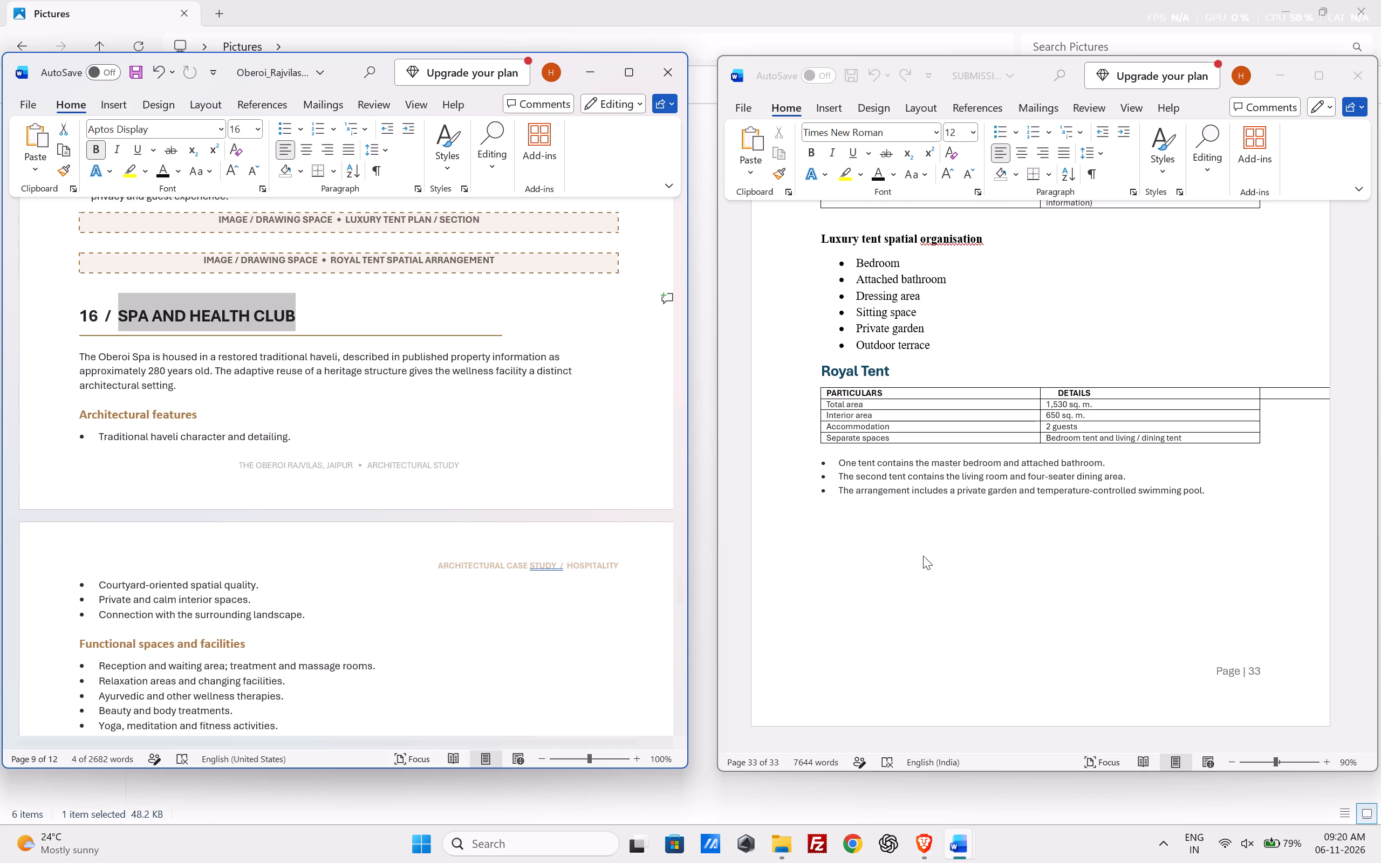
{"action": "key", "text": "ctrl+c"}
{"action": "left_click_drag", "start_coordinate": [864, 550], "coordinate": [859, 554]}
{"action": "left_click", "coordinate": [826, 561]}
{"action": "key", "text": "ctrl+c"}
{"action": "key", "text": "ctrl+v"}
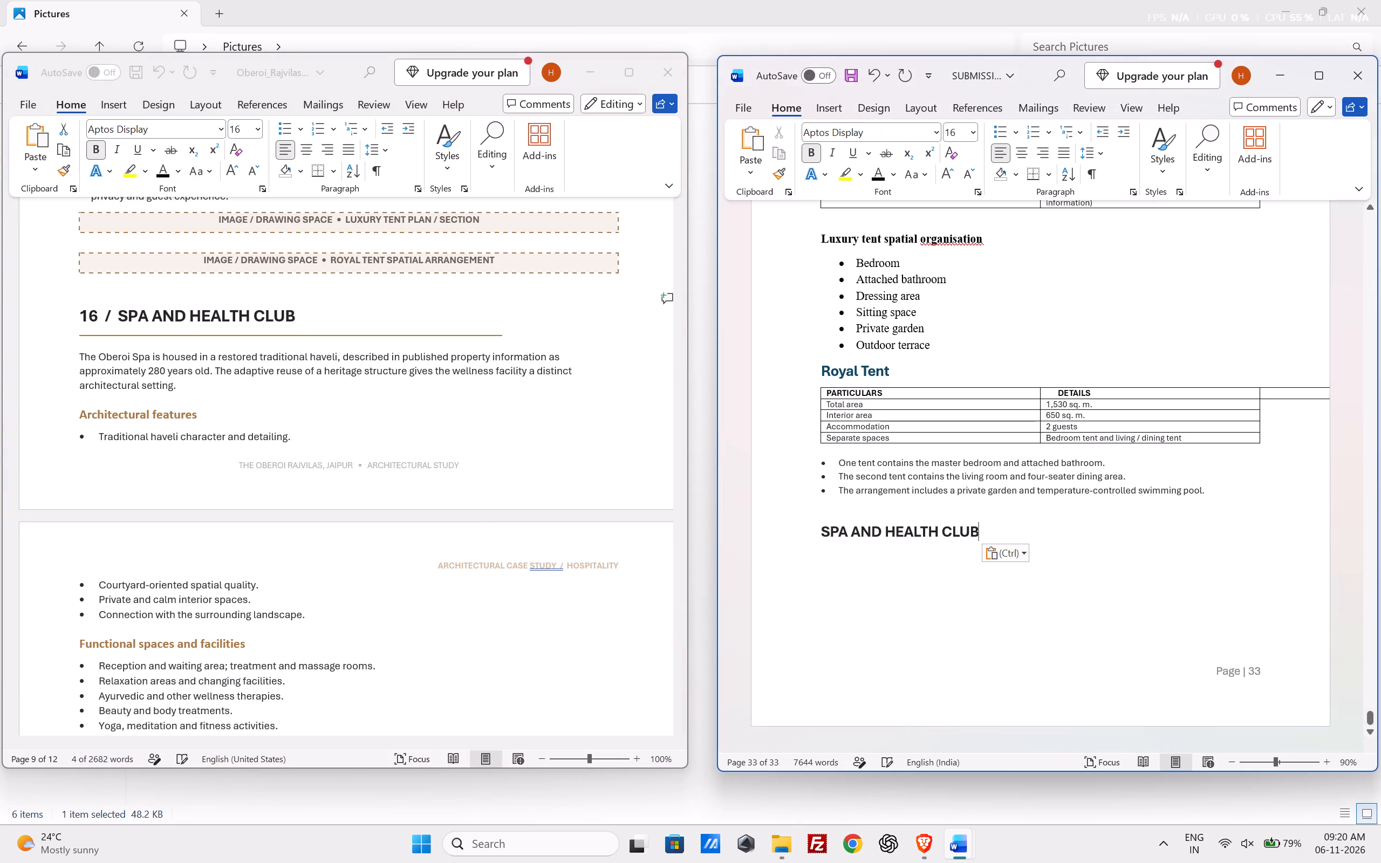
Copy the case study's introductory paragraph on the Oberoi Spa and paste it beneath the synopsis SPA AND HEALTH CLUB heading.
{"action": "left_click", "coordinate": [899, 565]}
{"action": "scroll", "coordinate": [412, 341], "scroll_direction": "down", "scroll_amount": 3}
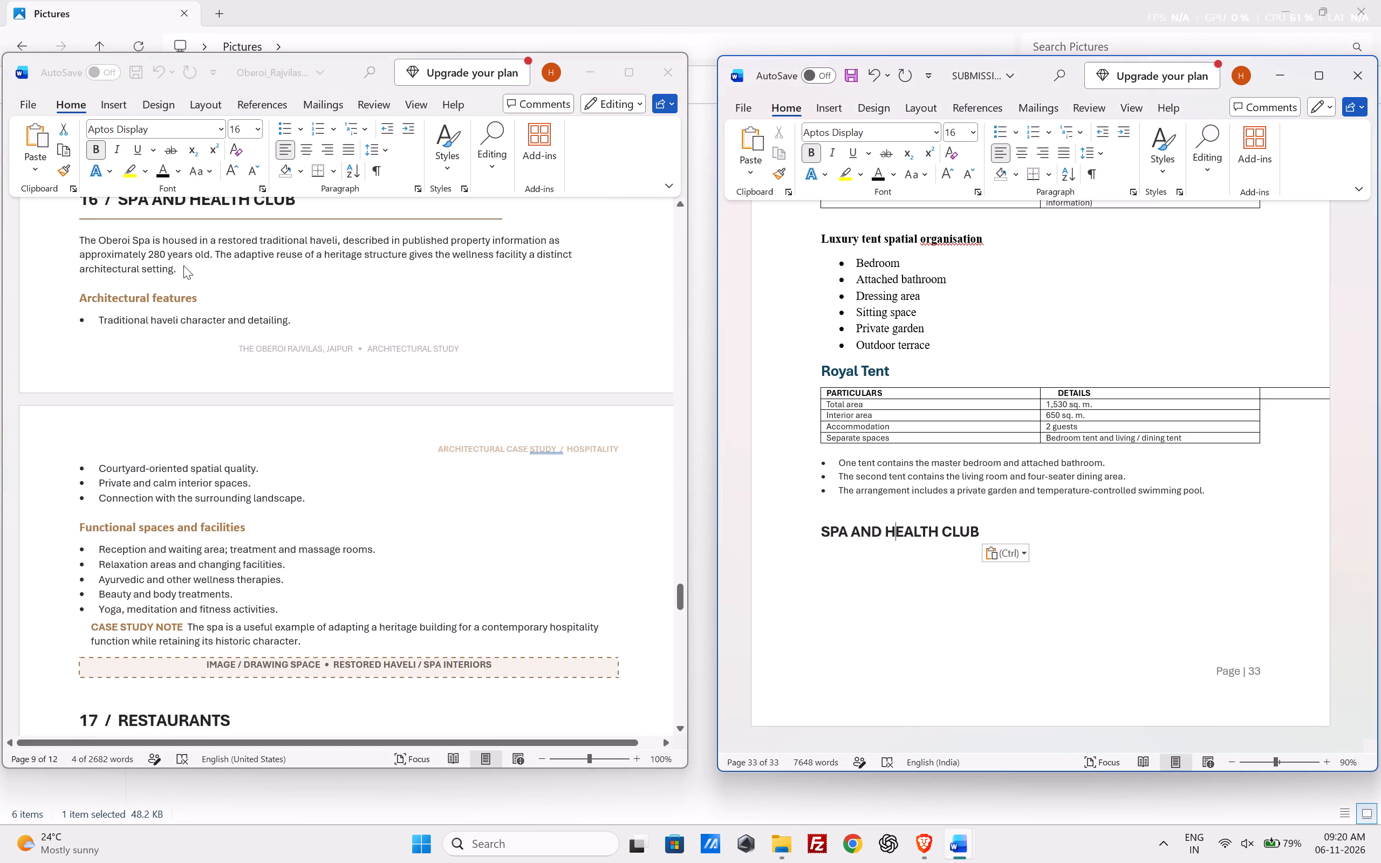
{"action": "left_click", "coordinate": [174, 266]}
{"action": "left_click_drag", "start_coordinate": [176, 269], "coordinate": [76, 234]}
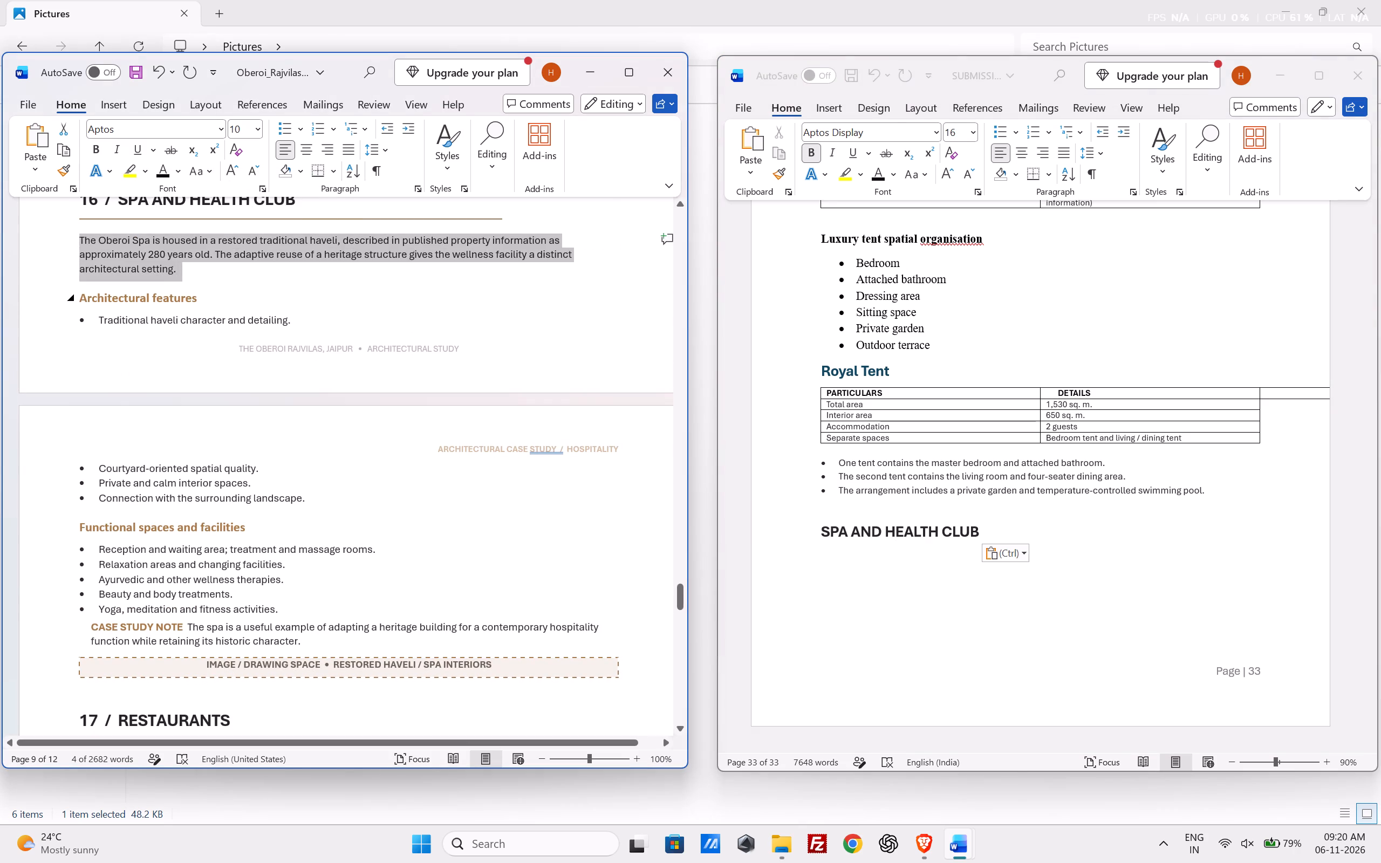
{"action": "key", "text": "ctrl+c"}
{"action": "left_click", "coordinate": [922, 587]}
{"action": "left_click", "coordinate": [857, 569]}
{"action": "left_click_drag", "start_coordinate": [830, 571], "coordinate": [837, 571]}
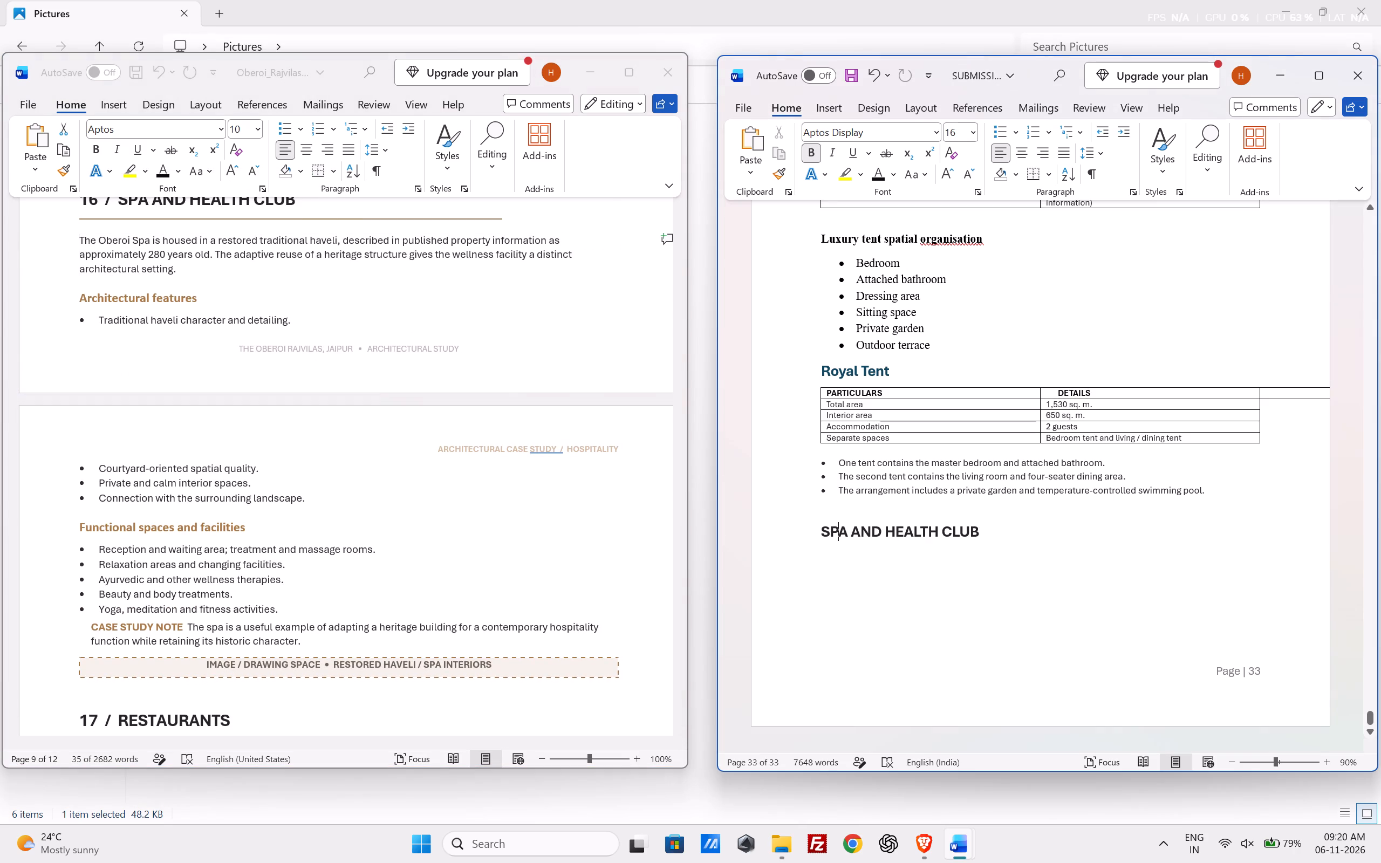
{"action": "left_click", "coordinate": [985, 547]}
{"action": "key", "text": "Return"}
{"action": "key", "text": "ctrl+v"}
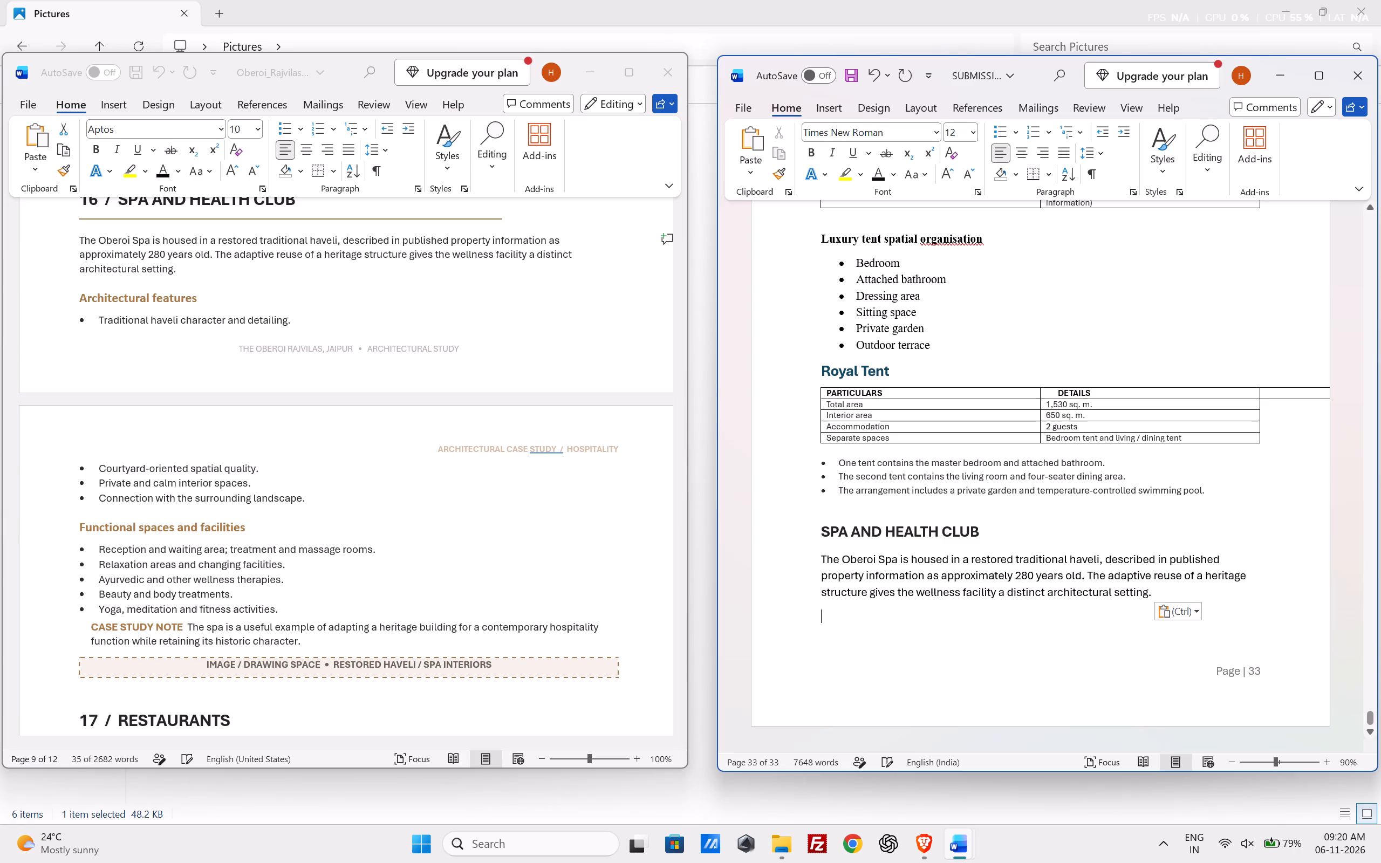
Copy the spa's Architectural features and Functional spaces and facilities headings with their bullets and paste them below the synopsis spa paragraph.
{"action": "scroll", "coordinate": [956, 506], "scroll_direction": "down", "scroll_amount": 12}
{"action": "left_click", "coordinate": [196, 412]}
{"action": "left_click_drag", "start_coordinate": [289, 608], "coordinate": [68, 295]}
{"action": "key", "text": "ctrl+c"}
{"action": "left_click_drag", "start_coordinate": [888, 637], "coordinate": [877, 633]}
{"action": "left_click", "coordinate": [839, 629]}
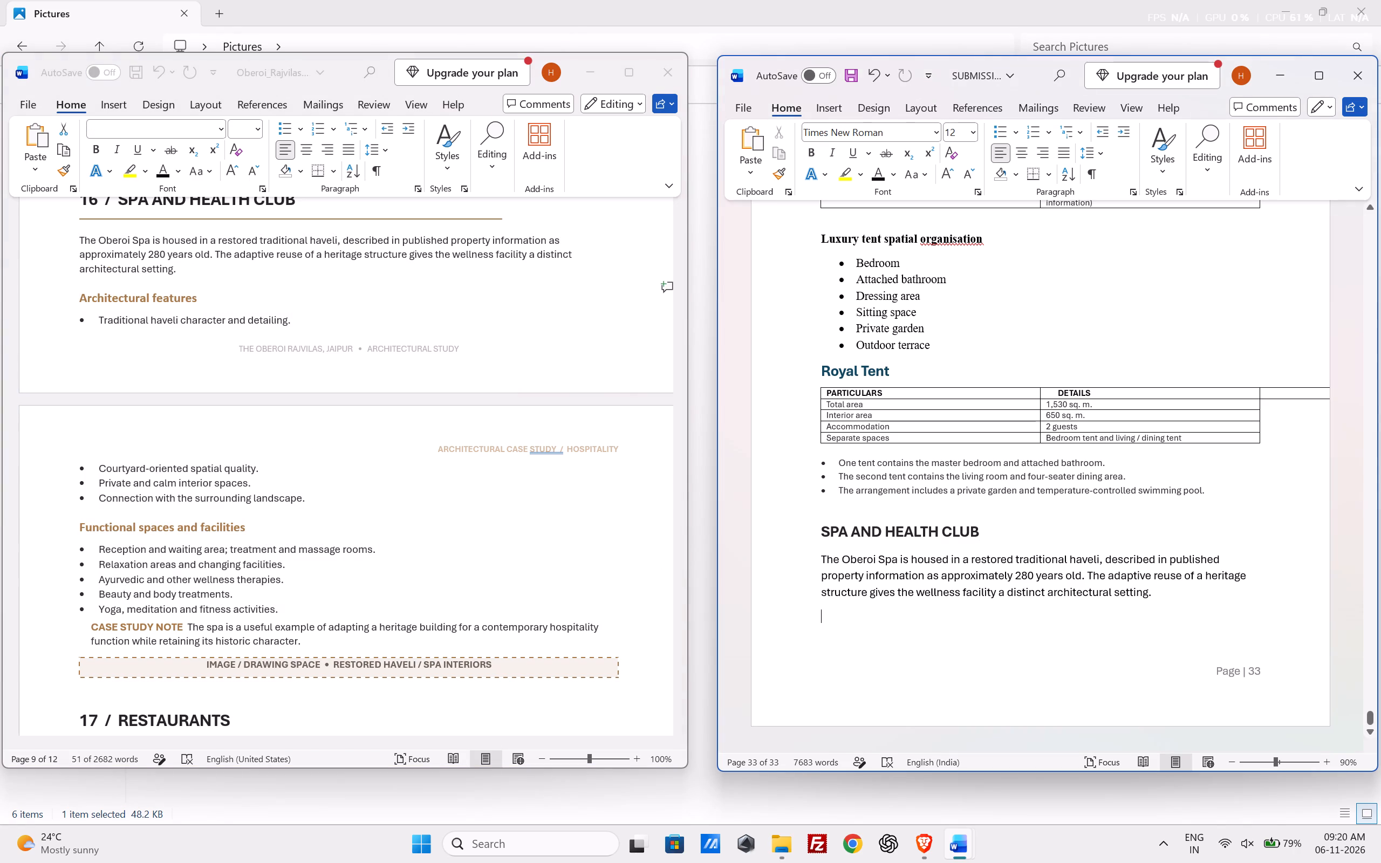
{"action": "key", "text": "ctrl+v"}
Copy the RESTAURANTS heading without its number and paste it, after a blank line, below the synopsis spa facilities bullets.
{"action": "scroll", "coordinate": [843, 465], "scroll_direction": "down", "scroll_amount": 2}
{"action": "scroll", "coordinate": [855, 410], "scroll_direction": "down", "scroll_amount": 6}
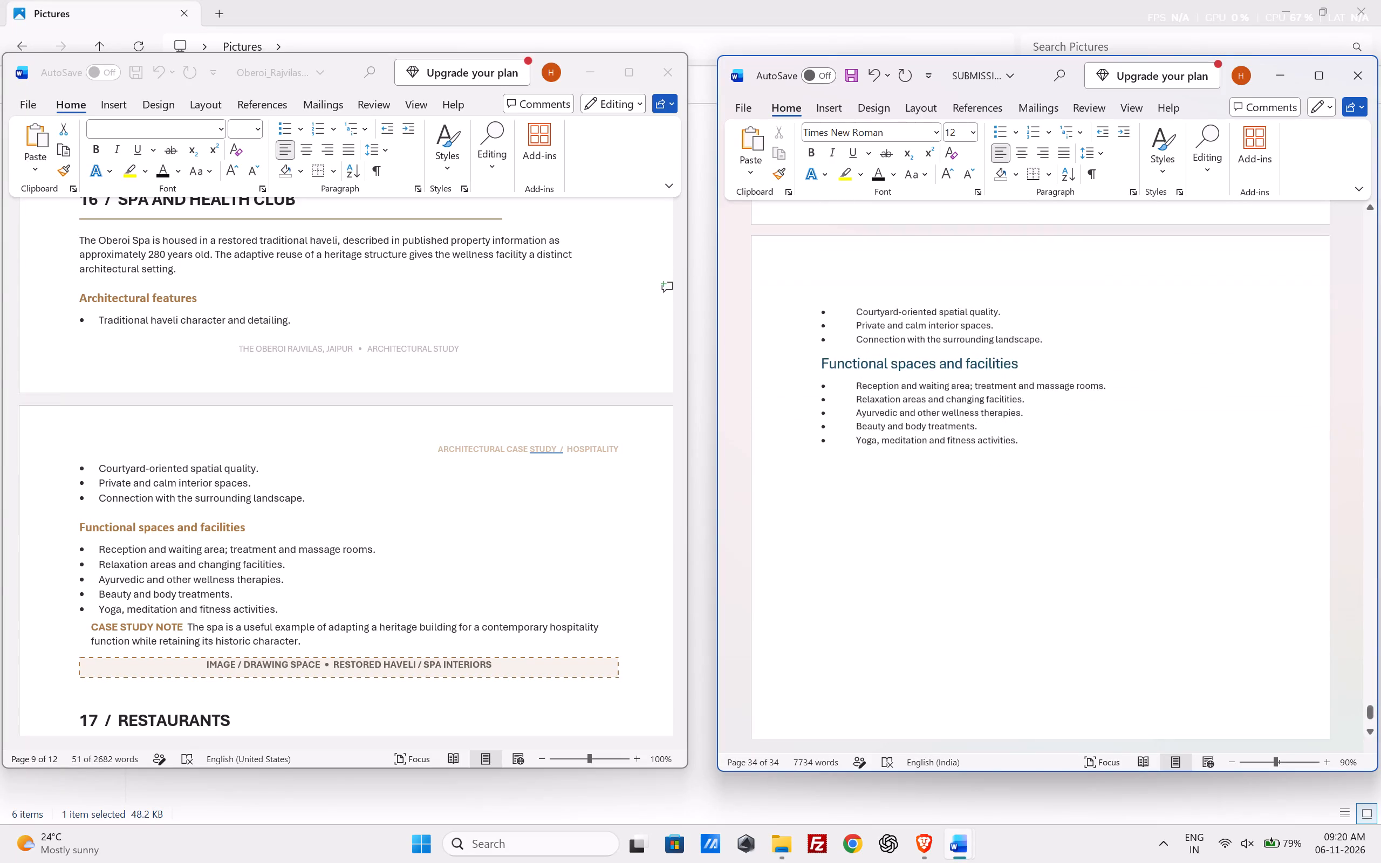
{"action": "scroll", "coordinate": [857, 407], "scroll_direction": "up", "scroll_amount": 7}
{"action": "scroll", "coordinate": [935, 481], "scroll_direction": "up", "scroll_amount": 3}
{"action": "scroll", "coordinate": [950, 482], "scroll_direction": "down", "scroll_amount": 8}
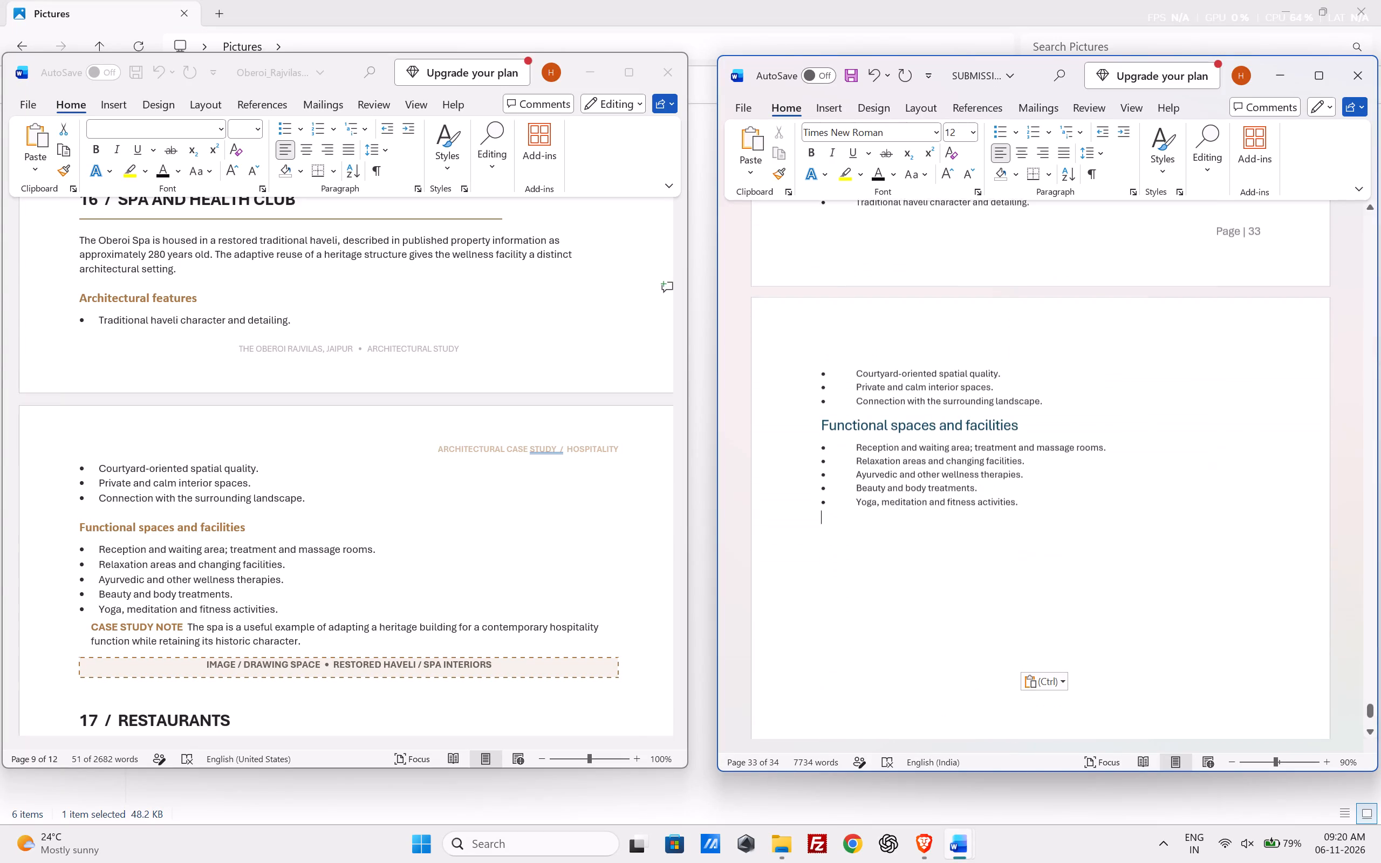
{"action": "scroll", "coordinate": [951, 488], "scroll_direction": "down", "scroll_amount": 3}
{"action": "scroll", "coordinate": [281, 466], "scroll_direction": "down", "scroll_amount": 9}
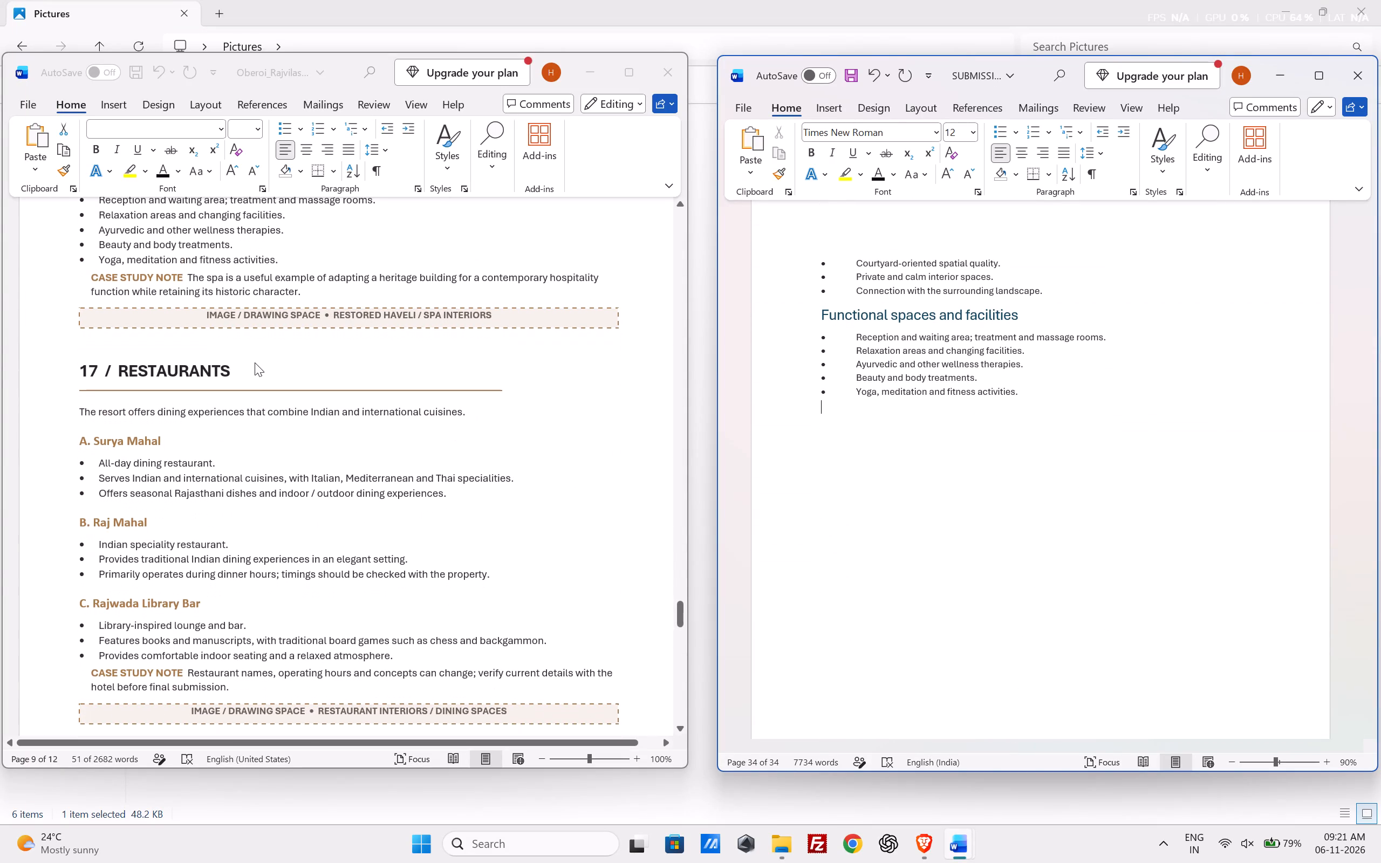
{"action": "left_click_drag", "start_coordinate": [240, 368], "coordinate": [235, 370]}
{"action": "left_click_drag", "start_coordinate": [226, 372], "coordinate": [121, 371]}
{"action": "key", "text": "ctrl+c"}
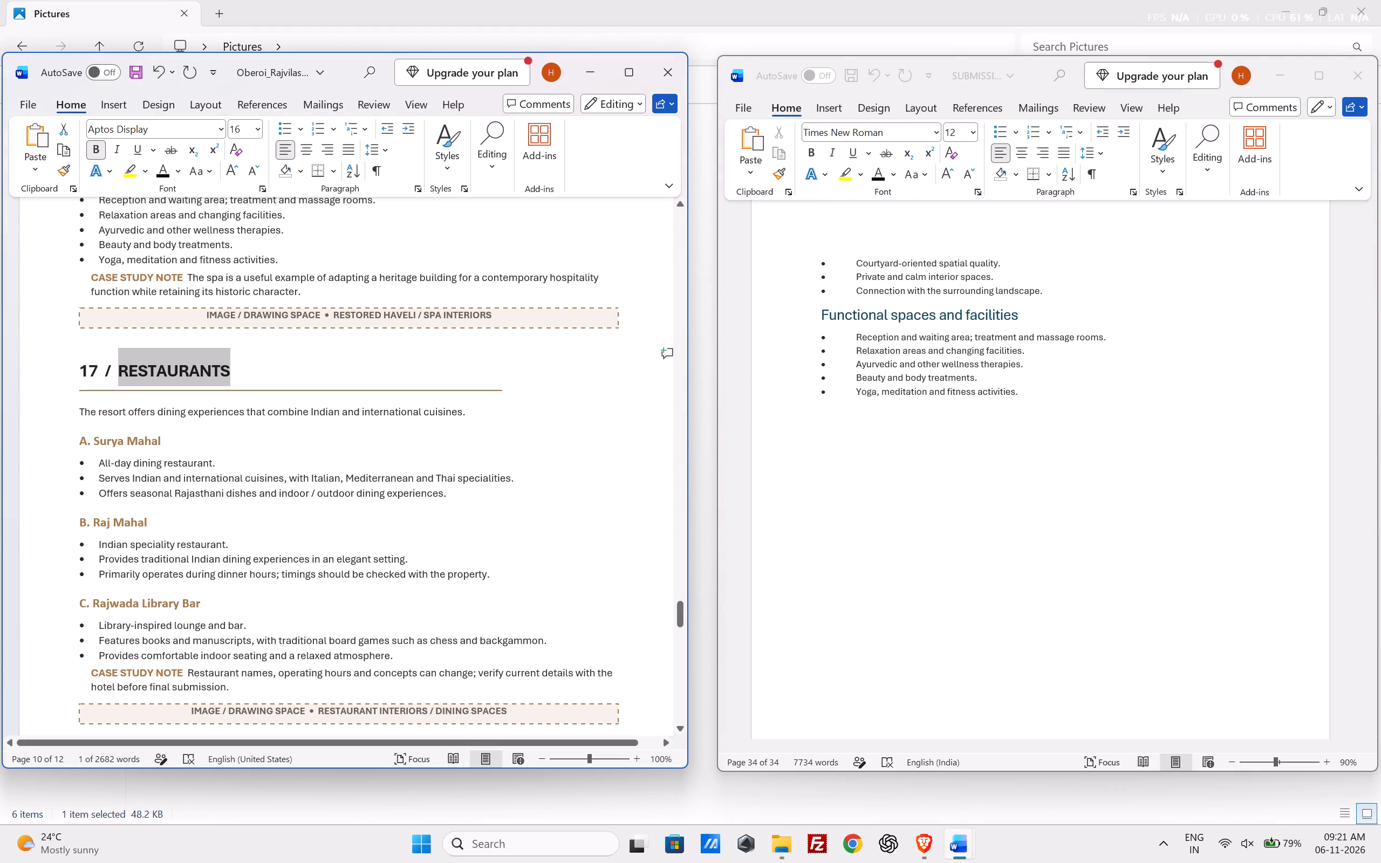
{"action": "left_click", "coordinate": [869, 447]}
{"action": "left_click", "coordinate": [833, 458]}
{"action": "key", "text": "Return"}
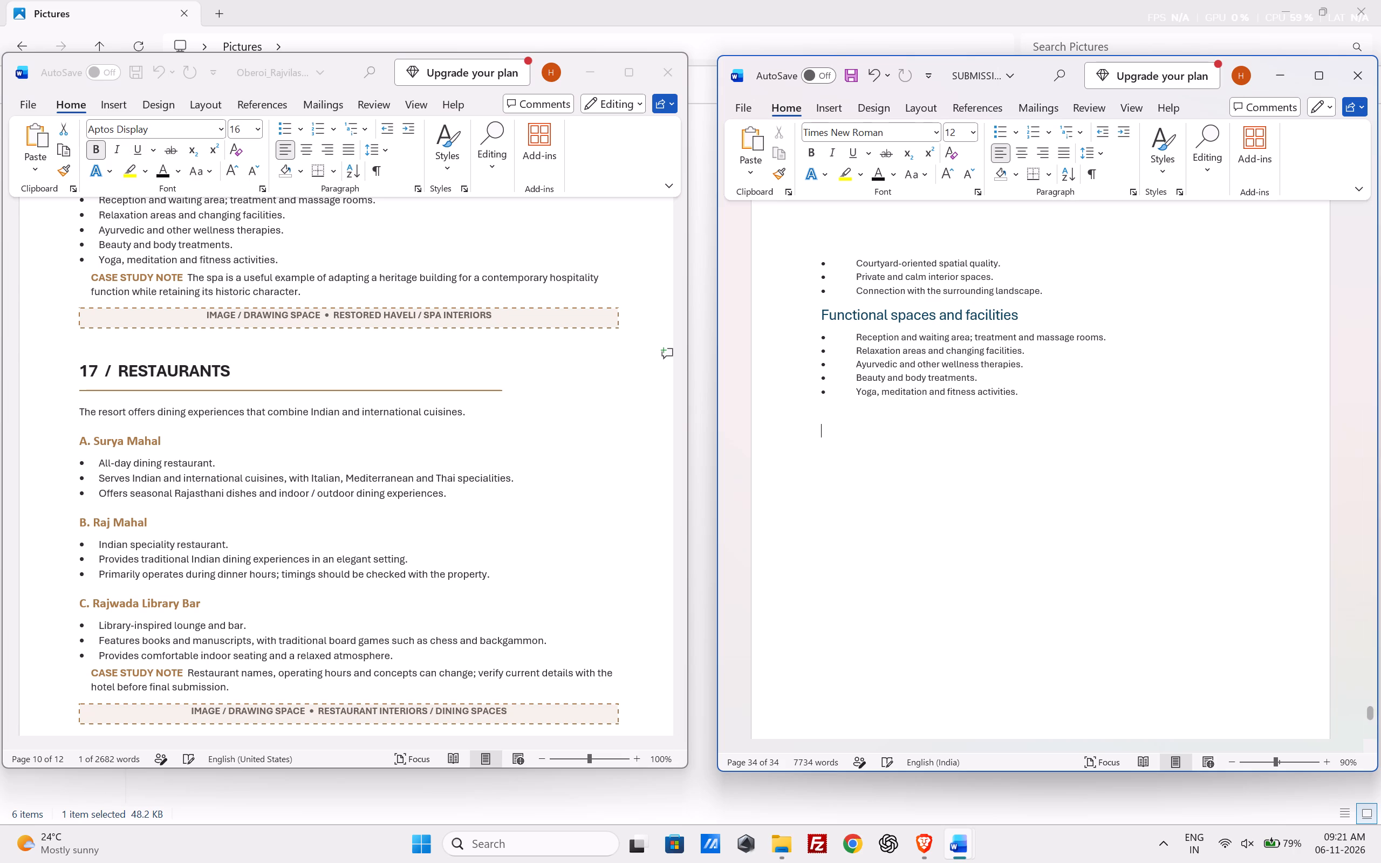
{"action": "key", "text": "ctrl+v"}
Copy the restaurant introduction and the Surya Mahal, Raj Mahal and Rajwada Library Bar text and paste it under the synopsis RESTAURANTS heading.
{"action": "scroll", "coordinate": [413, 441], "scroll_direction": "down", "scroll_amount": 3}
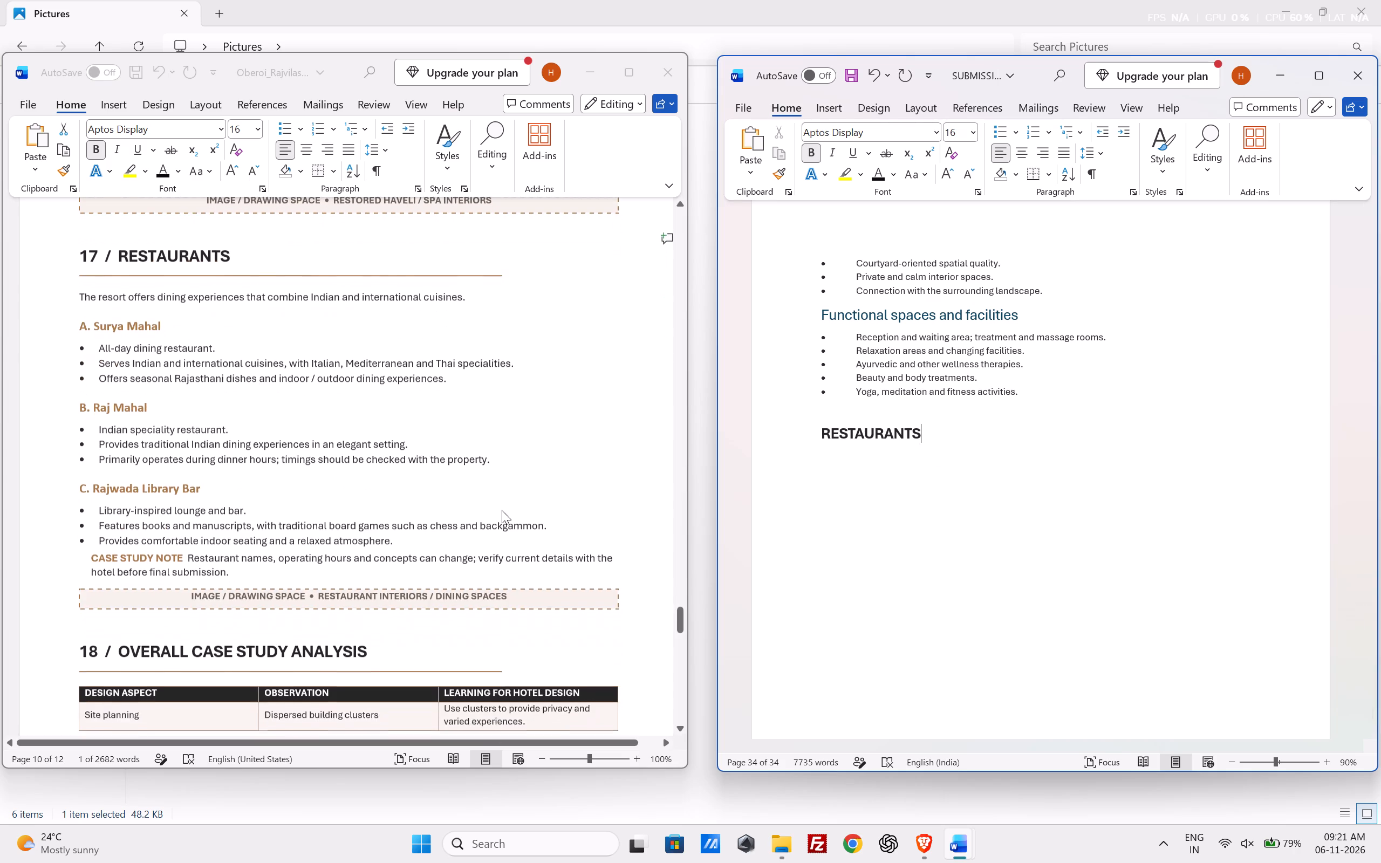
{"action": "scroll", "coordinate": [131, 491], "scroll_direction": "up", "scroll_amount": 1}
{"action": "left_click", "coordinate": [426, 581]}
{"action": "left_click_drag", "start_coordinate": [391, 578], "coordinate": [185, 504]}
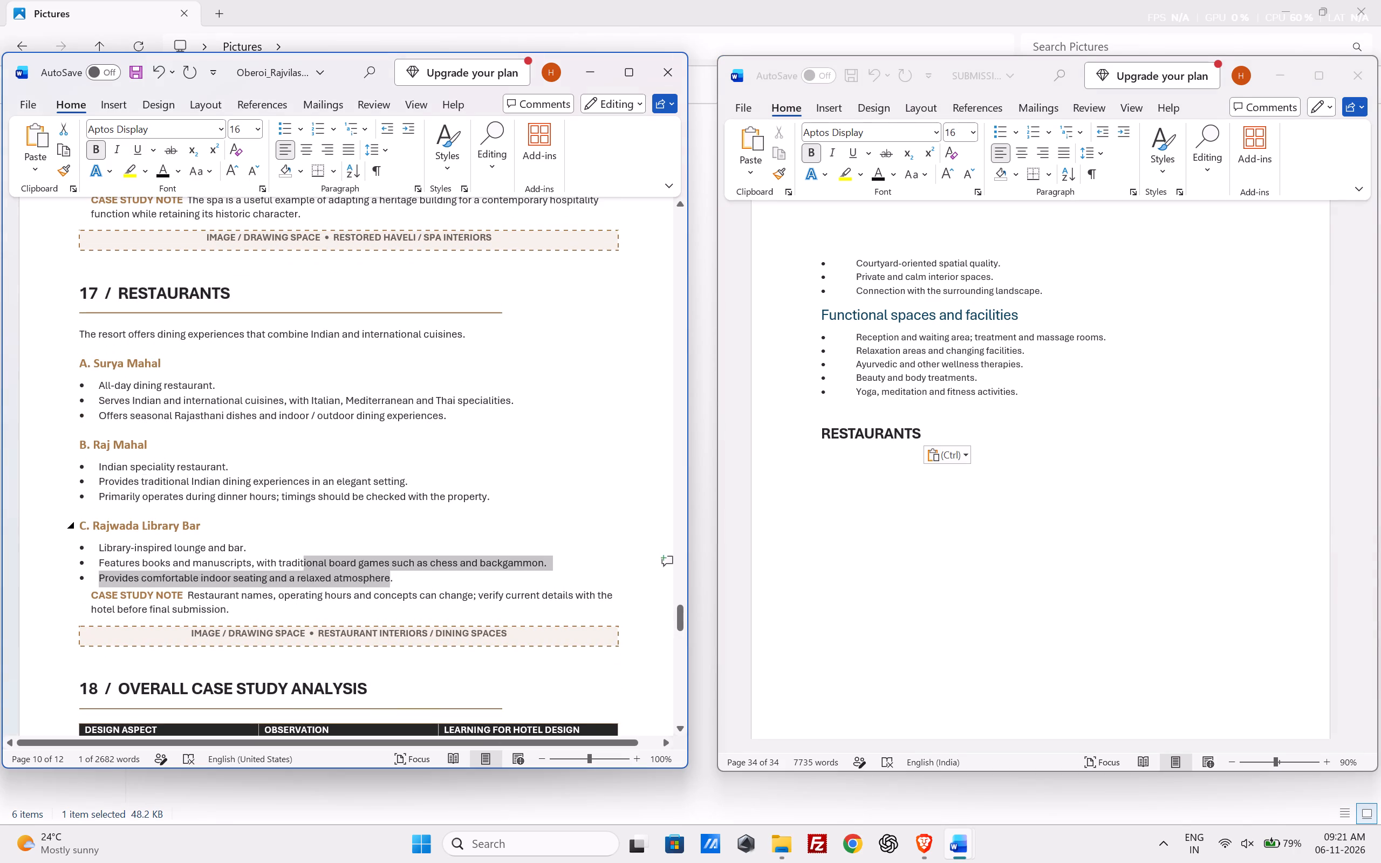
{"action": "left_click_drag", "start_coordinate": [185, 504], "coordinate": [66, 335]}
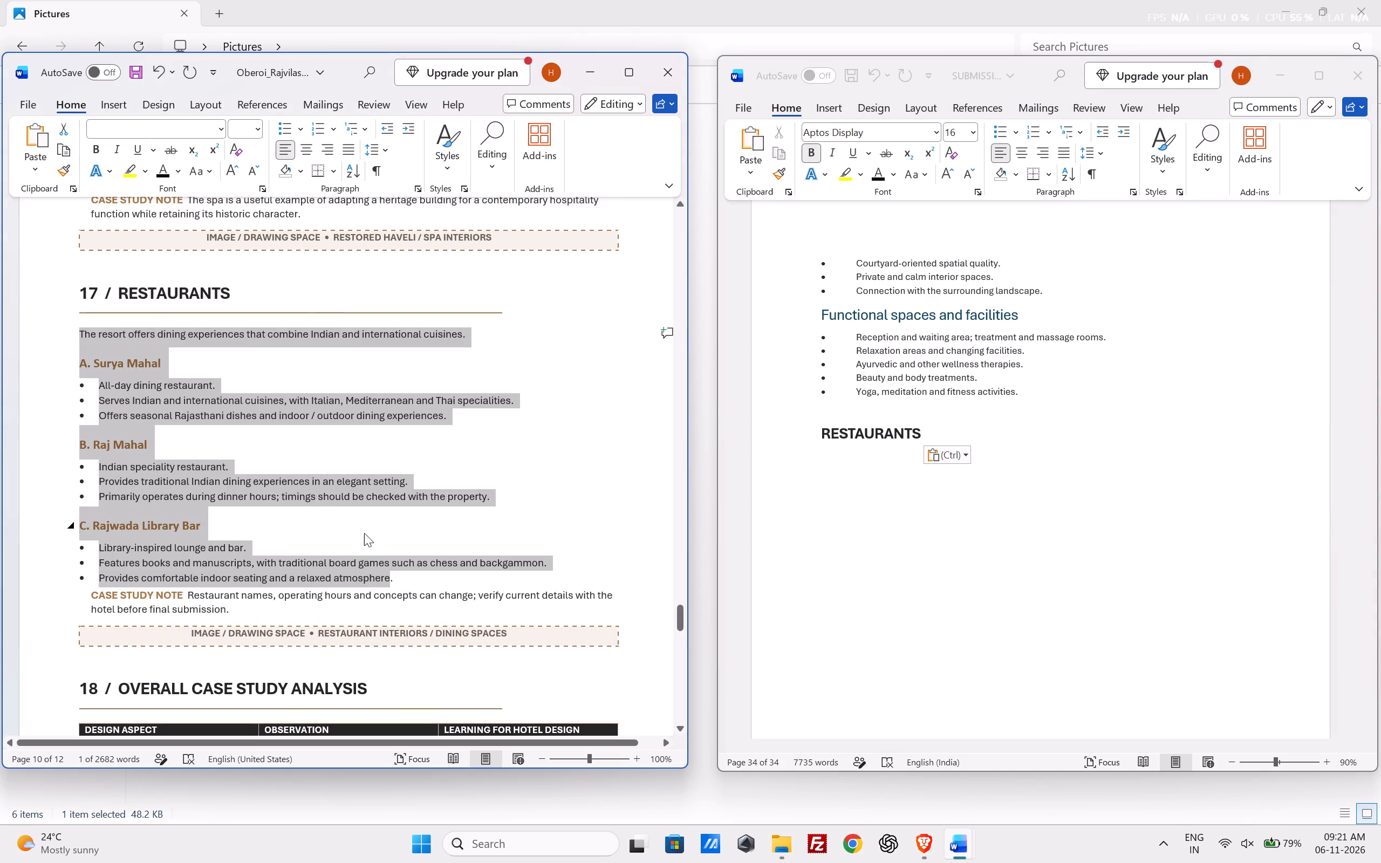
{"action": "key", "text": "ctrl+c"}
{"action": "left_click_drag", "start_coordinate": [842, 505], "coordinate": [836, 501]}
{"action": "left_click", "coordinate": [832, 475]}
{"action": "left_click", "coordinate": [830, 472]}
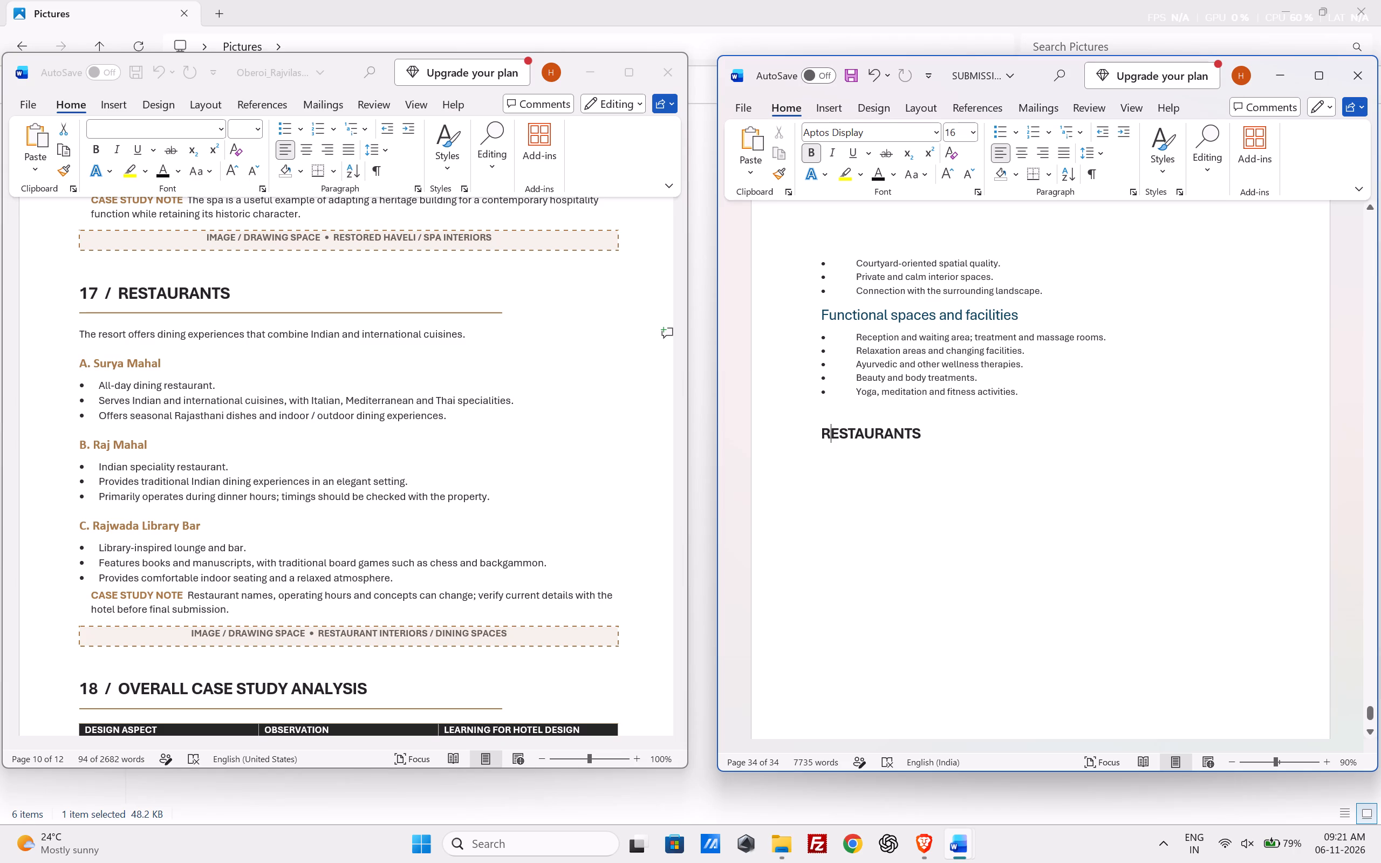
{"action": "left_click", "coordinate": [954, 446]}
{"action": "left_click", "coordinate": [842, 498]}
{"action": "left_click", "coordinate": [804, 490]}
{"action": "left_click_drag", "start_coordinate": [1022, 430], "coordinate": [1014, 426]}
{"action": "left_click", "coordinate": [1003, 415]}
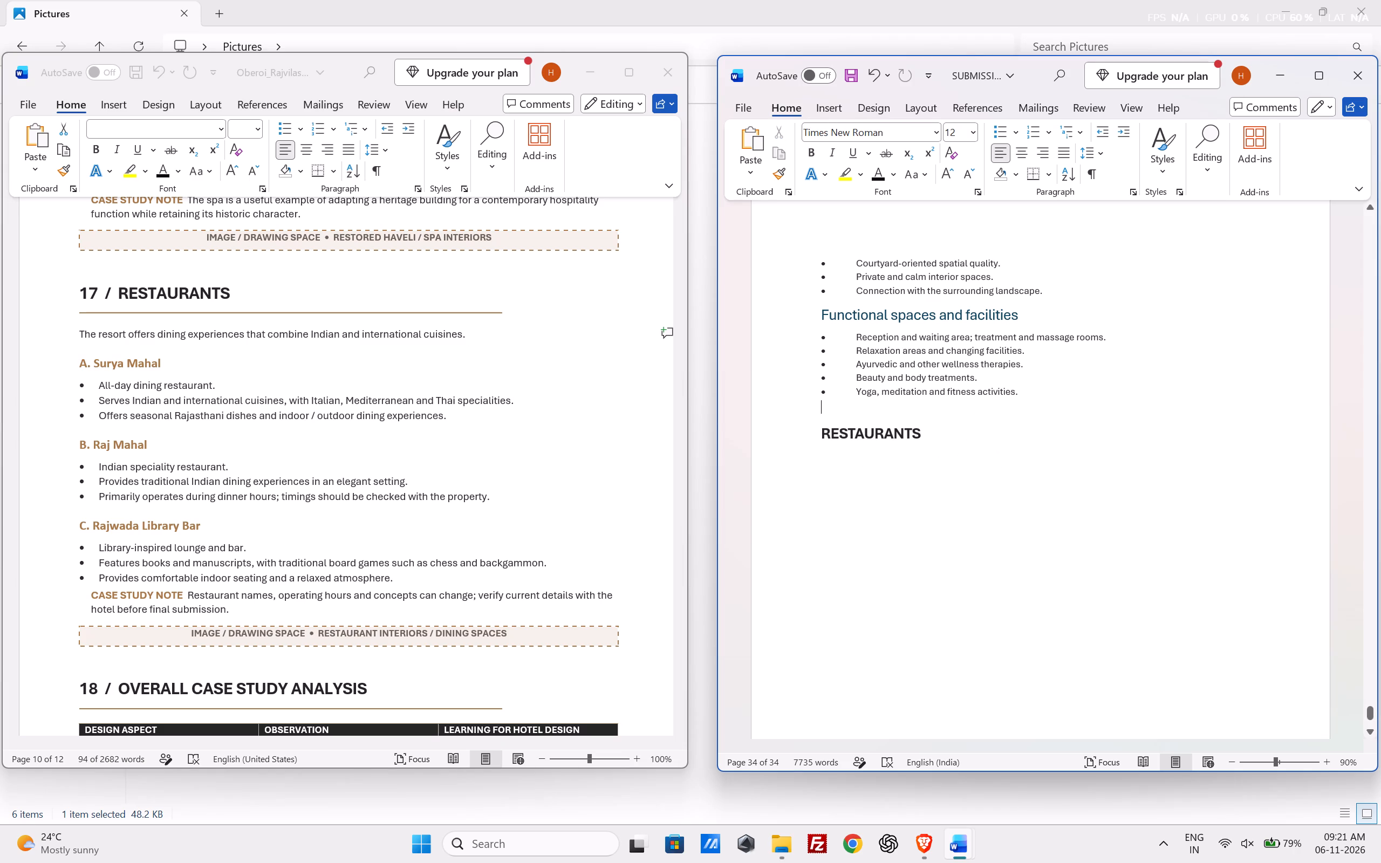
{"action": "left_click", "coordinate": [948, 437]}
{"action": "key", "text": "Return"}
{"action": "key", "text": "ctrl+v"}
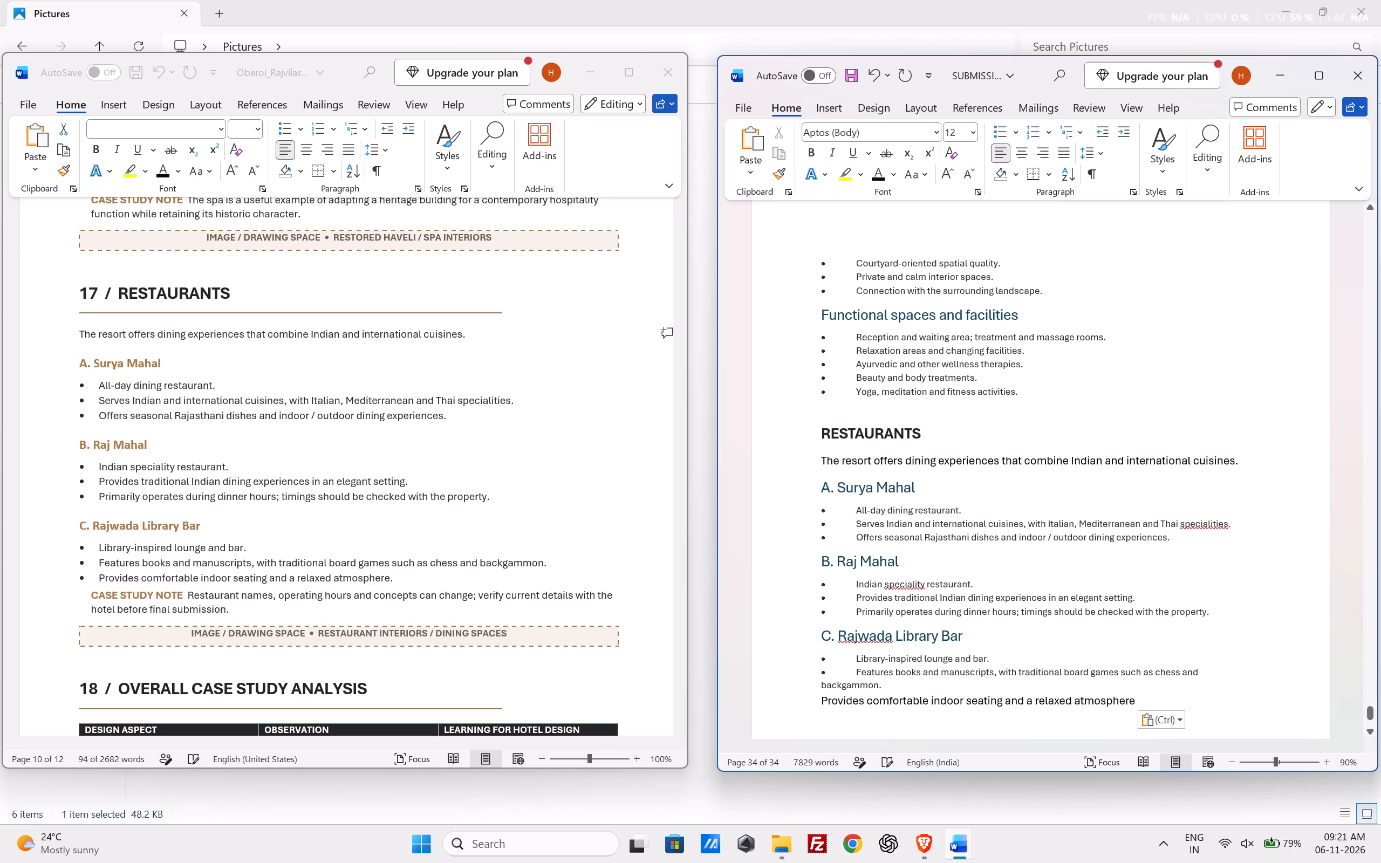
Correct the flagged spellings in the synopsis Restaurants section to "specialty", "specialties" and "Raj Wada".
{"action": "scroll", "coordinate": [892, 418], "scroll_direction": "down", "scroll_amount": 6}
{"action": "left_click", "coordinate": [905, 391]}
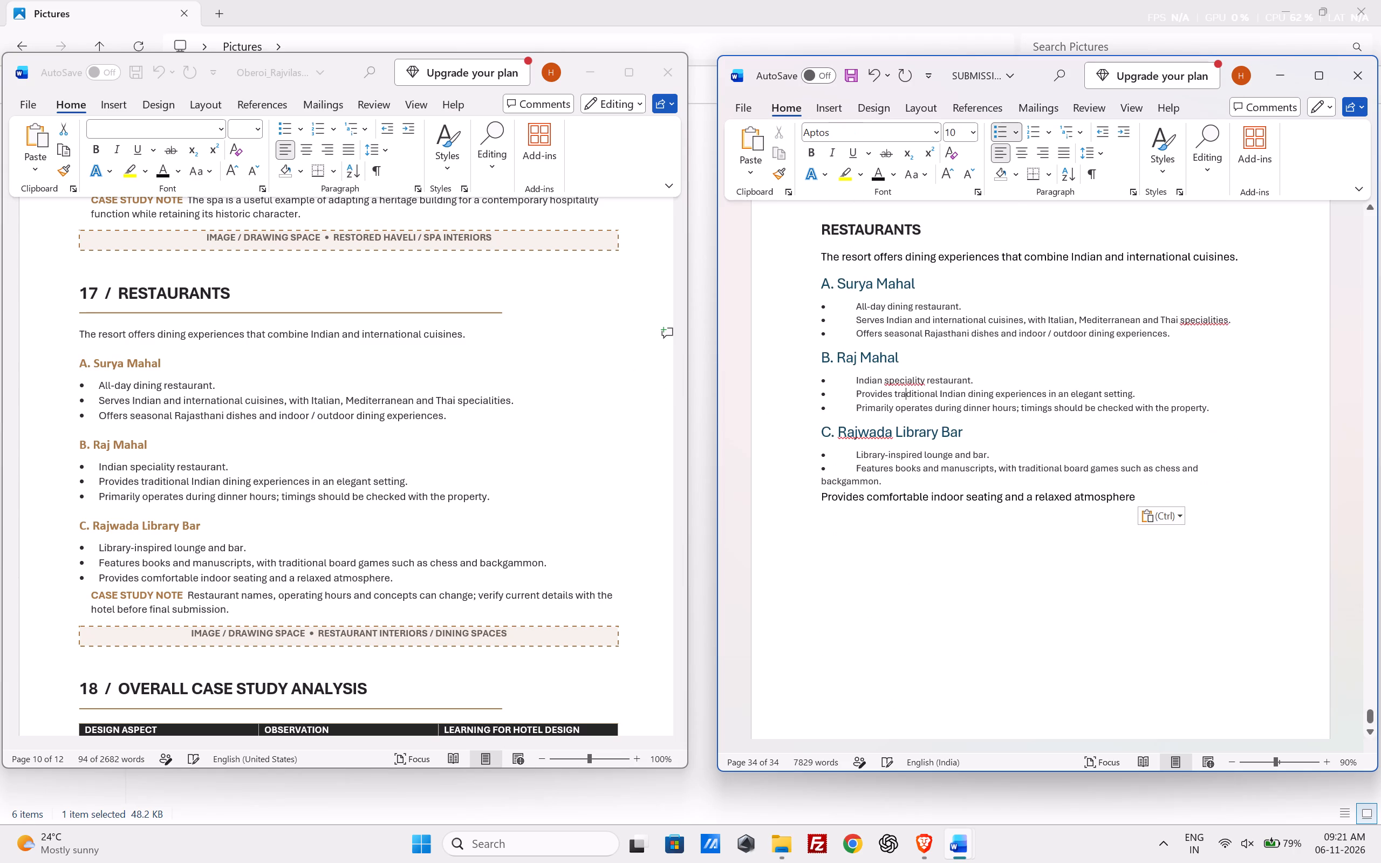
{"action": "left_click", "coordinate": [905, 381]}
{"action": "right_click", "coordinate": [905, 381]}
{"action": "left_click", "coordinate": [833, 401]}
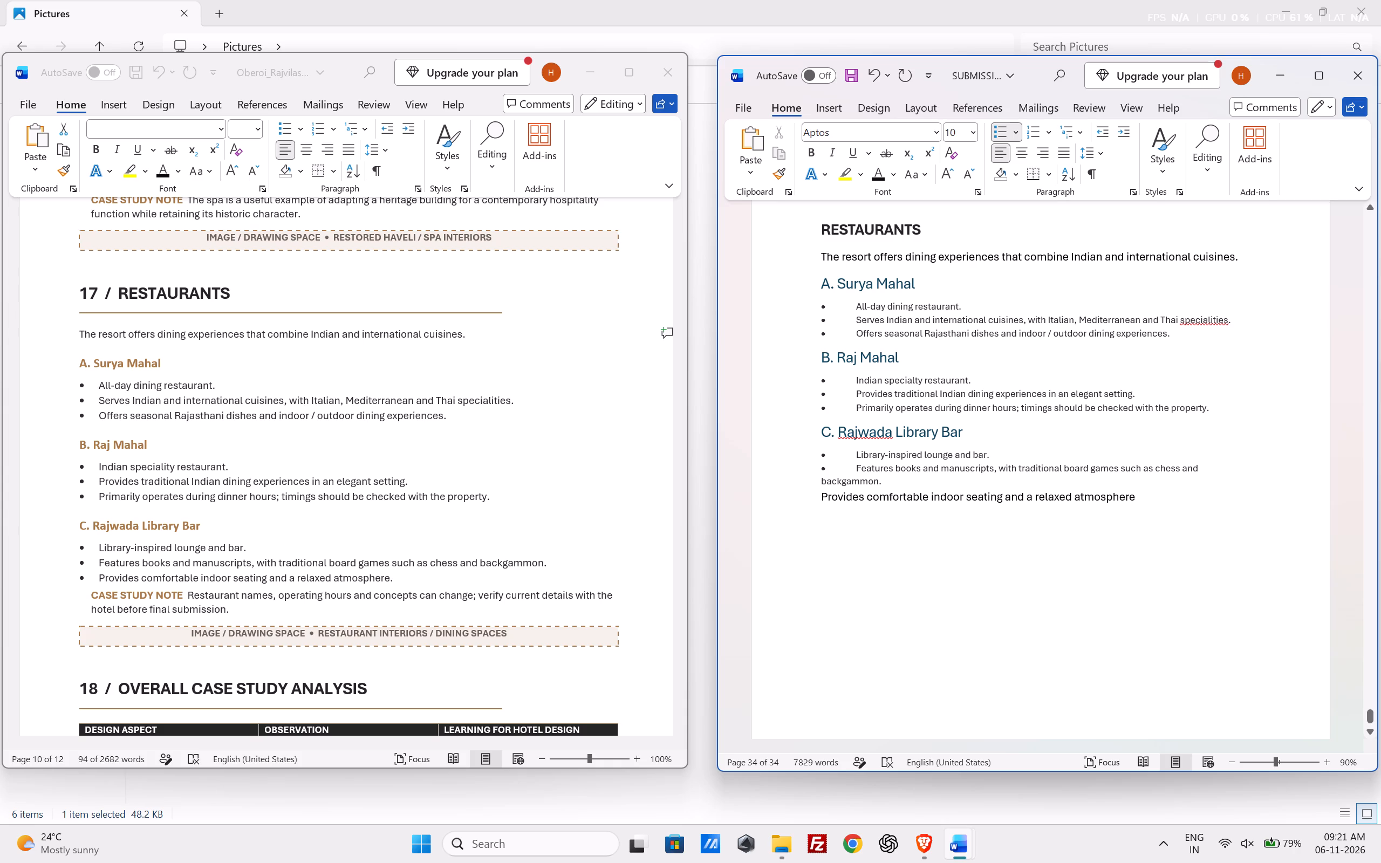
{"action": "left_click", "coordinate": [1208, 316]}
{"action": "right_click", "coordinate": [1208, 316]}
{"action": "left_click", "coordinate": [1166, 338]}
{"action": "left_click", "coordinate": [886, 437]}
{"action": "right_click", "coordinate": [858, 432]}
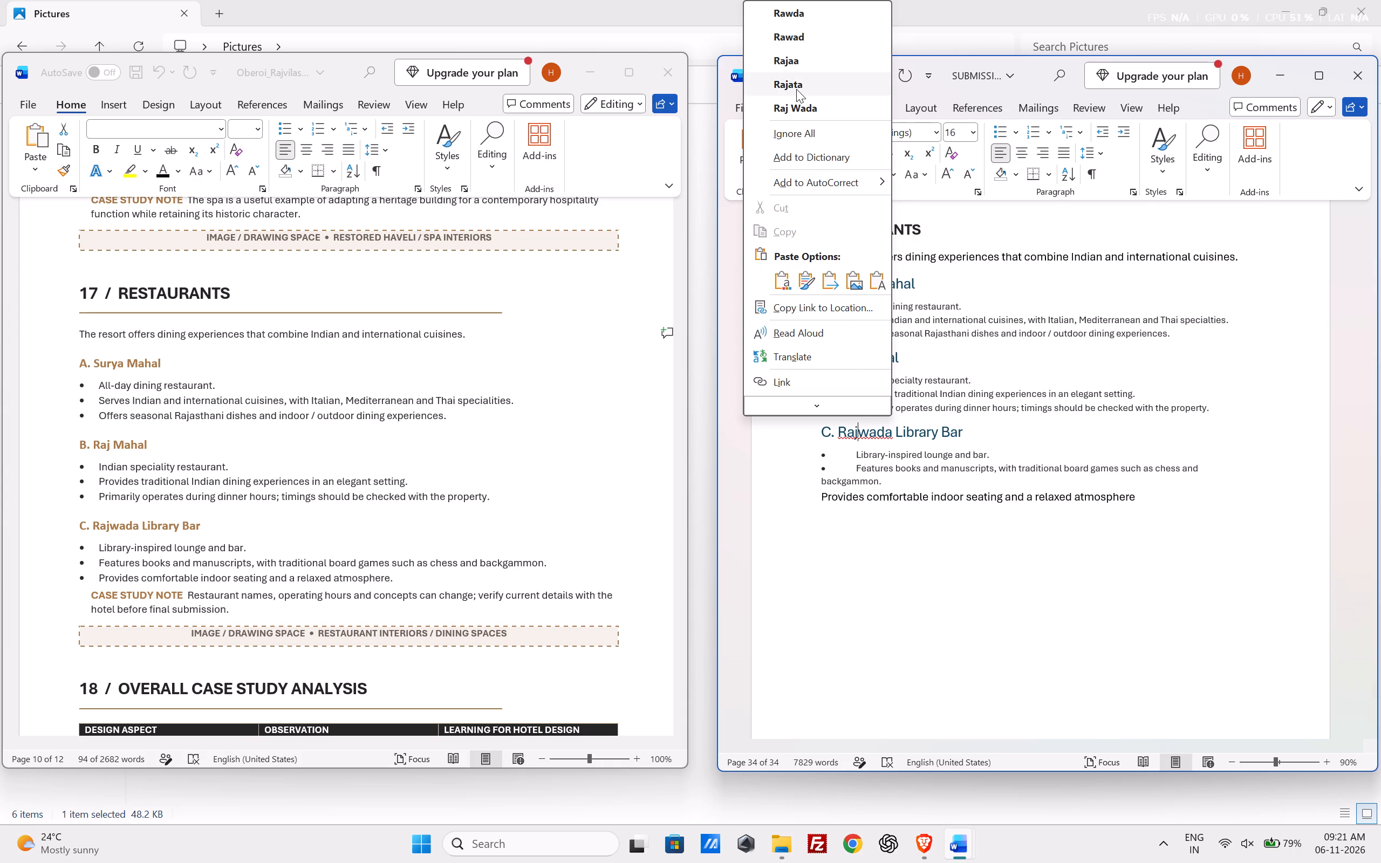
{"action": "left_click", "coordinate": [796, 108]}
Review the synopsis Restaurants section and the remaining case study sections from Overall Case Study Analysis through Reference Sources.
{"action": "scroll", "coordinate": [918, 444], "scroll_direction": "down", "scroll_amount": 4}
{"action": "scroll", "coordinate": [943, 544], "scroll_direction": "up", "scroll_amount": 10}
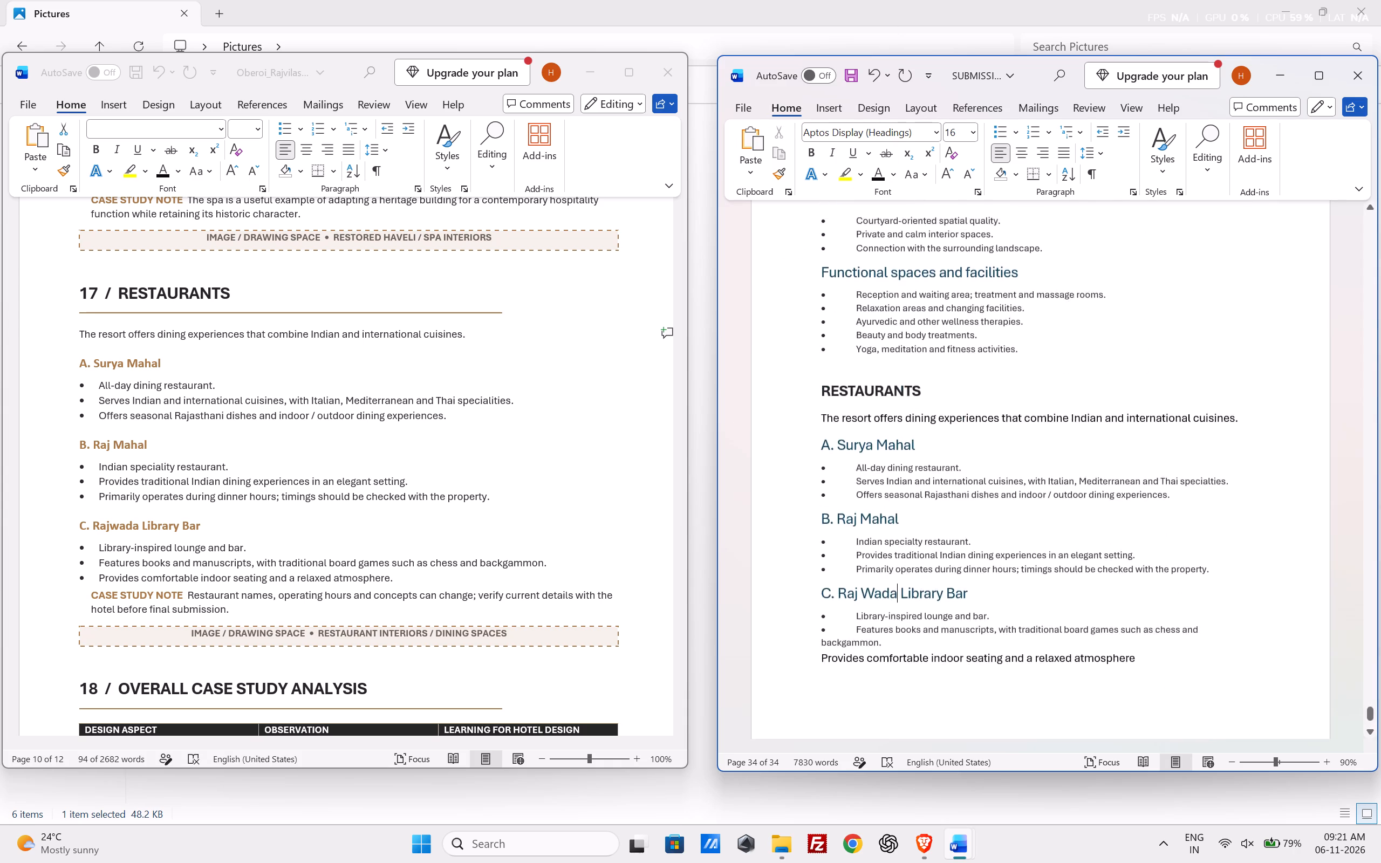
{"action": "scroll", "coordinate": [941, 550], "scroll_direction": "up", "scroll_amount": 4}
{"action": "scroll", "coordinate": [938, 550], "scroll_direction": "down", "scroll_amount": 20}
{"action": "scroll", "coordinate": [490, 413], "scroll_direction": "down", "scroll_amount": 3}
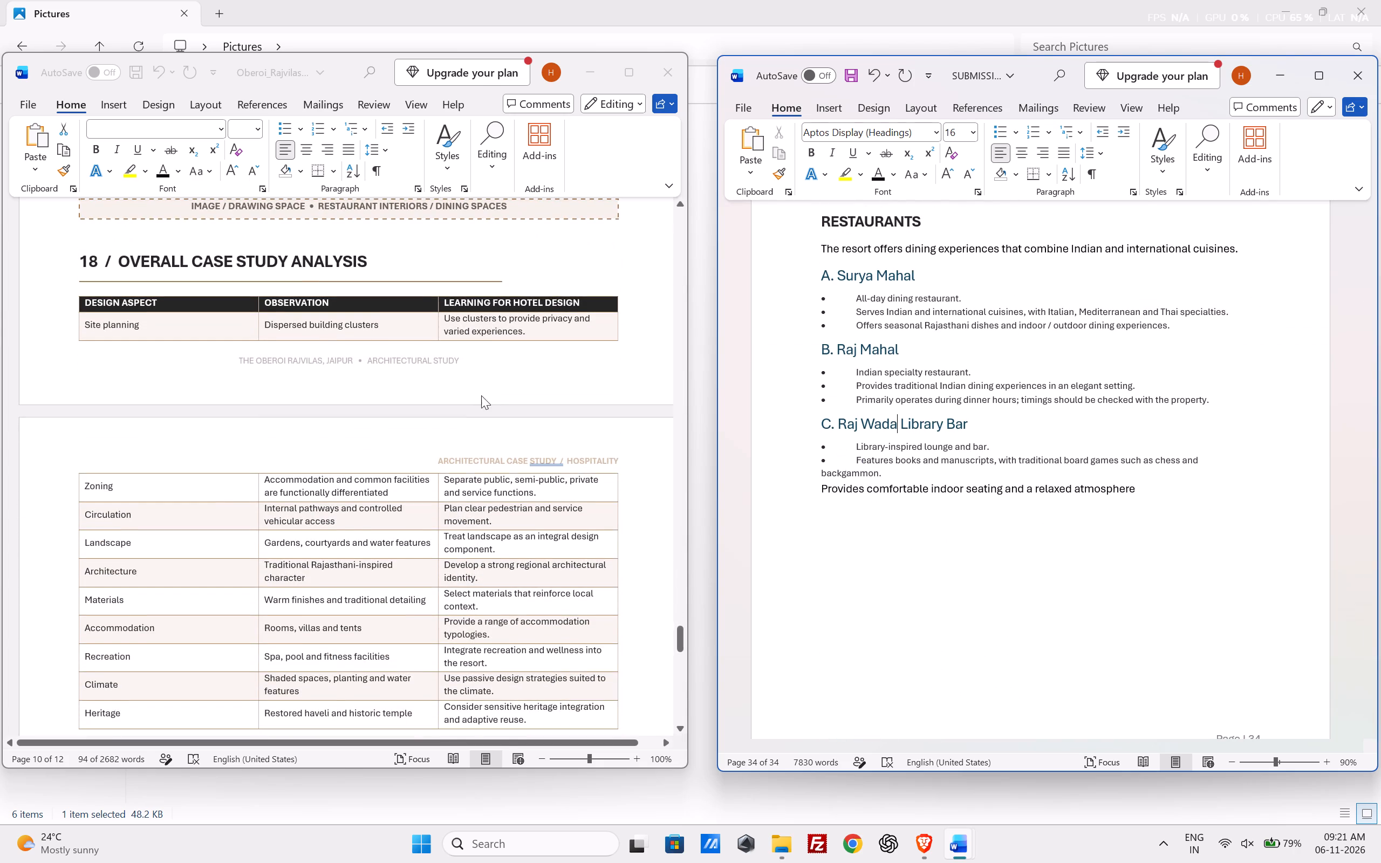
{"action": "scroll", "coordinate": [464, 386], "scroll_direction": "down", "scroll_amount": 15}
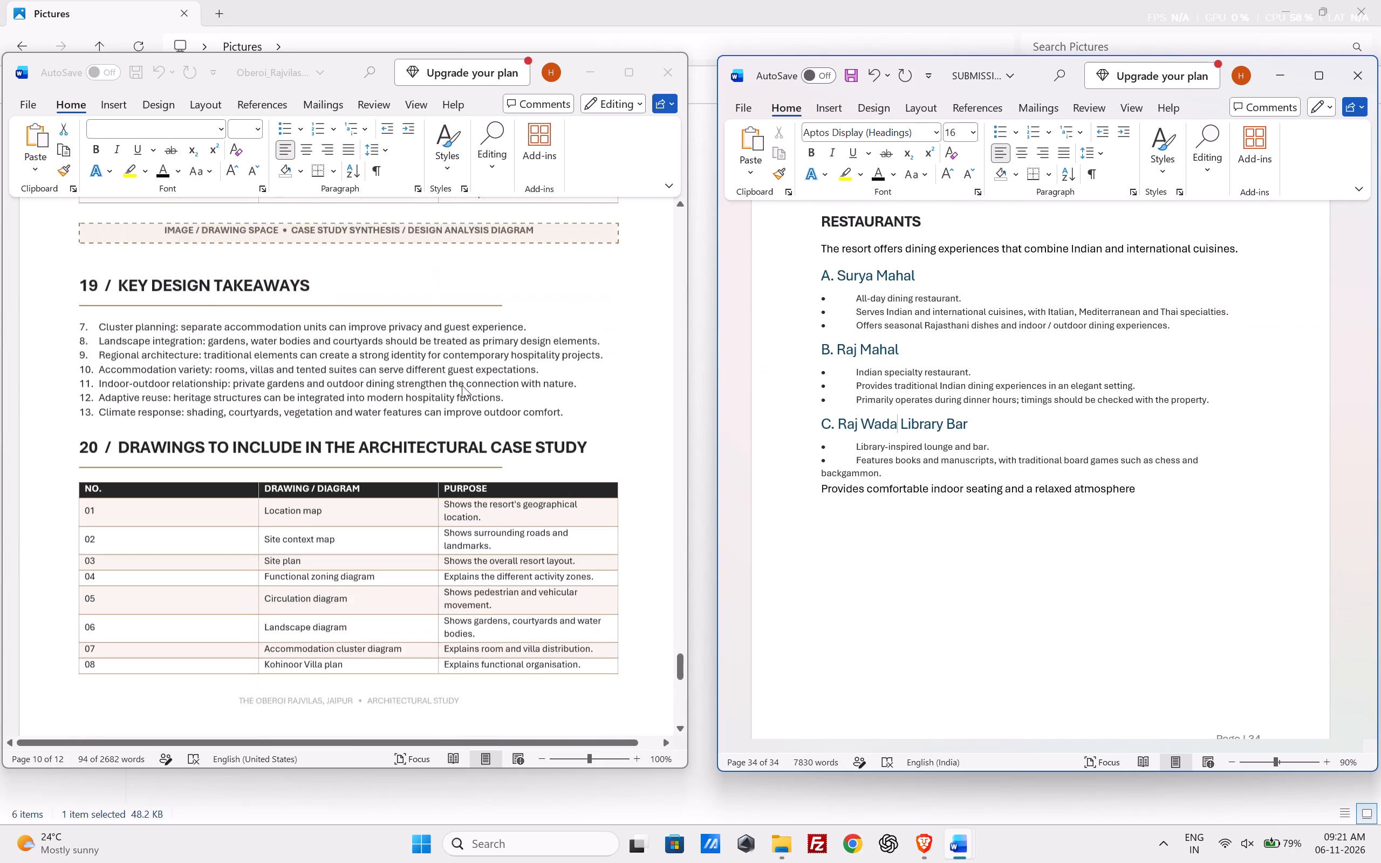
{"action": "scroll", "coordinate": [462, 385], "scroll_direction": "down", "scroll_amount": 16}
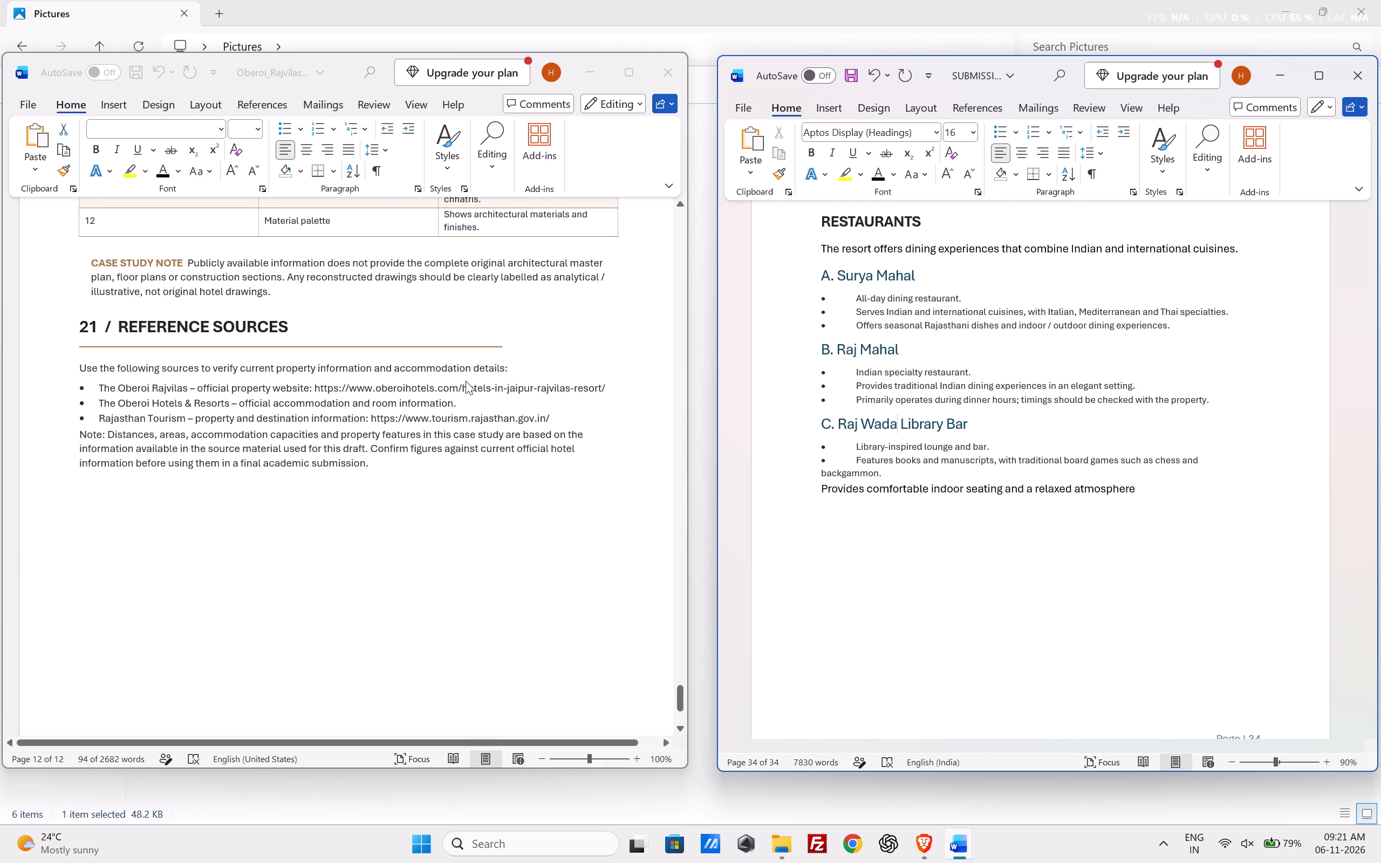
Review the case study's Overall Case Study Analysis, Key Design Takeaways and drawings list alongside the synopsis accommodation sections.
{"action": "scroll", "coordinate": [466, 381], "scroll_direction": "up", "scroll_amount": 4}
{"action": "scroll", "coordinate": [466, 381], "scroll_direction": "down", "scroll_amount": 3}
{"action": "scroll", "coordinate": [466, 381], "scroll_direction": "up", "scroll_amount": 1}
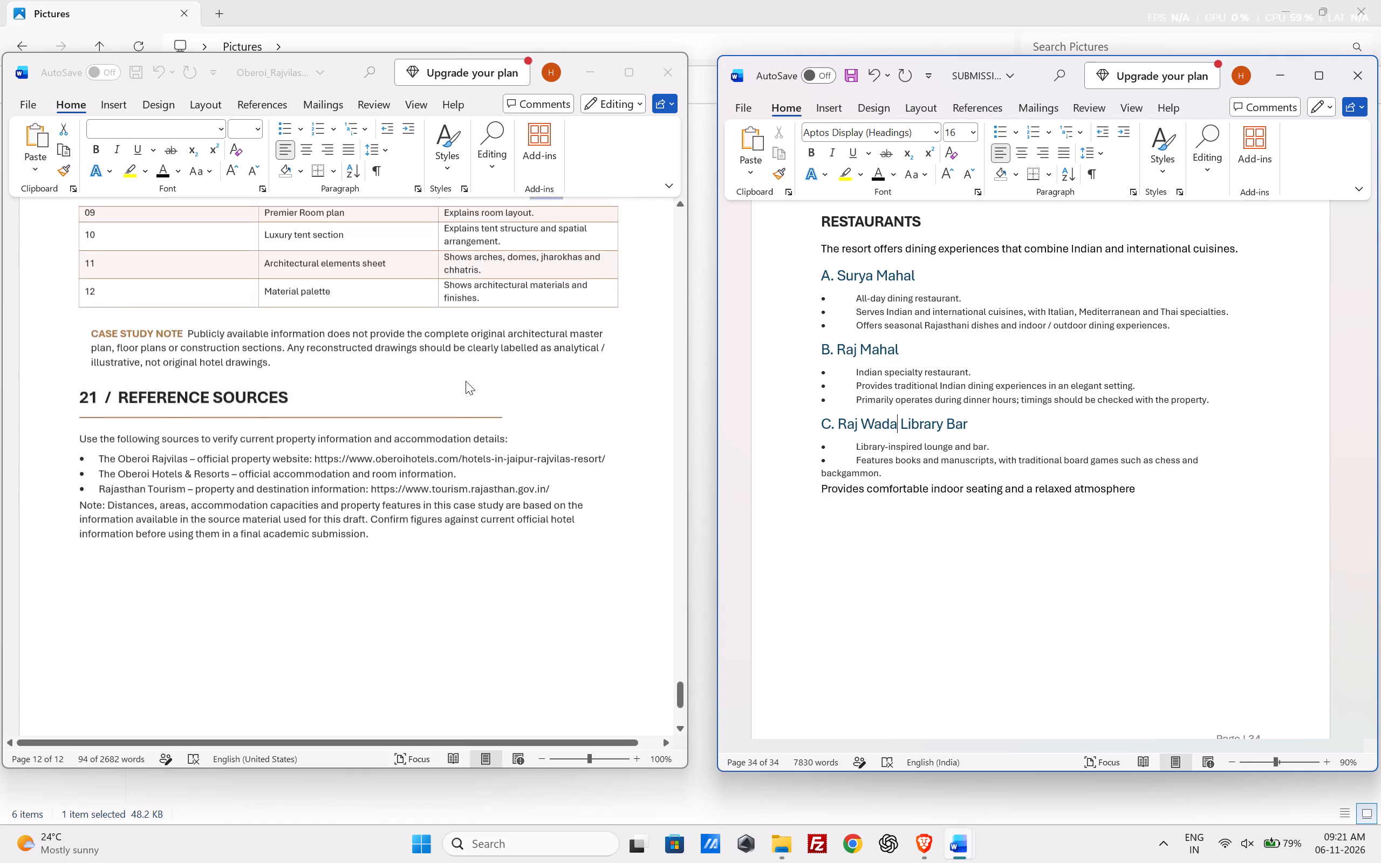
{"action": "scroll", "coordinate": [466, 381], "scroll_direction": "up", "scroll_amount": 12}
{"action": "scroll", "coordinate": [466, 381], "scroll_direction": "up", "scroll_amount": 9}
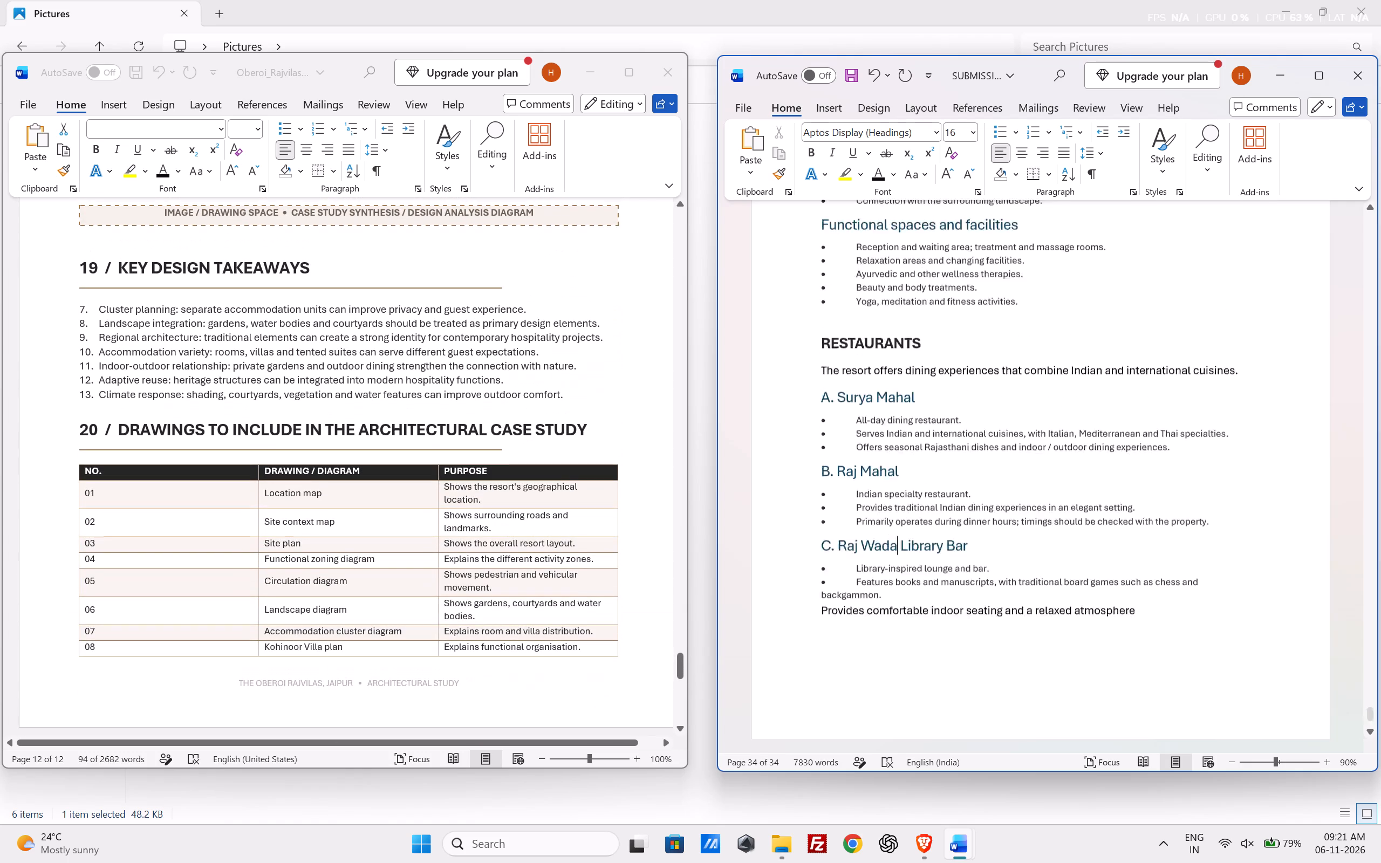
{"action": "scroll", "coordinate": [973, 392], "scroll_direction": "up", "scroll_amount": 20}
{"action": "scroll", "coordinate": [973, 392], "scroll_direction": "up", "scroll_amount": 11}
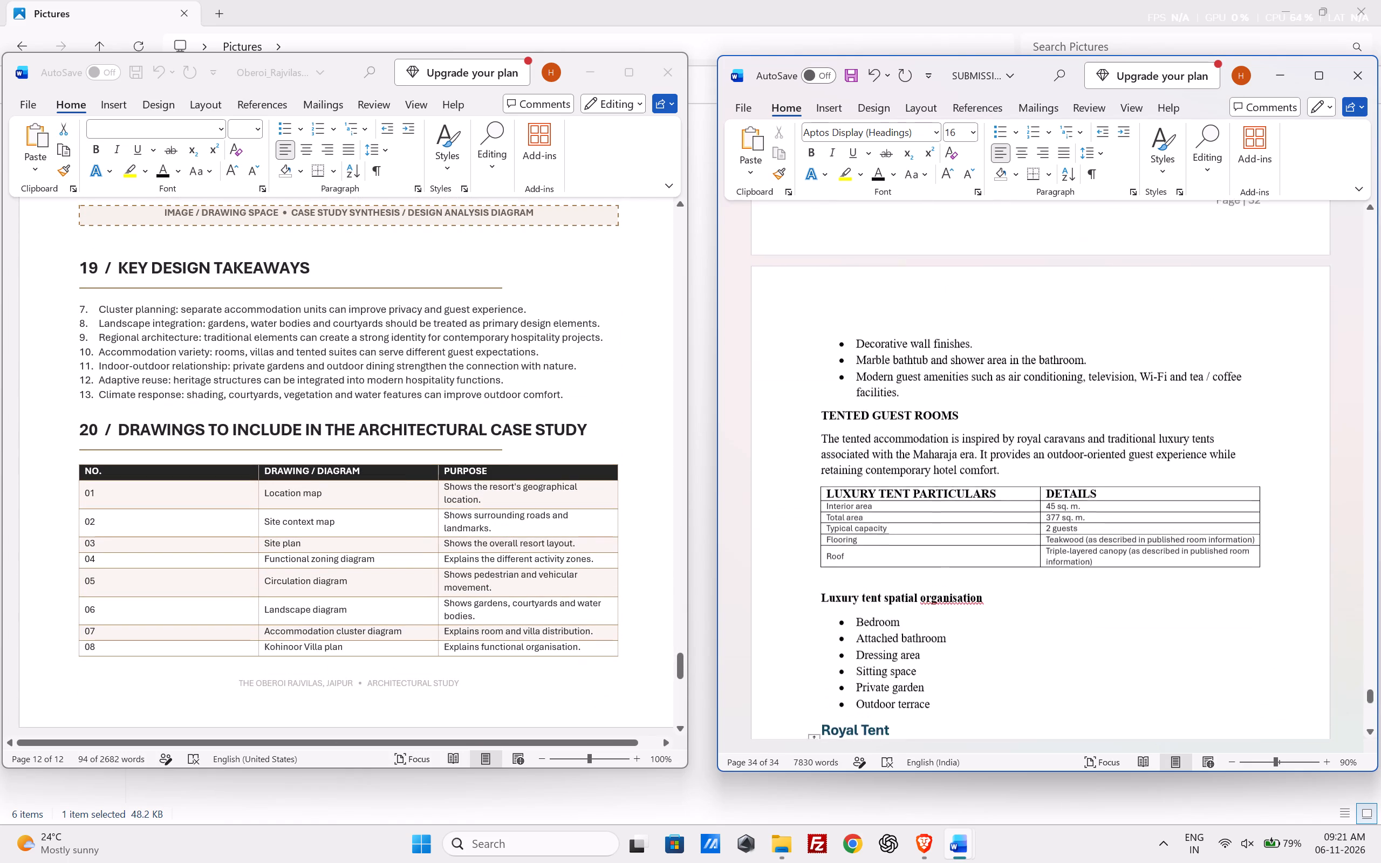
{"action": "scroll", "coordinate": [970, 490], "scroll_direction": "up", "scroll_amount": 14}
{"action": "scroll", "coordinate": [880, 485], "scroll_direction": "down", "scroll_amount": 6}
{"action": "scroll", "coordinate": [400, 460], "scroll_direction": "up", "scroll_amount": 6}
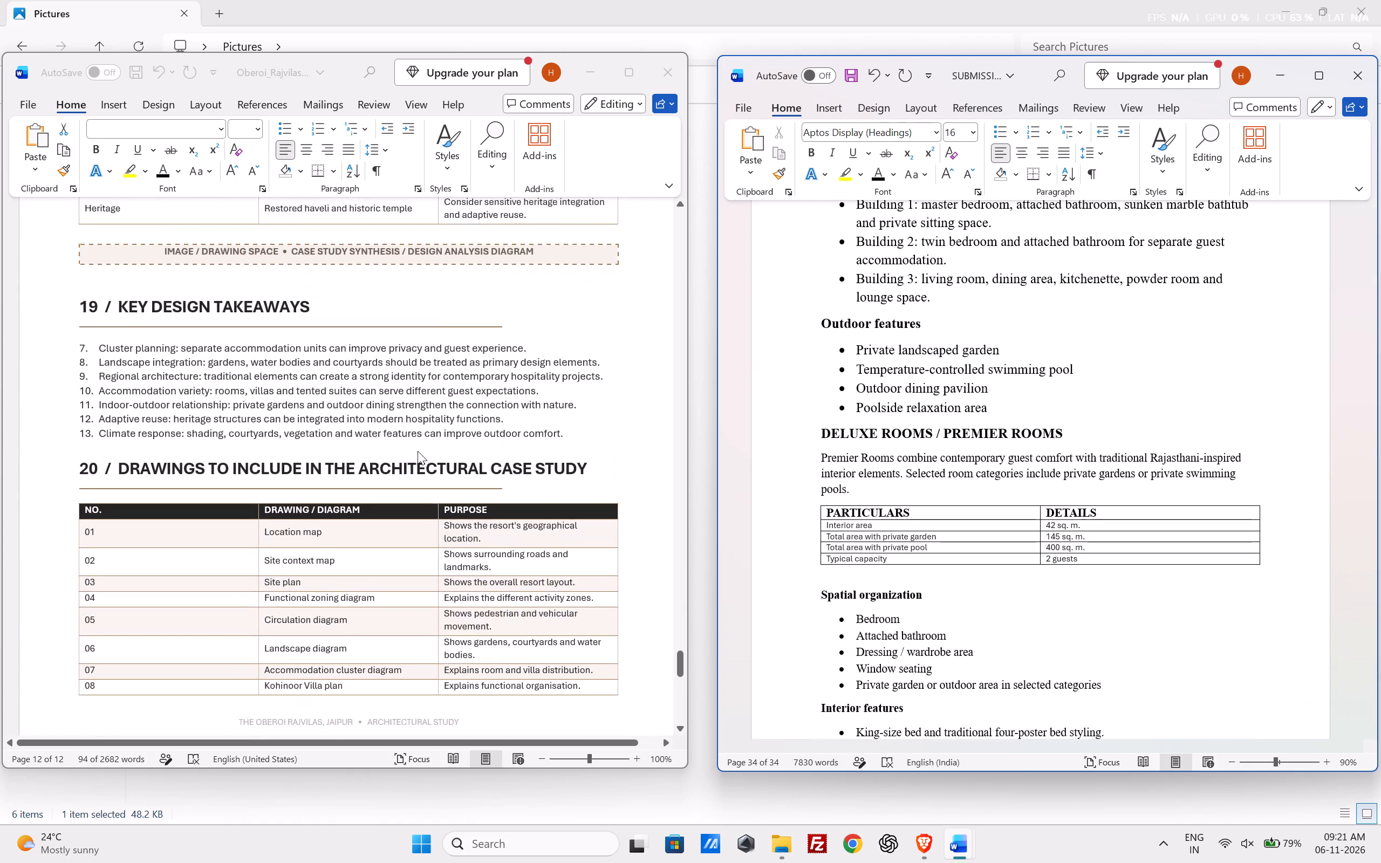
{"action": "scroll", "coordinate": [421, 451], "scroll_direction": "up", "scroll_amount": 5}
{"action": "scroll", "coordinate": [421, 451], "scroll_direction": "down", "scroll_amount": 9}
{"action": "scroll", "coordinate": [424, 450], "scroll_direction": "up", "scroll_amount": 5}
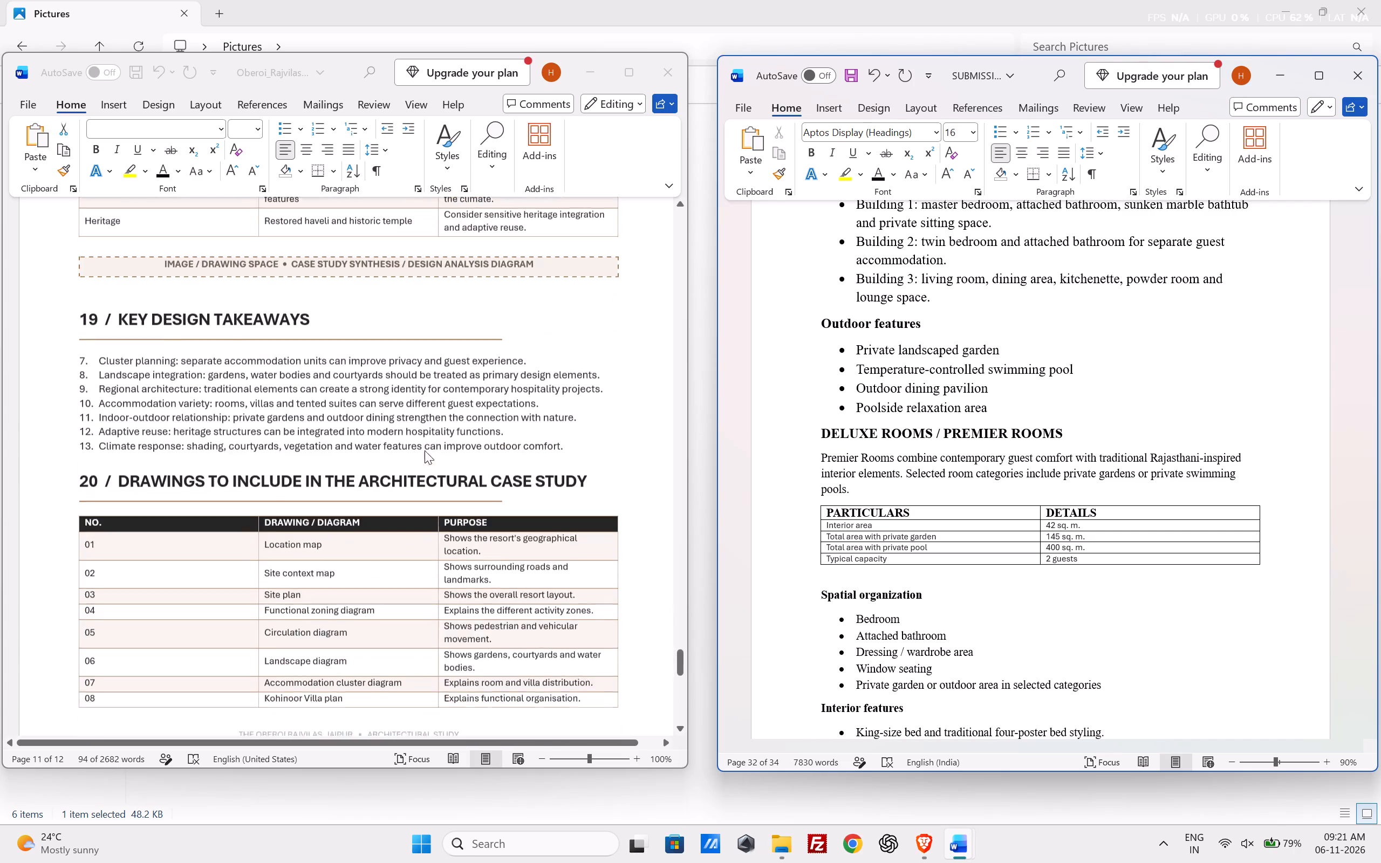
{"action": "scroll", "coordinate": [425, 450], "scroll_direction": "up", "scroll_amount": 16}
{"action": "scroll", "coordinate": [427, 450], "scroll_direction": "down", "scroll_amount": 2}
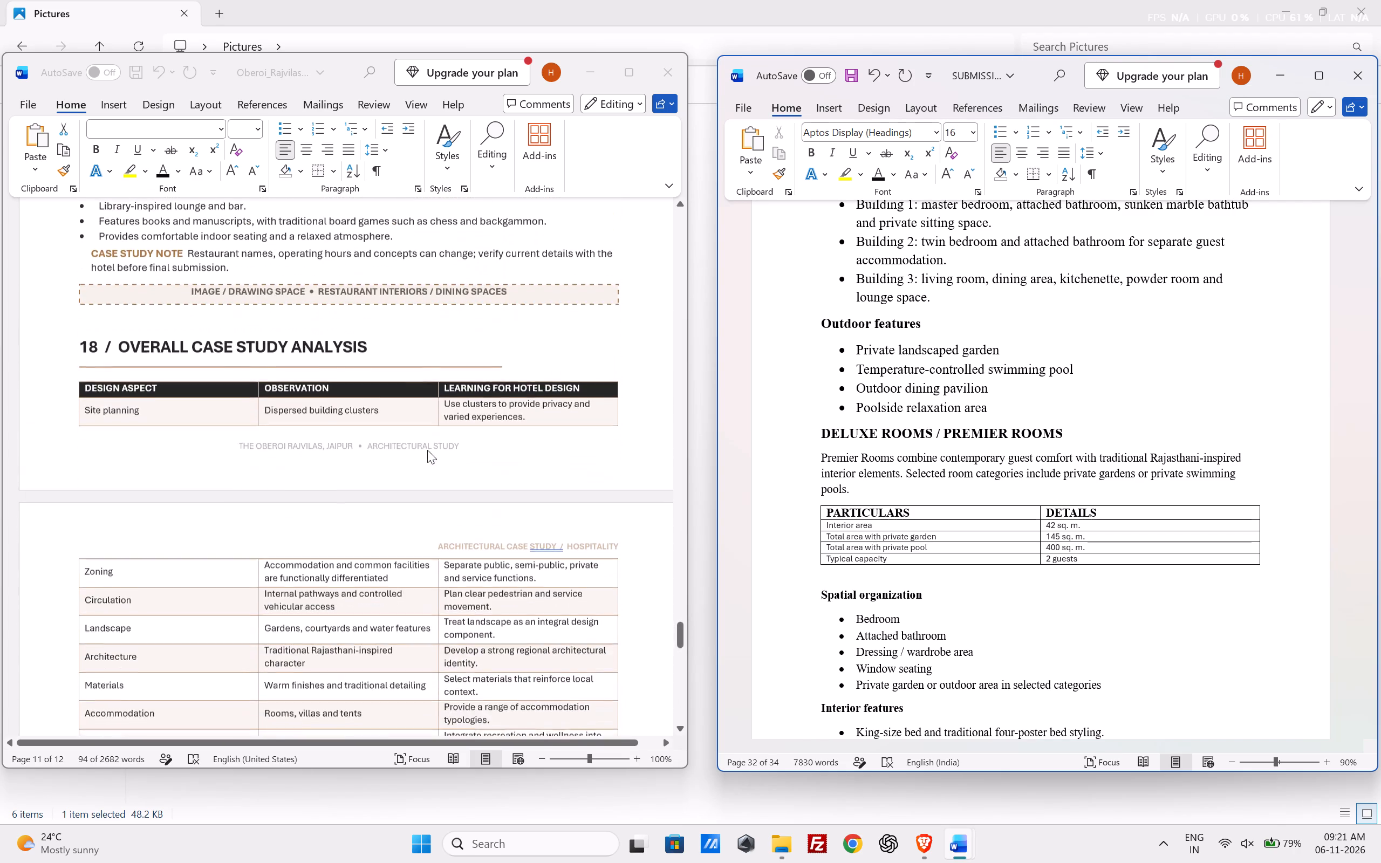
{"action": "scroll", "coordinate": [427, 450], "scroll_direction": "down", "scroll_amount": 5}
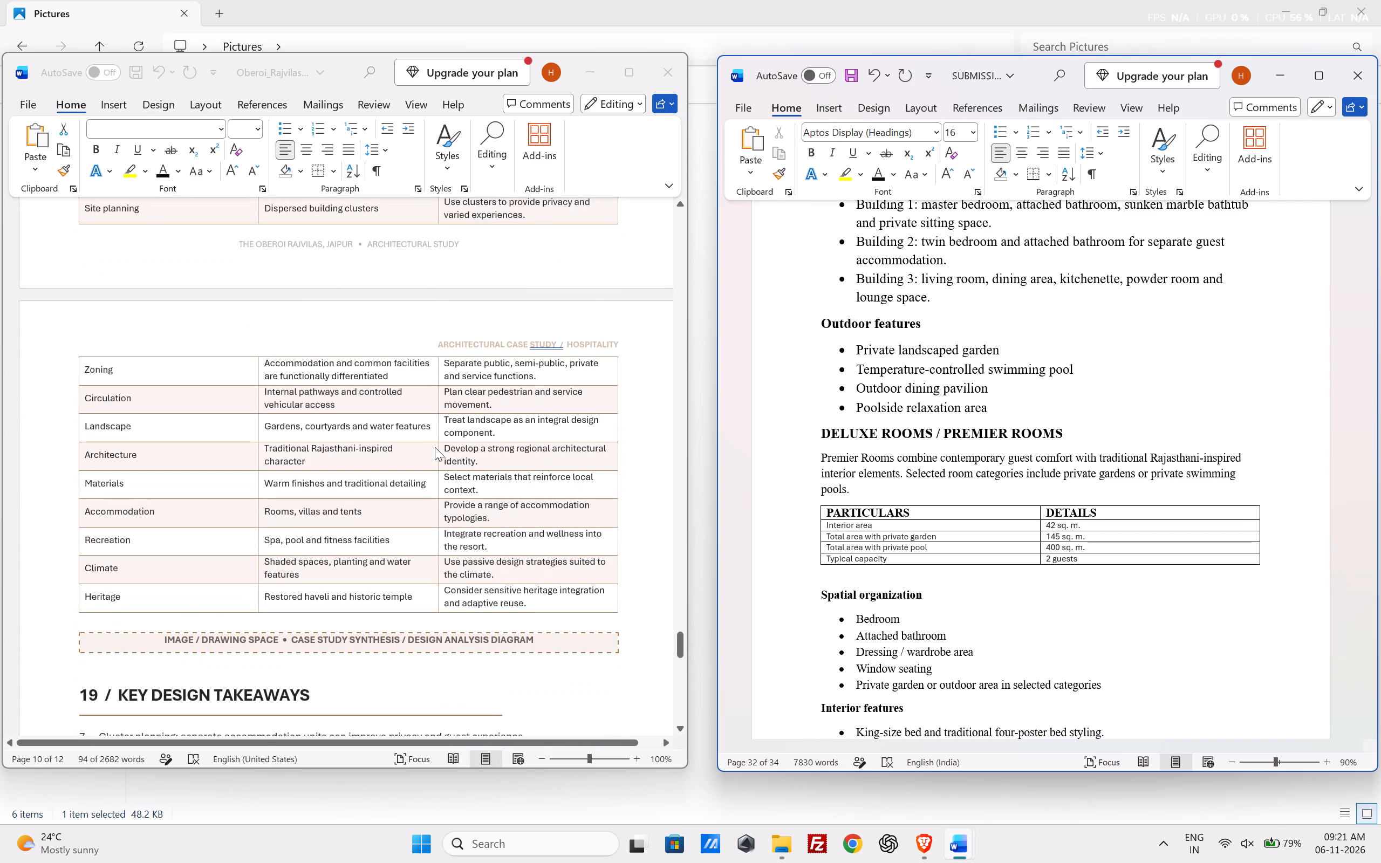
{"action": "scroll", "coordinate": [435, 447], "scroll_direction": "up", "scroll_amount": 3}
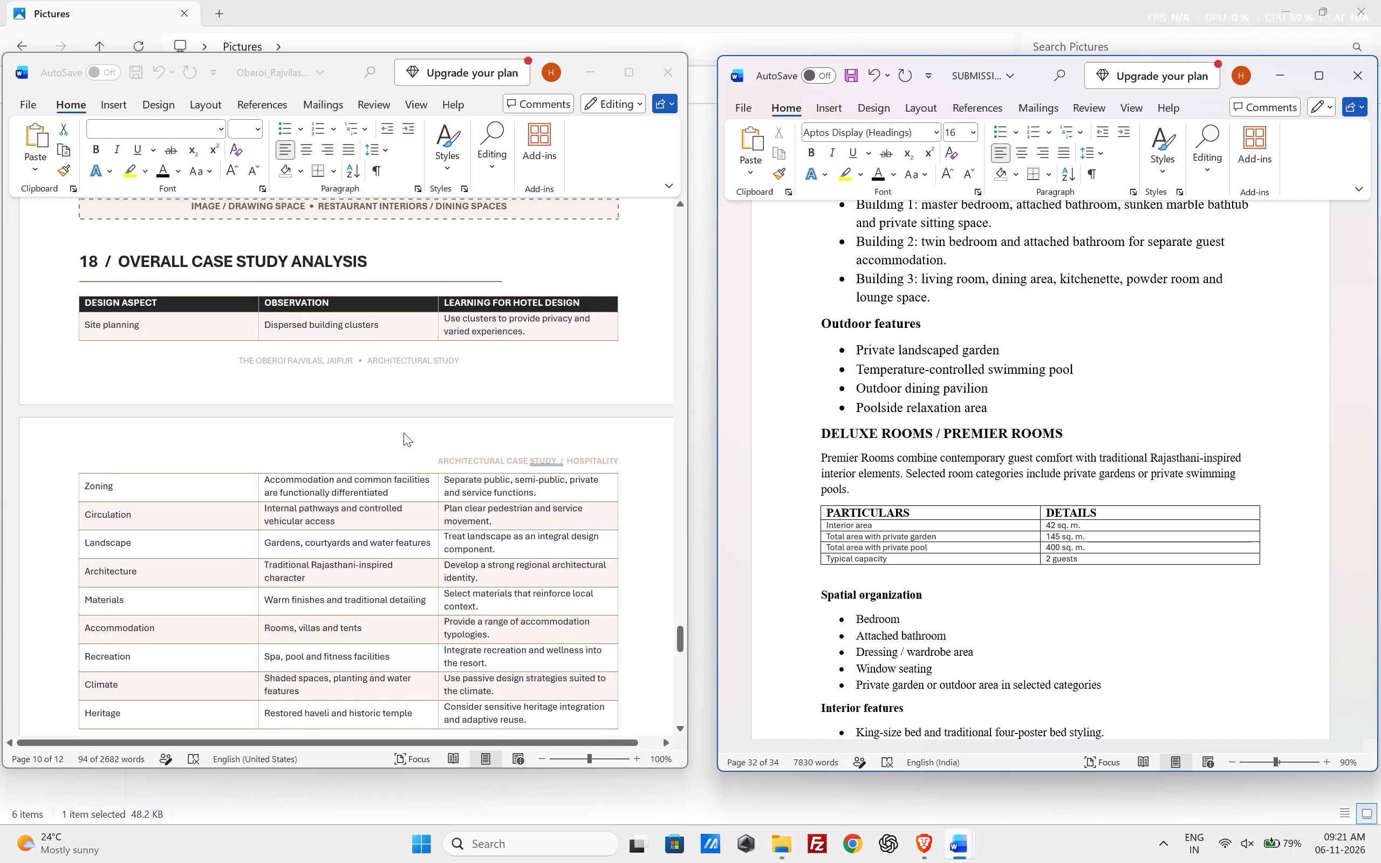
Copy the OVERALL CASE STUDY ANALYSIS heading without its number and paste it on a new line below the synopsis Restaurants section.
{"action": "left_click", "coordinate": [301, 268]}
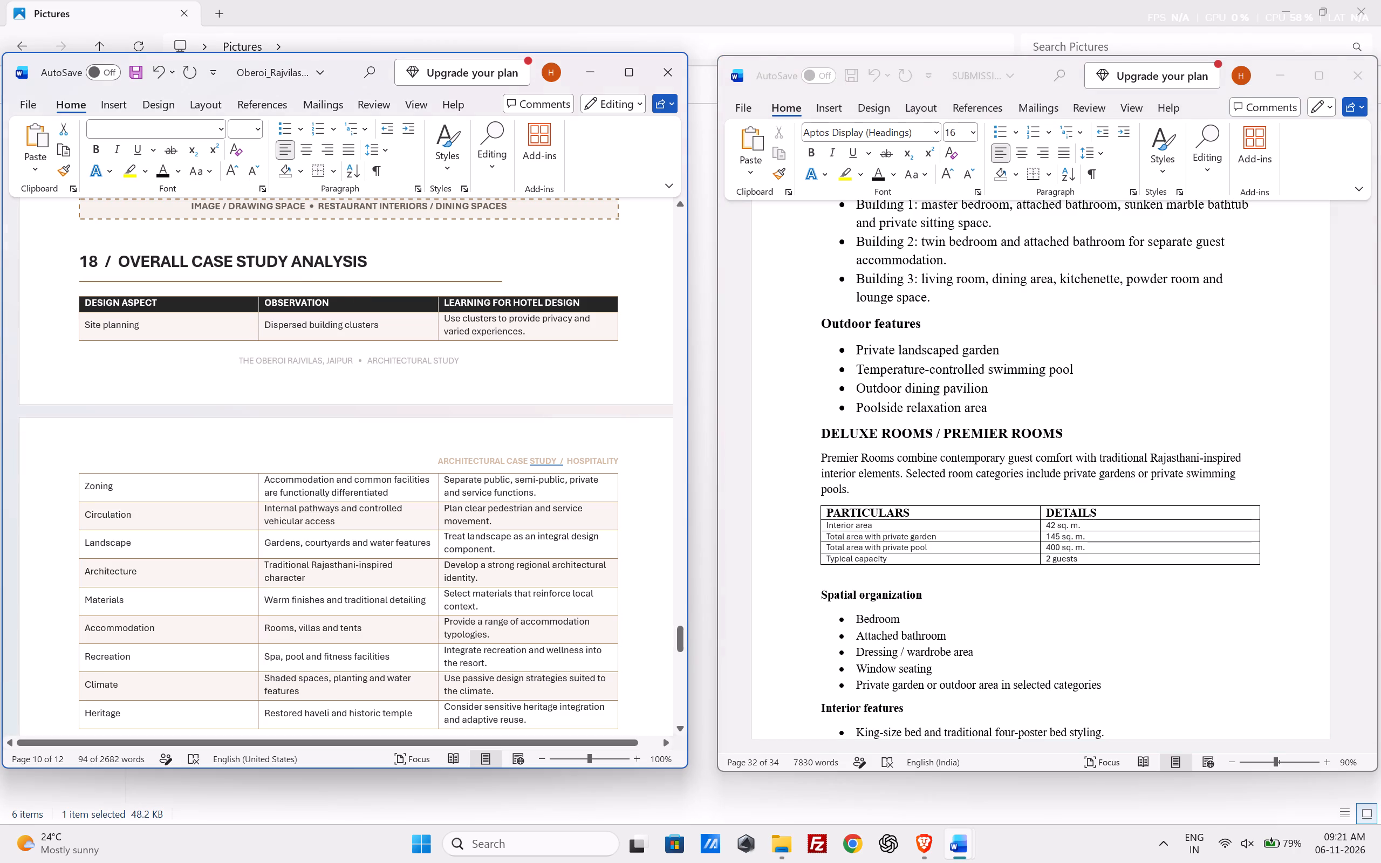
{"action": "left_click_drag", "start_coordinate": [121, 262], "coordinate": [357, 271]}
{"action": "key", "text": "ctrl+c"}
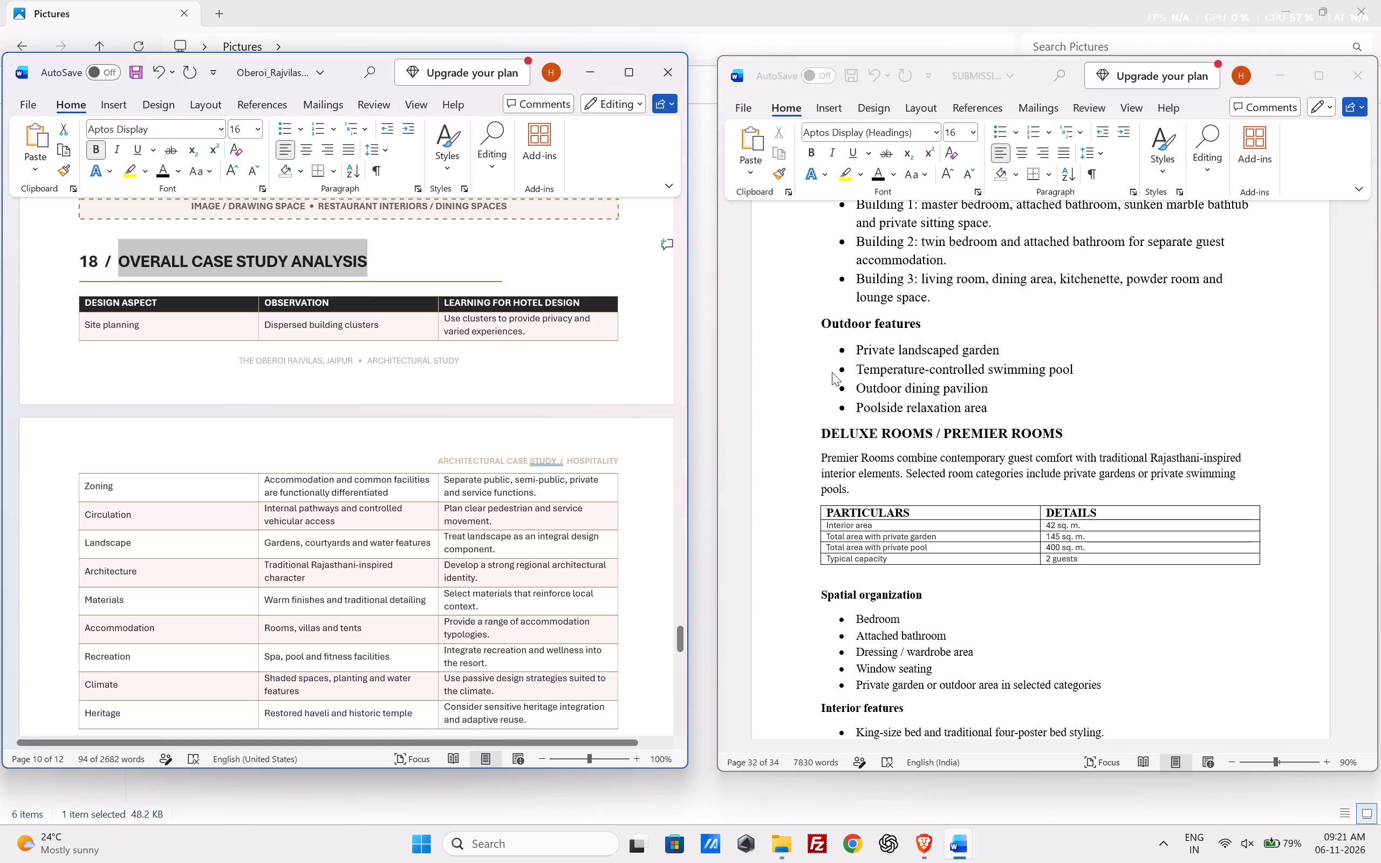
{"action": "scroll", "coordinate": [950, 442], "scroll_direction": "down", "scroll_amount": 10}
{"action": "scroll", "coordinate": [833, 433], "scroll_direction": "down", "scroll_amount": 18}
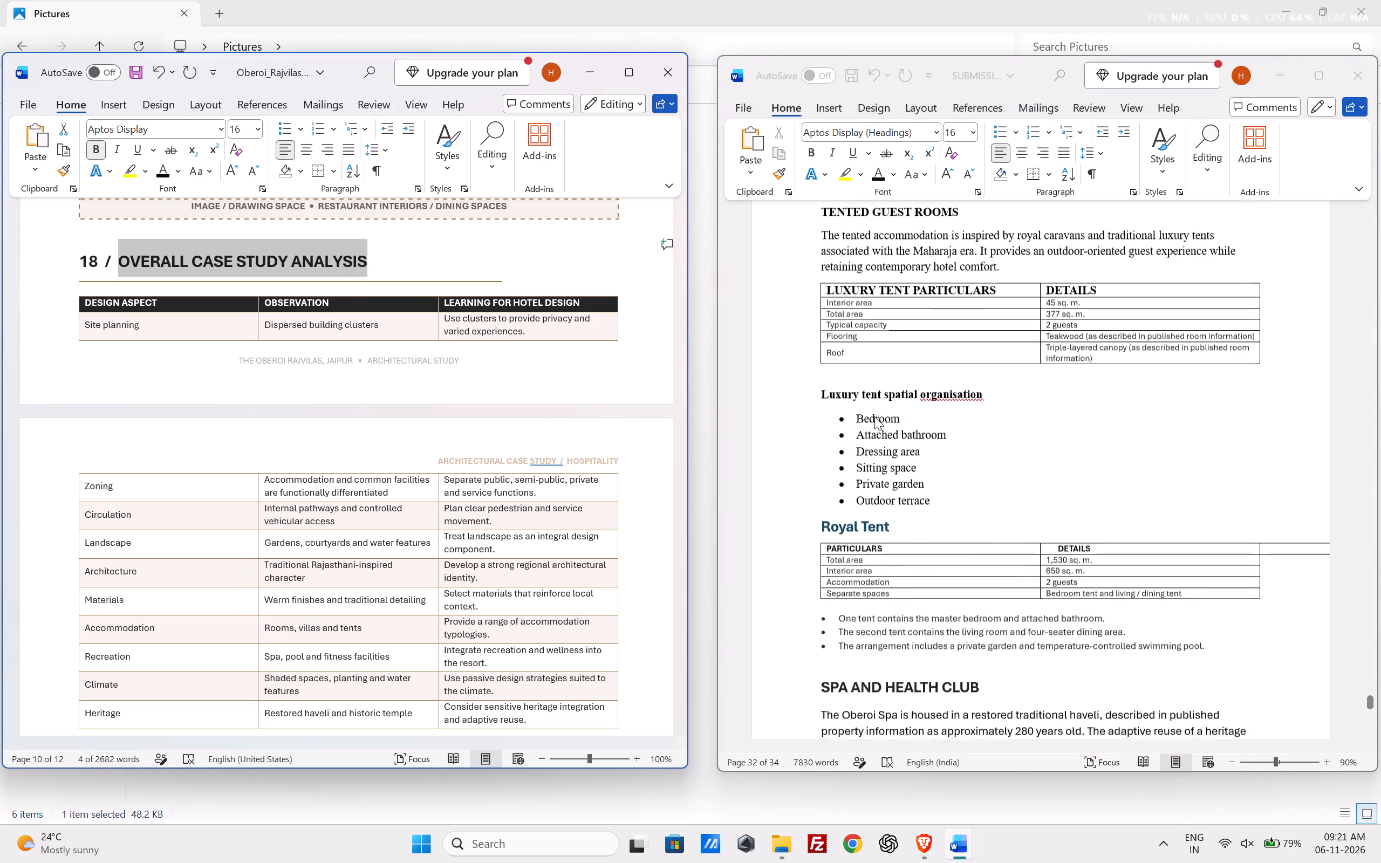
{"action": "scroll", "coordinate": [874, 416], "scroll_direction": "down", "scroll_amount": 11}
{"action": "scroll", "coordinate": [885, 428], "scroll_direction": "down", "scroll_amount": 14}
{"action": "left_click", "coordinate": [942, 471]}
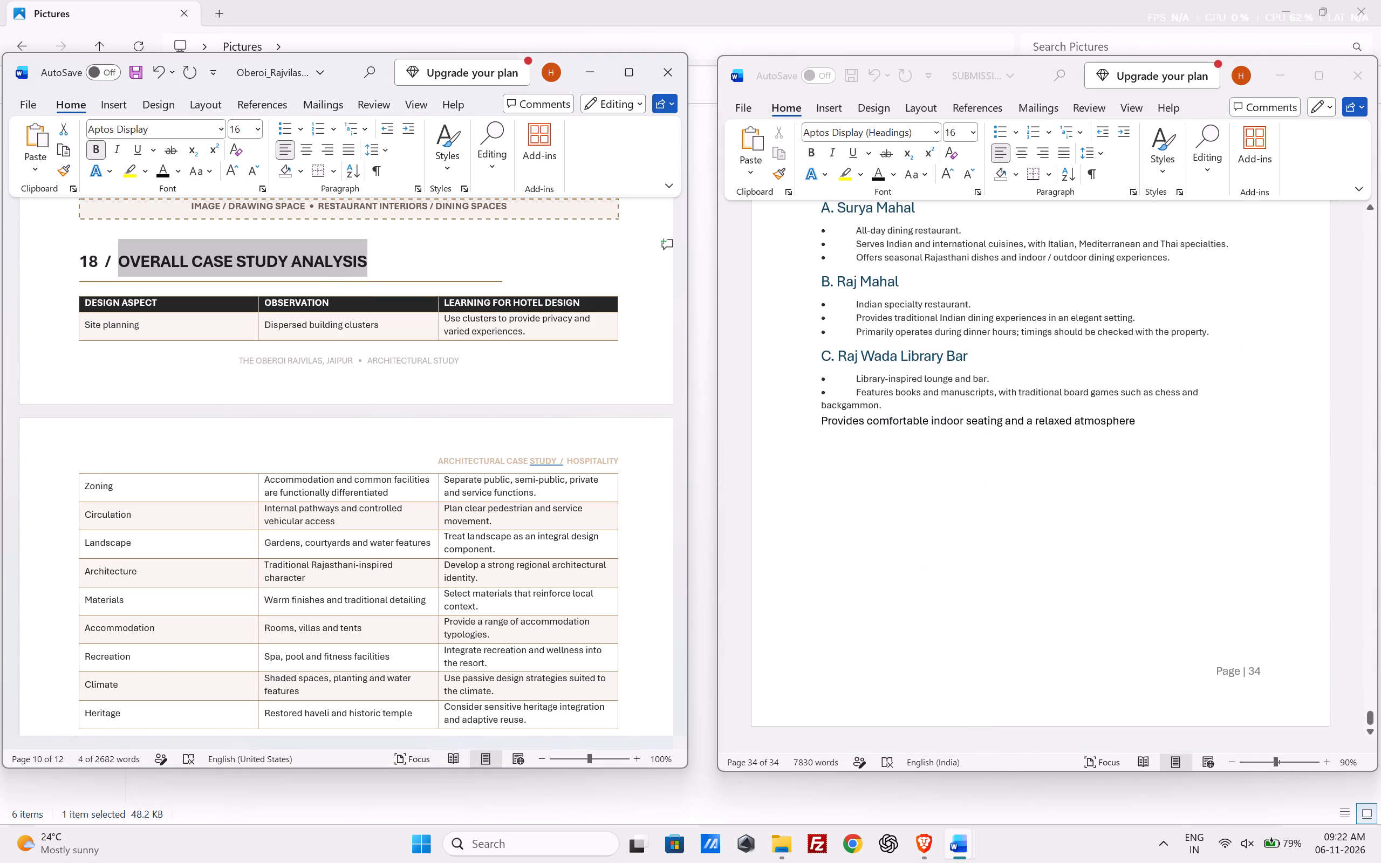
{"action": "left_click", "coordinate": [874, 497]}
{"action": "left_click", "coordinate": [1162, 419]}
{"action": "key", "text": "Return"}
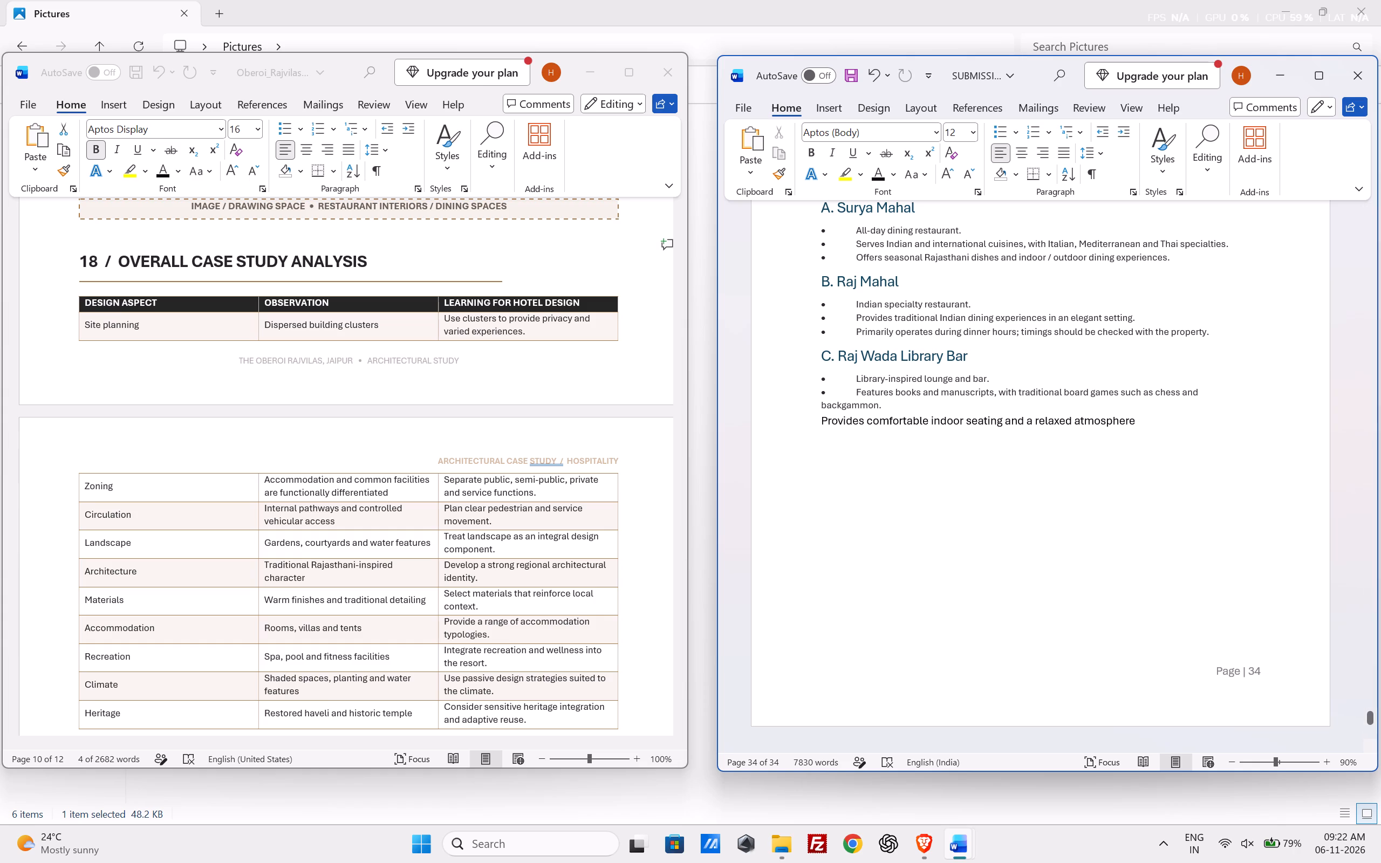
{"action": "key", "text": "ctrl+v"}
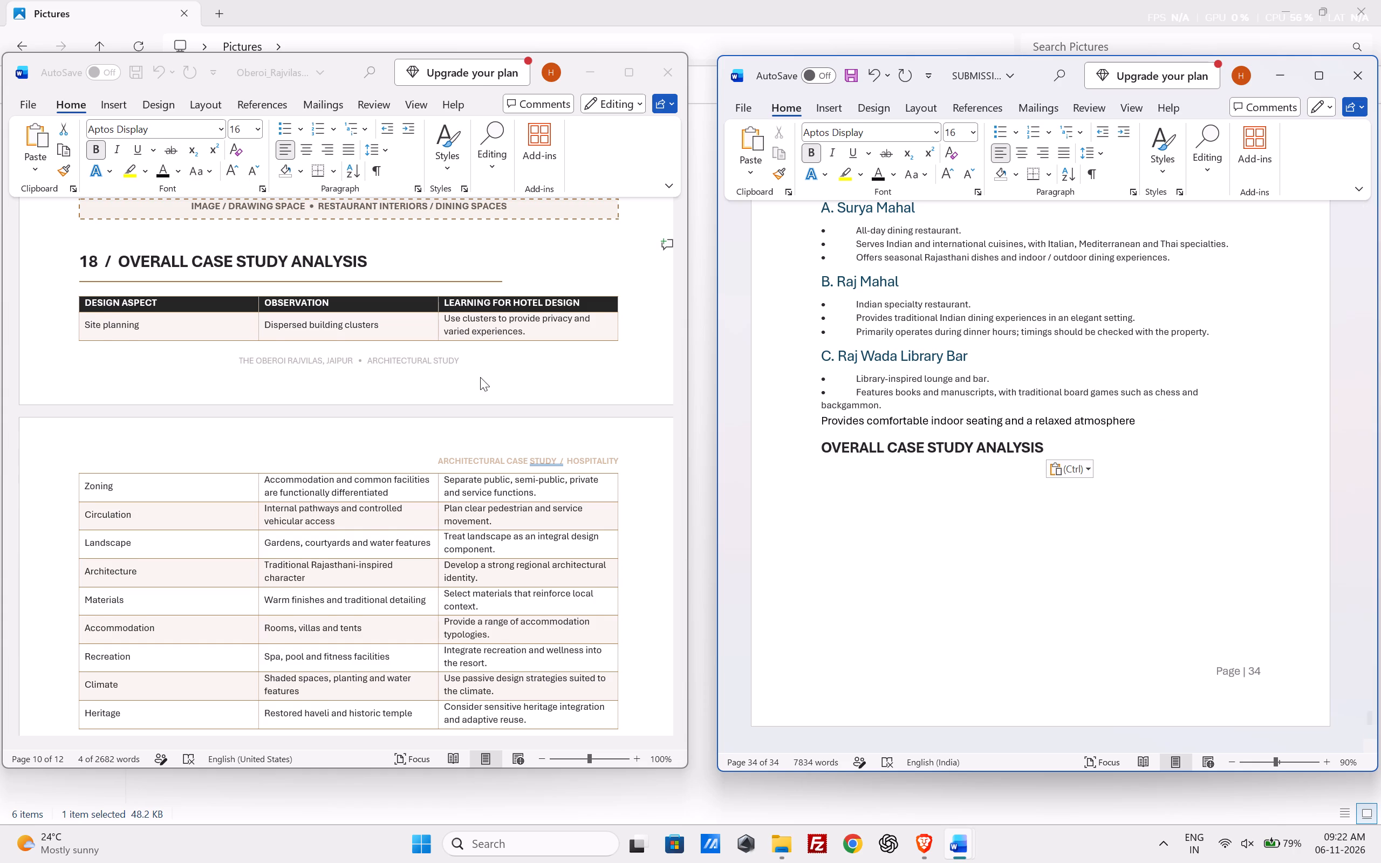
Insert a table of three columns and six rows below the synopsis OVERALL CASE STUDY ANALYSIS heading.
{"action": "scroll", "coordinate": [480, 377], "scroll_direction": "down", "scroll_amount": 1}
{"action": "scroll", "coordinate": [424, 334], "scroll_direction": "down", "scroll_amount": 1}
{"action": "scroll", "coordinate": [424, 334], "scroll_direction": "up", "scroll_amount": 1}
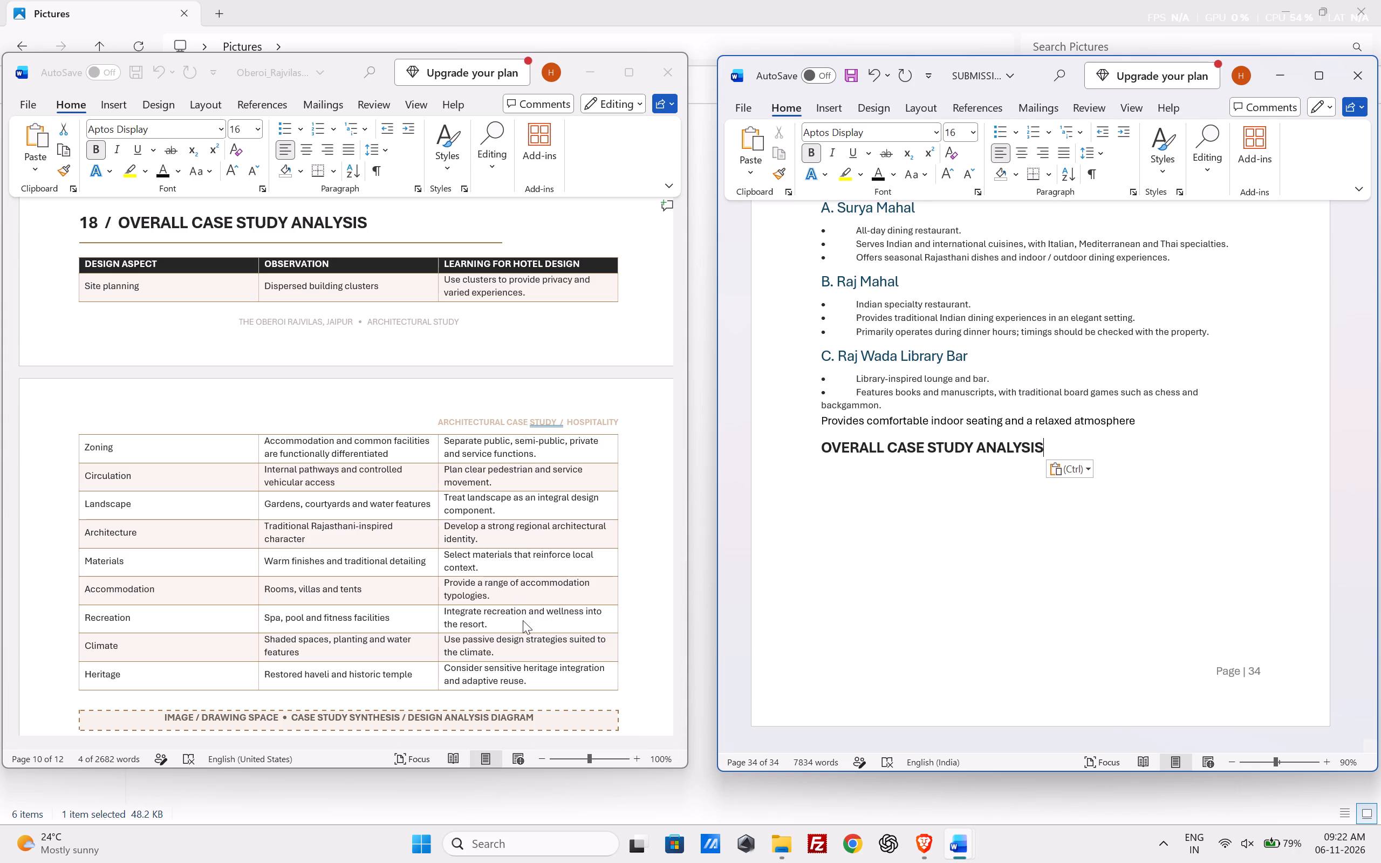
{"action": "scroll", "coordinate": [519, 523], "scroll_direction": "down", "scroll_amount": 3}
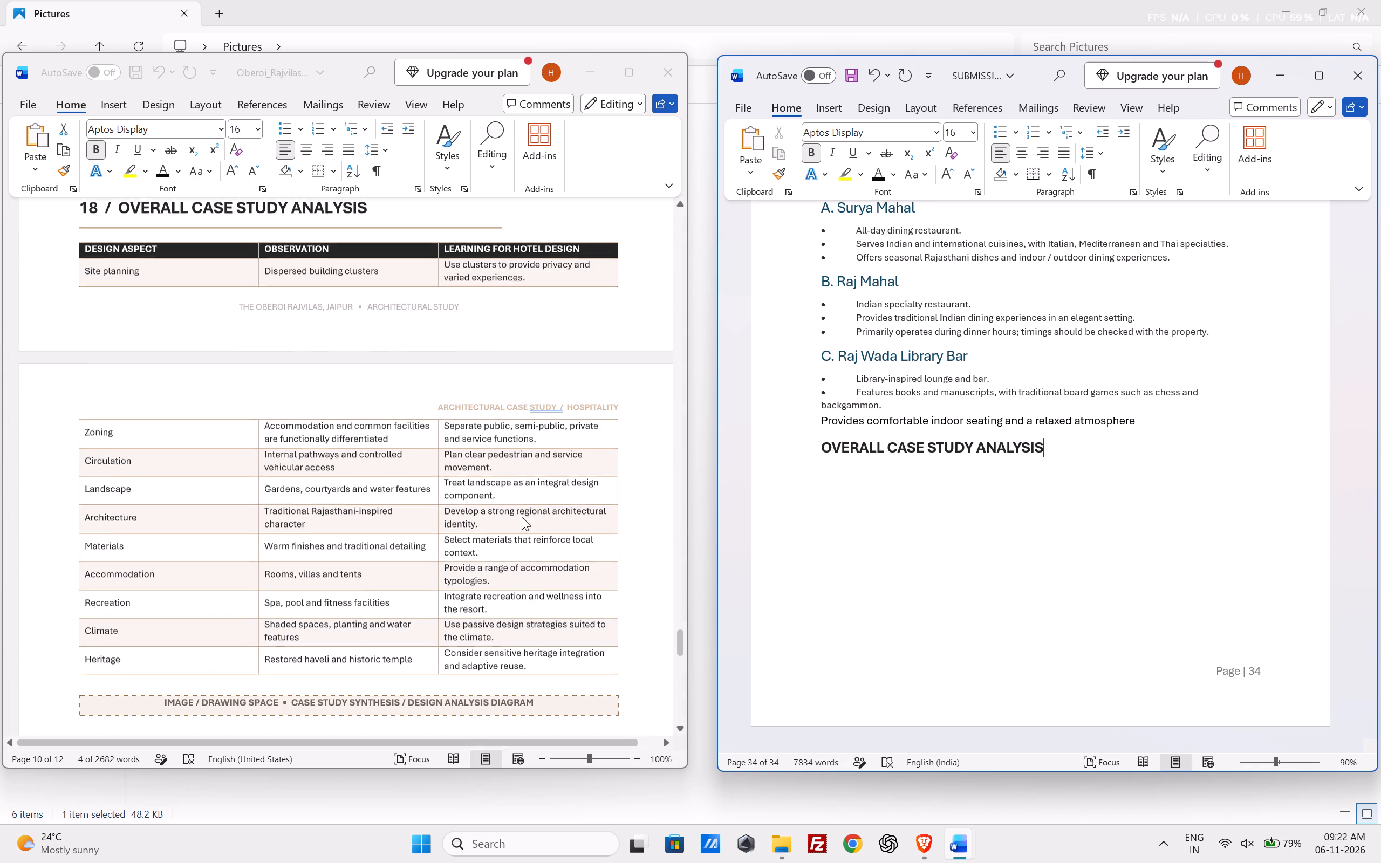
{"action": "scroll", "coordinate": [522, 517], "scroll_direction": "down", "scroll_amount": 1}
{"action": "scroll", "coordinate": [537, 489], "scroll_direction": "up", "scroll_amount": 4}
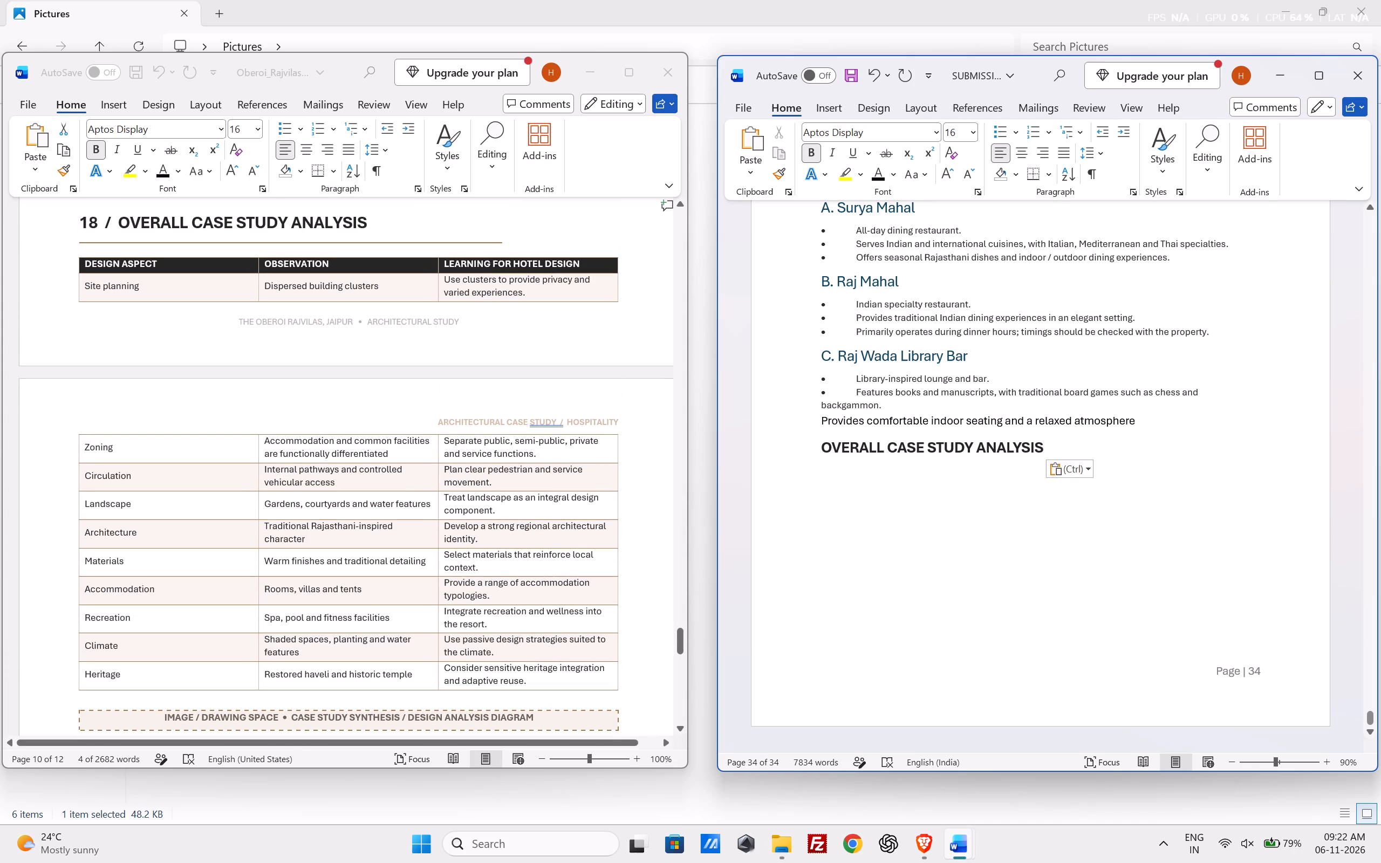
{"action": "left_click", "coordinate": [844, 494]}
{"action": "left_click", "coordinate": [1095, 448]}
{"action": "key", "text": "Return"}
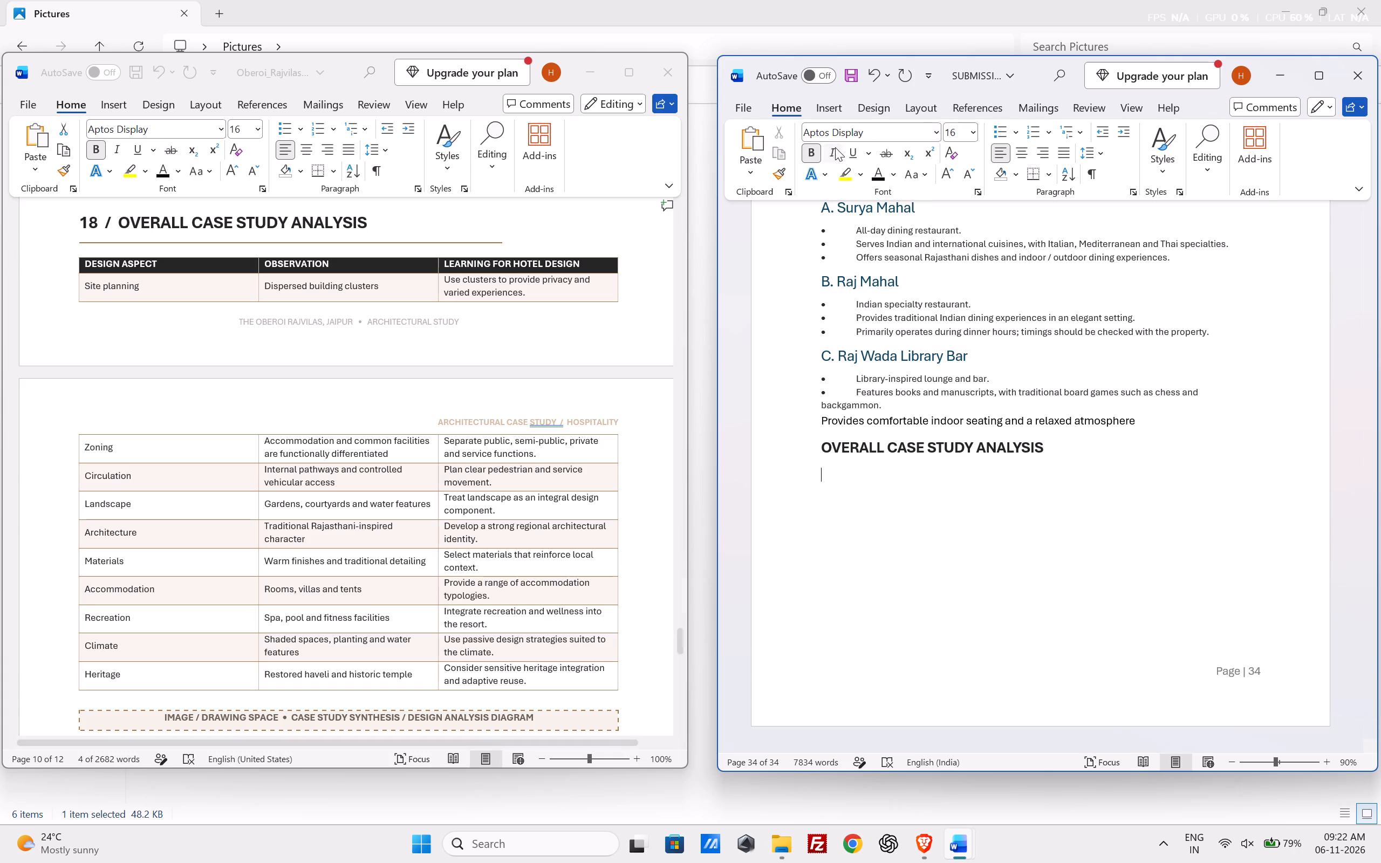
{"action": "left_click", "coordinate": [837, 106]}
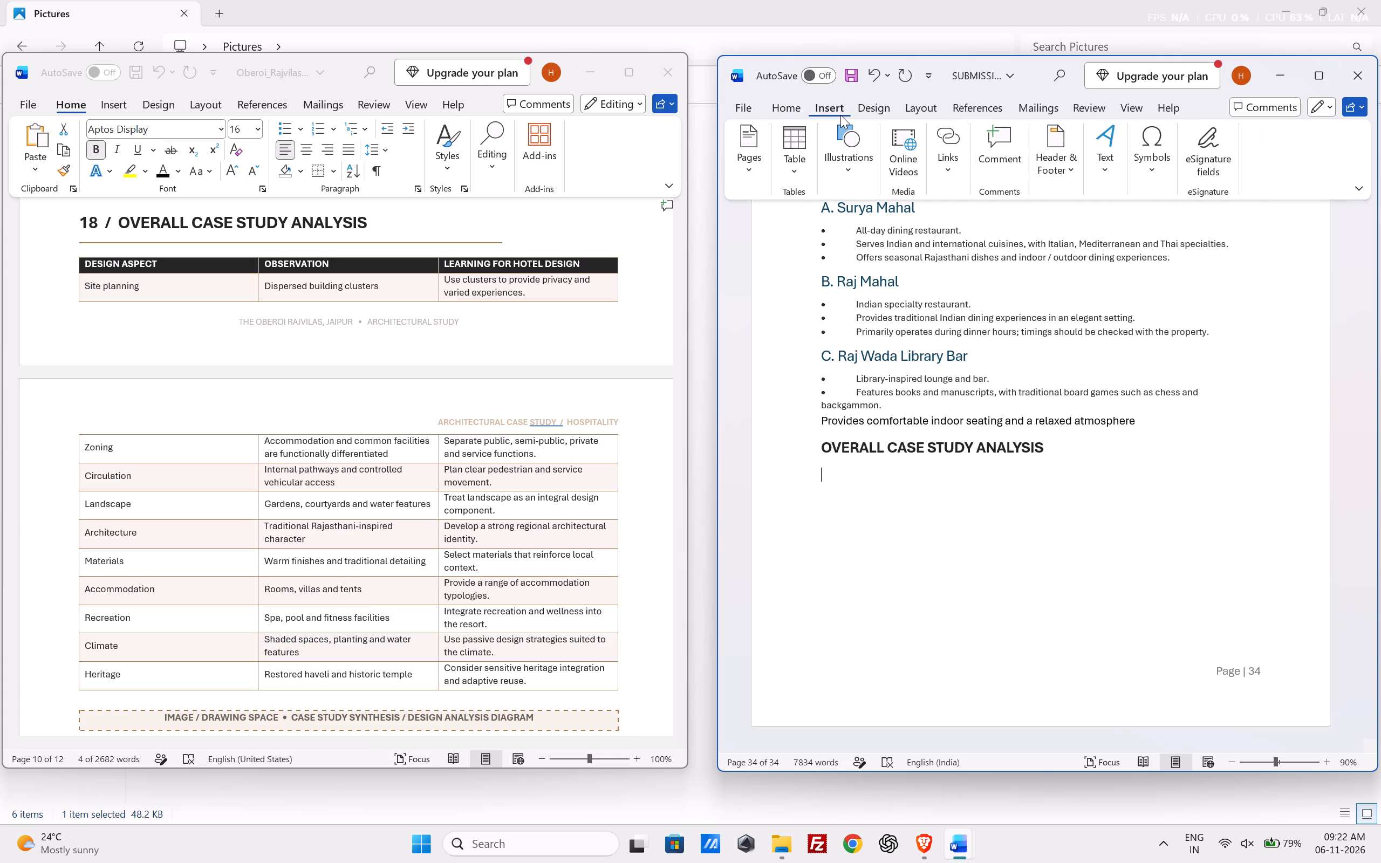
{"action": "left_click", "coordinate": [798, 141]}
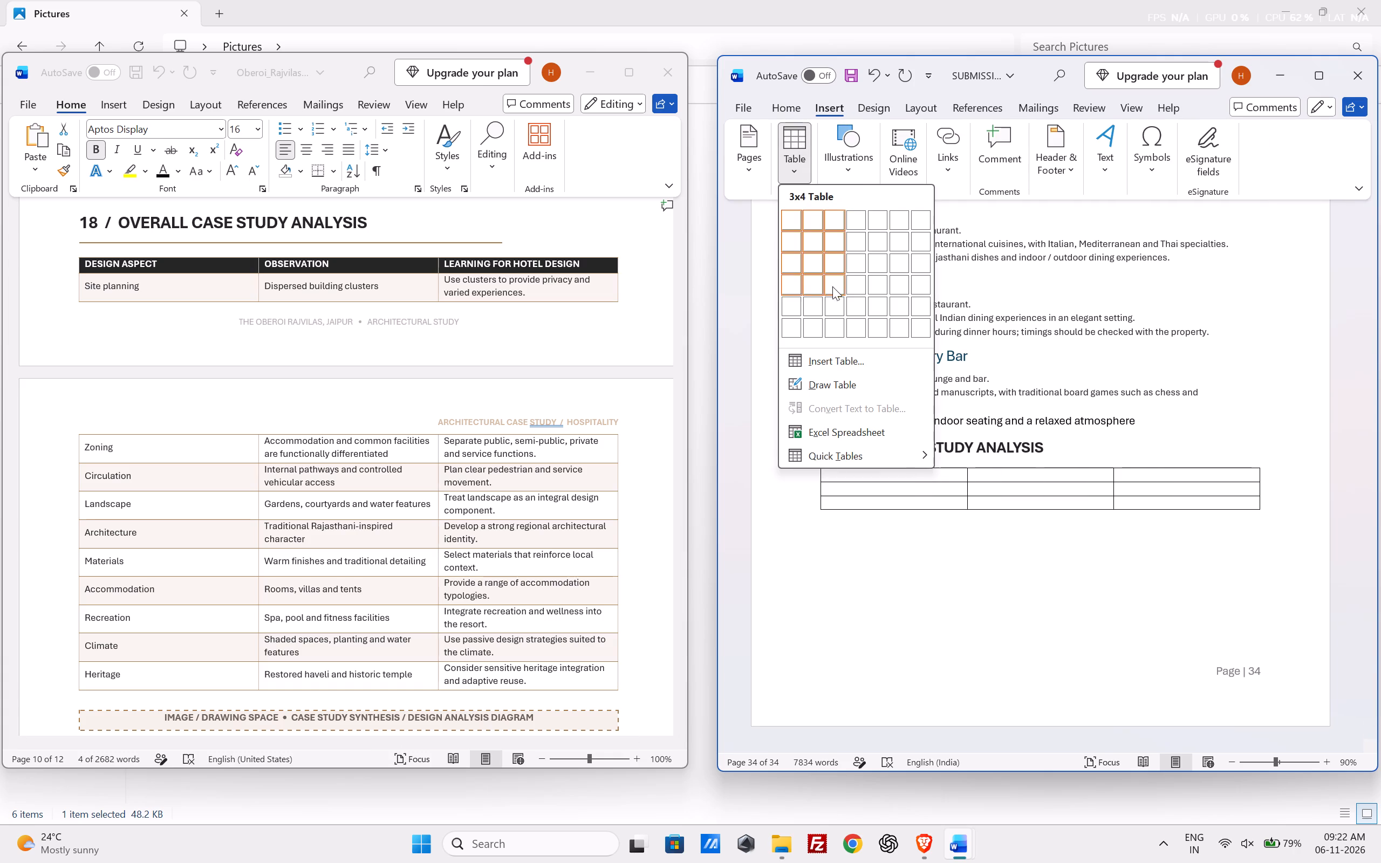
{"action": "left_click", "coordinate": [835, 321]}
Add five more rows to the new synopsis analysis table, below its existing rows.
{"action": "left_click", "coordinate": [1163, 561]}
{"action": "left_click_drag", "start_coordinate": [1209, 554], "coordinate": [1061, 520]}
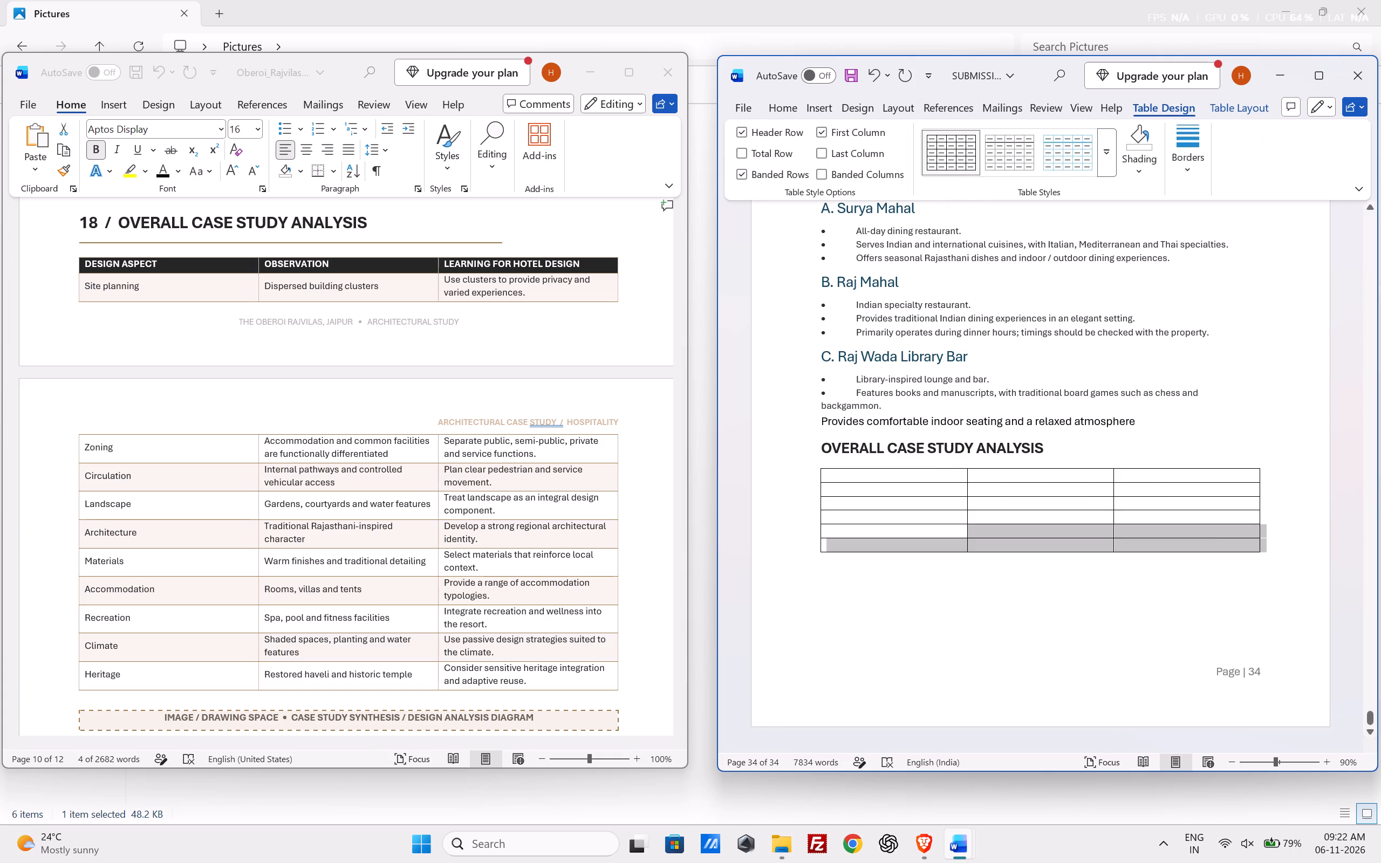
{"action": "left_click_drag", "start_coordinate": [1061, 520], "coordinate": [904, 489]}
{"action": "left_click", "coordinate": [1121, 516]}
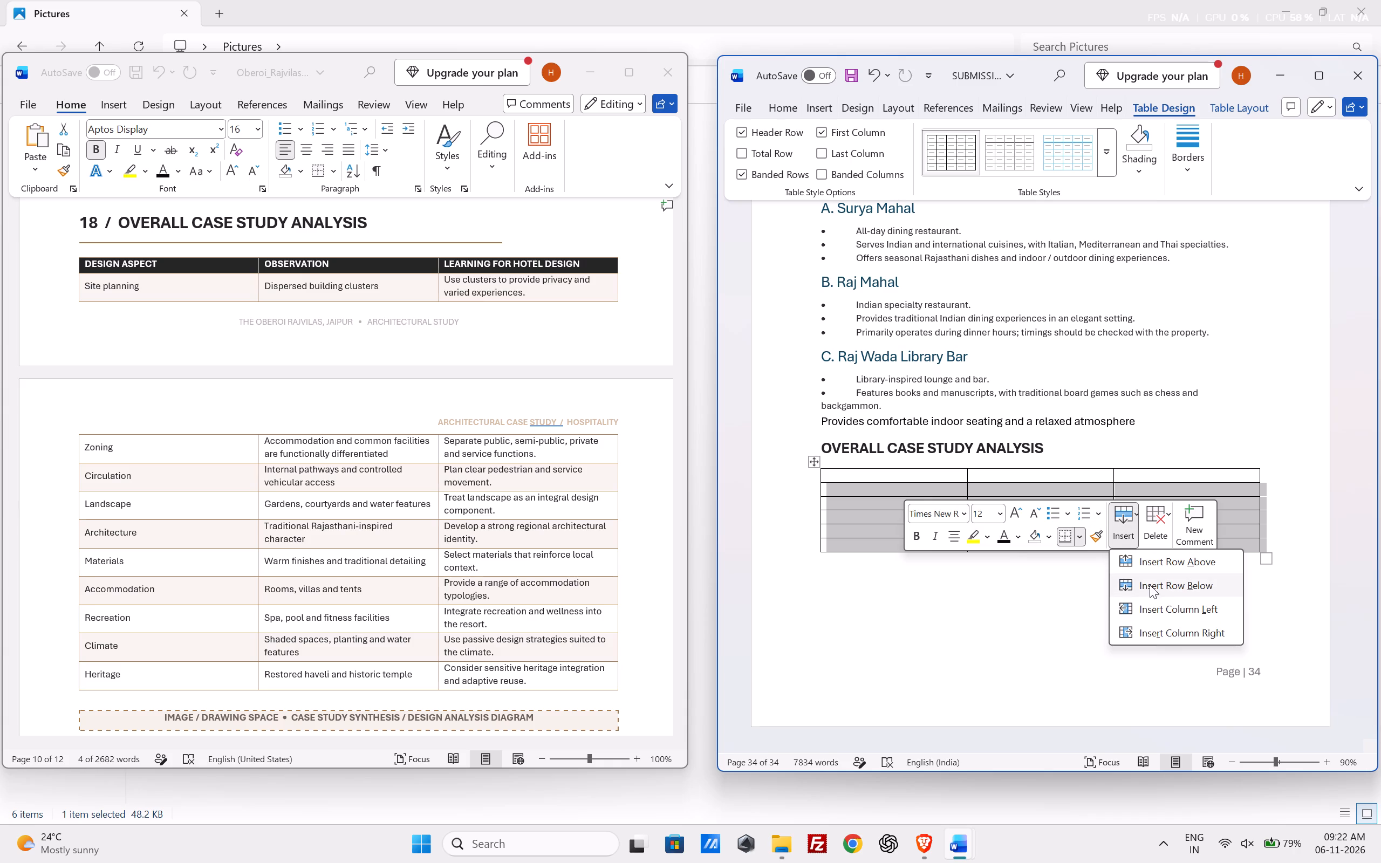
{"action": "left_click", "coordinate": [1151, 585]}
{"action": "left_click", "coordinate": [787, 463]}
Copy the DESIGN ASPECT, OBSERVATION and LEARNING FOR HOTEL DESIGN header row from the case study and paste it into the synopsis table's first row.
{"action": "left_click", "coordinate": [582, 258]}
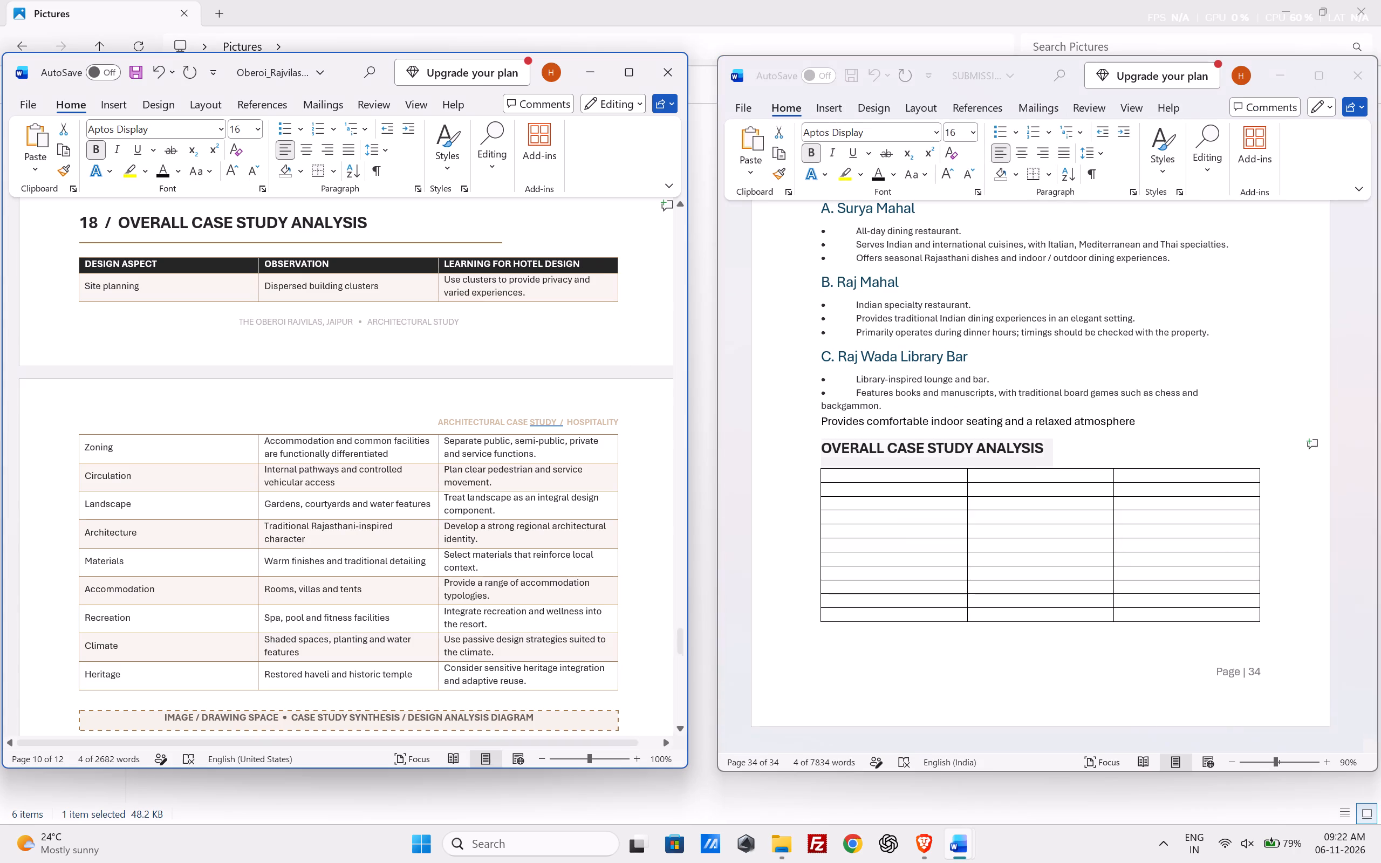
{"action": "left_click", "coordinate": [579, 226]}
{"action": "left_click_drag", "start_coordinate": [582, 260], "coordinate": [130, 261]}
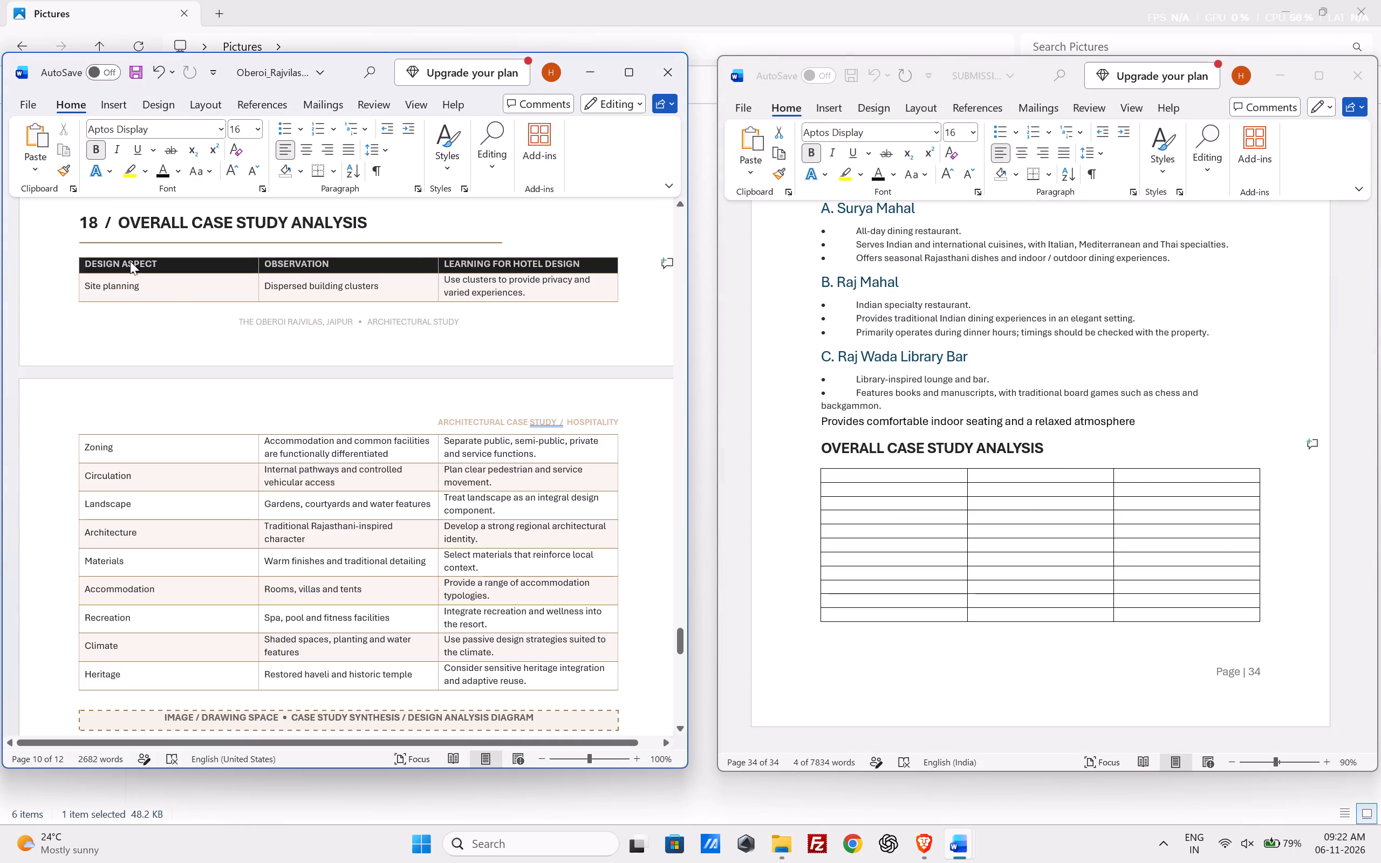
{"action": "left_click_drag", "start_coordinate": [130, 261], "coordinate": [128, 261]}
{"action": "left_click", "coordinate": [234, 310]}
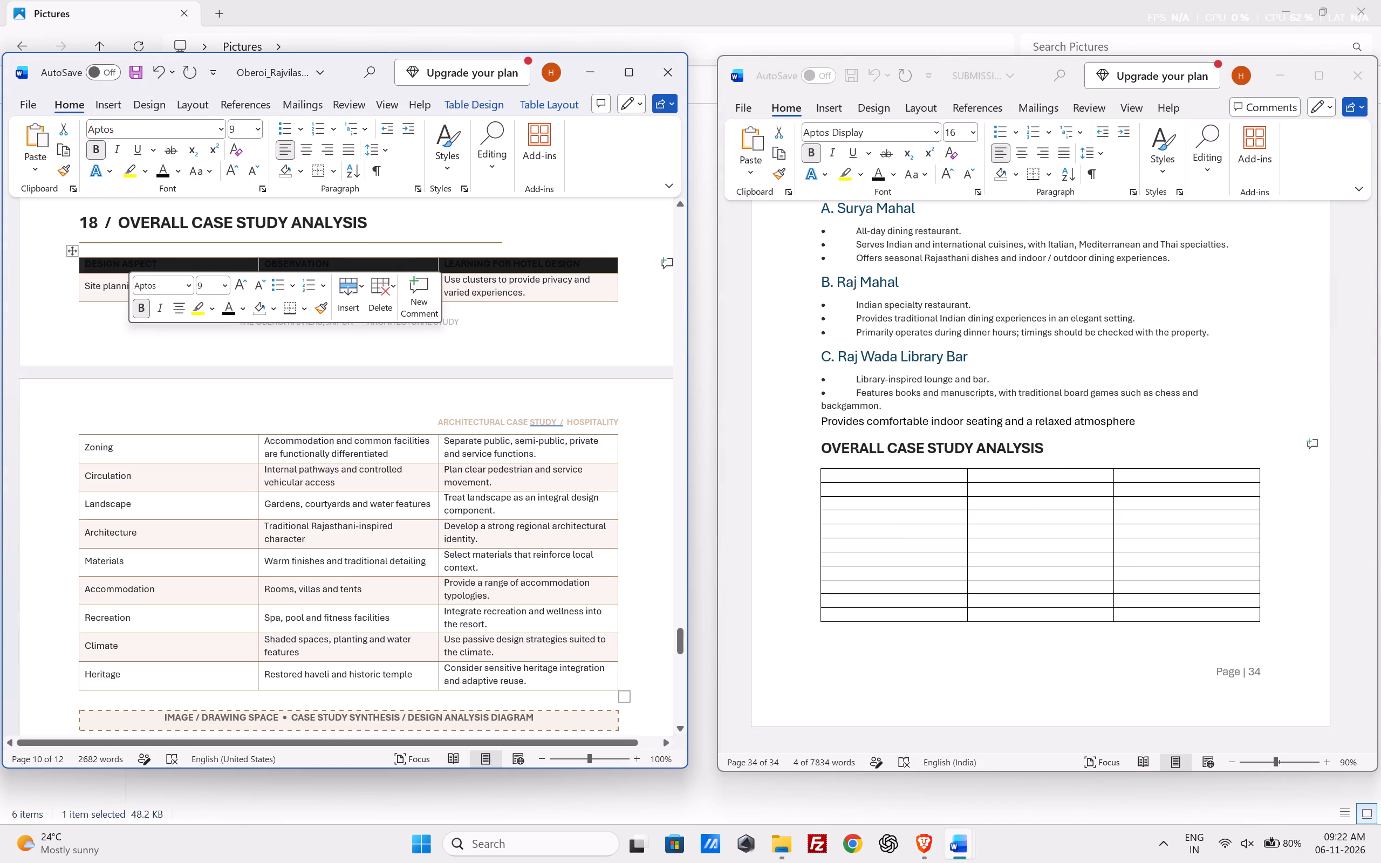
{"action": "left_click", "coordinate": [618, 228]}
{"action": "left_click_drag", "start_coordinate": [588, 266], "coordinate": [86, 266]}
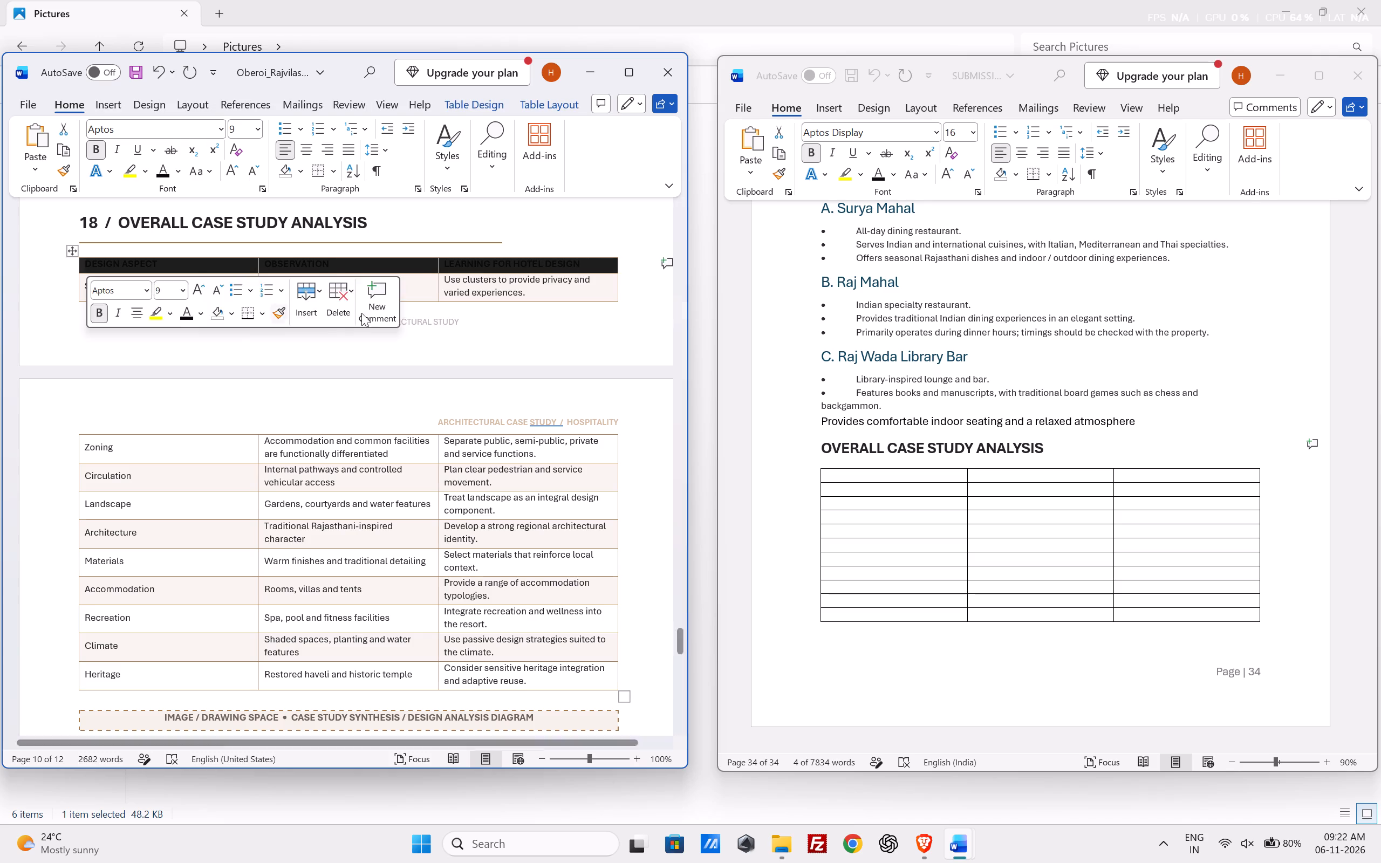
{"action": "key", "text": "ctrl+c"}
{"action": "left_click", "coordinate": [927, 472]}
{"action": "left_click", "coordinate": [993, 475]}
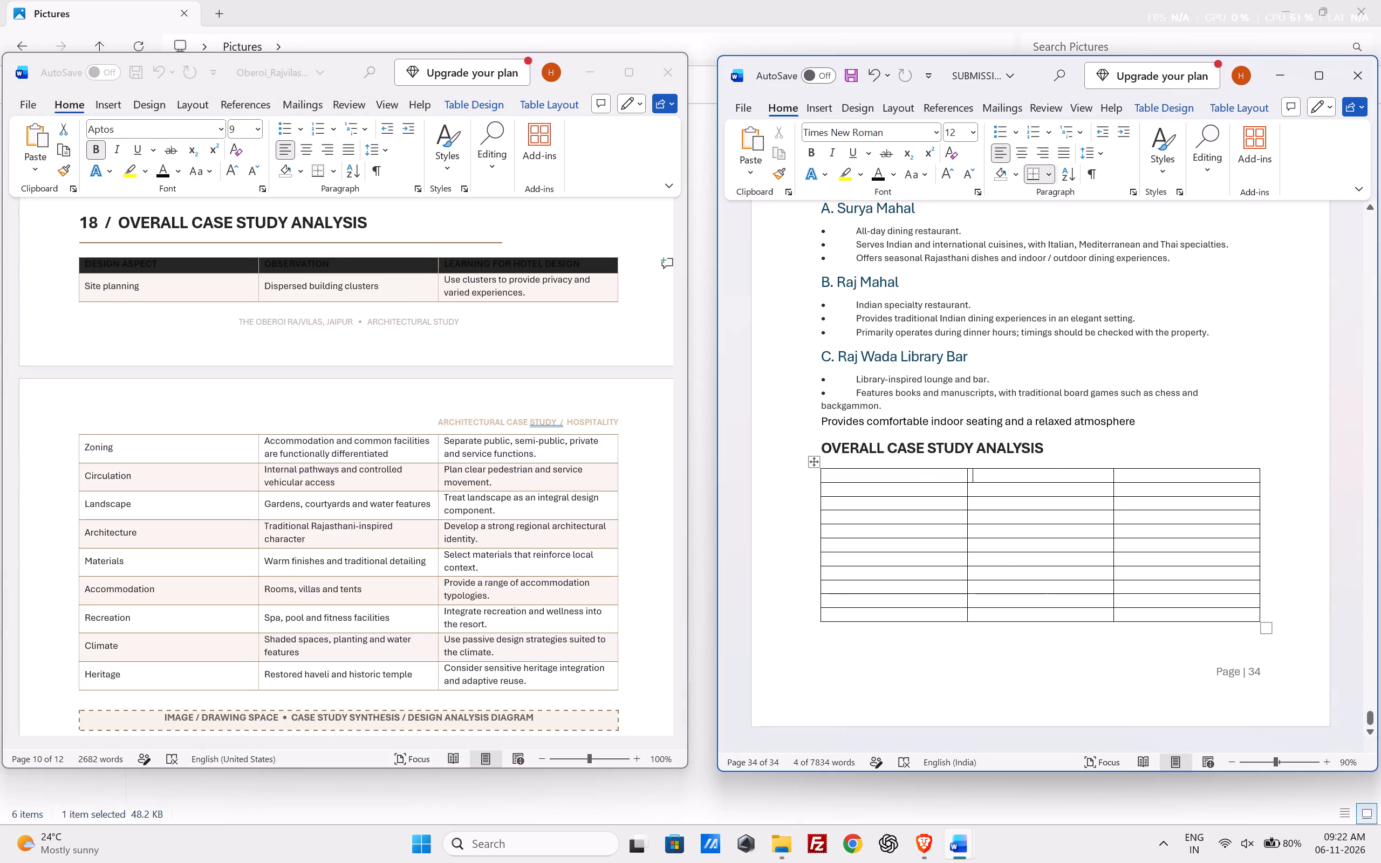
{"action": "left_click_drag", "start_coordinate": [1154, 480], "coordinate": [935, 474]}
{"action": "key", "text": "ctrl+v"}
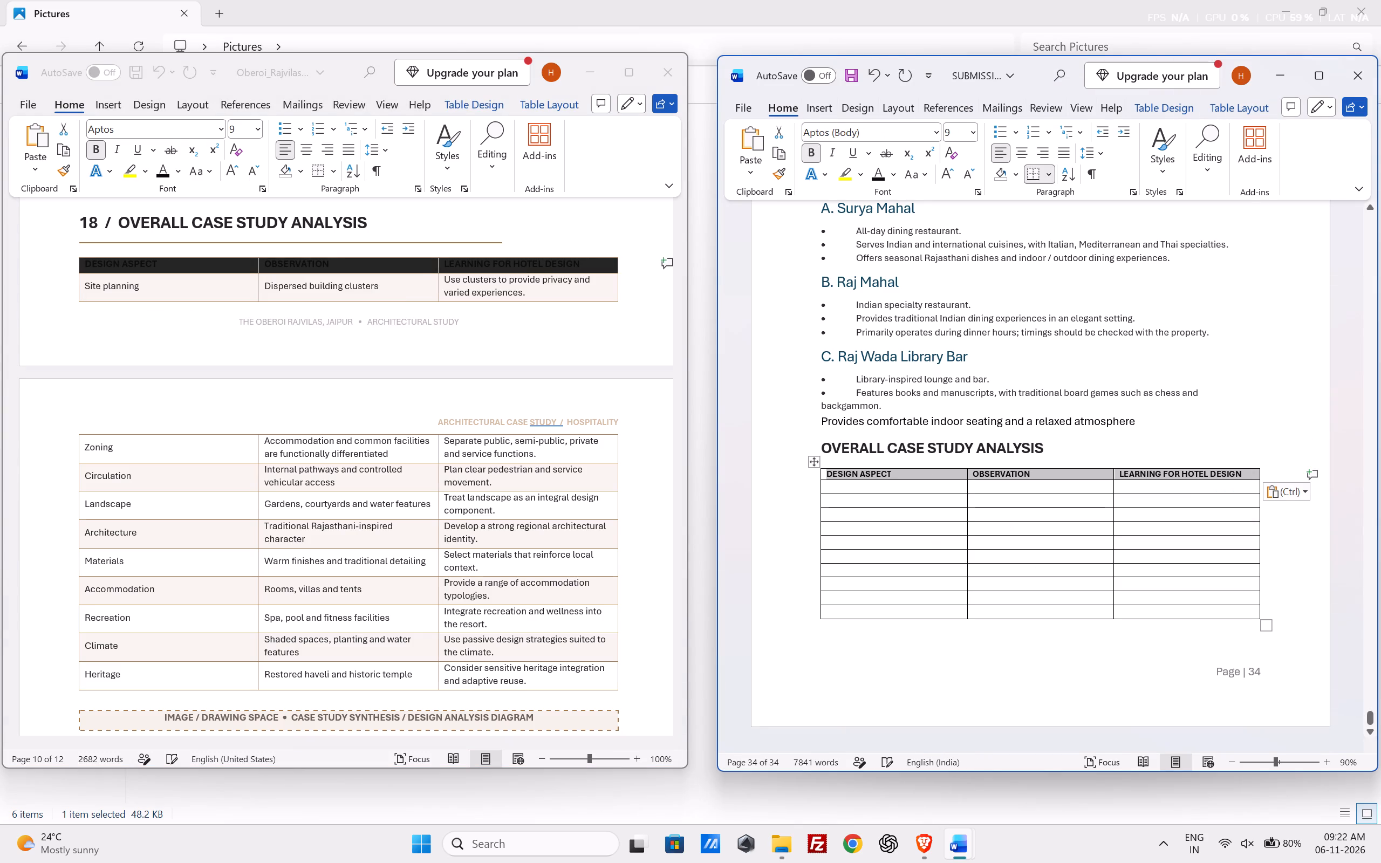
{"action": "left_click", "coordinate": [720, 482]}
Copy the analysis rows from Site planning through Heritage in the case study and paste them into the empty rows of the synopsis table.
{"action": "left_click", "coordinate": [562, 310]}
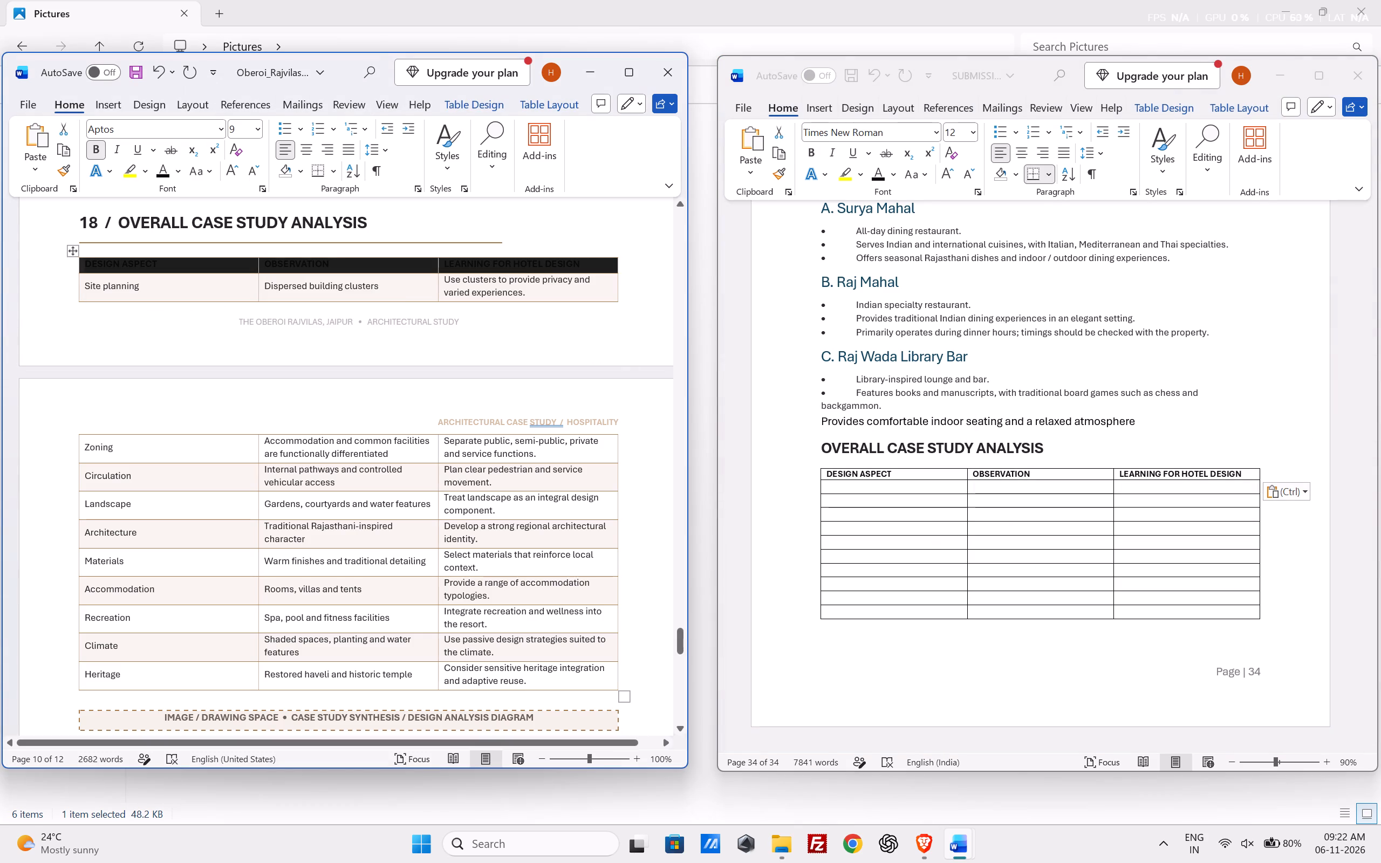
{"action": "left_click", "coordinate": [551, 684]}
{"action": "left_click_drag", "start_coordinate": [534, 680], "coordinate": [64, 277]}
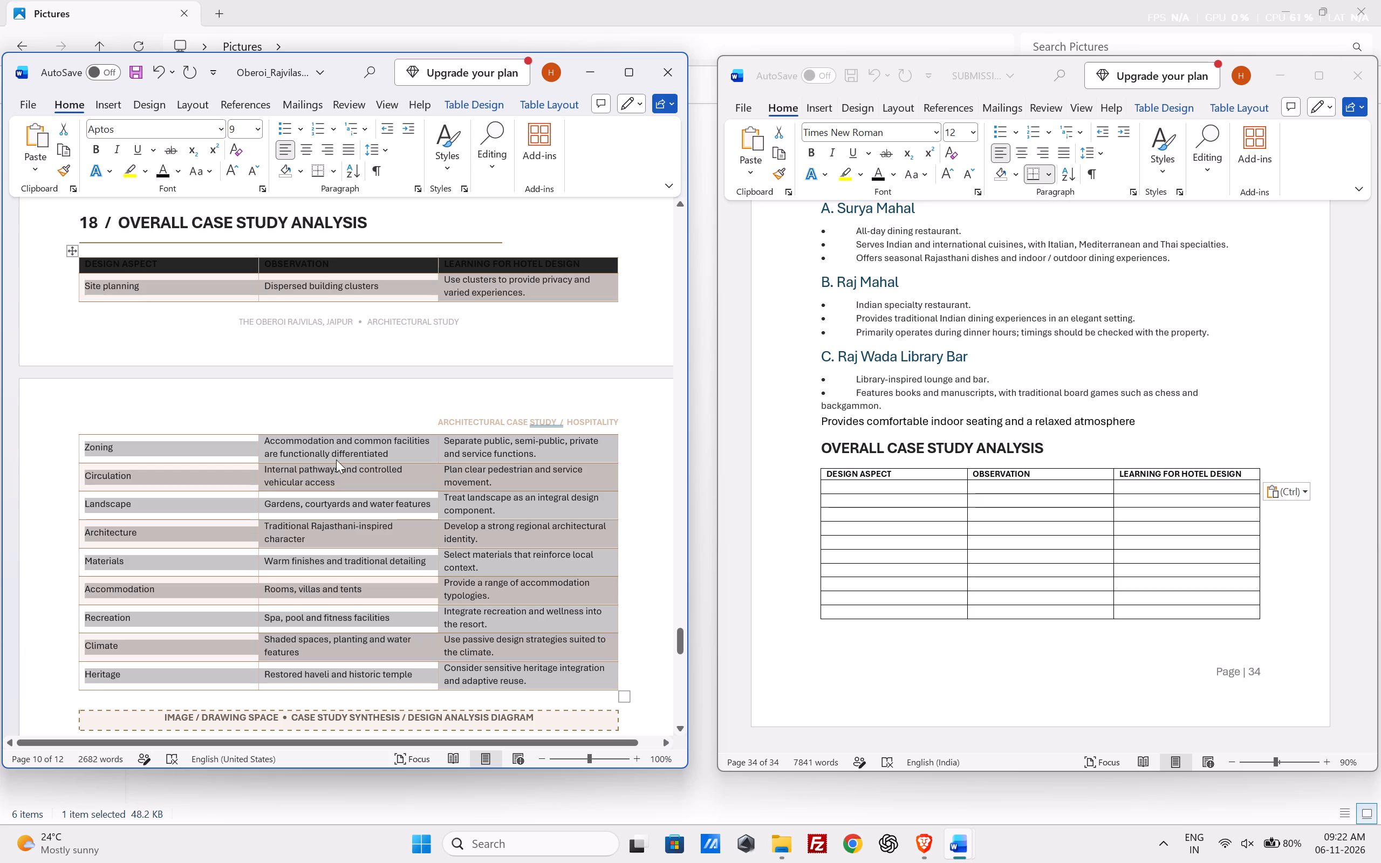
{"action": "key", "text": "ctrl+c"}
{"action": "left_click", "coordinate": [1135, 622]}
{"action": "left_click_drag", "start_coordinate": [1149, 615], "coordinate": [899, 498]}
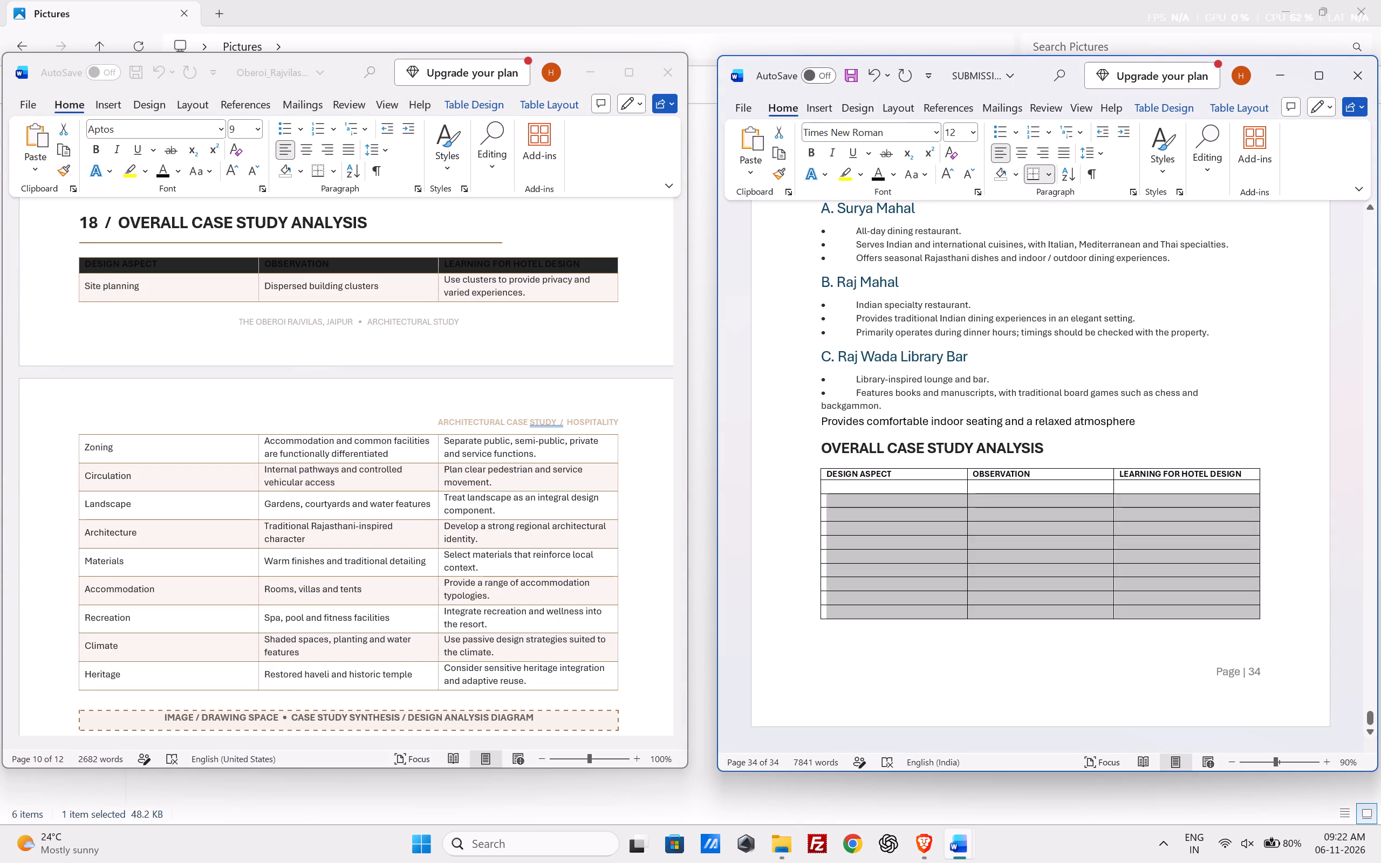
{"action": "left_click_drag", "start_coordinate": [899, 498], "coordinate": [895, 490]}
{"action": "key", "text": "ctrl+v"}
{"action": "left_click", "coordinate": [775, 572]}
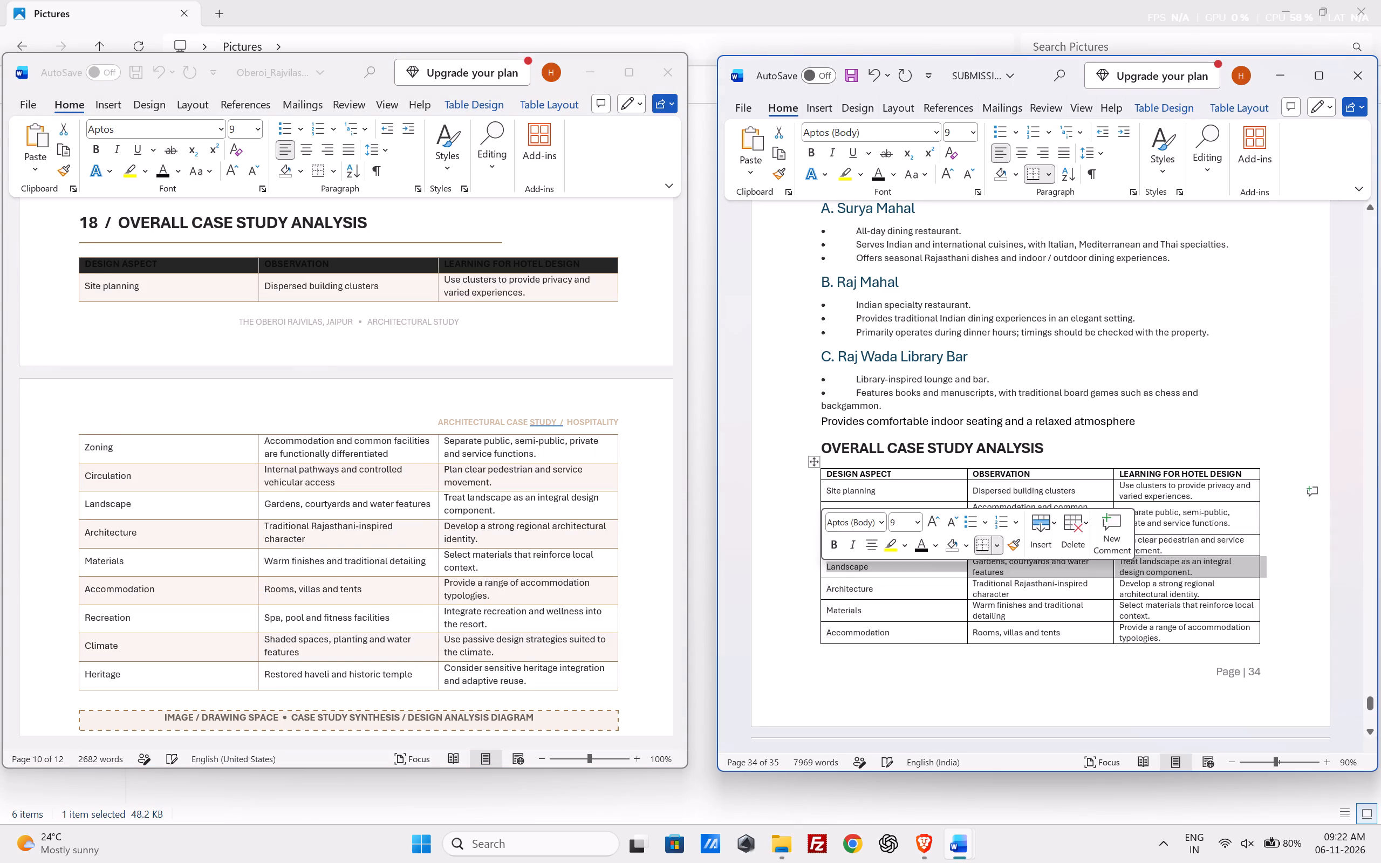
{"action": "left_click", "coordinate": [1318, 320]}
{"action": "scroll", "coordinate": [1205, 392], "scroll_direction": "down", "scroll_amount": 12}
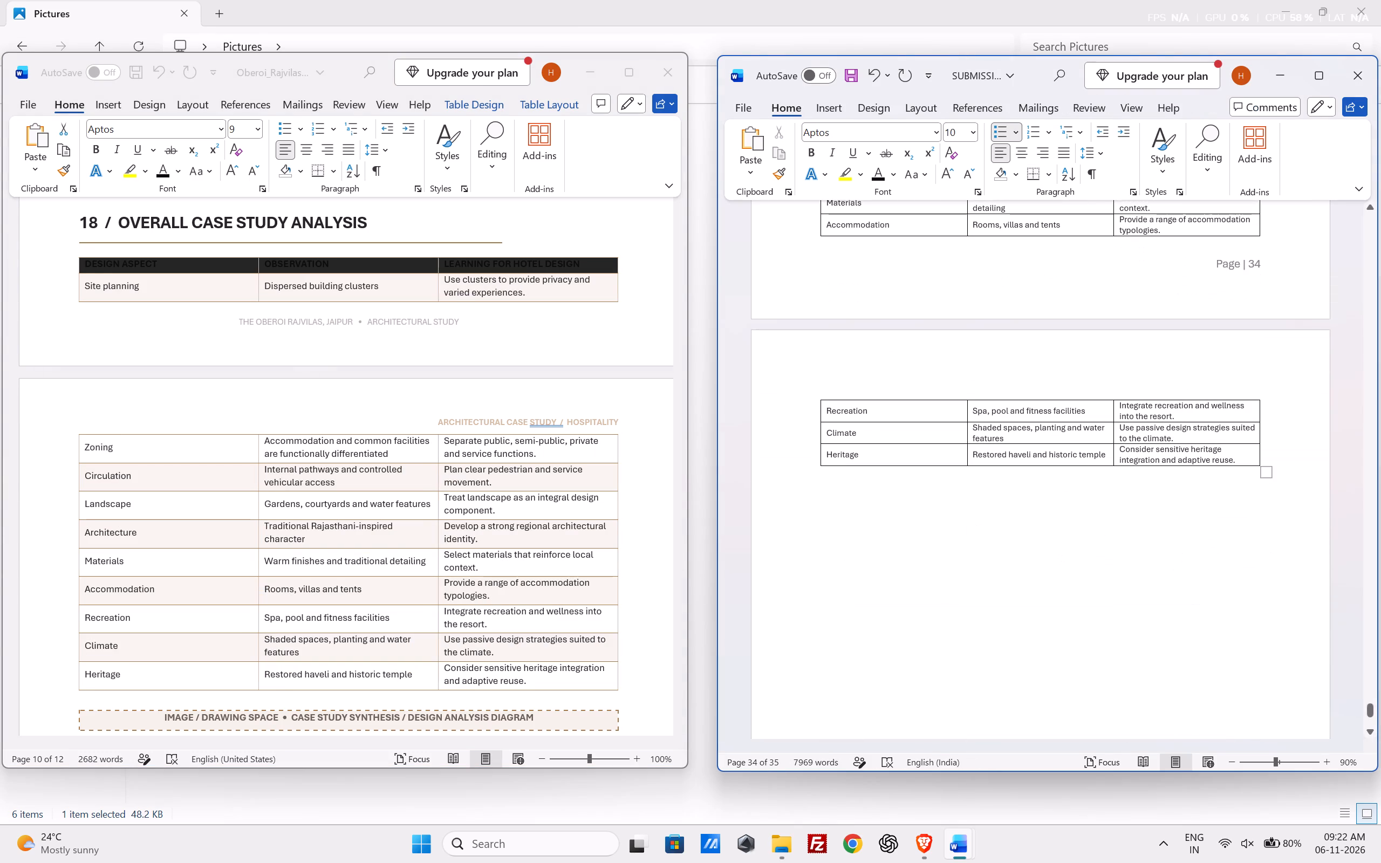
{"action": "scroll", "coordinate": [645, 407], "scroll_direction": "down", "scroll_amount": 7}
{"action": "scroll", "coordinate": [624, 407], "scroll_direction": "up", "scroll_amount": 5}
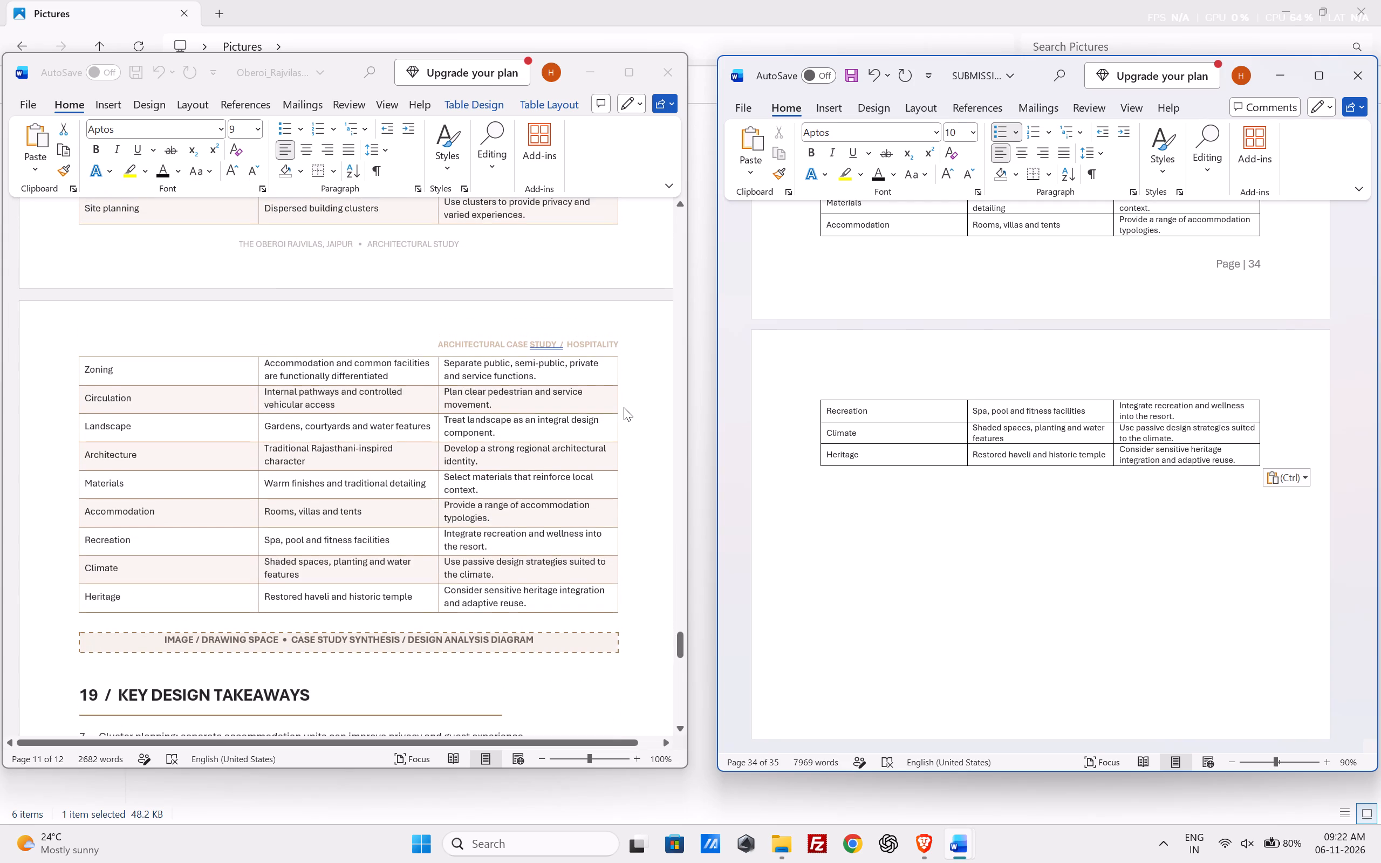
Set all text in the synopsis document to Times New Roman, size 12, in black.
{"action": "scroll", "coordinate": [962, 493], "scroll_direction": "up", "scroll_amount": 11}
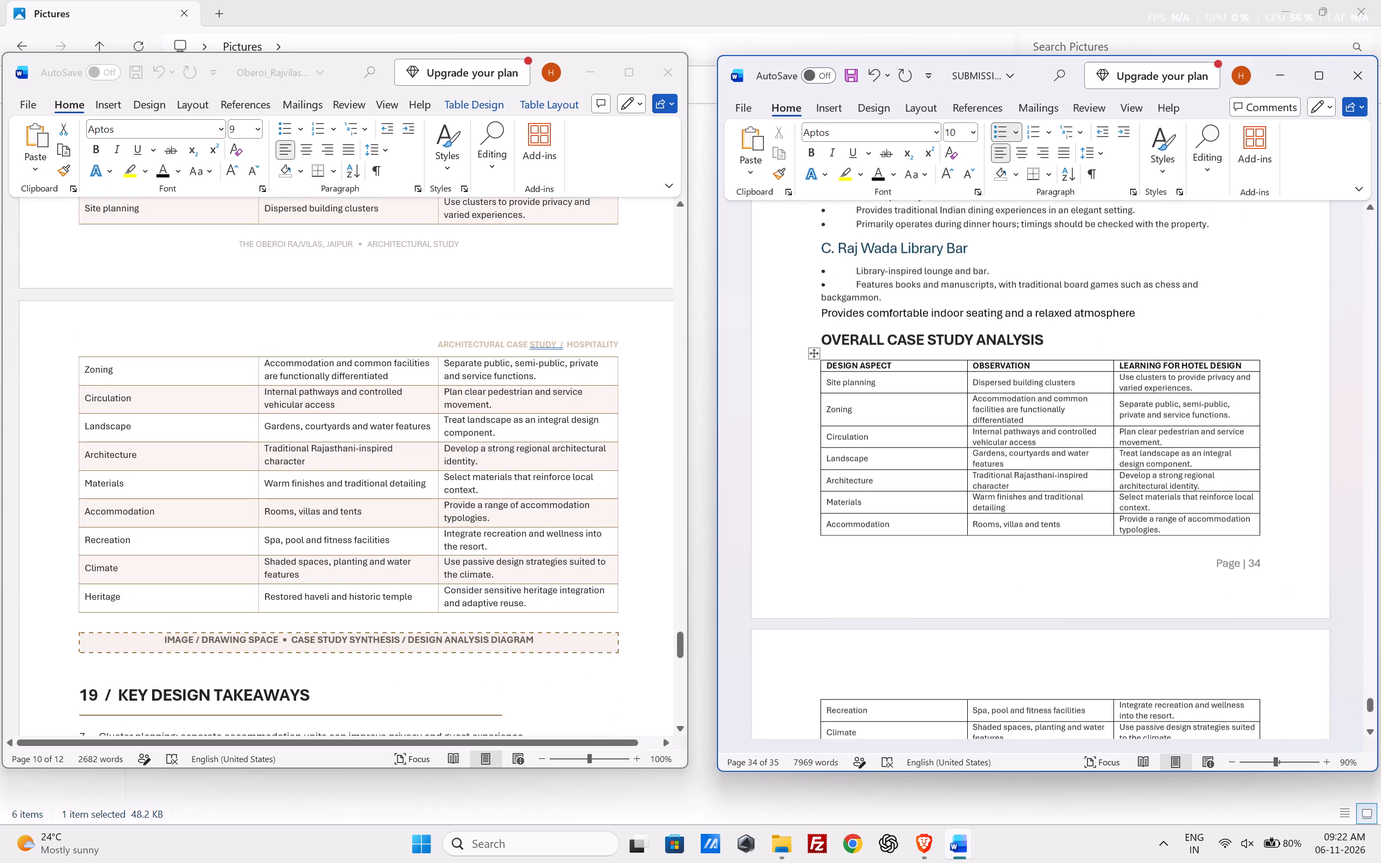
{"action": "scroll", "coordinate": [927, 495], "scroll_direction": "up", "scroll_amount": 11}
{"action": "scroll", "coordinate": [936, 516], "scroll_direction": "down", "scroll_amount": 9}
{"action": "scroll", "coordinate": [919, 513], "scroll_direction": "up", "scroll_amount": 12}
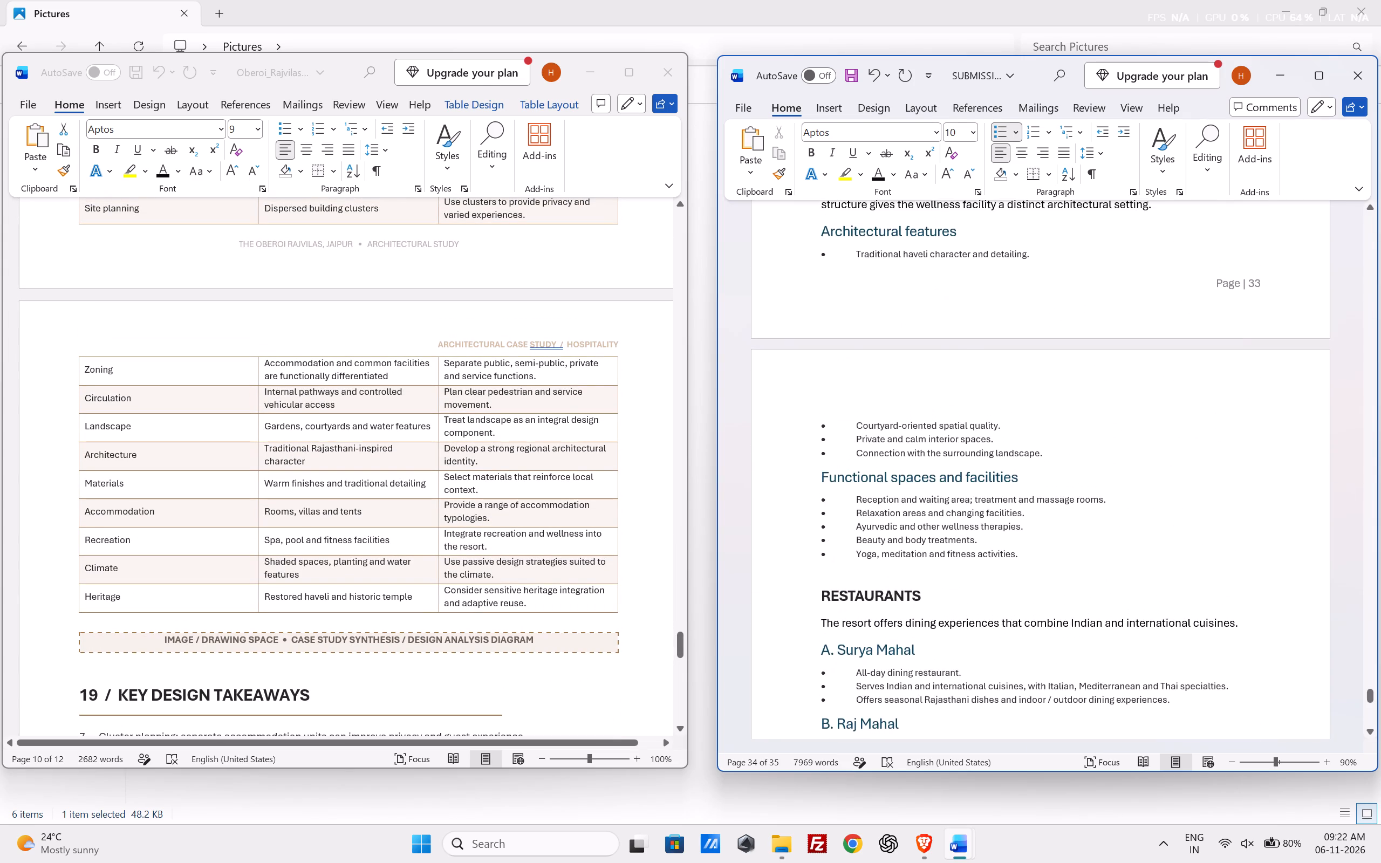
{"action": "scroll", "coordinate": [883, 522], "scroll_direction": "down", "scroll_amount": 4}
{"action": "key", "text": "ctrl+a"}
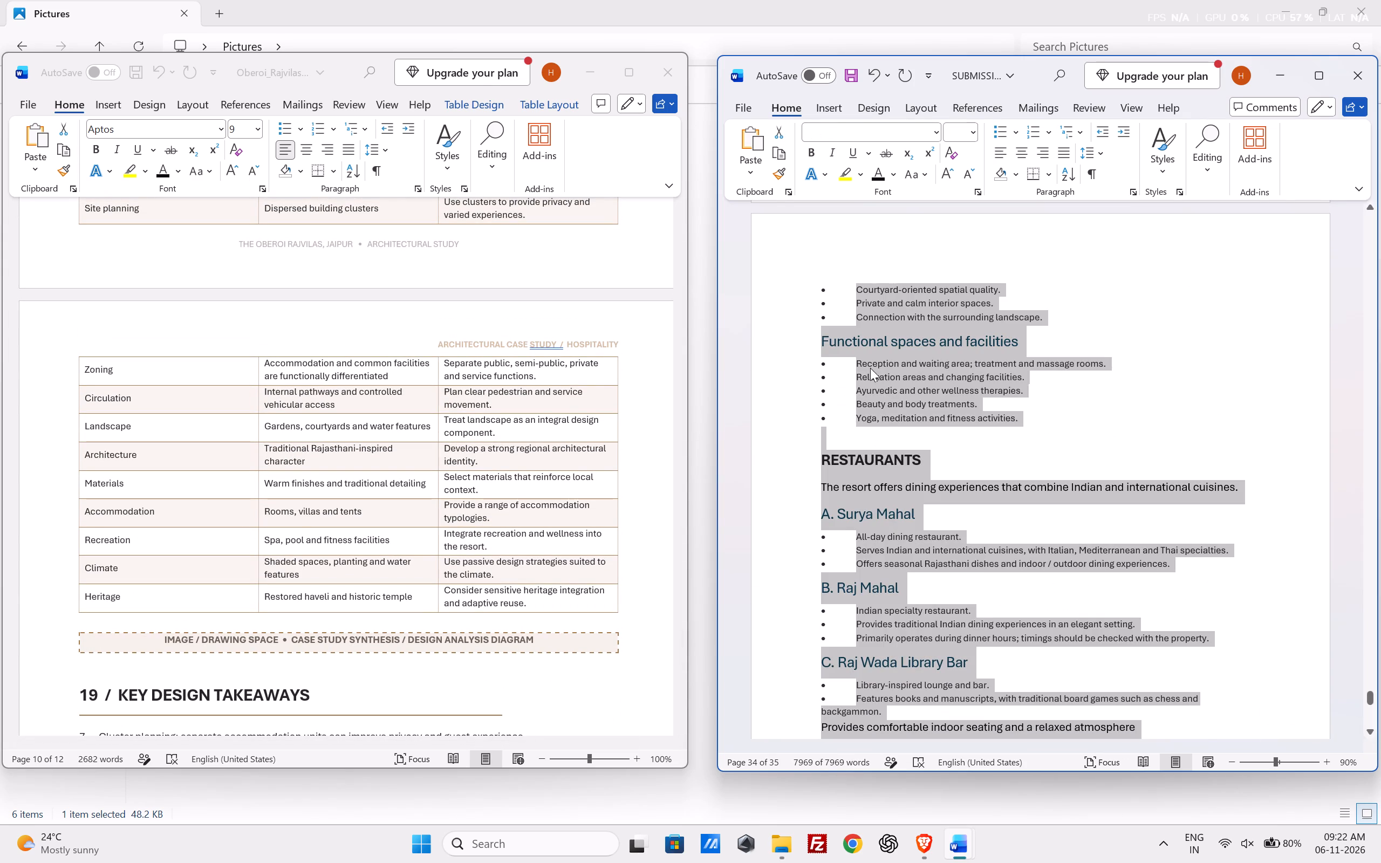
{"action": "right_click", "coordinate": [870, 373]}
{"action": "left_click", "coordinate": [990, 325]}
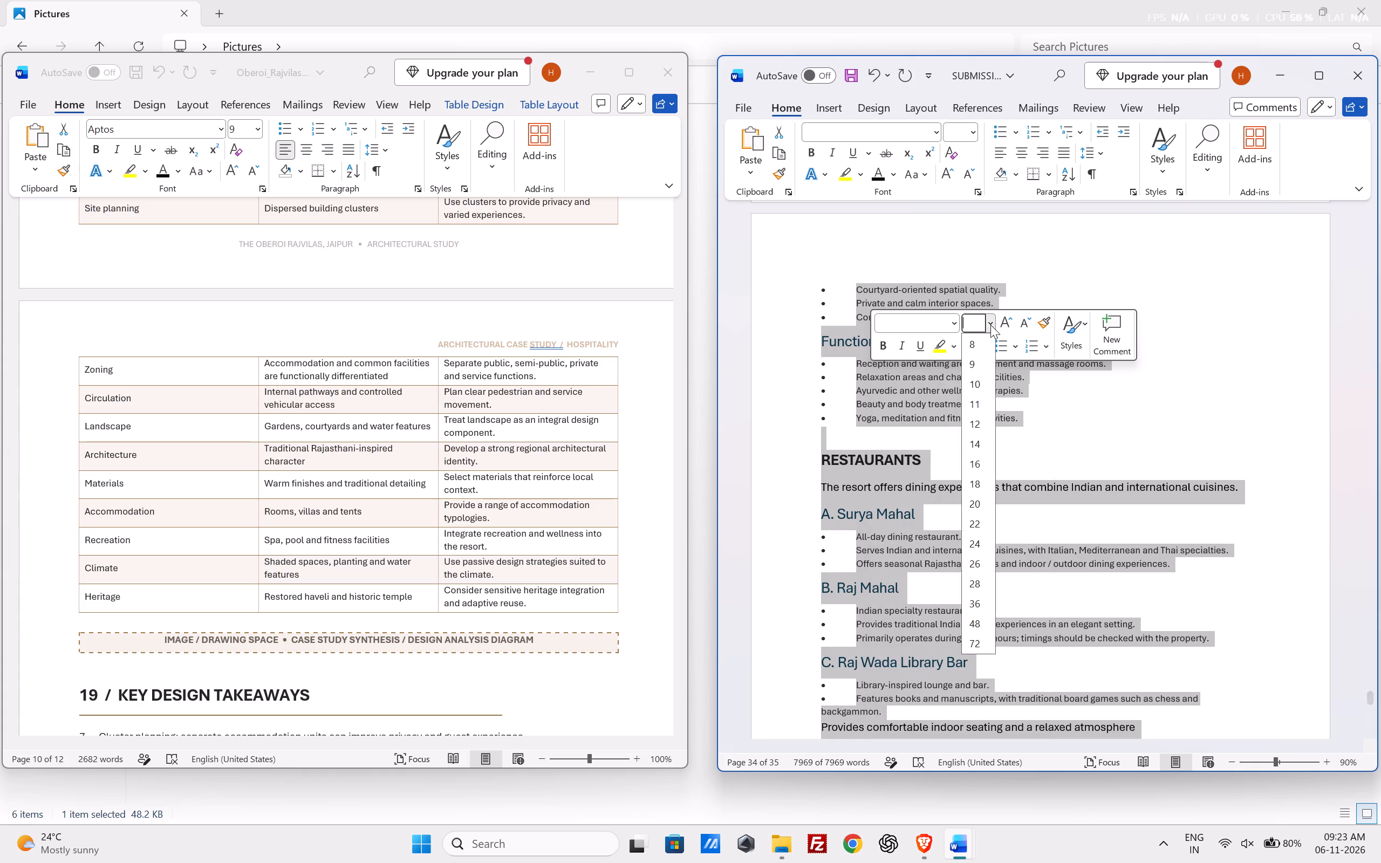
{"action": "left_click", "coordinate": [978, 426]}
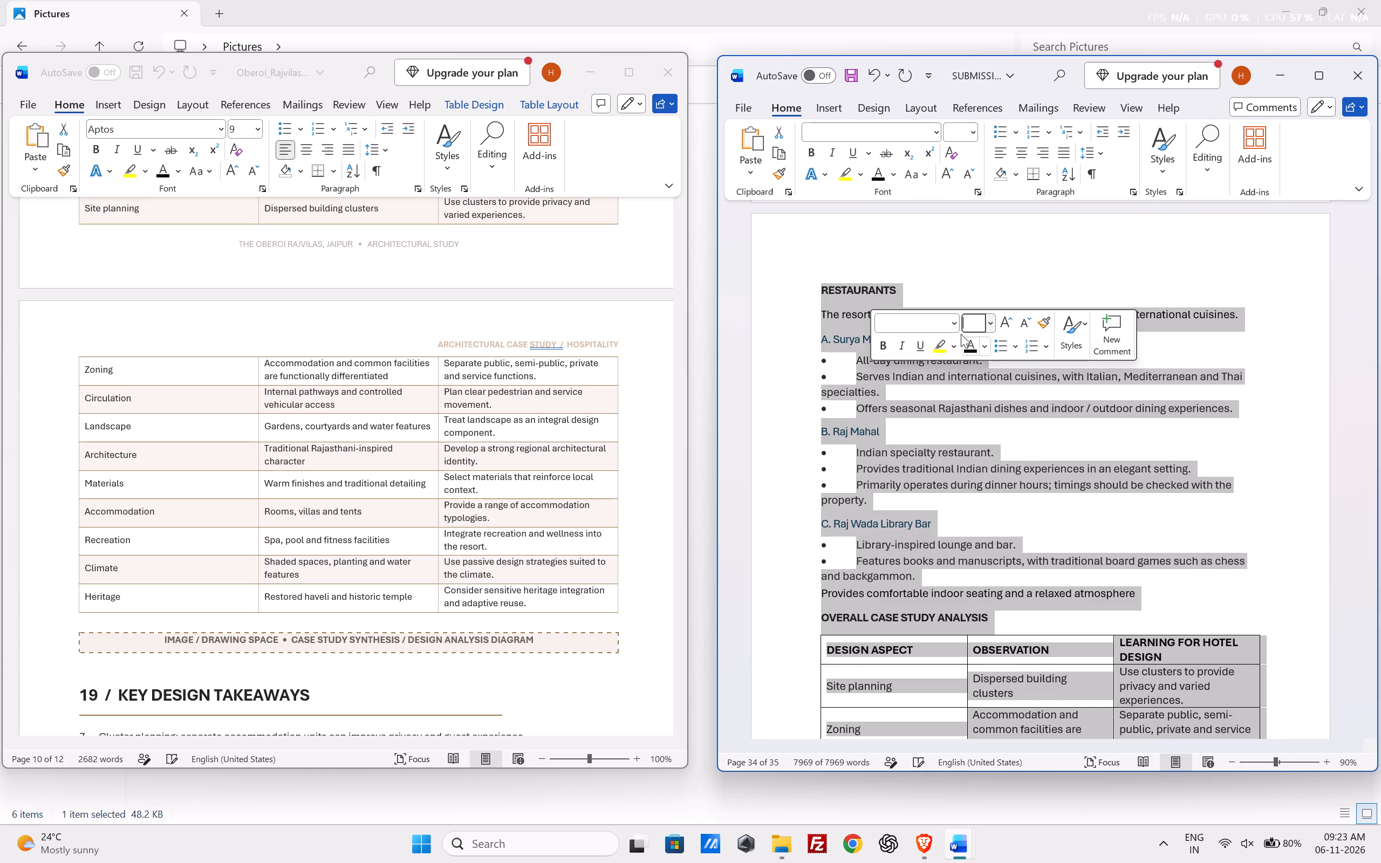
{"action": "left_click", "coordinate": [955, 329]}
{"action": "left_click", "coordinate": [935, 442]}
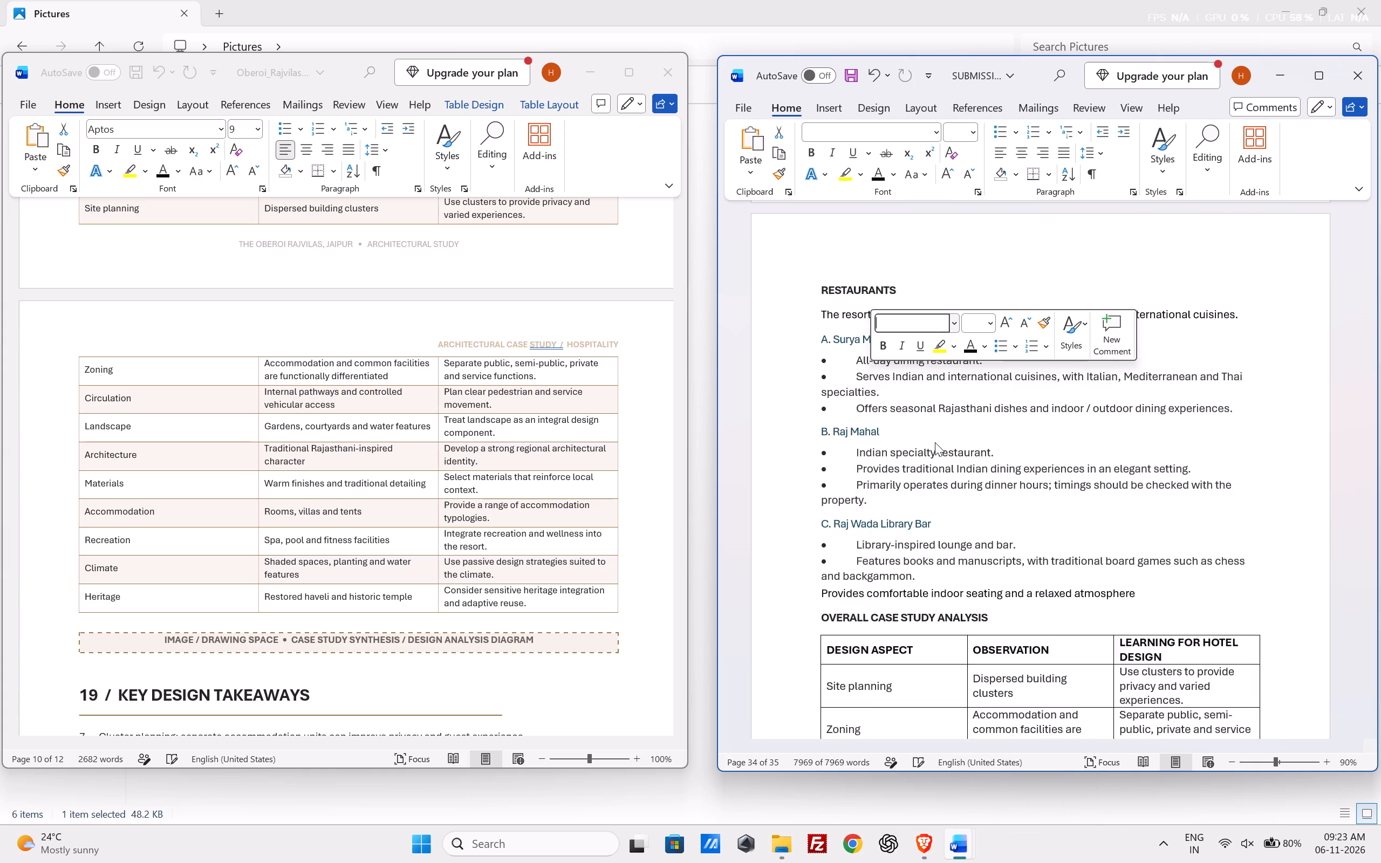
{"action": "left_click", "coordinate": [987, 345]}
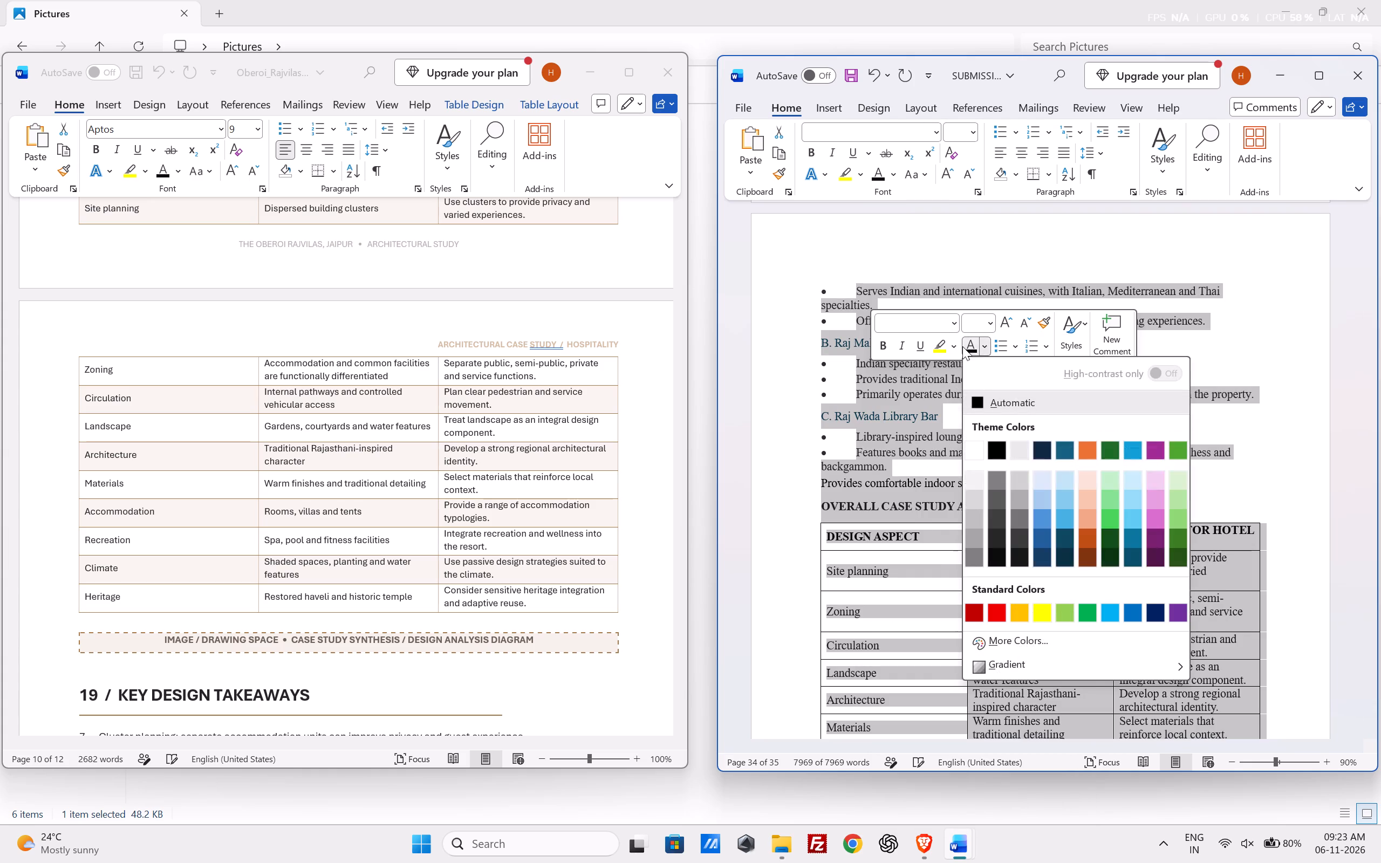
{"action": "left_click", "coordinate": [962, 346]}
{"action": "left_click", "coordinate": [971, 345]}
{"action": "scroll", "coordinate": [1034, 472], "scroll_direction": "down", "scroll_amount": 5}
{"action": "left_click", "coordinate": [1234, 347]}
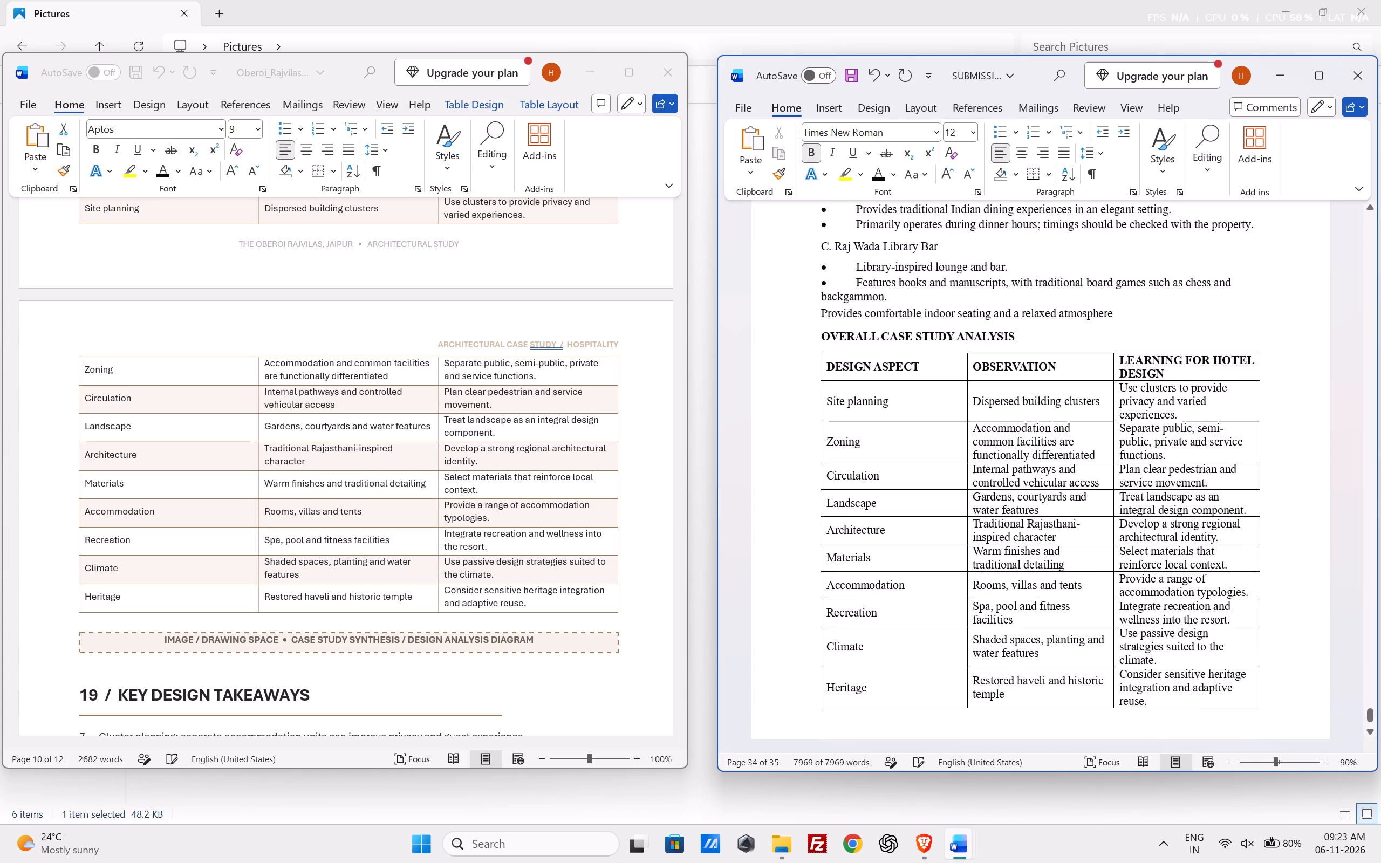
Bold the C. Raj Wada Library Bar subheading in the synopsis.
{"action": "scroll", "coordinate": [950, 361], "scroll_direction": "up", "scroll_amount": 4}
{"action": "left_click_drag", "start_coordinate": [936, 384], "coordinate": [809, 384]}
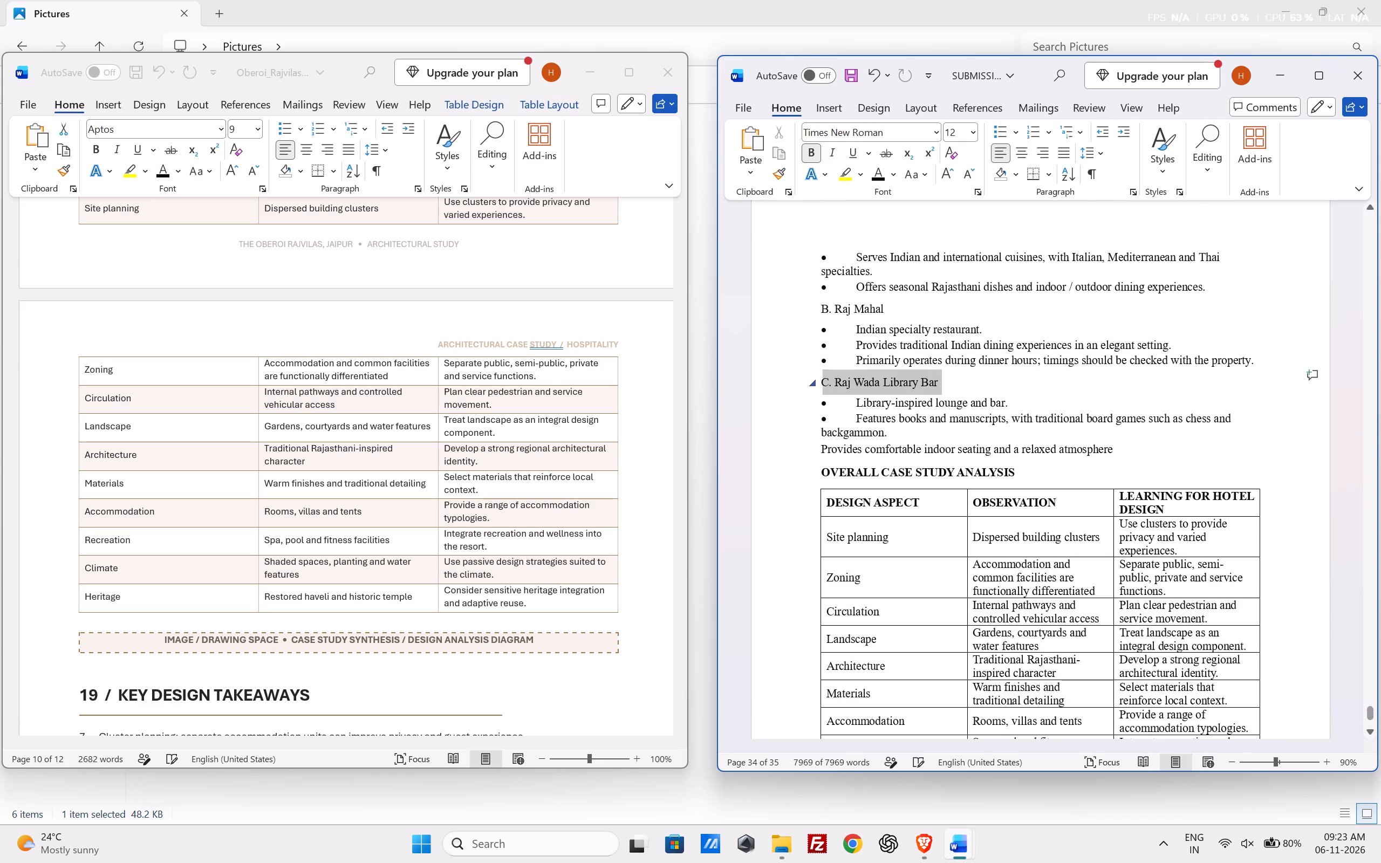
{"action": "left_click_drag", "start_coordinate": [809, 384], "coordinate": [803, 385]}
{"action": "left_click", "coordinate": [823, 360]}
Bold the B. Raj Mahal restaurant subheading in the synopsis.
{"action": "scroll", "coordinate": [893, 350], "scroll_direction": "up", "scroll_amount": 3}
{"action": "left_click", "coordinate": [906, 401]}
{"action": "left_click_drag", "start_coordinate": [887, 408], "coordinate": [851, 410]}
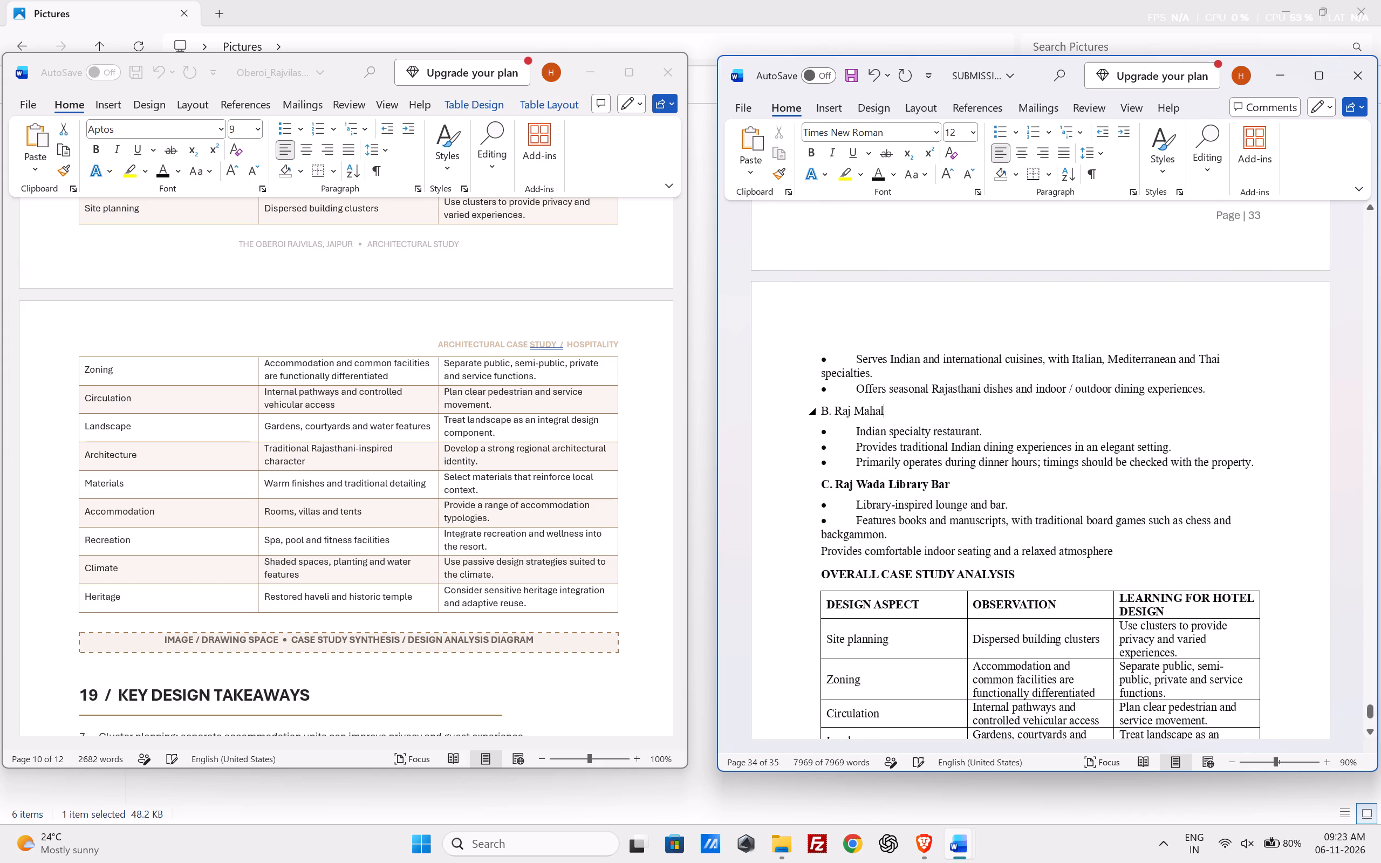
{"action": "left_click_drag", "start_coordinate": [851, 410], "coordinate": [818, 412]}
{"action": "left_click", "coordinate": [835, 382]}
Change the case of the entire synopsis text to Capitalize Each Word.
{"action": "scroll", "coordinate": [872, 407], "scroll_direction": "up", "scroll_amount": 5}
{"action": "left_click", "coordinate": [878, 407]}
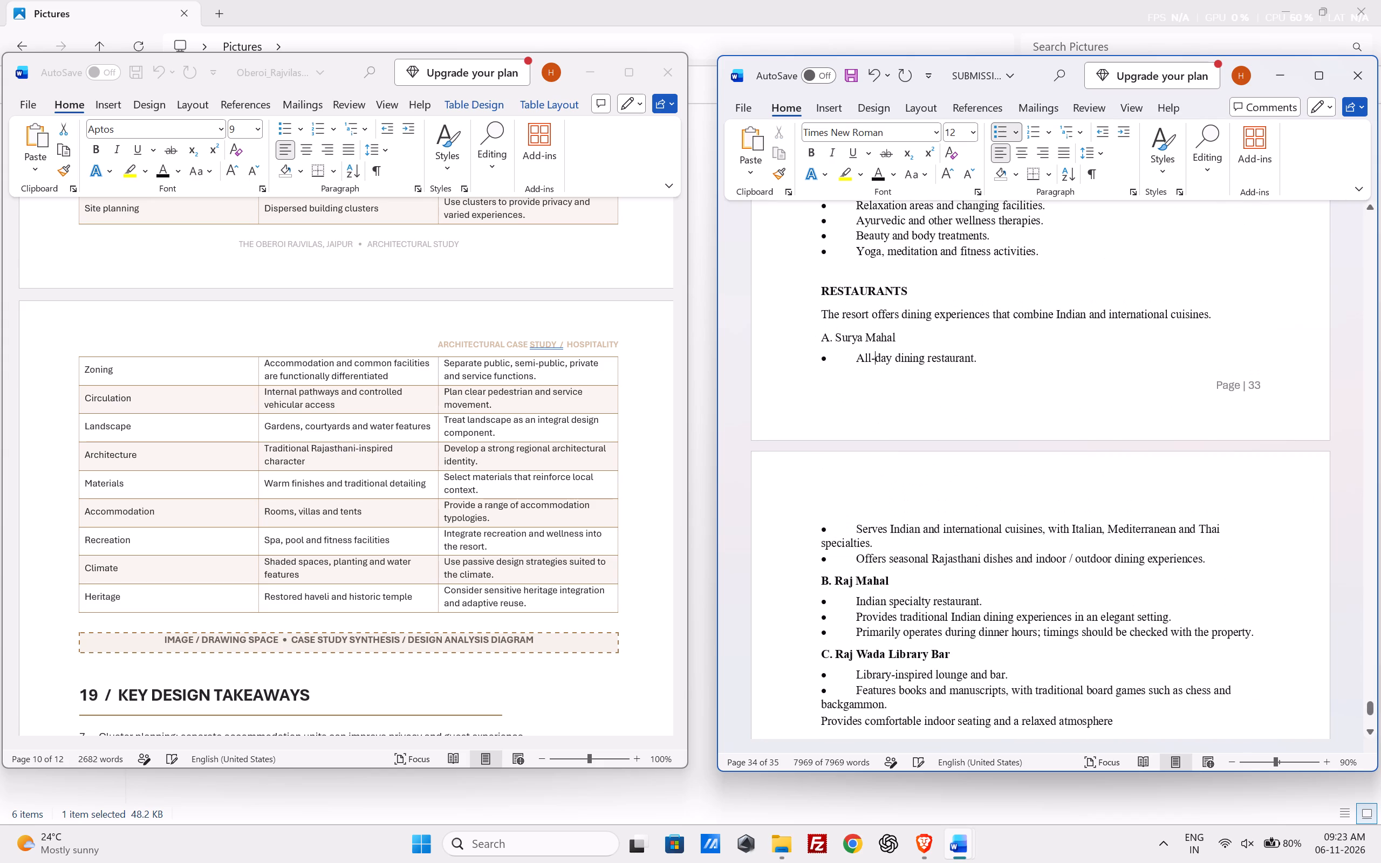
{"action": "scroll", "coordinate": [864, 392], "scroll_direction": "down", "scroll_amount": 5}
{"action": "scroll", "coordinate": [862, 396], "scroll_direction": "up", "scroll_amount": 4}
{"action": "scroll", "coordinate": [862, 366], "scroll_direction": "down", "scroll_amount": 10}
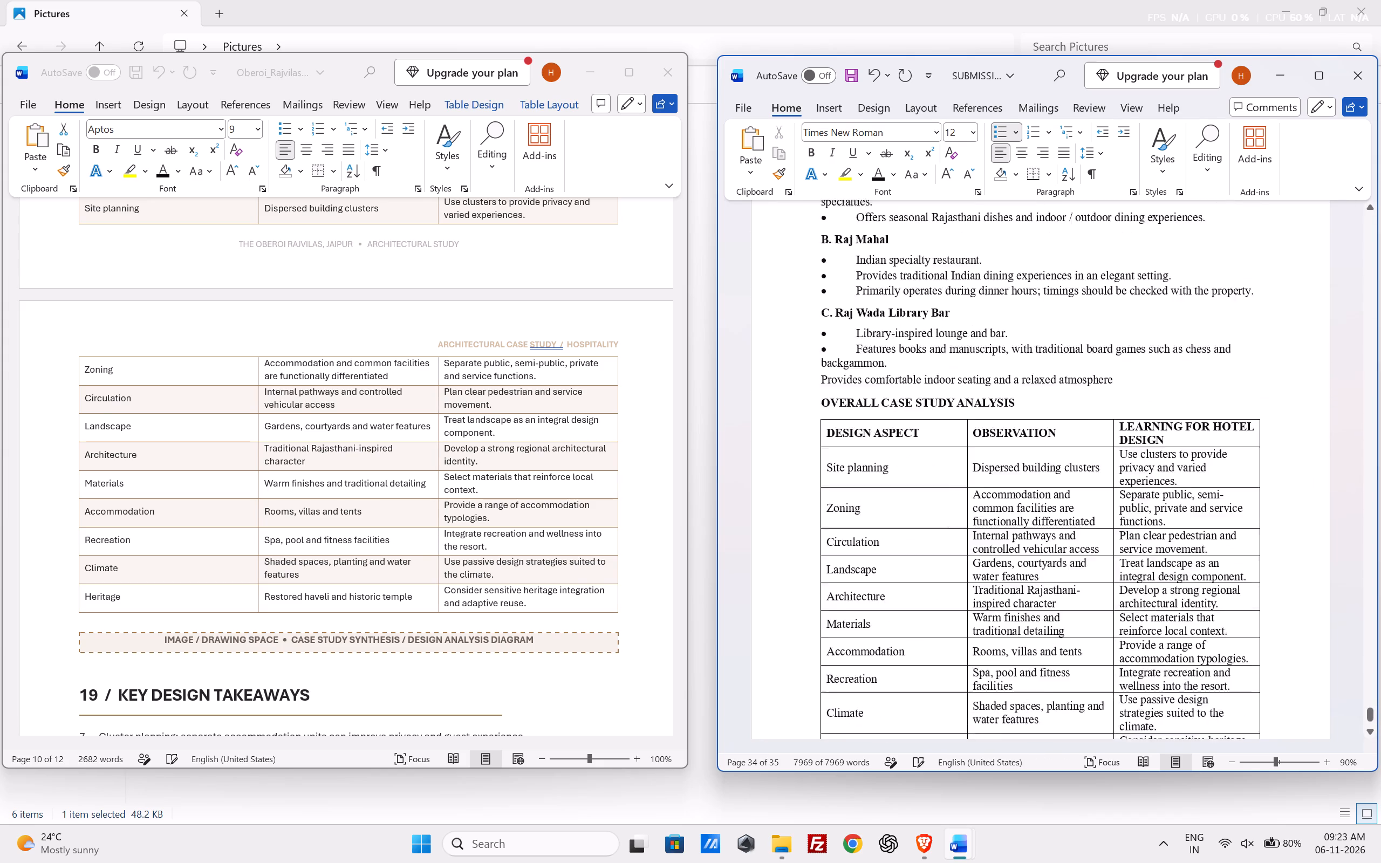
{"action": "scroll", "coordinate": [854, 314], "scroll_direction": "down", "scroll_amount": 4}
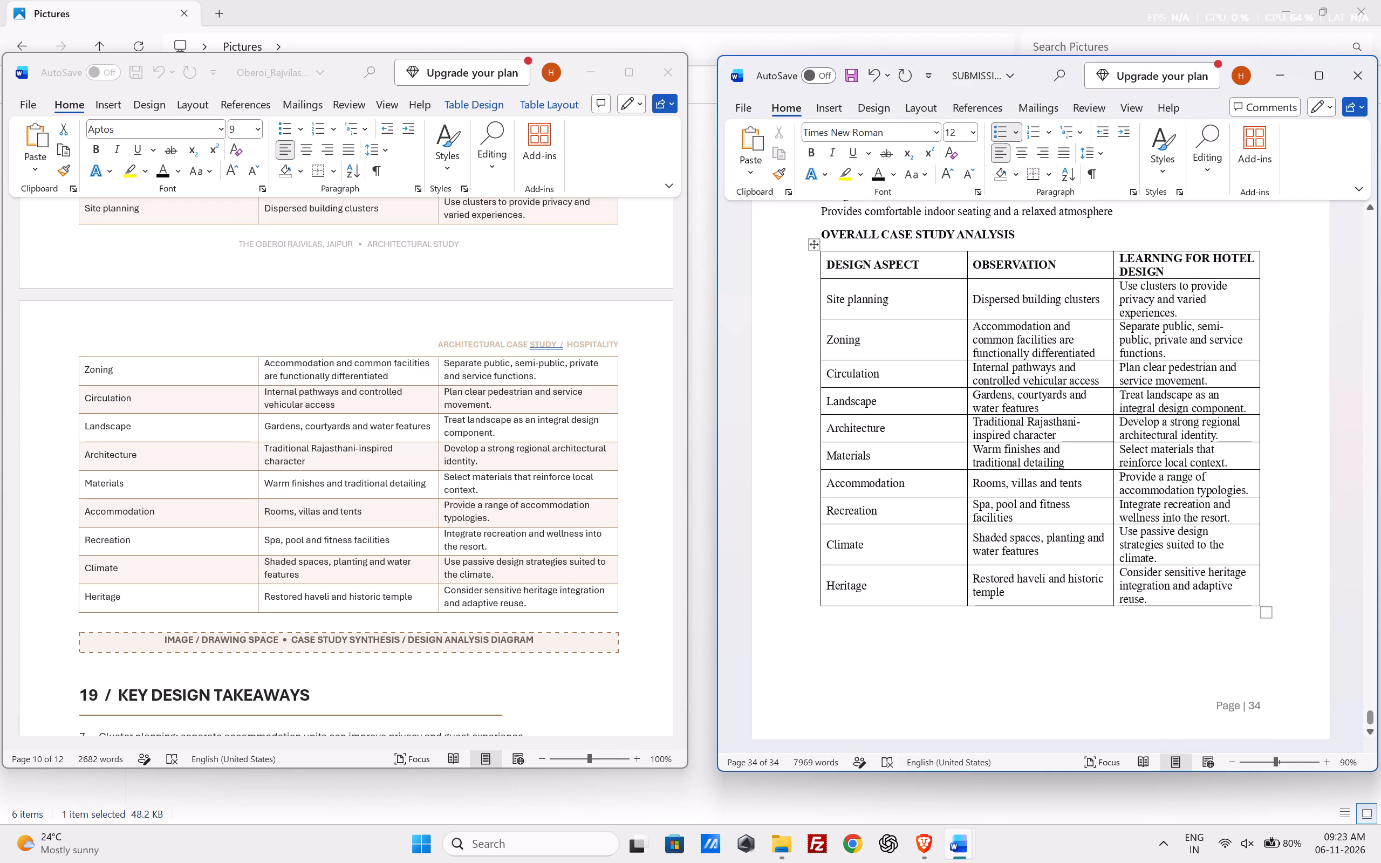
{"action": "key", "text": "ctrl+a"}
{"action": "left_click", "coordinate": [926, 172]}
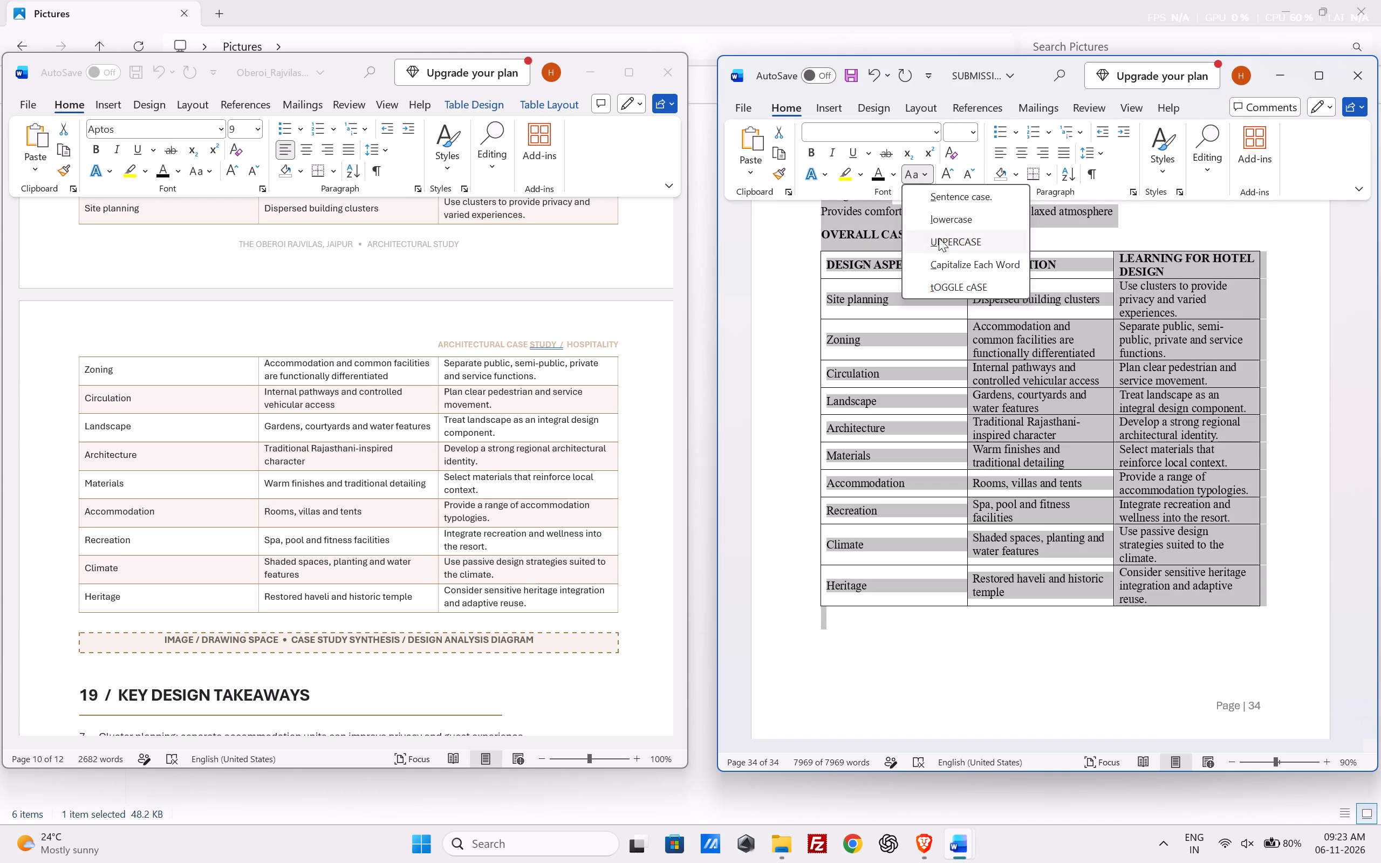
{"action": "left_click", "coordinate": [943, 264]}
Examine how the capitalization affects the earlier synopsis sections, from Deluxe Rooms back through Kohinoor Villa, Main Fort and Site Circulation.
{"action": "scroll", "coordinate": [836, 357], "scroll_direction": "up", "scroll_amount": 4}
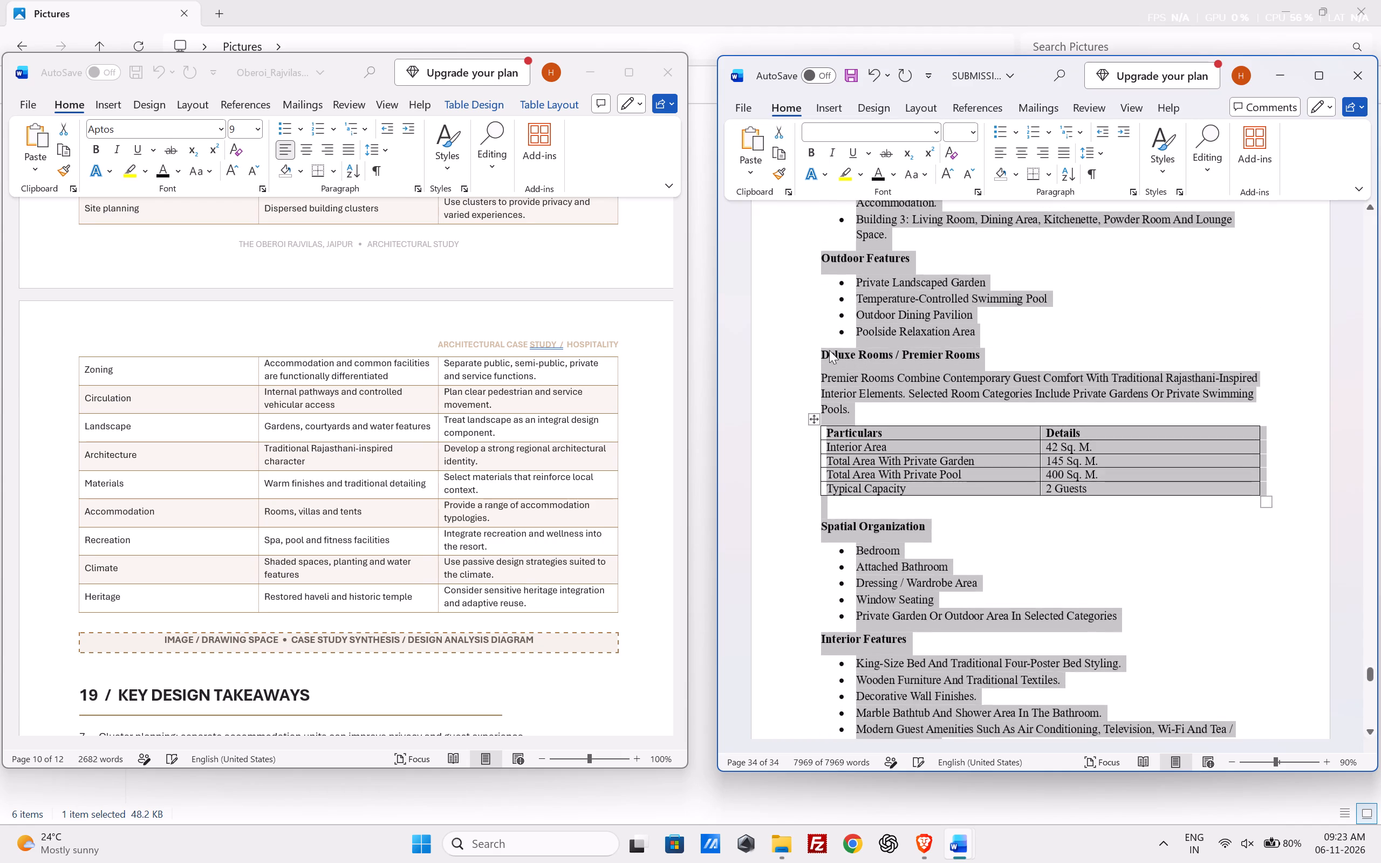
{"action": "scroll", "coordinate": [827, 348], "scroll_direction": "up", "scroll_amount": 7}
{"action": "left_click", "coordinate": [793, 350]}
{"action": "scroll", "coordinate": [860, 363], "scroll_direction": "up", "scroll_amount": 8}
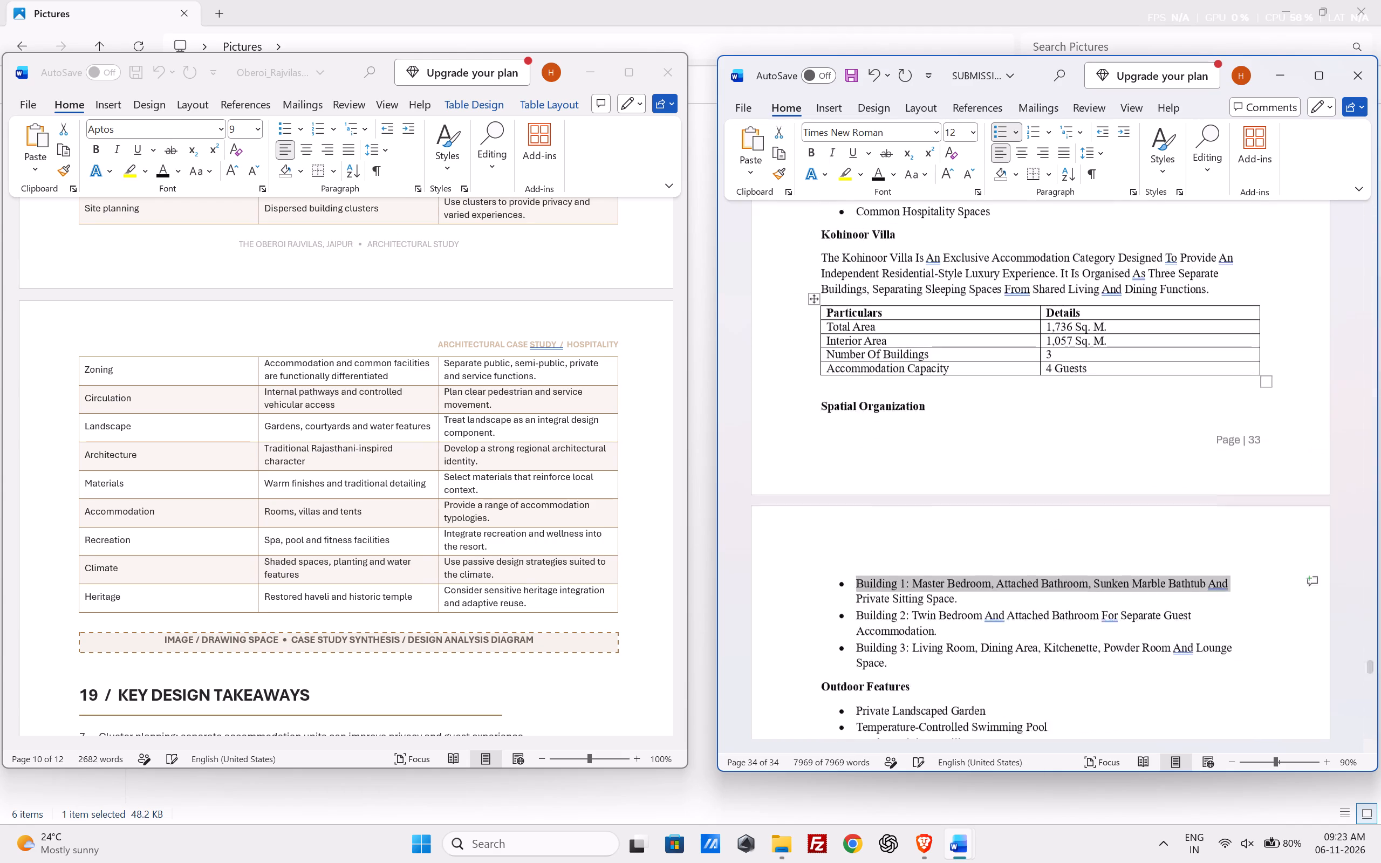
{"action": "scroll", "coordinate": [862, 364], "scroll_direction": "up", "scroll_amount": 5}
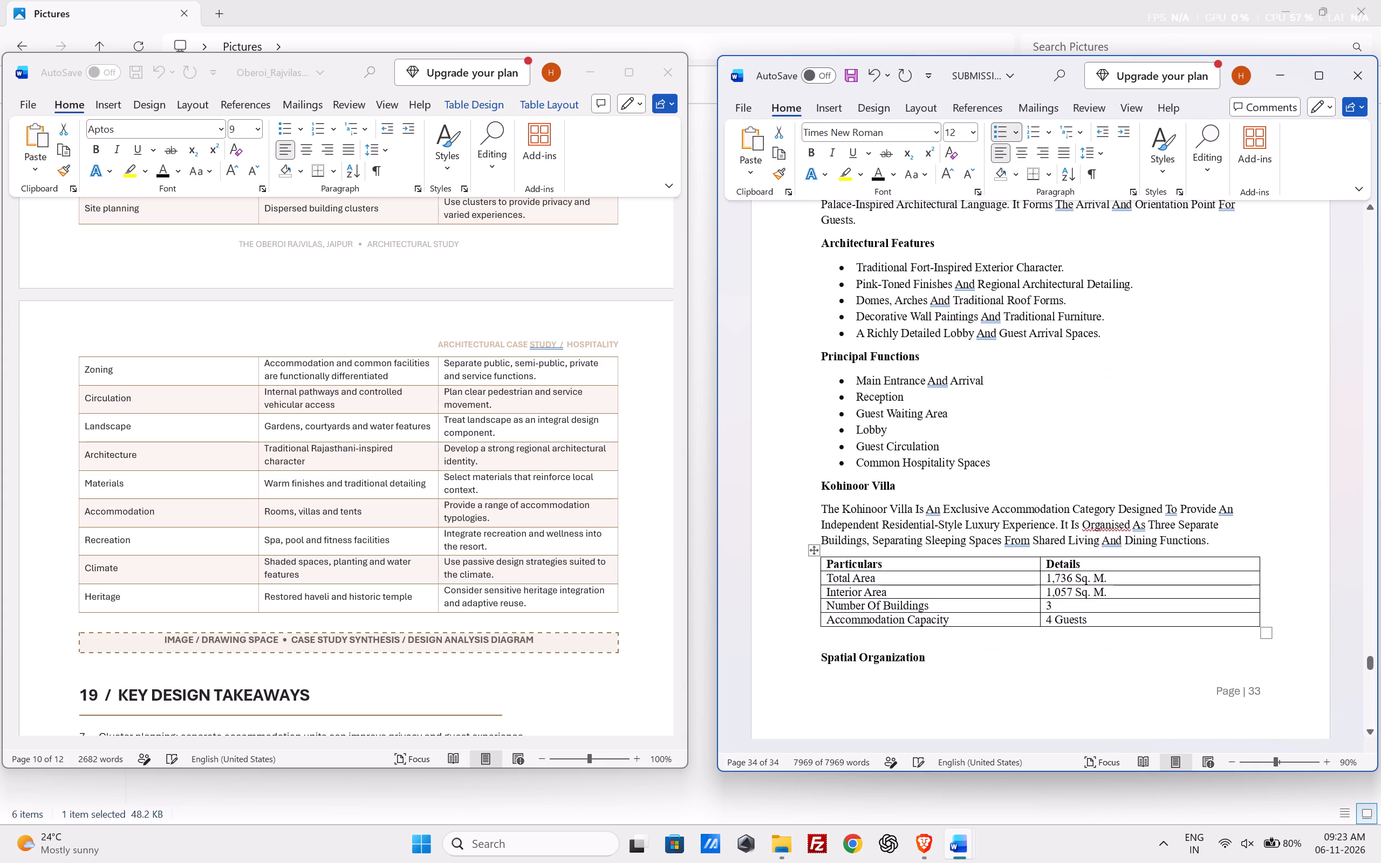
{"action": "scroll", "coordinate": [903, 457], "scroll_direction": "down", "scroll_amount": 1}
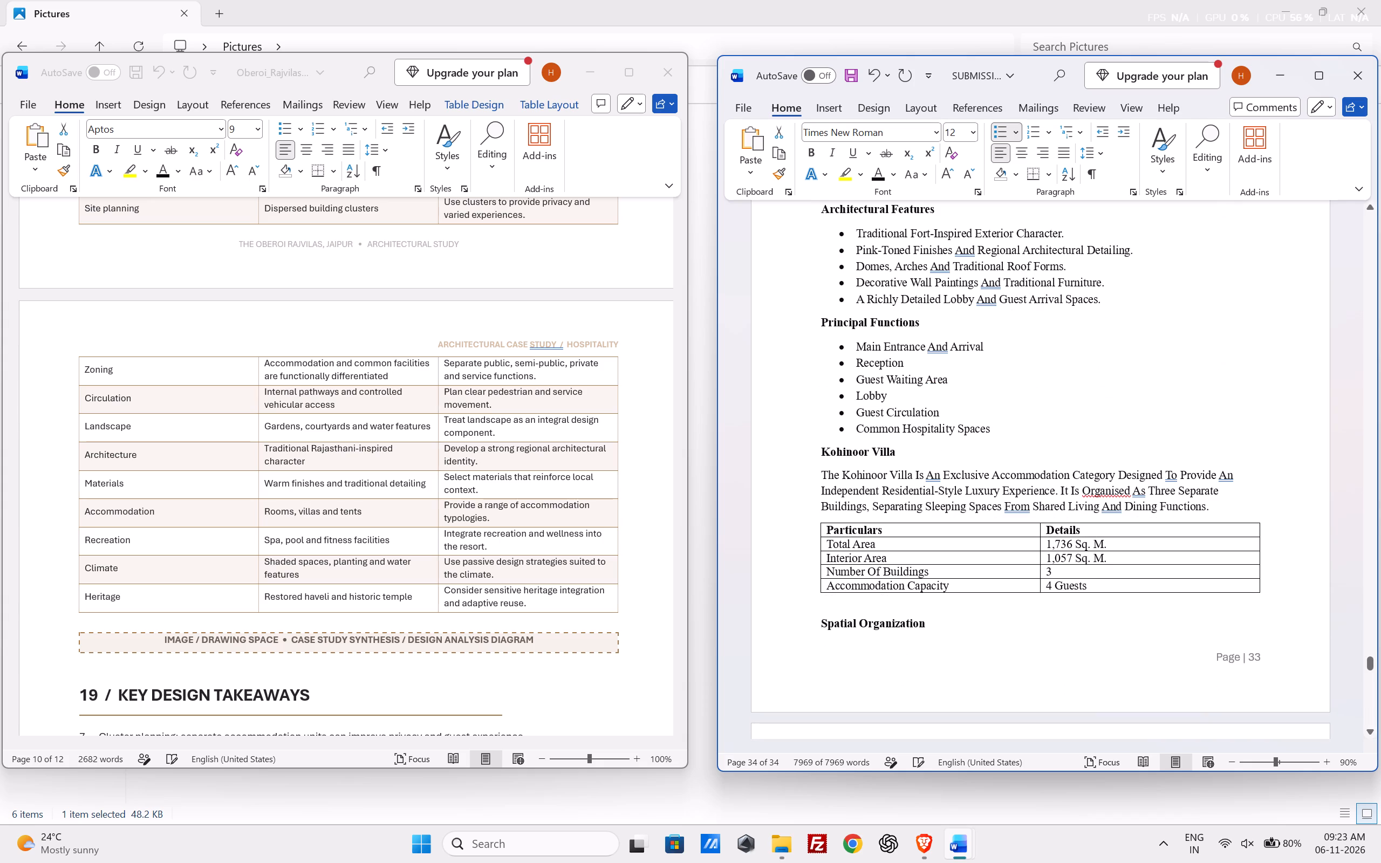
{"action": "scroll", "coordinate": [965, 417], "scroll_direction": "up", "scroll_amount": 13}
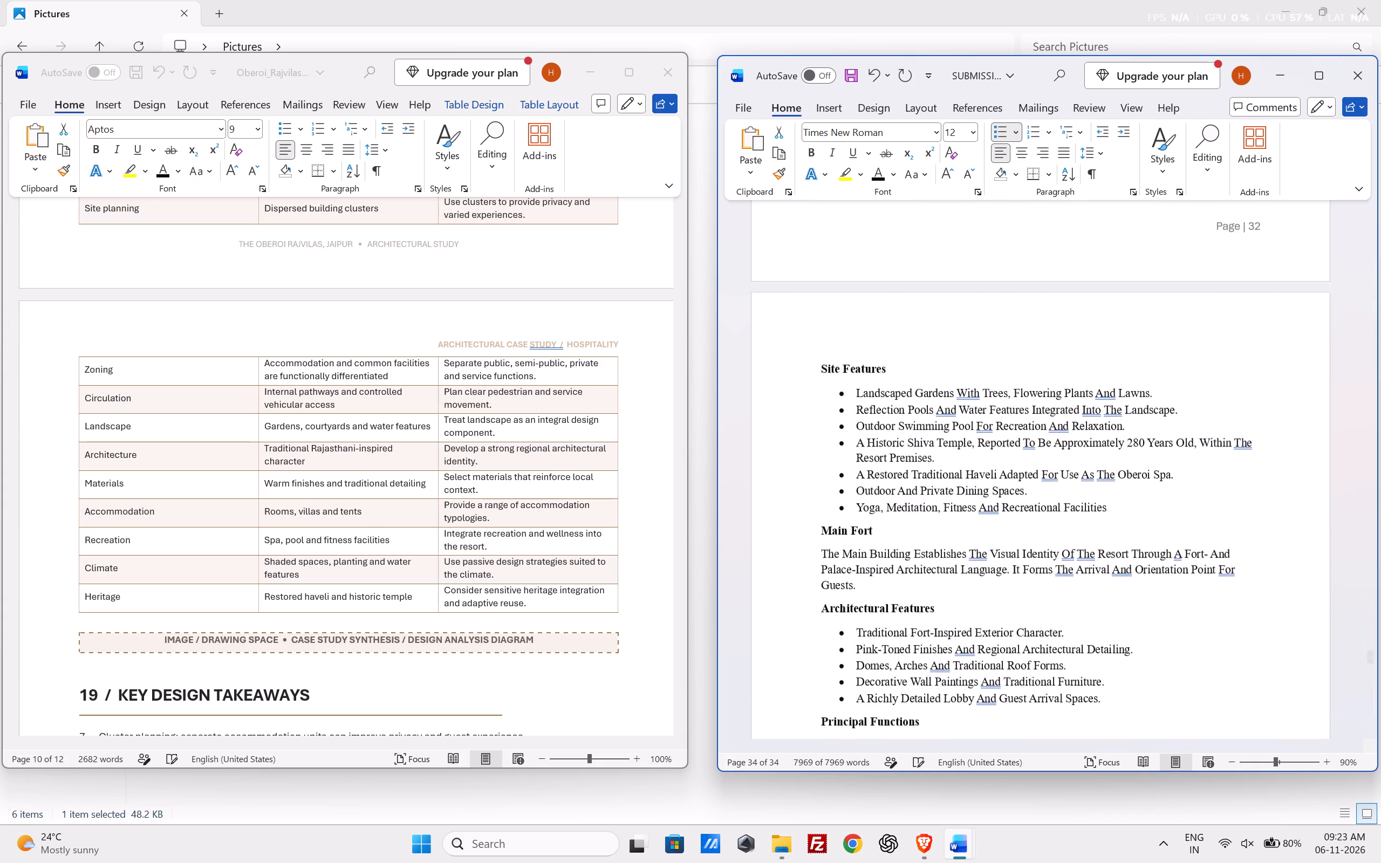
{"action": "scroll", "coordinate": [946, 408], "scroll_direction": "up", "scroll_amount": 20}
{"action": "scroll", "coordinate": [946, 408], "scroll_direction": "up", "scroll_amount": 19}
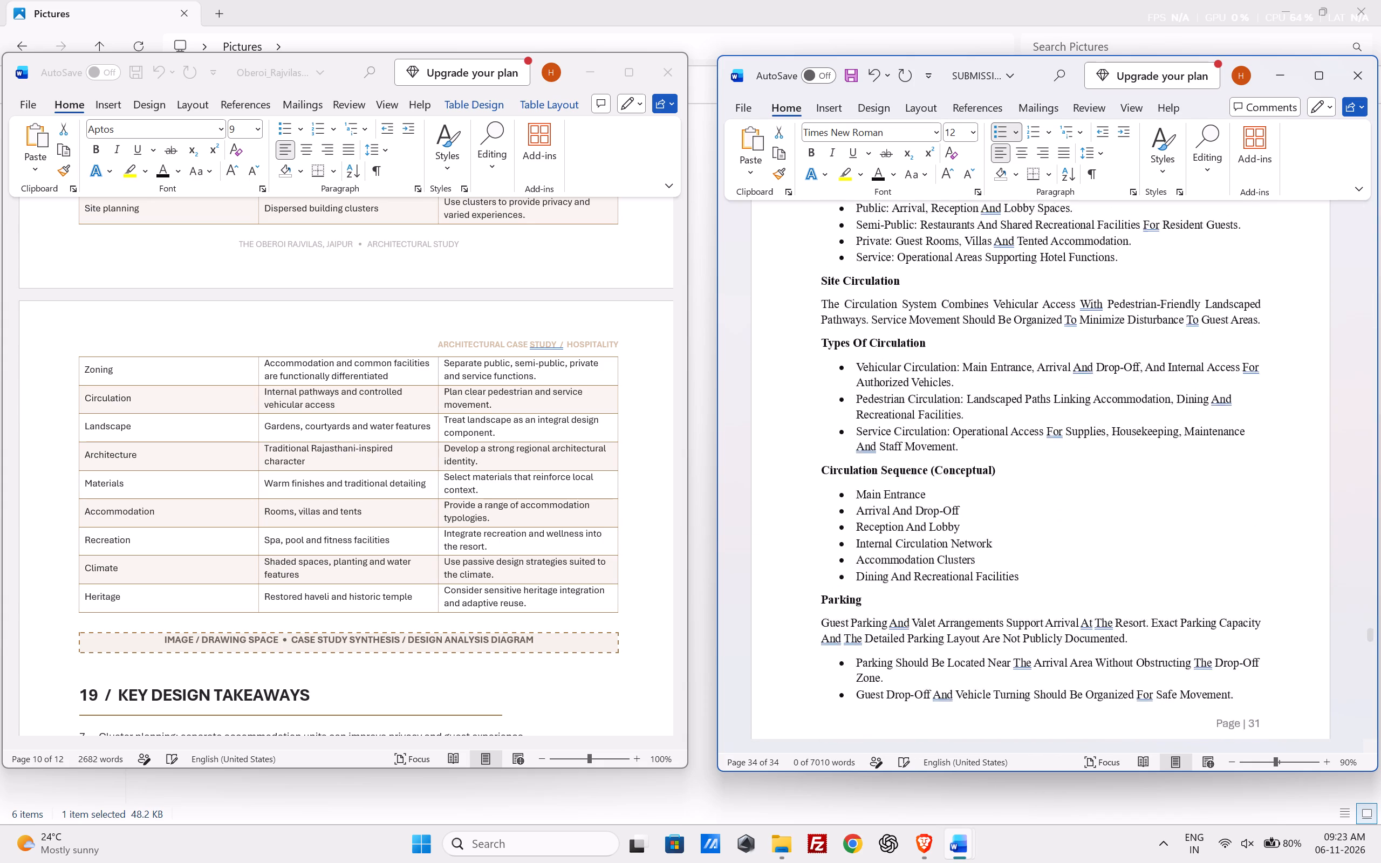
{"action": "scroll", "coordinate": [946, 408], "scroll_direction": "up", "scroll_amount": 5}
{"action": "scroll", "coordinate": [947, 416], "scroll_direction": "down", "scroll_amount": 6}
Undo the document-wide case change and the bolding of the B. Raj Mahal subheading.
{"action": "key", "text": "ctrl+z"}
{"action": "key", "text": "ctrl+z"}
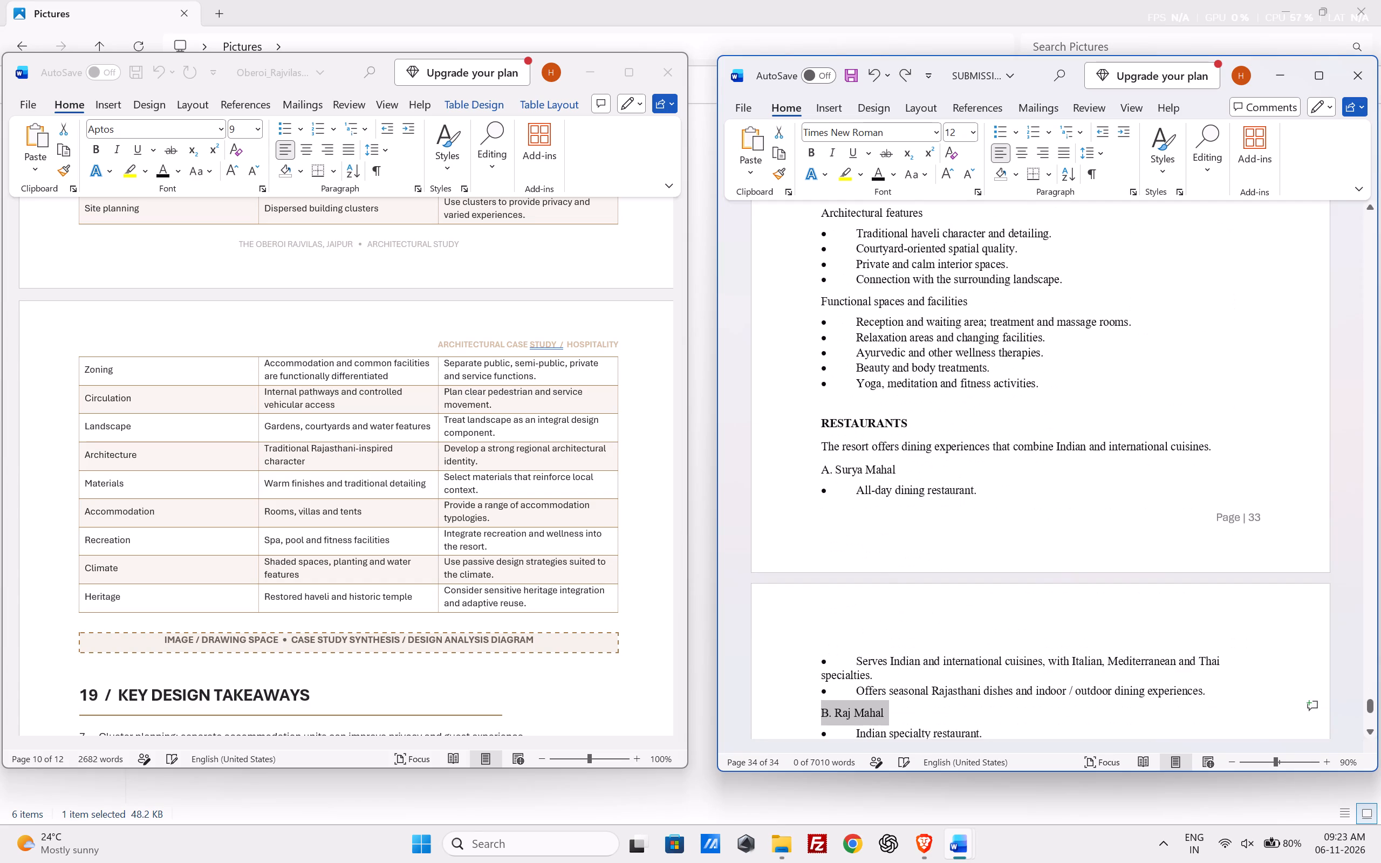
Make the B. Raj Mahal subheading bold again.
{"action": "scroll", "coordinate": [980, 428], "scroll_direction": "down", "scroll_amount": 12}
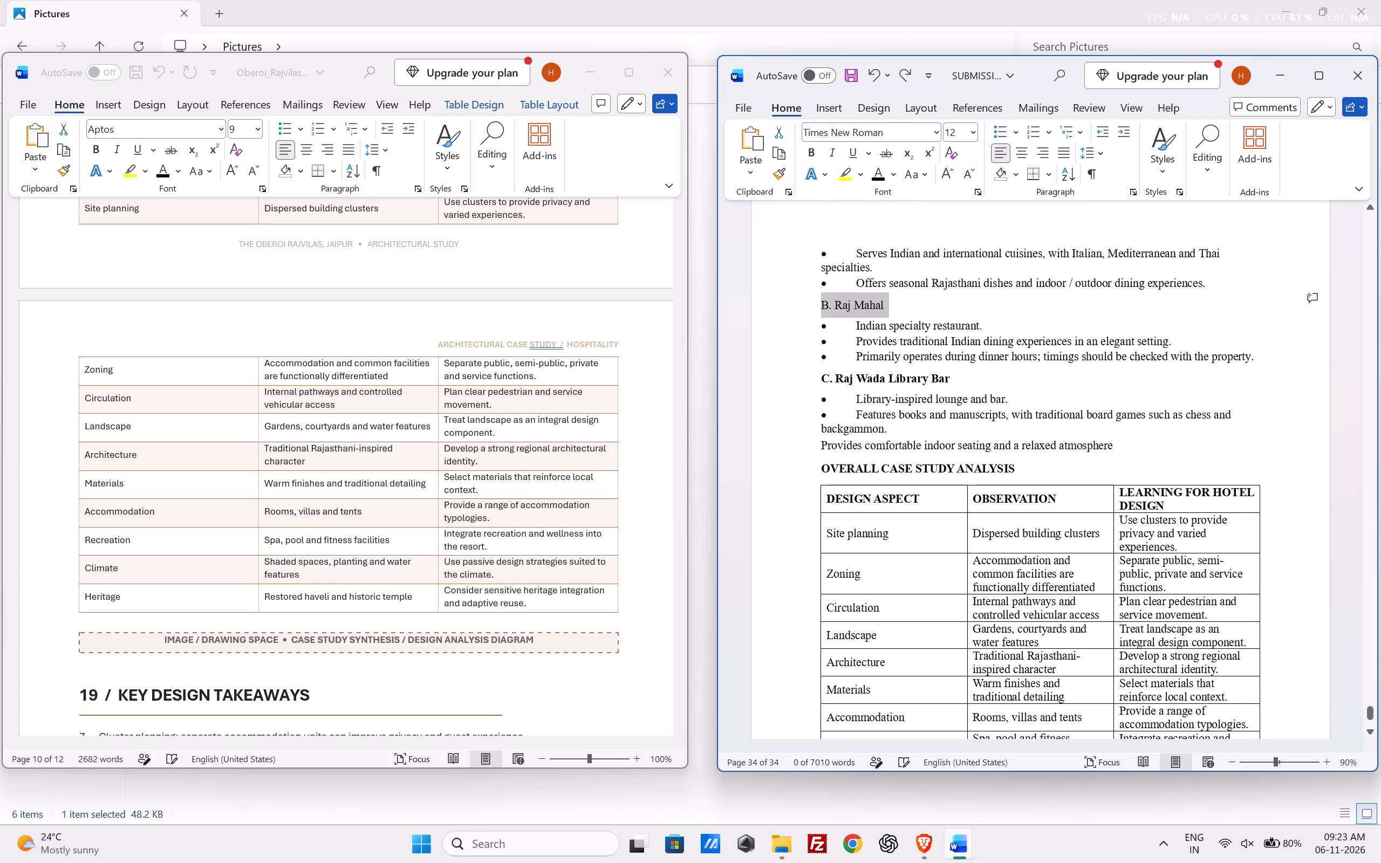
{"action": "right_click", "coordinate": [843, 309]}
{"action": "left_click", "coordinate": [858, 283]}
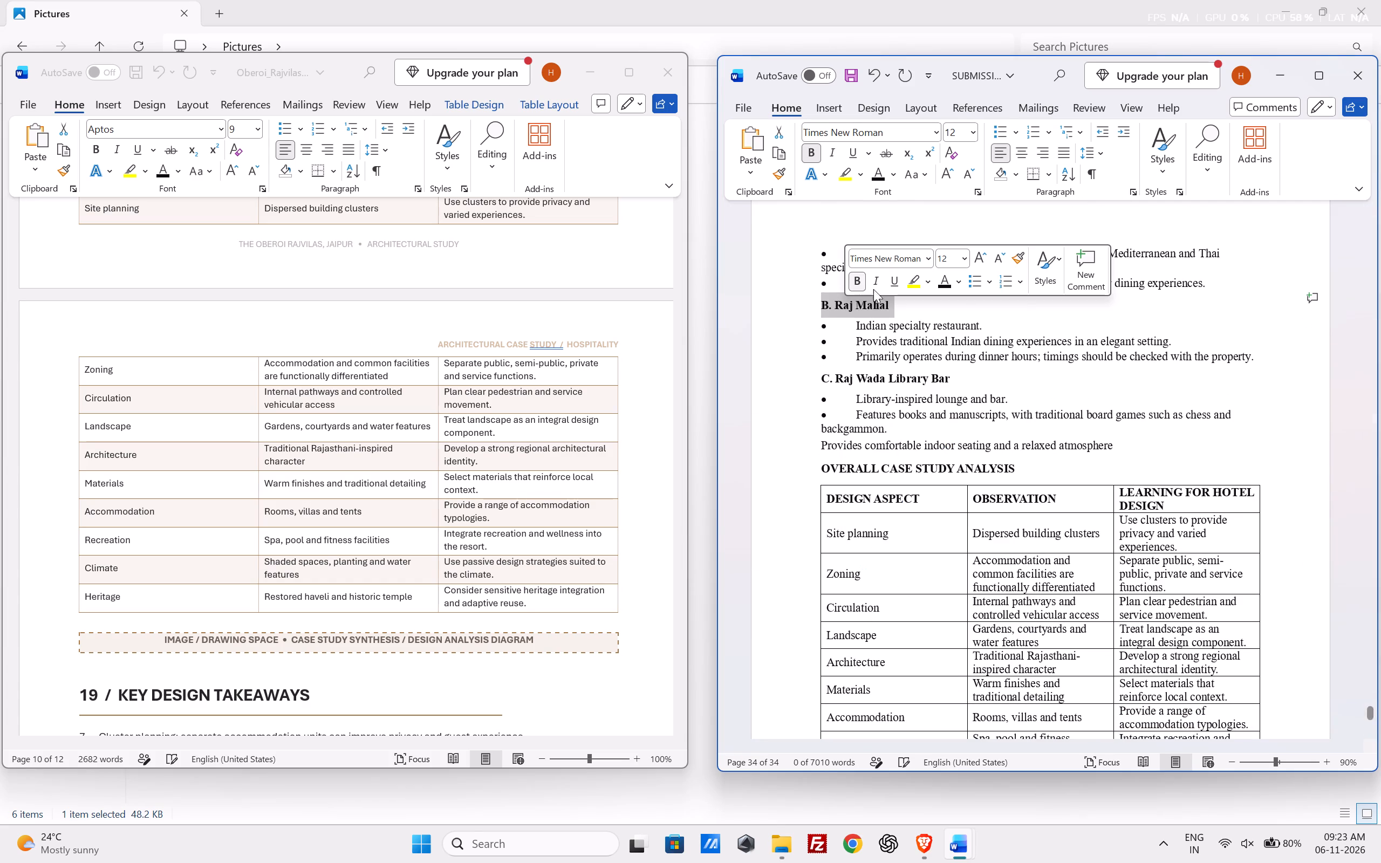
{"action": "left_click", "coordinate": [1118, 400]}
Change the OVERALL CASE STUDY ANALYSIS heading to Capitalize Each Word case.
{"action": "scroll", "coordinate": [929, 404], "scroll_direction": "up", "scroll_amount": 6}
{"action": "scroll", "coordinate": [923, 403], "scroll_direction": "down", "scroll_amount": 5}
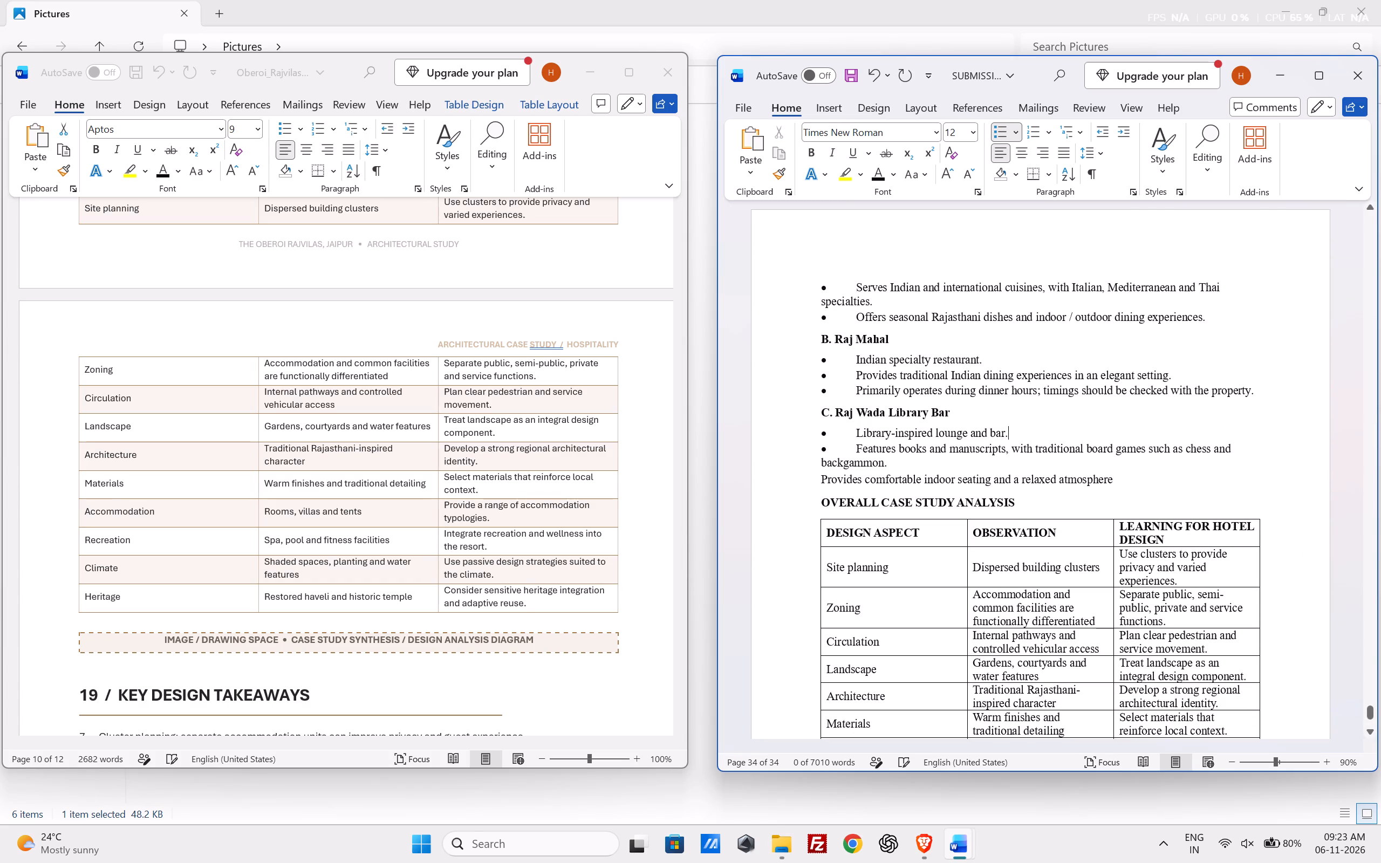
{"action": "left_click_drag", "start_coordinate": [1025, 503], "coordinate": [811, 506]}
{"action": "left_click", "coordinate": [914, 173]}
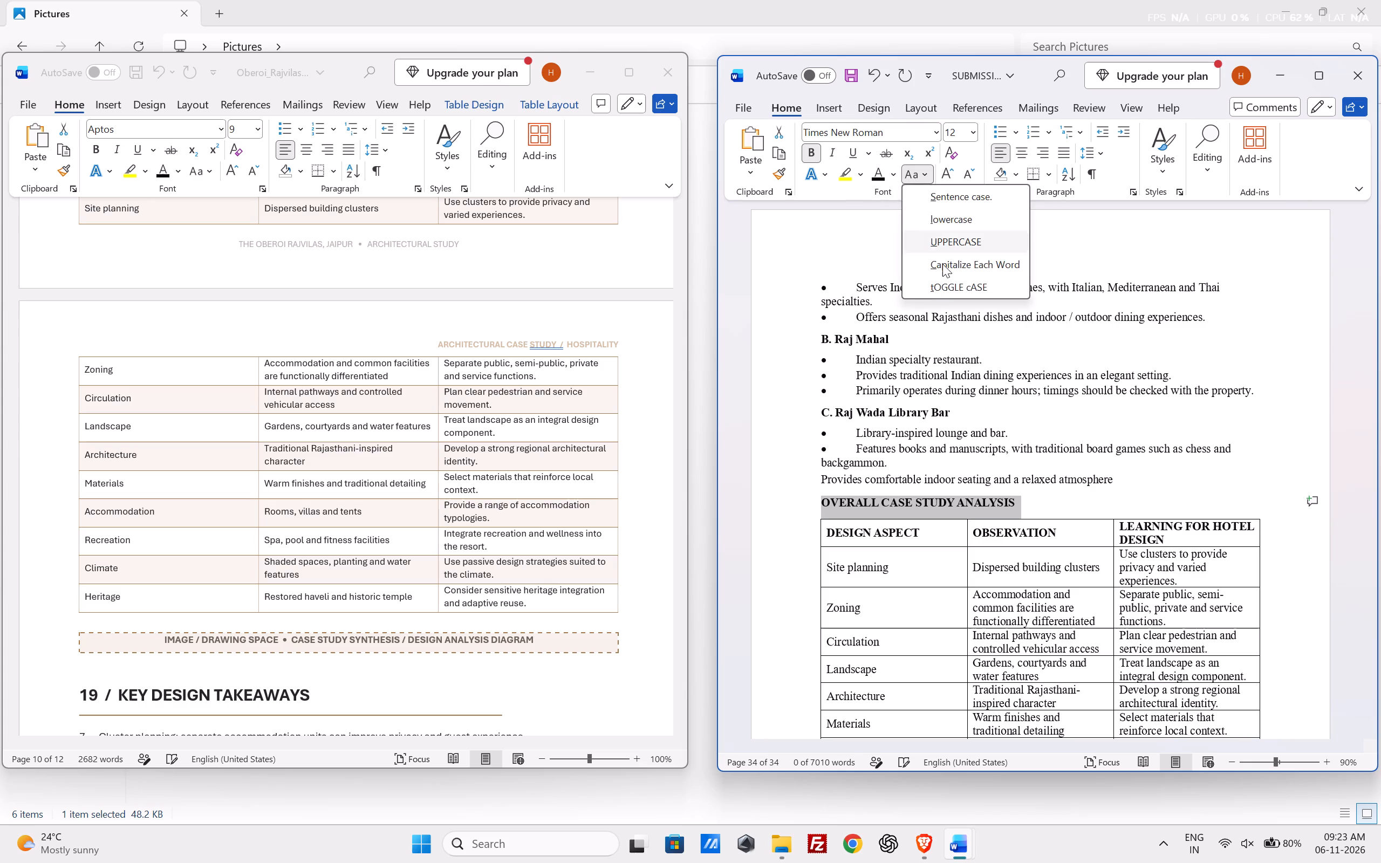
{"action": "left_click", "coordinate": [943, 264]}
{"action": "left_click", "coordinate": [1028, 440]}
Change the header row of the synopsis analysis table to Capitalize Each Word case.
{"action": "left_click_drag", "start_coordinate": [1178, 536], "coordinate": [1086, 537]}
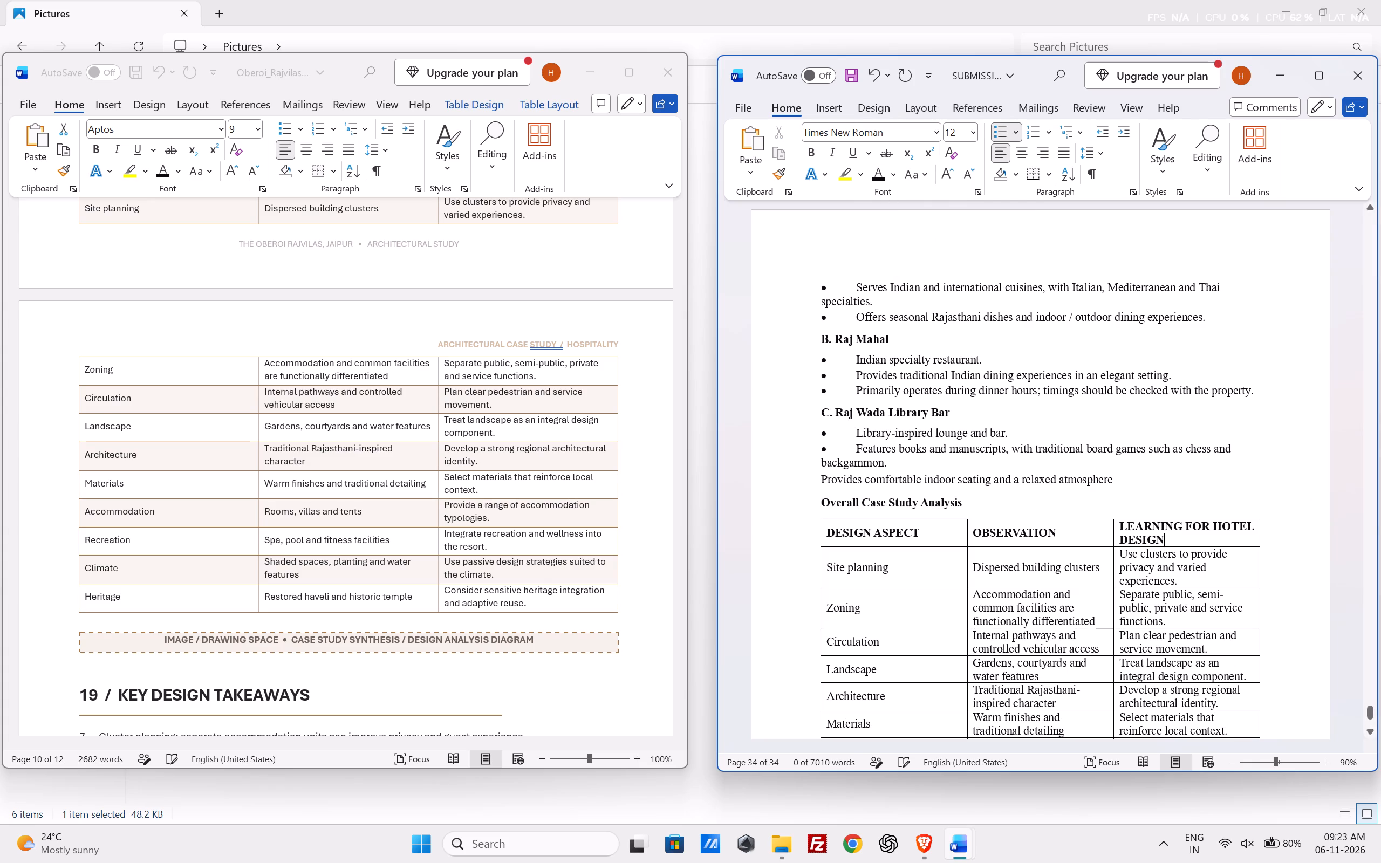
{"action": "left_click_drag", "start_coordinate": [1086, 537], "coordinate": [848, 526]}
{"action": "left_click", "coordinate": [908, 172]}
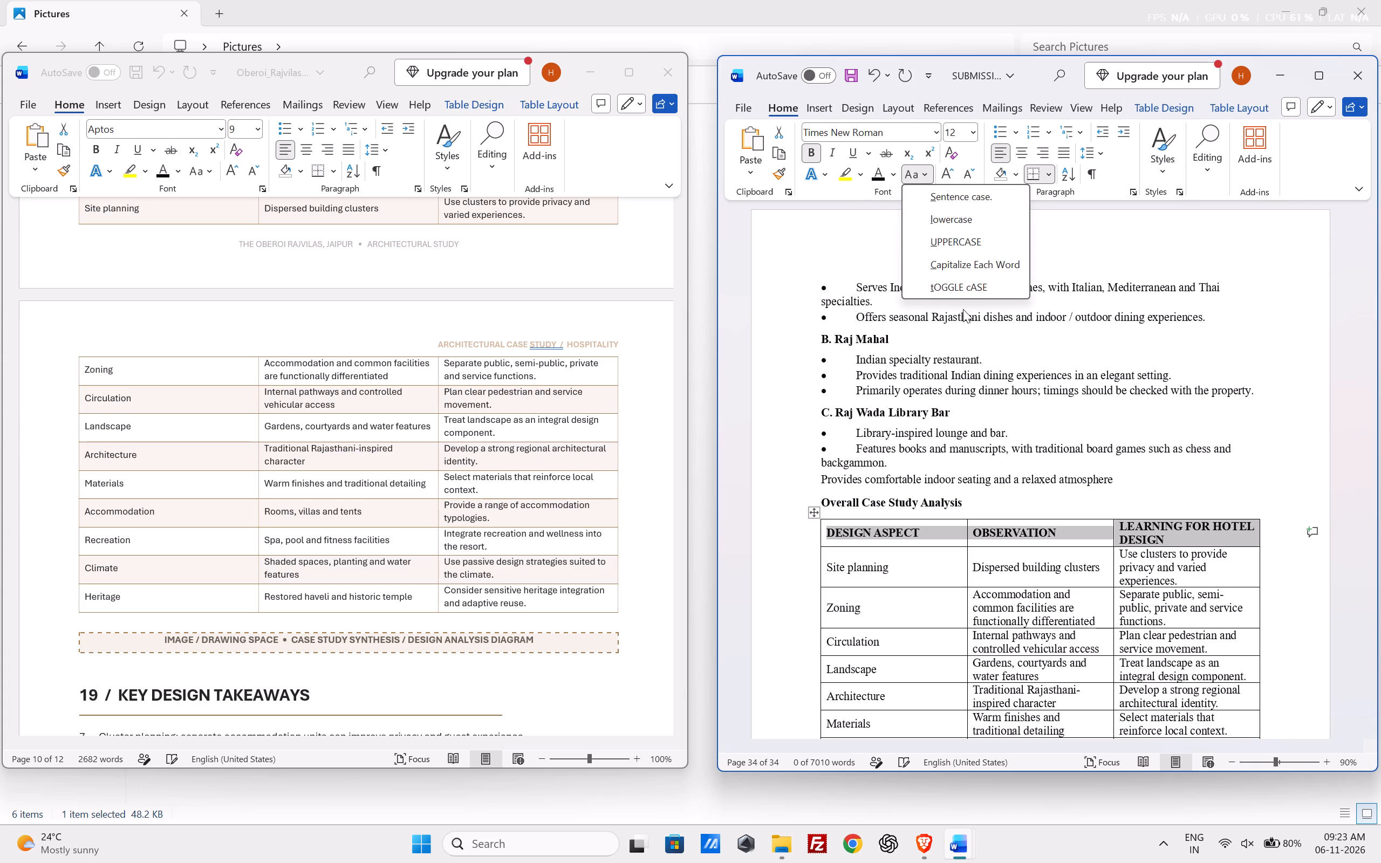
{"action": "left_click", "coordinate": [961, 271]}
{"action": "left_click", "coordinate": [1277, 403]}
Change the RESTAURANTS heading in the synopsis to Capitalize Each Word case.
{"action": "scroll", "coordinate": [1108, 344], "scroll_direction": "down", "scroll_amount": 7}
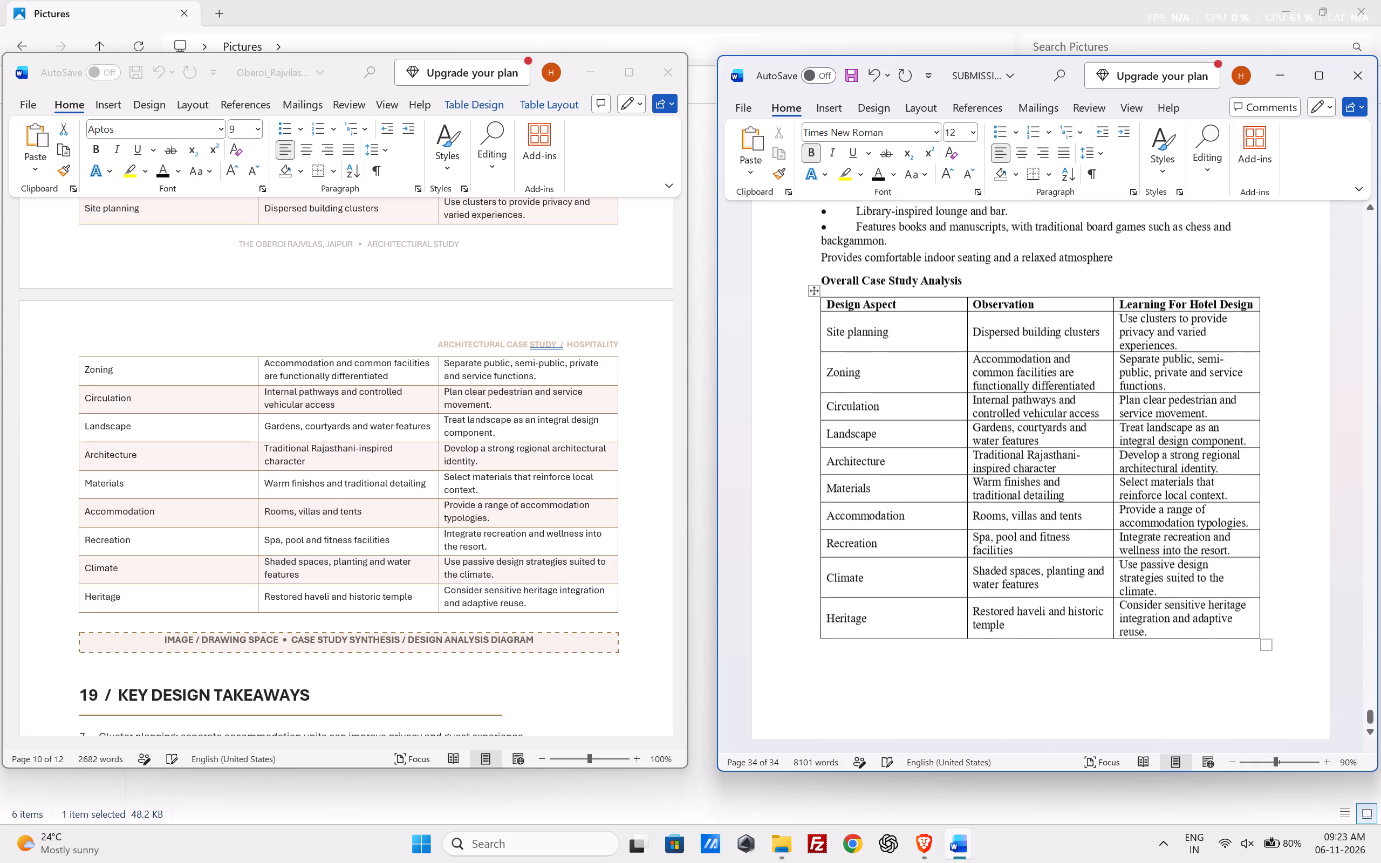
{"action": "scroll", "coordinate": [1084, 346], "scroll_direction": "down", "scroll_amount": 1}
{"action": "scroll", "coordinate": [993, 406], "scroll_direction": "up", "scroll_amount": 12}
{"action": "scroll", "coordinate": [915, 440], "scroll_direction": "up", "scroll_amount": 9}
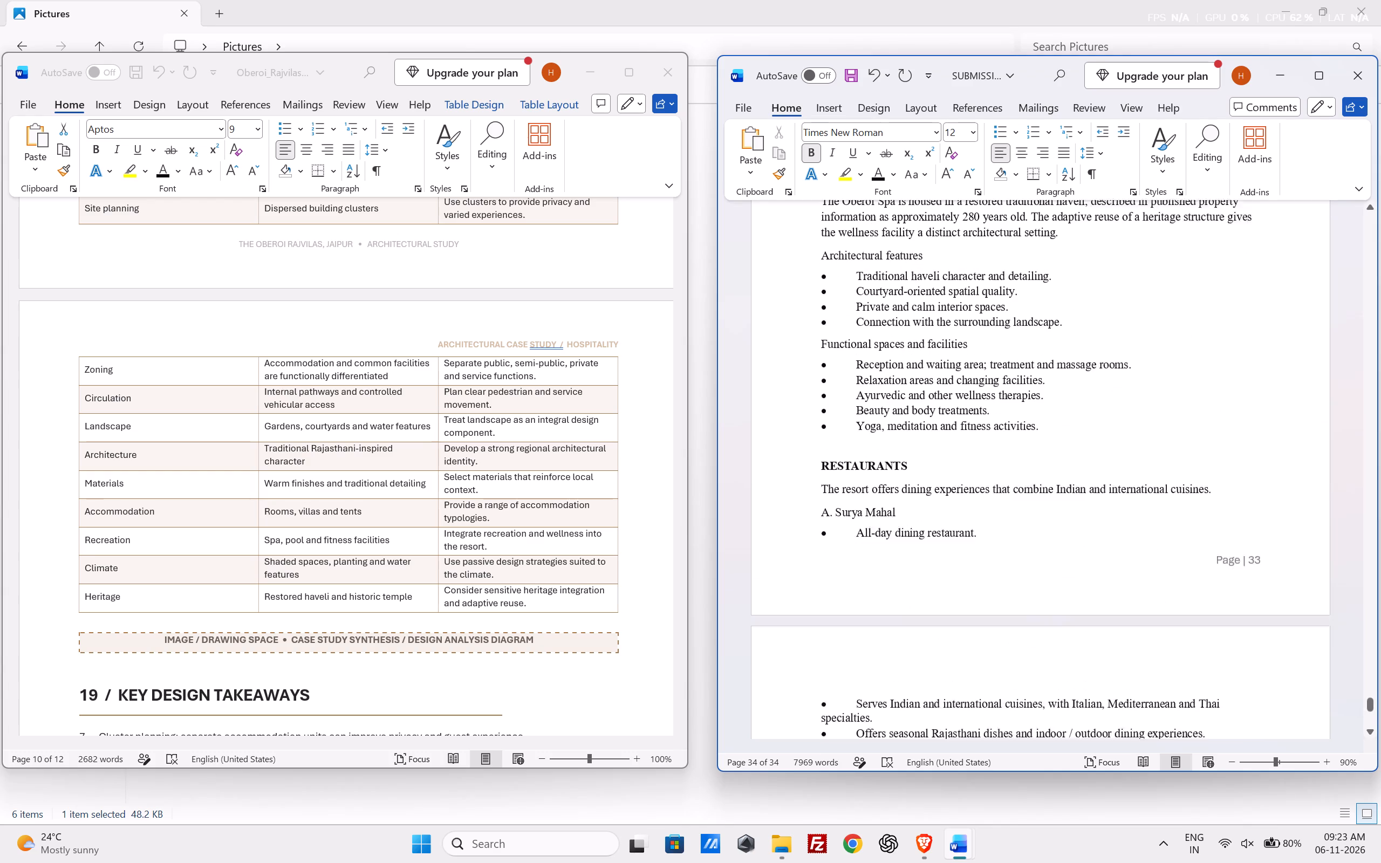
{"action": "left_click_drag", "start_coordinate": [914, 482], "coordinate": [806, 487]}
{"action": "left_click", "coordinate": [923, 493]}
{"action": "left_click_drag", "start_coordinate": [913, 491], "coordinate": [816, 492]}
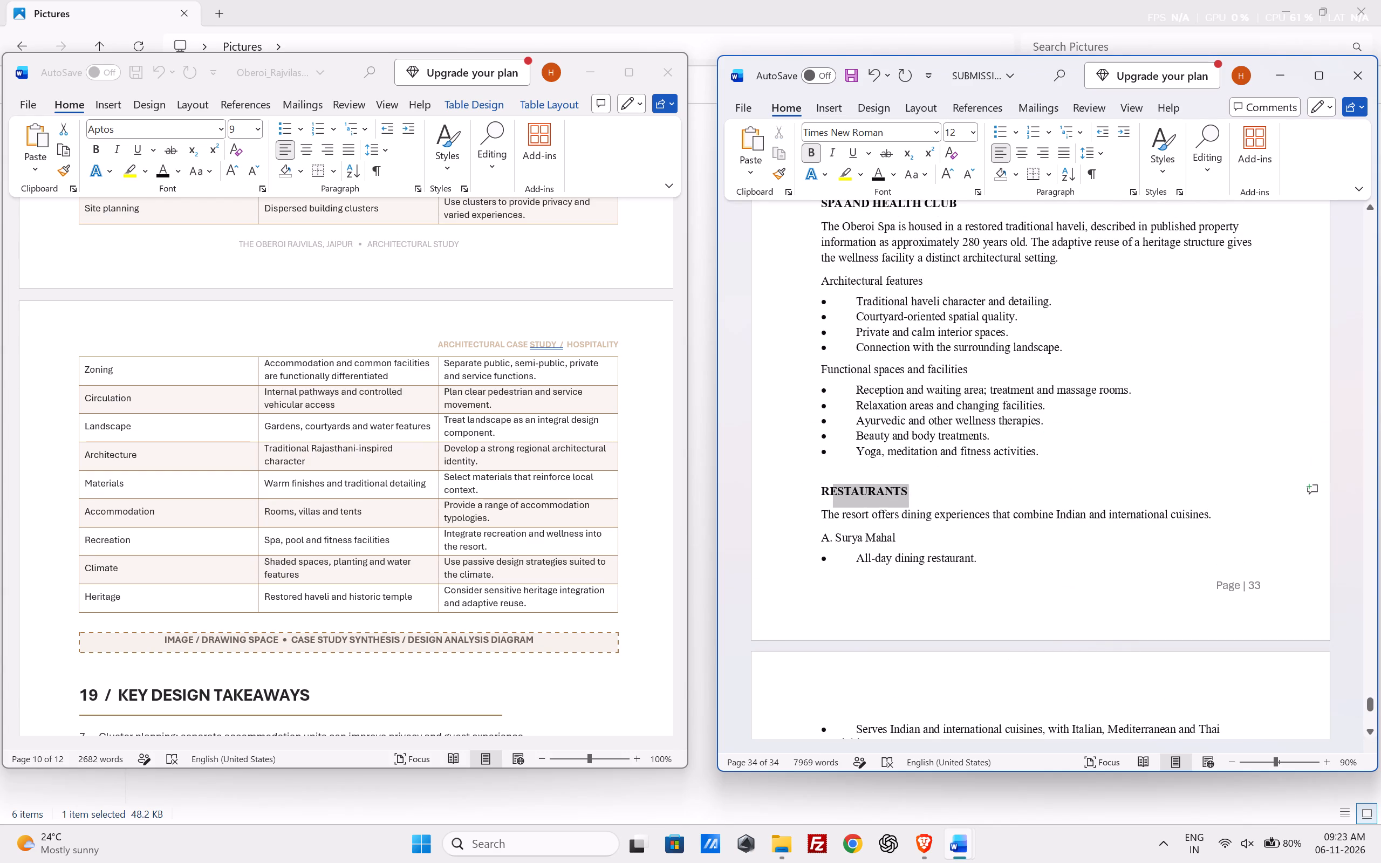
{"action": "left_click_drag", "start_coordinate": [816, 492], "coordinate": [814, 492]}
{"action": "left_click", "coordinate": [913, 182]}
{"action": "left_click", "coordinate": [960, 260]}
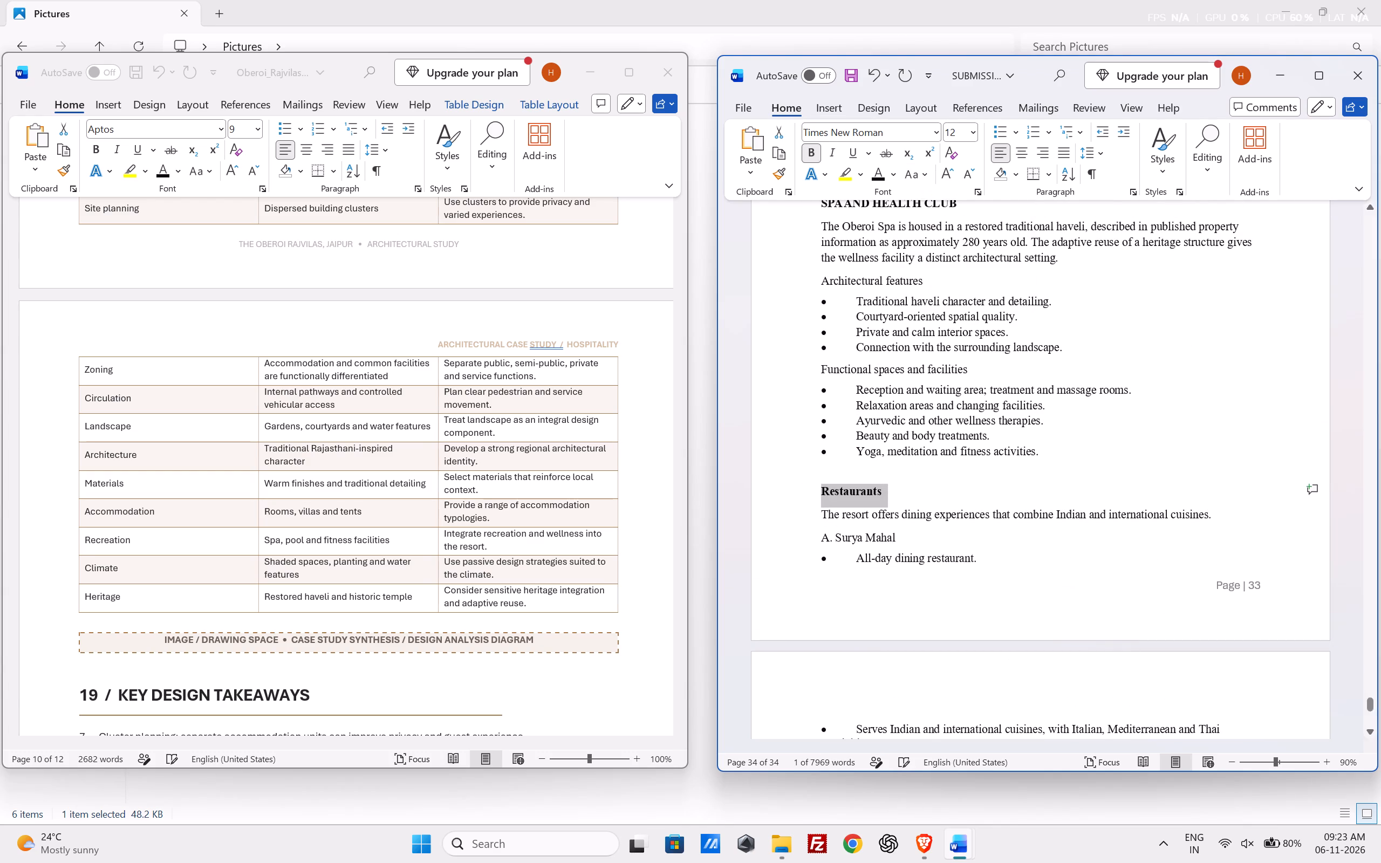
Add the Change Case gallery to the Quick Access Toolbar of the synopsis window.
{"action": "scroll", "coordinate": [963, 402], "scroll_direction": "up", "scroll_amount": 1}
{"action": "left_click", "coordinate": [1151, 372]}
{"action": "left_click_drag", "start_coordinate": [914, 175], "coordinate": [1116, 307]}
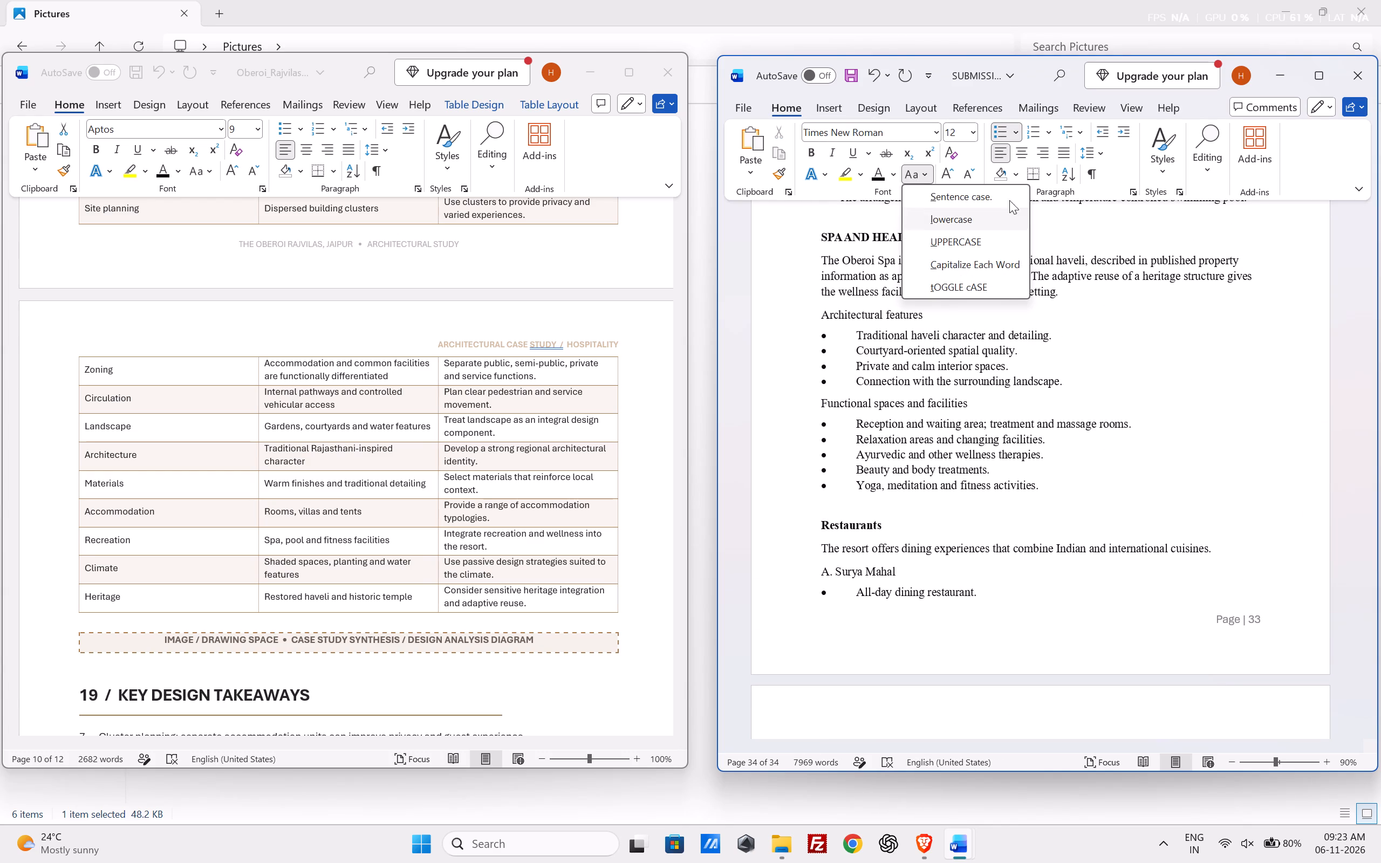
{"action": "left_click_drag", "start_coordinate": [951, 260], "coordinate": [1062, 303]}
{"action": "right_click", "coordinate": [979, 267]}
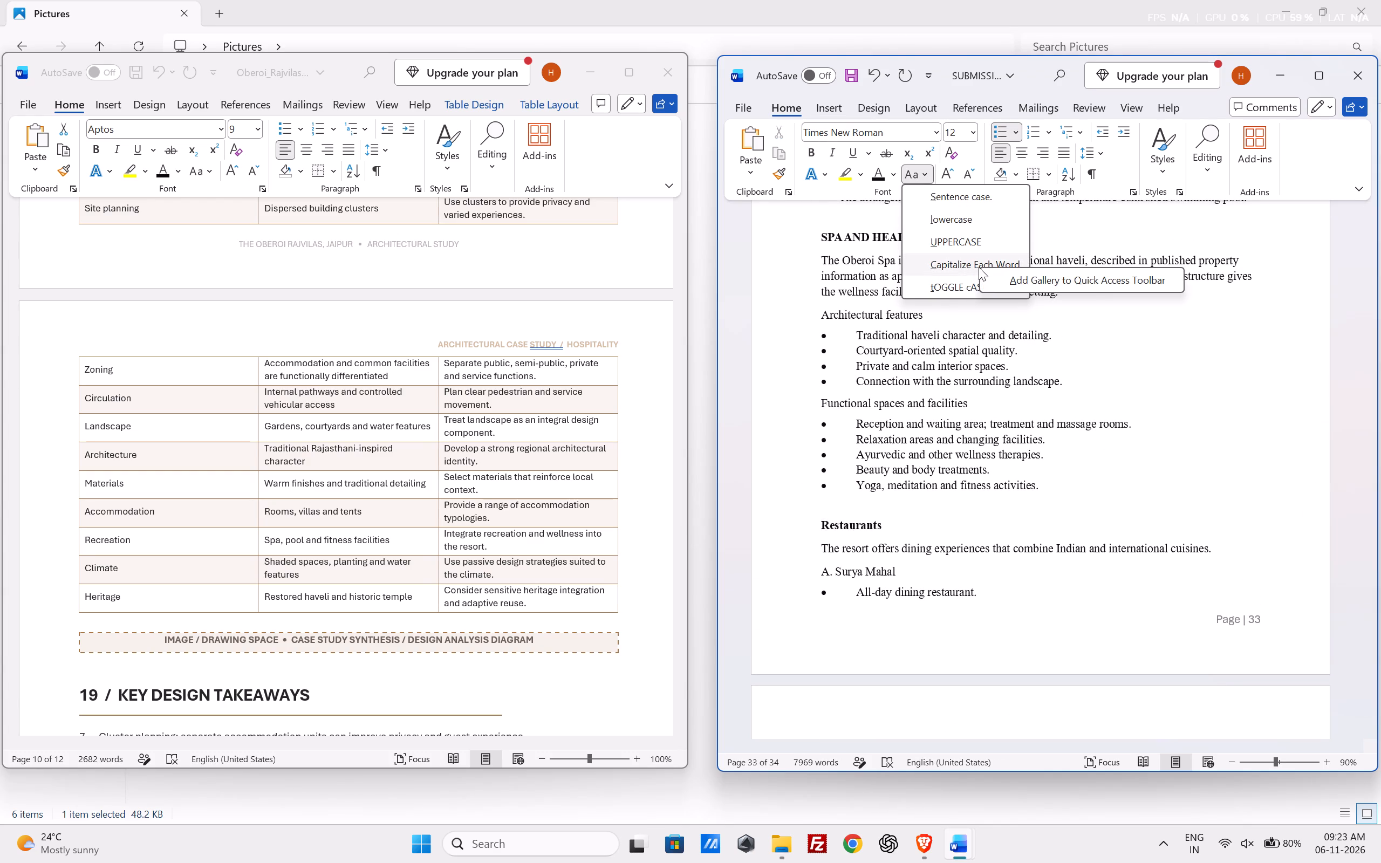
{"action": "left_click", "coordinate": [1092, 282]}
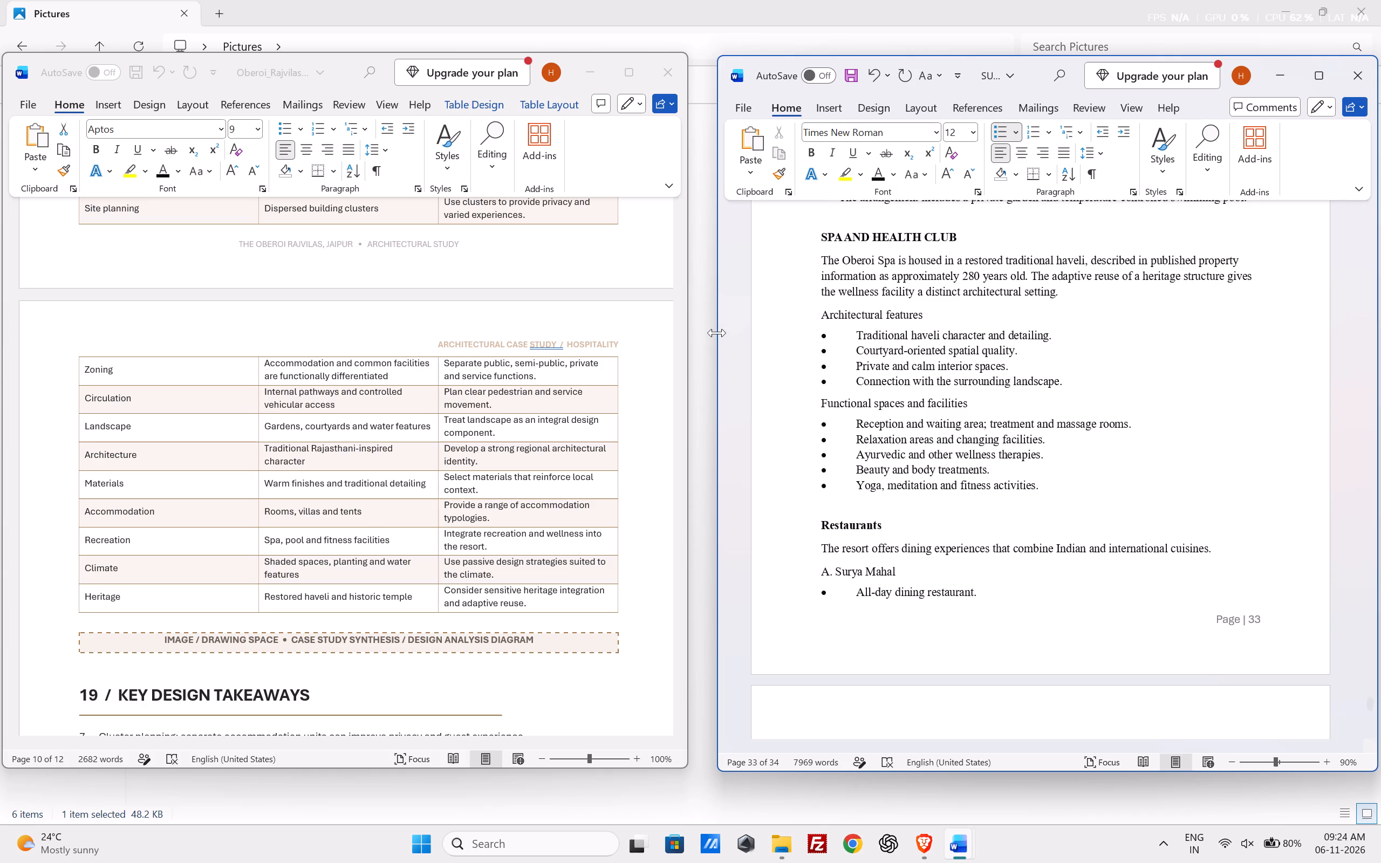
Widen the synopsis window so that its edge meets the case study window.
{"action": "left_click_drag", "start_coordinate": [717, 333], "coordinate": [687, 335]}
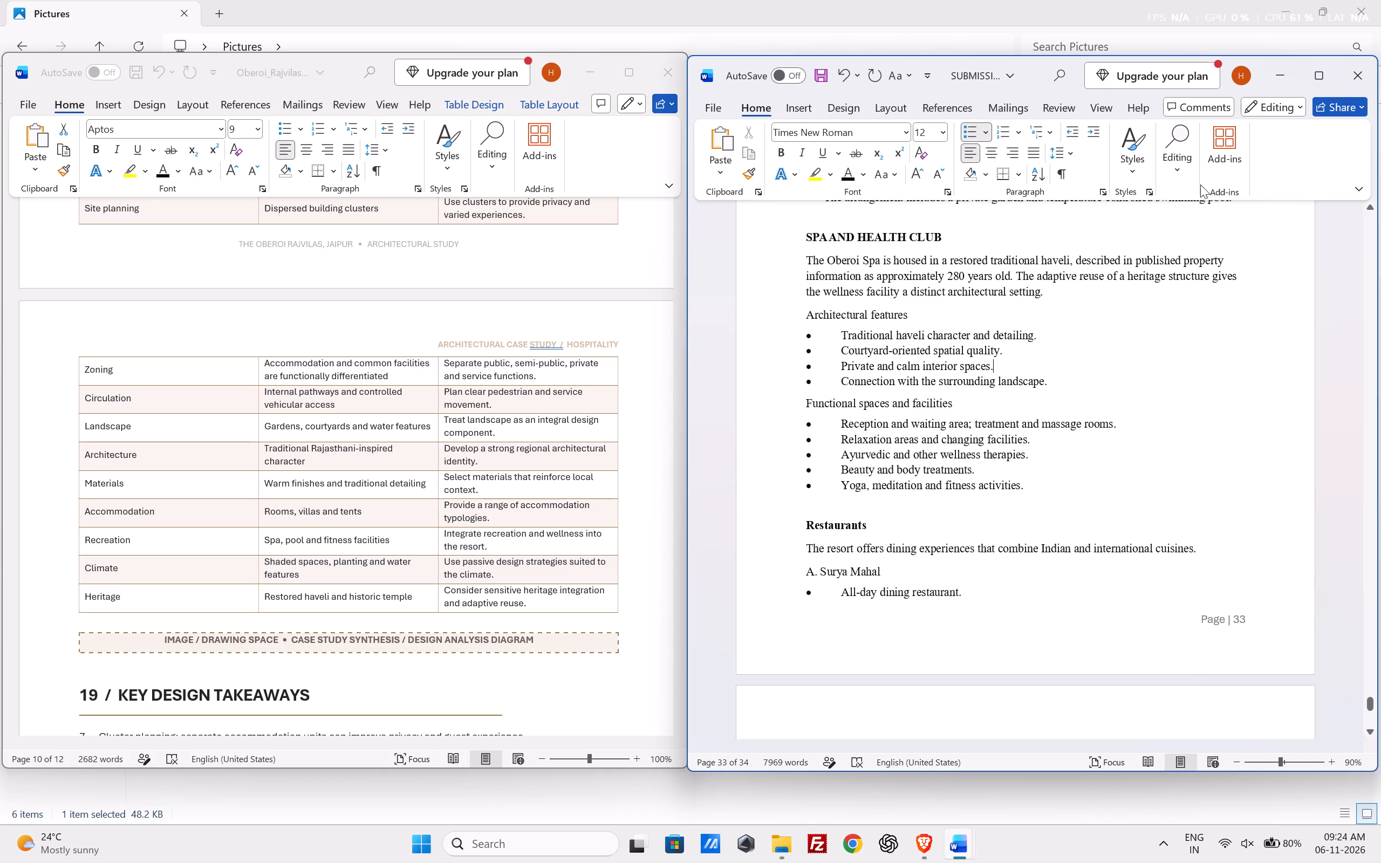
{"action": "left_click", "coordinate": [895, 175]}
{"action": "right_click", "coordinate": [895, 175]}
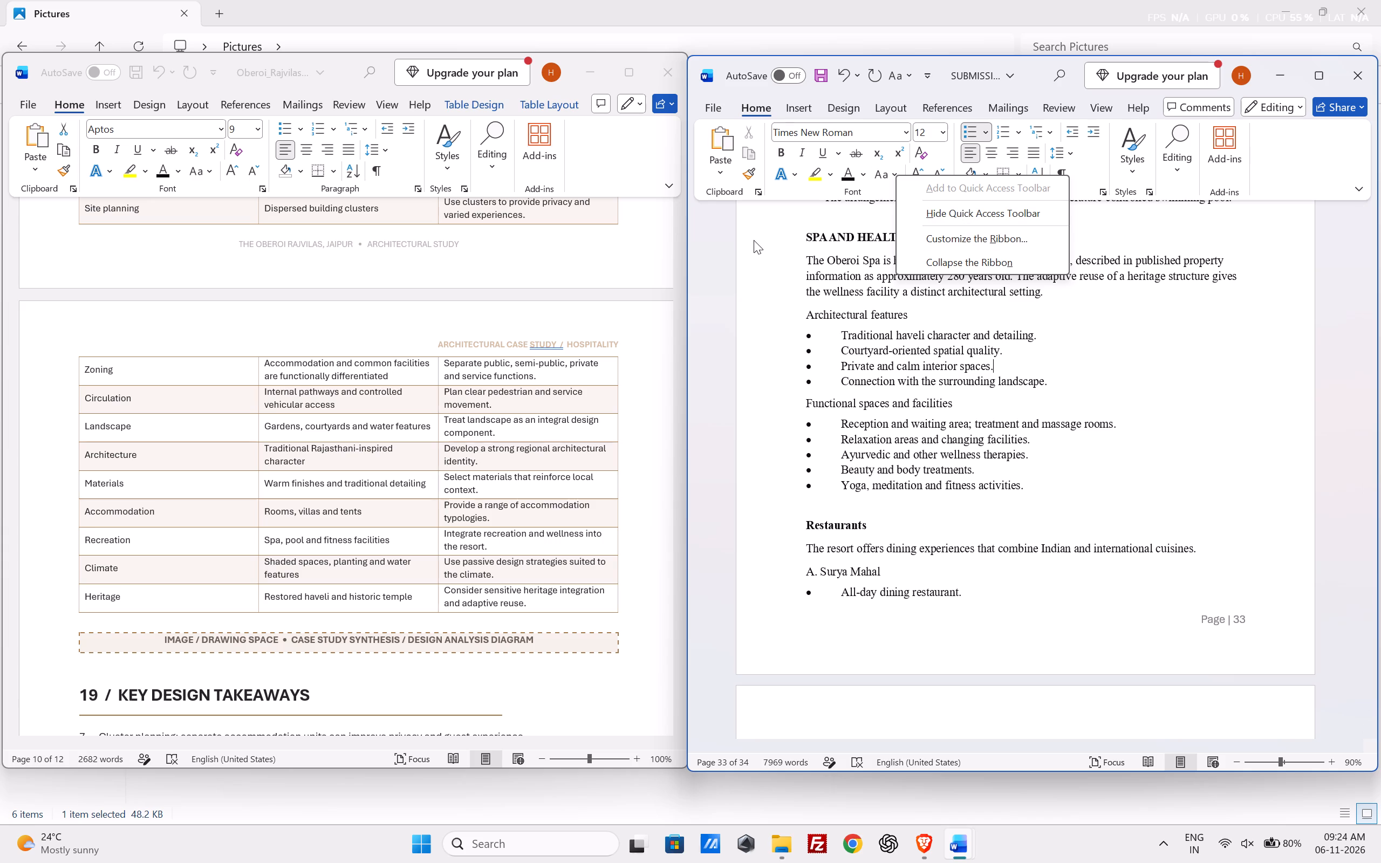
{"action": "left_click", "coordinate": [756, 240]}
Change the SPA AND HEALTH CLUB heading in the synopsis to Capitalize Each Word case.
{"action": "scroll", "coordinate": [947, 324], "scroll_direction": "up", "scroll_amount": 4}
{"action": "left_click_drag", "start_coordinate": [943, 375], "coordinate": [795, 376]}
{"action": "left_click", "coordinate": [880, 171]}
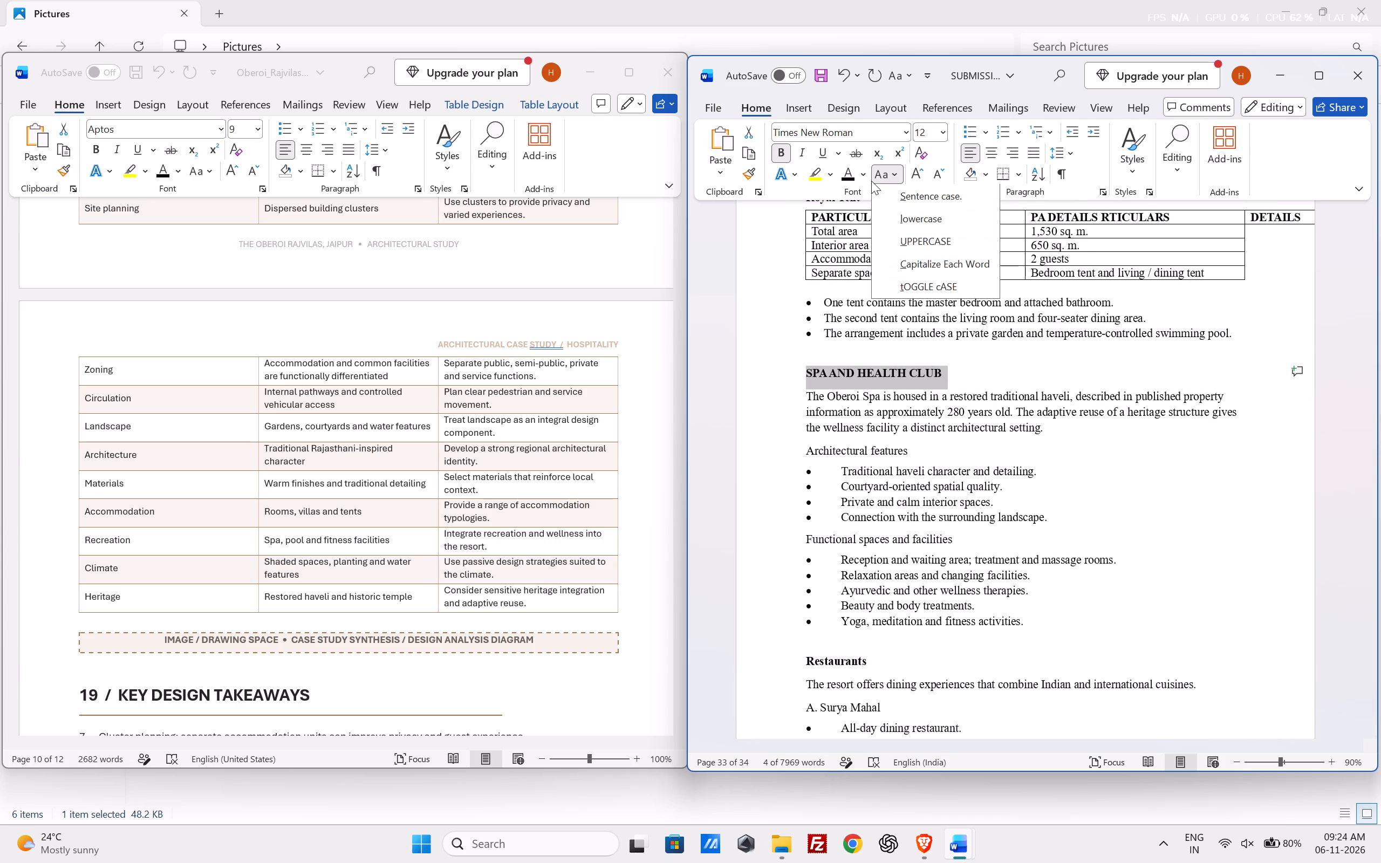
{"action": "left_click", "coordinate": [915, 263]}
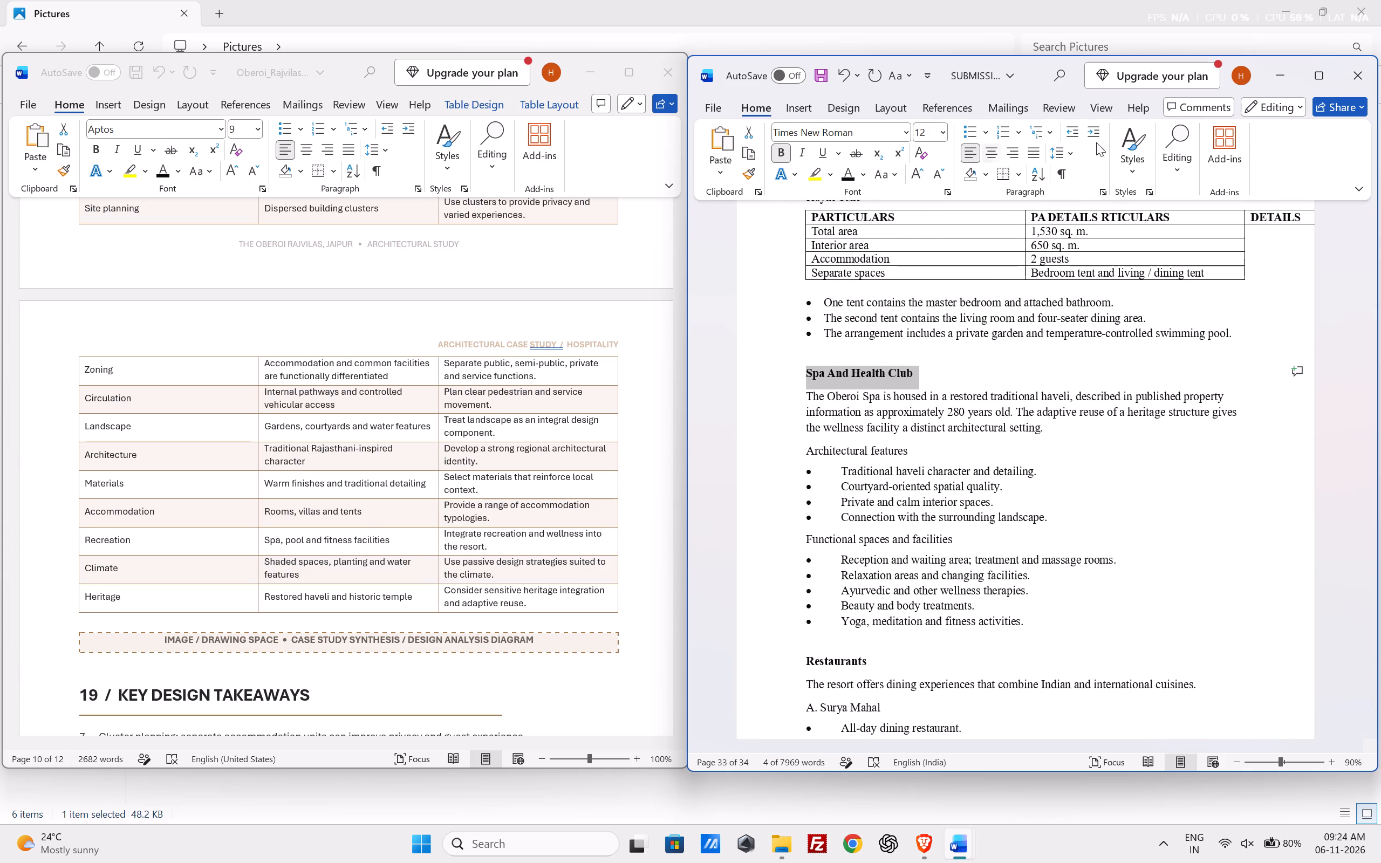
Maximize the synopsis window to fill the whole screen.
{"action": "left_click", "coordinate": [1315, 80]}
{"action": "scroll", "coordinate": [156, 188], "scroll_direction": "up", "scroll_amount": 1}
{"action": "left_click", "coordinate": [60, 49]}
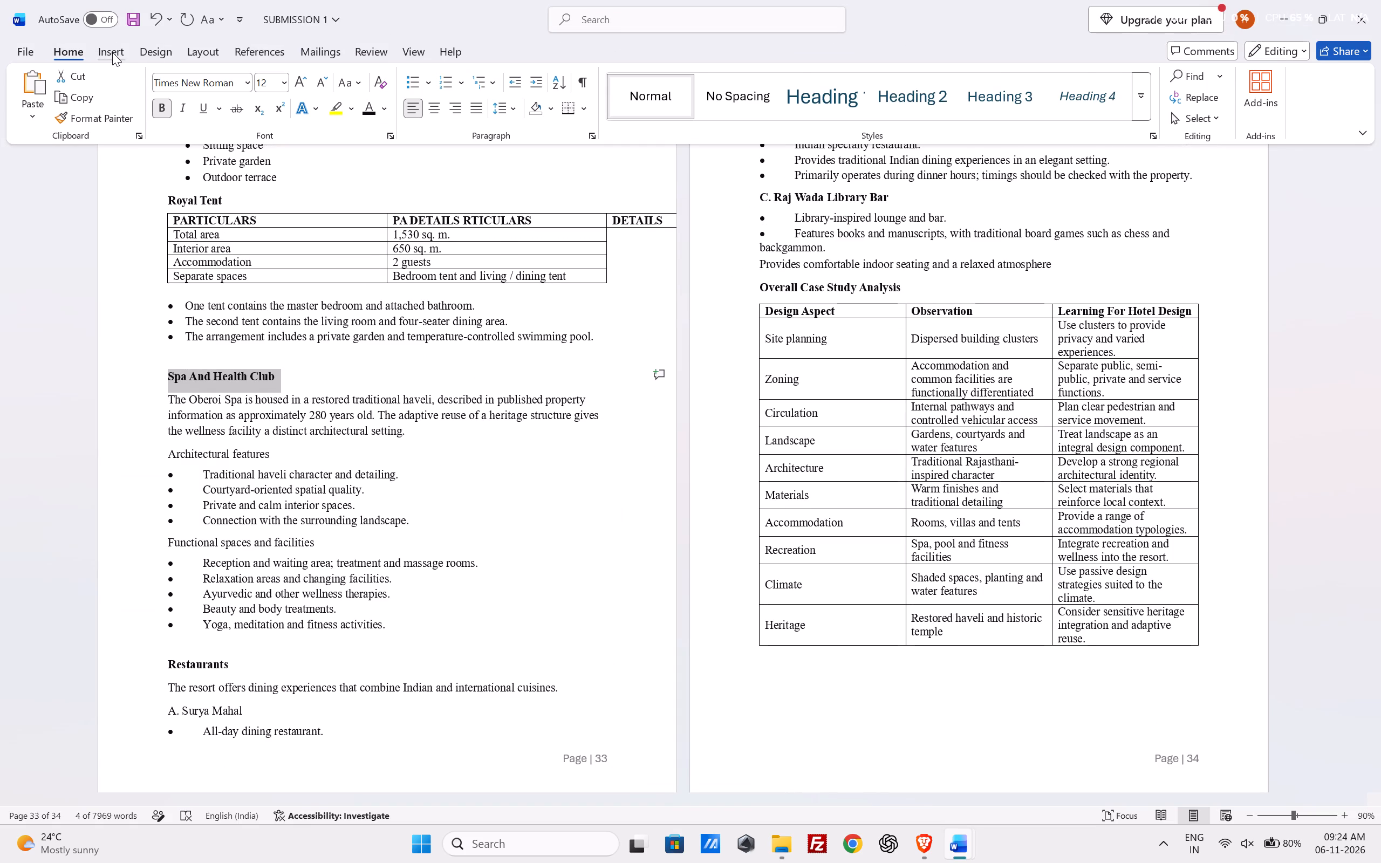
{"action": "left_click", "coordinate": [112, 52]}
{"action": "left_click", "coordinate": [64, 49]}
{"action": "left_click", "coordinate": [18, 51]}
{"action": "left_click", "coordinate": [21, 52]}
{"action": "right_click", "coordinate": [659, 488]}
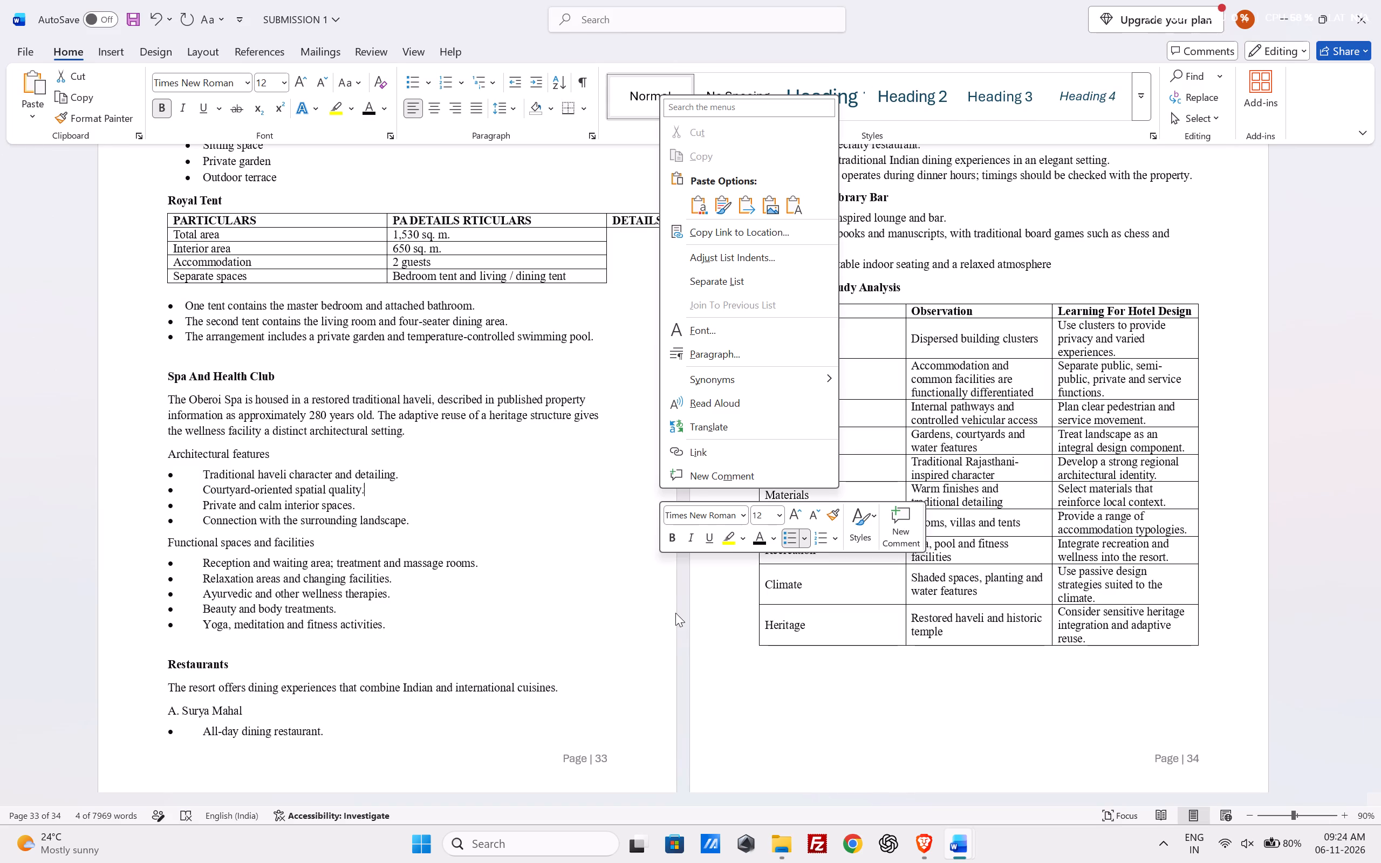
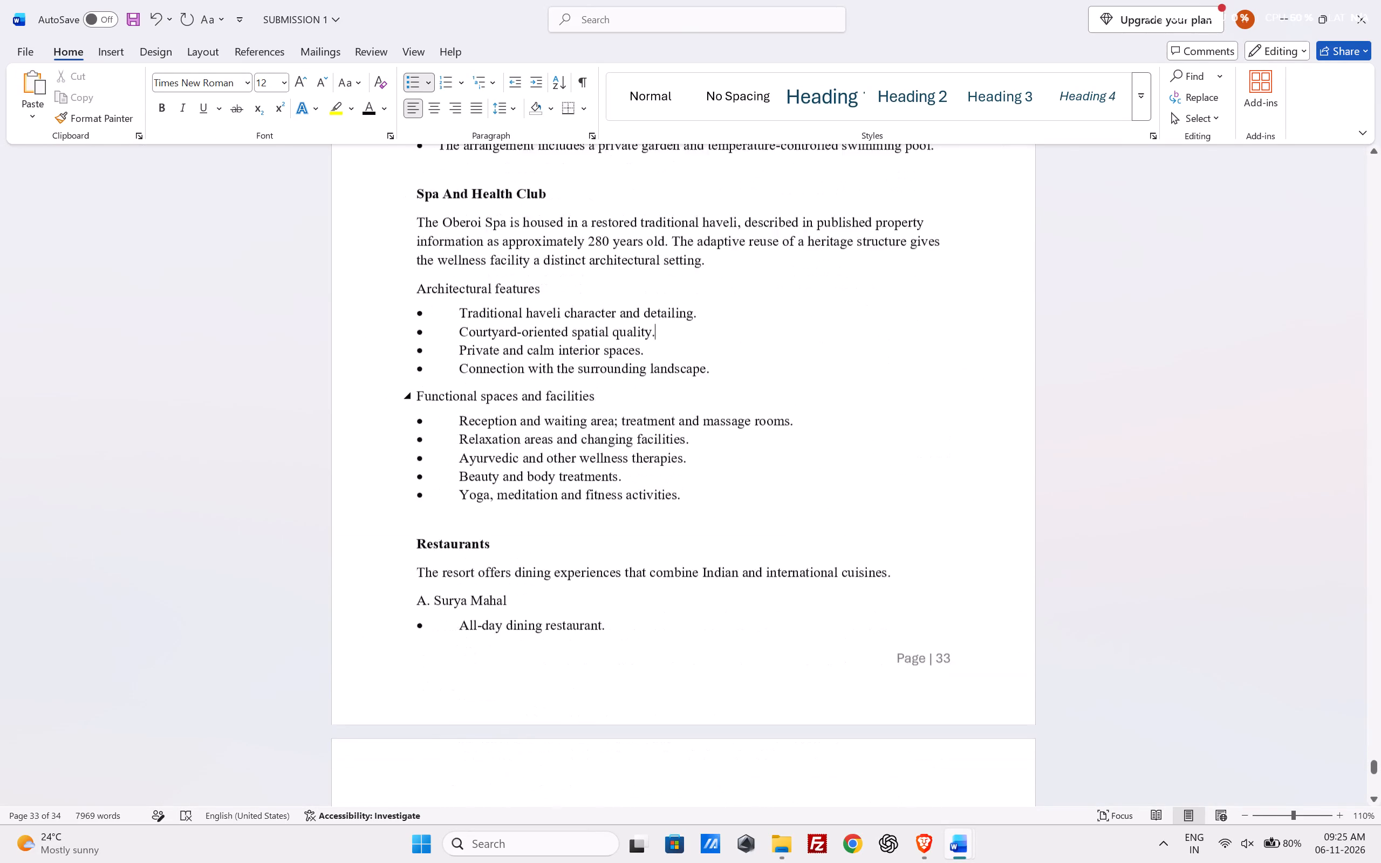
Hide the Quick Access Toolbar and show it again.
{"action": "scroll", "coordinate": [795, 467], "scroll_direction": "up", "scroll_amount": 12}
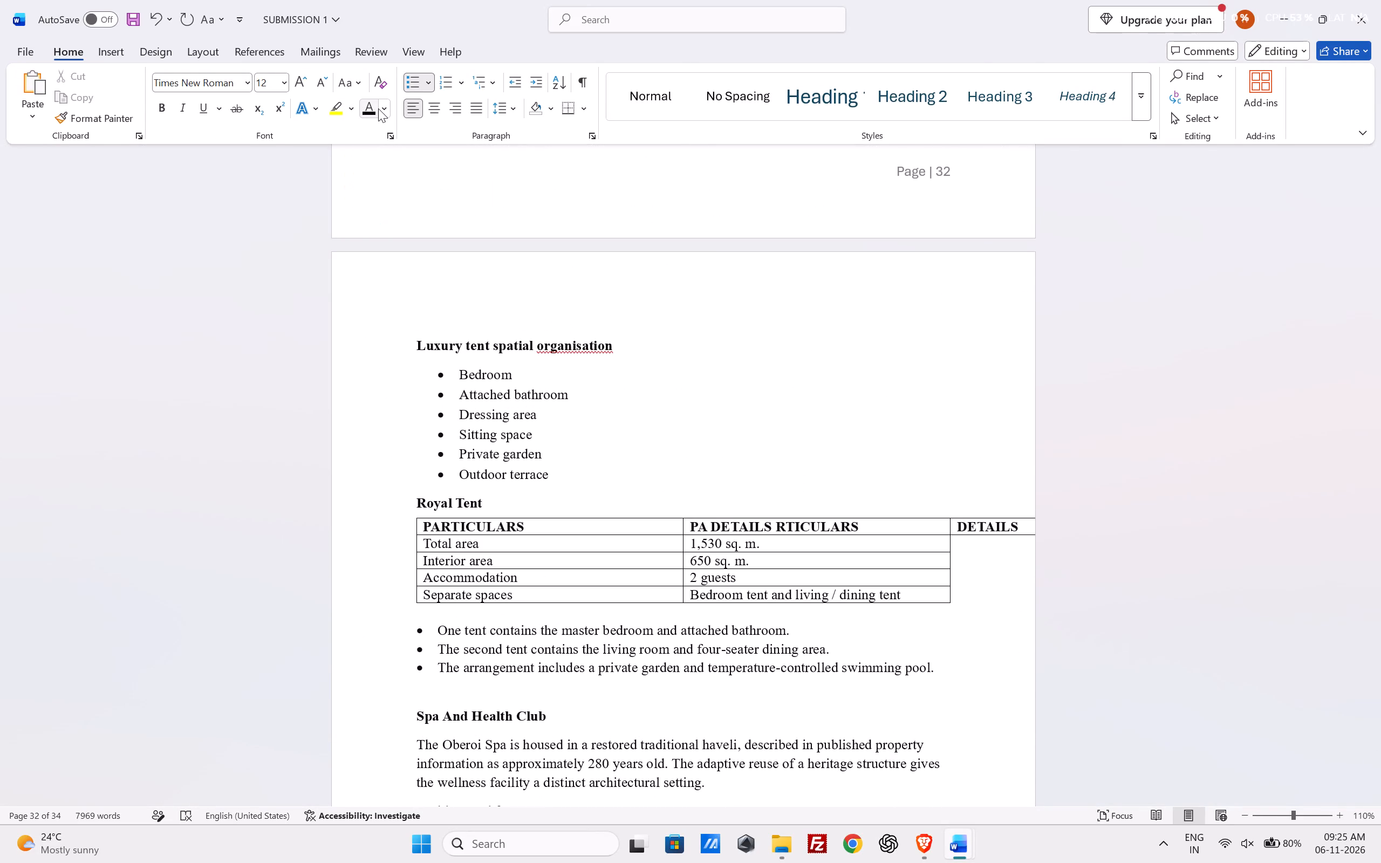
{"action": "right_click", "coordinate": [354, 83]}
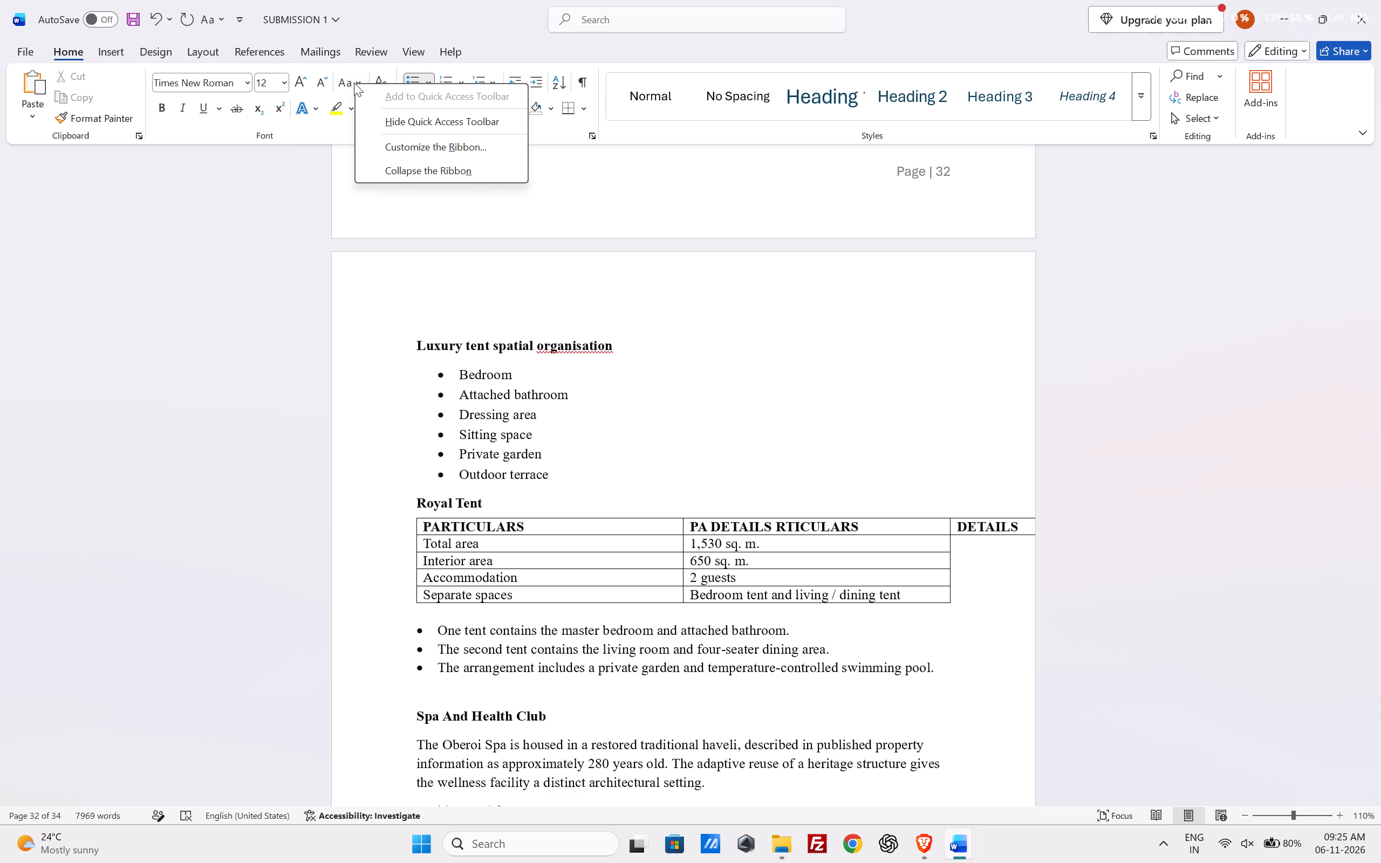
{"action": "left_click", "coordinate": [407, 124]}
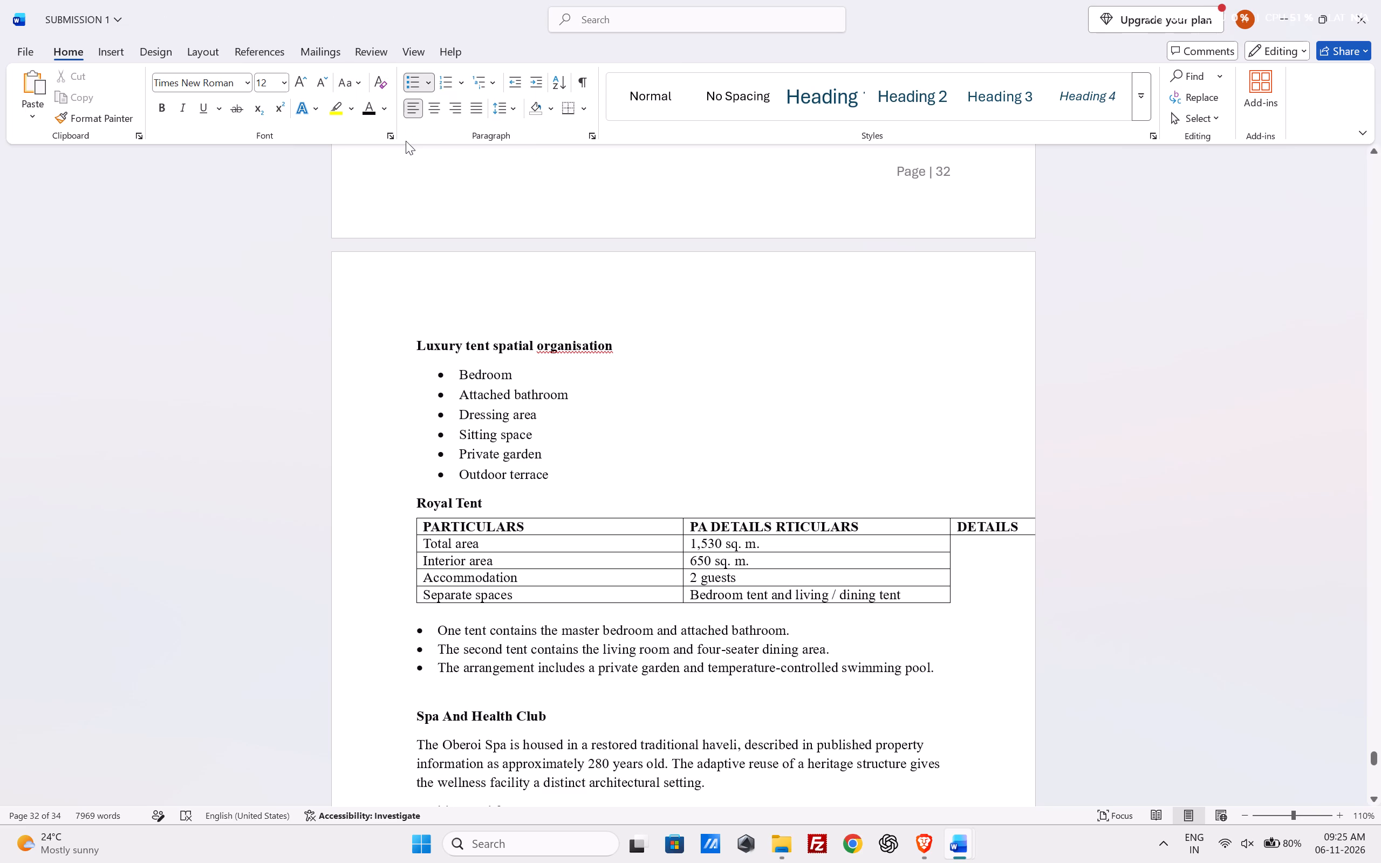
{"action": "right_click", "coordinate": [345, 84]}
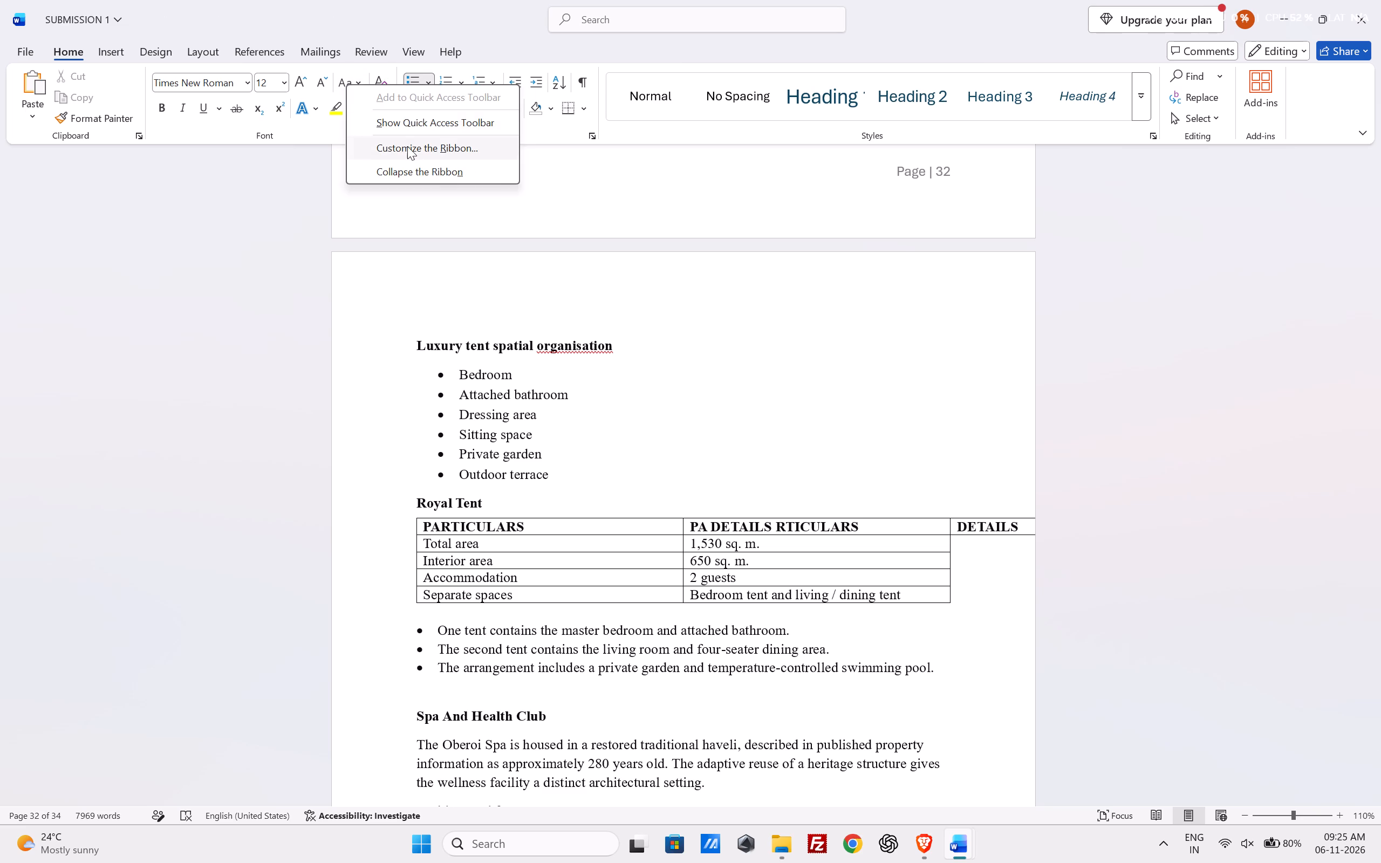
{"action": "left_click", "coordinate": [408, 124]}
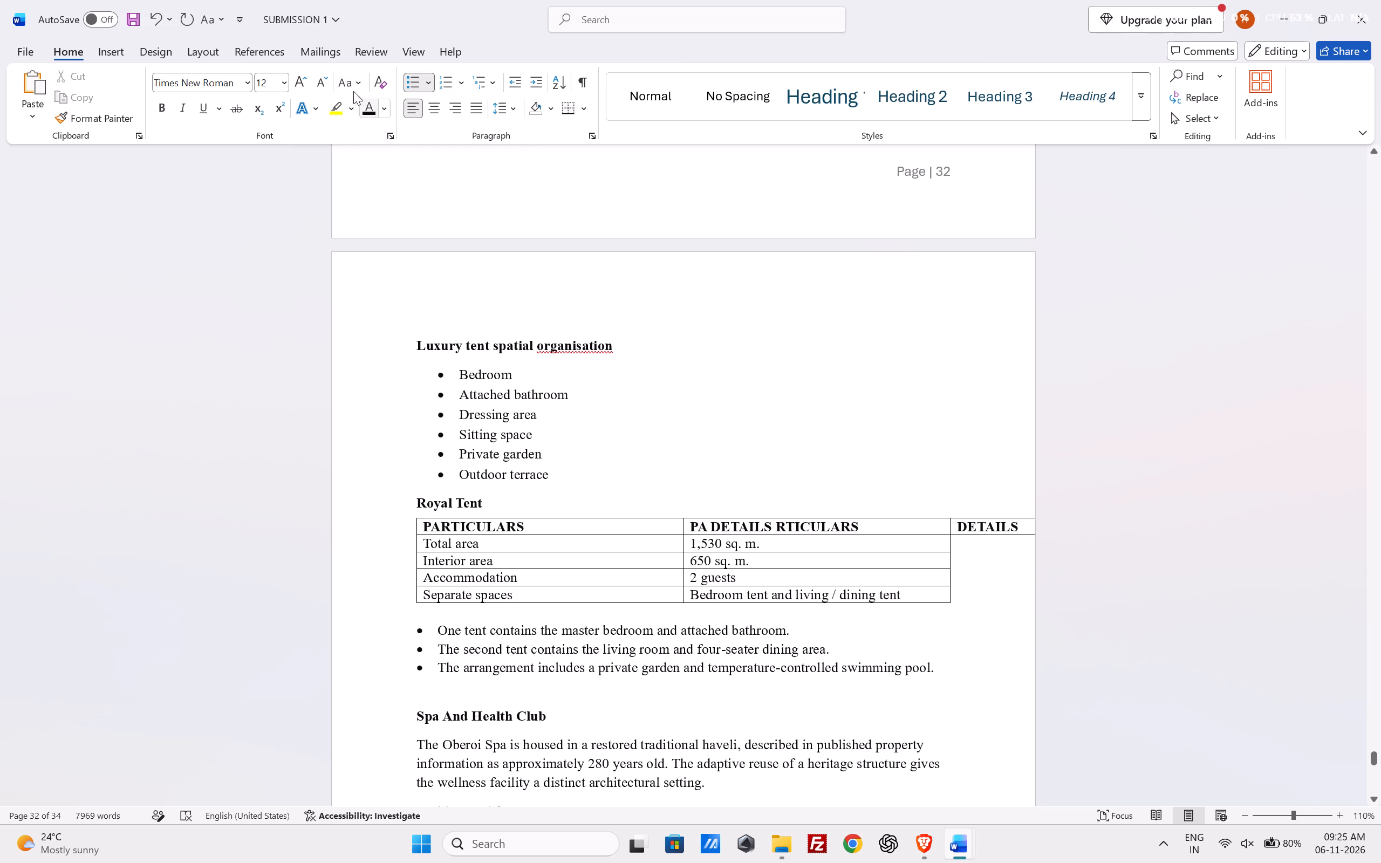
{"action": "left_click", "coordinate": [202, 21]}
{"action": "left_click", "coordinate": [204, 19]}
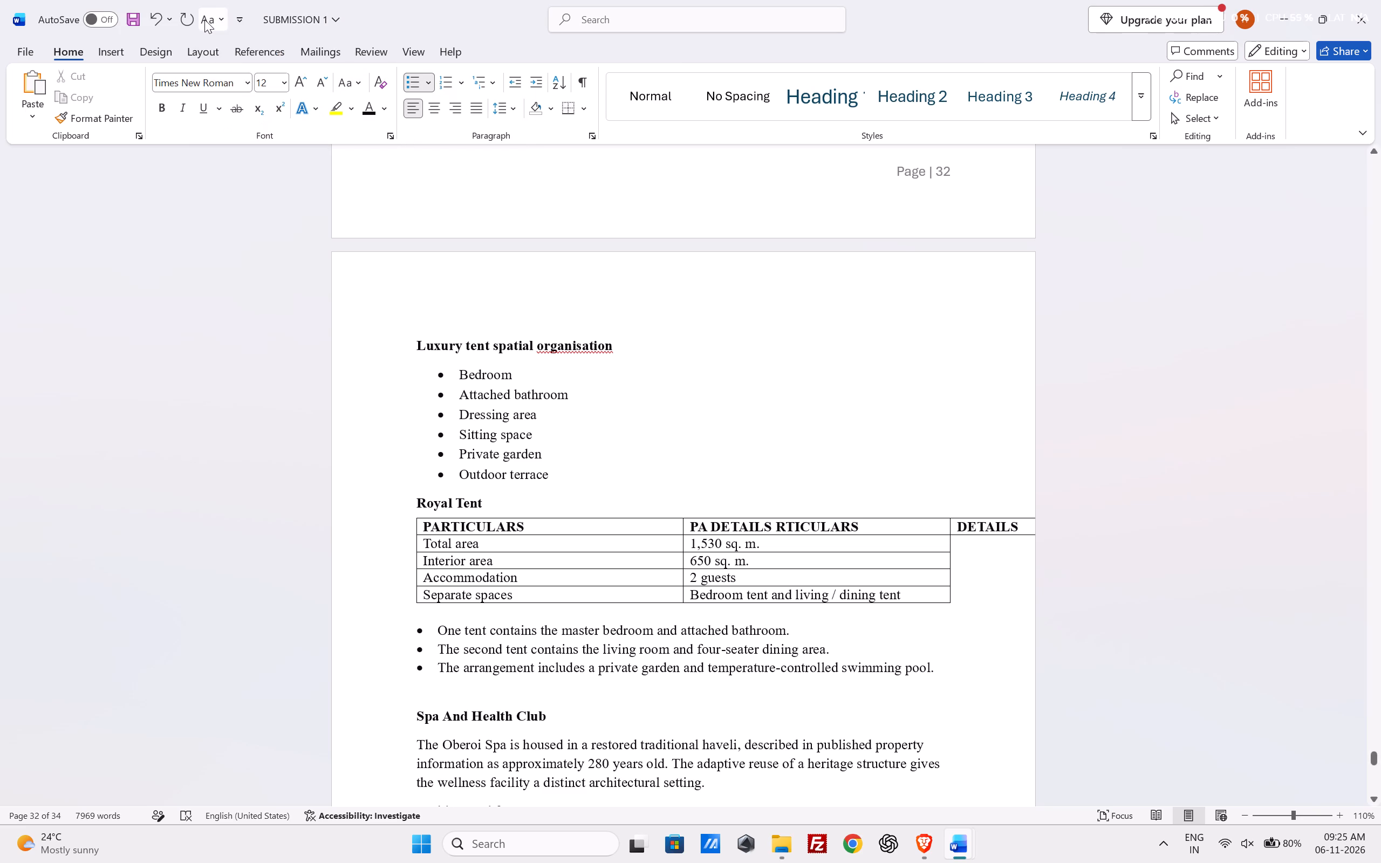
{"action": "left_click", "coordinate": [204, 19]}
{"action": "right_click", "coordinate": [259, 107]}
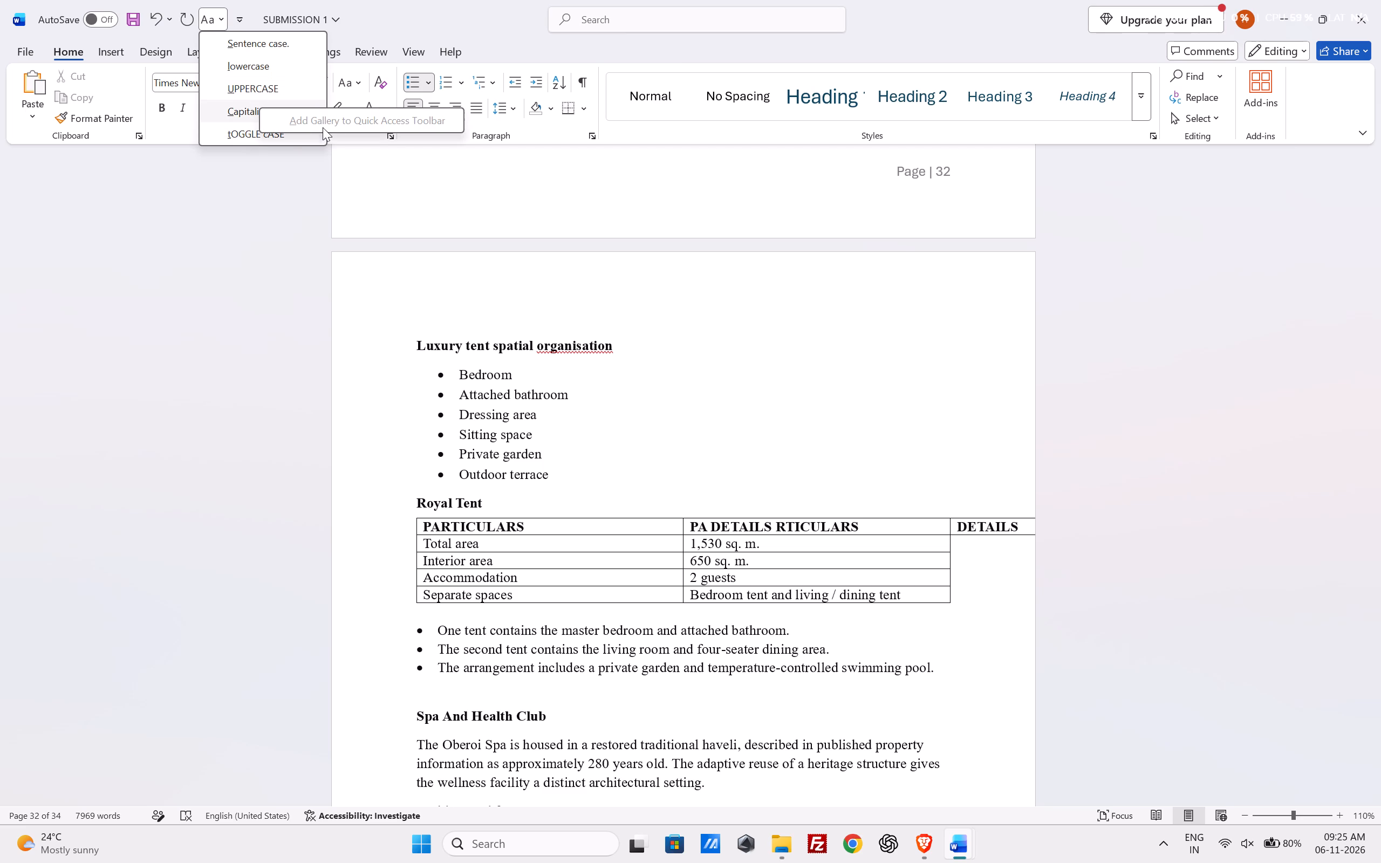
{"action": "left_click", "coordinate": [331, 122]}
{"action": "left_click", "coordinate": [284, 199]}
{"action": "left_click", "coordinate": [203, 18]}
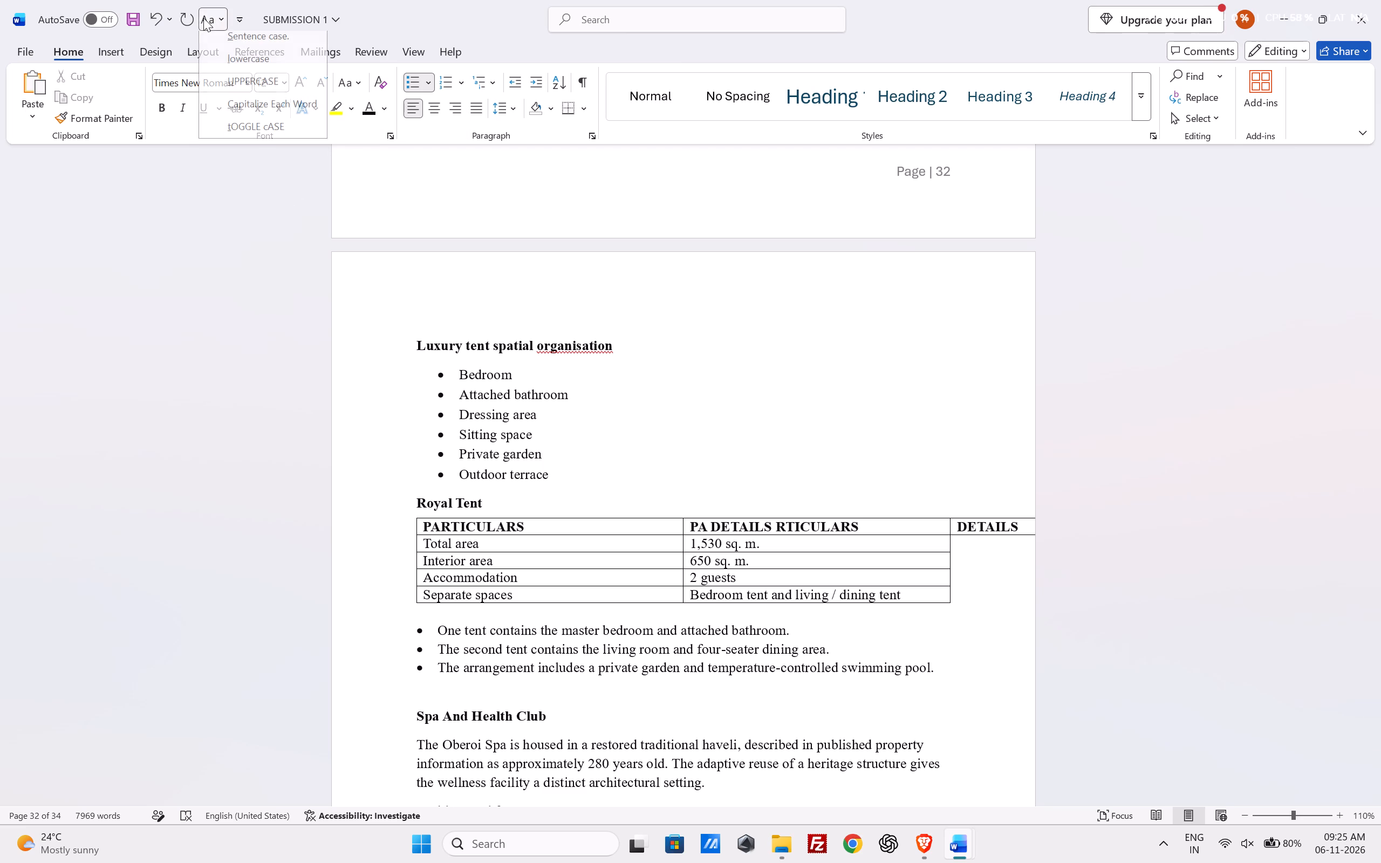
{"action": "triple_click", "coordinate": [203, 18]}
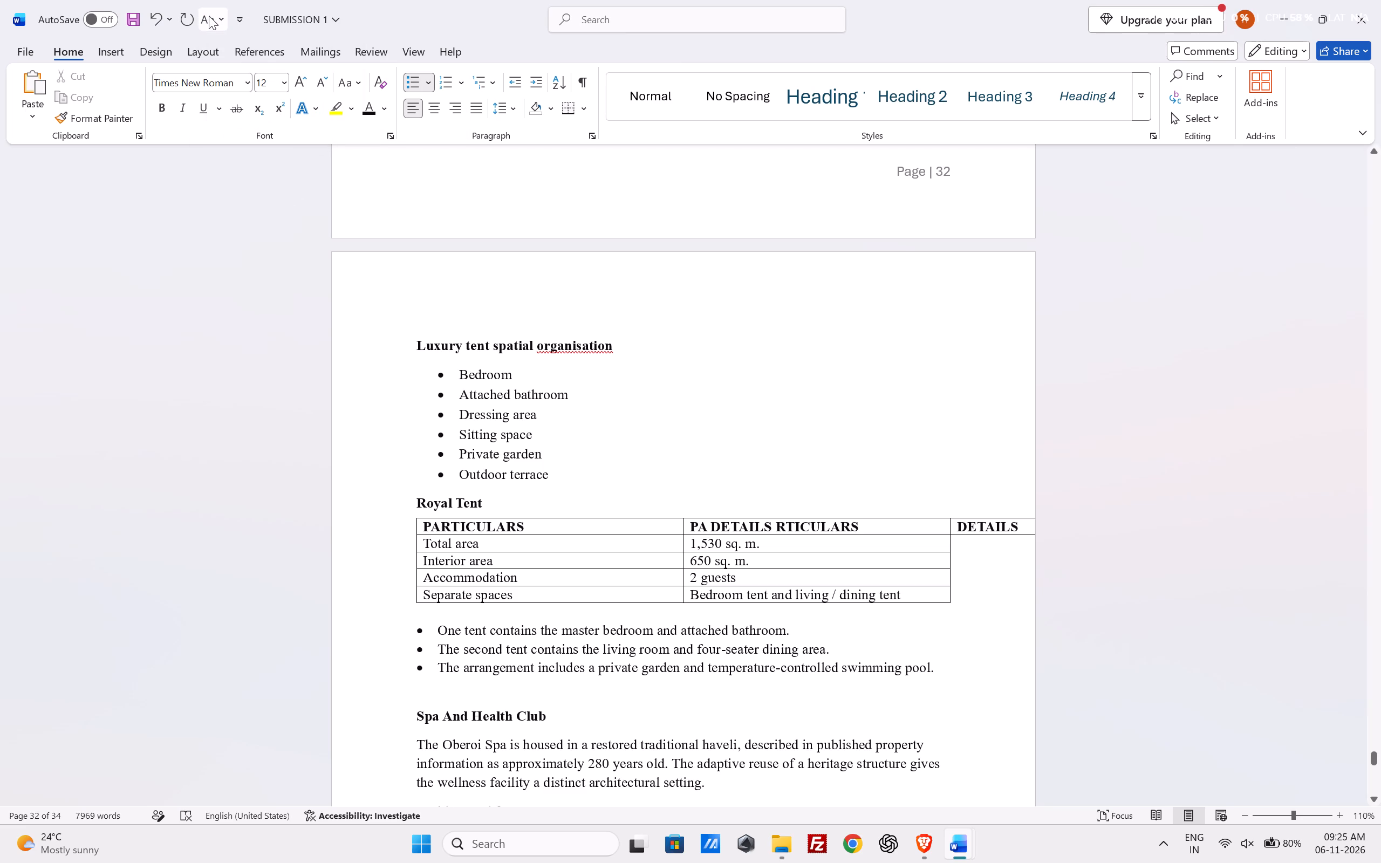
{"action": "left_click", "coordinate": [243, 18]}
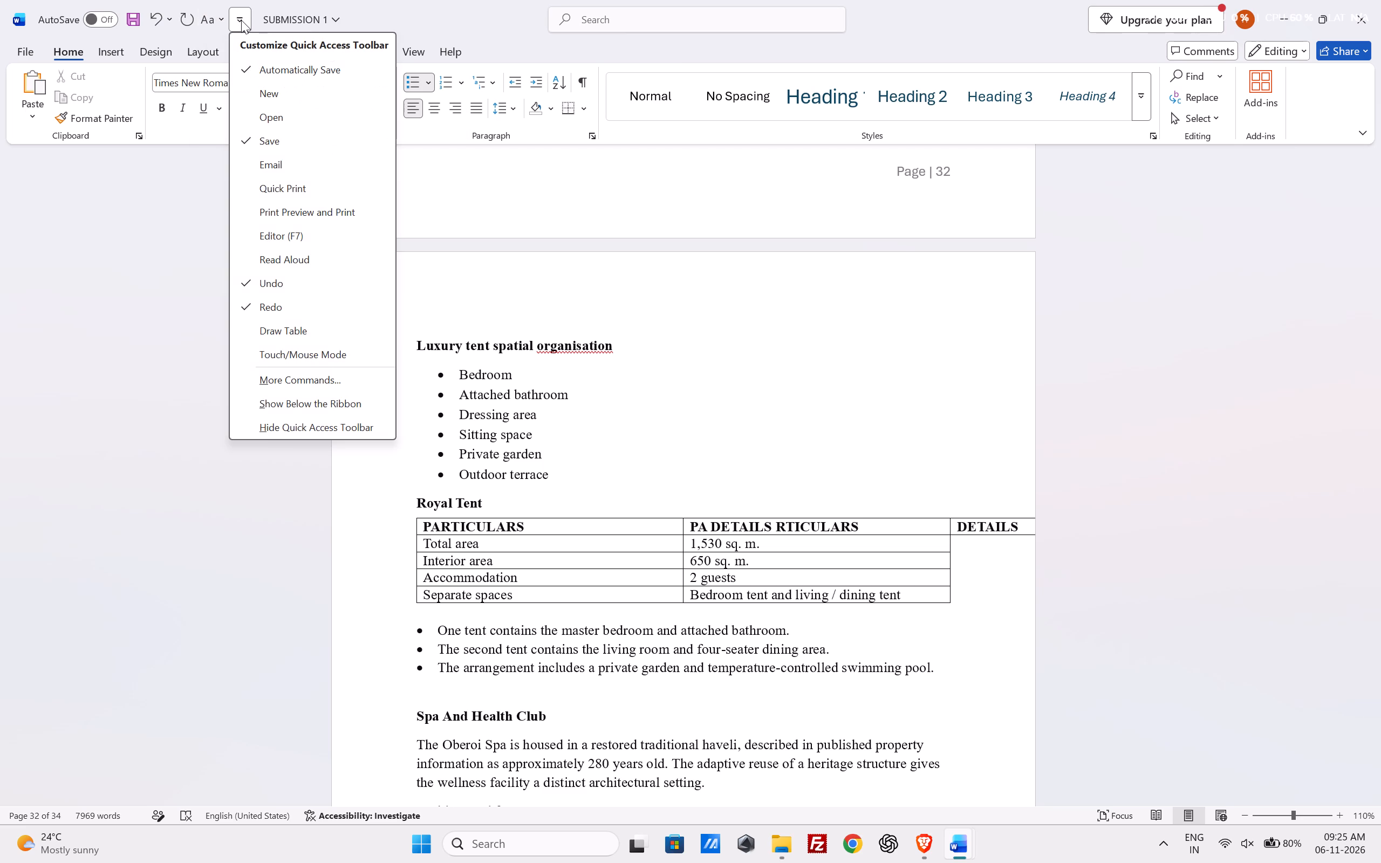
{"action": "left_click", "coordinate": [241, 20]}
Correct the flagged word in the Luxury tent heading of the synopsis to "organization".
{"action": "scroll", "coordinate": [689, 417], "scroll_direction": "down", "scroll_amount": 3}
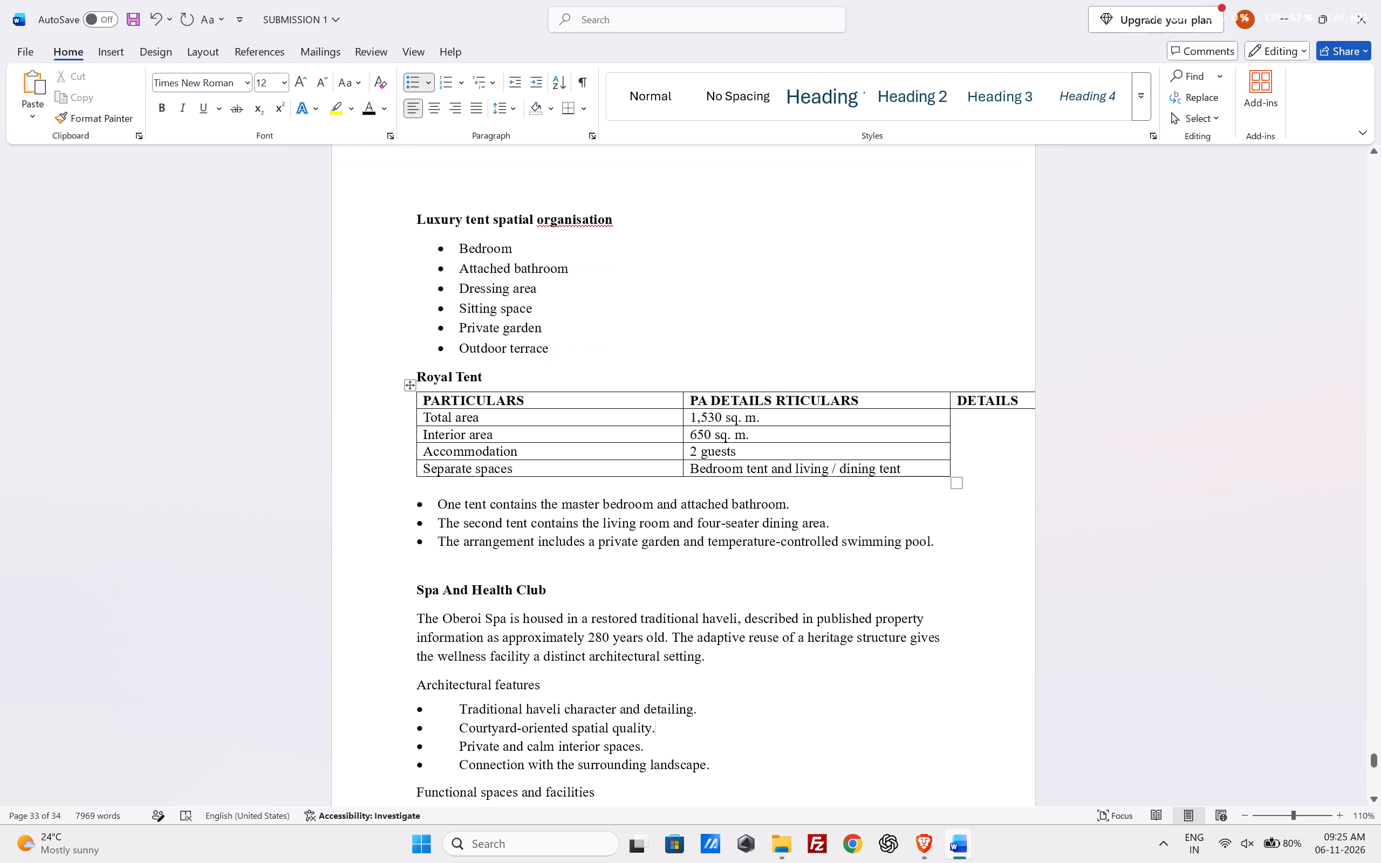
{"action": "scroll", "coordinate": [712, 401], "scroll_direction": "down", "scroll_amount": 1}
{"action": "scroll", "coordinate": [712, 401], "scroll_direction": "up", "scroll_amount": 3}
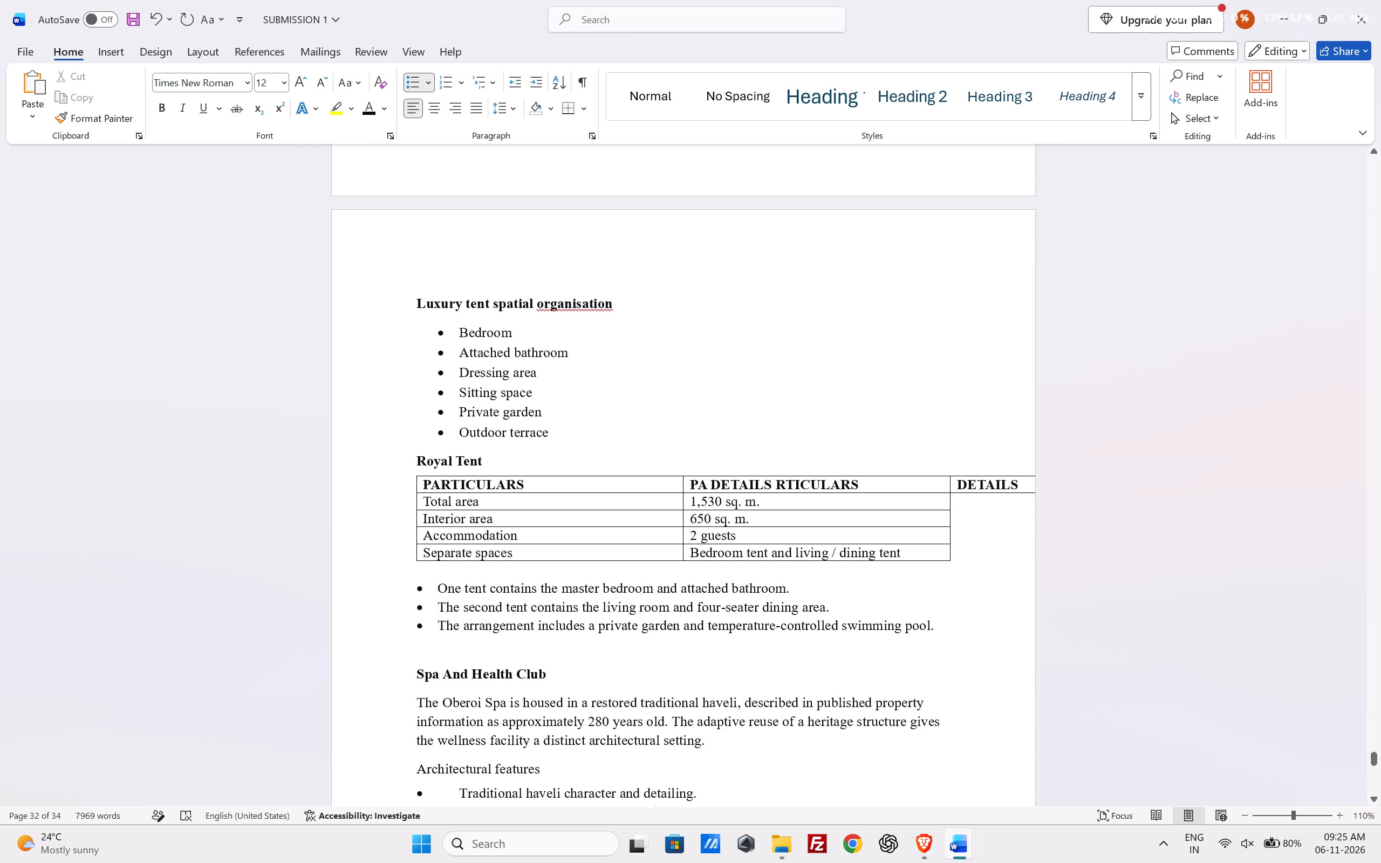
{"action": "left_click", "coordinate": [601, 301]}
{"action": "right_click", "coordinate": [601, 301]}
{"action": "left_click", "coordinate": [534, 319]}
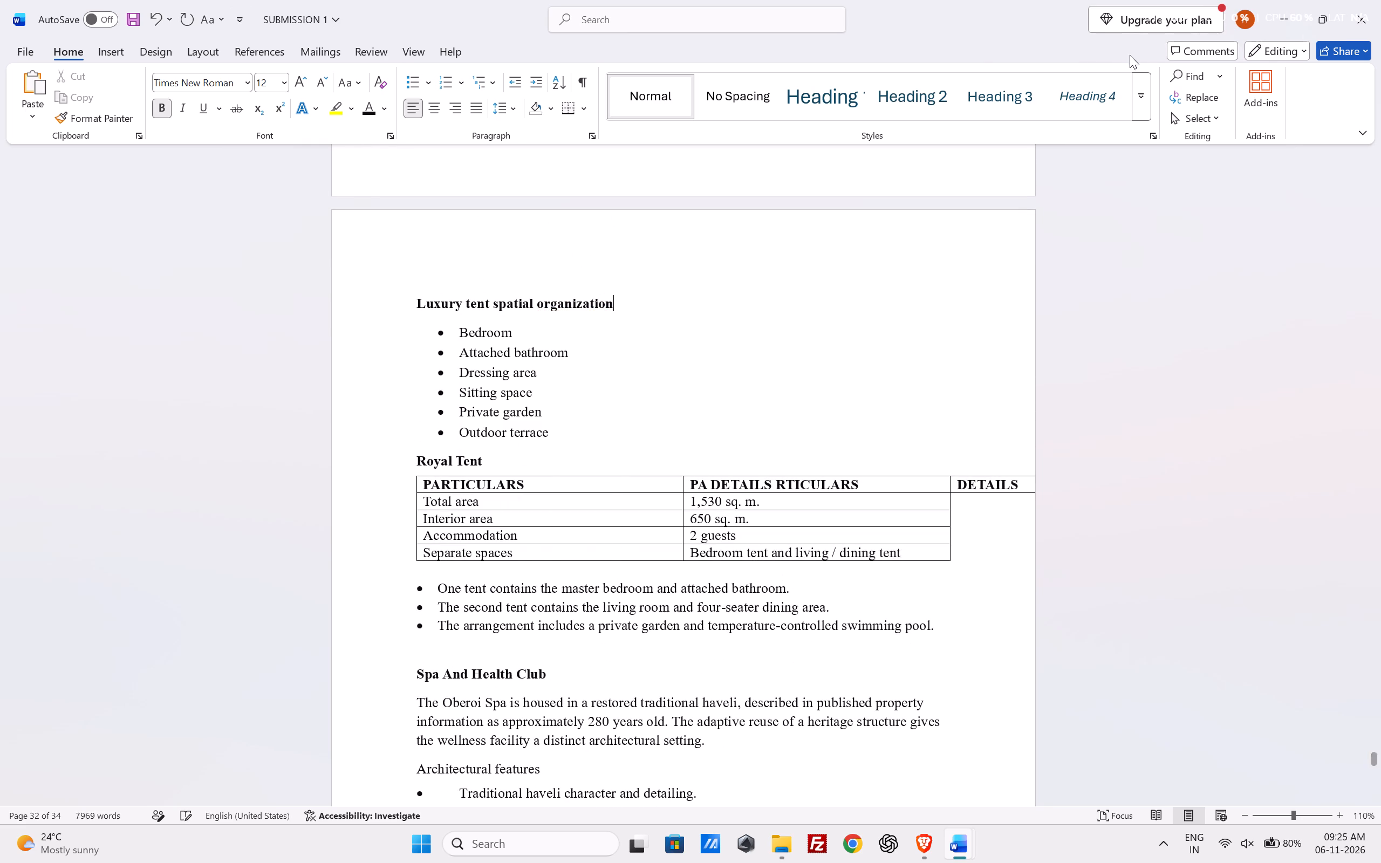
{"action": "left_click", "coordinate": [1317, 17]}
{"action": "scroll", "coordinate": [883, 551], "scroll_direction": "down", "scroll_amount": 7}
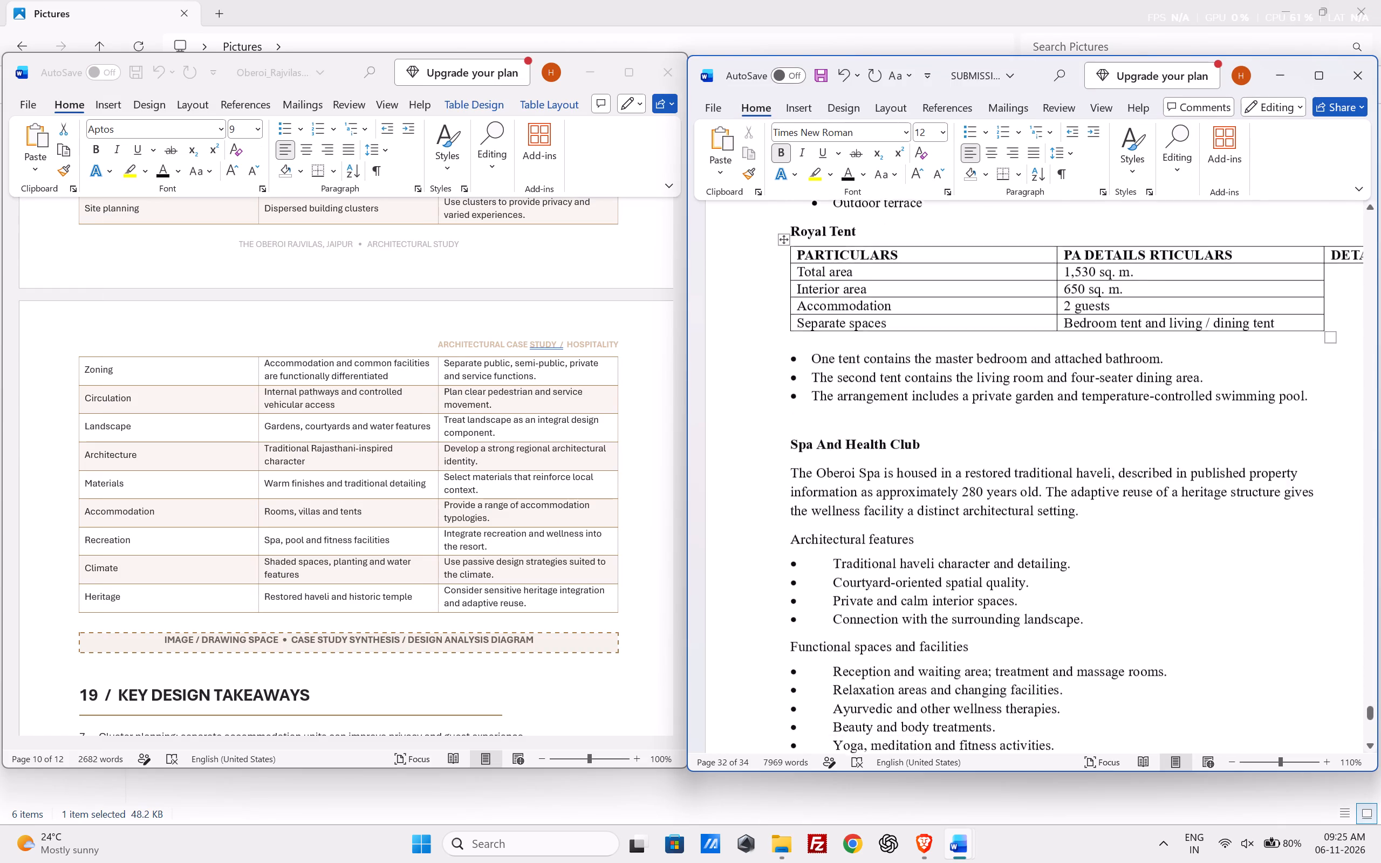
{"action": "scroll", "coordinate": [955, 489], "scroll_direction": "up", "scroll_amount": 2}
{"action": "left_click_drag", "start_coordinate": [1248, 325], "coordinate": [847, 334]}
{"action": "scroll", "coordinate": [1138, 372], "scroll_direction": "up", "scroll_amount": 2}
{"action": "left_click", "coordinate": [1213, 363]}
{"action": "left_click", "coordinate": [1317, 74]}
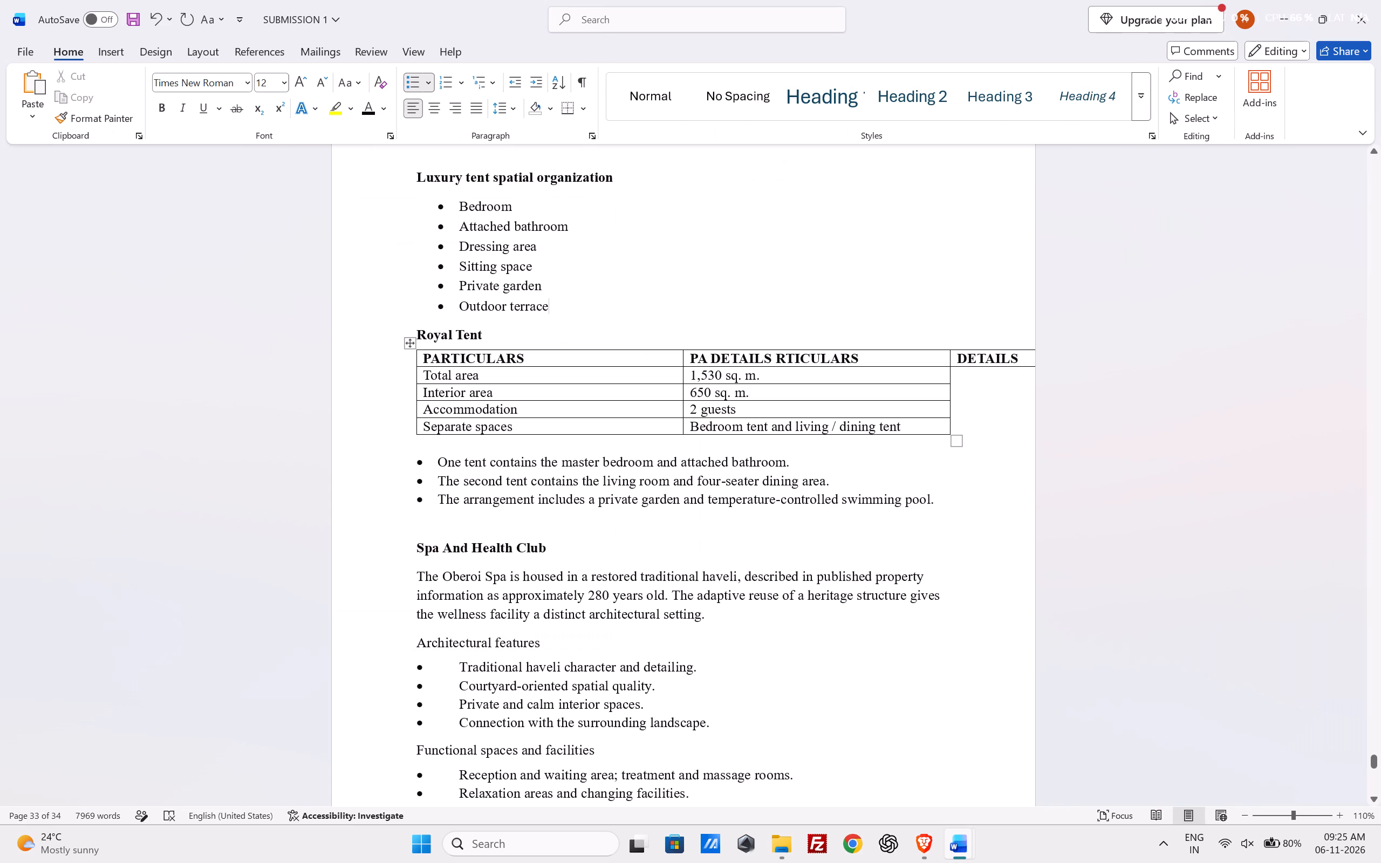
Delete the extra DETAILS cell that sticks out beyond the second column of the Royal Tent table.
{"action": "left_click", "coordinate": [974, 403]}
{"action": "scroll", "coordinate": [732, 428], "scroll_direction": "down", "scroll_amount": 1, "text": "ctrl"}
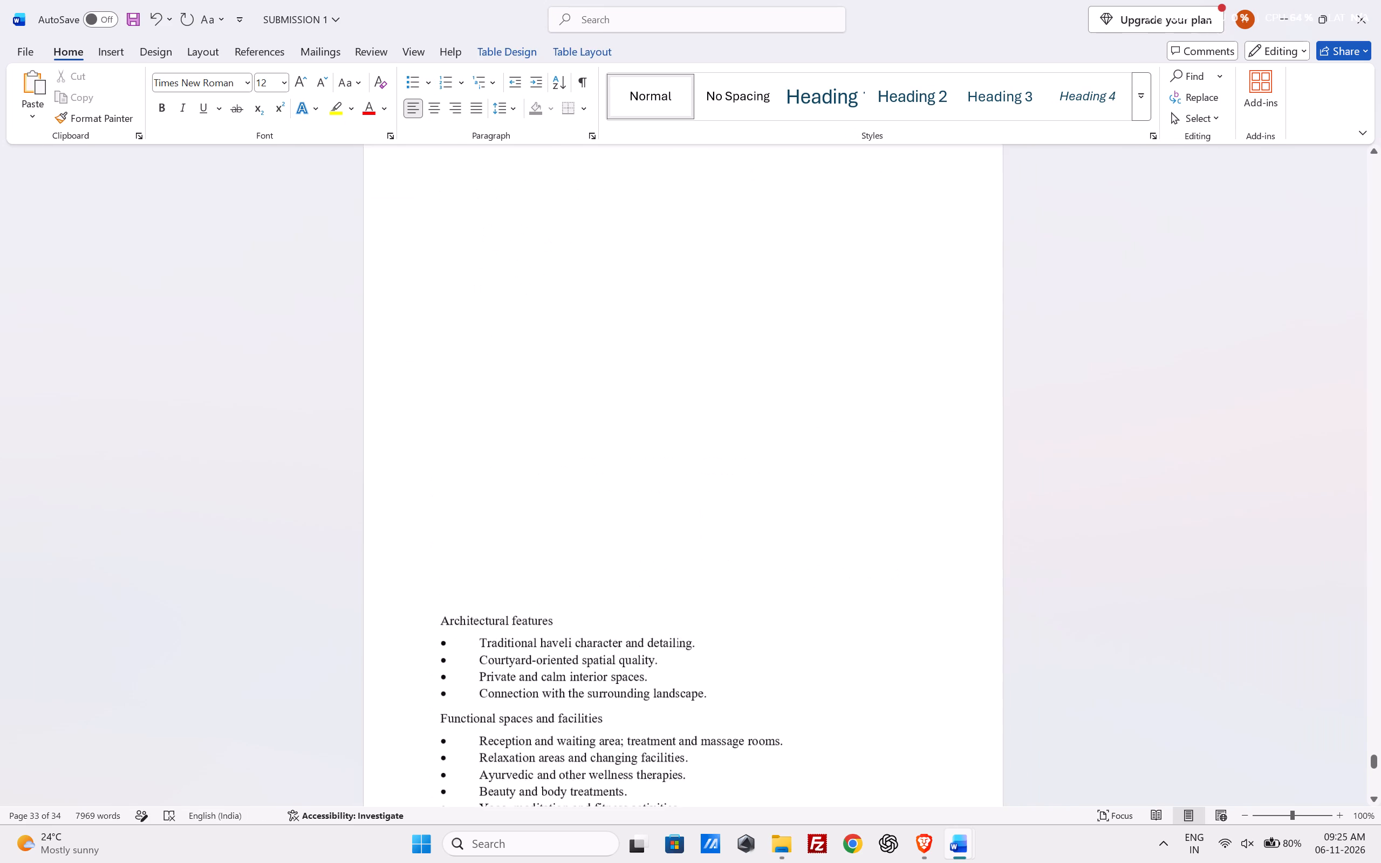
{"action": "scroll", "coordinate": [581, 396], "scroll_direction": "up", "scroll_amount": 2, "text": "ctrl"}
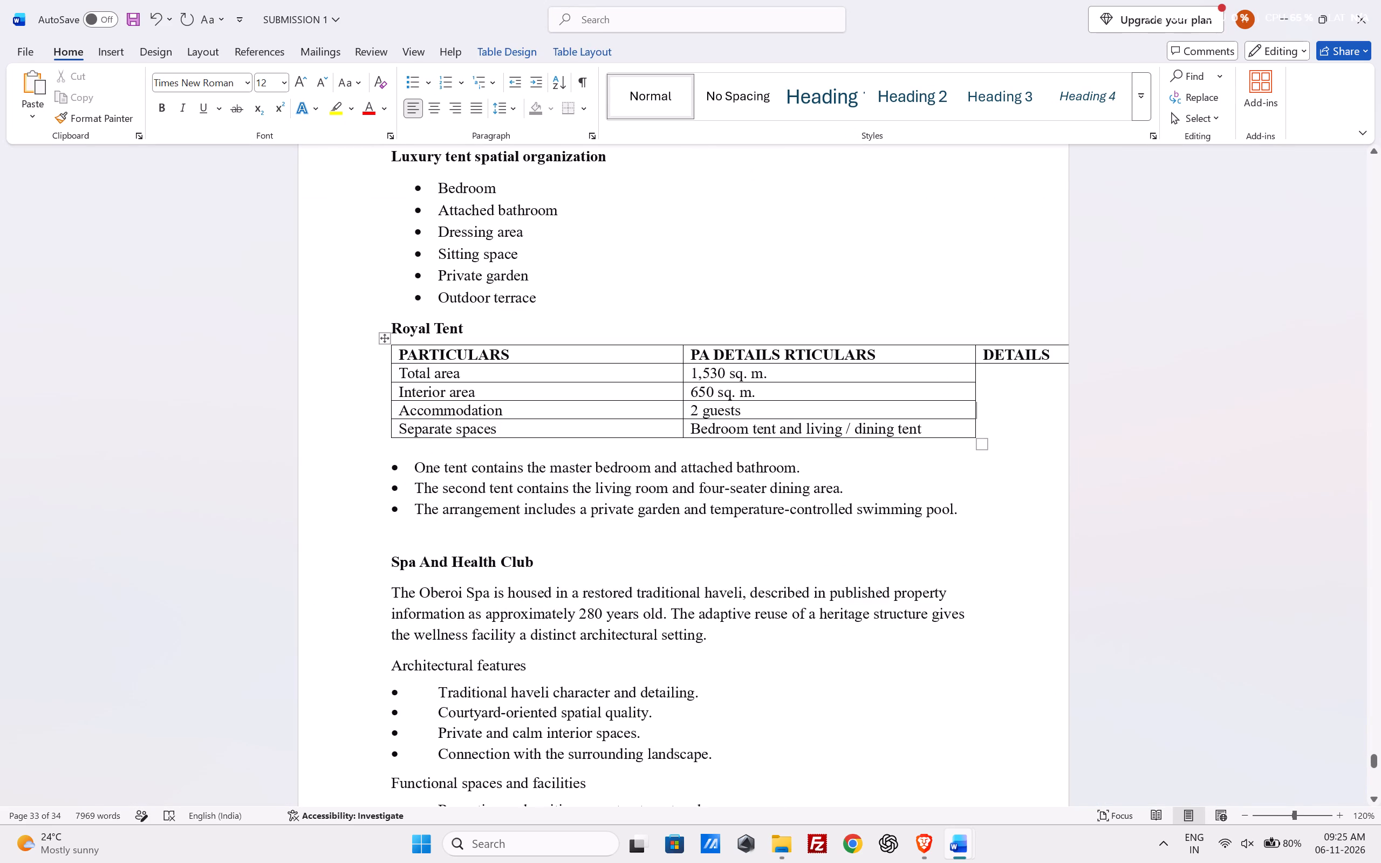
{"action": "left_click_drag", "start_coordinate": [981, 355], "coordinate": [1040, 357]}
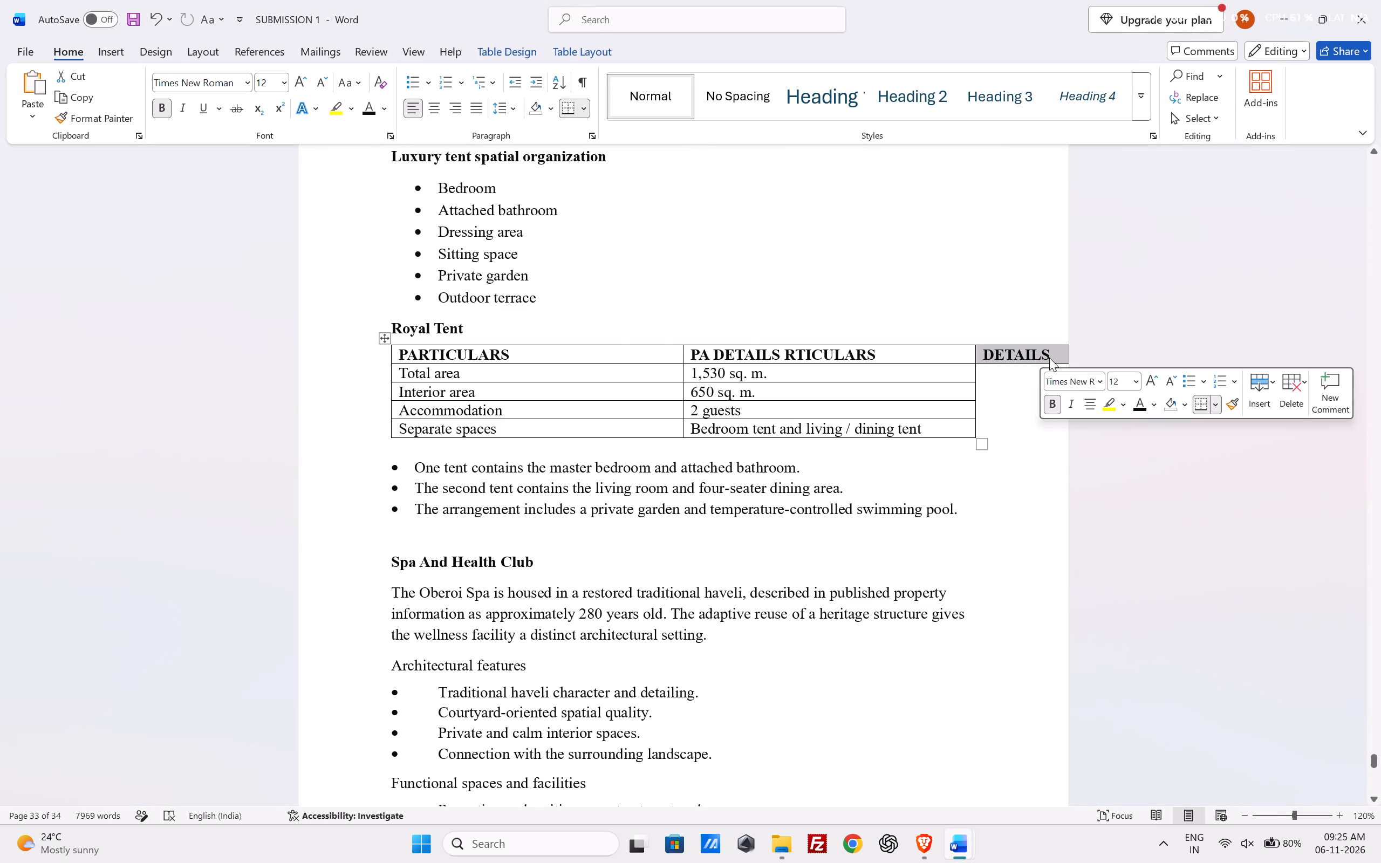
{"action": "key", "text": "BackSpace"}
{"action": "left_click", "coordinate": [664, 454]}
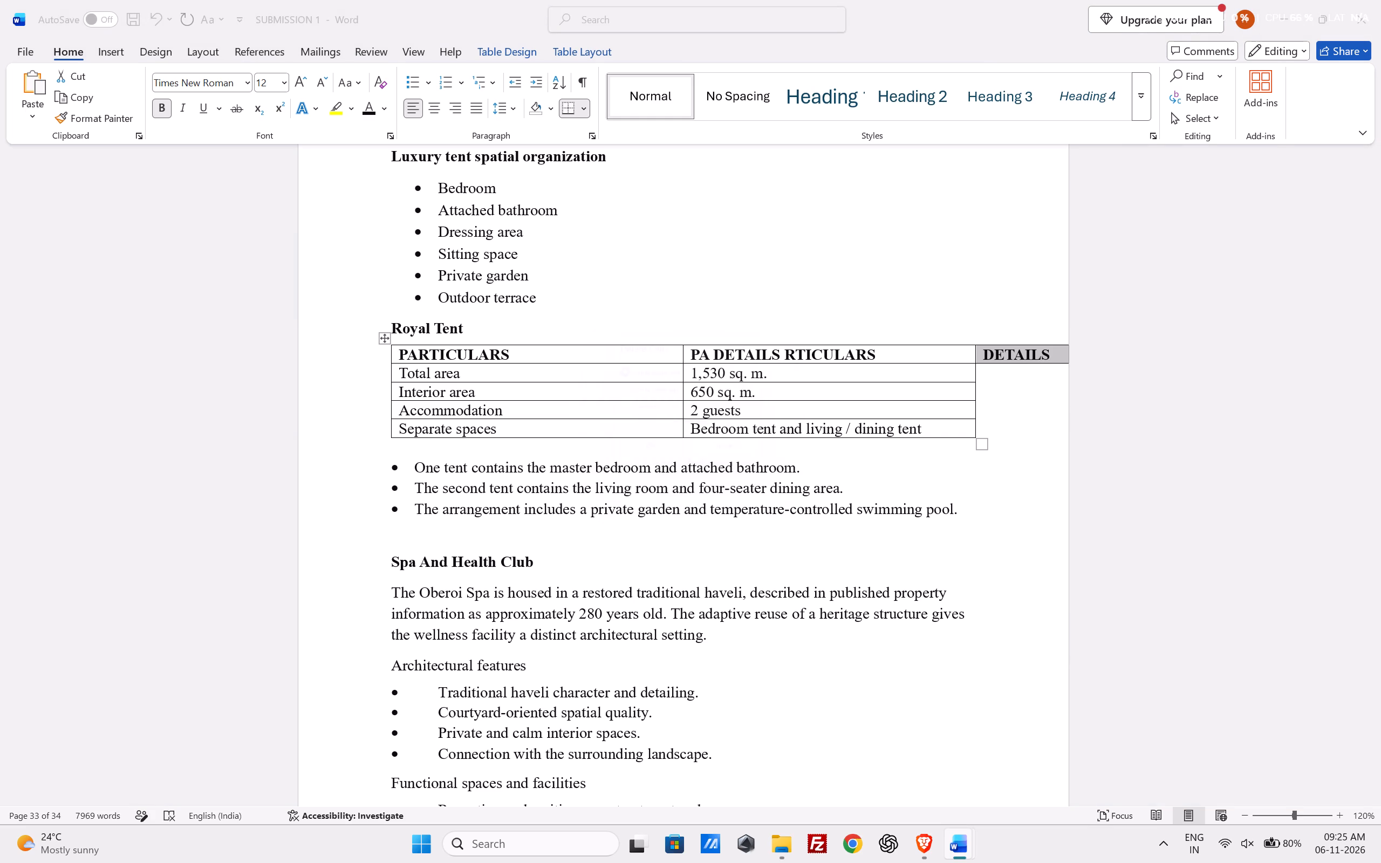
Remove the stray letters from the Royal Tent table's second header cell so that it reads DETAILS.
{"action": "left_click", "coordinate": [713, 356]}
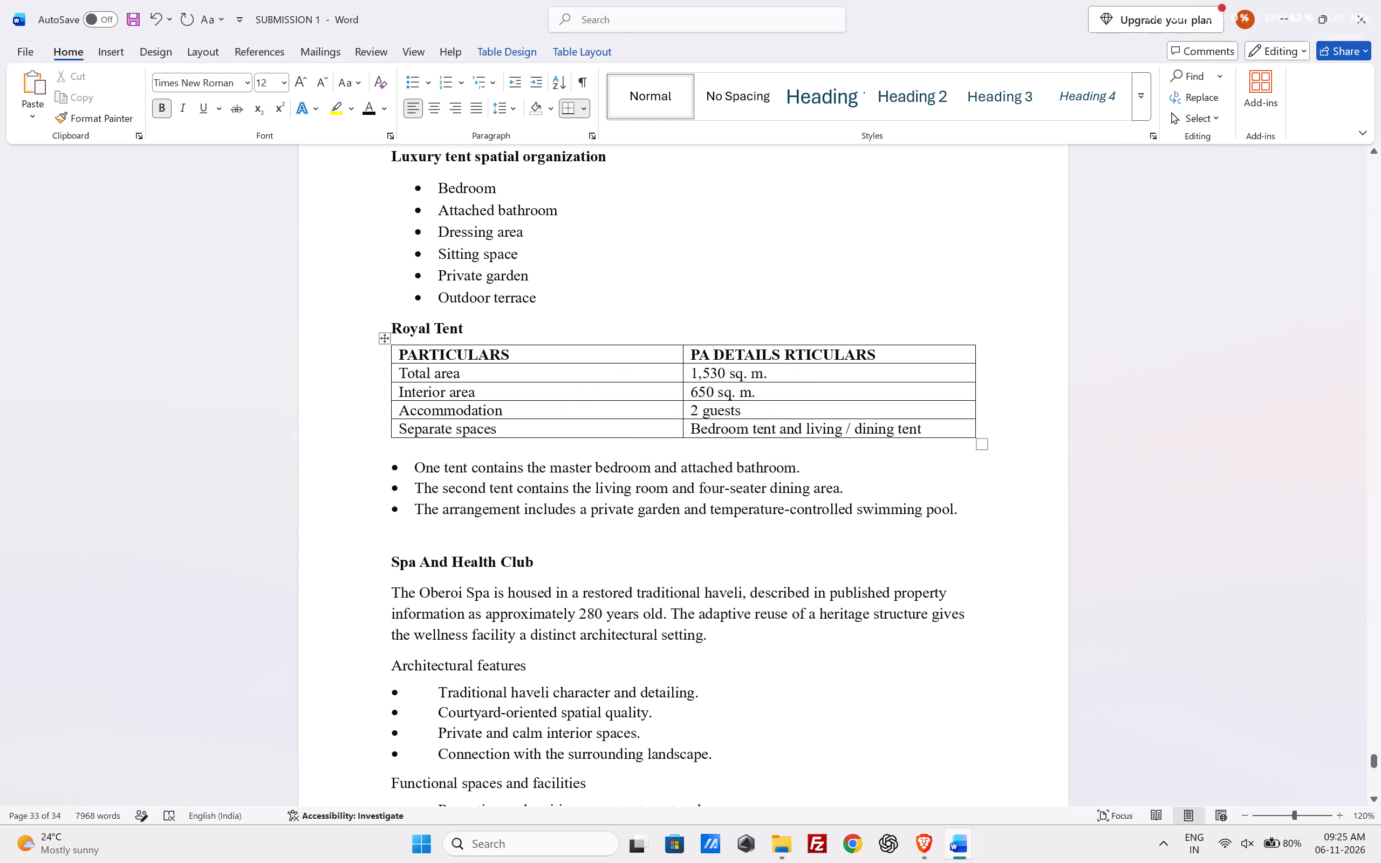
{"action": "key", "text": "BackSpace"}
{"action": "key", "text": "BackSpace"}
{"action": "key", "text": "BackSpace"}
{"action": "key", "text": "BackSpace"}
{"action": "left_click_drag", "start_coordinate": [765, 352], "coordinate": [855, 358]}
{"action": "key", "text": "BackSpace"}
Change the Royal Tent table's header row to Capitalize Each Word case.
{"action": "left_click_drag", "start_coordinate": [778, 358], "coordinate": [474, 355]}
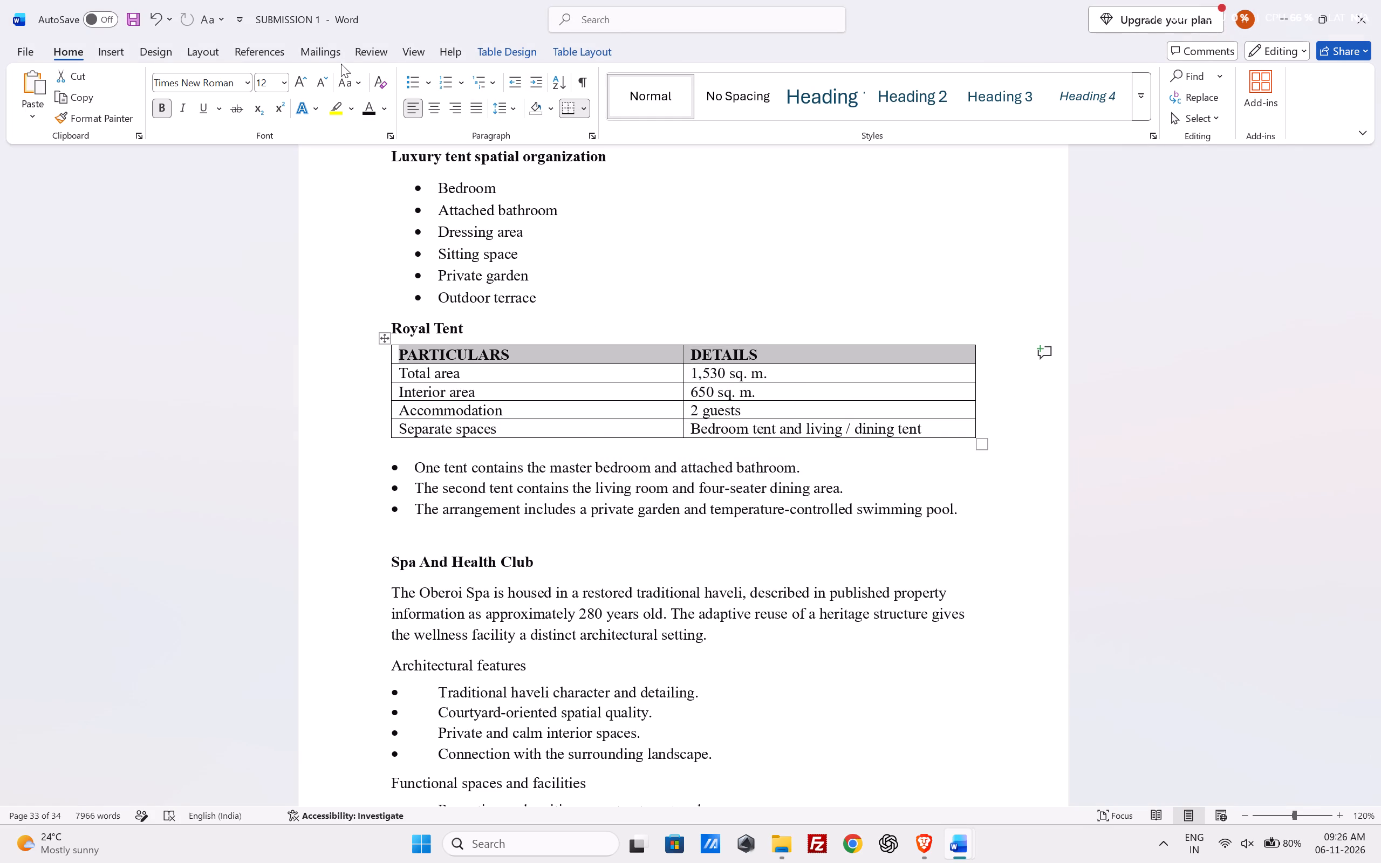
{"action": "left_click", "coordinate": [204, 19]}
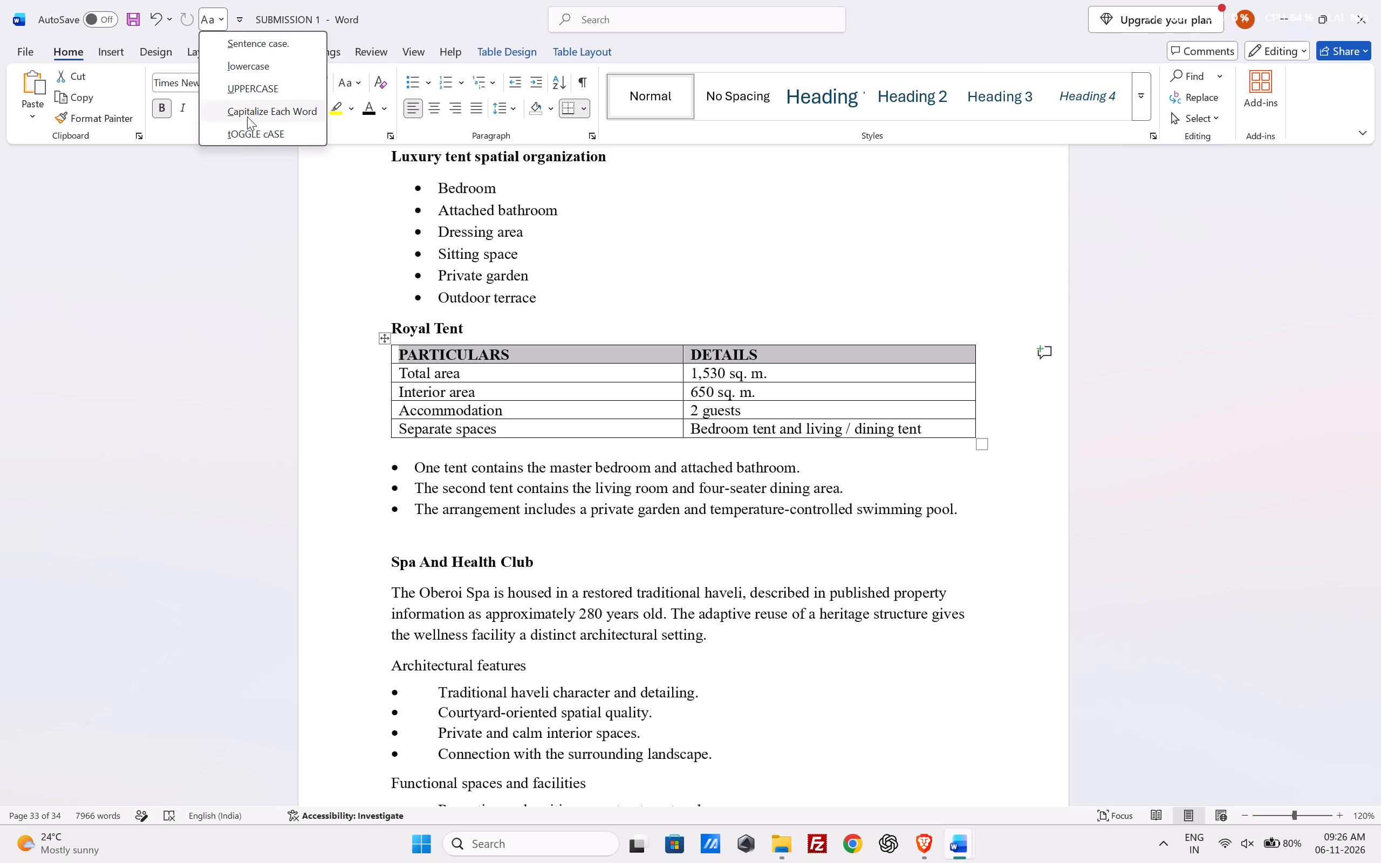
{"action": "left_click", "coordinate": [252, 113]}
{"action": "scroll", "coordinate": [623, 320], "scroll_direction": "up", "scroll_amount": 1}
{"action": "scroll", "coordinate": [617, 333], "scroll_direction": "down", "scroll_amount": 4}
{"action": "left_click", "coordinate": [638, 452]}
Restore the maximized synopsis window to its smaller size beside the case study window.
{"action": "scroll", "coordinate": [647, 429], "scroll_direction": "up", "scroll_amount": 3}
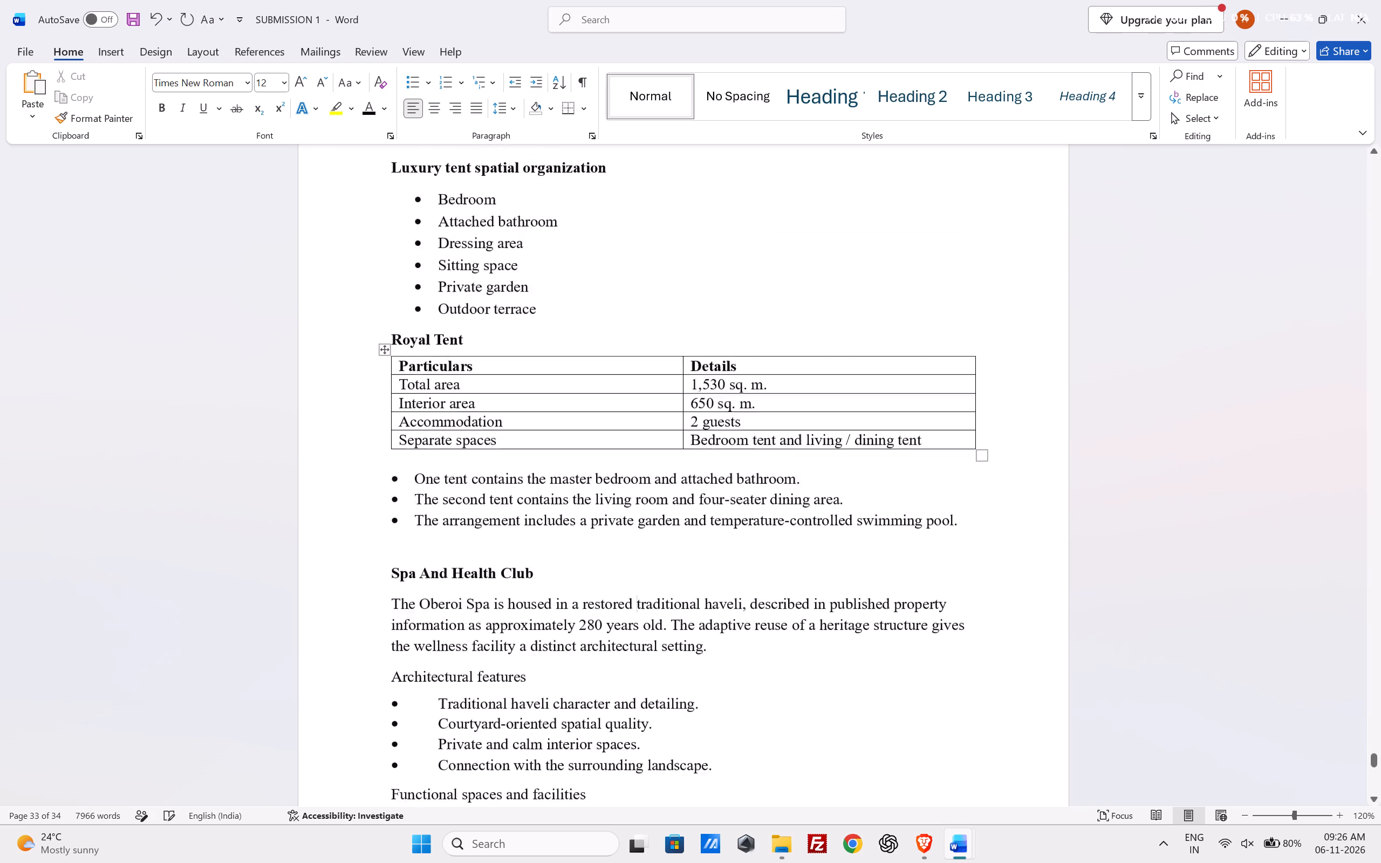
{"action": "scroll", "coordinate": [649, 428], "scroll_direction": "up", "scroll_amount": 14}
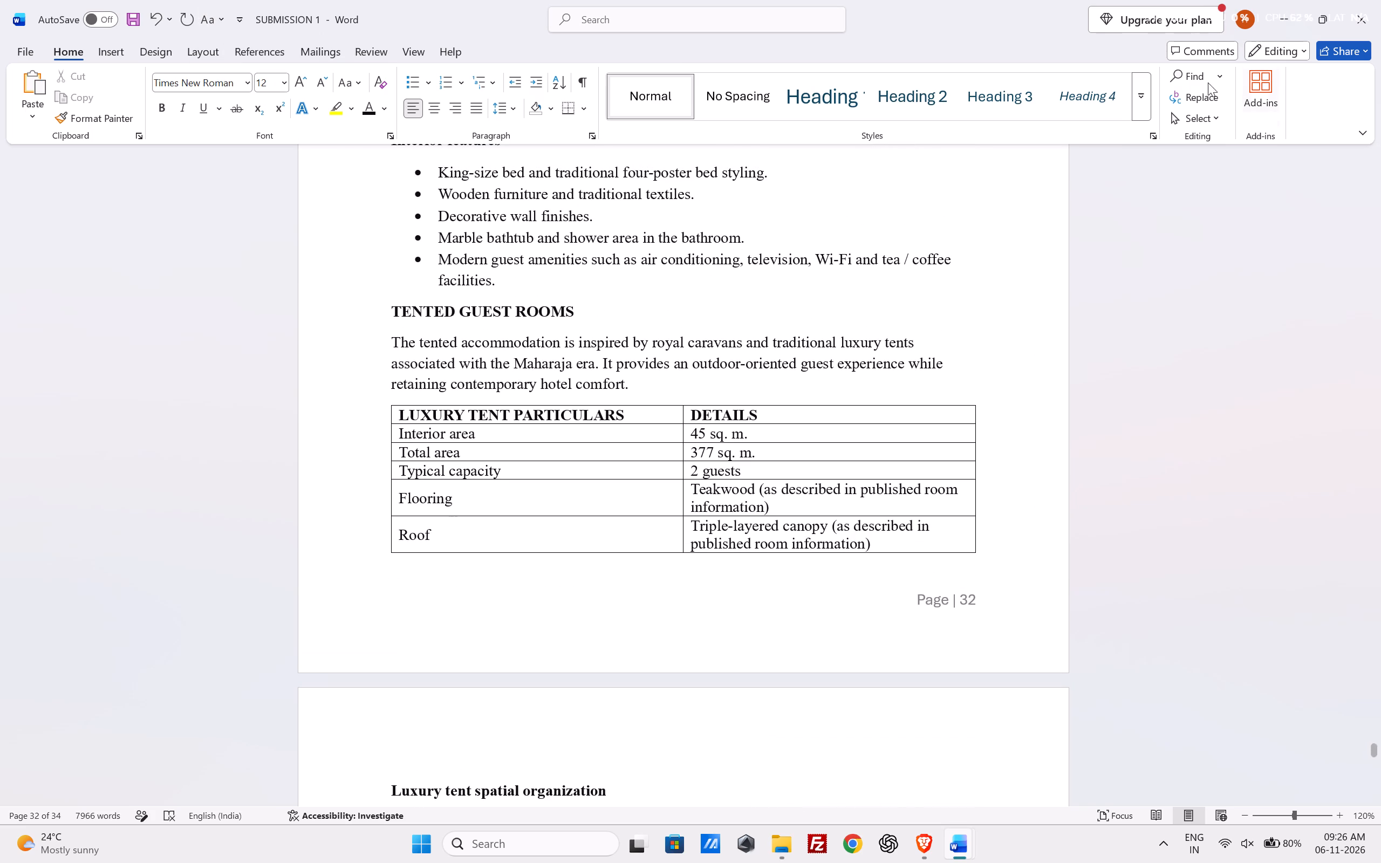
{"action": "left_click", "coordinate": [1328, 13]}
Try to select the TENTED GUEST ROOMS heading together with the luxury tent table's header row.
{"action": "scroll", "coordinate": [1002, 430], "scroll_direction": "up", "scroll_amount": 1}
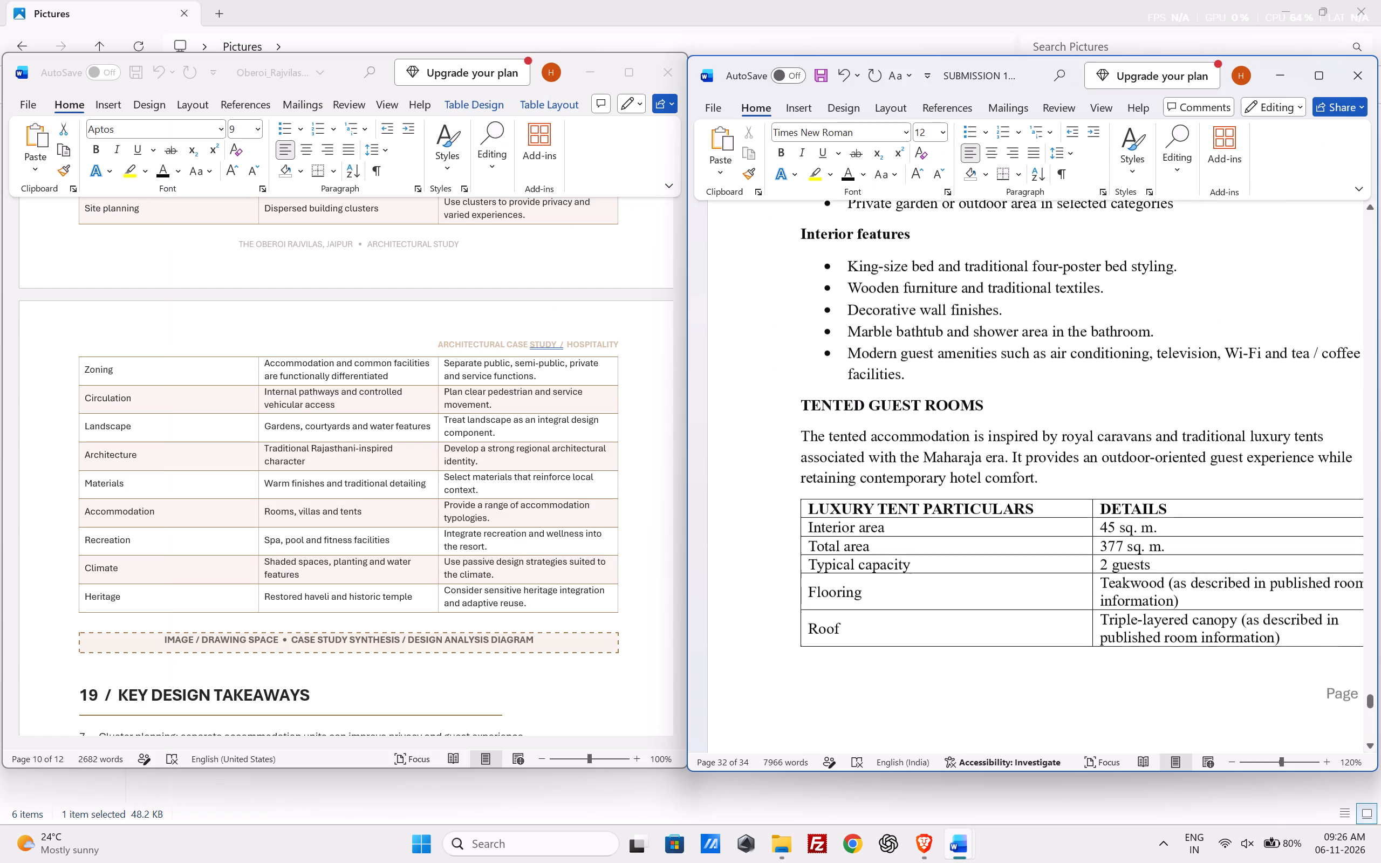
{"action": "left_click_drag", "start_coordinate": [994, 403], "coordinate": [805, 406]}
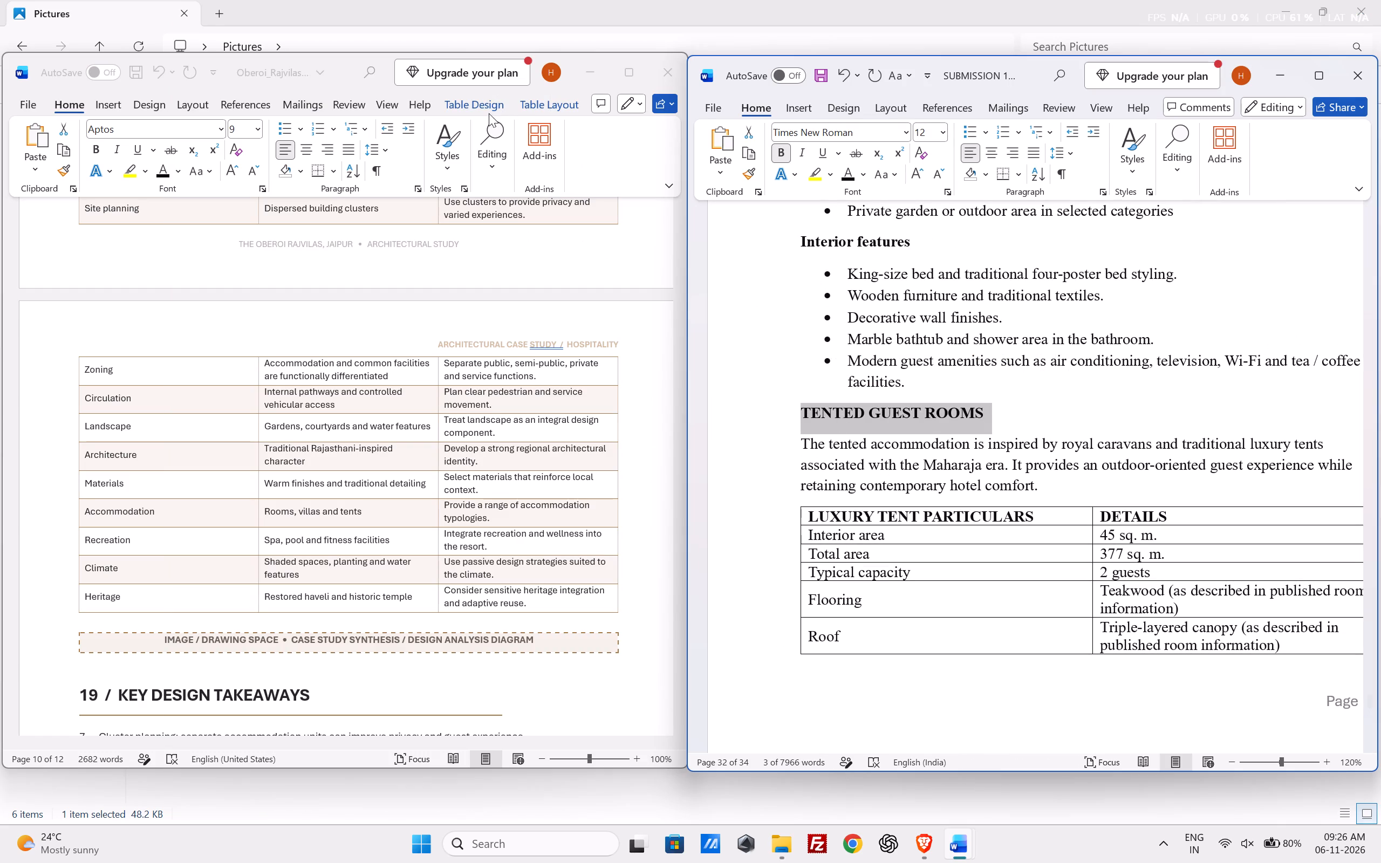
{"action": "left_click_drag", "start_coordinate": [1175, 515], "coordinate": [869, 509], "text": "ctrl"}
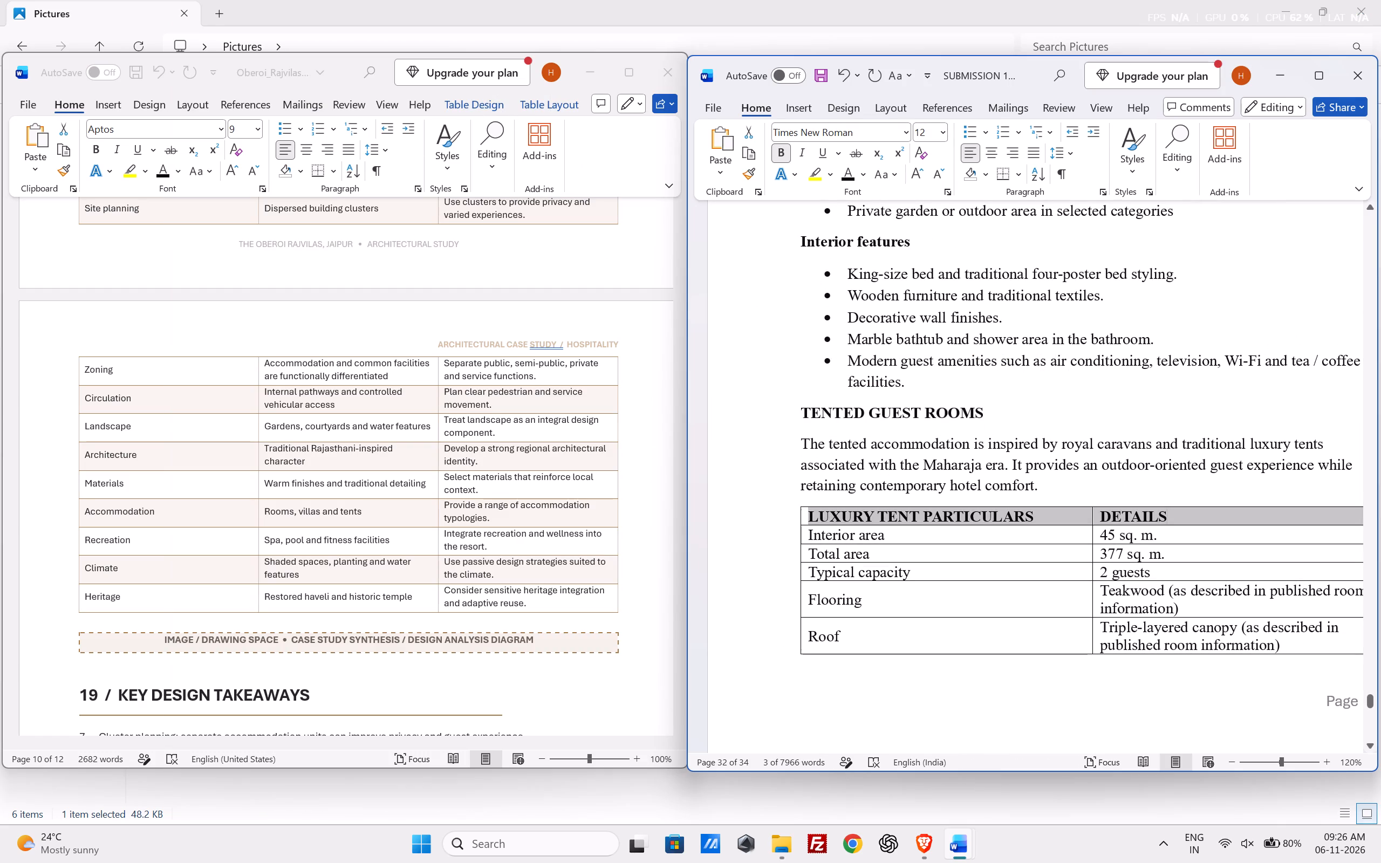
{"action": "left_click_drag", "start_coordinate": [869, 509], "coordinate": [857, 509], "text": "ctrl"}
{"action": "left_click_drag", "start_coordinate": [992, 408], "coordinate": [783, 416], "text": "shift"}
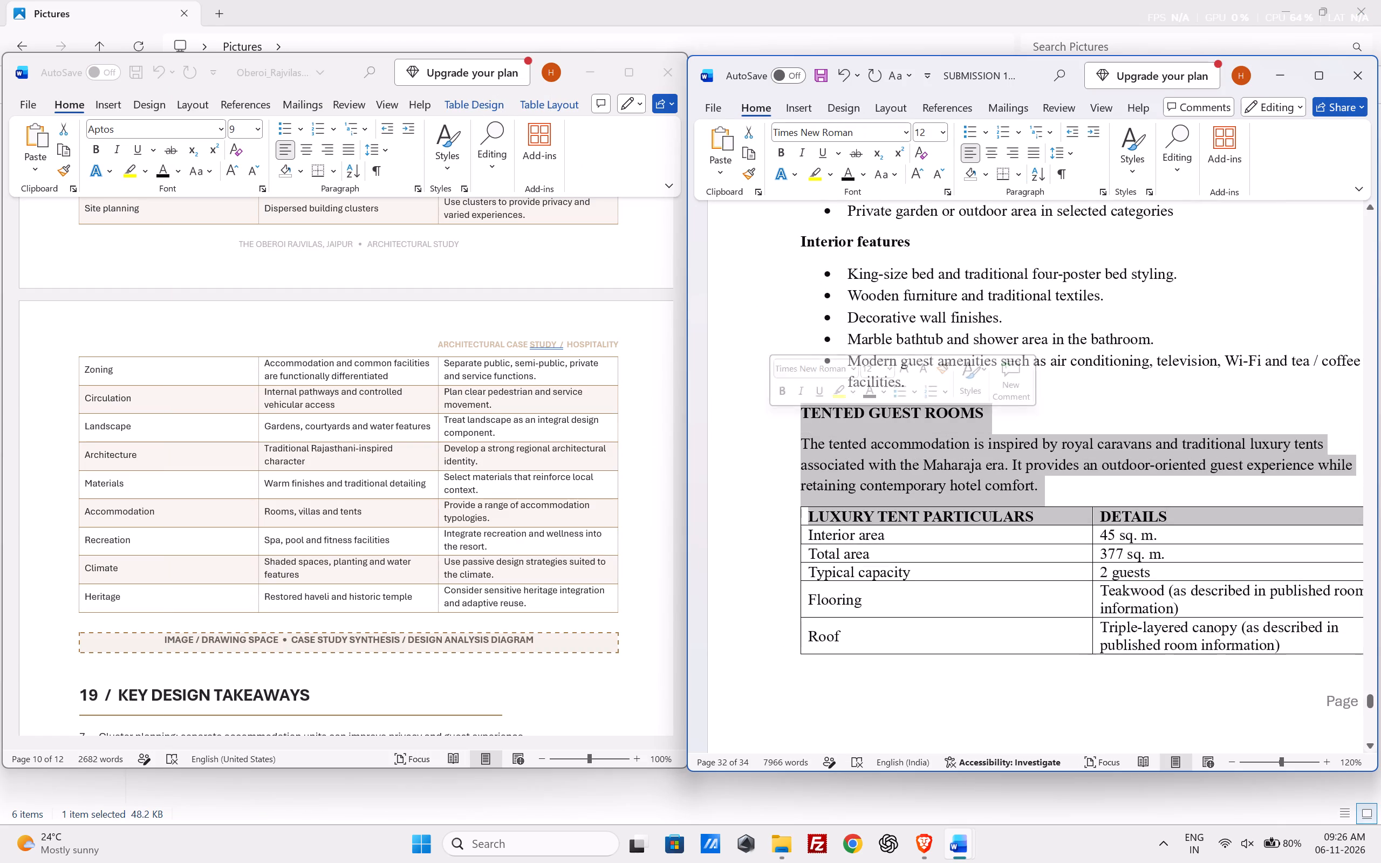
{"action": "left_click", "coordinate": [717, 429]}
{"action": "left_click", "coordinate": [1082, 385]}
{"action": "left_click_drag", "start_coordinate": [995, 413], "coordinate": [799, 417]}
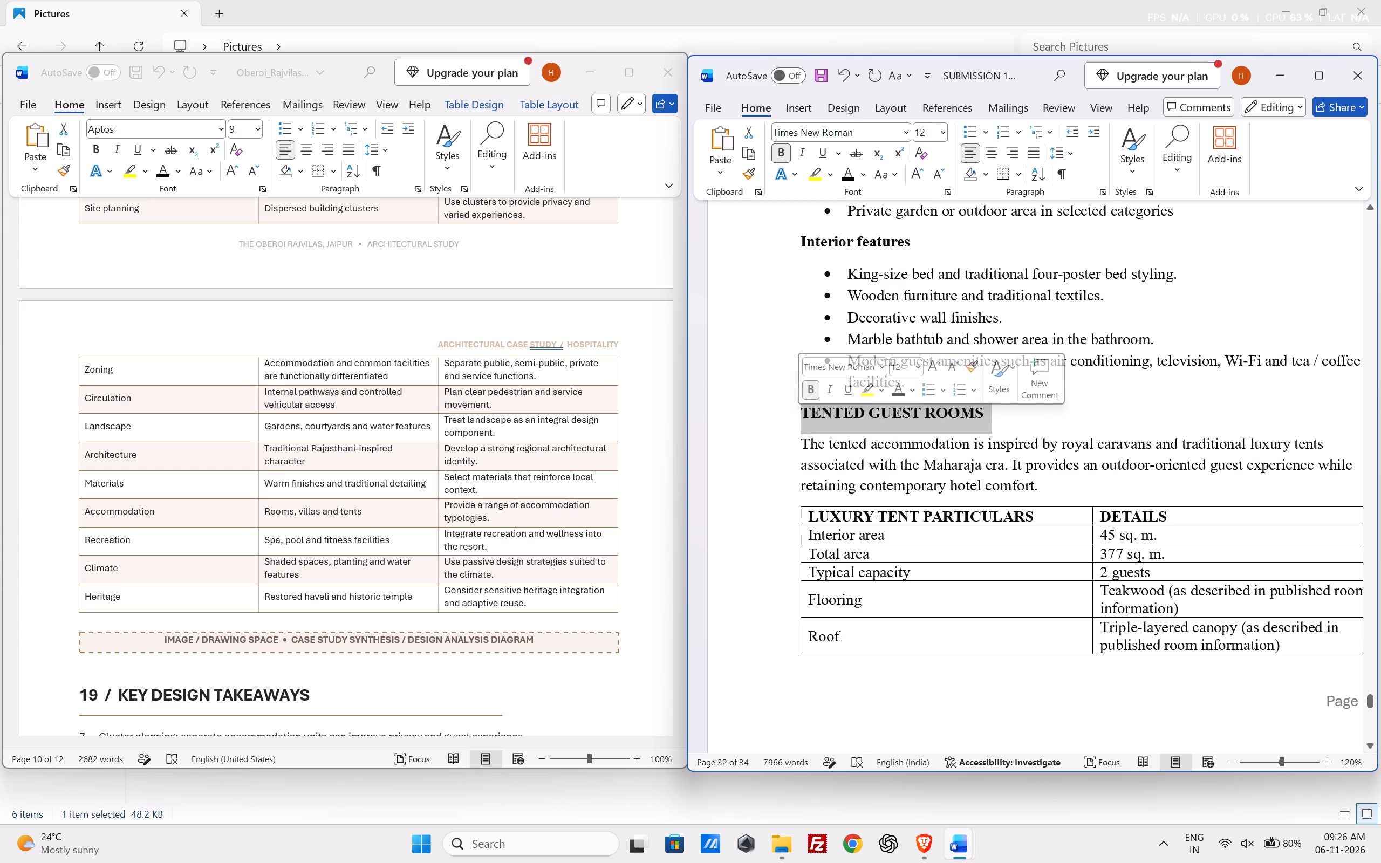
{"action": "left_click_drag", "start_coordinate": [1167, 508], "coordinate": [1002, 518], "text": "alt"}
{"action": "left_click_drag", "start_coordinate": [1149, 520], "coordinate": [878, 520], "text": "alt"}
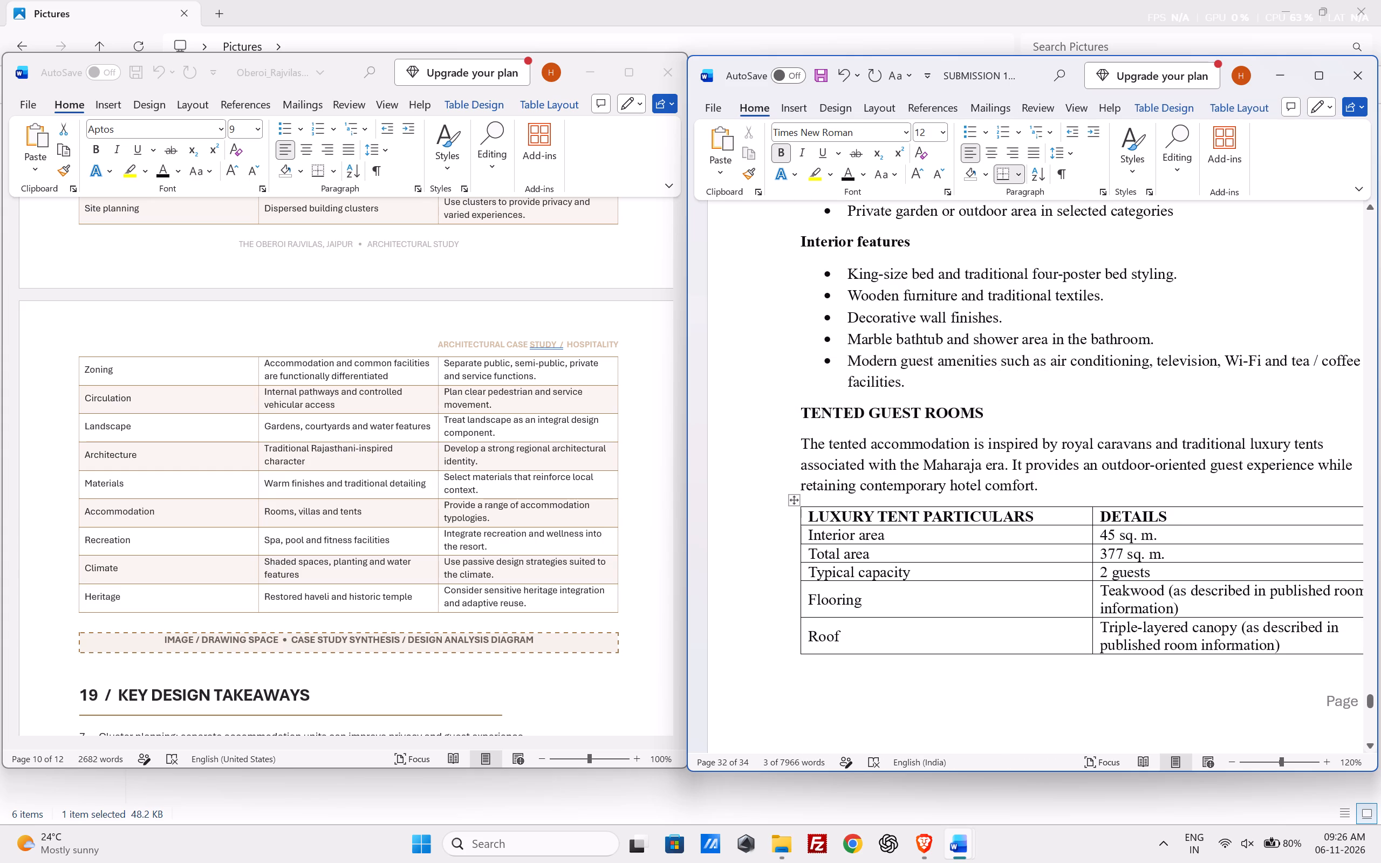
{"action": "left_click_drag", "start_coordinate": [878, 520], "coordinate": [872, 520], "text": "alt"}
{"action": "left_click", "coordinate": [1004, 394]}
Change the TENTED GUEST ROOMS heading in the synopsis to Capitalize Each Word case.
{"action": "left_click_drag", "start_coordinate": [989, 420], "coordinate": [814, 417]}
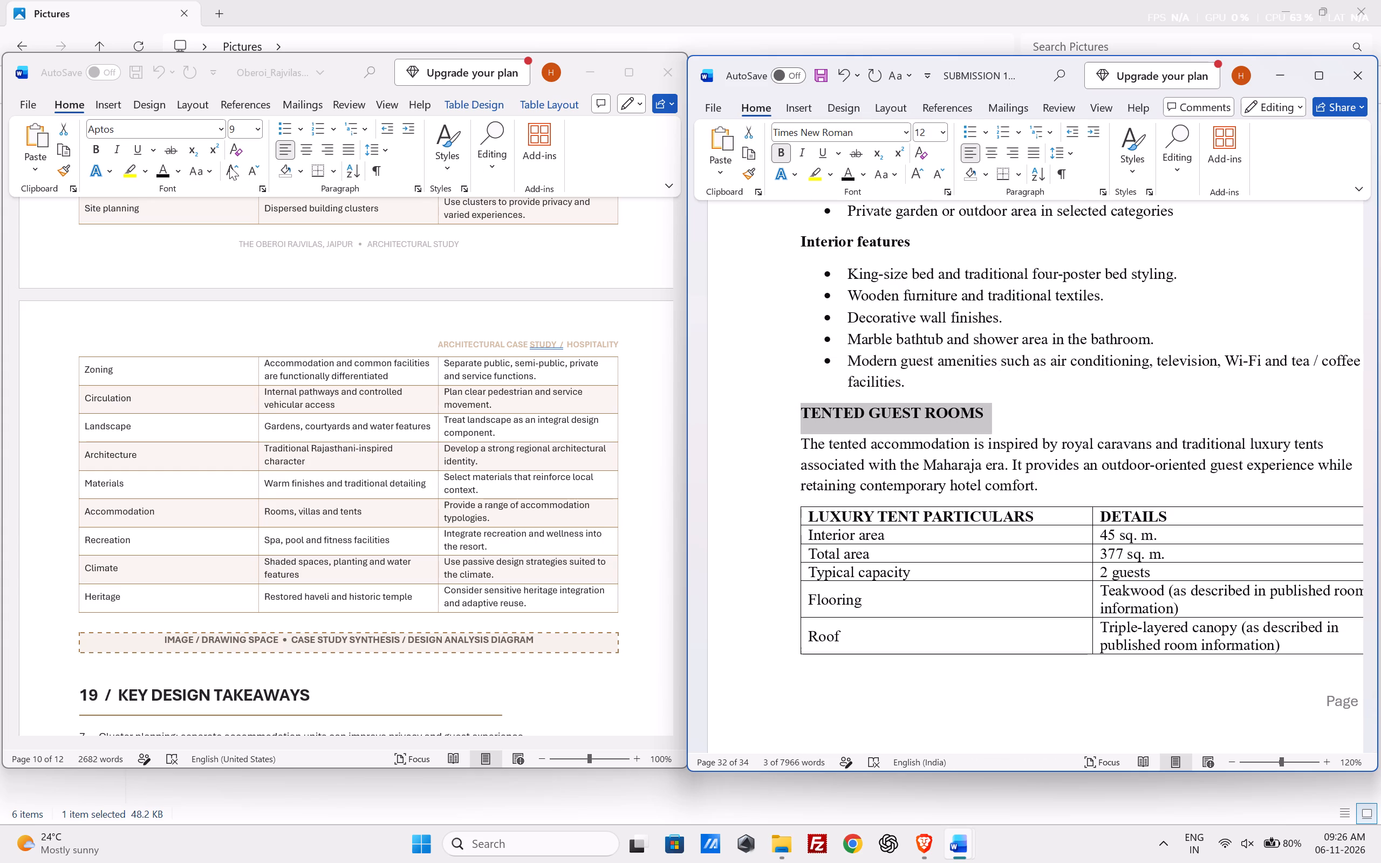
{"action": "left_click", "coordinate": [194, 173]}
{"action": "left_click", "coordinate": [238, 271]}
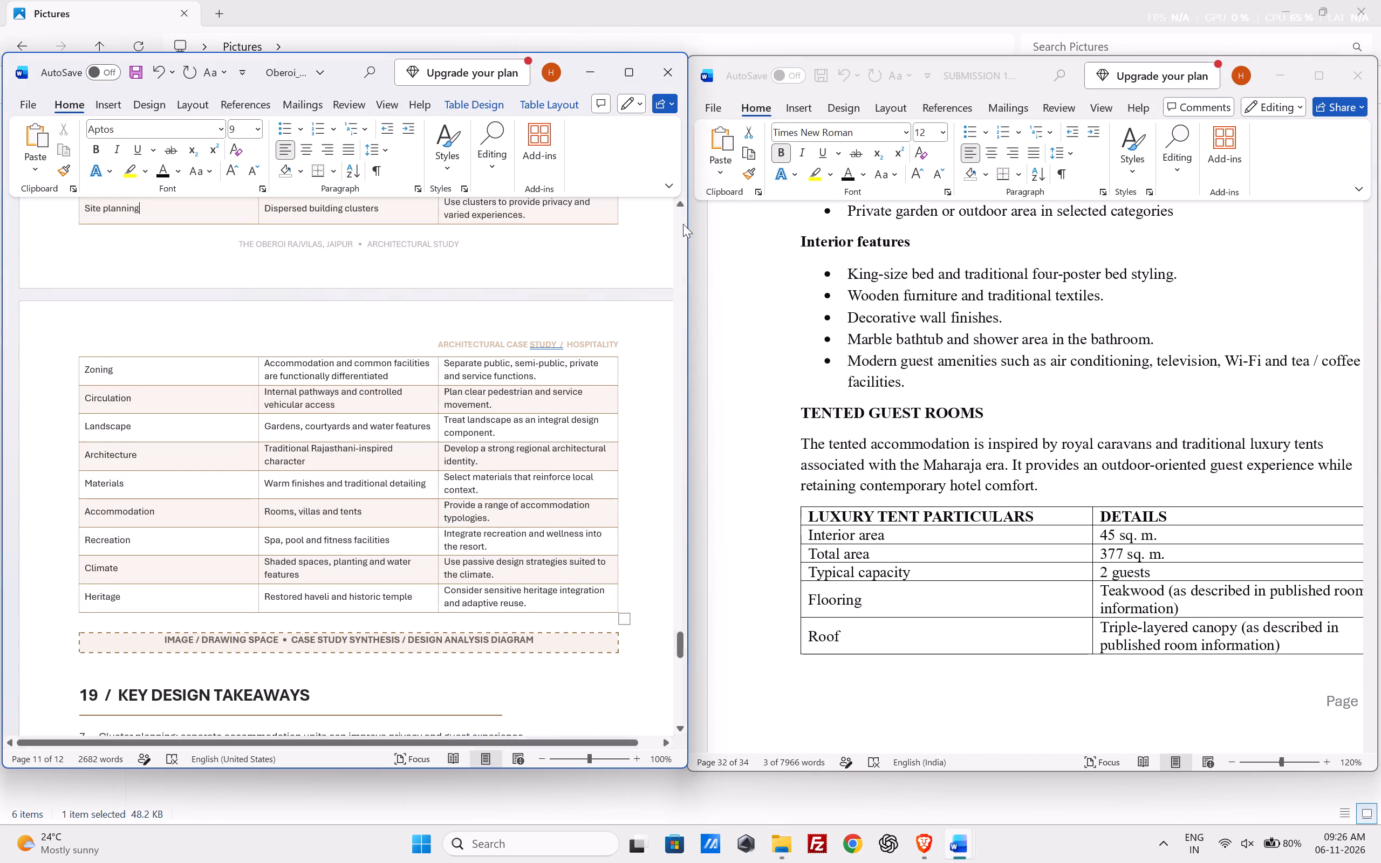
{"action": "left_click", "coordinate": [881, 173]}
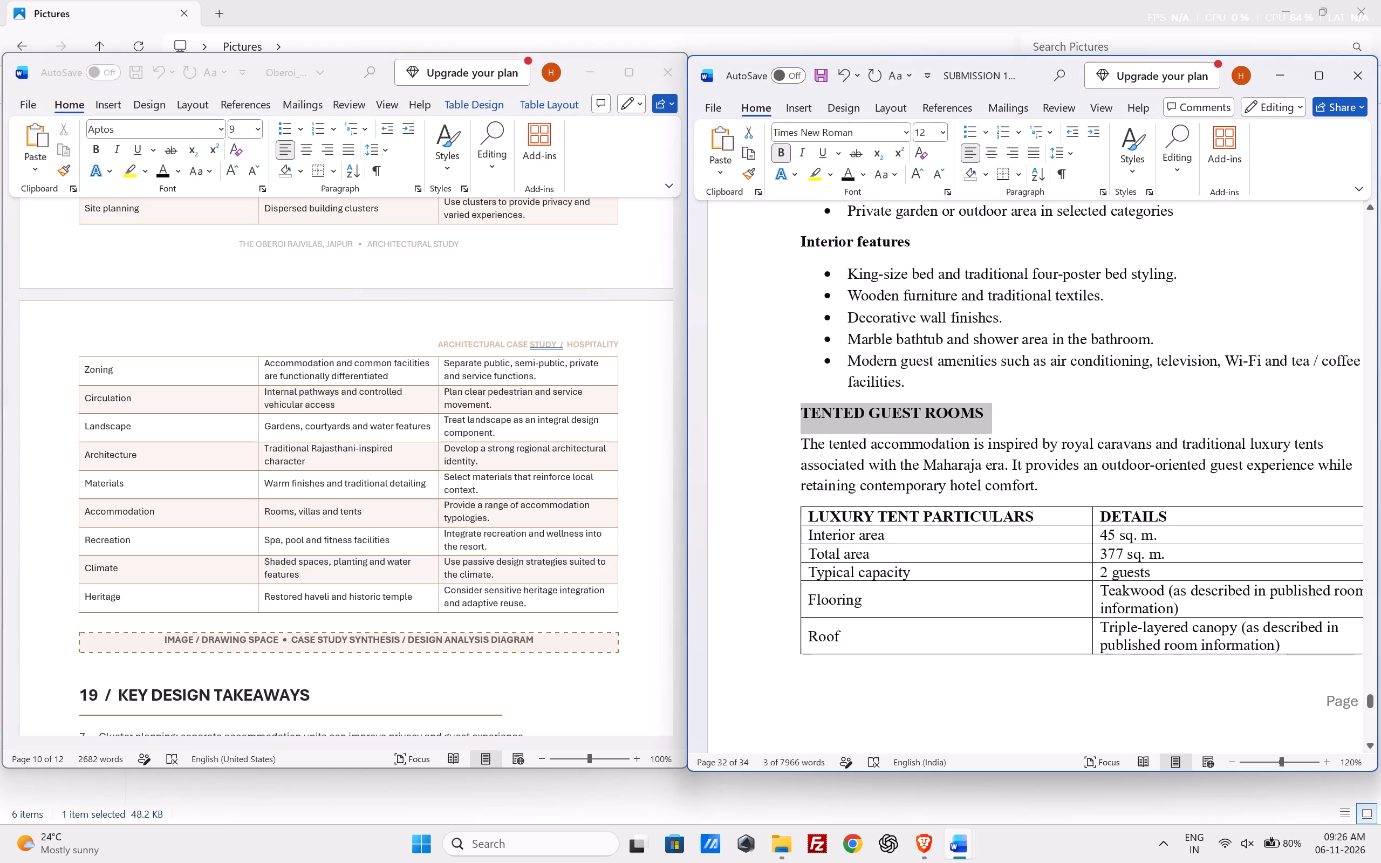
{"action": "left_click", "coordinate": [877, 178]}
{"action": "left_click", "coordinate": [915, 263]}
Change the luxury tent table's header row to Capitalize Each Word case.
{"action": "left_click", "coordinate": [1116, 512]}
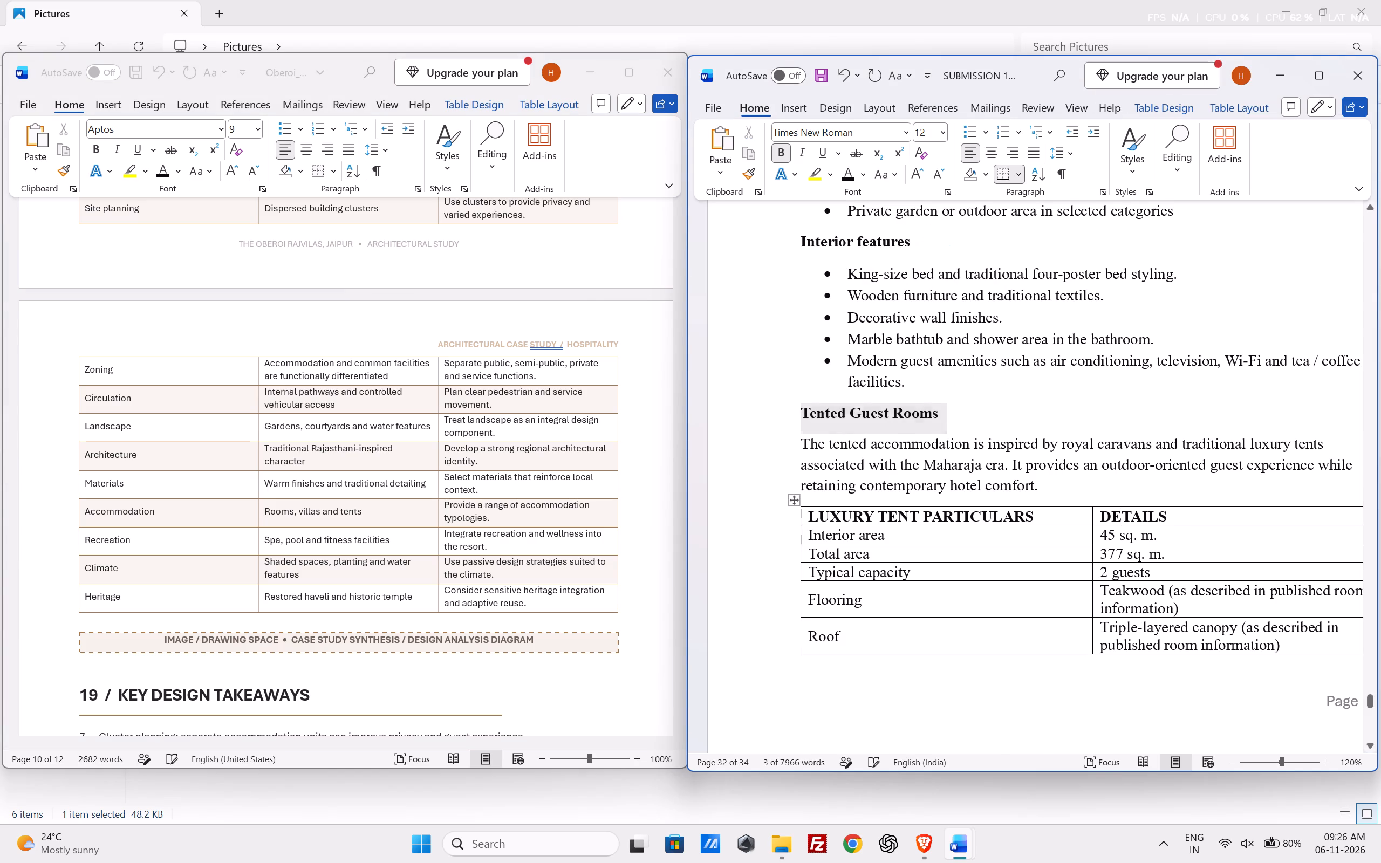
{"action": "left_click_drag", "start_coordinate": [1186, 518], "coordinate": [846, 506]}
{"action": "left_click", "coordinate": [881, 174]}
{"action": "left_click", "coordinate": [913, 250]}
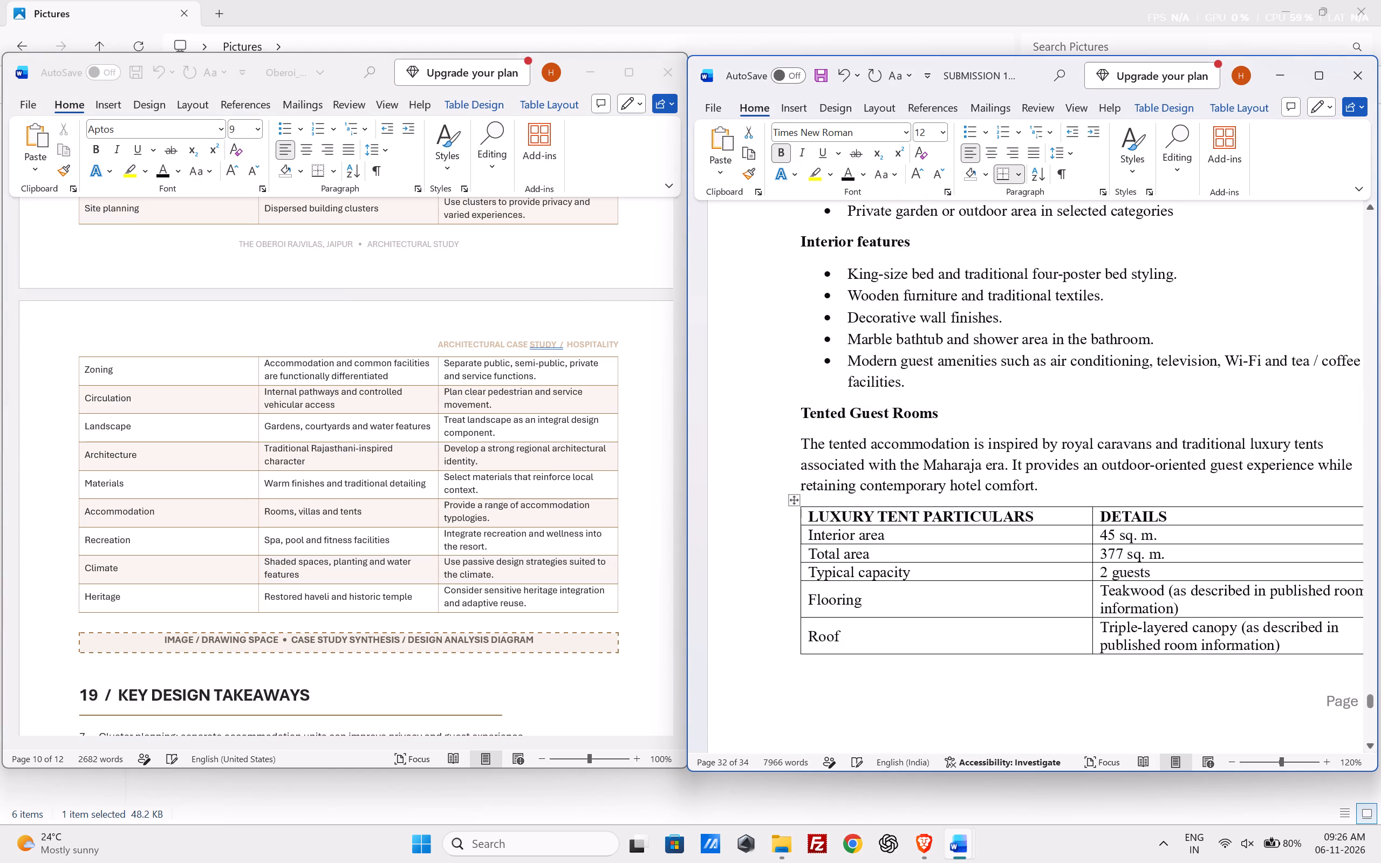
{"action": "left_click", "coordinate": [885, 173]}
{"action": "left_click", "coordinate": [924, 266]}
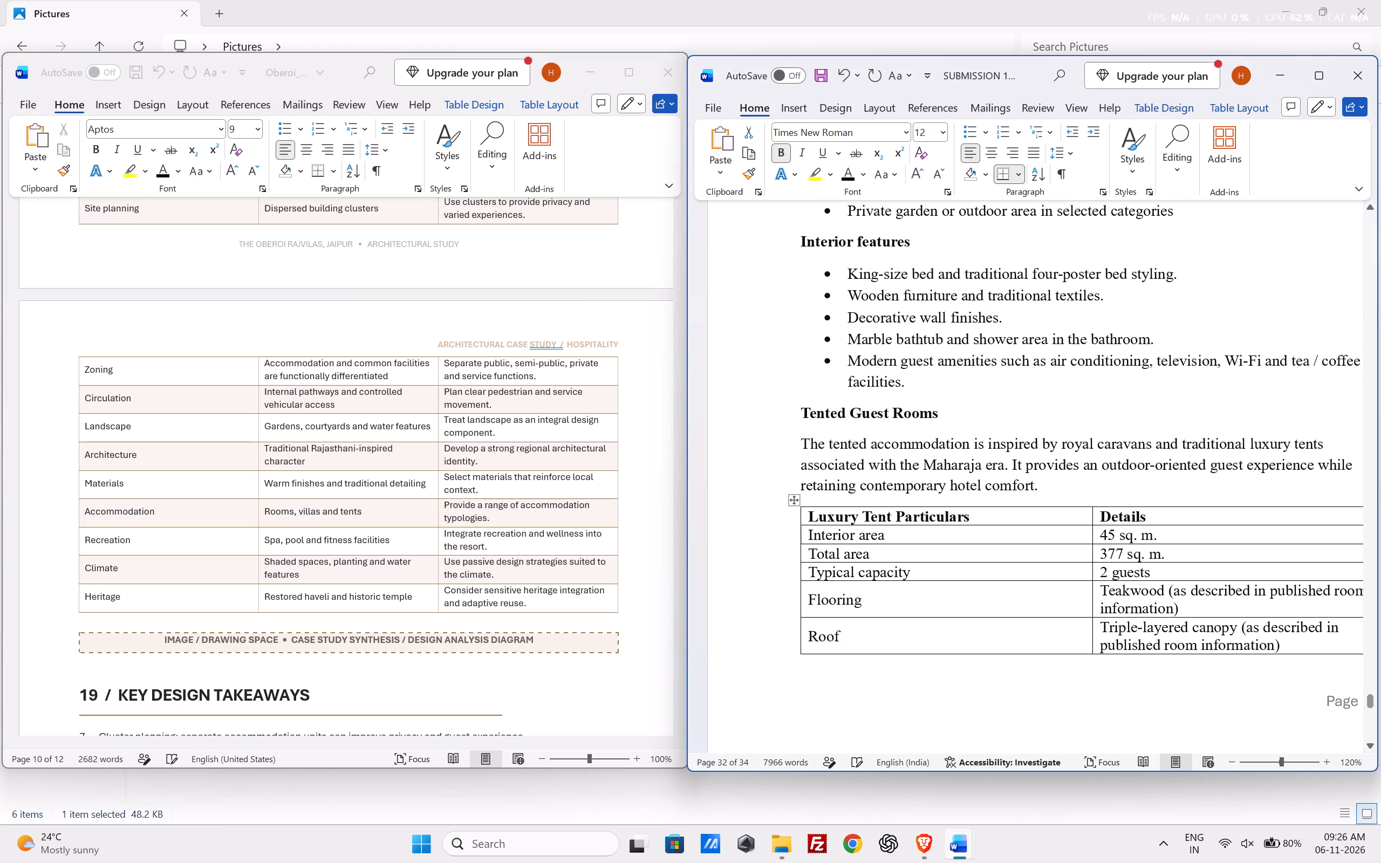
{"action": "left_click_drag", "start_coordinate": [1161, 520], "coordinate": [1150, 520]}
Change the header row of the Premier Rooms particulars table to Capitalize Each Word case.
{"action": "scroll", "coordinate": [974, 459], "scroll_direction": "up", "scroll_amount": 10}
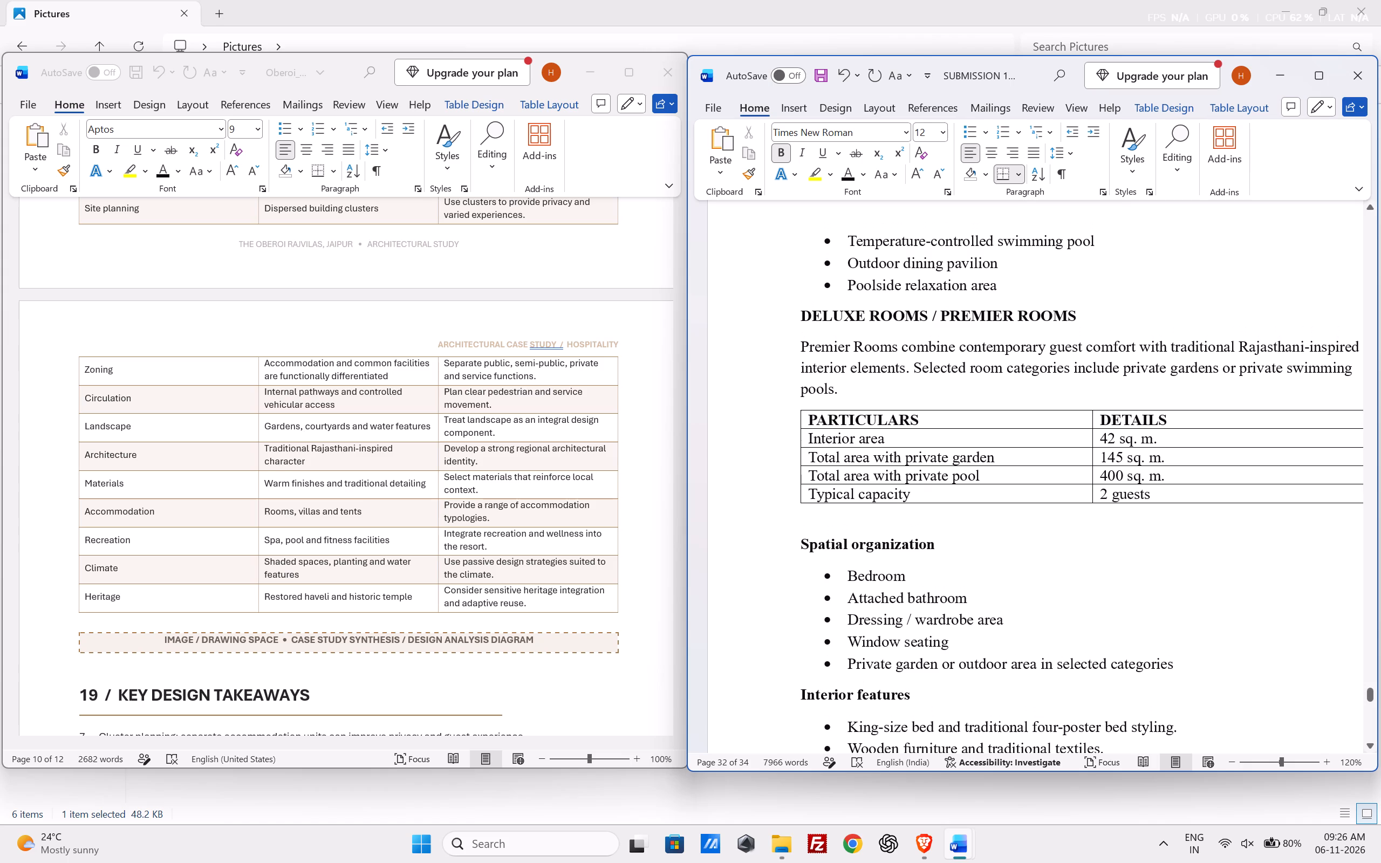
{"action": "left_click_drag", "start_coordinate": [1182, 421], "coordinate": [915, 422]}
{"action": "left_click", "coordinate": [879, 179]}
{"action": "left_click", "coordinate": [916, 270]}
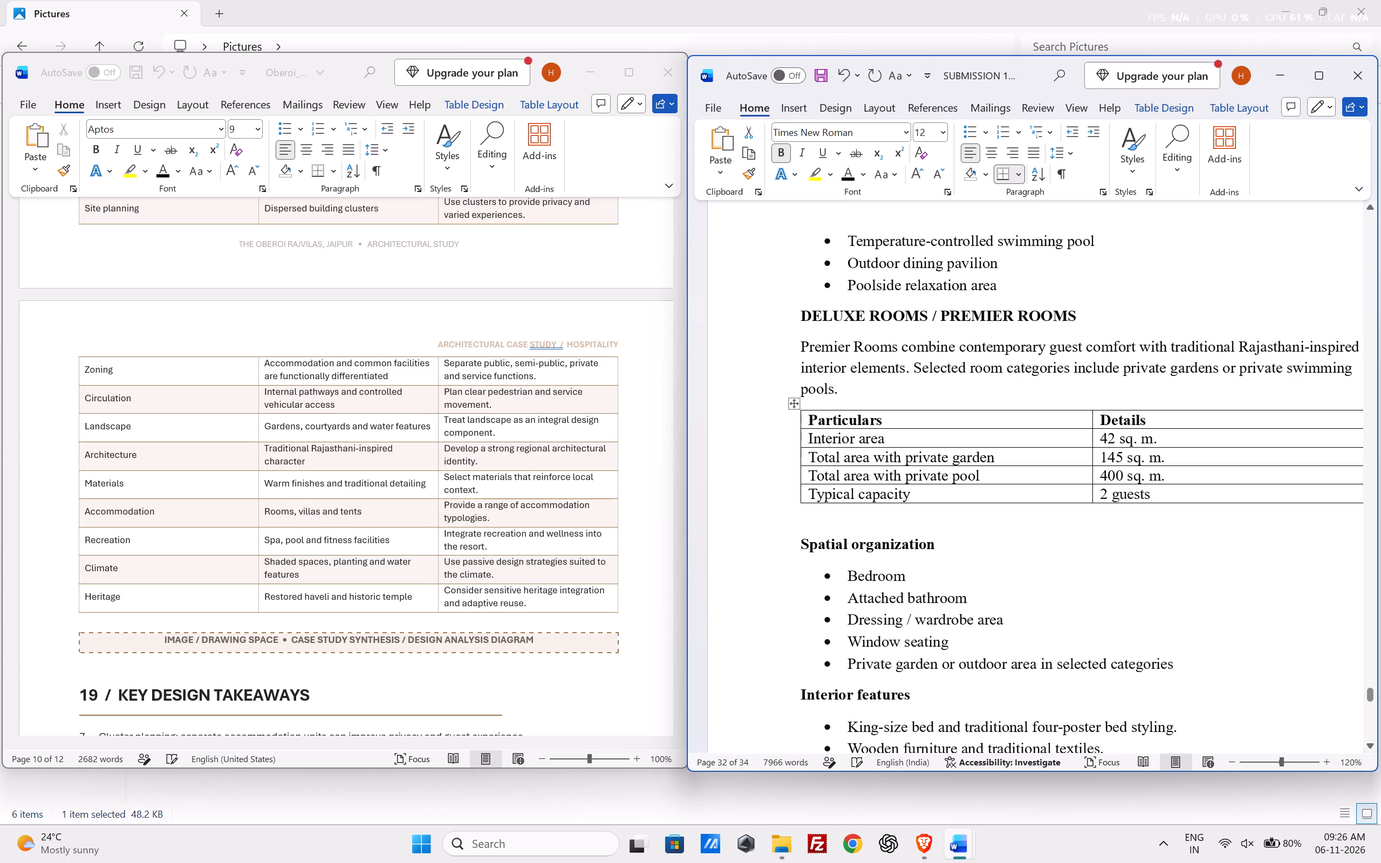
Change the DELUXE ROOMS / PREMIER ROOMS heading to Capitalize Each Word case.
{"action": "left_click_drag", "start_coordinate": [1075, 314], "coordinate": [815, 306]}
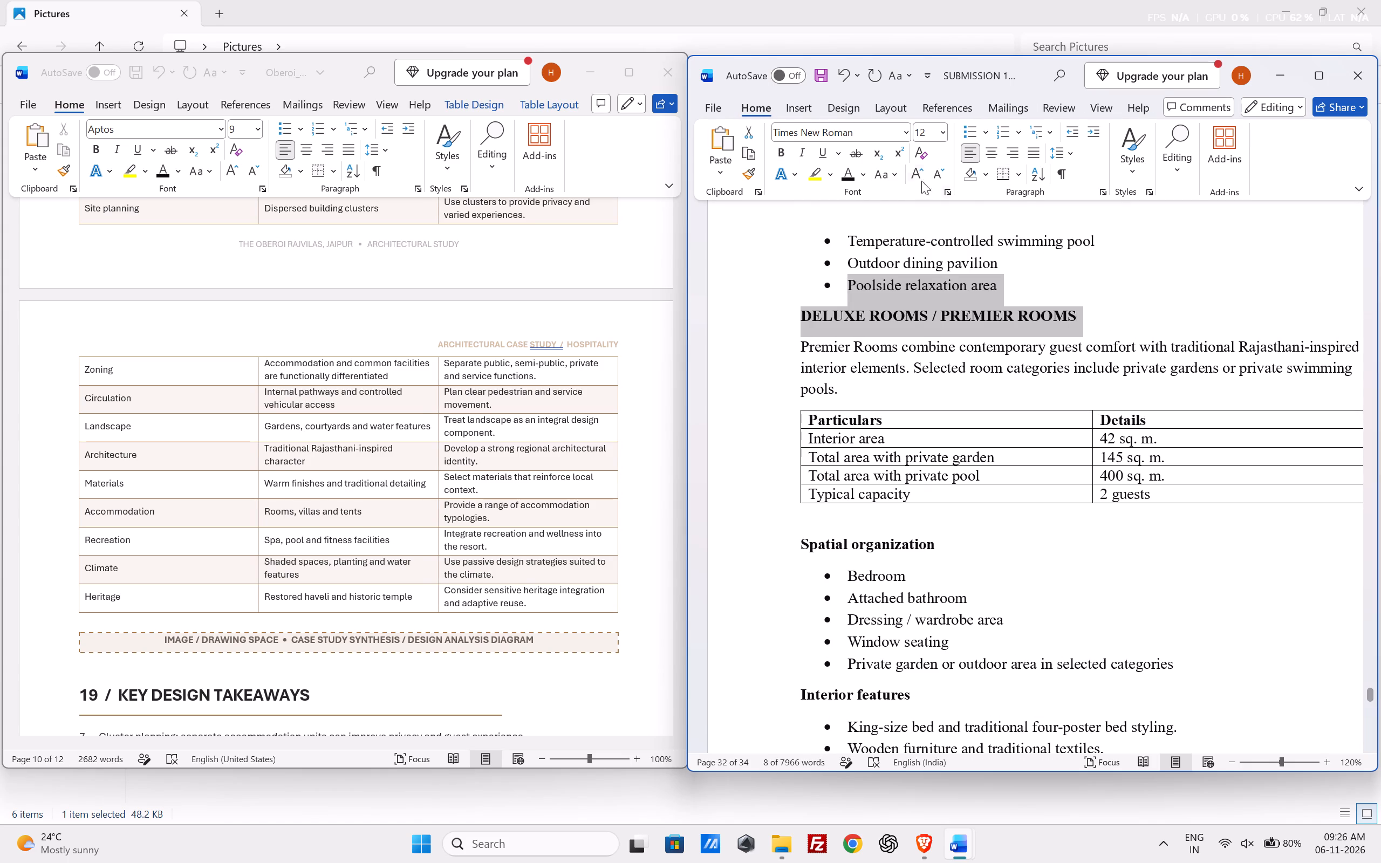
{"action": "left_click", "coordinate": [1139, 292]}
{"action": "left_click_drag", "start_coordinate": [1078, 316], "coordinate": [803, 312]}
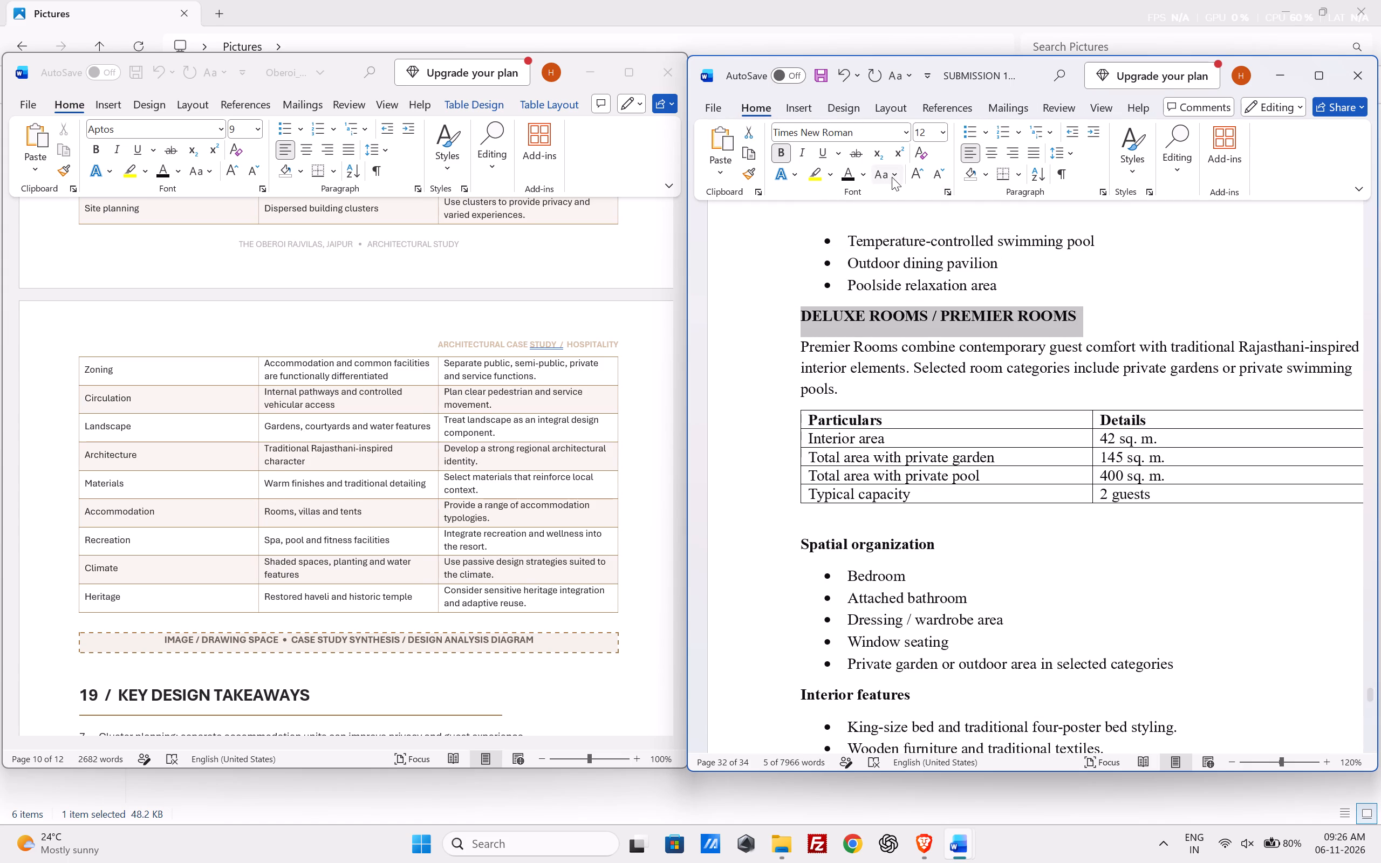
{"action": "left_click", "coordinate": [884, 175]}
{"action": "left_click", "coordinate": [914, 264]}
Change the header row of the Kohinoor Villa particulars table to Capitalize Each Word case.
{"action": "scroll", "coordinate": [928, 281], "scroll_direction": "up", "scroll_amount": 15}
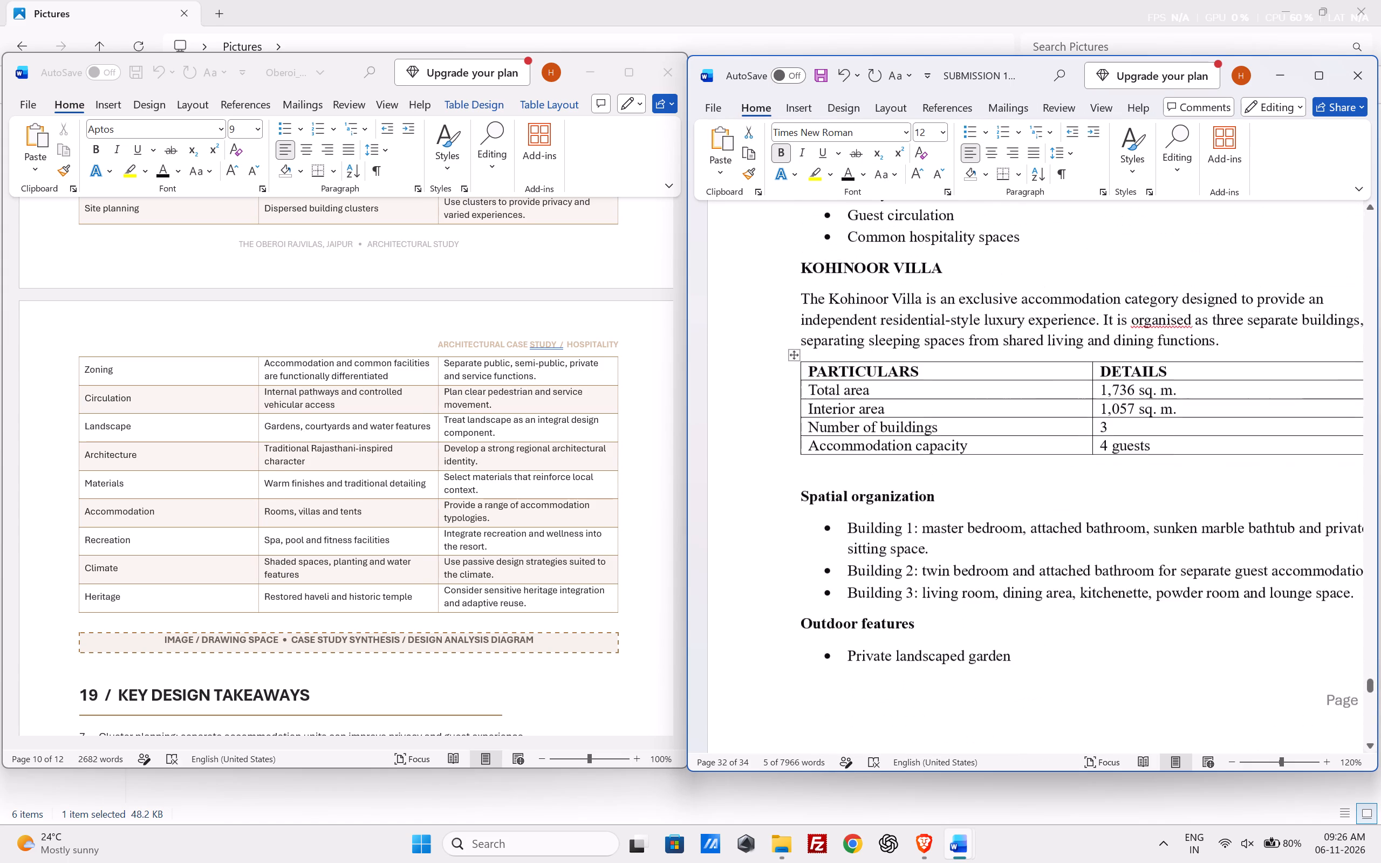
{"action": "left_click_drag", "start_coordinate": [1184, 400], "coordinate": [863, 399]}
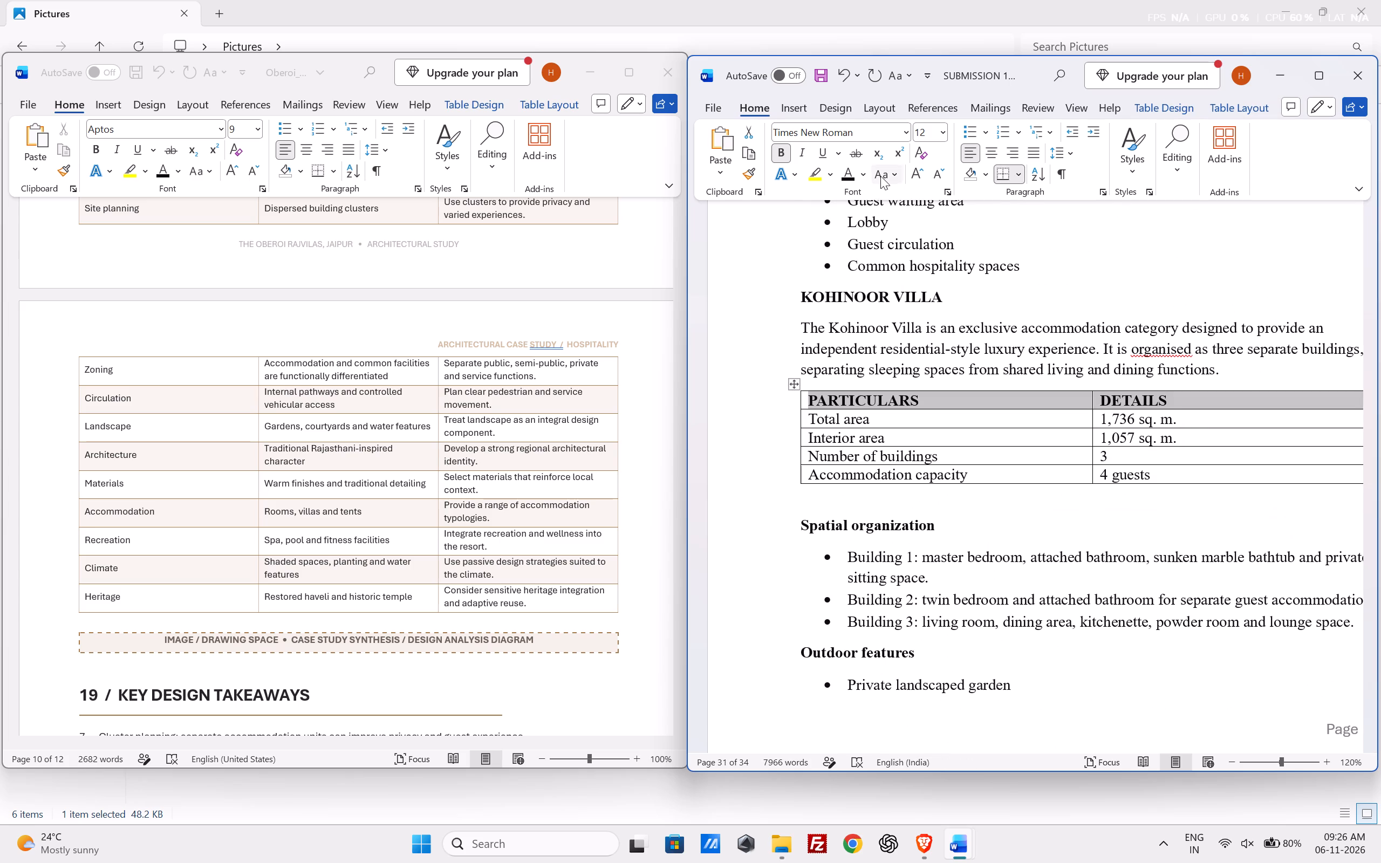
{"action": "left_click", "coordinate": [880, 176]}
{"action": "left_click", "coordinate": [911, 265]}
Change the KOHINOOR VILLA heading to Capitalize Each Word case.
{"action": "left_click_drag", "start_coordinate": [945, 293], "coordinate": [734, 296]}
{"action": "left_click", "coordinate": [876, 173]}
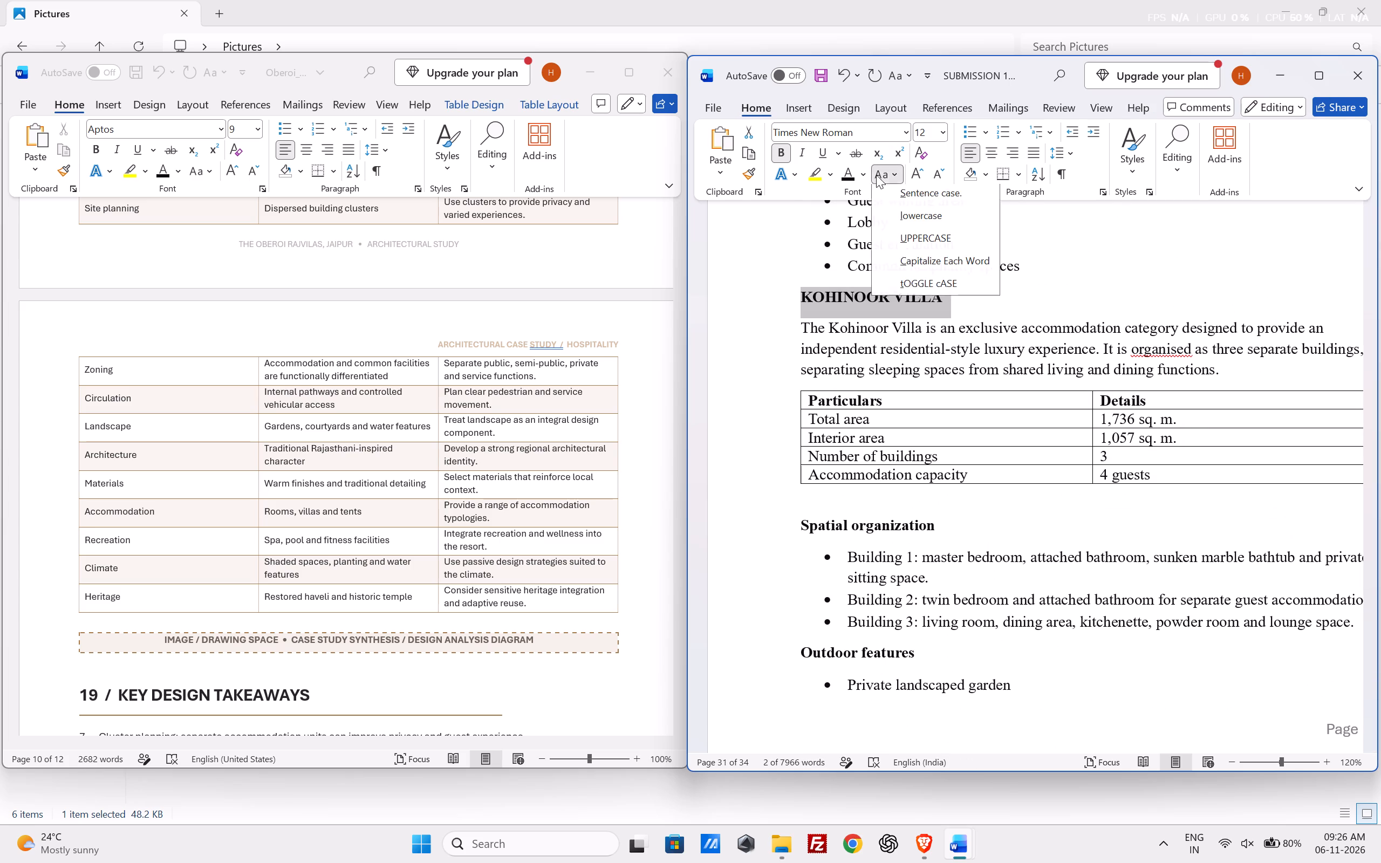
{"action": "left_click", "coordinate": [907, 261]}
Change the MAIN FORT heading to Capitalize Each Word case.
{"action": "scroll", "coordinate": [911, 276], "scroll_direction": "up", "scroll_amount": 15}
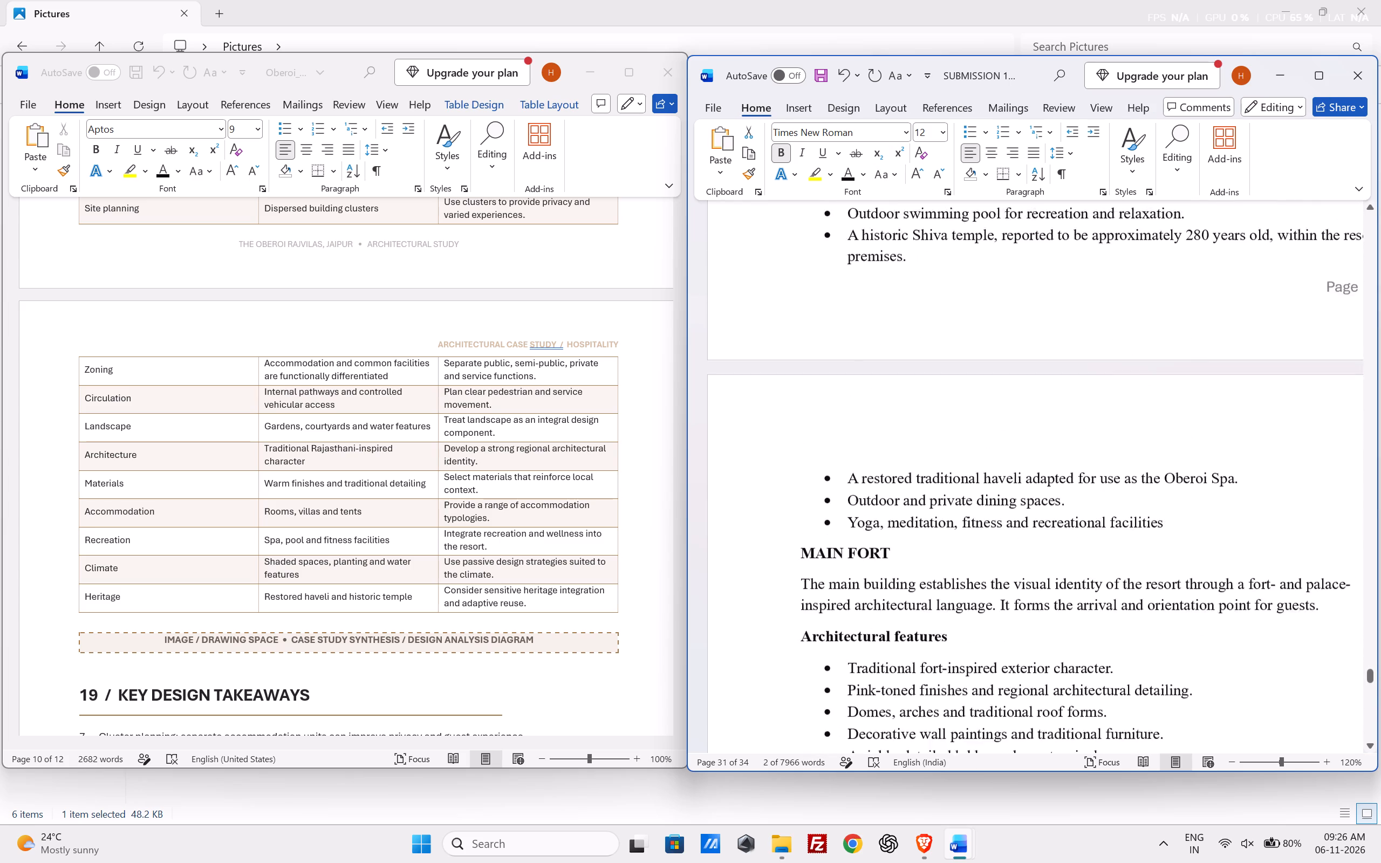
{"action": "scroll", "coordinate": [912, 288], "scroll_direction": "up", "scroll_amount": 1}
{"action": "scroll", "coordinate": [913, 303], "scroll_direction": "down", "scroll_amount": 5}
{"action": "left_click_drag", "start_coordinate": [887, 381], "coordinate": [809, 388]}
{"action": "left_click", "coordinate": [900, 374]}
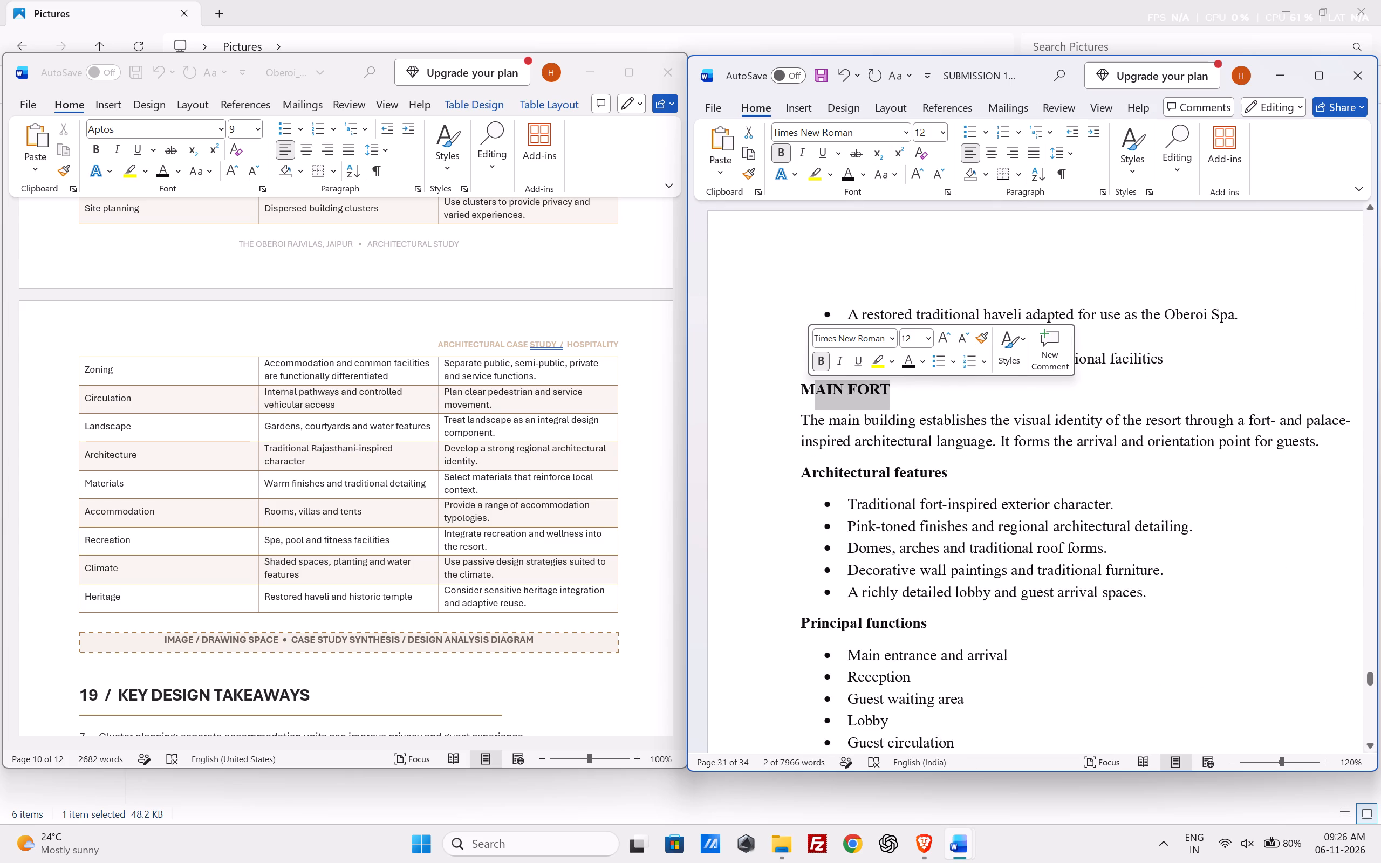
{"action": "left_click", "coordinate": [910, 391]}
{"action": "left_click_drag", "start_coordinate": [896, 388], "coordinate": [795, 387]}
{"action": "left_click", "coordinate": [880, 187]}
{"action": "left_click", "coordinate": [879, 179]}
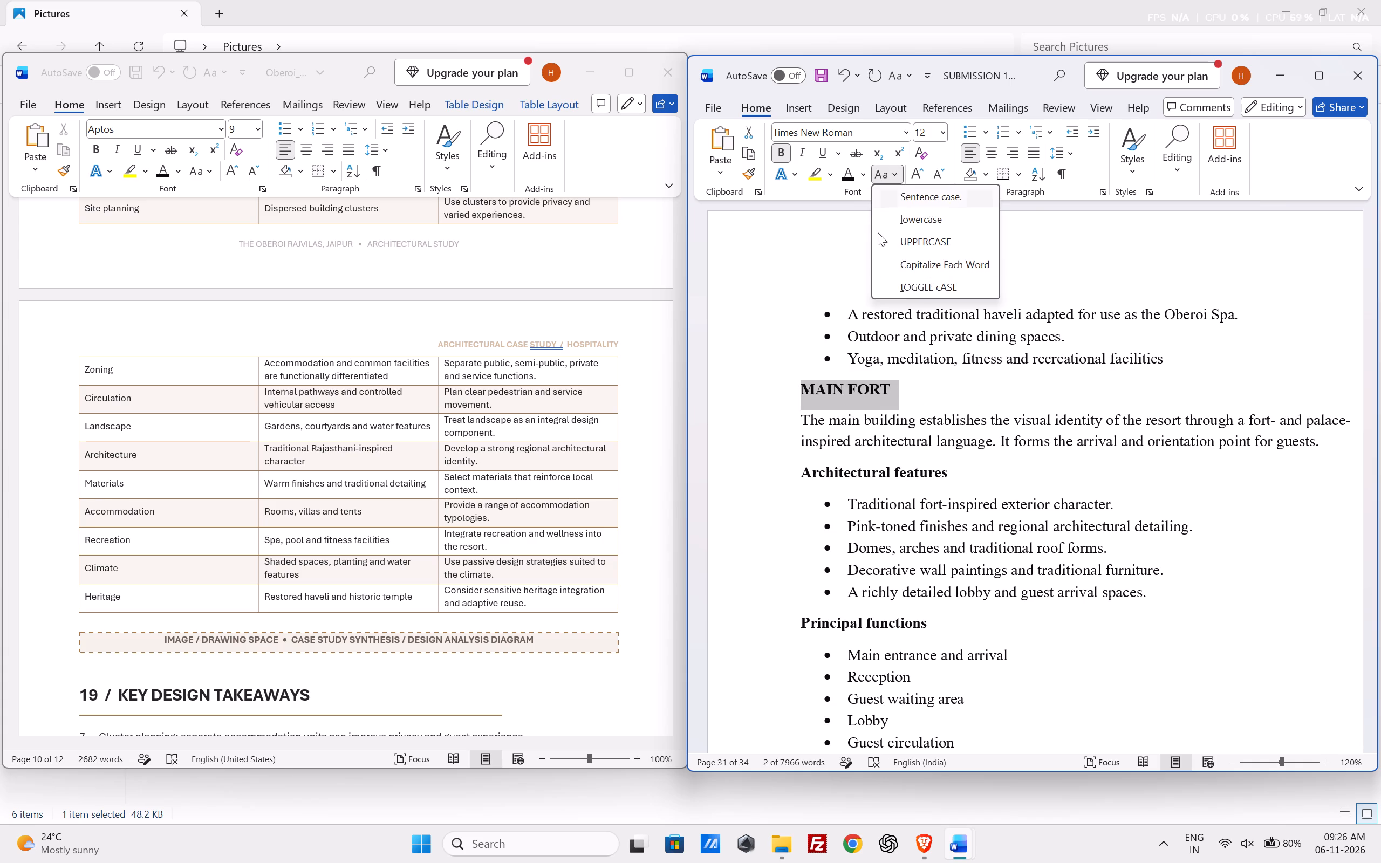
{"action": "left_click", "coordinate": [912, 268]}
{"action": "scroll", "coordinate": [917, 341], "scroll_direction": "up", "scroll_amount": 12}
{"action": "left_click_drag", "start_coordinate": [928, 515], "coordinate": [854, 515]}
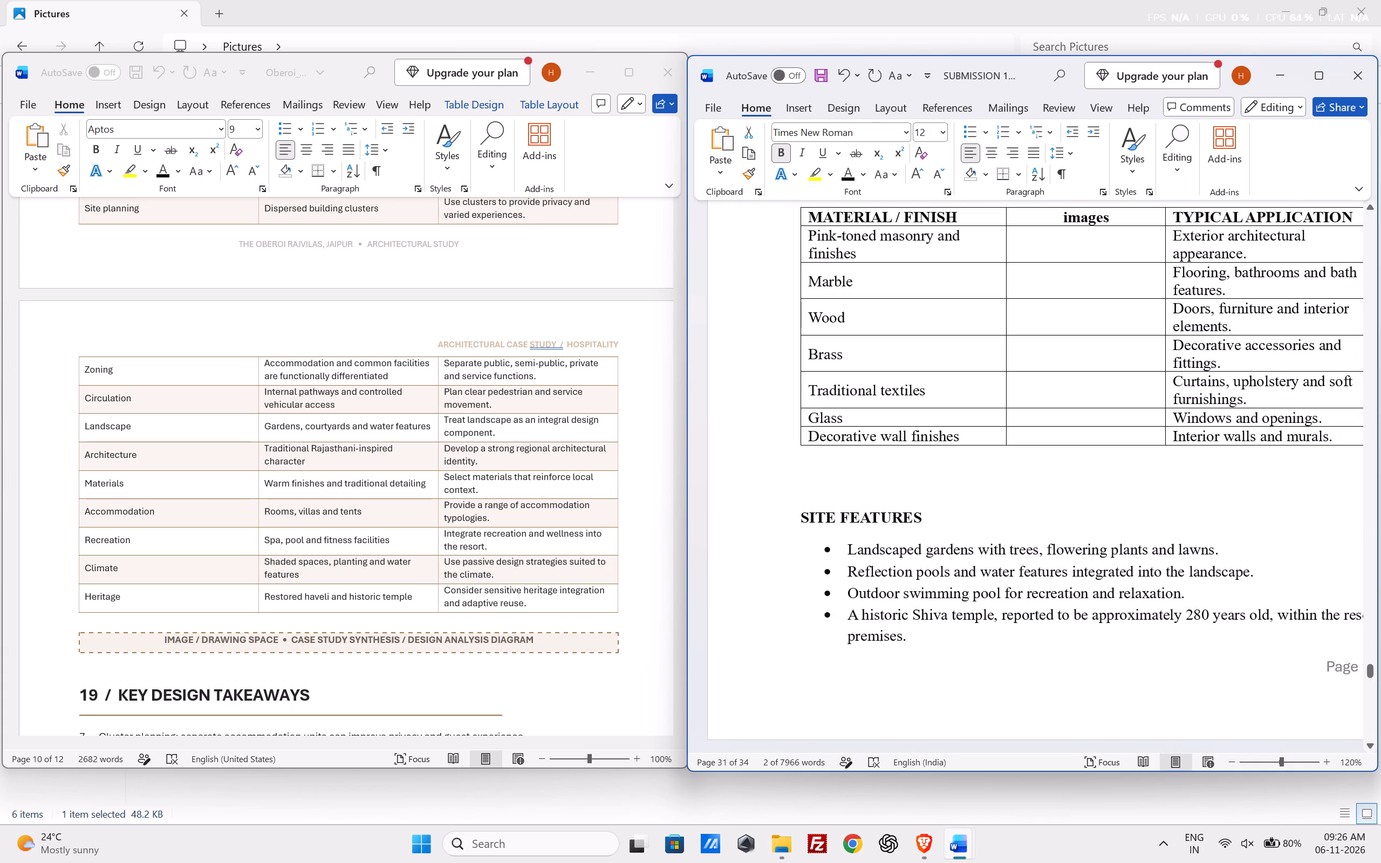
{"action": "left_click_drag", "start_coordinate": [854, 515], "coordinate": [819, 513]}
Change the Materials table's header row to Capitalize Each Word case.
{"action": "scroll", "coordinate": [936, 397], "scroll_direction": "up", "scroll_amount": 5}
{"action": "left_click", "coordinate": [791, 407]}
{"action": "left_click", "coordinate": [1301, 446]}
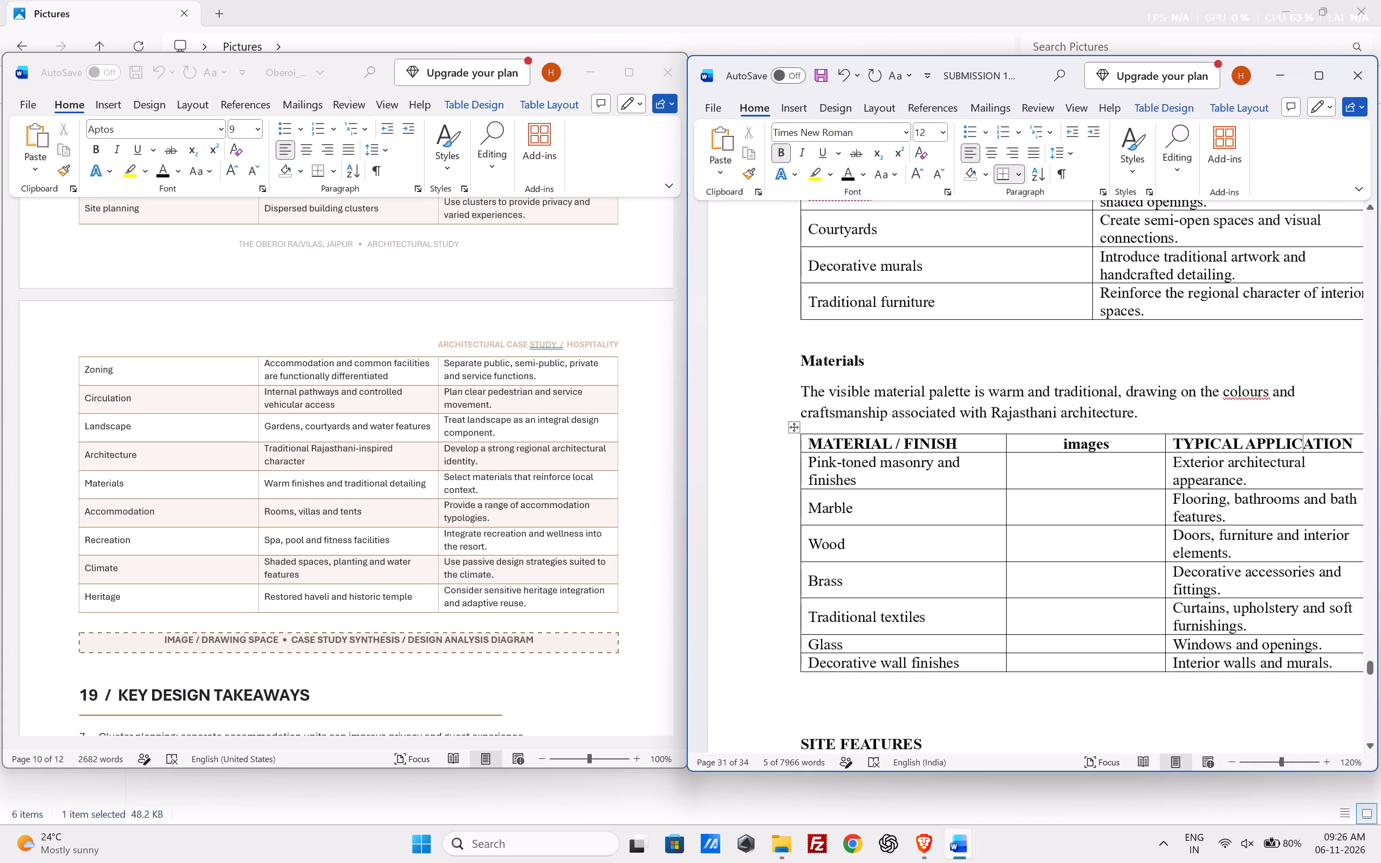
{"action": "left_click_drag", "start_coordinate": [1352, 444], "coordinate": [866, 440]}
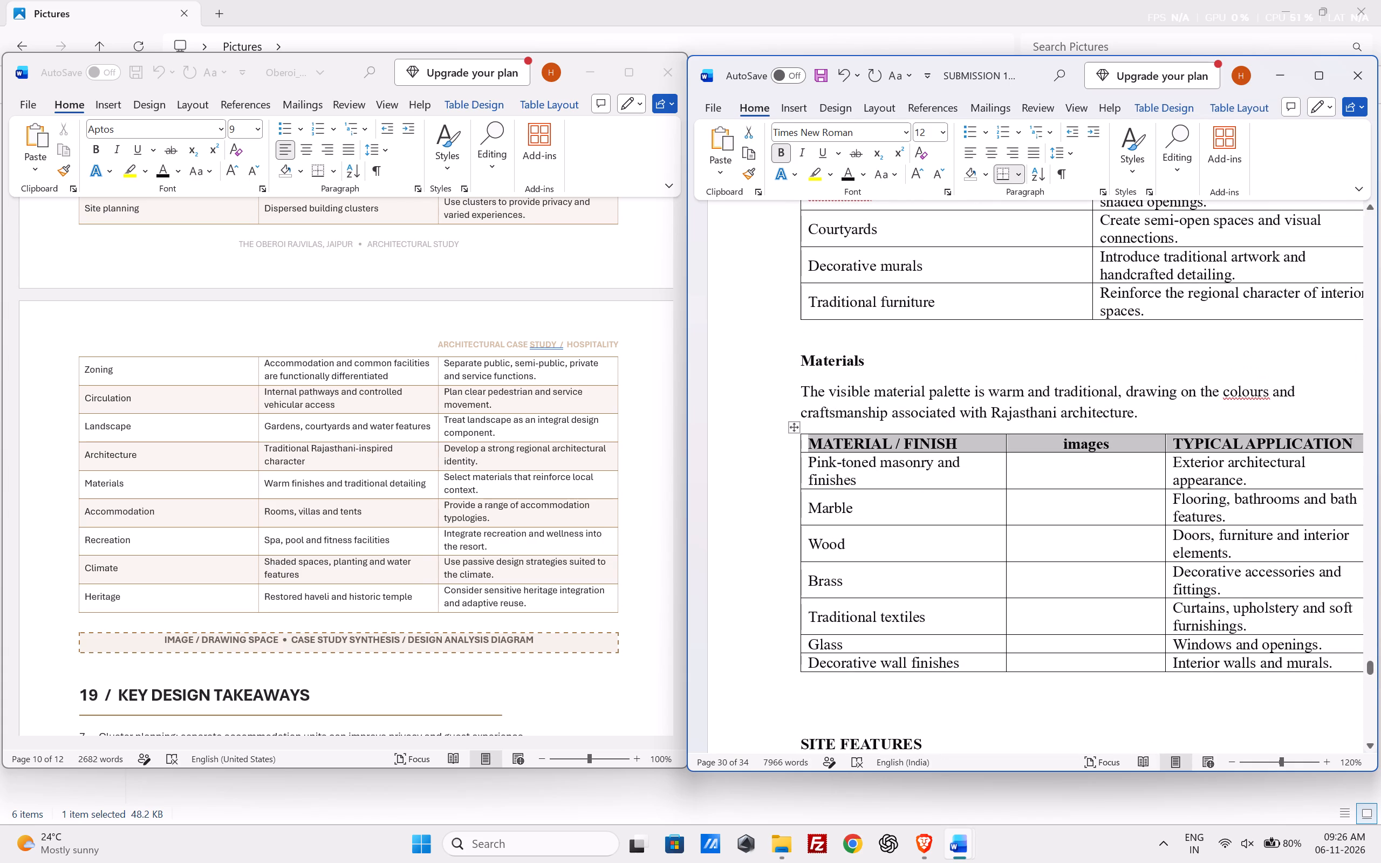
{"action": "scroll", "coordinate": [792, 415], "scroll_direction": "down", "scroll_amount": 1, "text": "ctrl"}
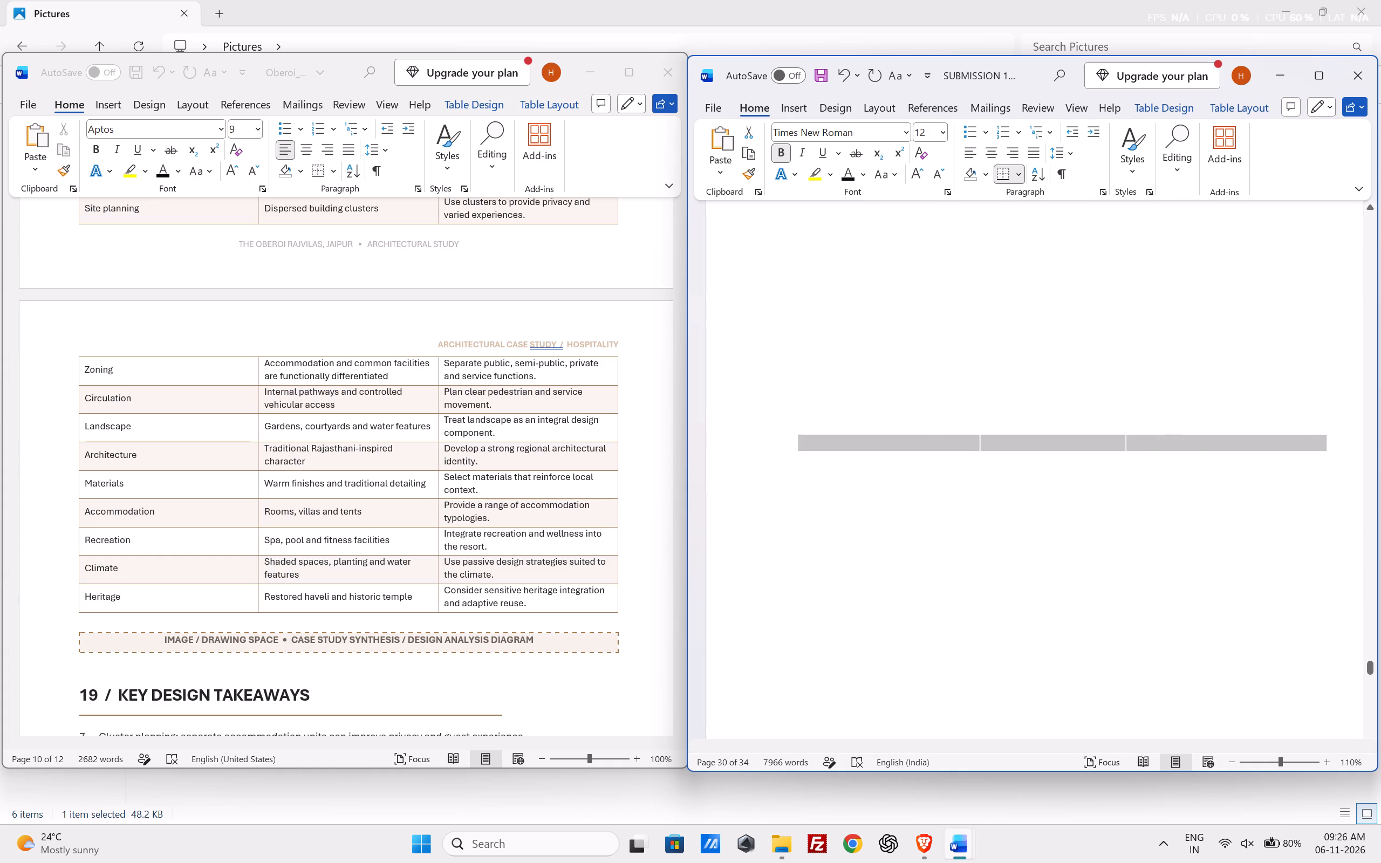
{"action": "left_click", "coordinate": [873, 173]}
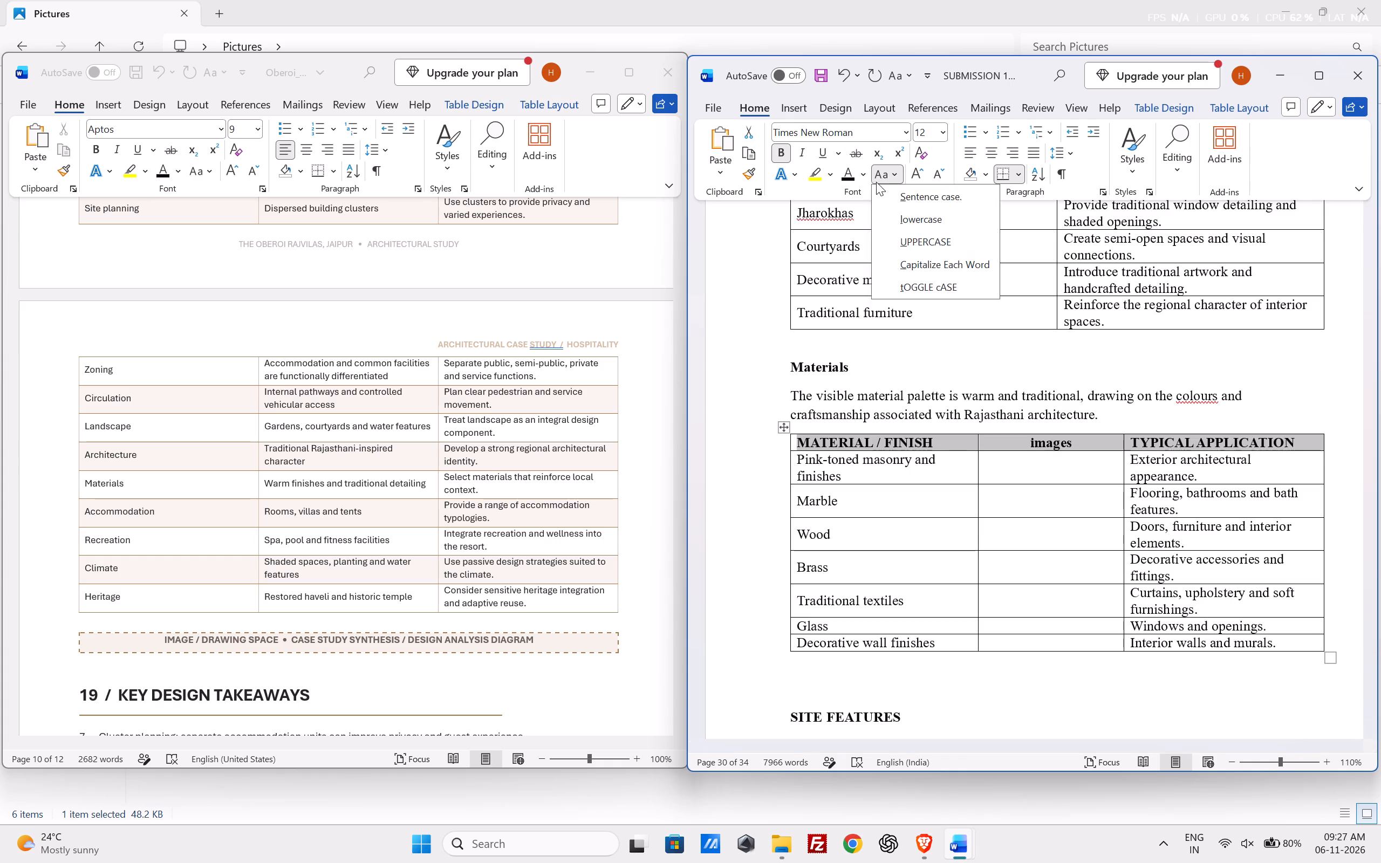
{"action": "left_click", "coordinate": [900, 264]}
Check the case of headings and table headers from the Climate section through the Overall Case Study Analysis table.
{"action": "scroll", "coordinate": [908, 332], "scroll_direction": "up", "scroll_amount": 6}
{"action": "left_click", "coordinate": [812, 467]}
{"action": "scroll", "coordinate": [896, 429], "scroll_direction": "up", "scroll_amount": 3}
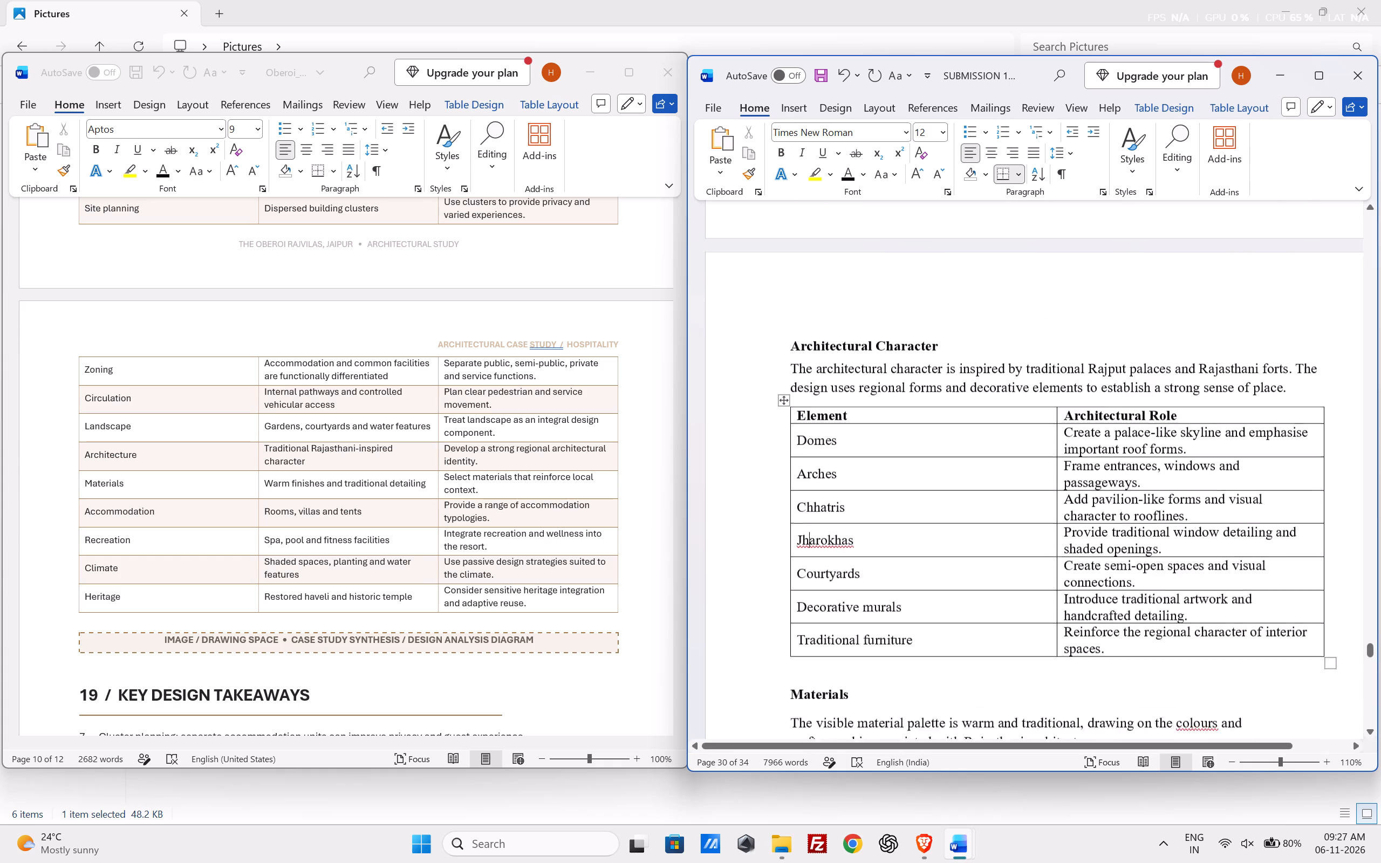
{"action": "left_click", "coordinate": [1037, 335]}
{"action": "scroll", "coordinate": [1007, 339], "scroll_direction": "up", "scroll_amount": 18}
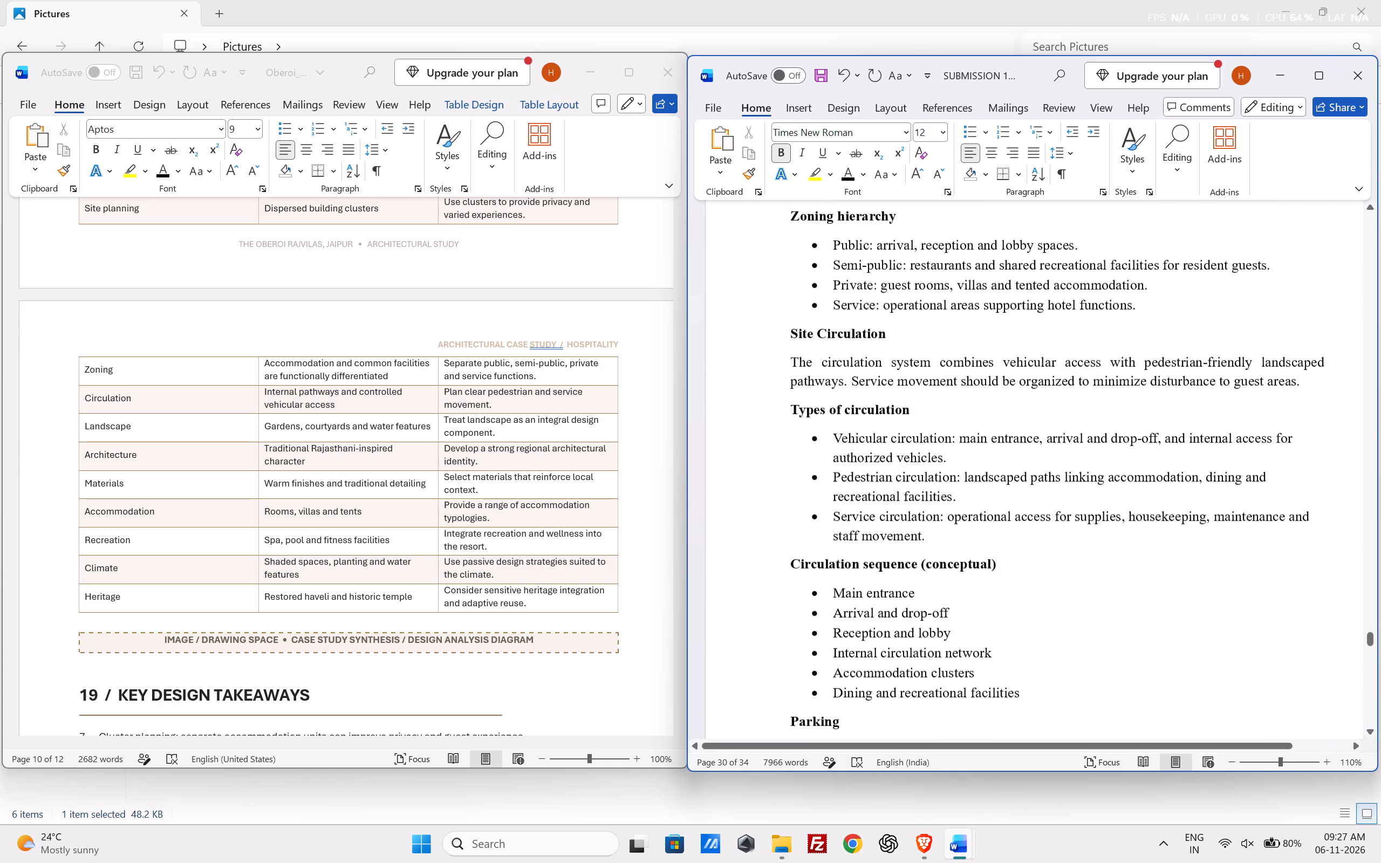
{"action": "scroll", "coordinate": [987, 353], "scroll_direction": "up", "scroll_amount": 20}
{"action": "scroll", "coordinate": [987, 353], "scroll_direction": "up", "scroll_amount": 16}
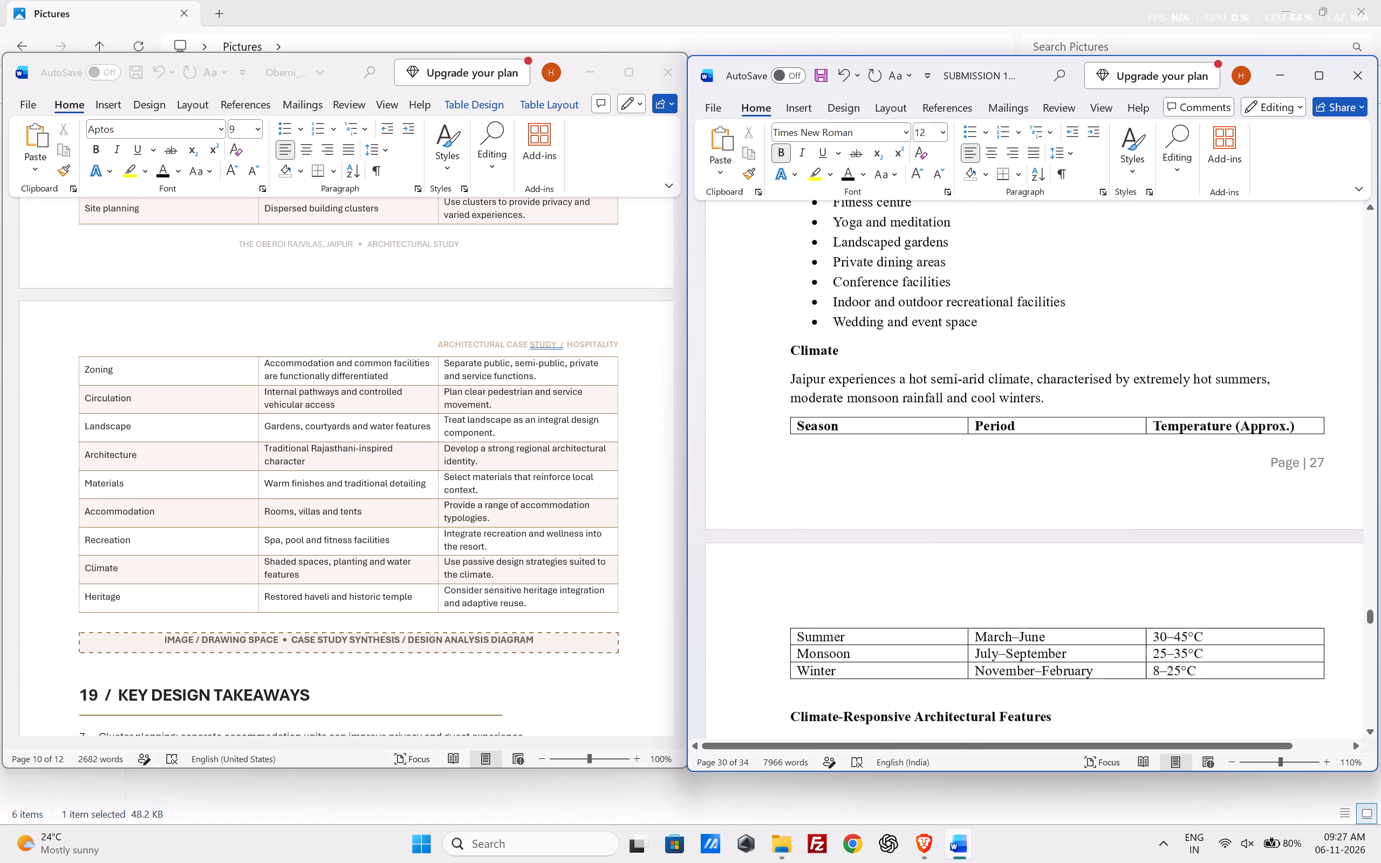
{"action": "scroll", "coordinate": [979, 387], "scroll_direction": "down", "scroll_amount": 6}
{"action": "left_click_drag", "start_coordinate": [1372, 626], "coordinate": [1377, 700]}
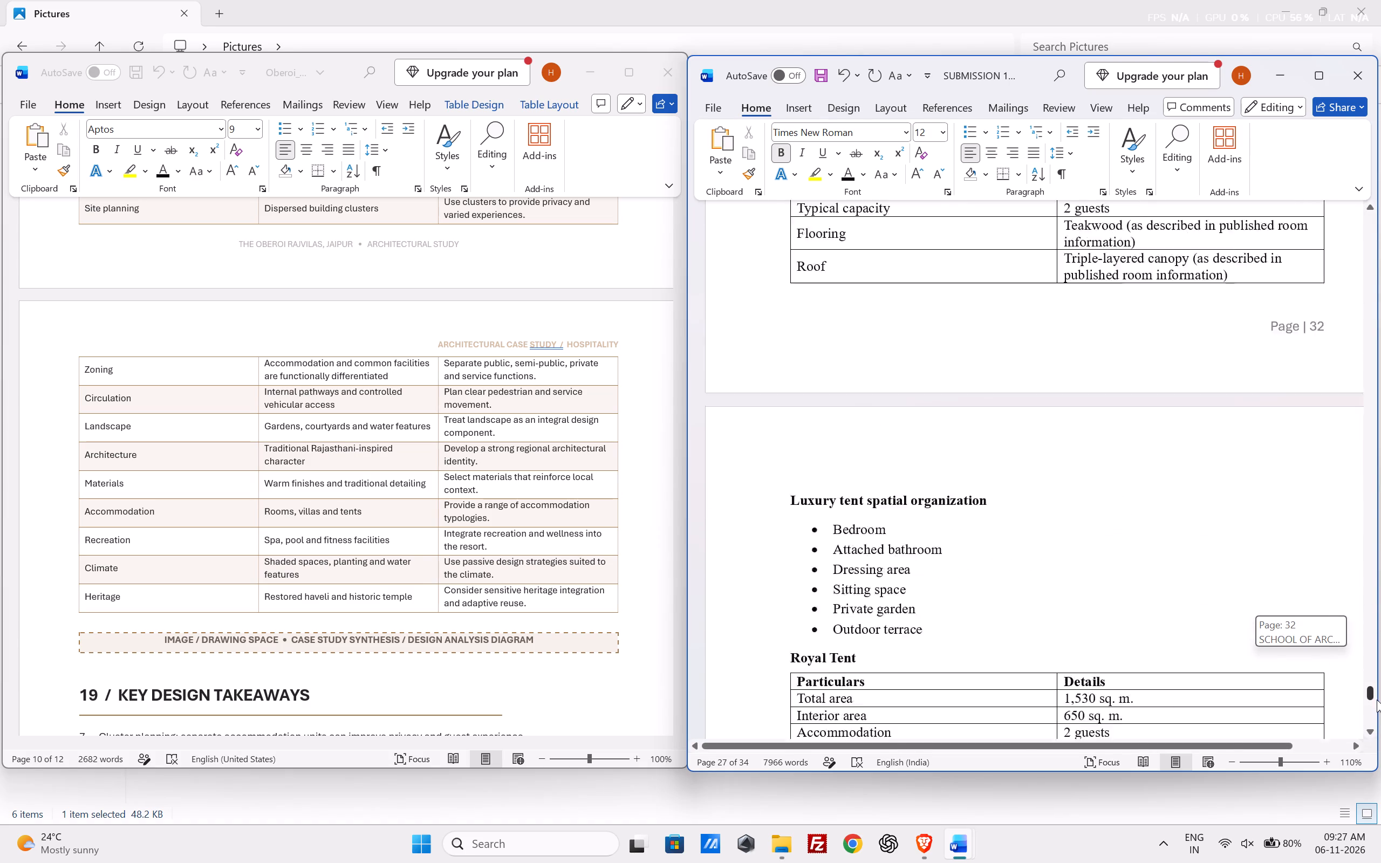
{"action": "left_click_drag", "start_coordinate": [1377, 700], "coordinate": [1377, 731]}
{"action": "scroll", "coordinate": [965, 450], "scroll_direction": "up", "scroll_amount": 6}
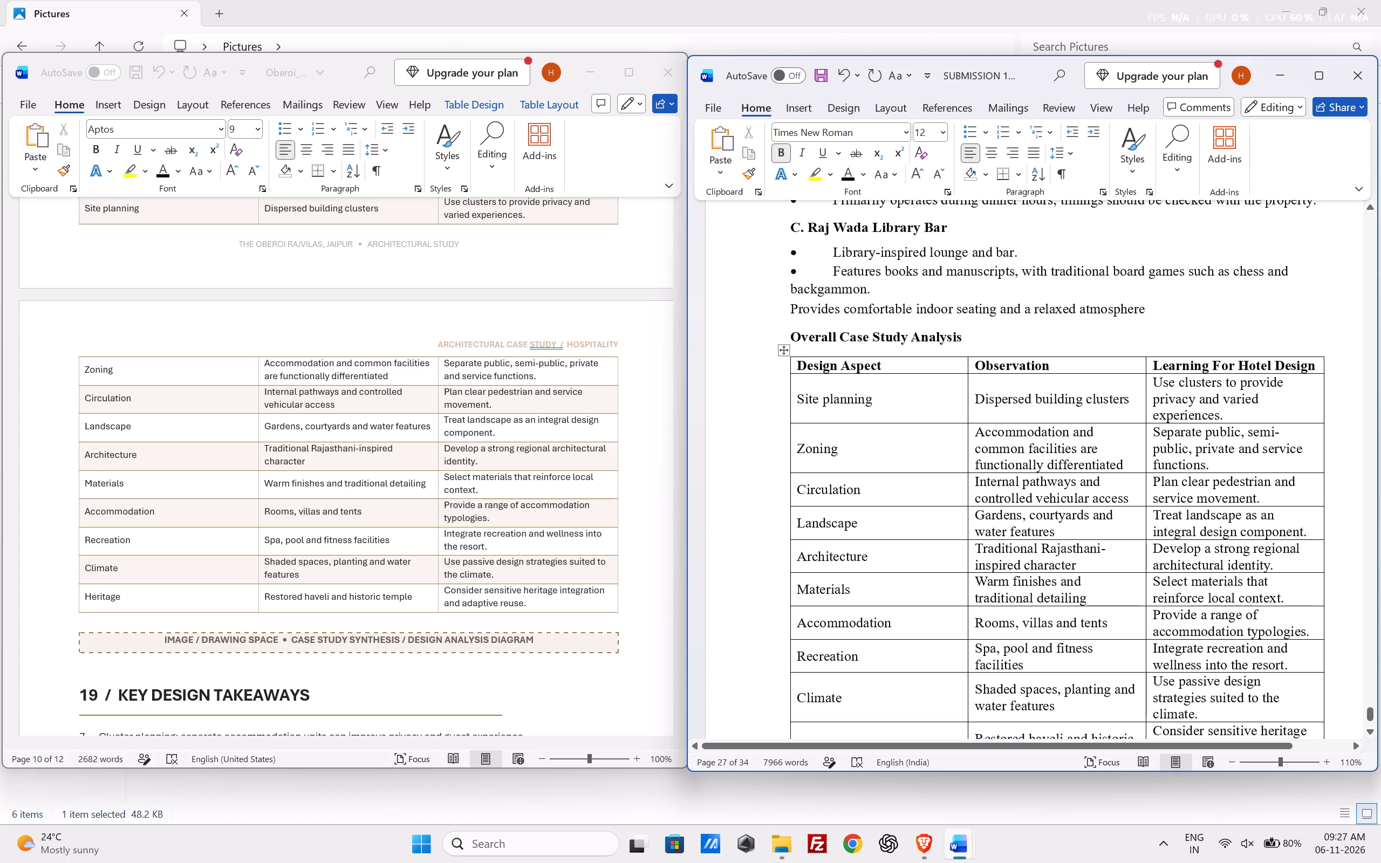
{"action": "scroll", "coordinate": [1080, 343], "scroll_direction": "up", "scroll_amount": 15}
{"action": "scroll", "coordinate": [877, 433], "scroll_direction": "up", "scroll_amount": 3}
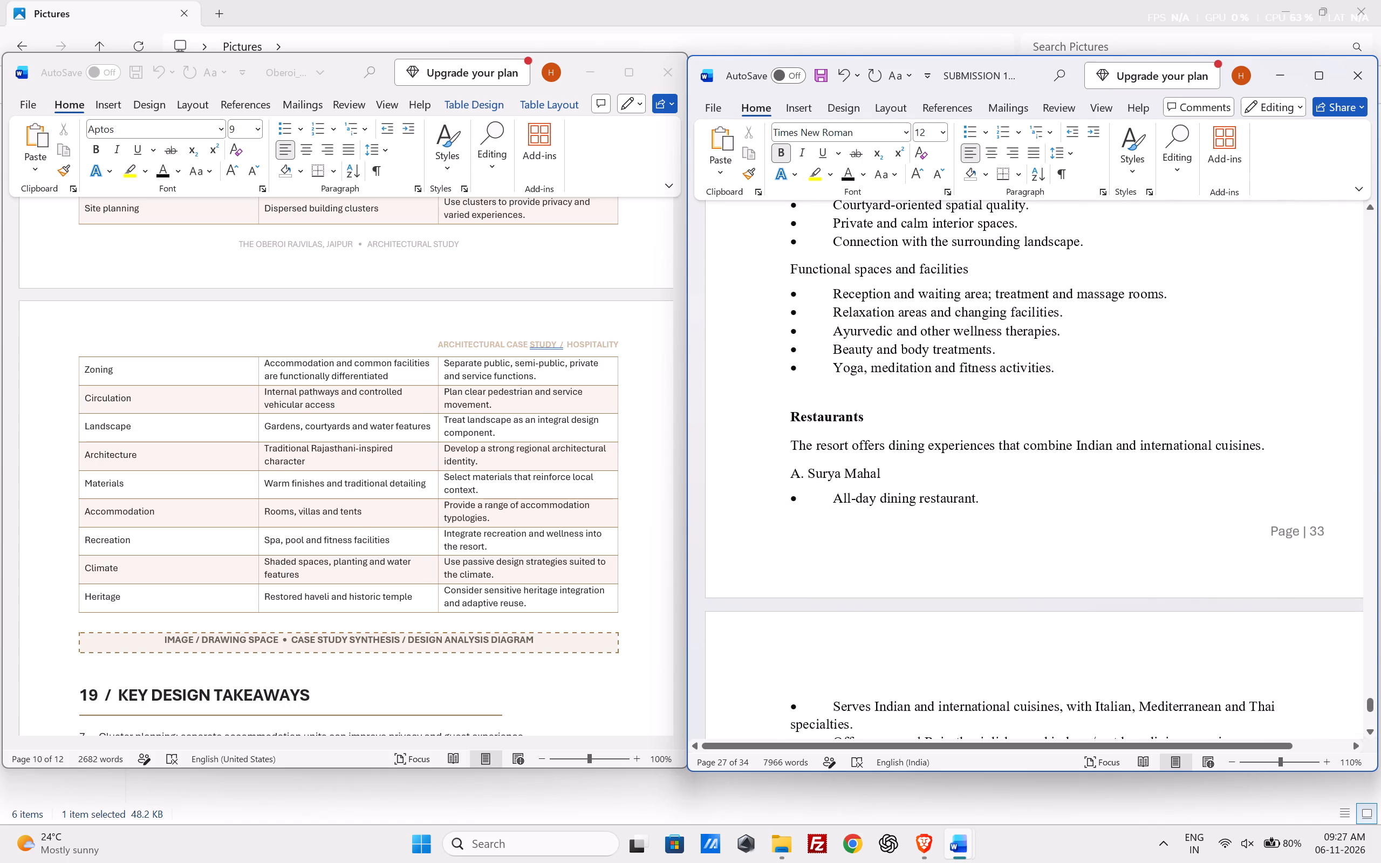
{"action": "scroll", "coordinate": [877, 433], "scroll_direction": "up", "scroll_amount": 11}
{"action": "scroll", "coordinate": [875, 430], "scroll_direction": "down", "scroll_amount": 20}
{"action": "scroll", "coordinate": [875, 430], "scroll_direction": "down", "scroll_amount": 1}
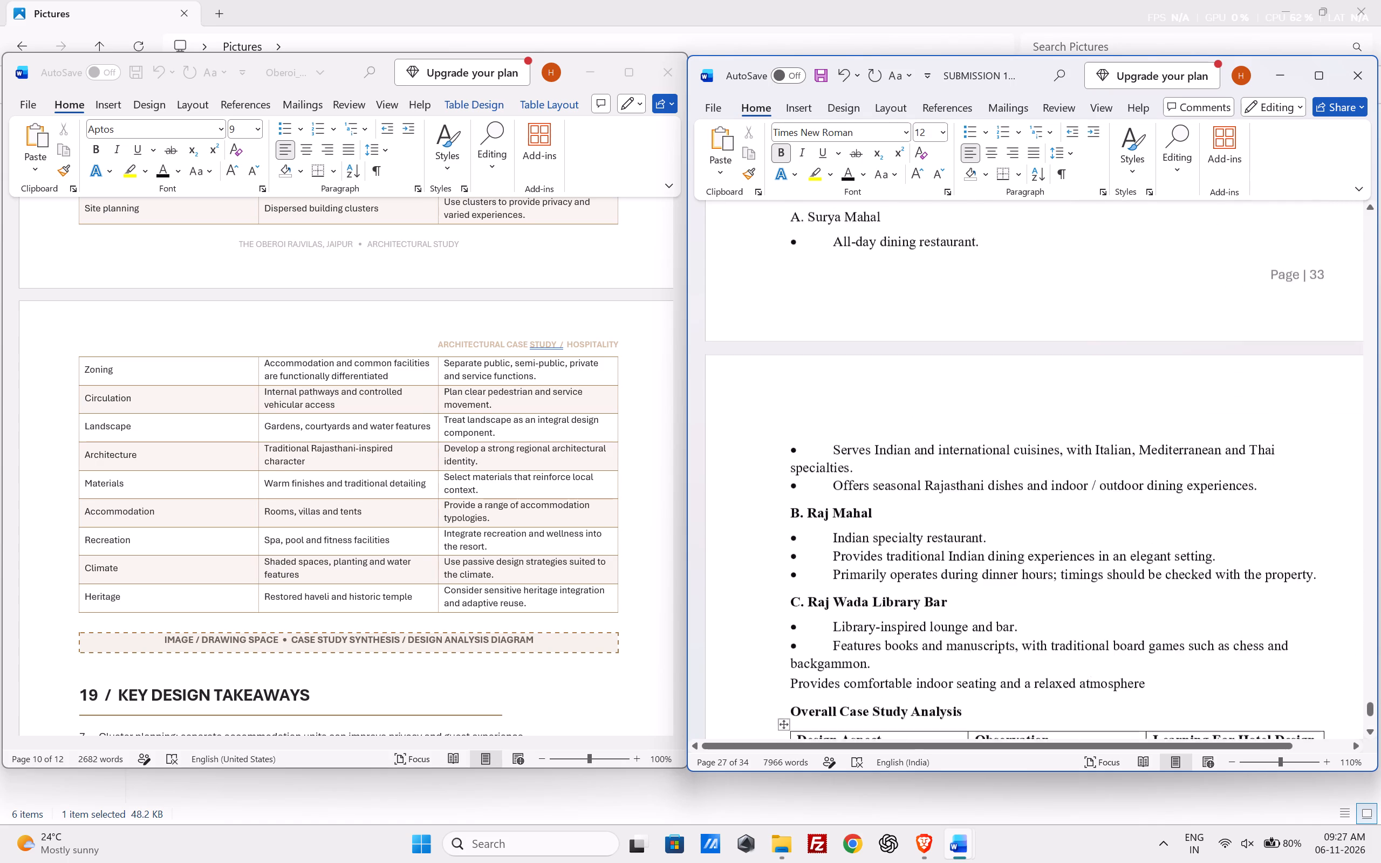
{"action": "scroll", "coordinate": [880, 414], "scroll_direction": "down", "scroll_amount": 20}
{"action": "scroll", "coordinate": [880, 414], "scroll_direction": "down", "scroll_amount": 15}
{"action": "scroll", "coordinate": [973, 419], "scroll_direction": "up", "scroll_amount": 5}
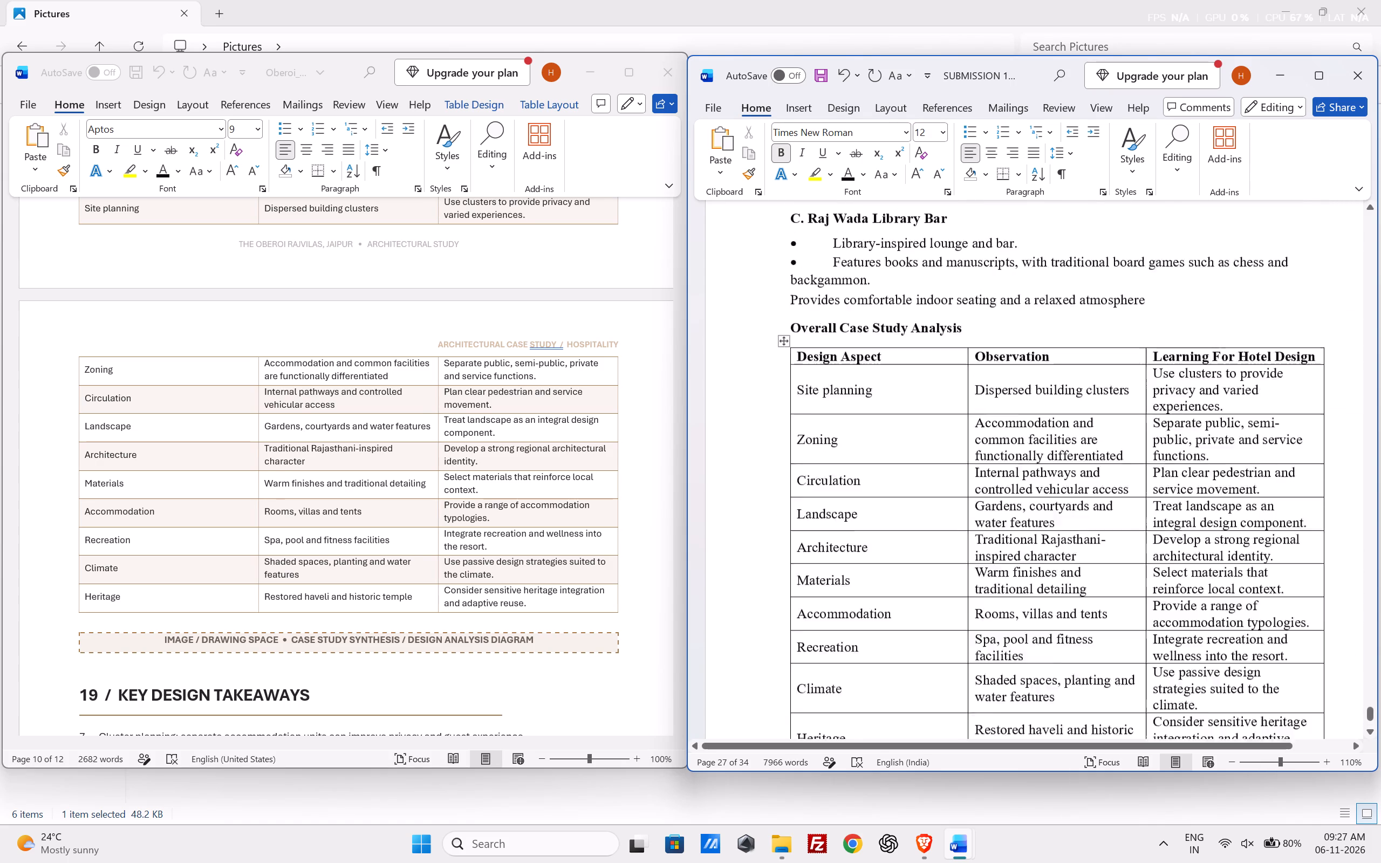
{"action": "scroll", "coordinate": [973, 419], "scroll_direction": "up", "scroll_amount": 20}
{"action": "scroll", "coordinate": [973, 419], "scroll_direction": "up", "scroll_amount": 4}
Maximize the synopsis document window.
{"action": "left_click", "coordinate": [1322, 73]}
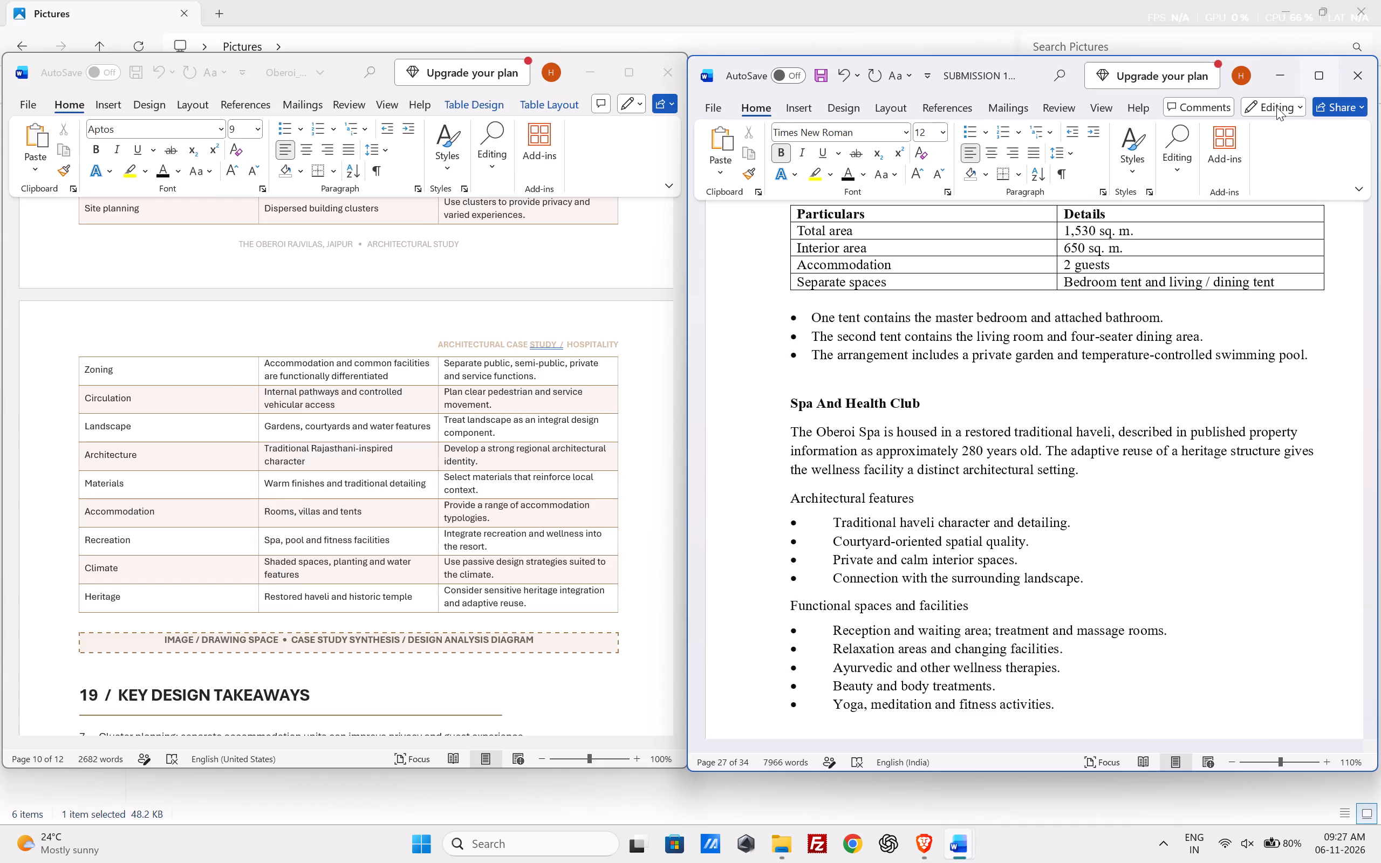
Replace the flagged word "colours" with "colors" in the Materials paragraph.
{"action": "scroll", "coordinate": [753, 361], "scroll_direction": "down", "scroll_amount": 15}
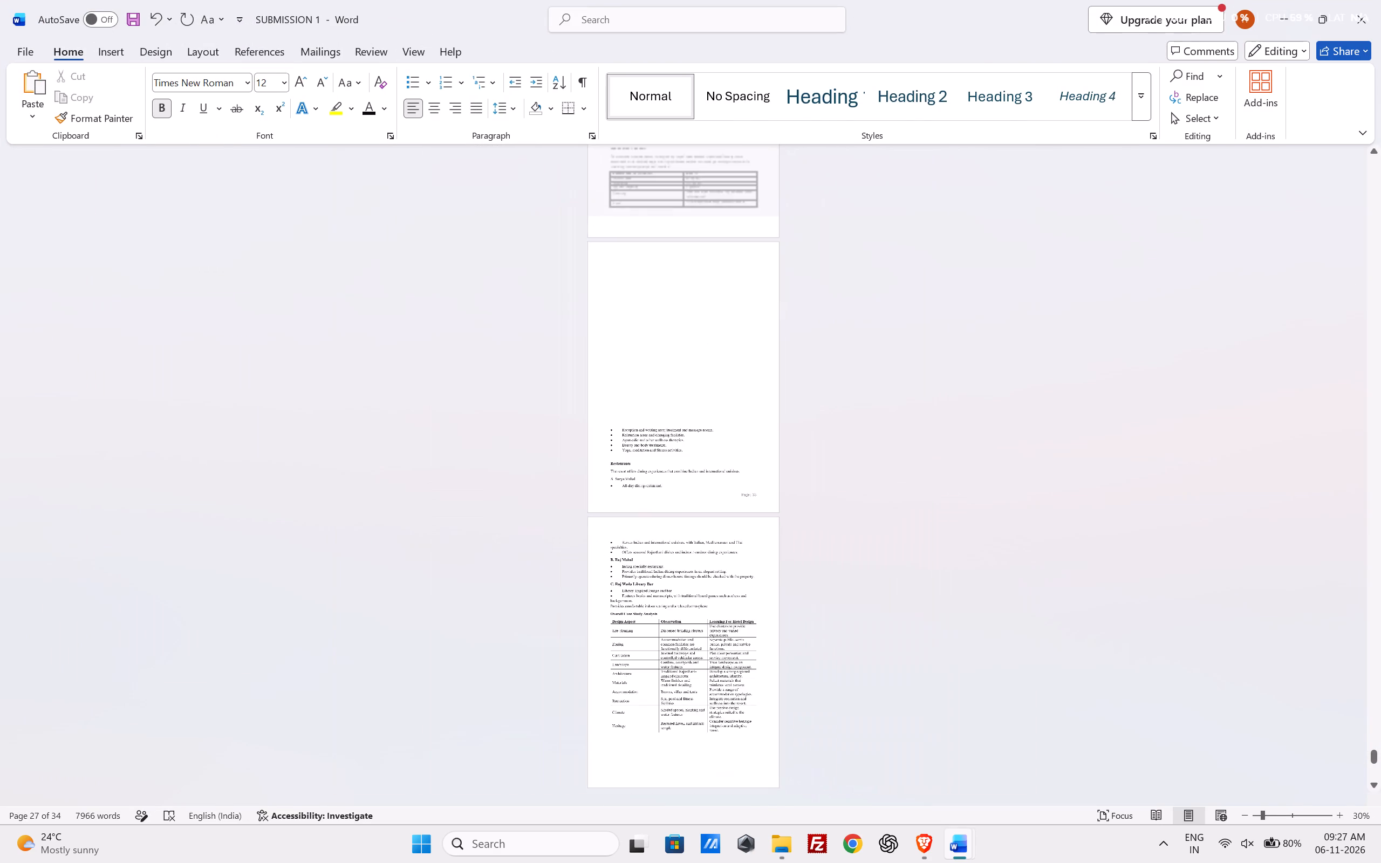
{"action": "scroll", "coordinate": [730, 448], "scroll_direction": "up", "scroll_amount": 5}
{"action": "scroll", "coordinate": [734, 449], "scroll_direction": "down", "scroll_amount": 4}
{"action": "scroll", "coordinate": [734, 453], "scroll_direction": "up", "scroll_amount": 3, "text": "ctrl"}
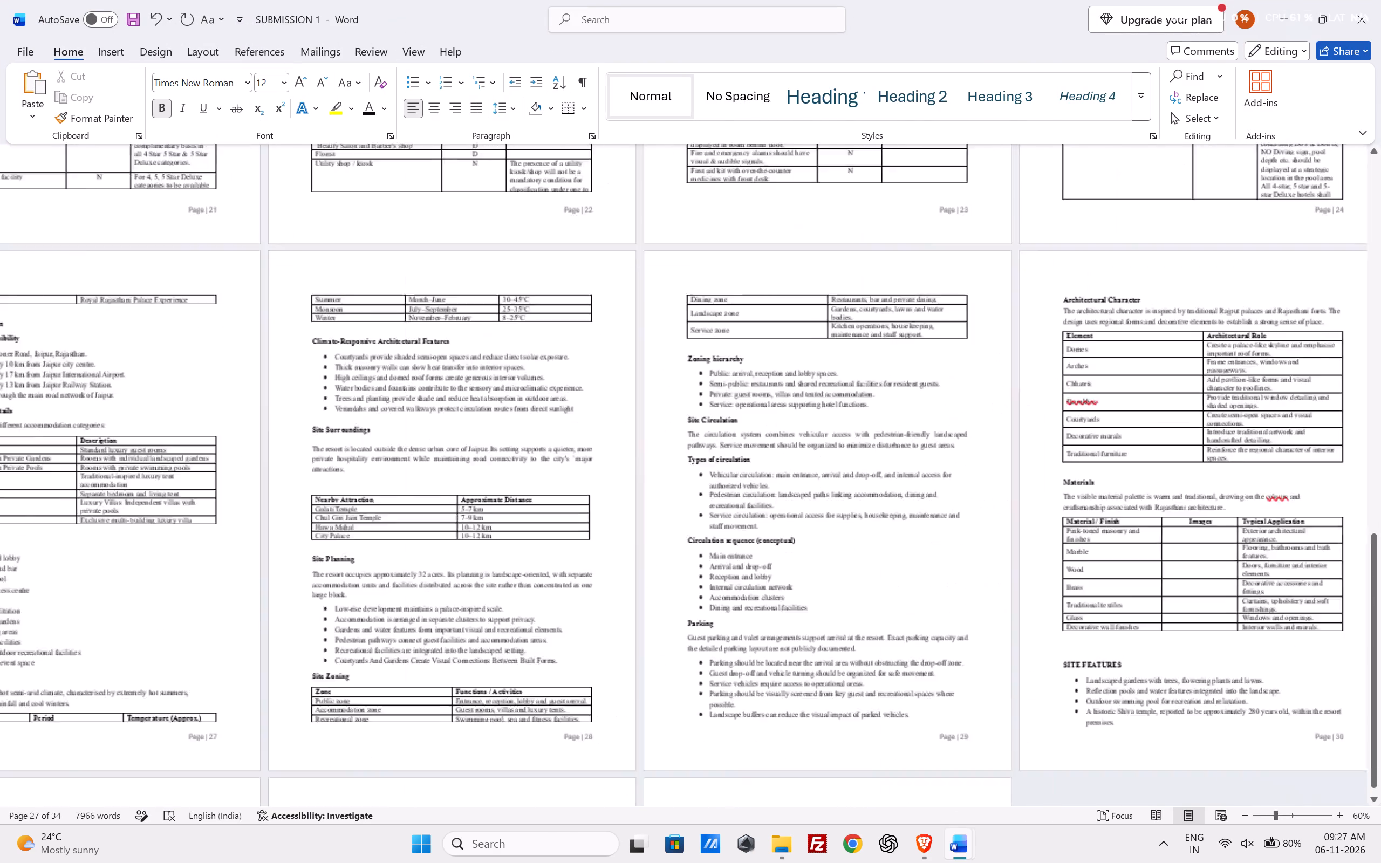
{"action": "scroll", "coordinate": [734, 453], "scroll_direction": "up", "scroll_amount": 5, "text": "ctrl"}
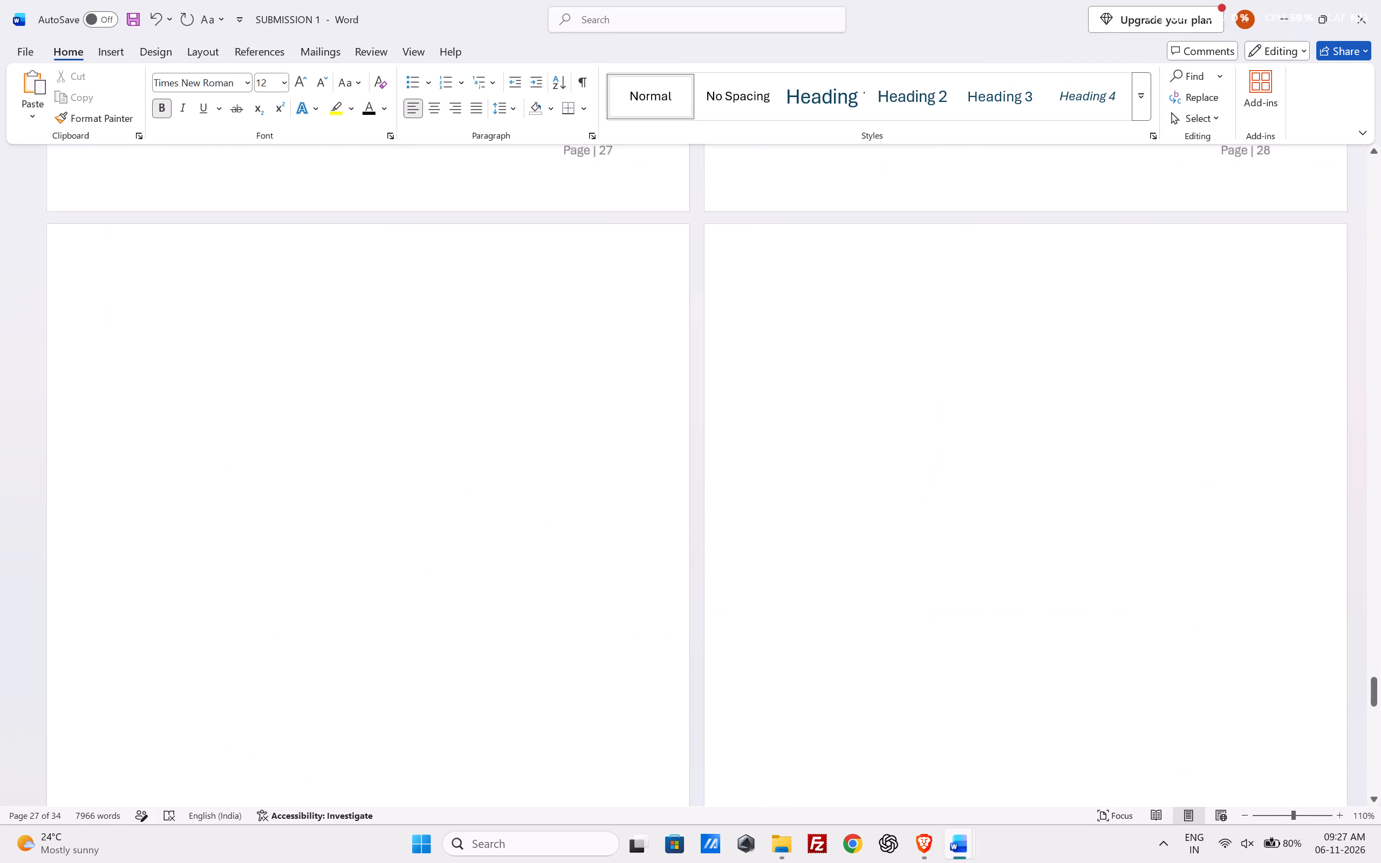
{"action": "scroll", "coordinate": [736, 457], "scroll_direction": "down", "scroll_amount": 9}
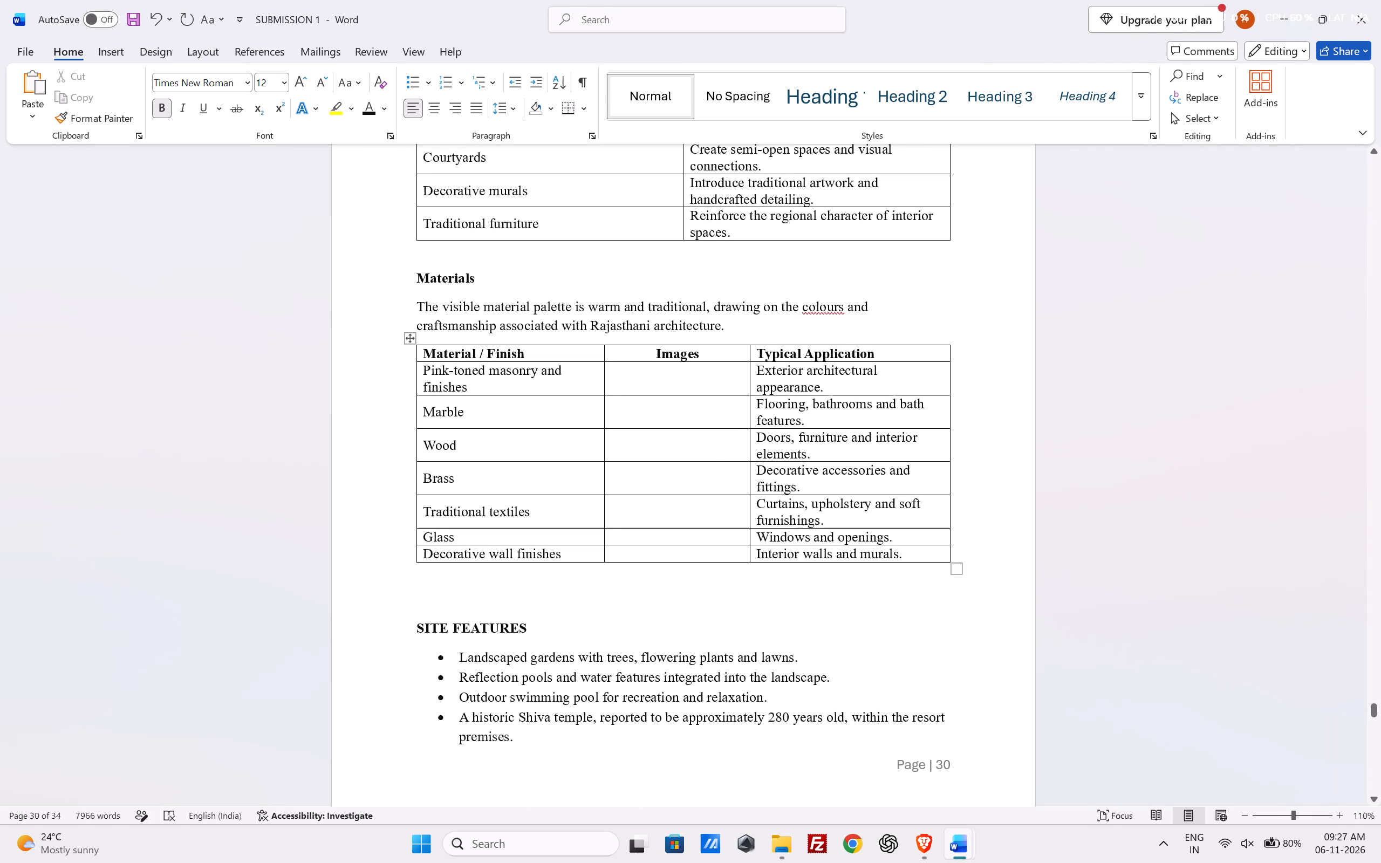
{"action": "left_click", "coordinate": [838, 302]}
{"action": "right_click", "coordinate": [837, 306]}
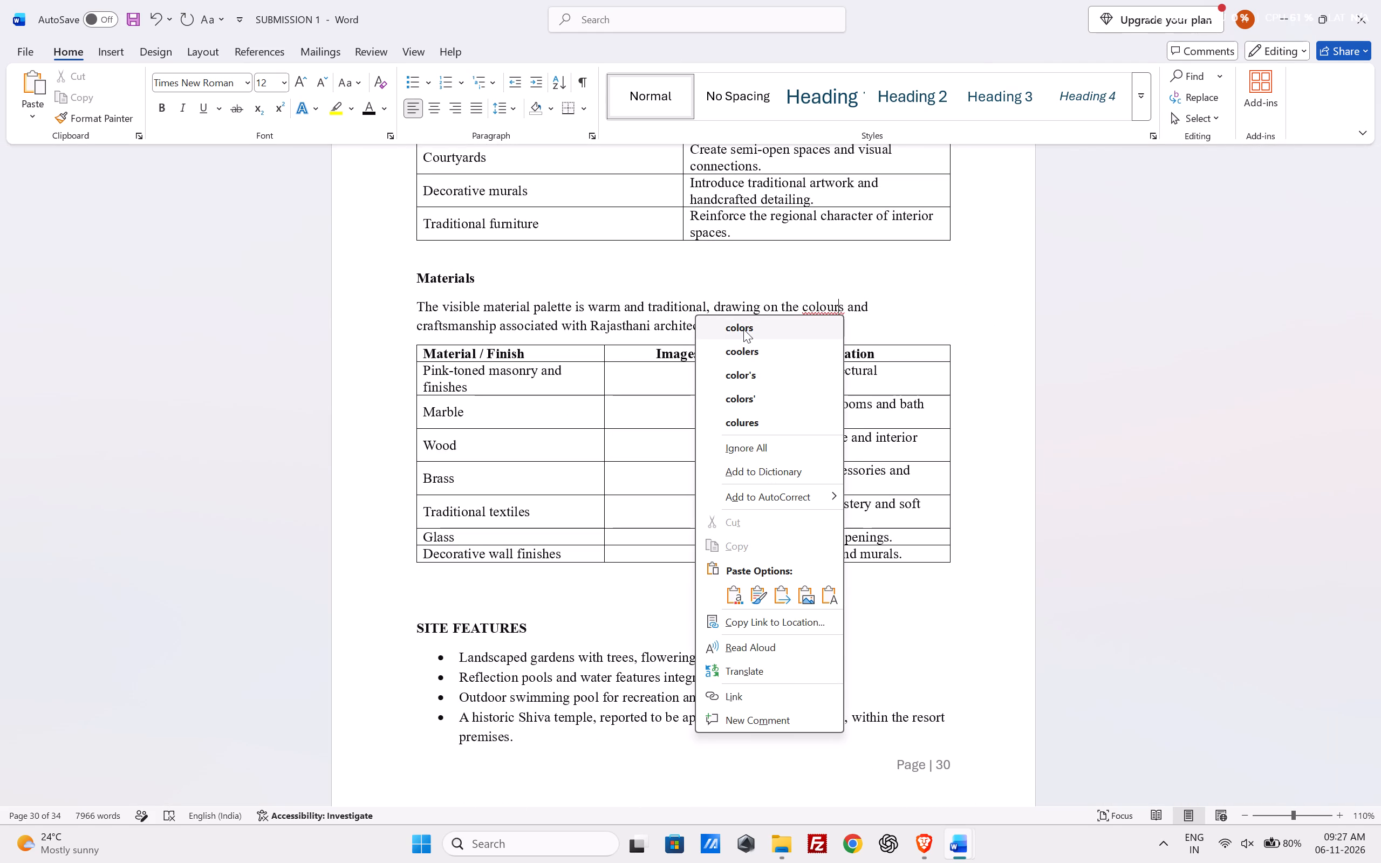
{"action": "left_click", "coordinate": [743, 329]}
Replace the flagged word "organised" with "organized" in the Kohinoor Villa paragraph.
{"action": "scroll", "coordinate": [849, 383], "scroll_direction": "down", "scroll_amount": 7}
{"action": "scroll", "coordinate": [848, 387], "scroll_direction": "down", "scroll_amount": 17}
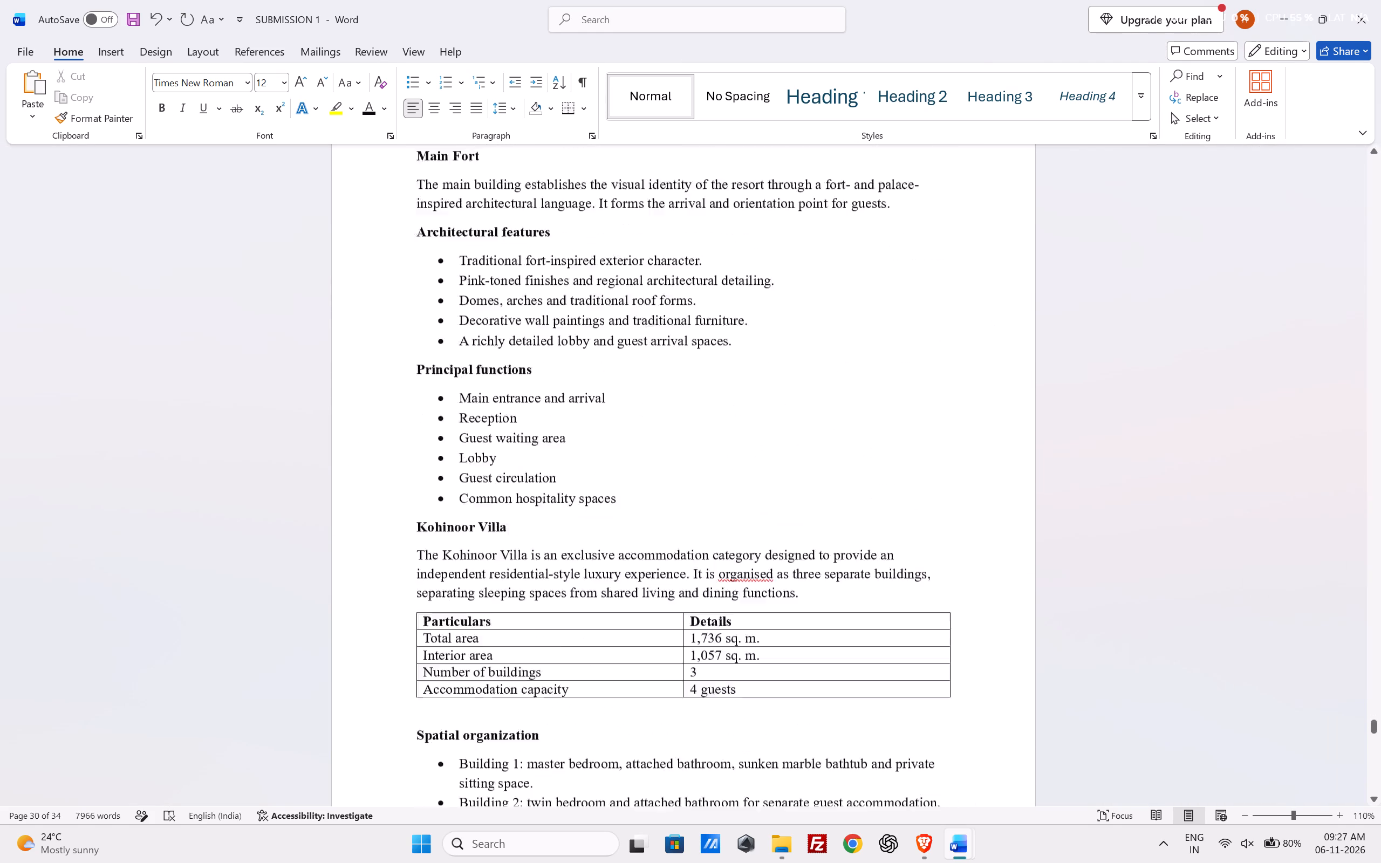
{"action": "left_click", "coordinate": [746, 419]}
{"action": "right_click", "coordinate": [745, 414]}
{"action": "left_click", "coordinate": [678, 441]}
Review the remaining pages from Kohinoor Villa to the end of the Overall Case Study Analysis table.
{"action": "scroll", "coordinate": [808, 454], "scroll_direction": "down", "scroll_amount": 3}
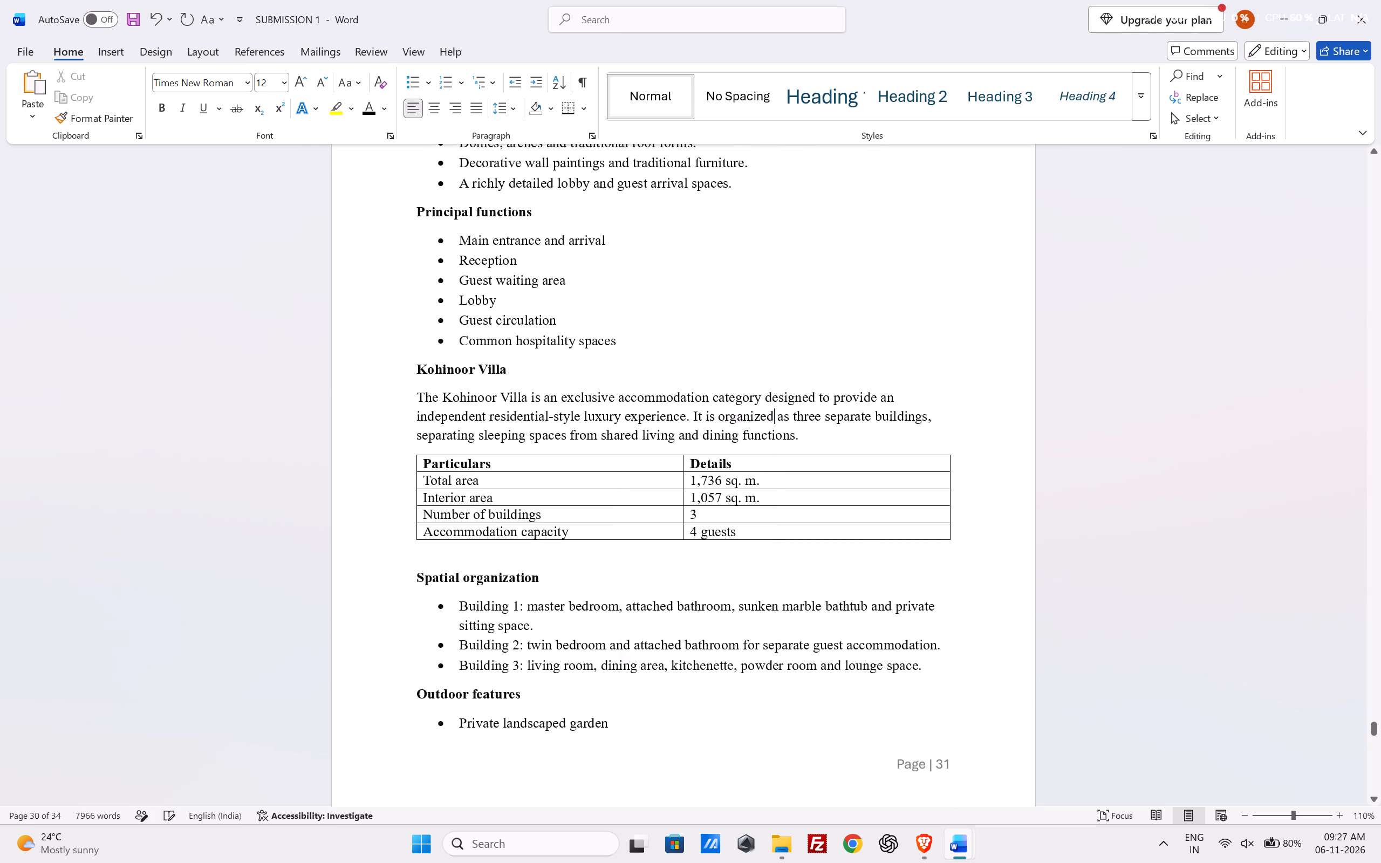
{"action": "scroll", "coordinate": [808, 454], "scroll_direction": "down", "scroll_amount": 18}
{"action": "scroll", "coordinate": [833, 422], "scroll_direction": "down", "scroll_amount": 14}
{"action": "scroll", "coordinate": [840, 433], "scroll_direction": "down", "scroll_amount": 8}
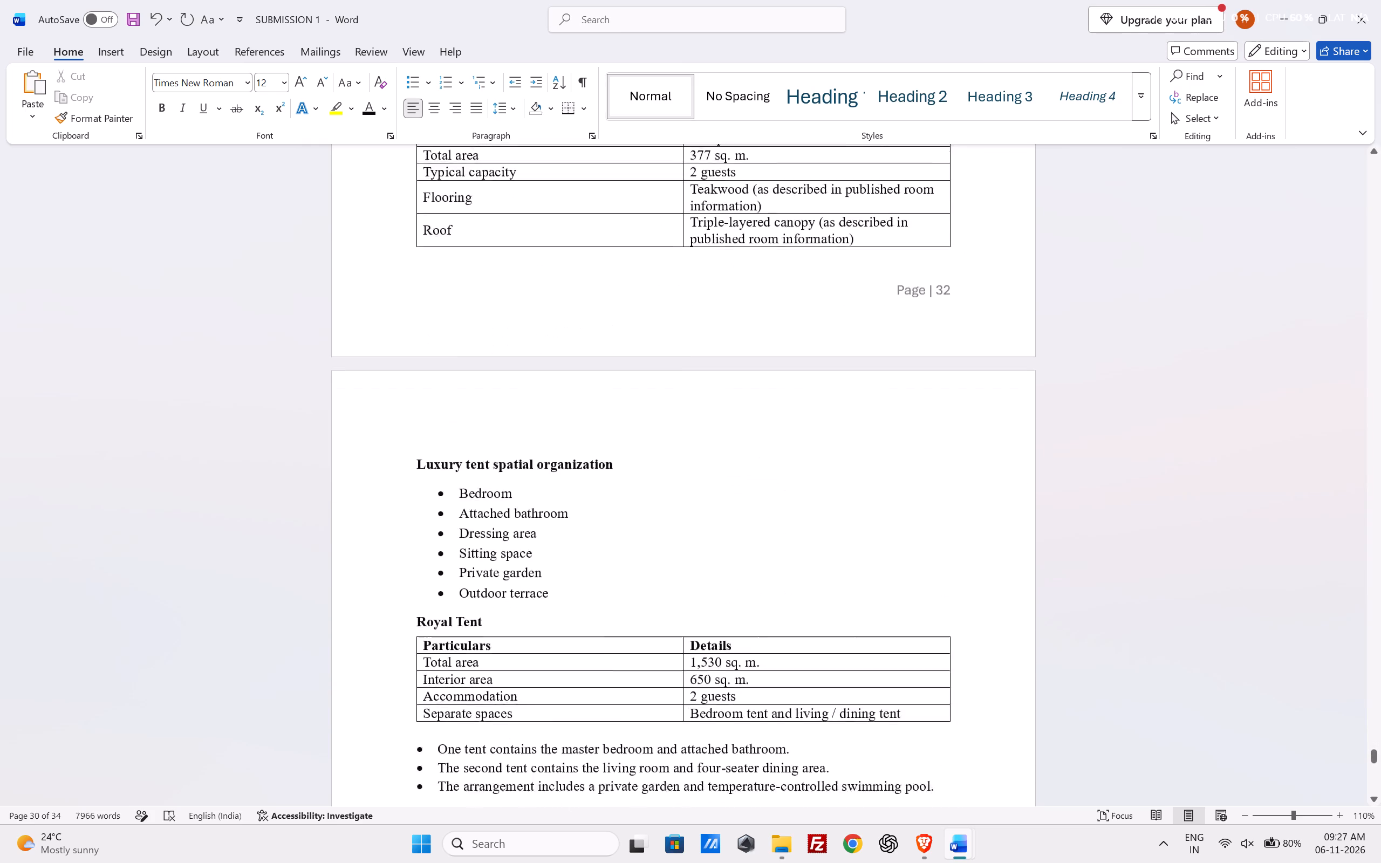
{"action": "scroll", "coordinate": [844, 437], "scroll_direction": "down", "scroll_amount": 20}
{"action": "scroll", "coordinate": [855, 439], "scroll_direction": "down", "scroll_amount": 13}
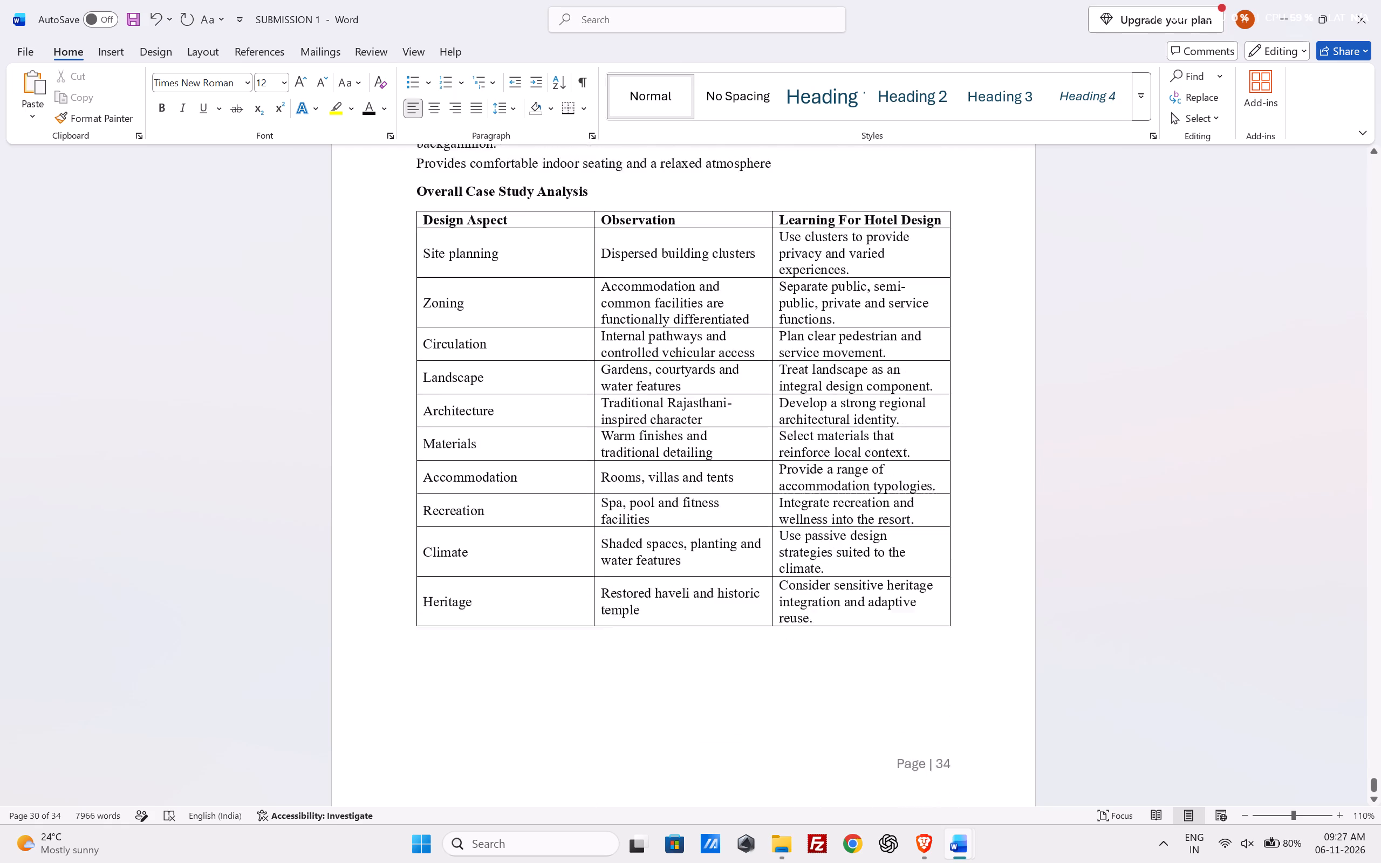
{"action": "scroll", "coordinate": [859, 434], "scroll_direction": "down", "scroll_amount": 3}
{"action": "scroll", "coordinate": [878, 482], "scroll_direction": "down", "scroll_amount": 1}
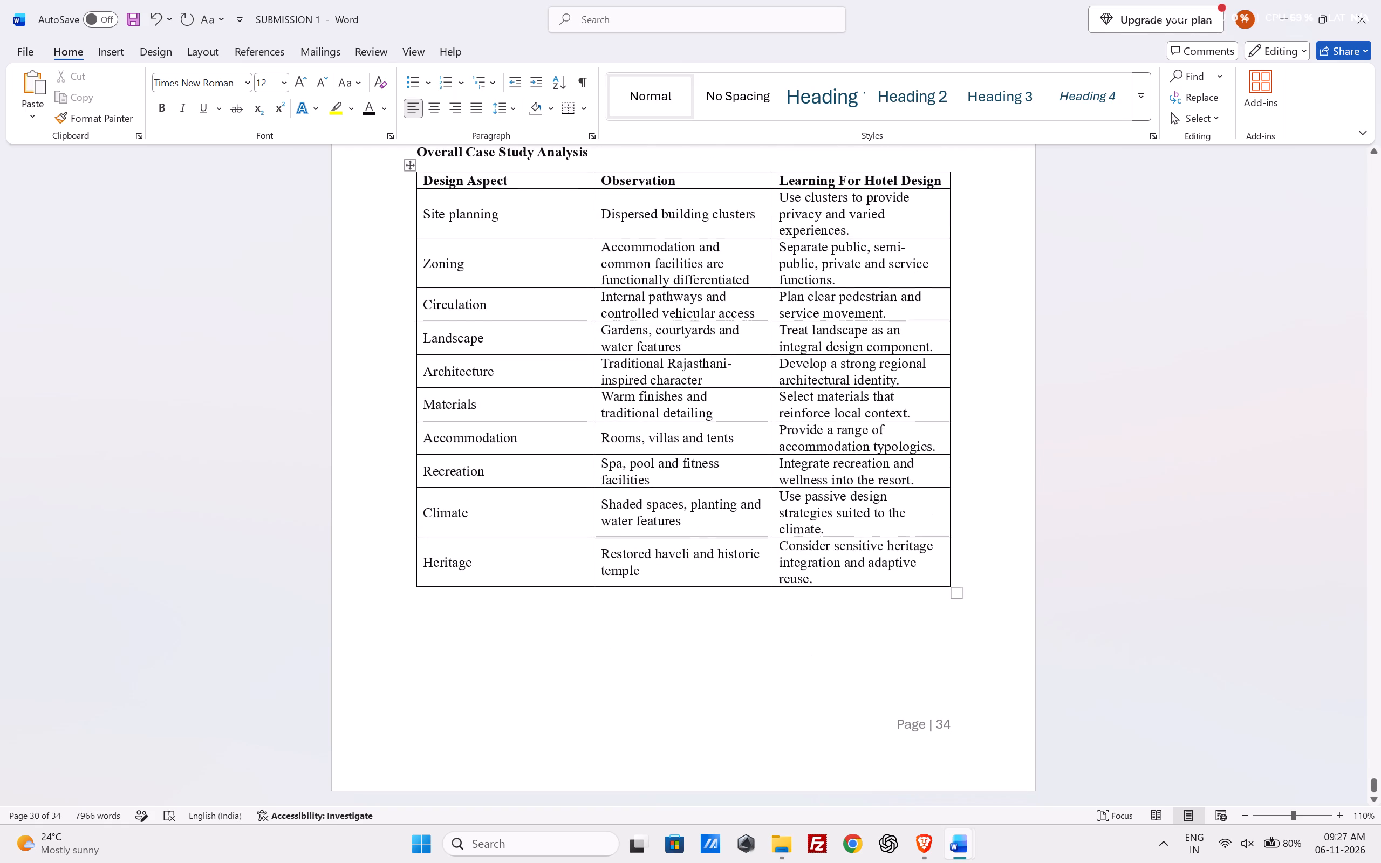
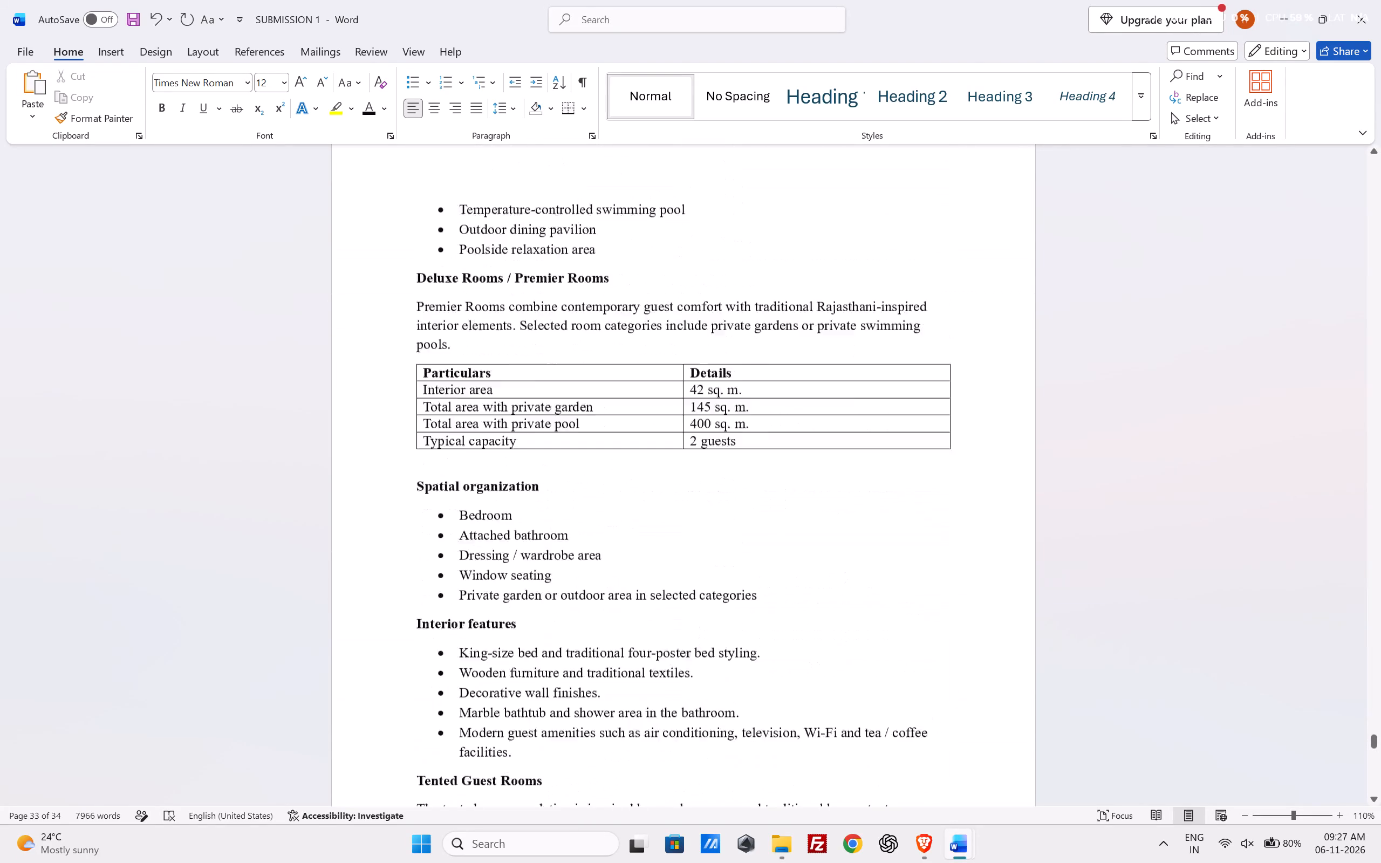
Copy the section heading "5.1 Online Case Study: The Oberoi Raj villas is a royal resort" below the Chapter 4 image.
{"action": "left_click_drag", "start_coordinate": [1376, 724], "coordinate": [1376, 649]}
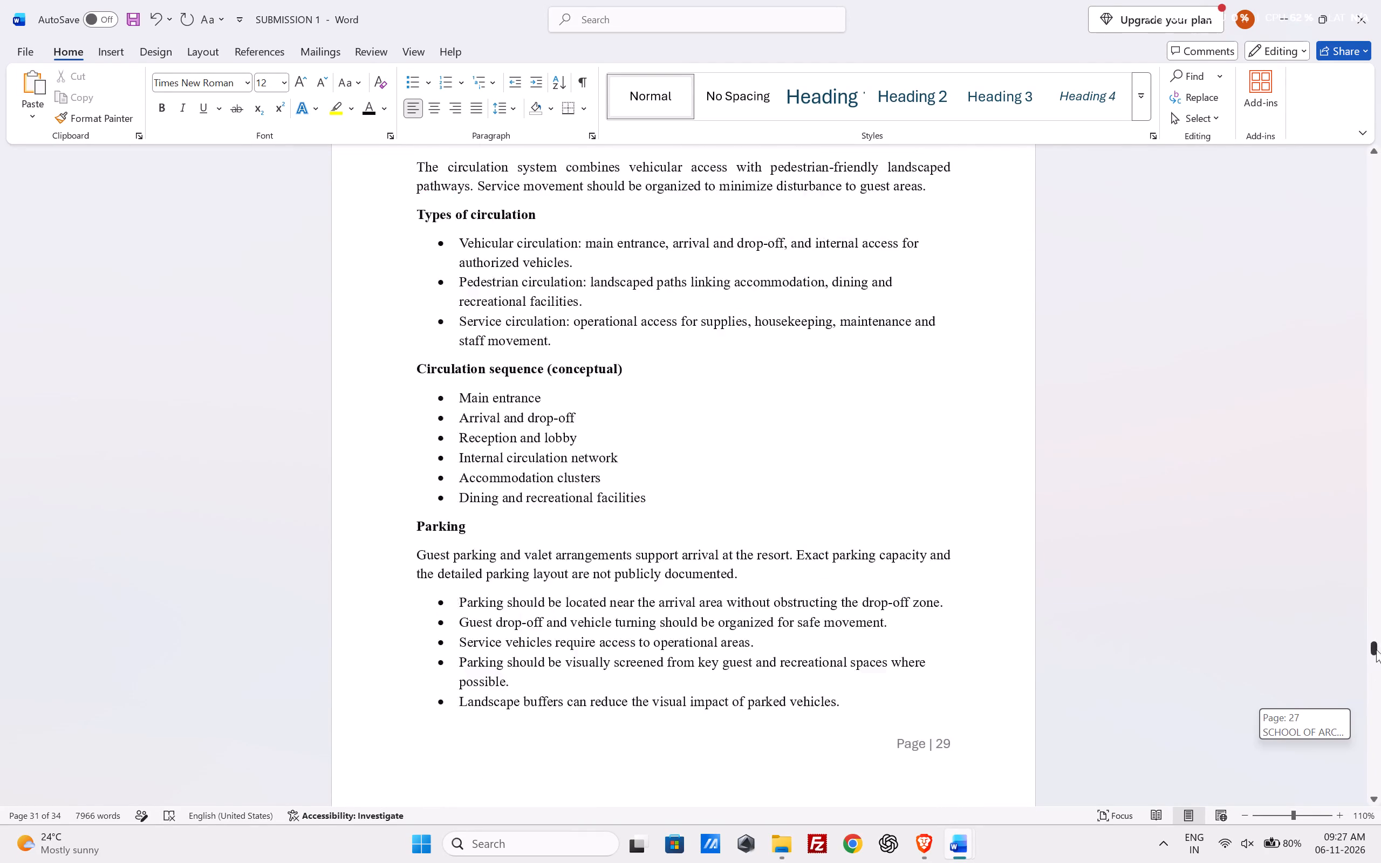
{"action": "left_click_drag", "start_coordinate": [1376, 649], "coordinate": [1377, 624]}
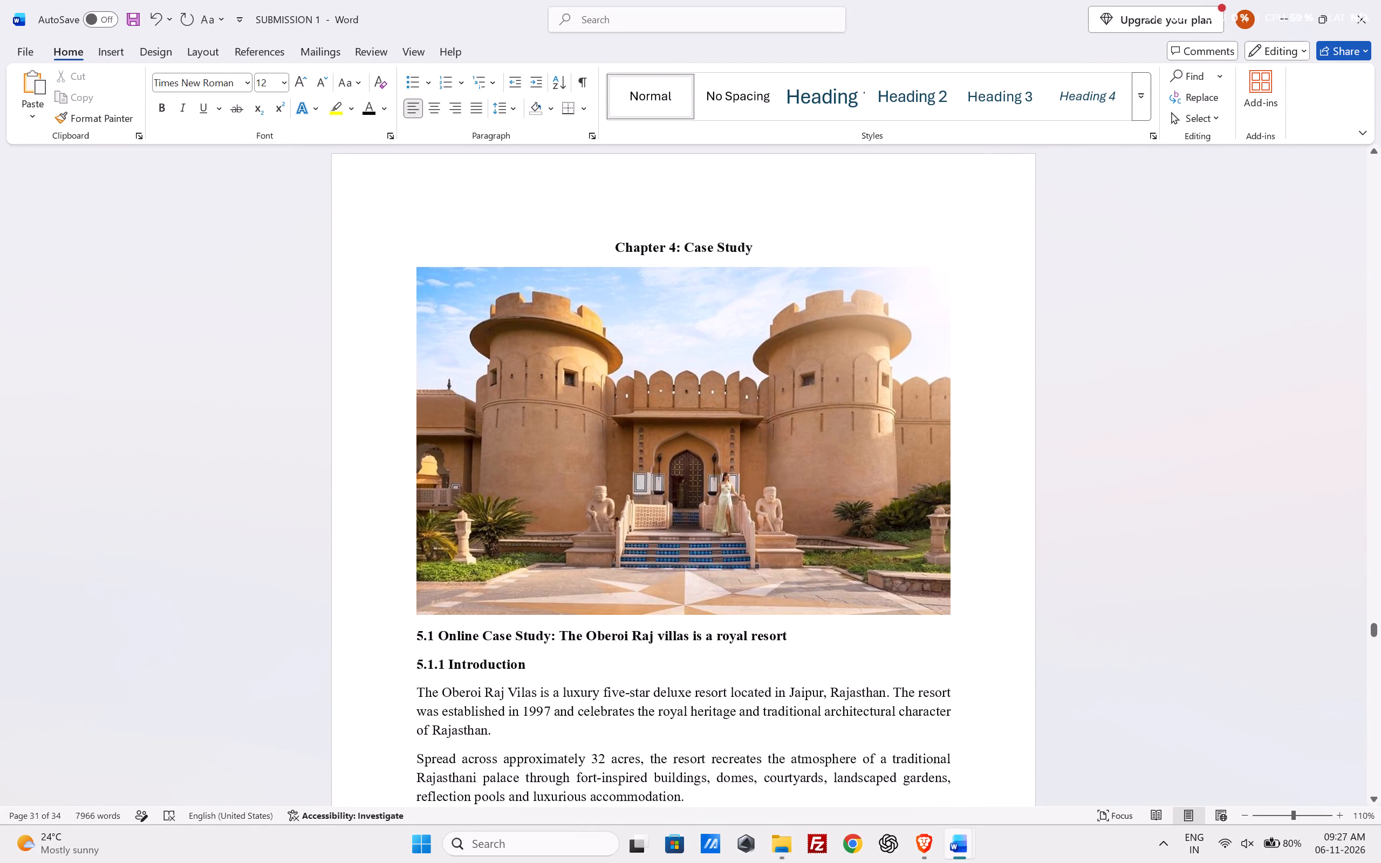
{"action": "scroll", "coordinate": [770, 281], "scroll_direction": "down", "scroll_amount": 5}
{"action": "scroll", "coordinate": [759, 316], "scroll_direction": "up", "scroll_amount": 1}
{"action": "scroll", "coordinate": [744, 327], "scroll_direction": "down", "scroll_amount": 7}
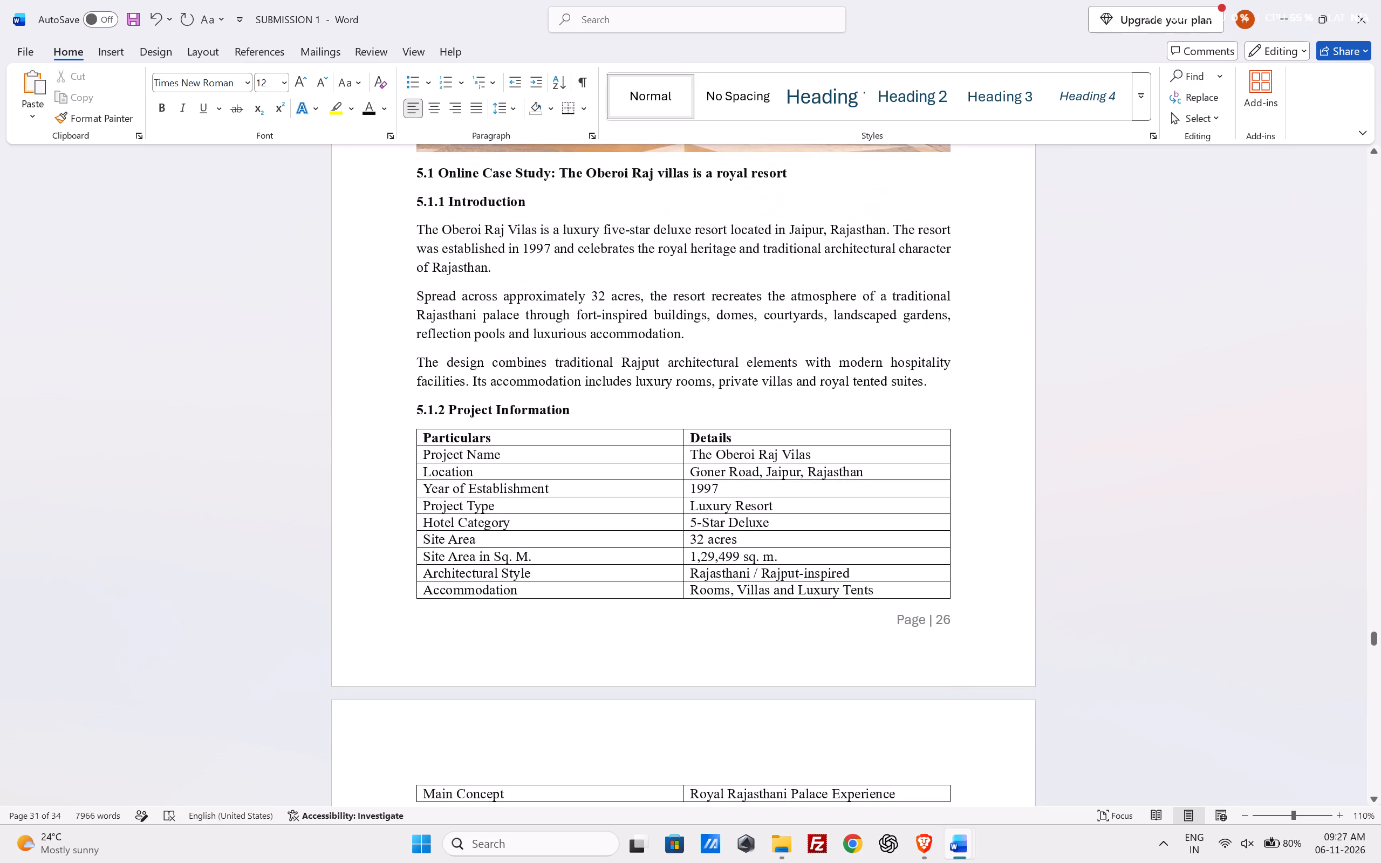
{"action": "scroll", "coordinate": [744, 331], "scroll_direction": "up", "scroll_amount": 8}
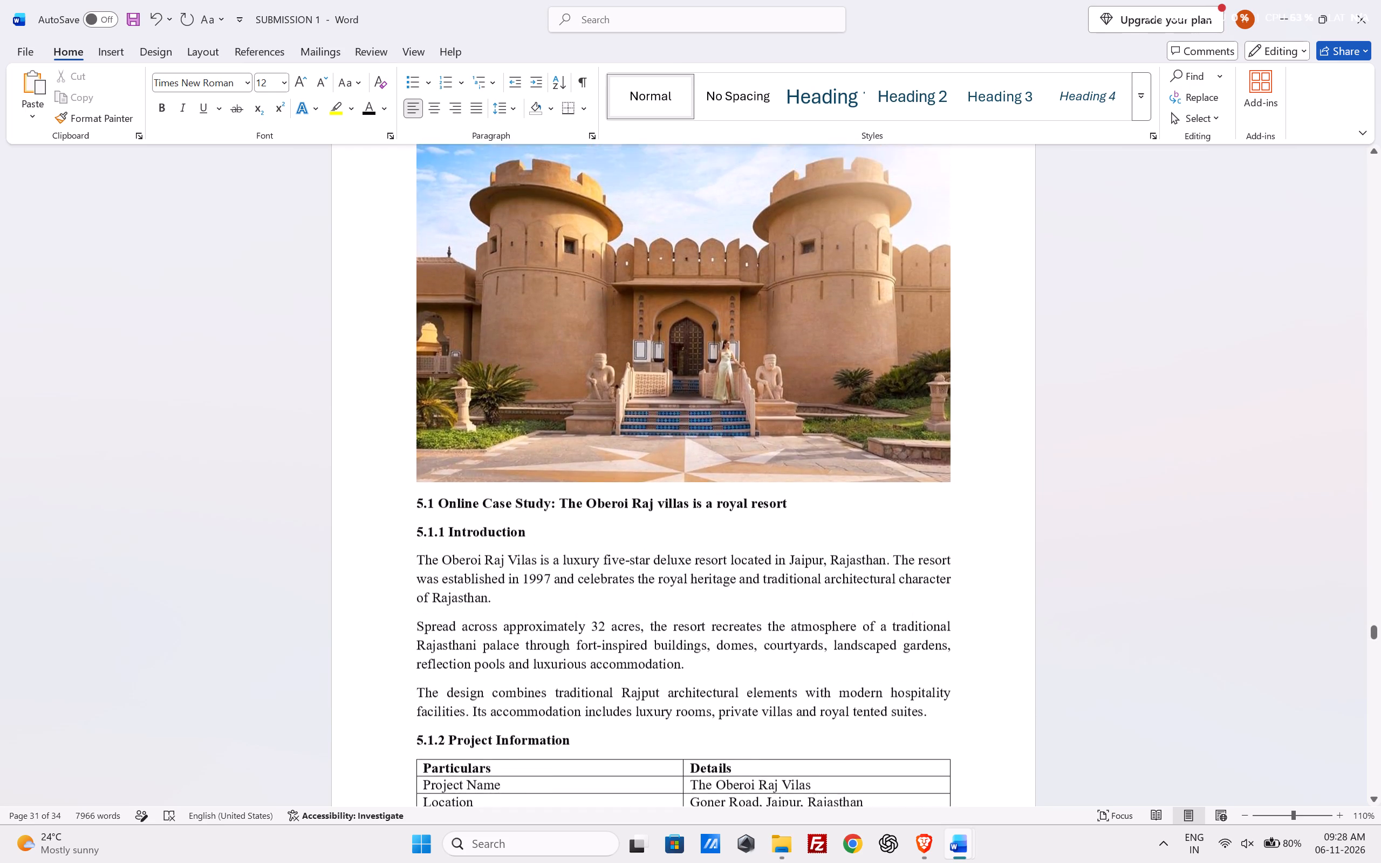
{"action": "scroll", "coordinate": [748, 331], "scroll_direction": "up", "scroll_amount": 3}
{"action": "scroll", "coordinate": [750, 331], "scroll_direction": "down", "scroll_amount": 3}
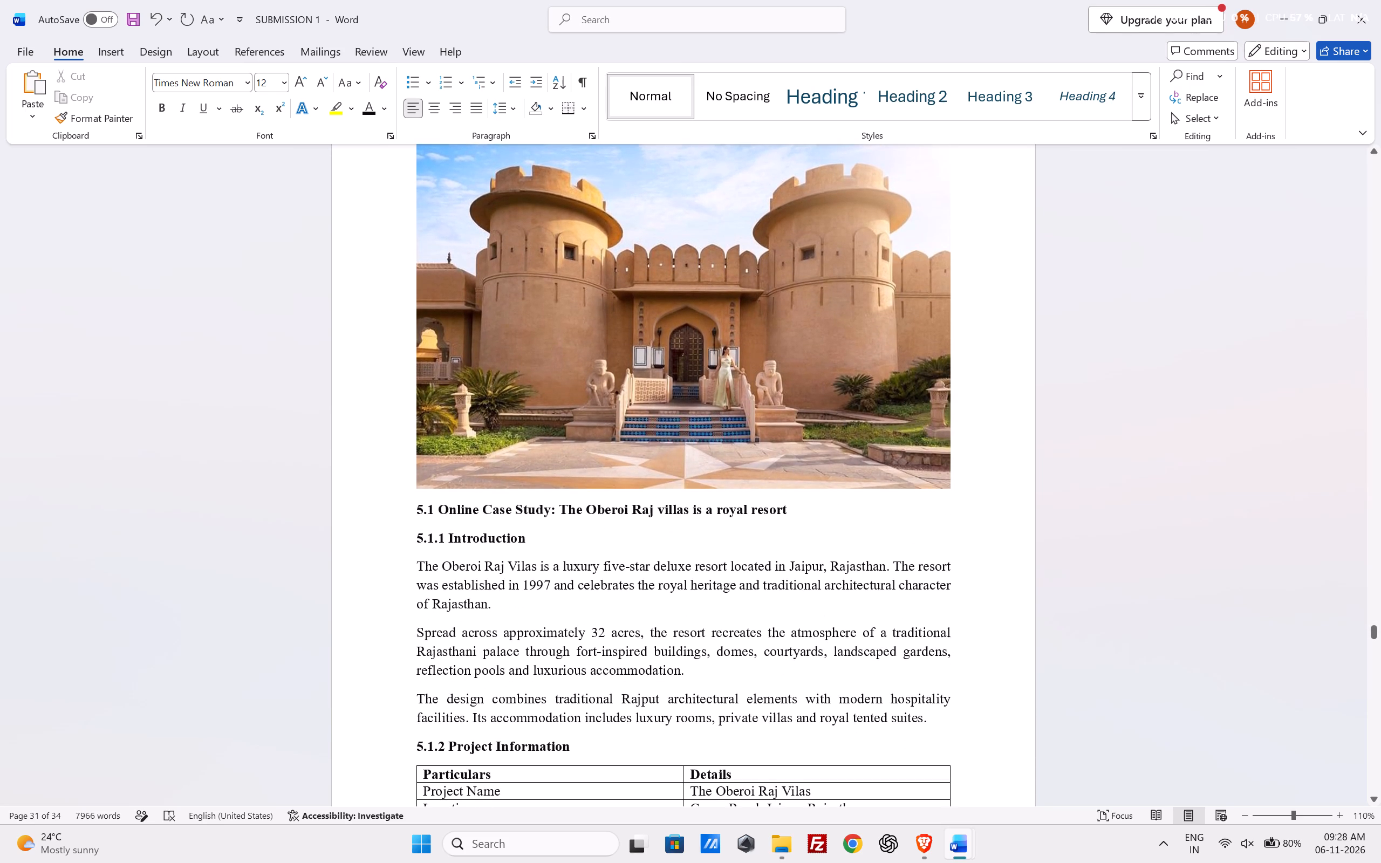
{"action": "left_click", "coordinate": [763, 529]}
{"action": "left_click_drag", "start_coordinate": [804, 509], "coordinate": [773, 515]}
{"action": "left_click", "coordinate": [1047, 388]}
{"action": "scroll", "coordinate": [1049, 387], "scroll_direction": "up", "scroll_amount": 3}
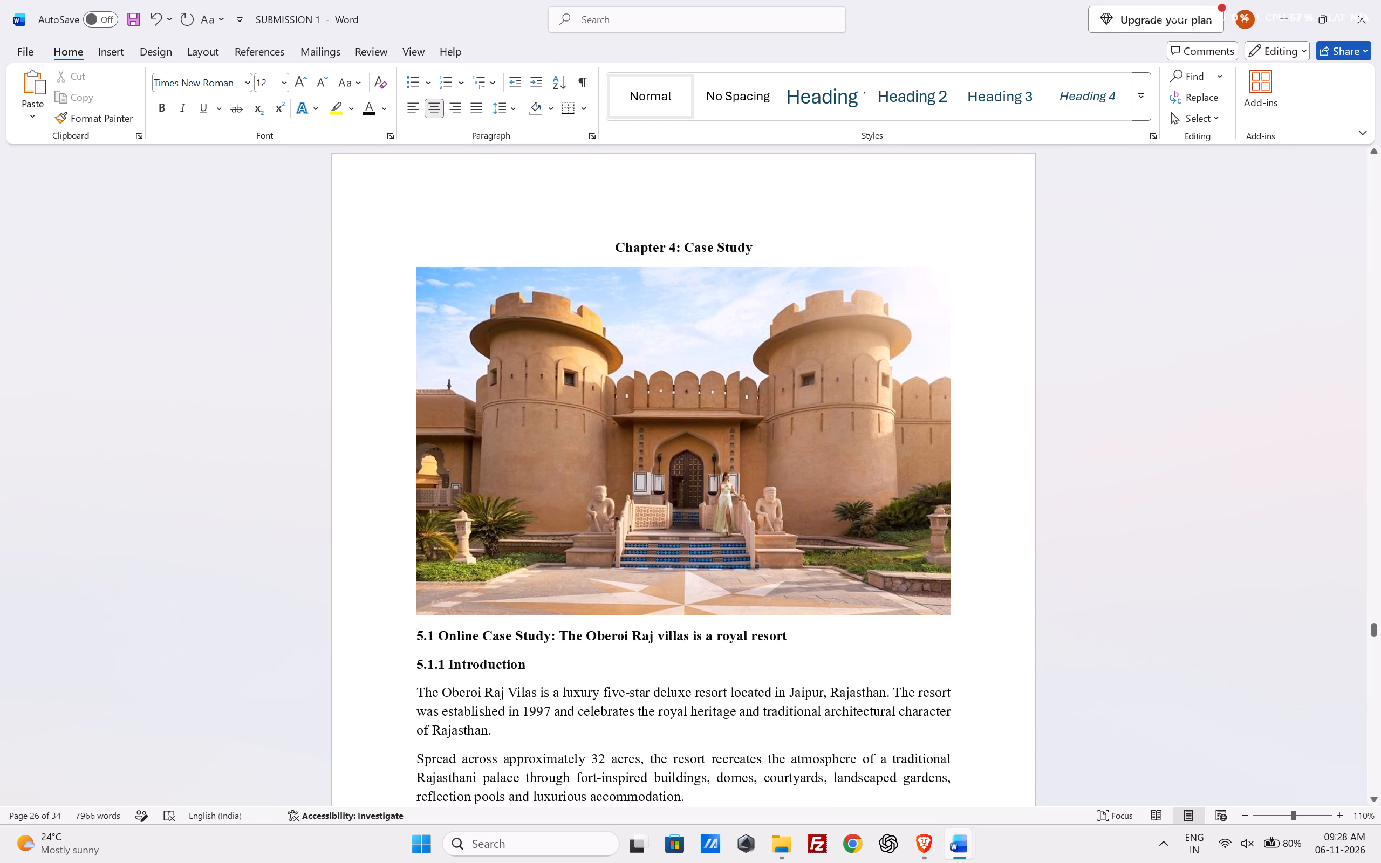
{"action": "scroll", "coordinate": [682, 463], "scroll_direction": "down", "scroll_amount": 1}
{"action": "left_click_drag", "start_coordinate": [788, 591], "coordinate": [495, 600]}
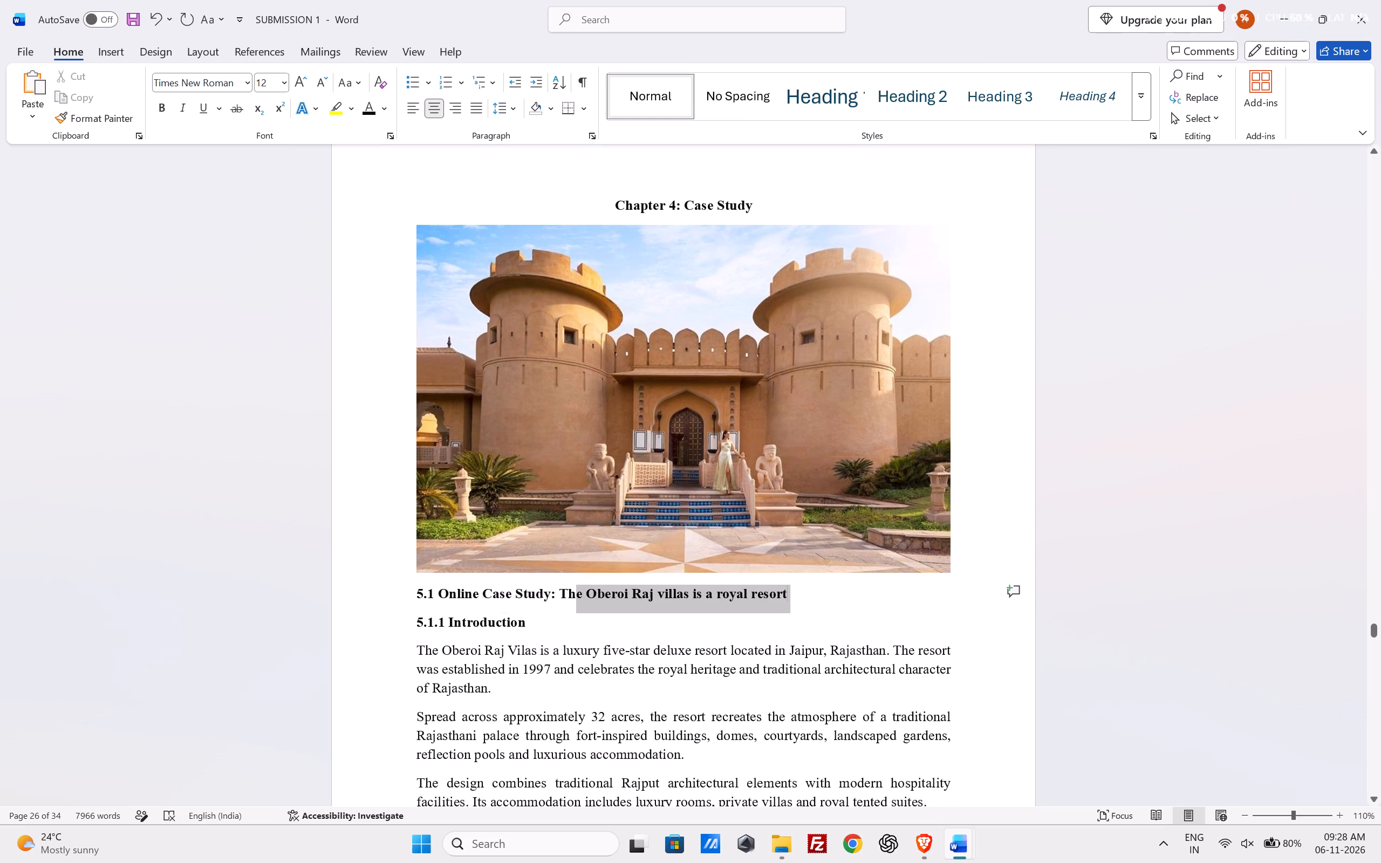
{"action": "left_click_drag", "start_coordinate": [495, 600], "coordinate": [412, 600]}
{"action": "key", "text": "ctrl+c"}
Add a blank page after the Overall Case Study Analysis table at the end of the document.
{"action": "scroll", "coordinate": [813, 522], "scroll_direction": "down", "scroll_amount": 2}
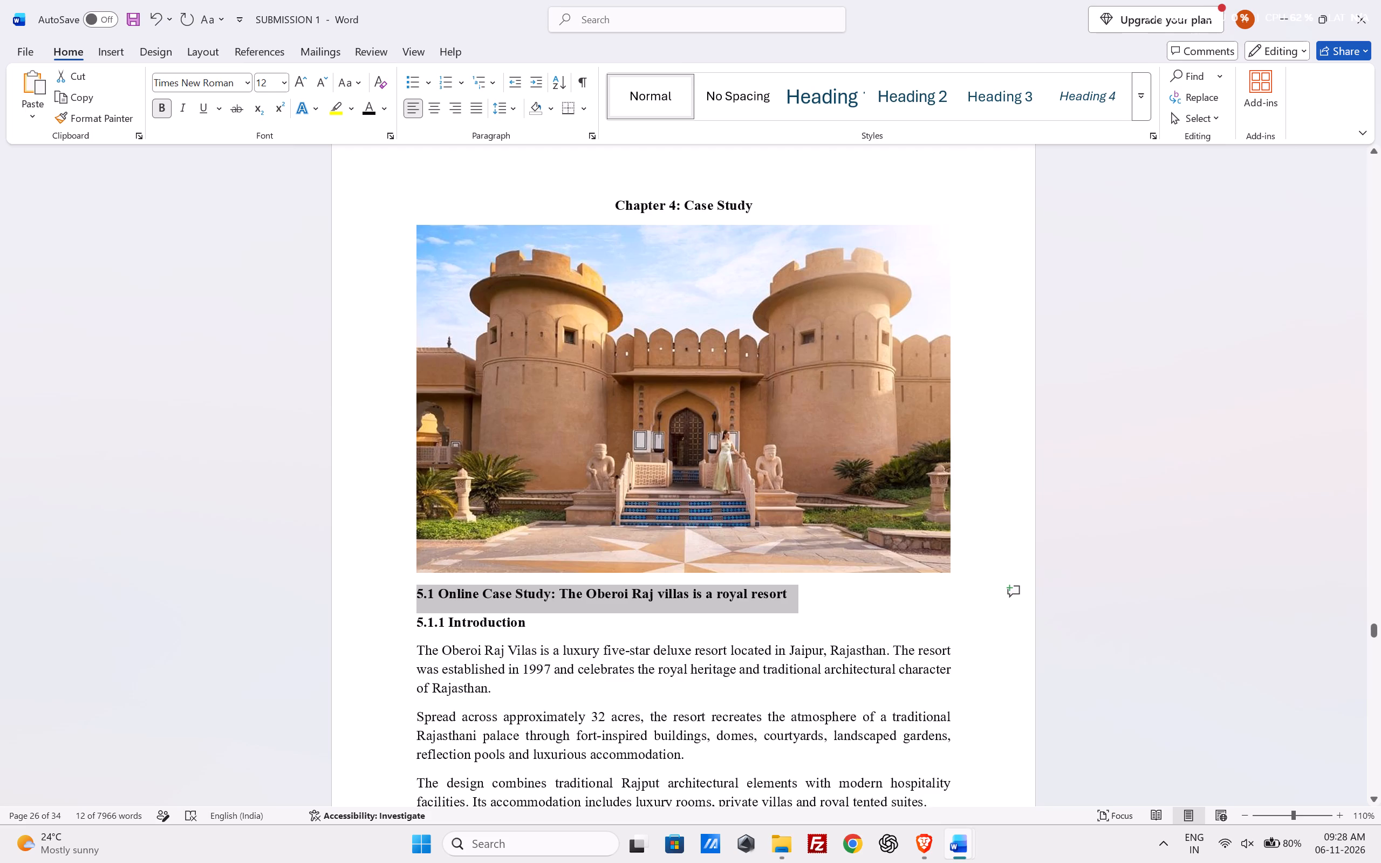
{"action": "scroll", "coordinate": [813, 522], "scroll_direction": "down", "scroll_amount": 5}
{"action": "left_click_drag", "start_coordinate": [1365, 642], "coordinate": [1376, 666]}
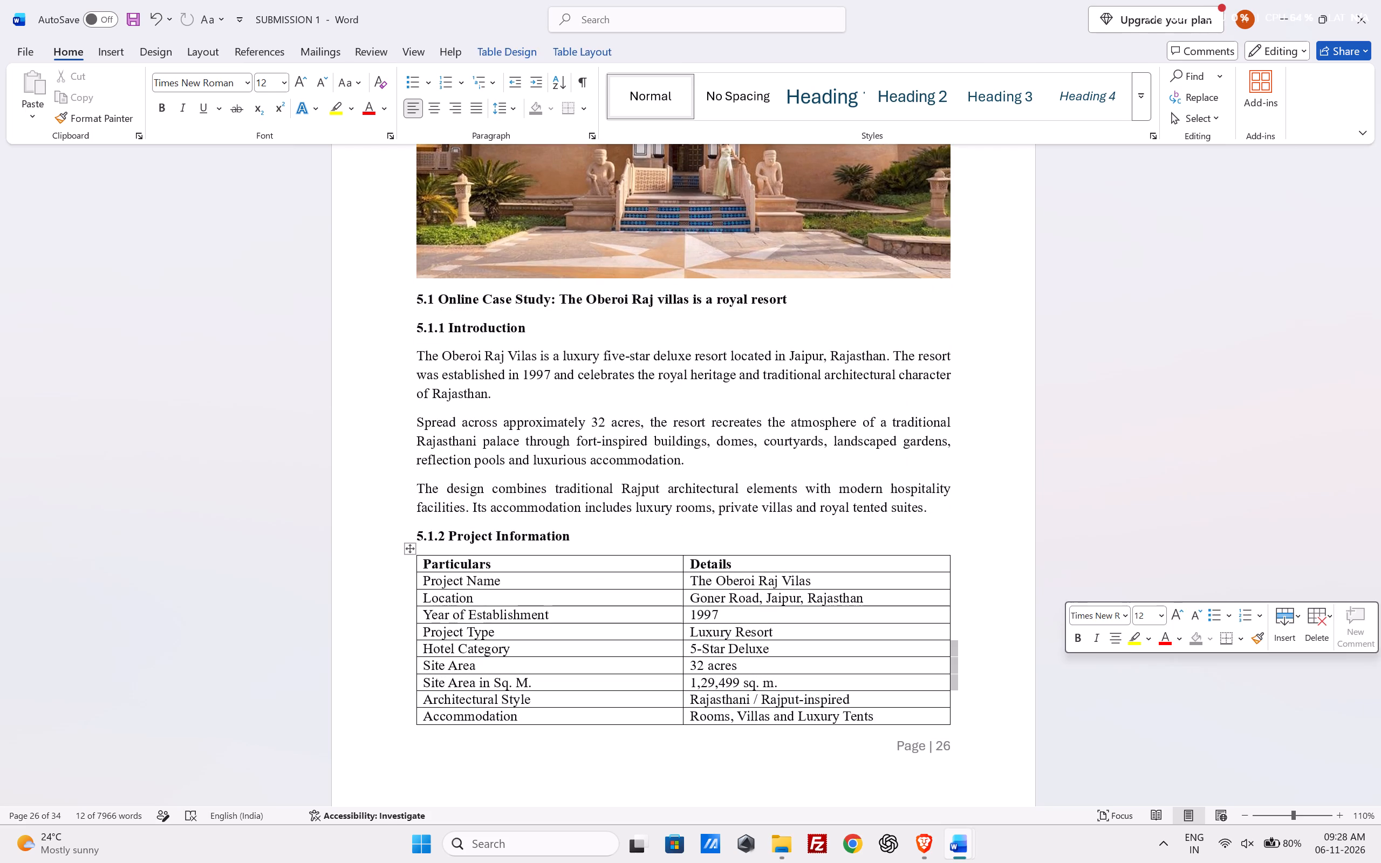
{"action": "left_click", "coordinate": [1314, 547]}
{"action": "left_click_drag", "start_coordinate": [1374, 638], "coordinate": [1355, 830]}
{"action": "scroll", "coordinate": [871, 598], "scroll_direction": "down", "scroll_amount": 2}
{"action": "left_click", "coordinate": [952, 669]}
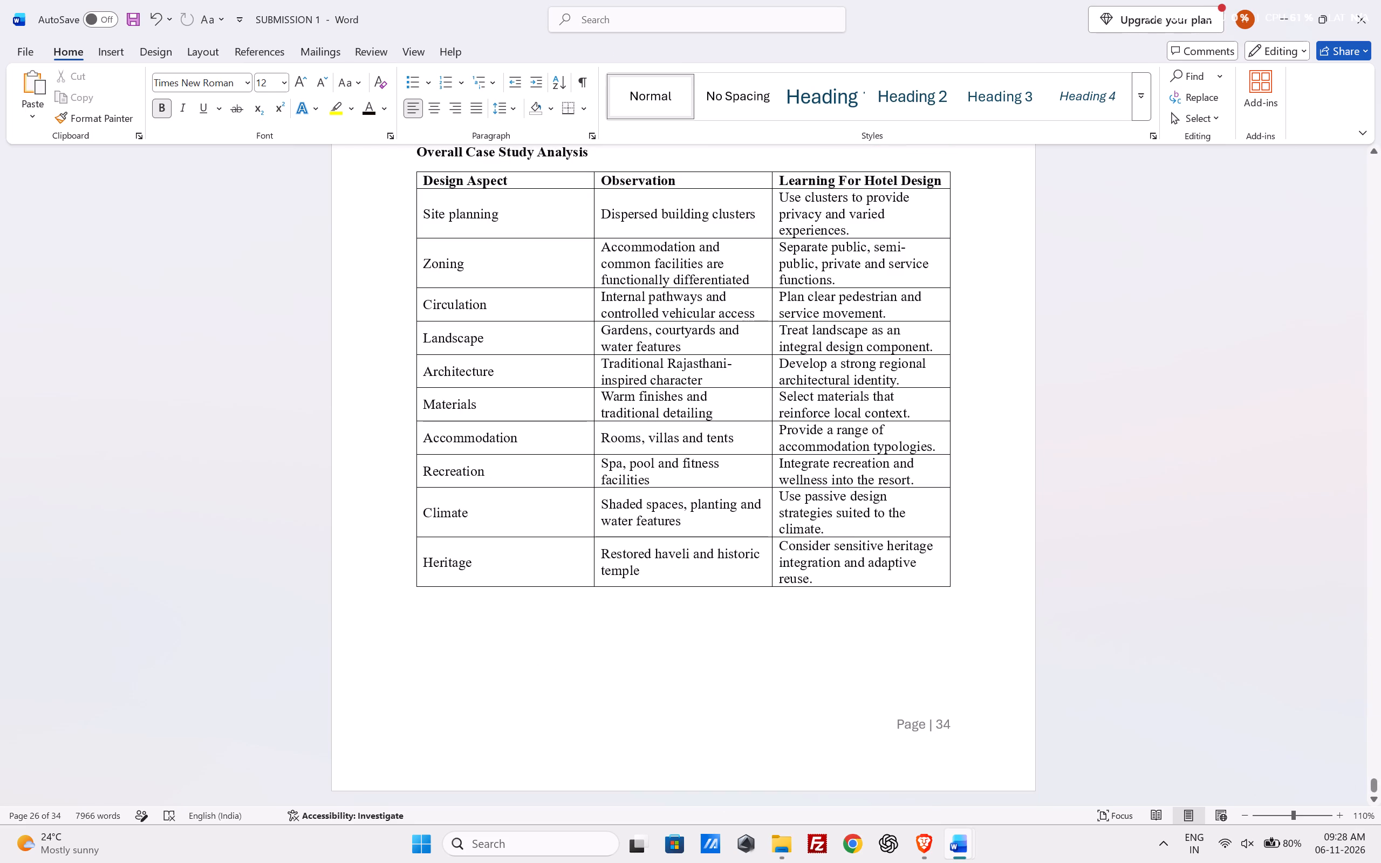
{"action": "left_click", "coordinate": [108, 56]}
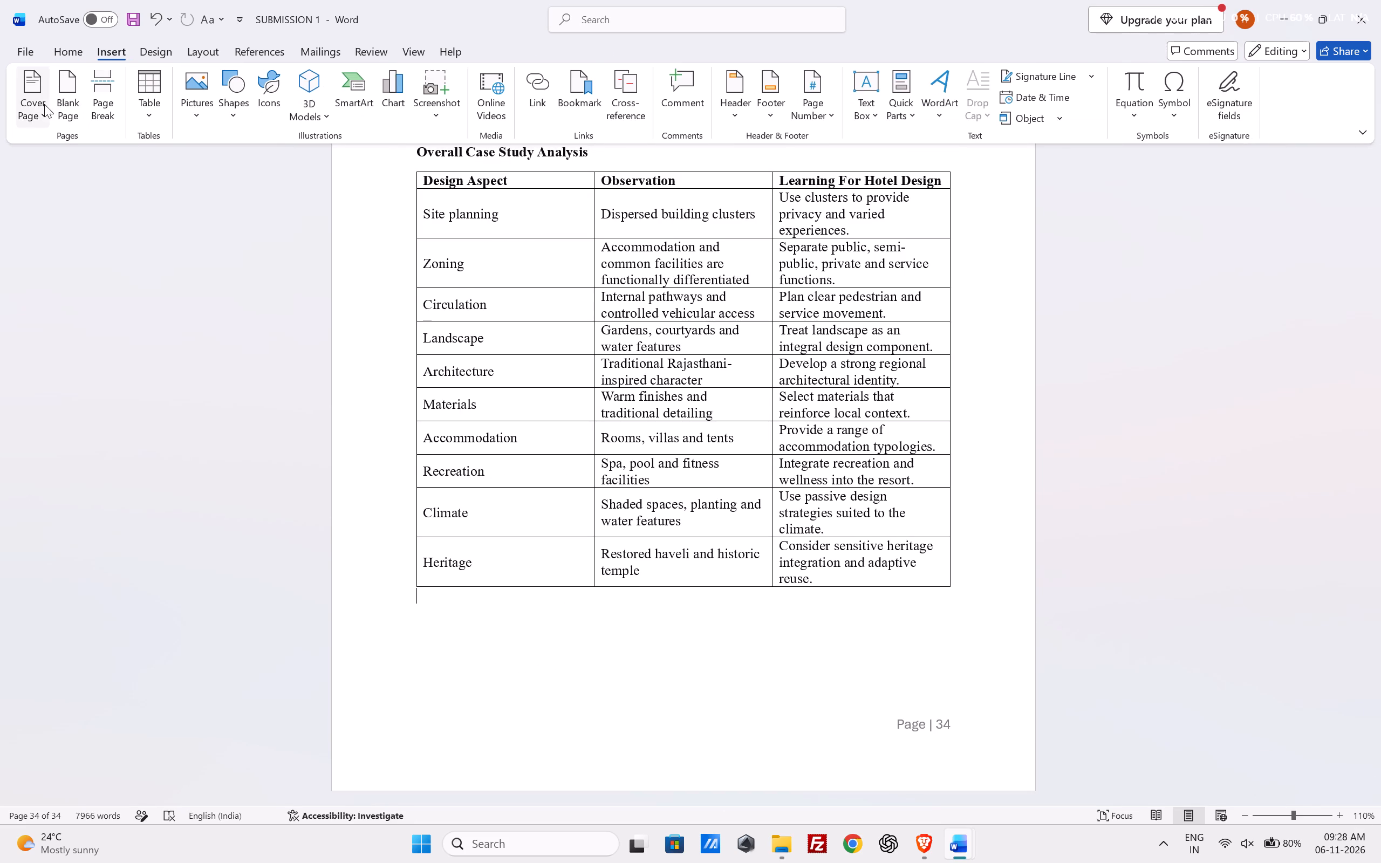
{"action": "left_click", "coordinate": [61, 81]}
{"action": "scroll", "coordinate": [654, 419], "scroll_direction": "down", "scroll_amount": 5}
{"action": "scroll", "coordinate": [587, 548], "scroll_direction": "down", "scroll_amount": 2}
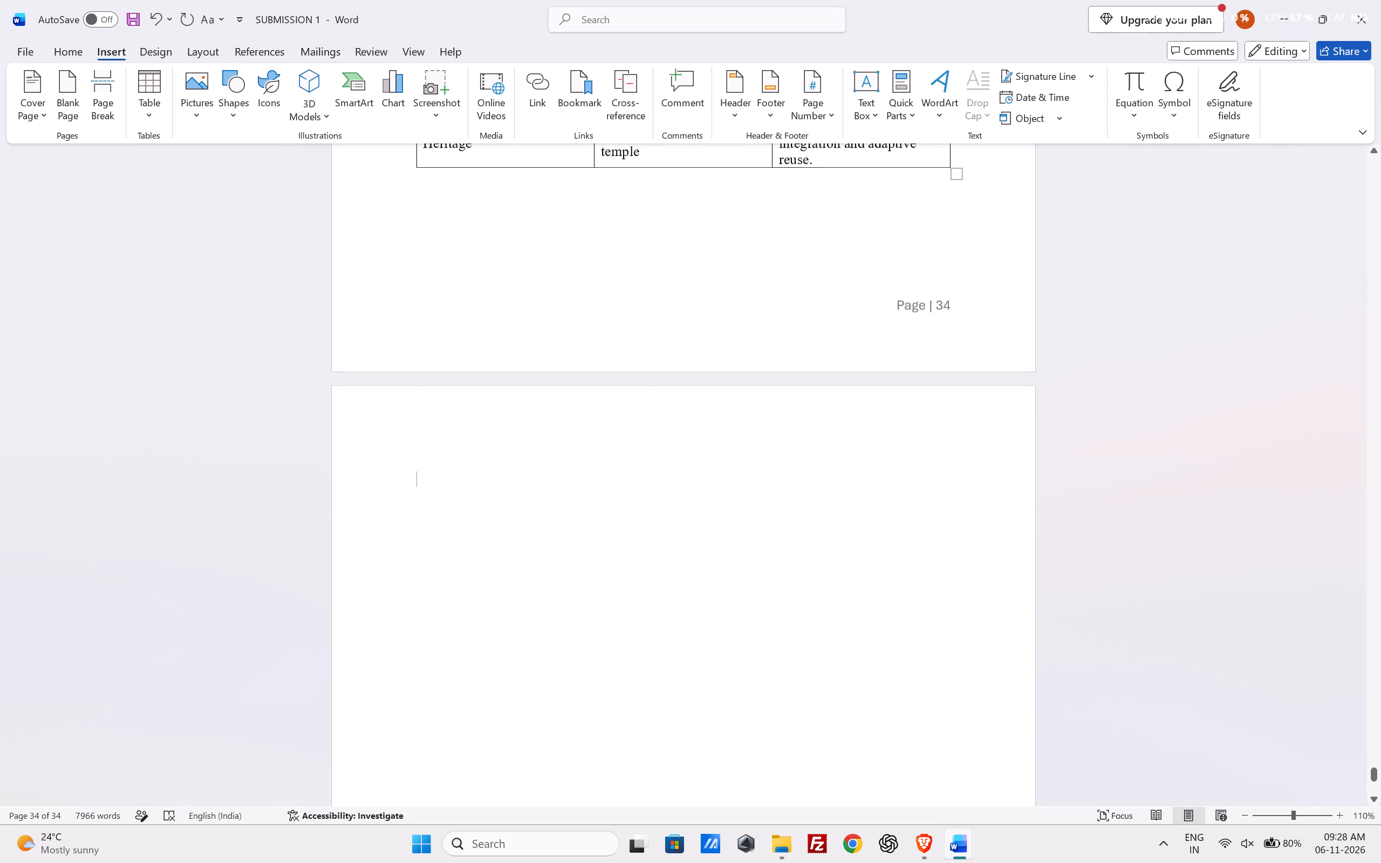
Paste the copied heading on the new page and change it to "5.1 Online Case Study: Jadhav Gadh Fort".
{"action": "key", "text": "ctrl+v"}
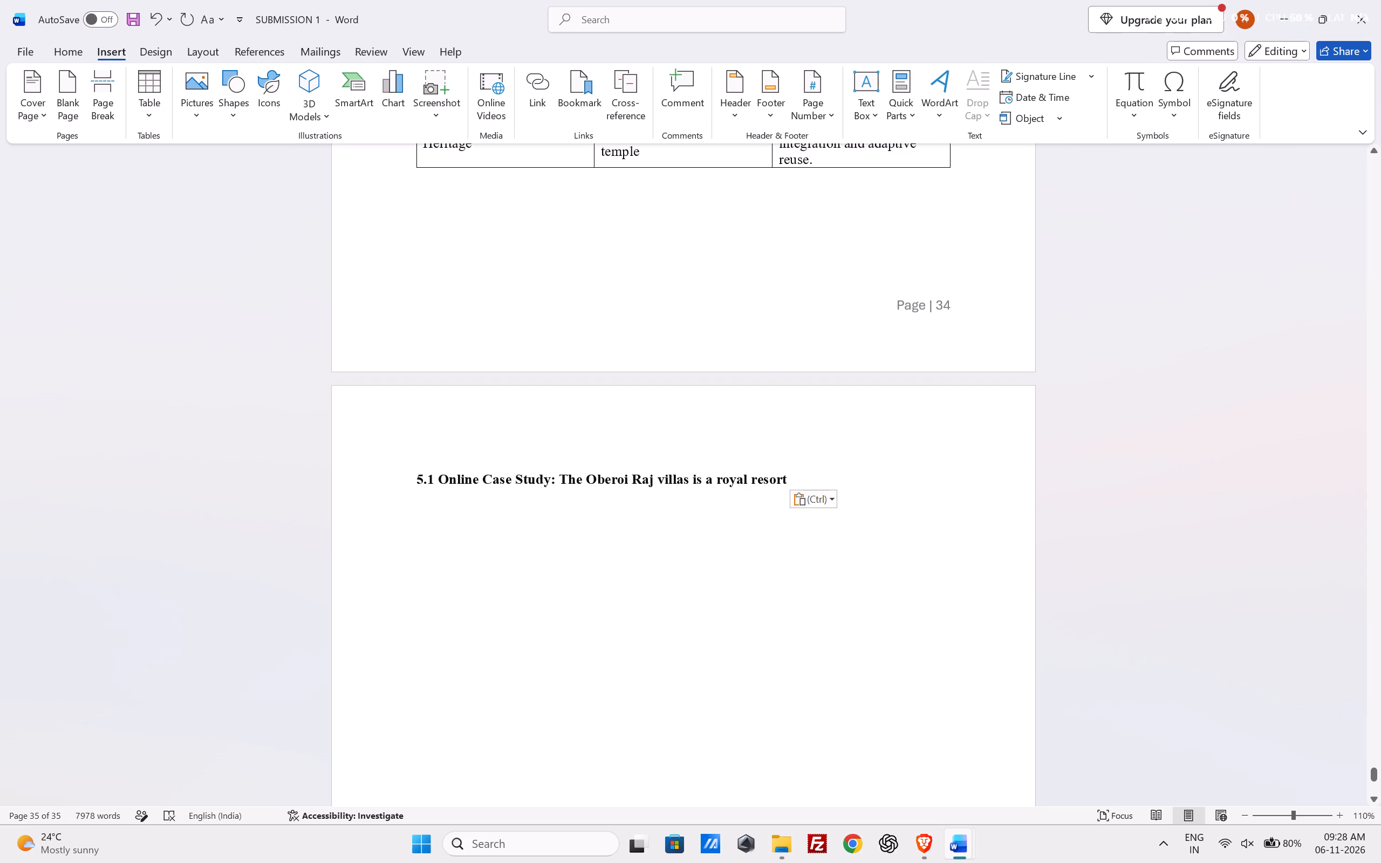
{"action": "left_click_drag", "start_coordinate": [562, 476], "coordinate": [857, 478]}
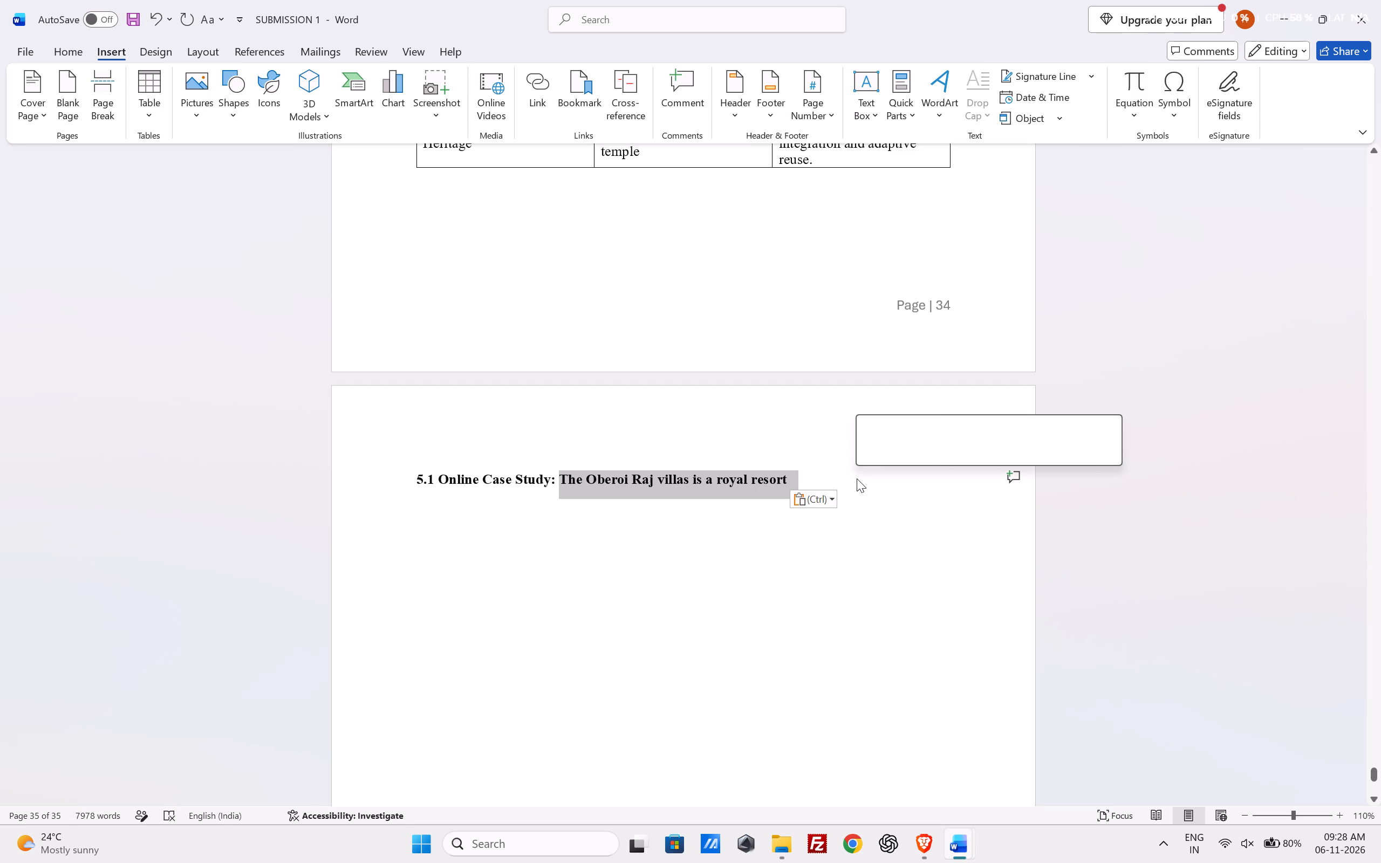
{"action": "key", "text": "j"}
{"action": "key", "text": "BackSpace"}
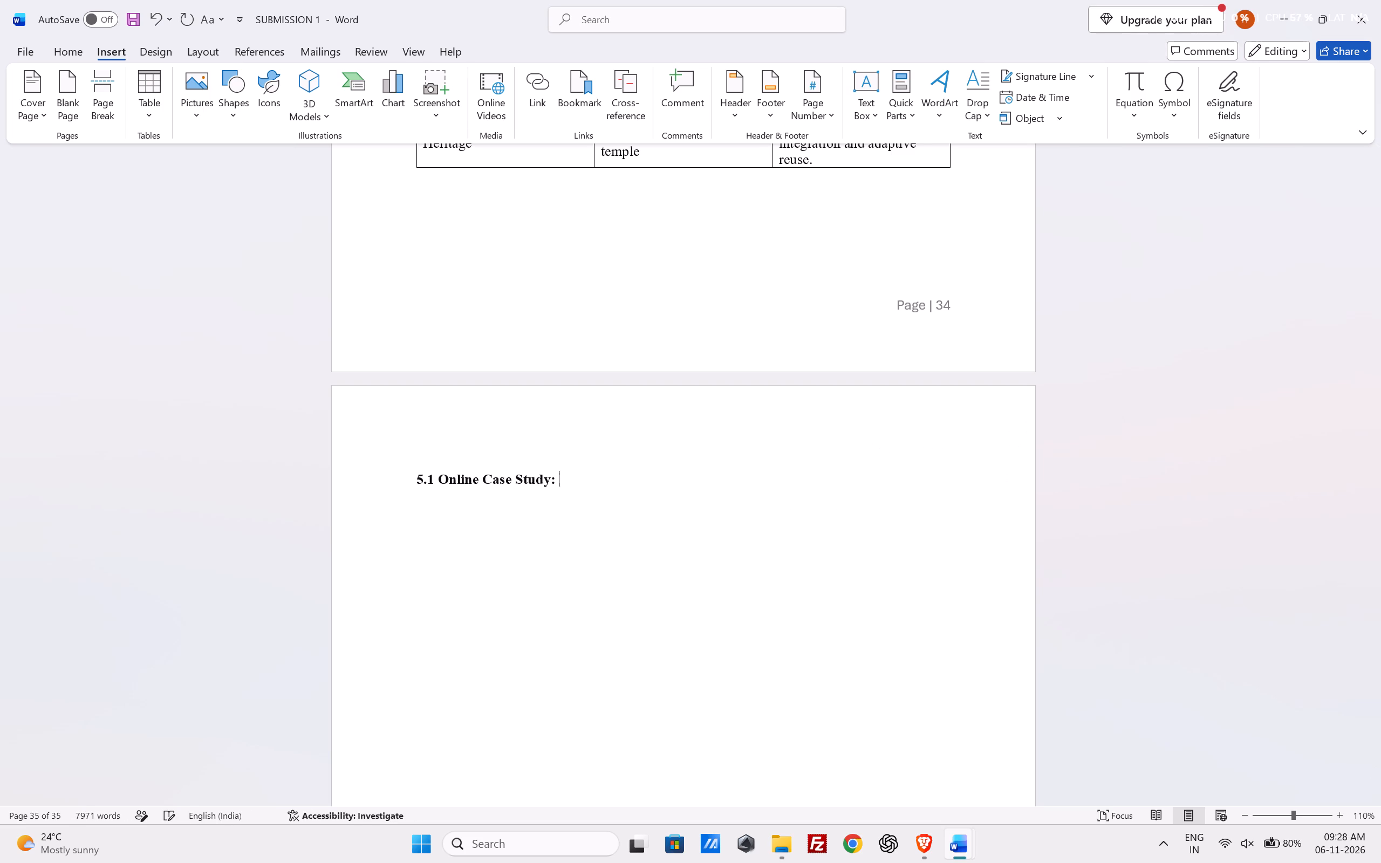
{"action": "type", "text": "JH"}
{"action": "key", "text": "shift+BackSpace"}
{"action": "type", "text": "adhav"}
{"action": "key", "text": "space"}
{"action": "type", "text": "Gadh"}
{"action": "key", "text": "space"}
{"action": "type", "text": "Fort"}
Increase the font size of the whole "5.1 Online Case Study: Jadhav Gadh Fort" heading.
{"action": "left_click", "coordinate": [631, 543]}
{"action": "left_click_drag", "start_coordinate": [797, 496], "coordinate": [790, 496]}
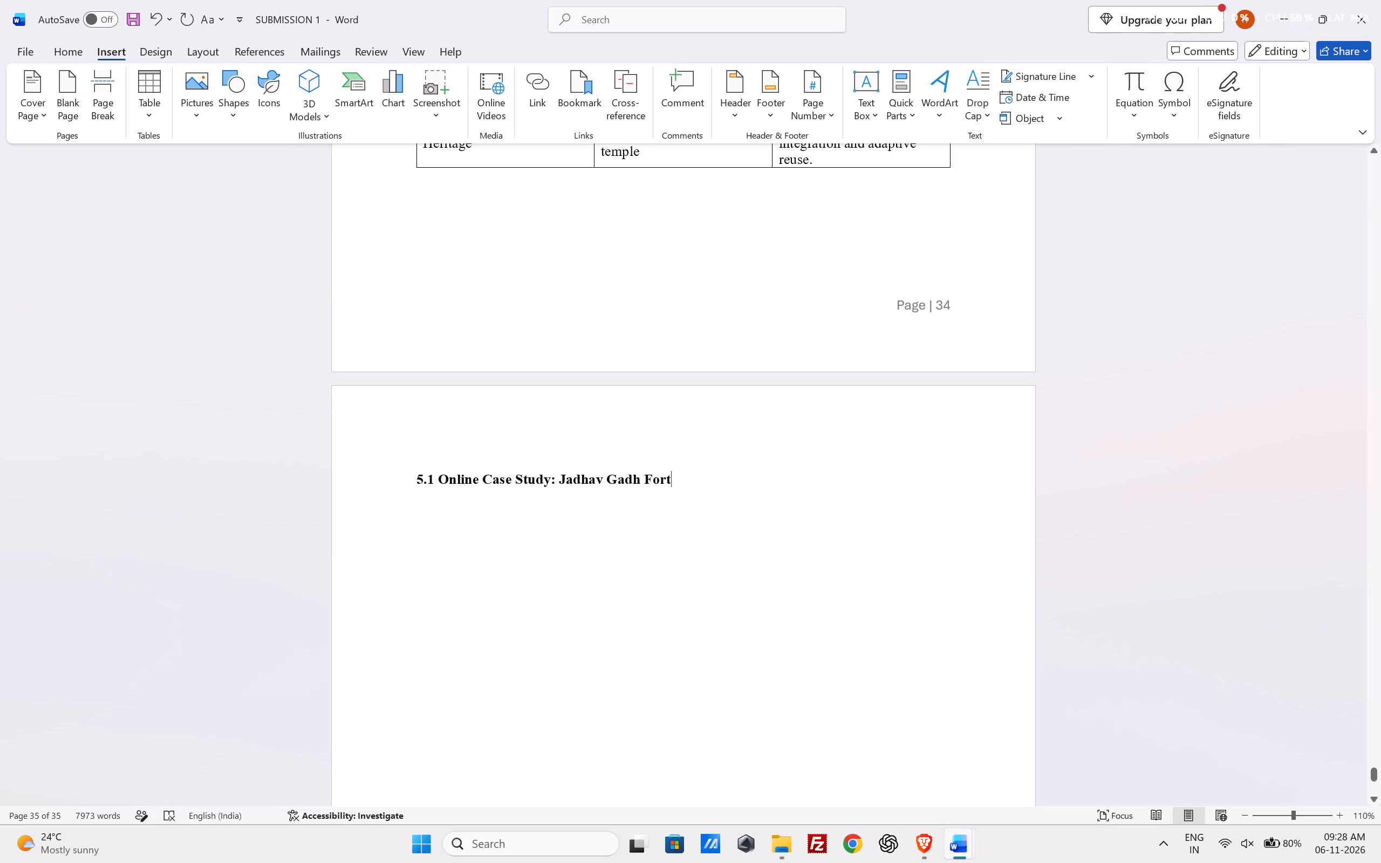
{"action": "left_click_drag", "start_coordinate": [672, 474], "coordinate": [414, 489]}
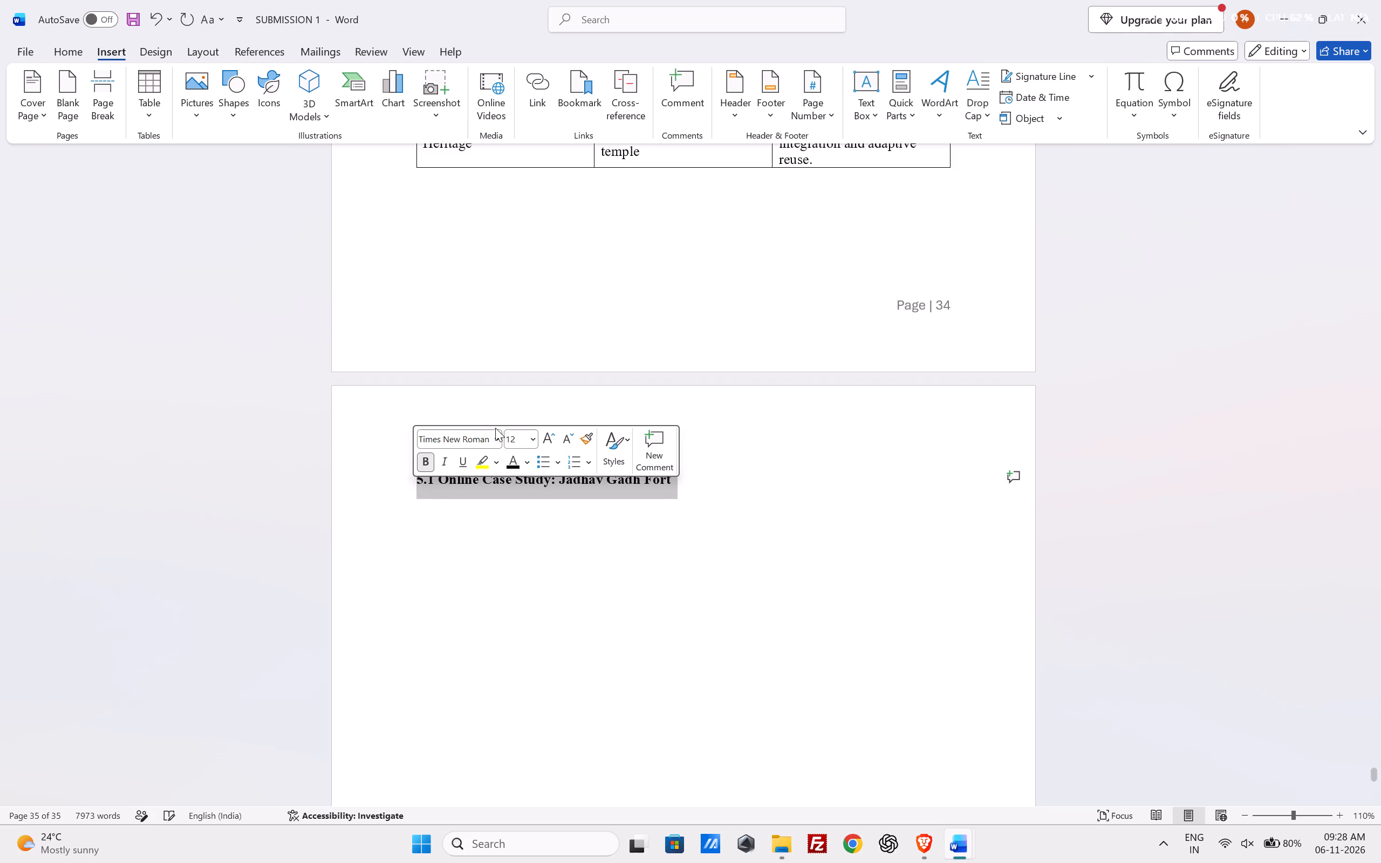
{"action": "left_click", "coordinate": [525, 436]}
{"action": "left_click", "coordinate": [530, 439]}
{"action": "left_click", "coordinate": [513, 585]}
{"action": "left_click", "coordinate": [626, 558]}
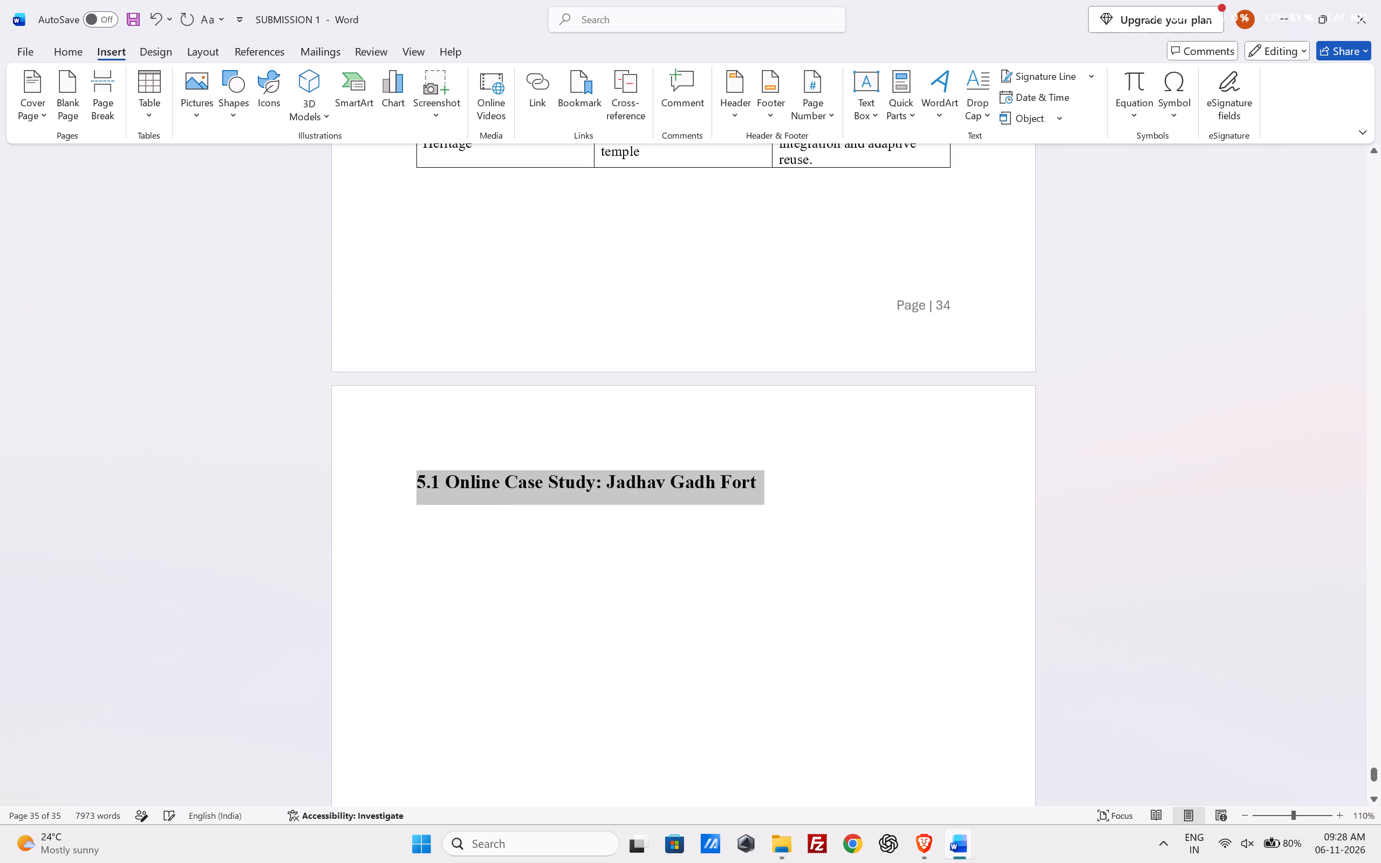
{"action": "scroll", "coordinate": [619, 483], "scroll_direction": "down", "scroll_amount": 5}
{"action": "scroll", "coordinate": [633, 464], "scroll_direction": "up", "scroll_amount": 5}
{"action": "scroll", "coordinate": [633, 464], "scroll_direction": "down", "scroll_amount": 5}
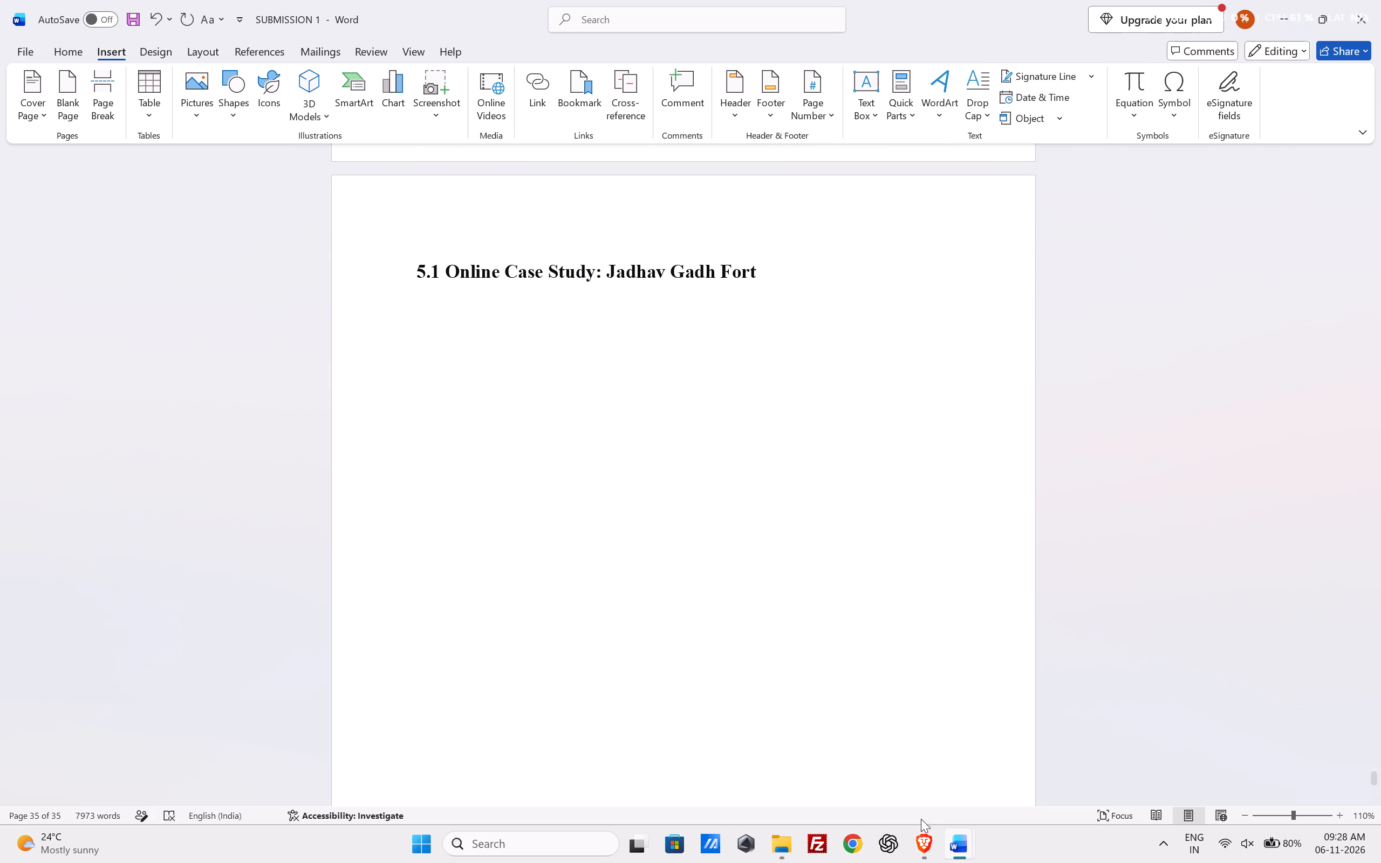
Restore the SUBMISSION 1 window to its smaller size beside the Oberoi case study document.
{"action": "left_click", "coordinate": [947, 847]}
{"action": "left_click", "coordinate": [896, 750]}
{"action": "left_click", "coordinate": [1330, 15]}
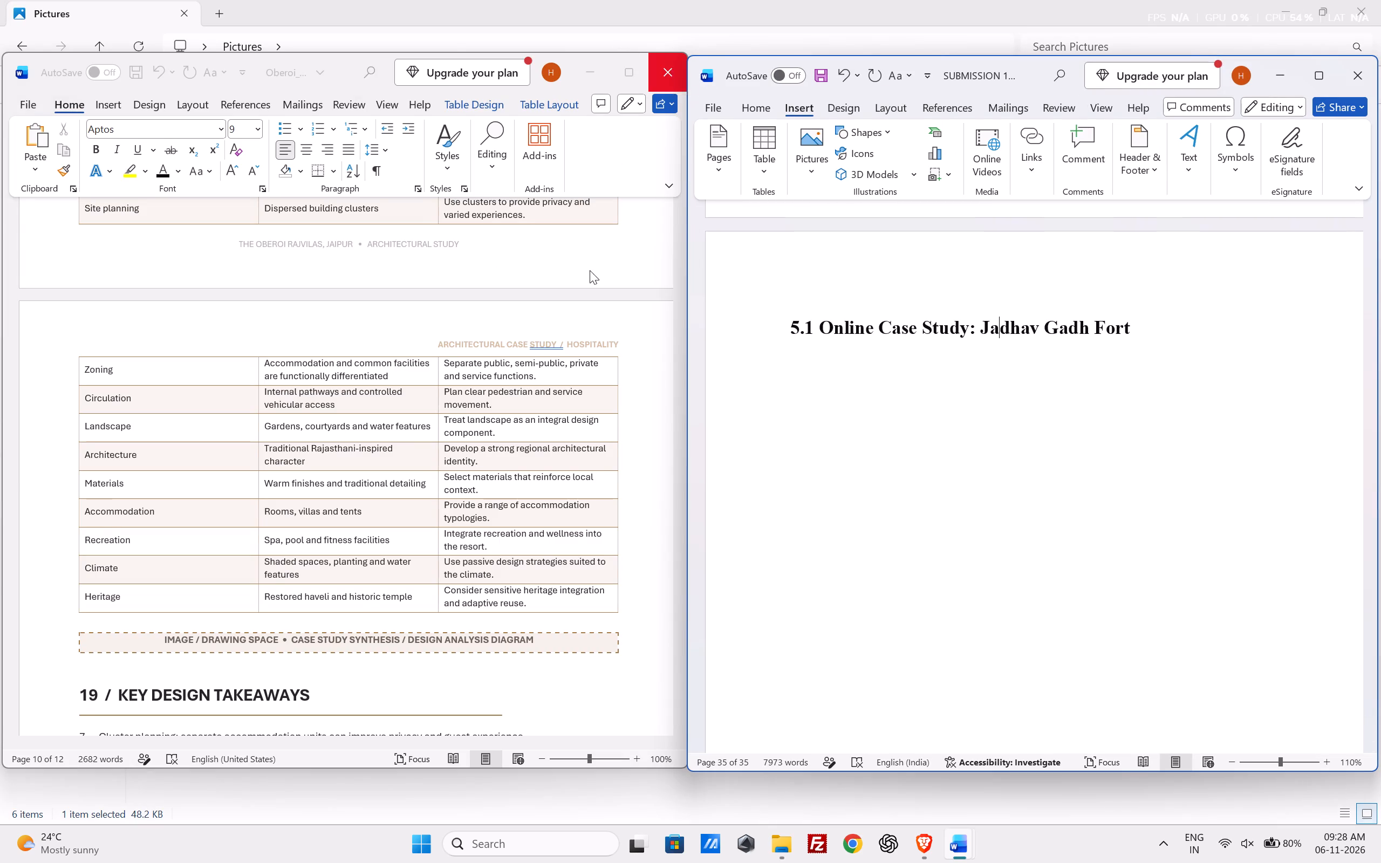
Close the Oberoi_Rajvilas_Architectural_Case_Study document without saving its changes.
{"action": "scroll", "coordinate": [590, 270], "scroll_direction": "up", "scroll_amount": 6}
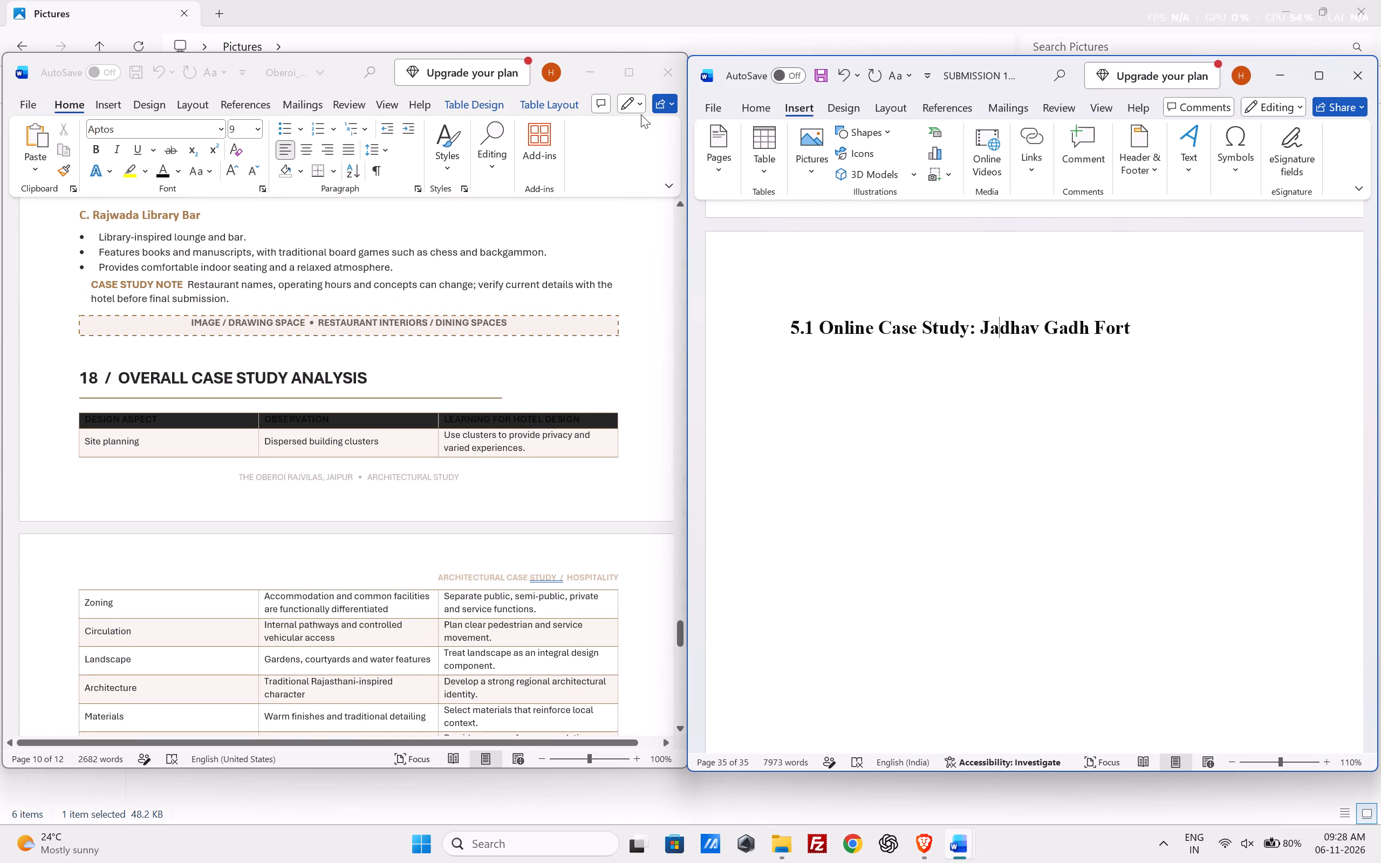
{"action": "left_click", "coordinate": [678, 70]}
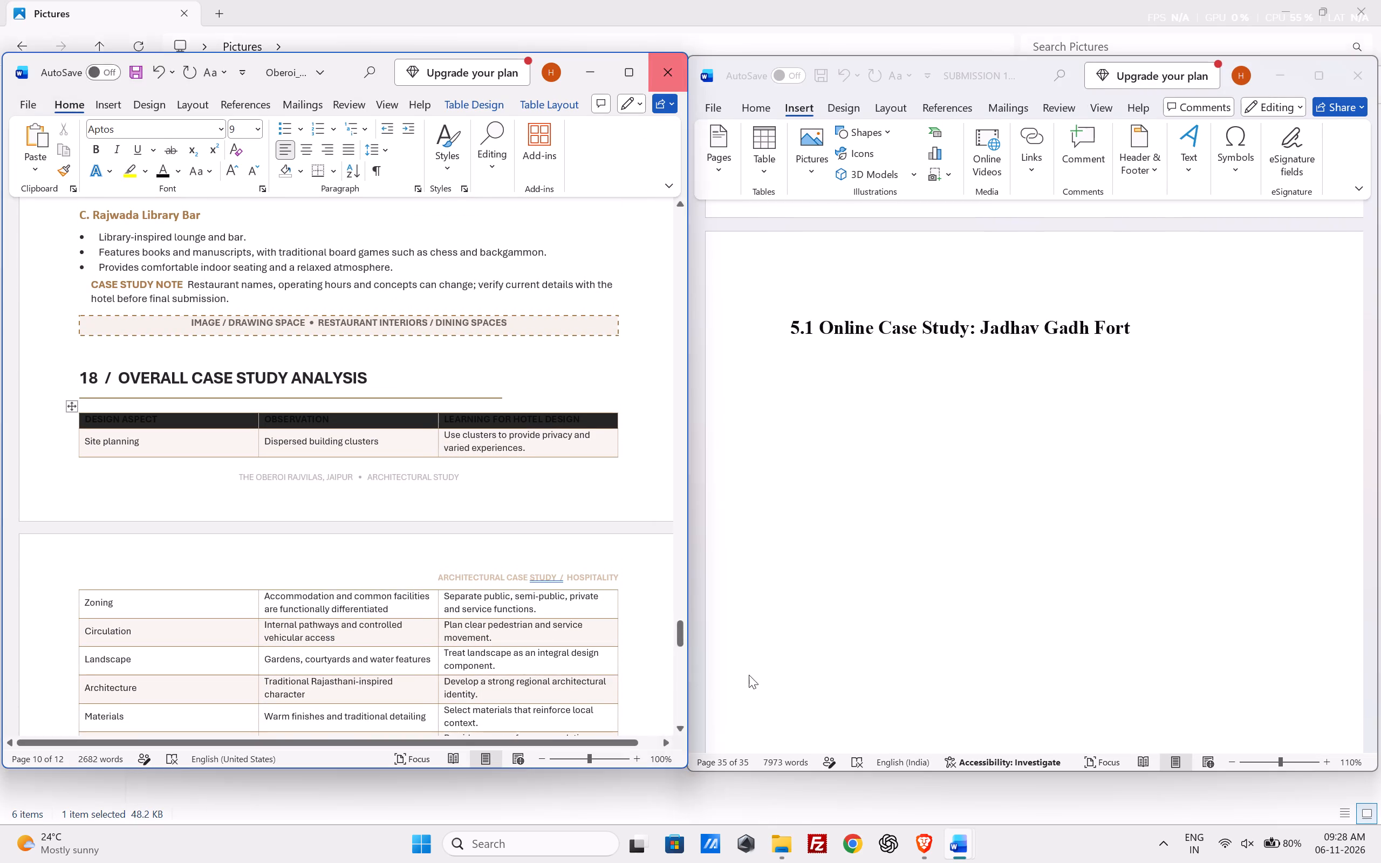
{"action": "left_click", "coordinate": [399, 543]}
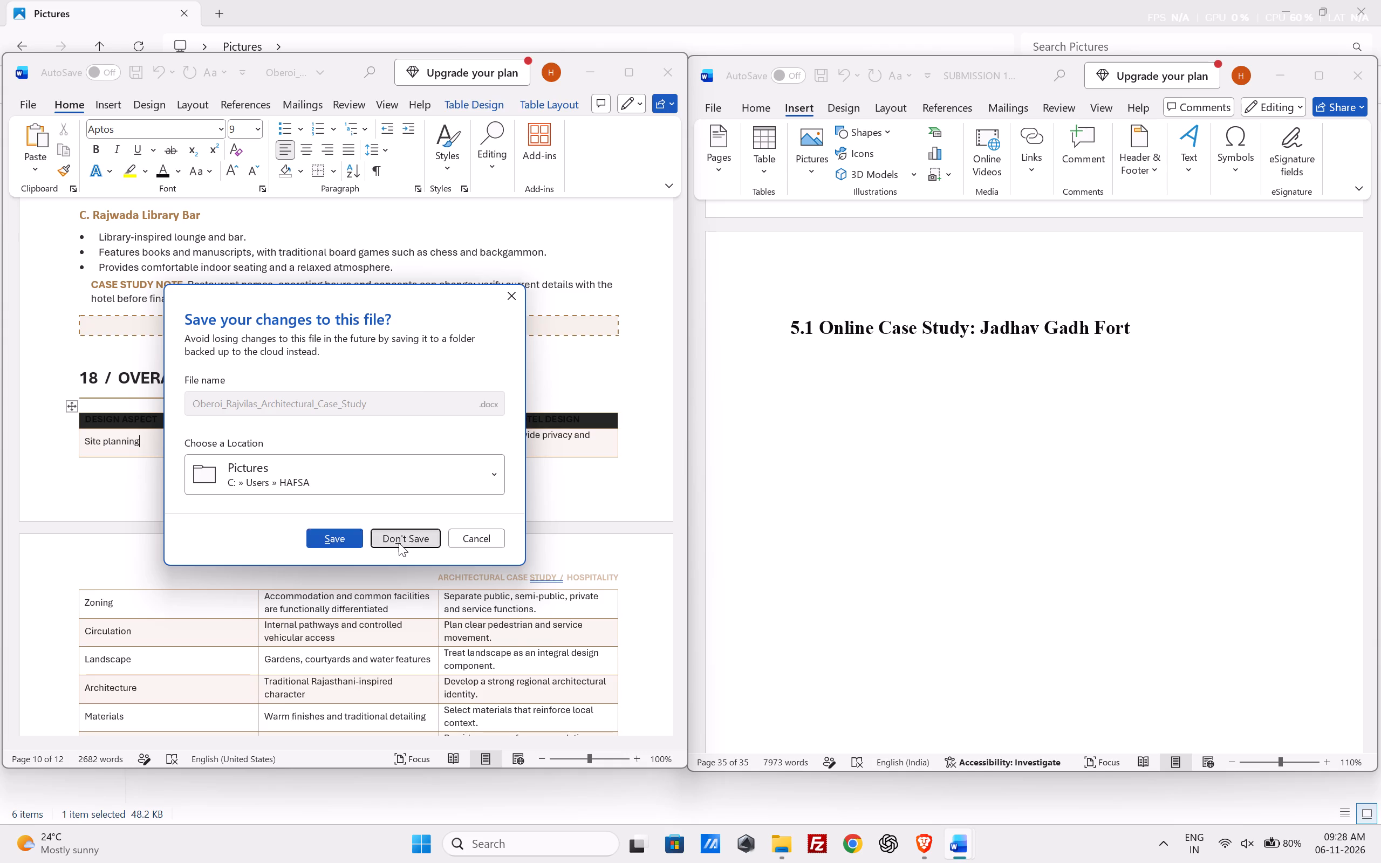
Open the document Fort_Jadhavgadh_Case_Study_Bordered_Tables_Image_Spaces from the Pictures folder in File Explorer.
{"action": "left_click", "coordinate": [788, 840]}
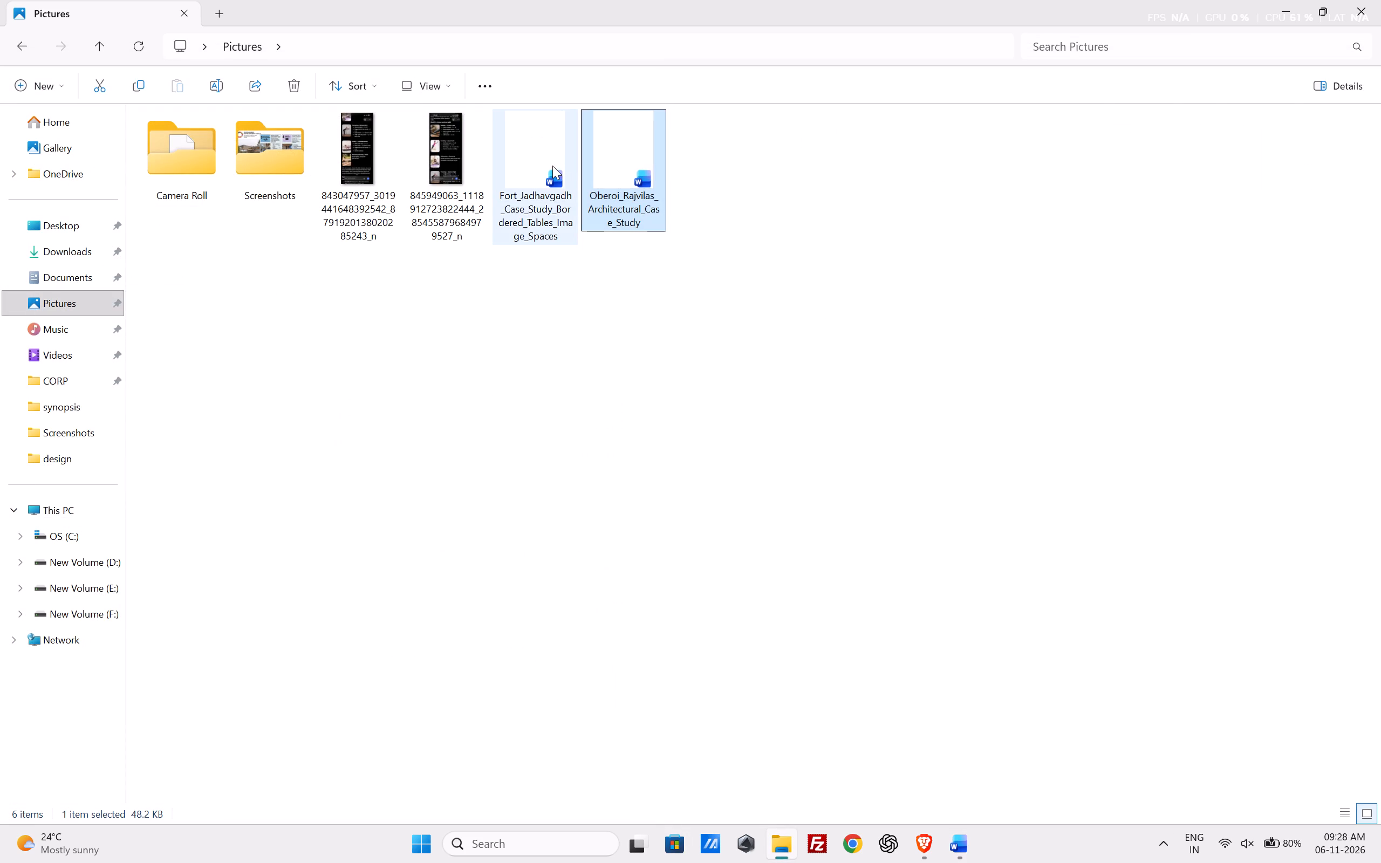
{"action": "double_click", "coordinate": [552, 166]}
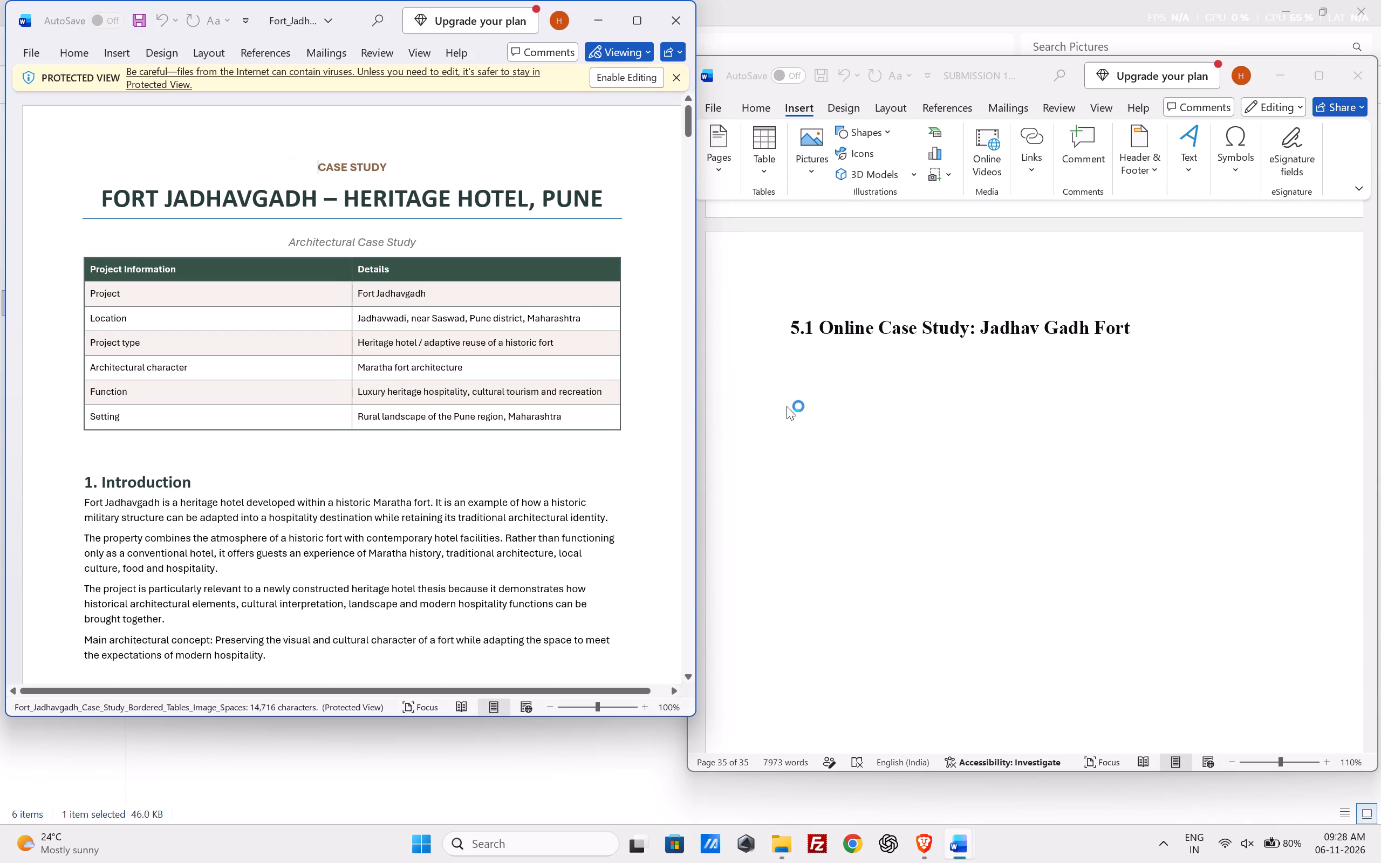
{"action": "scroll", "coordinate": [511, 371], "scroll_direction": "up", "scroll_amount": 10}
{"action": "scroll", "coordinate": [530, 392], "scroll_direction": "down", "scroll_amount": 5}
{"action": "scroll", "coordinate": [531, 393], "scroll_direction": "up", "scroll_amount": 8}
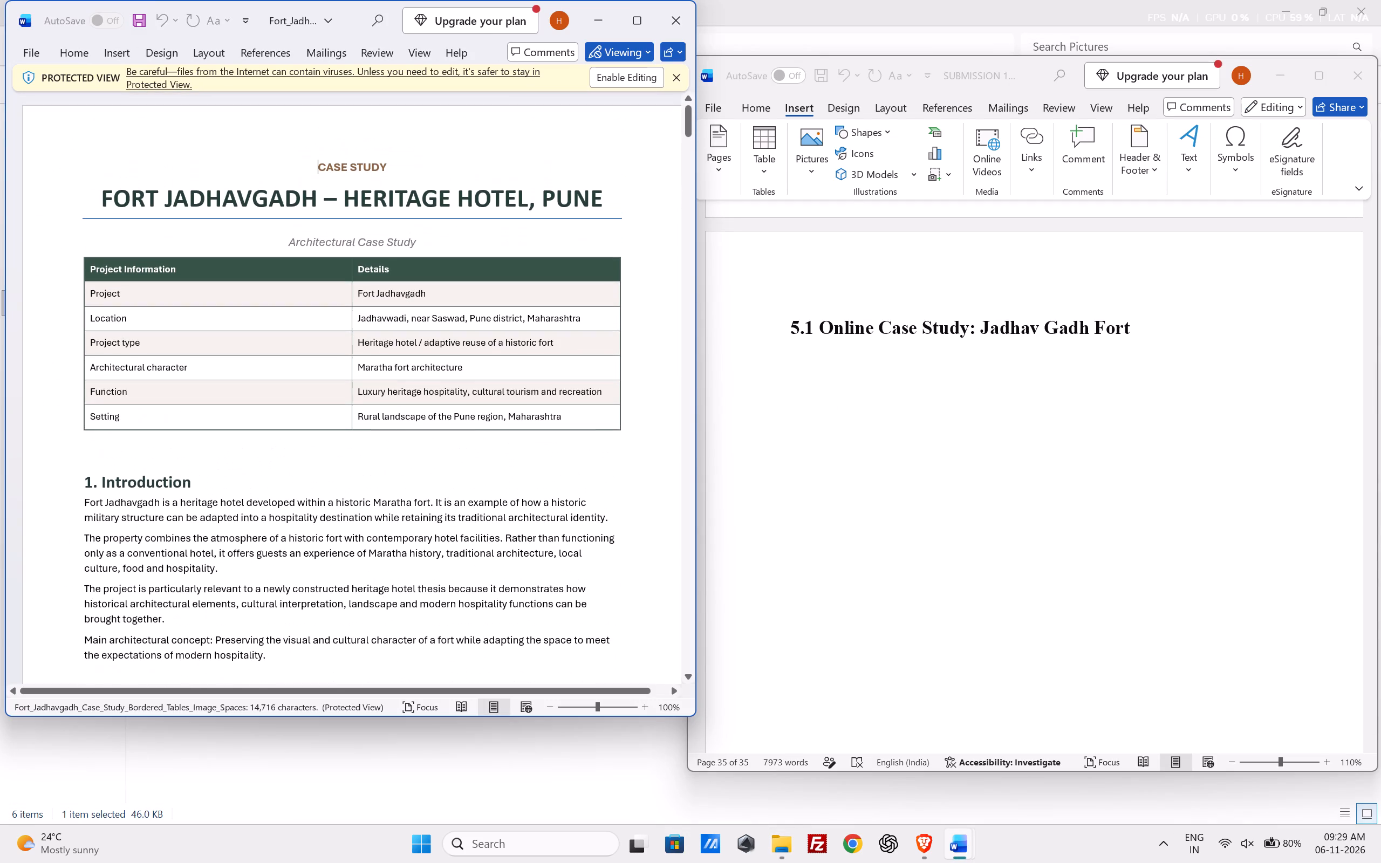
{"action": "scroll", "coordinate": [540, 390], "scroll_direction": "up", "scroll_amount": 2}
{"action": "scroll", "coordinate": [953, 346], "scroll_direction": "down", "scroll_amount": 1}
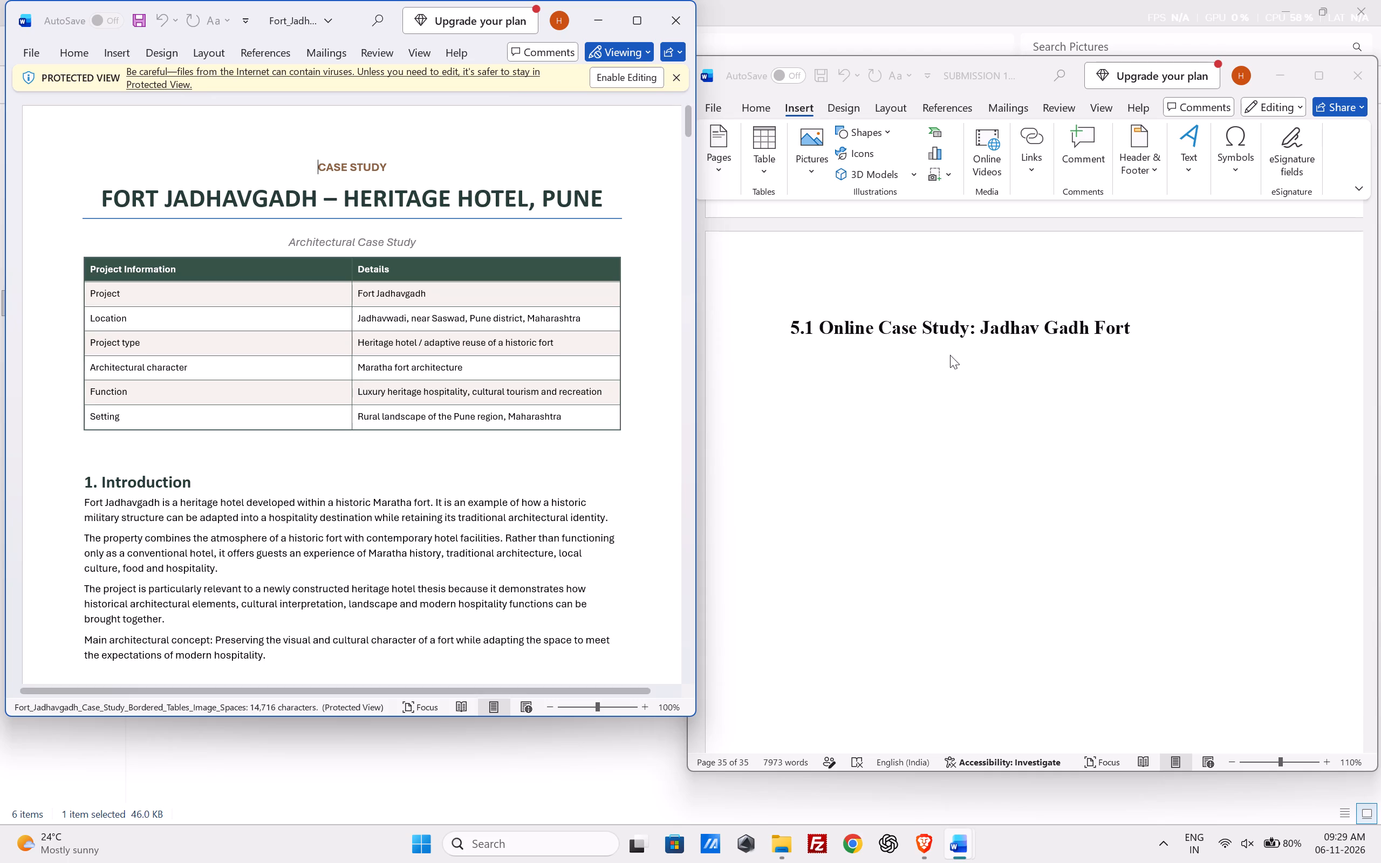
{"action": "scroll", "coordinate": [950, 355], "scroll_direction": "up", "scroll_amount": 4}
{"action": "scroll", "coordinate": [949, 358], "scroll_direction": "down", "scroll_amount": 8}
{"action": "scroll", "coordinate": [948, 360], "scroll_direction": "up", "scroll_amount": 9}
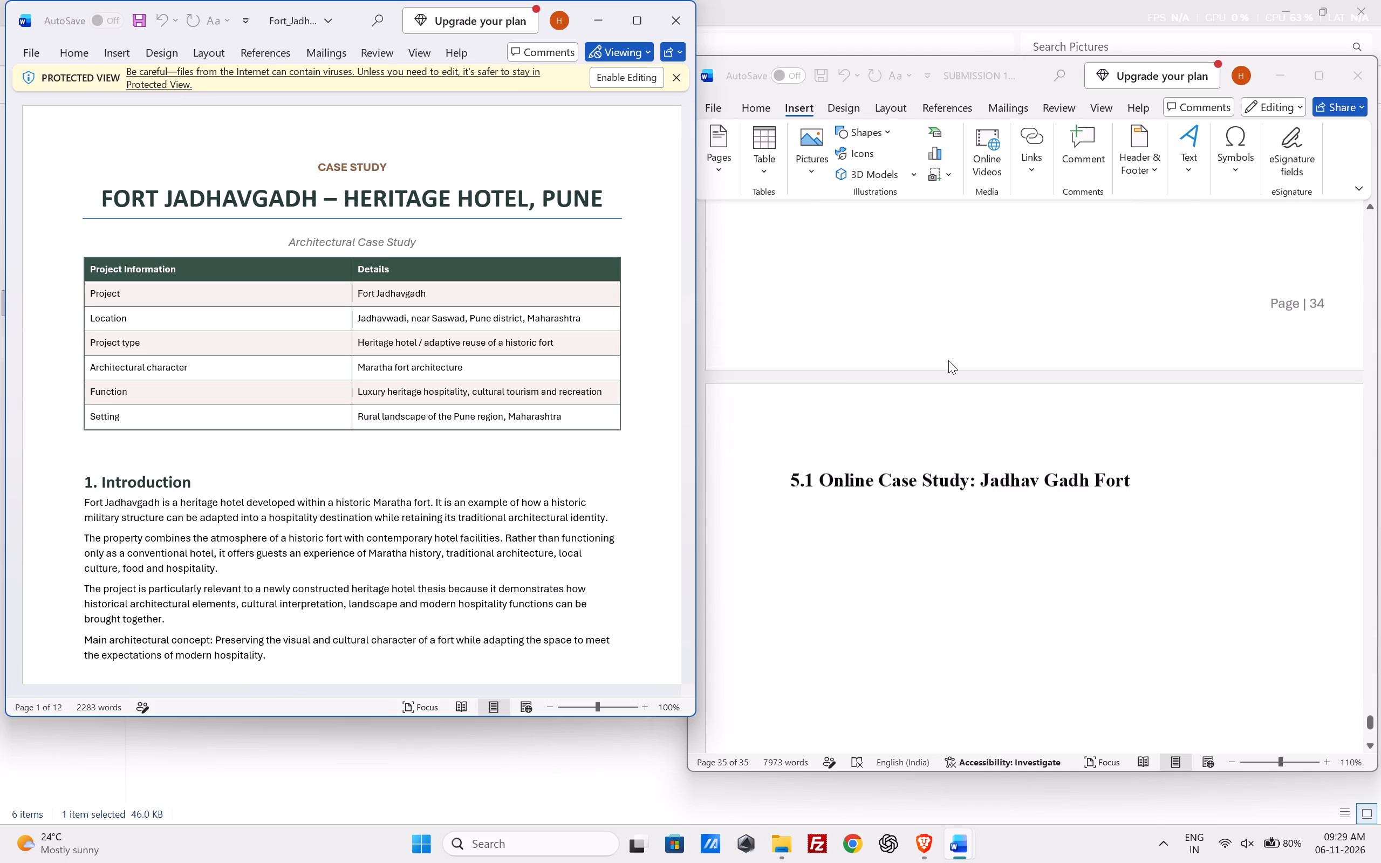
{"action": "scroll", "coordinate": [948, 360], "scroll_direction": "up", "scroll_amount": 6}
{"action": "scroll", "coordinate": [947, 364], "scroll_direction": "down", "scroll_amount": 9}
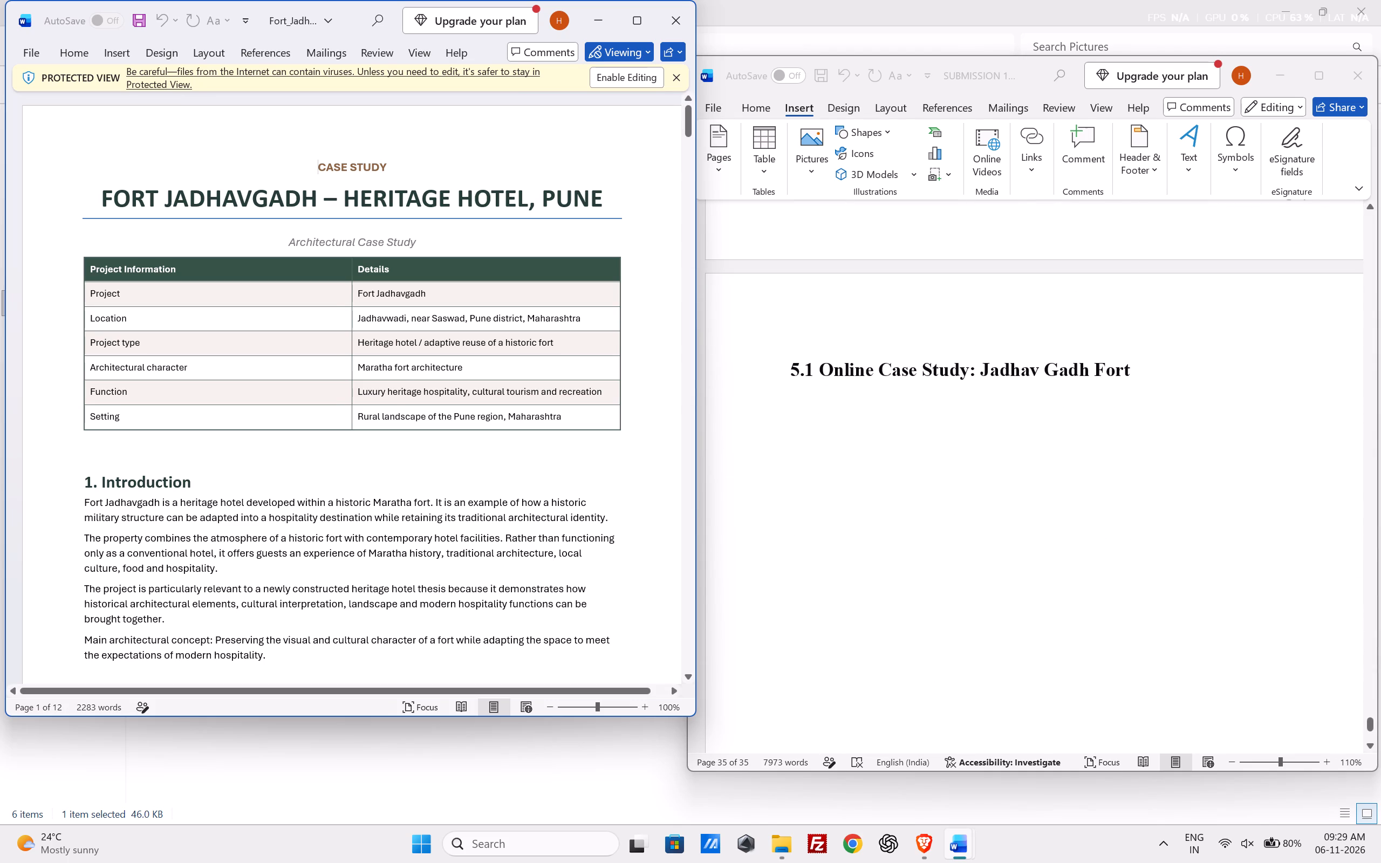
Narrow the Fort Jadhavgadh case study window so that it sits clear of the SUBMISSION 1 window.
{"action": "left_click_drag", "start_coordinate": [700, 283], "coordinate": [666, 289]}
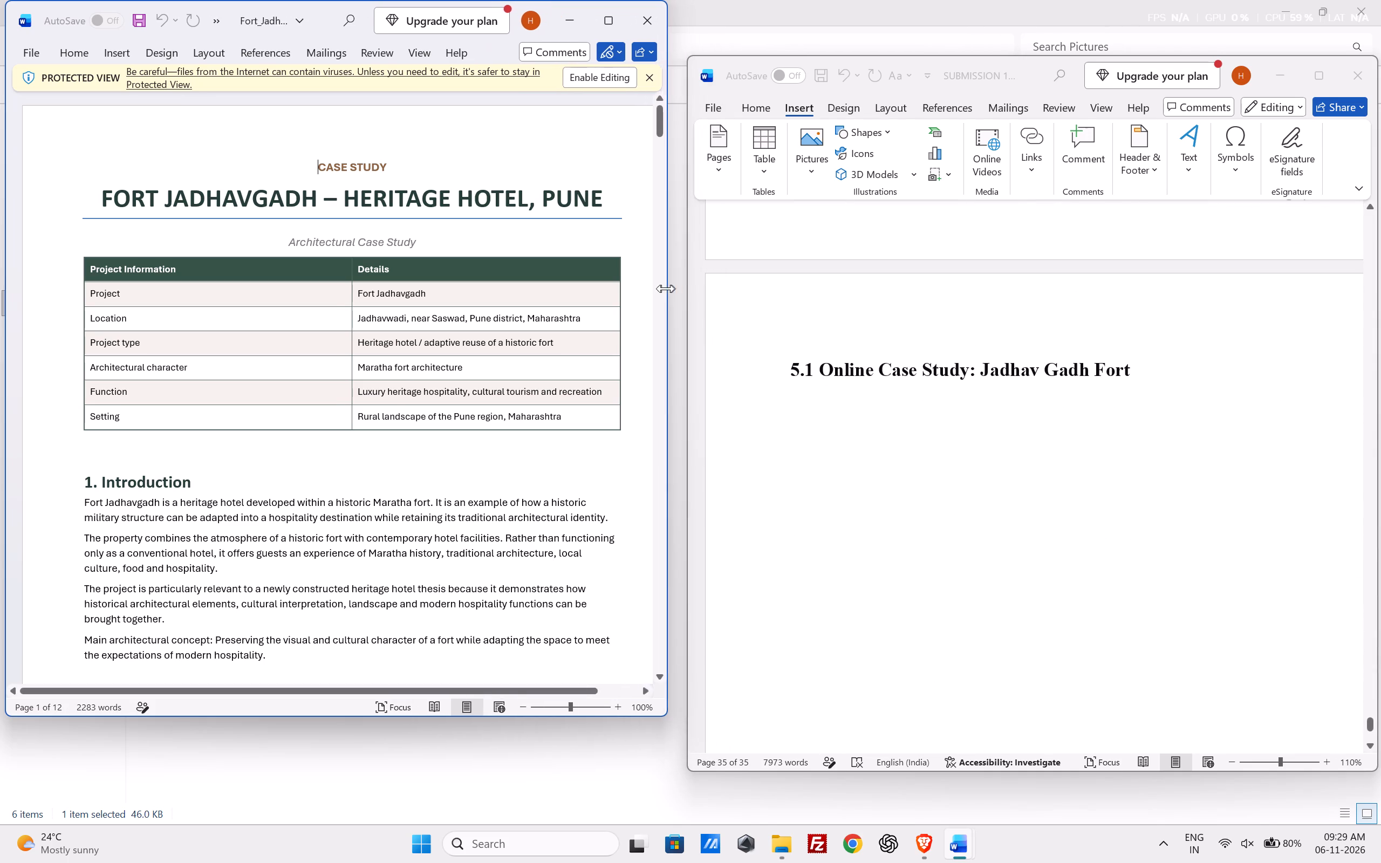
{"action": "left_click_drag", "start_coordinate": [666, 289], "coordinate": [670, 287]}
{"action": "scroll", "coordinate": [418, 296], "scroll_direction": "down", "scroll_amount": 1}
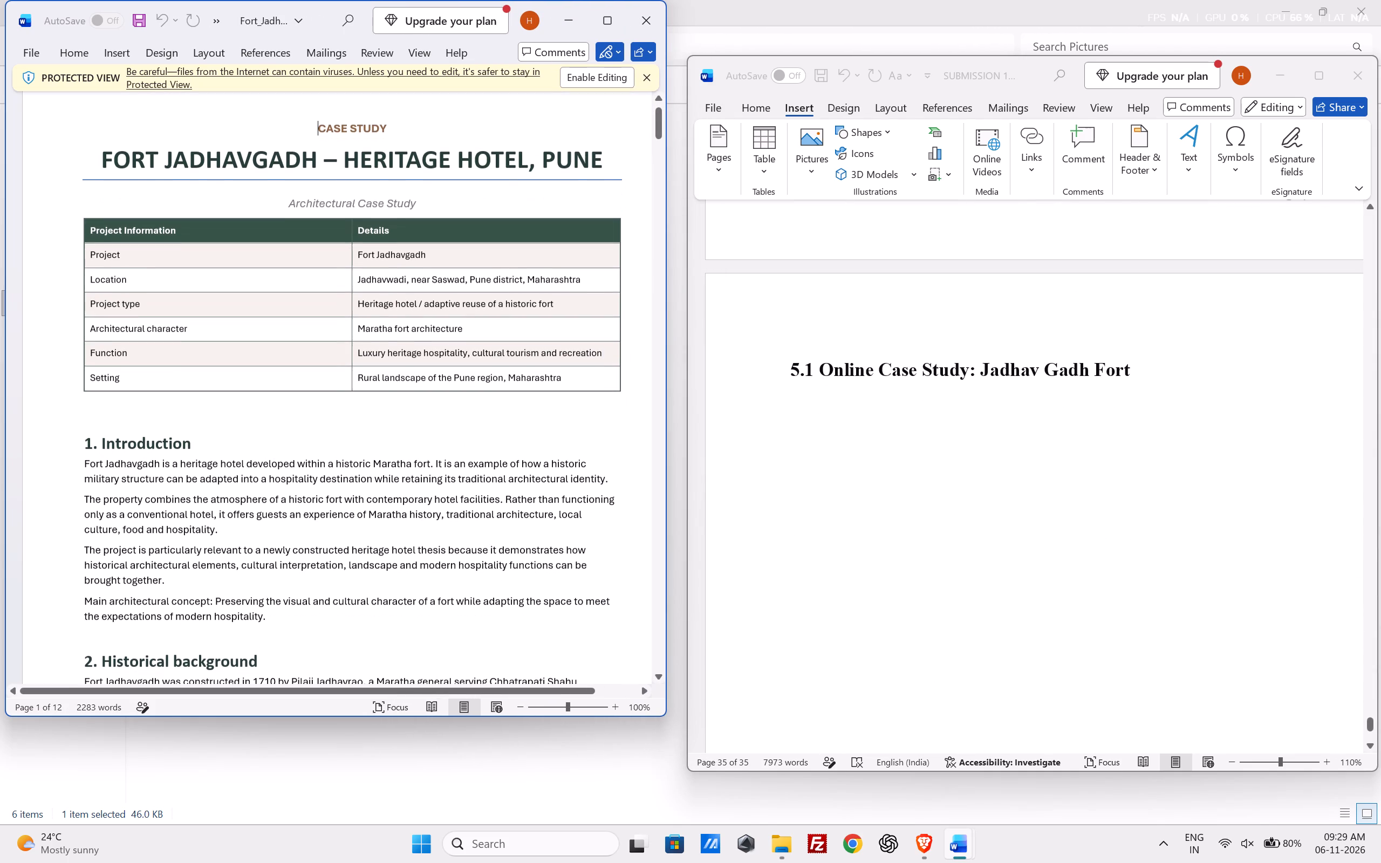
Review the Chapter 4 case study layout for The Oberoi Raj Vilas in SUBMISSION 1 against the opening sections of the Fort Jadhavgadh document.
{"action": "scroll", "coordinate": [861, 345], "scroll_direction": "up", "scroll_amount": 11}
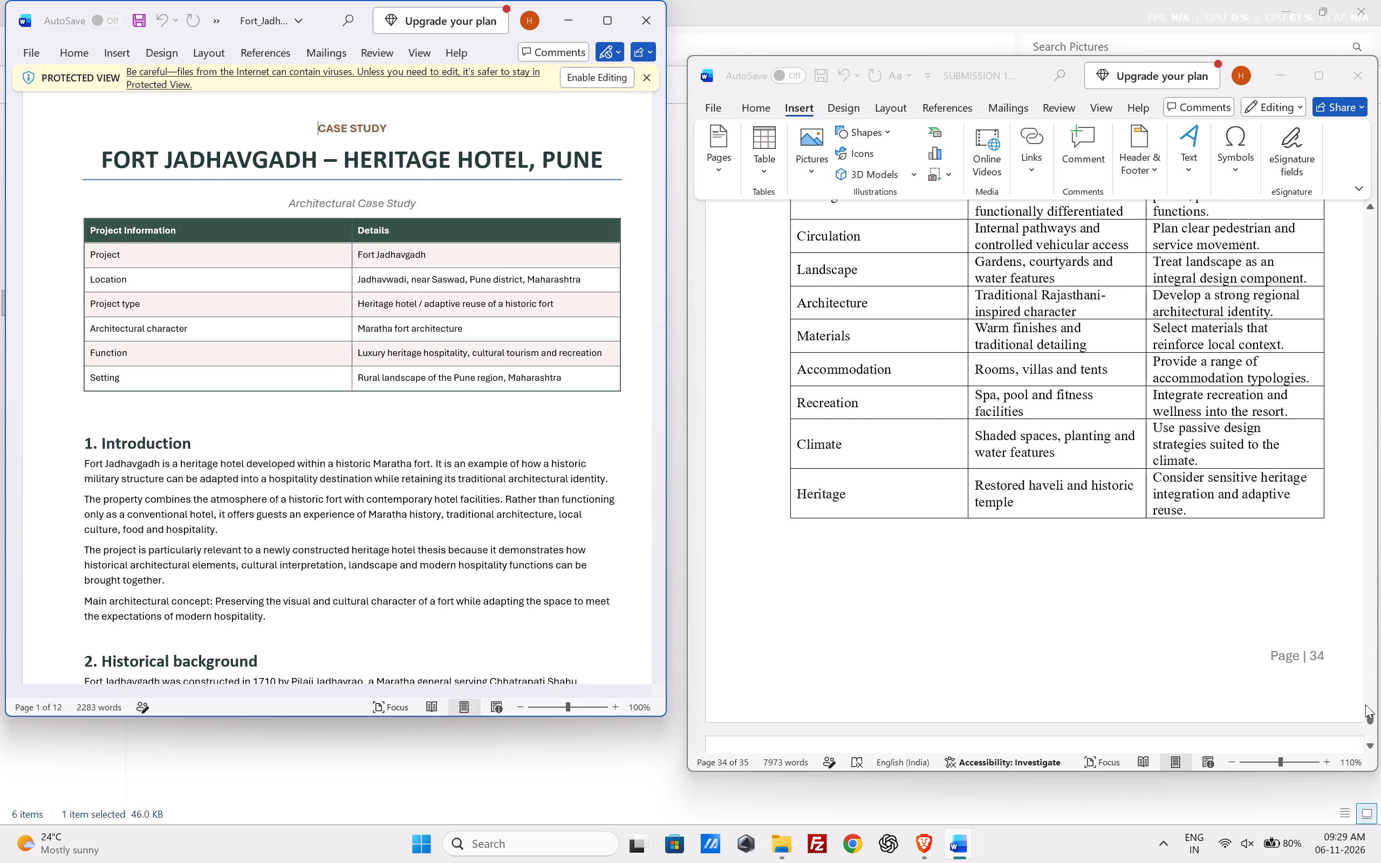
{"action": "left_click_drag", "start_coordinate": [1369, 717], "coordinate": [1359, 401]}
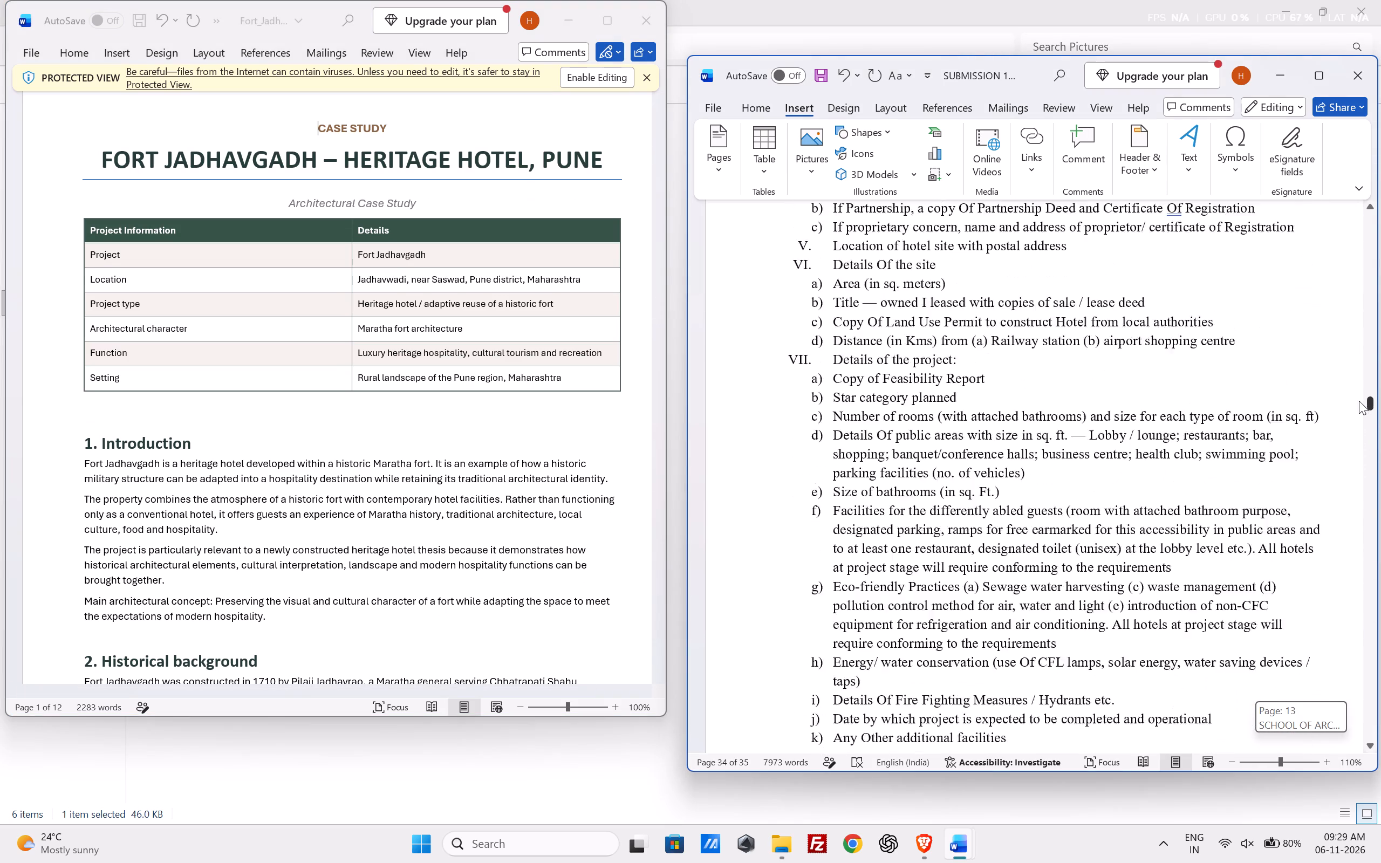
{"action": "left_click_drag", "start_coordinate": [1359, 401], "coordinate": [1359, 385]}
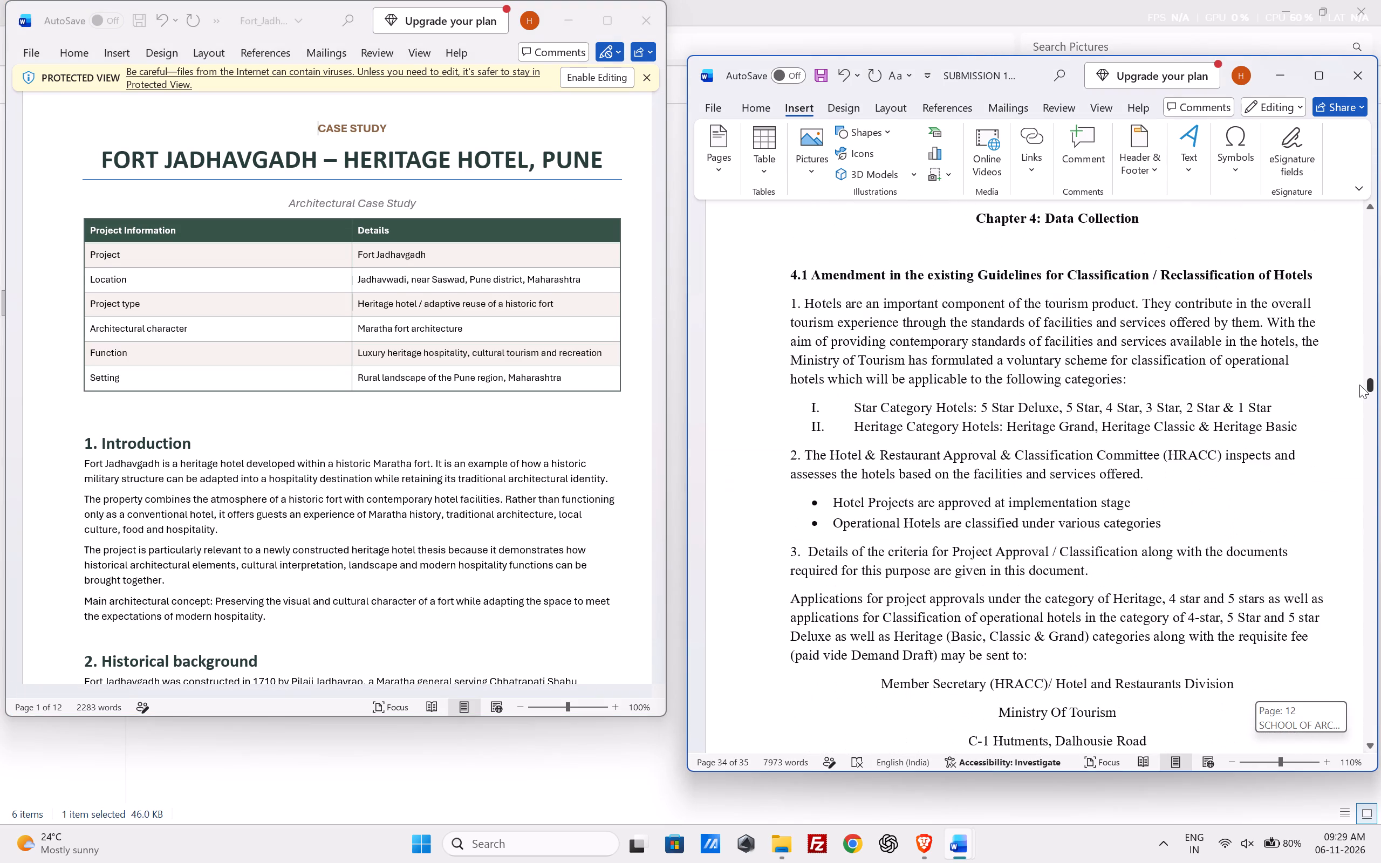
{"action": "left_click_drag", "start_coordinate": [1359, 385], "coordinate": [1365, 632]}
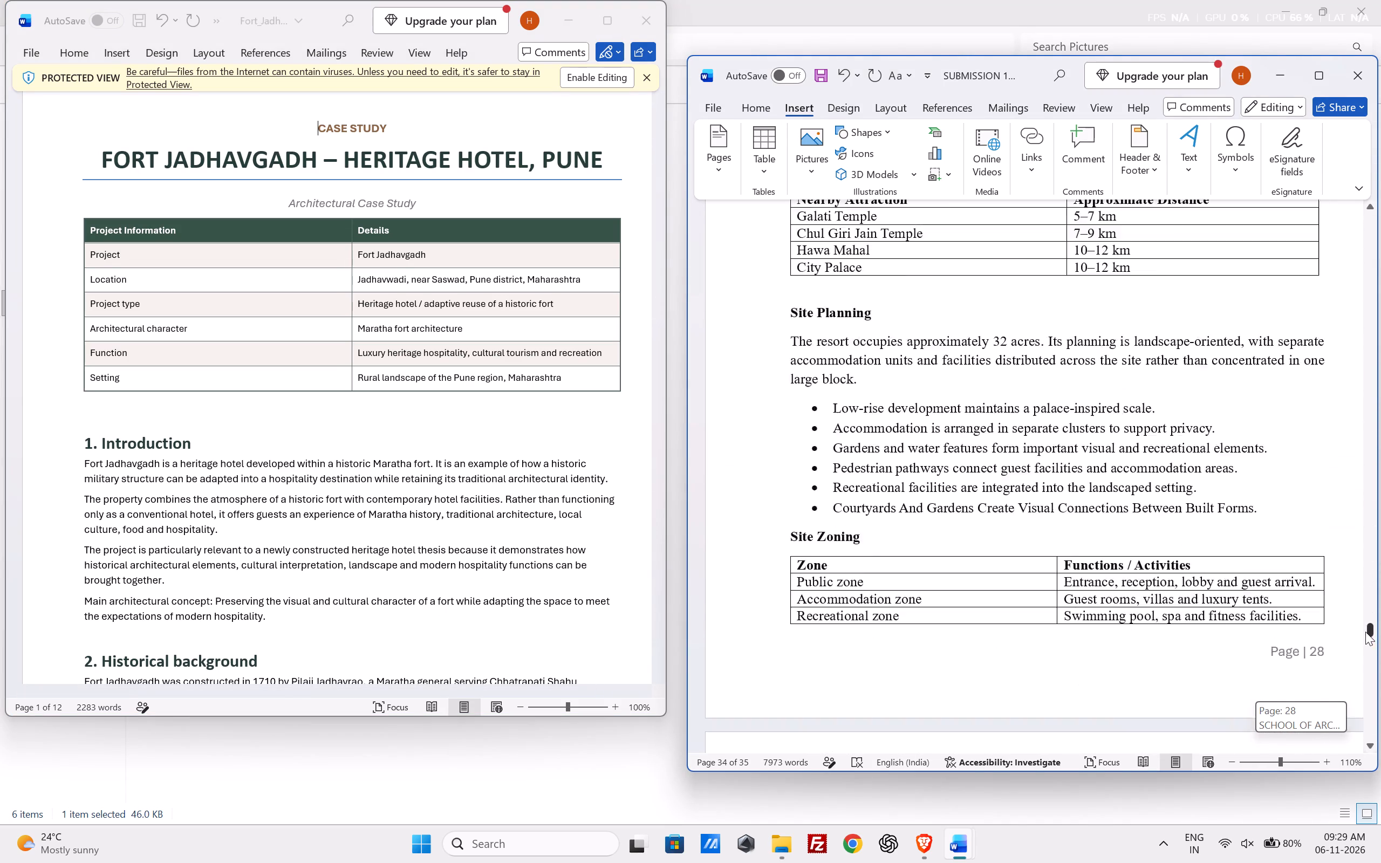
{"action": "left_click_drag", "start_coordinate": [1365, 632], "coordinate": [1356, 728]}
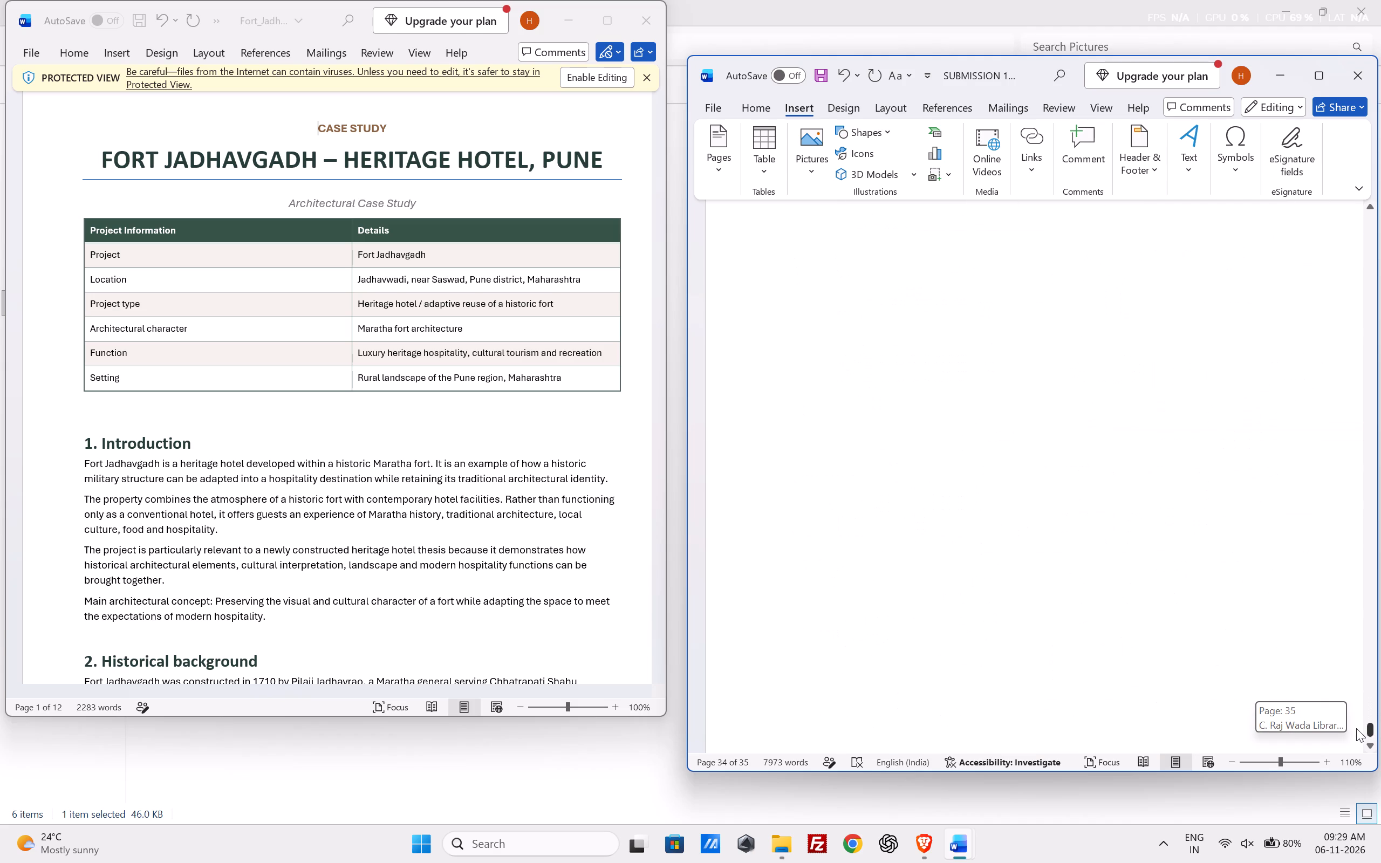
{"action": "left_click_drag", "start_coordinate": [1356, 728], "coordinate": [1369, 642]}
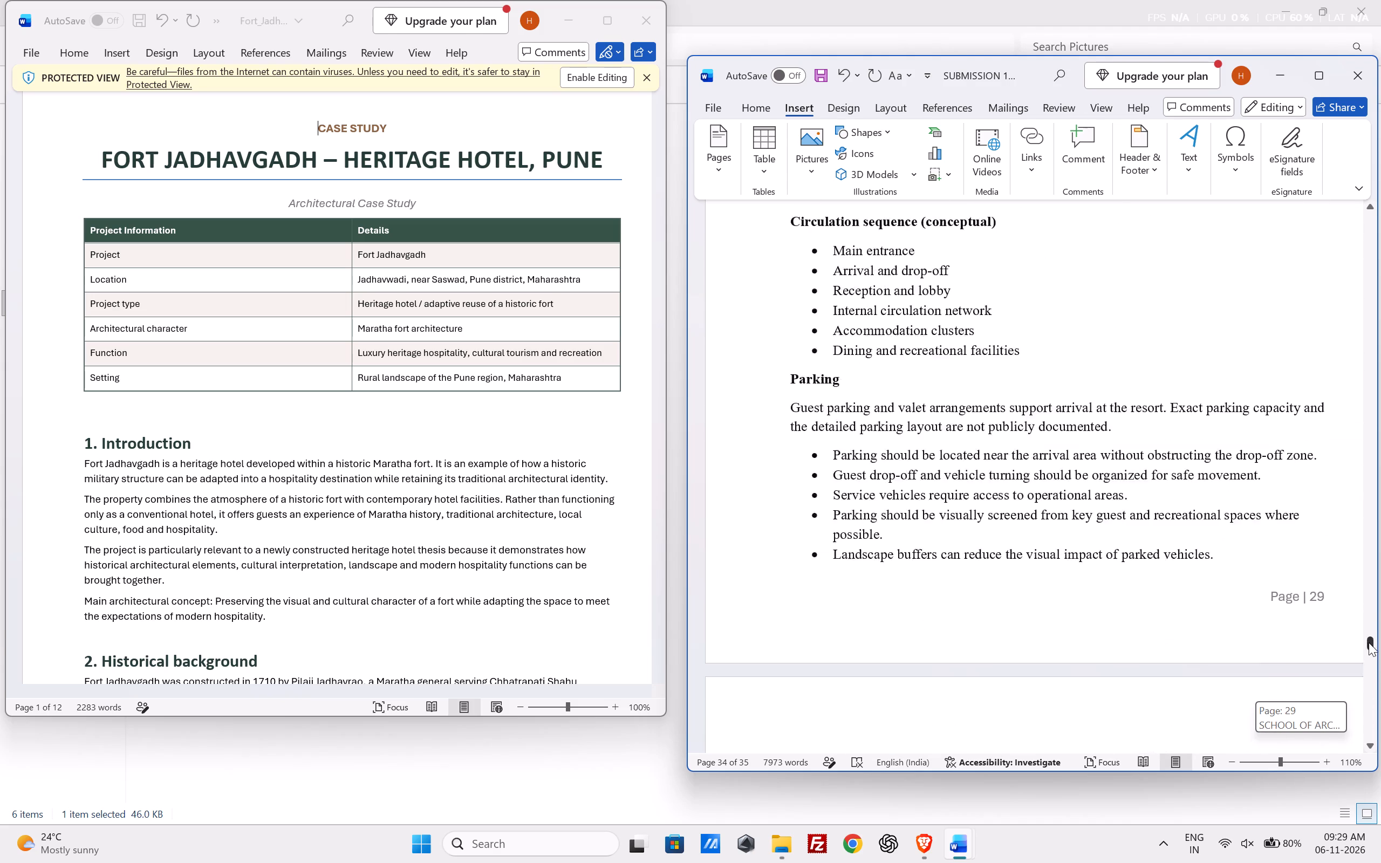
{"action": "left_click_drag", "start_coordinate": [1369, 642], "coordinate": [1370, 587]}
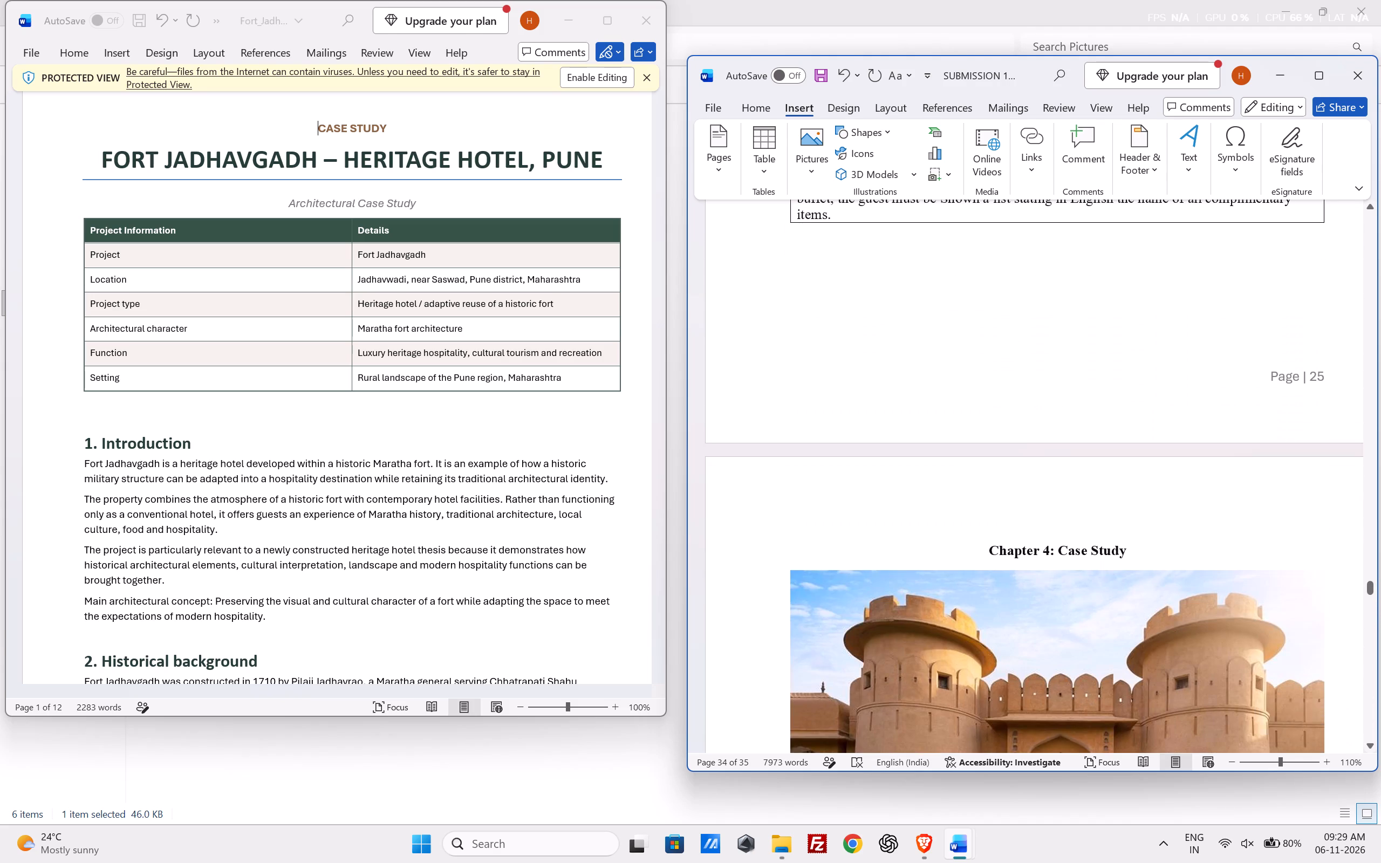
{"action": "scroll", "coordinate": [988, 504], "scroll_direction": "down", "scroll_amount": 10}
{"action": "scroll", "coordinate": [958, 399], "scroll_direction": "down", "scroll_amount": 4}
{"action": "scroll", "coordinate": [915, 404], "scroll_direction": "down", "scroll_amount": 6}
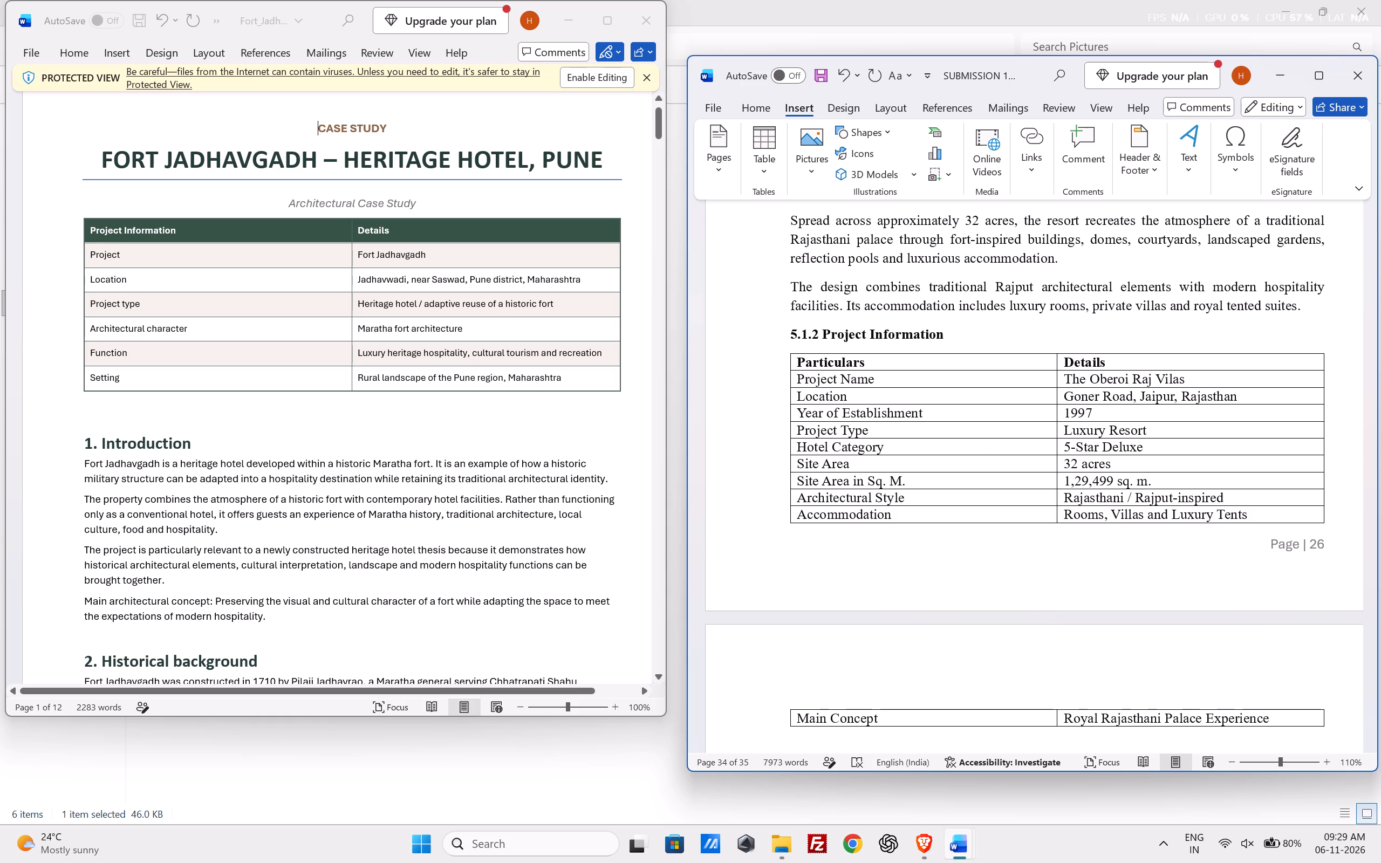
{"action": "scroll", "coordinate": [449, 408], "scroll_direction": "down", "scroll_amount": 17}
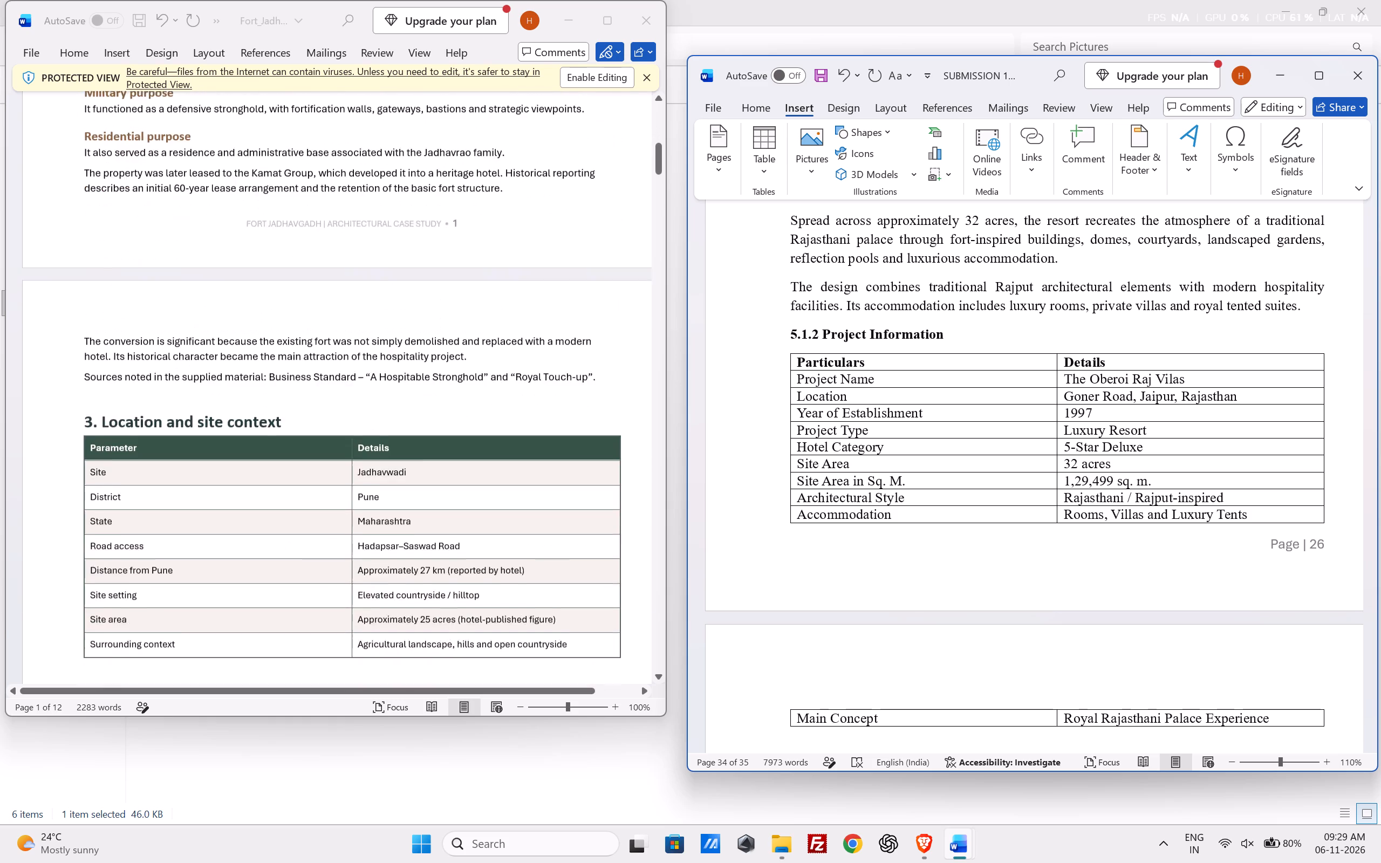
{"action": "scroll", "coordinate": [450, 409], "scroll_direction": "up", "scroll_amount": 16}
{"action": "scroll", "coordinate": [1182, 444], "scroll_direction": "down", "scroll_amount": 5}
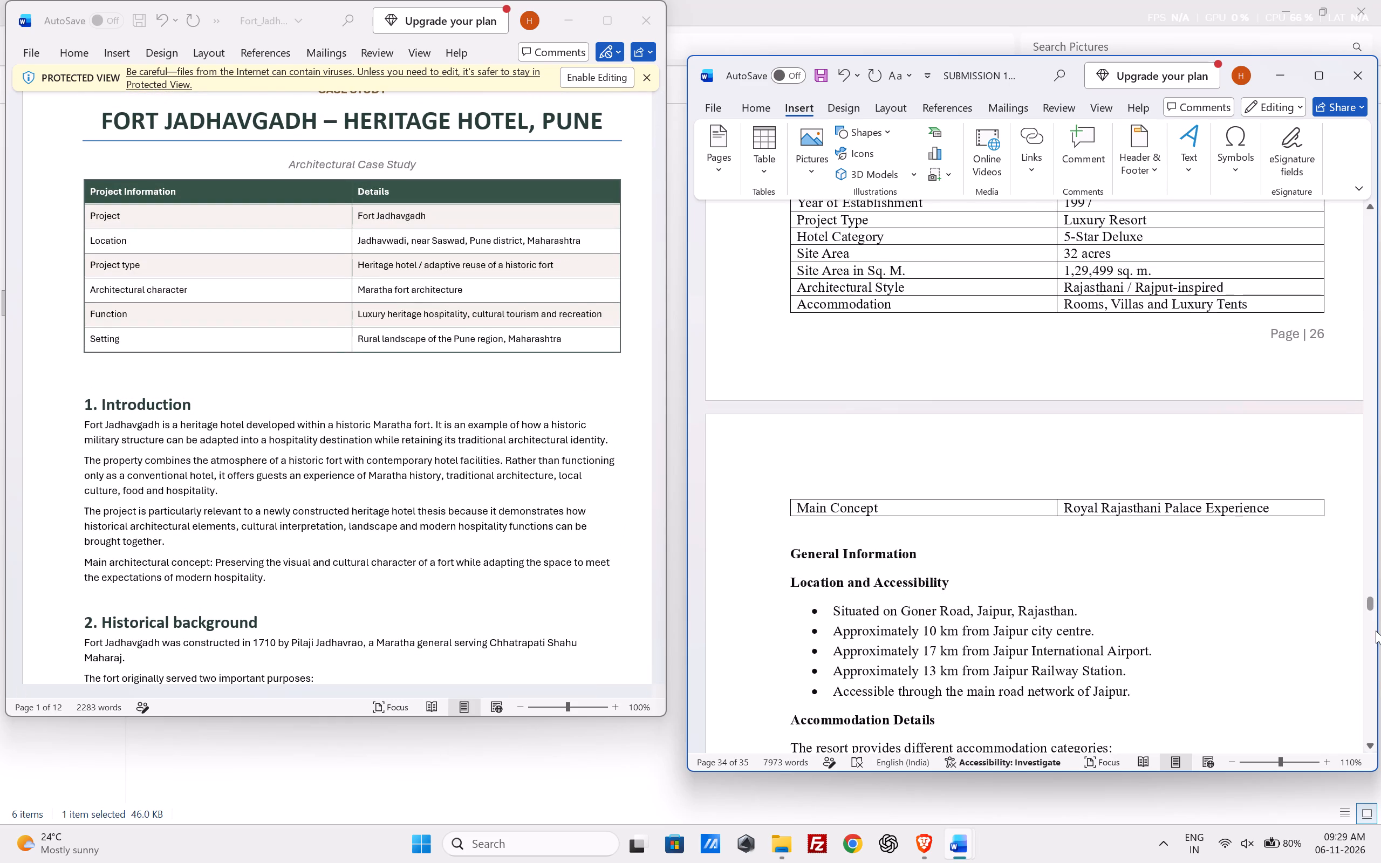
{"action": "left_click_drag", "start_coordinate": [1372, 603], "coordinate": [1375, 754]}
{"action": "scroll", "coordinate": [888, 451], "scroll_direction": "up", "scroll_amount": 14}
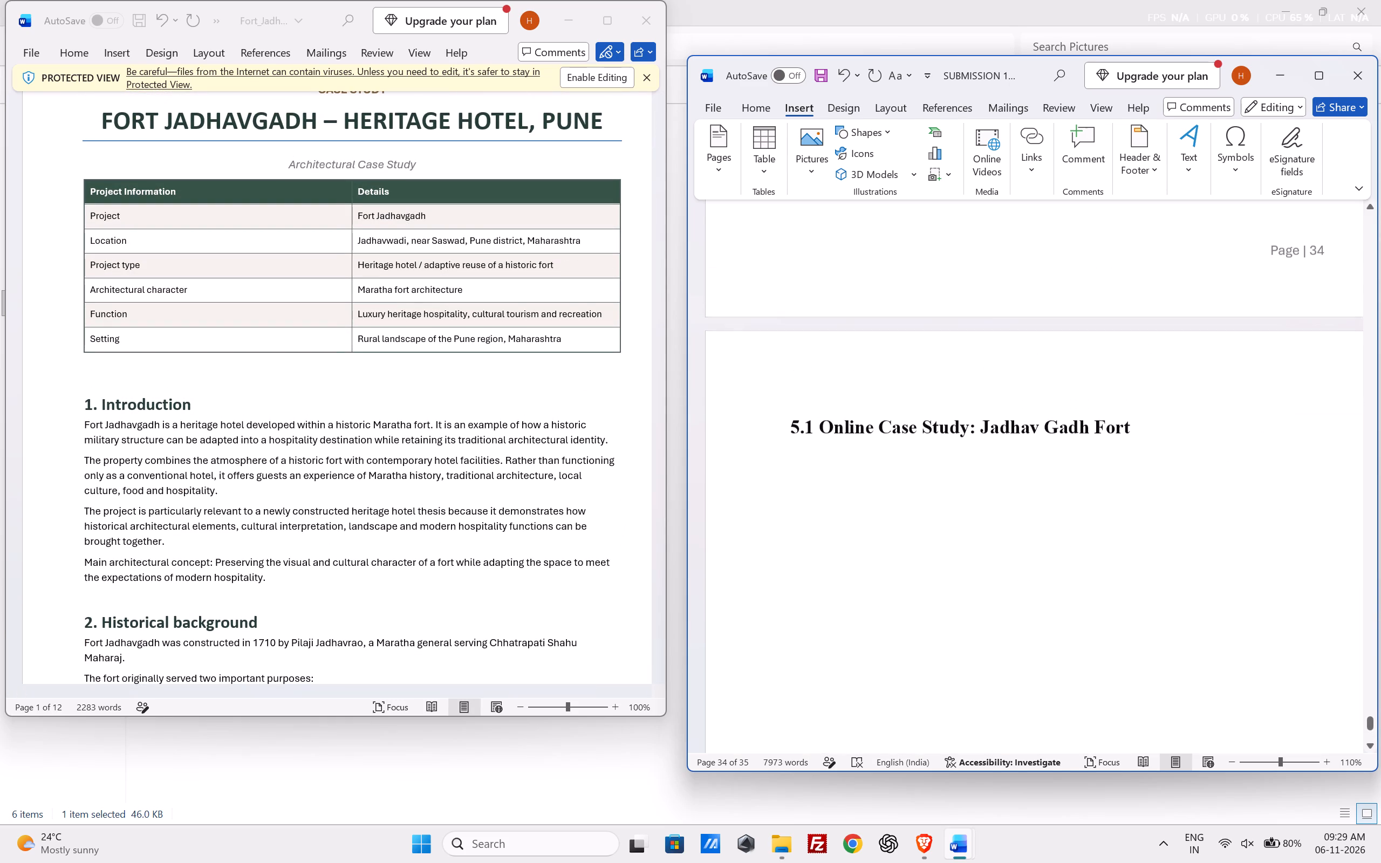
Copy the Introduction heading text from the Fort Jadhavgadh document onto a new line under "5.1 Online Case Study: Jadhav Gadh Fort".
{"action": "scroll", "coordinate": [887, 446], "scroll_direction": "down", "scroll_amount": 3}
{"action": "left_click", "coordinate": [834, 383]}
{"action": "left_click", "coordinate": [1165, 313]}
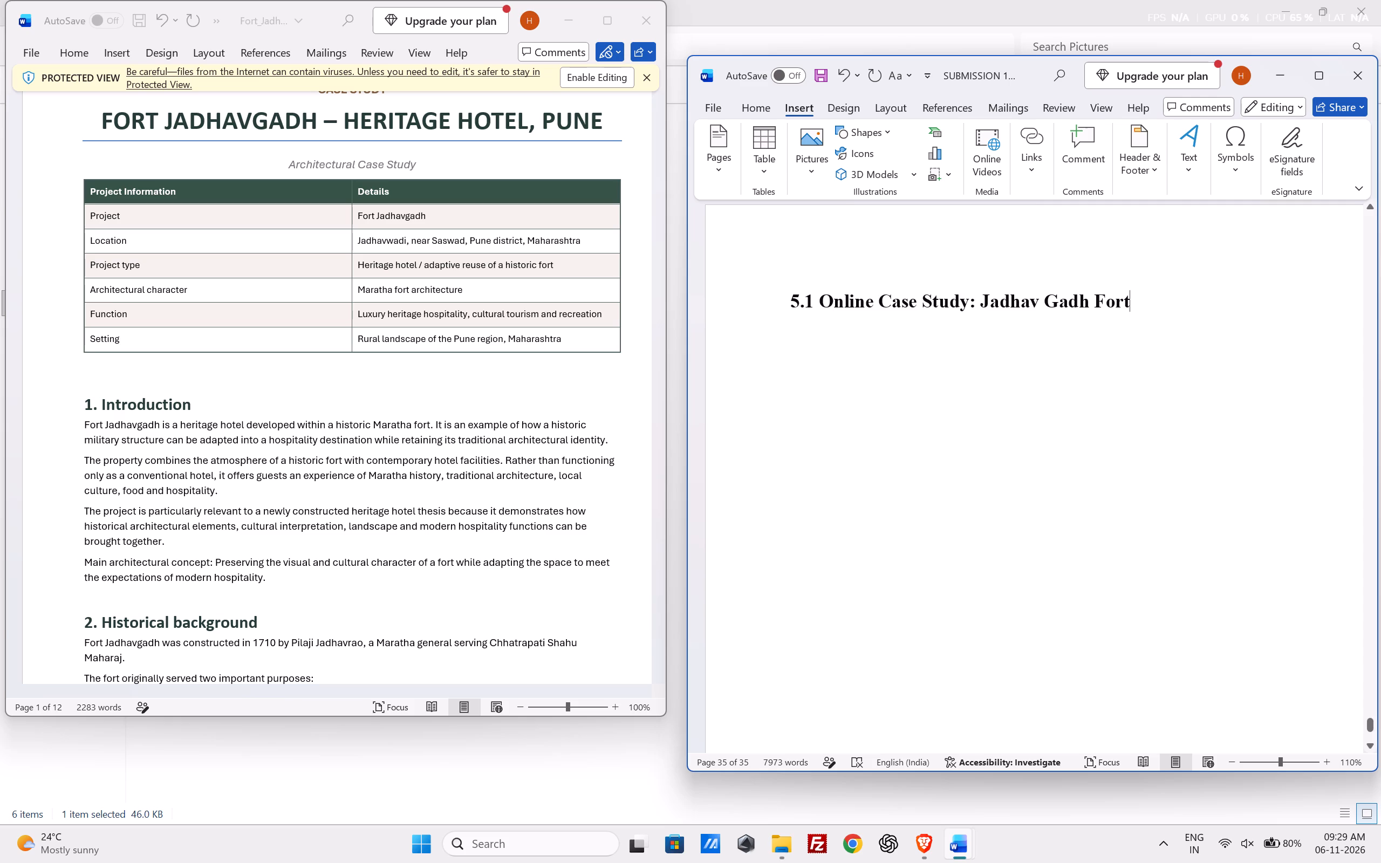
{"action": "key", "text": "Return"}
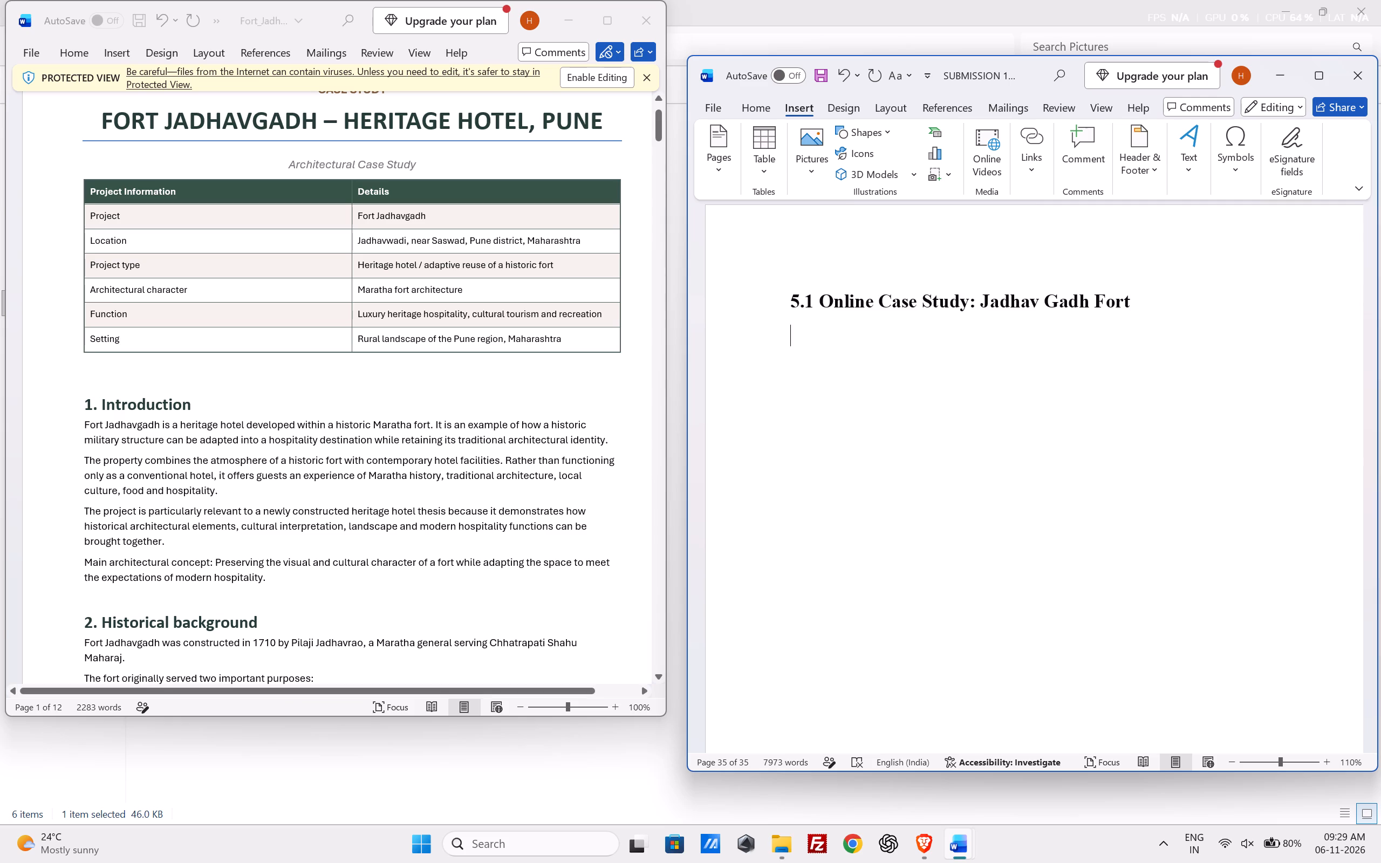
{"action": "left_click_drag", "start_coordinate": [190, 403], "coordinate": [86, 404]}
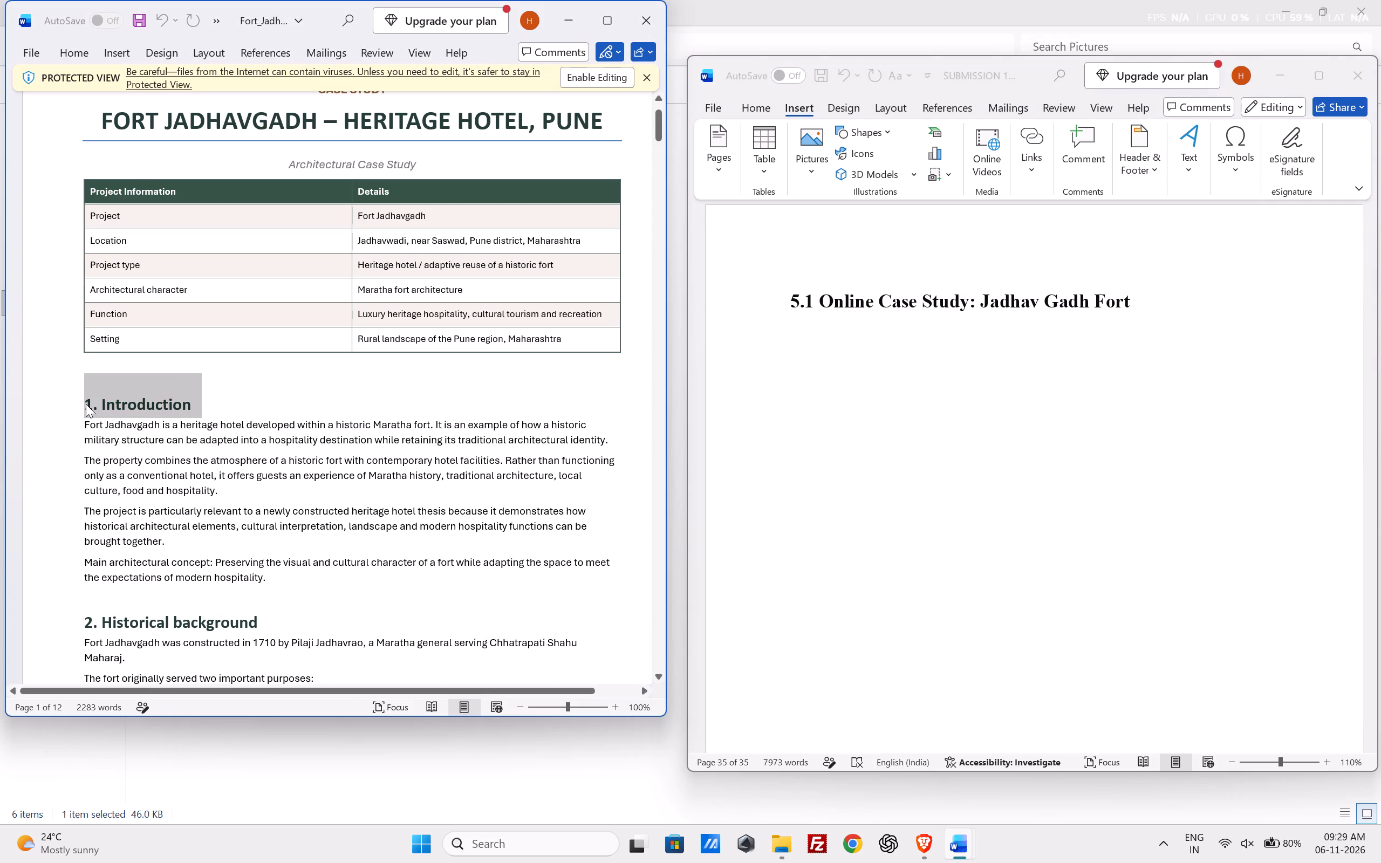
{"action": "left_click_drag", "start_coordinate": [86, 404], "coordinate": [86, 403]}
{"action": "left_click", "coordinate": [218, 395]}
{"action": "left_click_drag", "start_coordinate": [187, 403], "coordinate": [90, 405]}
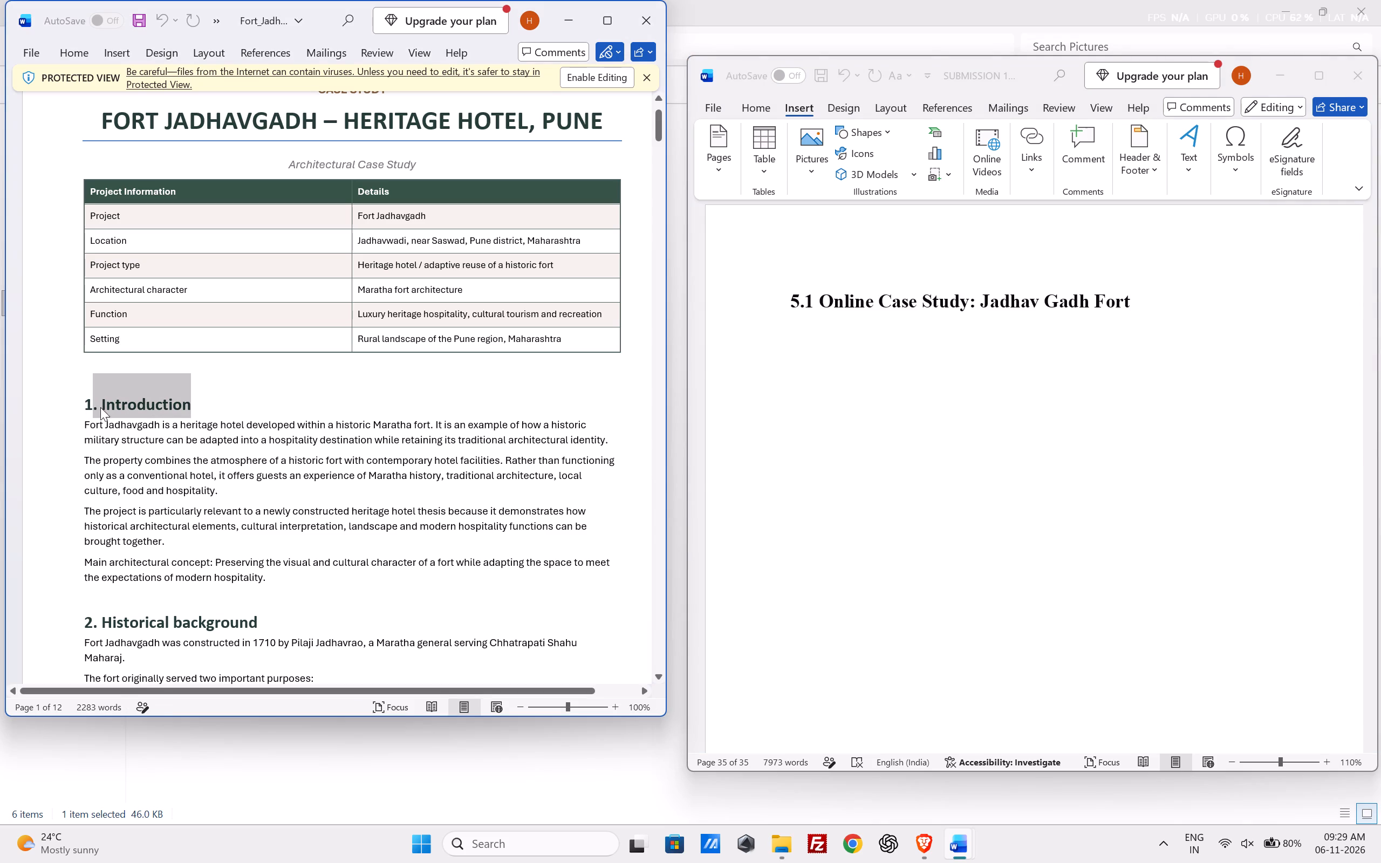
{"action": "key", "text": "ctrl+c"}
{"action": "left_click", "coordinate": [790, 394]}
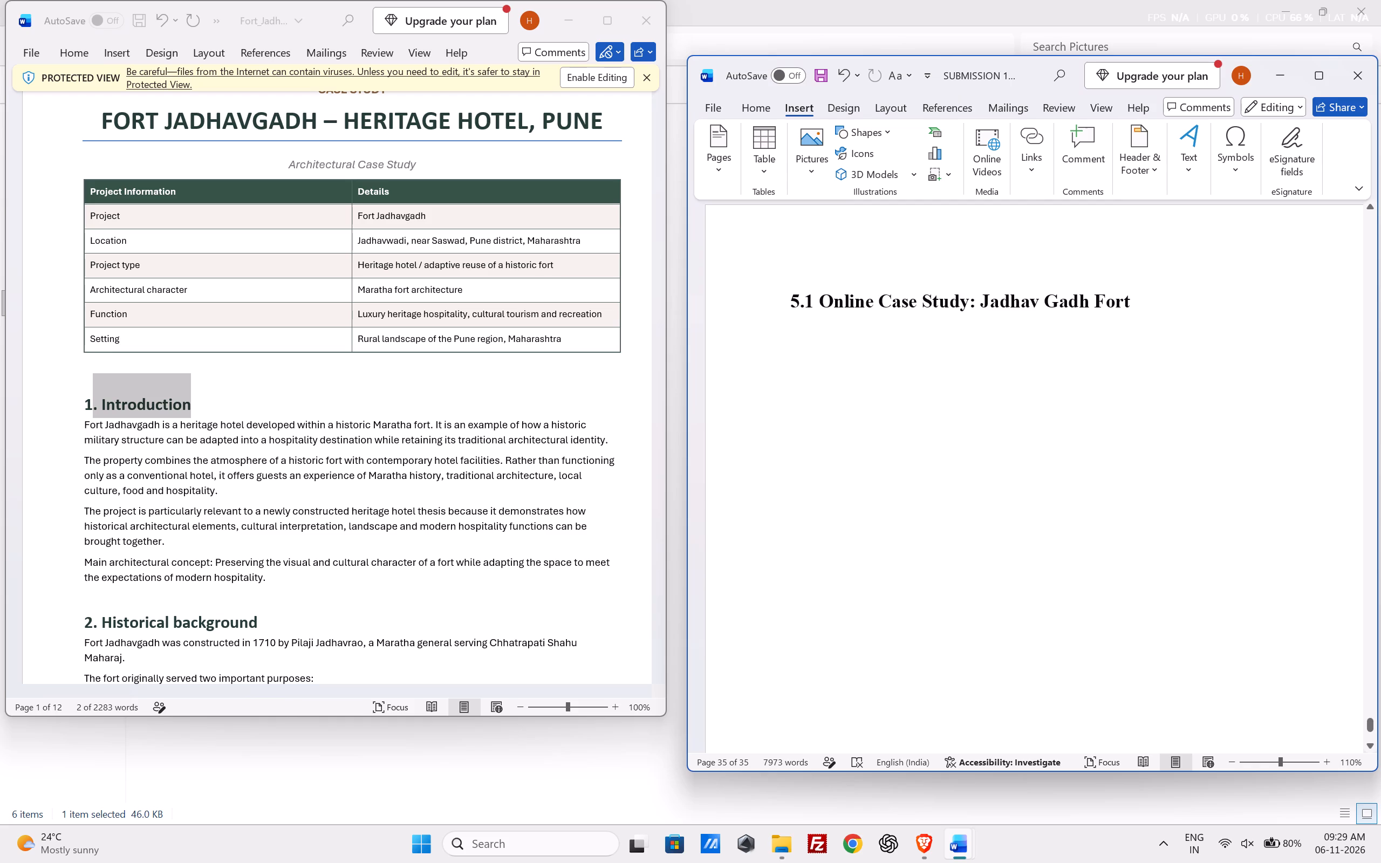
{"action": "key", "text": "ctrl+v"}
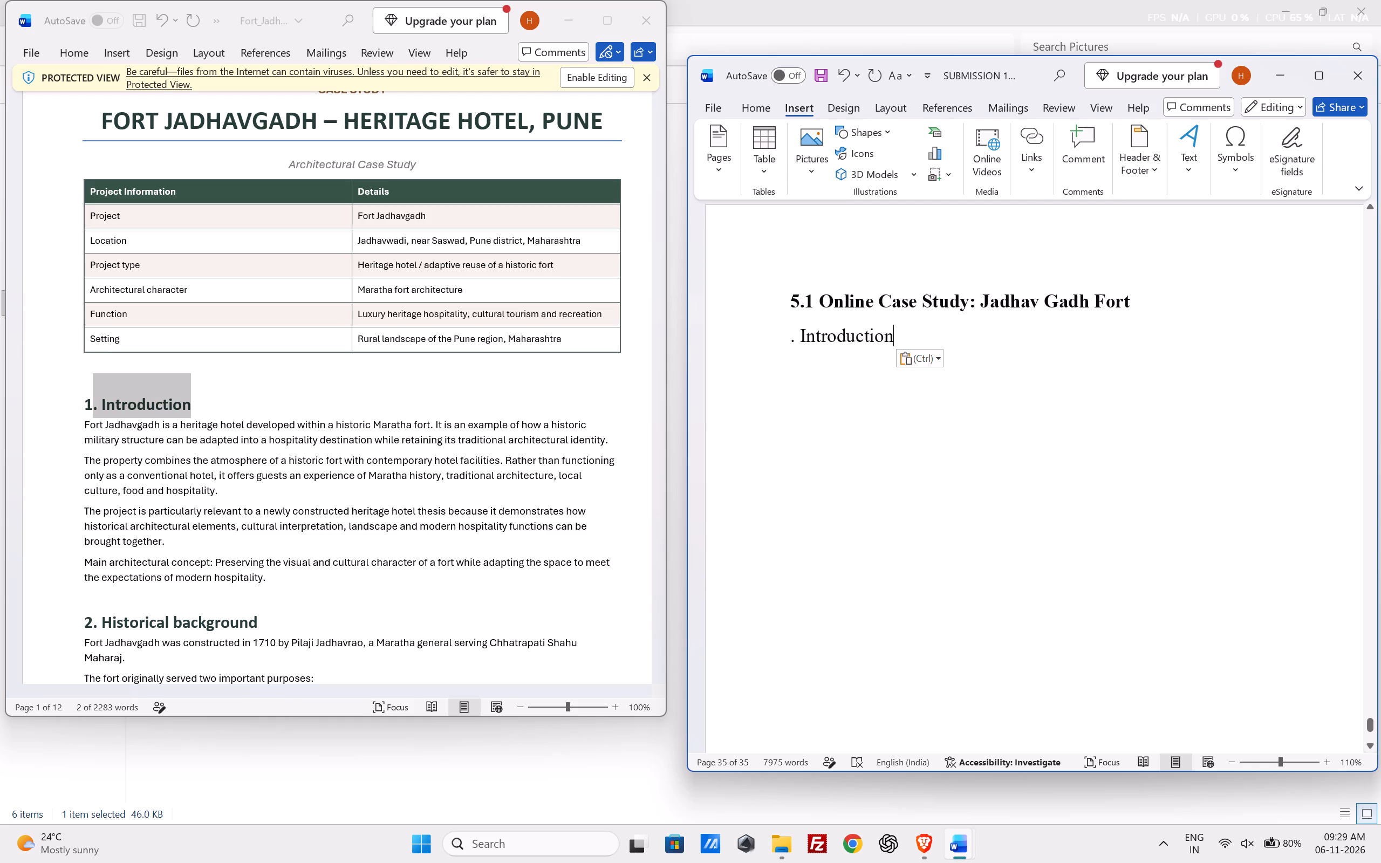
Make the pasted Introduction heading bold in SUBMISSION 1.
{"action": "left_click_drag", "start_coordinate": [892, 331], "coordinate": [782, 350]}
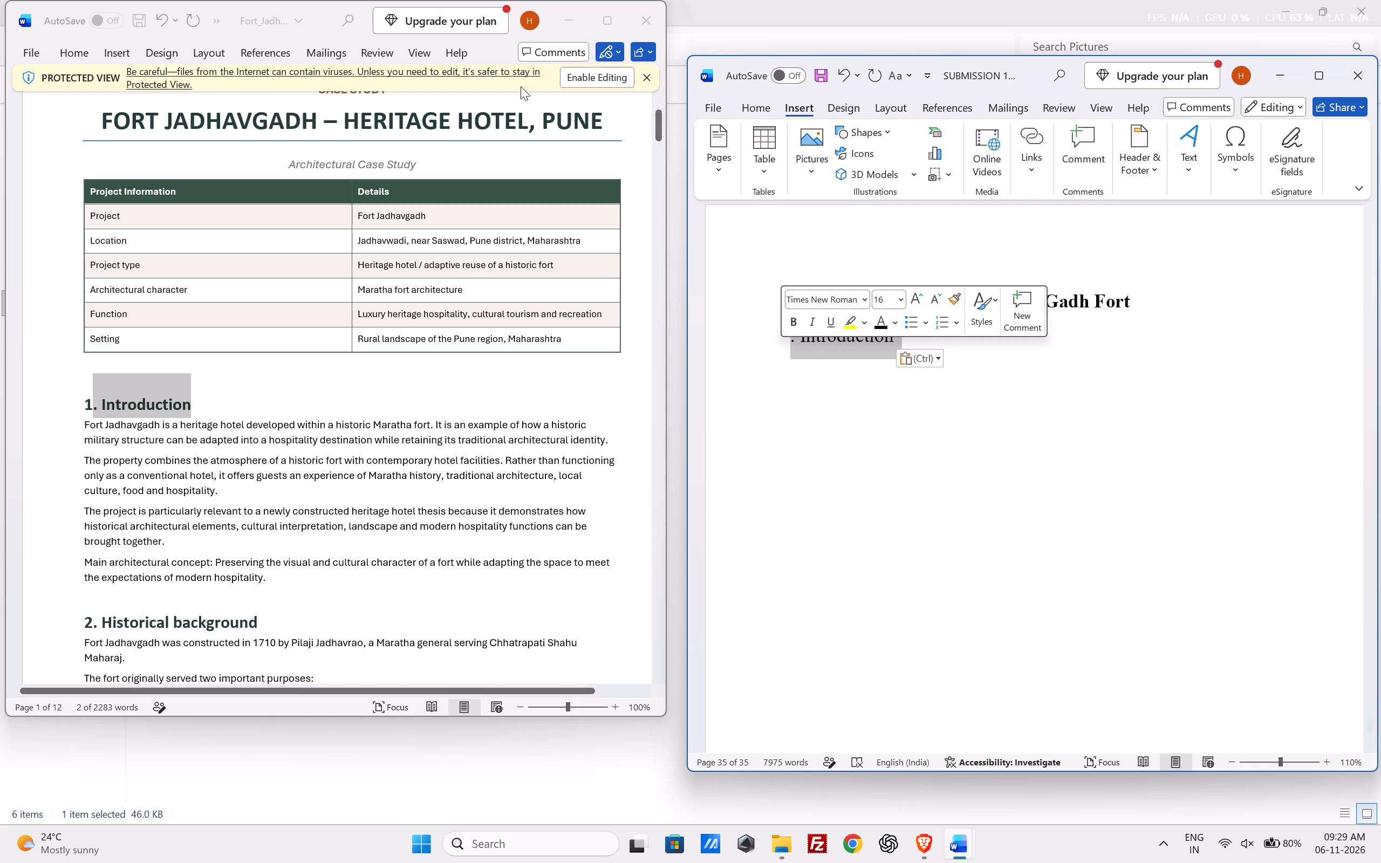
{"action": "left_click", "coordinate": [776, 111]}
{"action": "left_click", "coordinate": [891, 176]}
{"action": "left_click", "coordinate": [926, 264]}
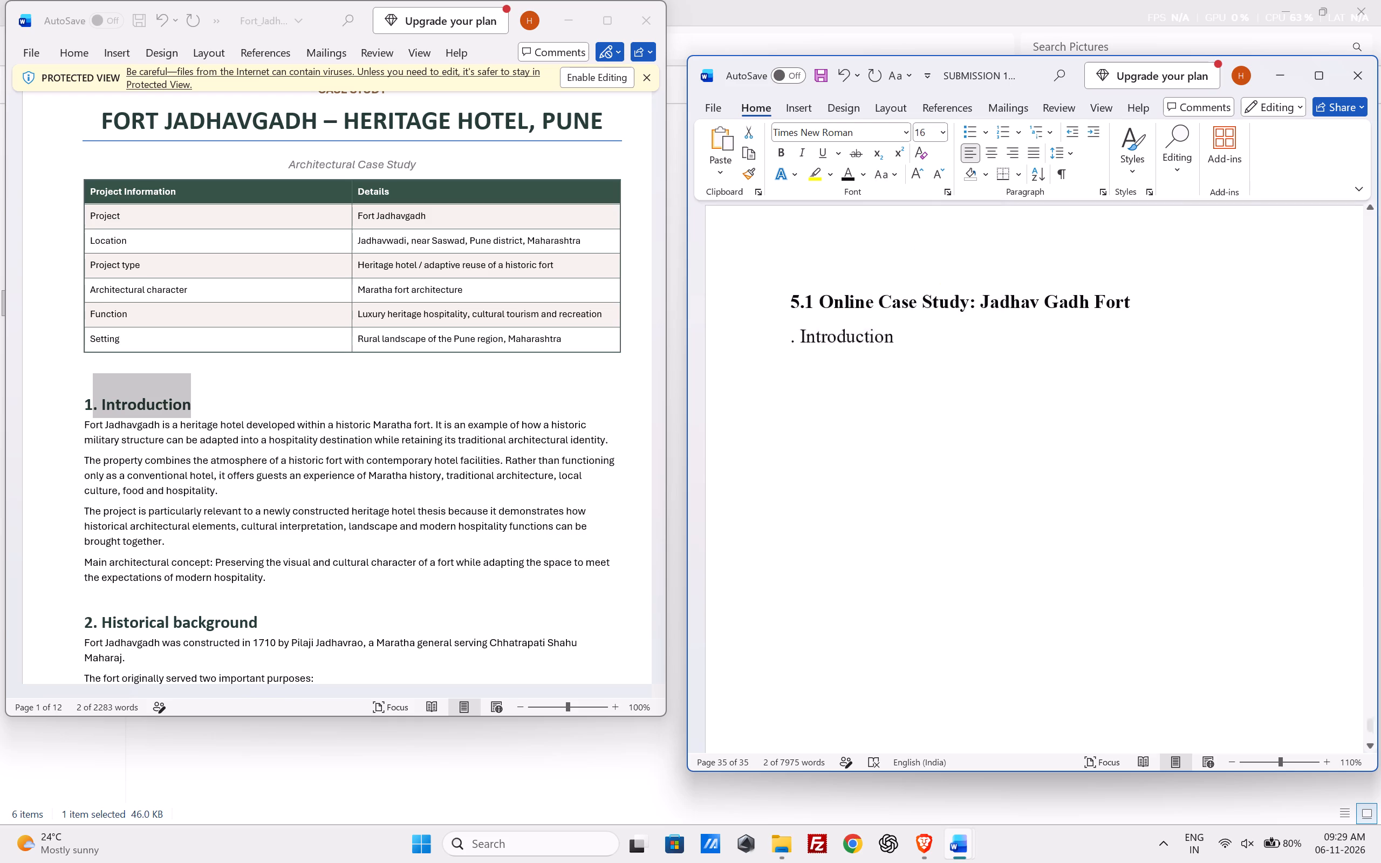
{"action": "left_click", "coordinate": [854, 398]}
{"action": "left_click", "coordinate": [918, 352]}
{"action": "left_click_drag", "start_coordinate": [894, 338], "coordinate": [786, 345]}
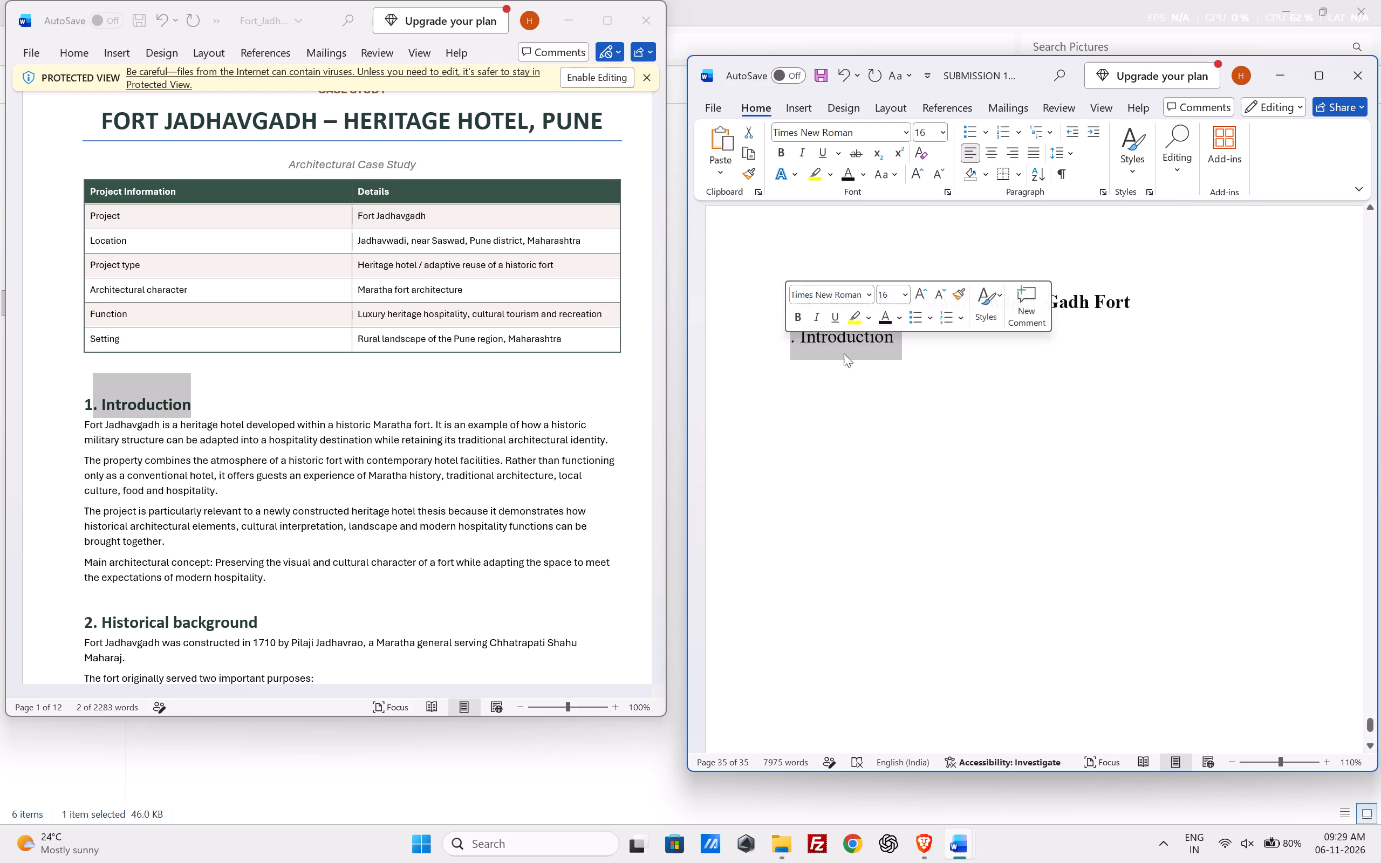
{"action": "left_click", "coordinate": [796, 316]}
{"action": "left_click", "coordinate": [827, 378]}
{"action": "left_click_drag", "start_coordinate": [885, 337], "coordinate": [768, 345]}
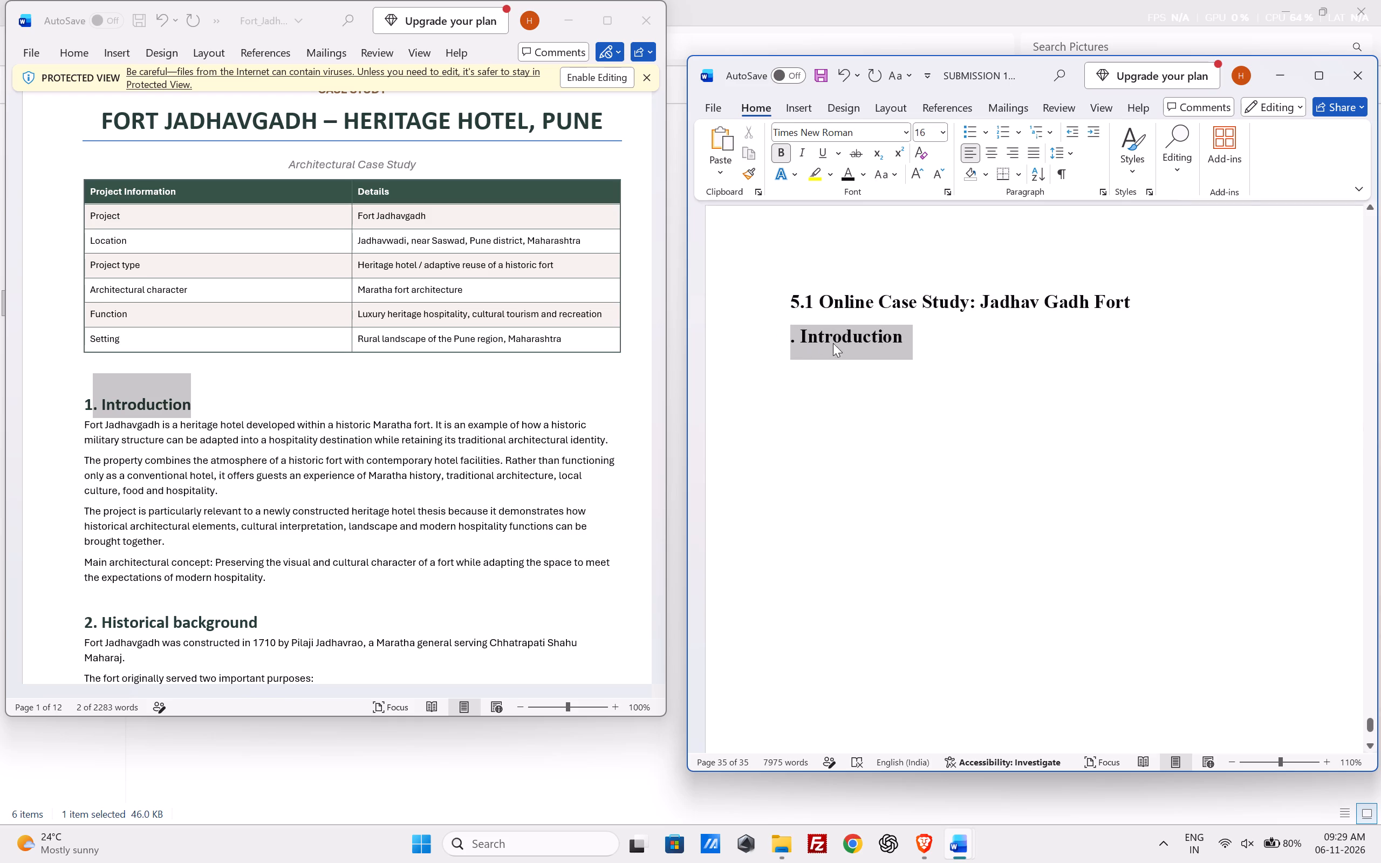
{"action": "left_click", "coordinate": [862, 369]}
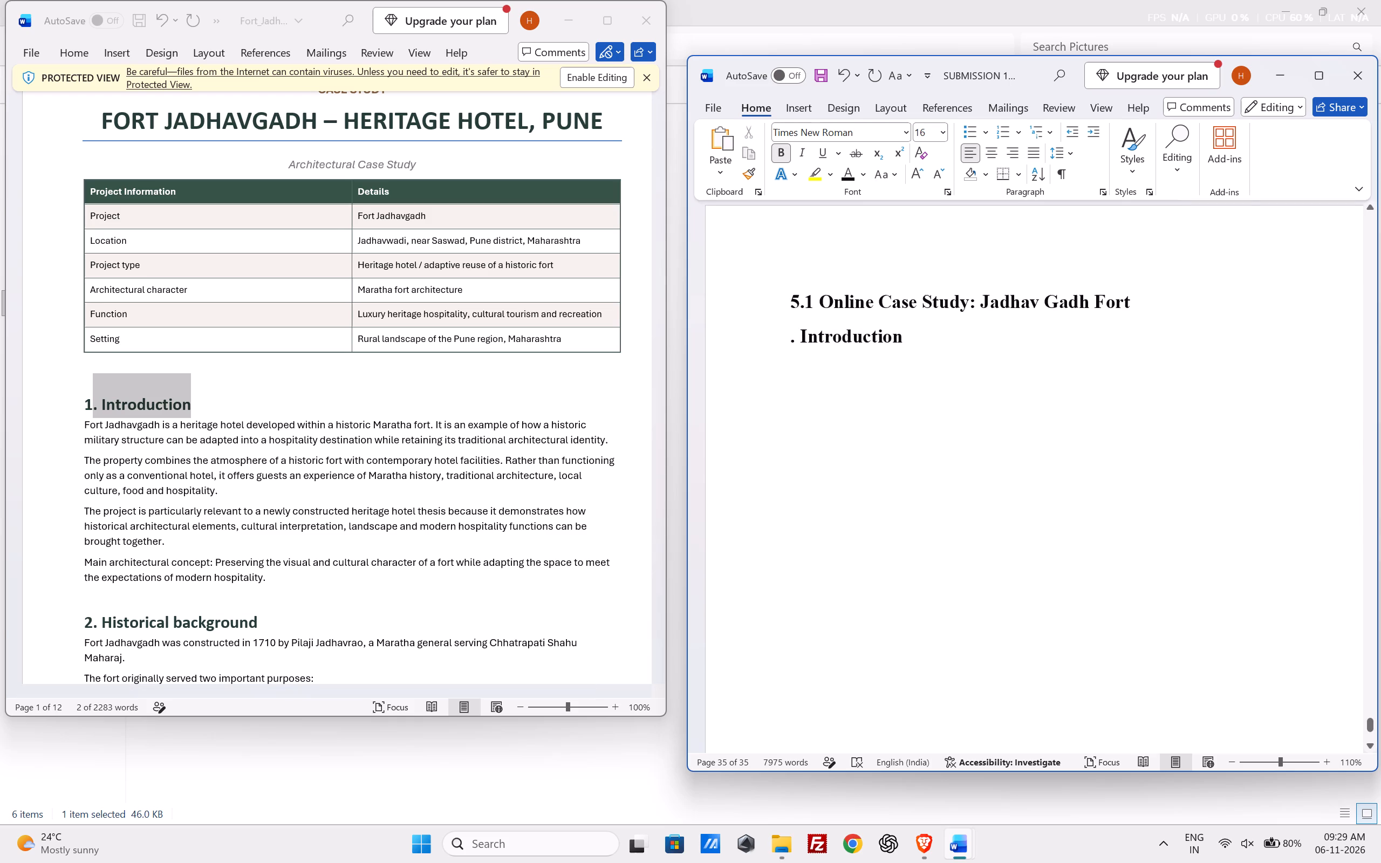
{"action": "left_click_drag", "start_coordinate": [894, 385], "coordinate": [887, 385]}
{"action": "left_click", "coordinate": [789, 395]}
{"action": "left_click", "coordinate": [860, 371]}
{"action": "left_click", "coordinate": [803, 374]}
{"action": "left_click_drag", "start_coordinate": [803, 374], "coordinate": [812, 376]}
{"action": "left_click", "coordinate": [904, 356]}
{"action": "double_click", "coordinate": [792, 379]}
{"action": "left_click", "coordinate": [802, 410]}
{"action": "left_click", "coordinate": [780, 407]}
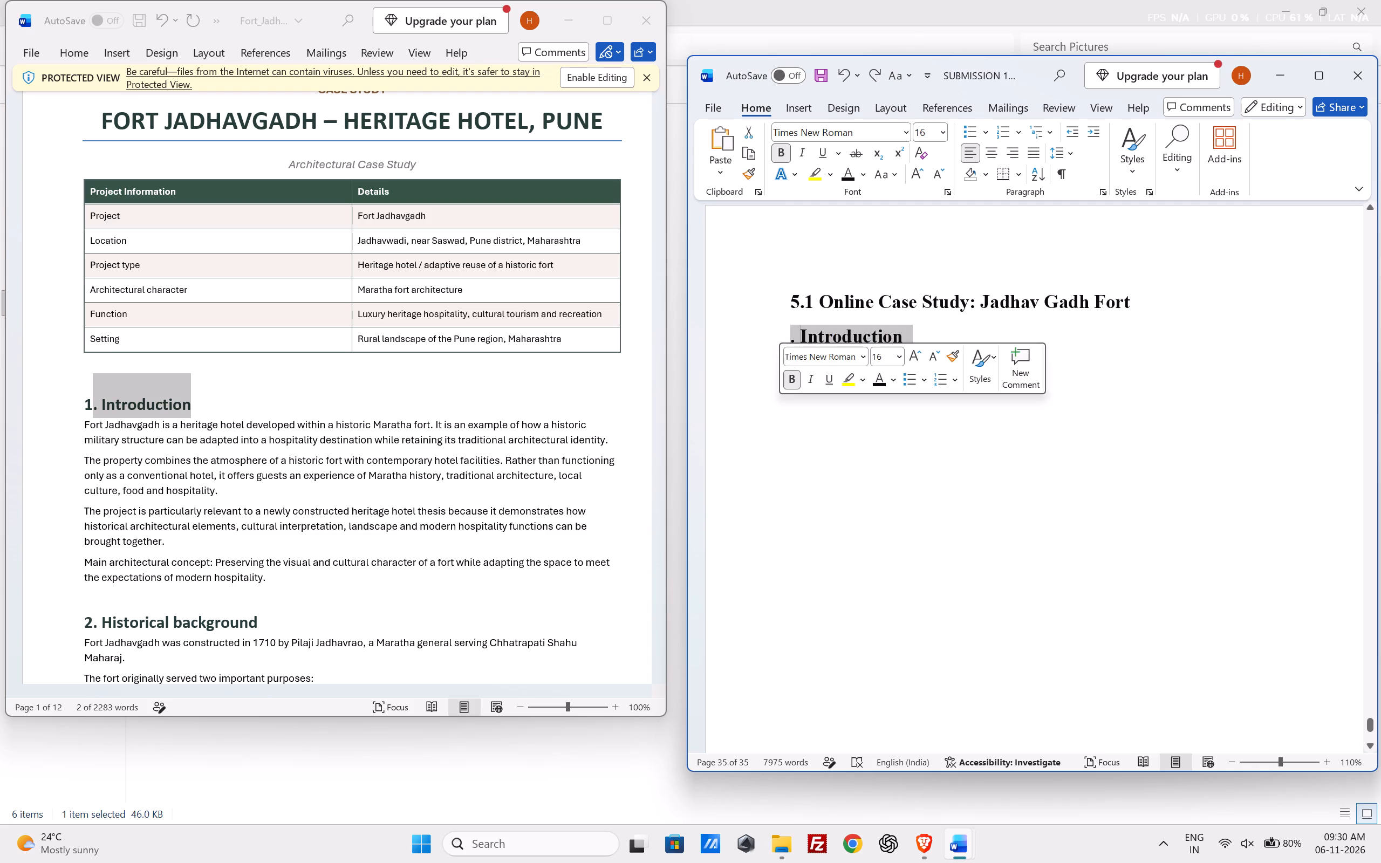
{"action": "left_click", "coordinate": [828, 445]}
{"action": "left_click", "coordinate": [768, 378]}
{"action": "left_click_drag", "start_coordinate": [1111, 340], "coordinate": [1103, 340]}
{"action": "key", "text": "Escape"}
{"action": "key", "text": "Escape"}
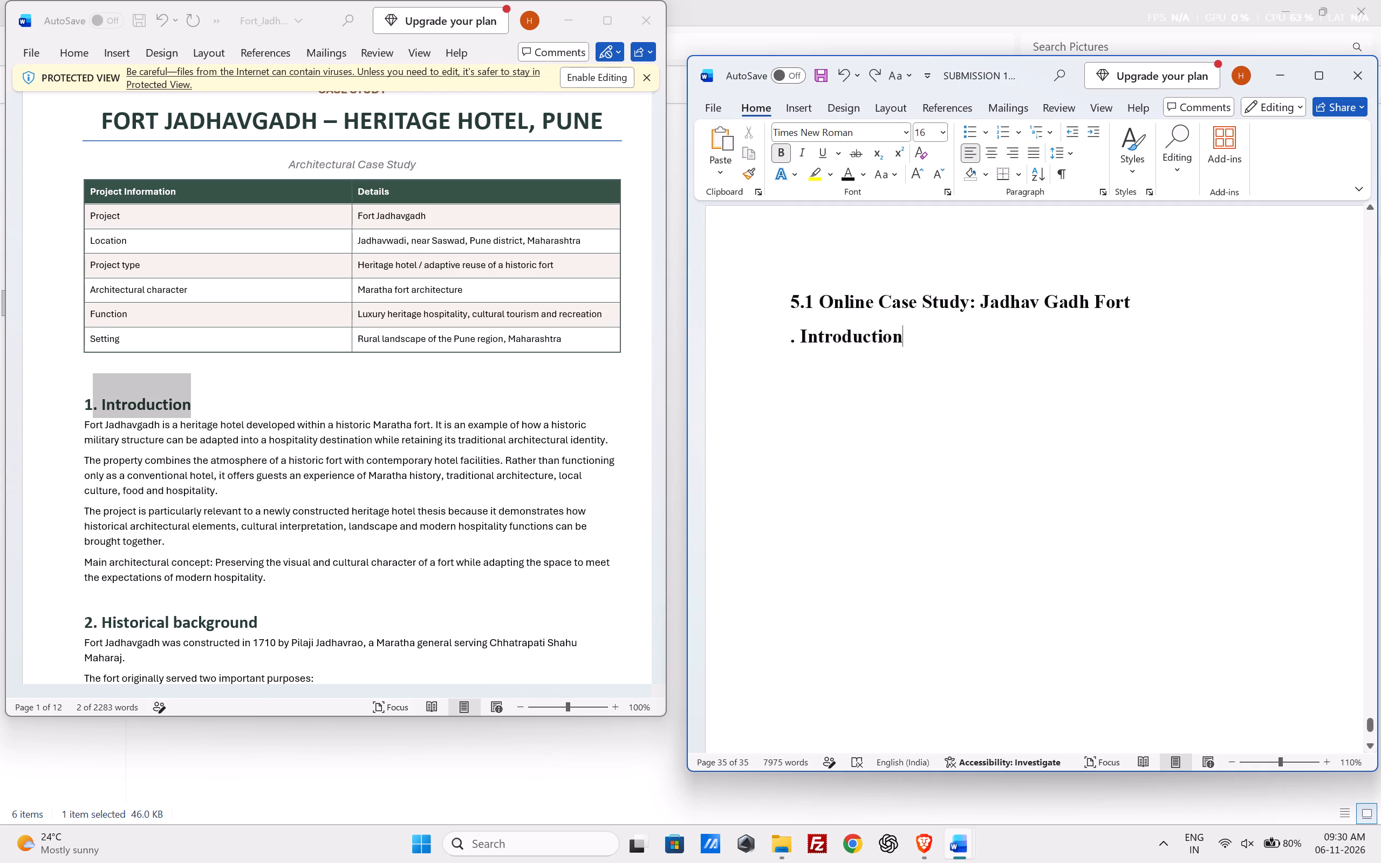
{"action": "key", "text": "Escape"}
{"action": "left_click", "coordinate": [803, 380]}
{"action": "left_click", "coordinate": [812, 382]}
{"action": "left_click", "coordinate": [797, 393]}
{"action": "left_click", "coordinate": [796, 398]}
Copy the four introduction paragraphs from the Fort Jadhavgadh document onto a new line below the Introduction heading in SUBMISSION 1.
{"action": "left_click", "coordinate": [916, 345]}
{"action": "key", "text": "Return"}
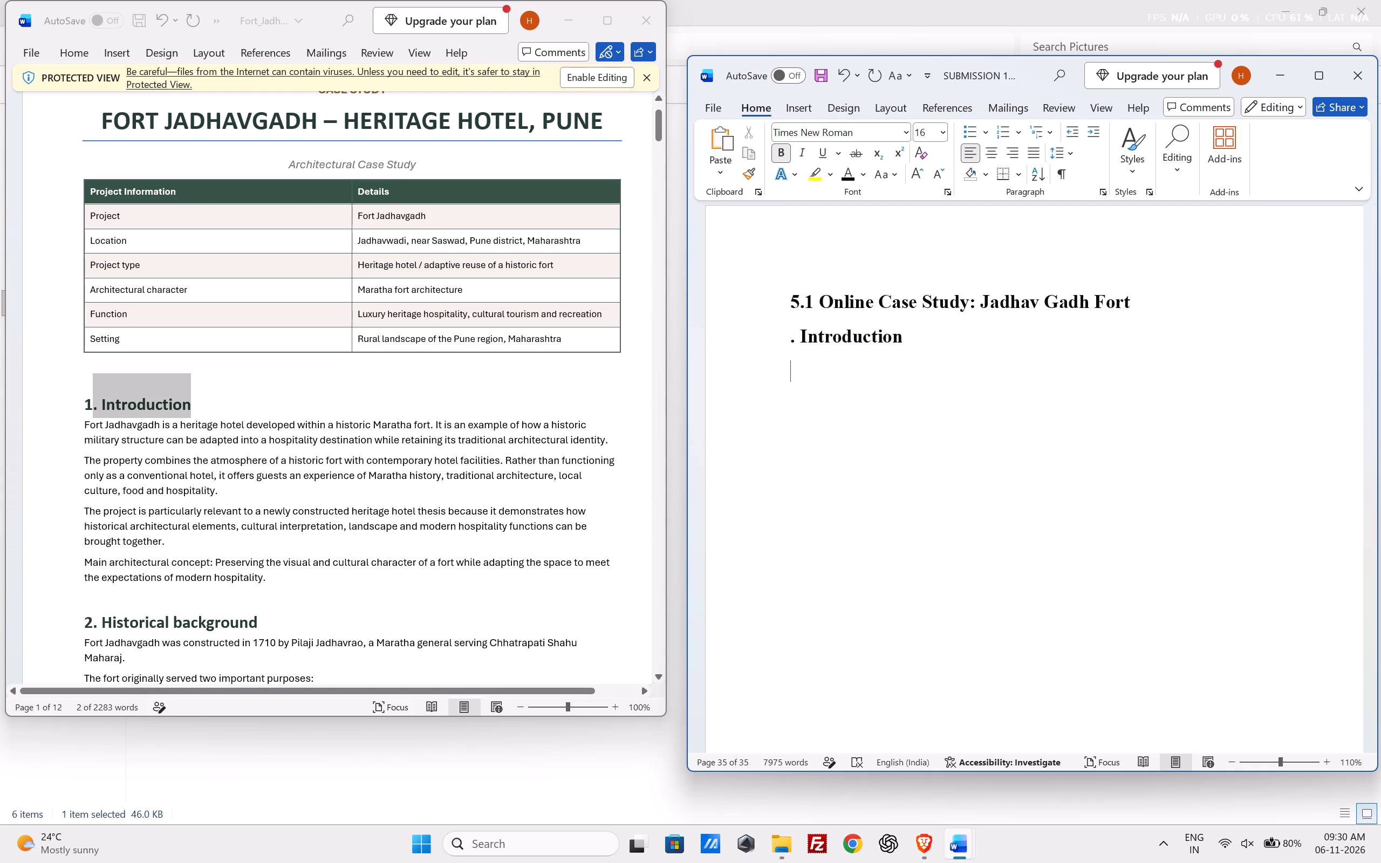
{"action": "scroll", "coordinate": [437, 176], "scroll_direction": "down", "scroll_amount": 2}
{"action": "left_click_drag", "start_coordinate": [273, 510], "coordinate": [84, 351]}
{"action": "key", "text": "ctrl+c"}
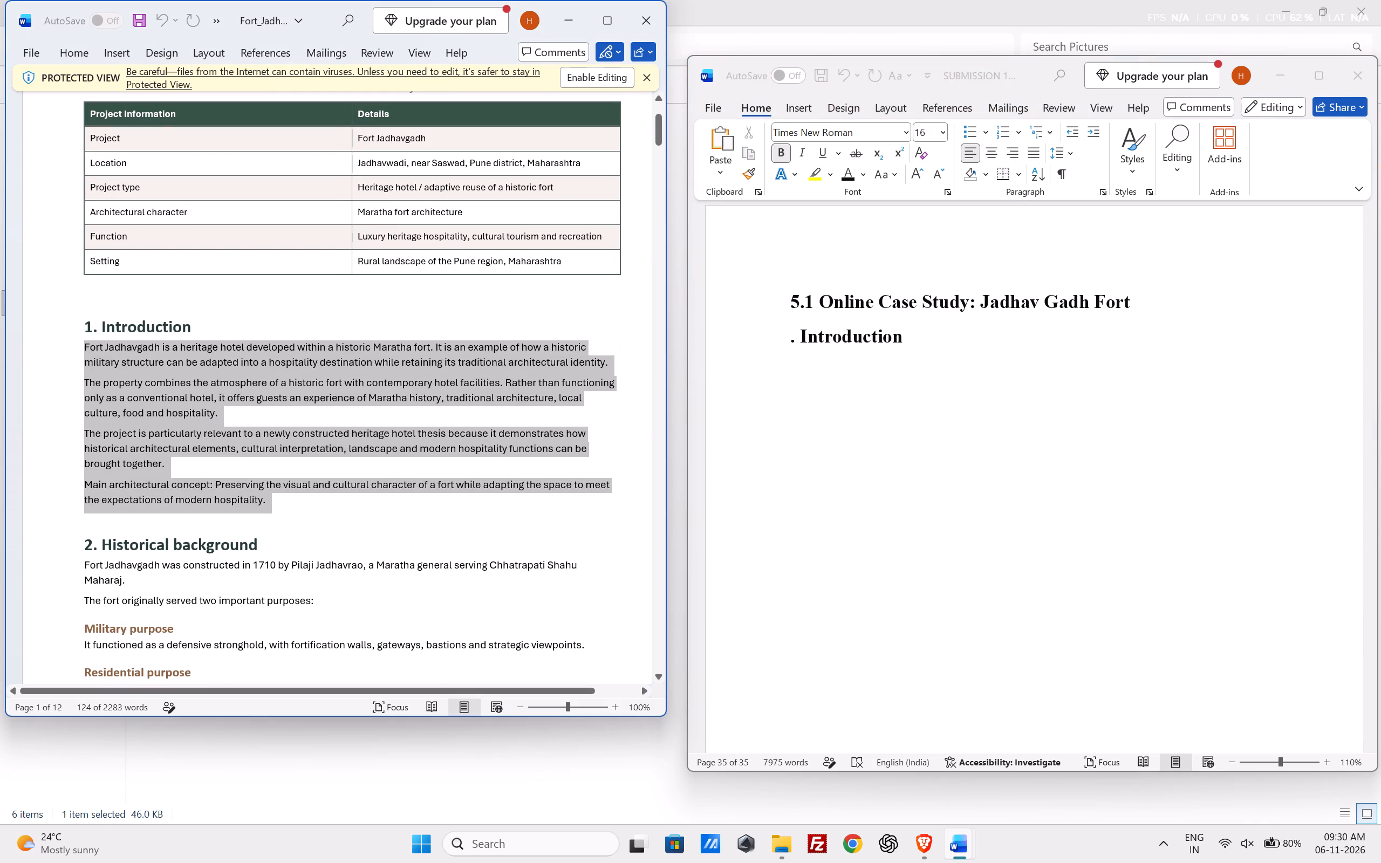
{"action": "left_click", "coordinate": [847, 379]}
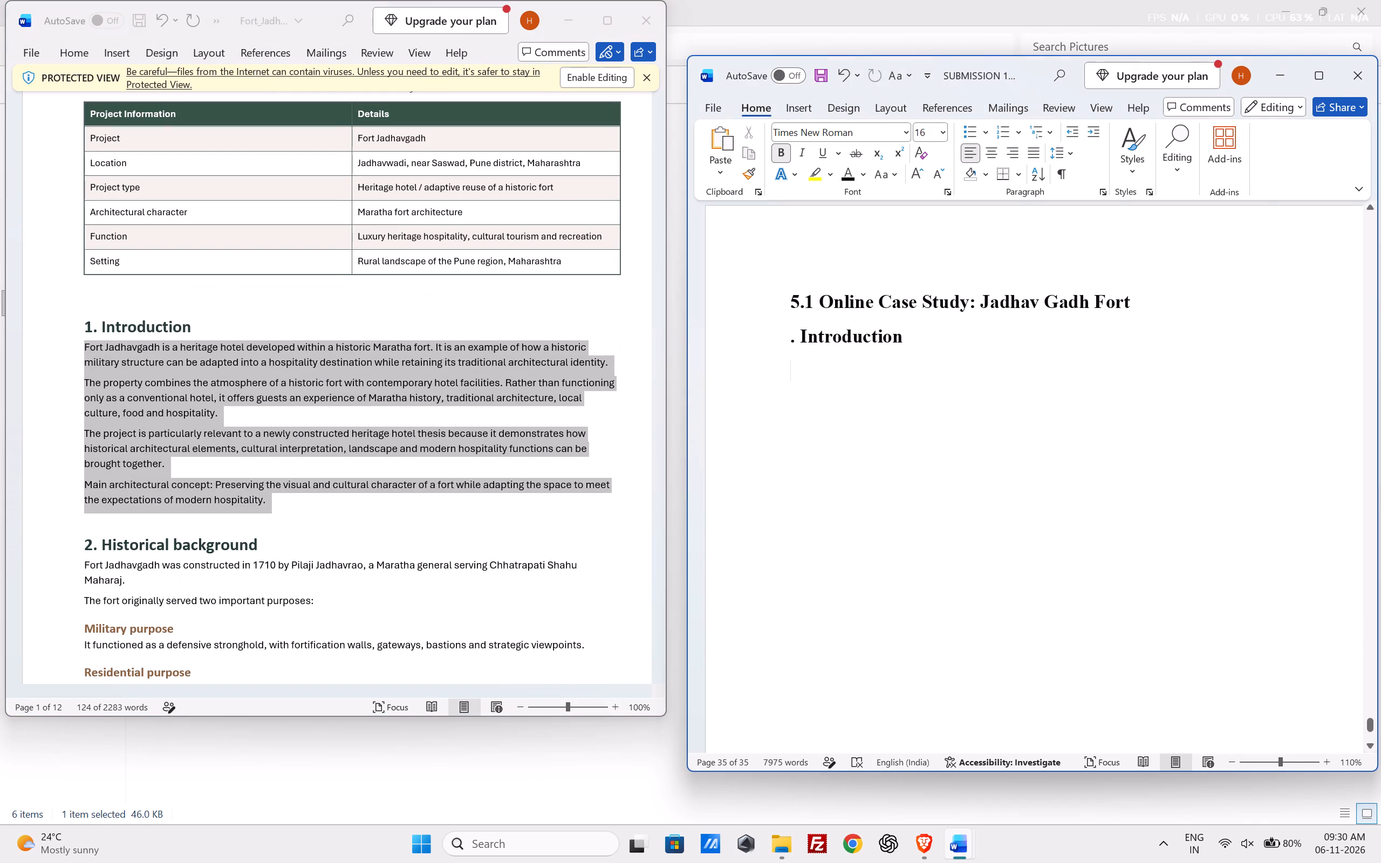
{"action": "key", "text": "ctrl+v"}
Set the font size of the four pasted introduction paragraphs to 12.
{"action": "scroll", "coordinate": [821, 423], "scroll_direction": "up", "scroll_amount": 1}
{"action": "scroll", "coordinate": [818, 427], "scroll_direction": "down", "scroll_amount": 2}
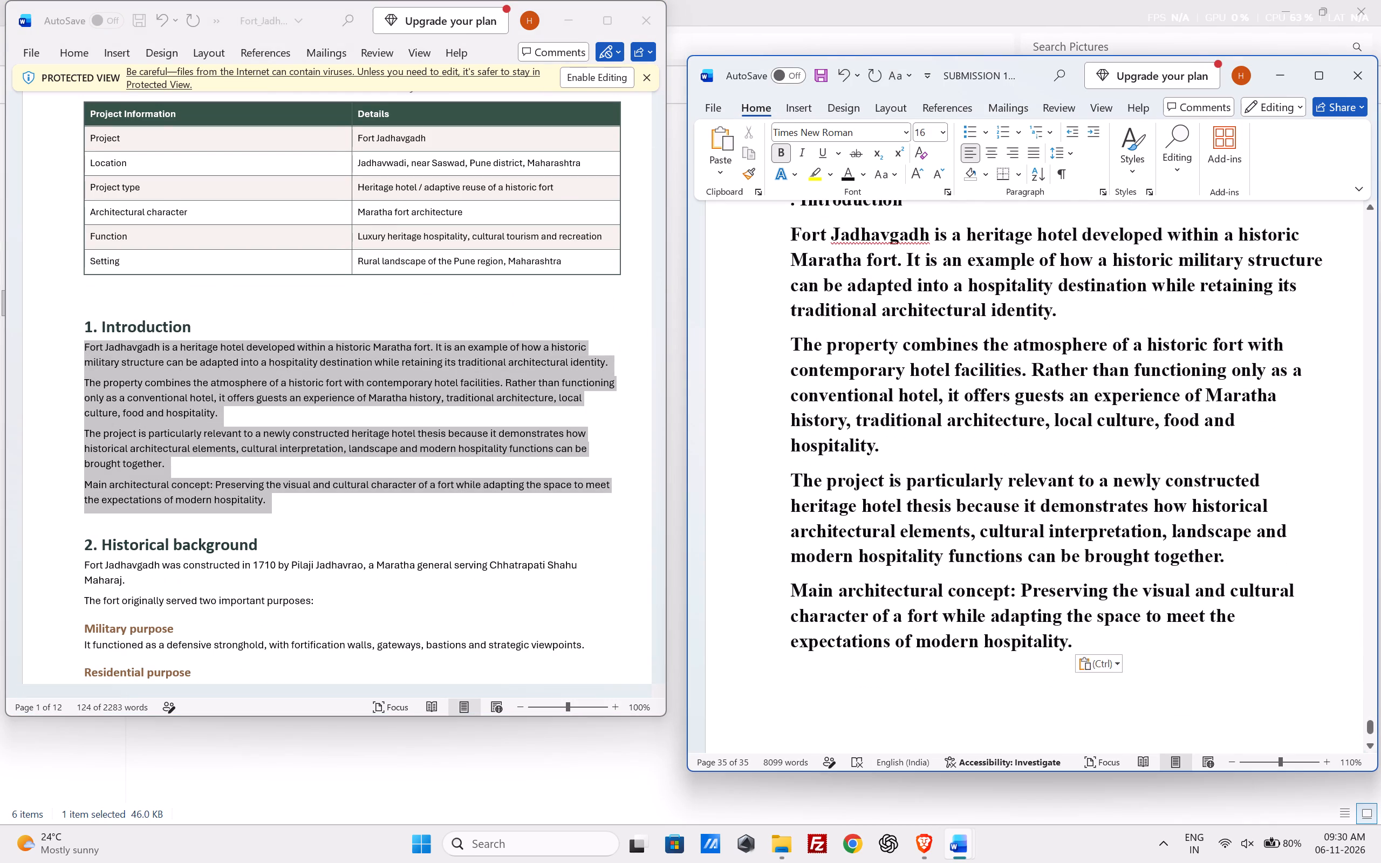
{"action": "left_click_drag", "start_coordinate": [1086, 638], "coordinate": [798, 242]}
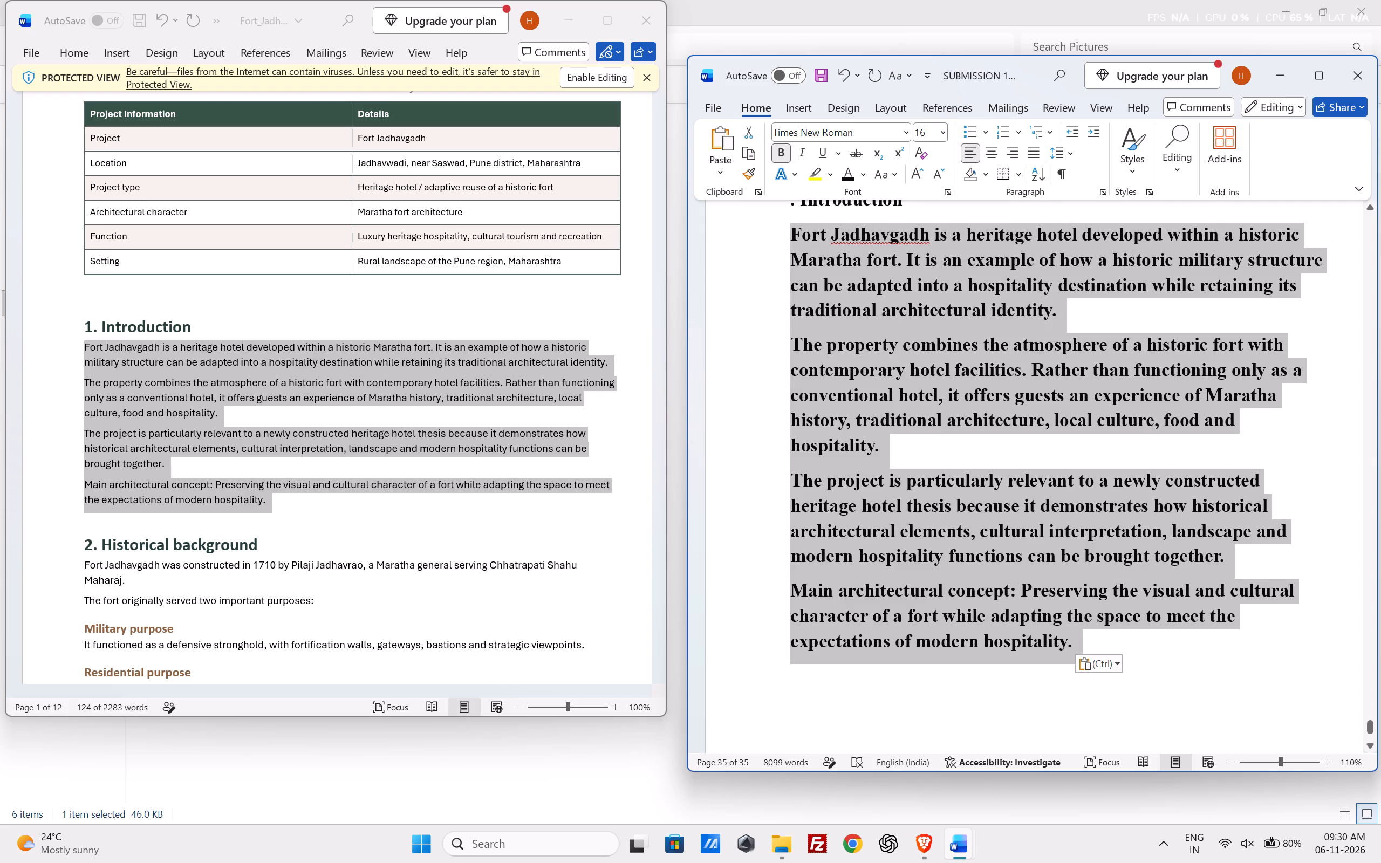
{"action": "right_click", "coordinate": [848, 285]}
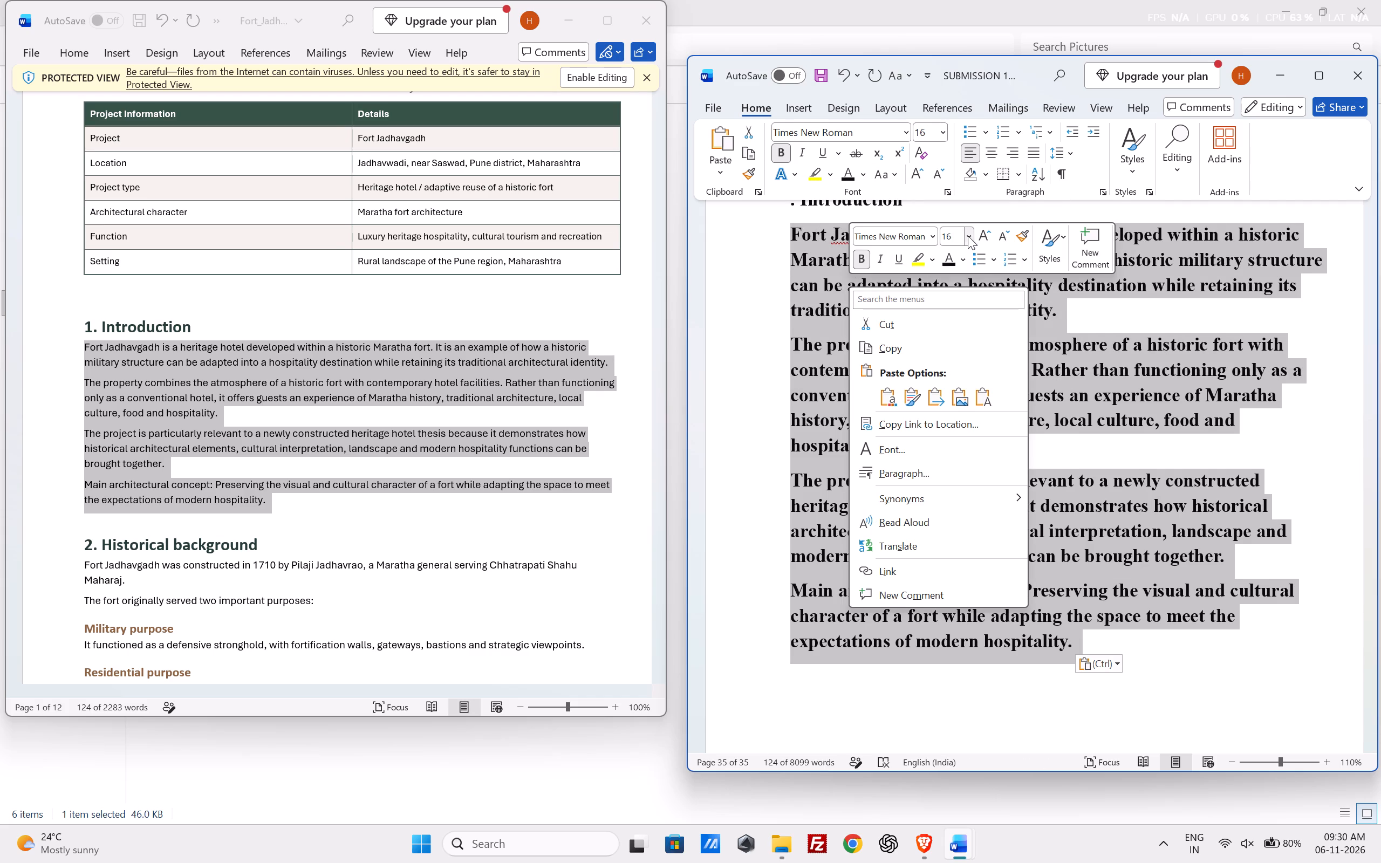
{"action": "left_click", "coordinate": [968, 236]}
{"action": "left_click", "coordinate": [956, 341]}
{"action": "scroll", "coordinate": [860, 393], "scroll_direction": "up", "scroll_amount": 3}
Correct the spelling of "Jadhavgadh" to "Jadhav Gadh" in the first introduction paragraph.
{"action": "left_click", "coordinate": [857, 355]}
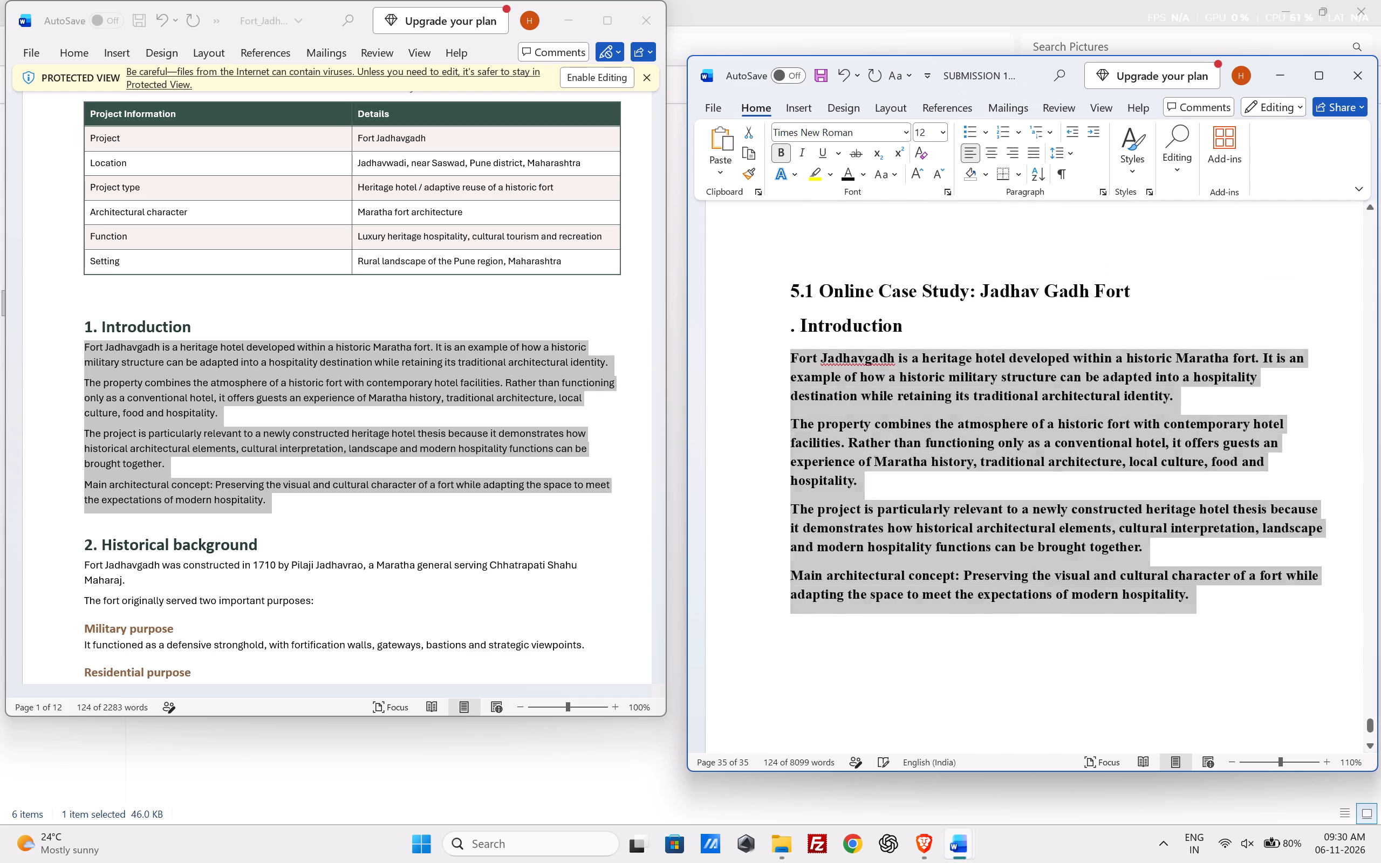
{"action": "left_click", "coordinate": [865, 361]}
{"action": "right_click", "coordinate": [868, 362]}
{"action": "left_click", "coordinate": [802, 379]}
Remove the bold formatting from the four introduction paragraphs below the Introduction heading in SUBMISSION 1.
{"action": "left_click", "coordinate": [768, 432]}
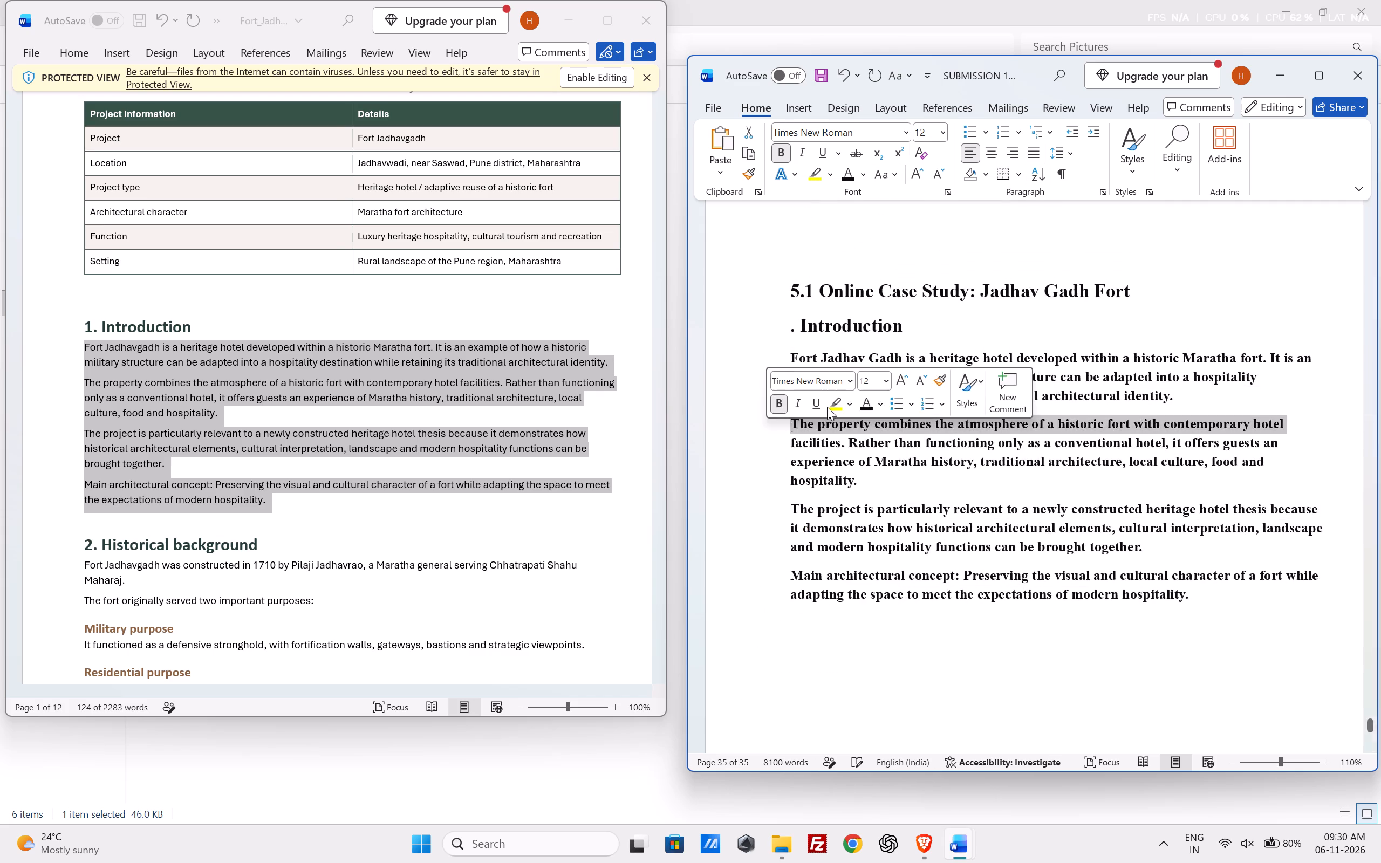
{"action": "scroll", "coordinate": [929, 400], "scroll_direction": "down", "scroll_amount": 3}
{"action": "left_click", "coordinate": [1284, 505]}
{"action": "scroll", "coordinate": [1192, 490], "scroll_direction": "up", "scroll_amount": 3}
{"action": "scroll", "coordinate": [1105, 496], "scroll_direction": "down", "scroll_amount": 2}
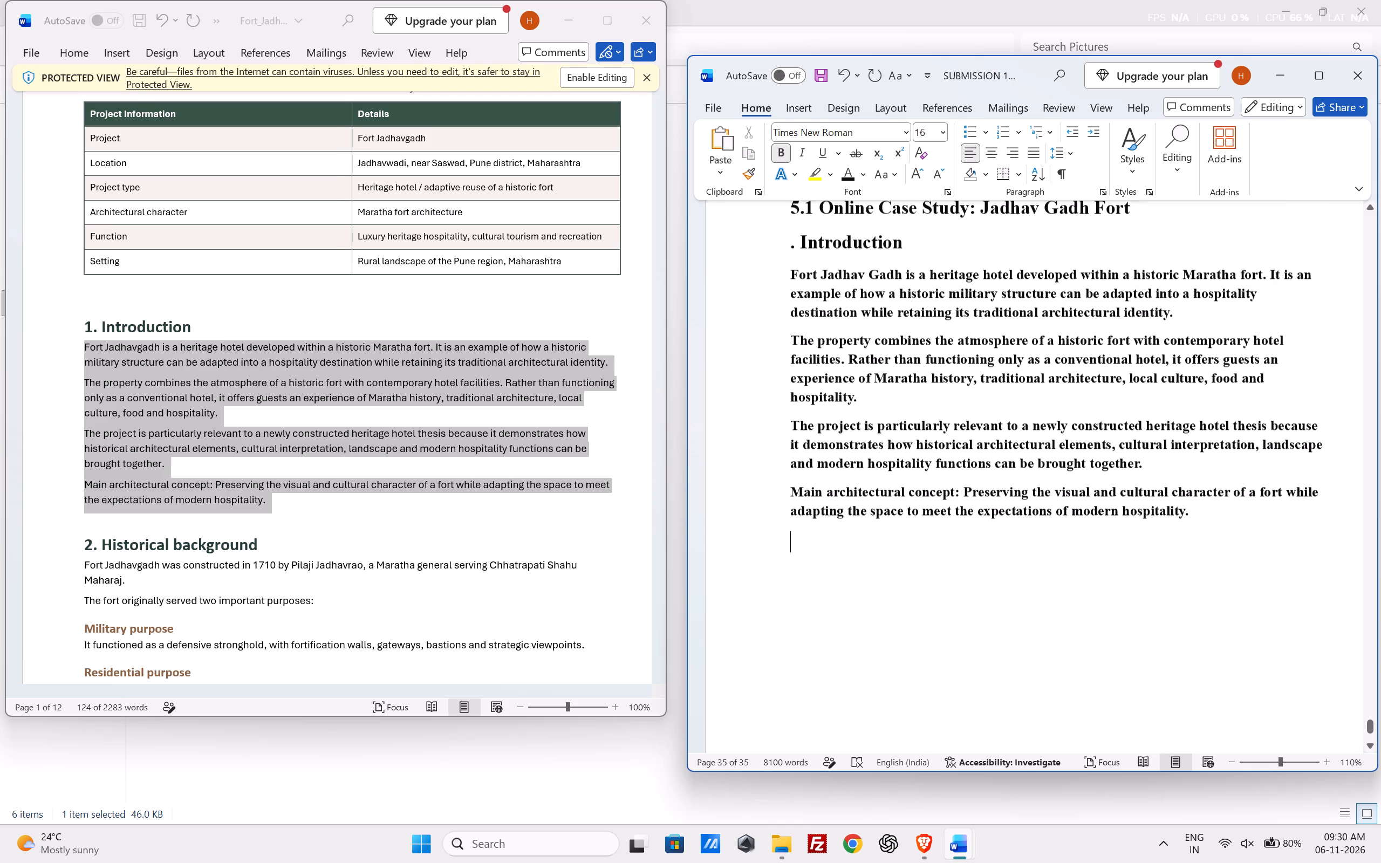
{"action": "left_click_drag", "start_coordinate": [1202, 529], "coordinate": [792, 272]}
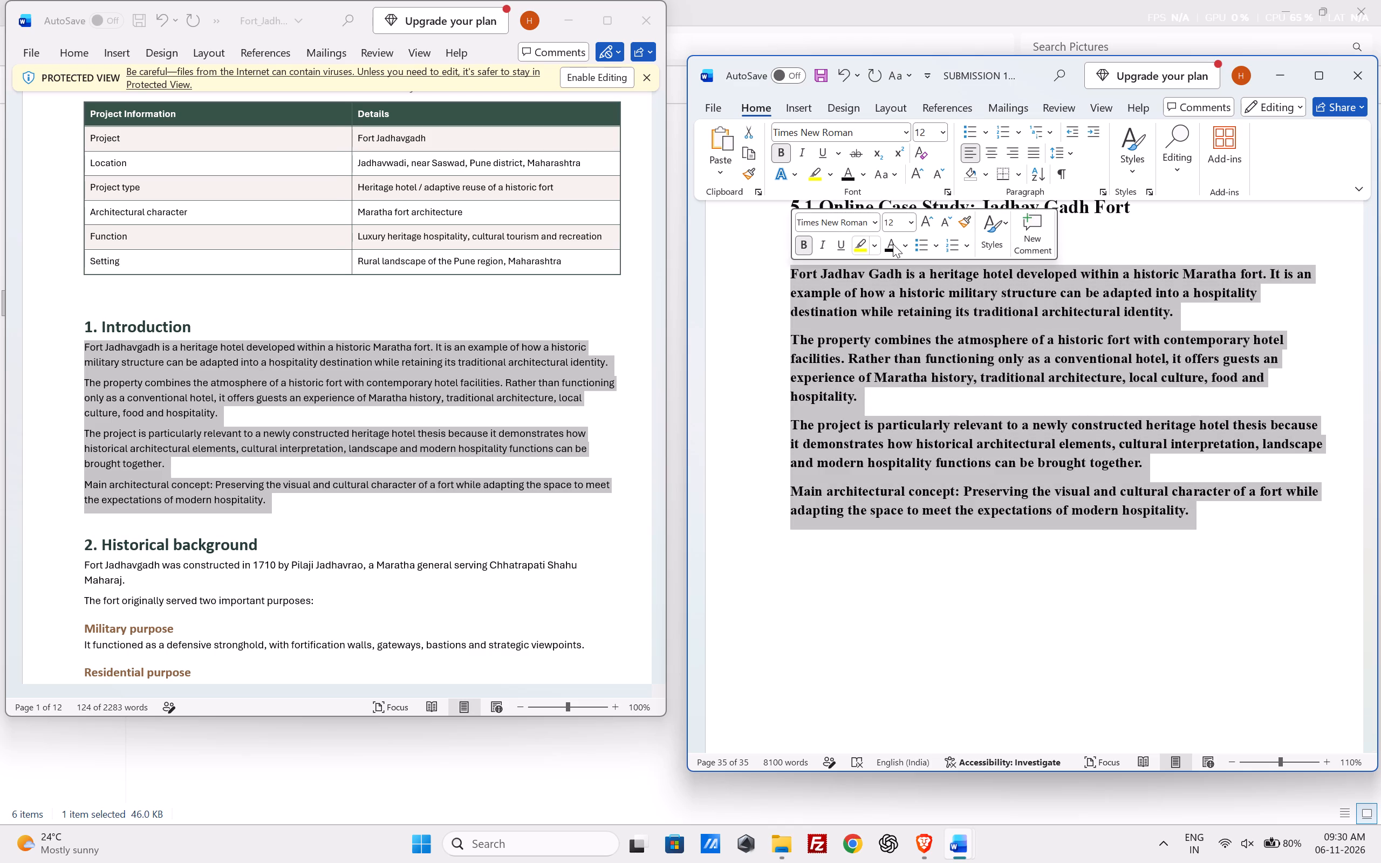
{"action": "left_click", "coordinate": [890, 244]}
{"action": "left_click", "coordinate": [797, 248]}
{"action": "left_click", "coordinate": [772, 378]}
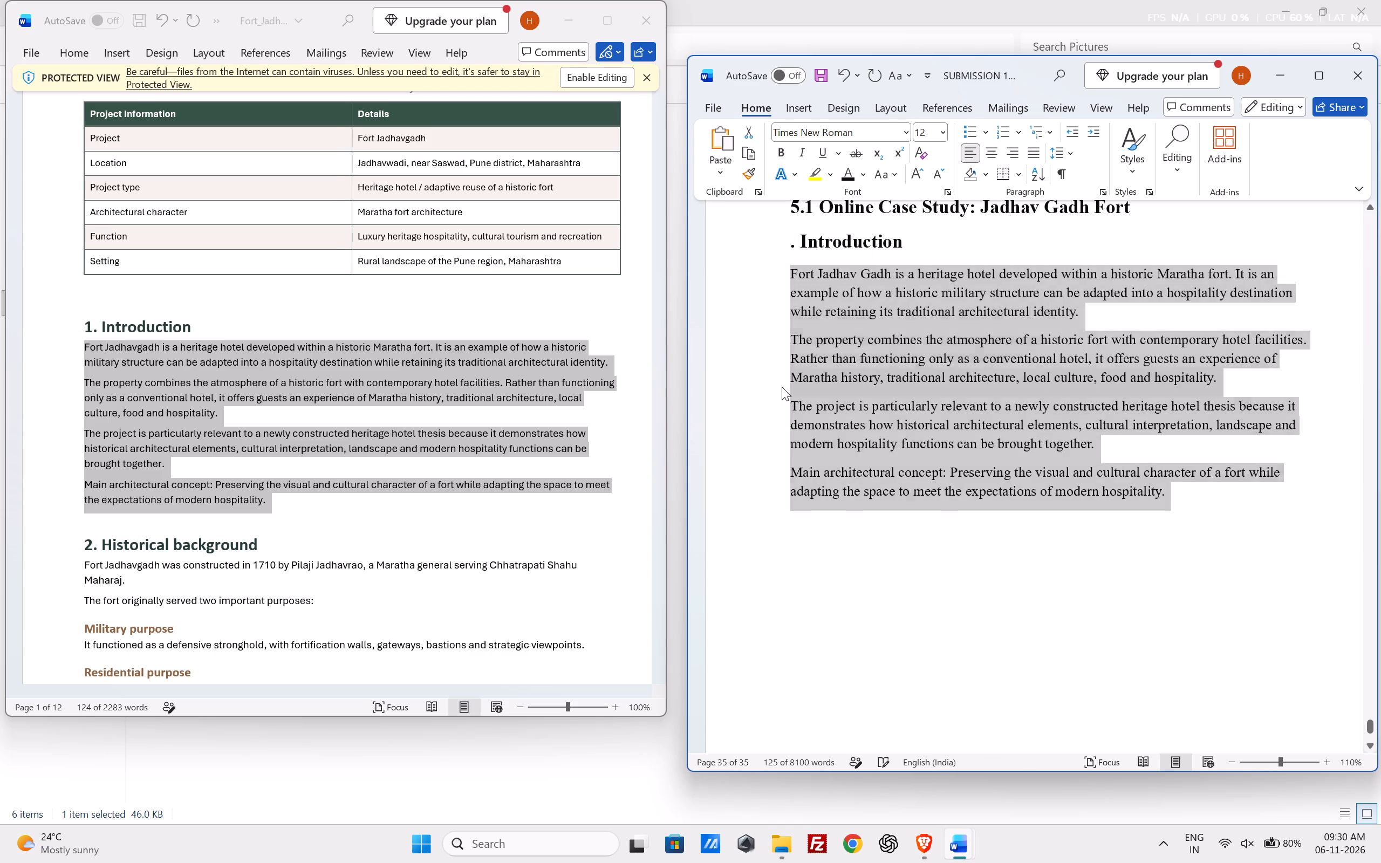
{"action": "scroll", "coordinate": [799, 419], "scroll_direction": "up", "scroll_amount": 6}
{"action": "left_click", "coordinate": [772, 405]}
{"action": "scroll", "coordinate": [772, 407], "scroll_direction": "down", "scroll_amount": 5}
{"action": "left_click", "coordinate": [977, 602]}
{"action": "scroll", "coordinate": [815, 484], "scroll_direction": "down", "scroll_amount": 2}
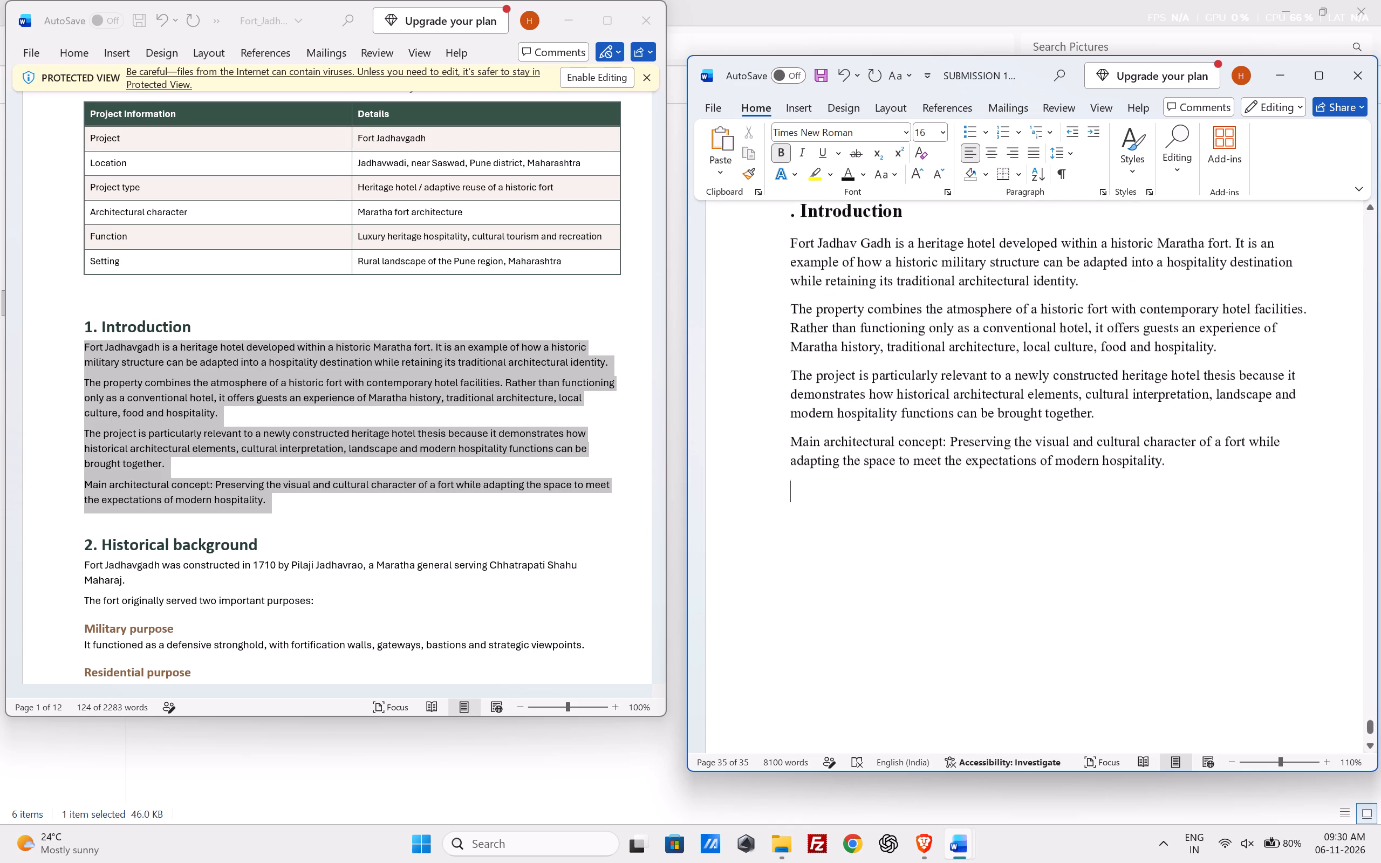
Copy "Project Information" from the Fort Jadhavgadh document as a heading below the introduction in SUBMISSION 1, followed by a new line.
{"action": "left_click", "coordinate": [818, 518]}
{"action": "scroll", "coordinate": [278, 447], "scroll_direction": "up", "scroll_amount": 3}
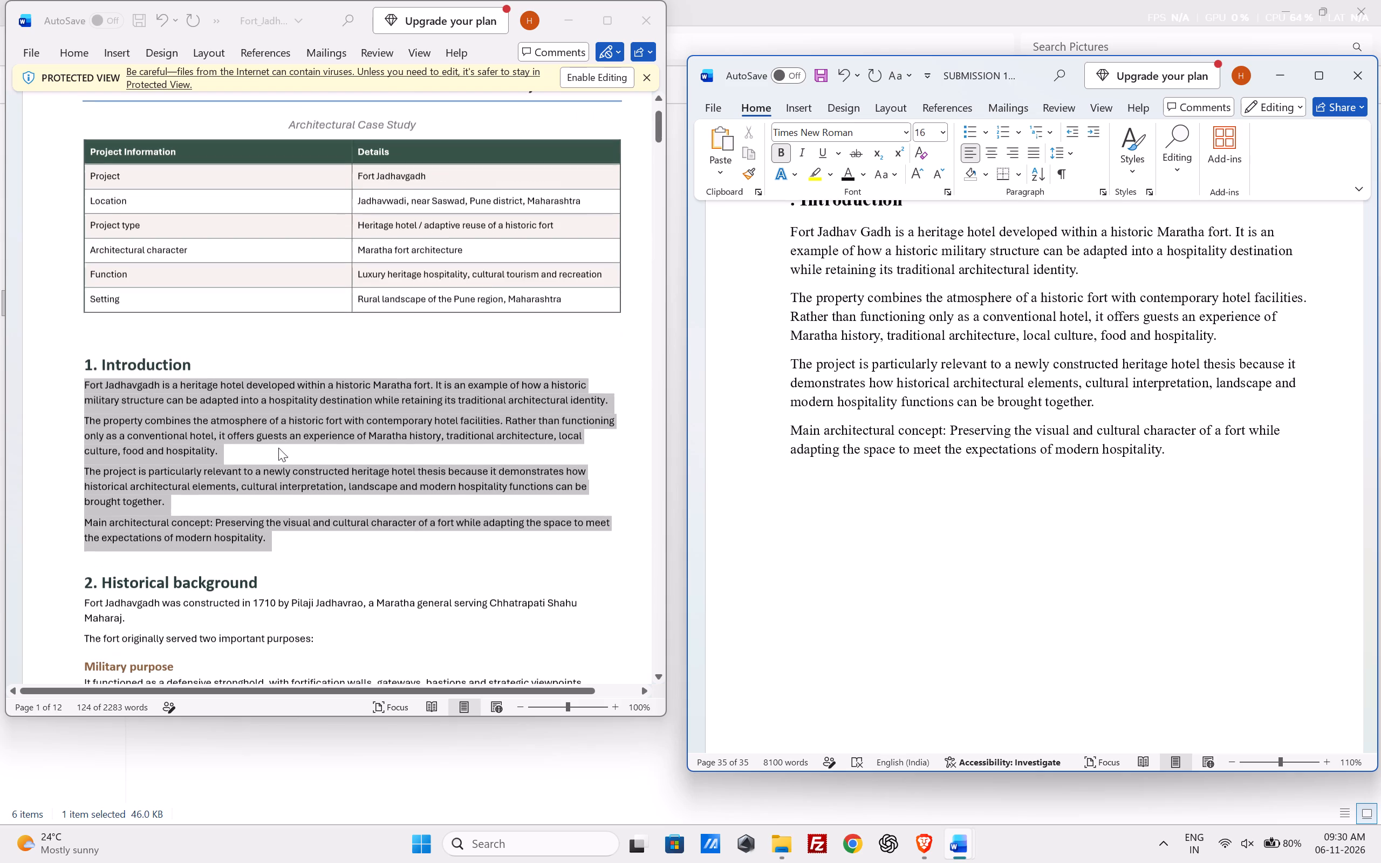
{"action": "left_click_drag", "start_coordinate": [177, 229], "coordinate": [87, 227]}
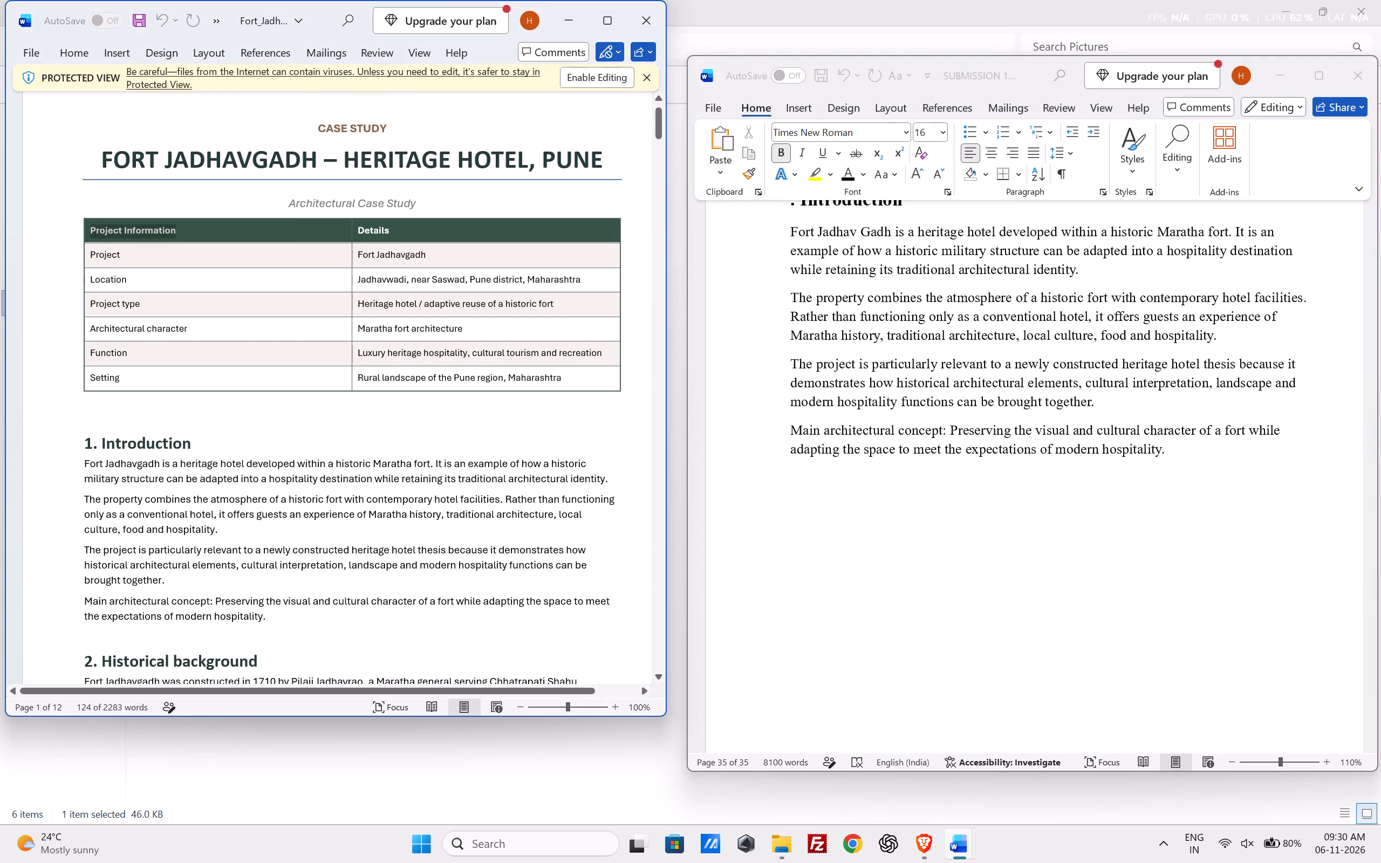
{"action": "key", "text": "ctrl+c"}
{"action": "left_click", "coordinate": [824, 512]}
{"action": "key", "text": "ctrl+v"}
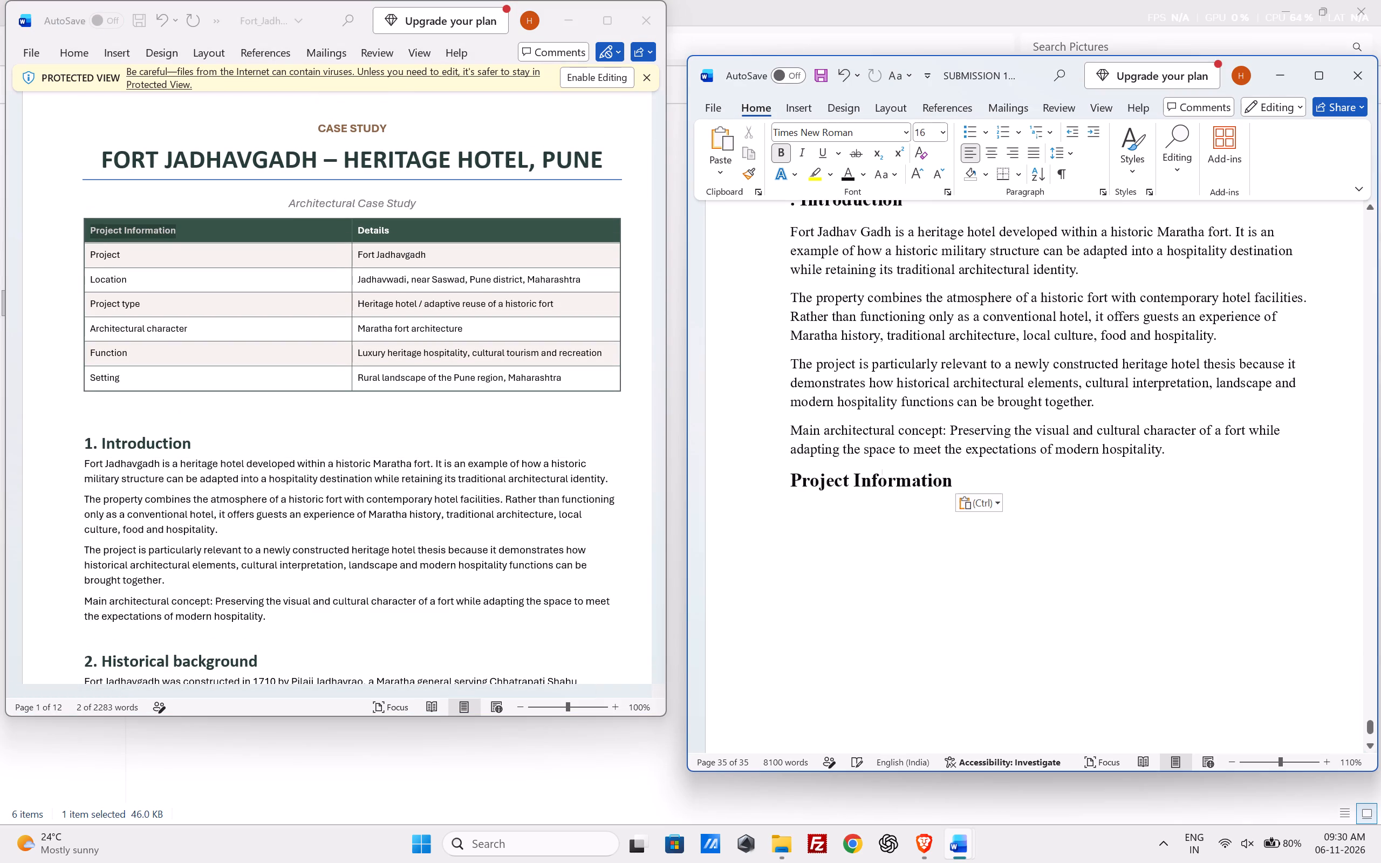
{"action": "left_click", "coordinate": [912, 544]}
{"action": "scroll", "coordinate": [627, 388], "scroll_direction": "down", "scroll_amount": 2}
{"action": "left_click", "coordinate": [1014, 489]}
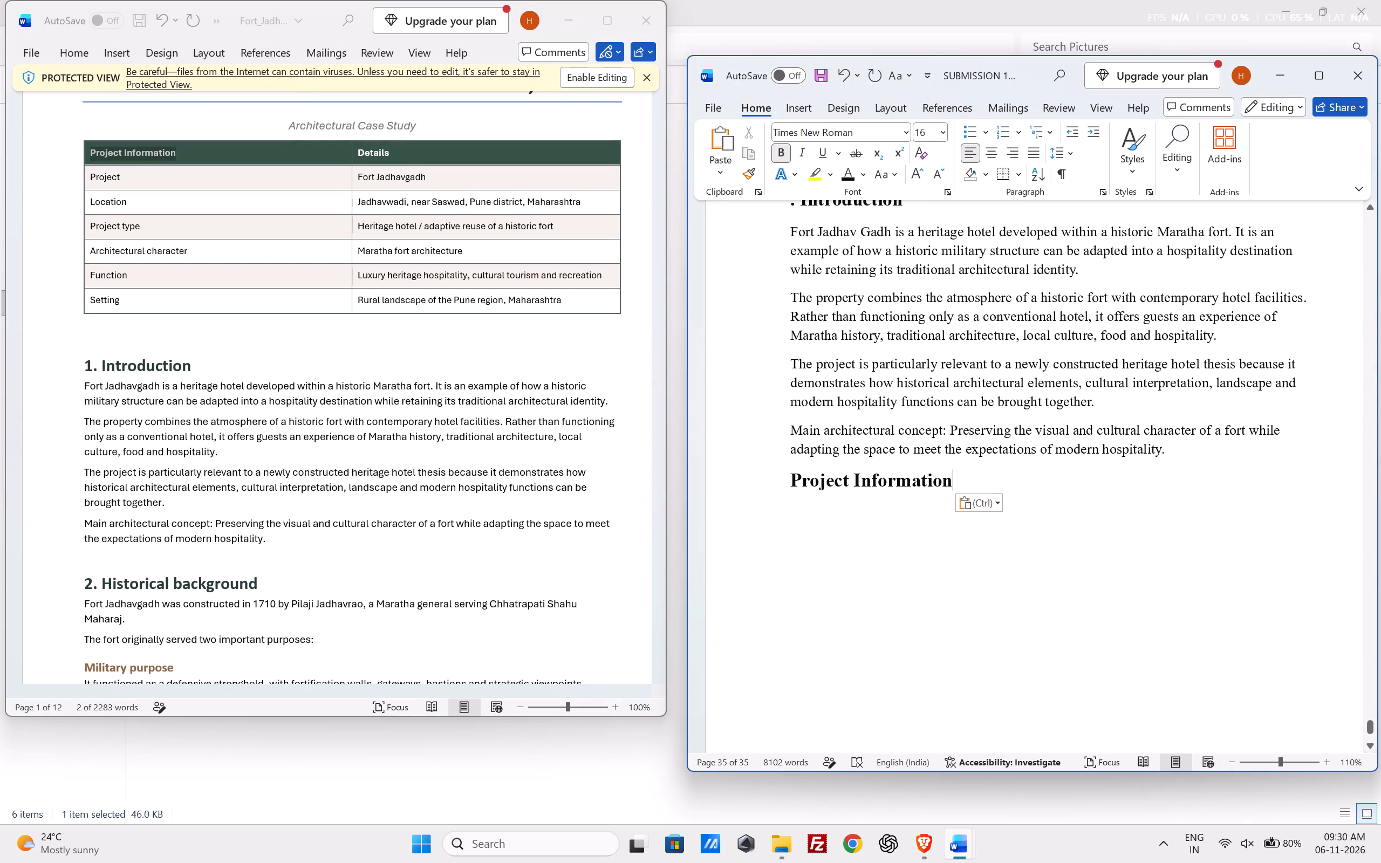
{"action": "key", "text": "Return"}
{"action": "scroll", "coordinate": [361, 324], "scroll_direction": "up", "scroll_amount": 3}
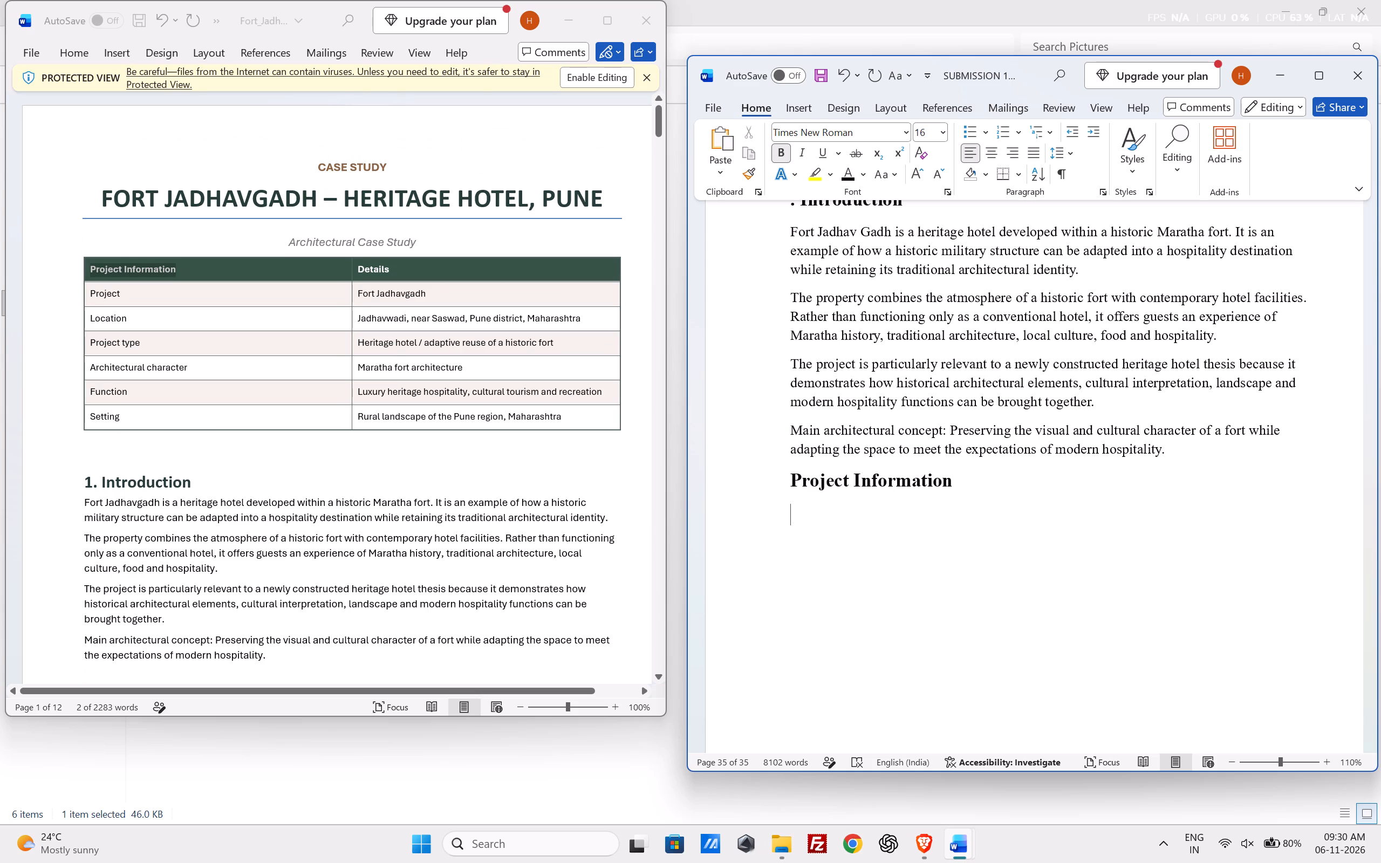
{"action": "scroll", "coordinate": [828, 490], "scroll_direction": "down", "scroll_amount": 3}
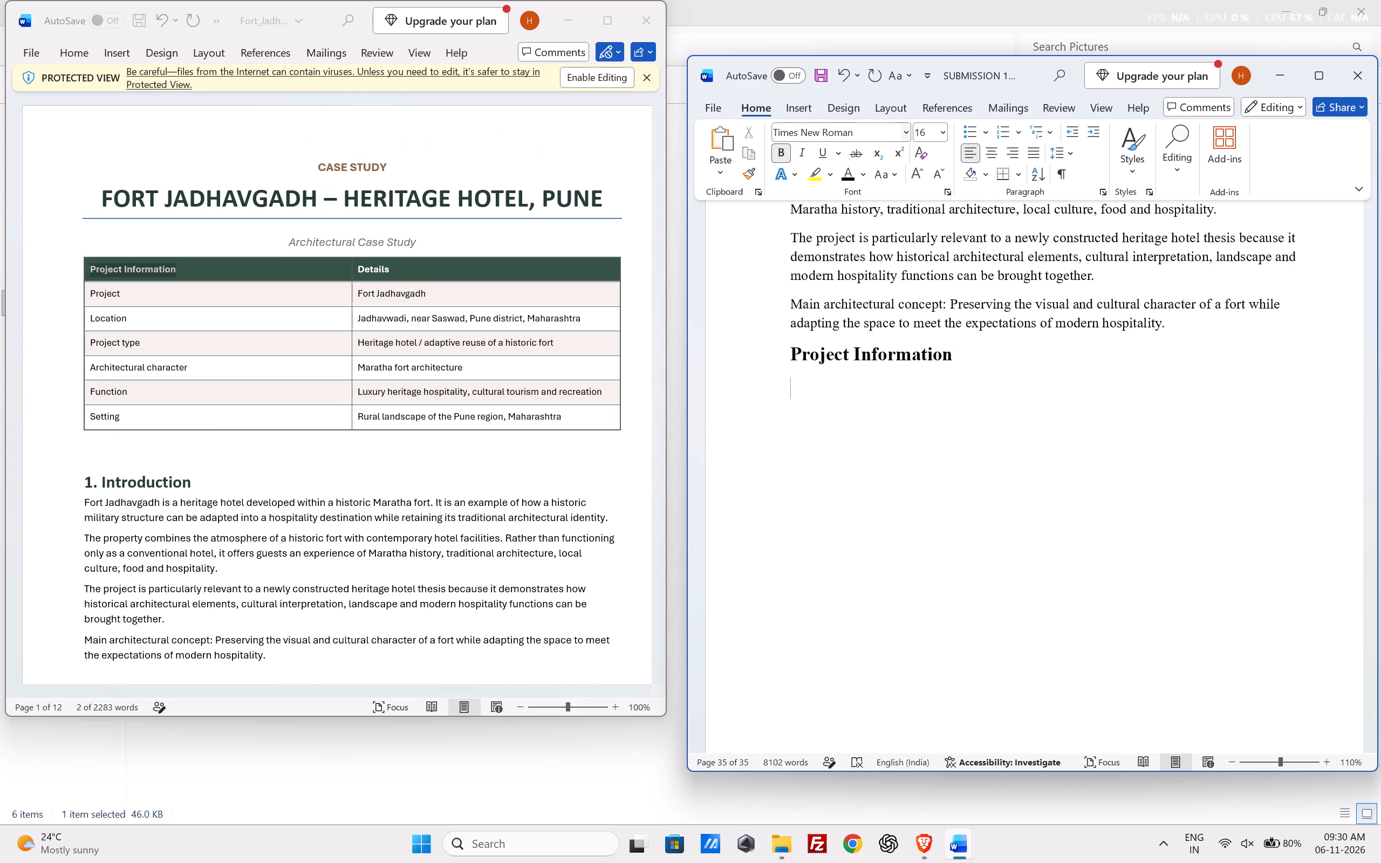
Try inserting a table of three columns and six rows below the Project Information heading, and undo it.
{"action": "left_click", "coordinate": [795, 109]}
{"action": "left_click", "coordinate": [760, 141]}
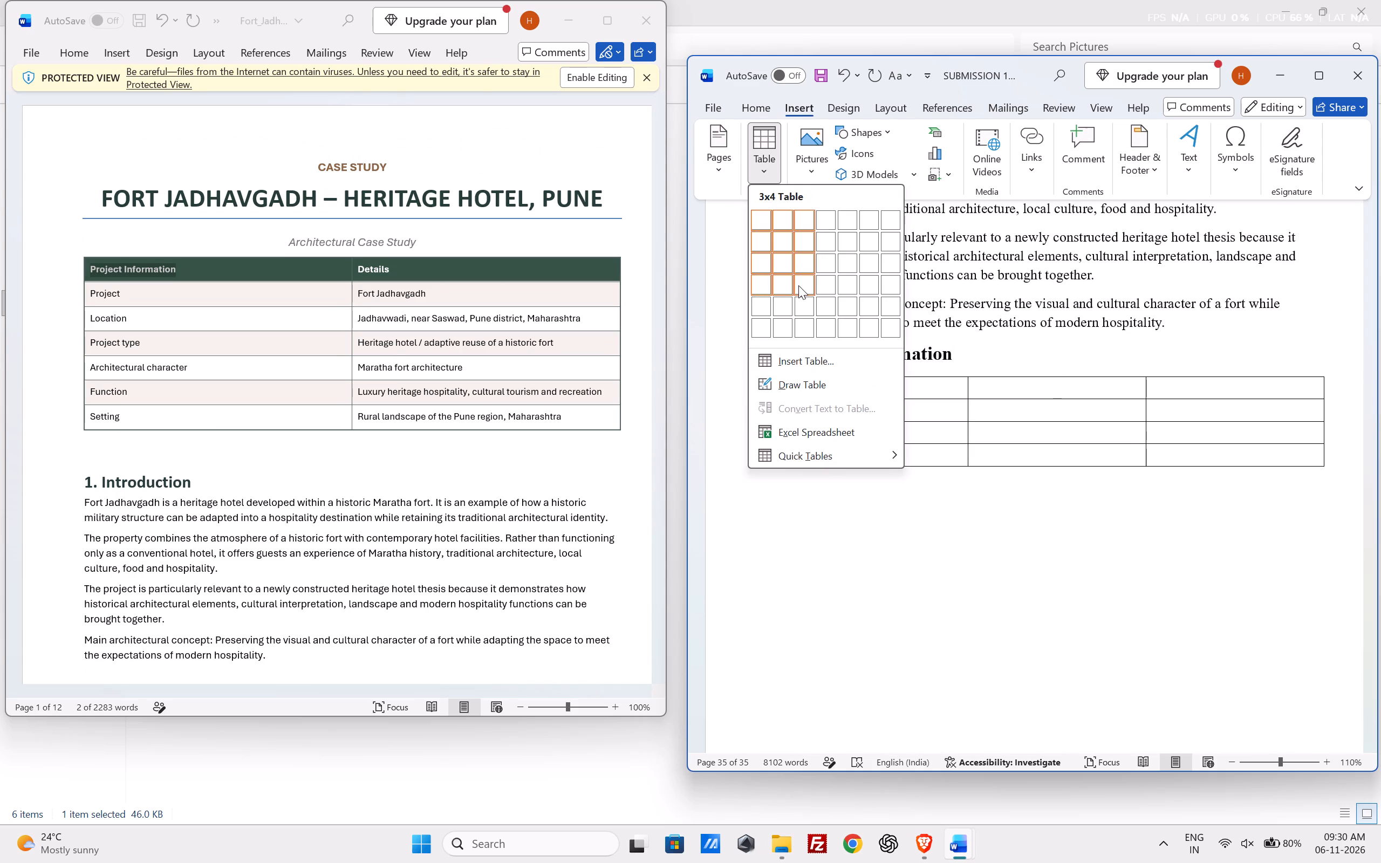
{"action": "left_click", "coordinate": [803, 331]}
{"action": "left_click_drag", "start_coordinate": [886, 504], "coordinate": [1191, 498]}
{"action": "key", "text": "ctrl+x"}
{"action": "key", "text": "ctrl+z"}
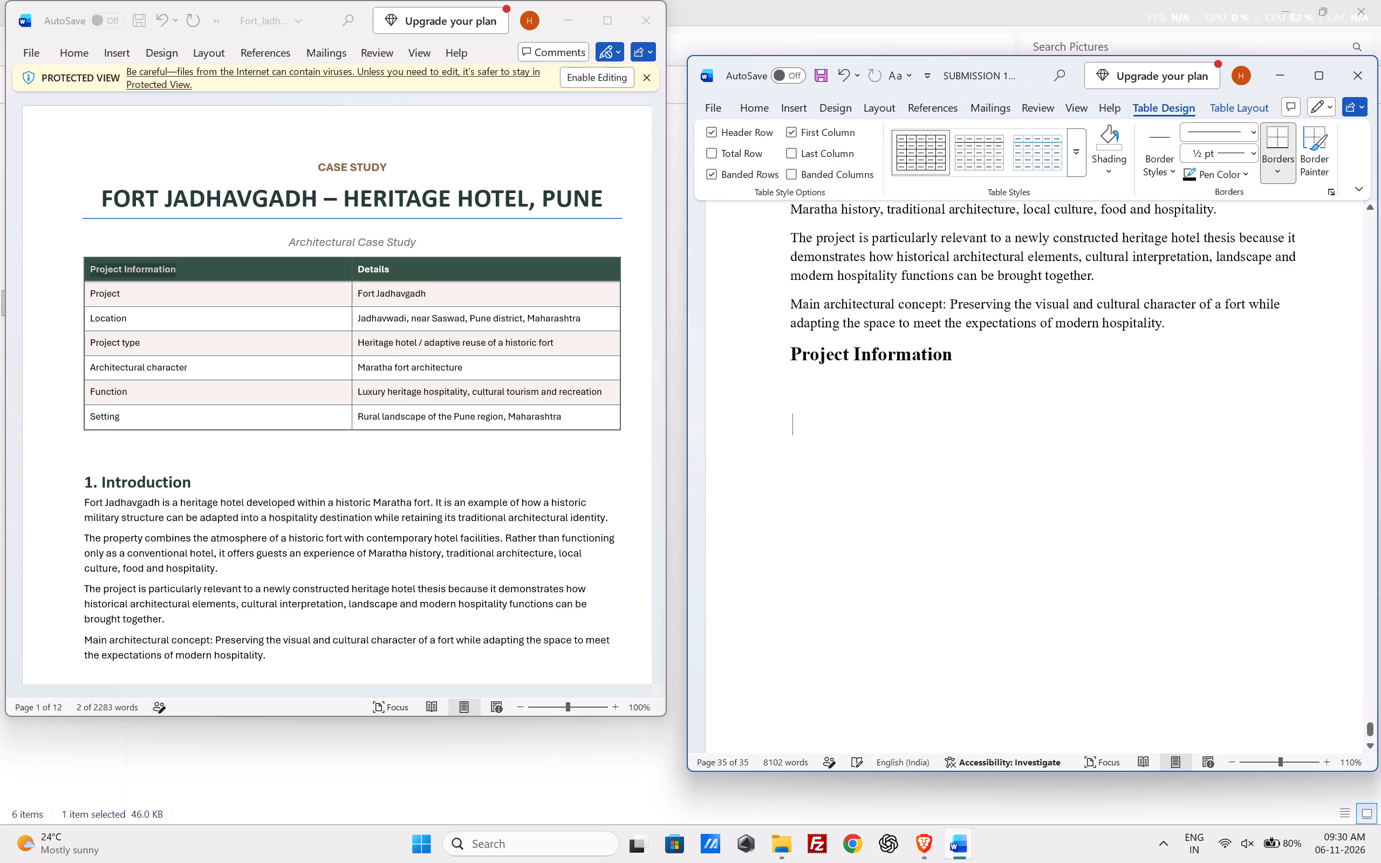
Insert a table of two columns and six rows below the Project Information heading.
{"action": "left_click", "coordinate": [806, 106]}
{"action": "left_click", "coordinate": [774, 146]}
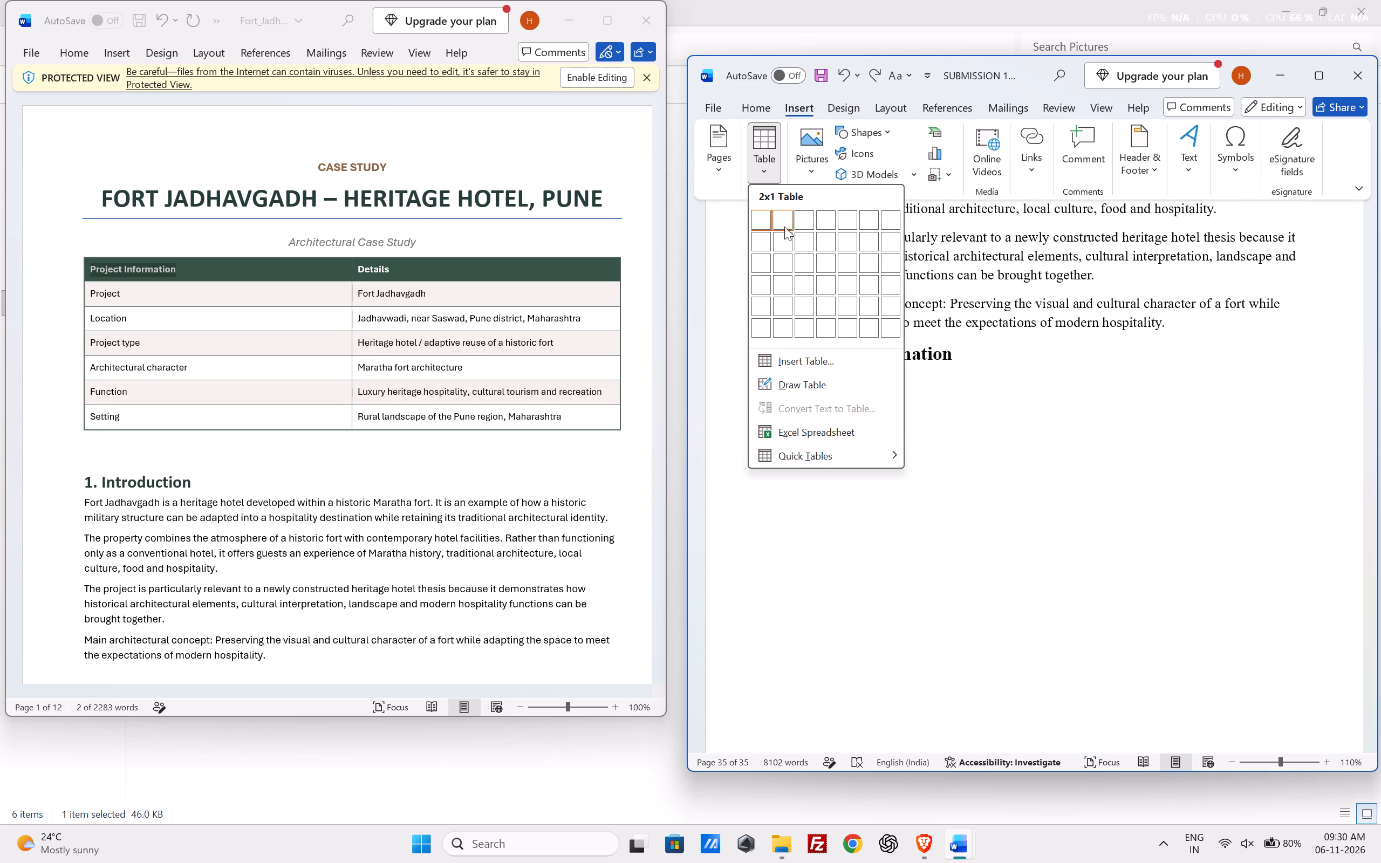
{"action": "left_click_drag", "start_coordinate": [788, 329], "coordinate": [787, 321]}
Insert one more row below the last row of the new table.
{"action": "left_click_drag", "start_coordinate": [933, 504], "coordinate": [1014, 502]}
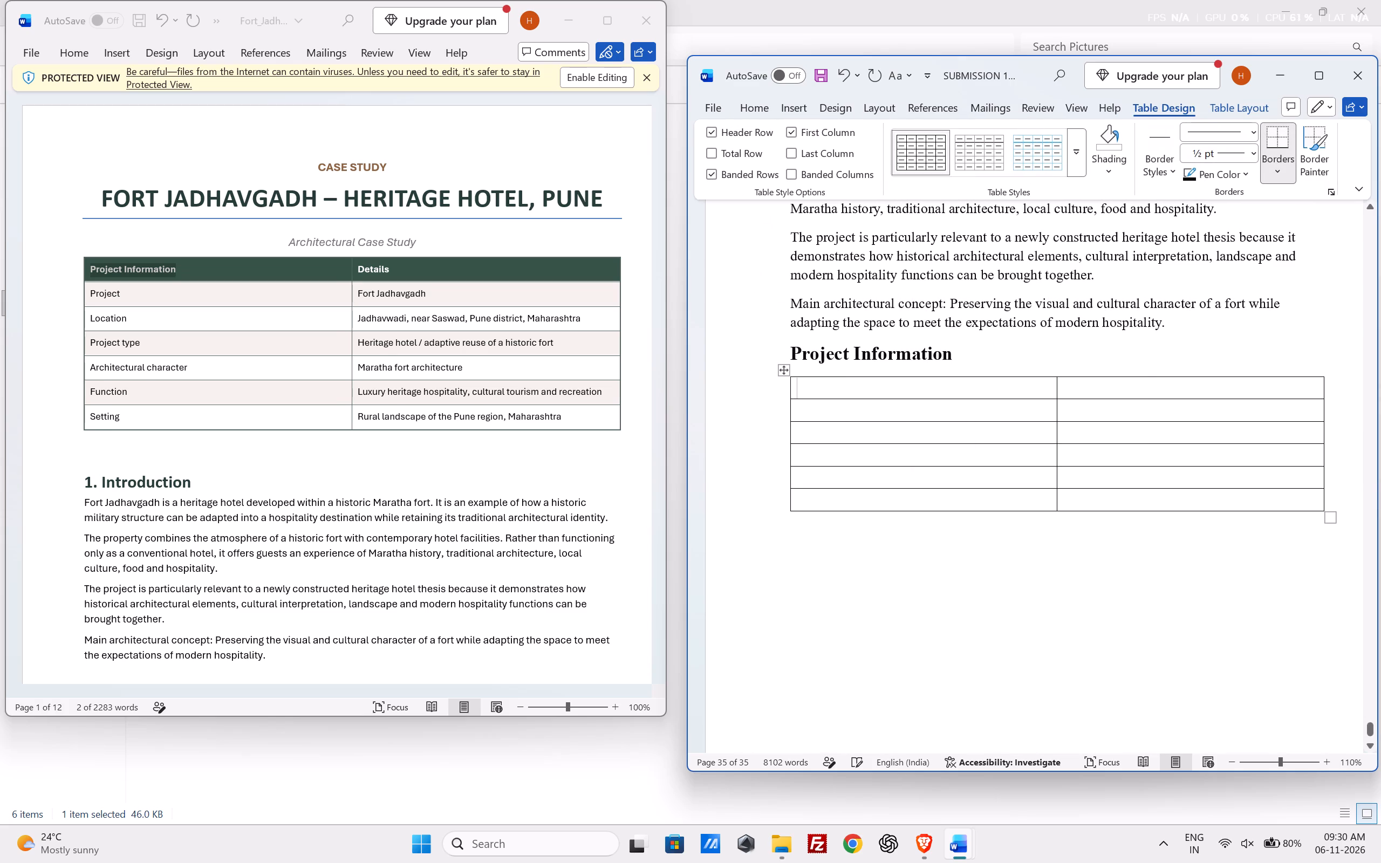
{"action": "left_click_drag", "start_coordinate": [1014, 502], "coordinate": [1155, 498]}
{"action": "left_click", "coordinate": [1293, 444]}
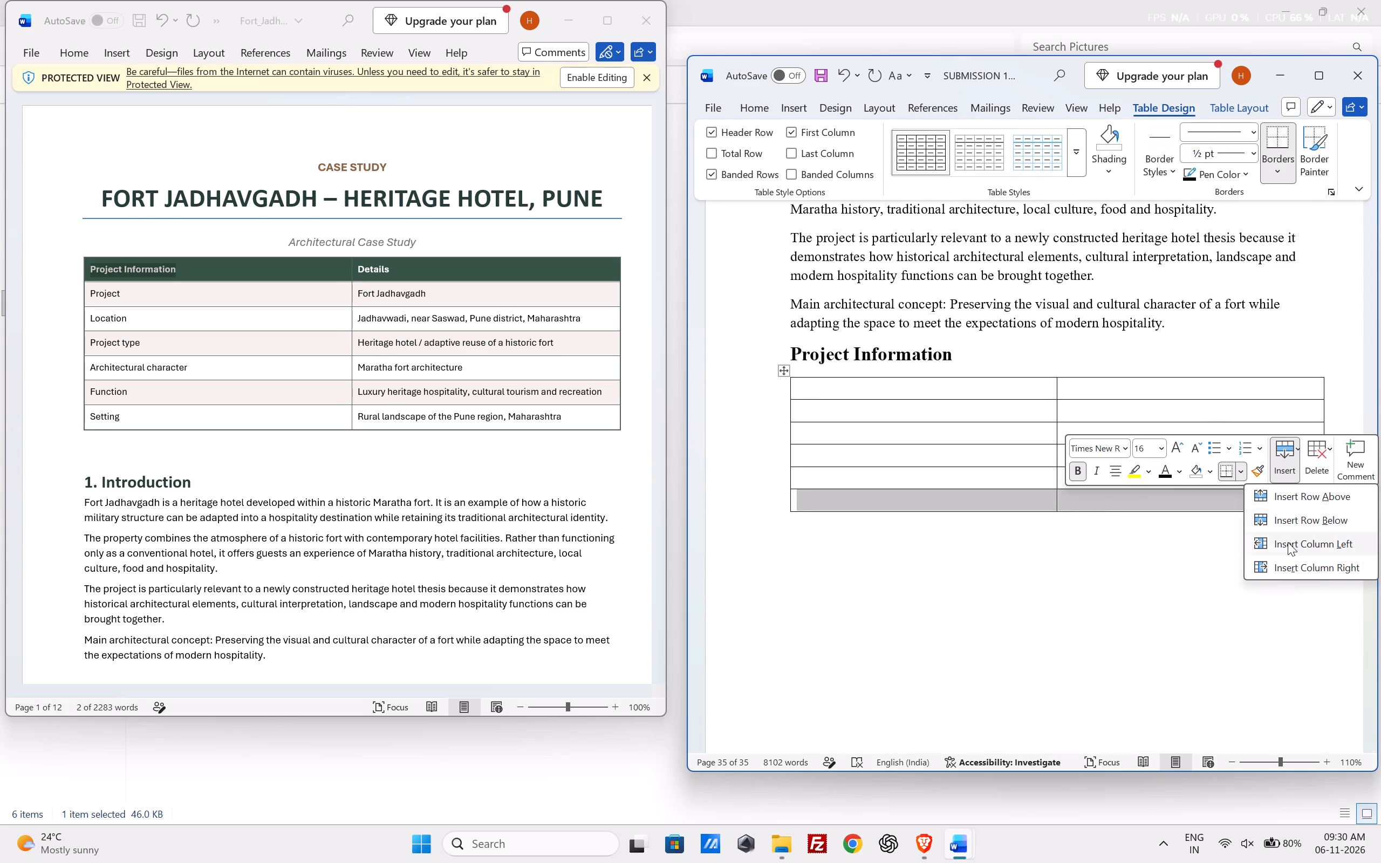
{"action": "left_click", "coordinate": [1294, 514]}
{"action": "scroll", "coordinate": [720, 492], "scroll_direction": "down", "scroll_amount": 1}
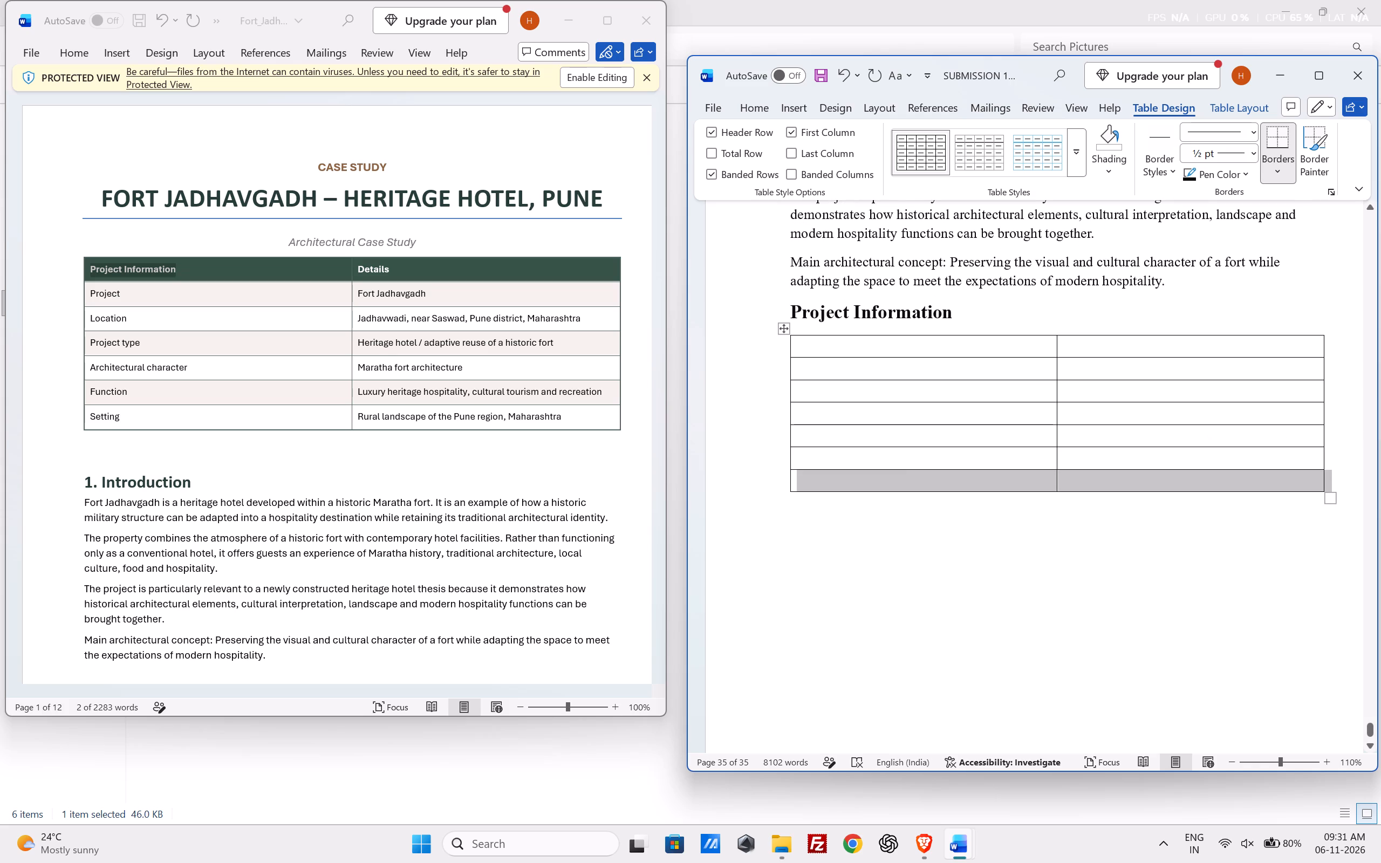
{"action": "left_click", "coordinate": [1091, 568]}
Copy the "Details" header from the Fort Jadhavgadh table into the second cell of the new table's first row.
{"action": "left_click_drag", "start_coordinate": [419, 269], "coordinate": [357, 267]}
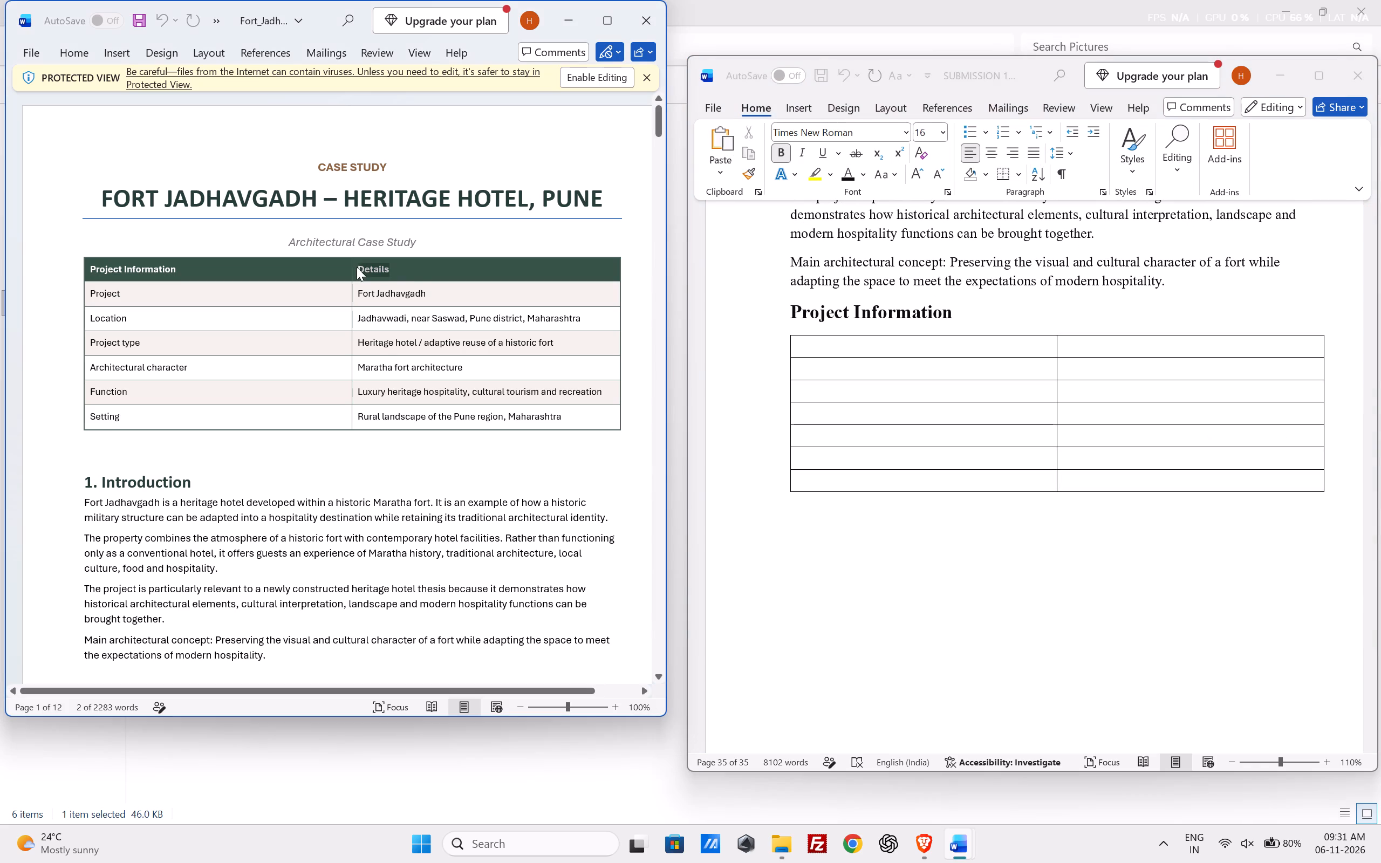
{"action": "left_click_drag", "start_coordinate": [357, 267], "coordinate": [356, 267]}
{"action": "key", "text": "ctrl+c"}
{"action": "left_click", "coordinate": [1078, 348]}
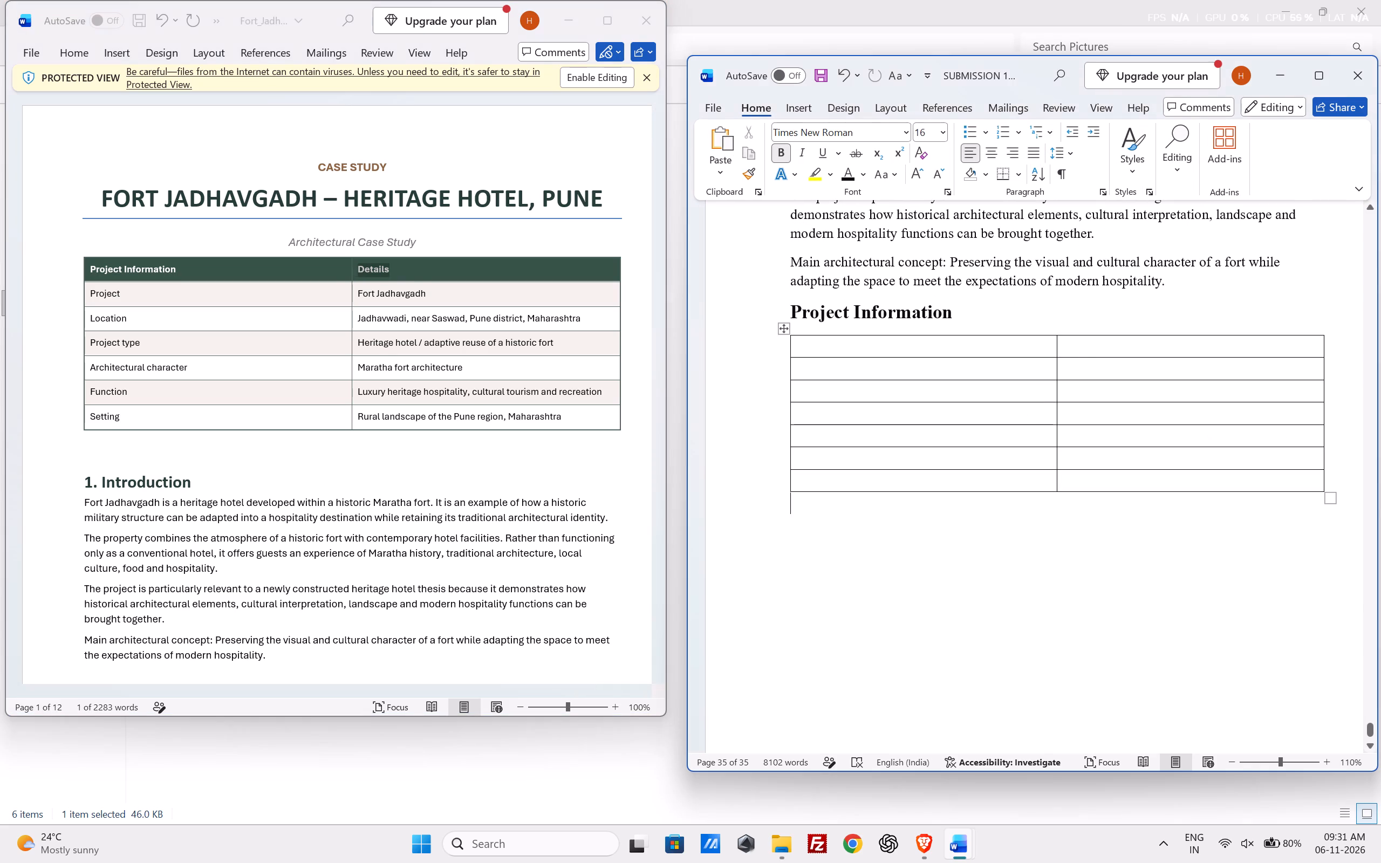
{"action": "left_click", "coordinate": [1095, 346]}
{"action": "key", "text": "ctrl+v"}
Copy the "Project Information" header from the Fort Jadhavgadh table into the first cell of the new table's first row.
{"action": "left_click_drag", "start_coordinate": [213, 272], "coordinate": [93, 275]}
{"action": "key", "text": "ctrl+v"}
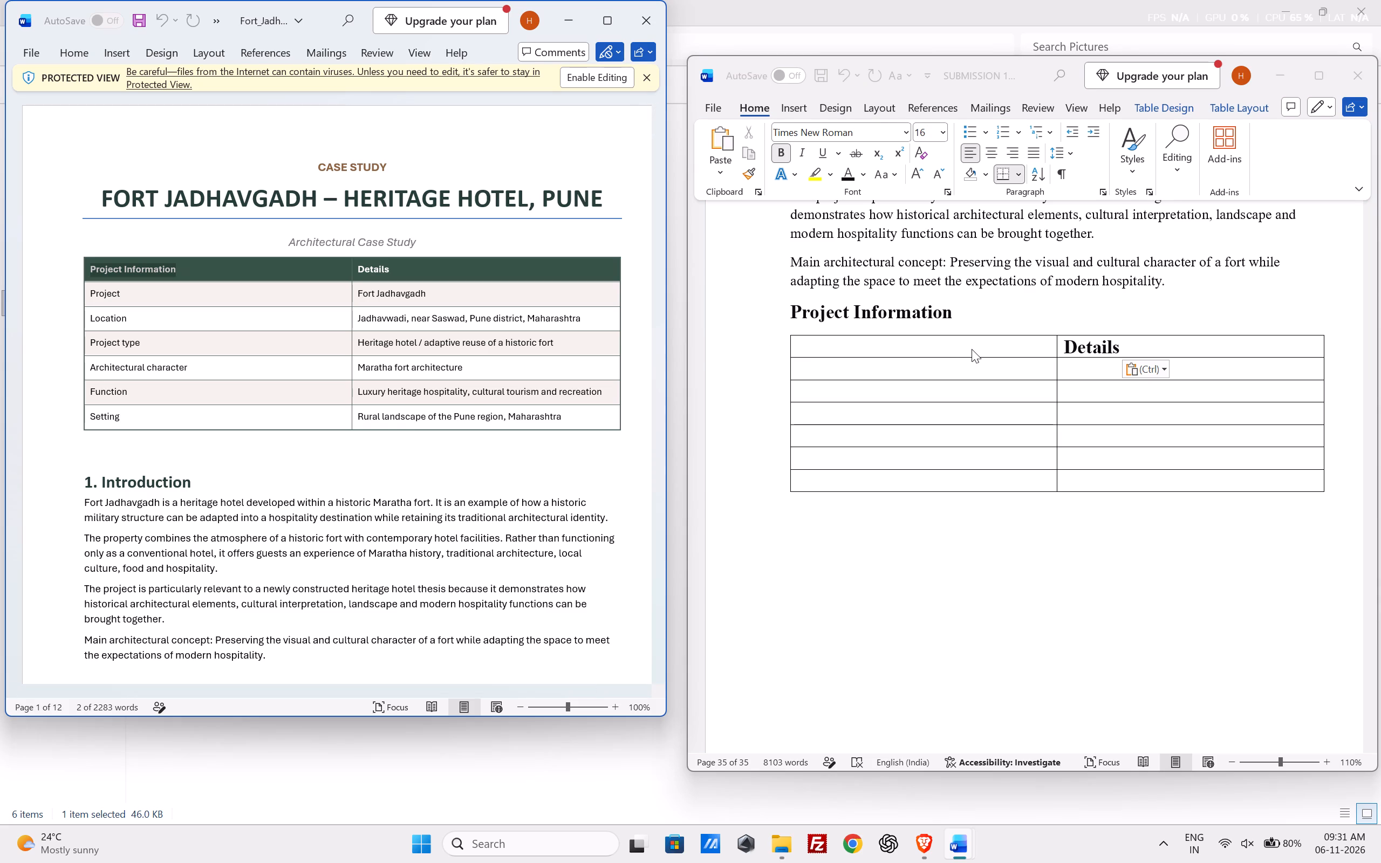
{"action": "left_click", "coordinate": [206, 271]}
{"action": "left_click_drag", "start_coordinate": [185, 269], "coordinate": [85, 266]}
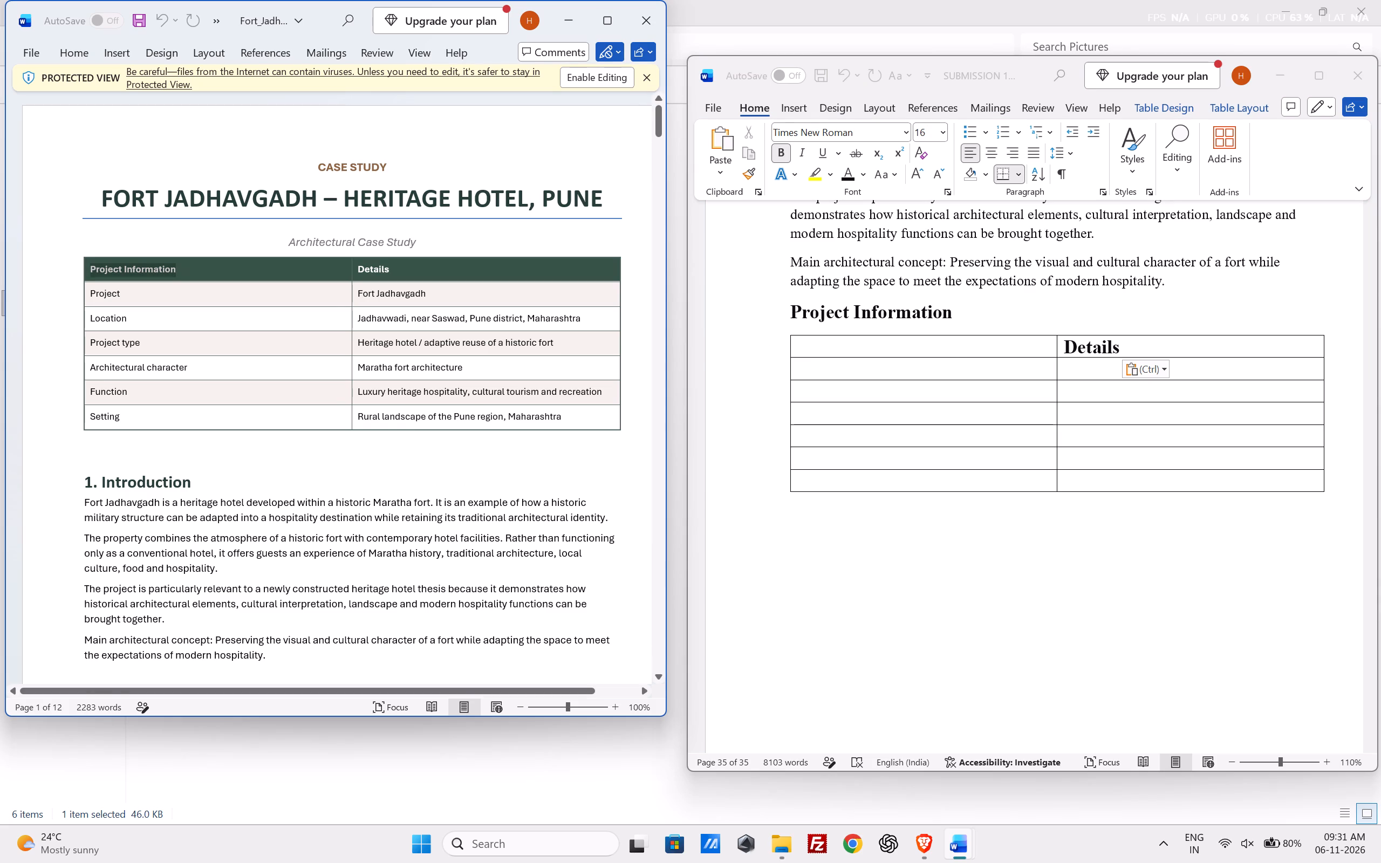
{"action": "key", "text": "ctrl+c"}
{"action": "left_click", "coordinate": [914, 335]}
{"action": "left_click", "coordinate": [906, 343]}
{"action": "key", "text": "ctrl+v"}
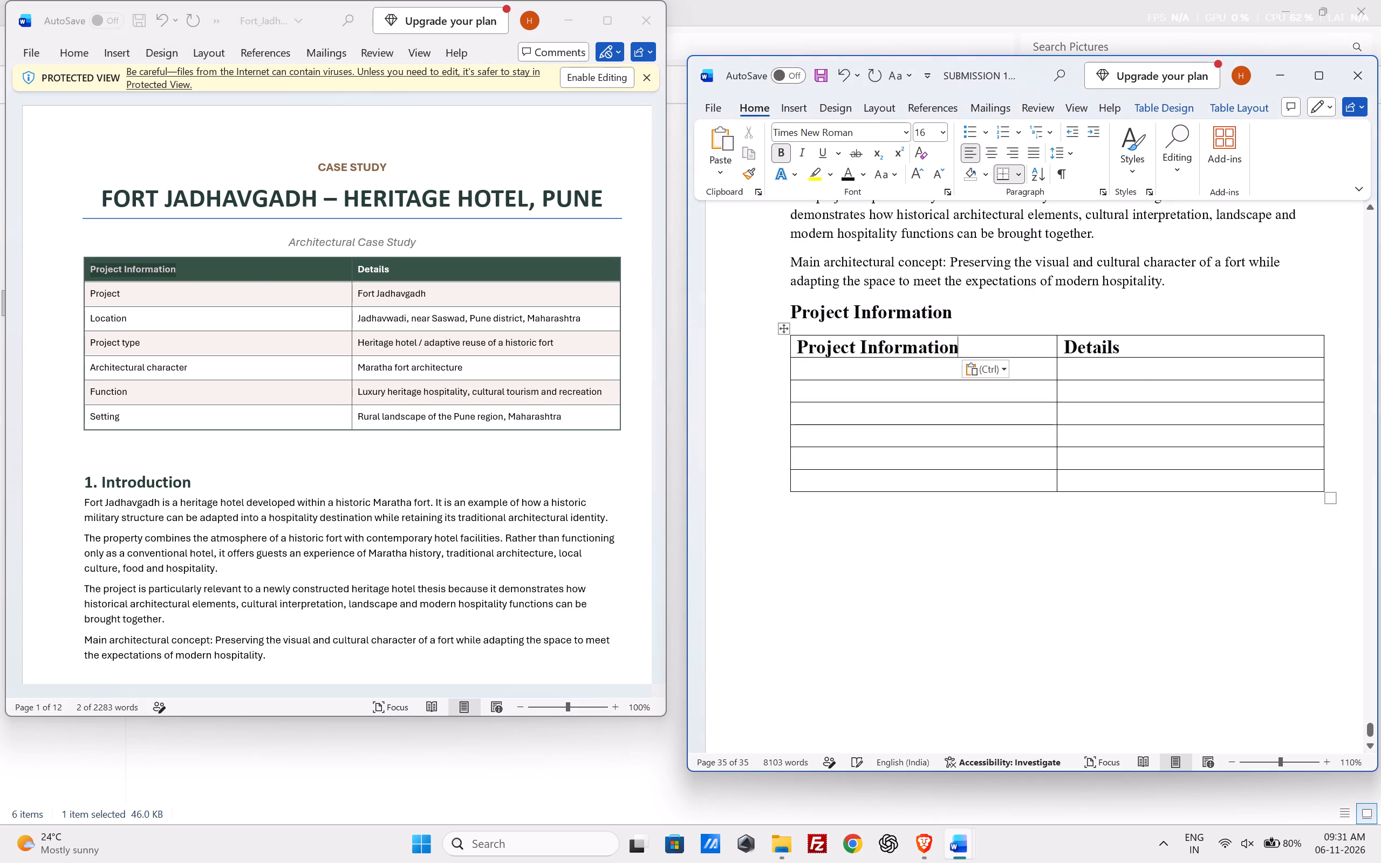
{"action": "left_click", "coordinate": [872, 530]}
Set the font size of the table's header row text to 12.
{"action": "left_click_drag", "start_coordinate": [1140, 346], "coordinate": [842, 350]}
{"action": "left_click", "coordinate": [935, 373]}
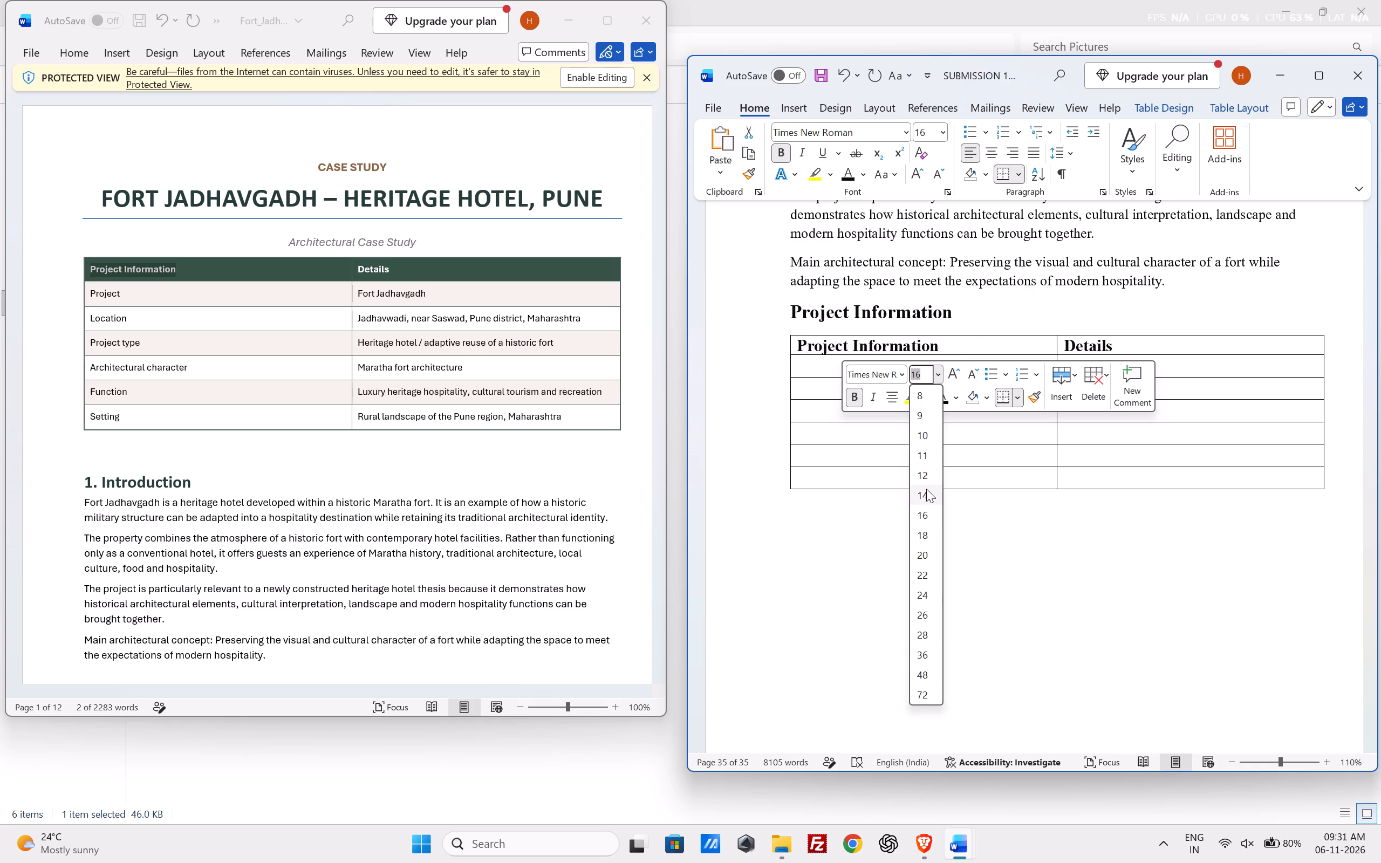
{"action": "left_click", "coordinate": [929, 475]}
{"action": "left_click", "coordinate": [852, 526]}
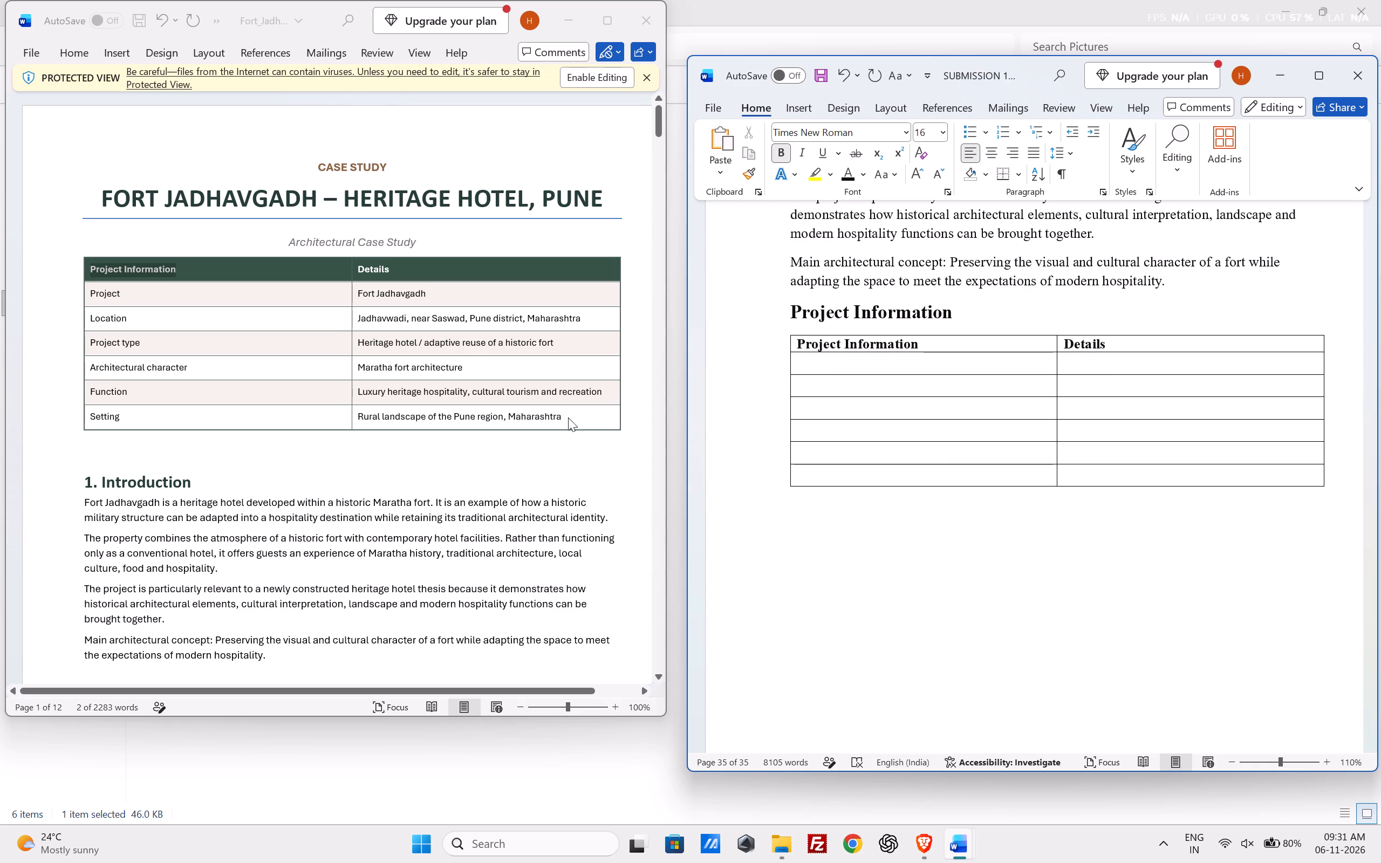
Copy the six rows from Project to Setting in the Fort Jadhavgadh table into the empty rows of the new table.
{"action": "left_click_drag", "start_coordinate": [568, 417], "coordinate": [201, 290]}
{"action": "key", "text": "ctrl+c"}
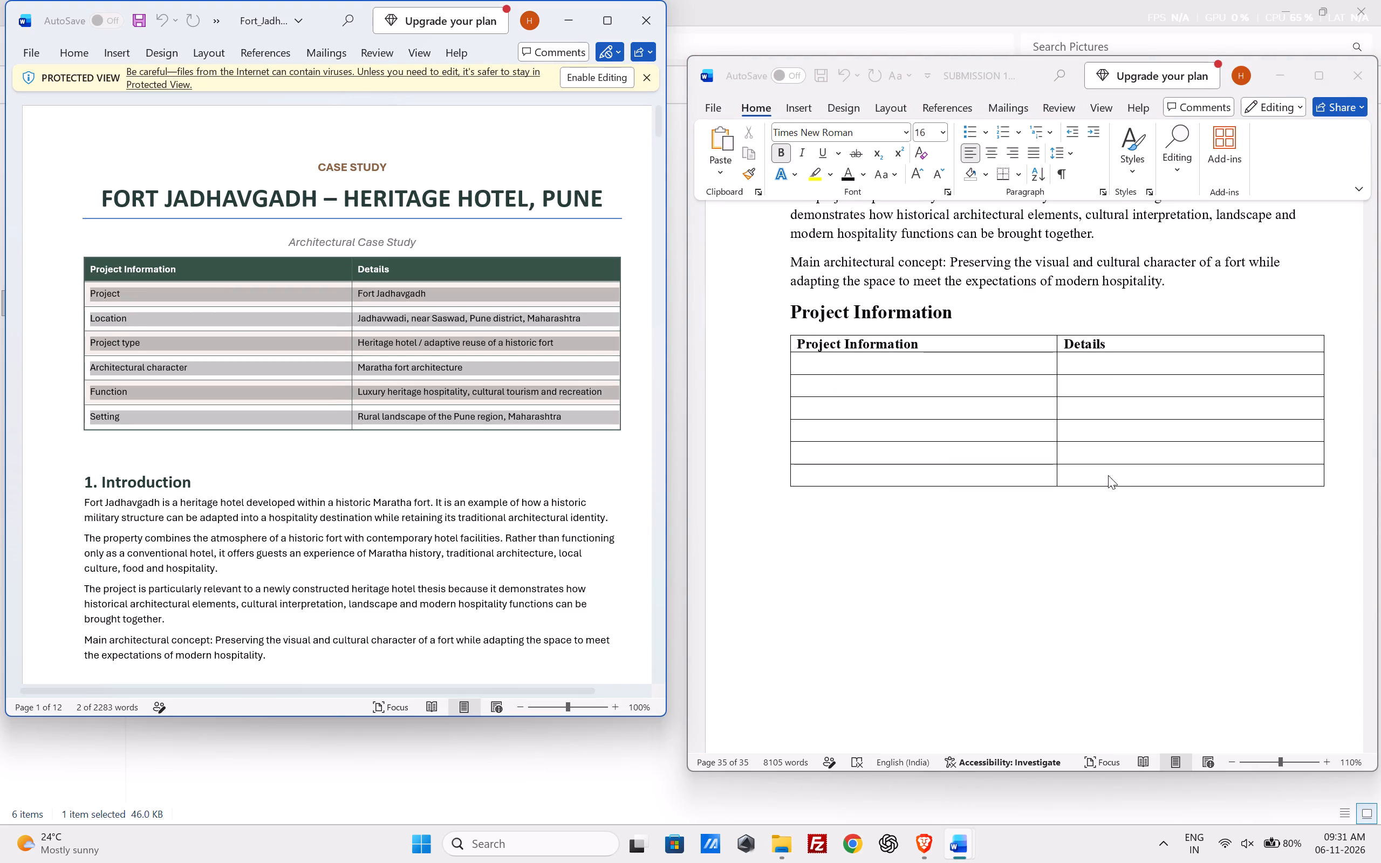
{"action": "left_click_drag", "start_coordinate": [1106, 475], "coordinate": [989, 352]}
{"action": "left_click_drag", "start_coordinate": [1076, 475], "coordinate": [982, 361]}
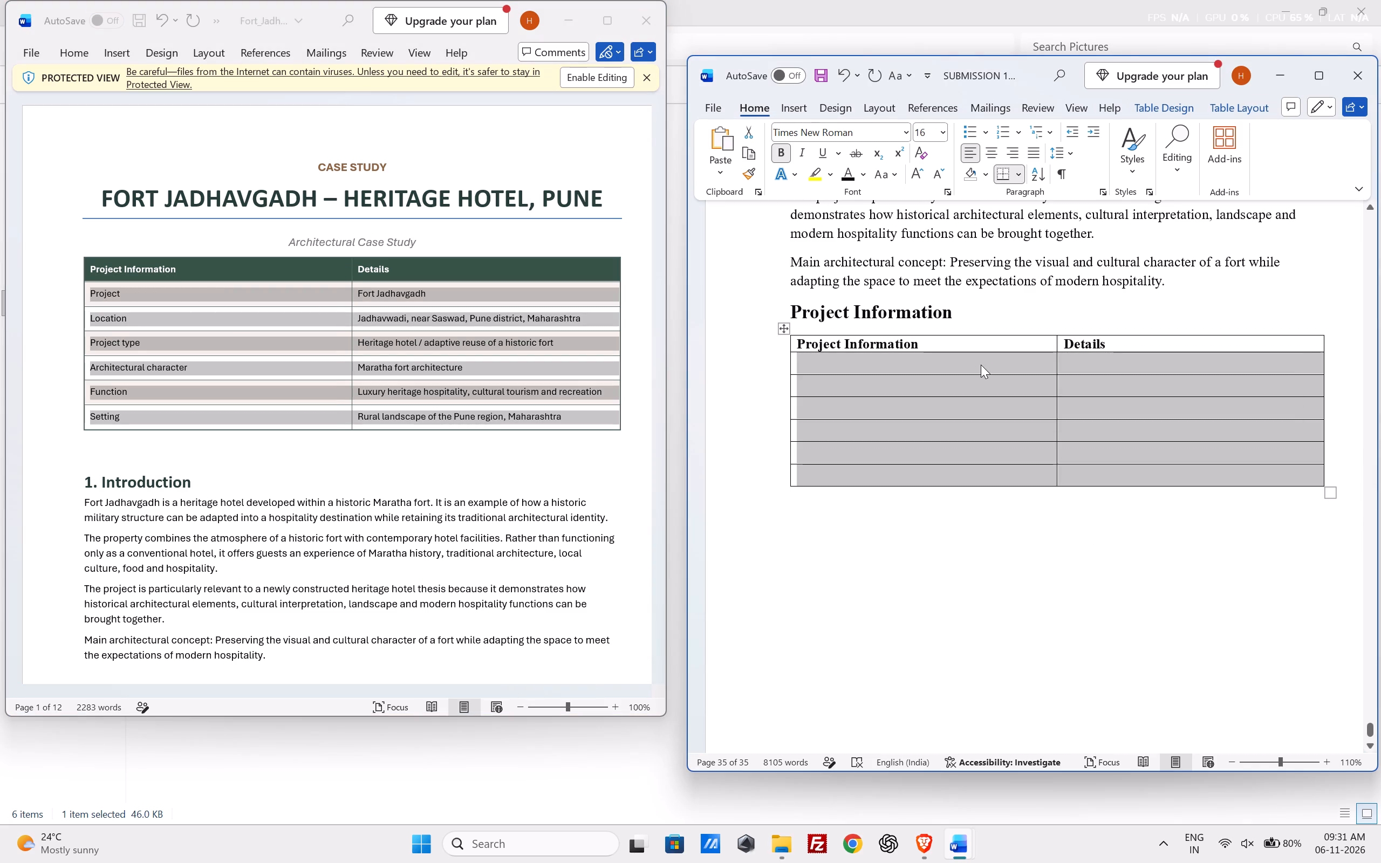
{"action": "key", "text": "ctrl+v"}
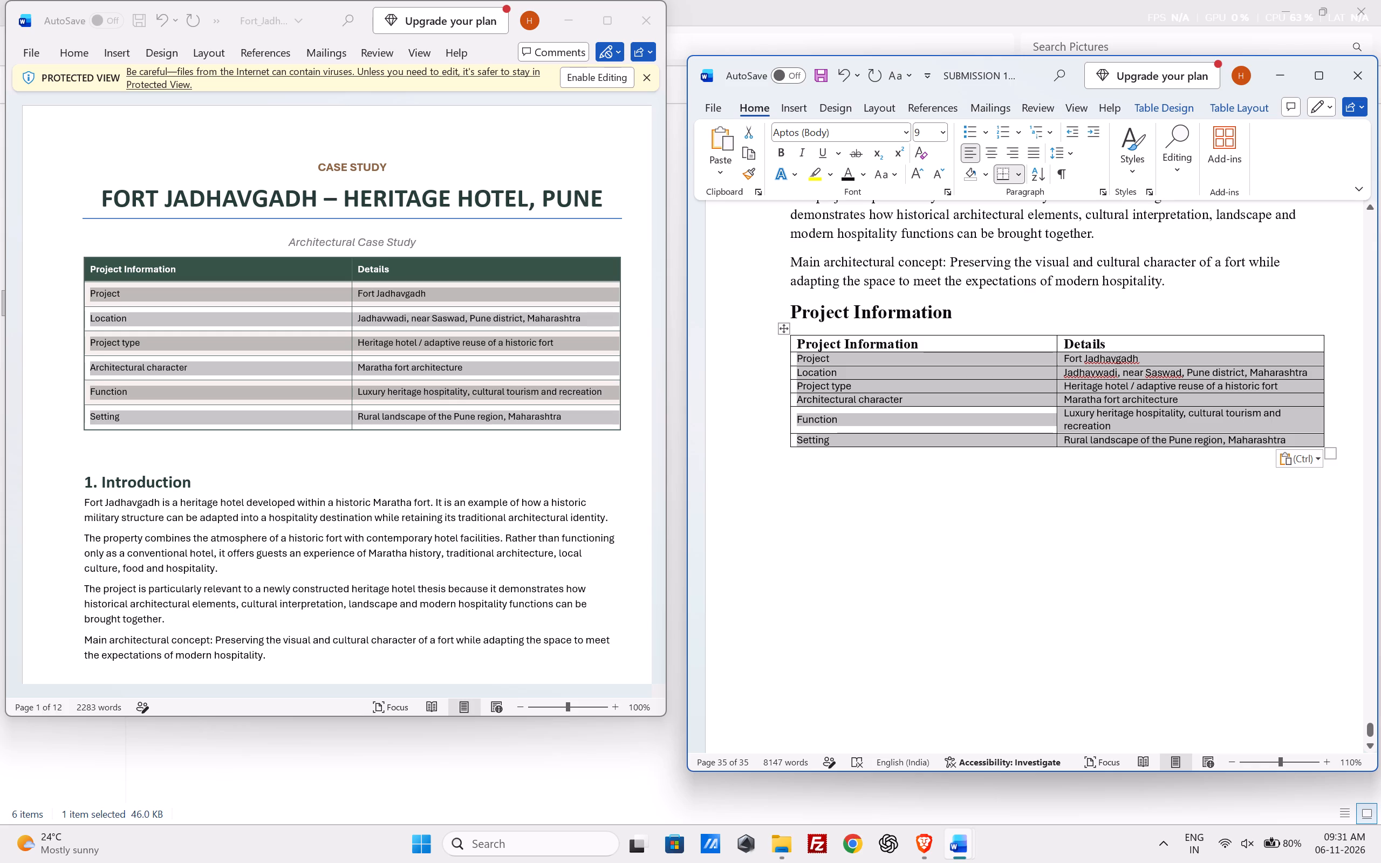
Correct the spellings in the table's Project and Location rows to "Jadhav Gadh" and "Jadhav wadi".
{"action": "left_click", "coordinate": [1111, 362]}
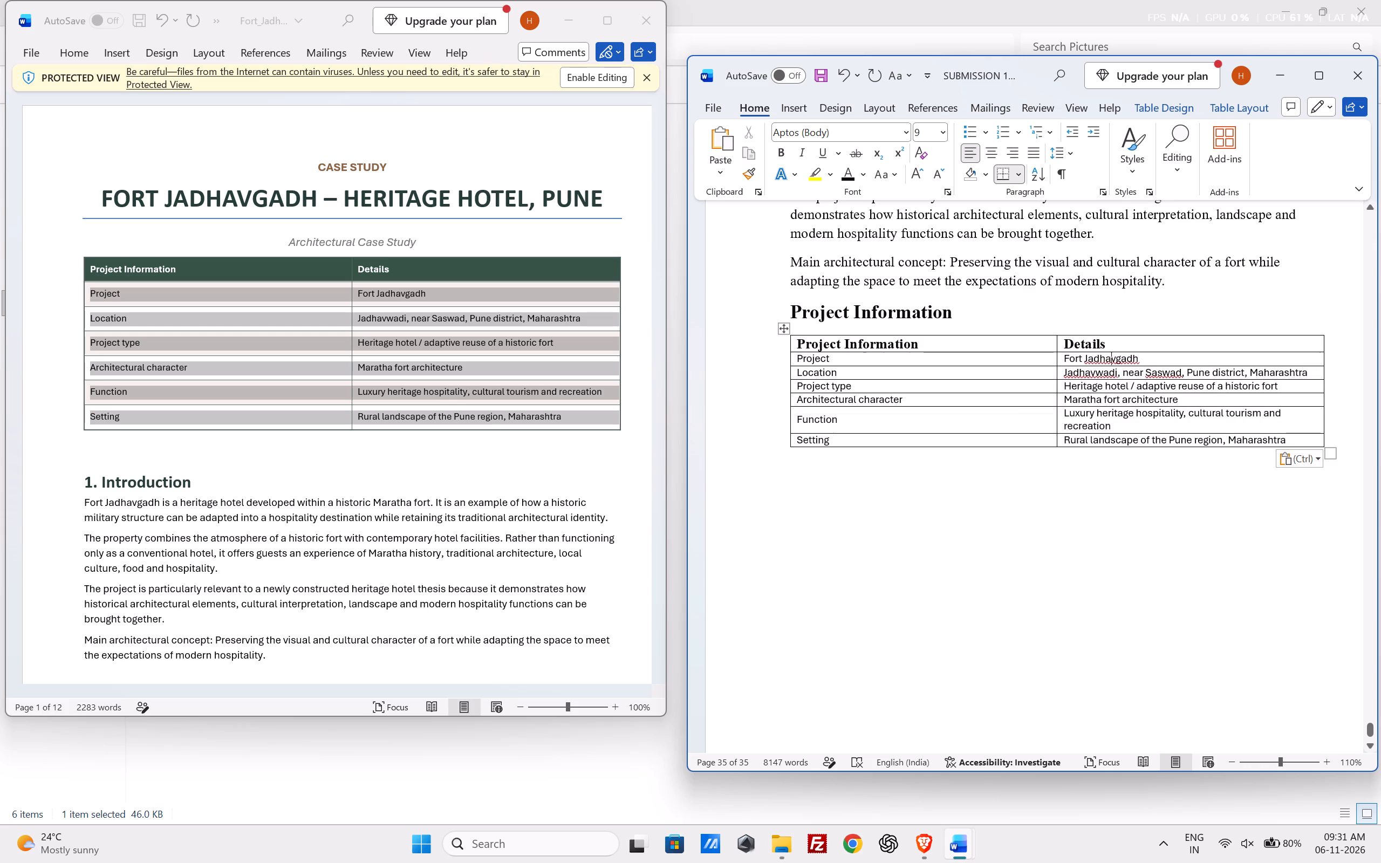
{"action": "right_click", "coordinate": [1116, 361]}
{"action": "left_click", "coordinate": [1058, 376]}
{"action": "left_click", "coordinate": [1090, 378]}
{"action": "right_click", "coordinate": [1091, 377]}
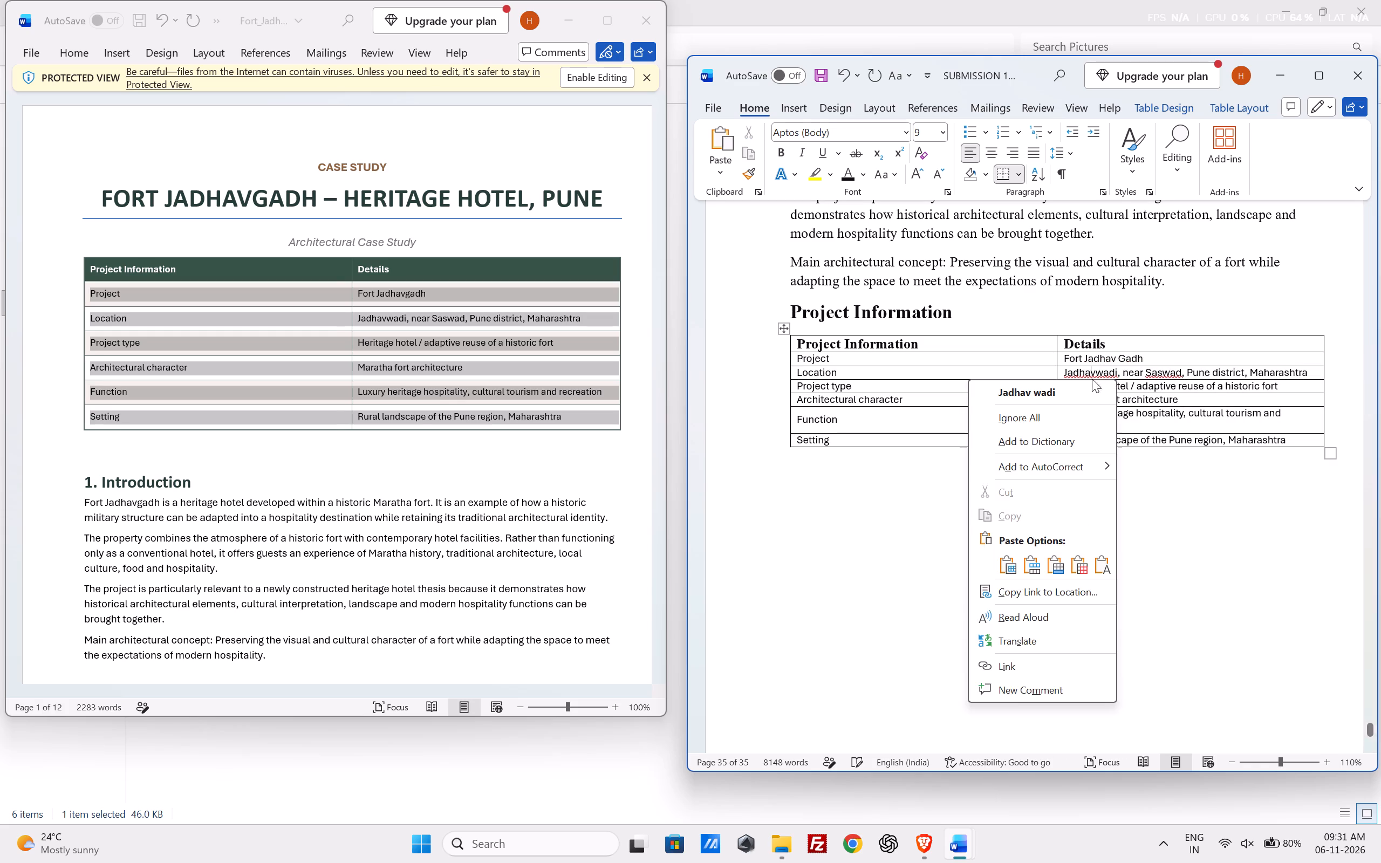
{"action": "left_click_drag", "start_coordinate": [1045, 390], "coordinate": [1050, 387]}
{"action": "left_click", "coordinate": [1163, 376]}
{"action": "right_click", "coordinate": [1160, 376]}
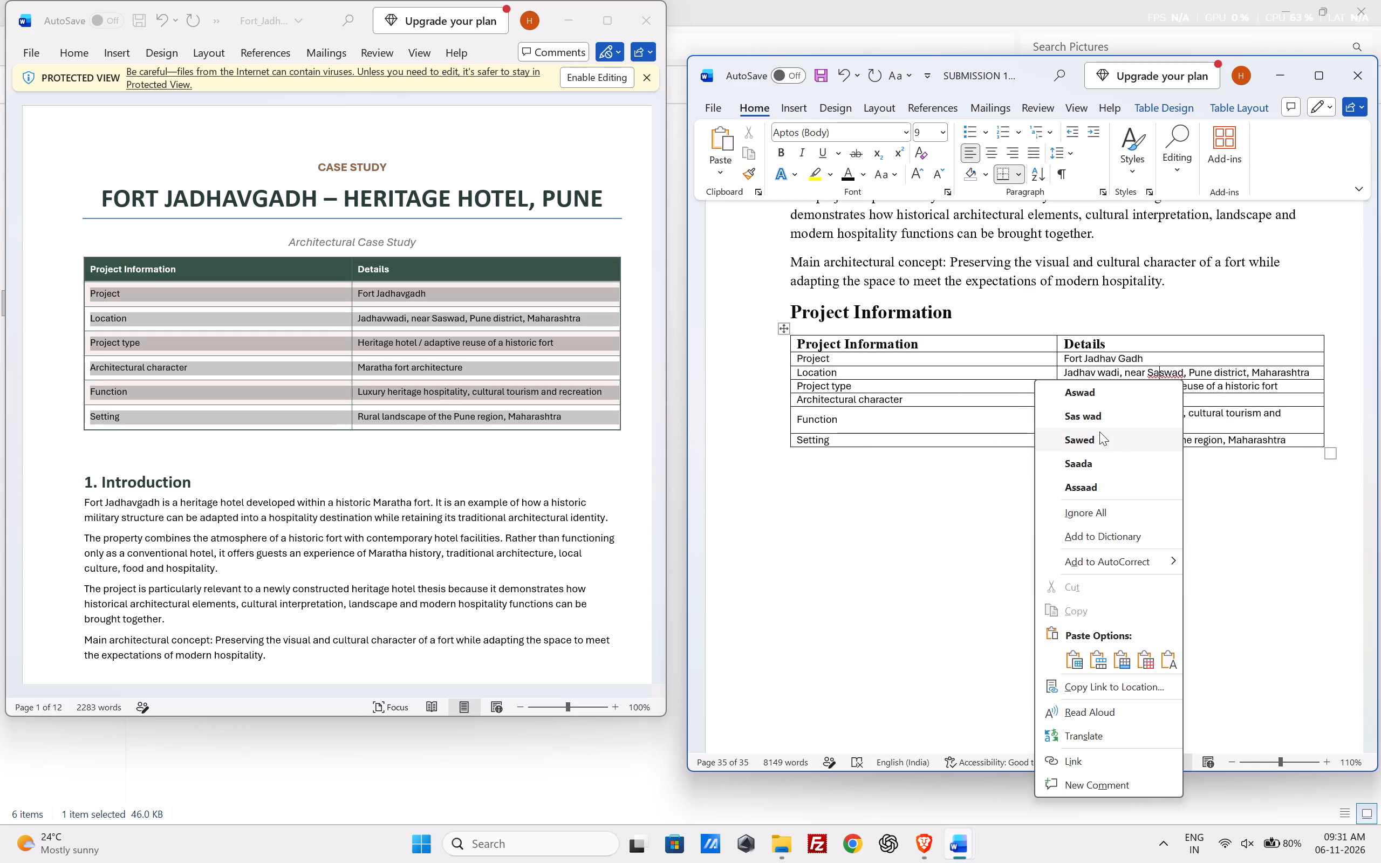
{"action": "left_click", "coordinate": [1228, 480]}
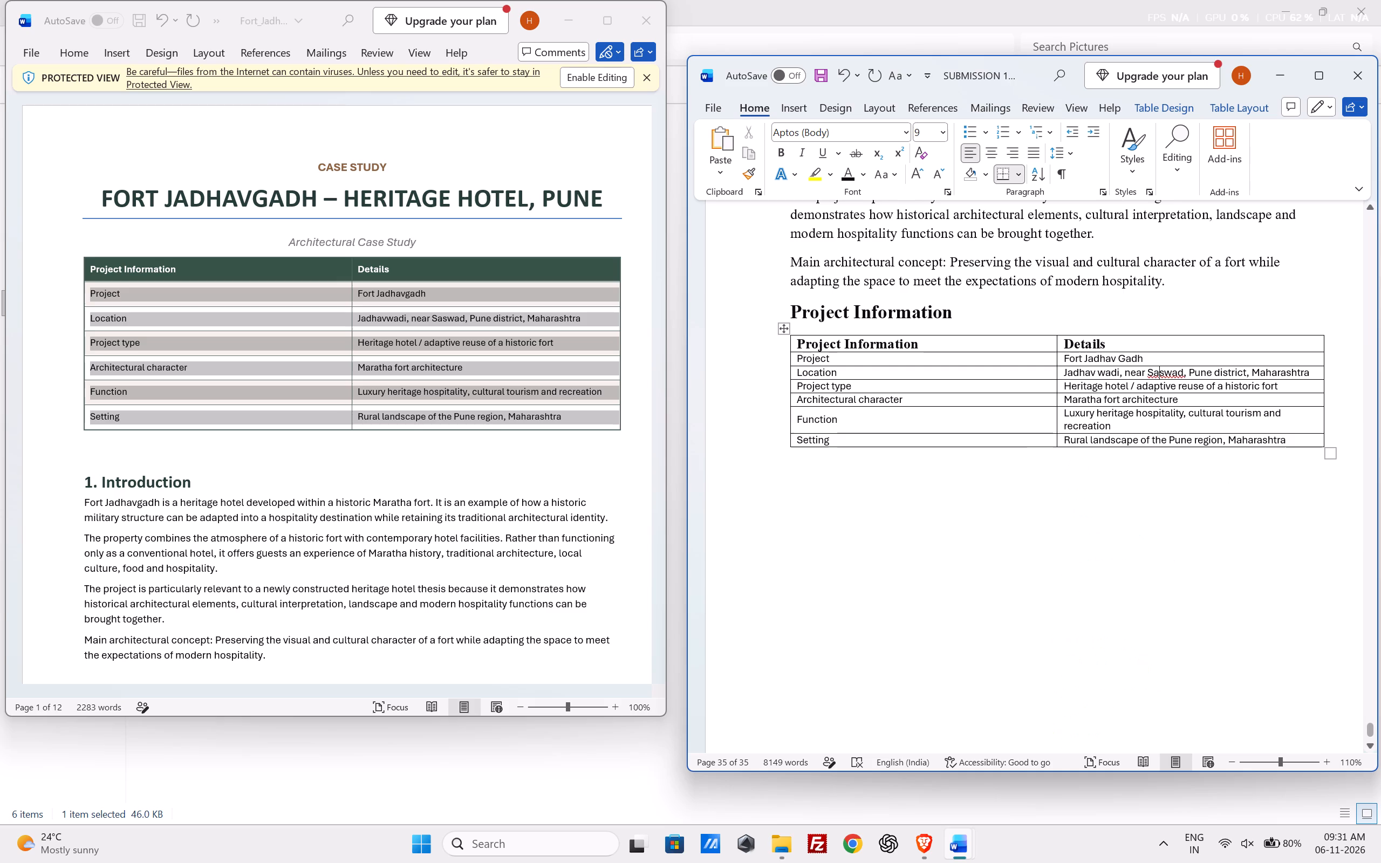
Review the Project Information section in SUBMISSION 1 and the Historical background section of the Fort Jadhavgadh document.
{"action": "scroll", "coordinate": [860, 386], "scroll_direction": "down", "scroll_amount": 3}
{"action": "scroll", "coordinate": [926, 389], "scroll_direction": "up", "scroll_amount": 7}
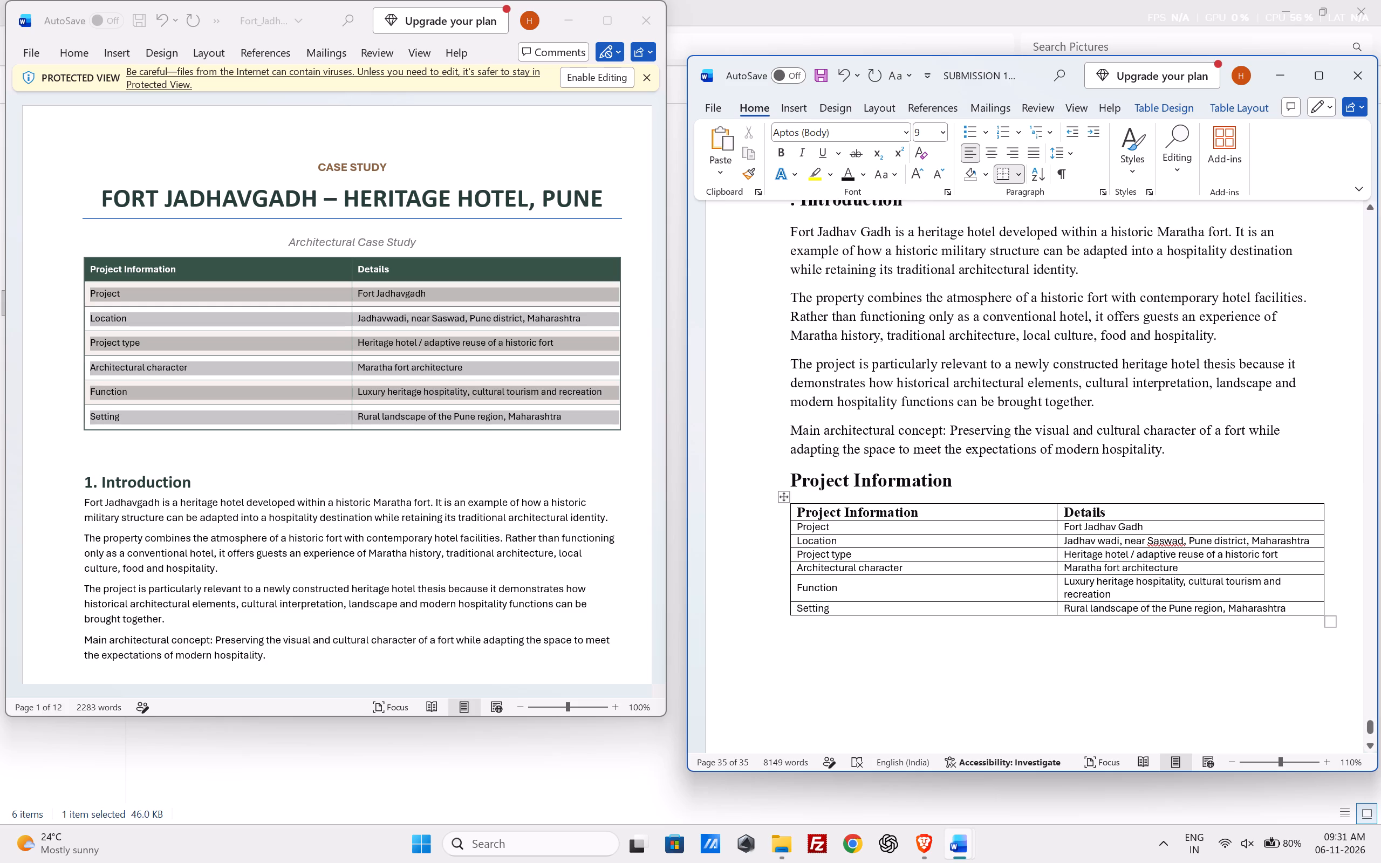
{"action": "scroll", "coordinate": [1135, 236], "scroll_direction": "down", "scroll_amount": 5}
{"action": "scroll", "coordinate": [965, 374], "scroll_direction": "up", "scroll_amount": 12}
{"action": "scroll", "coordinate": [967, 378], "scroll_direction": "down", "scroll_amount": 6}
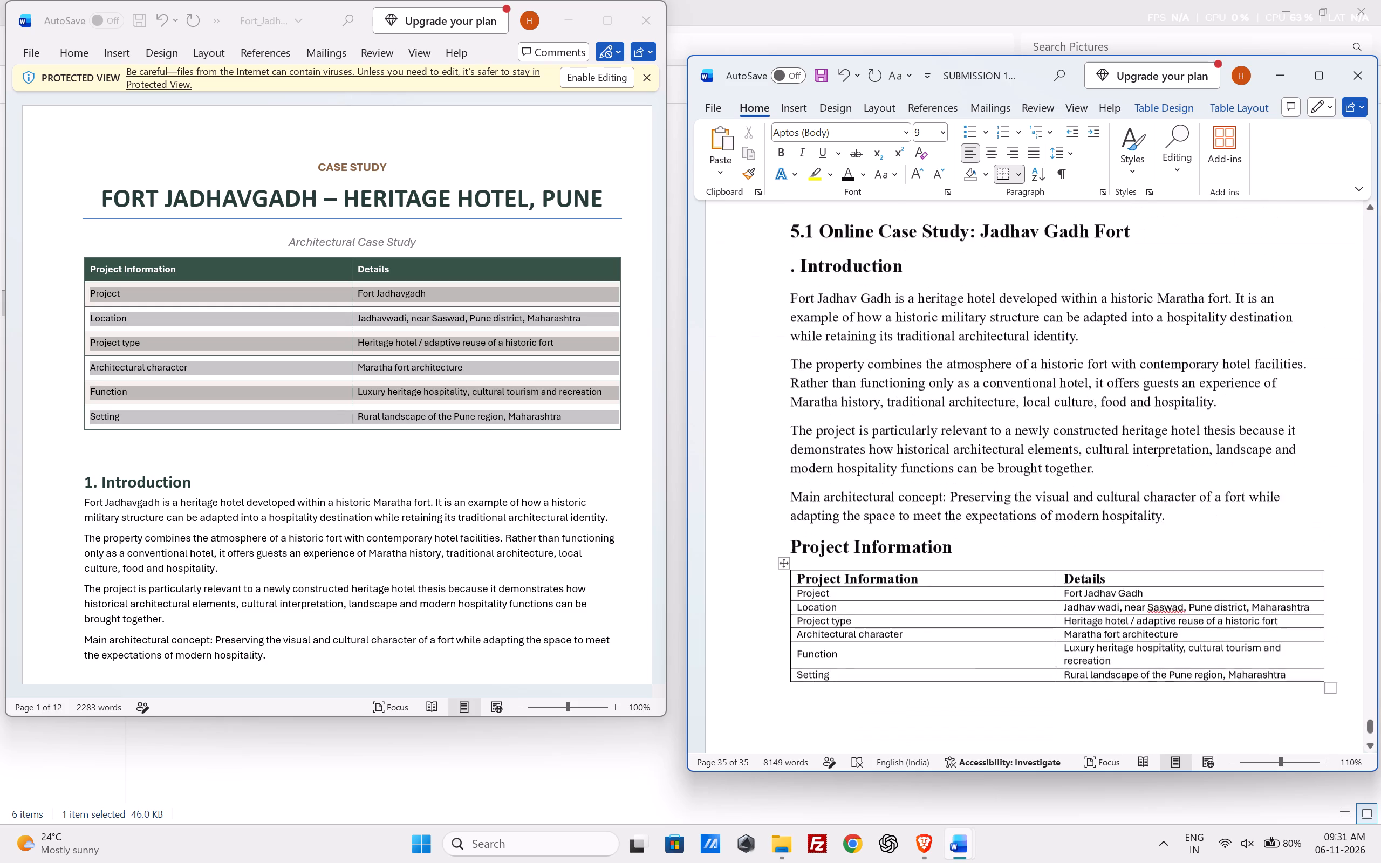
{"action": "scroll", "coordinate": [968, 377], "scroll_direction": "down", "scroll_amount": 5}
{"action": "scroll", "coordinate": [429, 357], "scroll_direction": "down", "scroll_amount": 9}
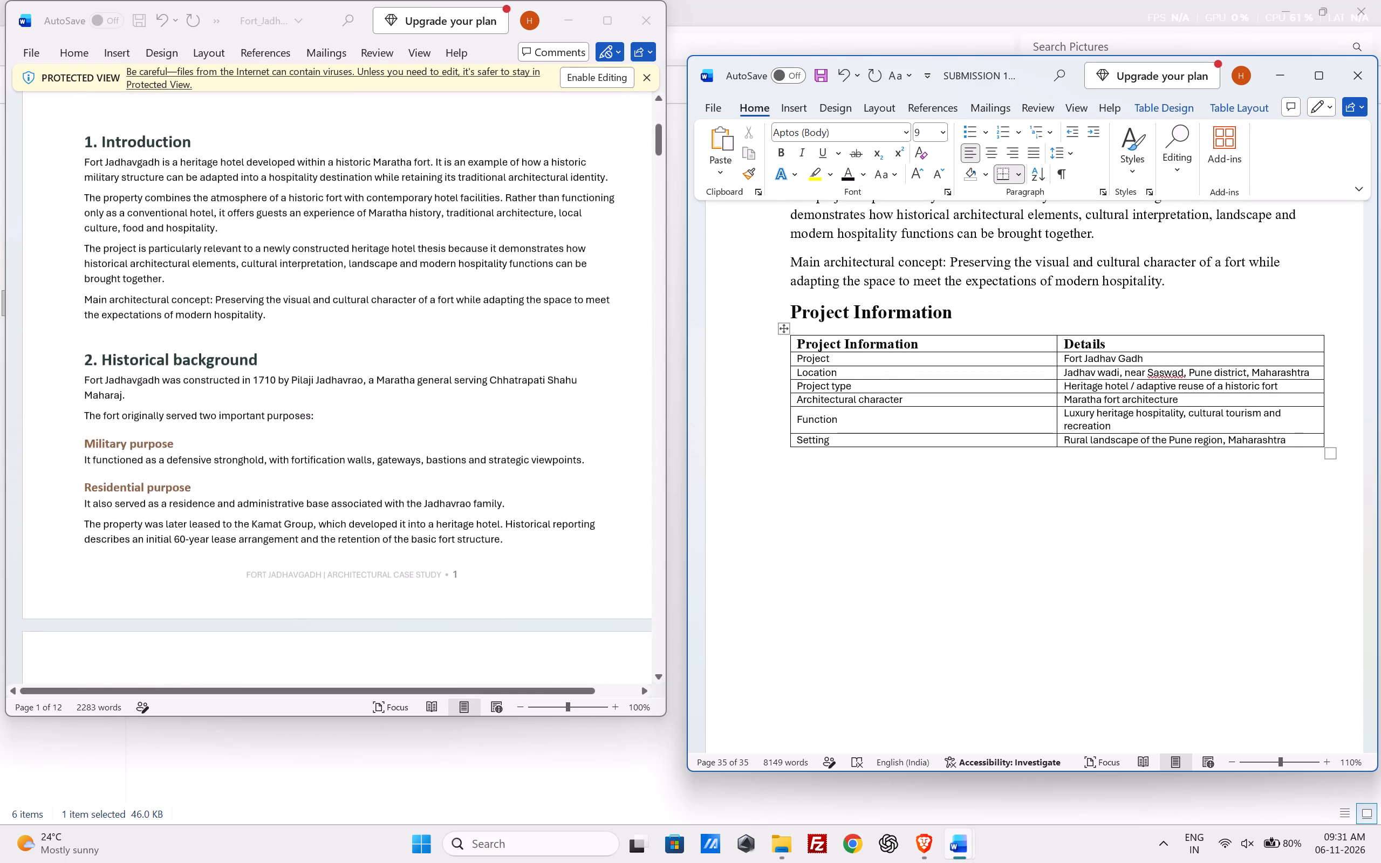
{"action": "scroll", "coordinate": [1035, 417], "scroll_direction": "up", "scroll_amount": 3}
{"action": "scroll", "coordinate": [879, 433], "scroll_direction": "down", "scroll_amount": 6}
Copy the "Historical background" heading from the Fort Jadhavgadh document onto a new line below the Project Information table.
{"action": "left_click", "coordinate": [842, 372]}
{"action": "left_click", "coordinate": [801, 379]}
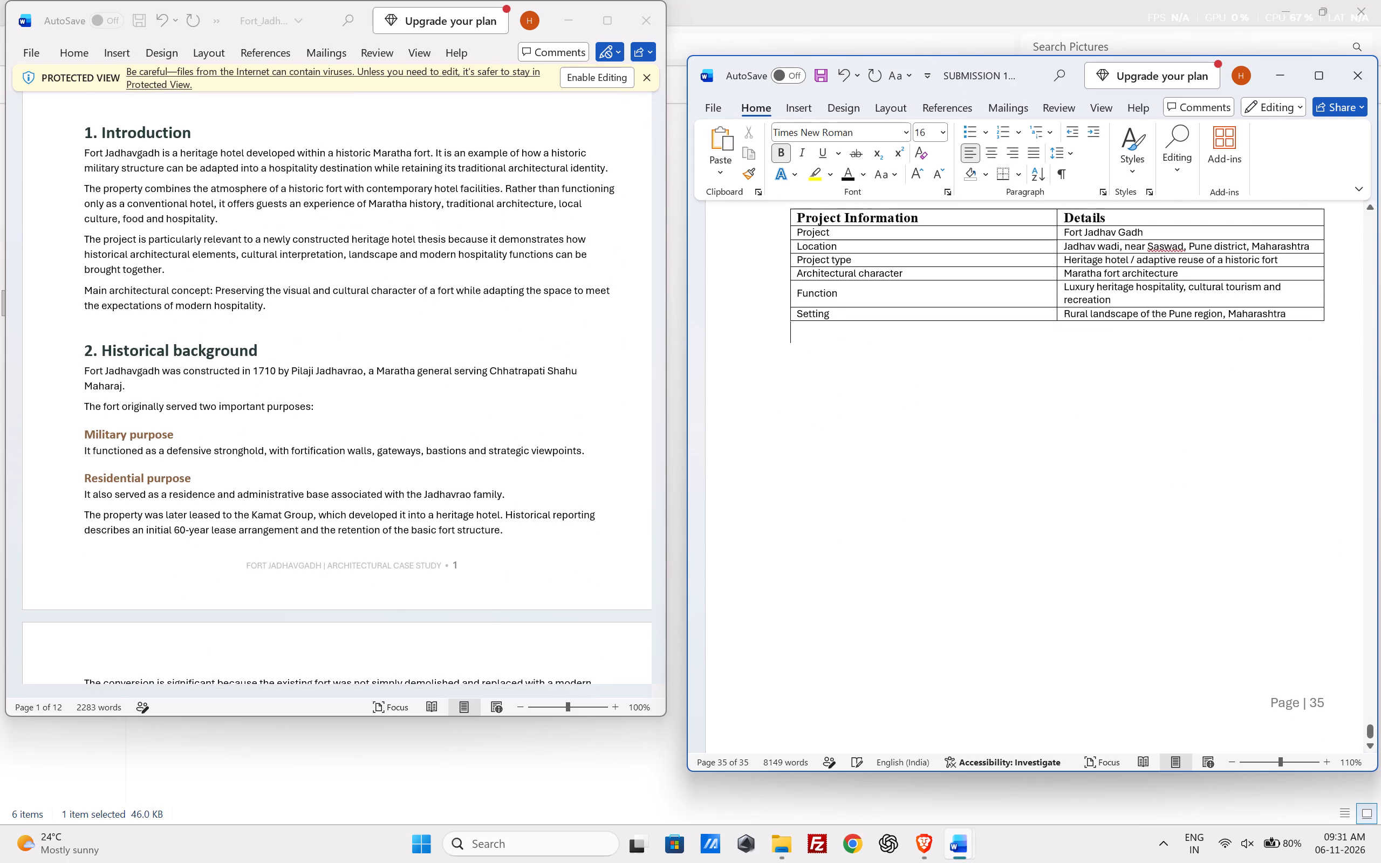
{"action": "key", "text": "Return"}
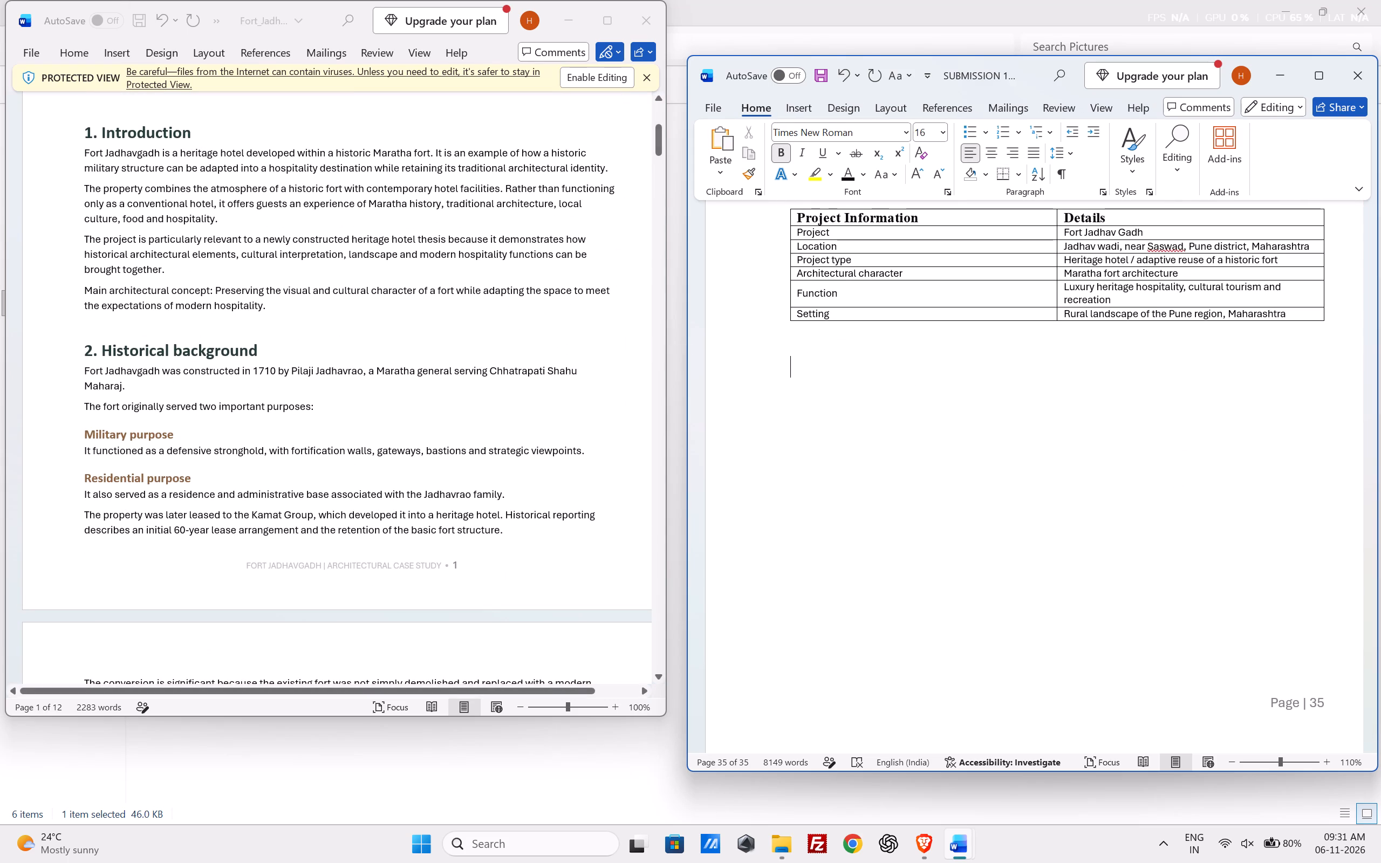
{"action": "left_click_drag", "start_coordinate": [265, 351], "coordinate": [120, 345]}
{"action": "key", "text": "ctrl+c"}
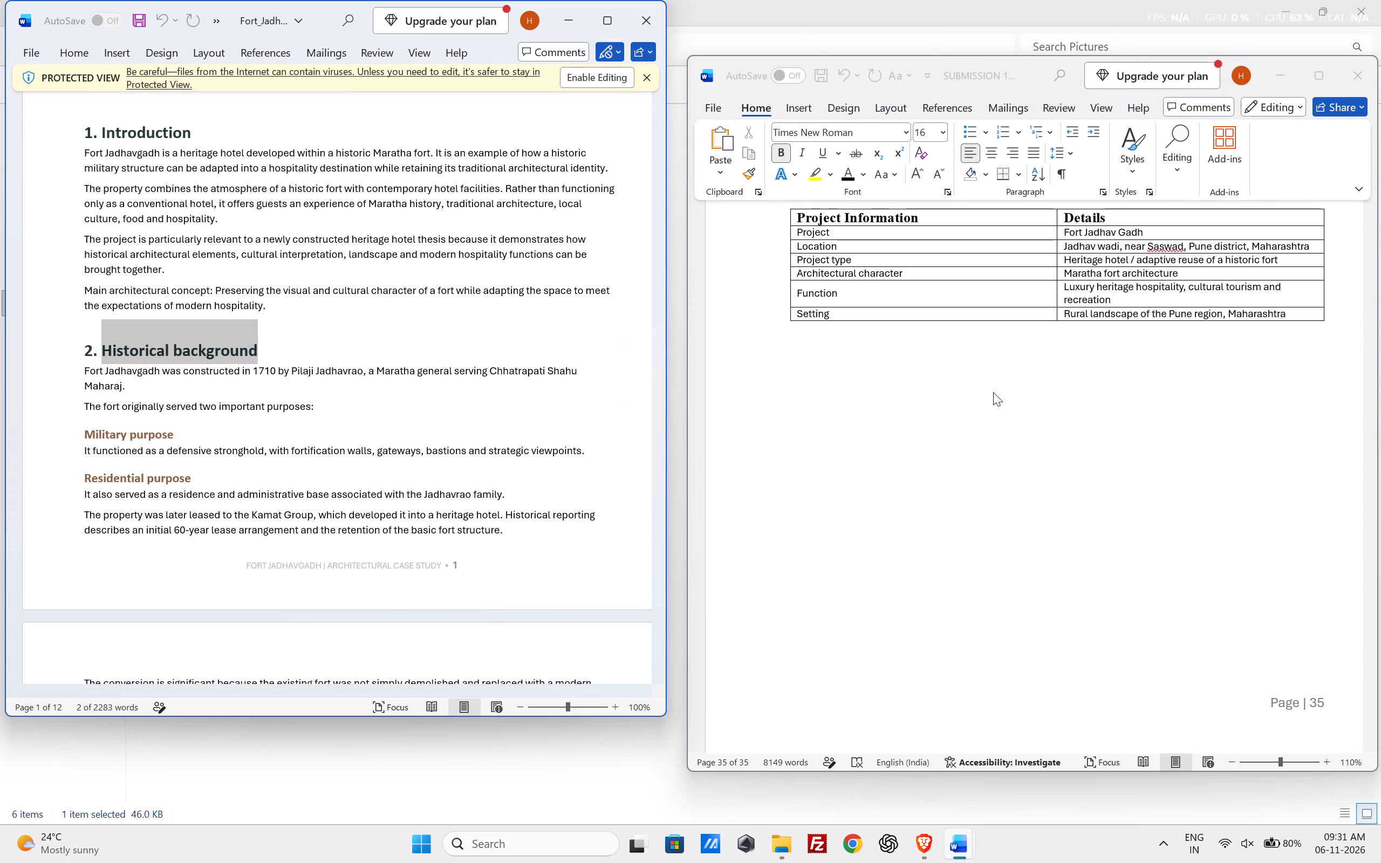
{"action": "left_click", "coordinate": [871, 377]}
{"action": "left_click", "coordinate": [823, 372]}
{"action": "key", "text": "ctrl+v"}
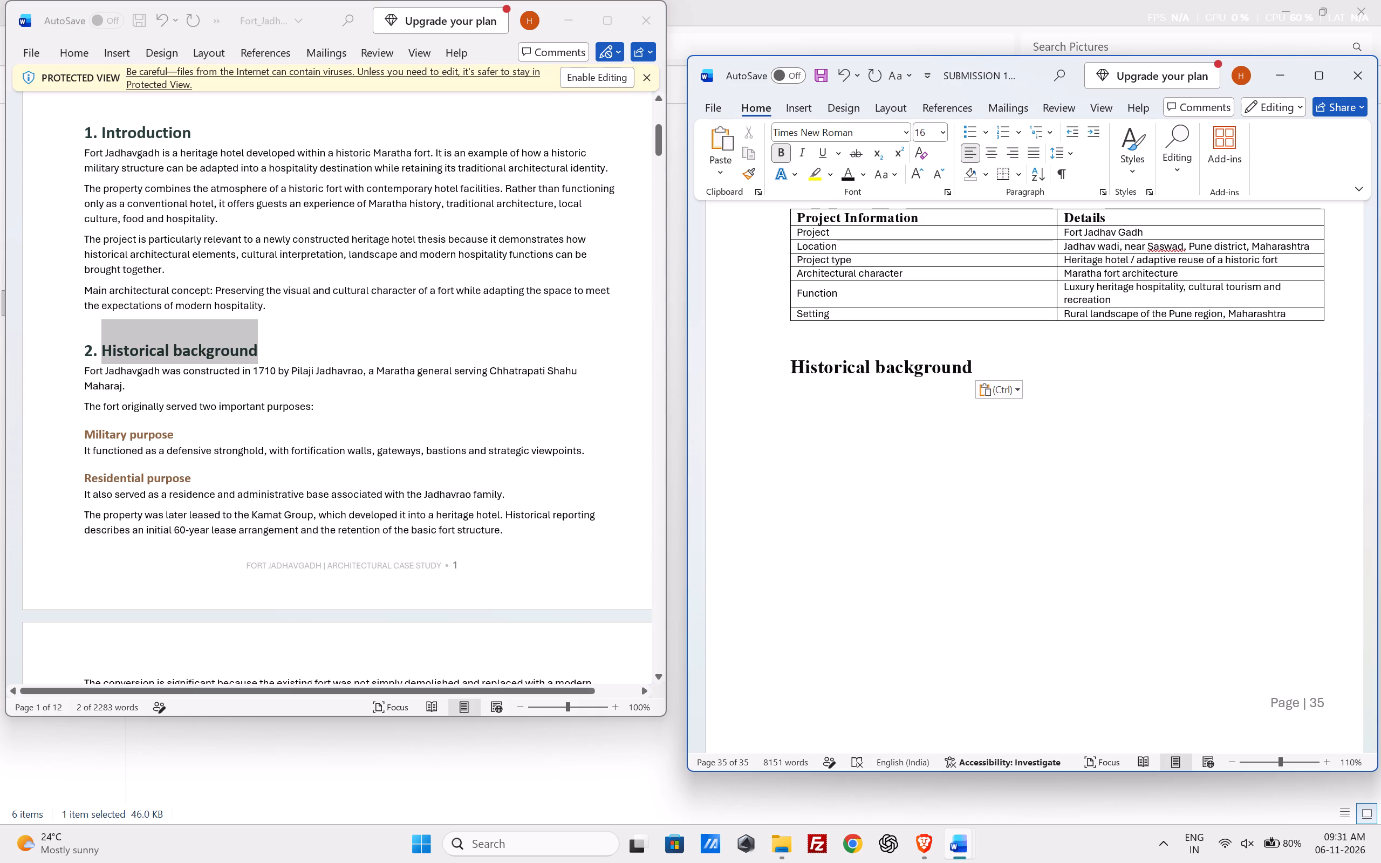
Copy the Historical background text, from the 1710 construction paragraph through the sources note, beneath its heading in SUBMISSION 1.
{"action": "scroll", "coordinate": [427, 443], "scroll_direction": "down", "scroll_amount": 5}
{"action": "scroll", "coordinate": [391, 448], "scroll_direction": "up", "scroll_amount": 1}
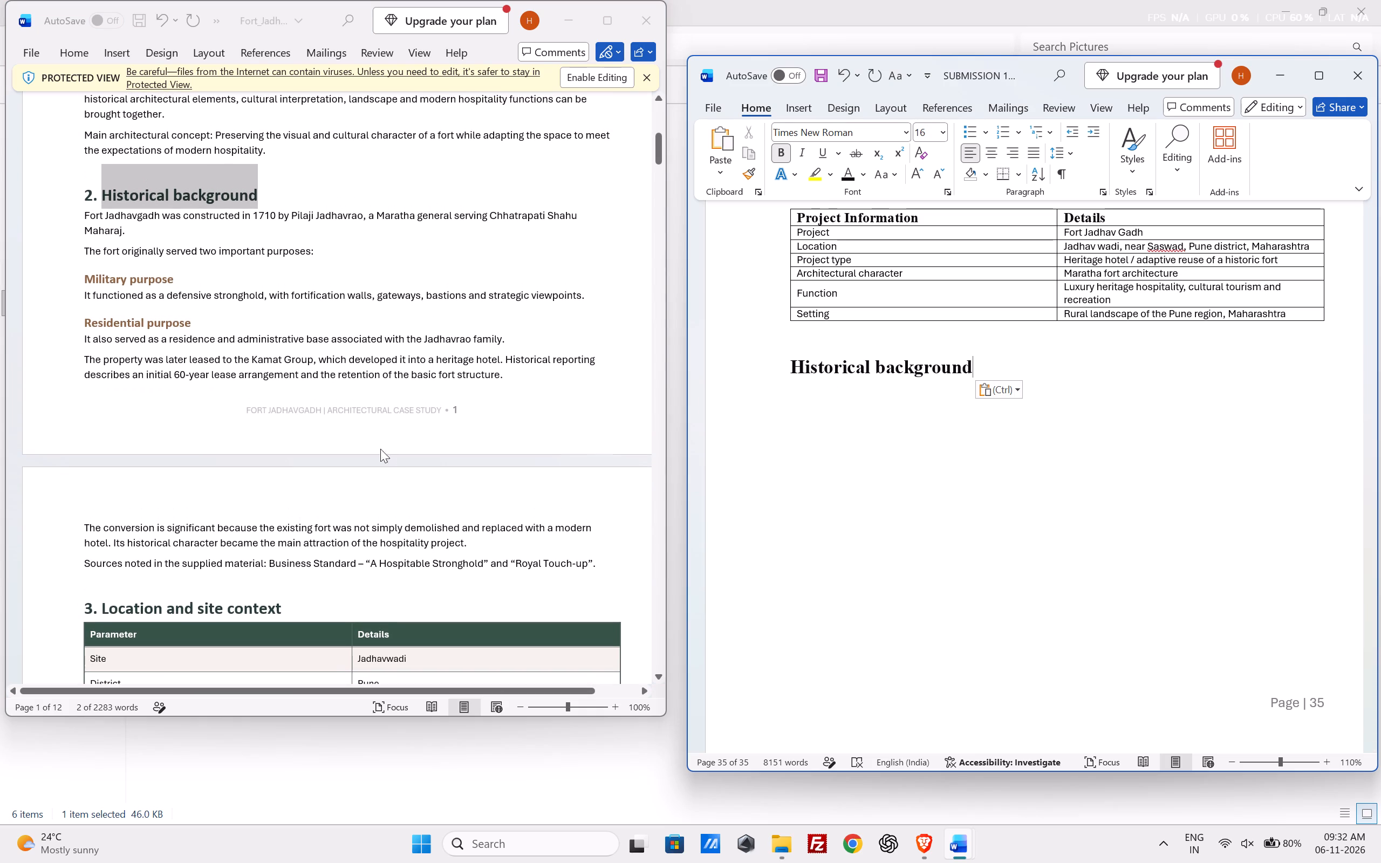
{"action": "left_click", "coordinate": [83, 223]}
{"action": "left_click_drag", "start_coordinate": [81, 213], "coordinate": [282, 477]}
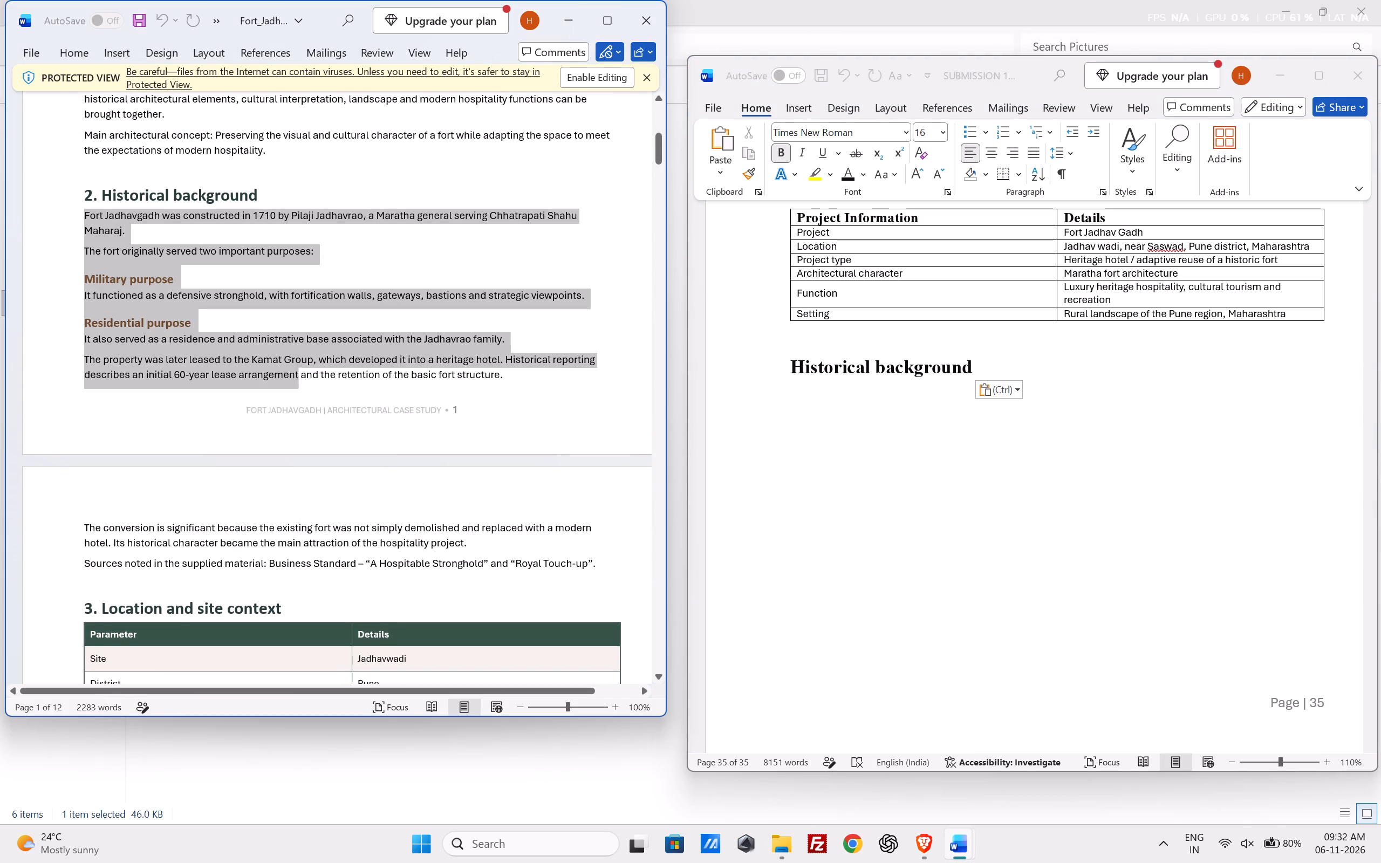
{"action": "left_click_drag", "start_coordinate": [282, 477], "coordinate": [599, 561]}
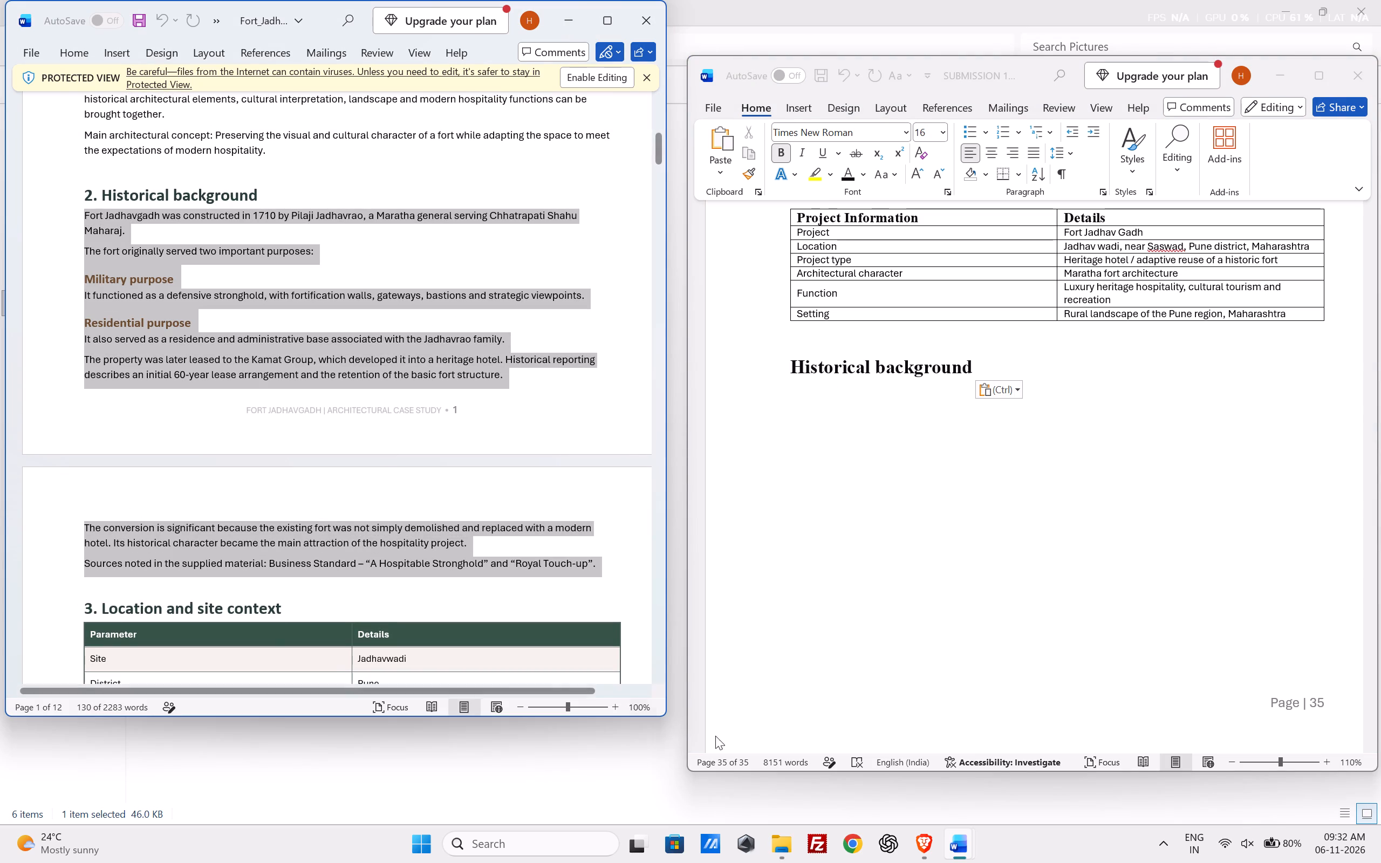
{"action": "key", "text": "ctrl+c"}
{"action": "left_click", "coordinate": [839, 456]}
{"action": "left_click", "coordinate": [818, 424]}
{"action": "left_click", "coordinate": [808, 407]}
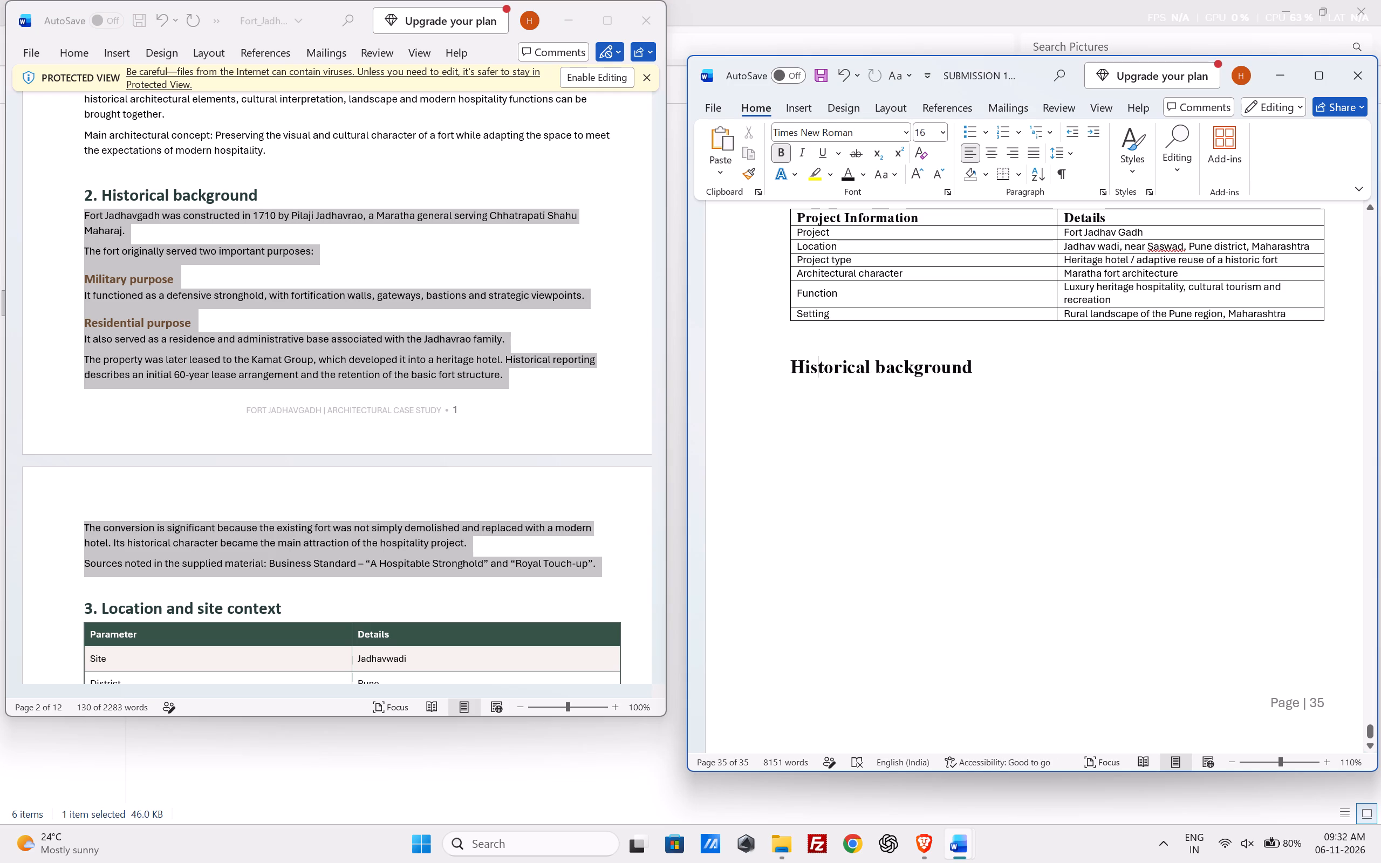
{"action": "left_click", "coordinate": [1037, 392]}
{"action": "key", "text": "Return"}
{"action": "key", "text": "ctrl+v"}
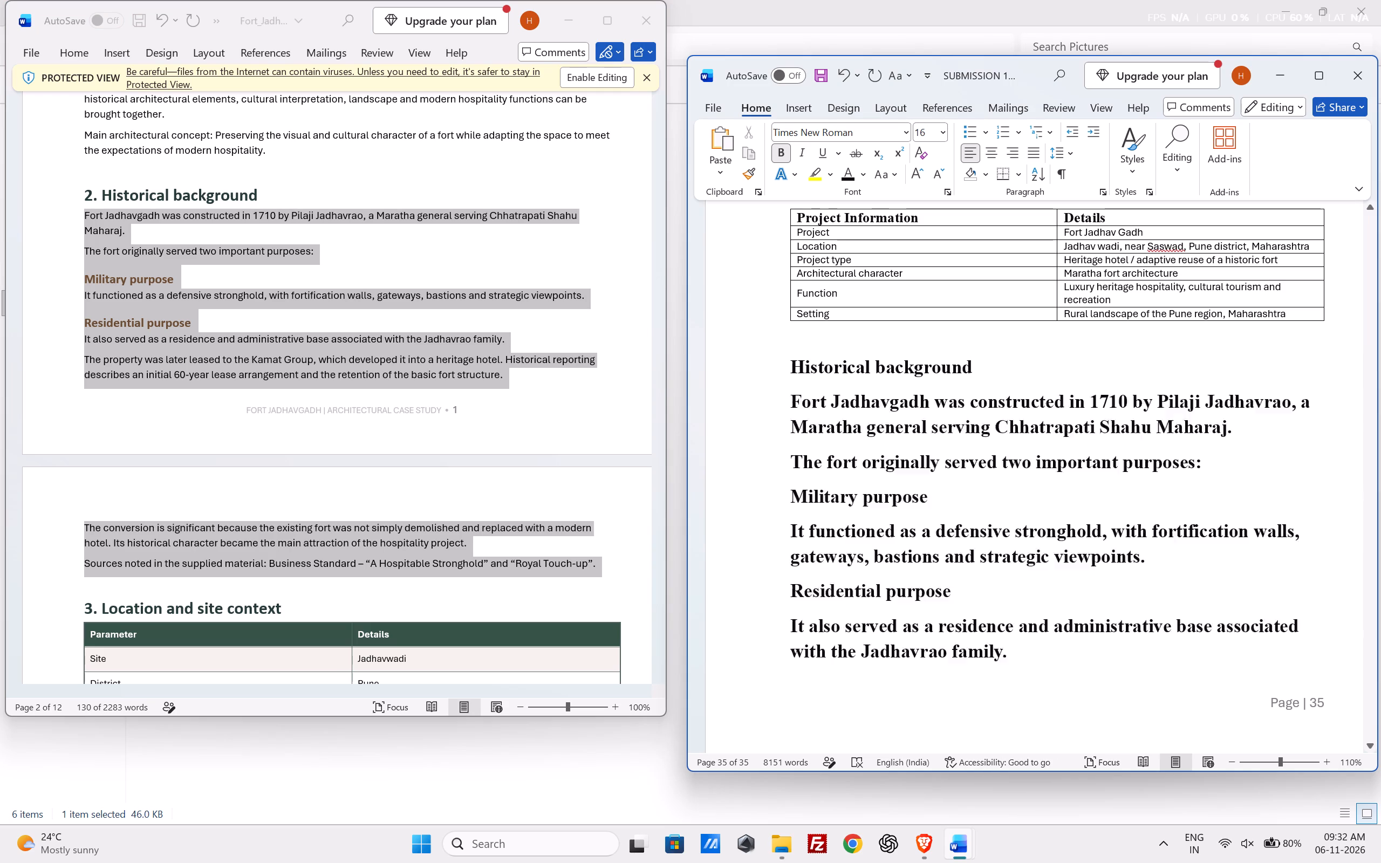
Set the font size of the pasted Historical background text to 12.
{"action": "scroll", "coordinate": [973, 425], "scroll_direction": "down", "scroll_amount": 2}
{"action": "left_click_drag", "start_coordinate": [1170, 593], "coordinate": [925, 441]}
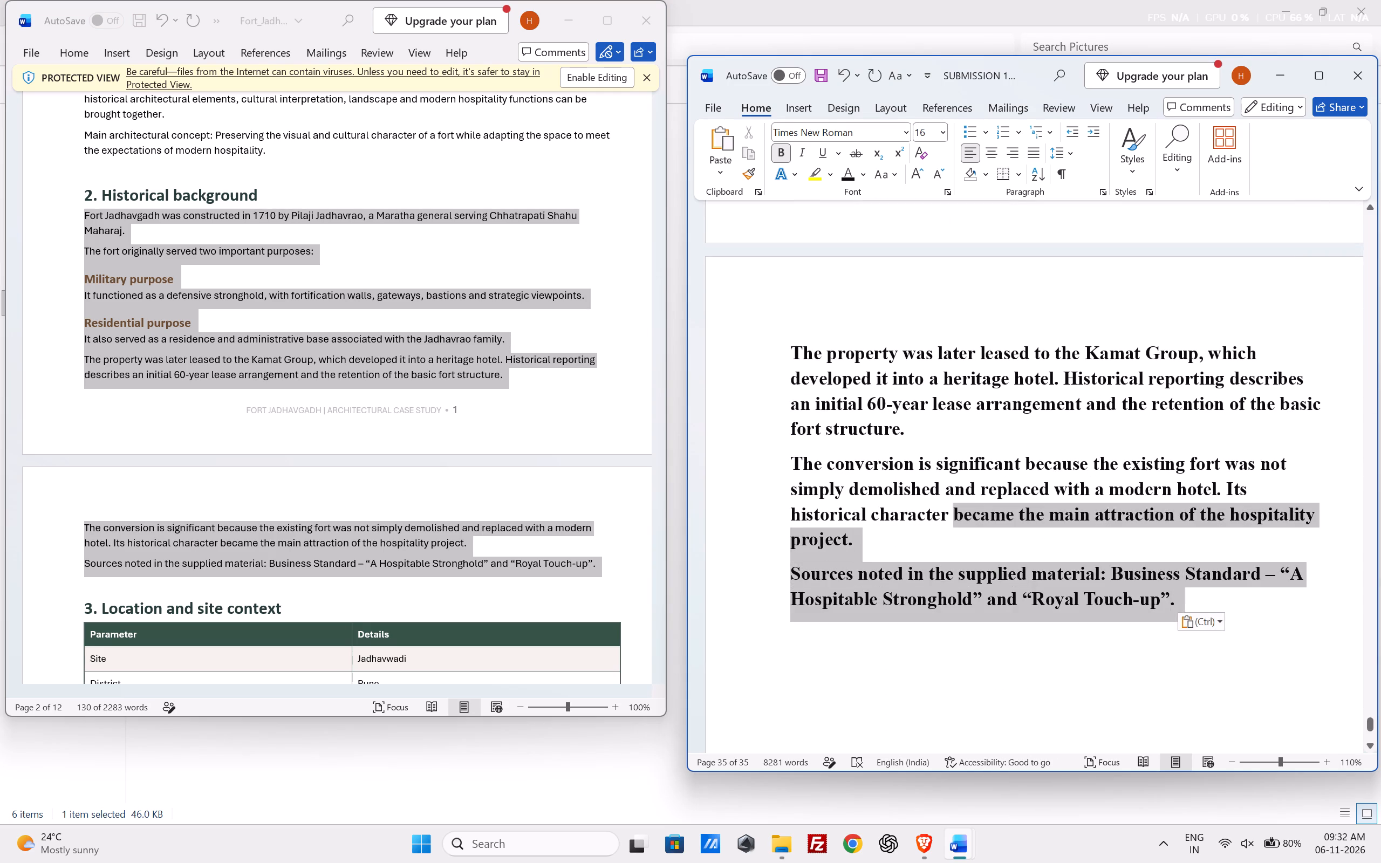
{"action": "left_click_drag", "start_coordinate": [925, 441], "coordinate": [782, 419]}
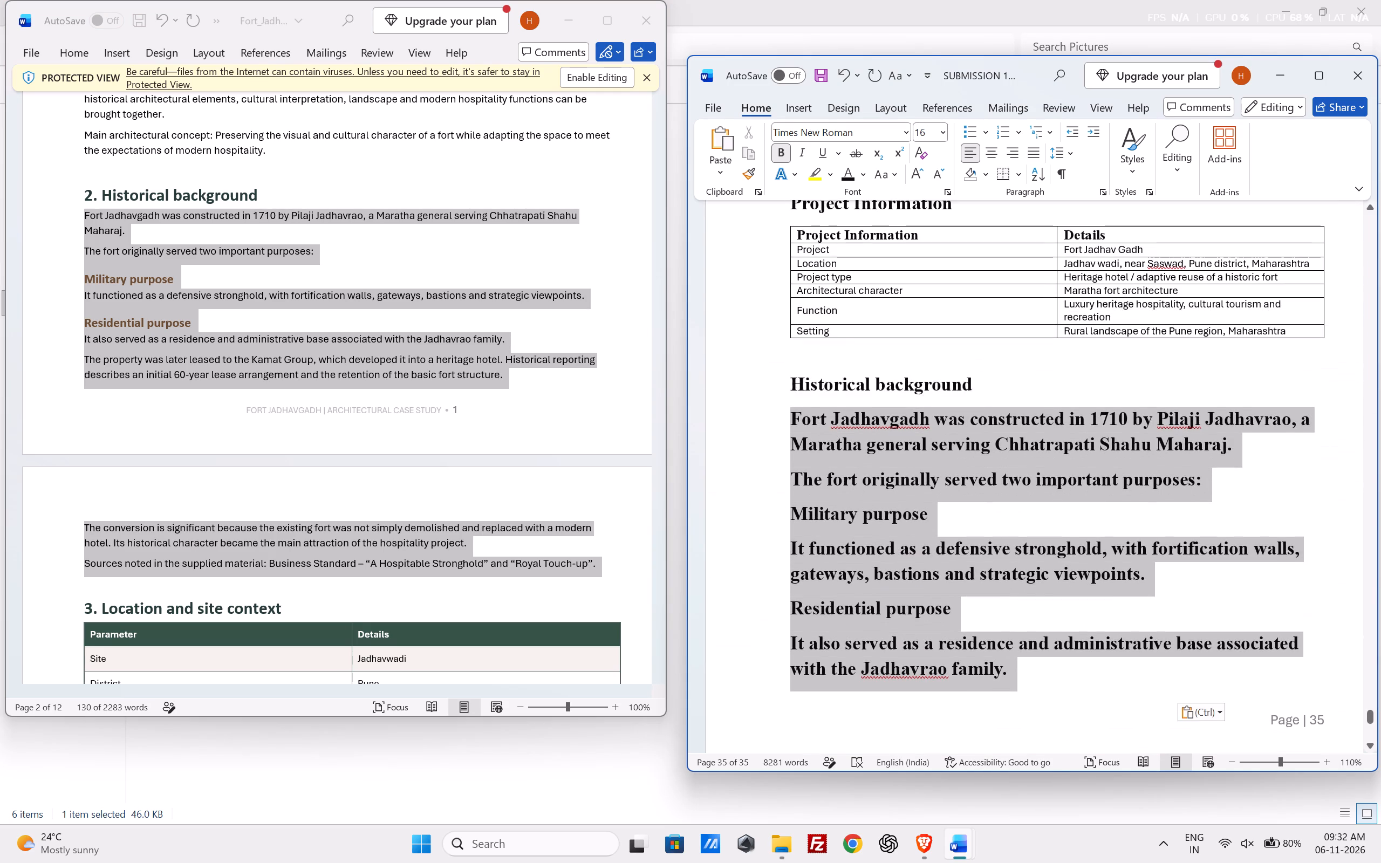
{"action": "left_click_drag", "start_coordinate": [782, 419], "coordinate": [782, 419]}
{"action": "left_click", "coordinate": [900, 367]}
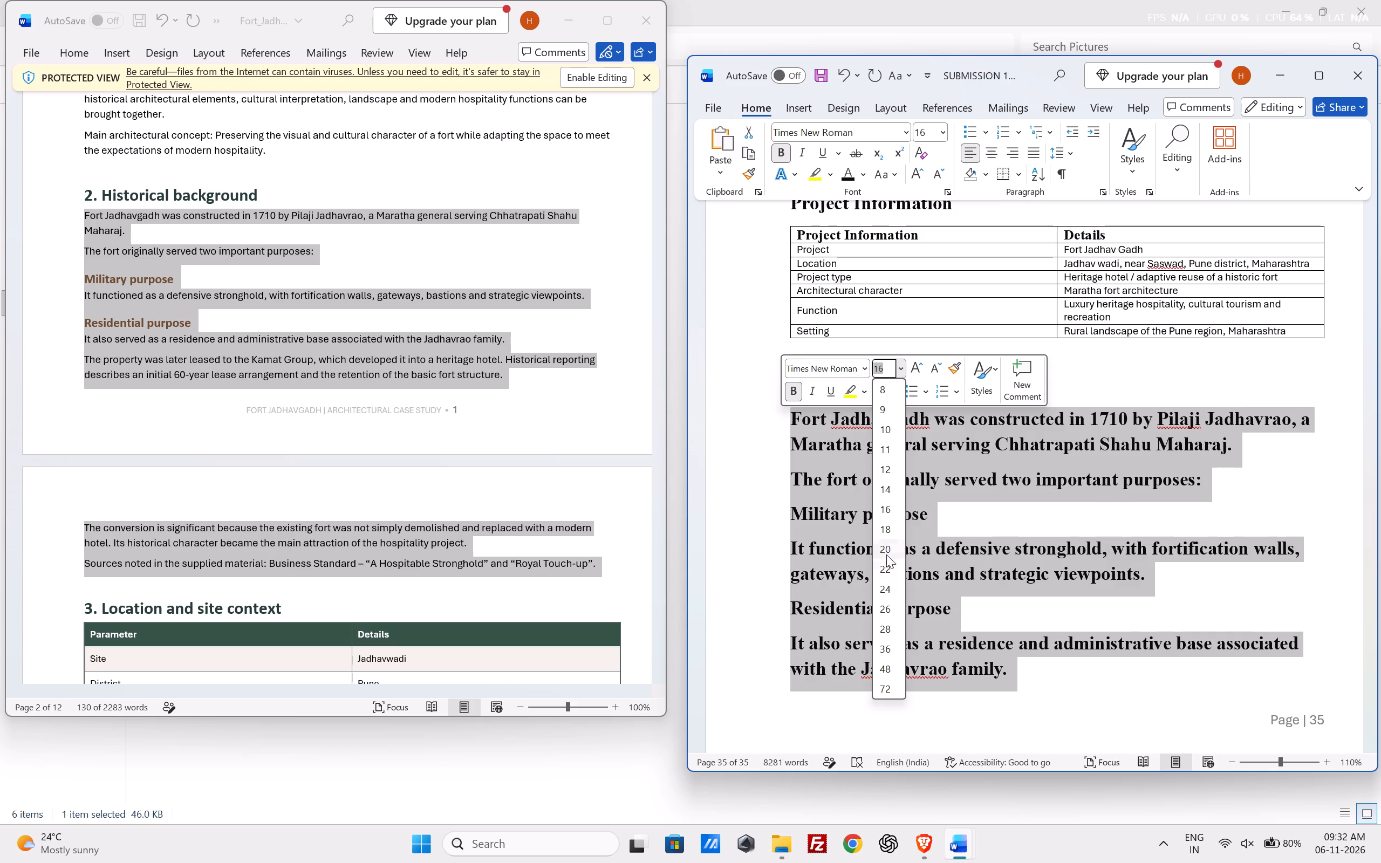
{"action": "left_click", "coordinate": [894, 470]}
{"action": "left_click", "coordinate": [759, 478]}
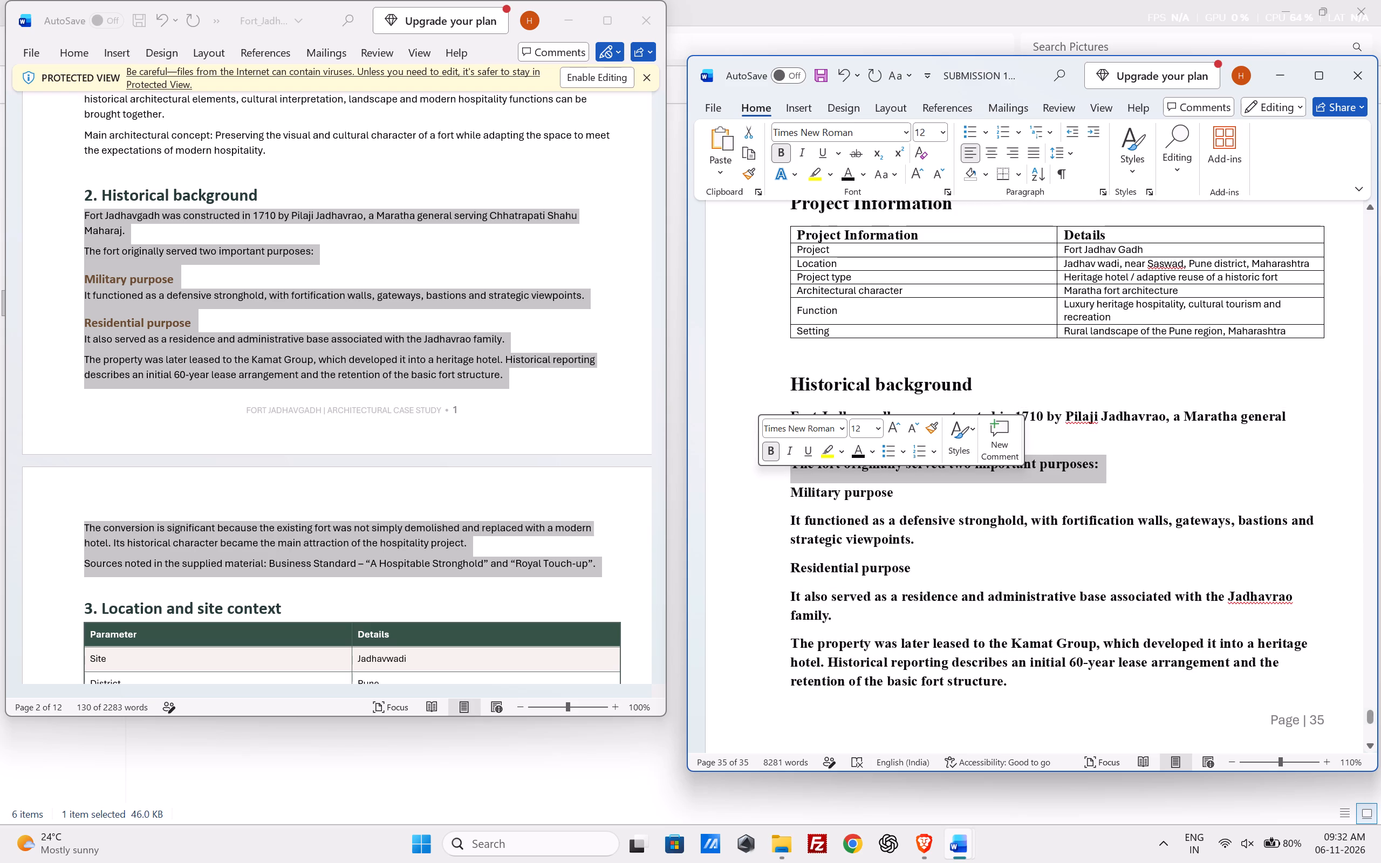
{"action": "left_click", "coordinate": [876, 514]}
Remove bold from the pasted Historical background text, keeping its heading bold.
{"action": "scroll", "coordinate": [746, 496], "scroll_direction": "down", "scroll_amount": 2}
{"action": "left_click_drag", "start_coordinate": [786, 332], "coordinate": [1070, 696]}
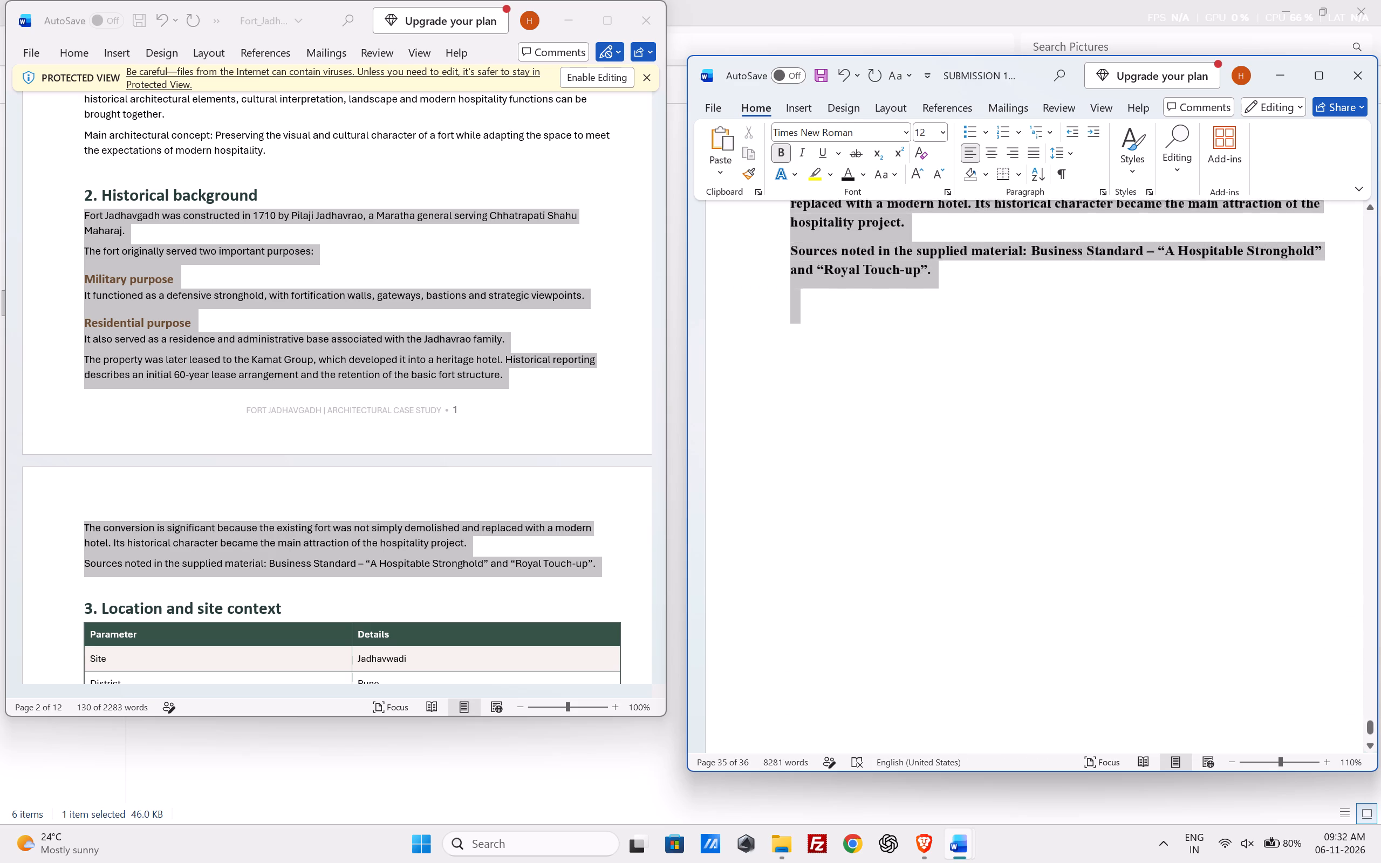
{"action": "left_click_drag", "start_coordinate": [1070, 696], "coordinate": [946, 283]}
{"action": "scroll", "coordinate": [951, 285], "scroll_direction": "up", "scroll_amount": 6}
{"action": "right_click", "coordinate": [891, 449]}
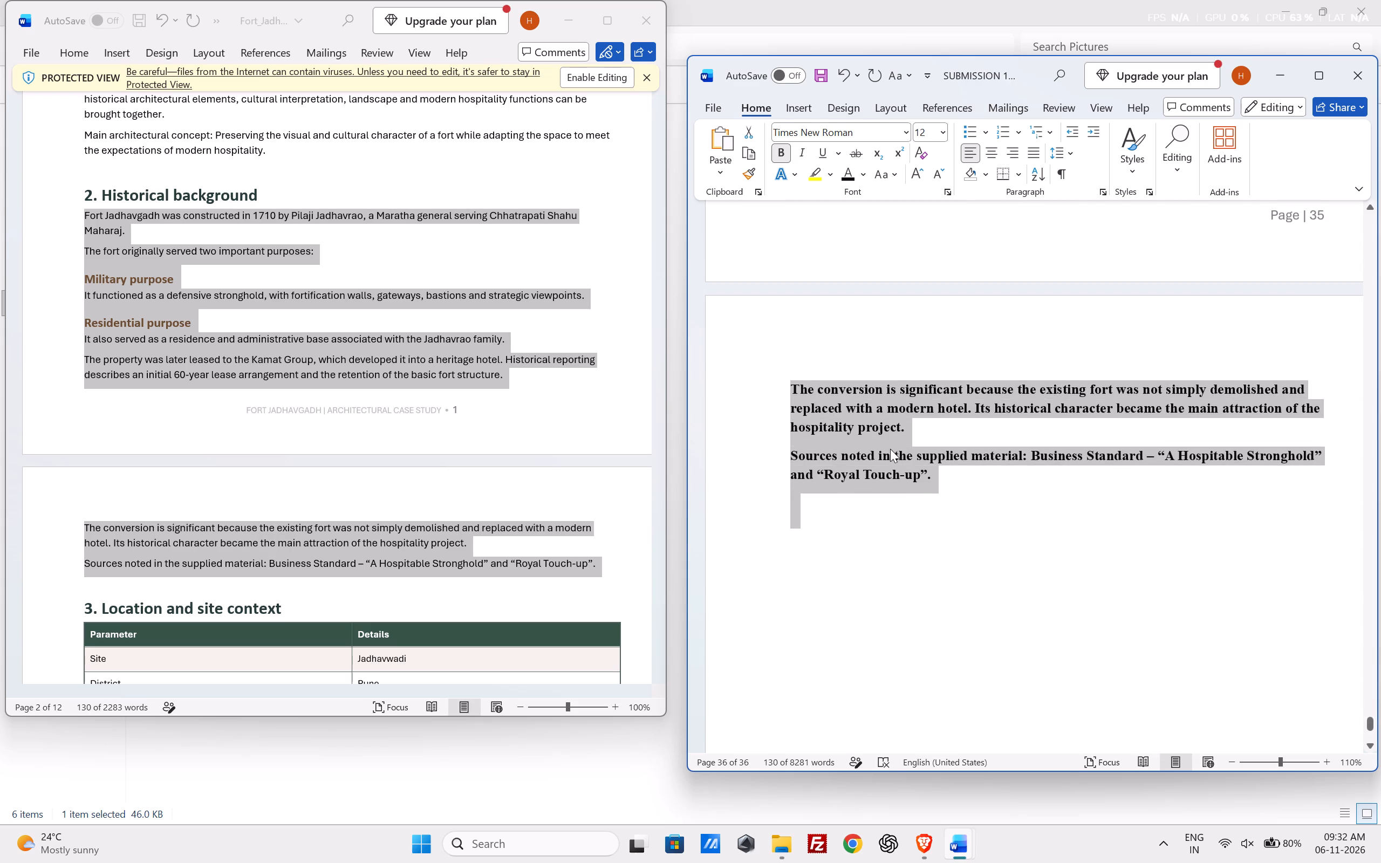
{"action": "left_click", "coordinate": [905, 419]}
{"action": "scroll", "coordinate": [907, 510], "scroll_direction": "up", "scroll_amount": 13}
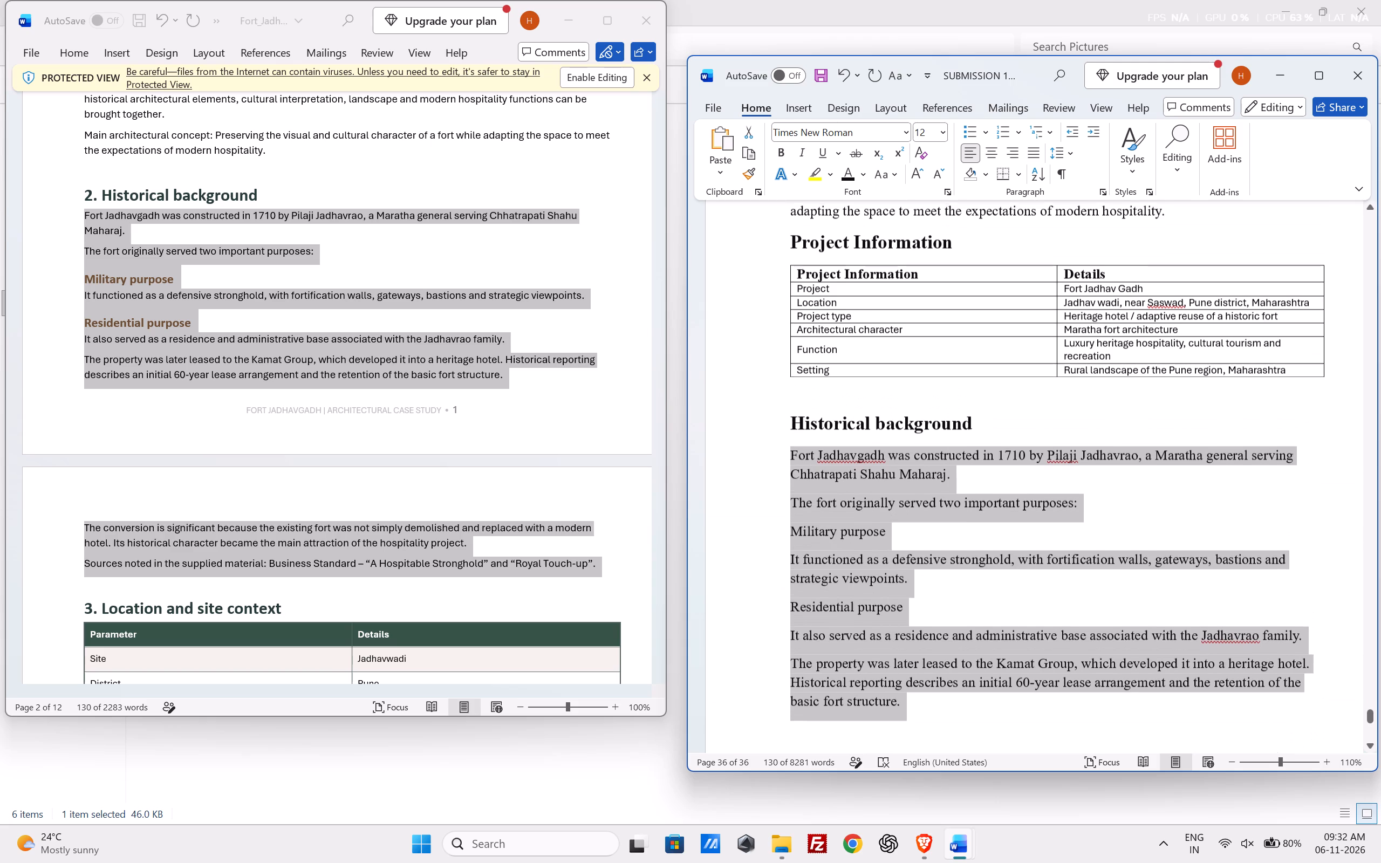
{"action": "left_click", "coordinate": [894, 442]}
Correct the flagged spellings in the Historical background text to "Jadhav Gadh" and "Jadhav Rao", leaving Pilaji as written.
{"action": "left_click", "coordinate": [862, 458]}
{"action": "right_click", "coordinate": [862, 458]}
{"action": "left_click", "coordinate": [798, 478]}
{"action": "left_click", "coordinate": [1065, 458]}
{"action": "right_click", "coordinate": [1065, 458]}
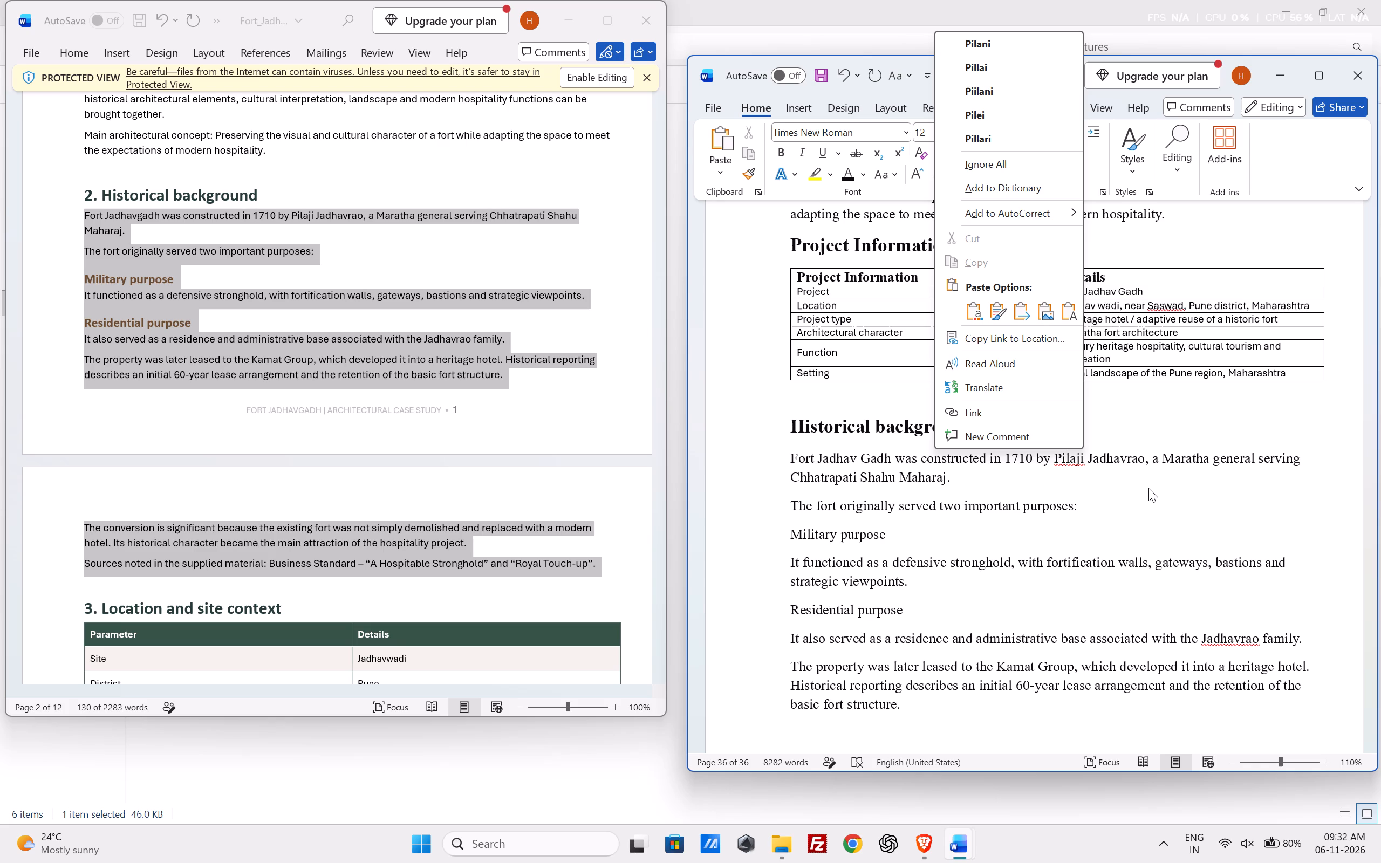
{"action": "left_click", "coordinate": [1148, 488]}
{"action": "scroll", "coordinate": [725, 454], "scroll_direction": "down", "scroll_amount": 5}
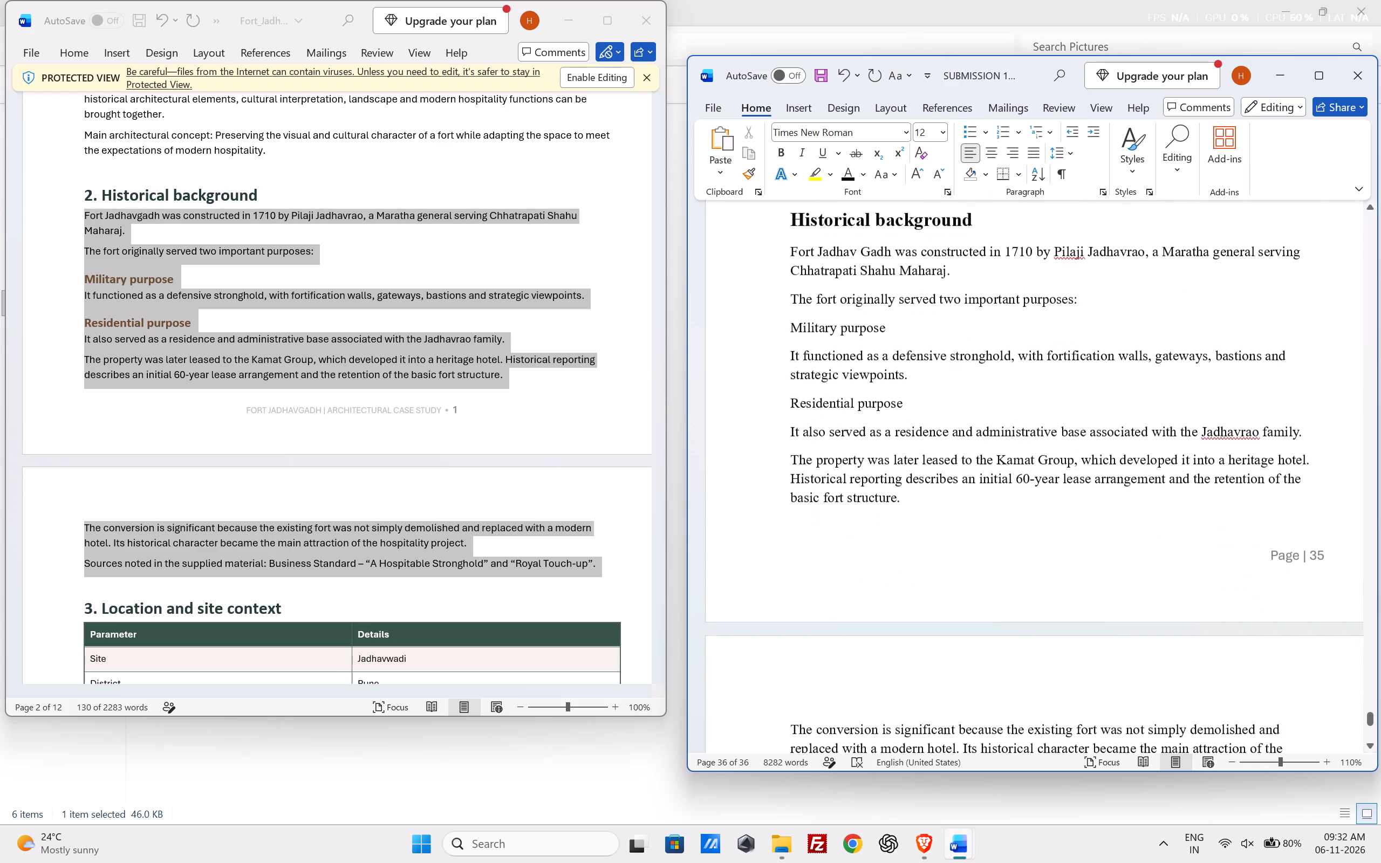
{"action": "left_click", "coordinate": [1215, 428]}
{"action": "right_click", "coordinate": [1217, 429]}
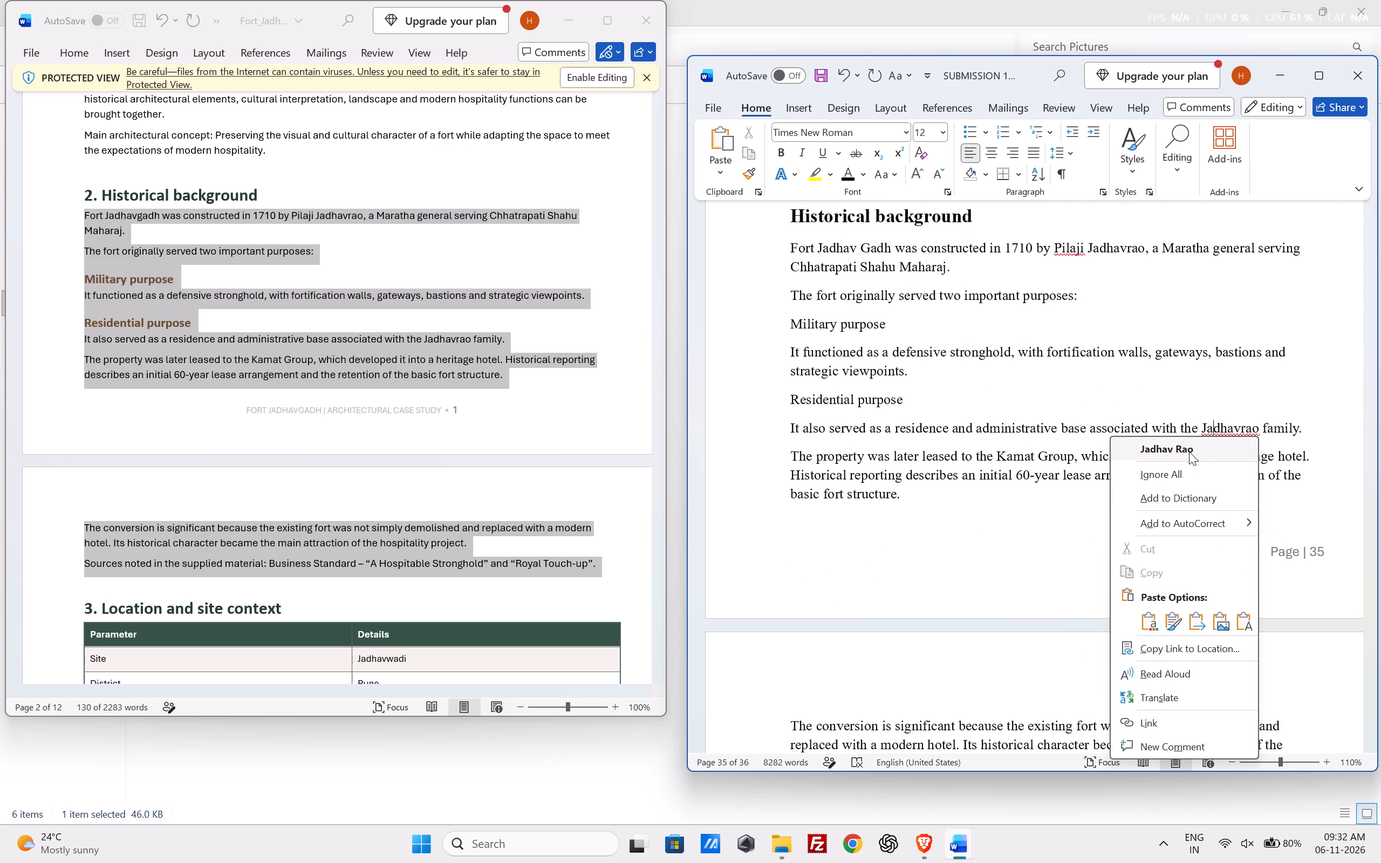
{"action": "left_click", "coordinate": [1189, 451]}
Copy the "Location and site context" heading from the Fort Jadhavgadh document to the empty line after the sources note.
{"action": "scroll", "coordinate": [940, 498], "scroll_direction": "down", "scroll_amount": 12}
{"action": "left_click", "coordinate": [903, 429]}
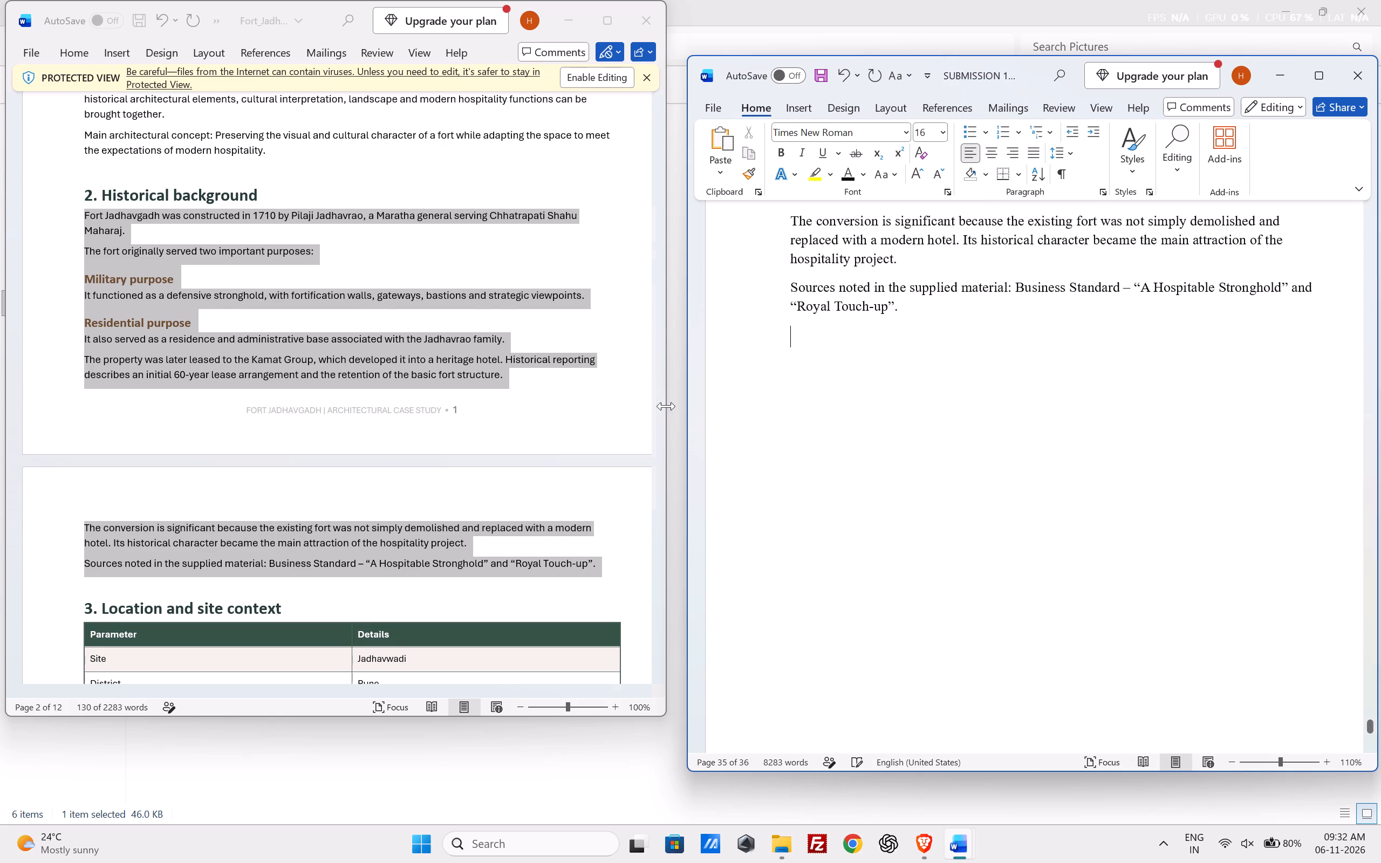
{"action": "scroll", "coordinate": [390, 439], "scroll_direction": "down", "scroll_amount": 7}
{"action": "left_click", "coordinate": [592, 331]}
{"action": "scroll", "coordinate": [248, 359], "scroll_direction": "down", "scroll_amount": 1}
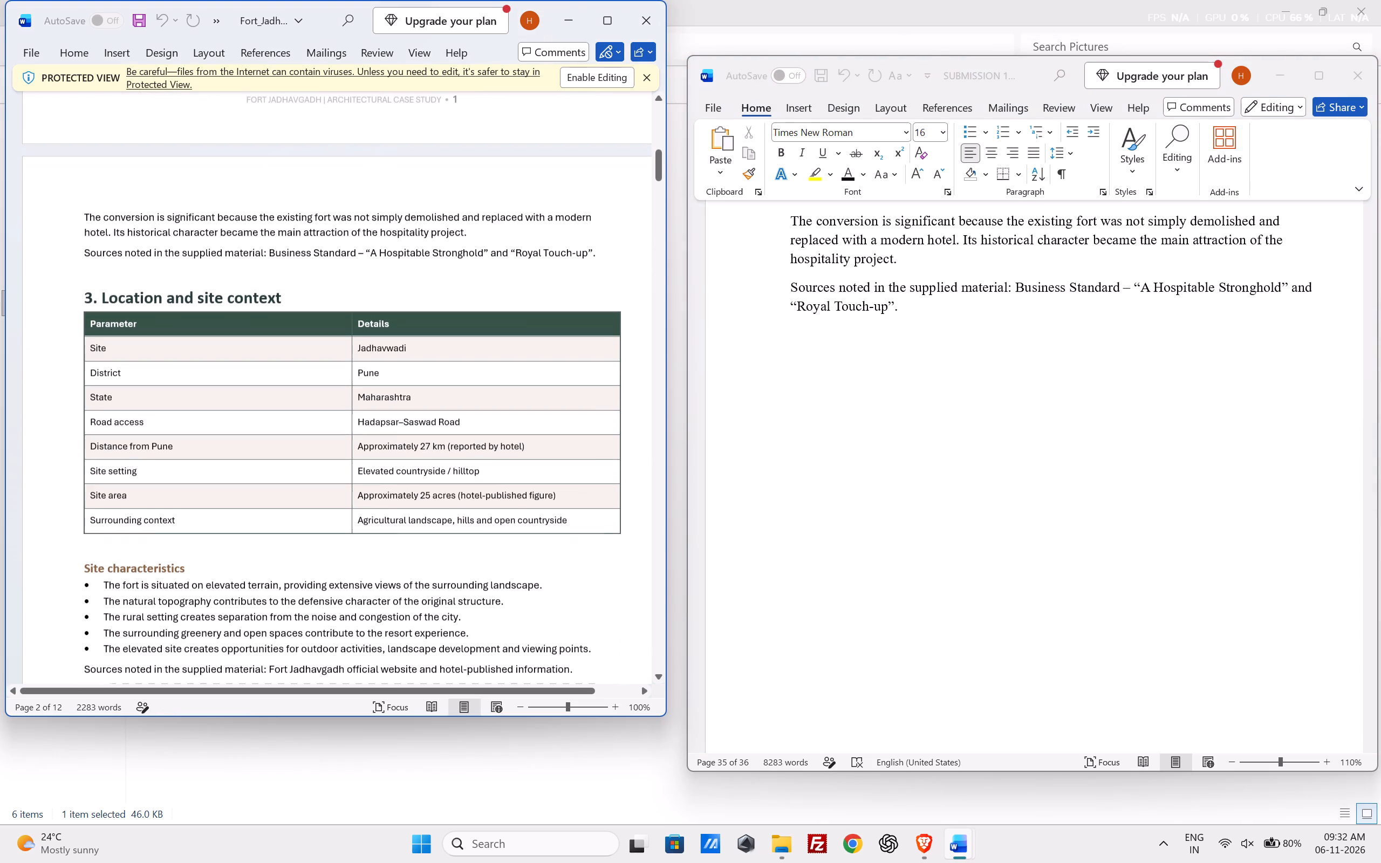
{"action": "left_click_drag", "start_coordinate": [283, 300], "coordinate": [113, 296]}
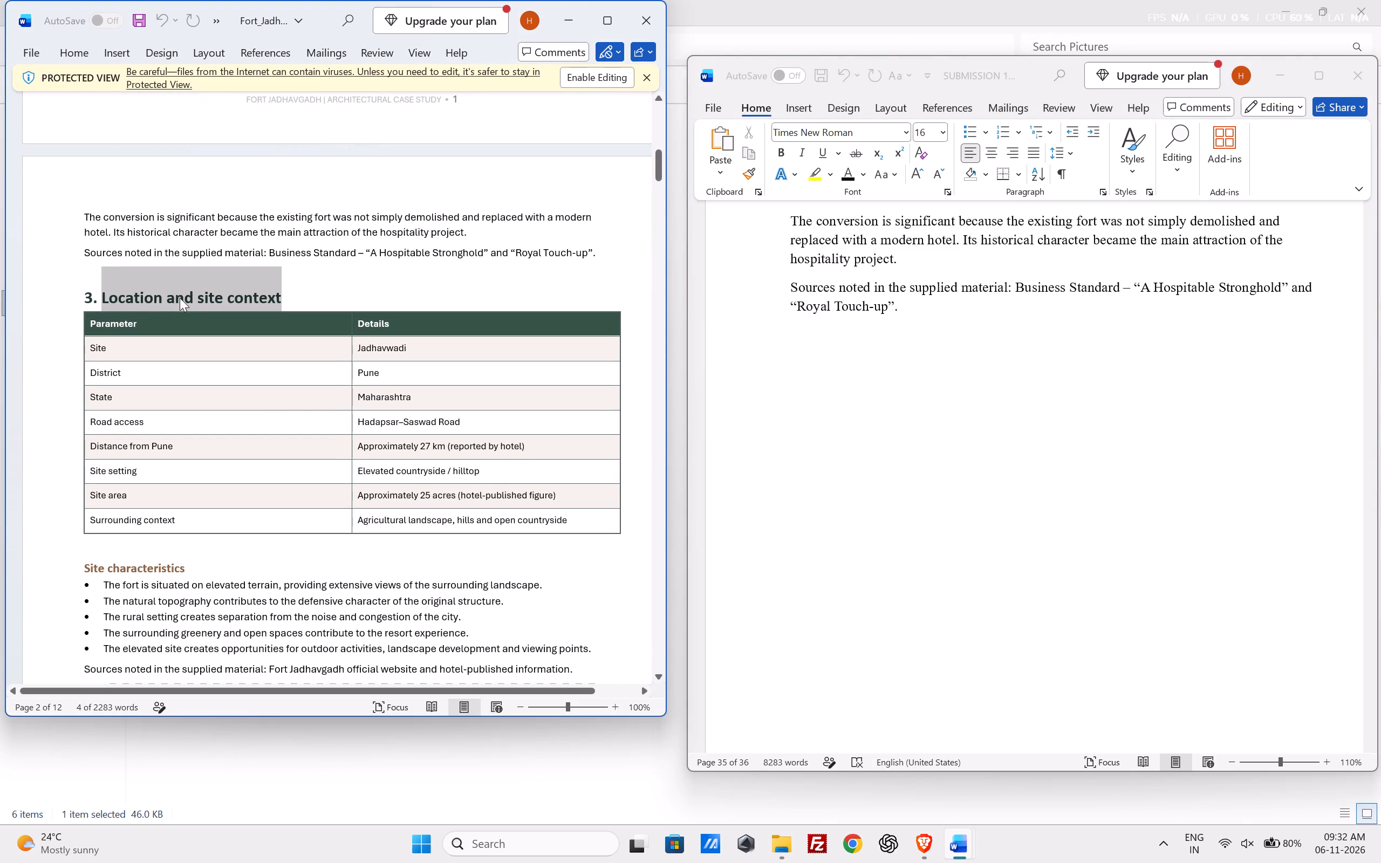
{"action": "key", "text": "ctrl+c"}
{"action": "left_click", "coordinate": [765, 366]}
{"action": "left_click", "coordinate": [837, 355]}
{"action": "key", "text": "ctrl+v"}
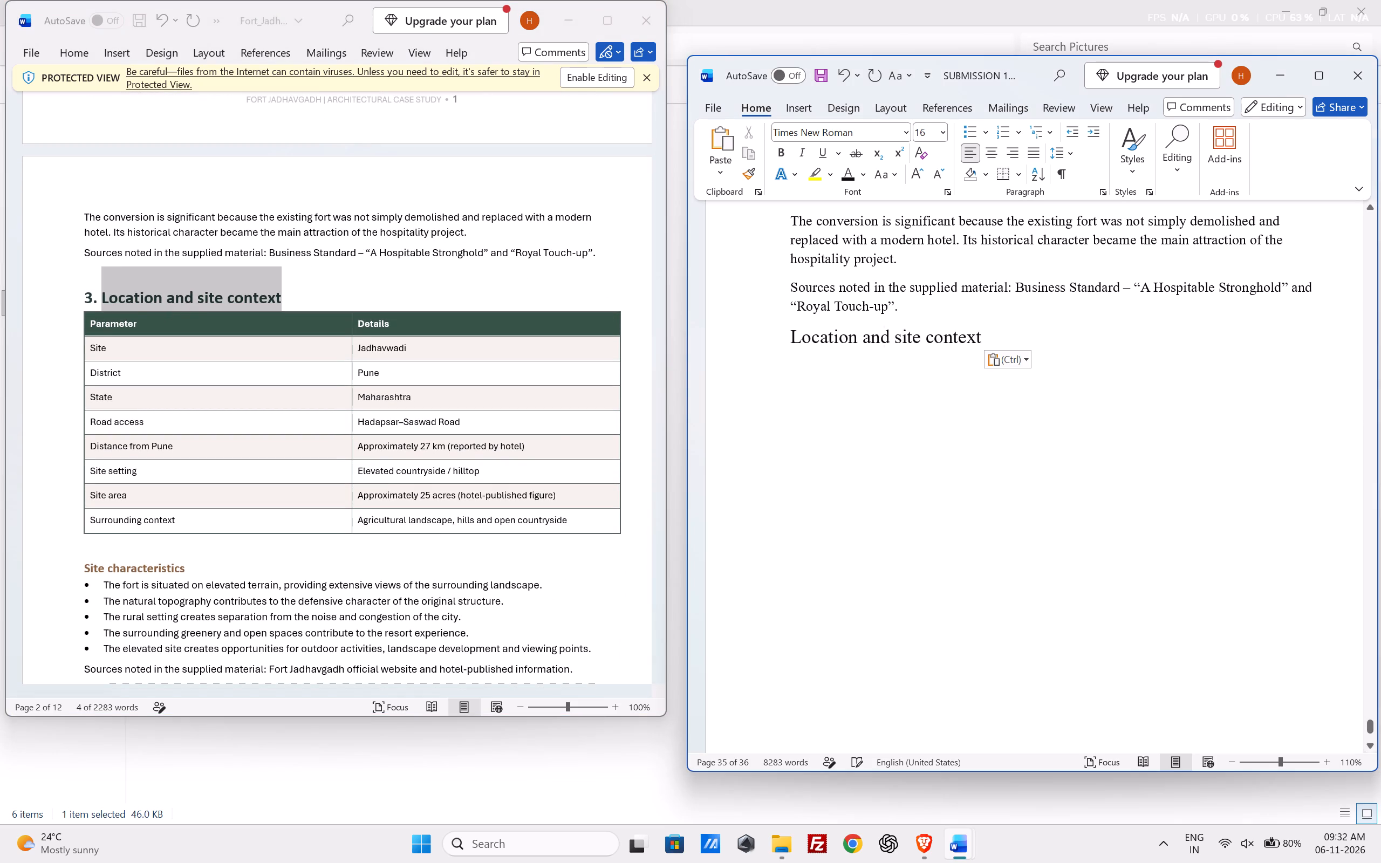
Insert a table of two columns and six rows on a new line under the "Location and site context" heading.
{"action": "scroll", "coordinate": [814, 359], "scroll_direction": "down", "scroll_amount": 1}
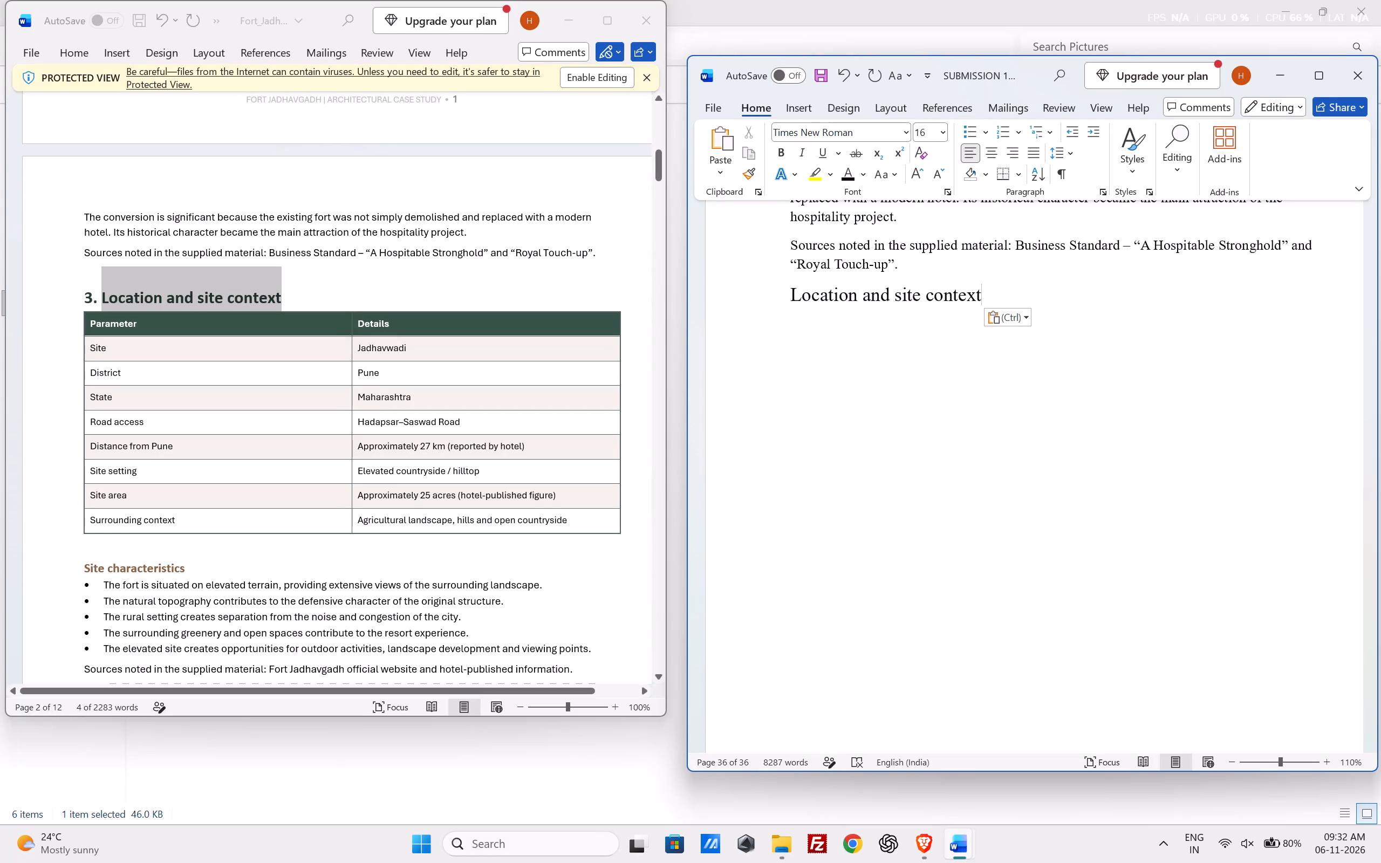
{"action": "left_click", "coordinate": [795, 377]}
{"action": "left_click", "coordinate": [1066, 339]}
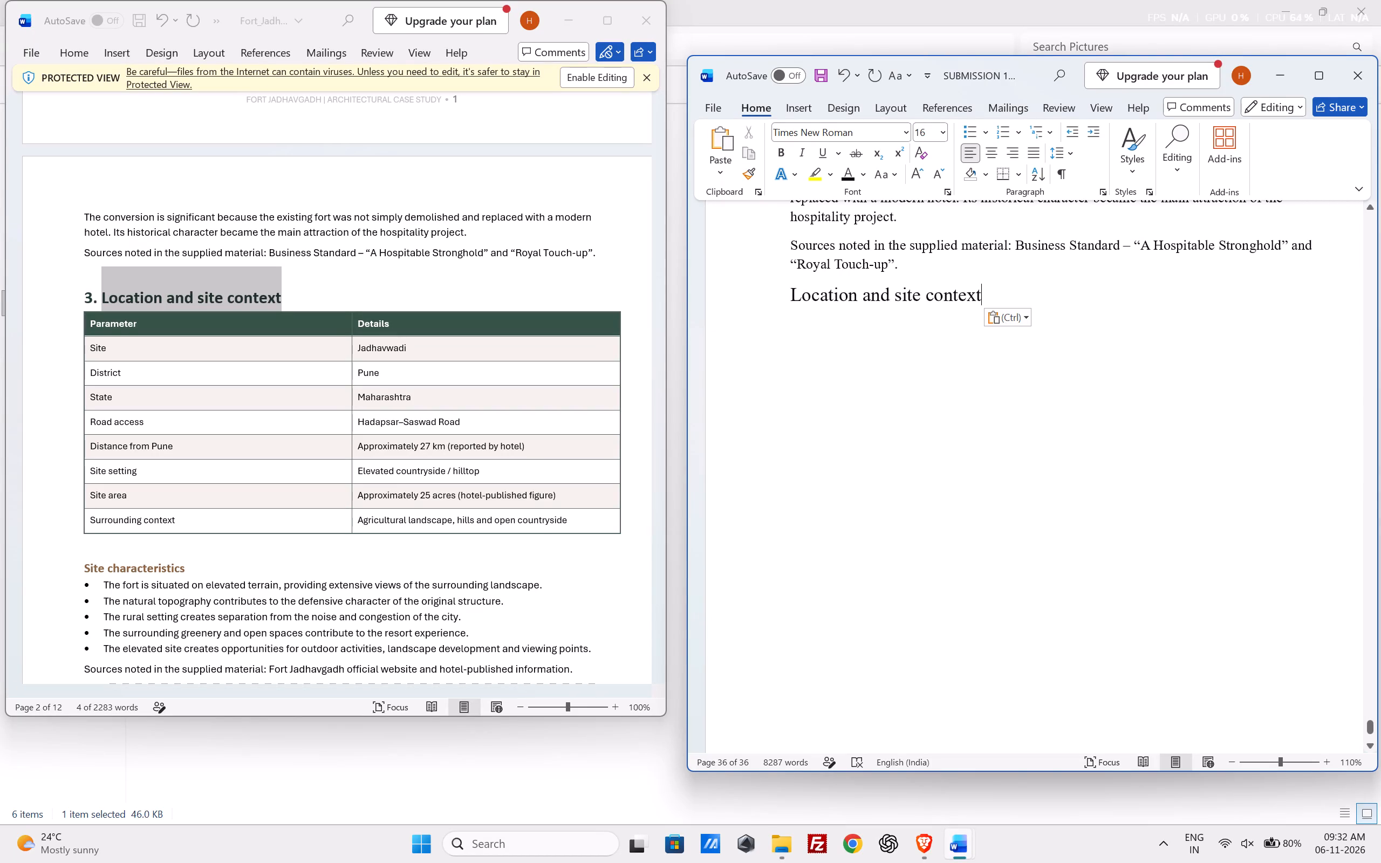
{"action": "key", "text": "Return"}
{"action": "left_click", "coordinate": [809, 114]}
{"action": "left_click", "coordinate": [762, 145]}
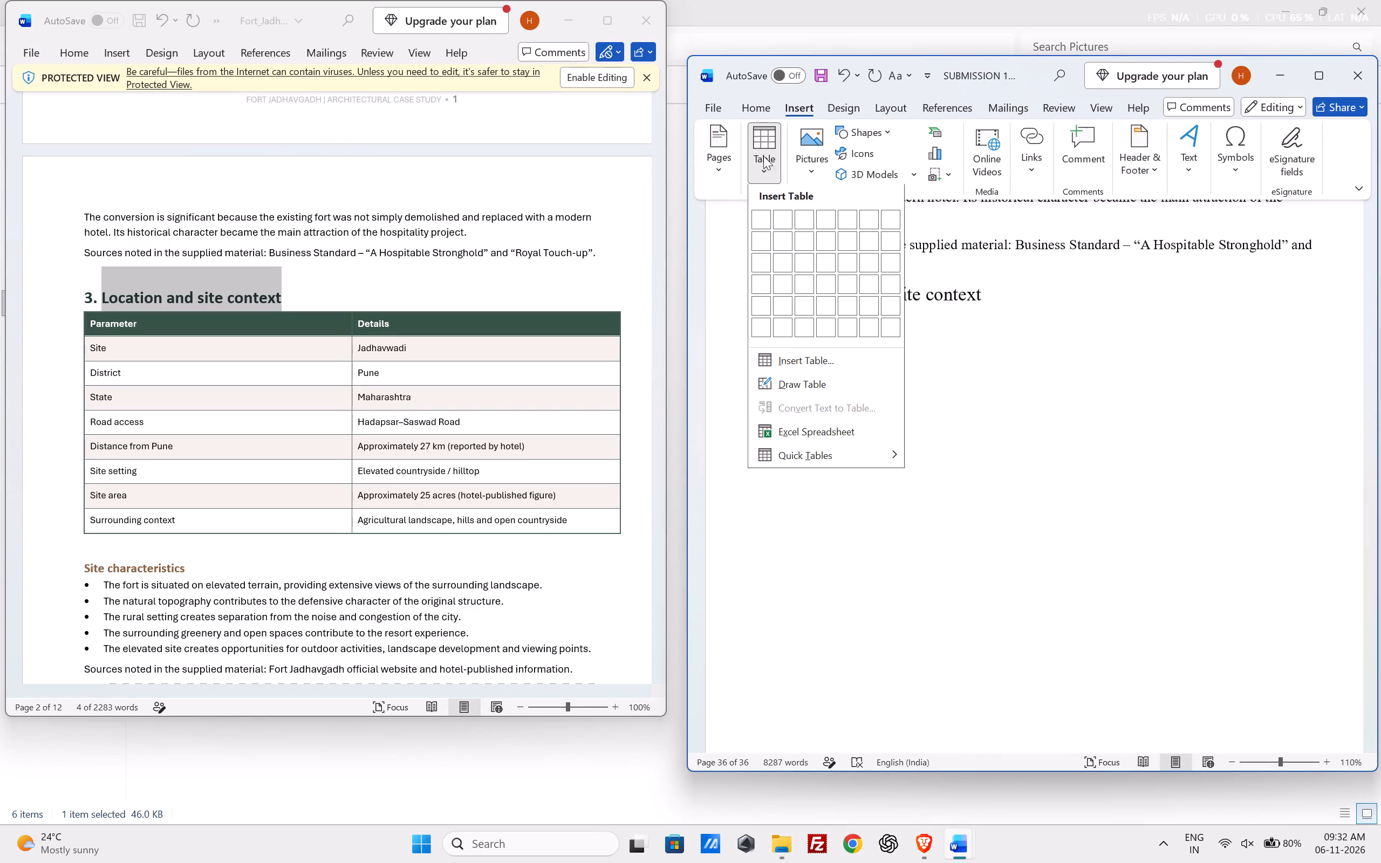
{"action": "left_click", "coordinate": [776, 325]}
Add two more rows at the bottom of the new Location and site context table.
{"action": "left_click", "coordinate": [928, 494]}
{"action": "left_click_drag", "start_coordinate": [1097, 432], "coordinate": [1026, 420]}
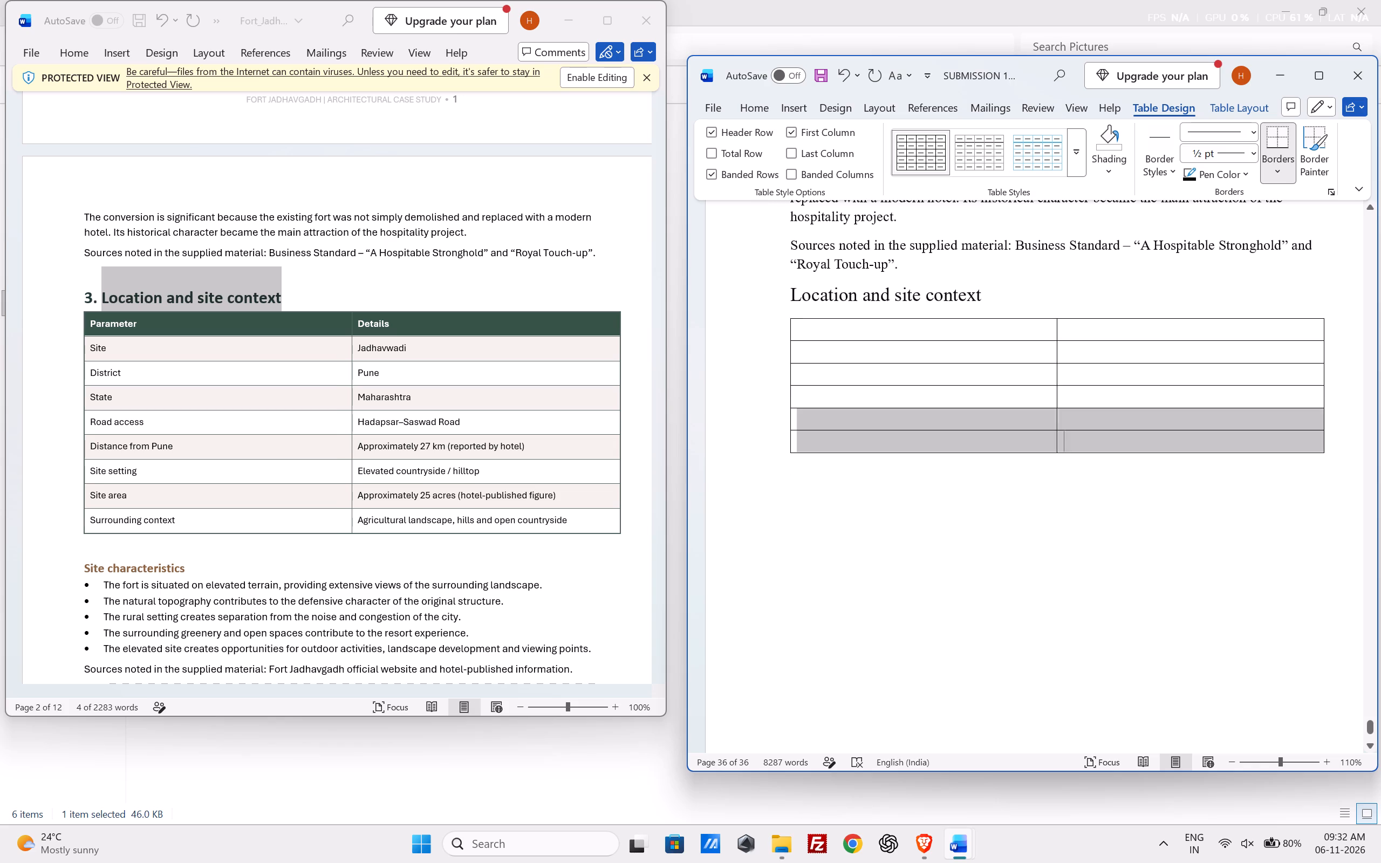
{"action": "left_click_drag", "start_coordinate": [1026, 420], "coordinate": [1019, 419]}
{"action": "left_click", "coordinate": [1239, 375]}
{"action": "left_click", "coordinate": [1289, 441]}
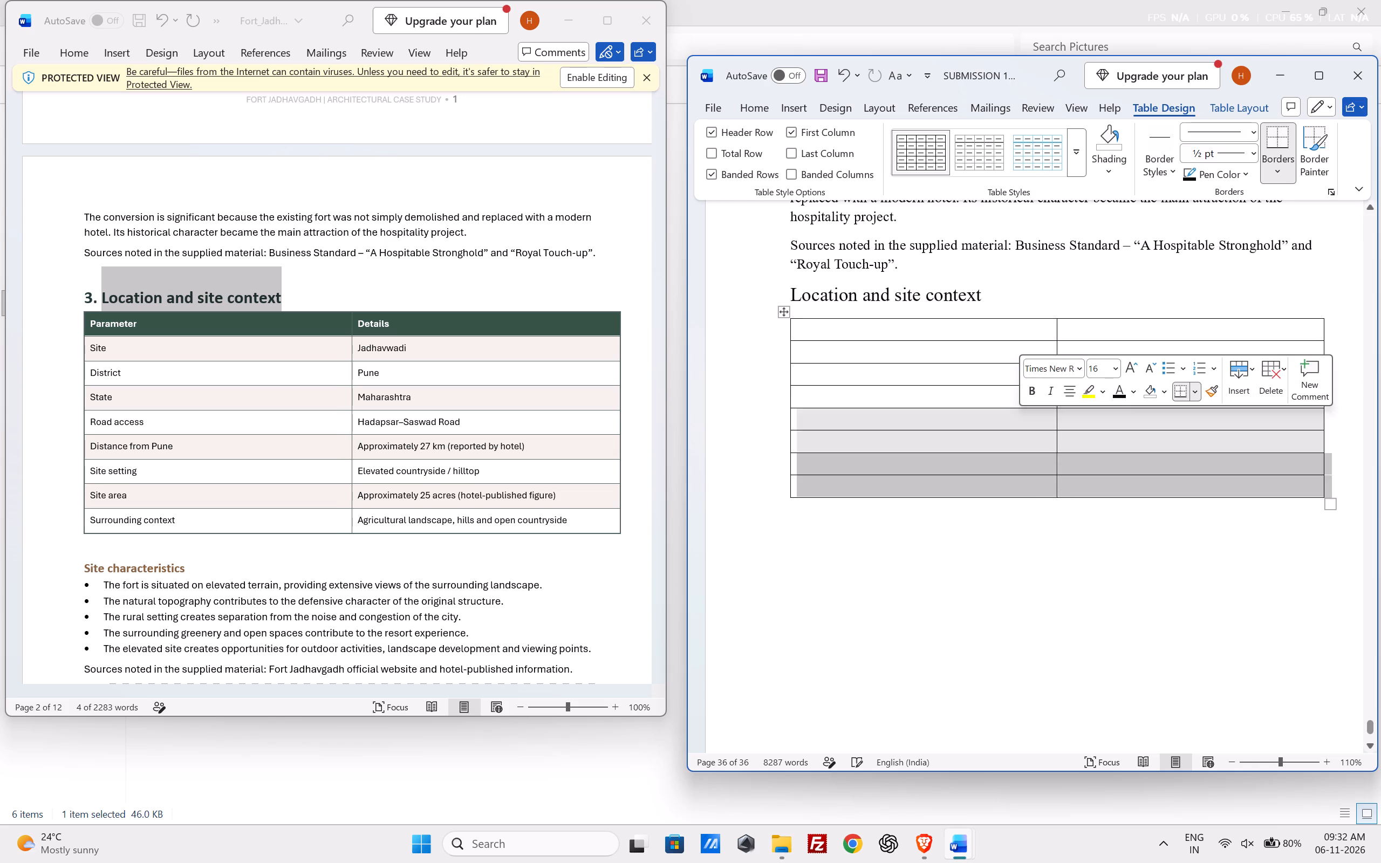
{"action": "left_click", "coordinate": [941, 550]}
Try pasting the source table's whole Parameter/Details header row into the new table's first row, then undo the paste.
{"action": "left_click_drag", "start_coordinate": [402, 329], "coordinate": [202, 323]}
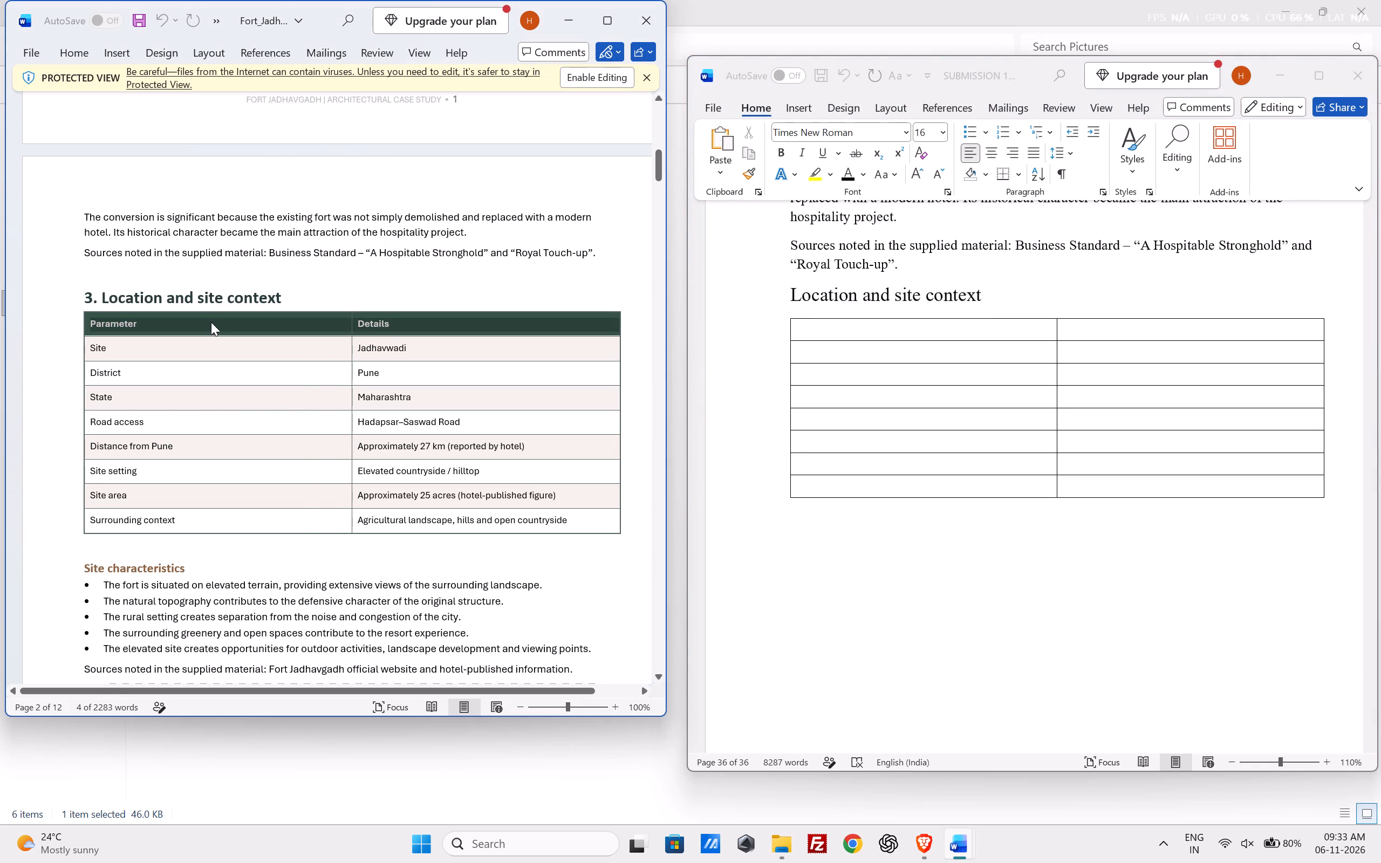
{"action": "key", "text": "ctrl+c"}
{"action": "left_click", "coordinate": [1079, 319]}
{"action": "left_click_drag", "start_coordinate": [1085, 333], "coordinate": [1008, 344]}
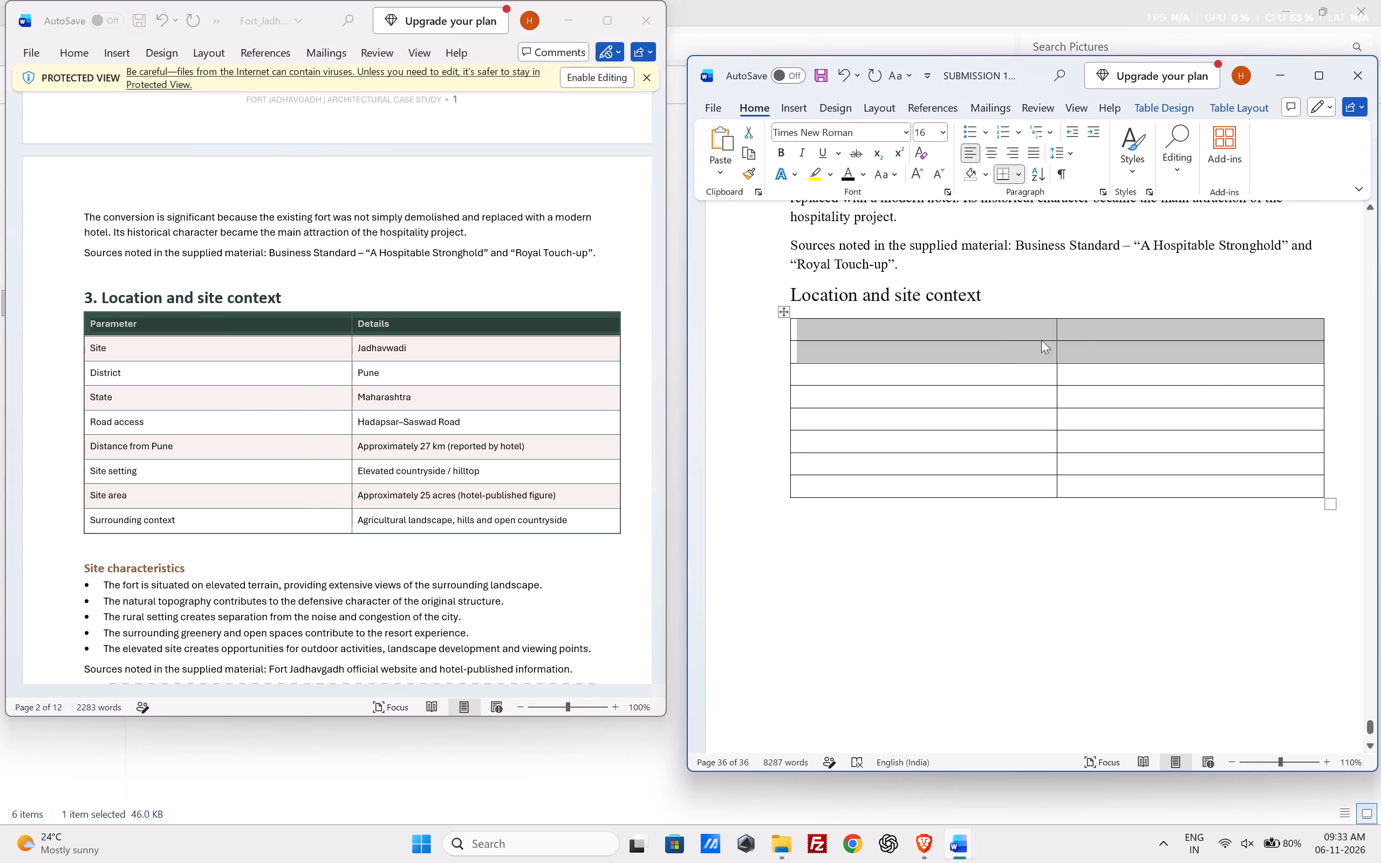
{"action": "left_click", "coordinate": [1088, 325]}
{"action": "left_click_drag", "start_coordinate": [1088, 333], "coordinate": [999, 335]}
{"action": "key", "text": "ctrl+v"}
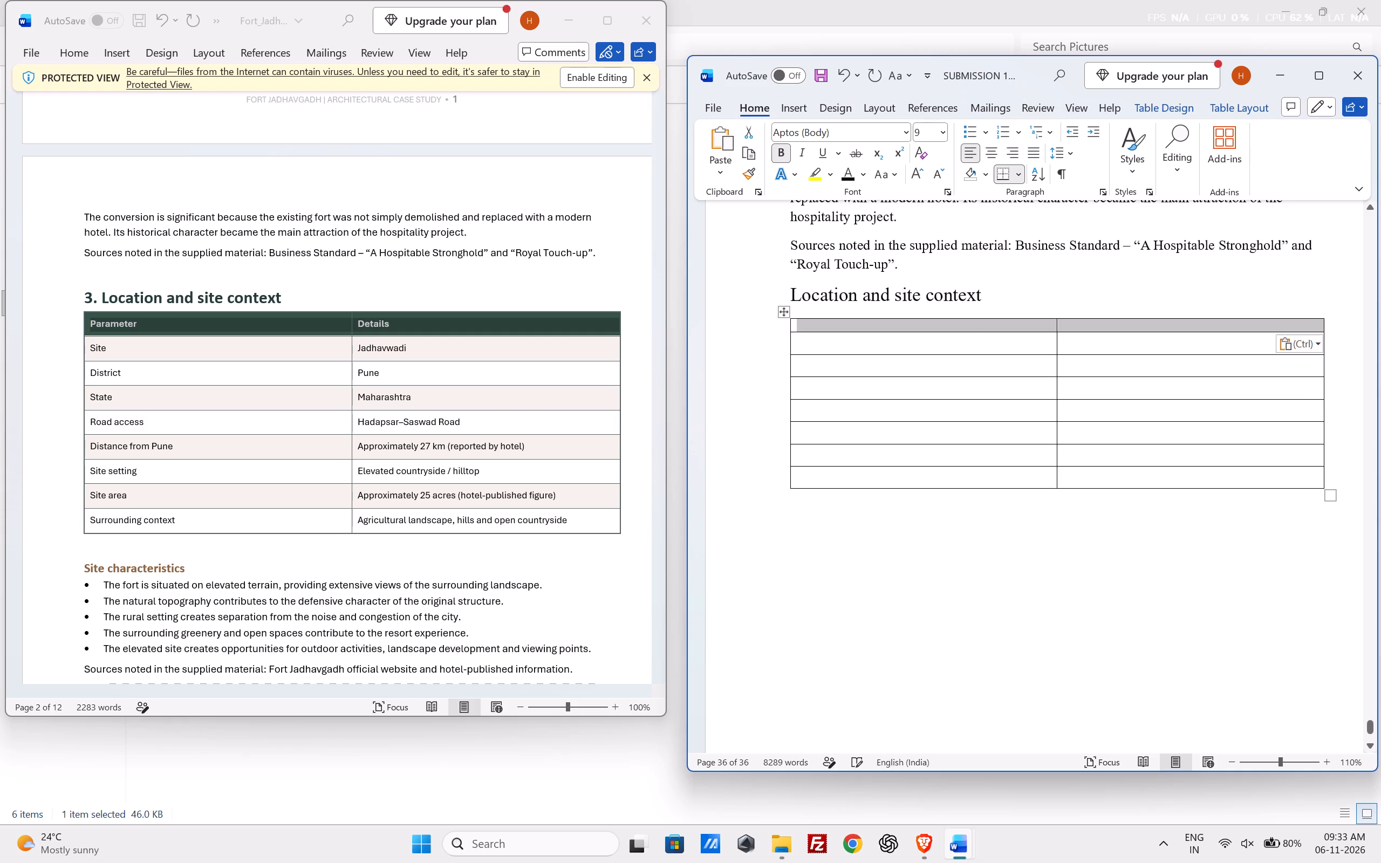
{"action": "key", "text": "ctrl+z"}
Copy the "Details" and "Parameter" header texts from the source table separately into the matching first-row cells of the new table.
{"action": "left_click", "coordinate": [458, 336]}
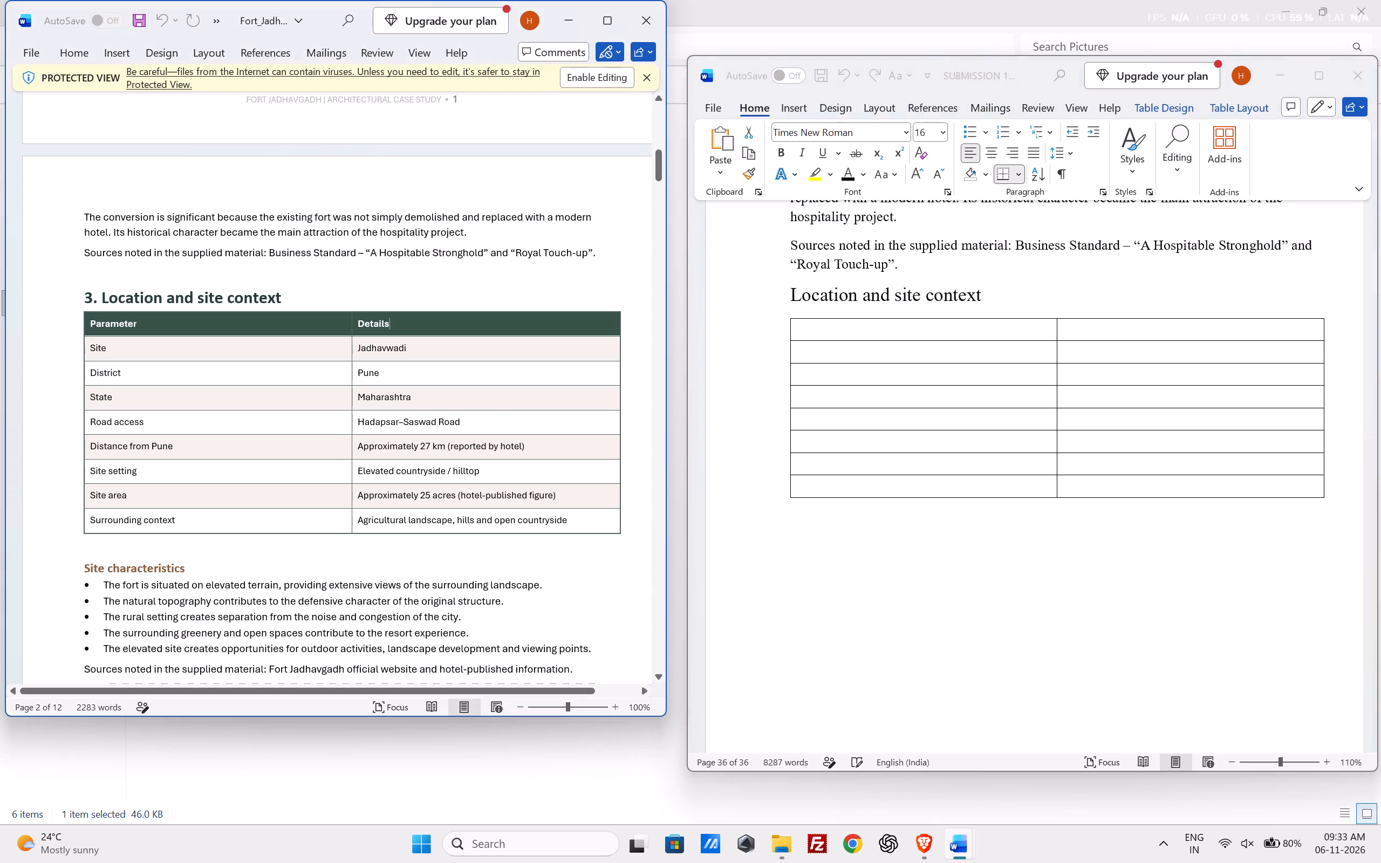
{"action": "left_click_drag", "start_coordinate": [398, 324], "coordinate": [356, 325]}
{"action": "key", "text": "ctrl+c"}
{"action": "left_click", "coordinate": [1086, 318]}
{"action": "left_click", "coordinate": [1085, 333]}
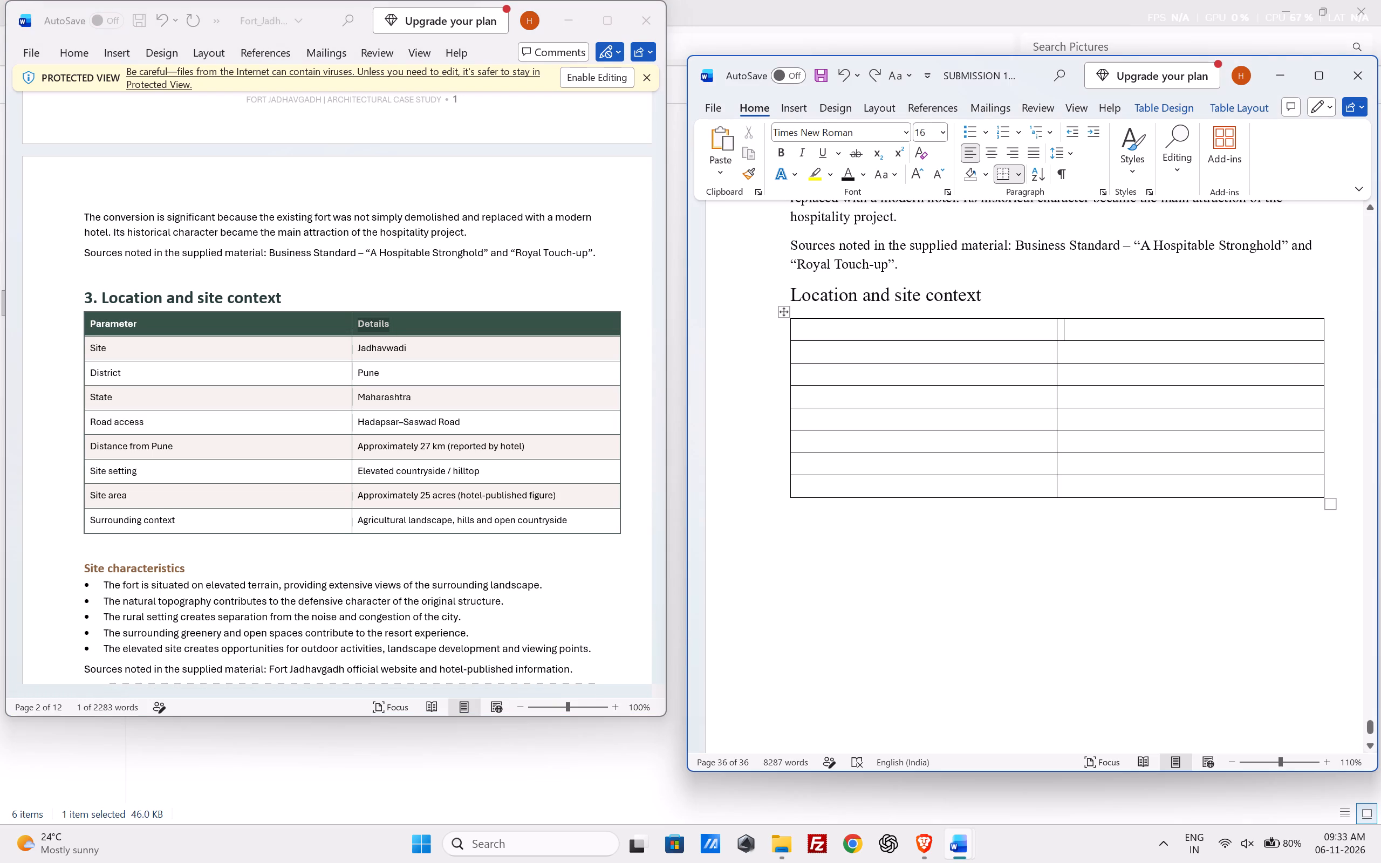
{"action": "key", "text": "ctrl+v"}
{"action": "left_click_drag", "start_coordinate": [250, 332], "coordinate": [83, 328]}
{"action": "key", "text": "ctrl+c"}
{"action": "left_click", "coordinate": [802, 352]}
{"action": "left_click", "coordinate": [818, 336]}
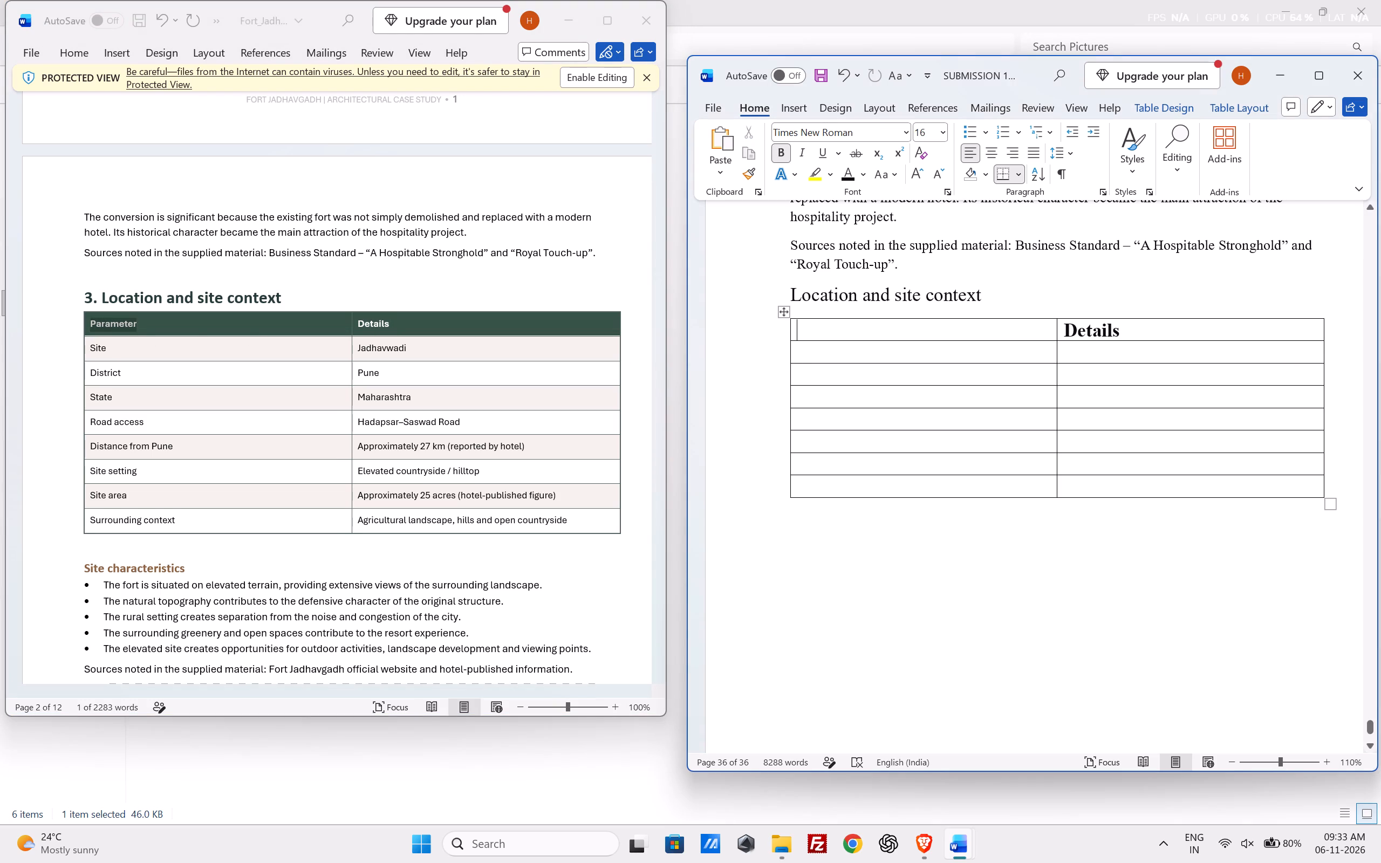
{"action": "scroll", "coordinate": [812, 325], "scroll_direction": "right", "scroll_amount": 1, "text": "ctrl"}
{"action": "key", "text": "ctrl+v"}
{"action": "scroll", "coordinate": [824, 367], "scroll_direction": "up", "scroll_amount": 1}
{"action": "scroll", "coordinate": [681, 332], "scroll_direction": "down", "scroll_amount": 2}
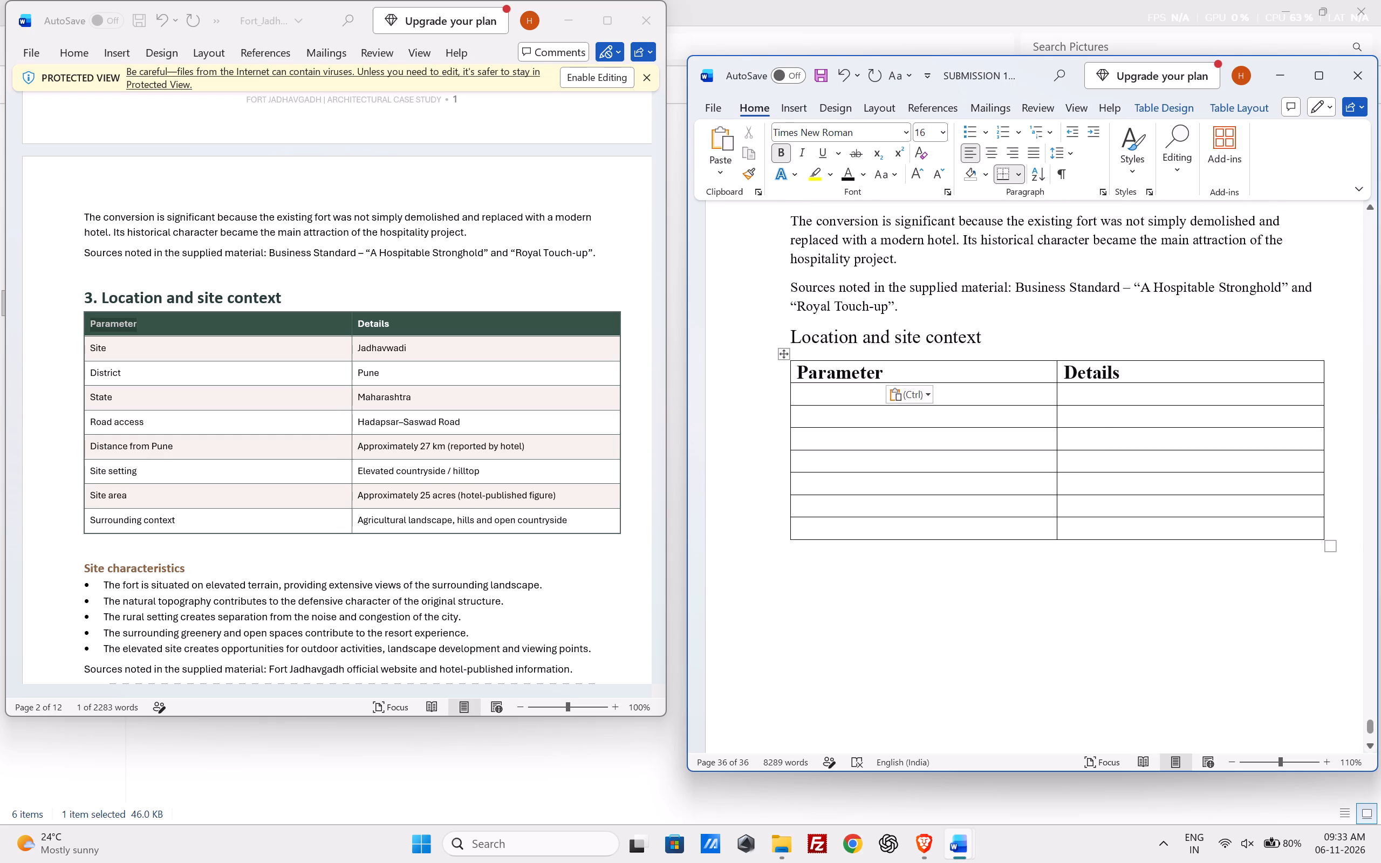
Copy the source table's rows below the header, from Site to Surrounding context, into the seven empty rows of the new table.
{"action": "left_click", "coordinate": [764, 489]}
{"action": "scroll", "coordinate": [790, 478], "scroll_direction": "up", "scroll_amount": 6}
{"action": "scroll", "coordinate": [790, 478], "scroll_direction": "down", "scroll_amount": 10}
{"action": "left_click", "coordinate": [845, 519]}
{"action": "scroll", "coordinate": [881, 433], "scroll_direction": "up", "scroll_amount": 4}
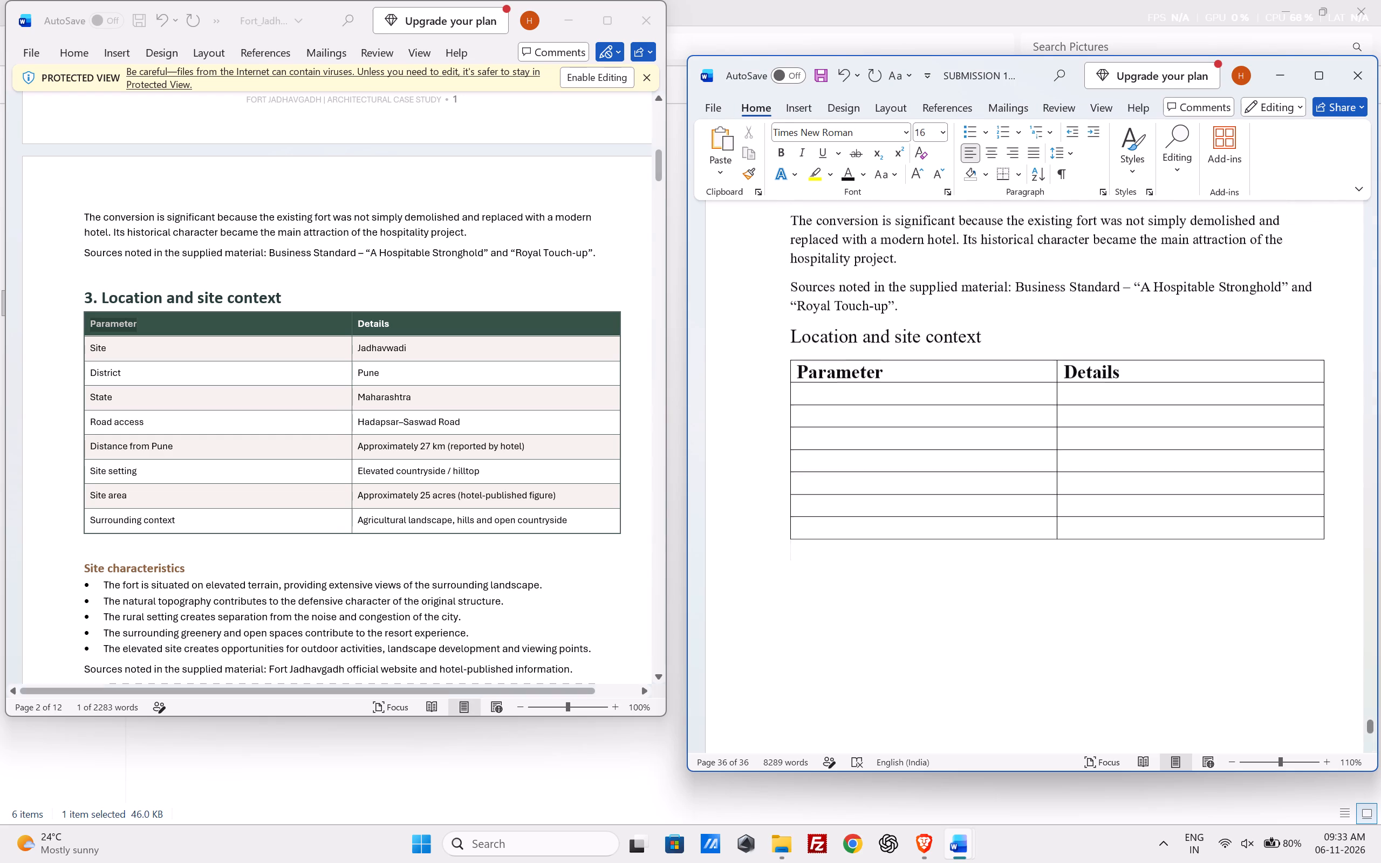
{"action": "left_click_drag", "start_coordinate": [581, 520], "coordinate": [149, 350]}
{"action": "key", "text": "ctrl+c"}
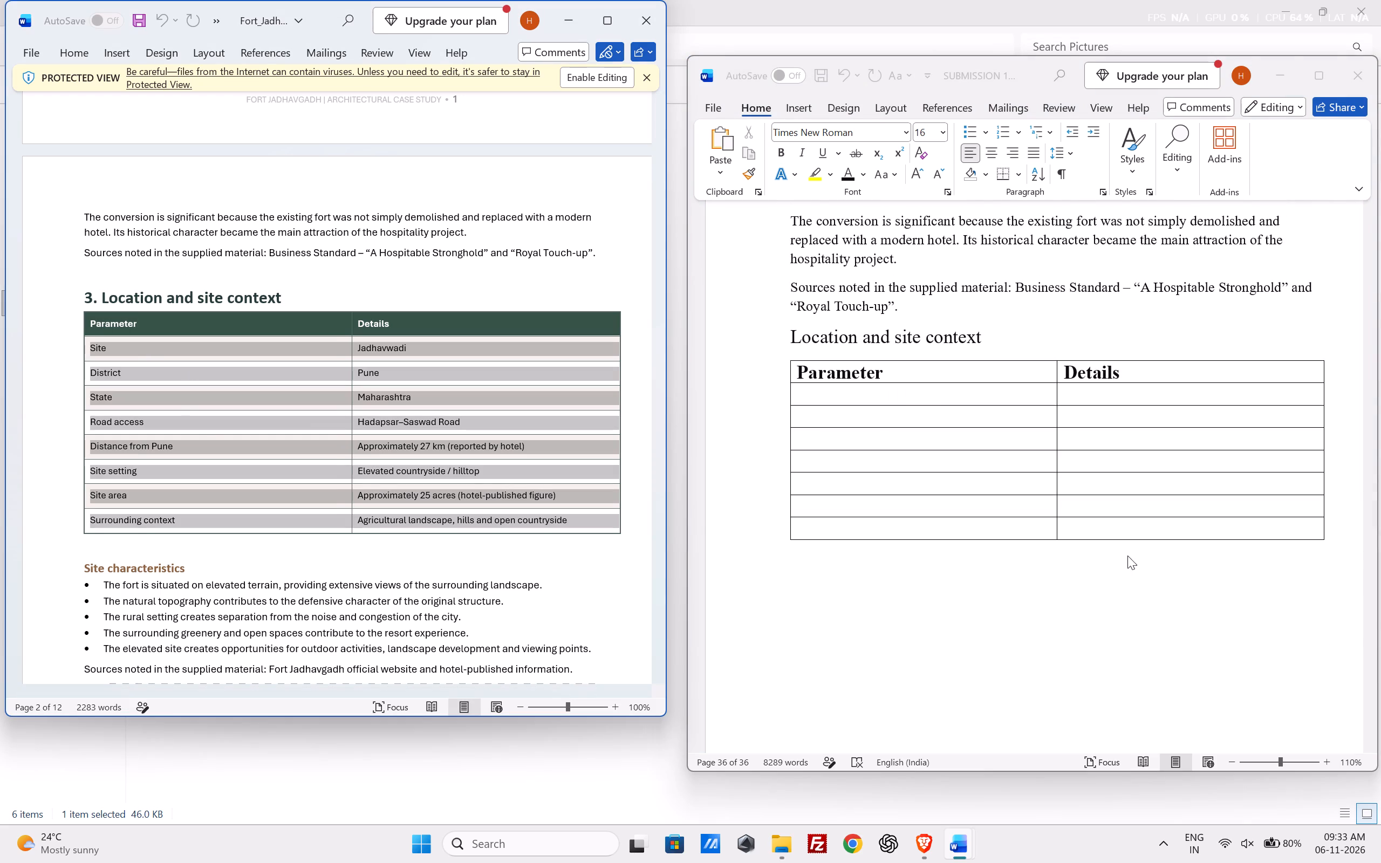
{"action": "left_click_drag", "start_coordinate": [1119, 524], "coordinate": [928, 423]}
{"action": "left_click_drag", "start_coordinate": [1076, 529], "coordinate": [952, 422]}
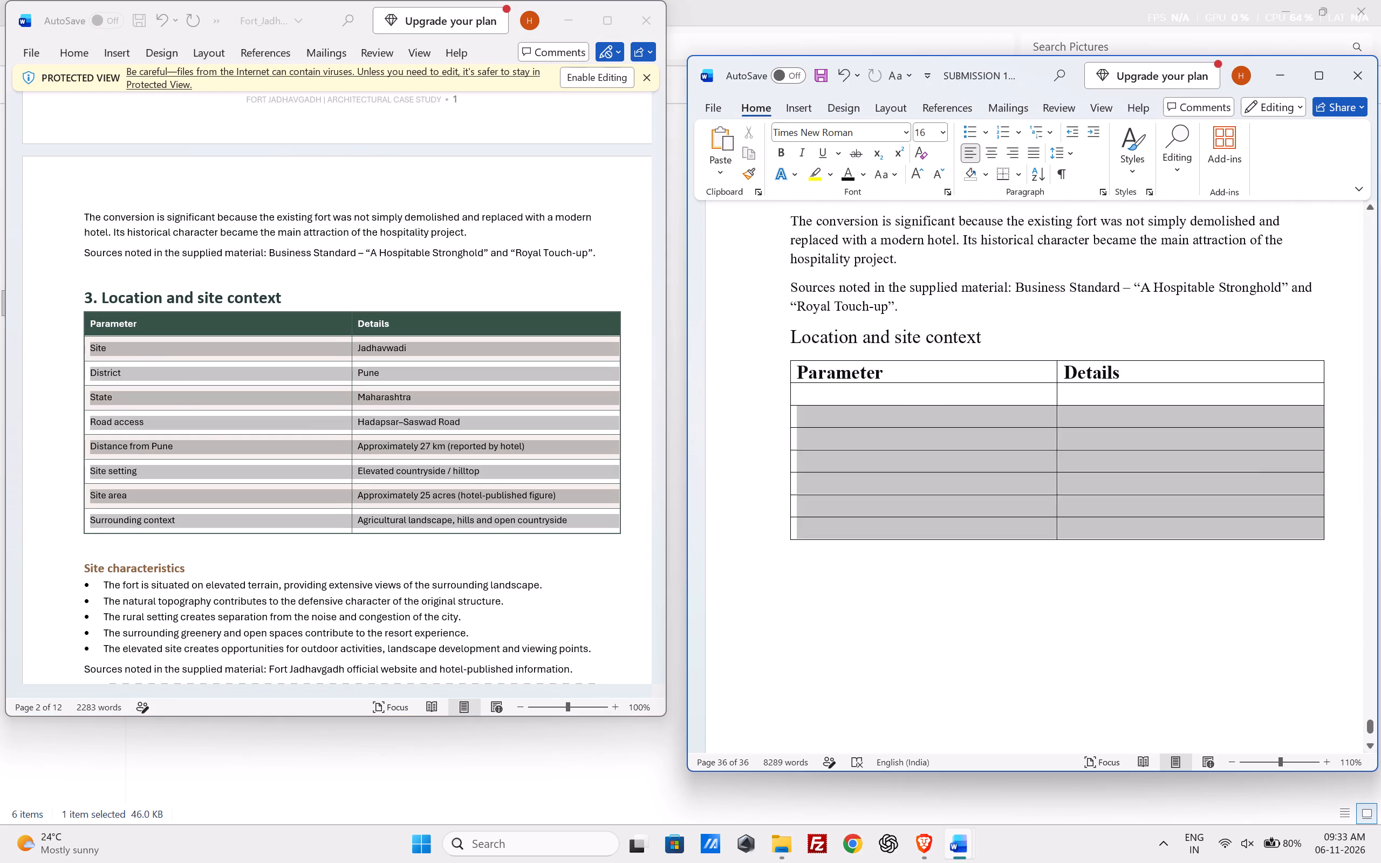
{"action": "left_click_drag", "start_coordinate": [952, 422], "coordinate": [945, 410]}
{"action": "left_click", "coordinate": [945, 410]}
{"action": "left_click_drag", "start_coordinate": [1091, 535], "coordinate": [960, 403]}
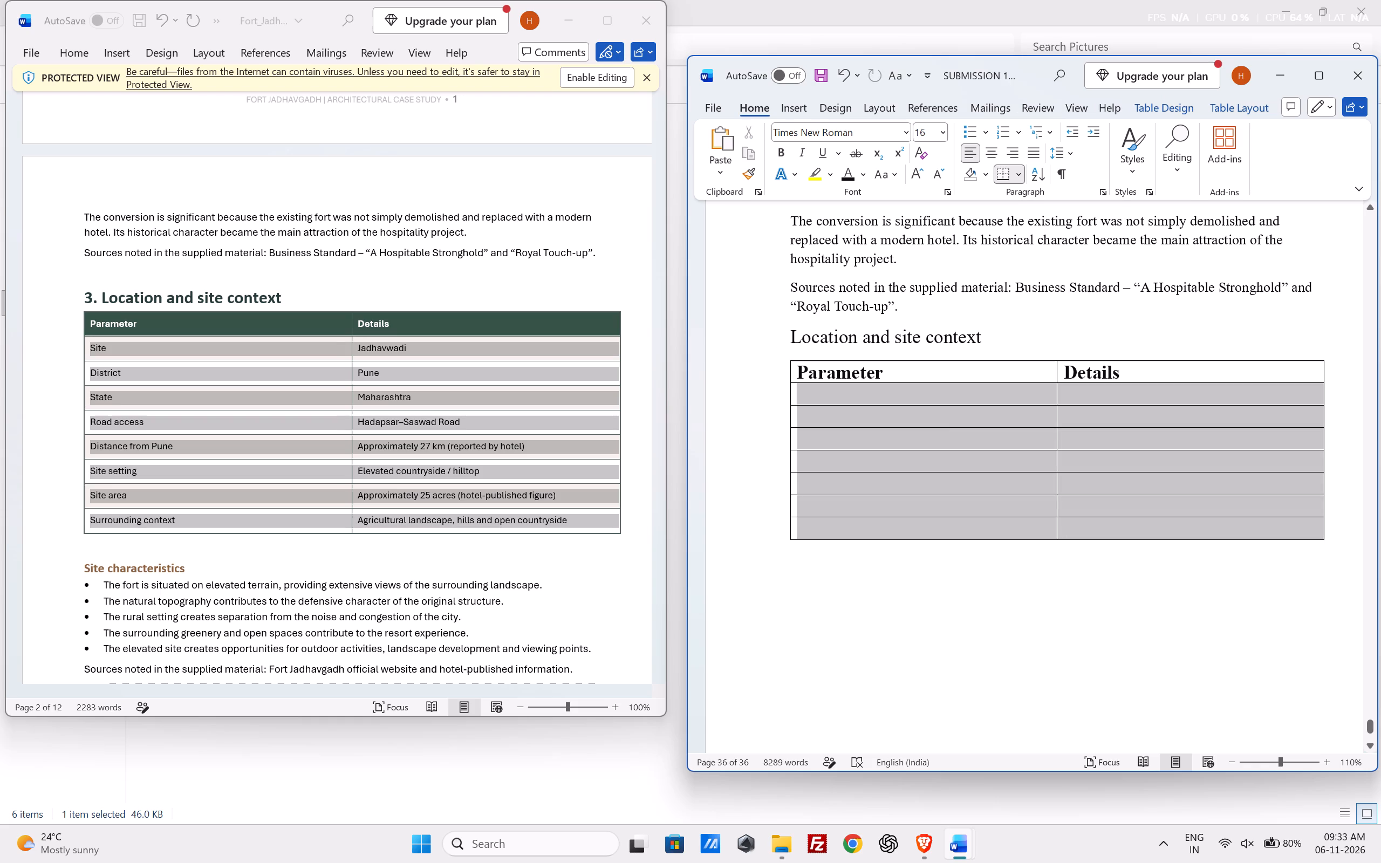
{"action": "left_click_drag", "start_coordinate": [960, 403], "coordinate": [960, 401]}
{"action": "key", "text": "ctrl+v"}
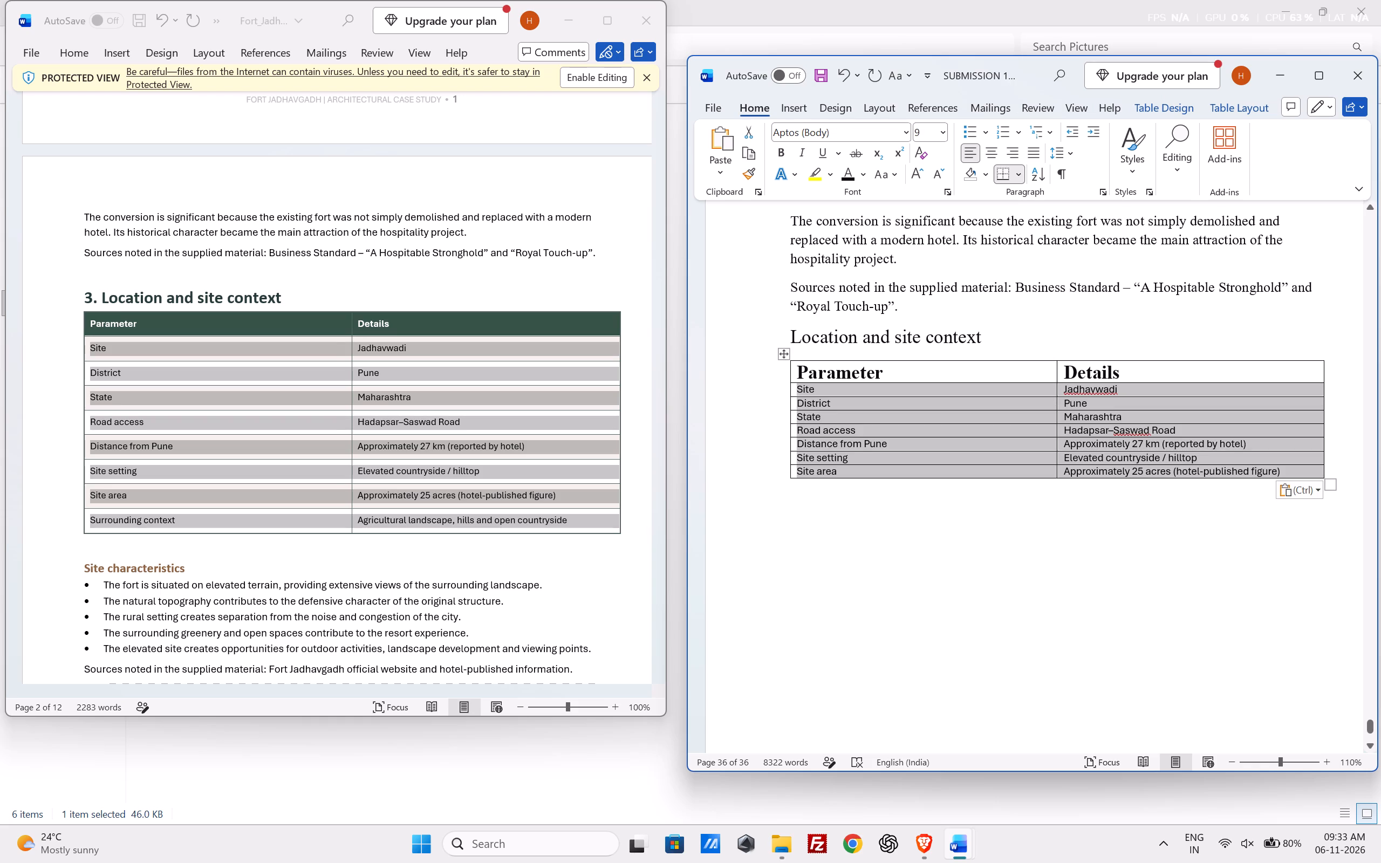
Correct the spelling of the Site row's detail to "Jadhav wadi" in the new table.
{"action": "left_click", "coordinate": [1106, 391]}
{"action": "right_click", "coordinate": [1107, 391]}
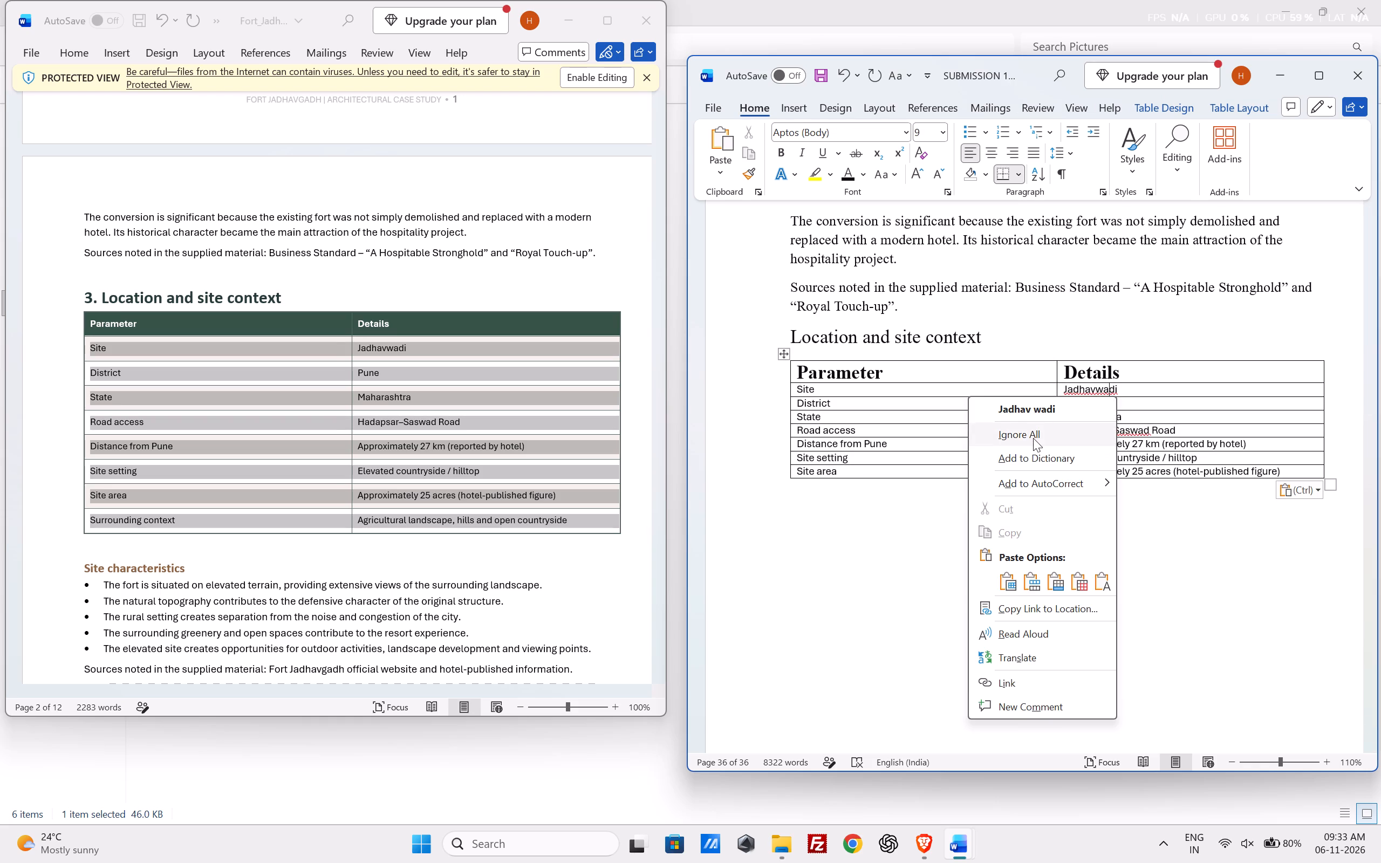
{"action": "left_click", "coordinate": [1029, 405]}
{"action": "left_click", "coordinate": [1136, 437]}
Copy the "Site characteristics" heading, its five points and the sources note onto a new line below the Location and site context table.
{"action": "left_click", "coordinate": [1084, 532]}
{"action": "scroll", "coordinate": [952, 434], "scroll_direction": "down", "scroll_amount": 4}
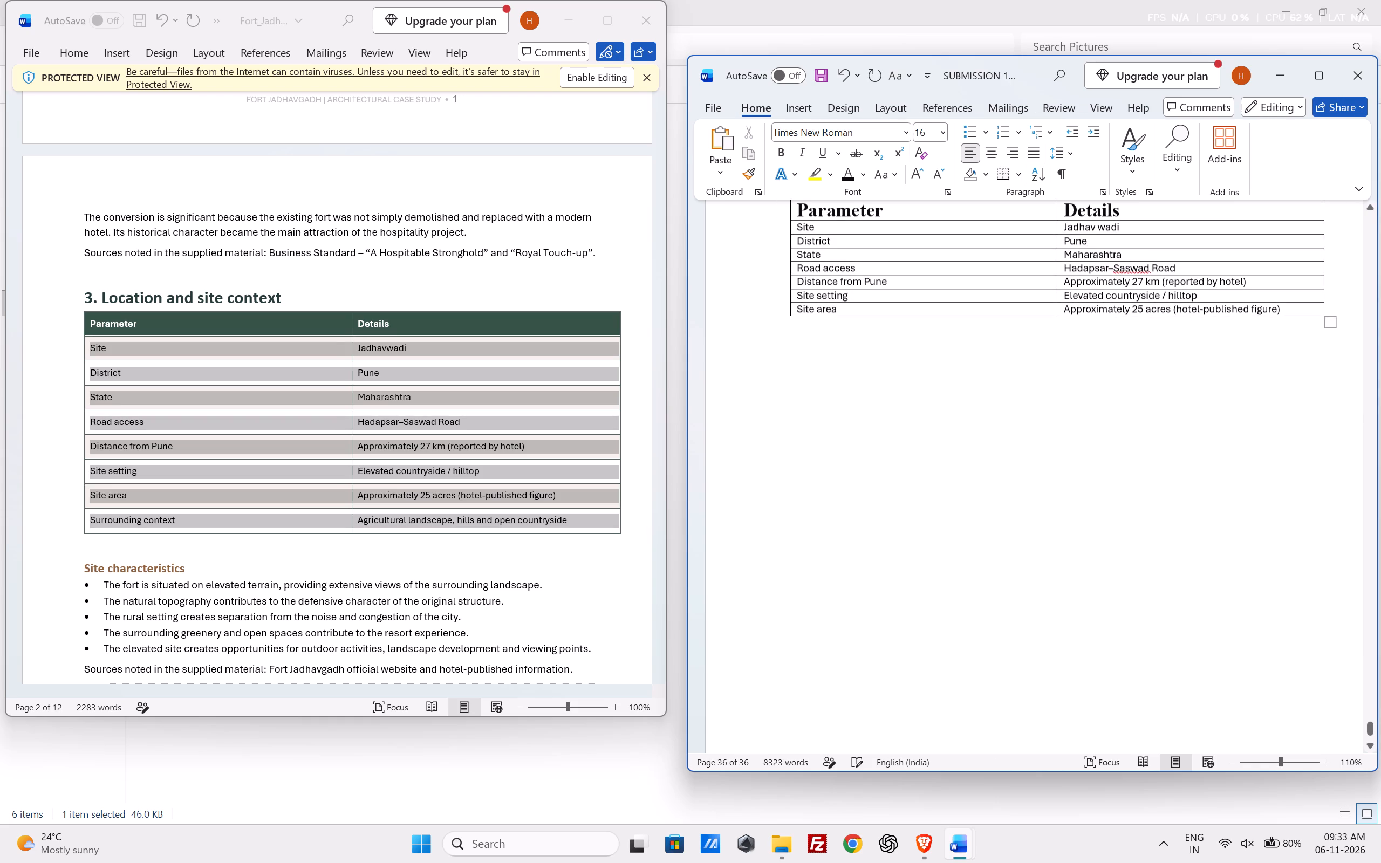
{"action": "scroll", "coordinate": [379, 430], "scroll_direction": "down", "scroll_amount": 8}
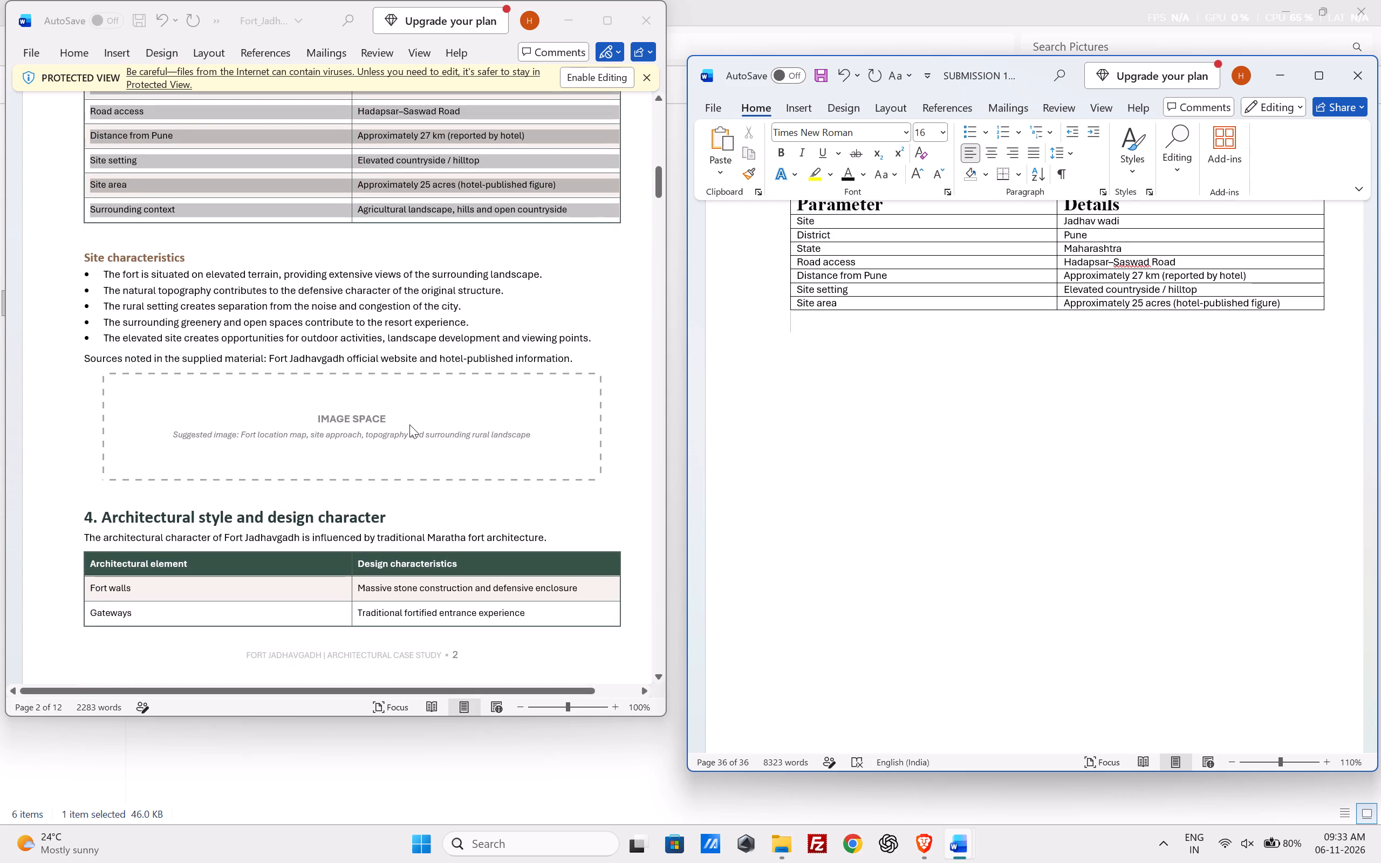
{"action": "left_click_drag", "start_coordinate": [86, 257], "coordinate": [560, 362]}
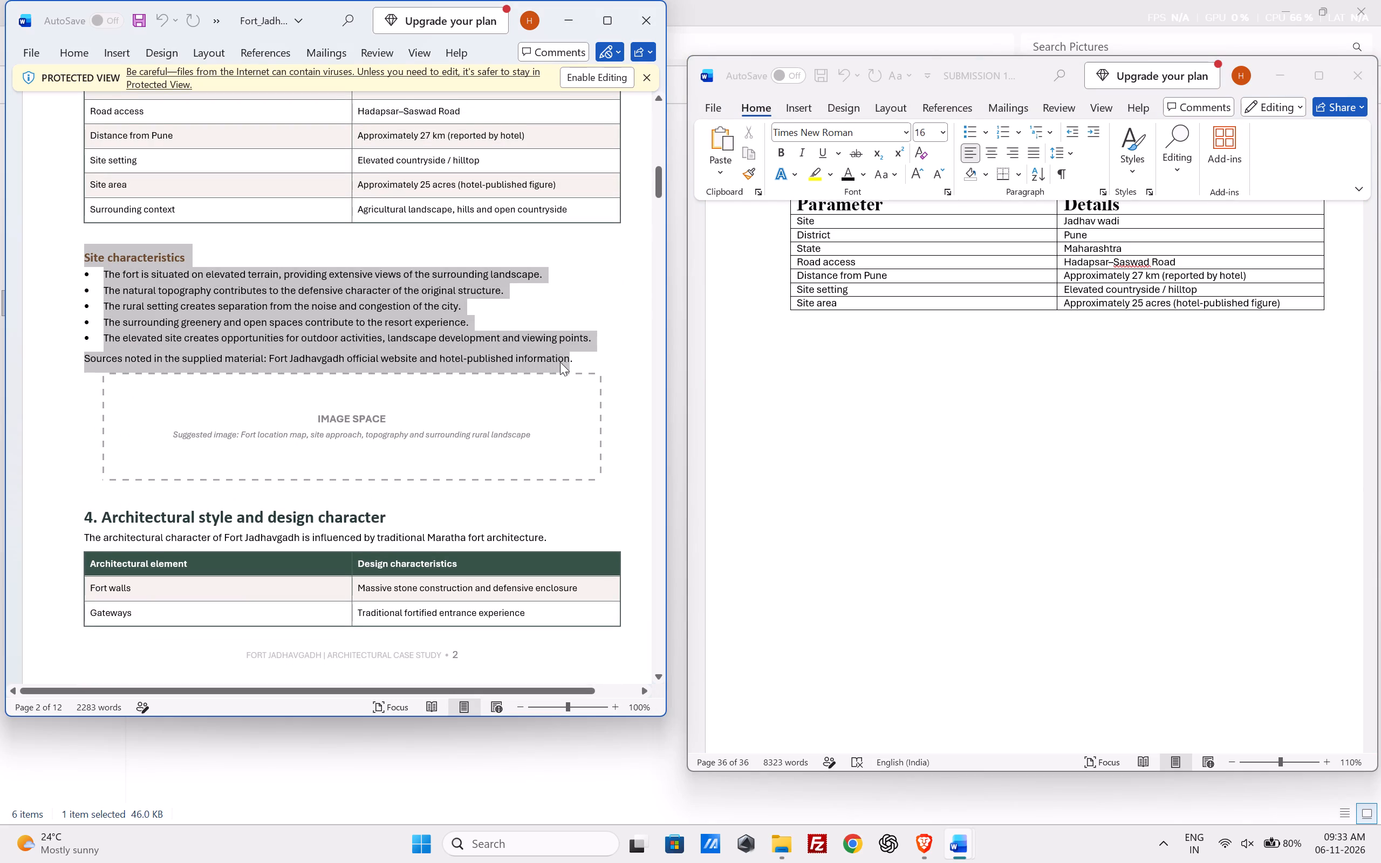
{"action": "left_click_drag", "start_coordinate": [560, 362], "coordinate": [575, 362]}
{"action": "key", "text": "ctrl+c"}
{"action": "left_click", "coordinate": [1029, 349]}
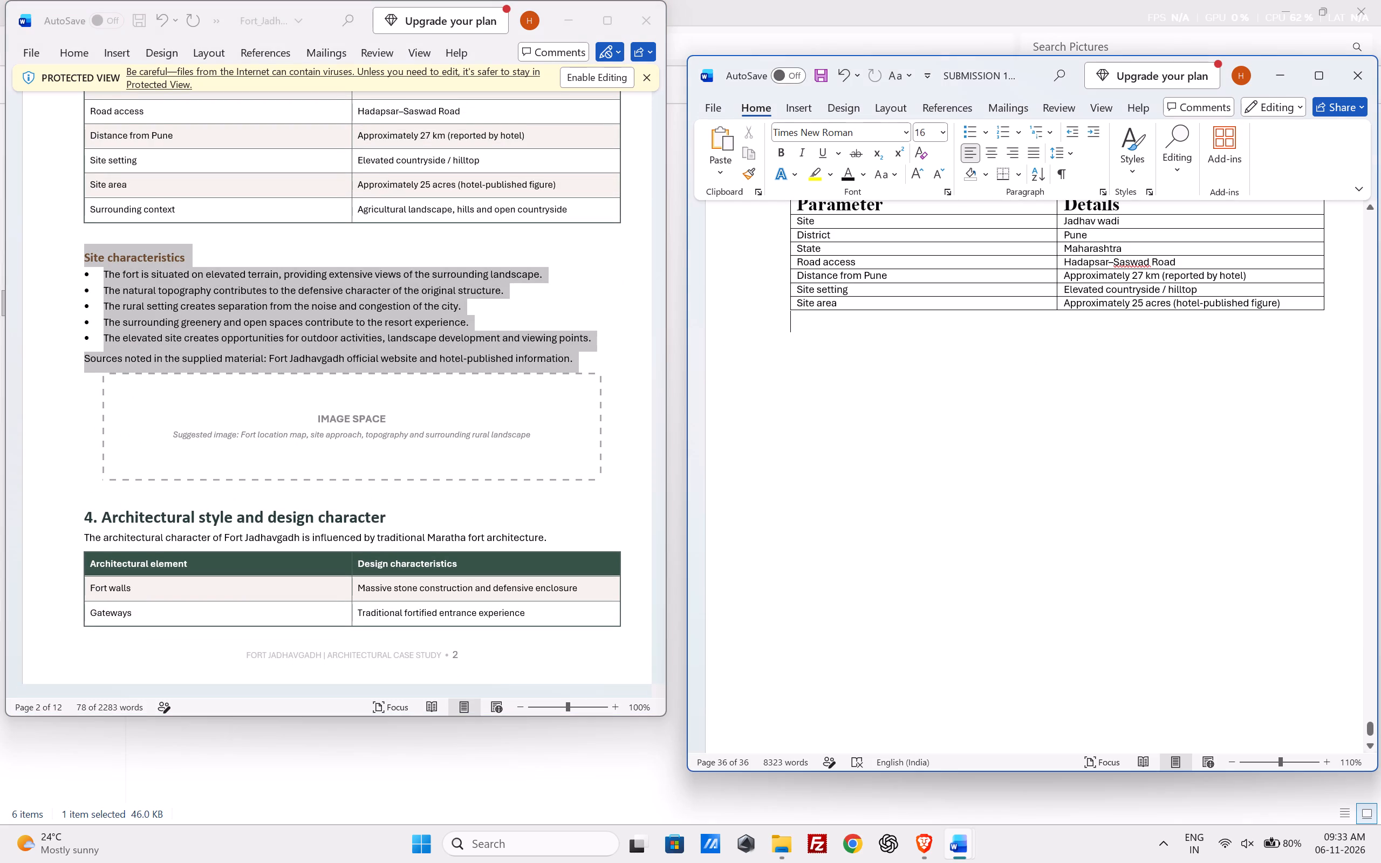
{"action": "key", "text": "Return"}
{"action": "key", "text": "ctrl+v"}
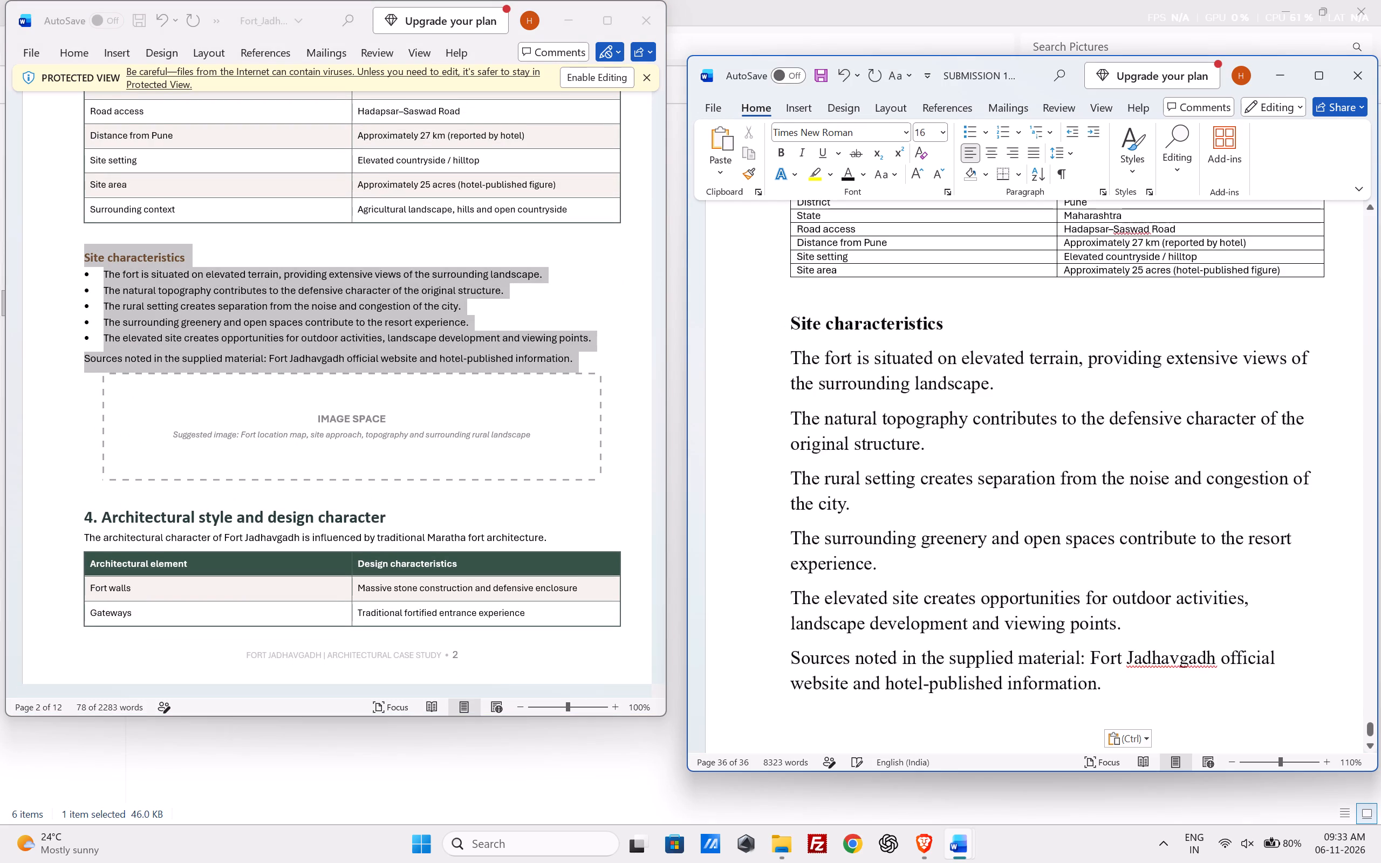
Set the font size of the whole pasted Site characteristics text to 12.
{"action": "scroll", "coordinate": [881, 446], "scroll_direction": "down", "scroll_amount": 5}
{"action": "scroll", "coordinate": [928, 484], "scroll_direction": "up", "scroll_amount": 3}
{"action": "left_click_drag", "start_coordinate": [1115, 627], "coordinate": [808, 273]}
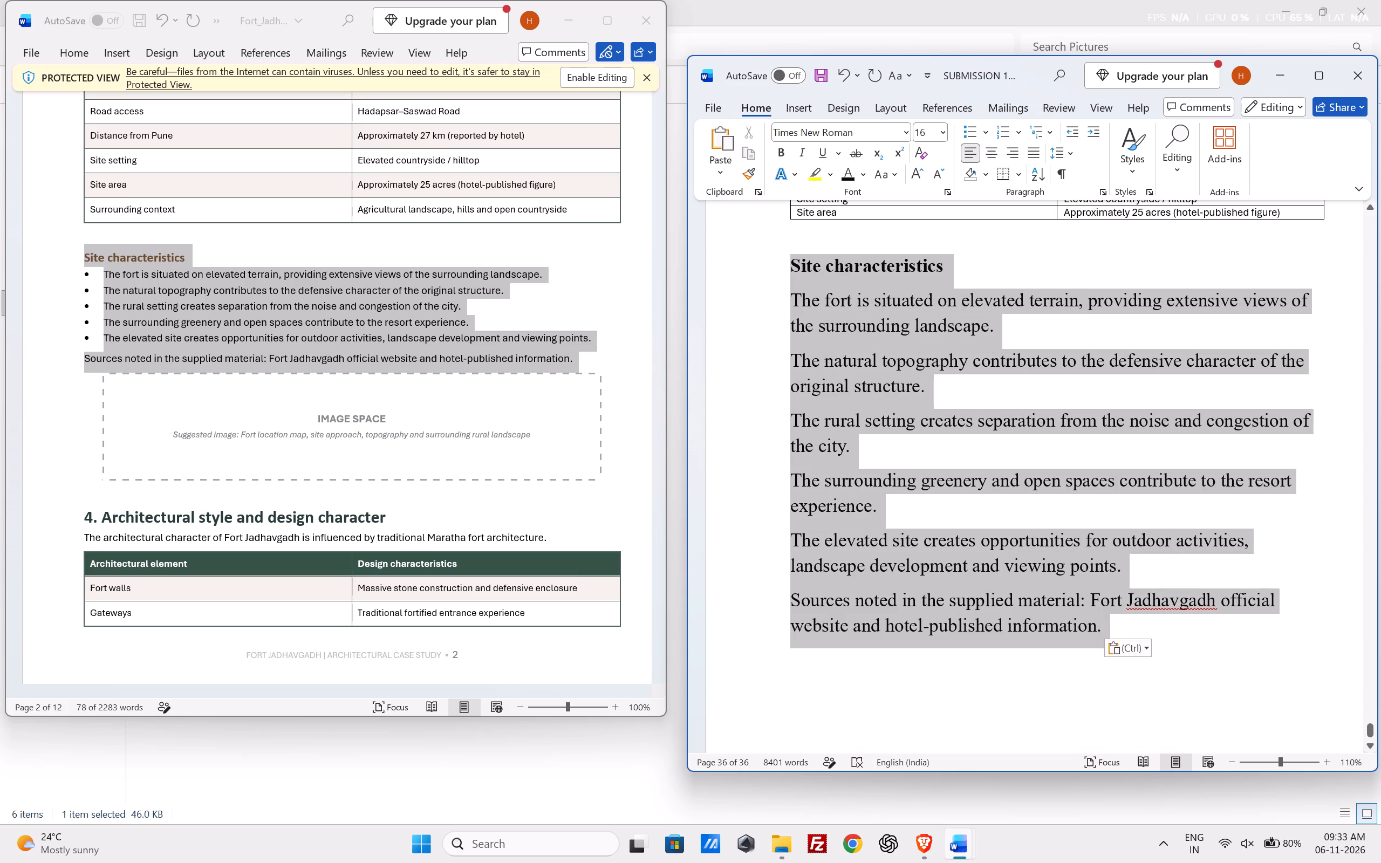
{"action": "left_click_drag", "start_coordinate": [808, 273], "coordinate": [808, 268]}
{"action": "left_click", "coordinate": [934, 216]}
{"action": "left_click", "coordinate": [929, 217]}
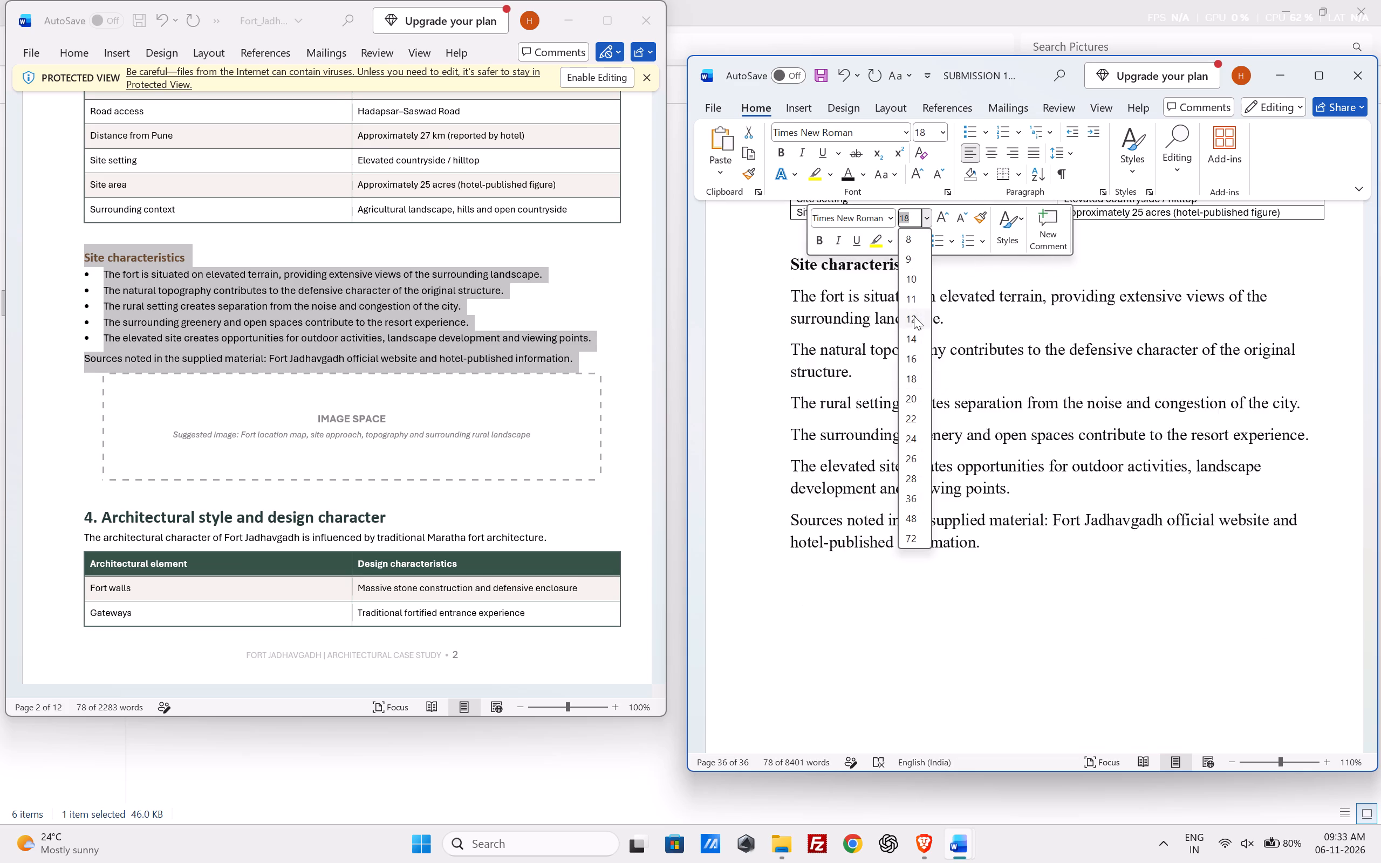
{"action": "left_click", "coordinate": [914, 316]}
{"action": "left_click", "coordinate": [895, 502]}
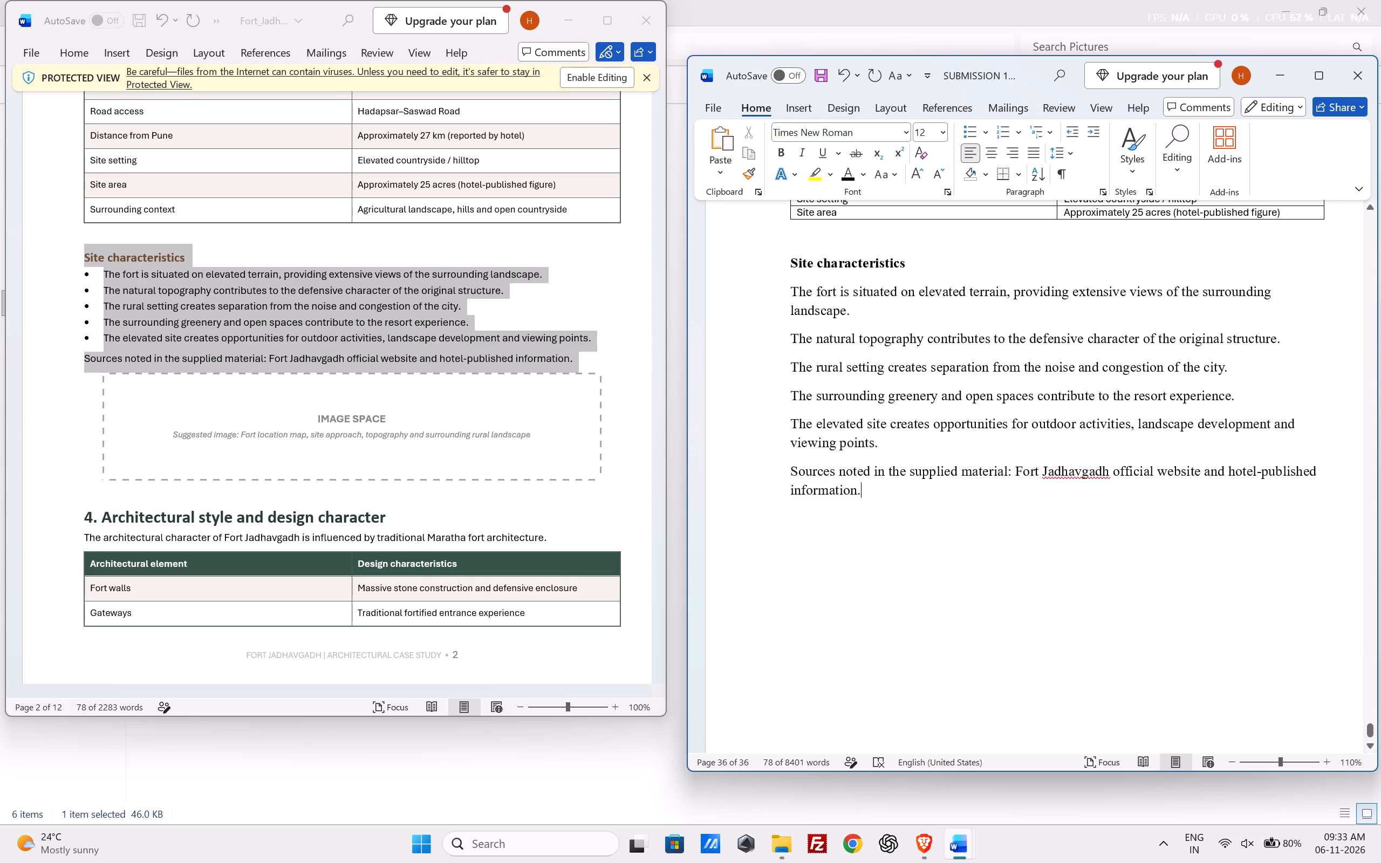
Delete the sources note paragraph at the end of the Site characteristics text.
{"action": "left_click_drag", "start_coordinate": [901, 513], "coordinate": [822, 376]}
{"action": "left_click", "coordinate": [923, 529]}
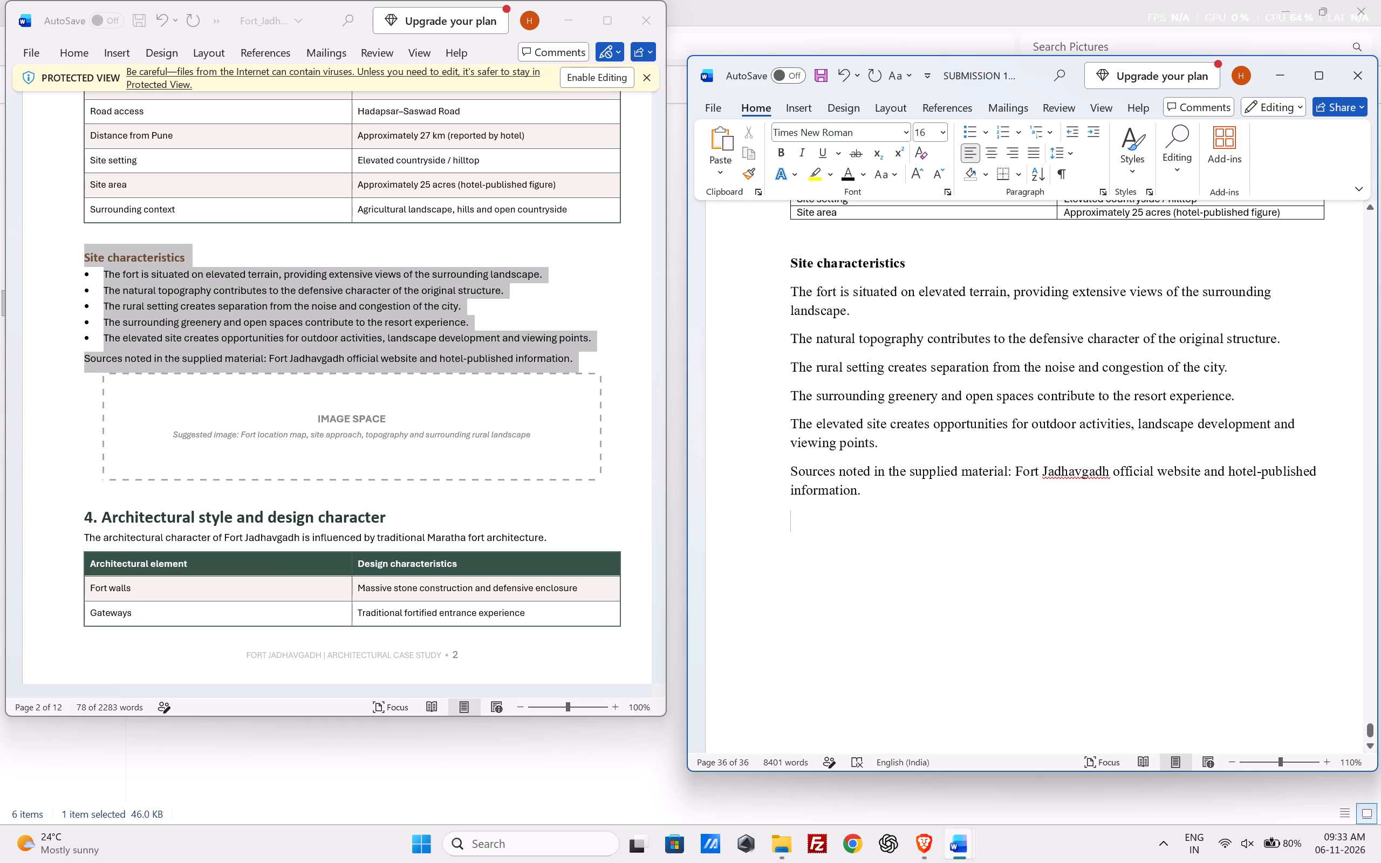
{"action": "left_click_drag", "start_coordinate": [864, 501], "coordinate": [783, 469]}
{"action": "key", "text": "BackSpace"}
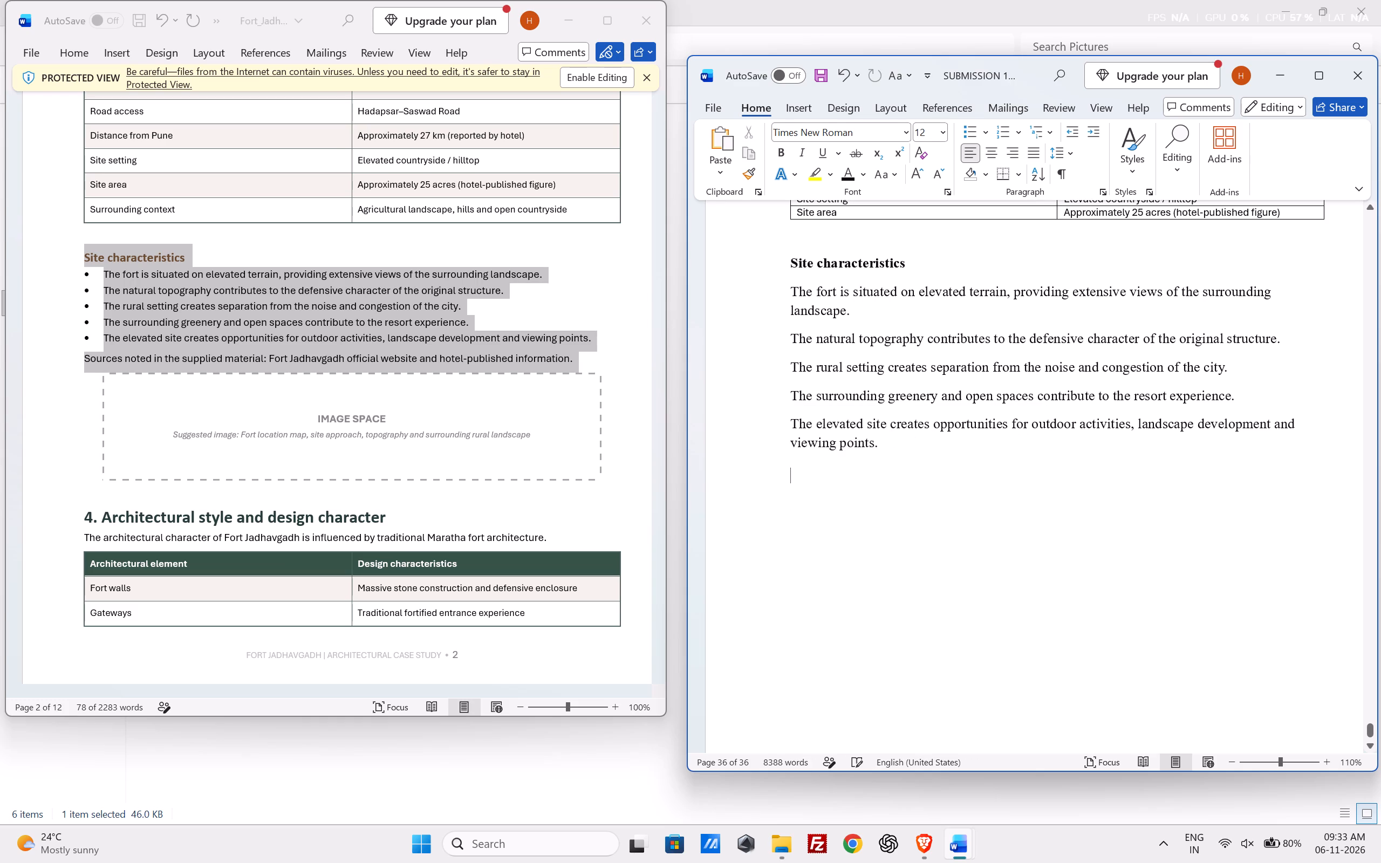
Format the five site characteristics paragraphs as a bulleted list.
{"action": "left_click_drag", "start_coordinate": [886, 440], "coordinate": [790, 291]}
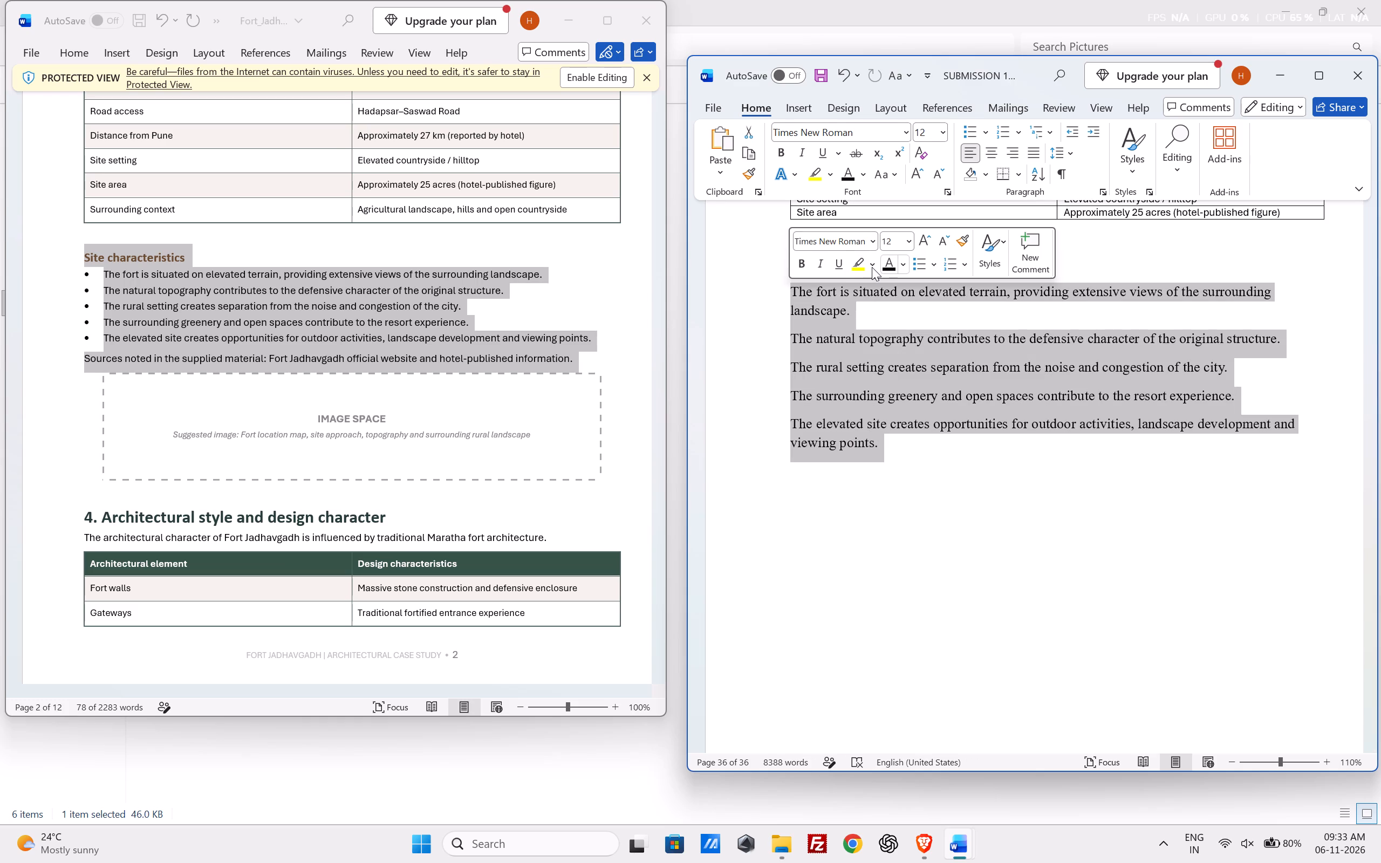
{"action": "left_click", "coordinate": [969, 134]}
{"action": "left_click", "coordinate": [923, 535]}
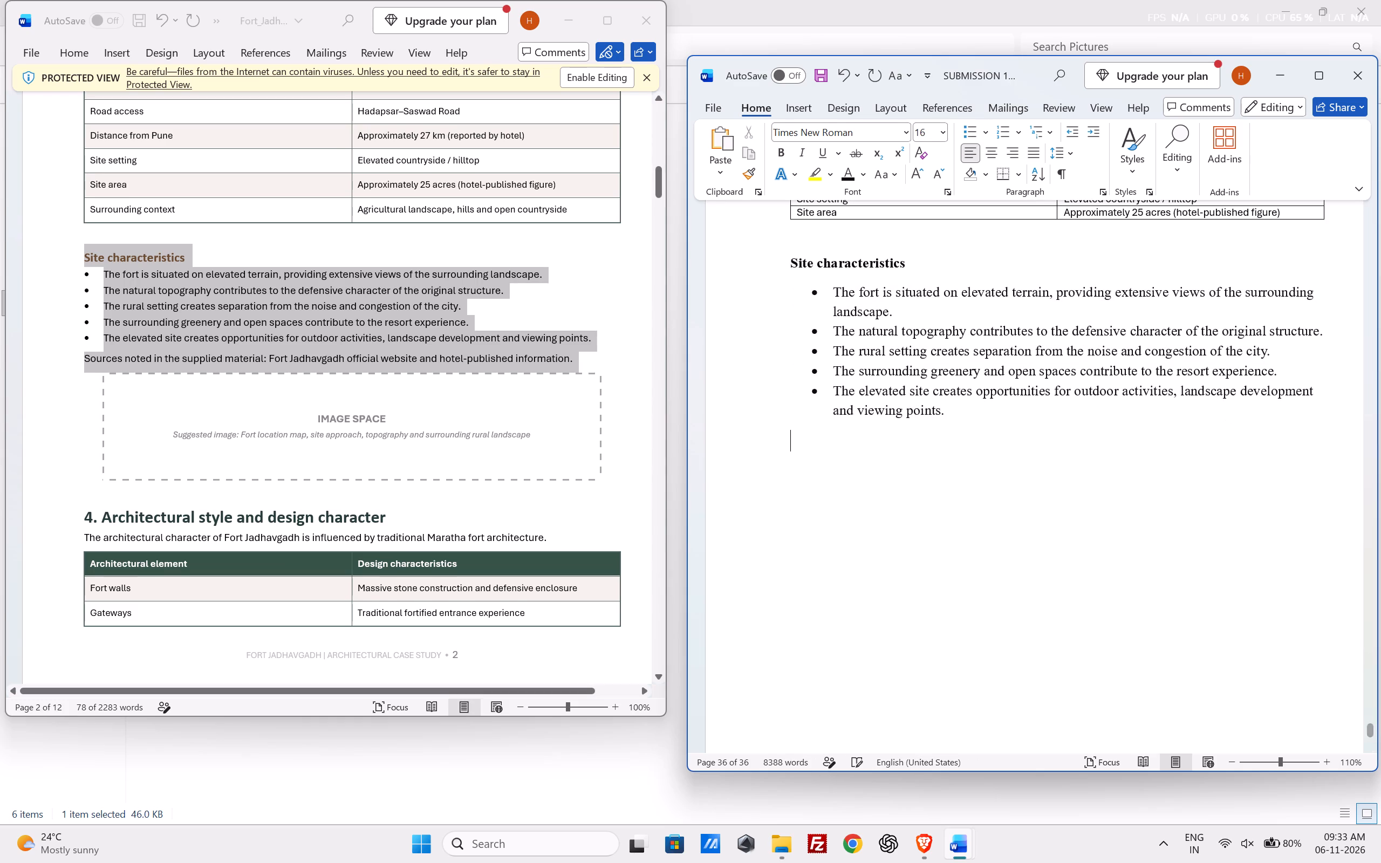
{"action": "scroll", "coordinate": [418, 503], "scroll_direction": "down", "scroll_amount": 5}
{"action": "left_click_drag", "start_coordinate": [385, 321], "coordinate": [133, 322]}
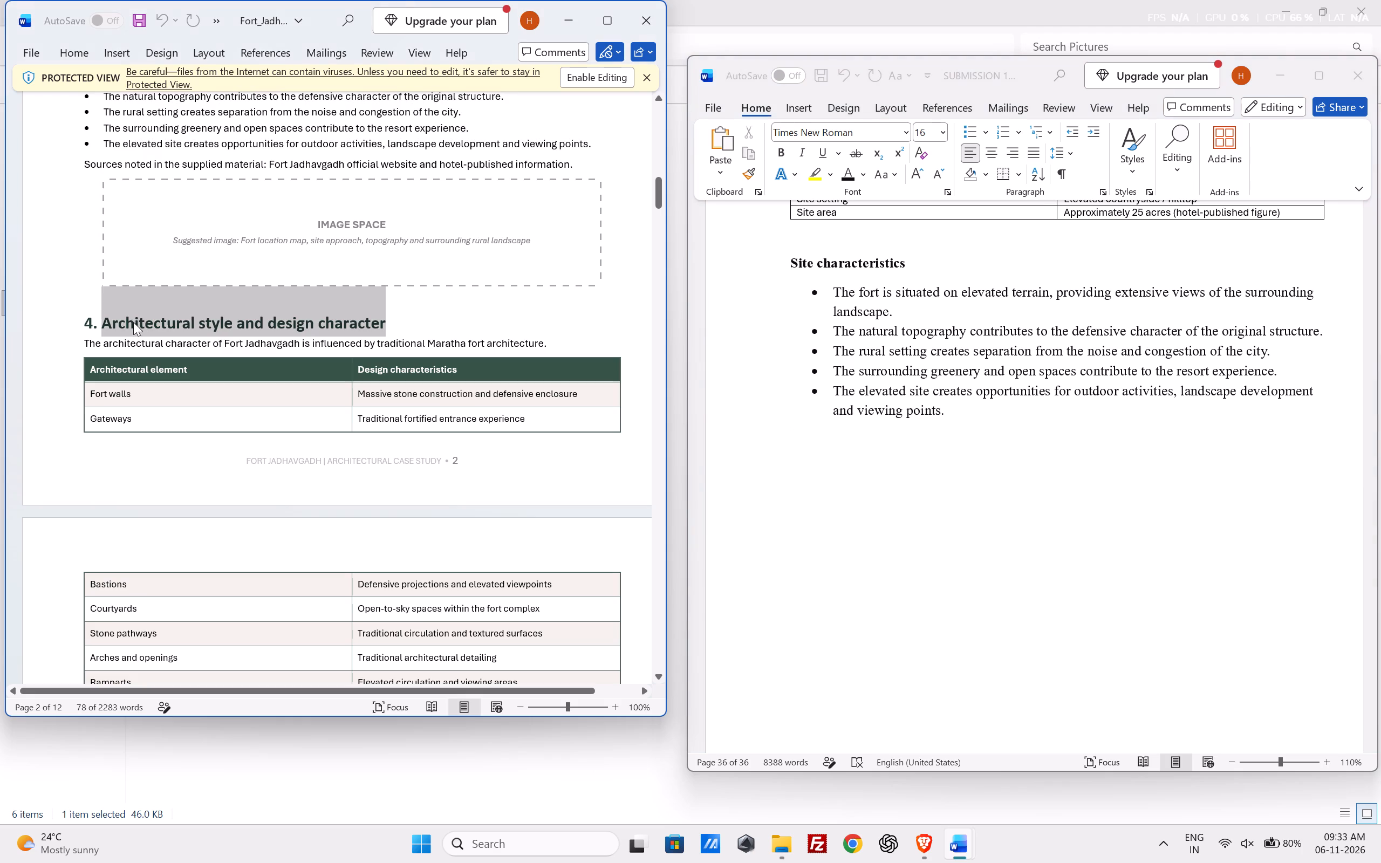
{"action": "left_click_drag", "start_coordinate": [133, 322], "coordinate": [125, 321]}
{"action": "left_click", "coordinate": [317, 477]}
Review the layout of the Jadhav Gadh Fort case study assembled so far in SUBMISSION 1.
{"action": "scroll", "coordinate": [907, 471], "scroll_direction": "up", "scroll_amount": 20}
{"action": "scroll", "coordinate": [907, 471], "scroll_direction": "up", "scroll_amount": 6}
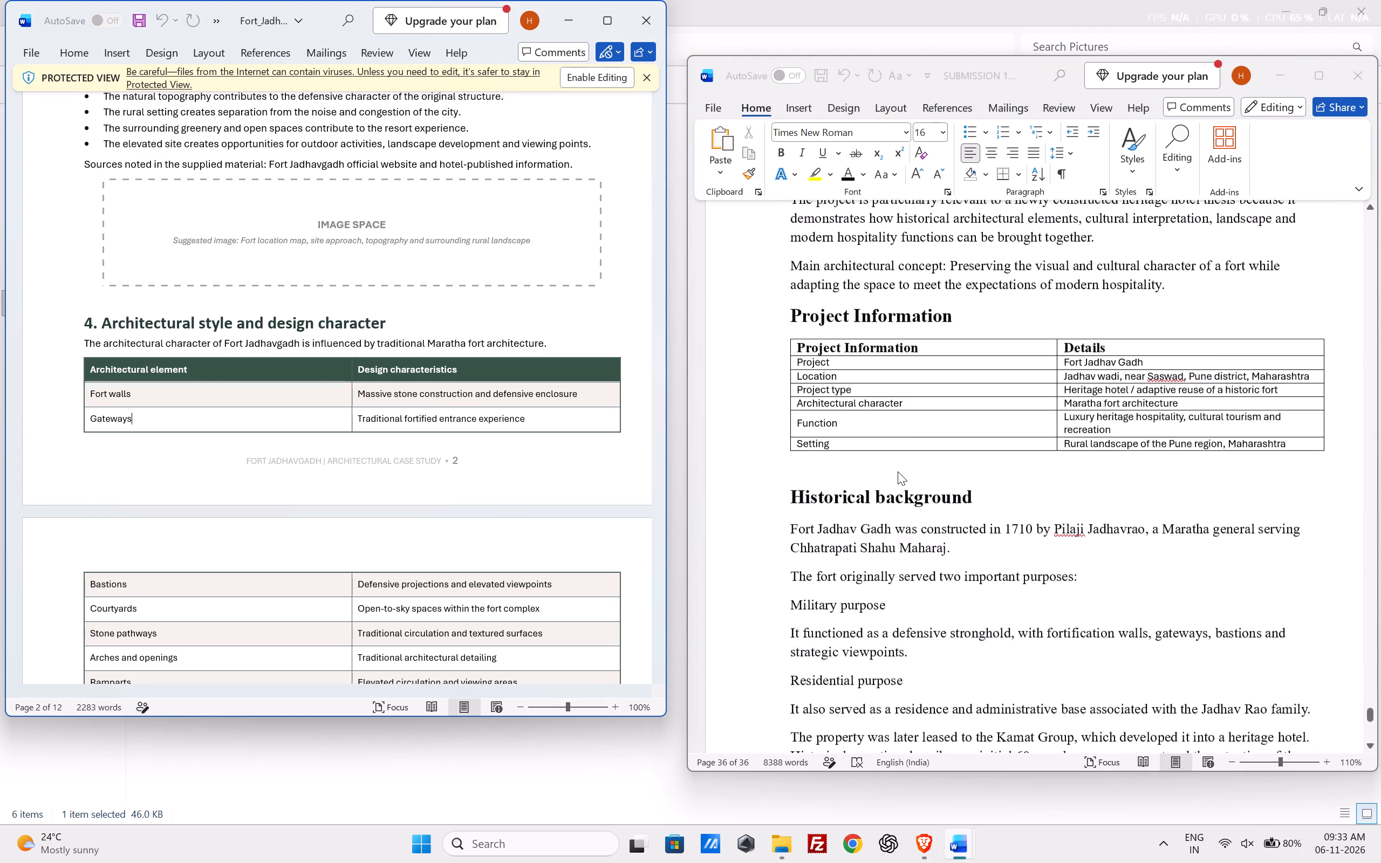
{"action": "scroll", "coordinate": [898, 471], "scroll_direction": "up", "scroll_amount": 19}
{"action": "scroll", "coordinate": [537, 440], "scroll_direction": "down", "scroll_amount": 20}
{"action": "scroll", "coordinate": [537, 440], "scroll_direction": "down", "scroll_amount": 1}
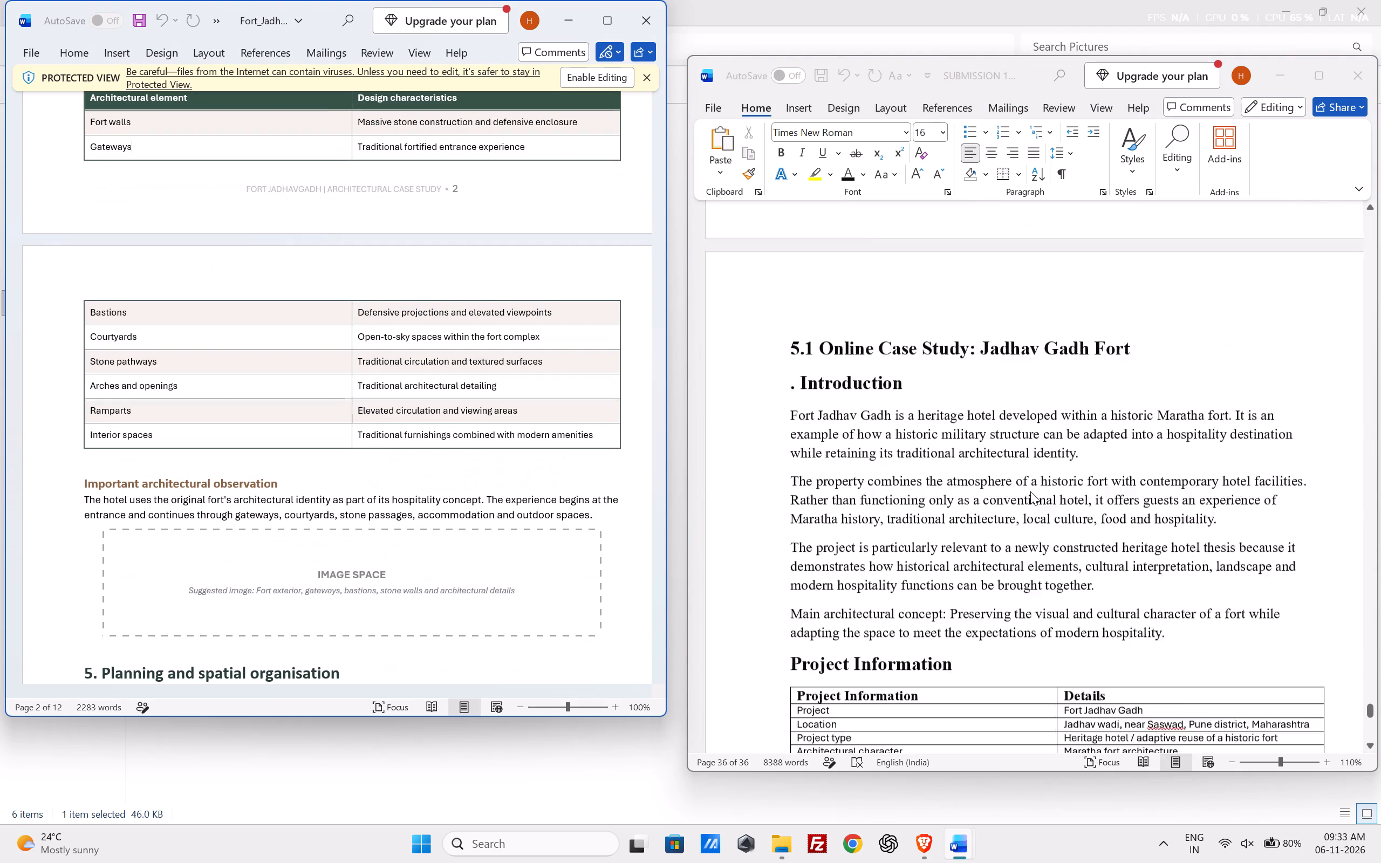
{"action": "scroll", "coordinate": [1030, 491], "scroll_direction": "down", "scroll_amount": 16}
{"action": "scroll", "coordinate": [994, 489], "scroll_direction": "down", "scroll_amount": 18}
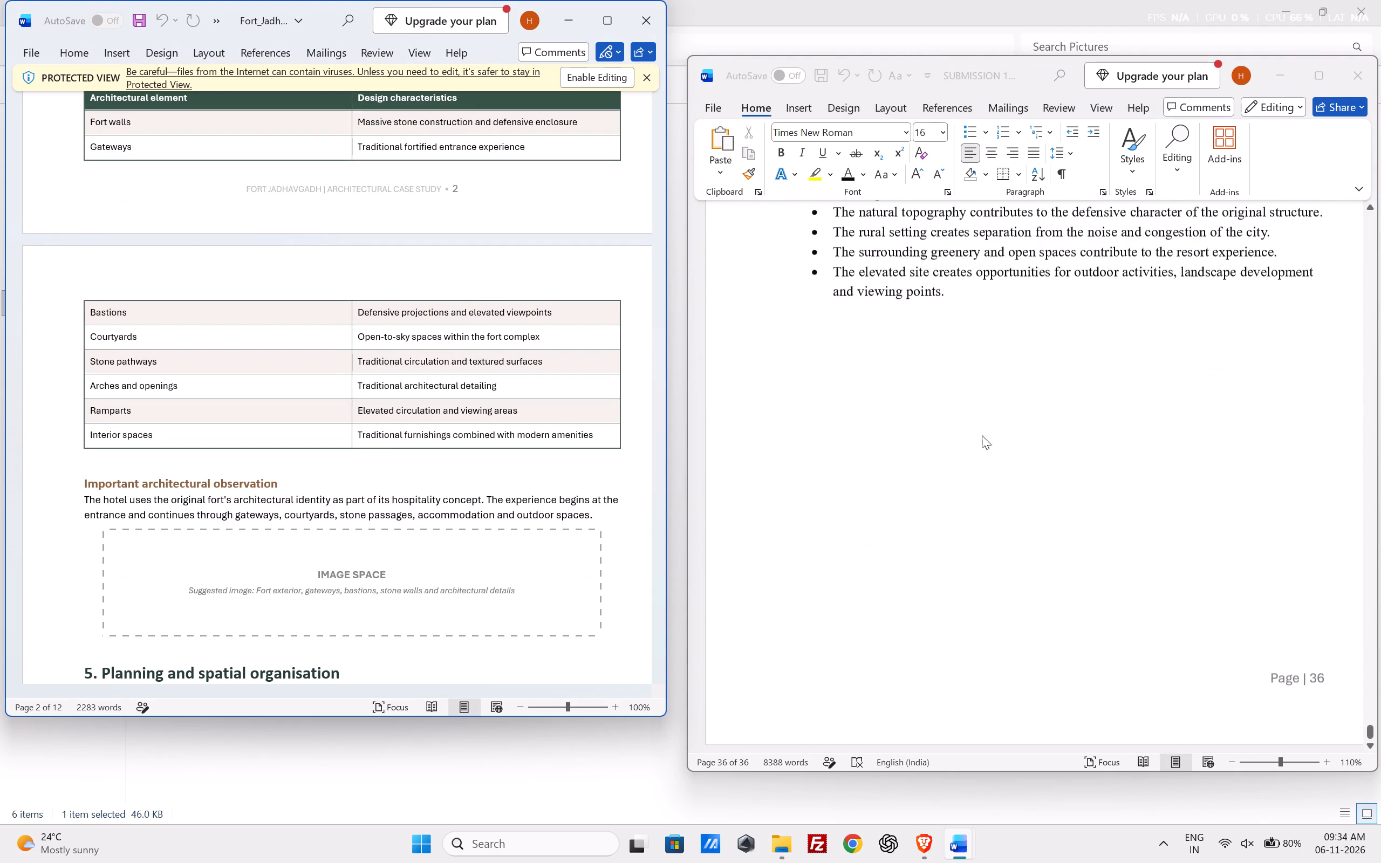
{"action": "left_click", "coordinate": [956, 405]}
{"action": "scroll", "coordinate": [934, 362], "scroll_direction": "up", "scroll_amount": 3}
{"action": "scroll", "coordinate": [489, 406], "scroll_direction": "up", "scroll_amount": 7}
{"action": "scroll", "coordinate": [486, 427], "scroll_direction": "down", "scroll_amount": 3}
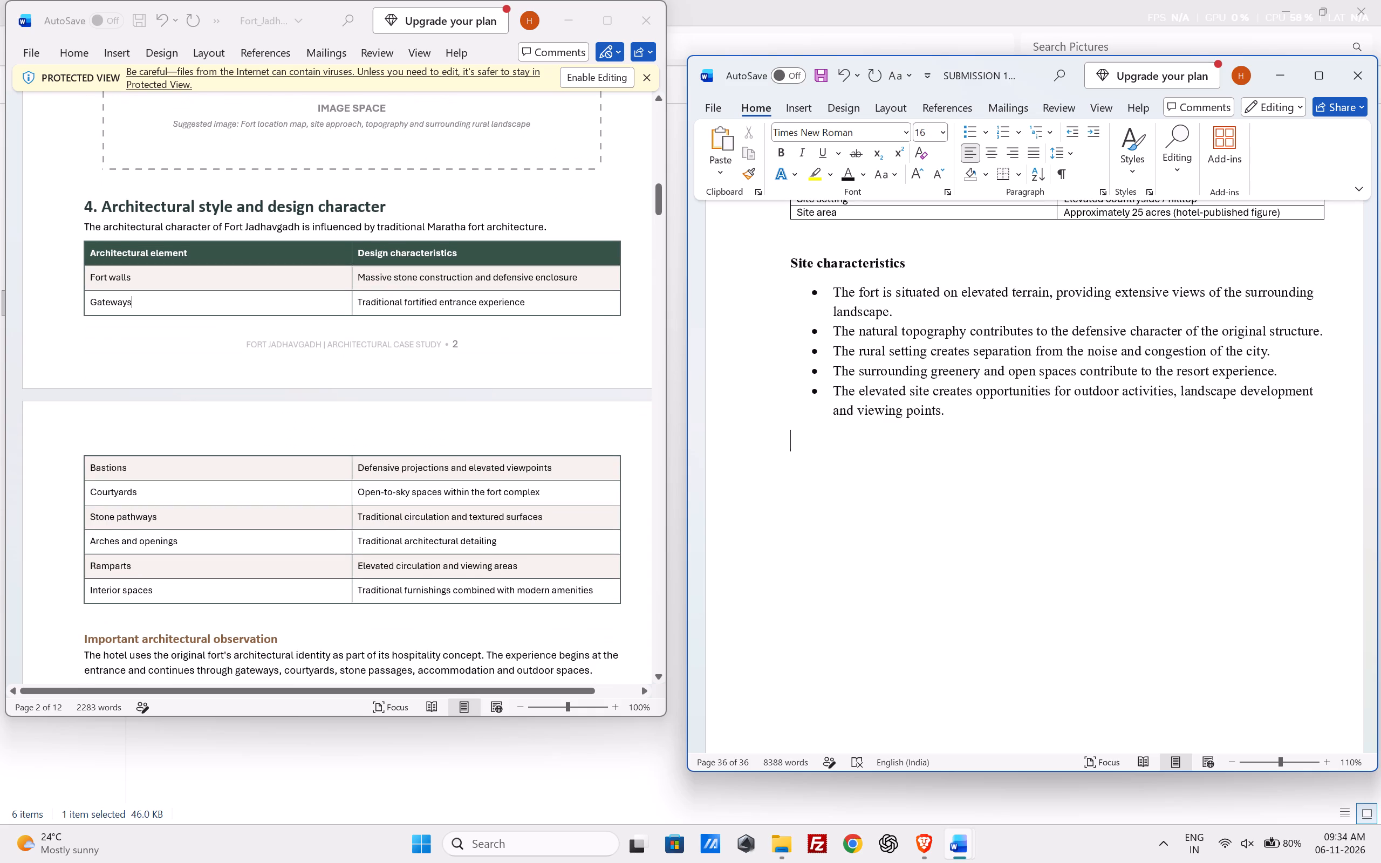
Look through the Fort Jadhavgadh document's sections before and after the site context to find the content that follows Site characteristics.
{"action": "scroll", "coordinate": [488, 423], "scroll_direction": "down", "scroll_amount": 19}
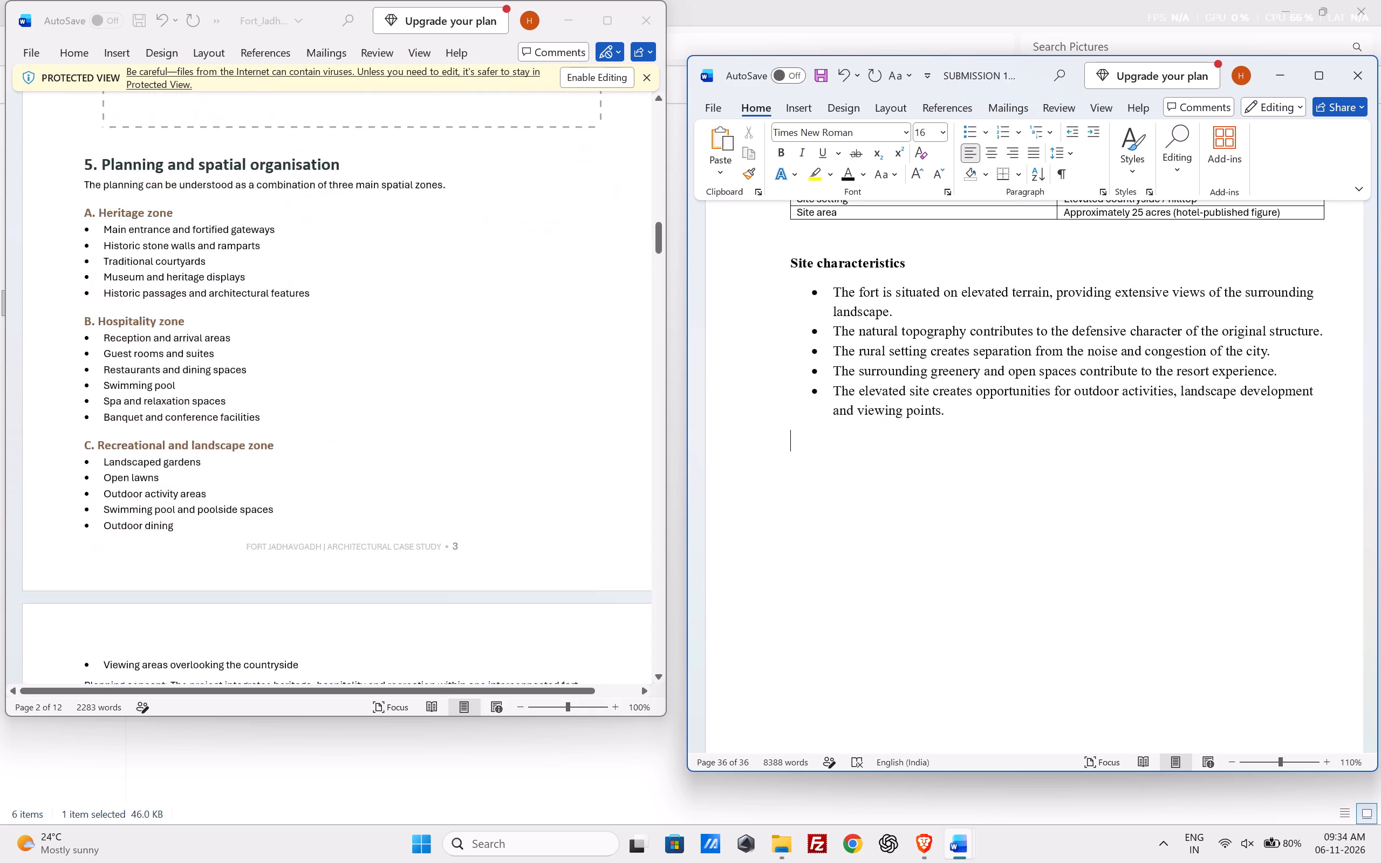
{"action": "scroll", "coordinate": [490, 420], "scroll_direction": "down", "scroll_amount": 6}
{"action": "scroll", "coordinate": [491, 419], "scroll_direction": "up", "scroll_amount": 20}
{"action": "scroll", "coordinate": [491, 419], "scroll_direction": "up", "scroll_amount": 2}
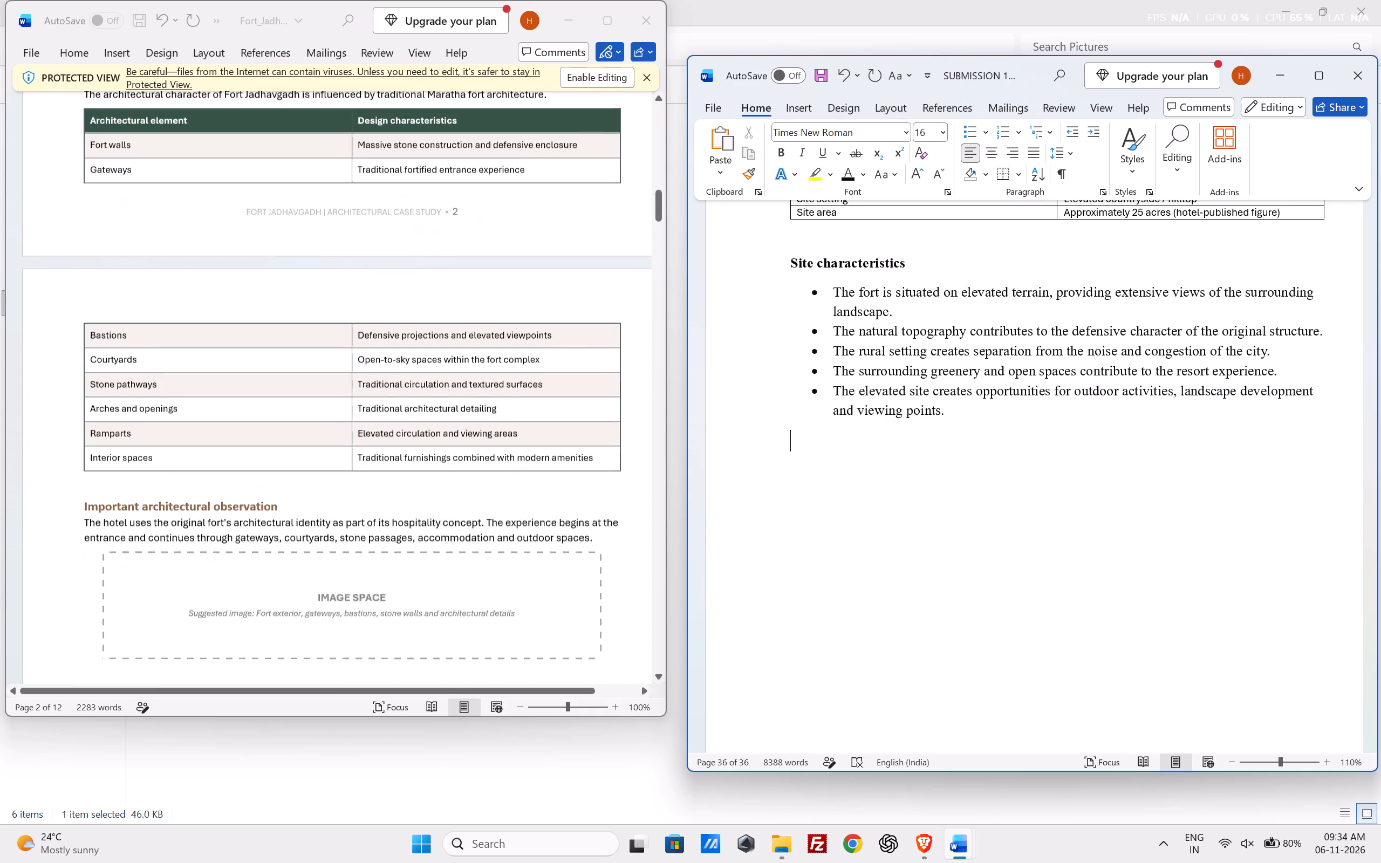
{"action": "scroll", "coordinate": [491, 419], "scroll_direction": "up", "scroll_amount": 11}
{"action": "scroll", "coordinate": [491, 419], "scroll_direction": "down", "scroll_amount": 11}
{"action": "scroll", "coordinate": [491, 419], "scroll_direction": "up", "scroll_amount": 15}
{"action": "scroll", "coordinate": [556, 440], "scroll_direction": "up", "scroll_amount": 4}
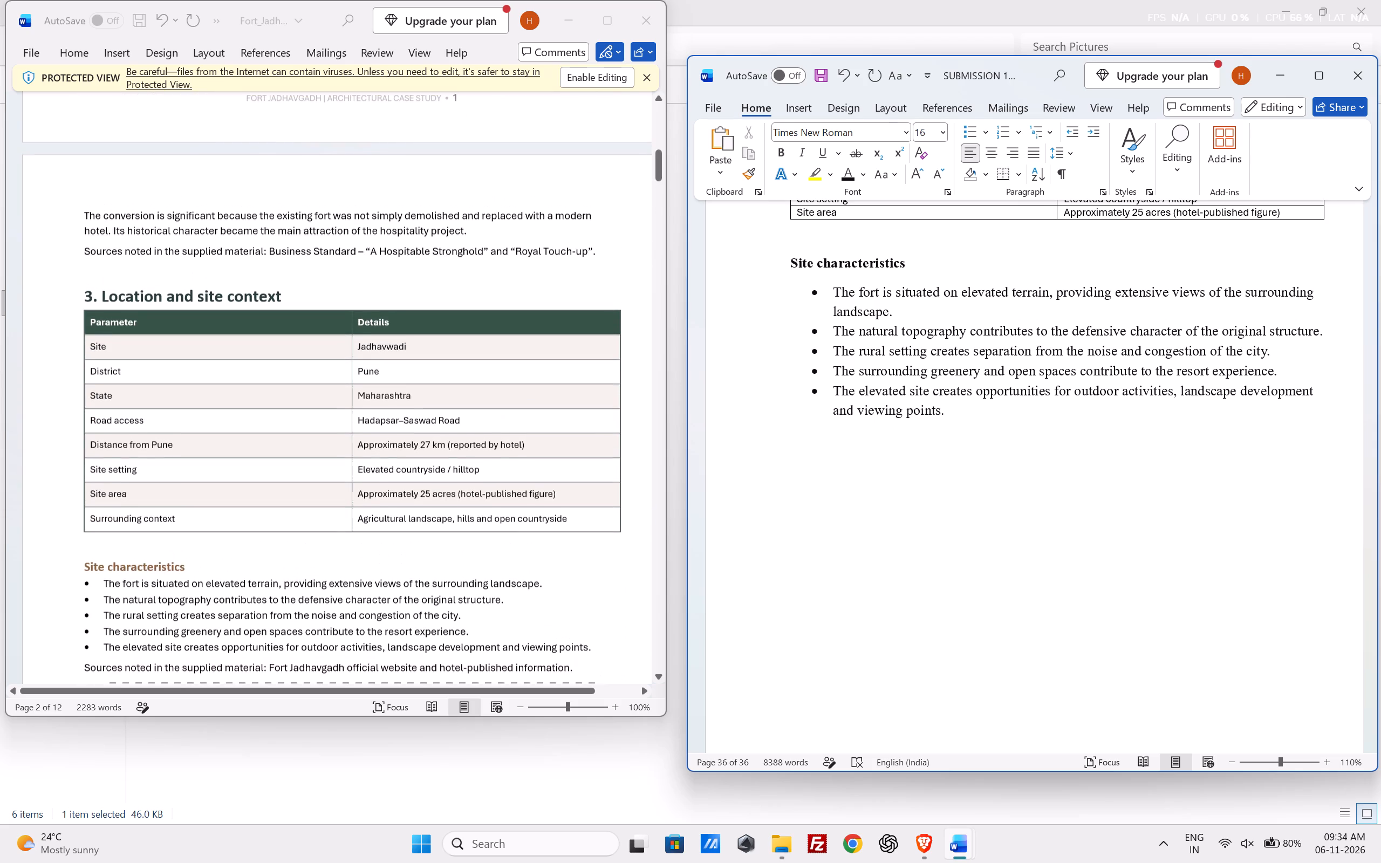
{"action": "scroll", "coordinate": [557, 437], "scroll_direction": "up", "scroll_amount": 17}
{"action": "scroll", "coordinate": [557, 436], "scroll_direction": "down", "scroll_amount": 6}
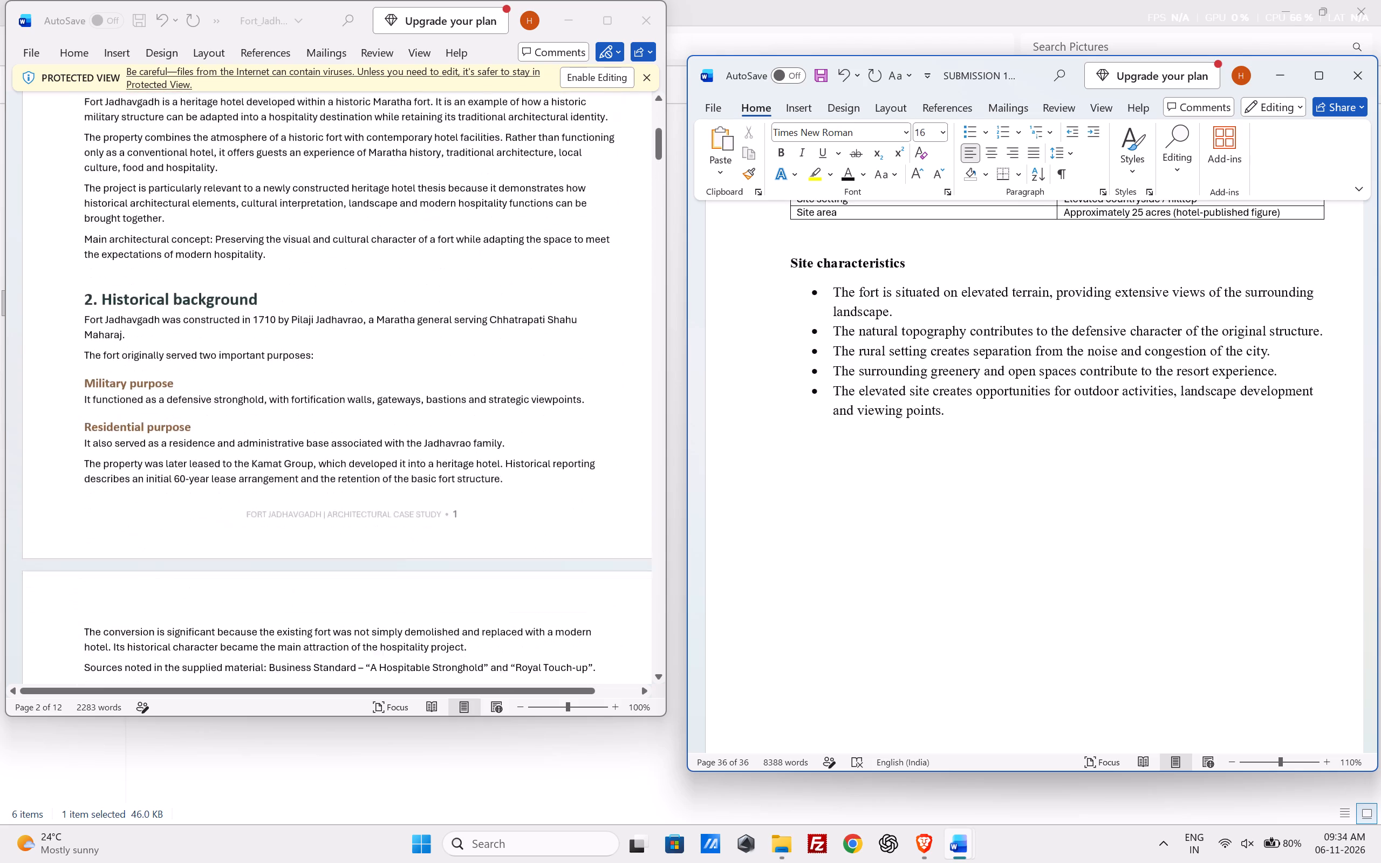
{"action": "scroll", "coordinate": [559, 434], "scroll_direction": "down", "scroll_amount": 19}
{"action": "scroll", "coordinate": [560, 424], "scroll_direction": "down", "scroll_amount": 5}
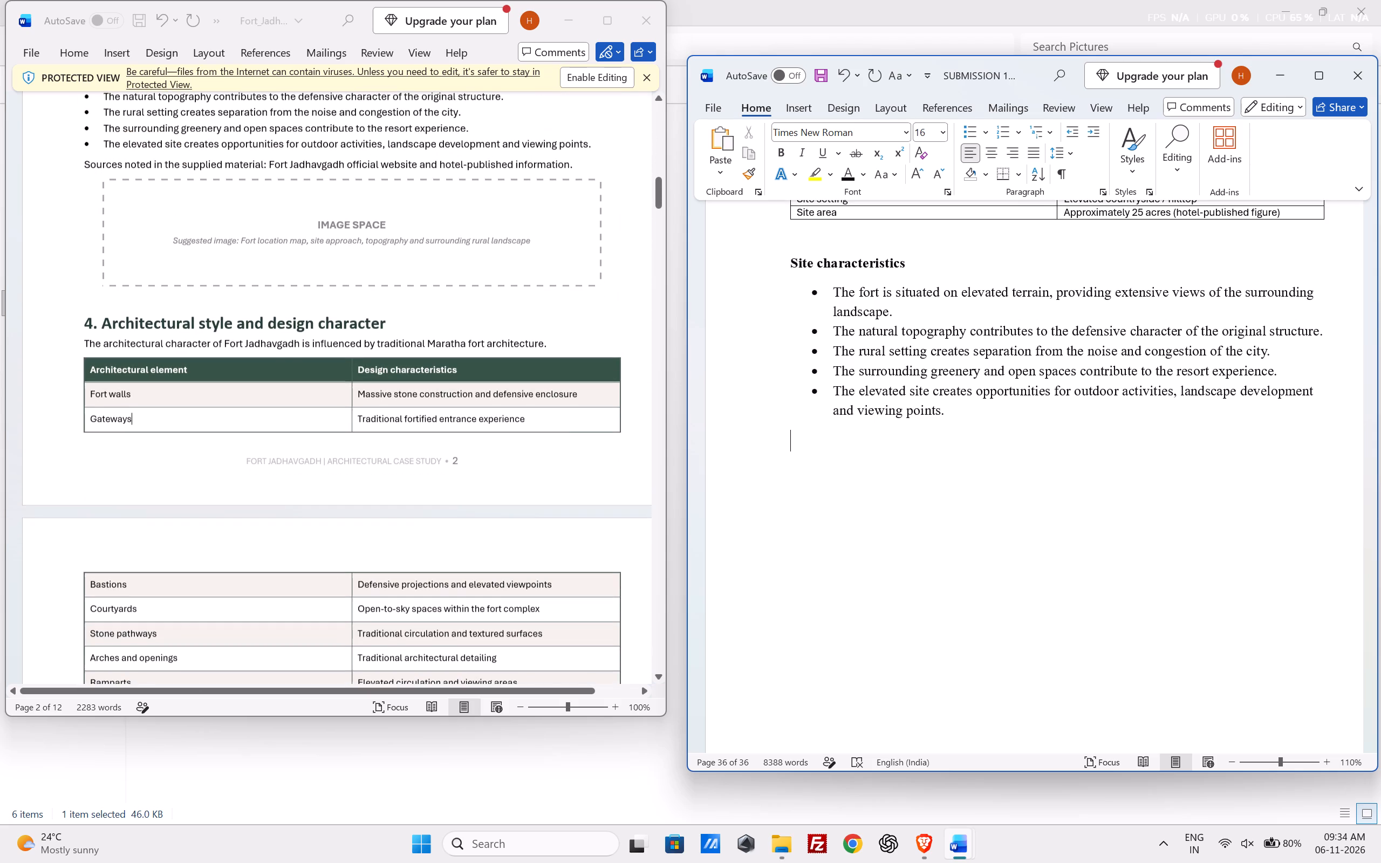
Copy the Architectural style and design character heading and its introductory sentence into SUBMISSION 1 below the Site characteristics bullets.
{"action": "scroll", "coordinate": [560, 424], "scroll_direction": "down", "scroll_amount": 1}
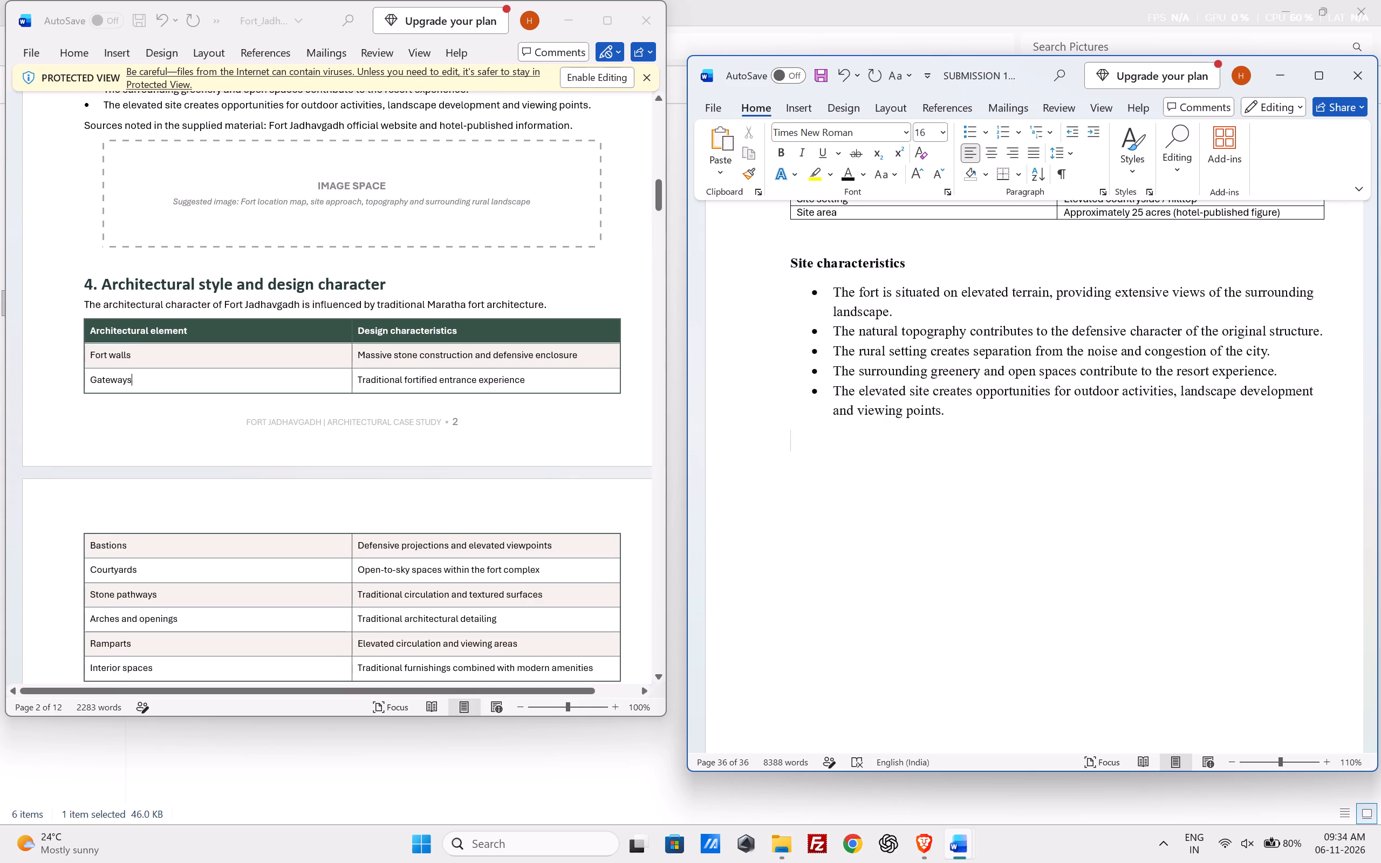
{"action": "left_click_drag", "start_coordinate": [389, 286], "coordinate": [91, 278]}
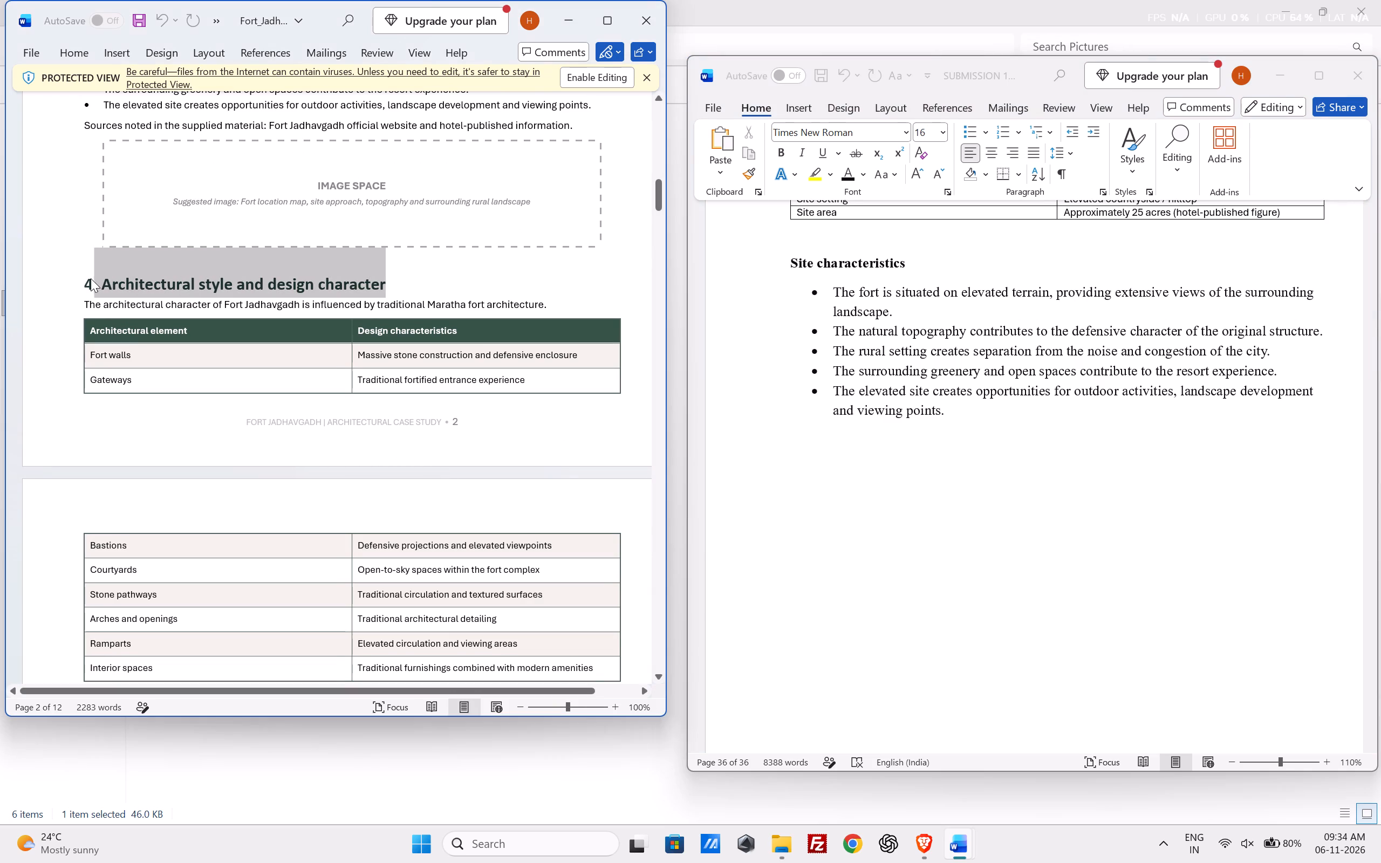
{"action": "left_click_drag", "start_coordinate": [91, 278], "coordinate": [92, 278]}
{"action": "left_click_drag", "start_coordinate": [428, 272], "coordinate": [422, 271]}
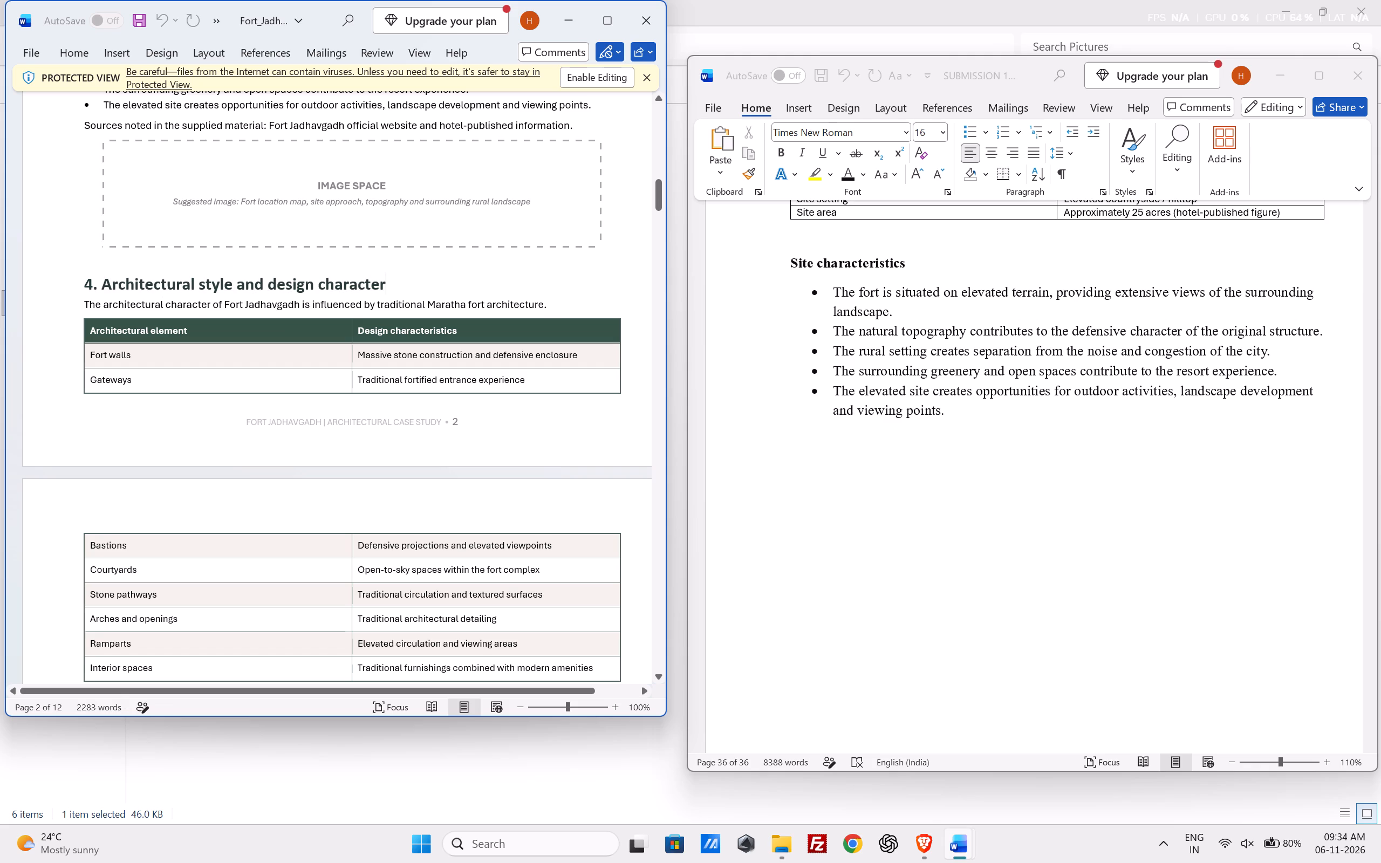
{"action": "left_click_drag", "start_coordinate": [104, 282], "coordinate": [565, 304]}
{"action": "key", "text": "ctrl+c"}
{"action": "left_click", "coordinate": [916, 424]}
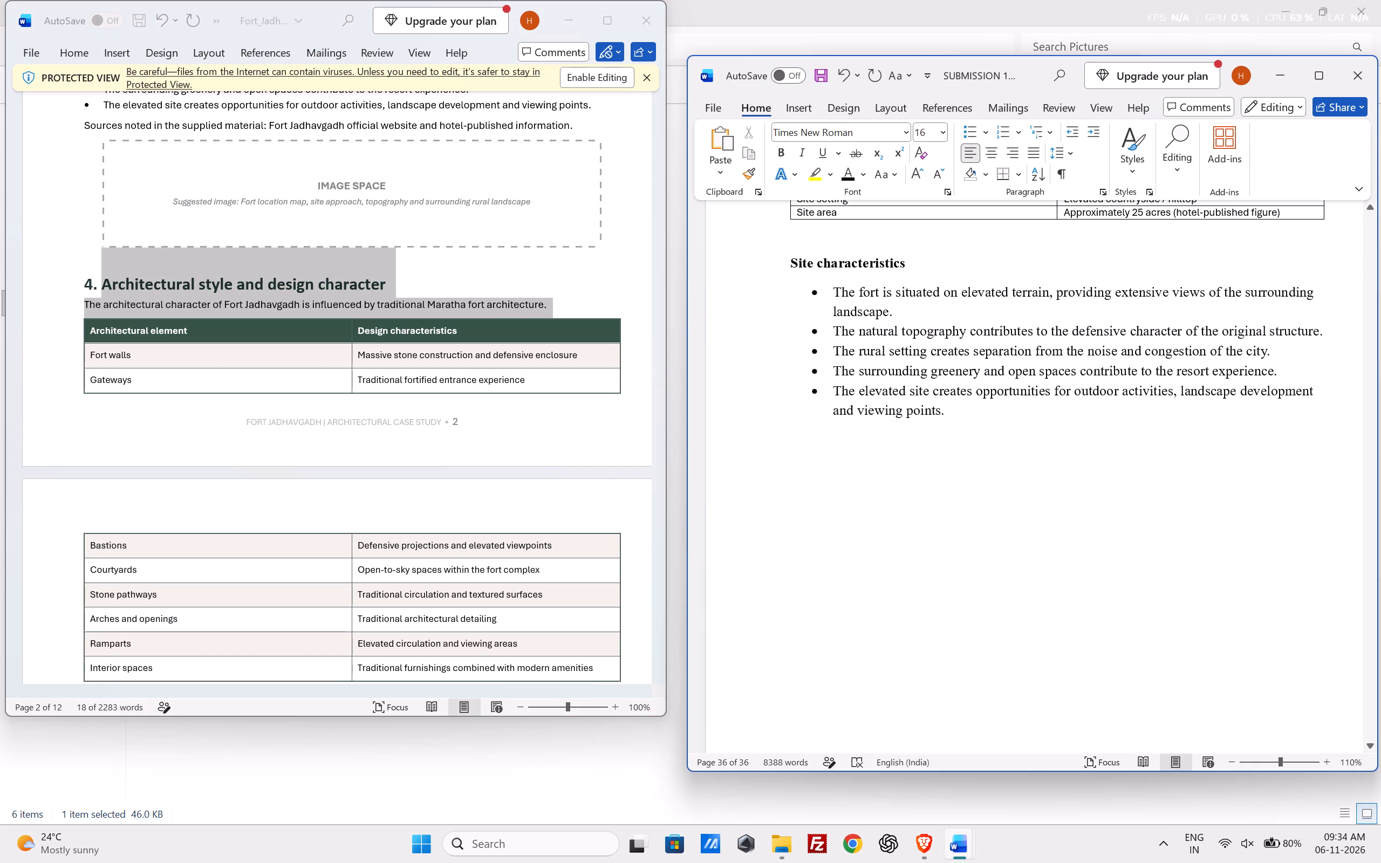
{"action": "left_click", "coordinate": [853, 460]}
{"action": "key", "text": "ctrl+v"}
{"action": "scroll", "coordinate": [770, 432], "scroll_direction": "down", "scroll_amount": 2}
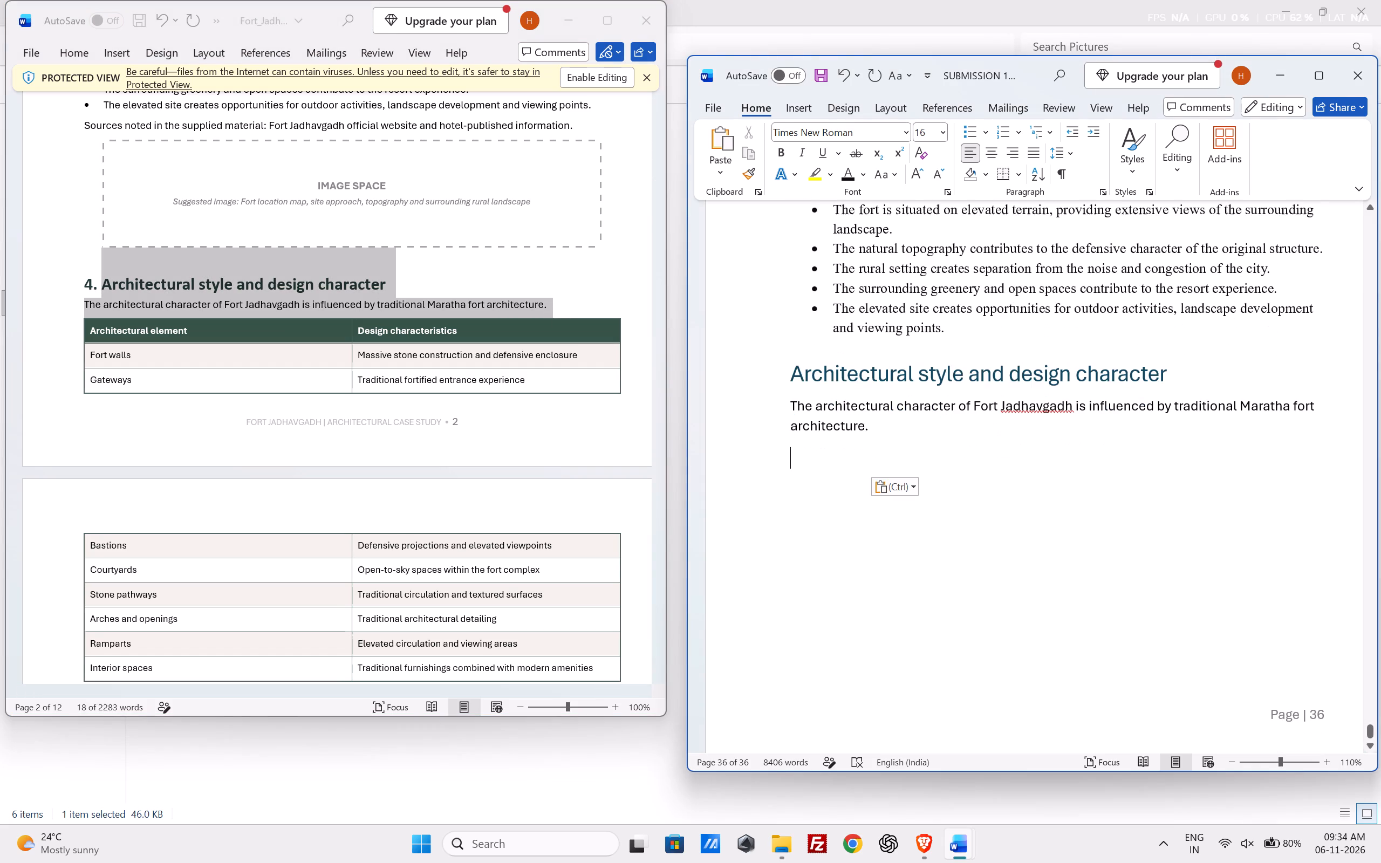
Correct the spelling of Jadhavgadh to Jadhav Gadh in the introductory sentence on architectural character.
{"action": "left_click", "coordinate": [1034, 401]}
{"action": "right_click_drag", "start_coordinate": [1034, 402], "coordinate": [1029, 401]}
{"action": "right_click", "coordinate": [1022, 419]}
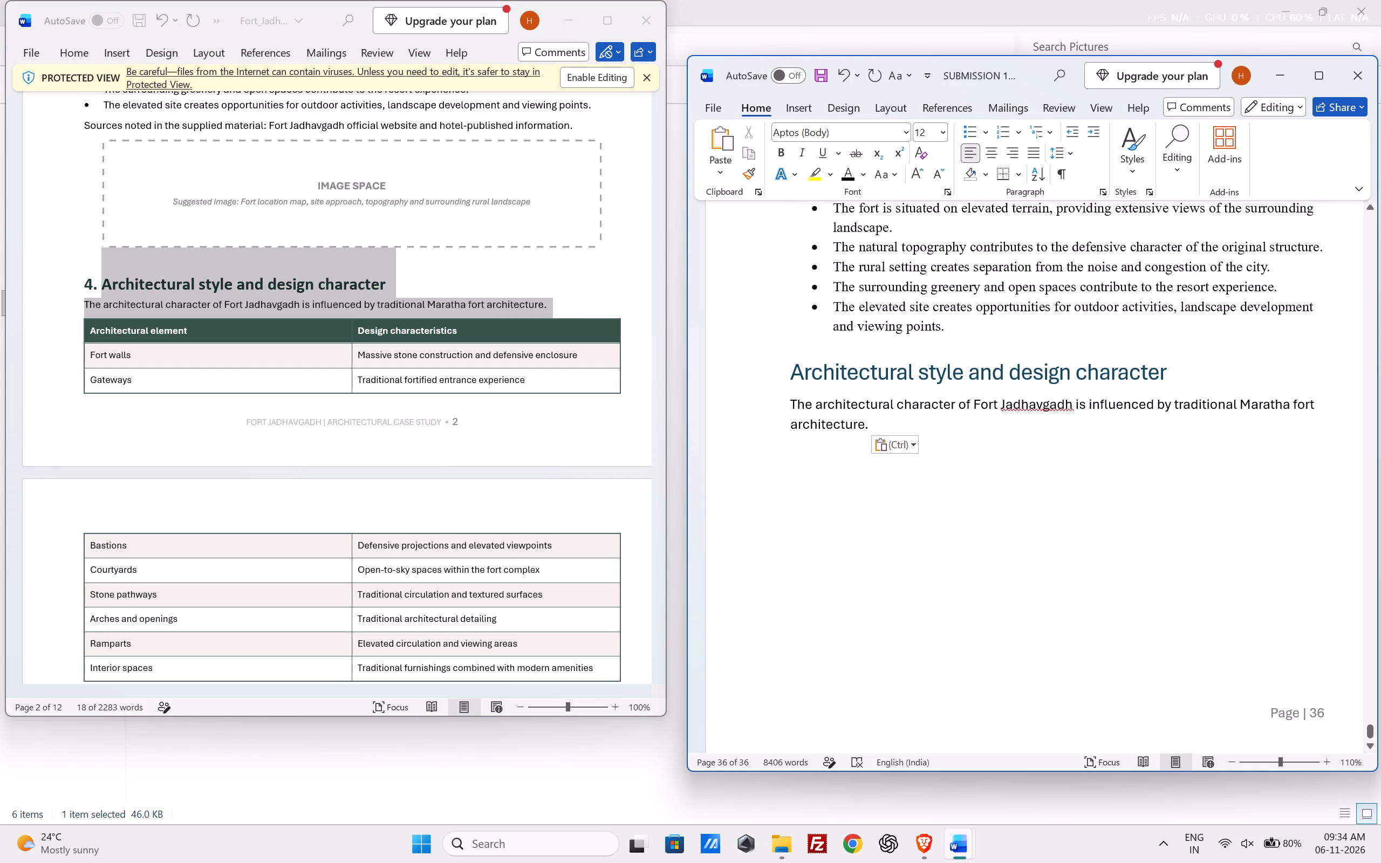
{"action": "right_click", "coordinate": [1027, 414]}
{"action": "right_click", "coordinate": [1048, 399]}
{"action": "right_click", "coordinate": [1052, 402]}
{"action": "left_click", "coordinate": [999, 416]}
{"action": "left_click", "coordinate": [972, 443]}
{"action": "scroll", "coordinate": [899, 412], "scroll_direction": "down", "scroll_amount": 4}
{"action": "left_click", "coordinate": [830, 433]}
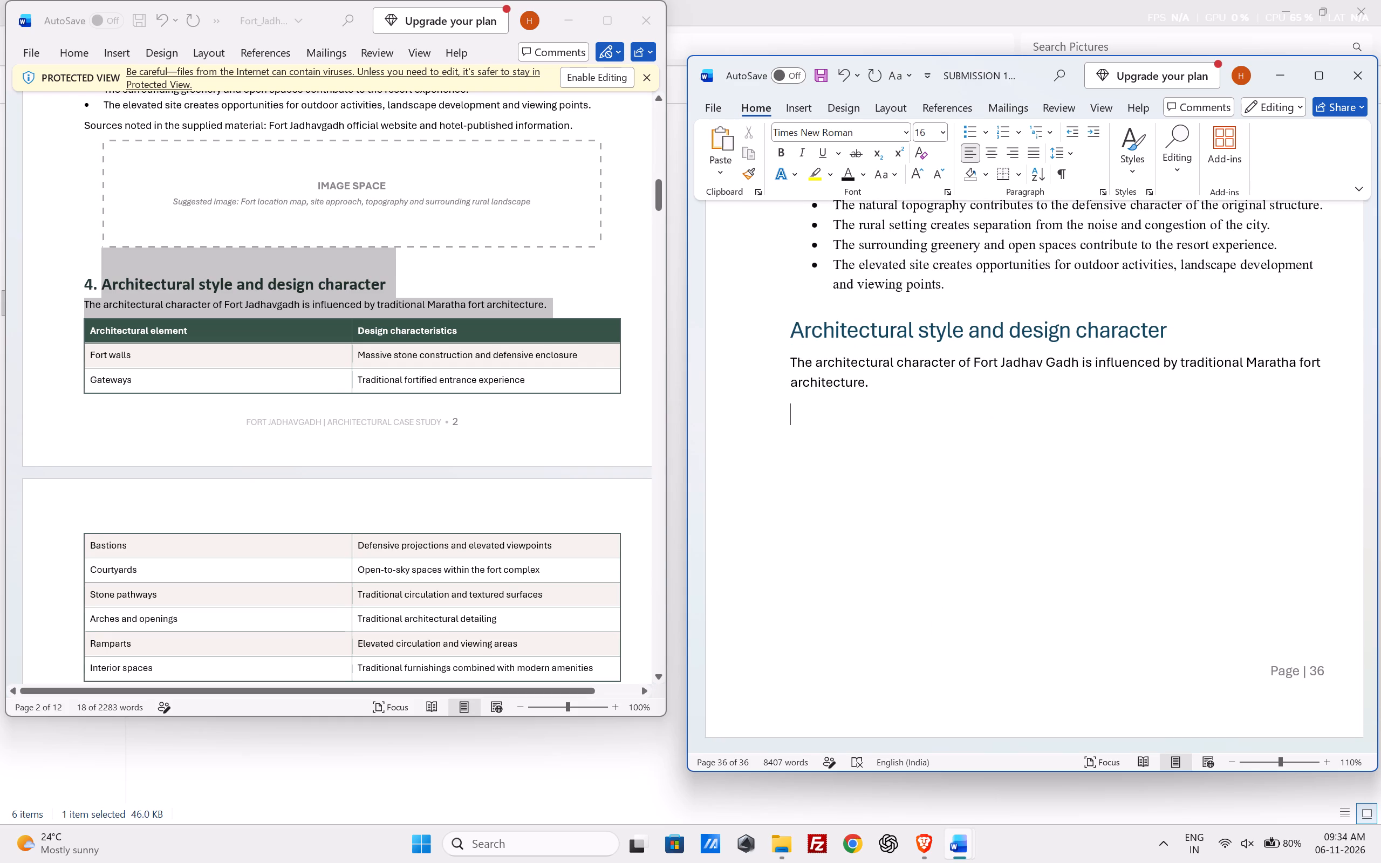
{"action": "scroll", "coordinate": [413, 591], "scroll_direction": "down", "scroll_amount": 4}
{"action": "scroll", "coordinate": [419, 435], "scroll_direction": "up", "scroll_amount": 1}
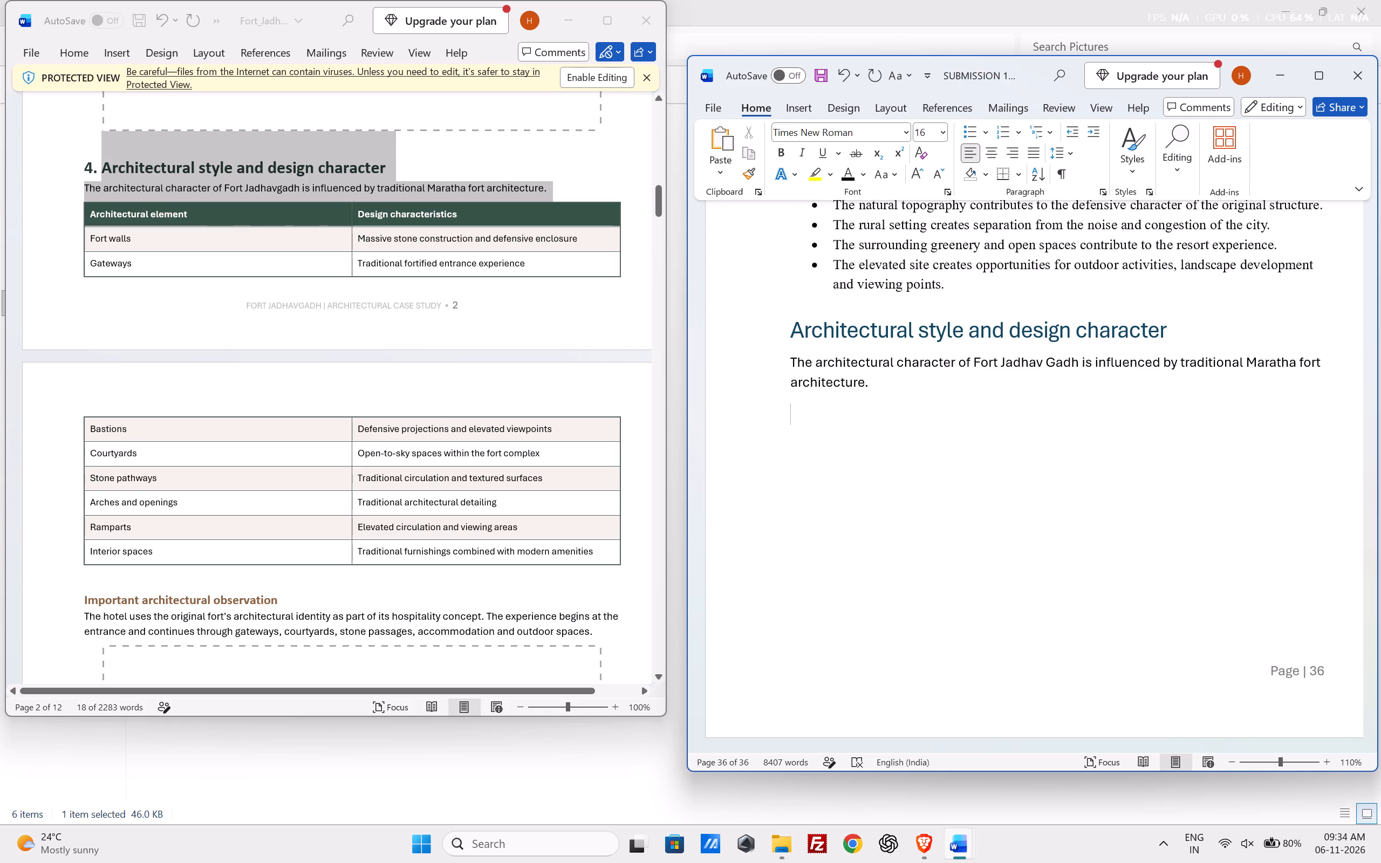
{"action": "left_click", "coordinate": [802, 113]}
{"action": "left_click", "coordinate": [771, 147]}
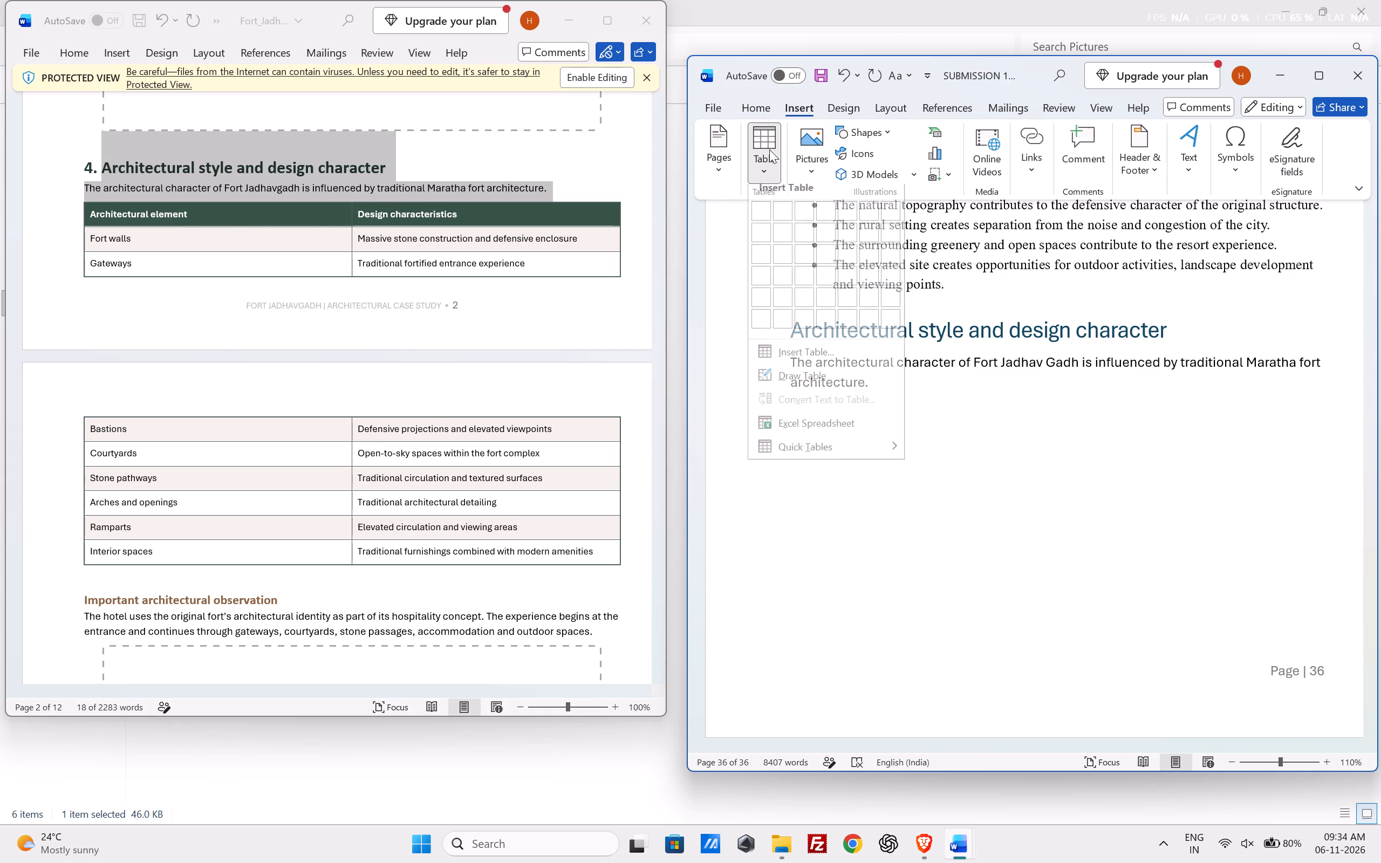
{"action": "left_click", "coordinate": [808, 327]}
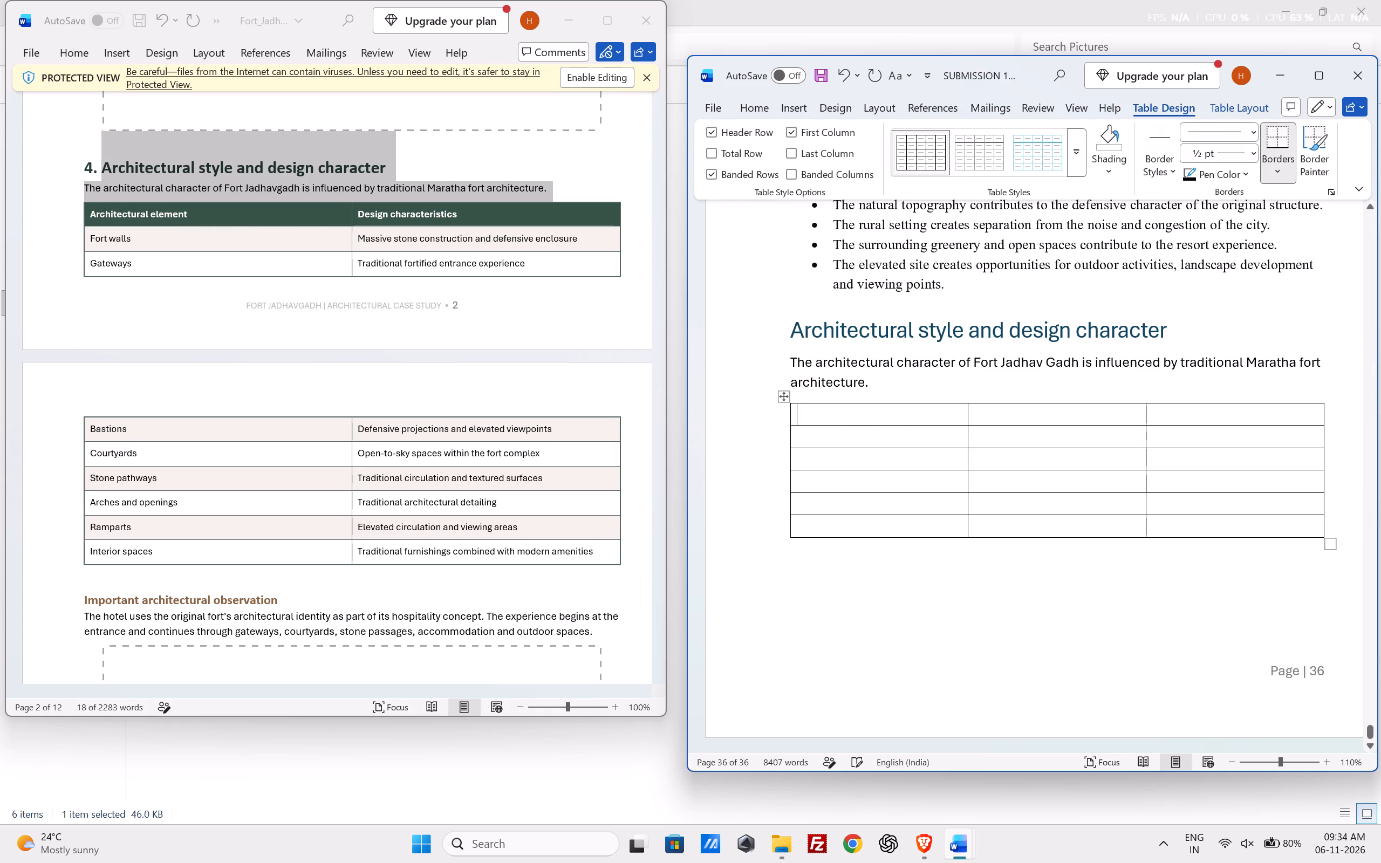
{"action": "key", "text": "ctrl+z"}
Insert a table with two columns and six rows below the architectural character sentence.
{"action": "left_click", "coordinate": [793, 105]}
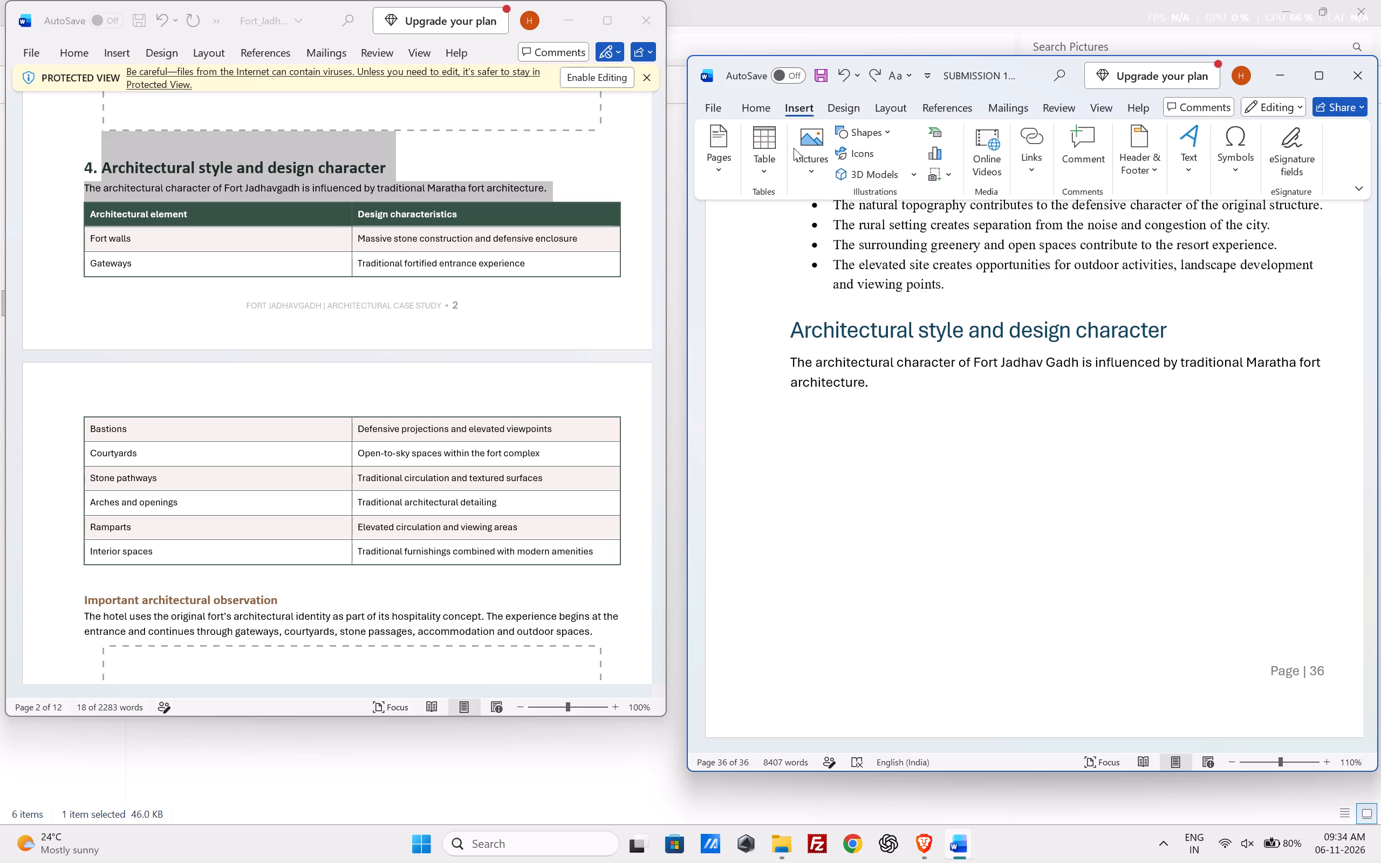
{"action": "left_click", "coordinate": [774, 148]}
{"action": "left_click", "coordinate": [783, 330]}
{"action": "left_click", "coordinate": [874, 576]}
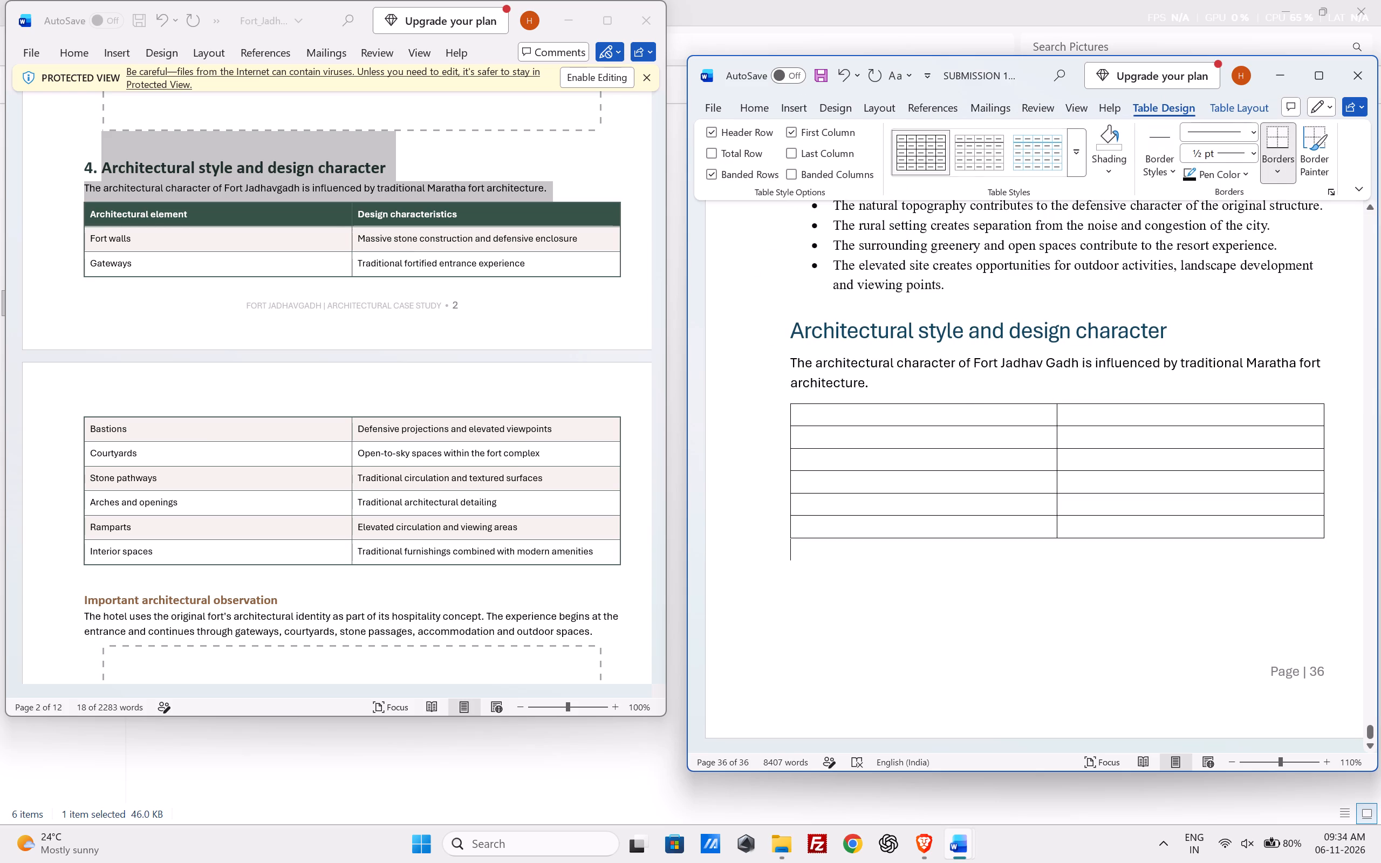
Add three more rows at the bottom of the new two-column table.
{"action": "left_click_drag", "start_coordinate": [1085, 552], "coordinate": [1048, 477]}
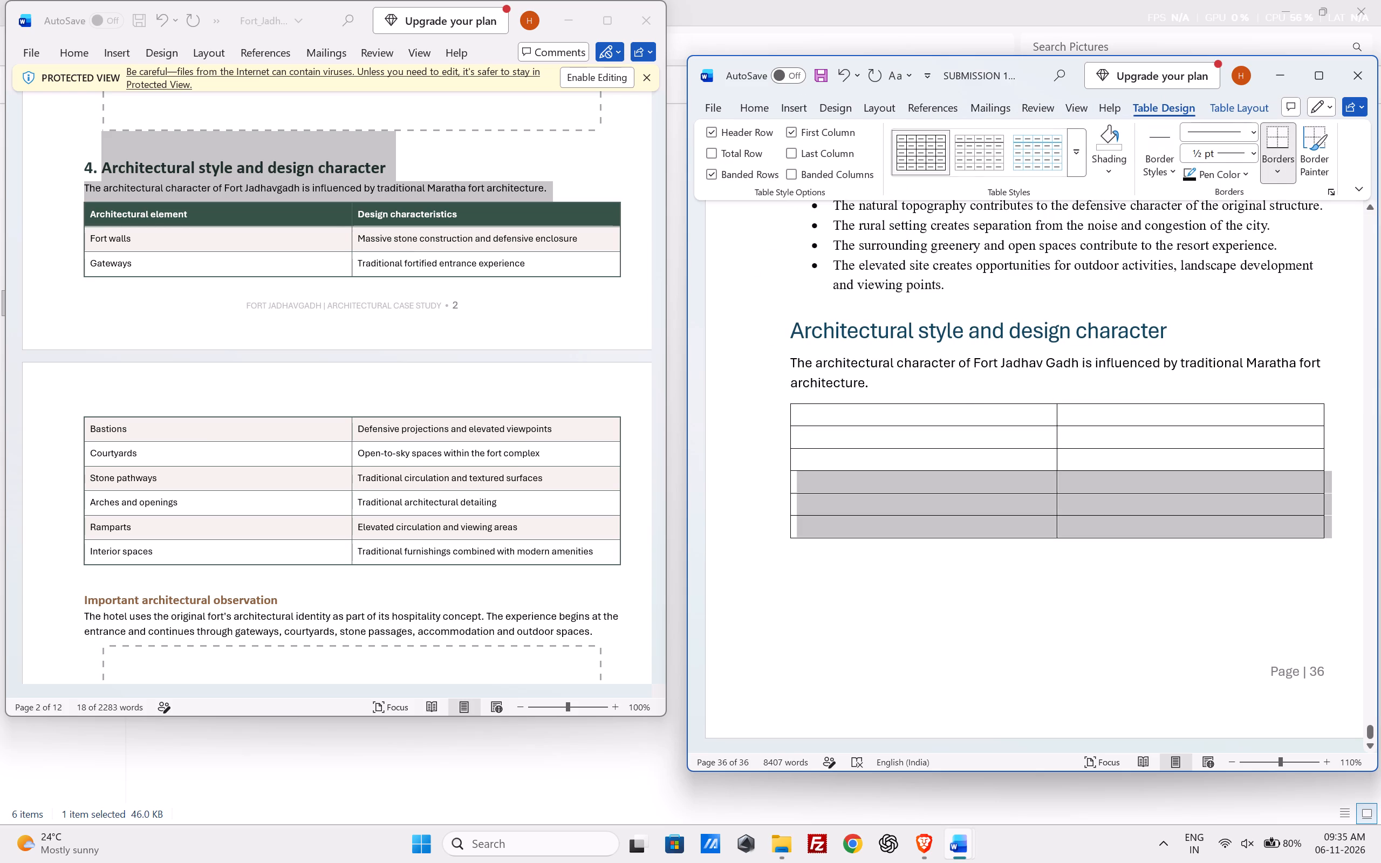
{"action": "left_click_drag", "start_coordinate": [1048, 477], "coordinate": [1047, 477]}
{"action": "right_click", "coordinate": [1059, 492]}
{"action": "left_click", "coordinate": [1255, 522]}
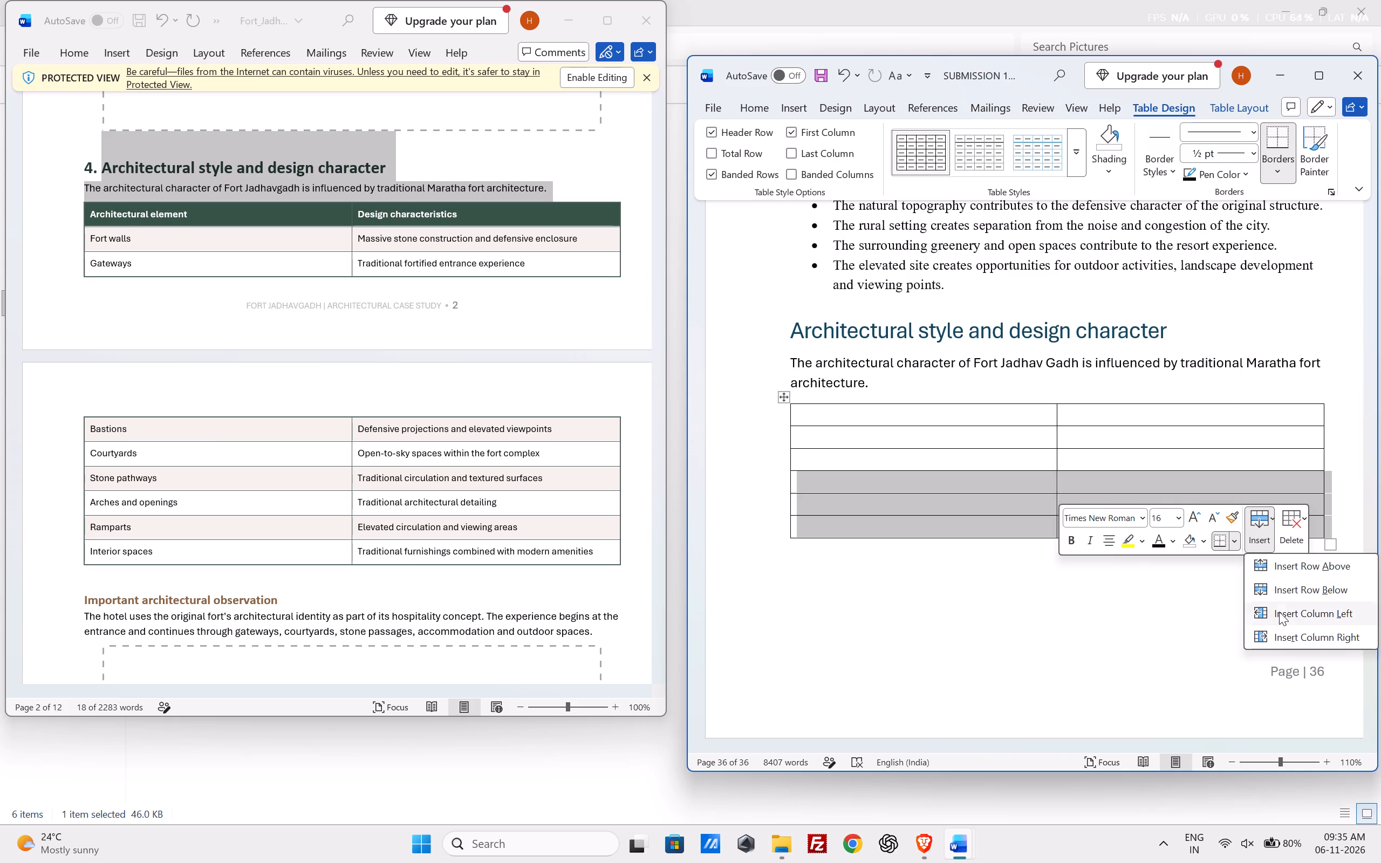
{"action": "left_click", "coordinate": [1295, 585]}
{"action": "left_click", "coordinate": [750, 639]}
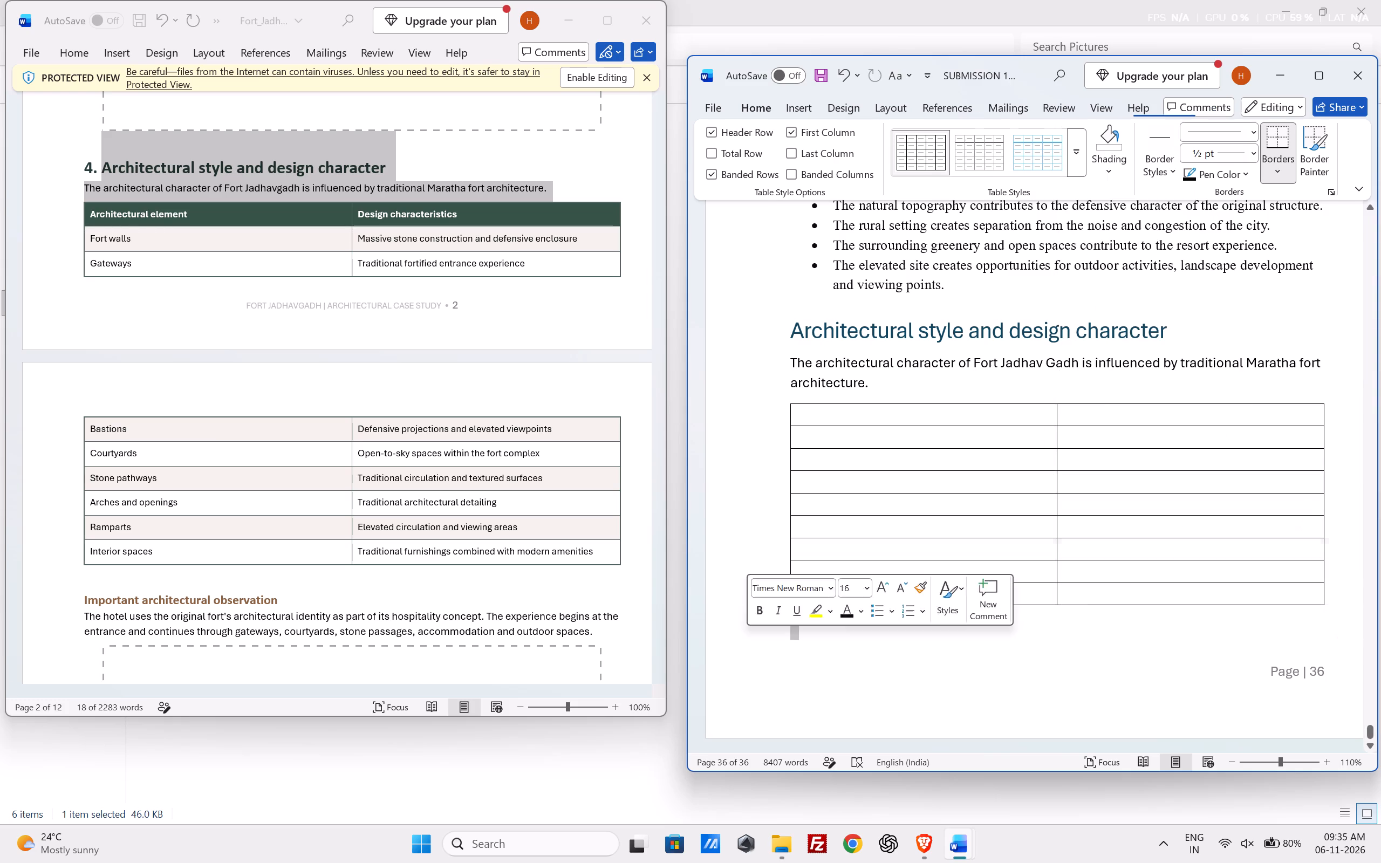
Copy the column titles Architectural element and Design characteristics from the Fort Jadhavgadh table into the new table's first row.
{"action": "left_click", "coordinate": [478, 306]}
{"action": "left_click_drag", "start_coordinate": [470, 215], "coordinate": [359, 216]}
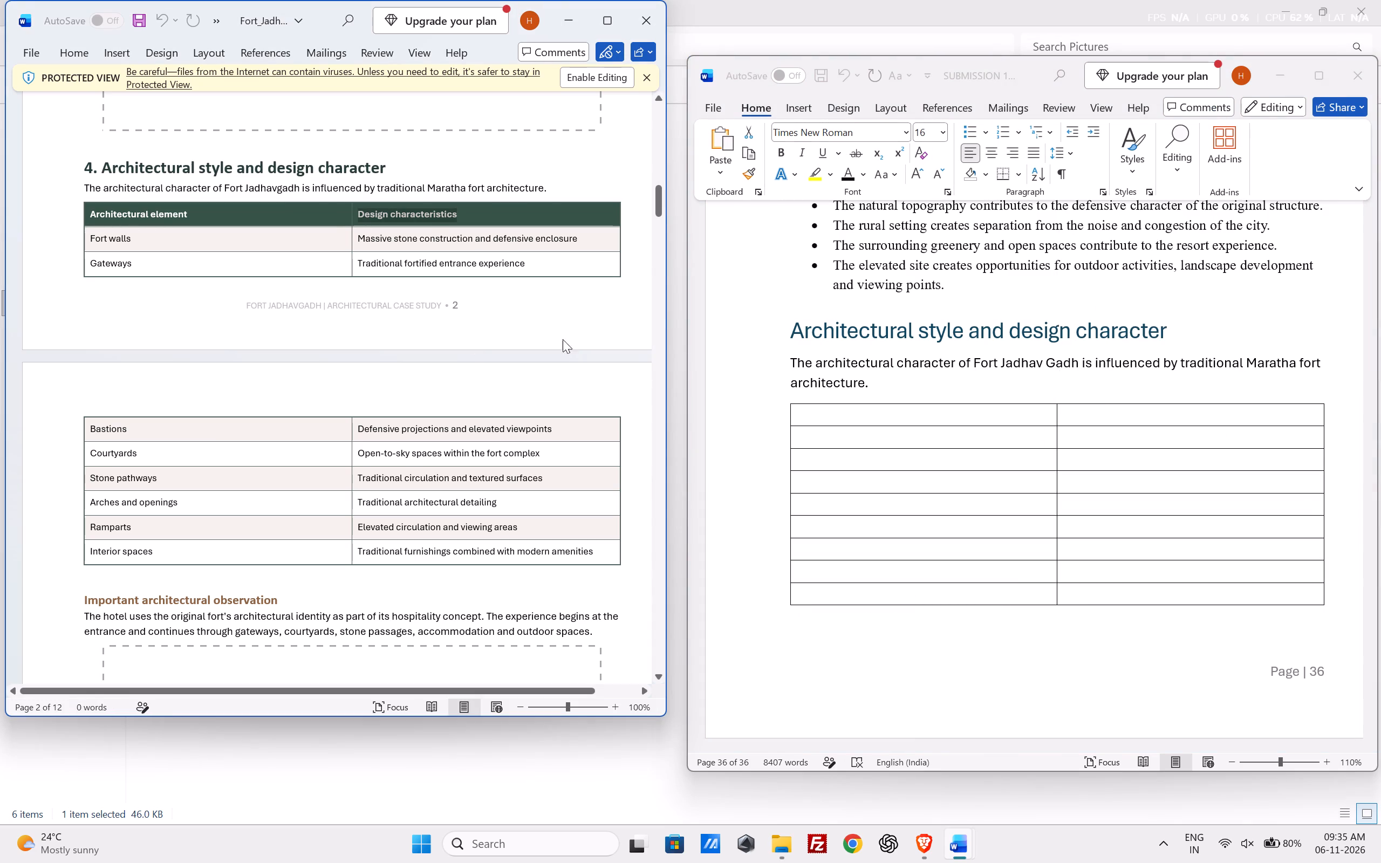
{"action": "key", "text": "ctrl+c"}
{"action": "left_click", "coordinate": [1129, 399]}
{"action": "left_click", "coordinate": [1096, 416]}
{"action": "key", "text": "ctrl+v"}
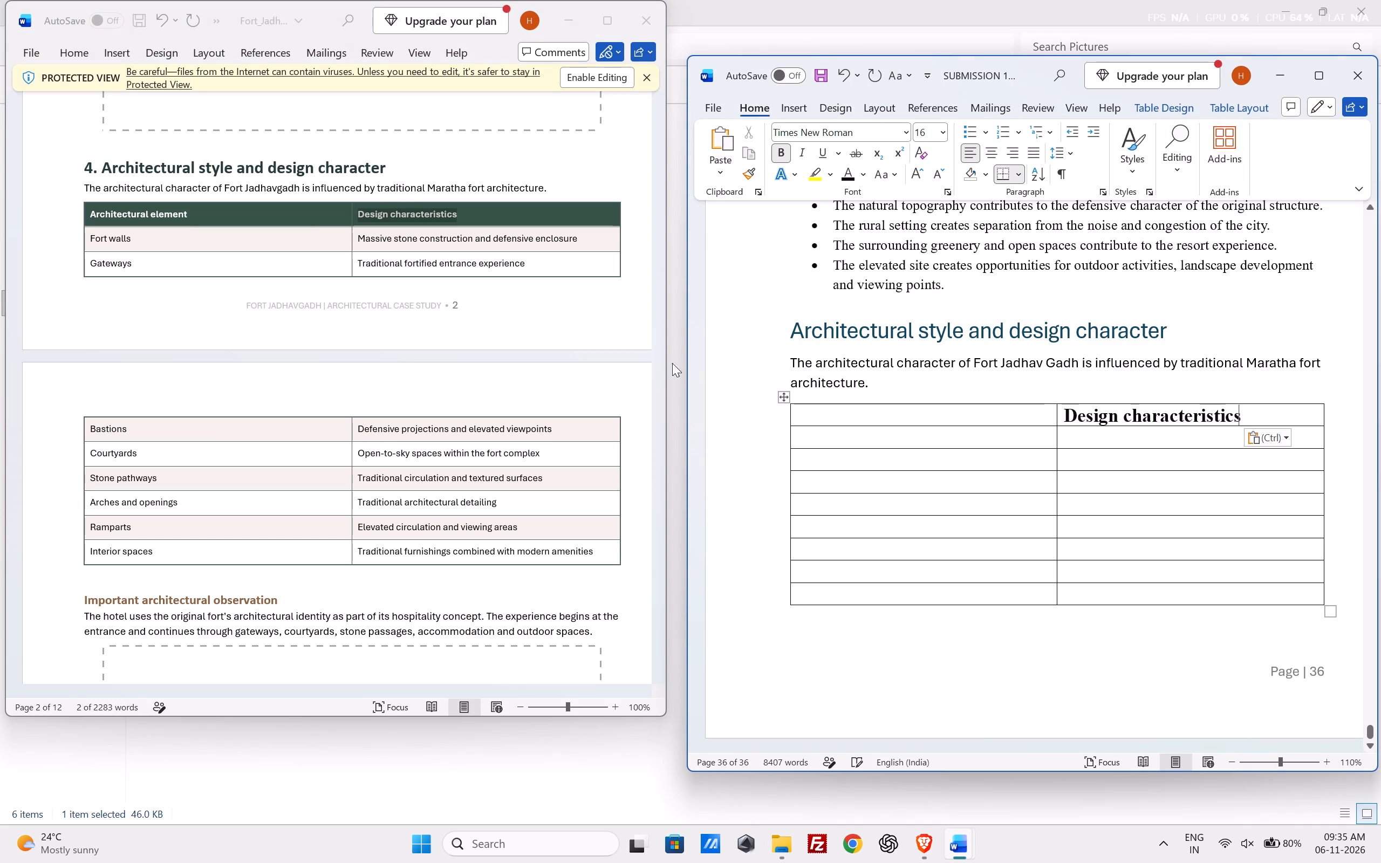
{"action": "left_click_drag", "start_coordinate": [260, 221], "coordinate": [89, 210]}
{"action": "key", "text": "ctrl+c"}
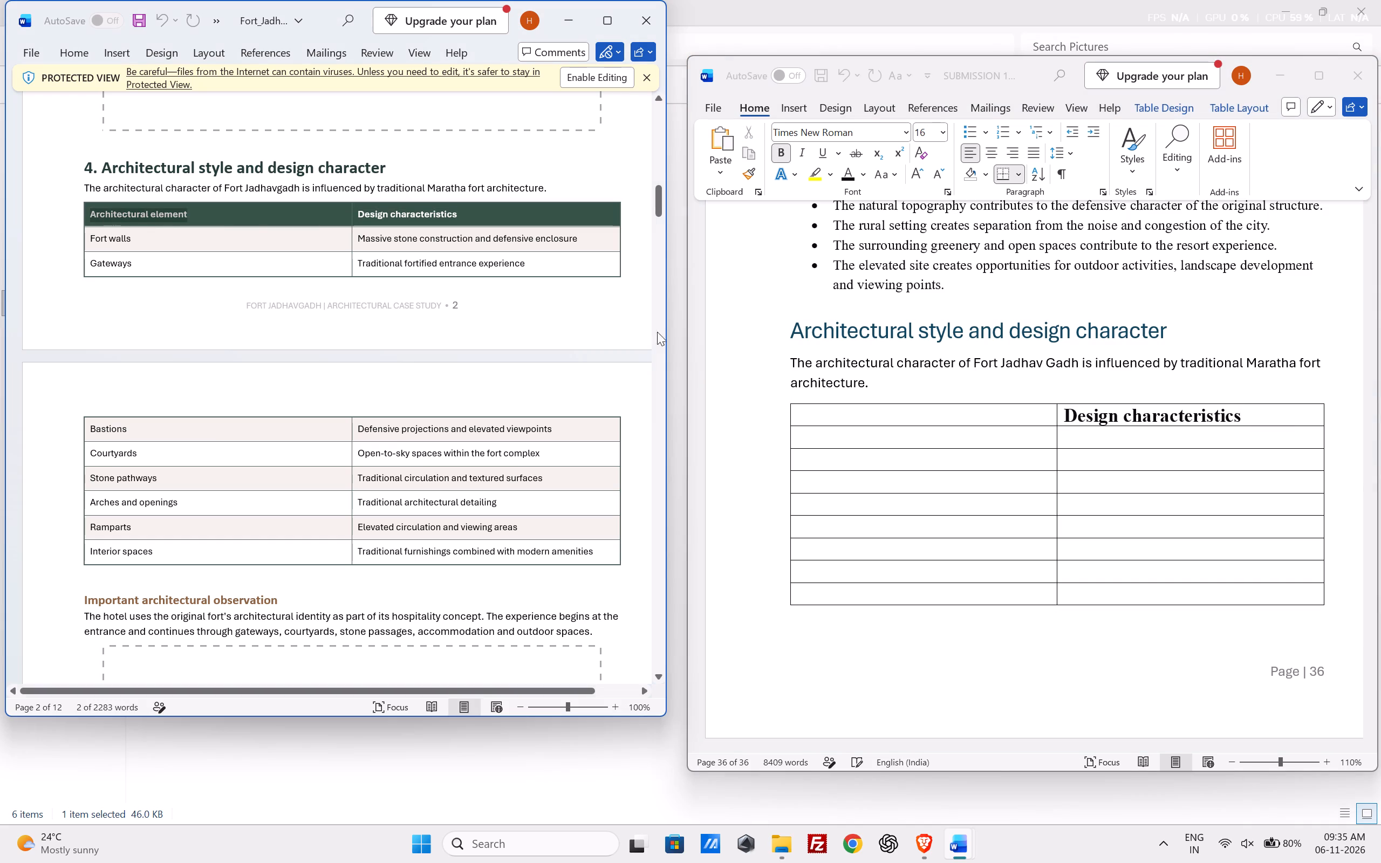
{"action": "left_click", "coordinate": [841, 408]}
{"action": "left_click", "coordinate": [845, 413]}
{"action": "key", "text": "ctrl+v"}
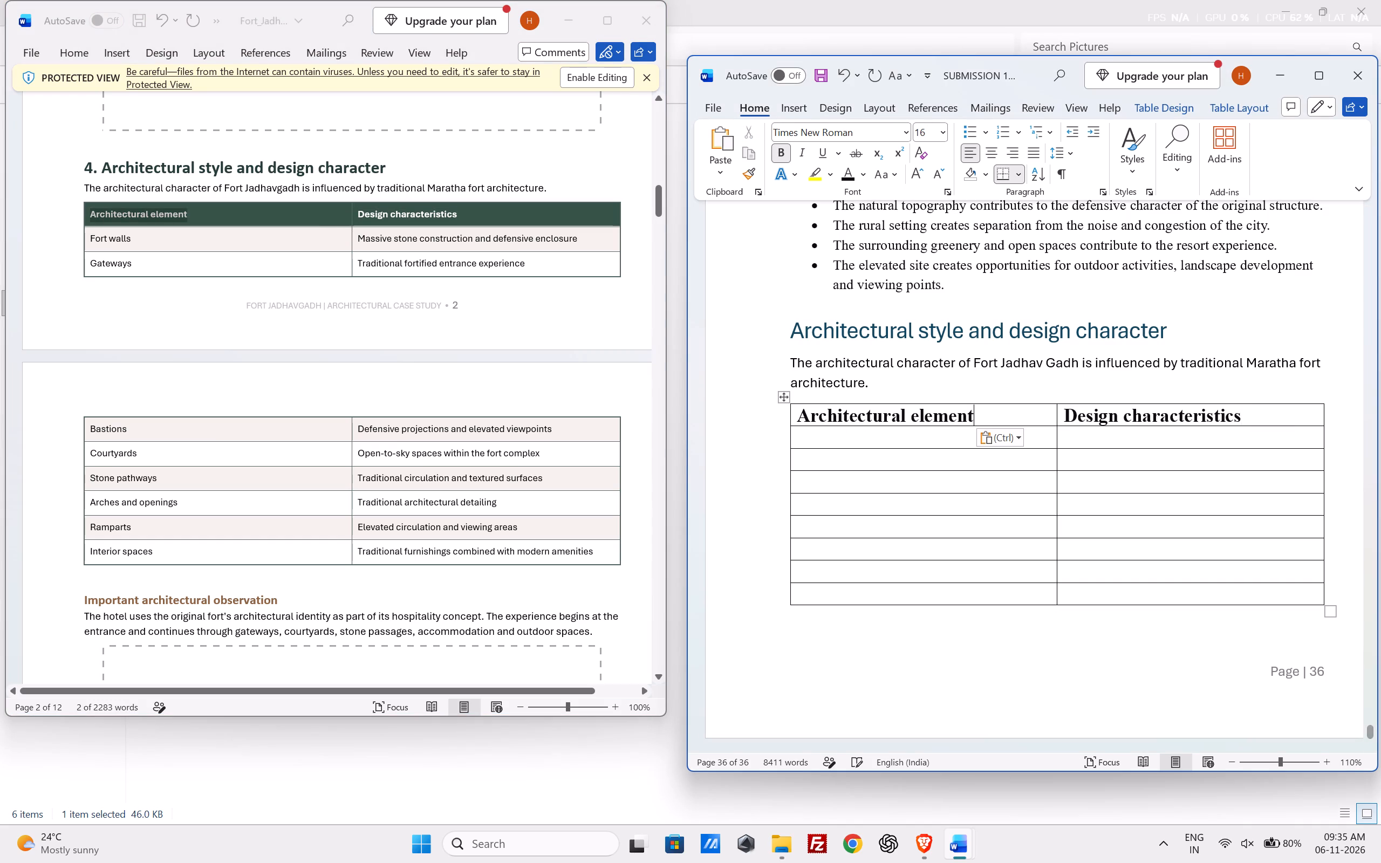
Copy the eight source table rows from Fort walls to Interior spaces into the empty rows below the header.
{"action": "left_click", "coordinate": [511, 394]}
{"action": "left_click_drag", "start_coordinate": [602, 554], "coordinate": [101, 249]}
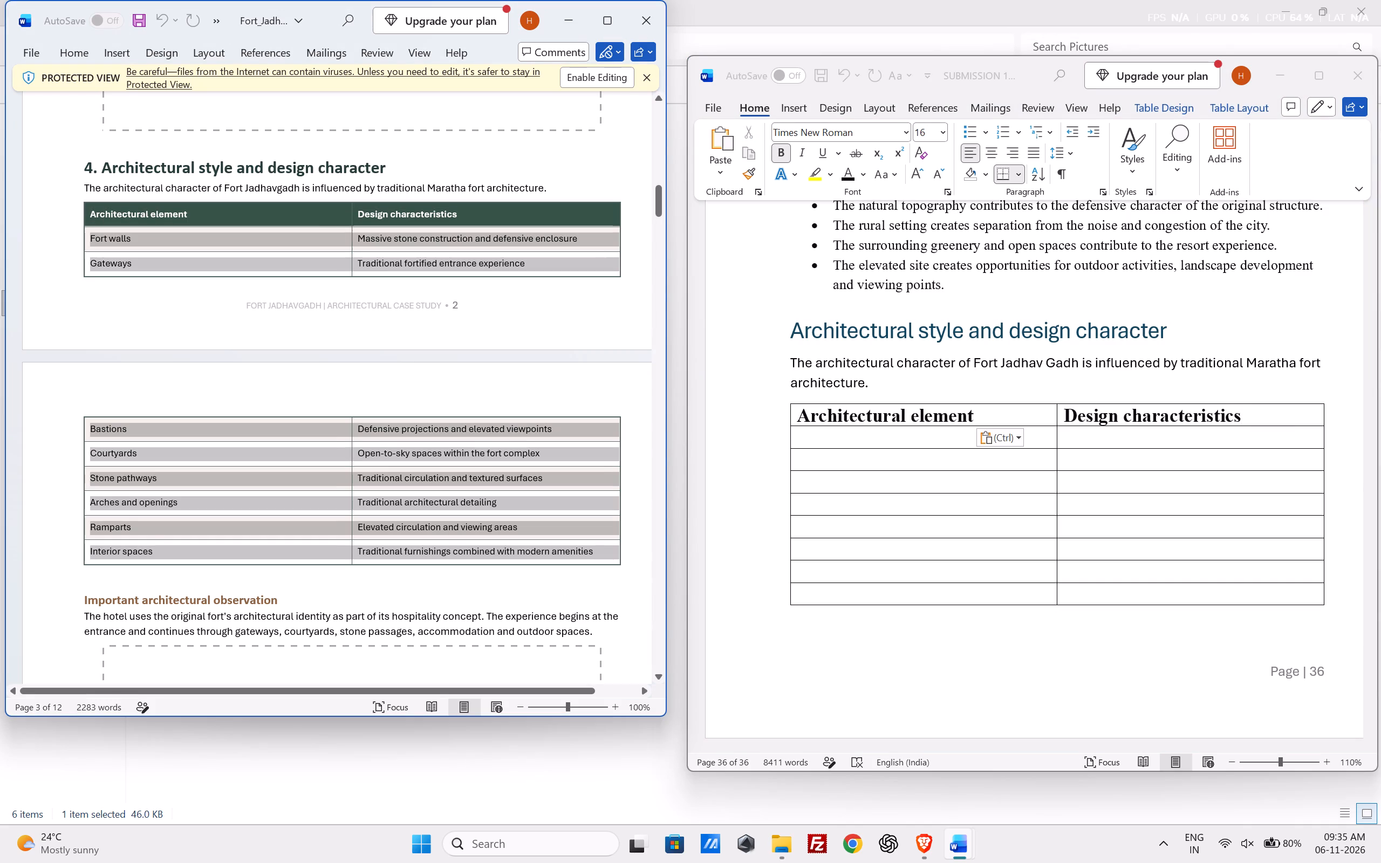
{"action": "left_click_drag", "start_coordinate": [101, 249], "coordinate": [93, 243]}
{"action": "key", "text": "ctrl+c"}
{"action": "left_click_drag", "start_coordinate": [1131, 595], "coordinate": [1090, 592]}
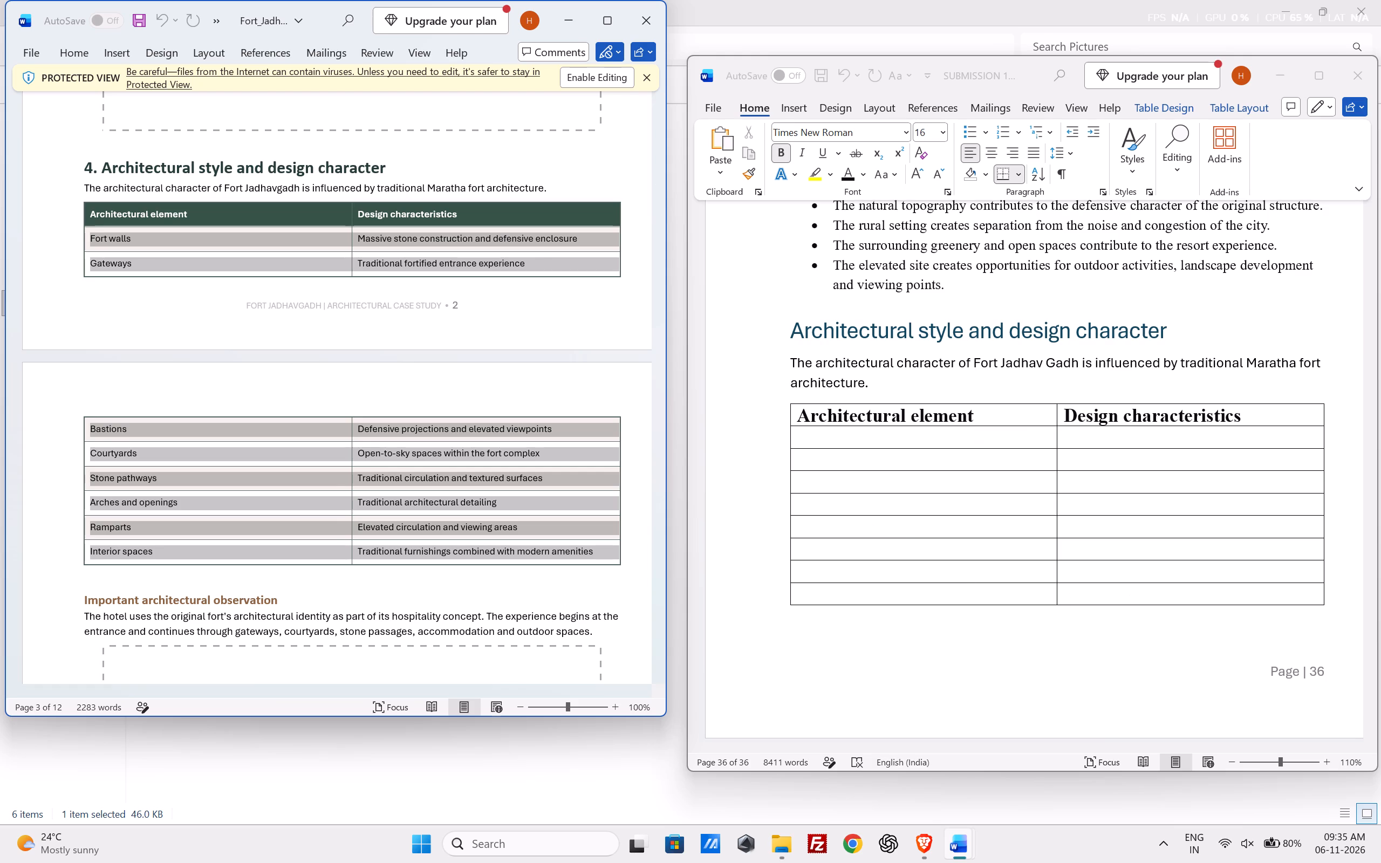
{"action": "left_click_drag", "start_coordinate": [1090, 592], "coordinate": [1034, 538]}
{"action": "left_click_drag", "start_coordinate": [1071, 595], "coordinate": [1000, 443]}
{"action": "key", "text": "ctrl+v"}
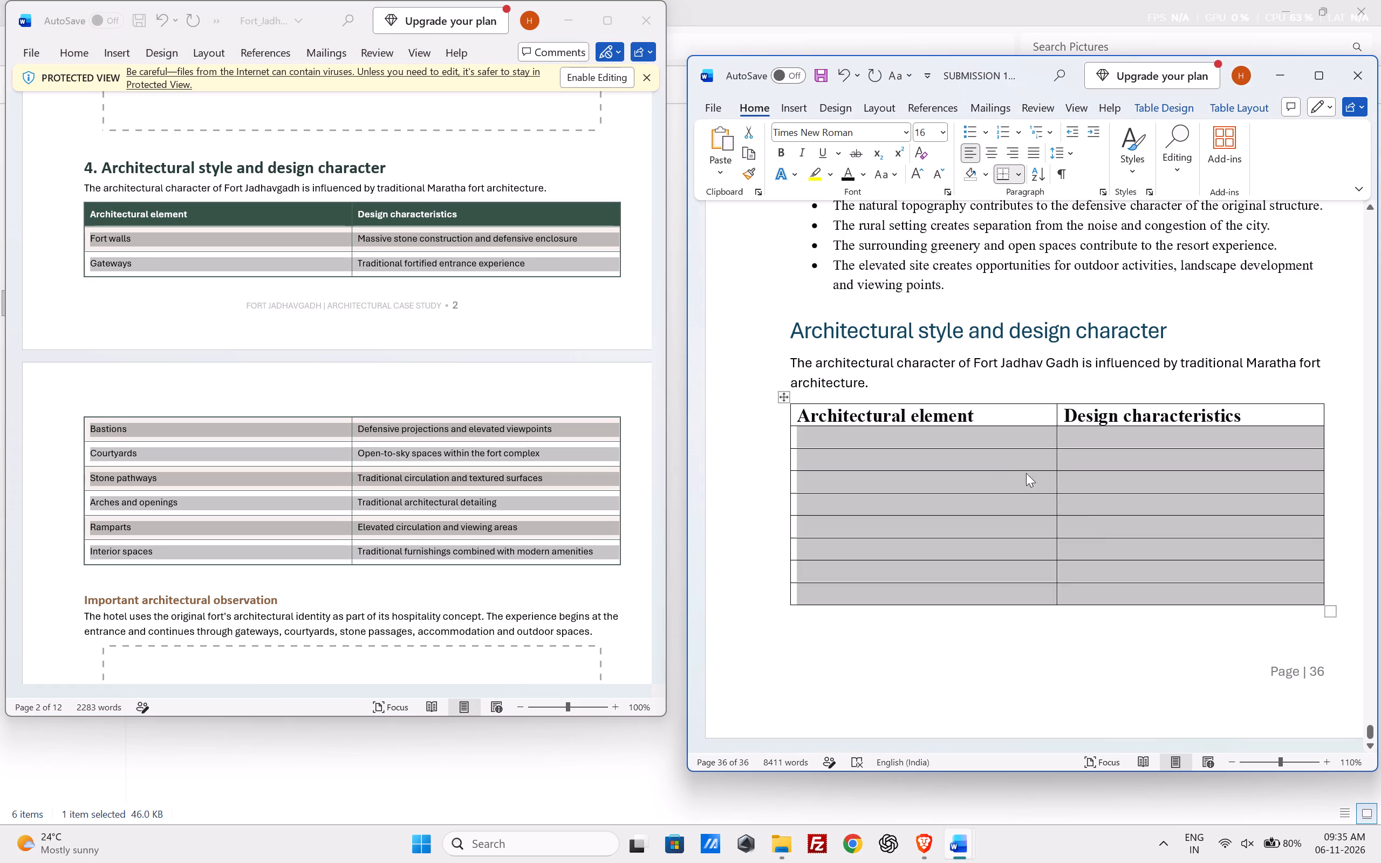
Set the font size of the pasted rows under the table header to 12.
{"action": "right_click", "coordinate": [1226, 526]}
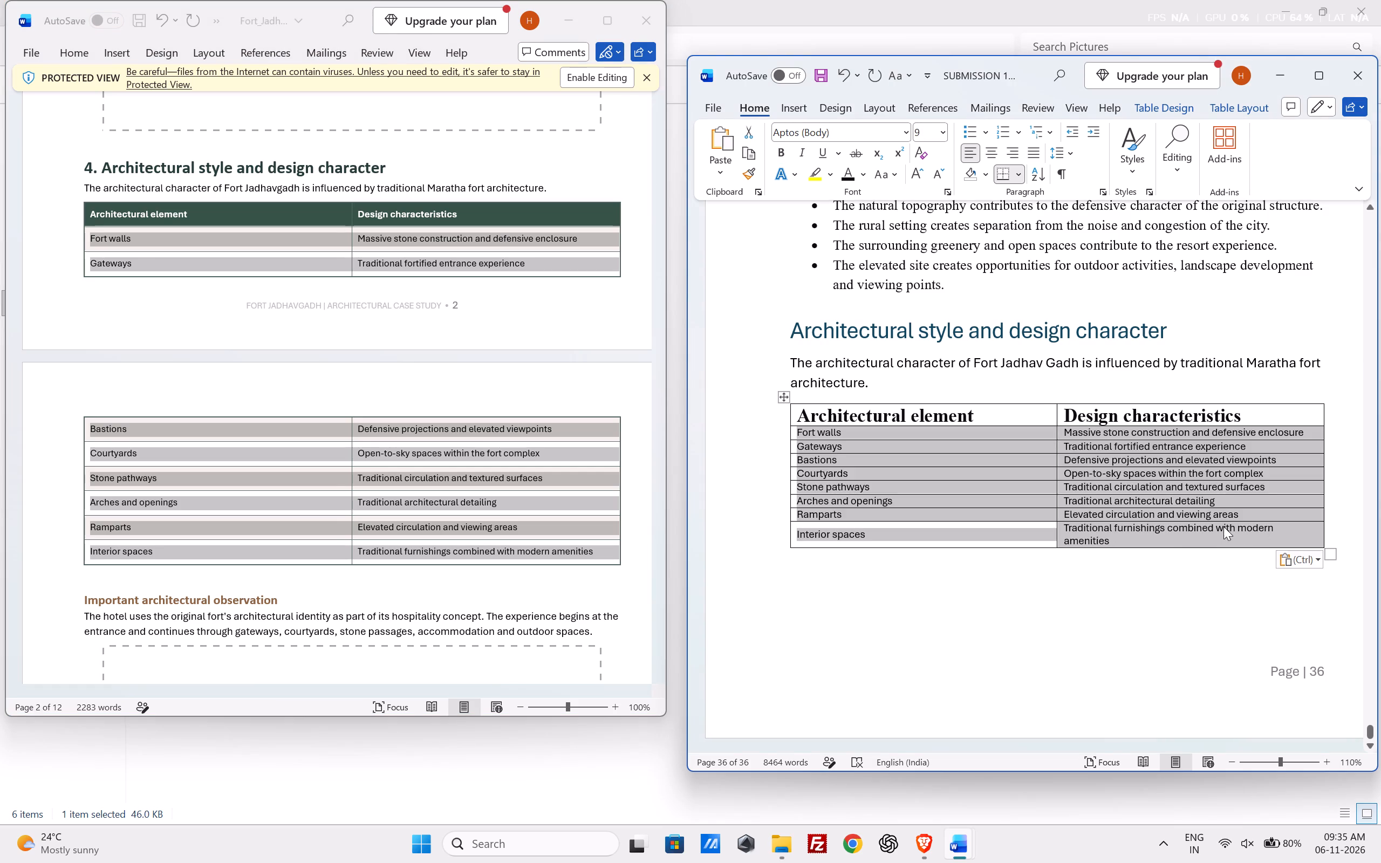
{"action": "left_click", "coordinate": [1090, 552]}
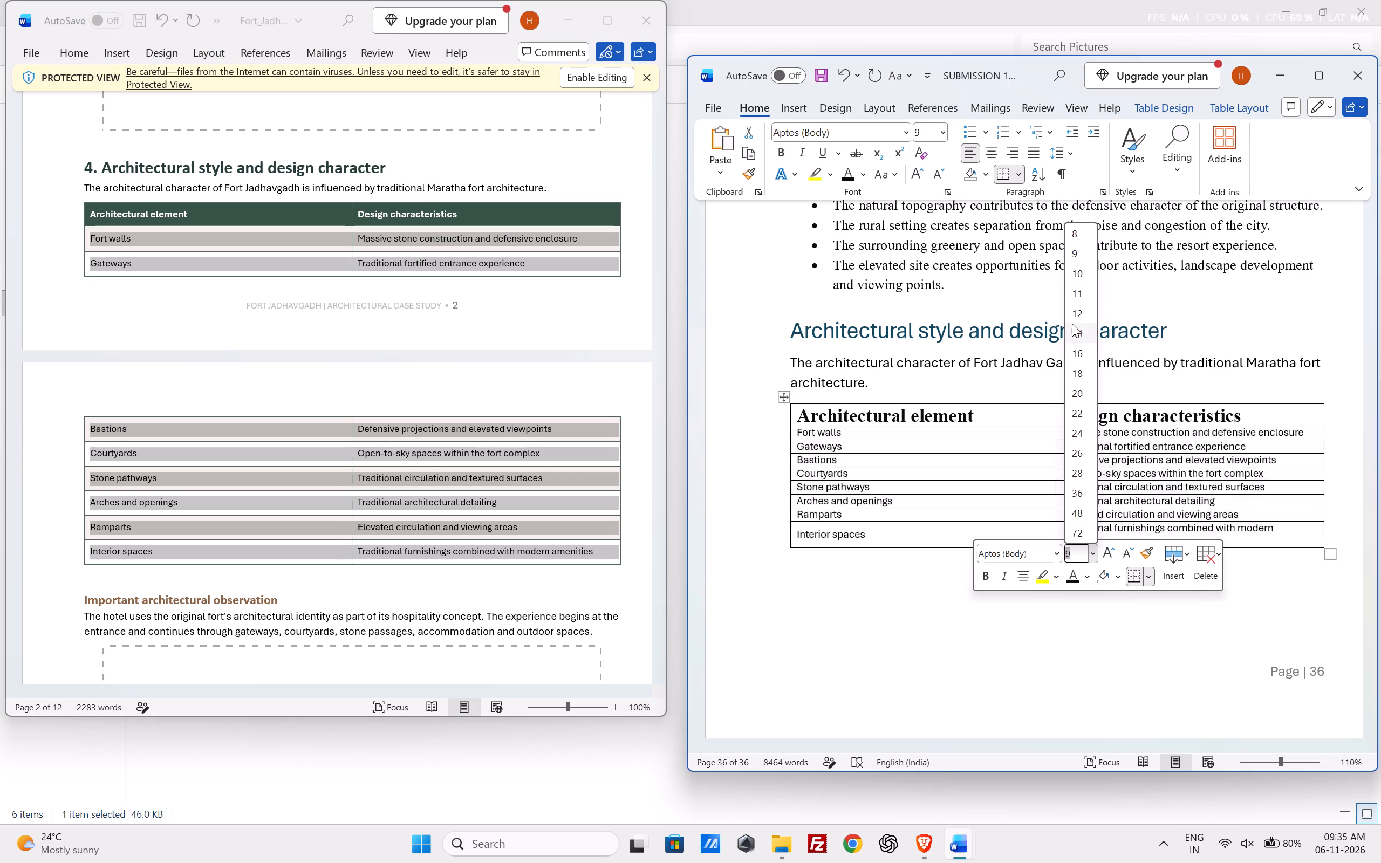
{"action": "left_click", "coordinate": [1079, 317]}
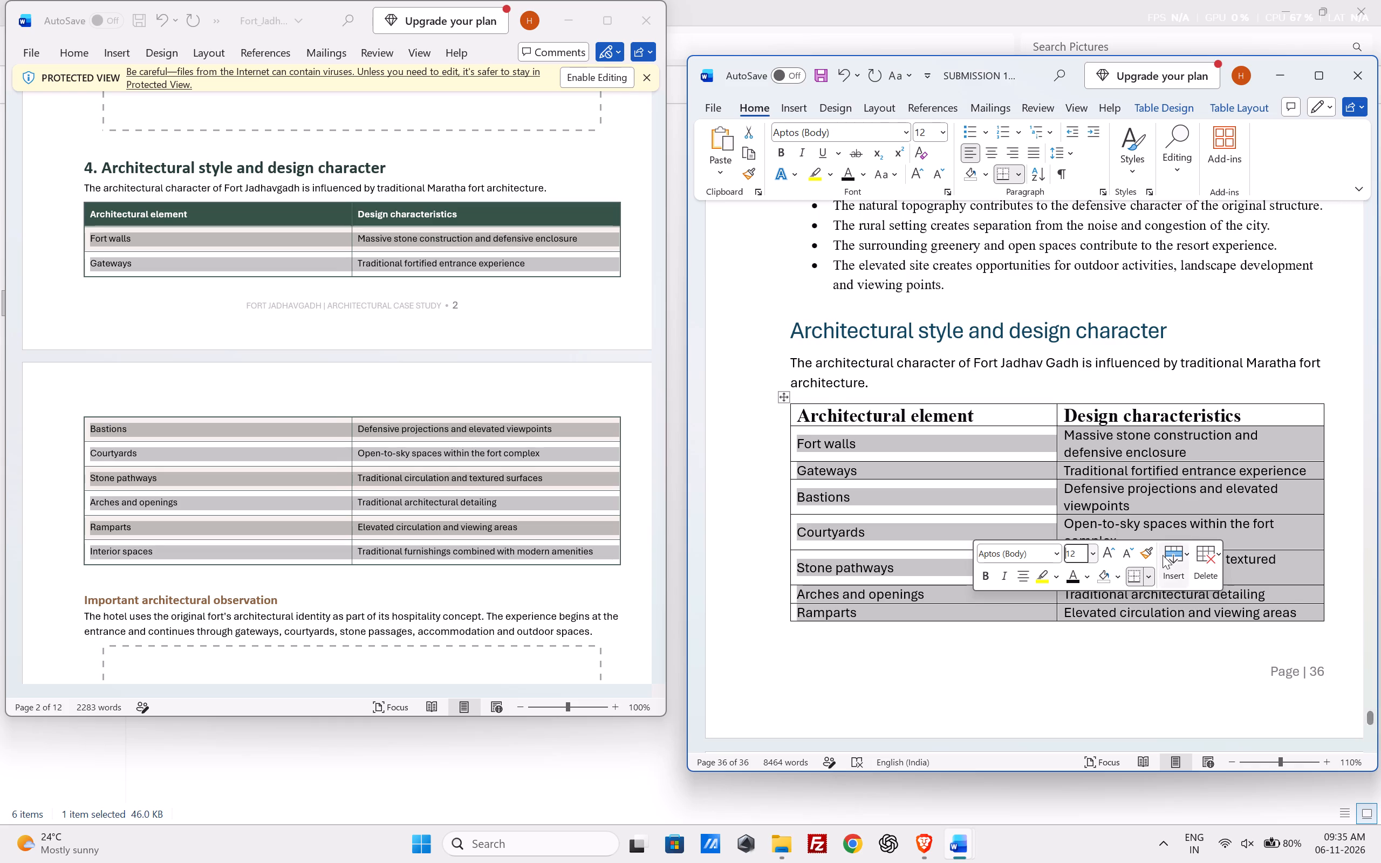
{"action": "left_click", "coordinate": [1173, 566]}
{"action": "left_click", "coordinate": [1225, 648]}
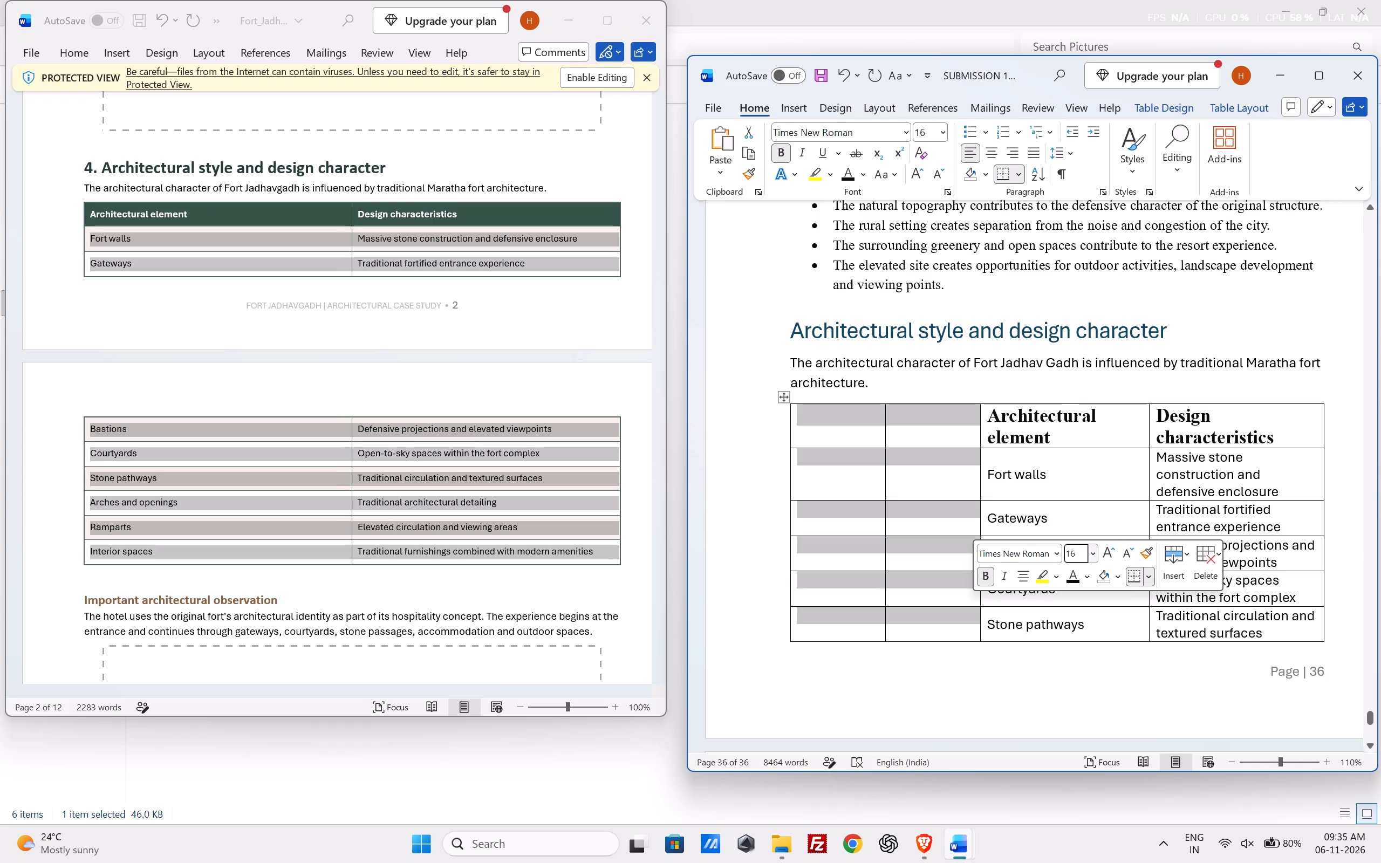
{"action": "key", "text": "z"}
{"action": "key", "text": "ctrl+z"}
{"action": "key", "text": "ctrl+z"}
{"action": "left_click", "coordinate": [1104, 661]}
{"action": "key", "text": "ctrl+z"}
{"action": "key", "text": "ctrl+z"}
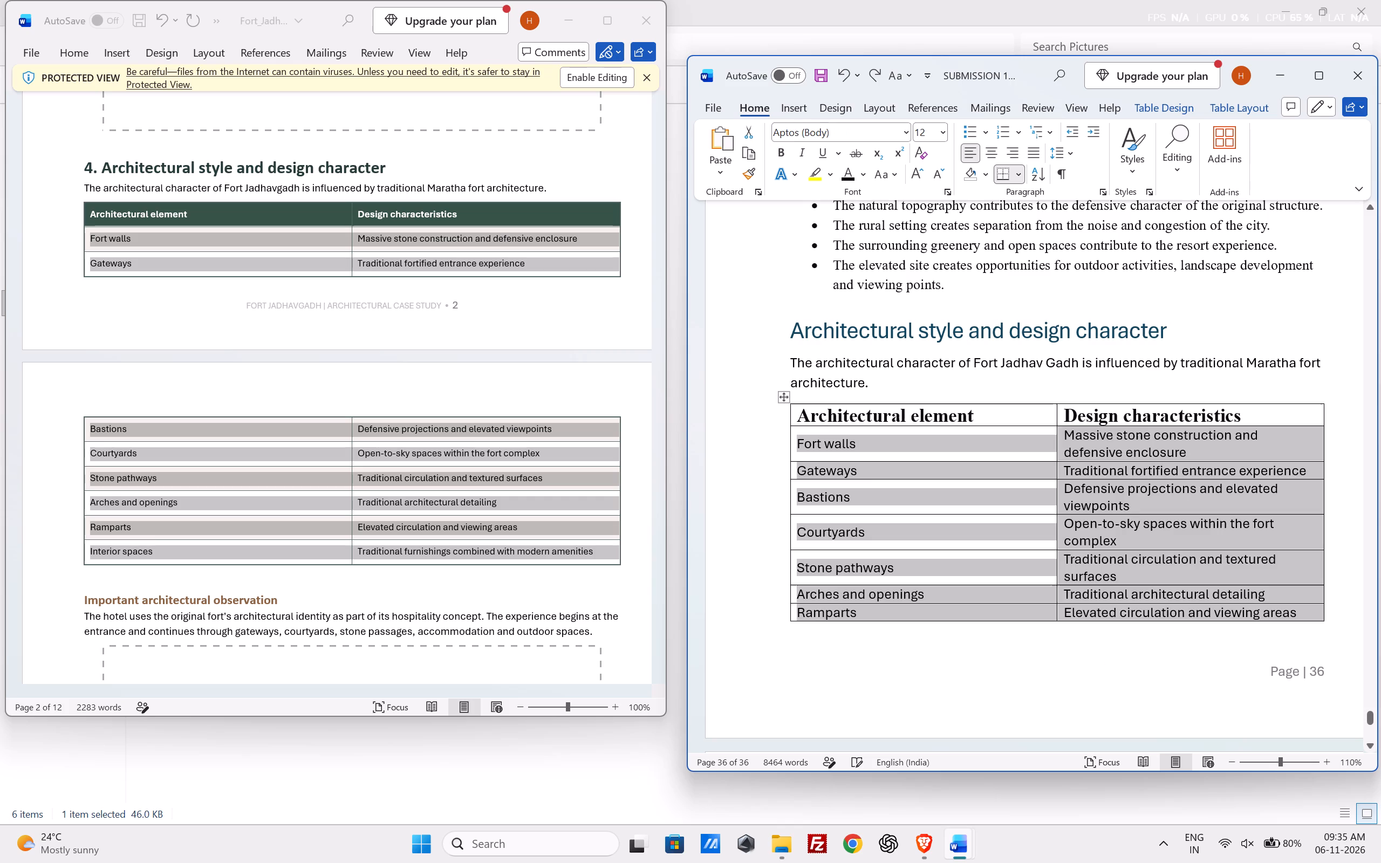
Insert one blank column to the left of the Architectural element column.
{"action": "left_click", "coordinate": [1091, 515]}
{"action": "left_click", "coordinate": [1106, 392]}
{"action": "left_click", "coordinate": [1064, 408]}
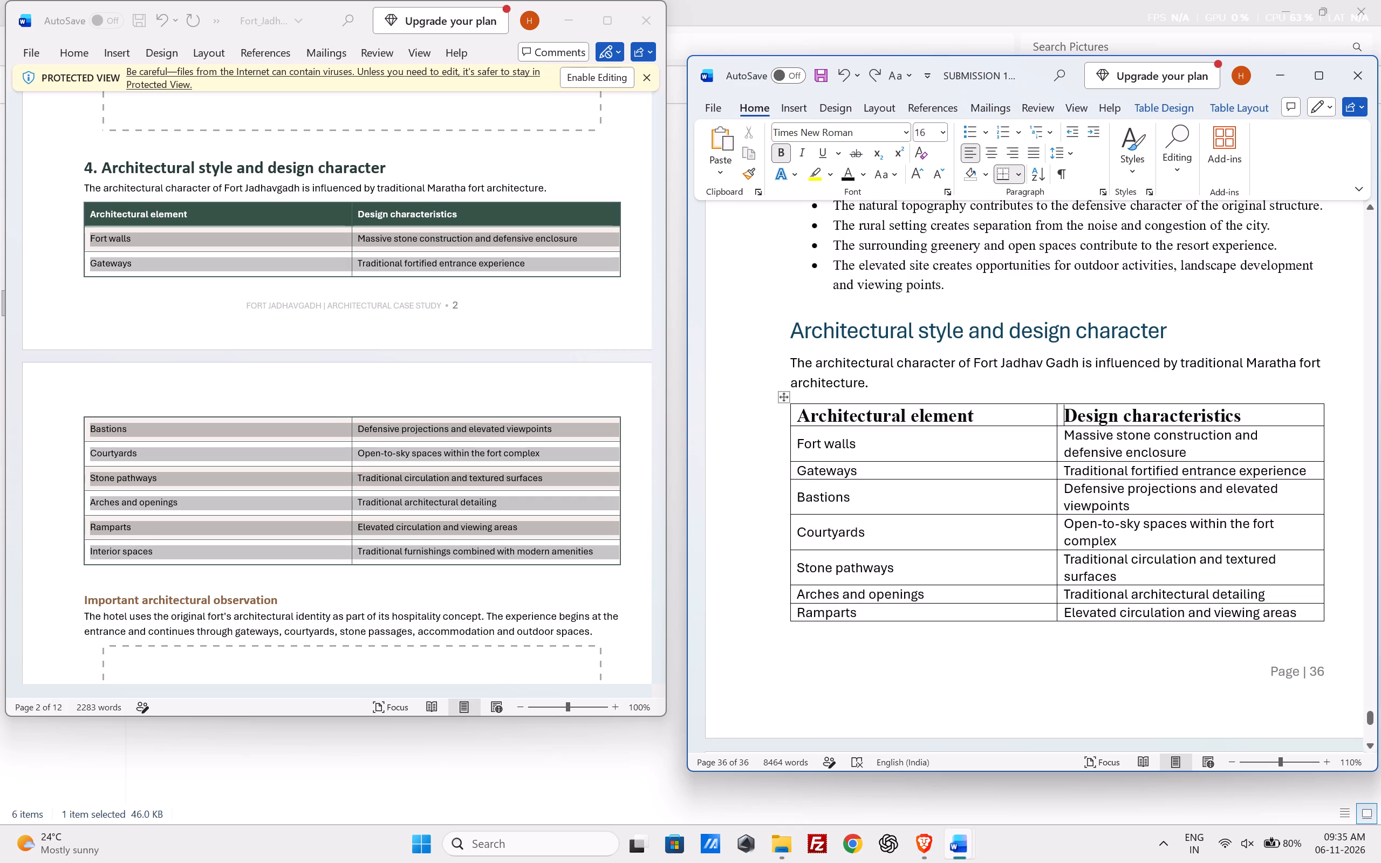
{"action": "right_click", "coordinate": [1054, 422]}
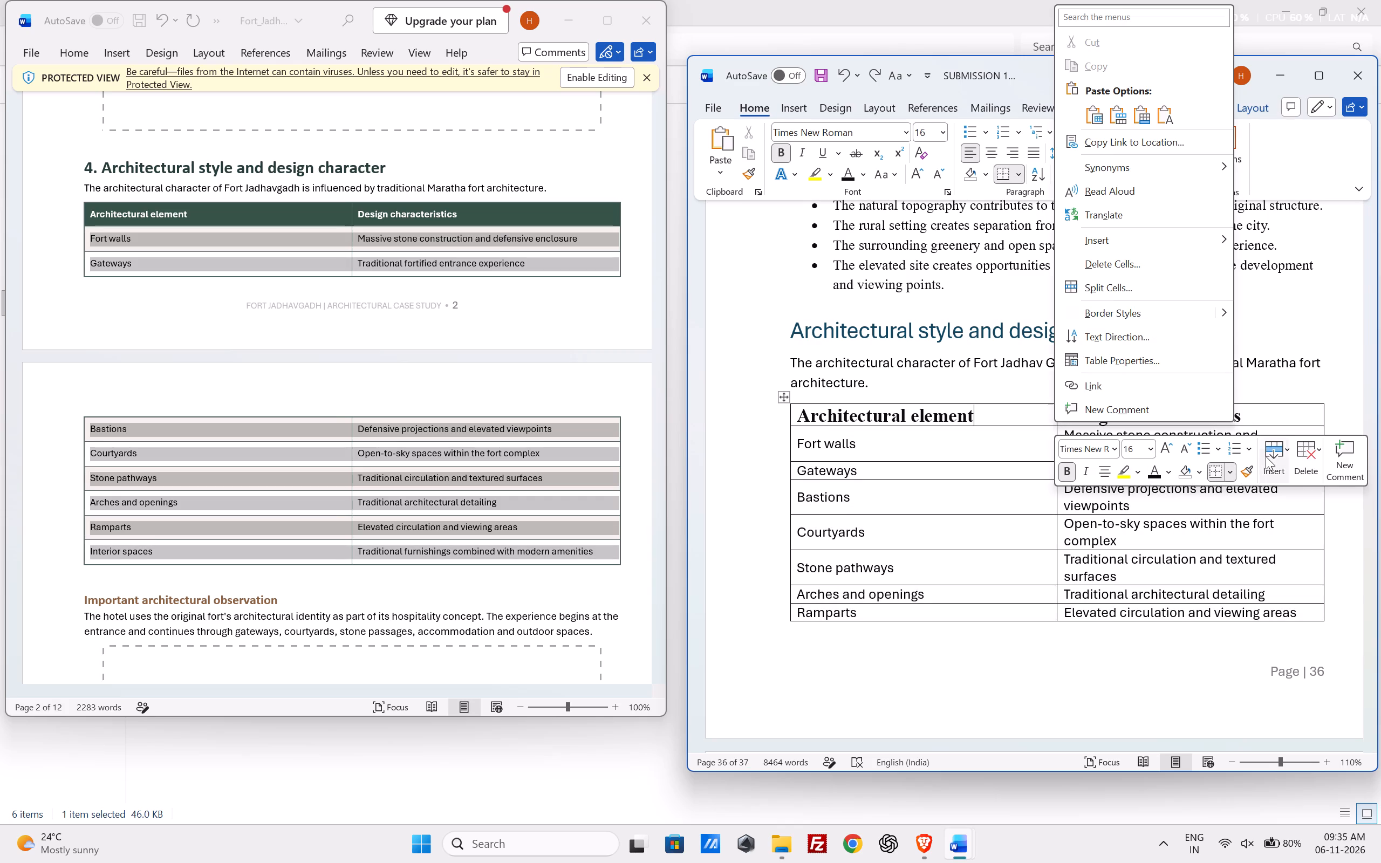
{"action": "left_click", "coordinate": [1266, 456]}
{"action": "left_click", "coordinate": [1274, 541]}
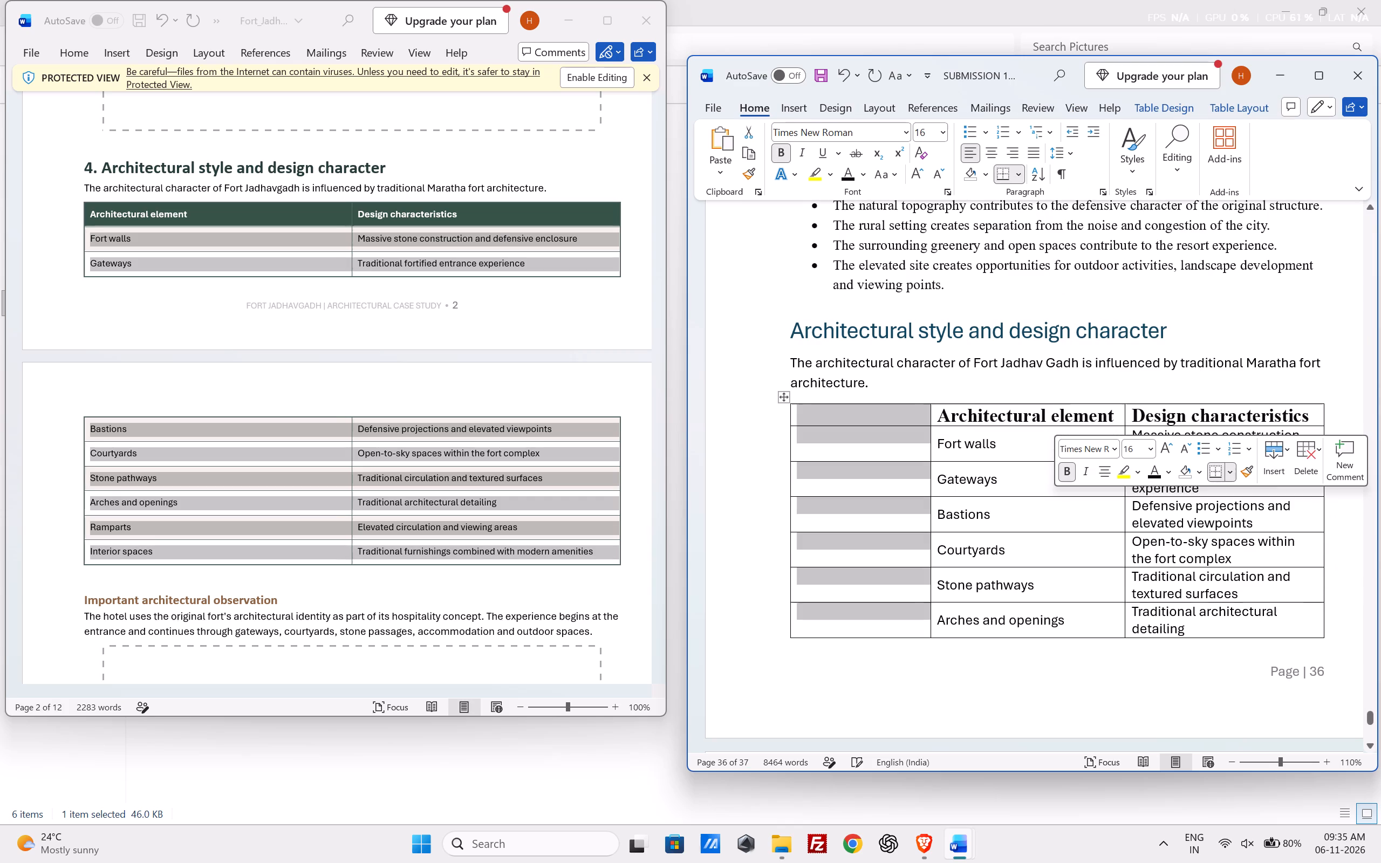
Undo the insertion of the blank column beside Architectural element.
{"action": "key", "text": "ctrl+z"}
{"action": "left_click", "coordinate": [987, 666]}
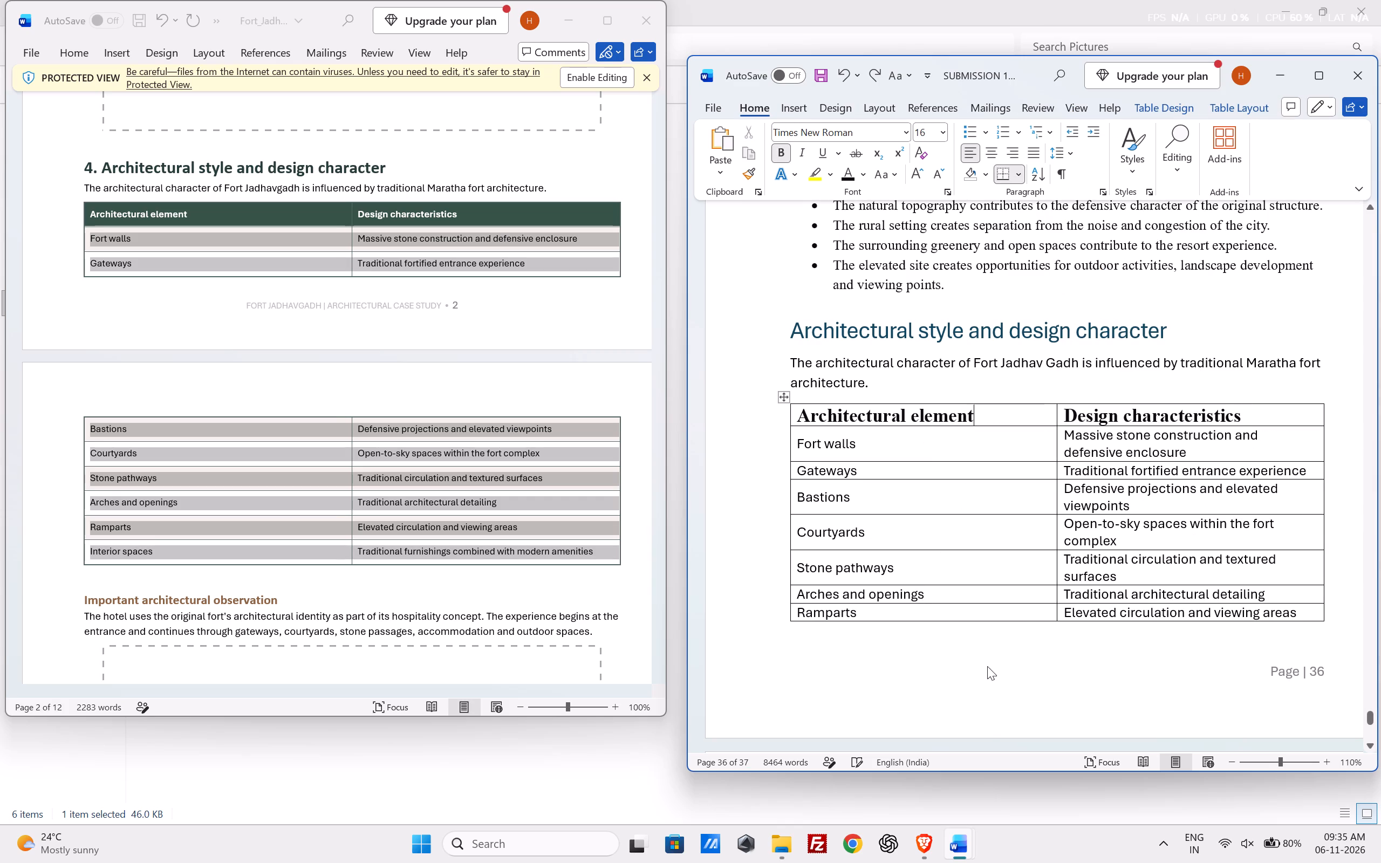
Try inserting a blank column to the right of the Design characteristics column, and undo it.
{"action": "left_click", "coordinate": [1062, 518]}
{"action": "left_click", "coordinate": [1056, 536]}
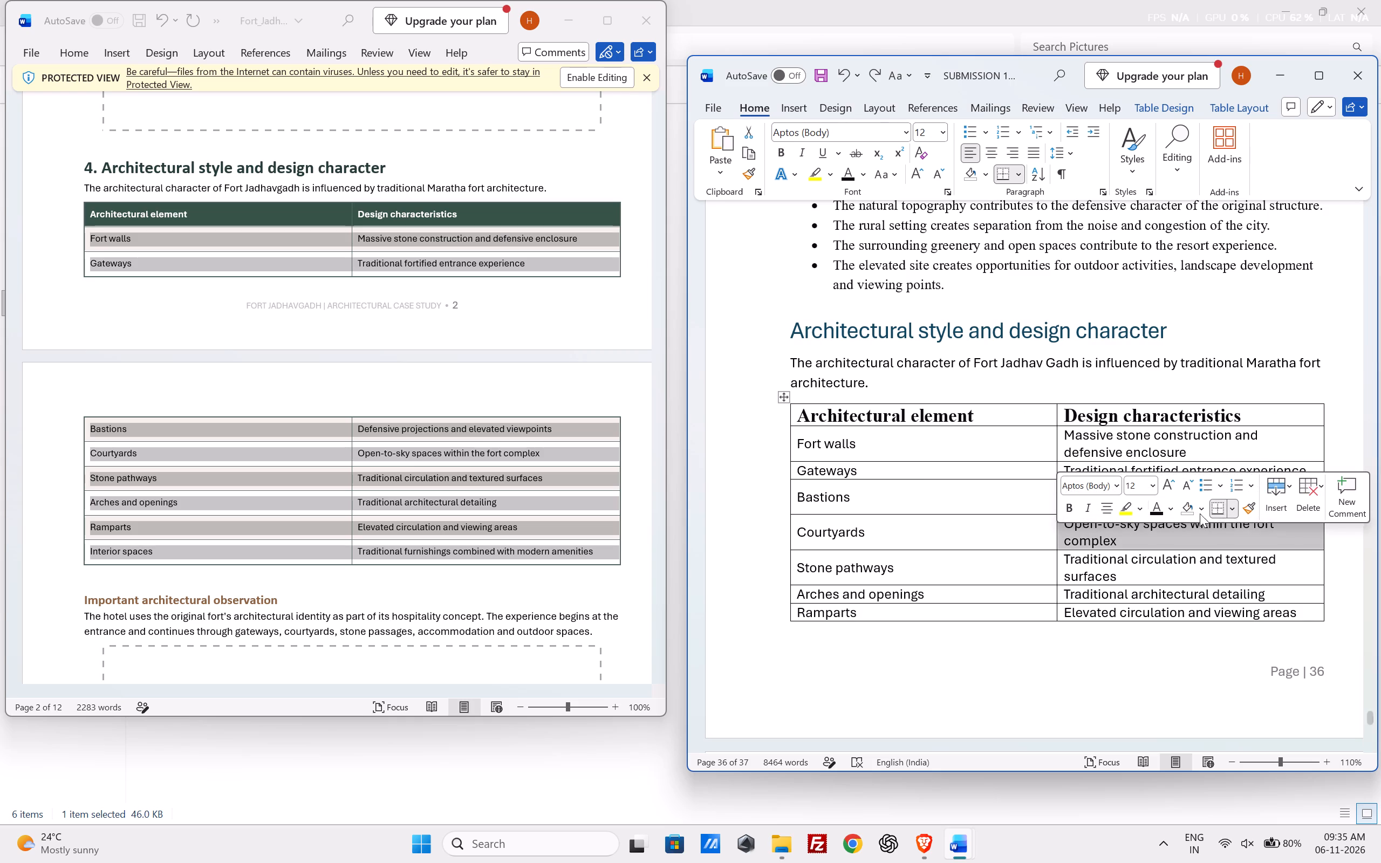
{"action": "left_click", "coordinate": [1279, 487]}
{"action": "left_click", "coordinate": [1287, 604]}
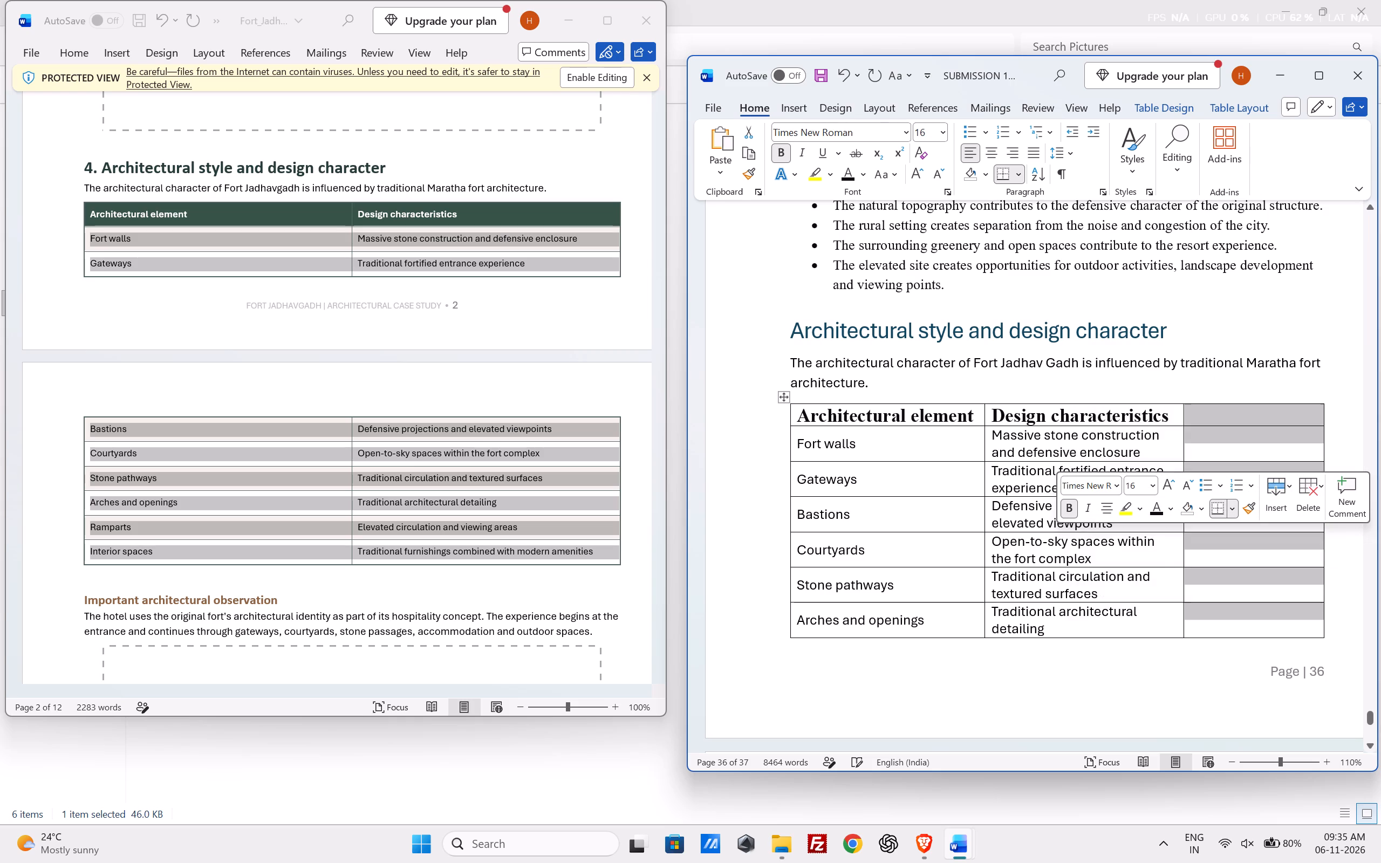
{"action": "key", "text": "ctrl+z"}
Insert a blank column to the left of the Architectural element column.
{"action": "right_click", "coordinate": [1045, 507]}
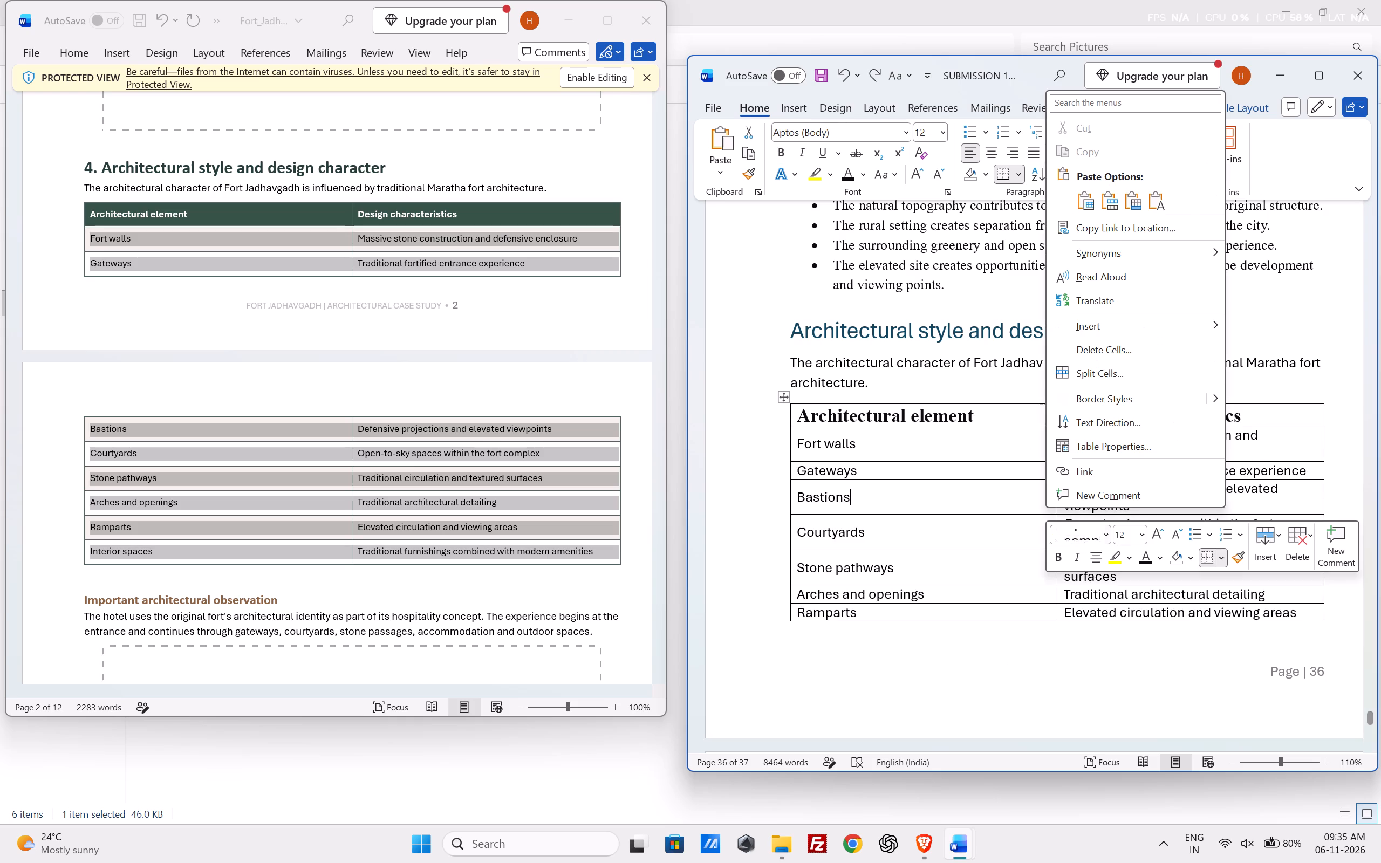
{"action": "left_click", "coordinate": [1249, 535]}
{"action": "left_click", "coordinate": [1270, 538]}
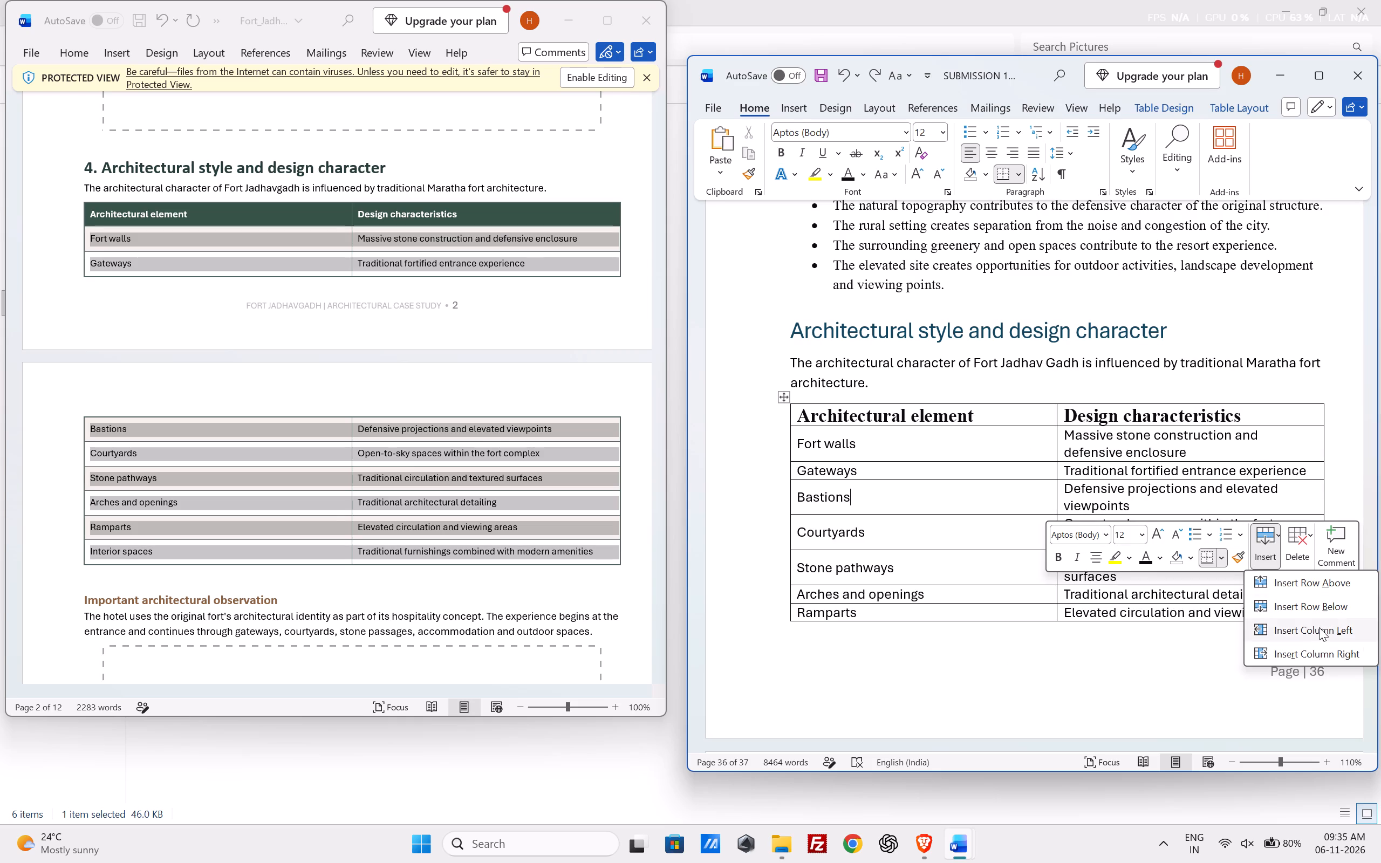
{"action": "left_click_drag", "start_coordinate": [1317, 628], "coordinate": [1307, 628]}
{"action": "left_click", "coordinate": [919, 666]}
Copy the Architectural element column's cells from the header to Arches and openings into the blank first column.
{"action": "left_click_drag", "start_coordinate": [1066, 627], "coordinate": [924, 541]}
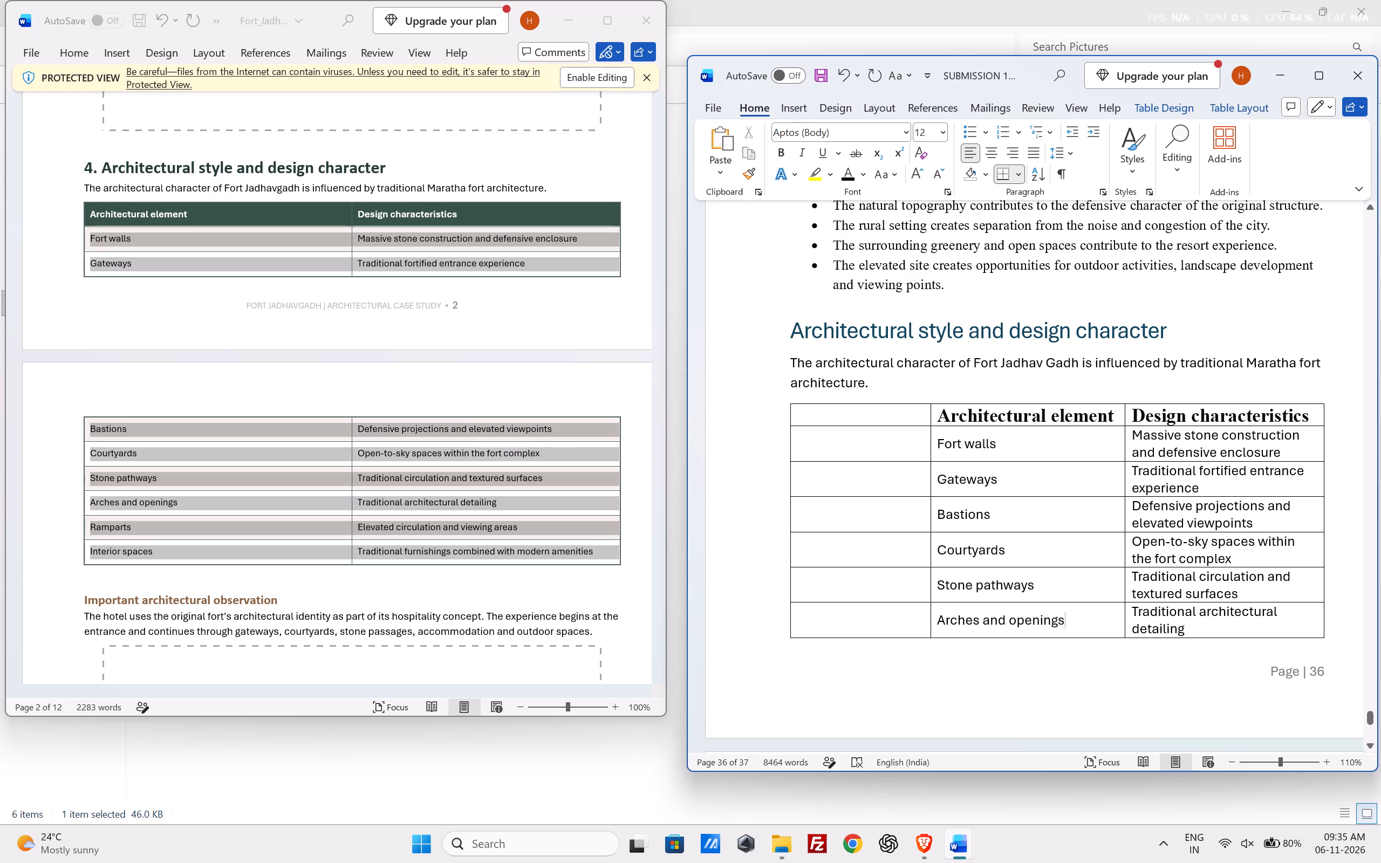
{"action": "left_click_drag", "start_coordinate": [924, 541], "coordinate": [956, 415]}
{"action": "key", "text": "ctrl+c"}
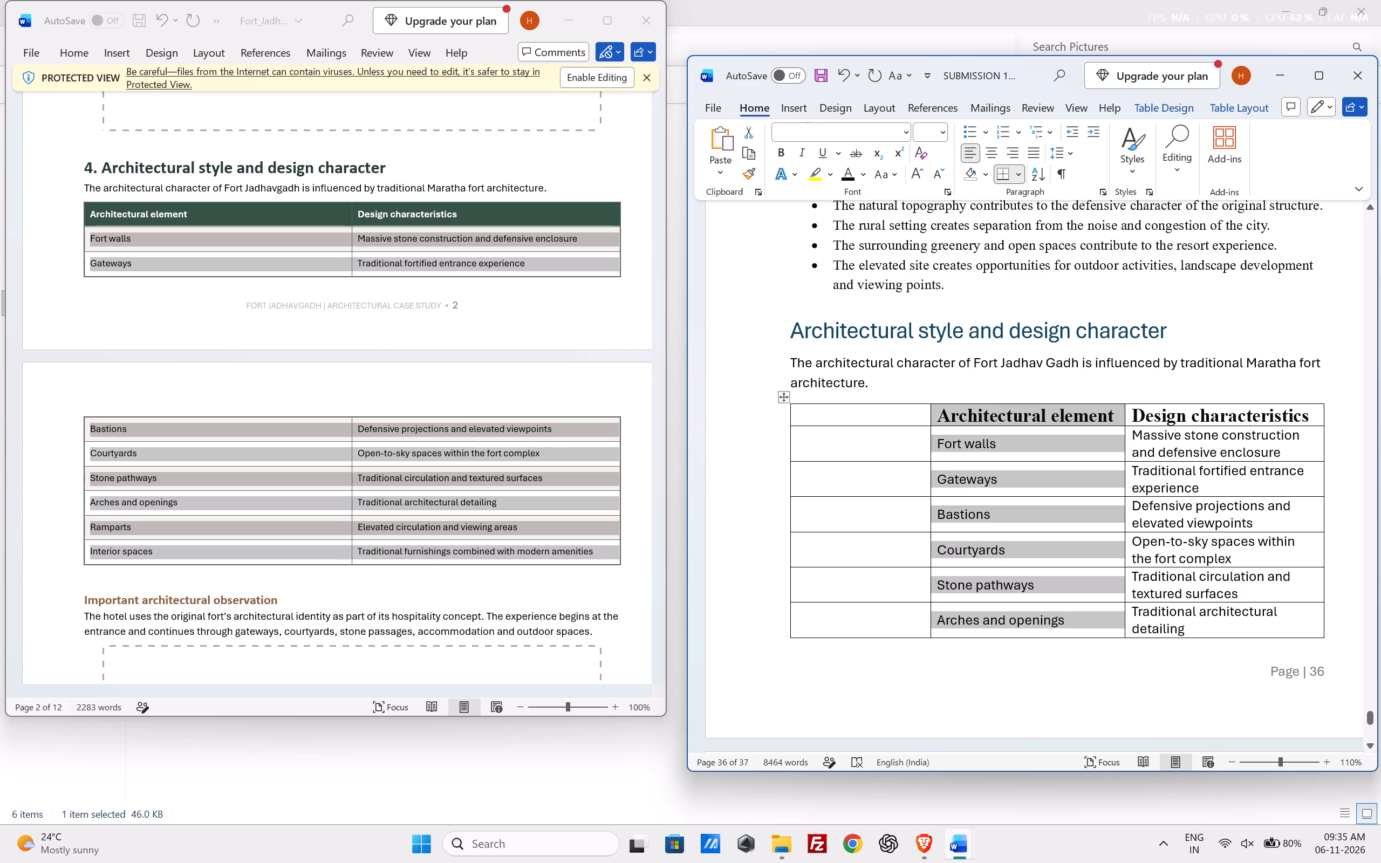
{"action": "left_click", "coordinate": [882, 617]}
{"action": "left_click_drag", "start_coordinate": [905, 629], "coordinate": [815, 419]}
{"action": "key", "text": "ctrl+v"}
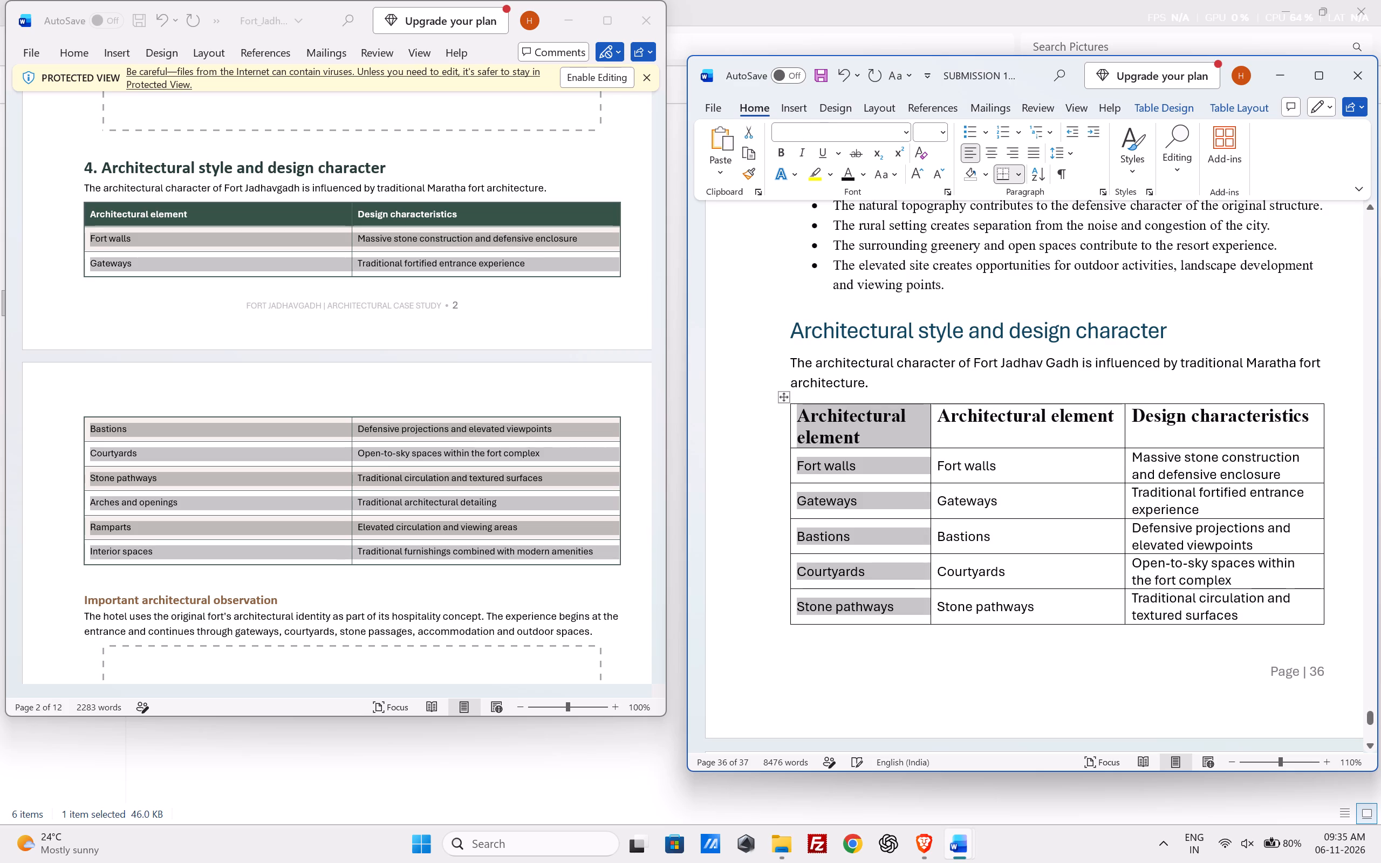
Clear the duplicated text from the middle column's cells, from the Architectural element header to Stone pathways, keeping the cells.
{"action": "left_click", "coordinate": [1067, 600]}
{"action": "left_click_drag", "start_coordinate": [1057, 608], "coordinate": [952, 414]}
{"action": "key", "text": "BackSpace"}
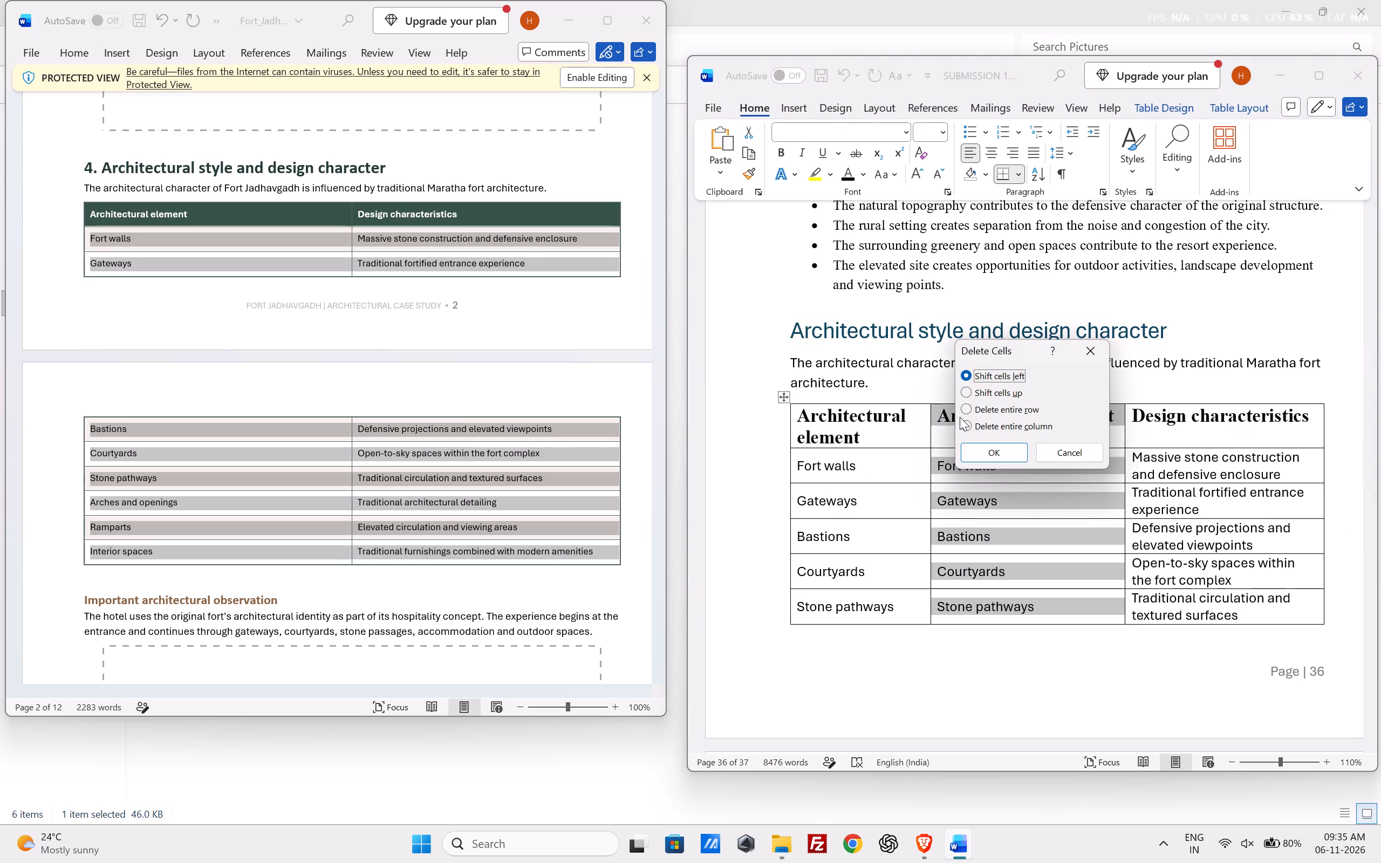
{"action": "left_click", "coordinate": [1103, 340]}
{"action": "key", "text": "Delete"}
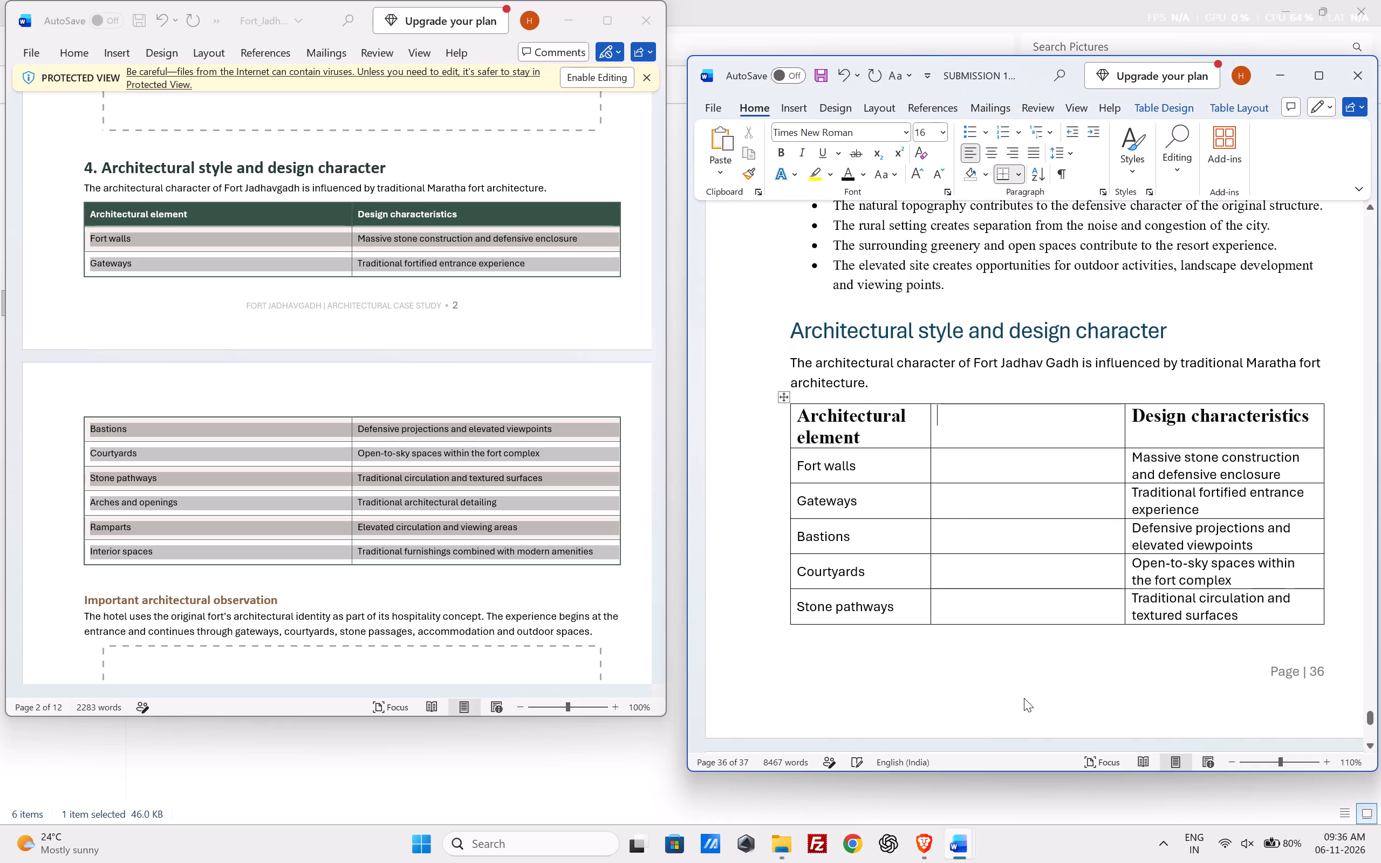
{"action": "left_click_drag", "start_coordinate": [1024, 698], "coordinate": [1018, 695]}
Widen the first column by moving its border with the empty middle column.
{"action": "left_click_drag", "start_coordinate": [930, 474], "coordinate": [958, 474]}
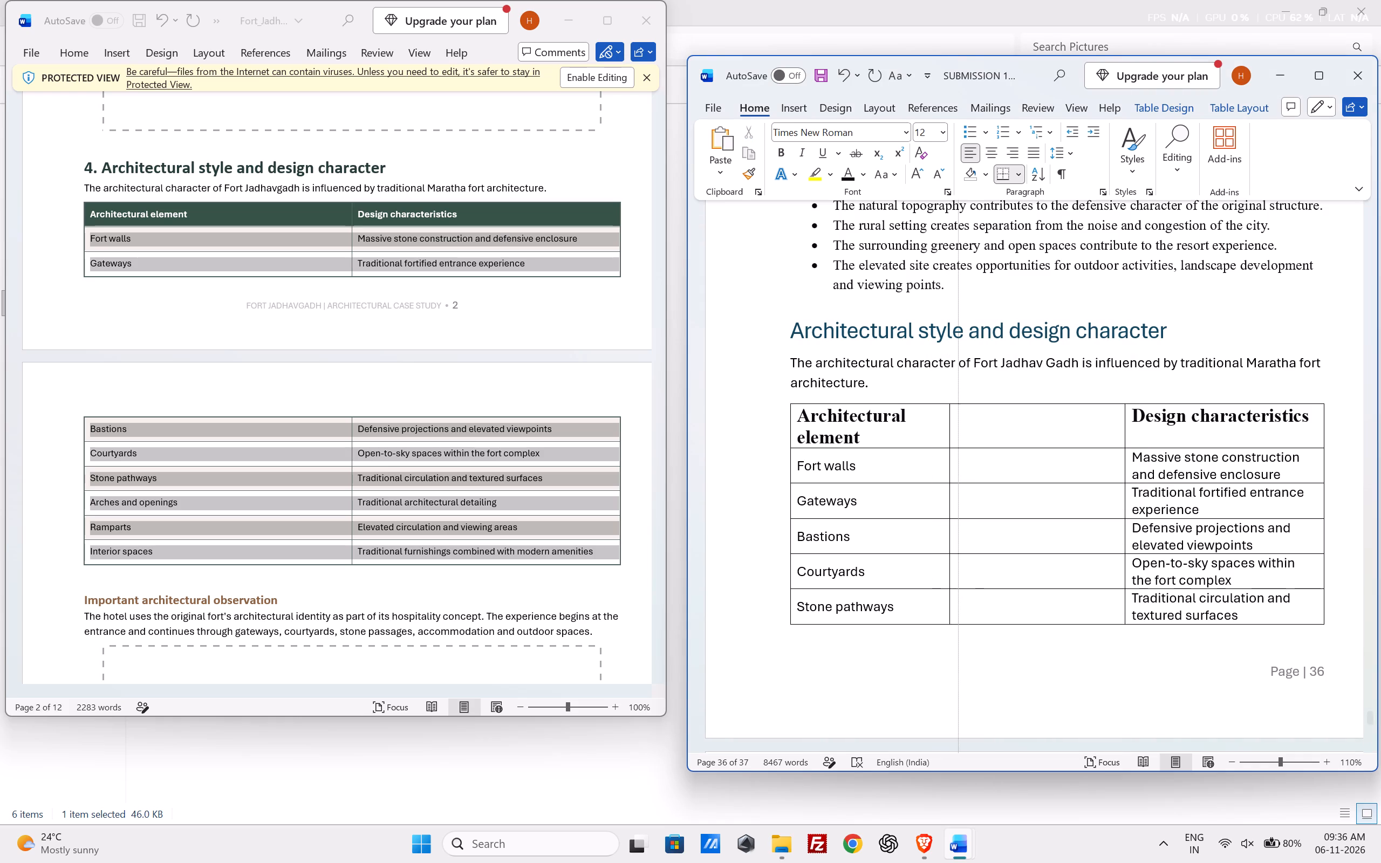
{"action": "left_click_drag", "start_coordinate": [958, 474], "coordinate": [972, 475]}
{"action": "left_click_drag", "start_coordinate": [899, 442], "coordinate": [807, 430]}
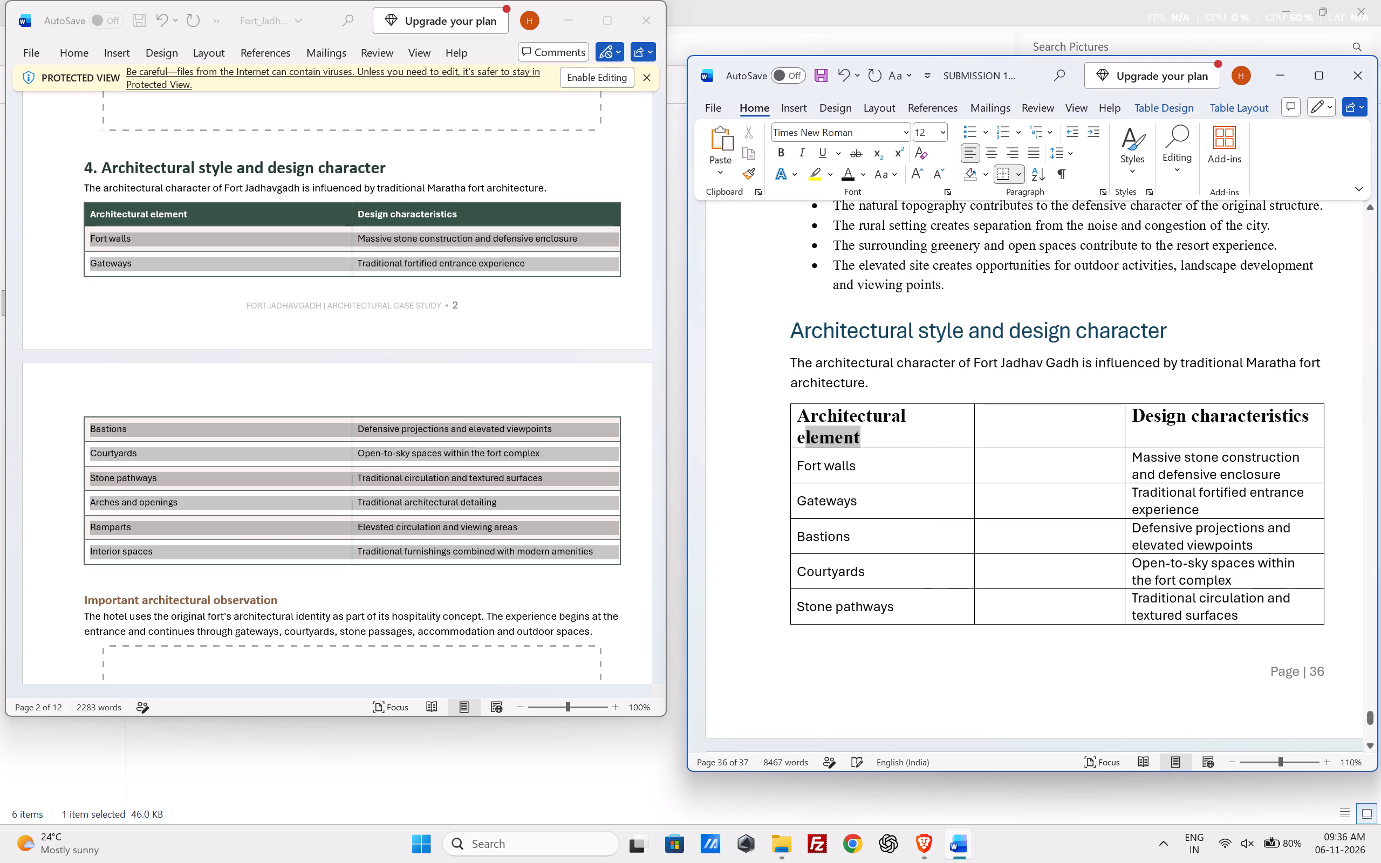
{"action": "left_click_drag", "start_coordinate": [807, 430], "coordinate": [811, 429]}
{"action": "left_click", "coordinate": [944, 682]}
{"action": "left_click_drag", "start_coordinate": [976, 528], "coordinate": [1012, 527]}
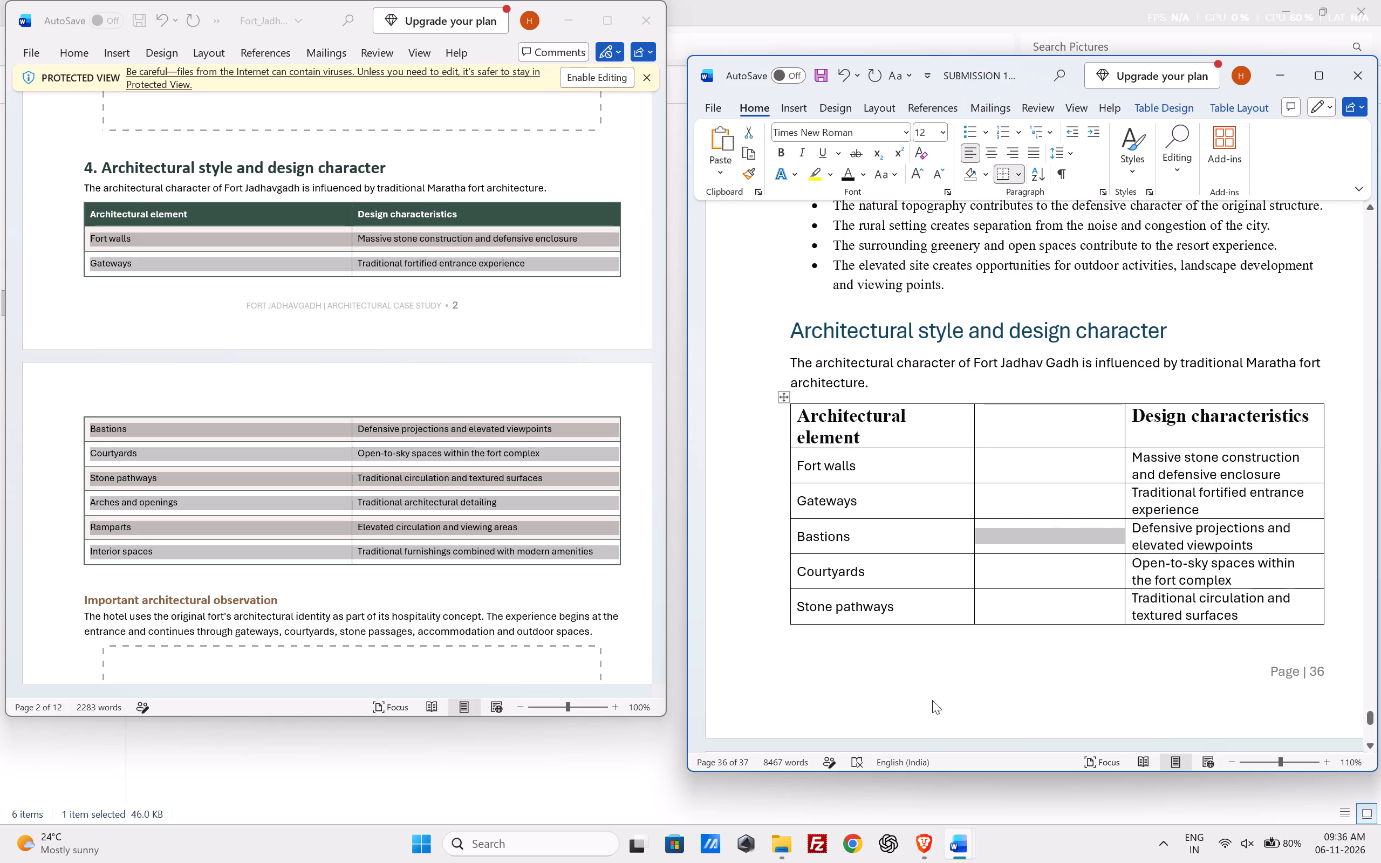
{"action": "left_click", "coordinate": [932, 700]}
Change the first column's text from the Architectural element header to Stone pathways to Capitalize Each Word.
{"action": "left_click_drag", "start_coordinate": [908, 604], "coordinate": [787, 421]}
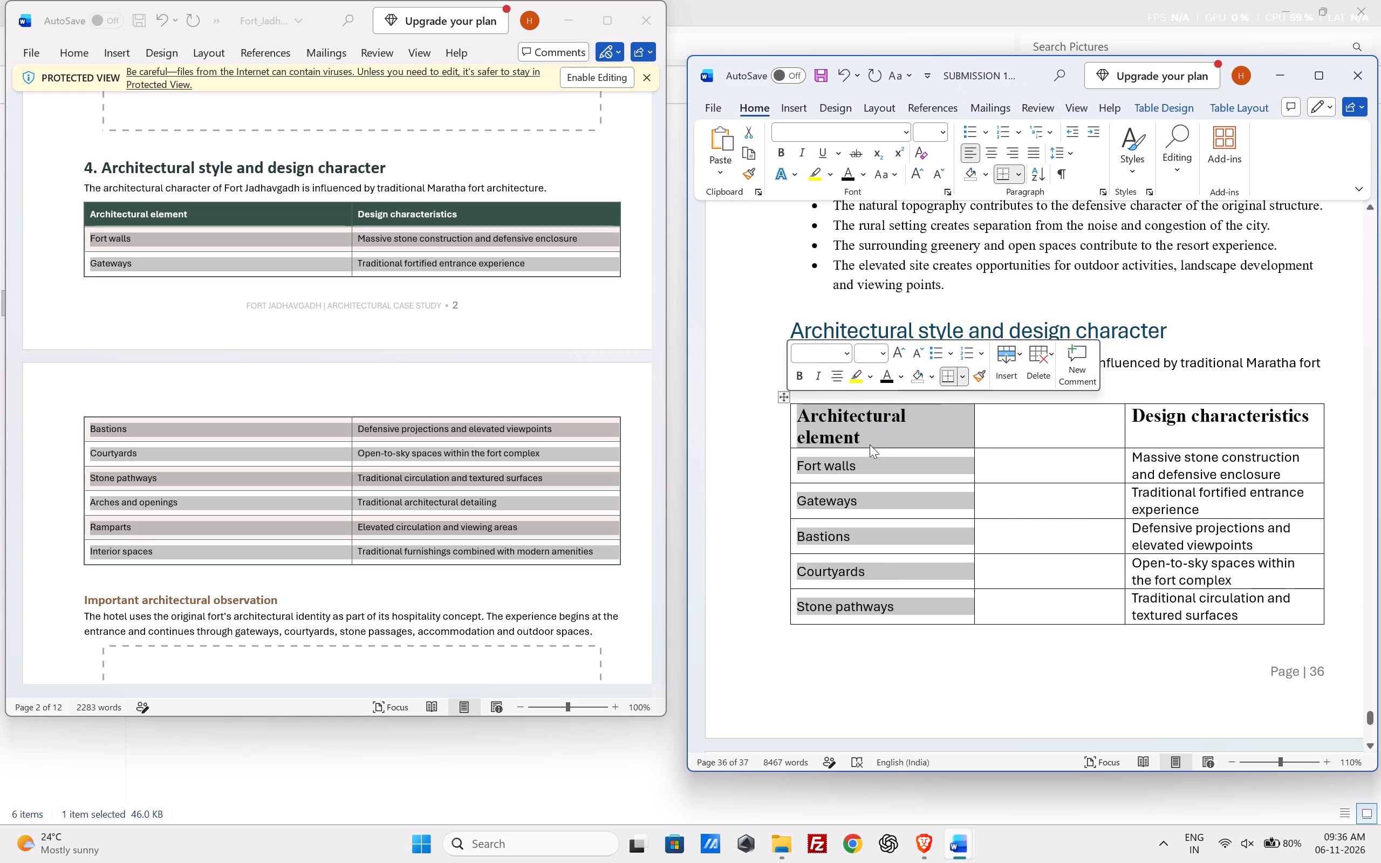
{"action": "left_click", "coordinate": [893, 124]}
{"action": "left_click", "coordinate": [881, 183]}
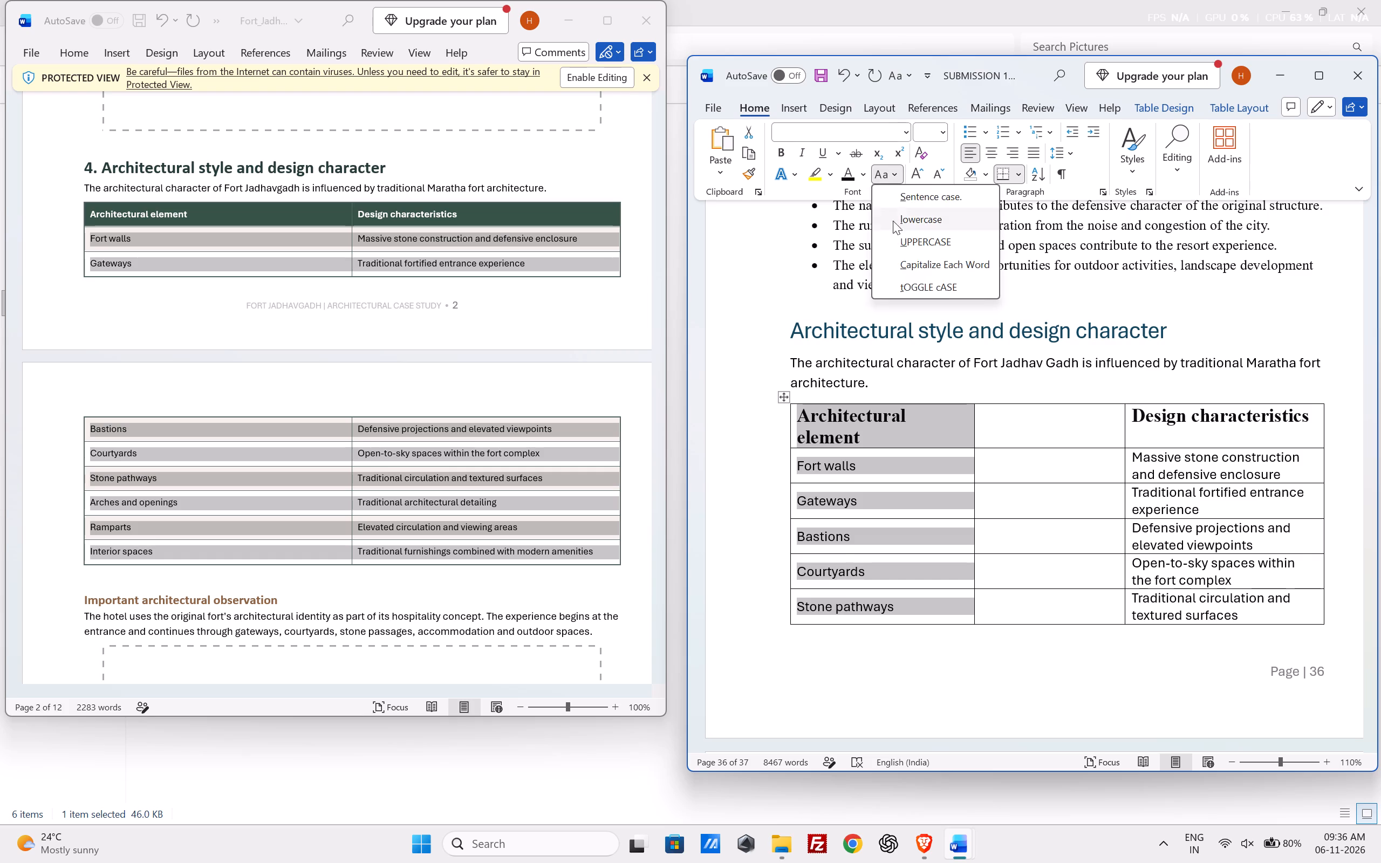
{"action": "left_click", "coordinate": [905, 264]}
{"action": "left_click", "coordinate": [930, 665]}
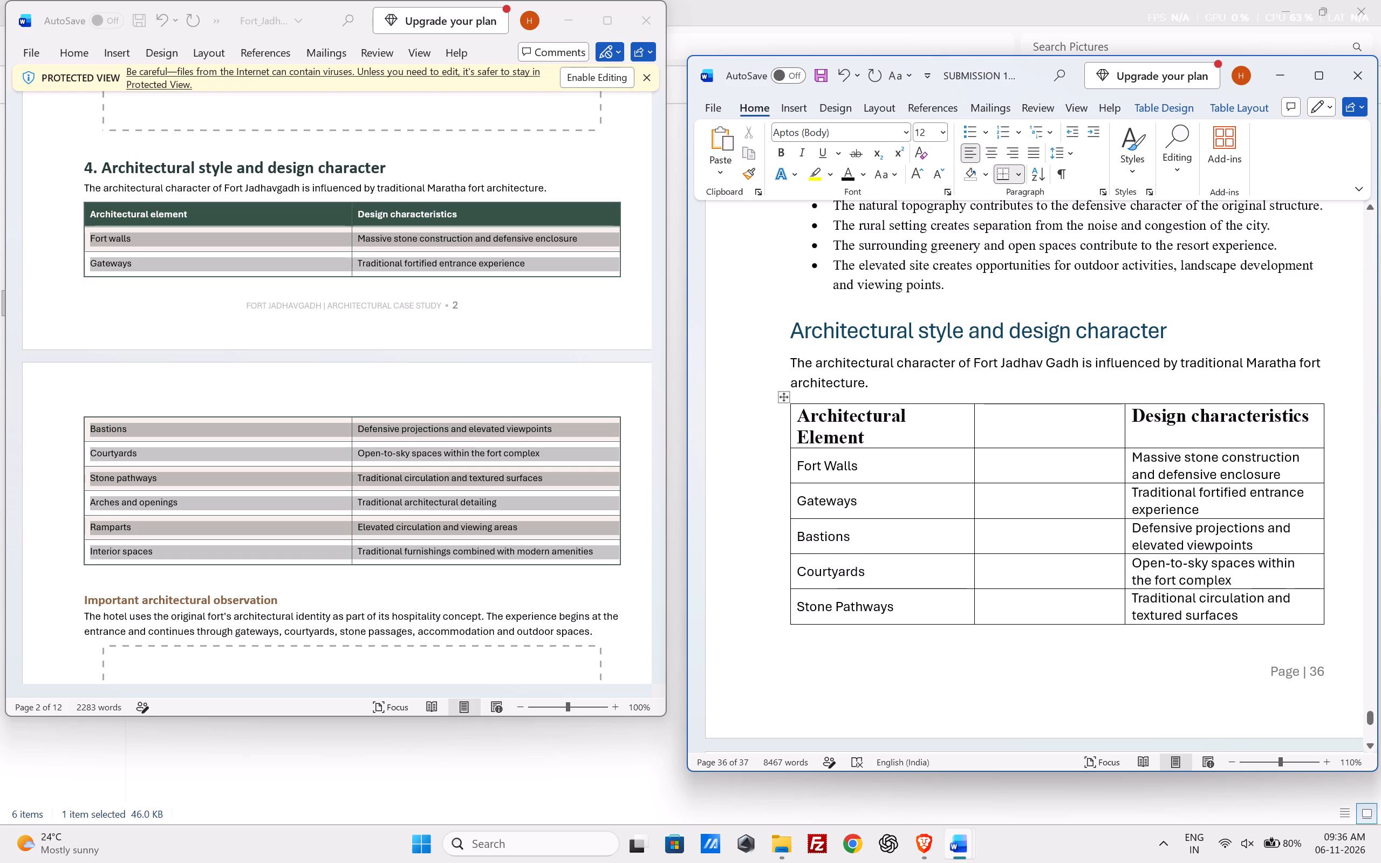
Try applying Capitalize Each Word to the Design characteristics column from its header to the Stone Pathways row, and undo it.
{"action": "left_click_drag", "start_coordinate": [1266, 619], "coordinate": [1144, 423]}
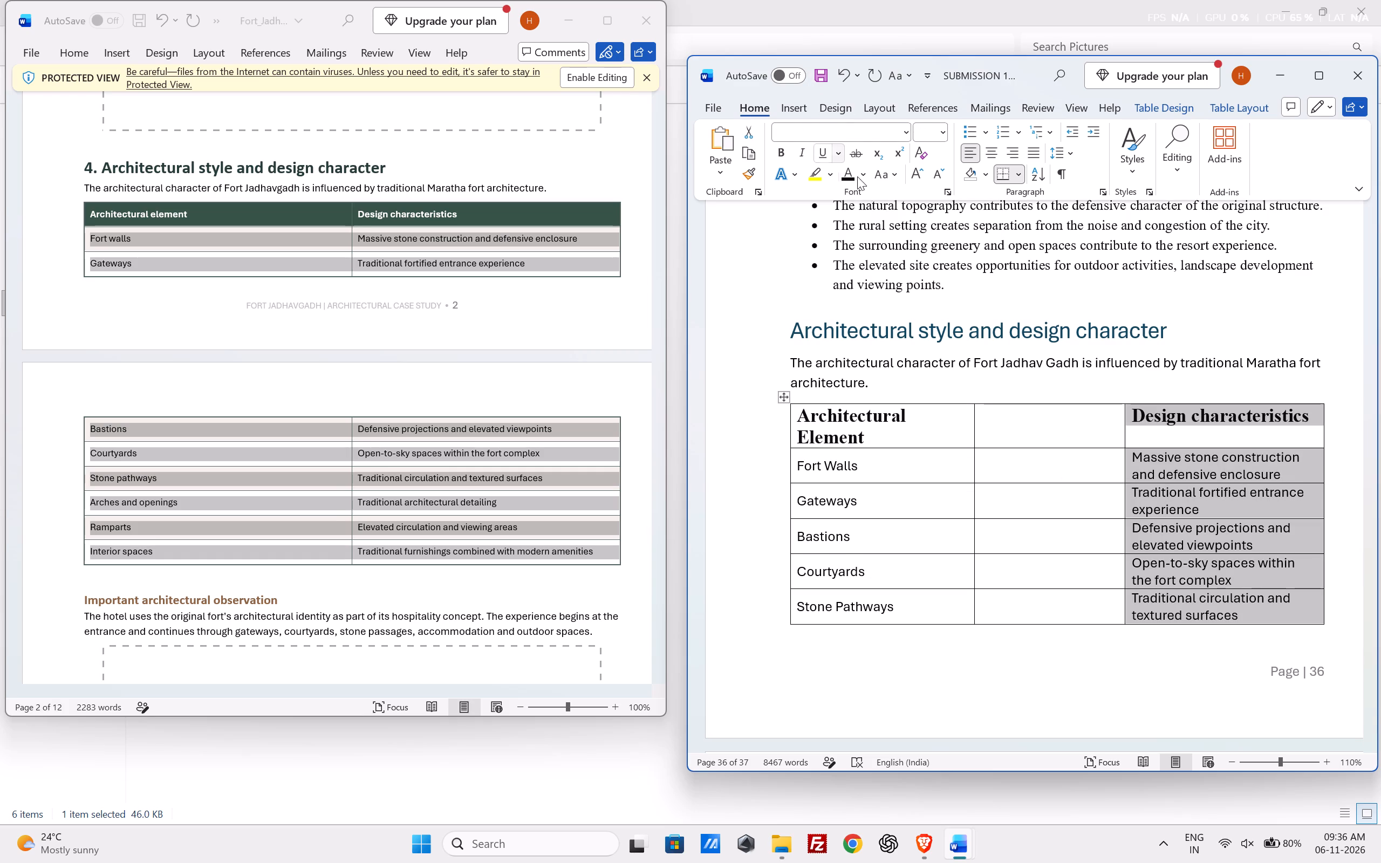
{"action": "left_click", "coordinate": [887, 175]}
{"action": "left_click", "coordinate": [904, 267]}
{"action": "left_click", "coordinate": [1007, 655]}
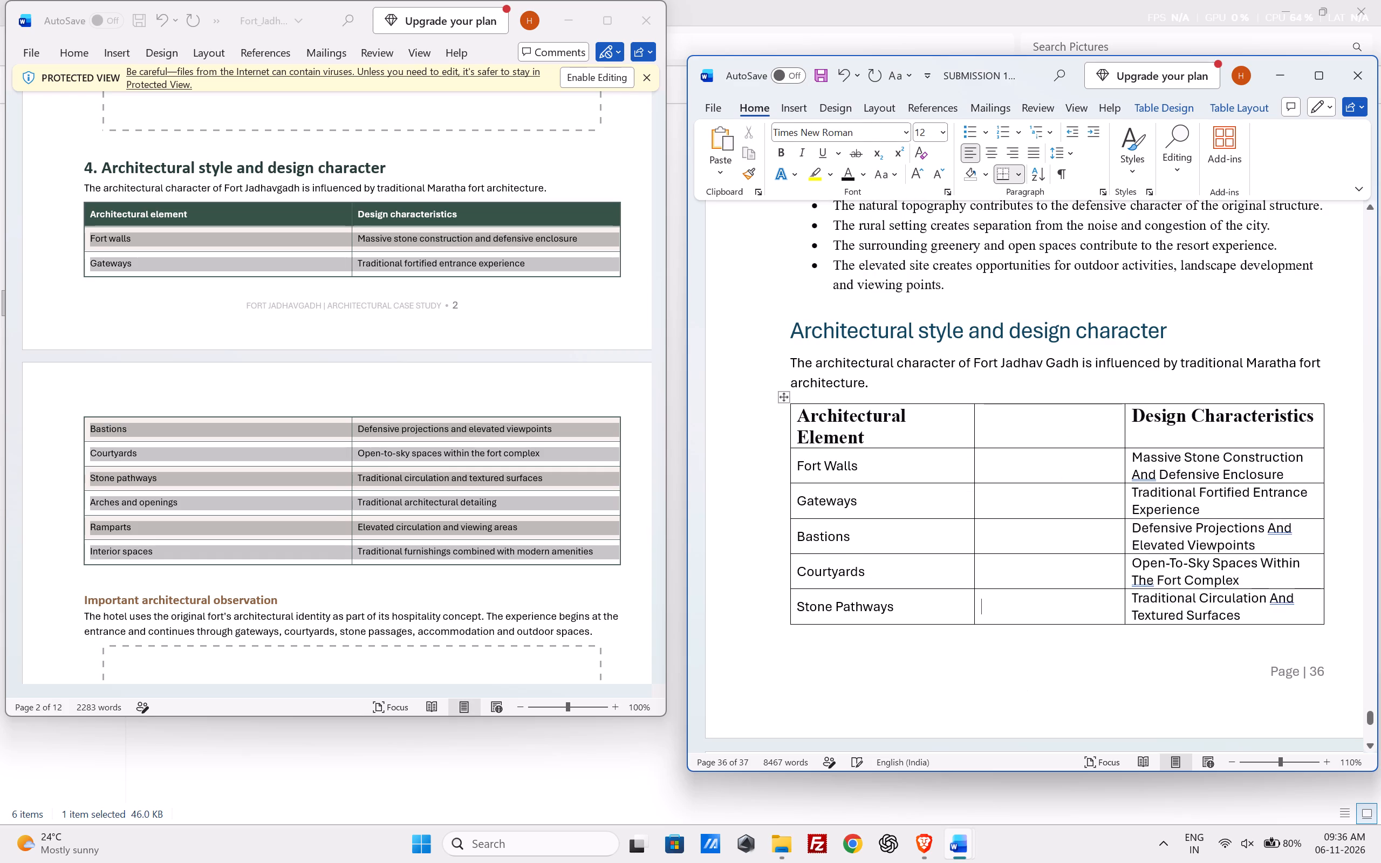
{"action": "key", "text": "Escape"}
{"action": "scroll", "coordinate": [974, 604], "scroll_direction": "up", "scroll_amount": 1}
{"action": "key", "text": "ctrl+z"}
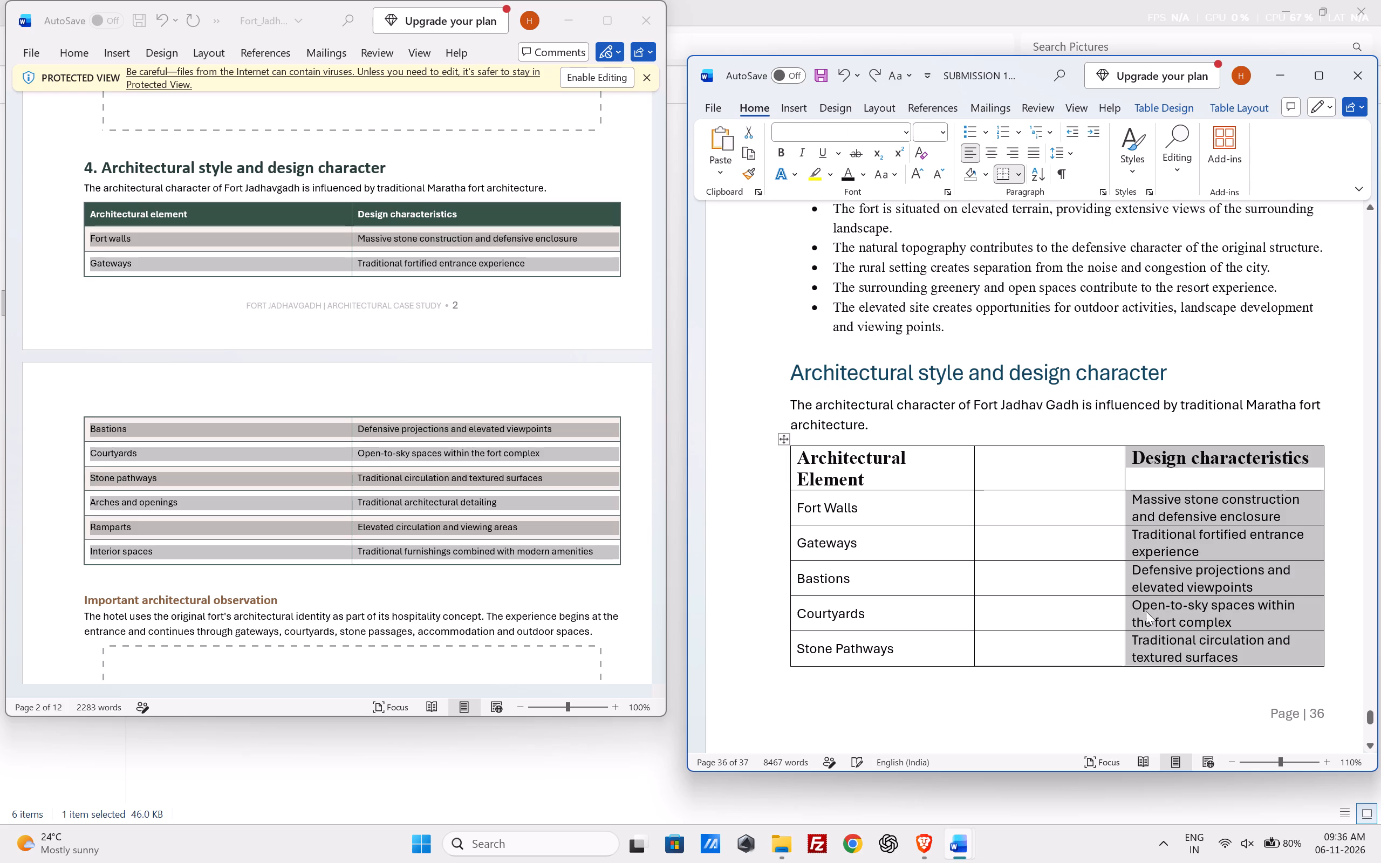
Change only the Design characteristics header text to Capitalize Each Word.
{"action": "left_click", "coordinate": [1213, 472]}
{"action": "left_click_drag", "start_coordinate": [1308, 456], "coordinate": [1130, 459]}
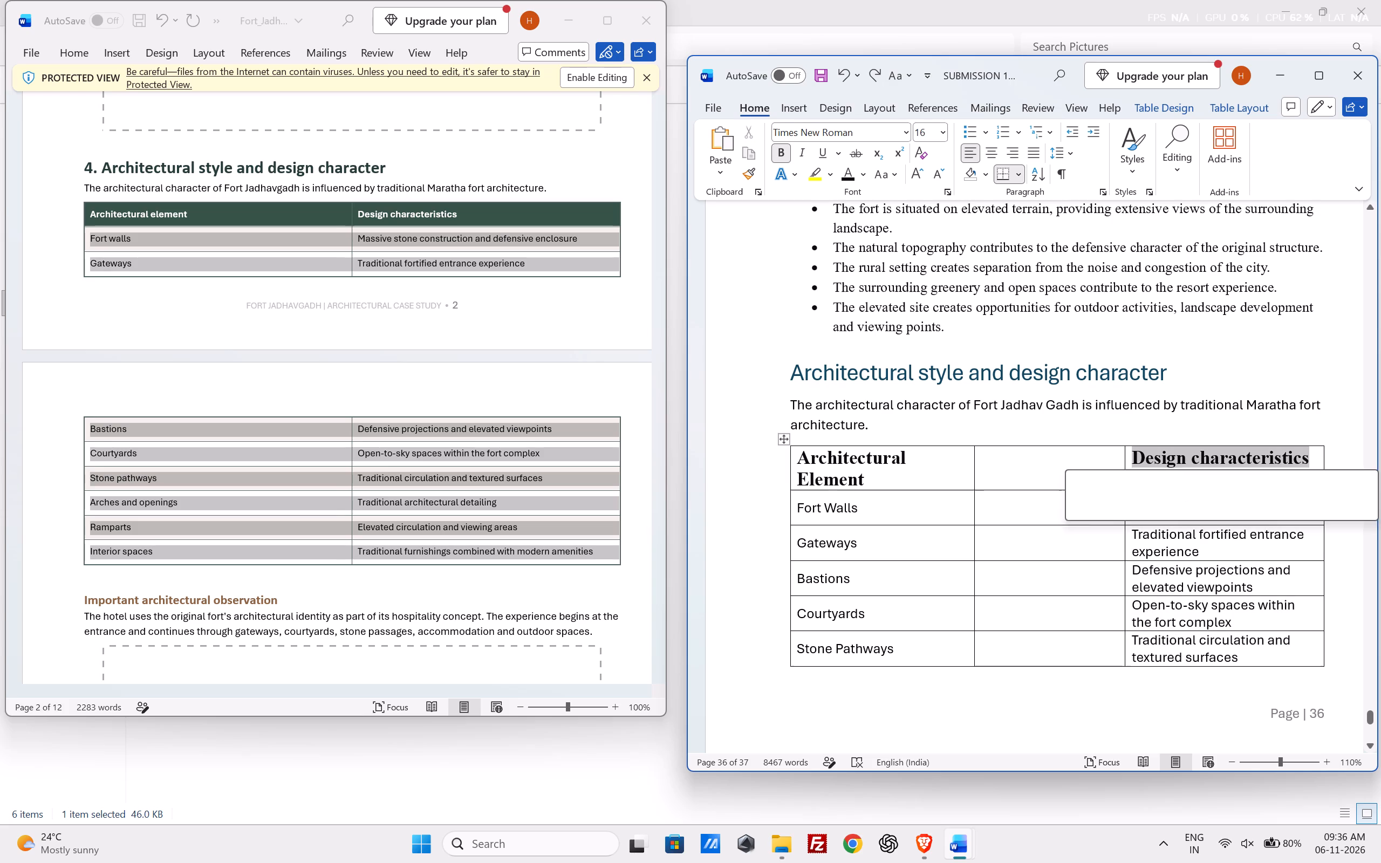
{"action": "left_click", "coordinate": [878, 179]}
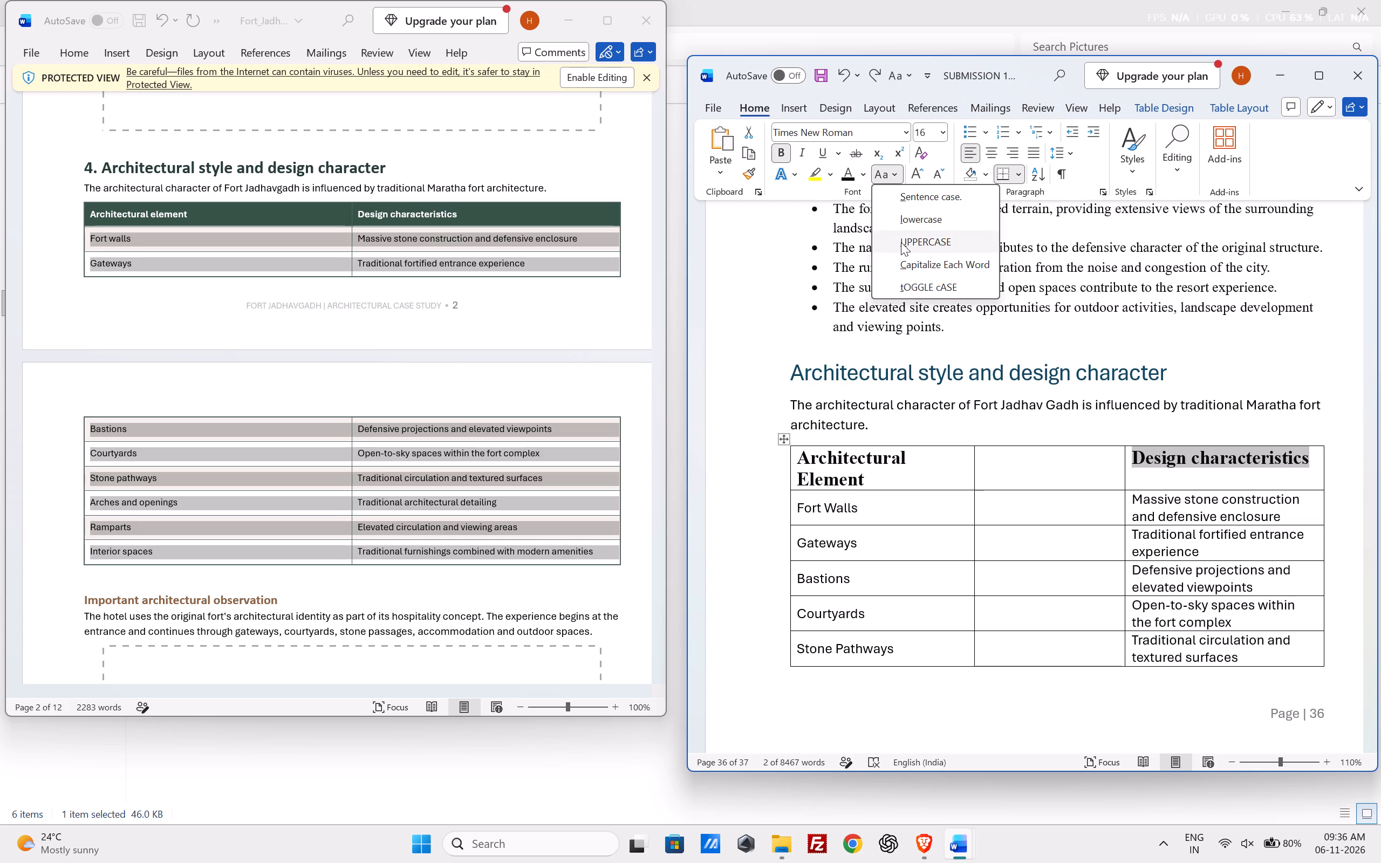
{"action": "left_click", "coordinate": [911, 266]}
{"action": "scroll", "coordinate": [930, 371], "scroll_direction": "down", "scroll_amount": 3}
{"action": "left_click", "coordinate": [987, 626]}
Copy the Ramparts and Interior spaces cells from the middle column into the empty first-column cells of the same rows.
{"action": "scroll", "coordinate": [952, 537], "scroll_direction": "down", "scroll_amount": 2}
{"action": "scroll", "coordinate": [952, 537], "scroll_direction": "up", "scroll_amount": 4}
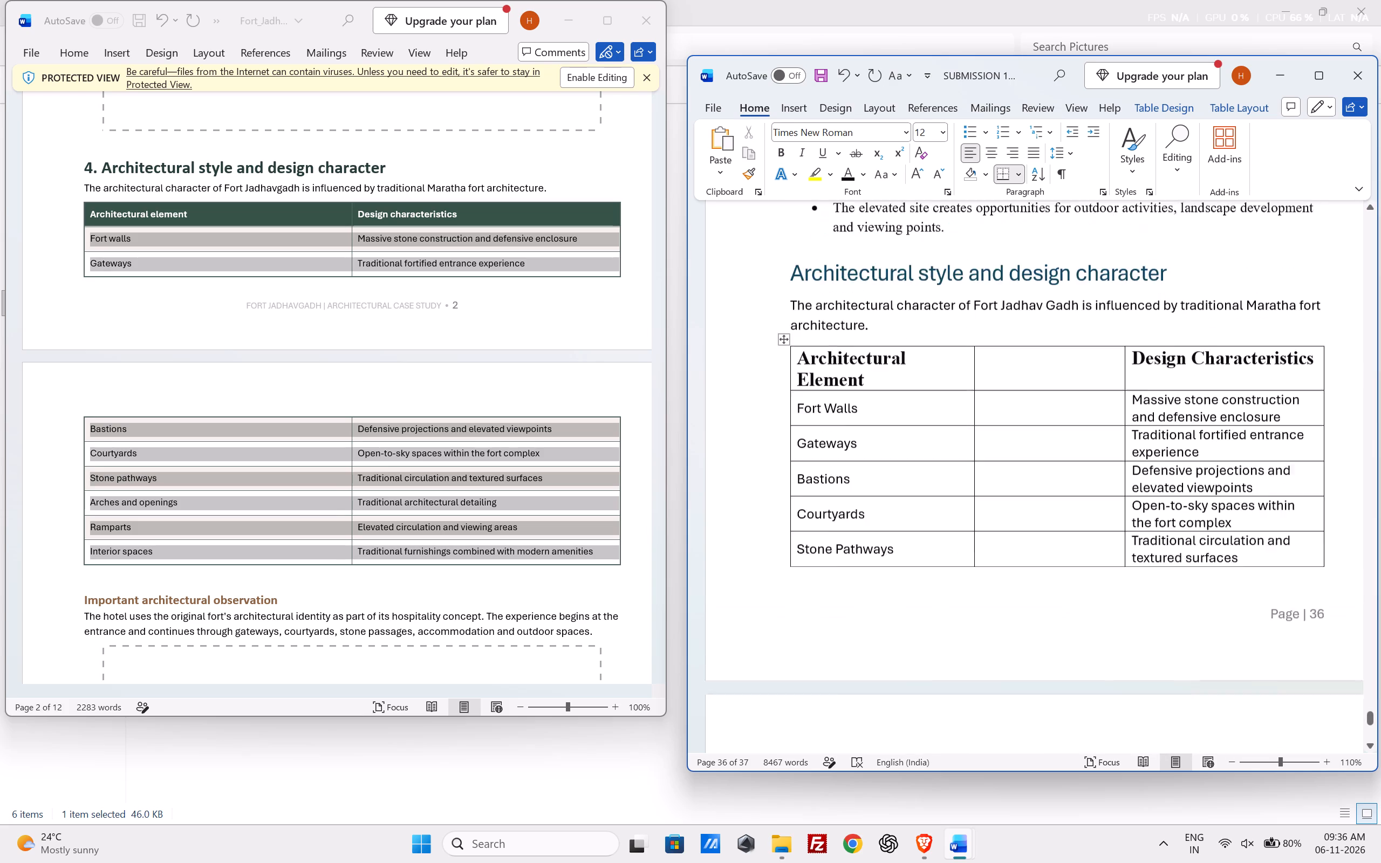
{"action": "scroll", "coordinate": [952, 537], "scroll_direction": "up", "scroll_amount": 7}
{"action": "scroll", "coordinate": [950, 541], "scroll_direction": "down", "scroll_amount": 12}
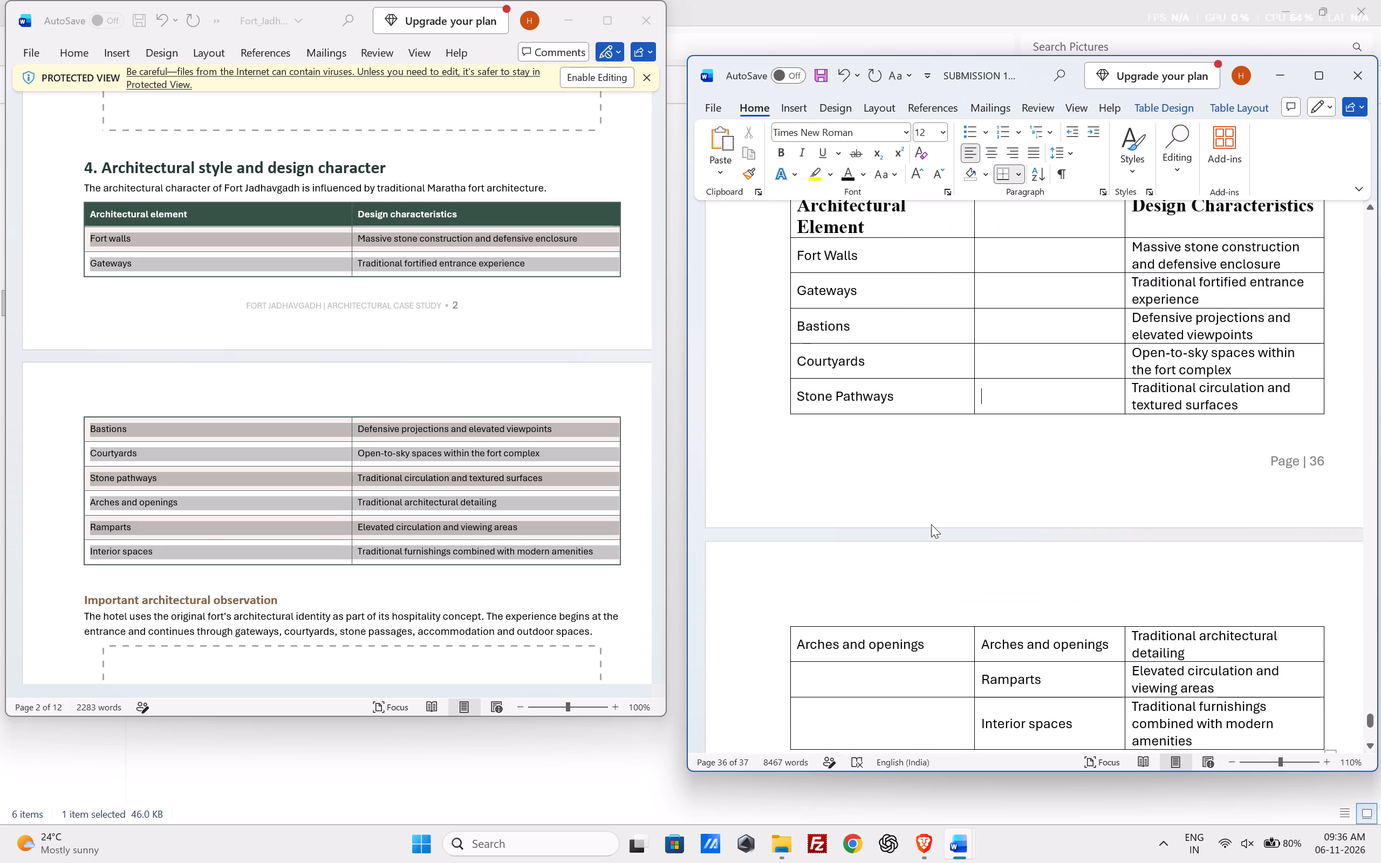
{"action": "scroll", "coordinate": [899, 515], "scroll_direction": "down", "scroll_amount": 4}
{"action": "scroll", "coordinate": [891, 496], "scroll_direction": "up", "scroll_amount": 3}
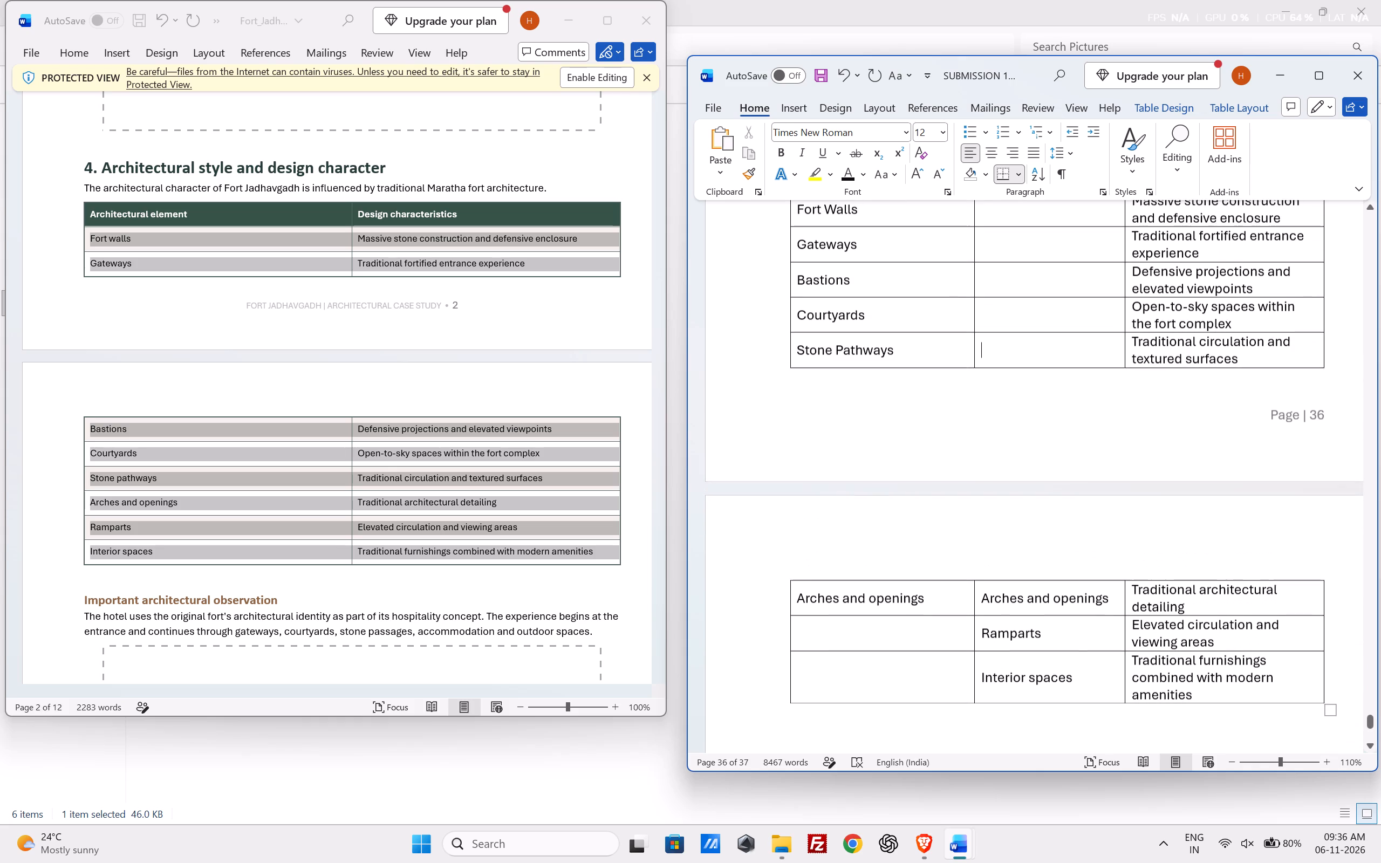
{"action": "scroll", "coordinate": [892, 496], "scroll_direction": "down", "scroll_amount": 1}
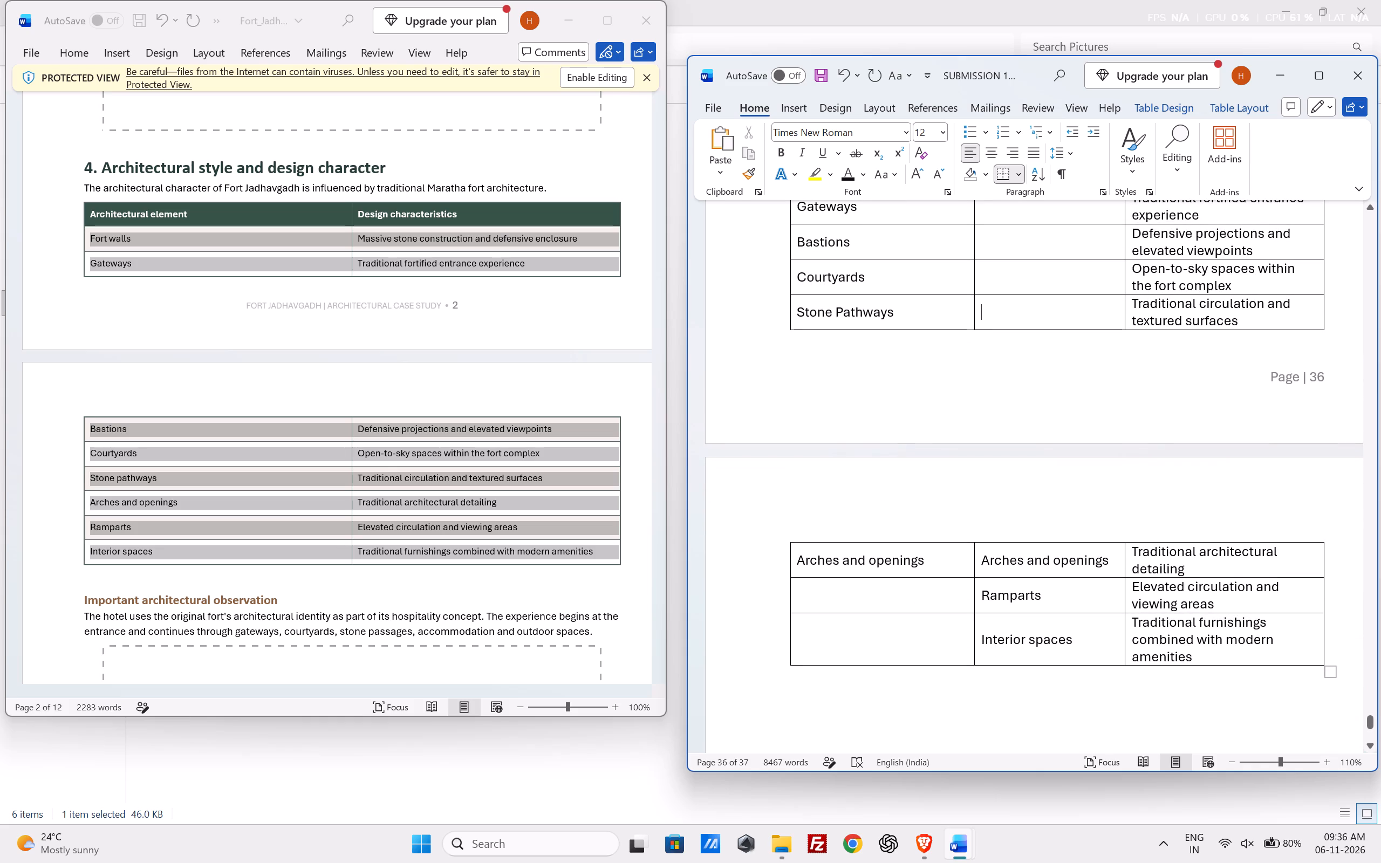
{"action": "left_click_drag", "start_coordinate": [1076, 647], "coordinate": [986, 586]}
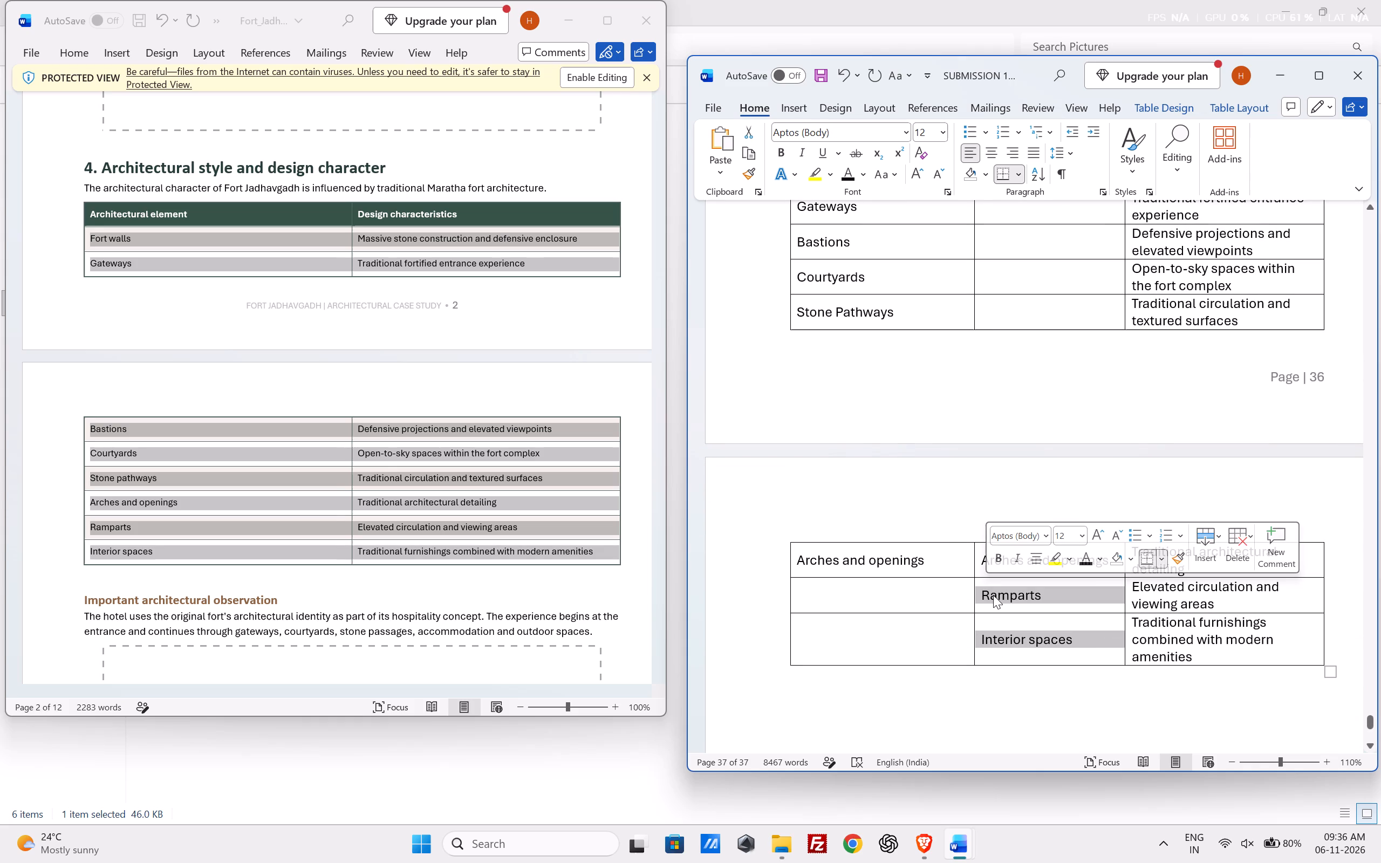
{"action": "key", "text": "ctrl+c"}
{"action": "left_click", "coordinate": [923, 660]}
{"action": "left_click_drag", "start_coordinate": [938, 654], "coordinate": [832, 601]}
{"action": "key", "text": "ctrl+v"}
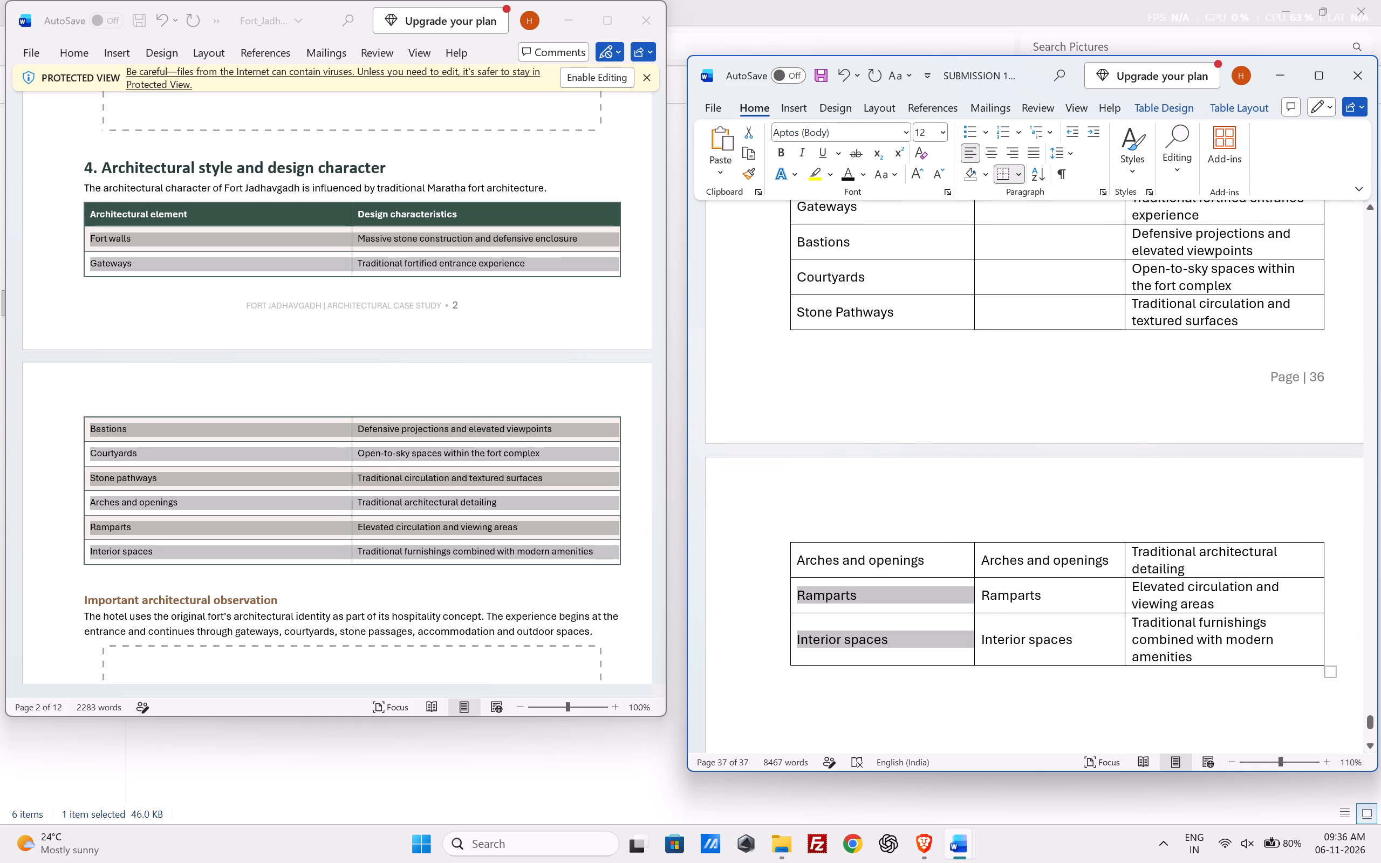
Clear the duplicated Arches and openings, Ramparts and Interior spaces text from the middle column, keeping the cells.
{"action": "left_click", "coordinate": [1040, 668]}
{"action": "left_click_drag", "start_coordinate": [1109, 649], "coordinate": [981, 565]}
{"action": "key", "text": "BackSpace"}
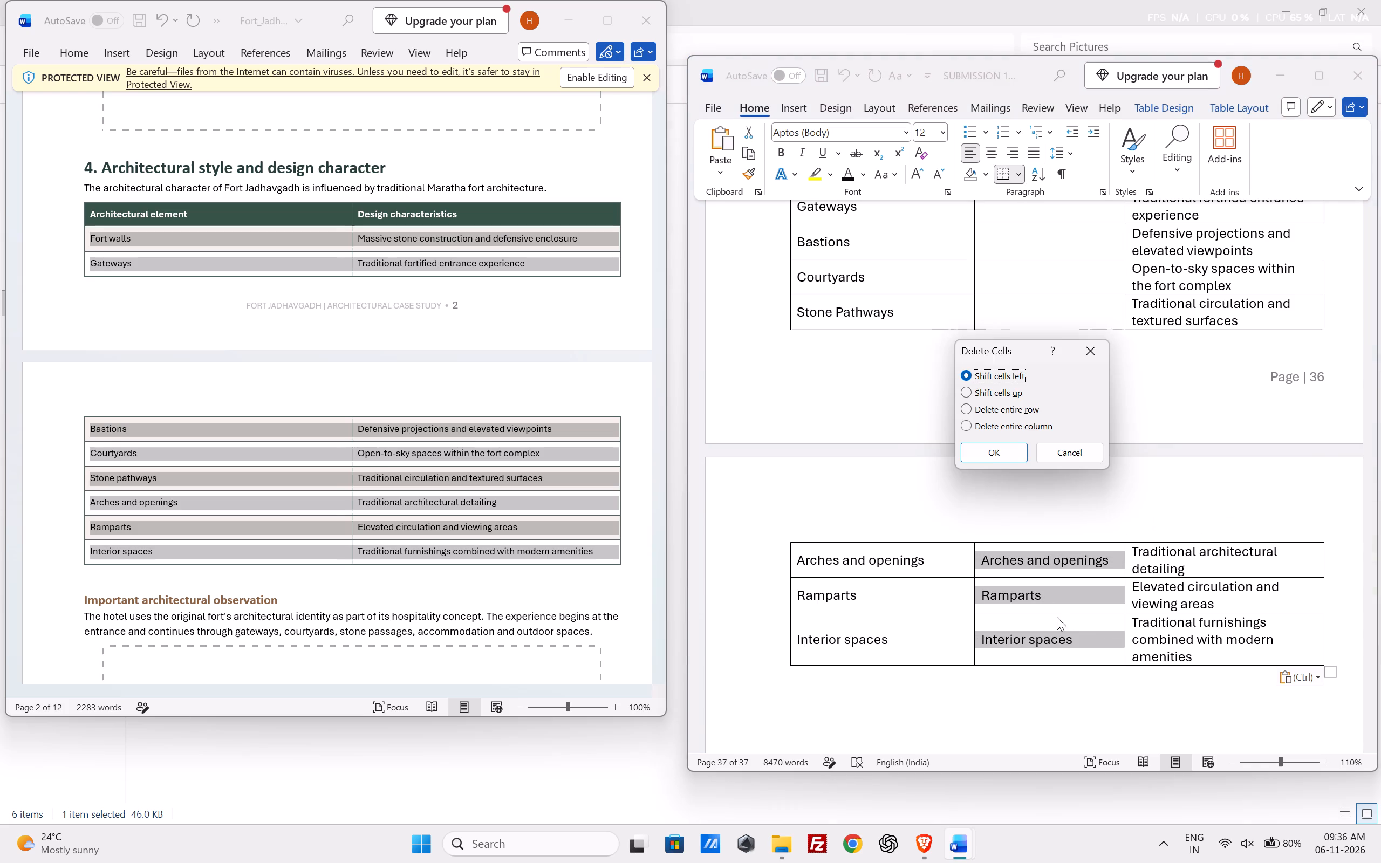
{"action": "left_click", "coordinate": [1082, 360]}
{"action": "key", "text": "Delete"}
{"action": "left_click", "coordinate": [1031, 483]}
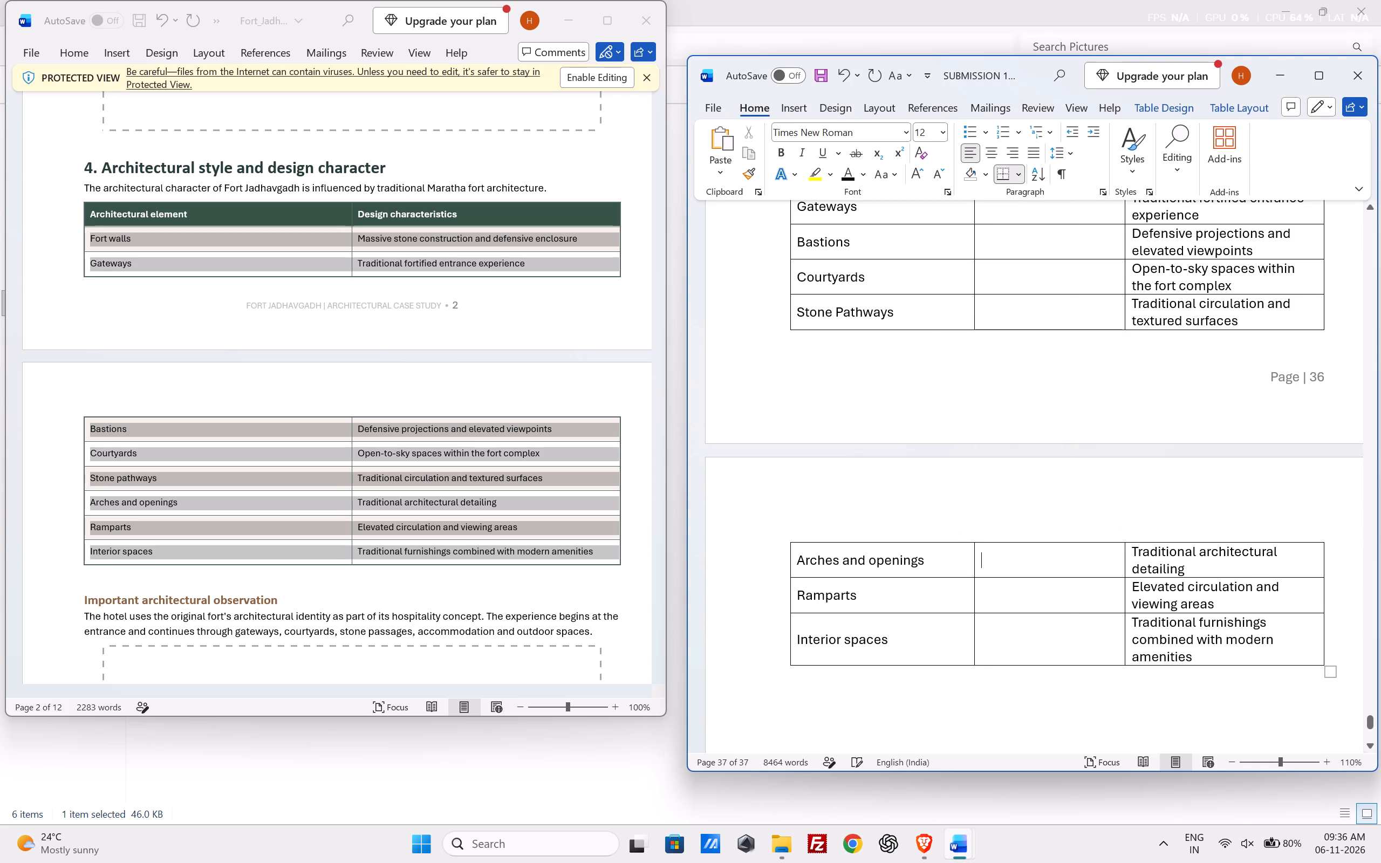
Copy the heading "Planning and spatial organisation" from section 5 of the Fort Jadhavgadh document to below the architectural style table in SUBMISSION 1.
{"action": "scroll", "coordinate": [1032, 480], "scroll_direction": "up", "scroll_amount": 1}
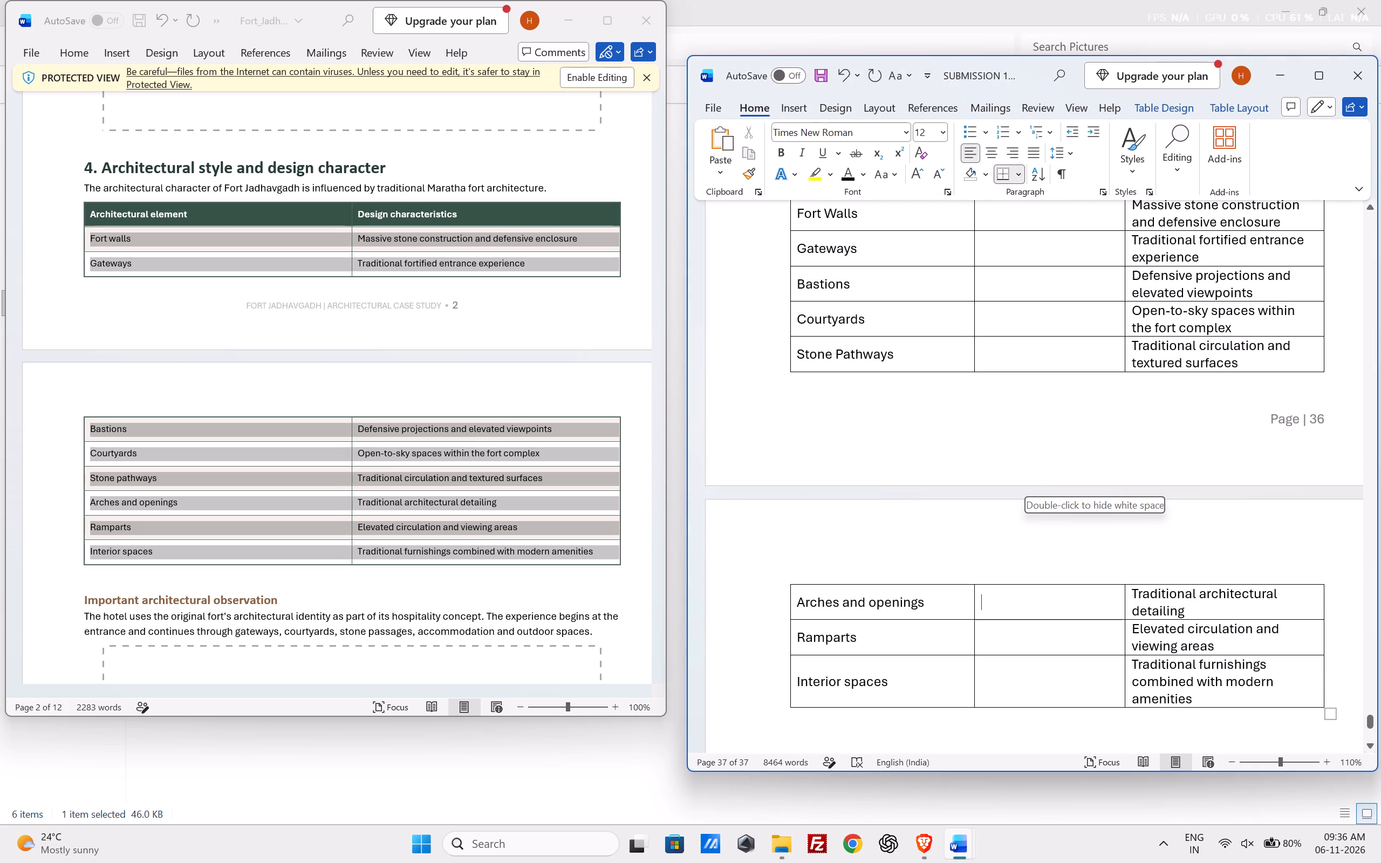
{"action": "scroll", "coordinate": [1034, 483], "scroll_direction": "down", "scroll_amount": 8}
{"action": "scroll", "coordinate": [545, 537], "scroll_direction": "down", "scroll_amount": 8}
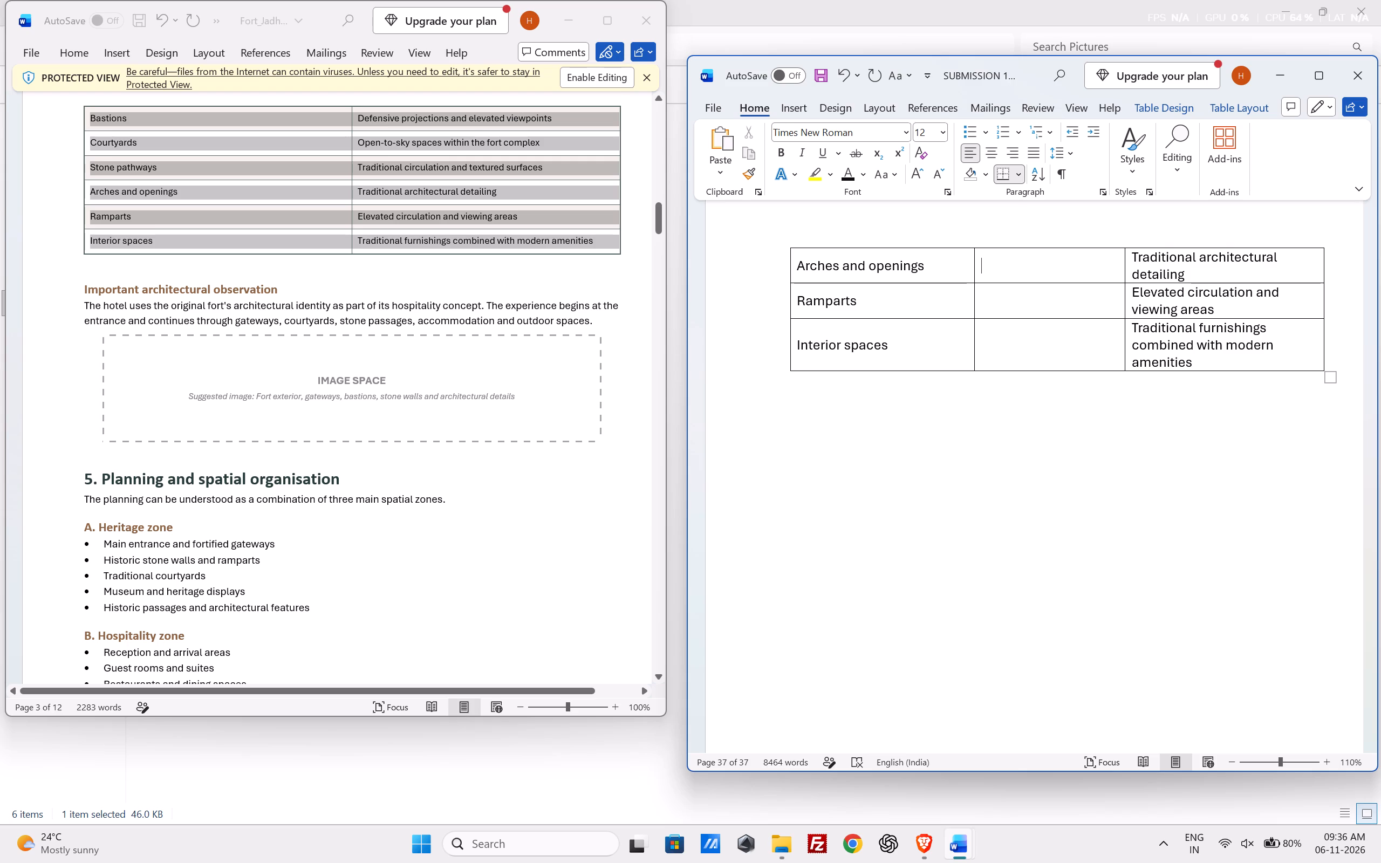
{"action": "scroll", "coordinate": [375, 308], "scroll_direction": "down", "scroll_amount": 6}
{"action": "left_click_drag", "start_coordinate": [104, 243], "coordinate": [108, 243]}
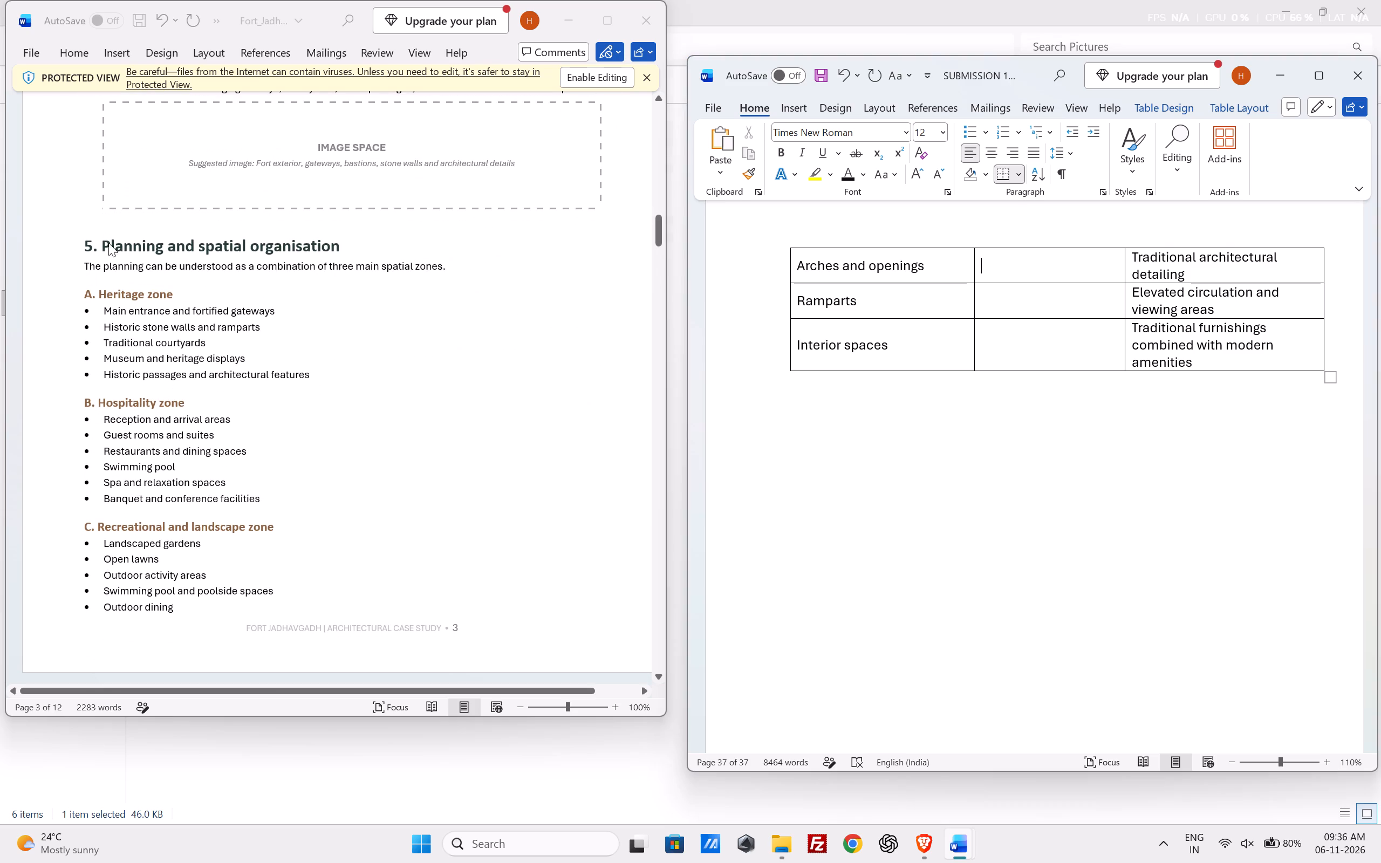
{"action": "left_click_drag", "start_coordinate": [108, 243], "coordinate": [336, 235]}
{"action": "key", "text": "ctrl+c"}
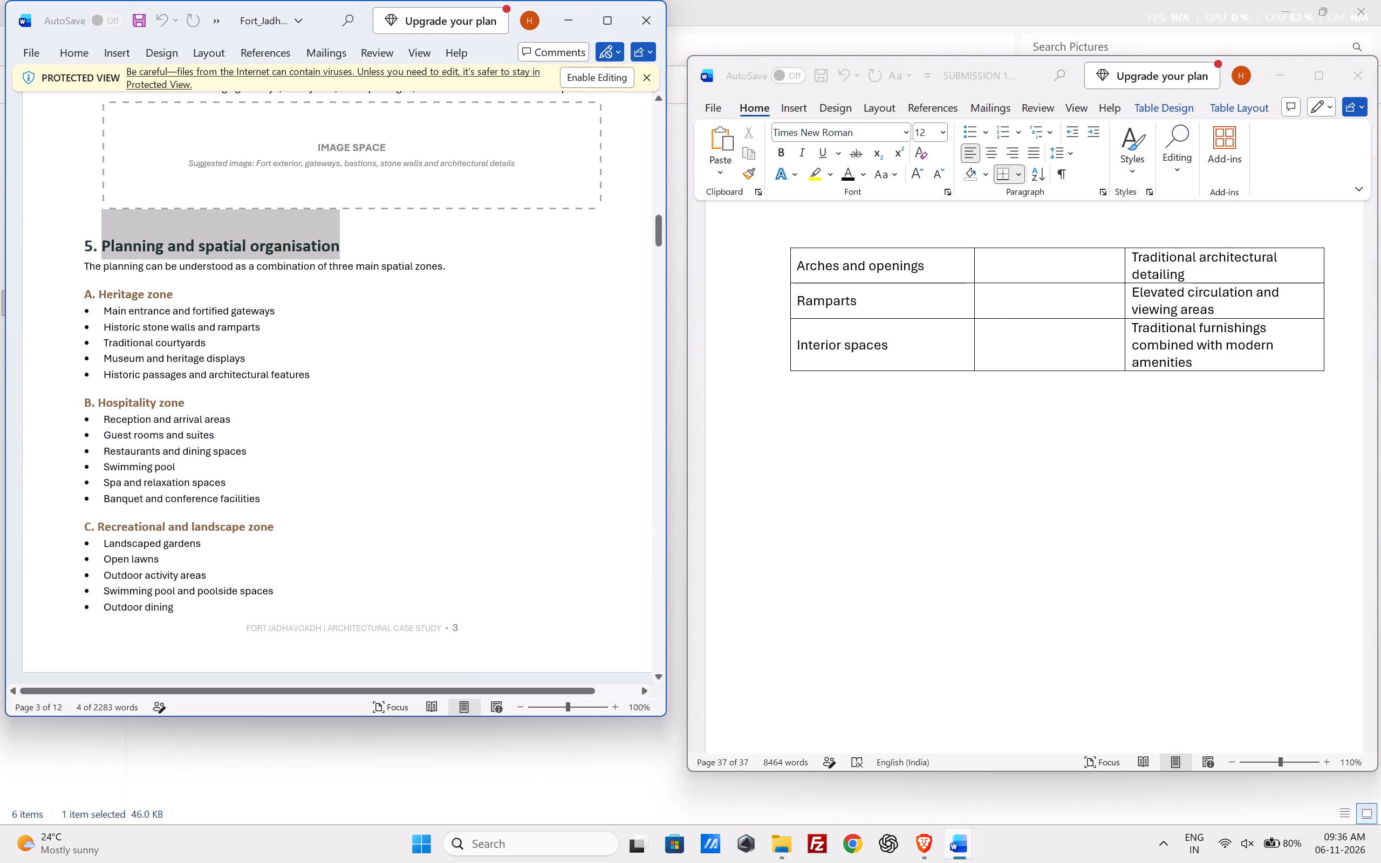
{"action": "left_click", "coordinate": [824, 412]}
{"action": "left_click", "coordinate": [803, 403]}
{"action": "left_click", "coordinate": [804, 423]}
{"action": "key", "text": "Return"}
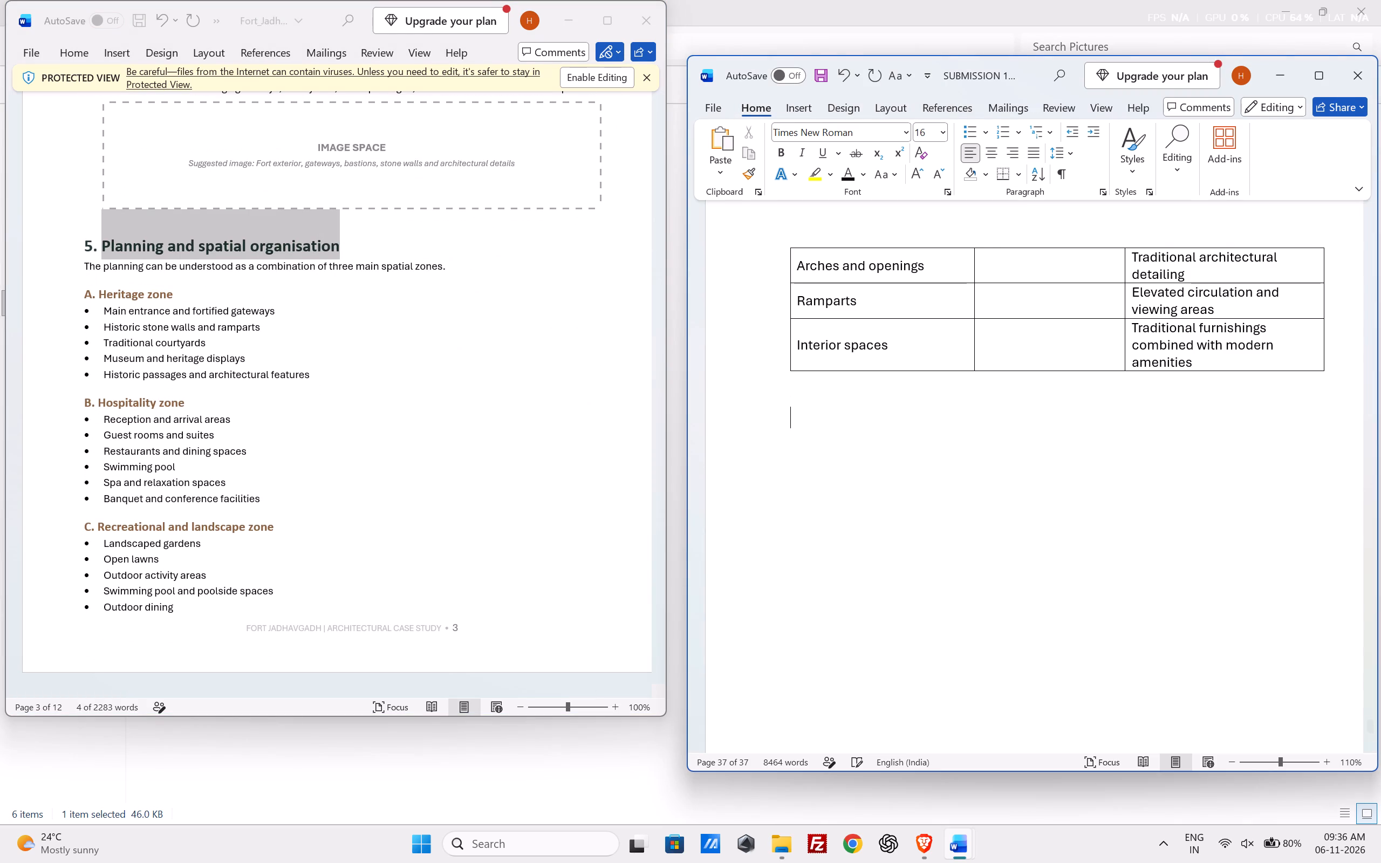
{"action": "key", "text": "ctrl+v"}
Copy the Heritage, Hospitality, and Recreational and landscape zone headings with their lists from the Fort Jadhavgadh document to below the Planning and spatial organisation heading.
{"action": "scroll", "coordinate": [829, 449], "scroll_direction": "down", "scroll_amount": 3}
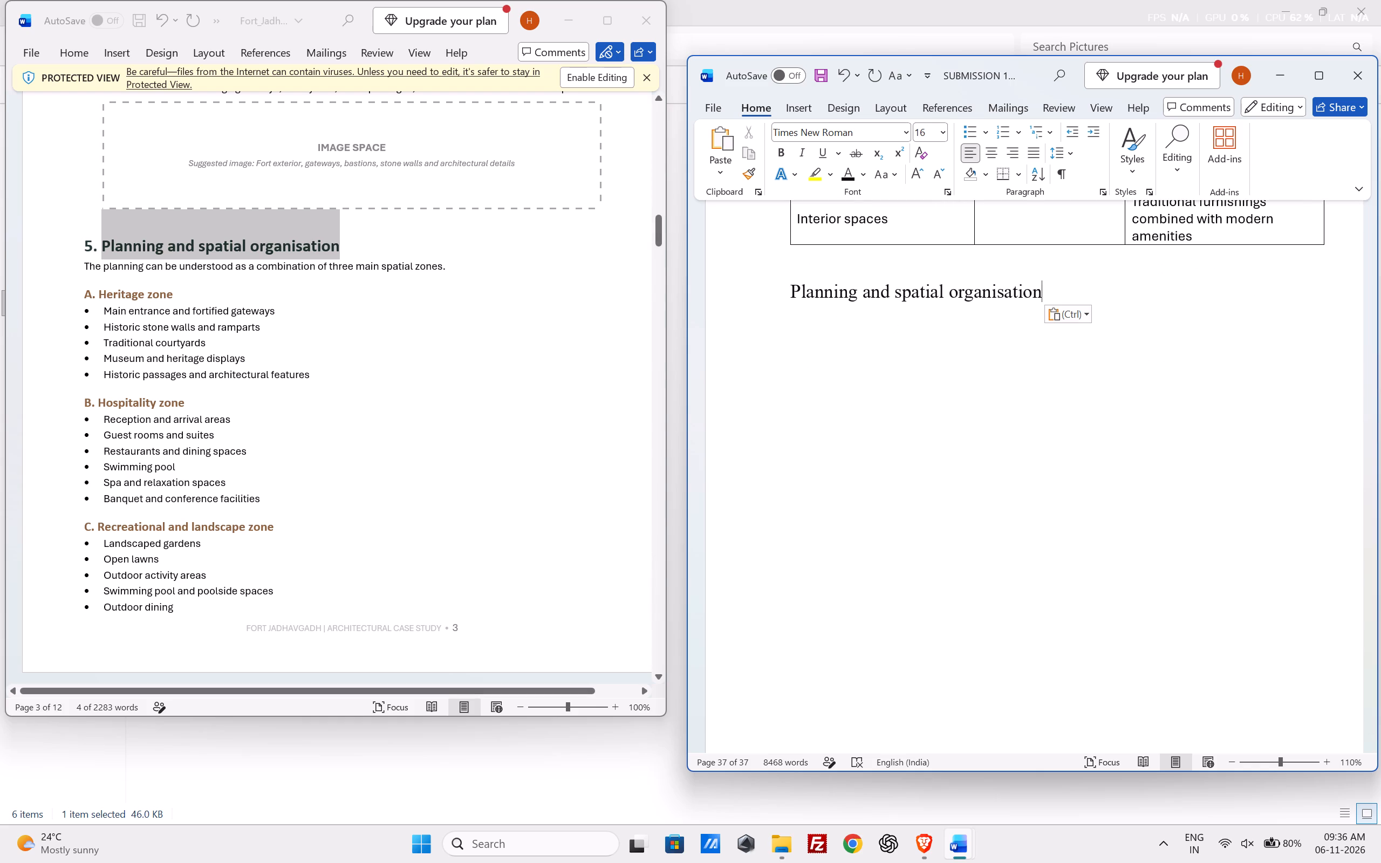
{"action": "scroll", "coordinate": [441, 355], "scroll_direction": "down", "scroll_amount": 2}
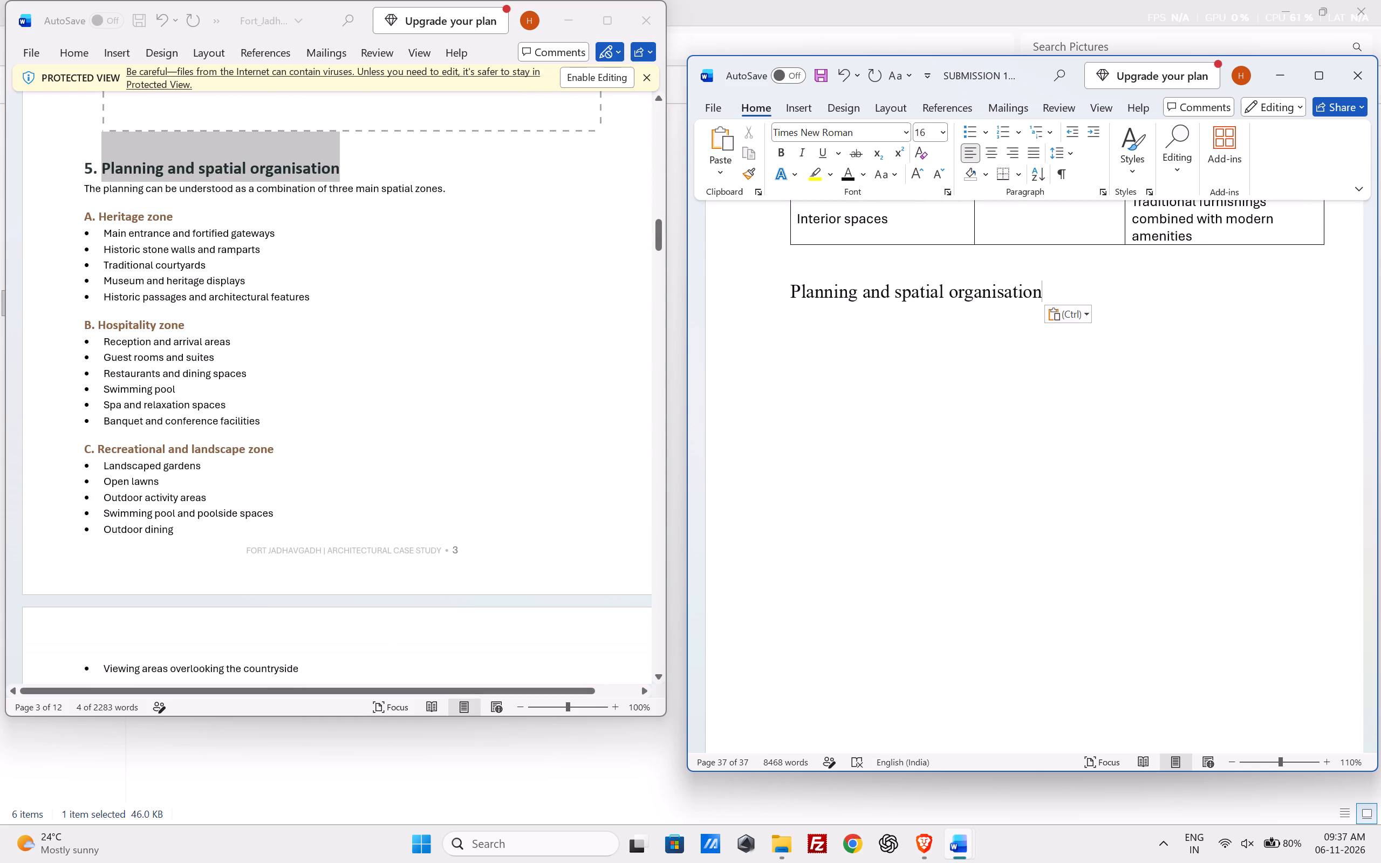
{"action": "scroll", "coordinate": [469, 345], "scroll_direction": "down", "scroll_amount": 4}
{"action": "scroll", "coordinate": [467, 347], "scroll_direction": "up", "scroll_amount": 2}
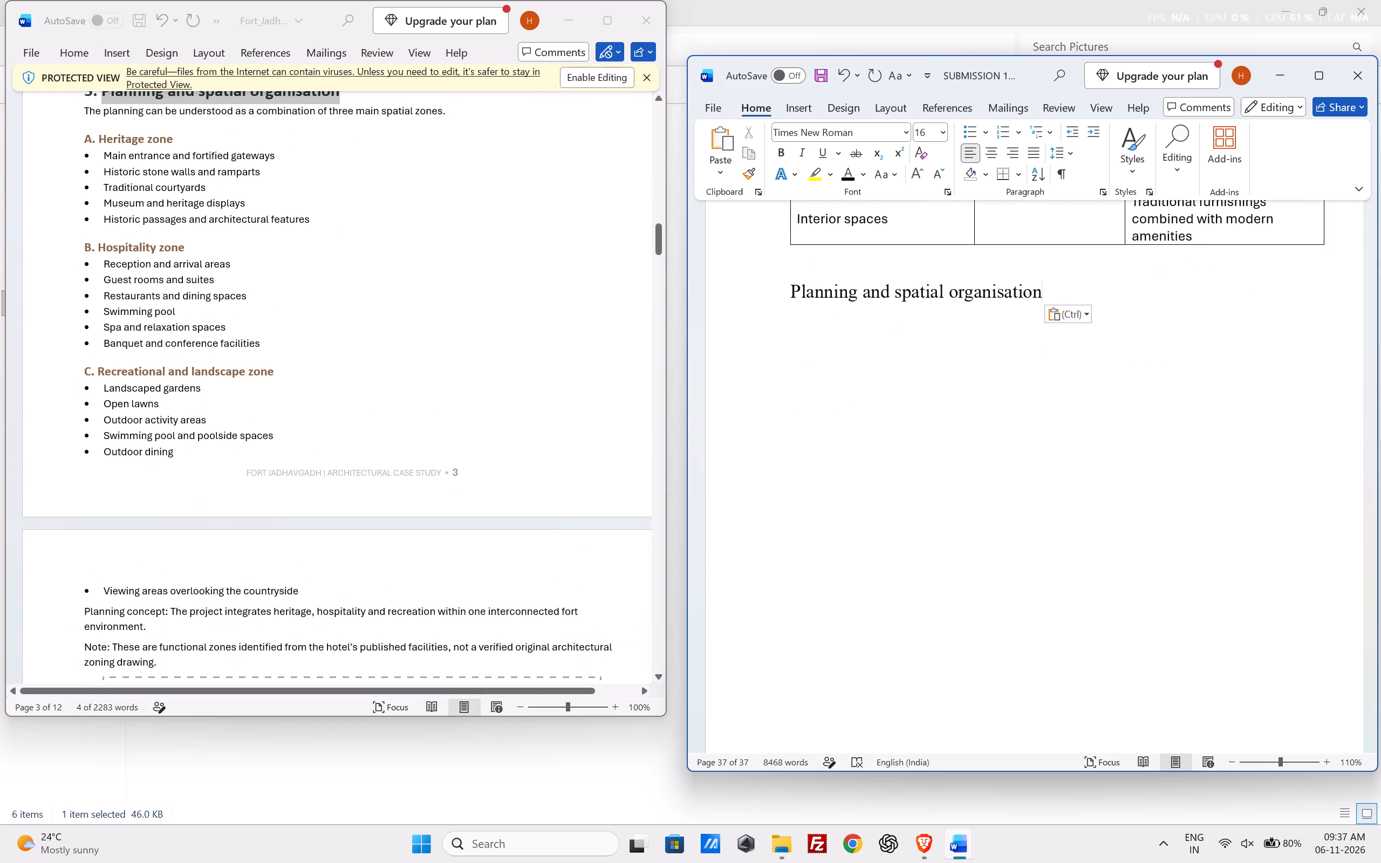
{"action": "left_click_drag", "start_coordinate": [304, 593], "coordinate": [131, 387]}
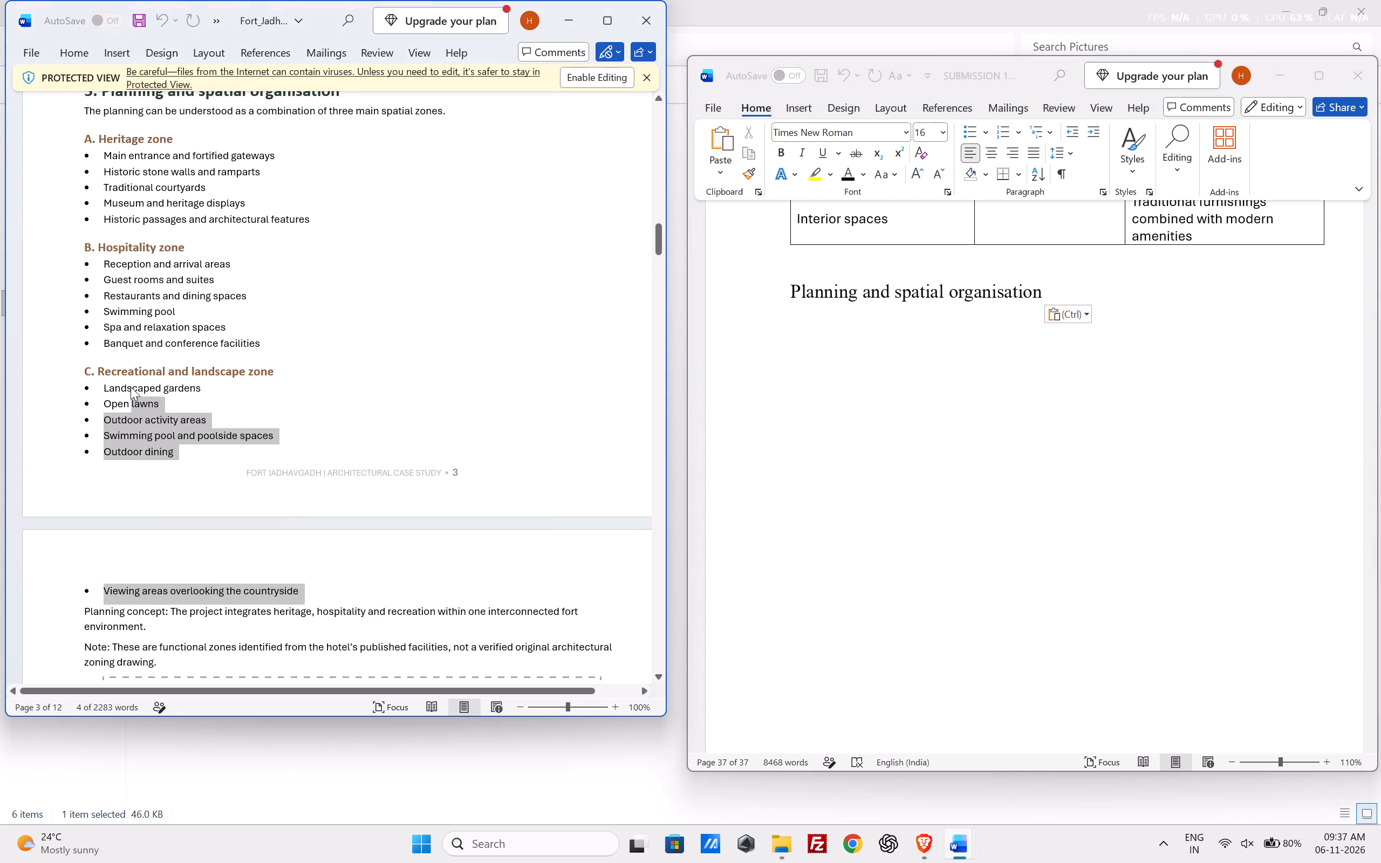
{"action": "left_click_drag", "start_coordinate": [131, 387], "coordinate": [87, 139]}
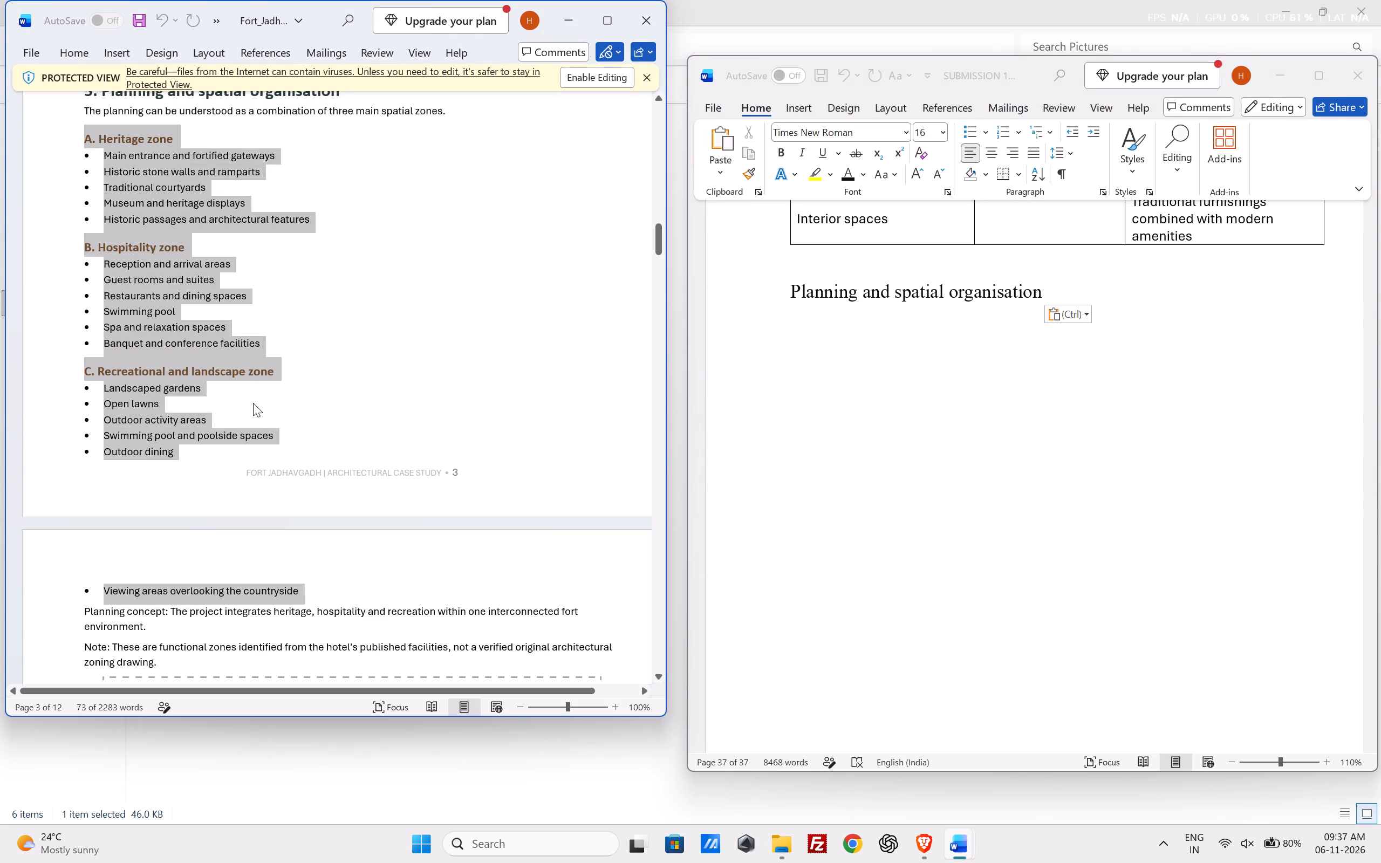
{"action": "key", "text": "ctrl+c"}
{"action": "left_click_drag", "start_coordinate": [849, 392], "coordinate": [847, 385]}
{"action": "left_click", "coordinate": [814, 330]}
{"action": "left_click_drag", "start_coordinate": [802, 338], "coordinate": [802, 348]}
{"action": "left_click", "coordinate": [813, 382]}
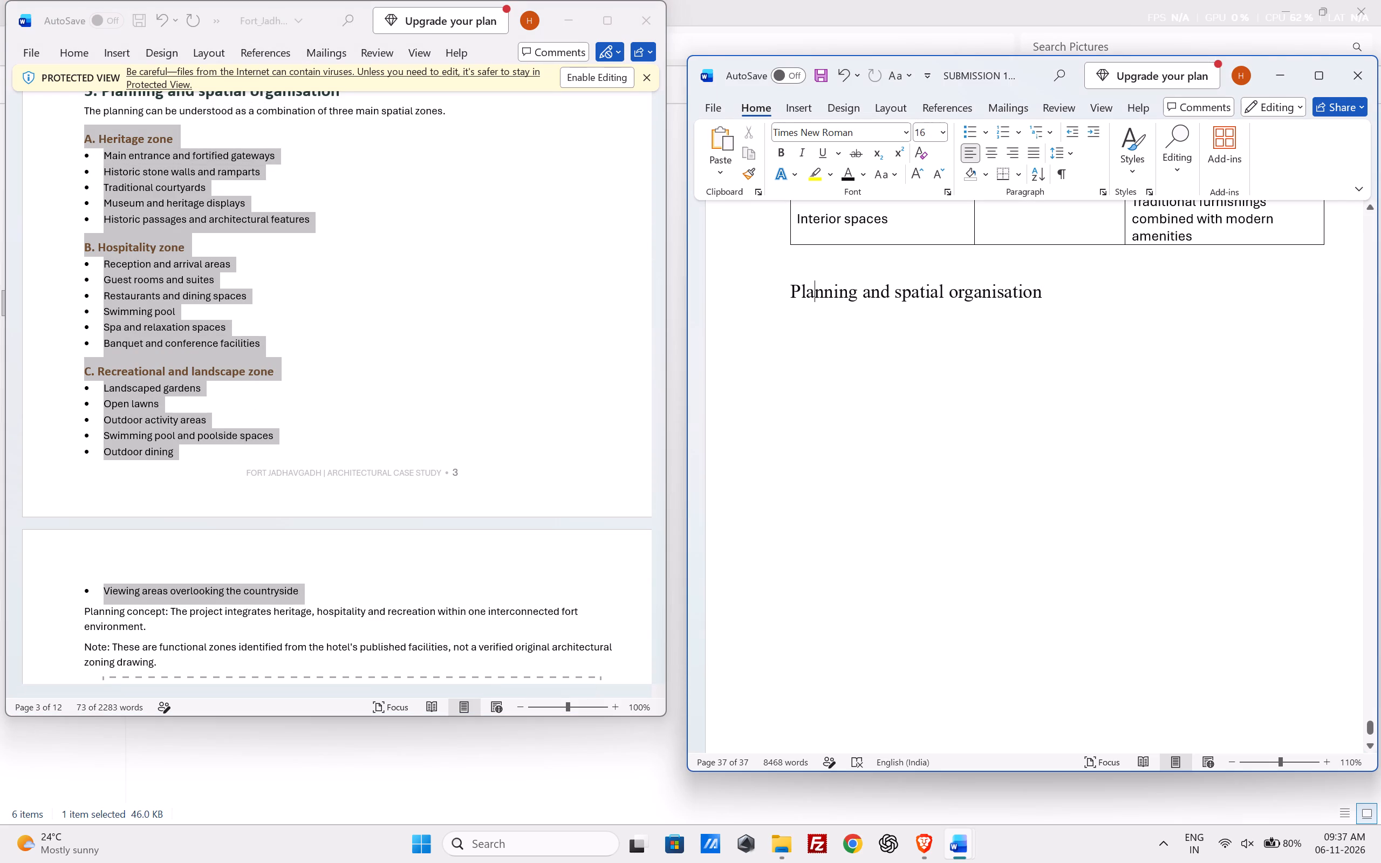
{"action": "left_click", "coordinate": [1113, 290]}
{"action": "key", "text": "Return"}
{"action": "key", "text": "Escape"}
{"action": "left_click", "coordinate": [834, 389]}
{"action": "left_click", "coordinate": [1065, 282]}
{"action": "left_click", "coordinate": [822, 366]}
{"action": "key", "text": "ctrl+v"}
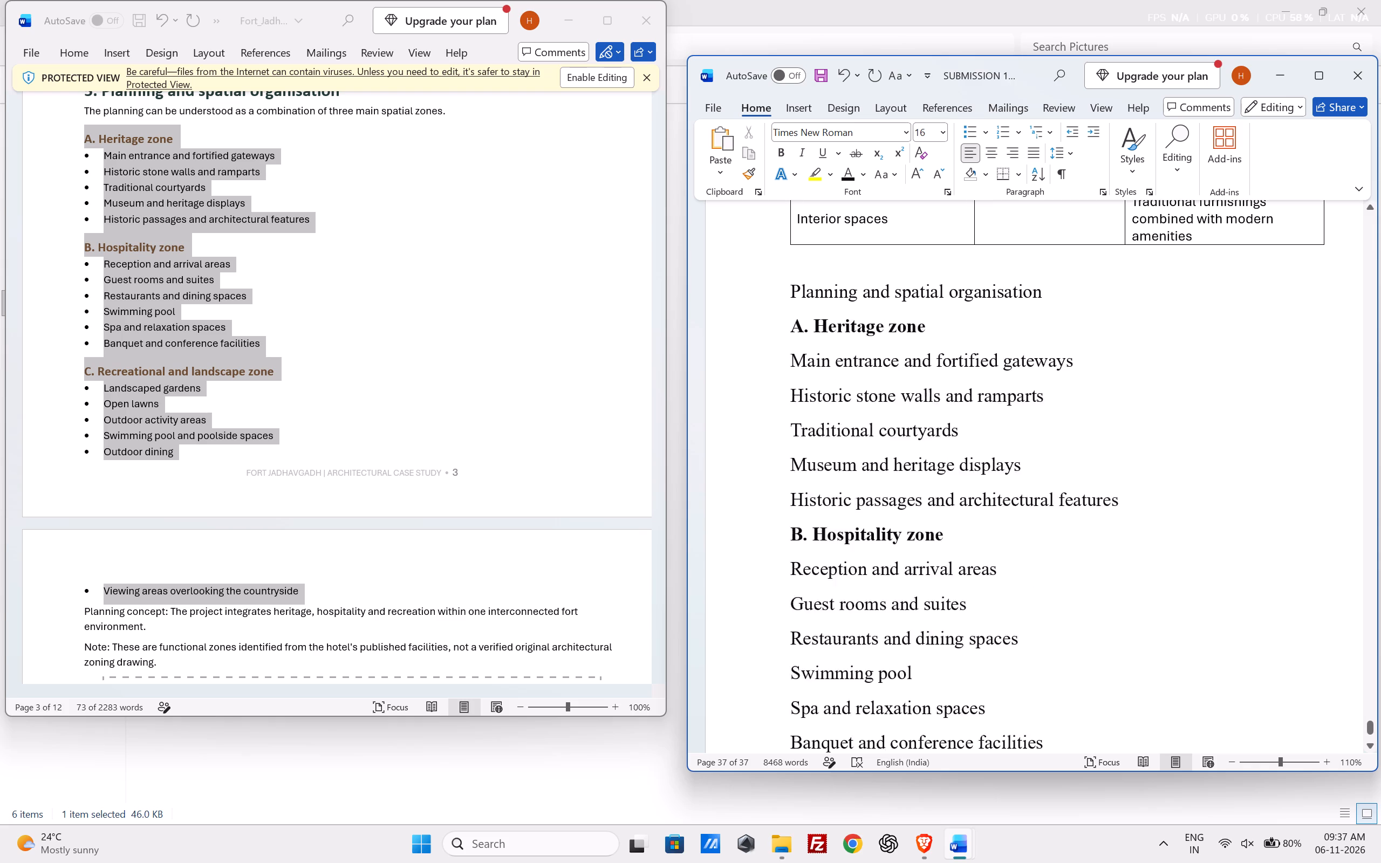
Set the pasted zone text from "Main entrance and fortified gateways" through "Viewing areas overlooking the countryside" to font size 12.
{"action": "scroll", "coordinate": [1013, 611], "scroll_direction": "down", "scroll_amount": 4}
{"action": "left_click_drag", "start_coordinate": [1129, 512], "coordinate": [940, 454]}
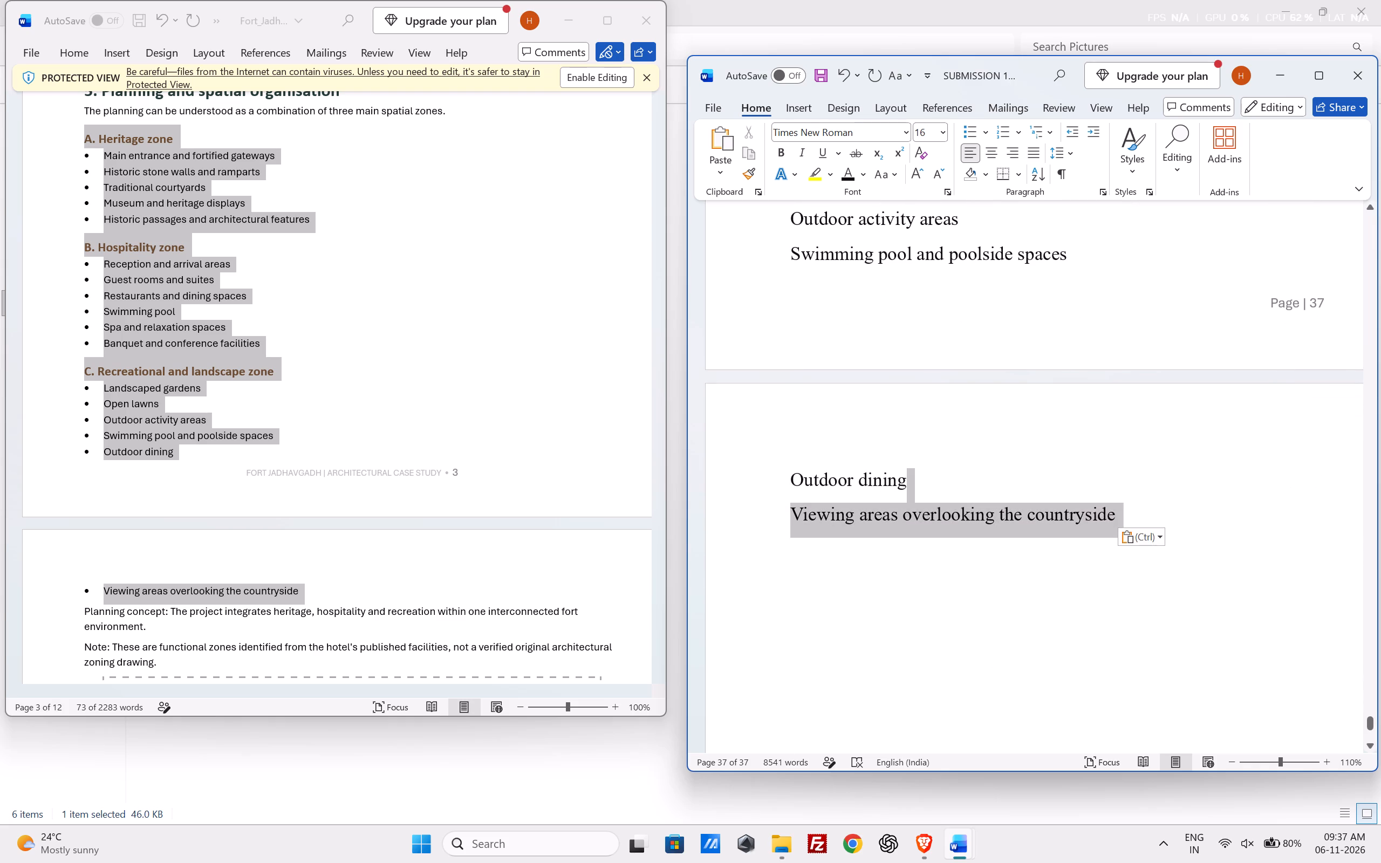
{"action": "left_click_drag", "start_coordinate": [940, 454], "coordinate": [798, 258]}
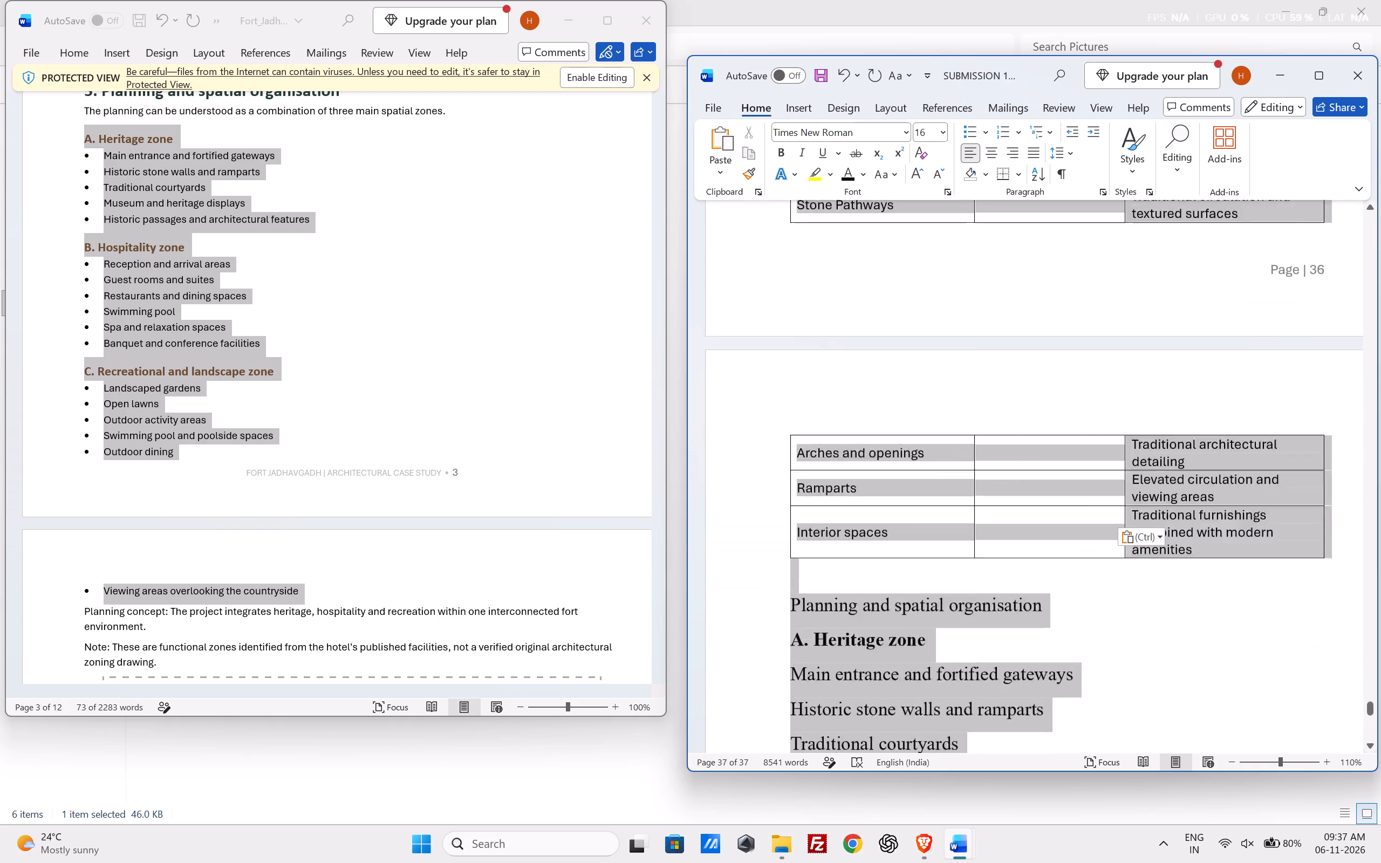
{"action": "left_click_drag", "start_coordinate": [798, 258], "coordinate": [785, 455]}
{"action": "scroll", "coordinate": [822, 412], "scroll_direction": "down", "scroll_amount": 3}
{"action": "scroll", "coordinate": [823, 471], "scroll_direction": "down", "scroll_amount": 8}
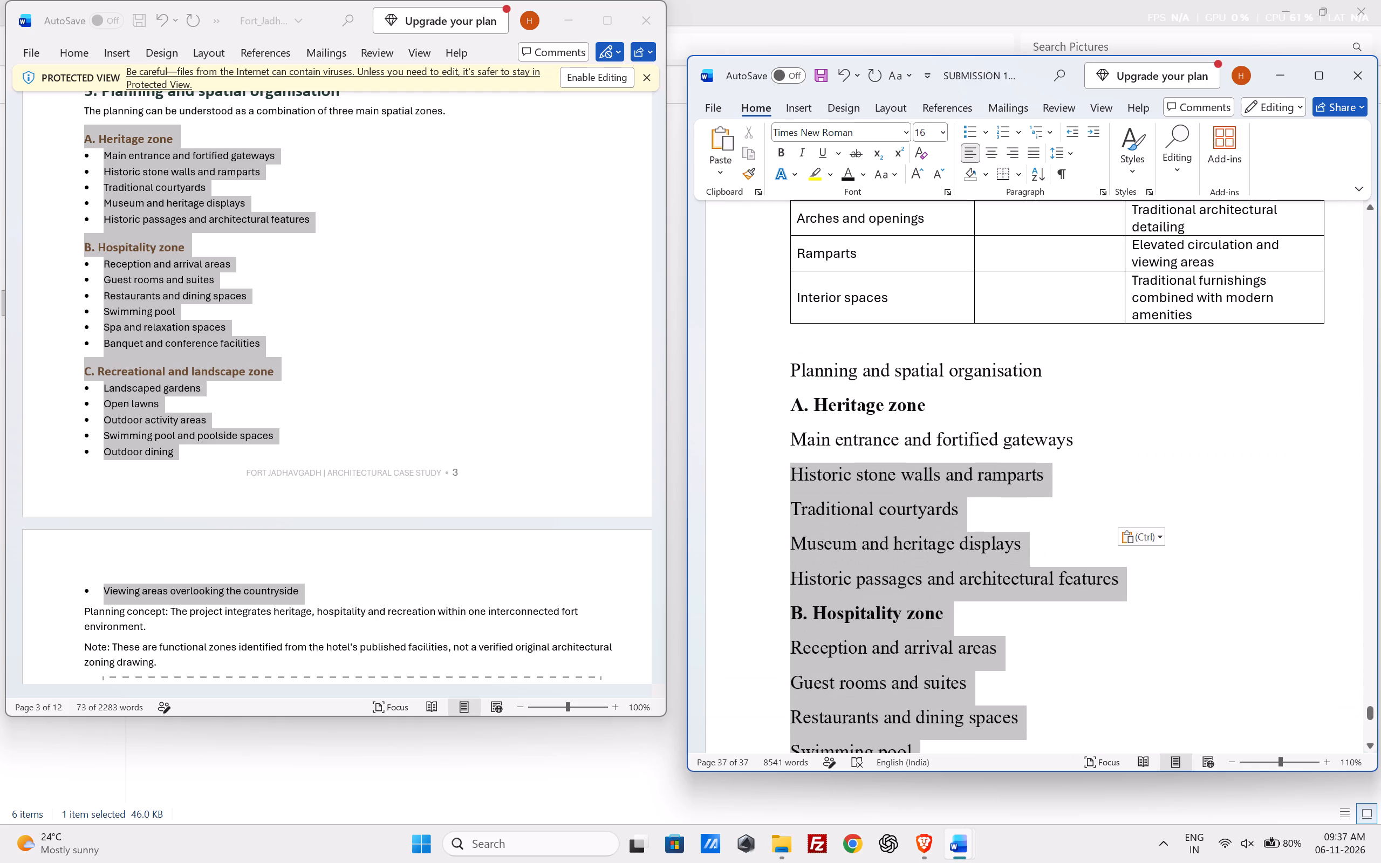
{"action": "left_click_drag", "start_coordinate": [785, 455], "coordinate": [788, 445]}
{"action": "left_click", "coordinate": [897, 401]}
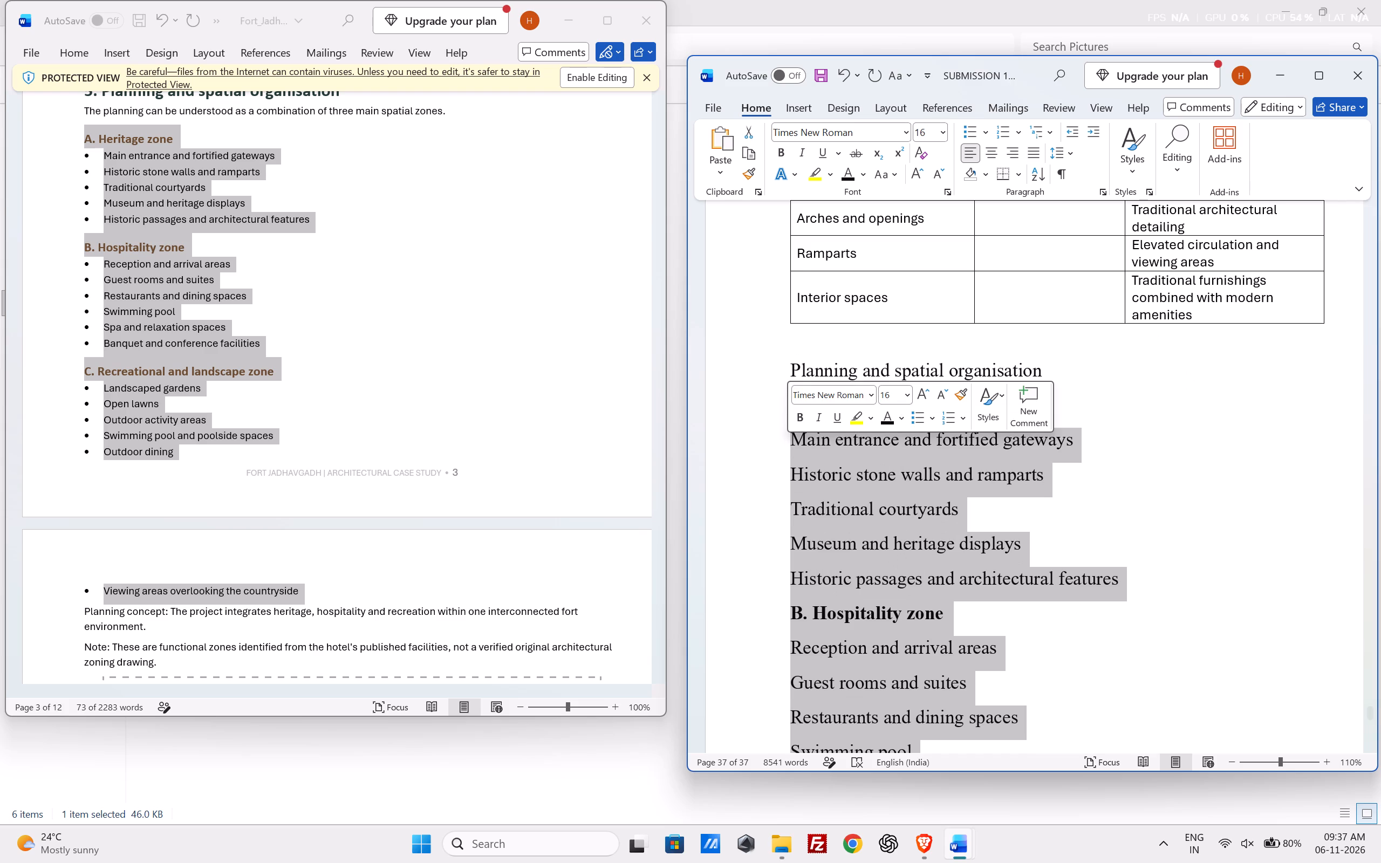
{"action": "left_click", "coordinate": [905, 394]}
{"action": "left_click", "coordinate": [898, 496]}
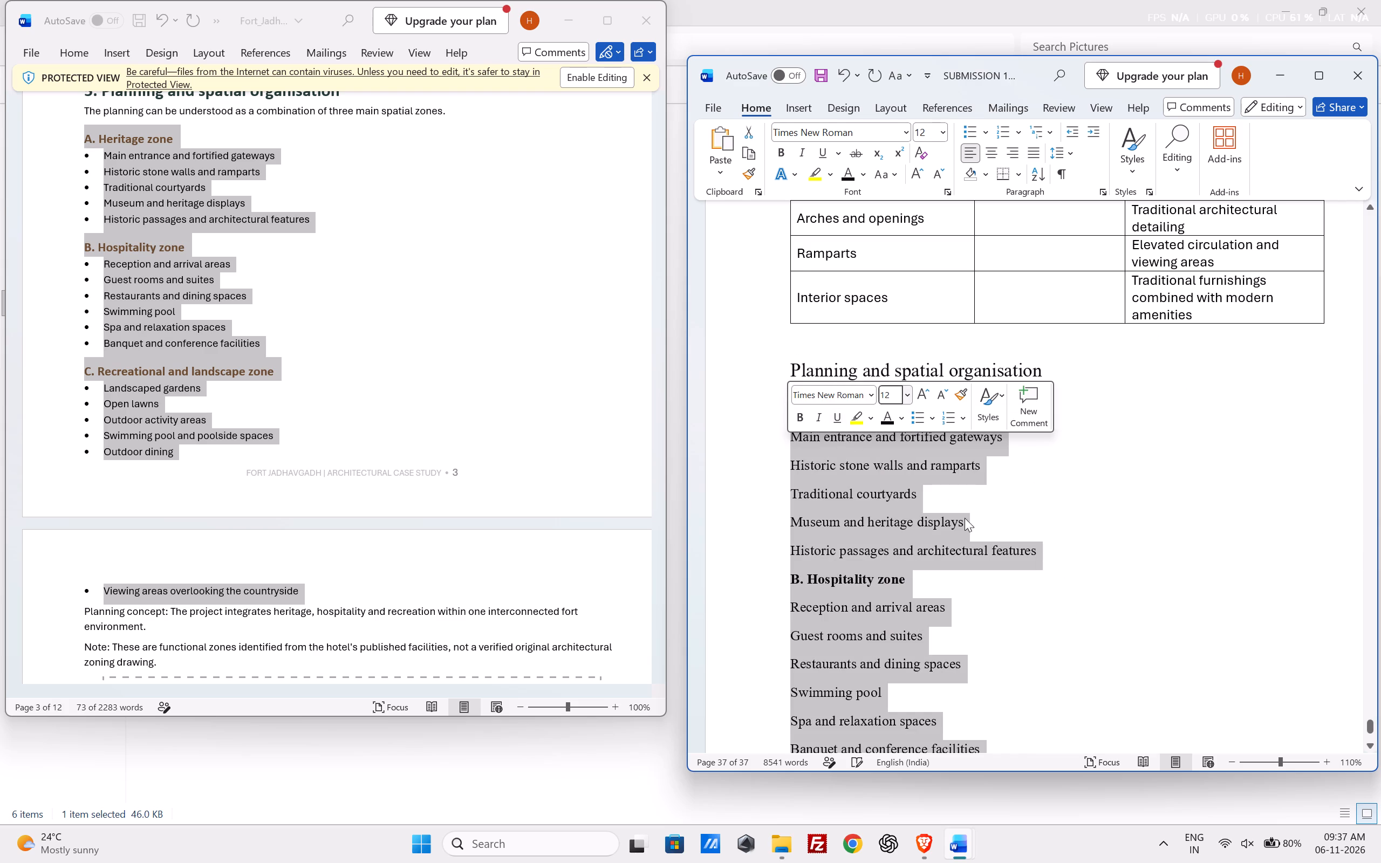
{"action": "left_click", "coordinate": [1117, 516]}
Copy the heading "Accommodation and room planning" from section 6 of the Fort Jadhavgadh document to below the zone lists in SUBMISSION 1.
{"action": "scroll", "coordinate": [790, 350], "scroll_direction": "down", "scroll_amount": 10}
{"action": "scroll", "coordinate": [463, 367], "scroll_direction": "down", "scroll_amount": 4}
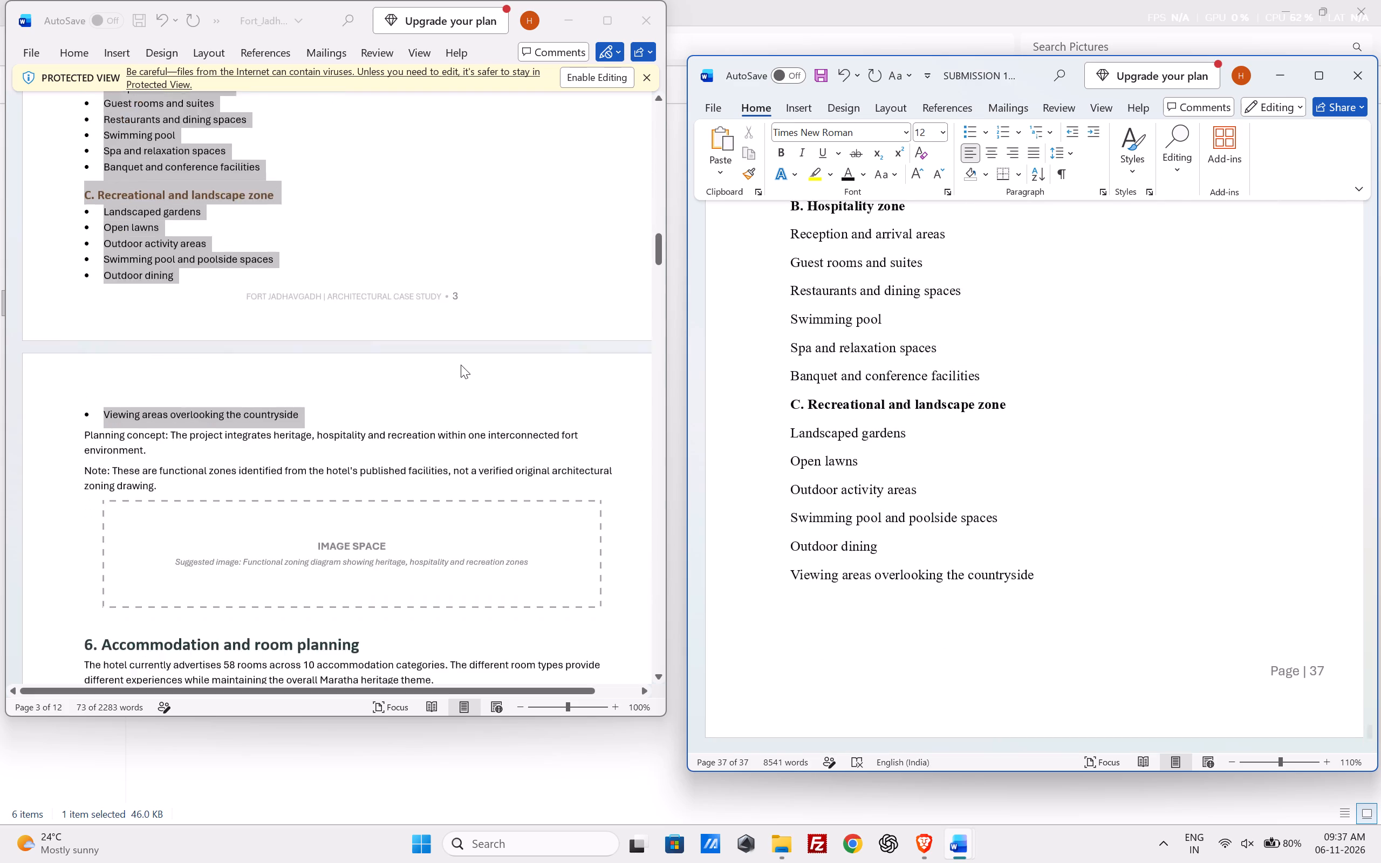
{"action": "scroll", "coordinate": [461, 365], "scroll_direction": "down", "scroll_amount": 5}
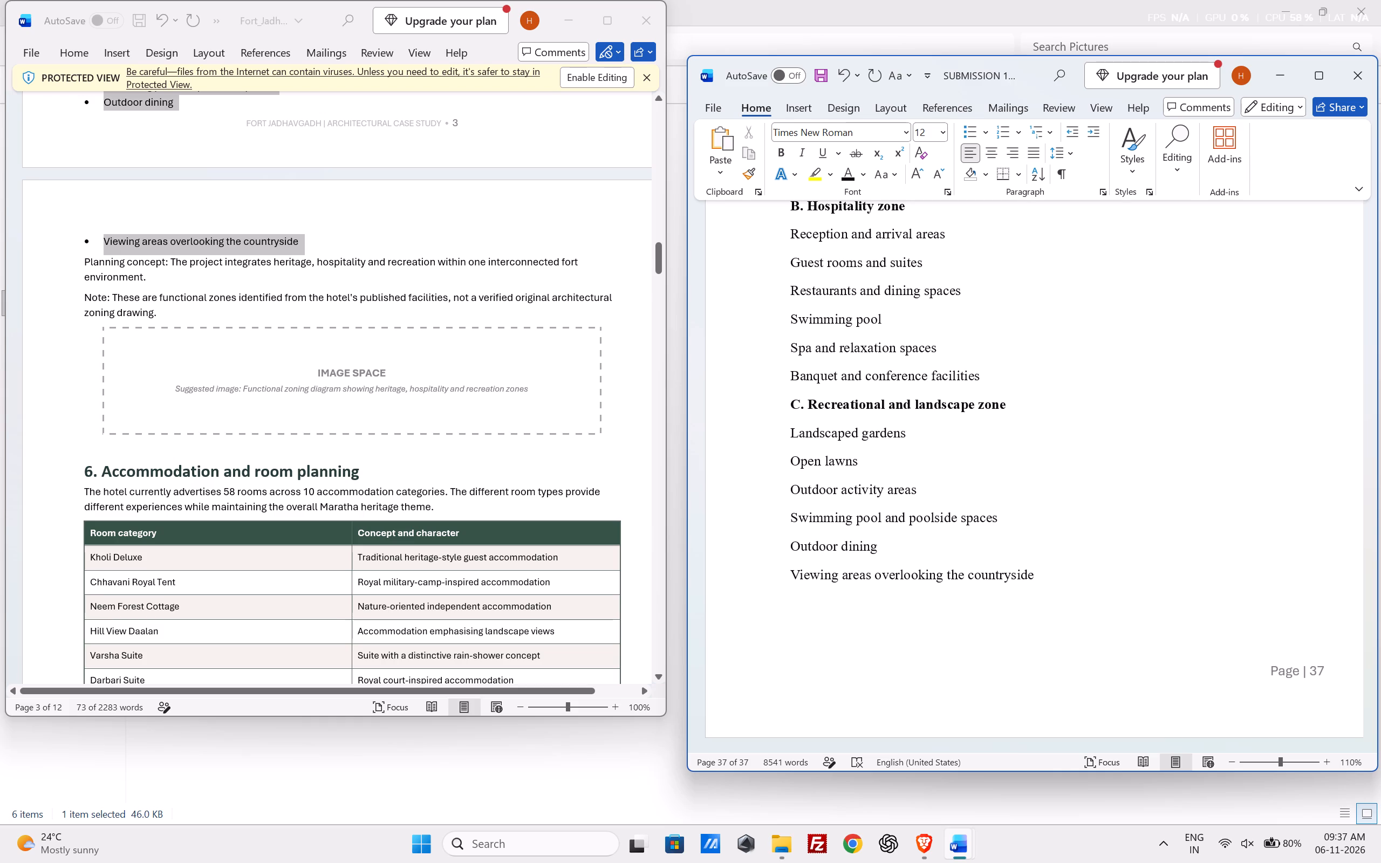
{"action": "scroll", "coordinate": [626, 323], "scroll_direction": "down", "scroll_amount": 1}
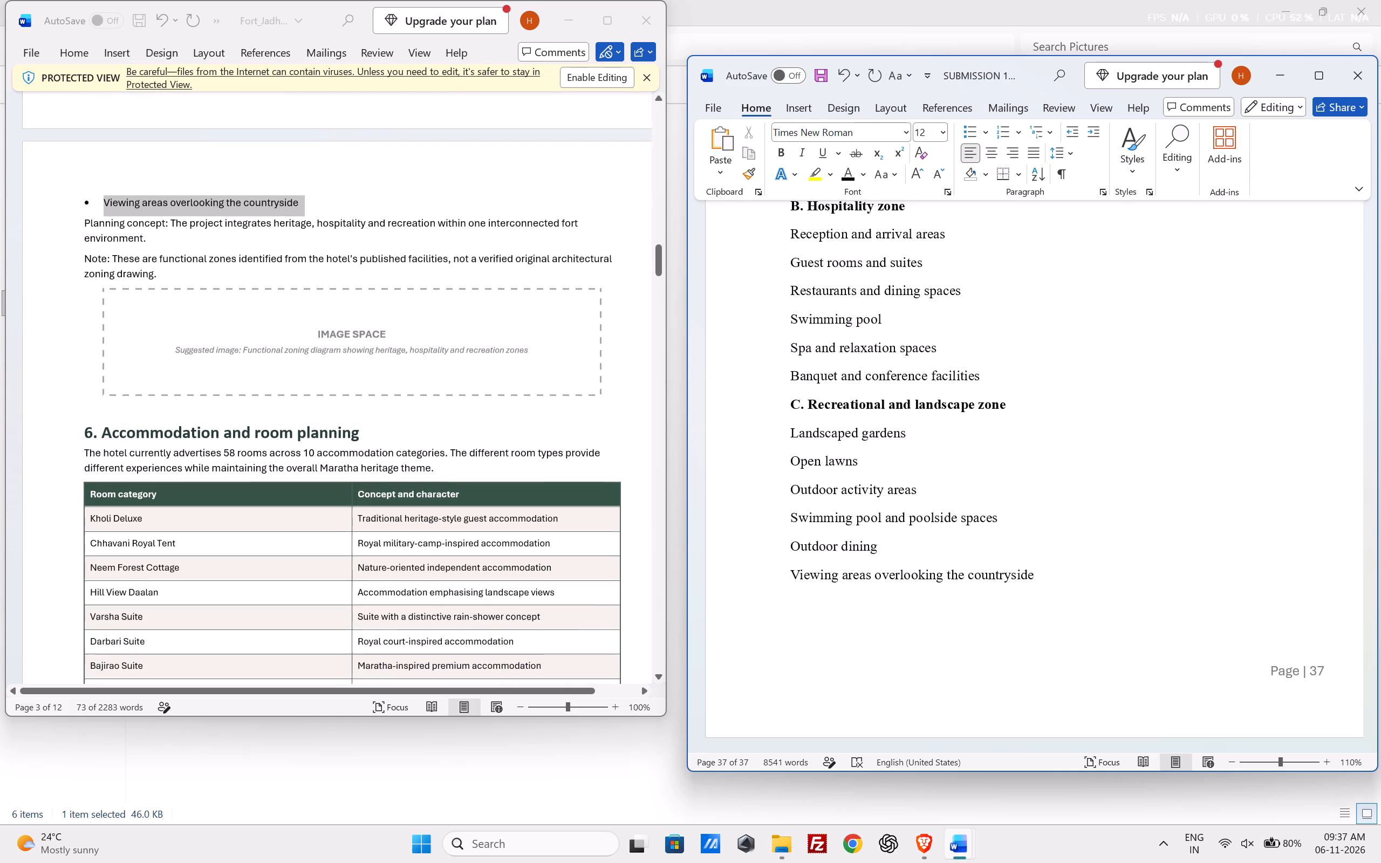
{"action": "scroll", "coordinate": [626, 323], "scroll_direction": "down", "scroll_amount": 1}
{"action": "left_click", "coordinate": [632, 316]}
{"action": "scroll", "coordinate": [628, 312], "scroll_direction": "down", "scroll_amount": 1}
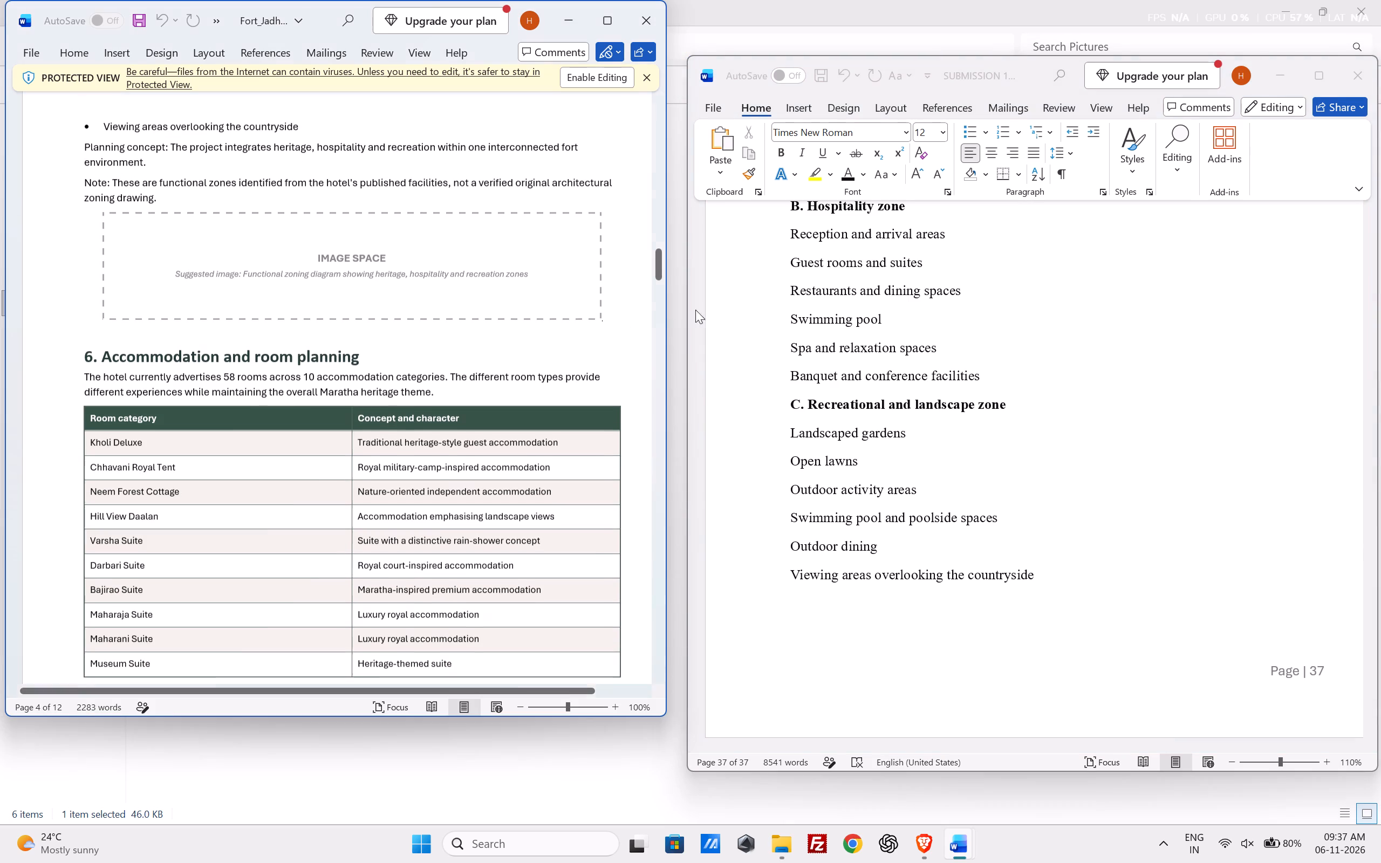
{"action": "scroll", "coordinate": [978, 359], "scroll_direction": "down", "scroll_amount": 10}
{"action": "left_click_drag", "start_coordinate": [100, 356], "coordinate": [335, 359]}
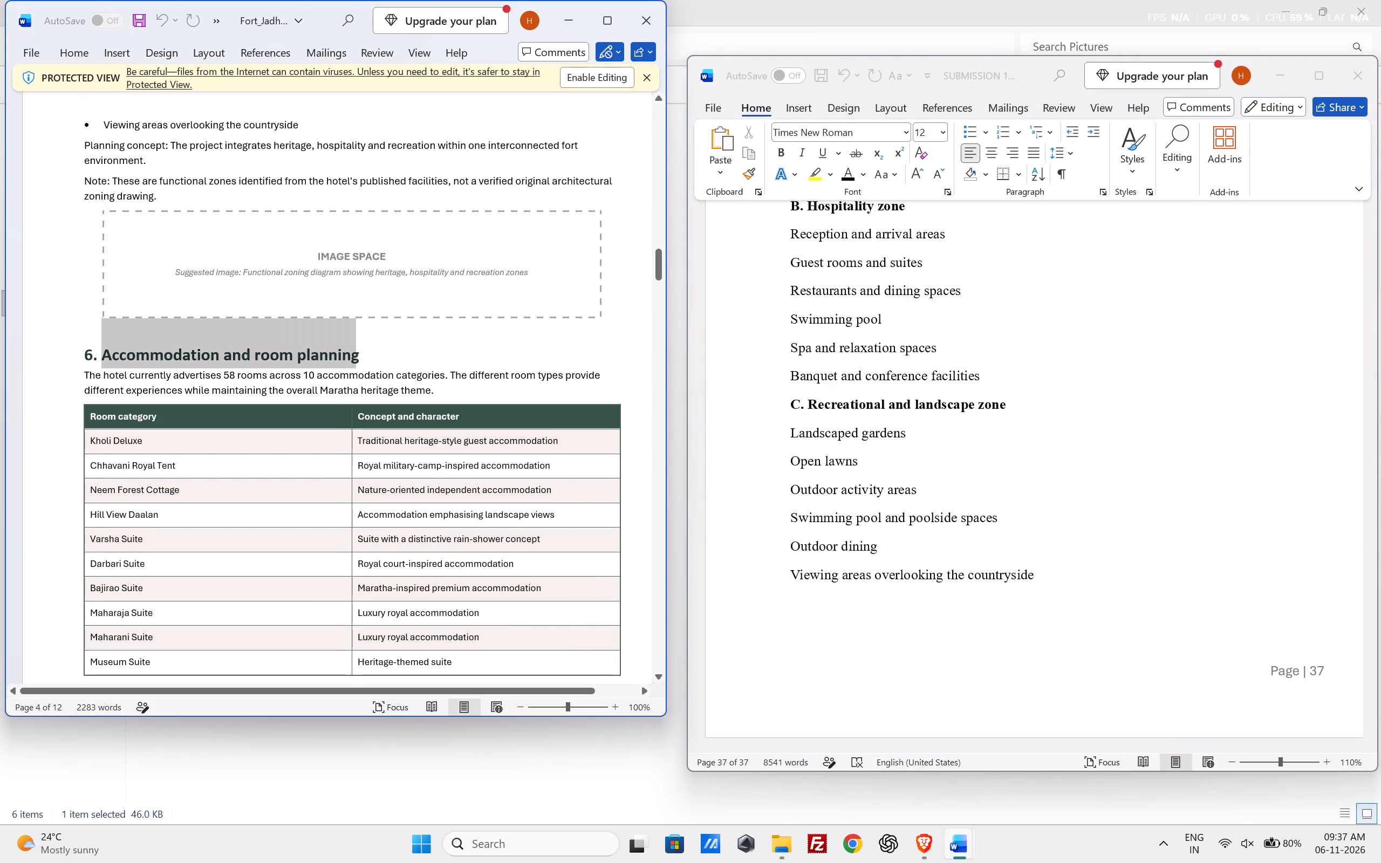
{"action": "left_click_drag", "start_coordinate": [335, 359], "coordinate": [336, 359]}
{"action": "key", "text": "ctrl+c"}
{"action": "left_click", "coordinate": [882, 629]}
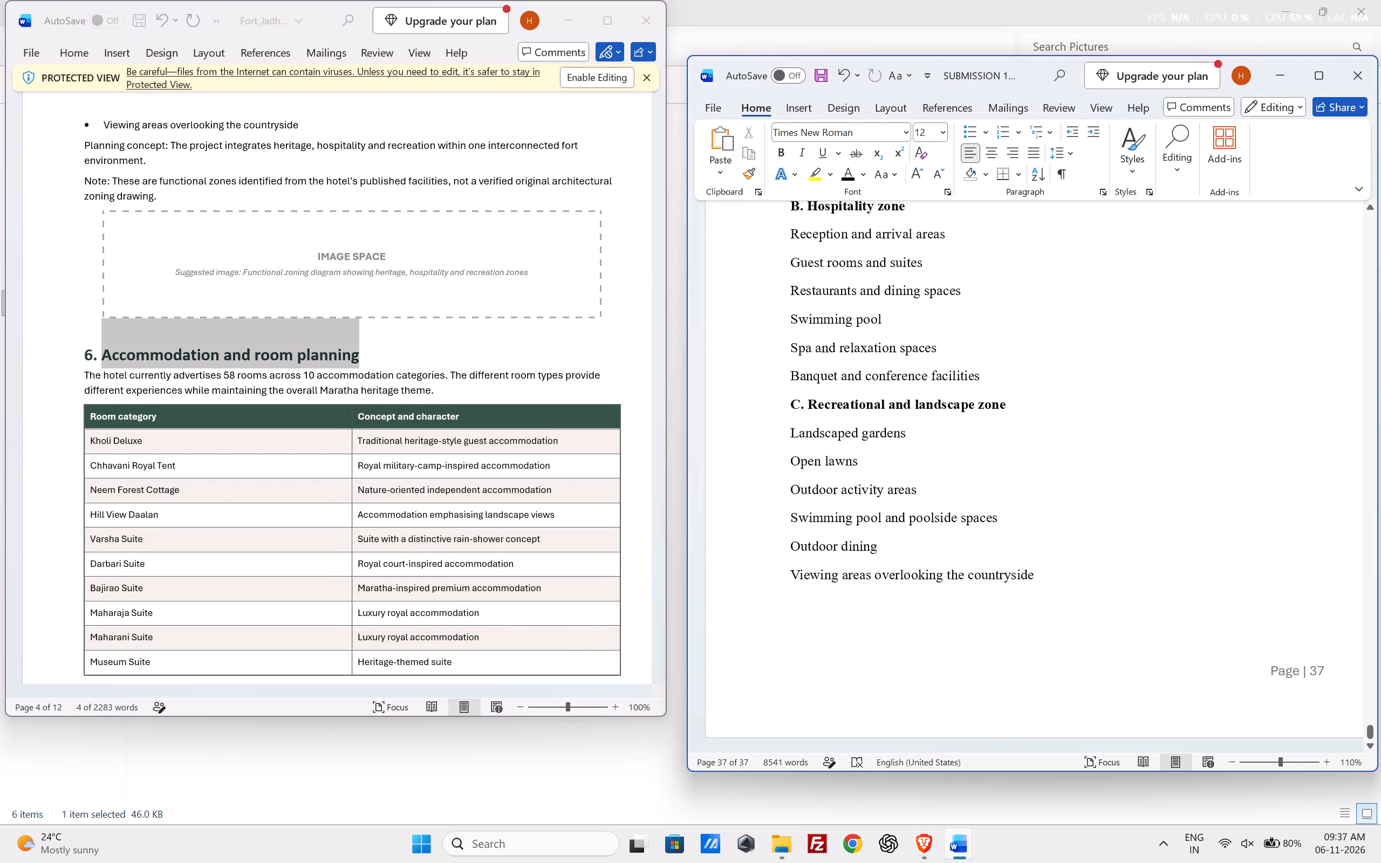
{"action": "left_click", "coordinate": [823, 628]}
{"action": "key", "text": "ctrl+v"}
Copy section 6's introductory paragraph about the hotel's rooms and accommodation categories to a new line below the Accommodation and room planning heading.
{"action": "scroll", "coordinate": [976, 500], "scroll_direction": "down", "scroll_amount": 9}
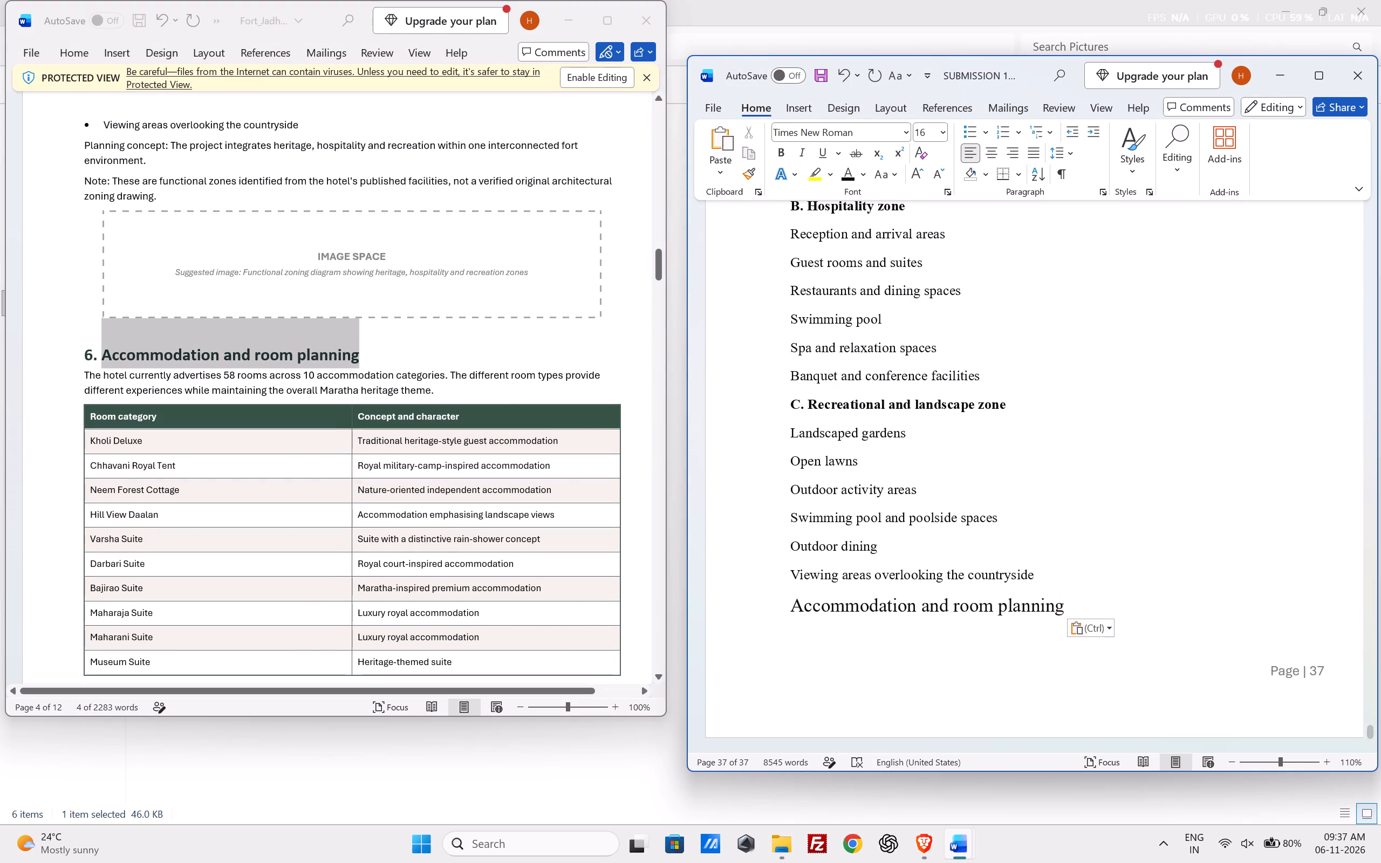
{"action": "left_click_drag", "start_coordinate": [82, 373], "coordinate": [448, 389]}
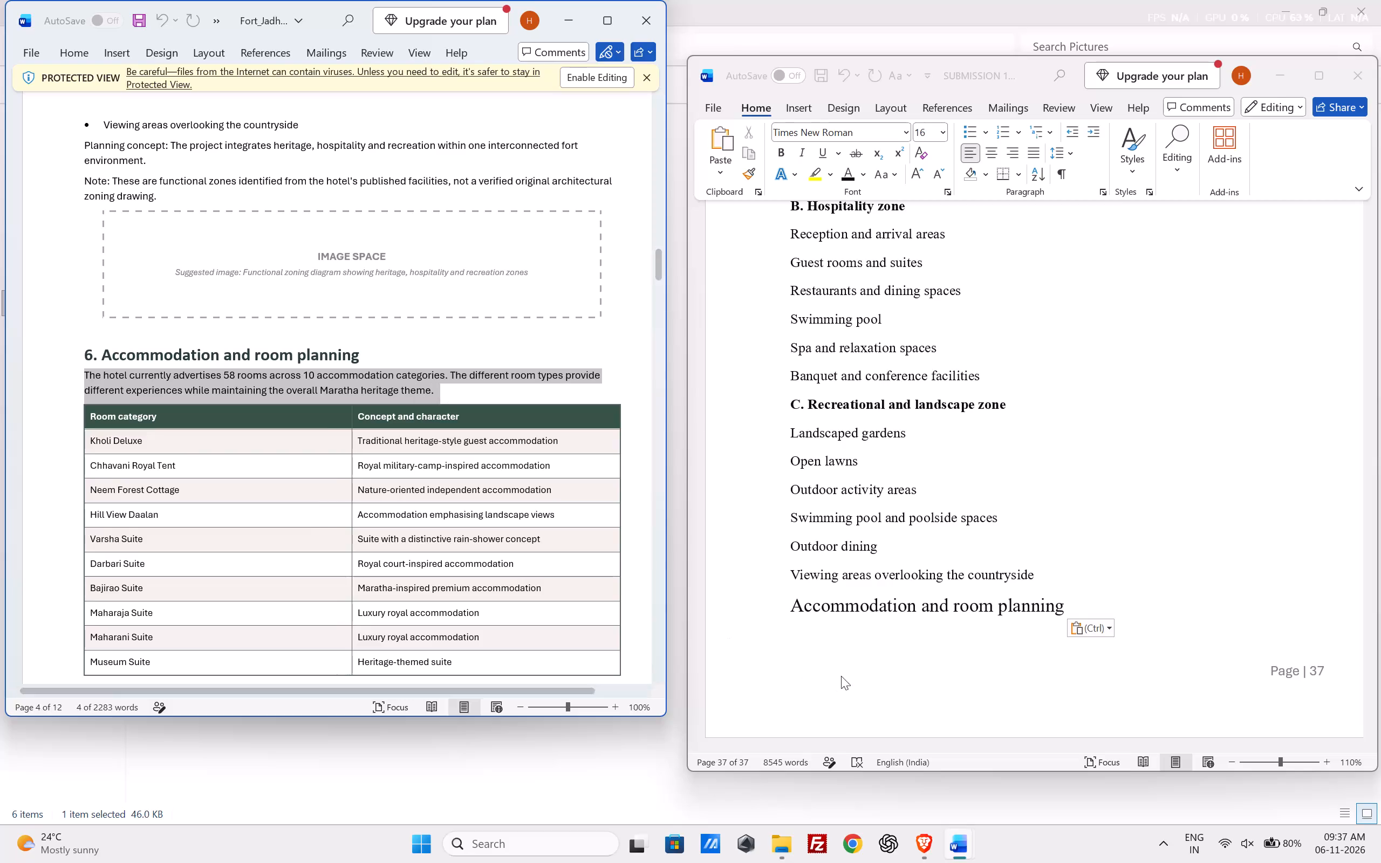
{"action": "key", "text": "ctrl+c"}
{"action": "left_click", "coordinate": [810, 655]}
{"action": "left_click", "coordinate": [783, 654]}
{"action": "left_click", "coordinate": [801, 655]}
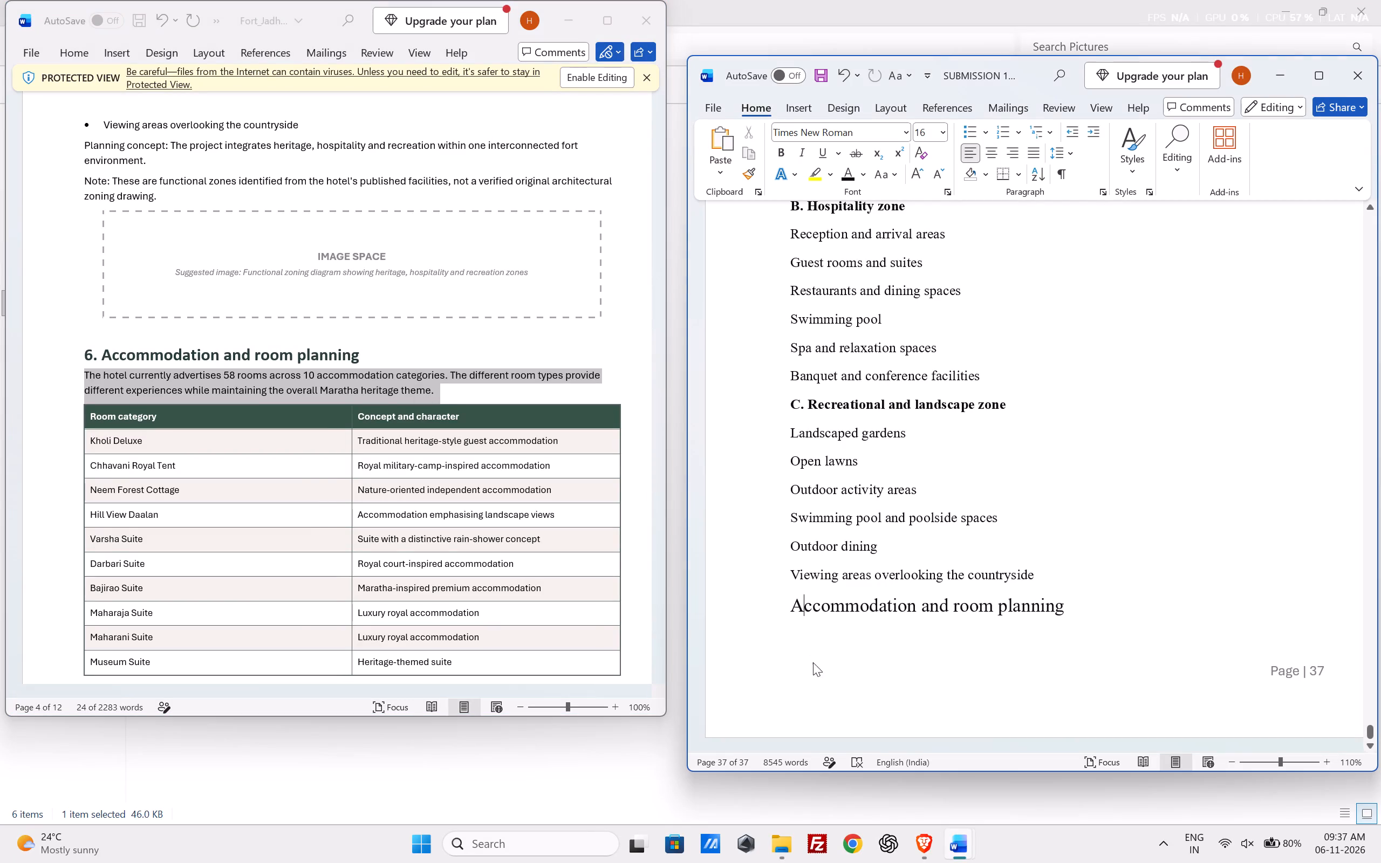
{"action": "left_click", "coordinate": [833, 670]}
{"action": "left_click", "coordinate": [782, 675]}
{"action": "left_click", "coordinate": [1089, 599]}
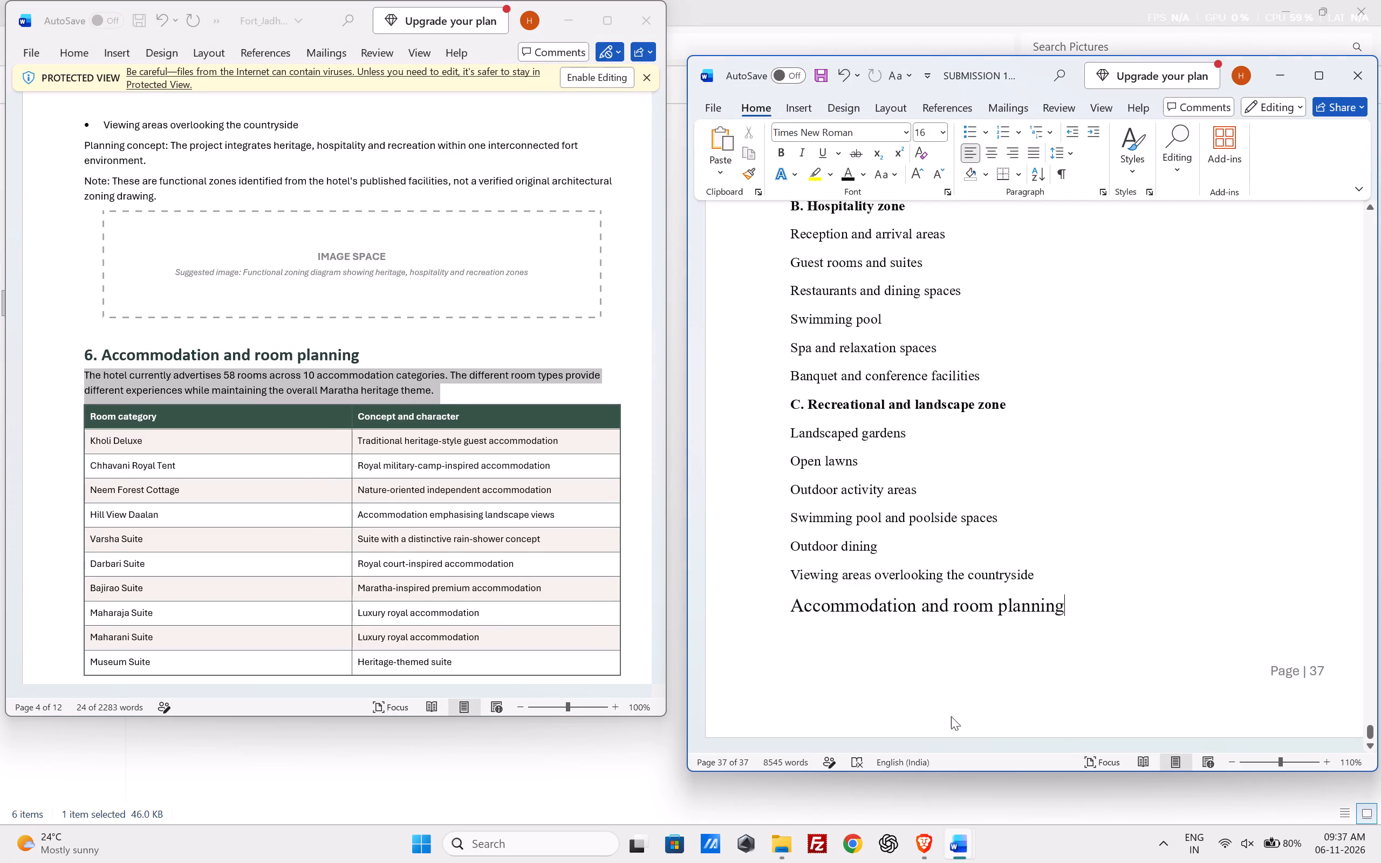
{"action": "left_click", "coordinate": [951, 716]}
{"action": "left_click", "coordinate": [821, 698]}
{"action": "left_click", "coordinate": [799, 686]}
{"action": "left_click", "coordinate": [777, 643]}
{"action": "left_click", "coordinate": [789, 670]}
{"action": "left_click", "coordinate": [875, 655]}
{"action": "left_click", "coordinate": [843, 680]}
{"action": "left_click", "coordinate": [1107, 622]}
{"action": "key", "text": "Return"}
{"action": "key", "text": "ctrl+v"}
Set the pasted accommodation introduction paragraph to font size 12.
{"action": "scroll", "coordinate": [1078, 596], "scroll_direction": "down", "scroll_amount": 1}
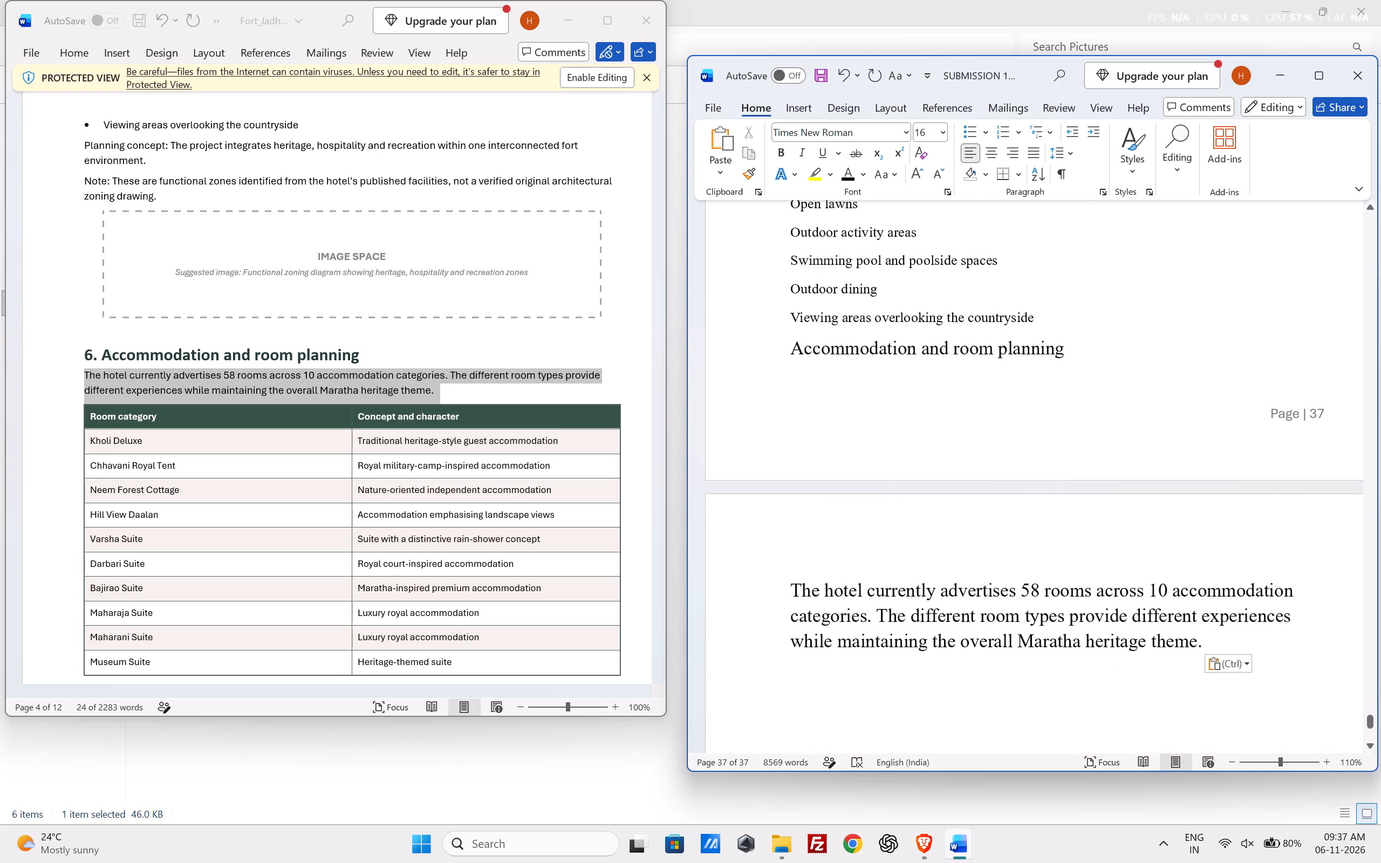
{"action": "left_click_drag", "start_coordinate": [1250, 657], "coordinate": [1211, 652]}
{"action": "left_click", "coordinate": [1215, 643]}
{"action": "left_click_drag", "start_coordinate": [1205, 638], "coordinate": [803, 592]}
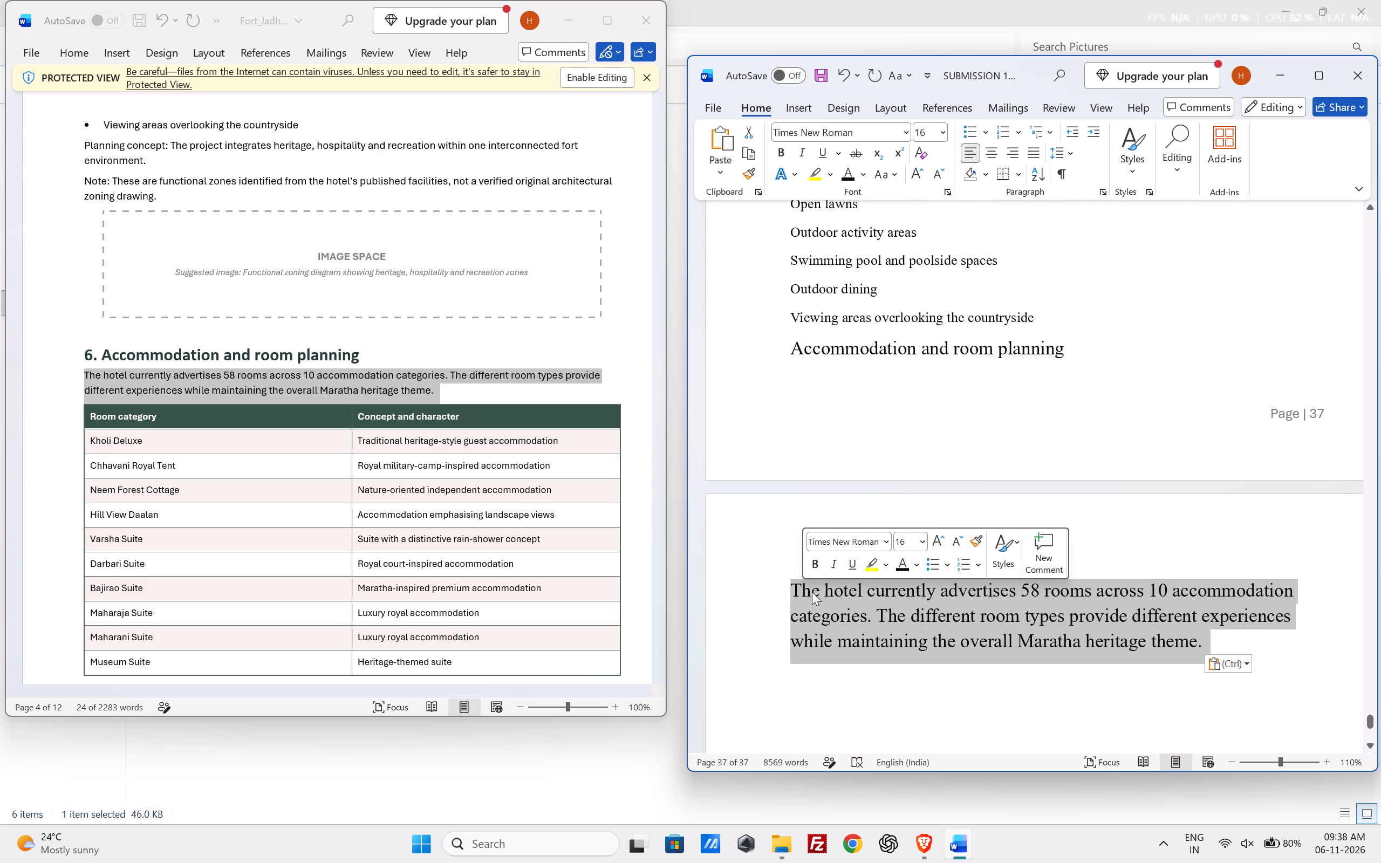
{"action": "left_click", "coordinate": [919, 535]}
{"action": "left_click", "coordinate": [905, 306]}
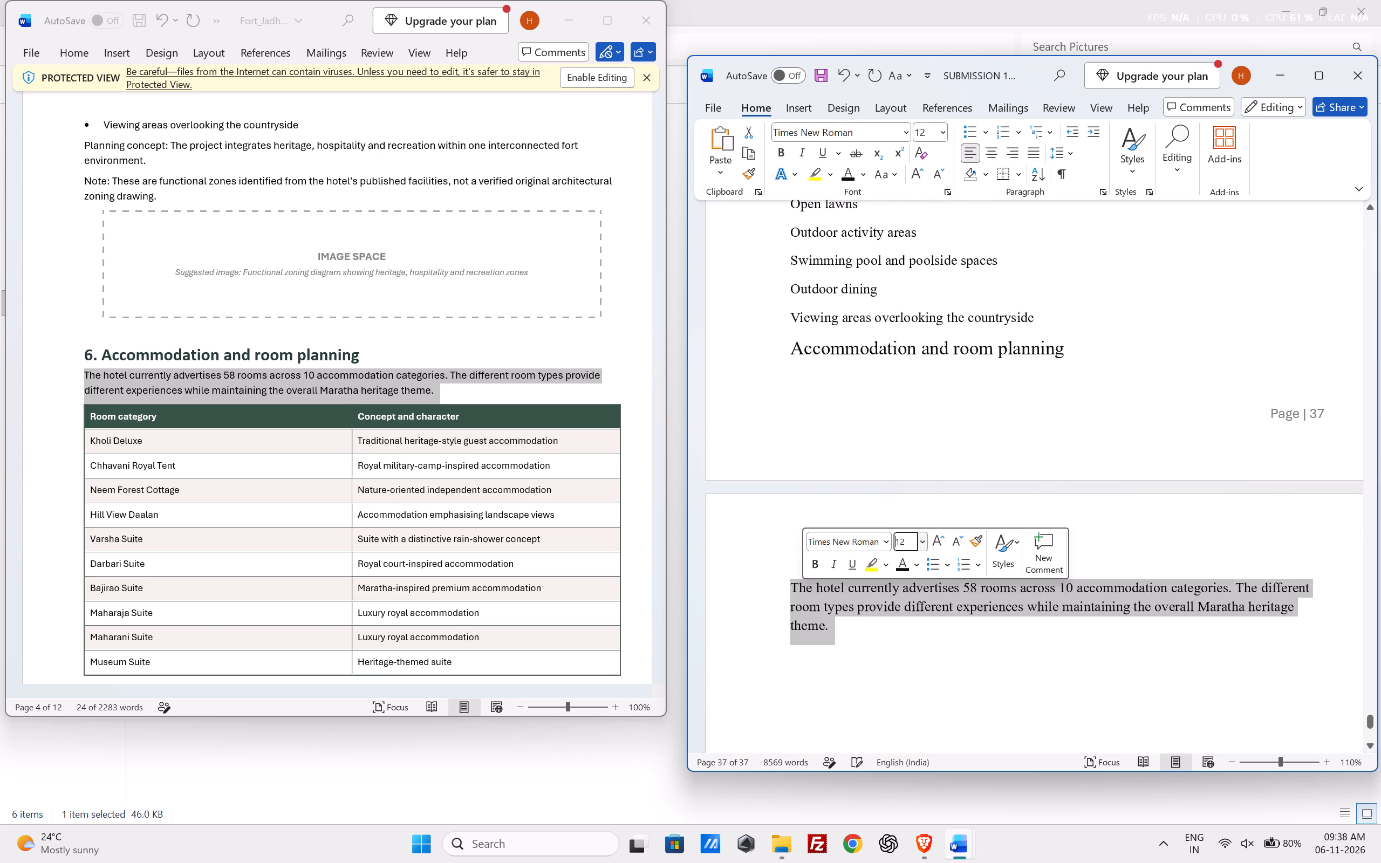
{"action": "left_click", "coordinate": [985, 409]}
{"action": "left_click", "coordinate": [792, 578]}
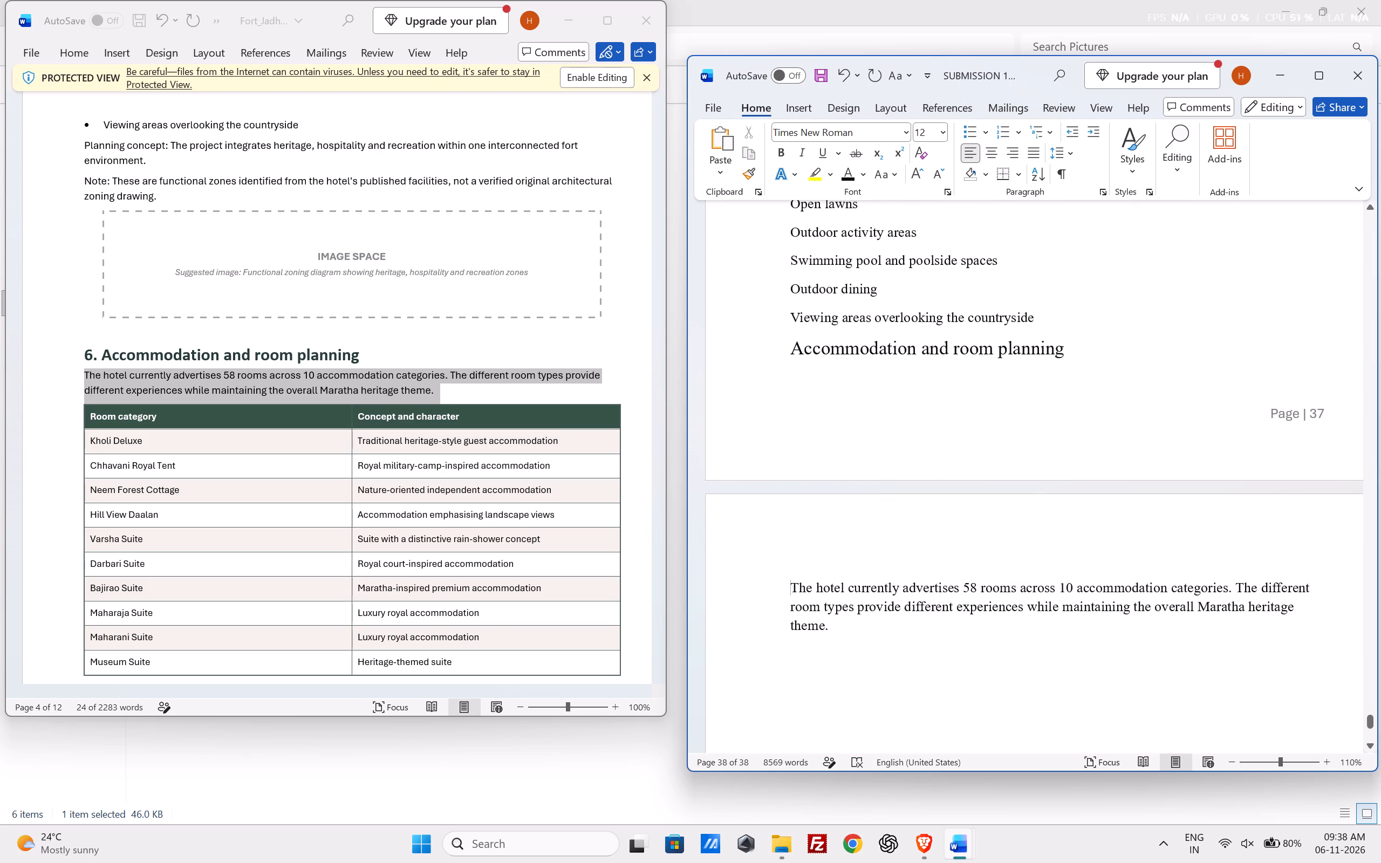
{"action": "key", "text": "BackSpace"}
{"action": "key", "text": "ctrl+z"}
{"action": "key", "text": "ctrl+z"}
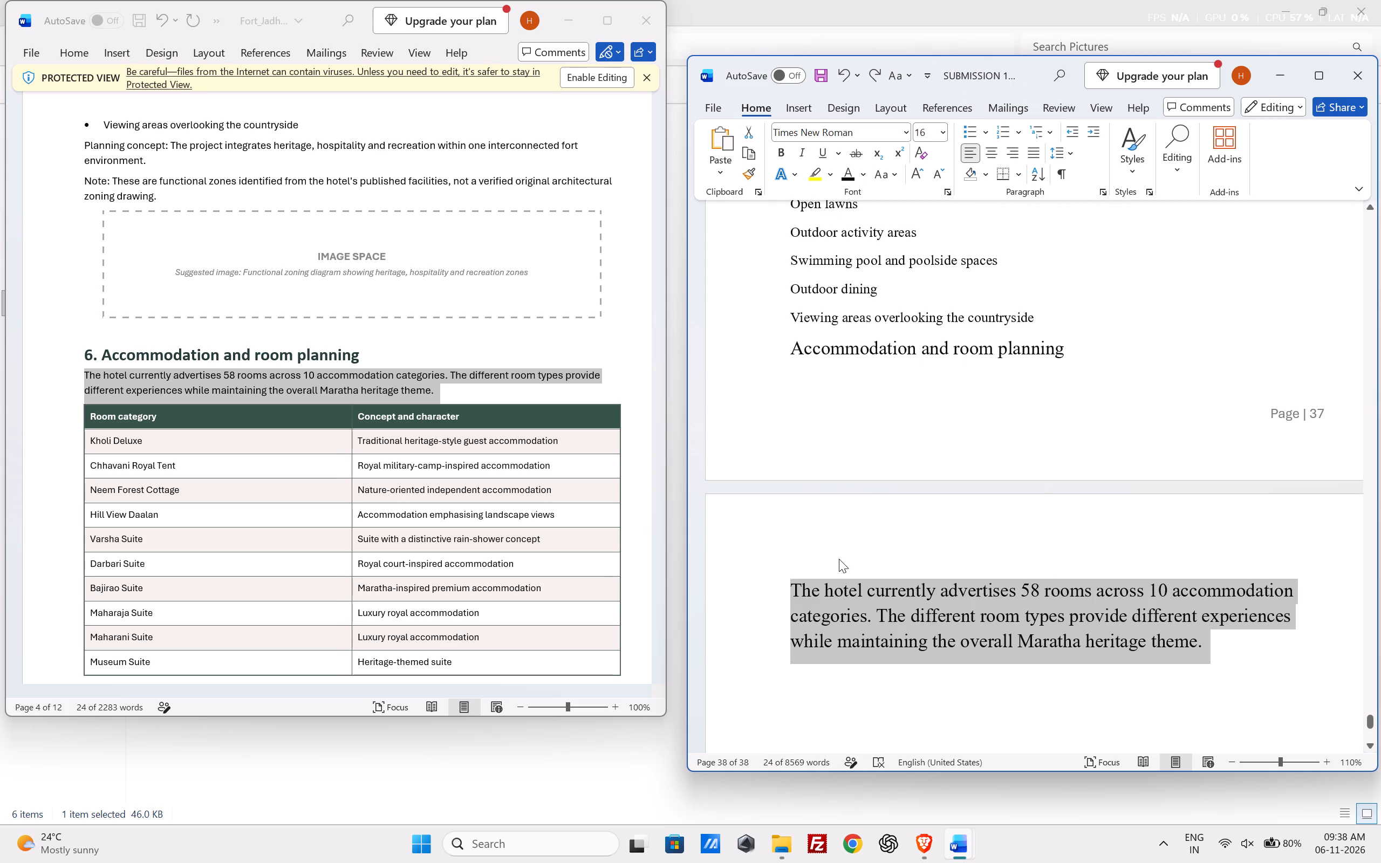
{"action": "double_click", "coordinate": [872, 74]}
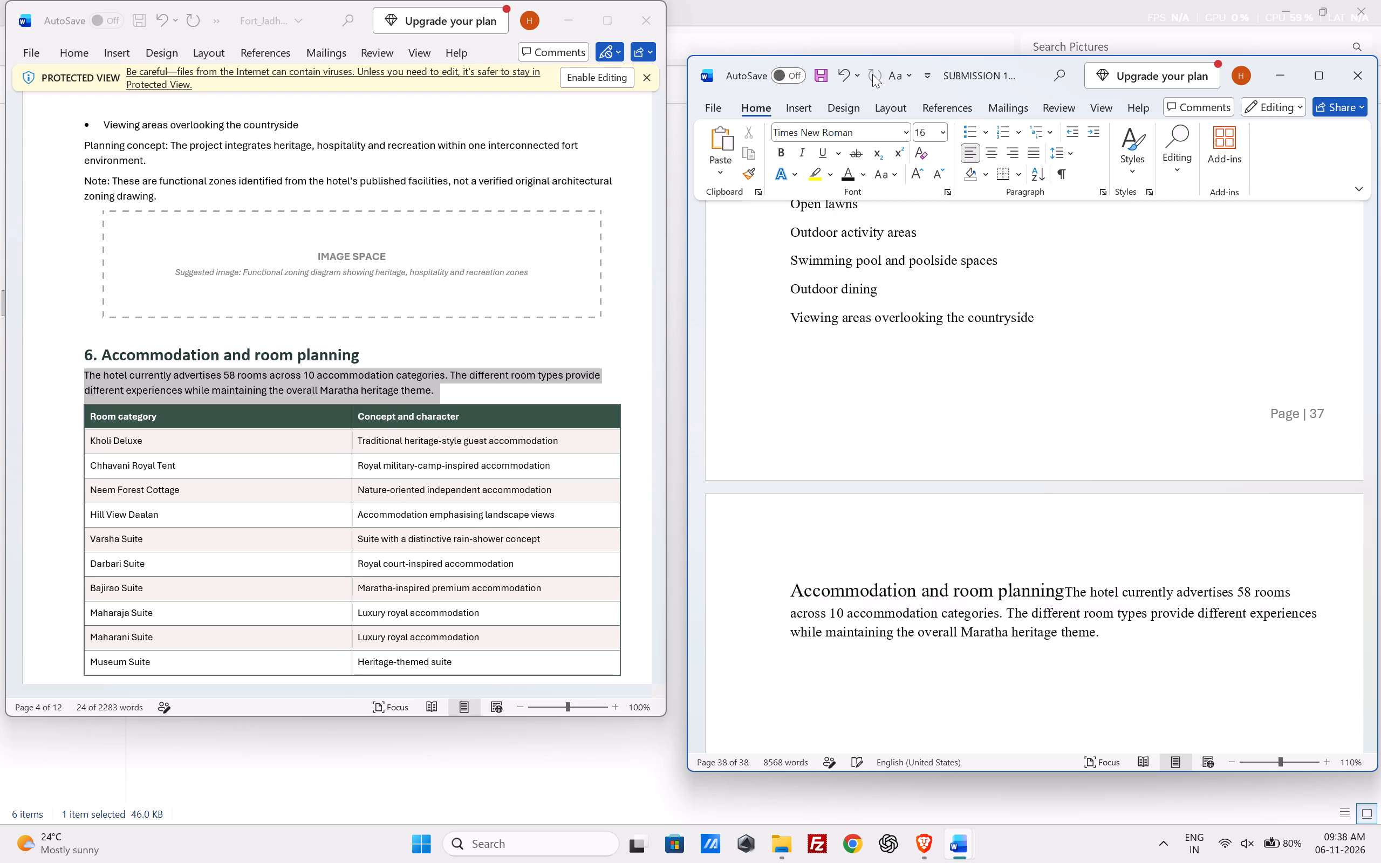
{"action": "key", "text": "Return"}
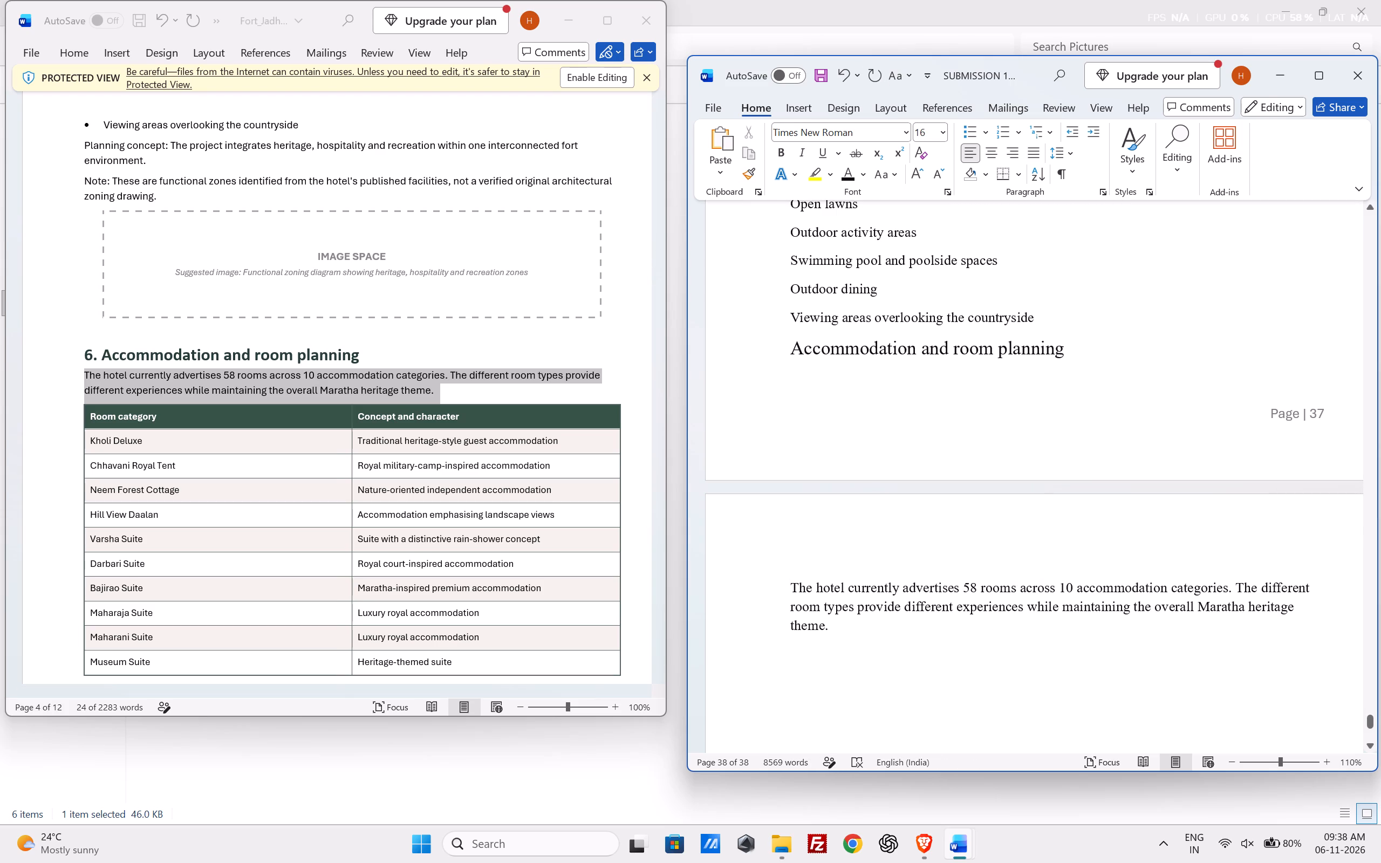
Add blank lines before the heading "Accommodation and room planning" so it starts page 38 directly above its introductory paragraph.
{"action": "left_click", "coordinate": [782, 344]}
{"action": "key", "text": "Return"}
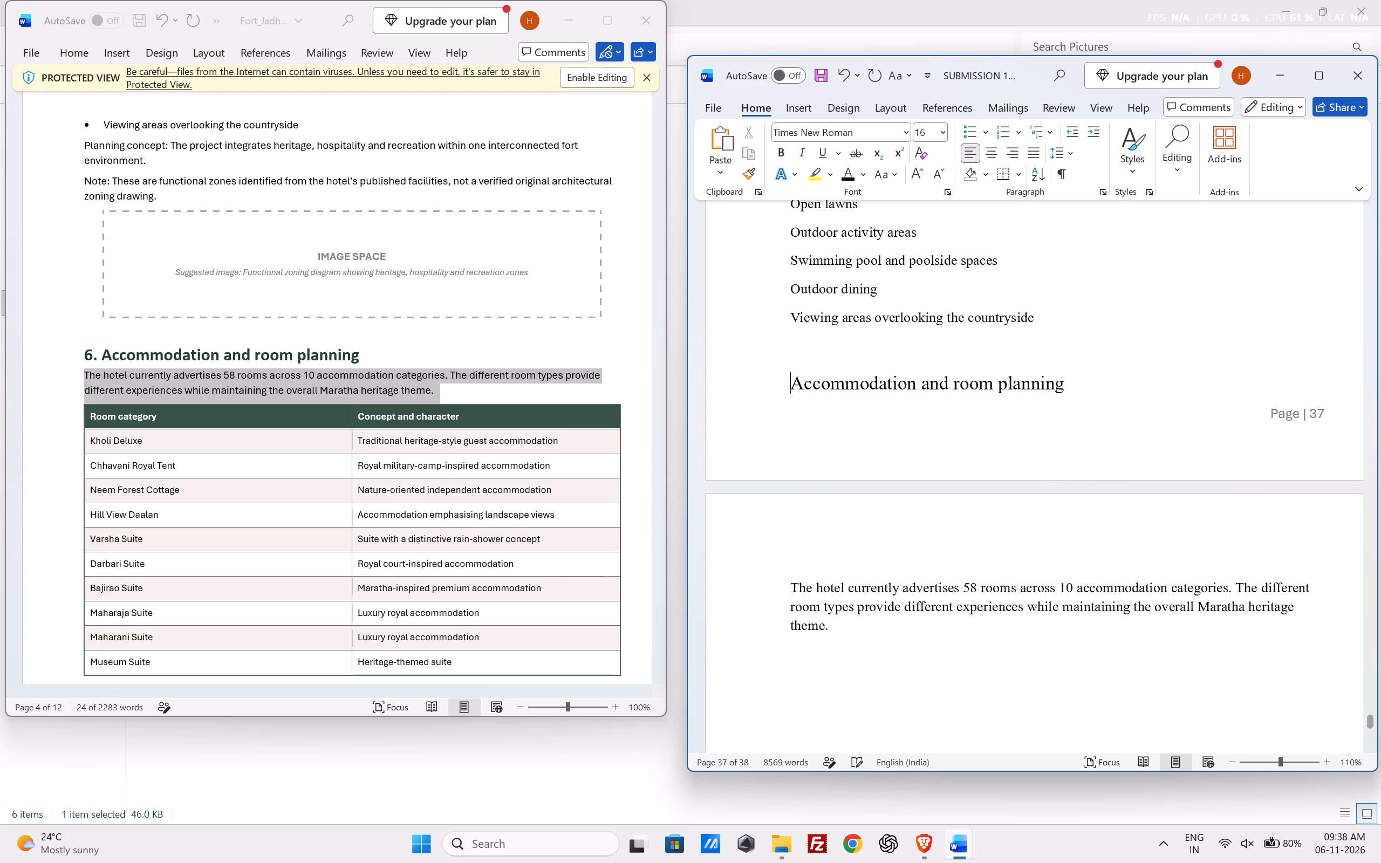
{"action": "key", "text": "Return"}
{"action": "key", "text": "BackSpace"}
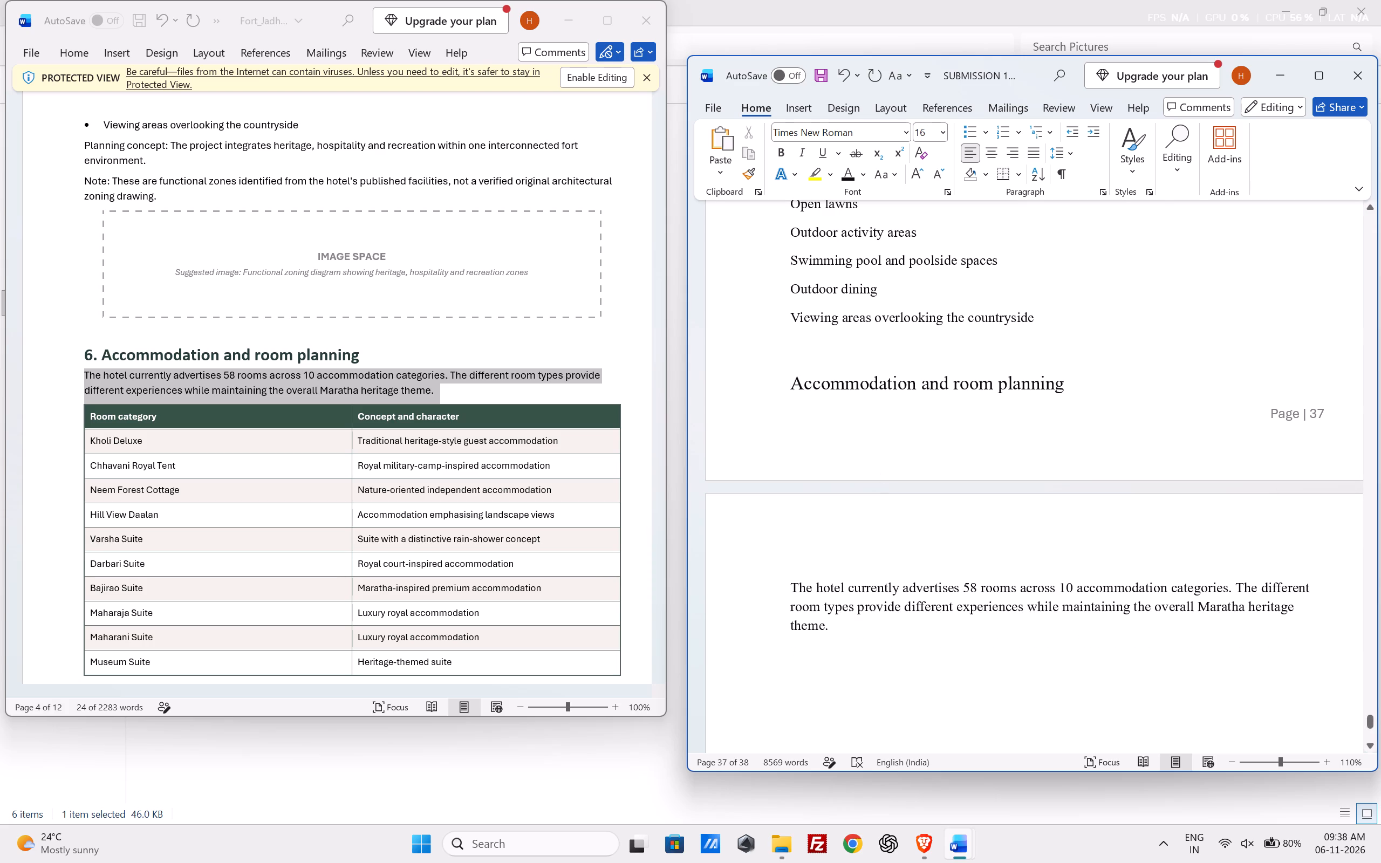
{"action": "left_click", "coordinate": [793, 579]}
{"action": "key", "text": "BackSpace"}
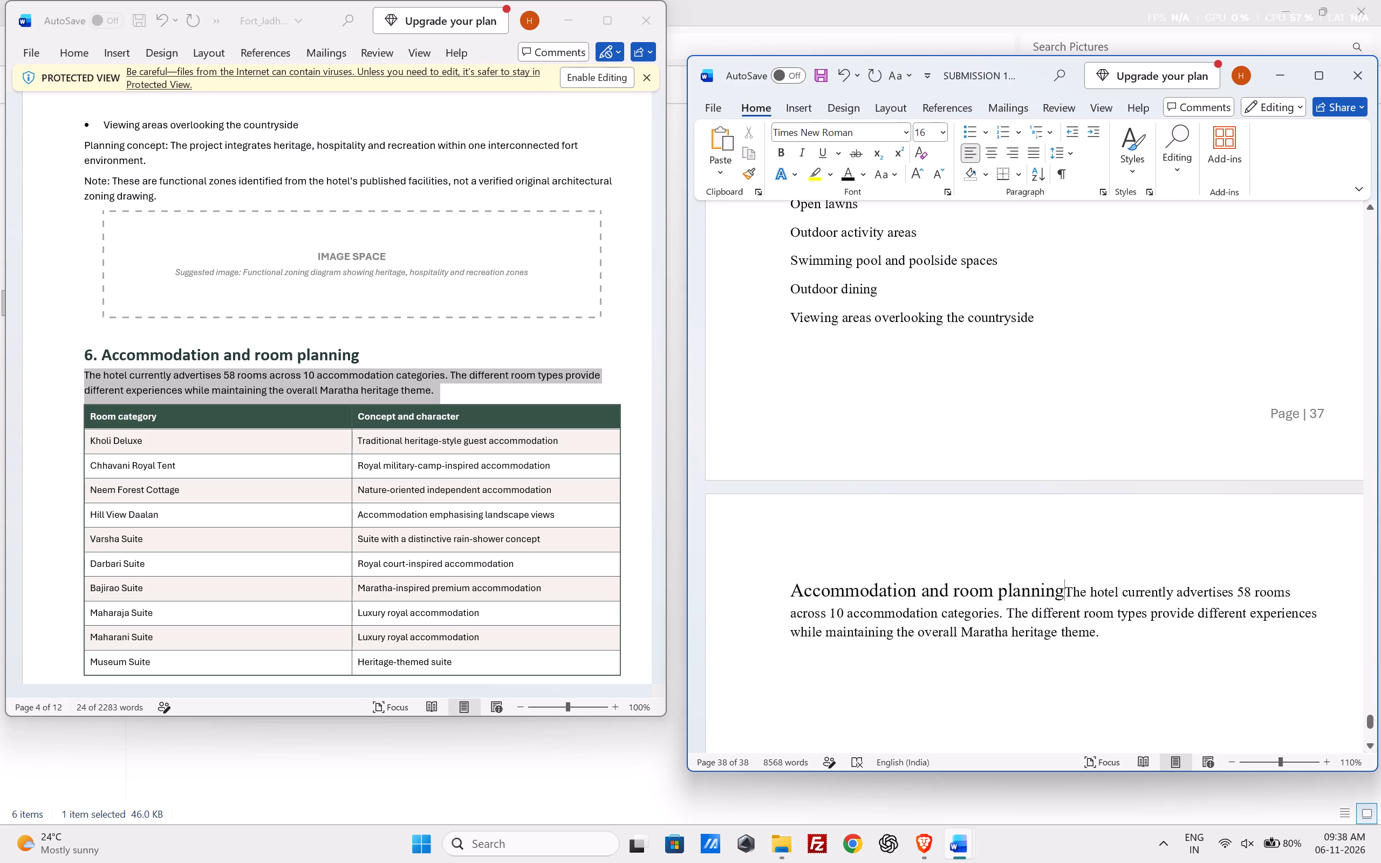
{"action": "key", "text": "Return"}
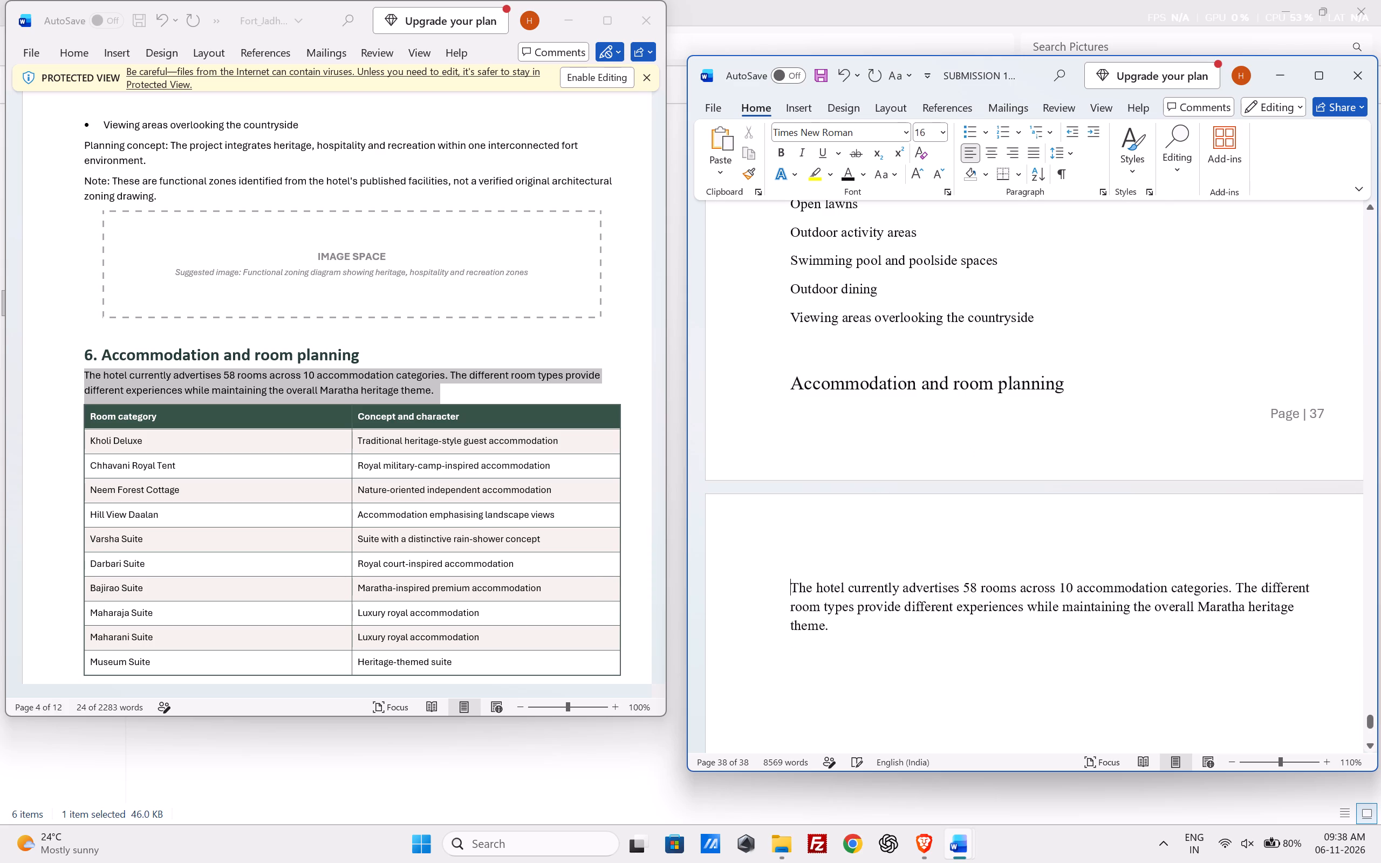
{"action": "left_click", "coordinate": [798, 383]}
{"action": "left_click", "coordinate": [788, 388]}
{"action": "key", "text": "Return"}
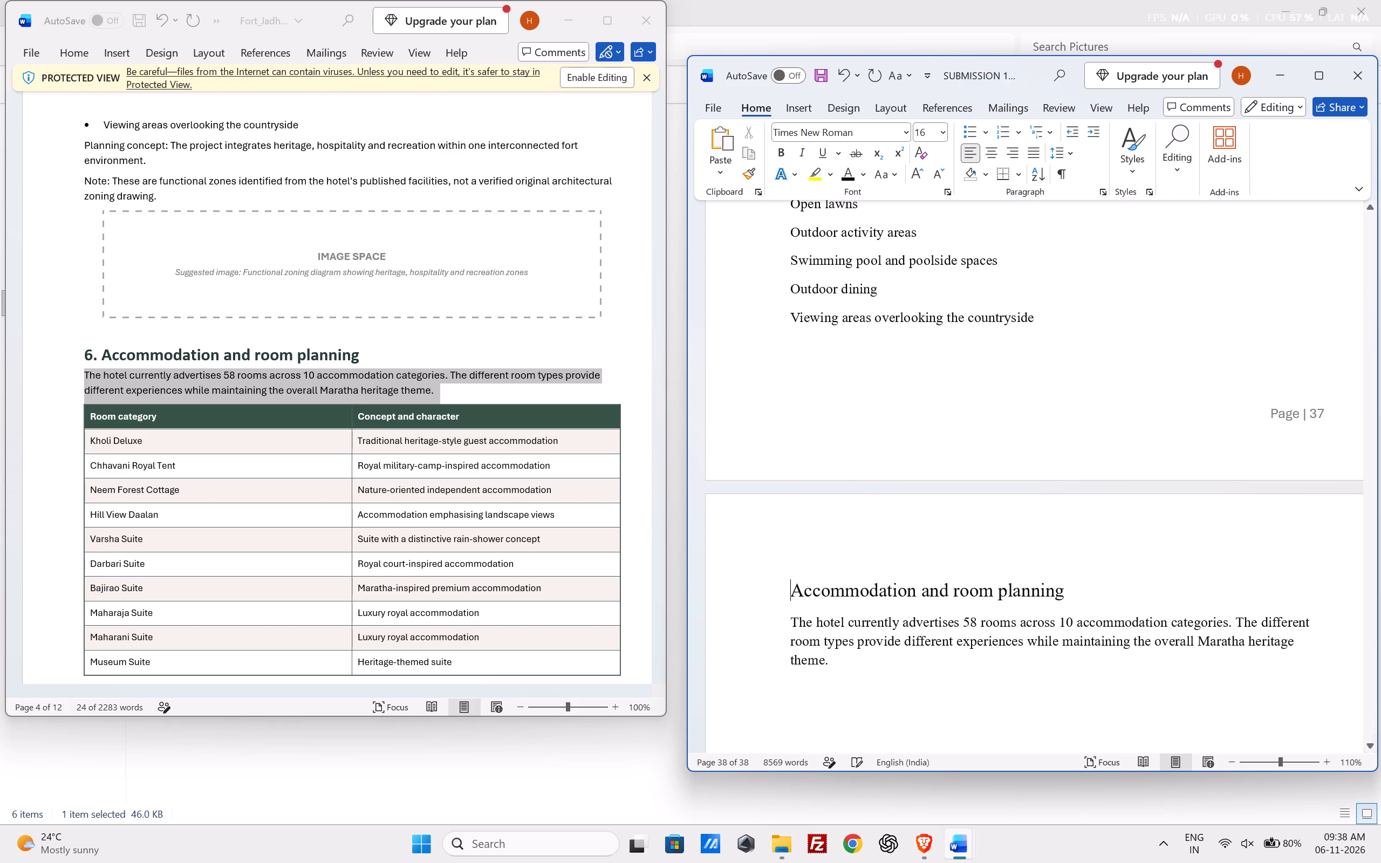
Review the Fort Jadhavgadh document from section 6 through section 17, returning to section 6's room category table and Architectural observations.
{"action": "scroll", "coordinate": [961, 430], "scroll_direction": "down", "scroll_amount": 9}
{"action": "scroll", "coordinate": [493, 401], "scroll_direction": "down", "scroll_amount": 4}
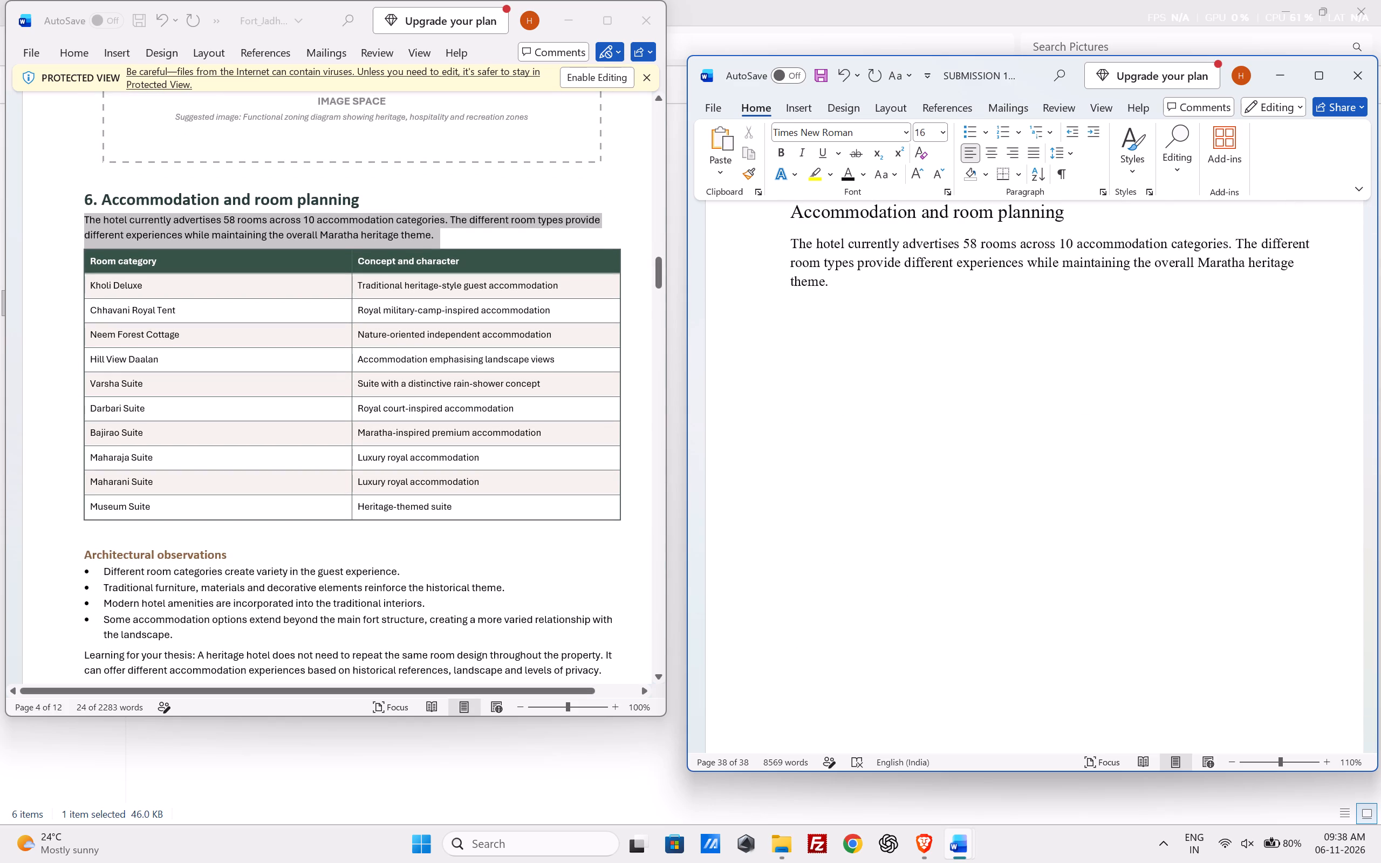
{"action": "scroll", "coordinate": [542, 362], "scroll_direction": "down", "scroll_amount": 4}
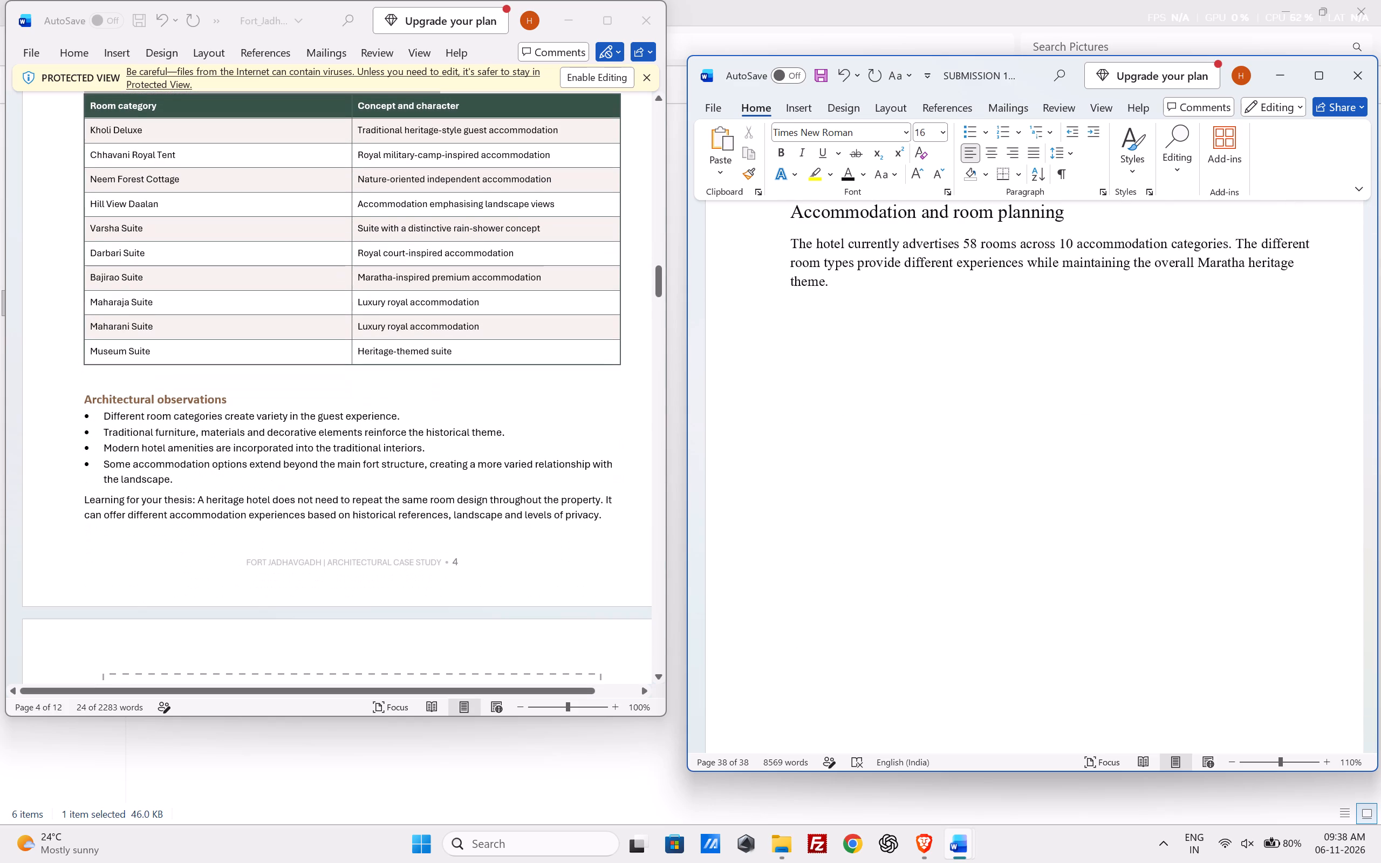
{"action": "scroll", "coordinate": [541, 366], "scroll_direction": "up", "scroll_amount": 2}
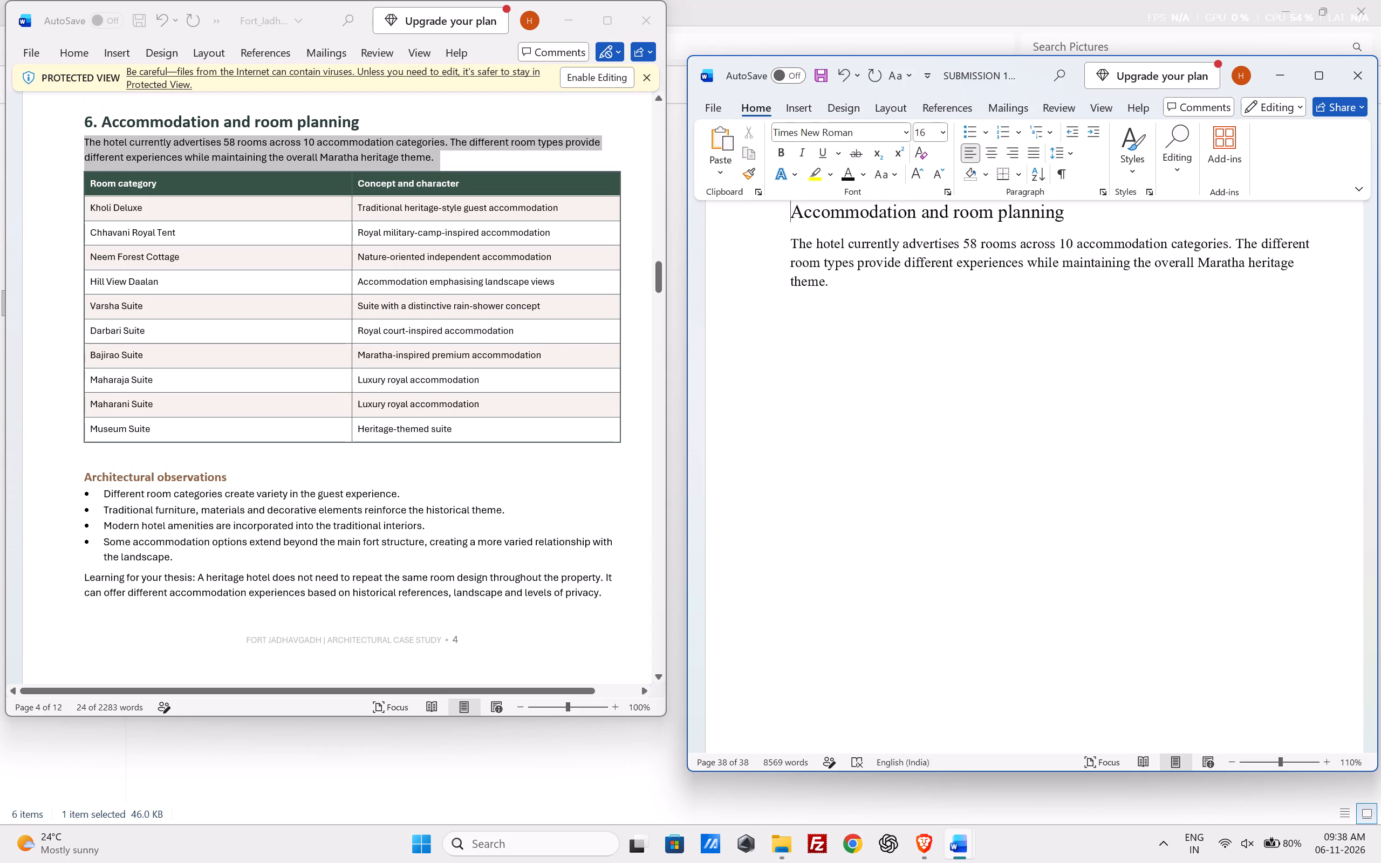
{"action": "scroll", "coordinate": [542, 364], "scroll_direction": "up", "scroll_amount": 1}
{"action": "scroll", "coordinate": [542, 364], "scroll_direction": "down", "scroll_amount": 5}
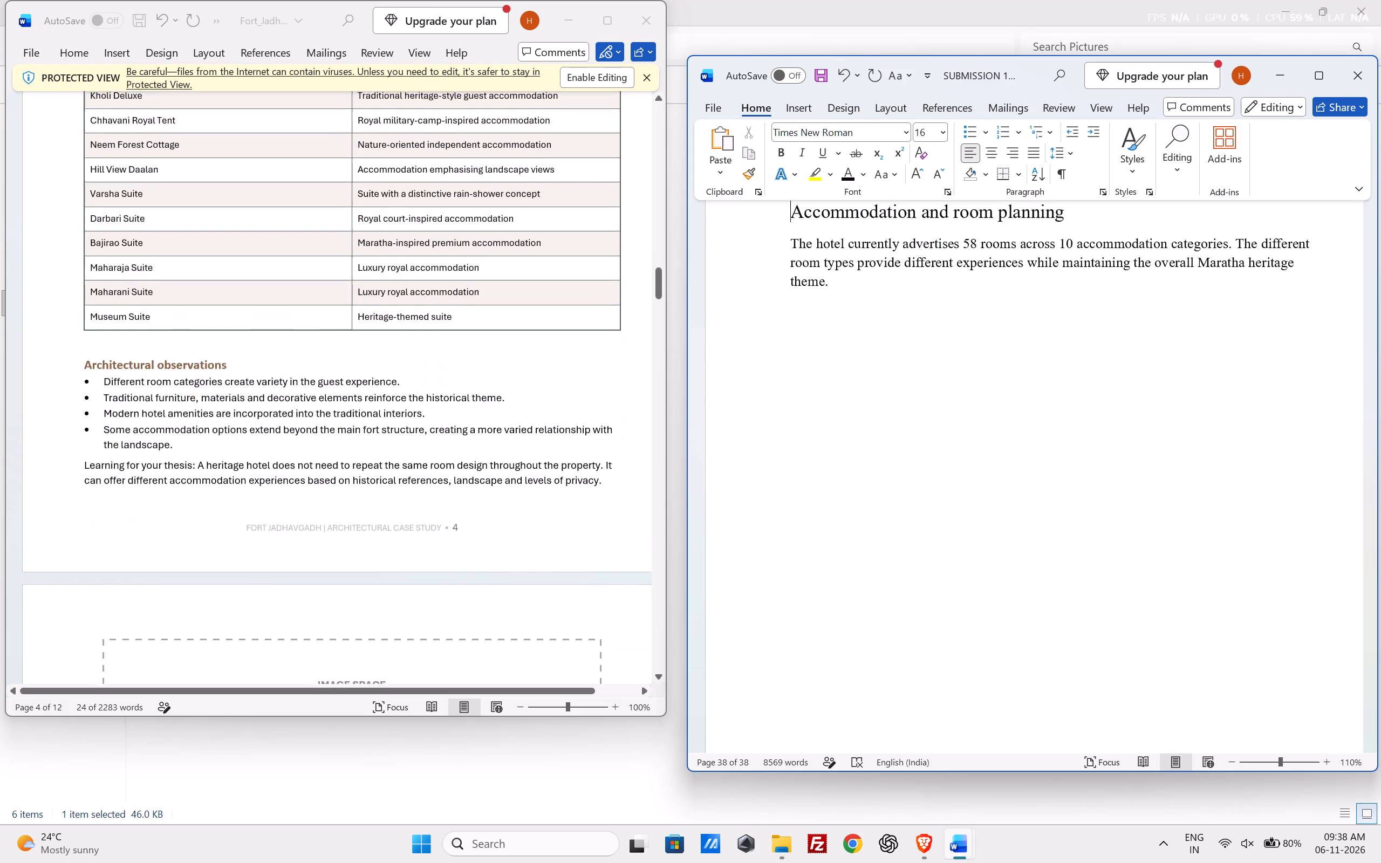
{"action": "scroll", "coordinate": [543, 364], "scroll_direction": "down", "scroll_amount": 17}
{"action": "scroll", "coordinate": [550, 373], "scroll_direction": "down", "scroll_amount": 10}
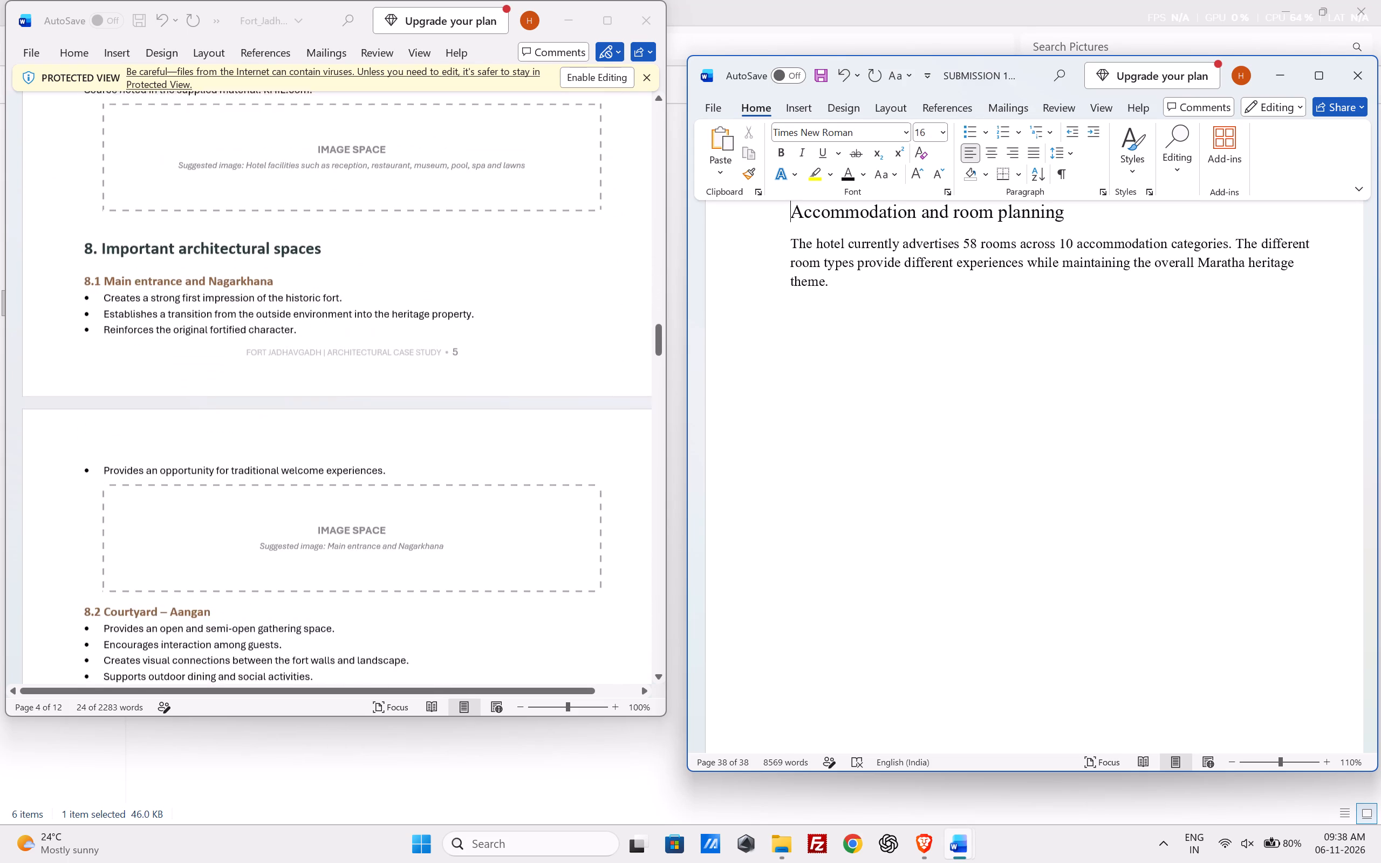
{"action": "scroll", "coordinate": [562, 387], "scroll_direction": "down", "scroll_amount": 4}
{"action": "scroll", "coordinate": [543, 376], "scroll_direction": "down", "scroll_amount": 18}
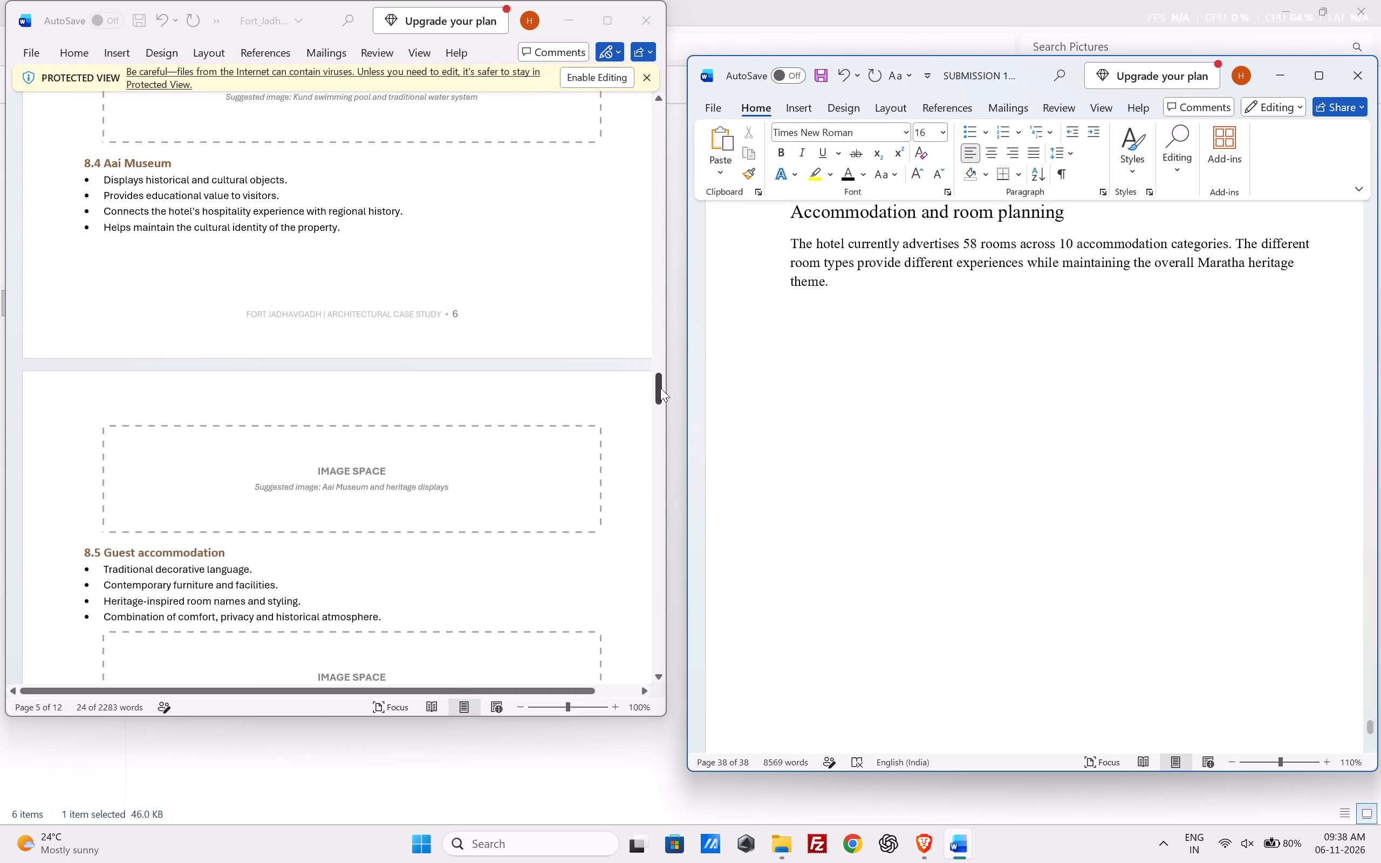
{"action": "left_click_drag", "start_coordinate": [658, 388], "coordinate": [652, 546]}
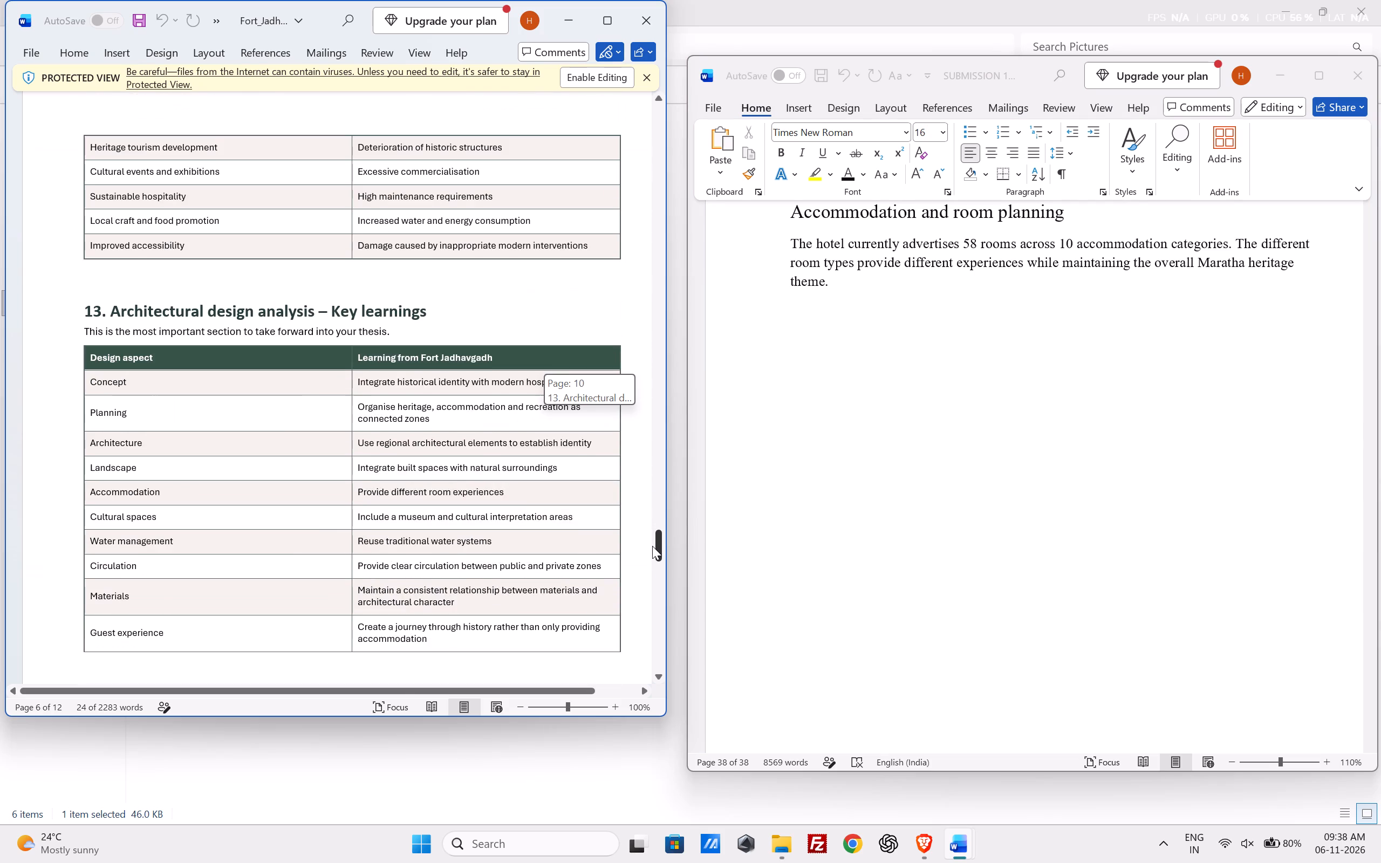
{"action": "left_click_drag", "start_coordinate": [652, 546], "coordinate": [651, 506]}
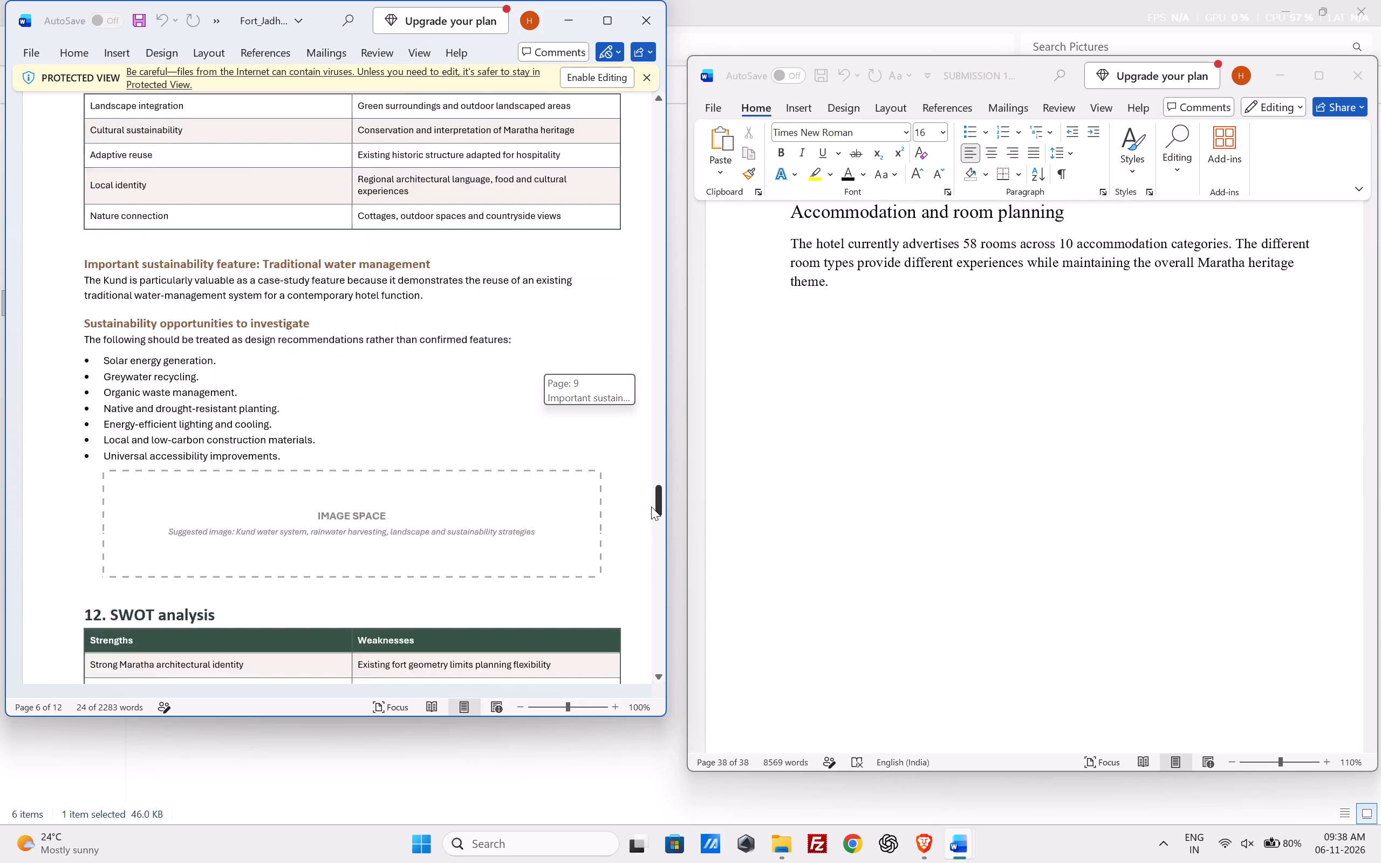
{"action": "left_click_drag", "start_coordinate": [651, 506], "coordinate": [664, 577]}
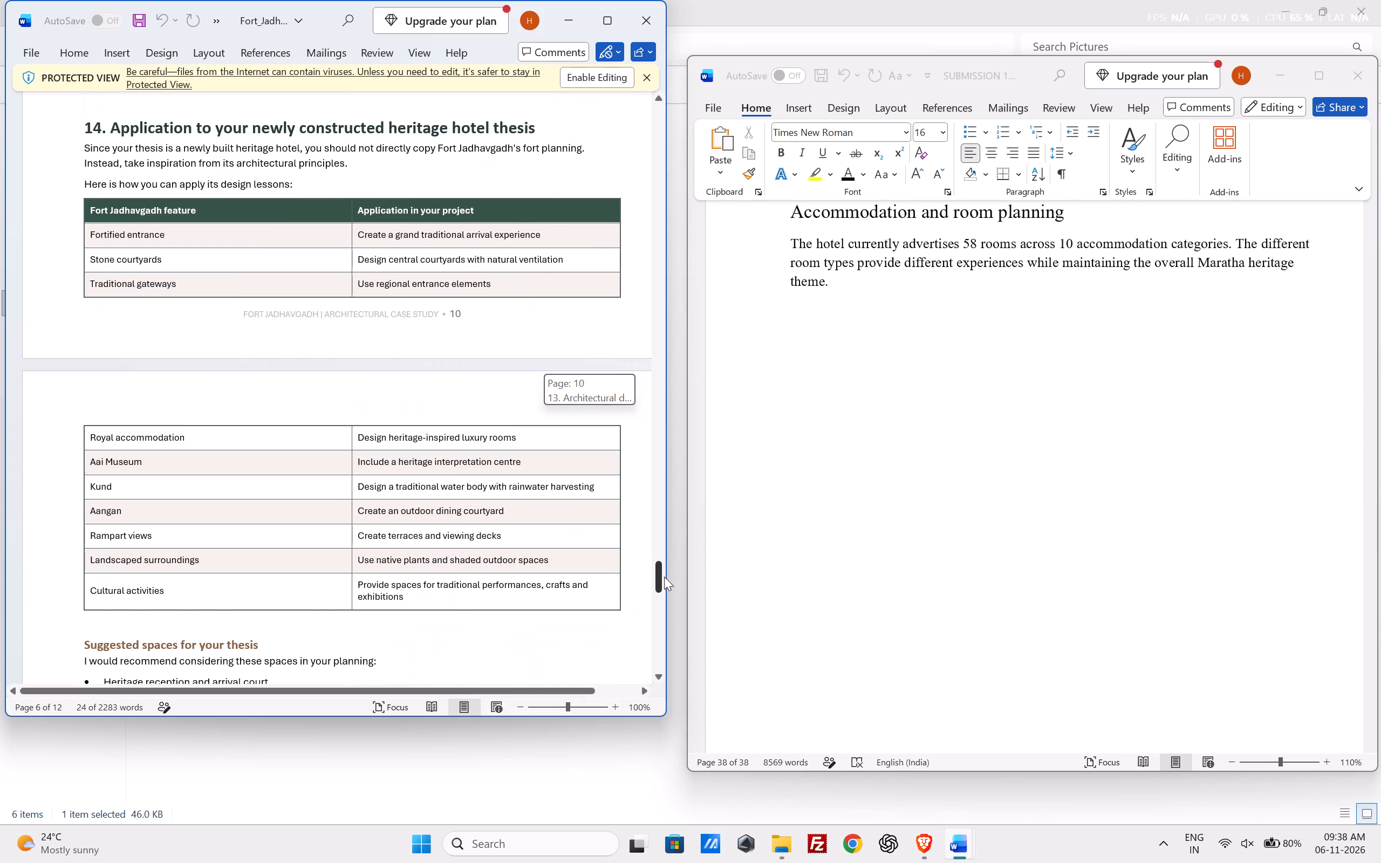
{"action": "left_click_drag", "start_coordinate": [664, 577], "coordinate": [660, 551]}
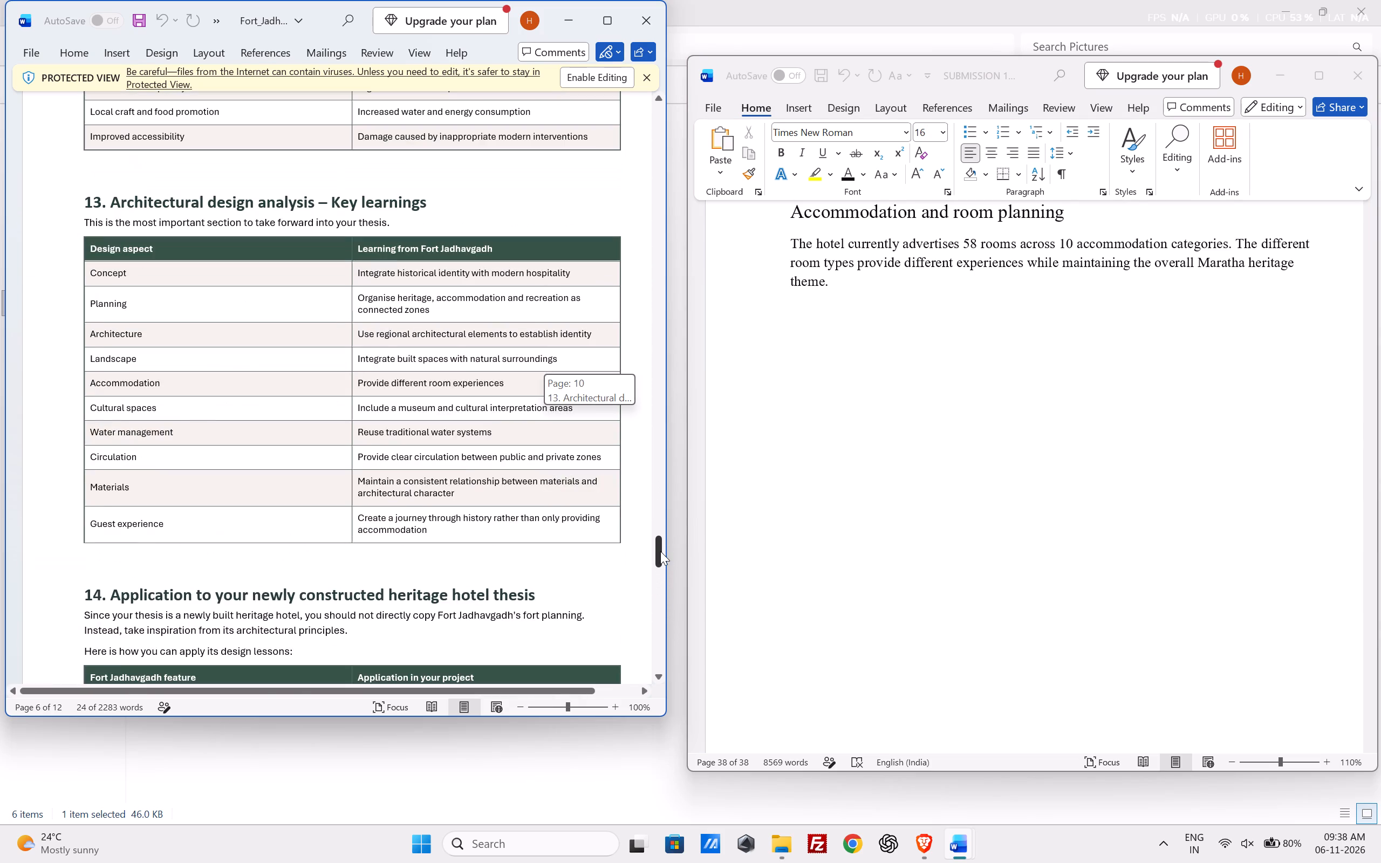
{"action": "left_click_drag", "start_coordinate": [660, 551], "coordinate": [643, 622]}
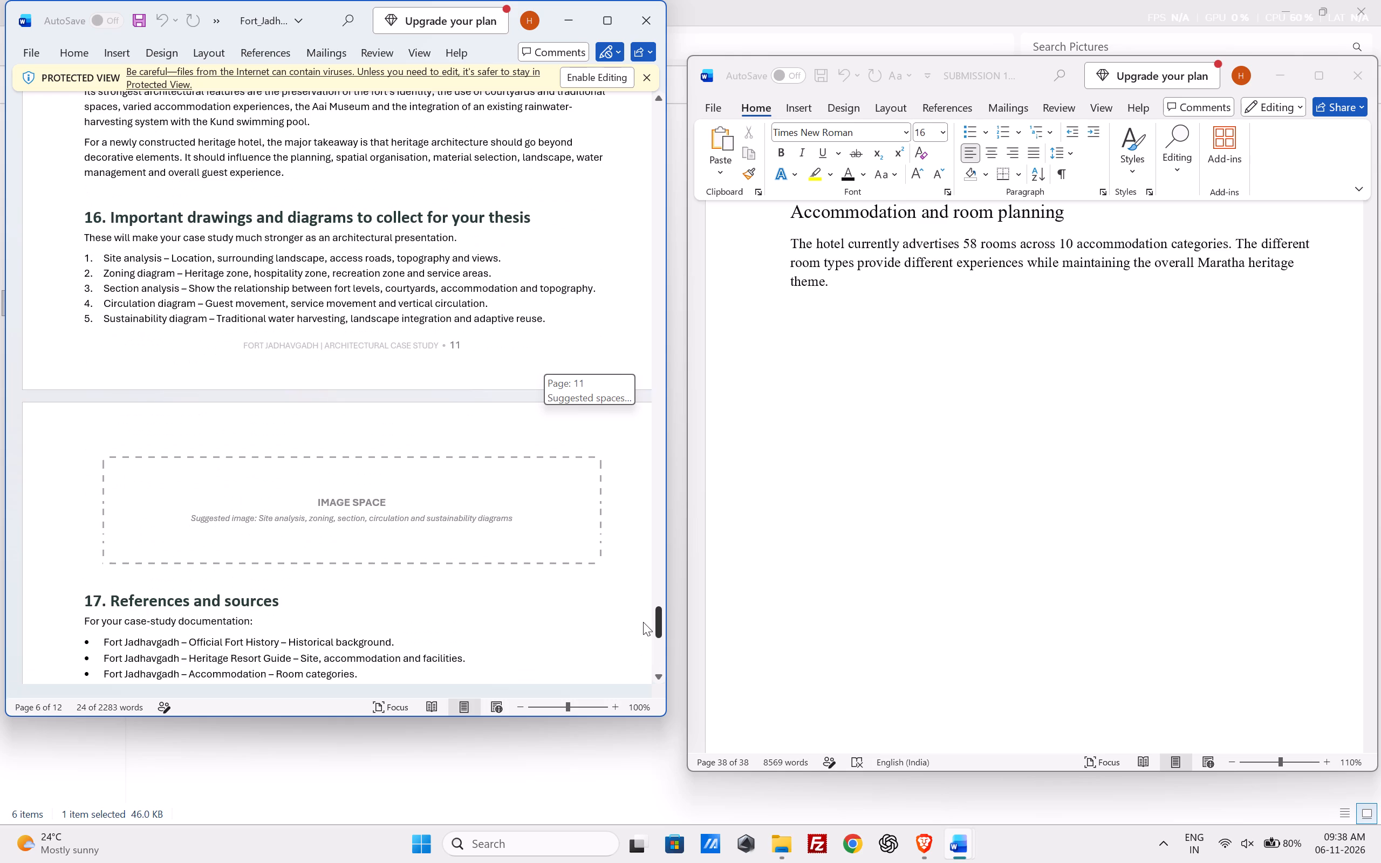
{"action": "left_click_drag", "start_coordinate": [643, 622], "coordinate": [647, 604]}
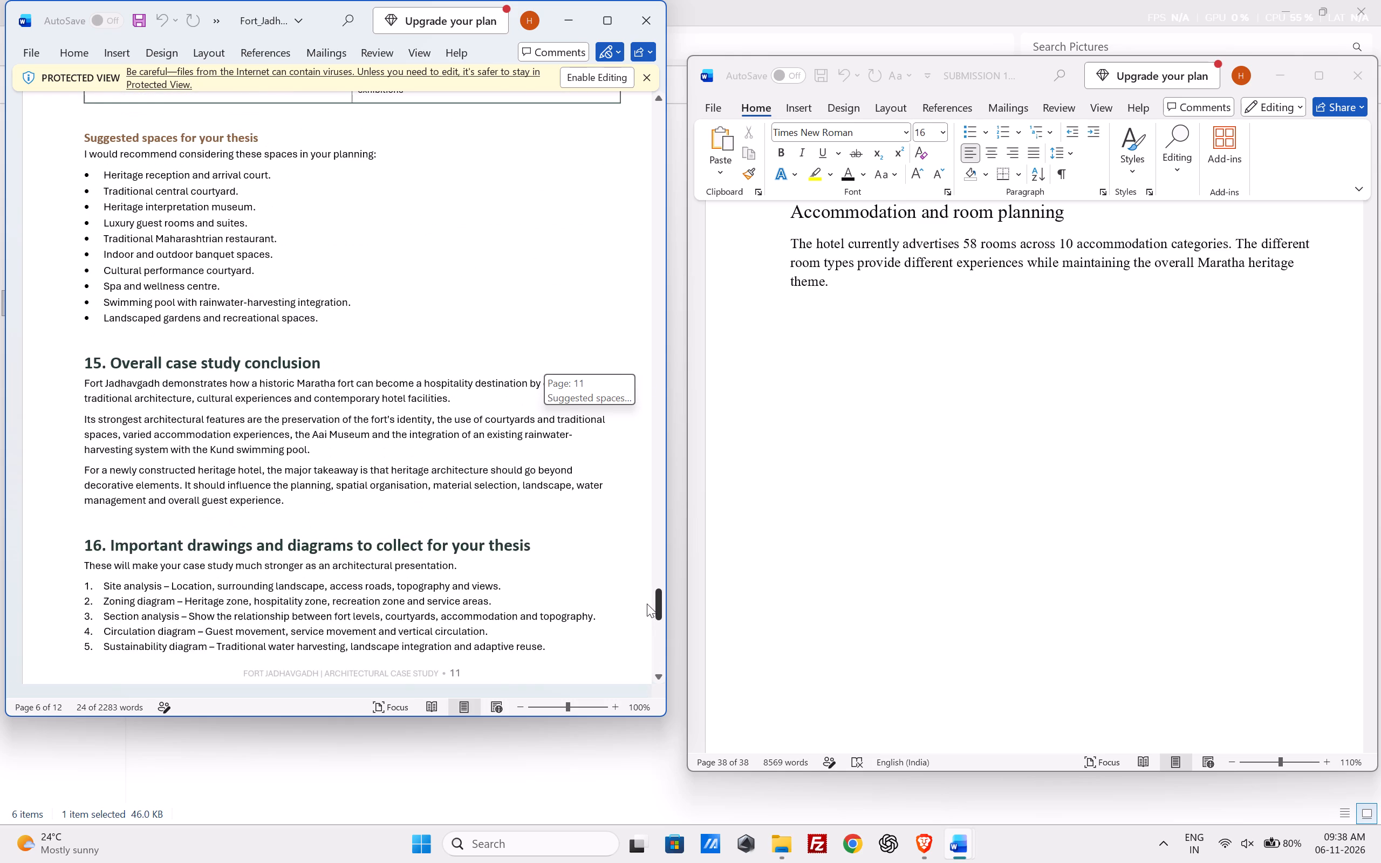
{"action": "left_click_drag", "start_coordinate": [647, 604], "coordinate": [646, 595]}
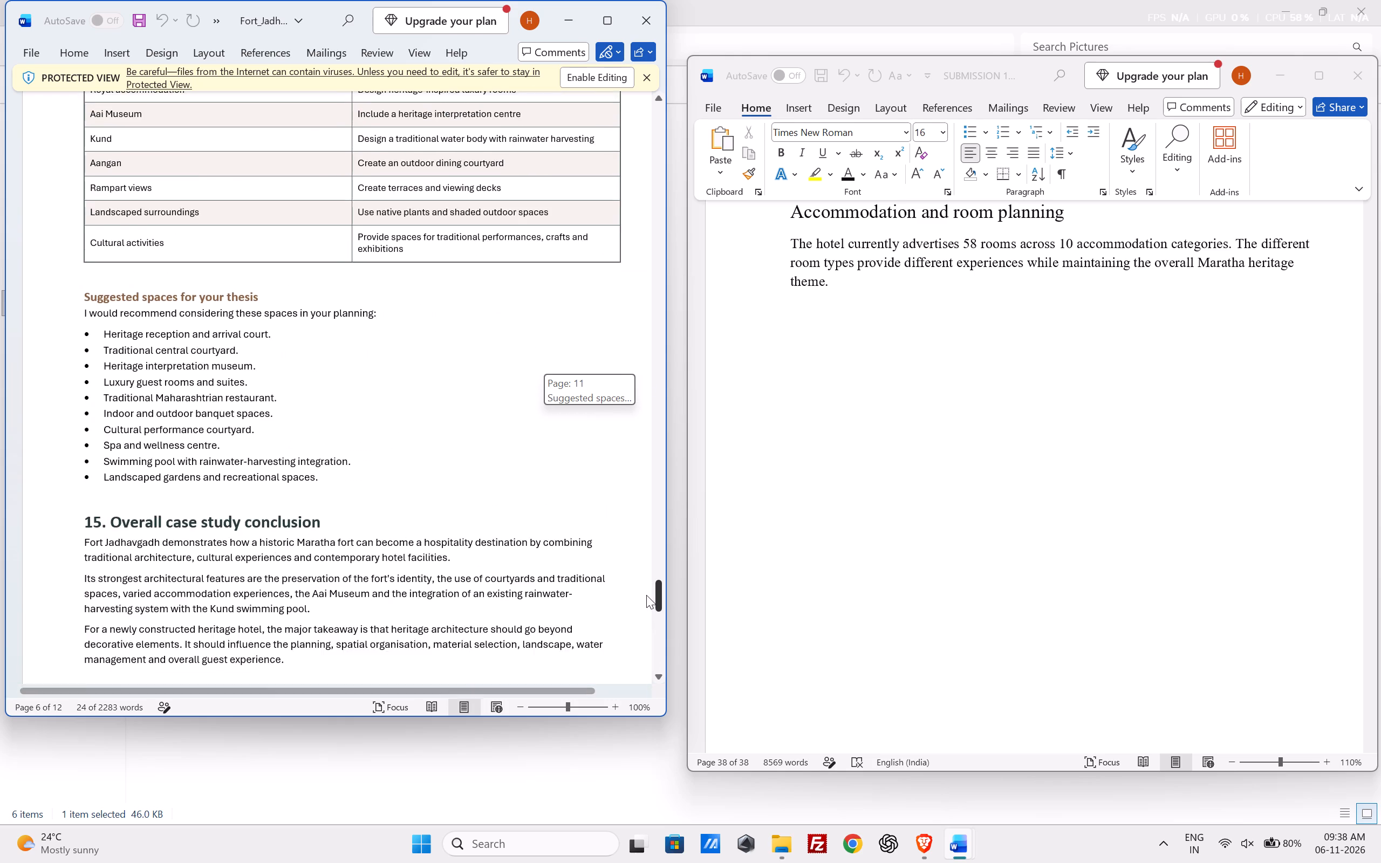
{"action": "left_click_drag", "start_coordinate": [646, 595], "coordinate": [650, 541]}
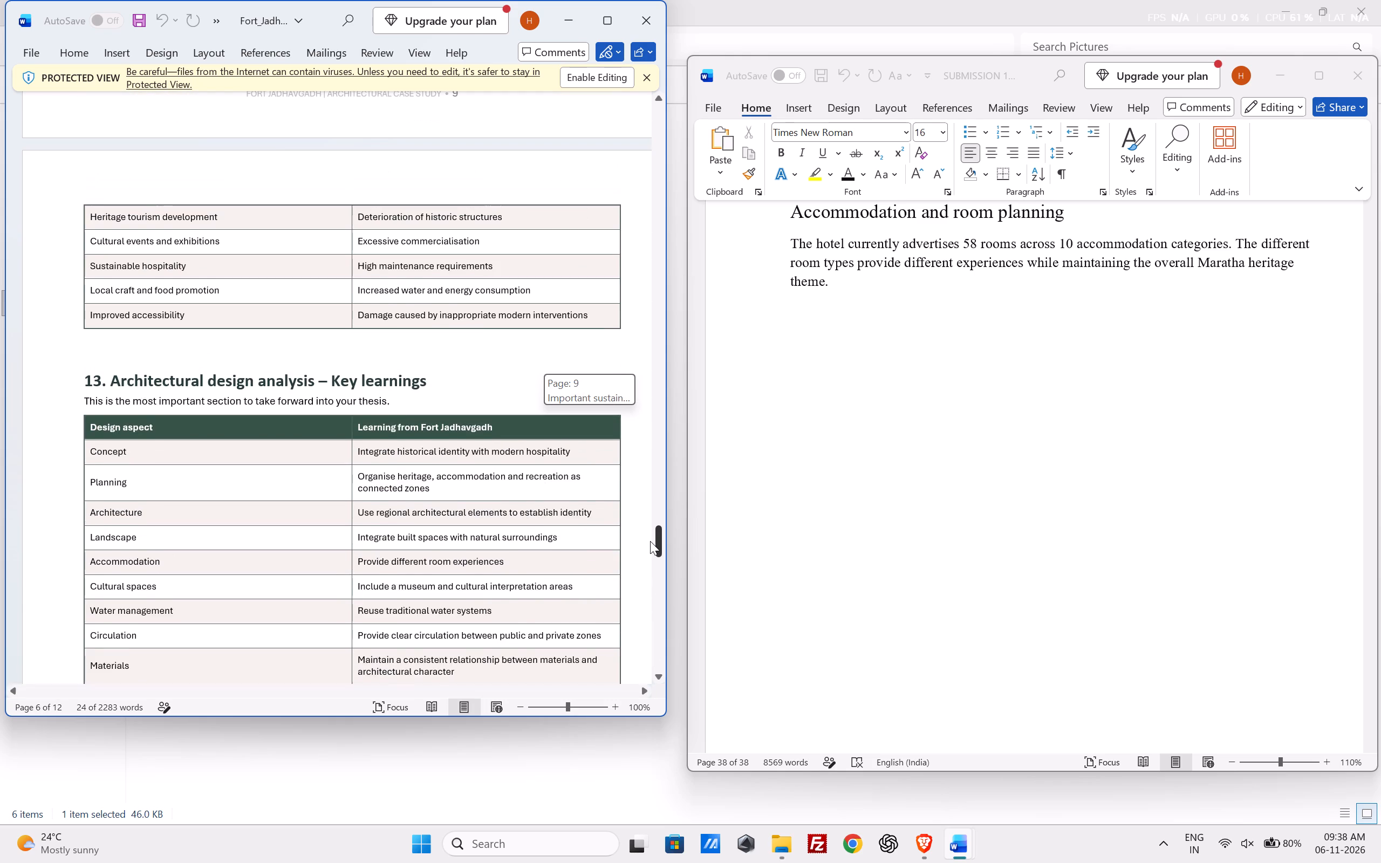
{"action": "left_click_drag", "start_coordinate": [650, 541], "coordinate": [657, 507]}
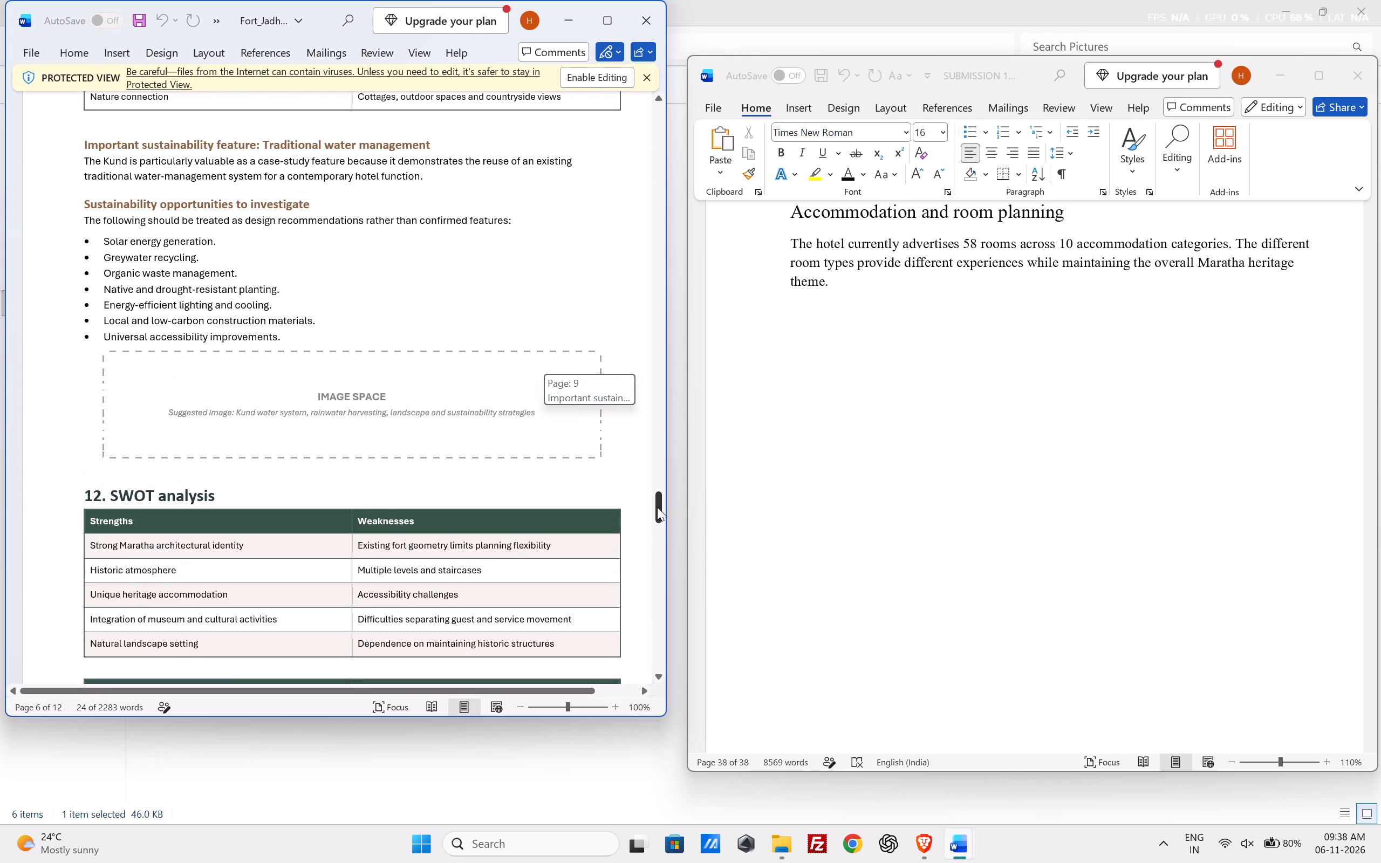
{"action": "left_click_drag", "start_coordinate": [657, 507], "coordinate": [659, 464]}
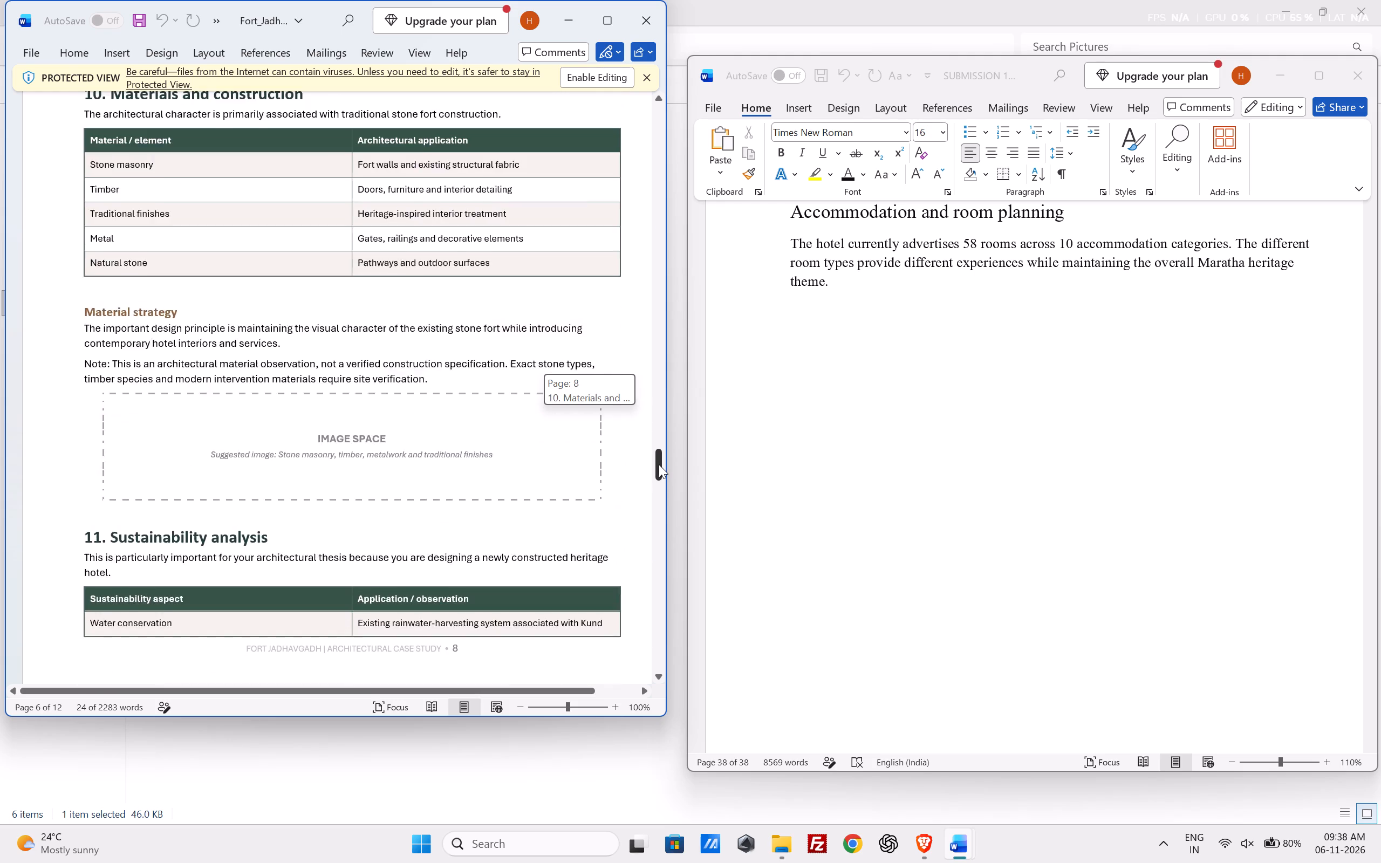
{"action": "left_click_drag", "start_coordinate": [659, 464], "coordinate": [648, 409]}
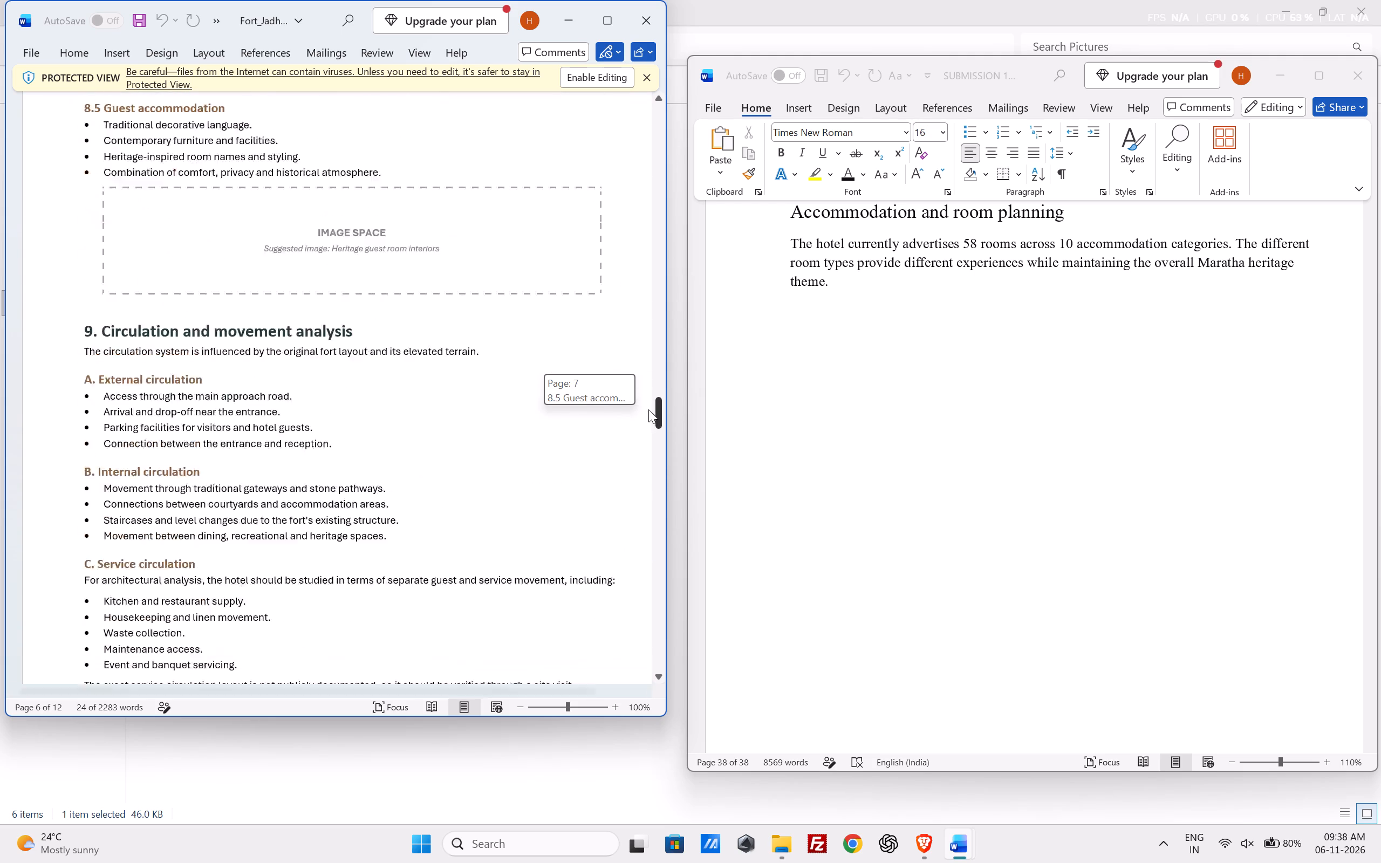
{"action": "left_click_drag", "start_coordinate": [648, 409], "coordinate": [639, 349]}
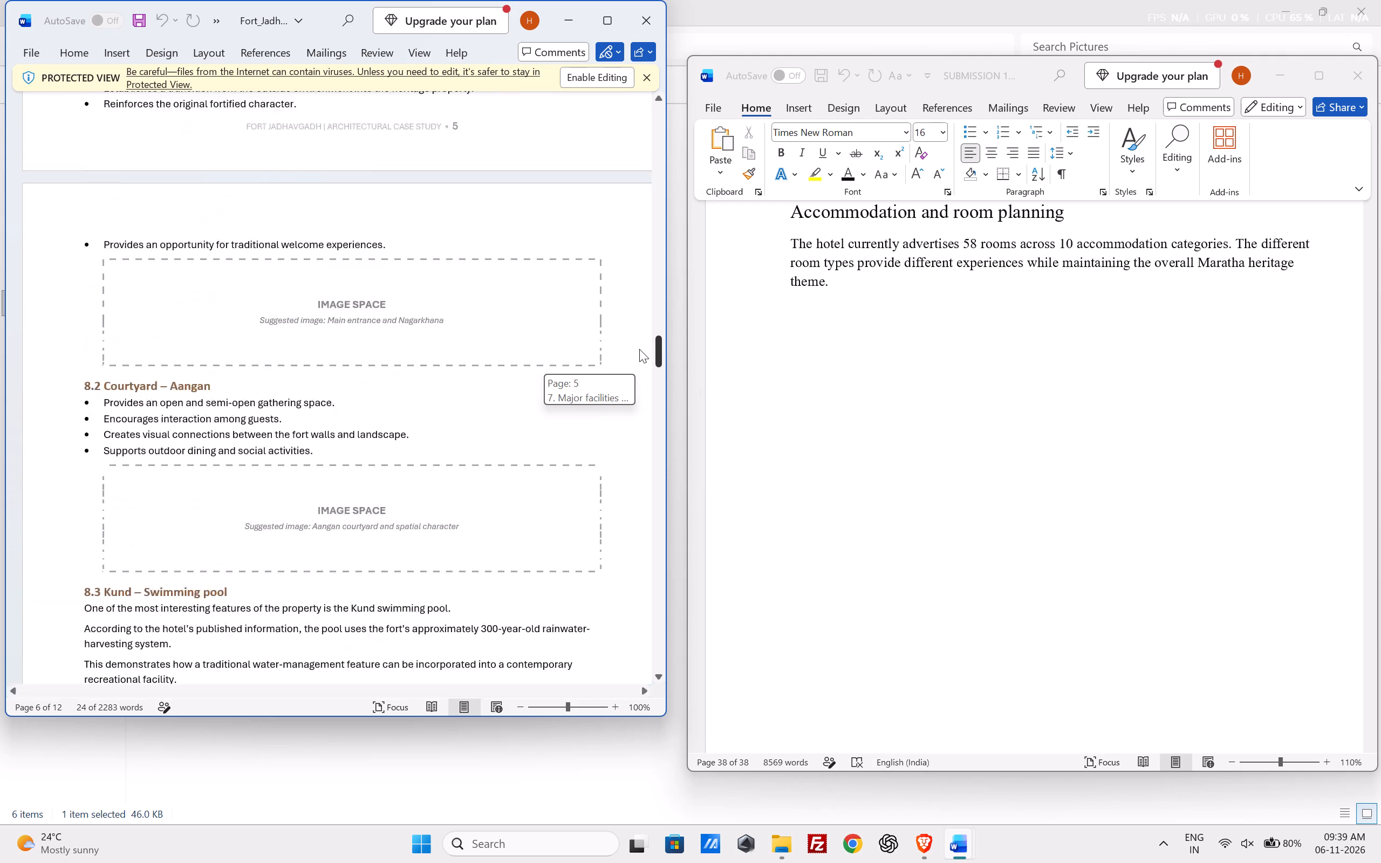
{"action": "left_click_drag", "start_coordinate": [639, 349], "coordinate": [637, 330]}
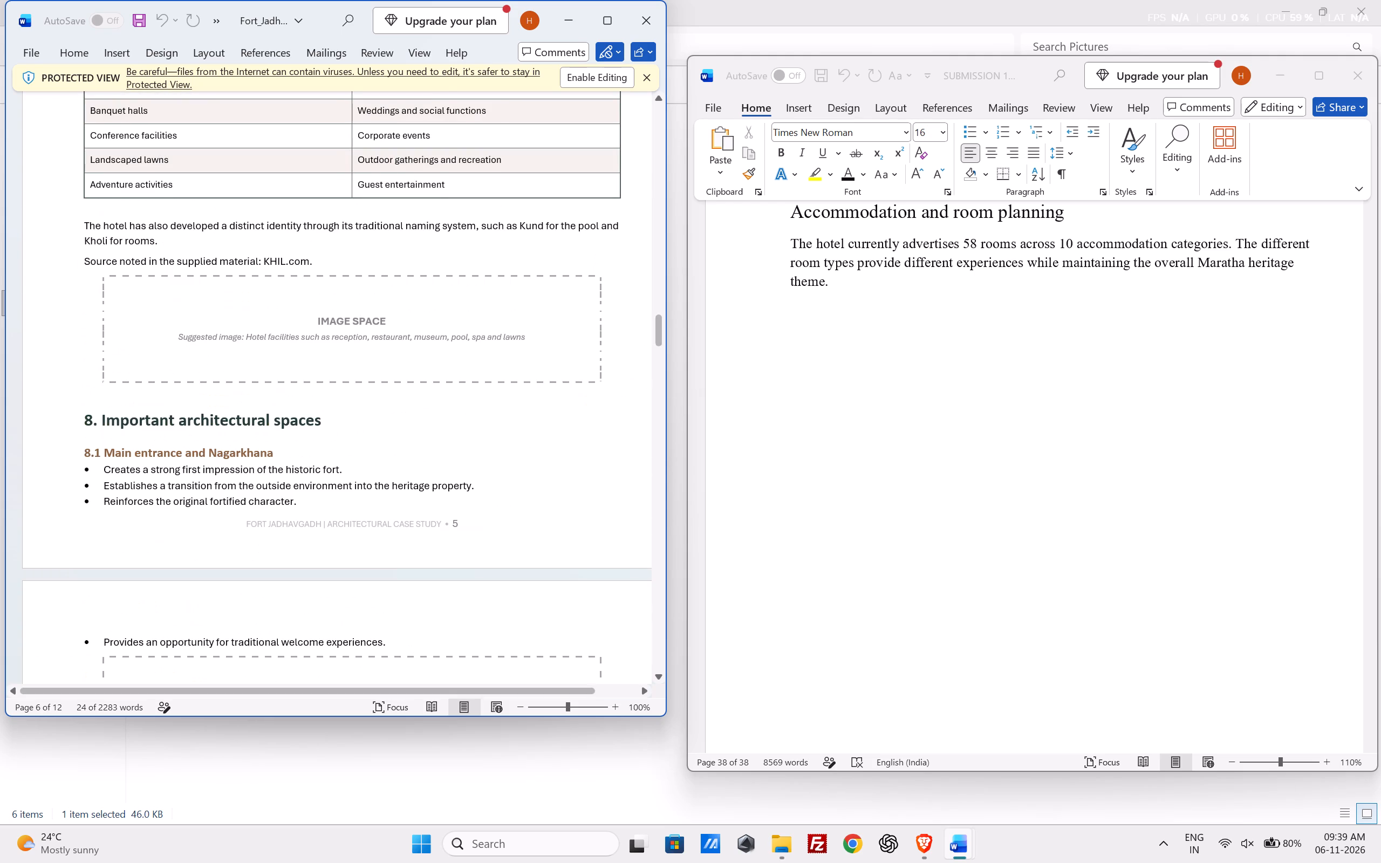
{"action": "scroll", "coordinate": [502, 415], "scroll_direction": "up", "scroll_amount": 8}
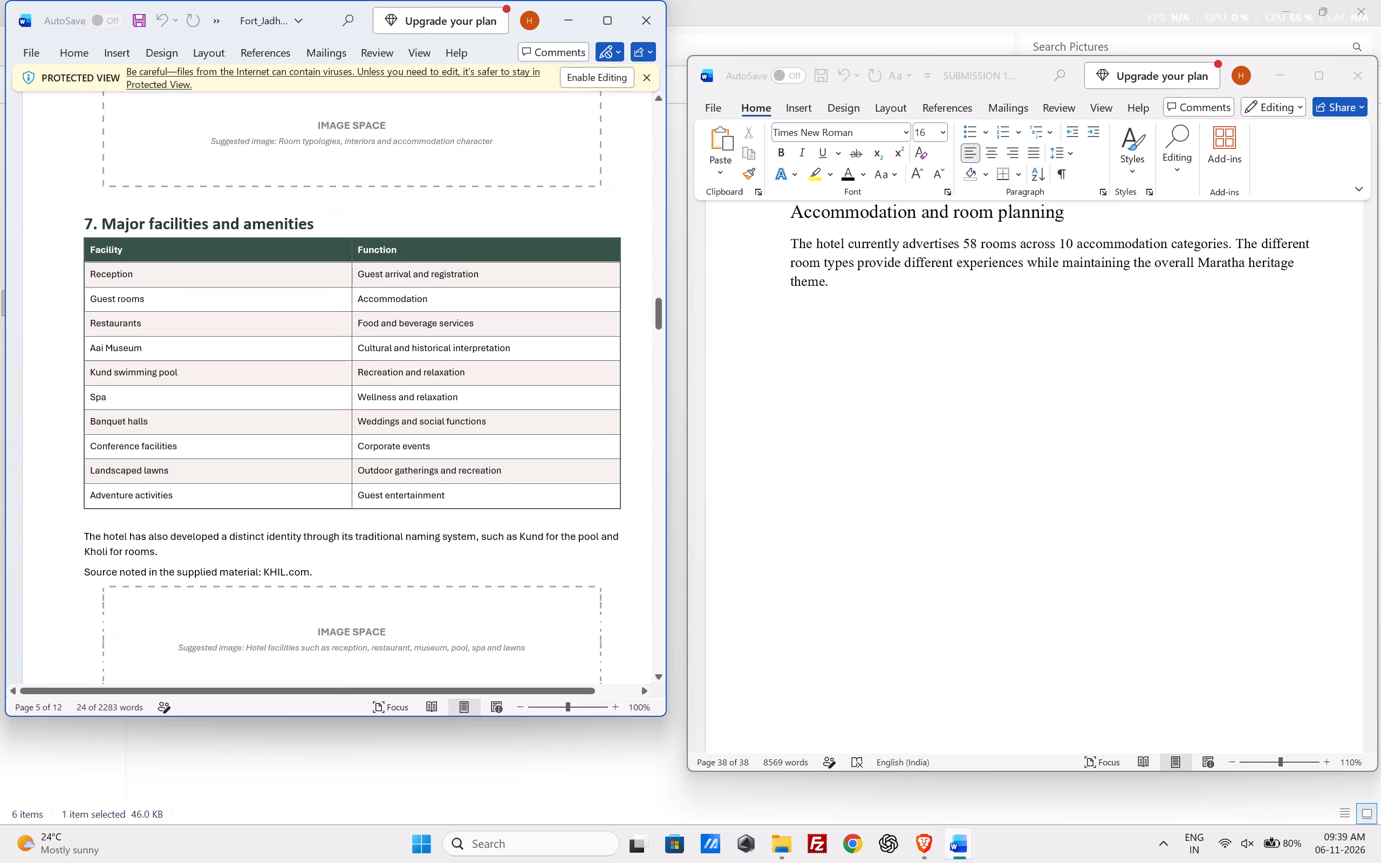
{"action": "scroll", "coordinate": [502, 426], "scroll_direction": "up", "scroll_amount": 5}
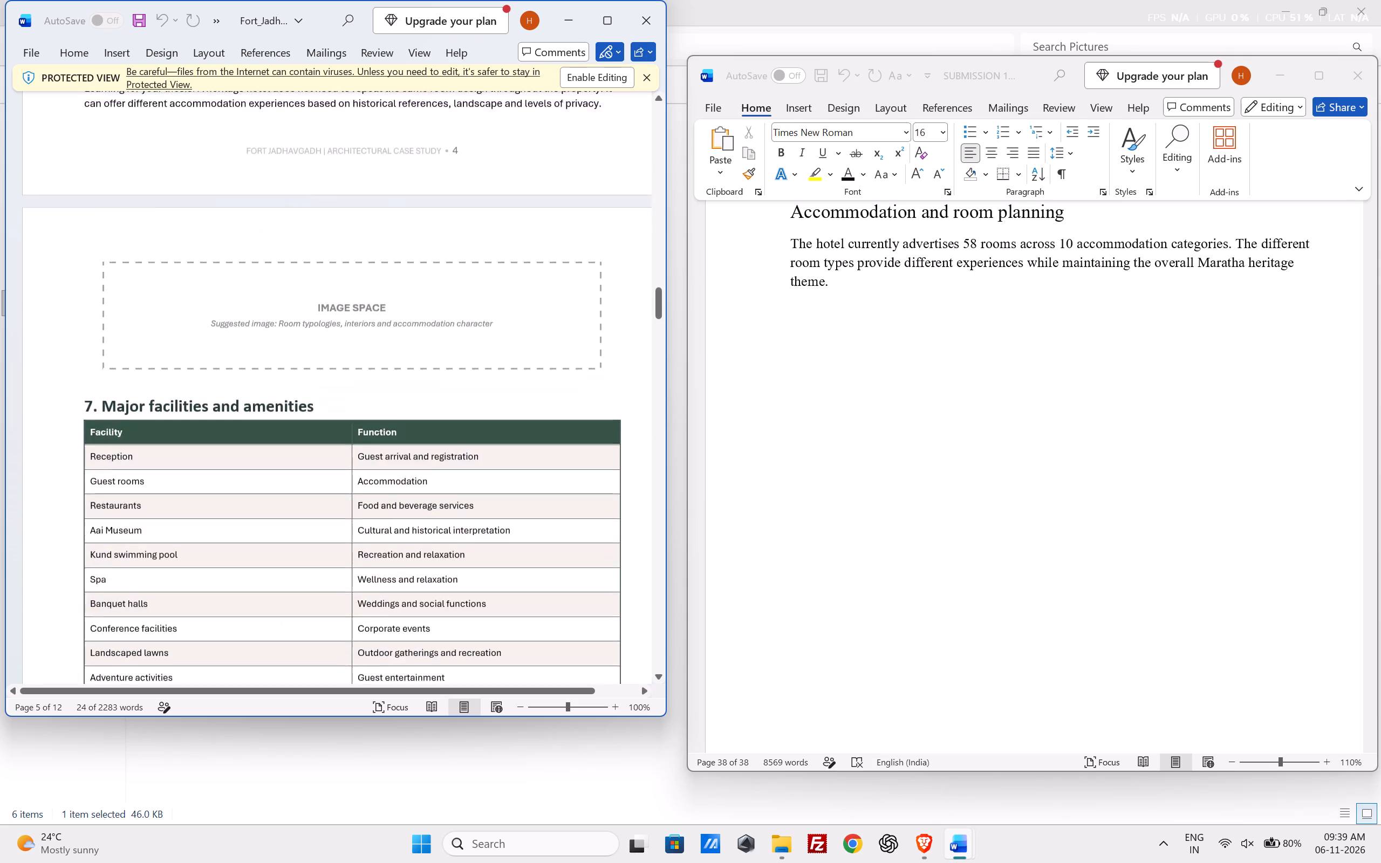
{"action": "scroll", "coordinate": [502, 426], "scroll_direction": "up", "scroll_amount": 14}
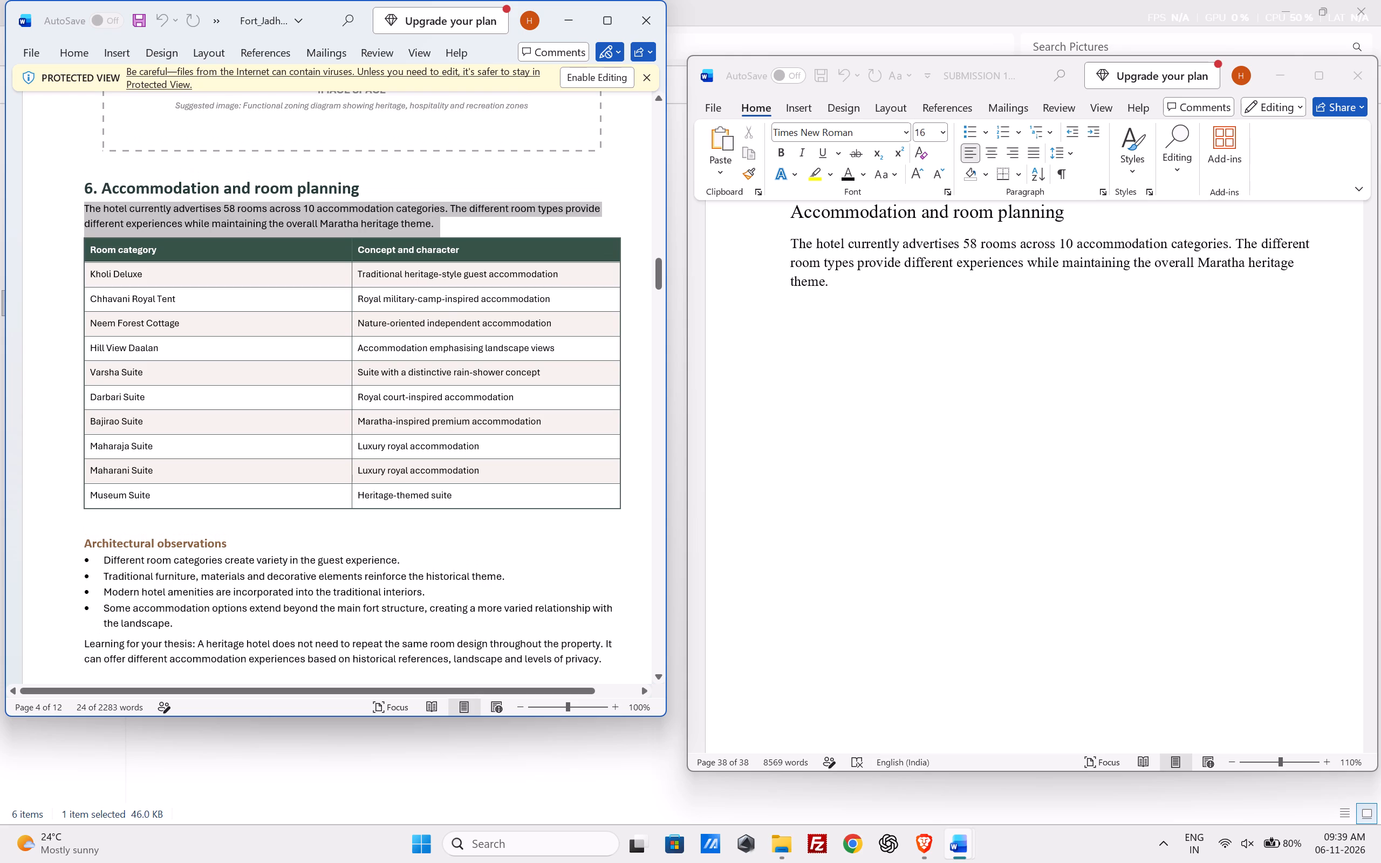
{"action": "left_click", "coordinate": [47, 320]}
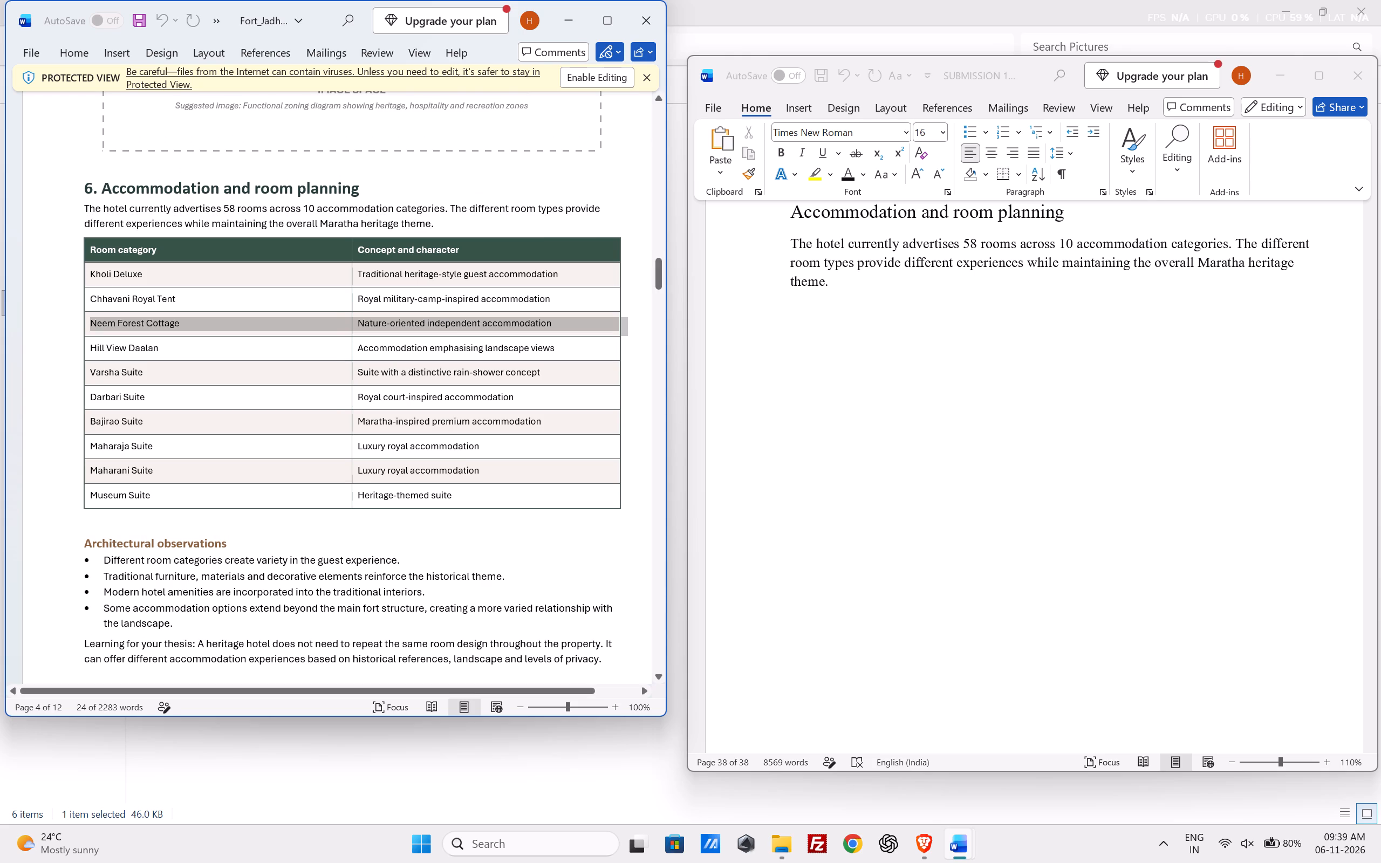
{"action": "left_click", "coordinate": [159, 305]}
{"action": "left_click", "coordinate": [209, 306]}
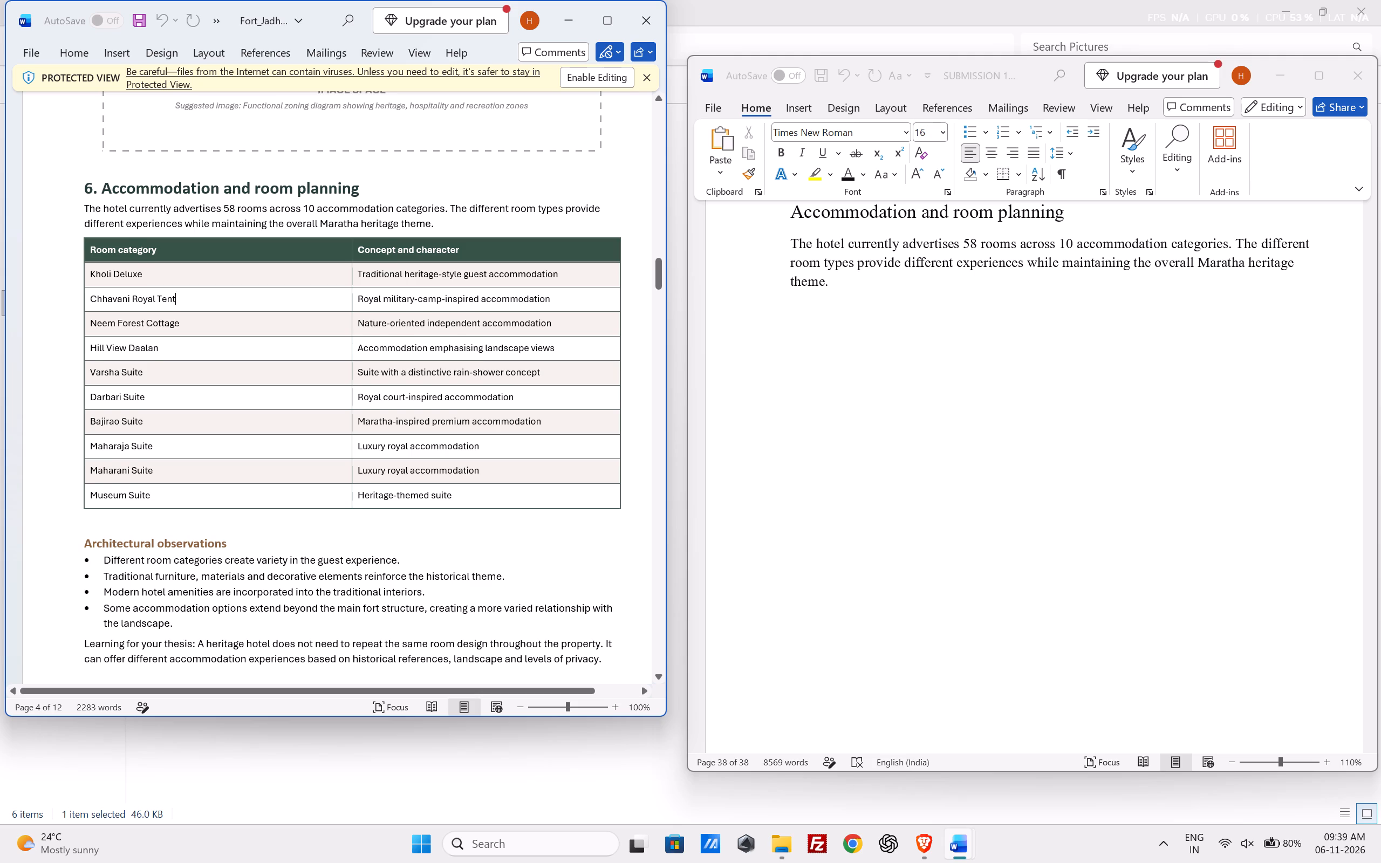
{"action": "scroll", "coordinate": [320, 319], "scroll_direction": "down", "scroll_amount": 1}
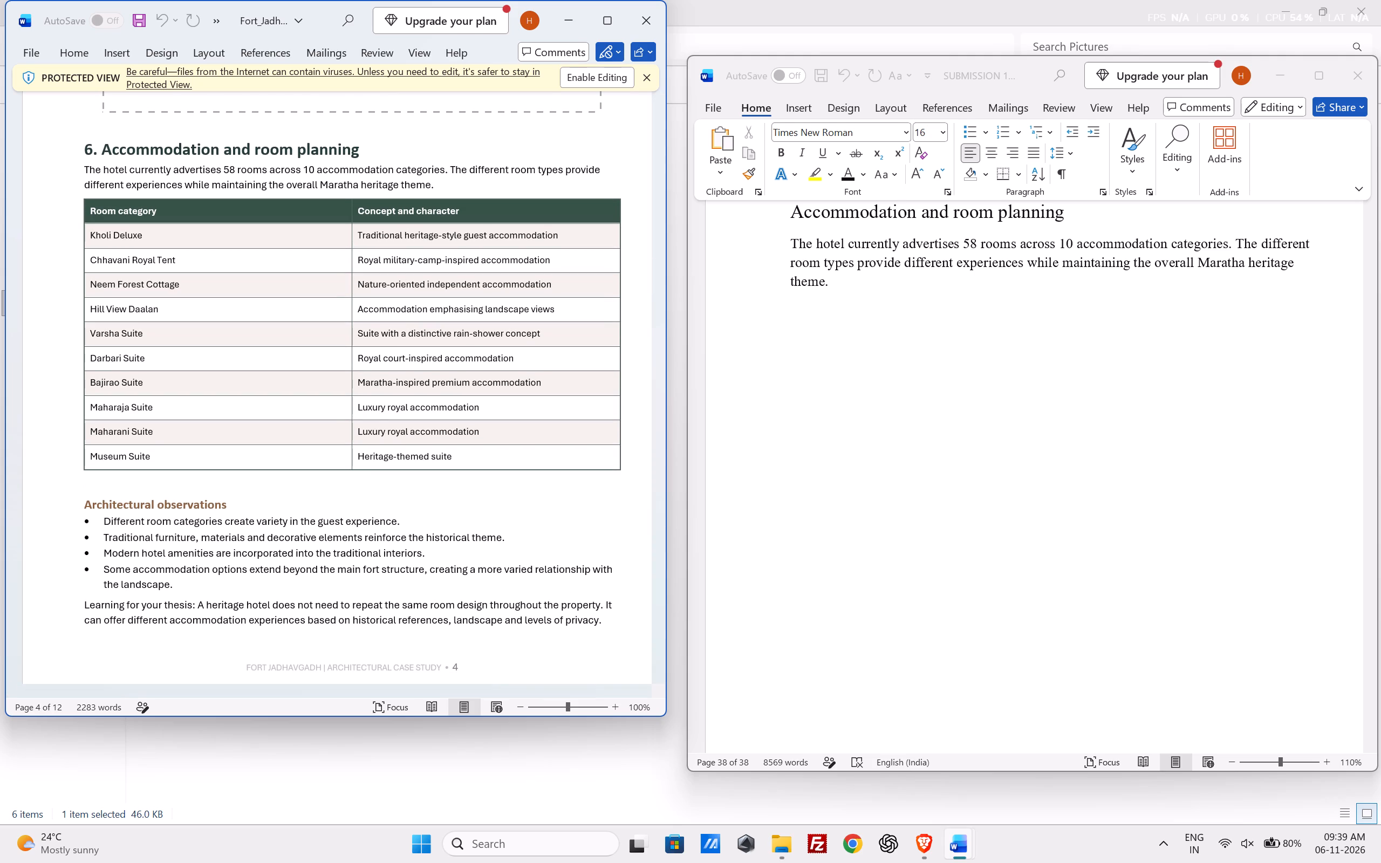
{"action": "scroll", "coordinate": [320, 319], "scroll_direction": "down", "scroll_amount": 3}
{"action": "scroll", "coordinate": [320, 319], "scroll_direction": "up", "scroll_amount": 1}
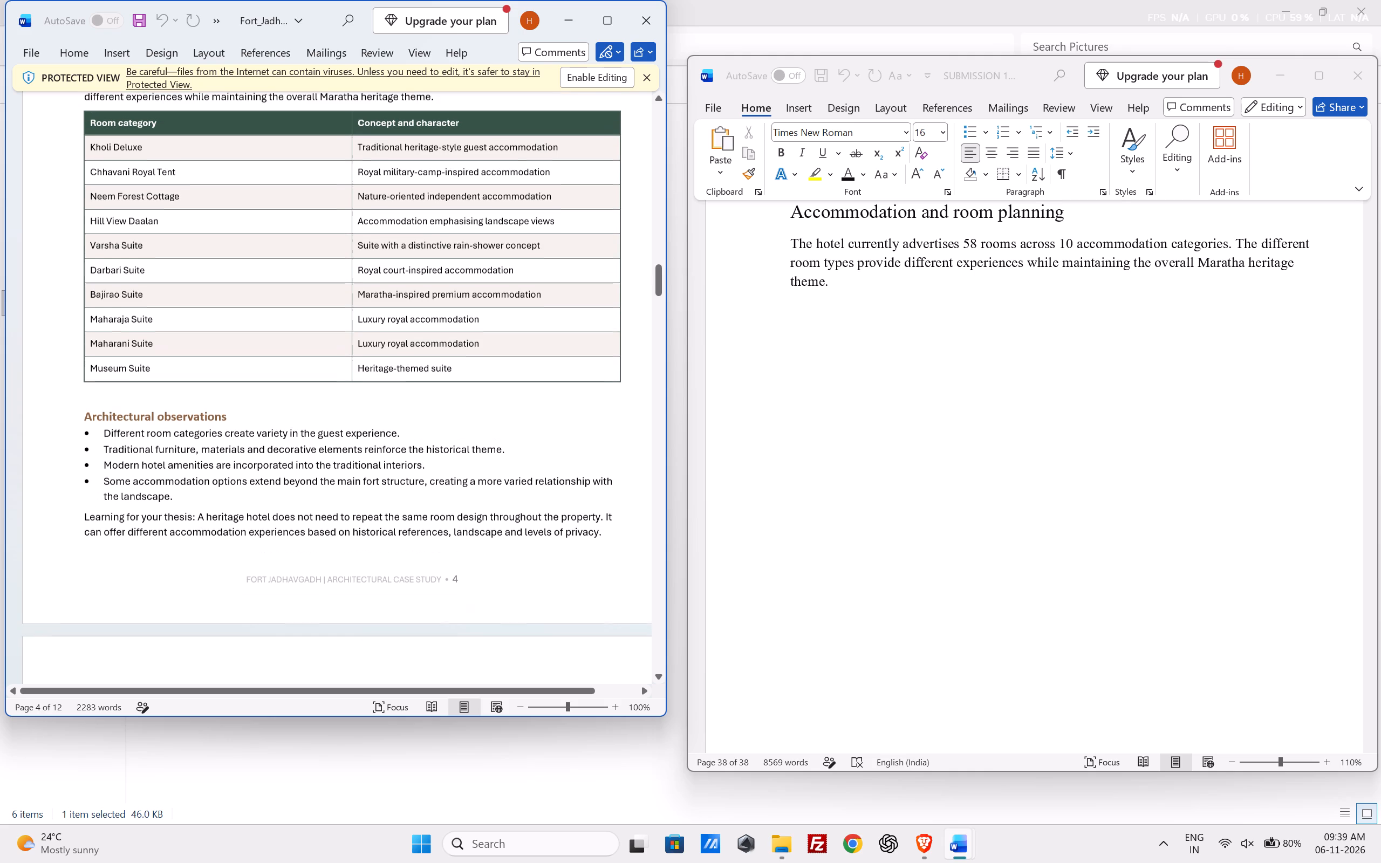
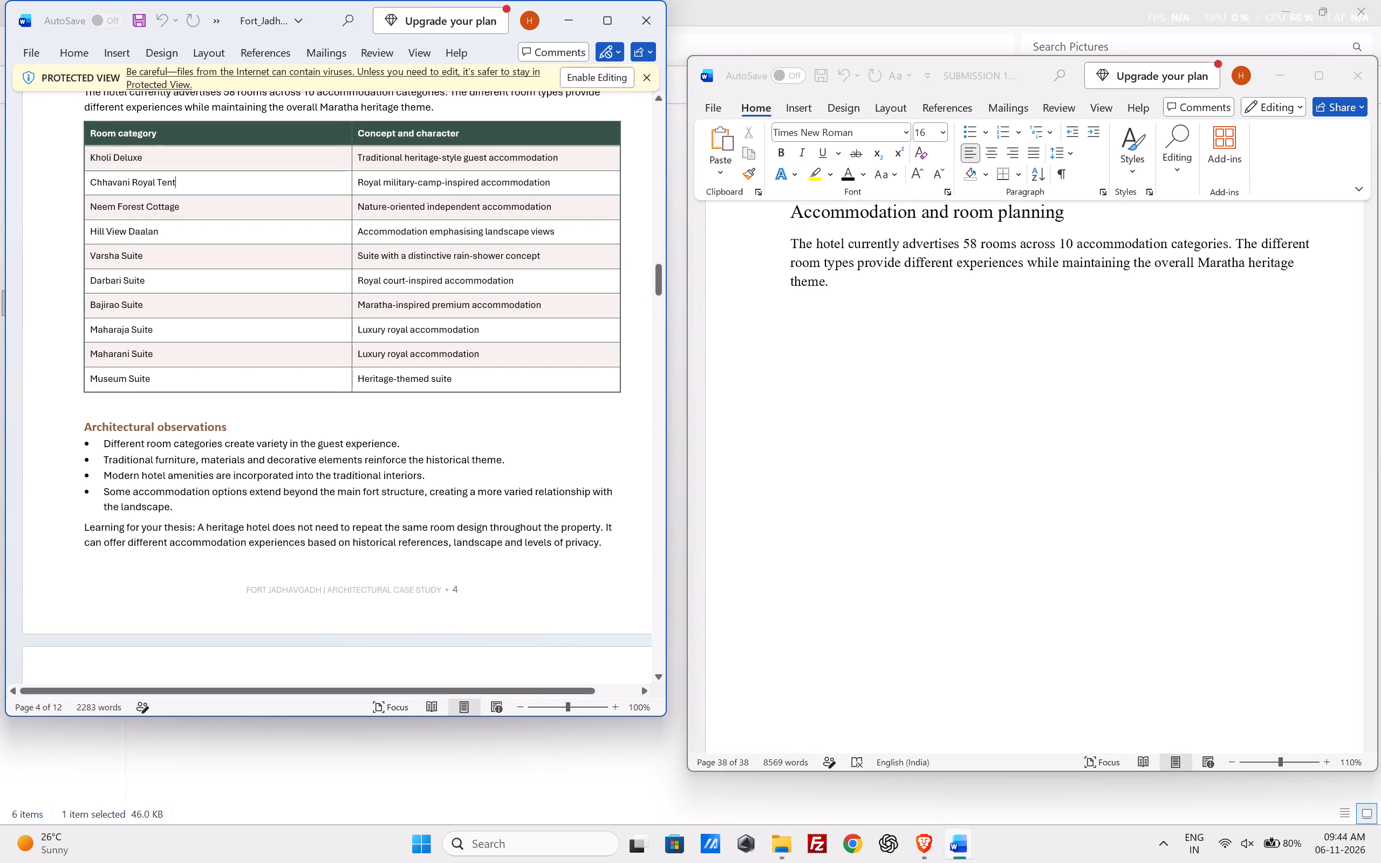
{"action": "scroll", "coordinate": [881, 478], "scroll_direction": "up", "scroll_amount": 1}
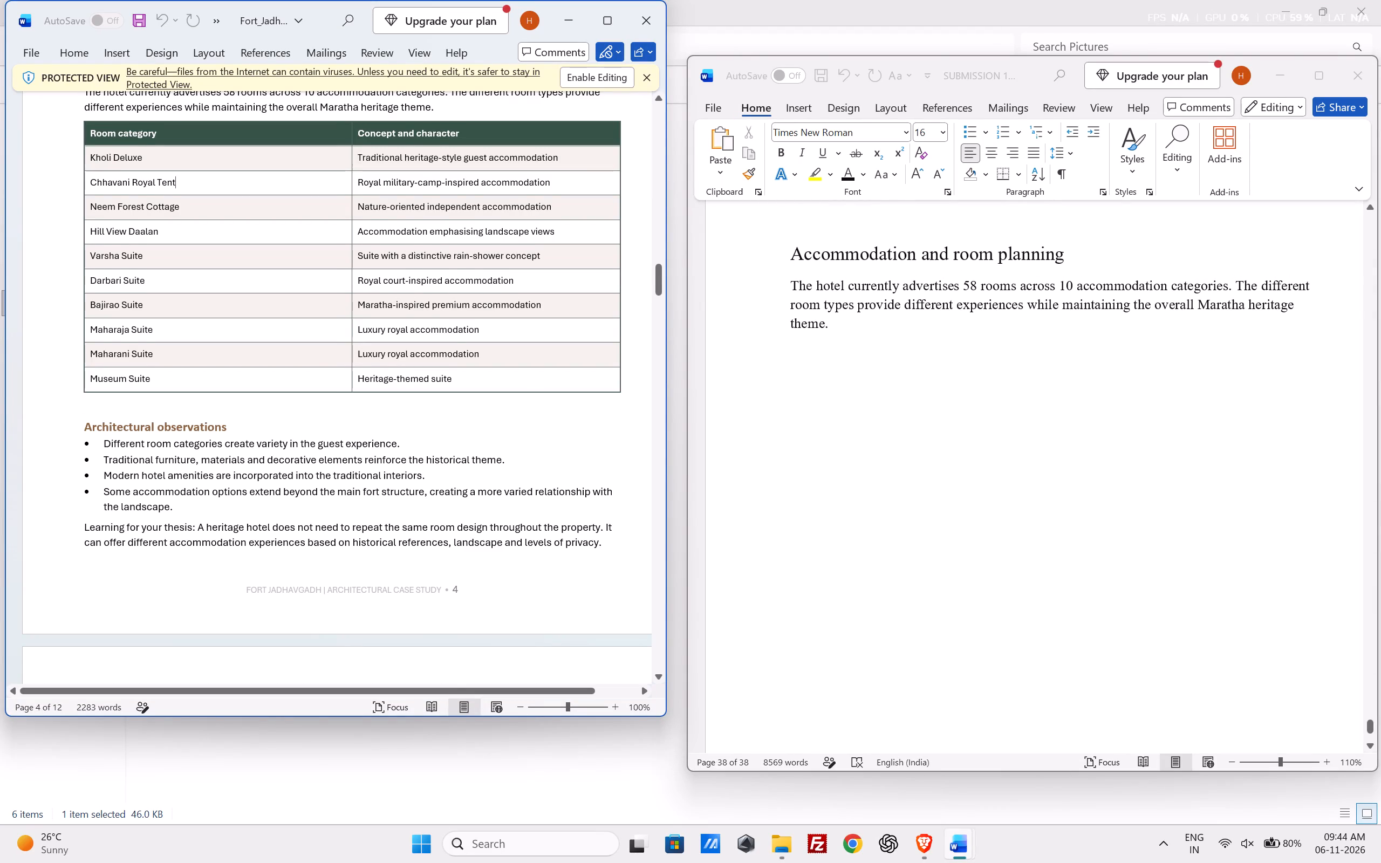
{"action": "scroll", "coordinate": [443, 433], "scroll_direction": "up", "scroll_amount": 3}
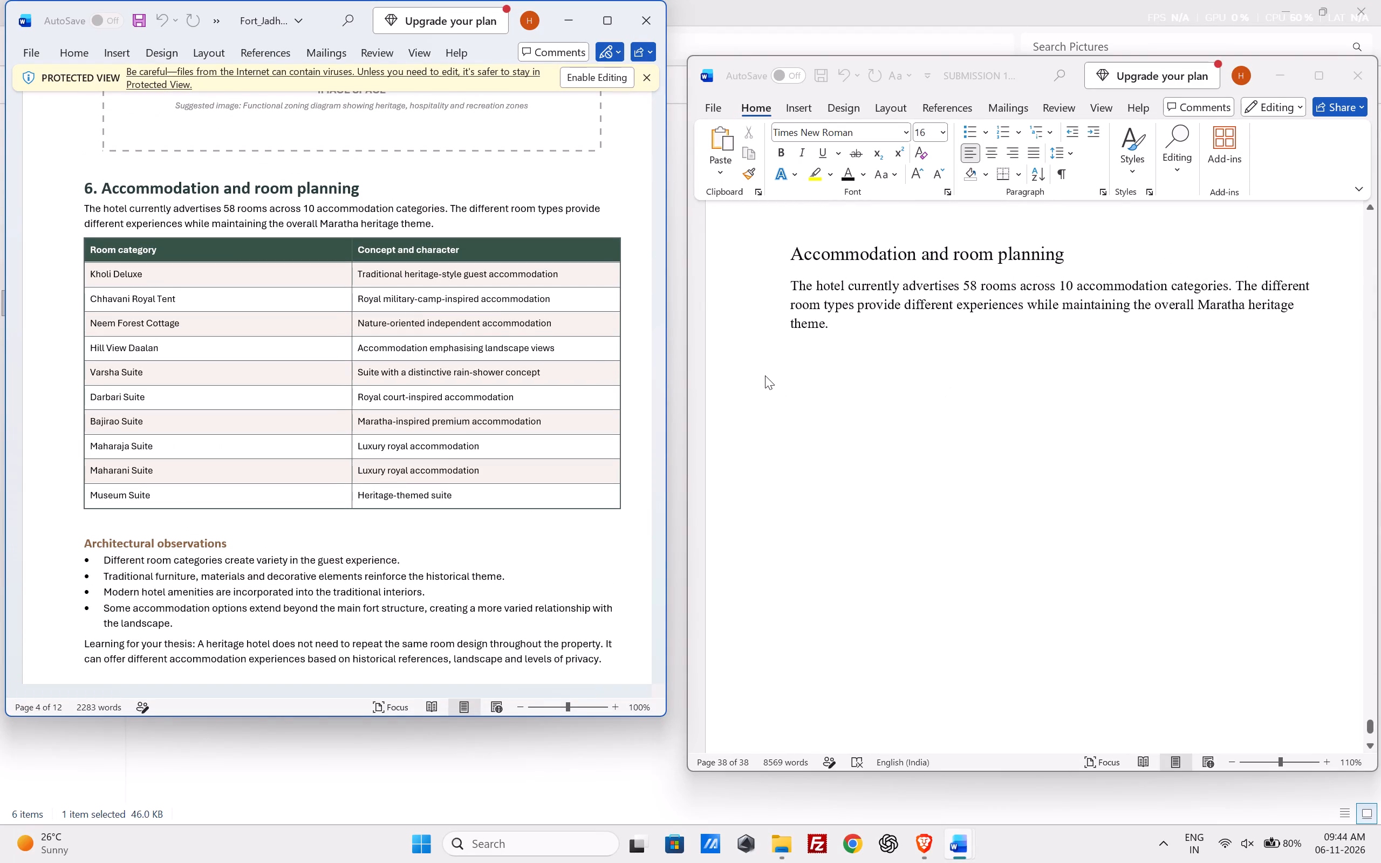
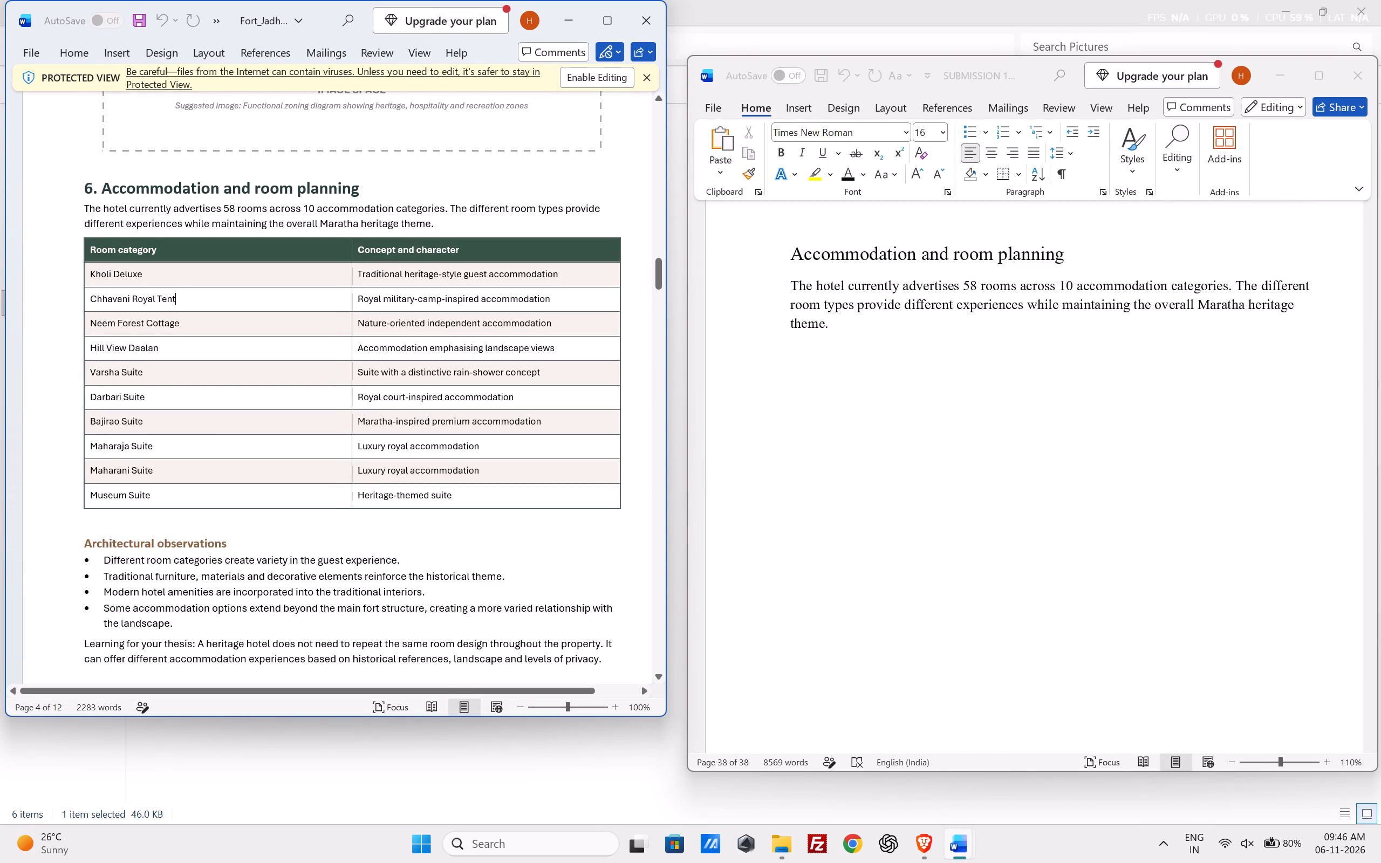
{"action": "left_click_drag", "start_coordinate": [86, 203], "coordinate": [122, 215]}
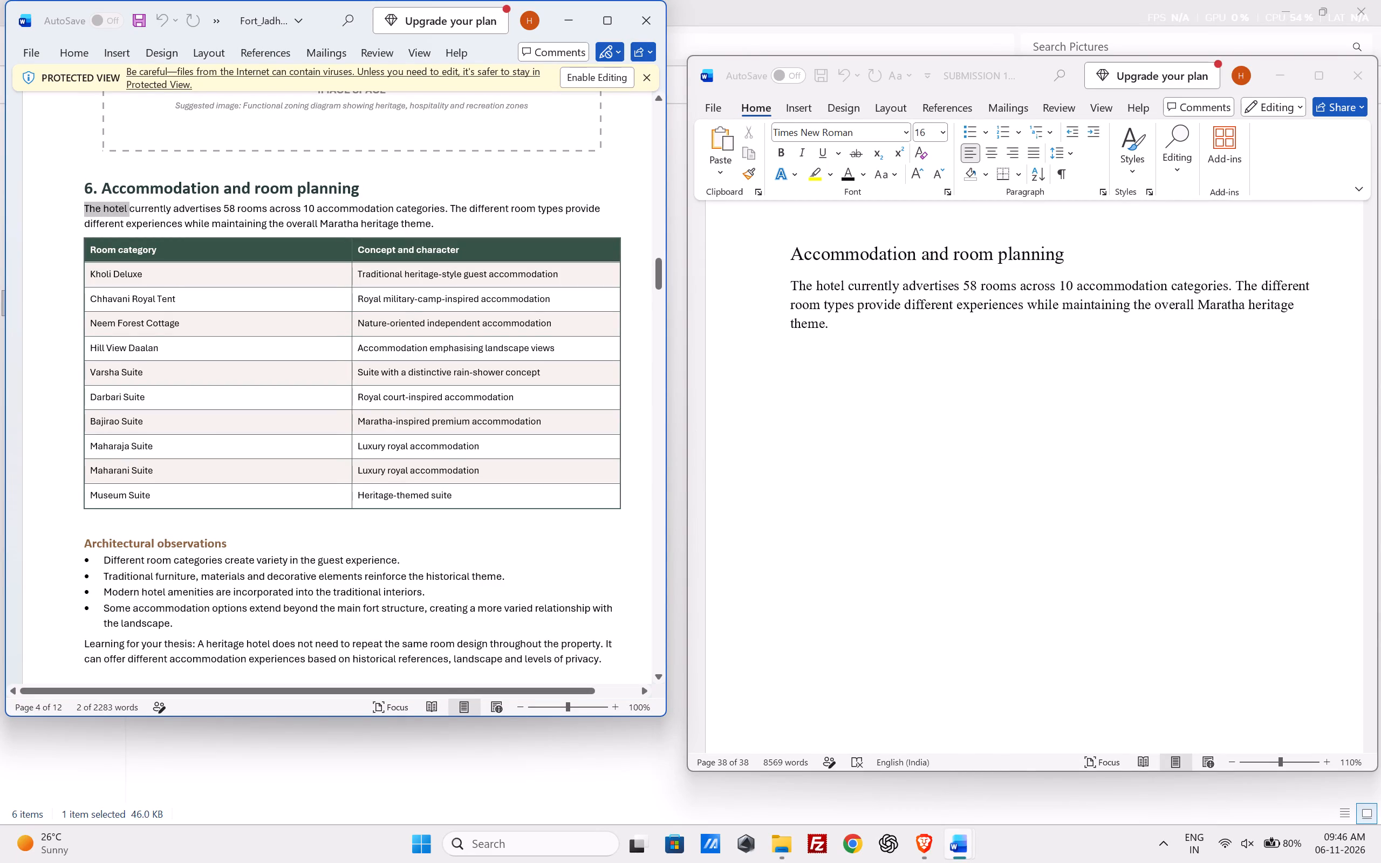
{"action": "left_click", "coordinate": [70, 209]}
Switch to the submission document and place the insertion point after the accommodation and room planning introduction.
{"action": "left_click", "coordinate": [908, 408]}
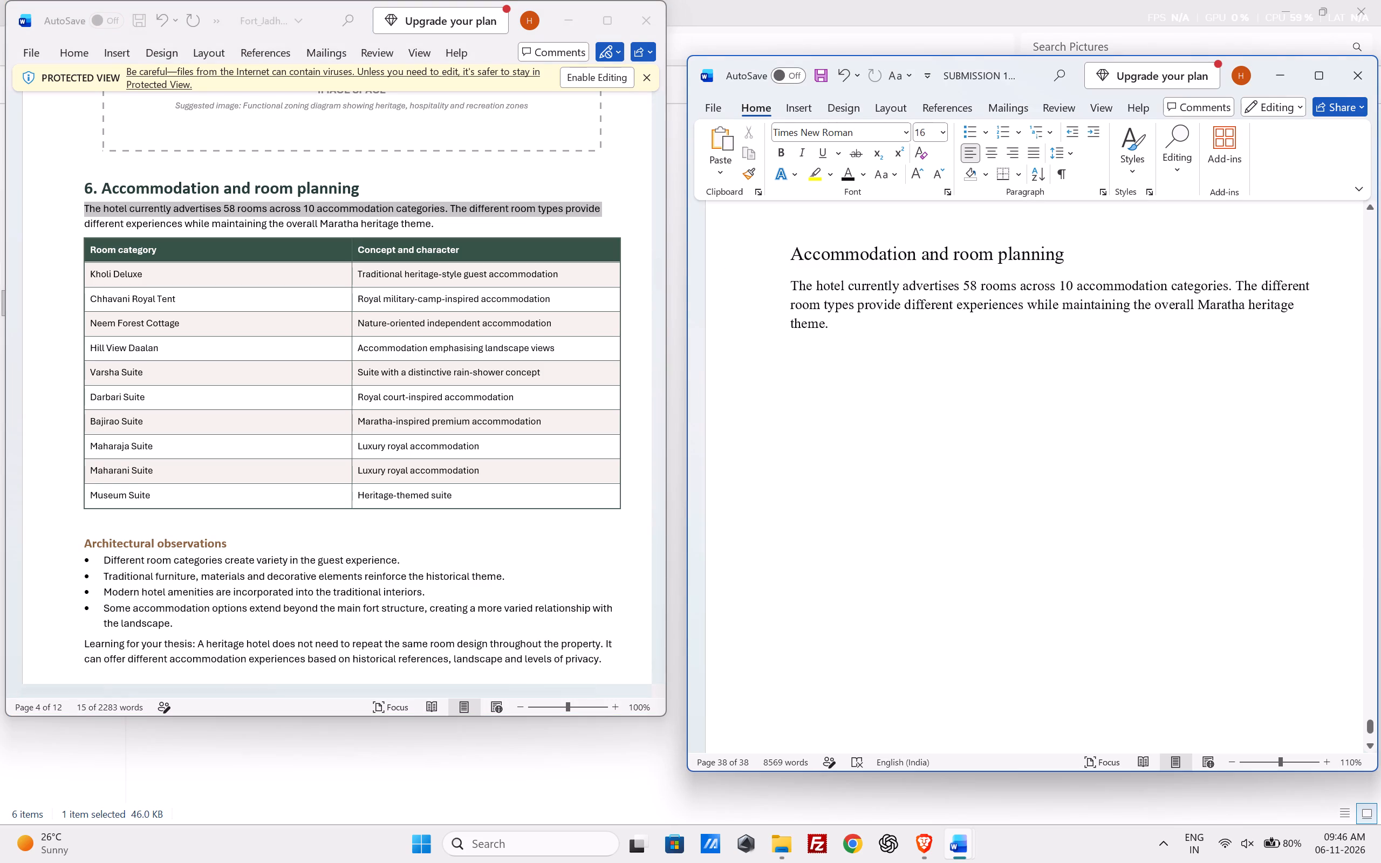
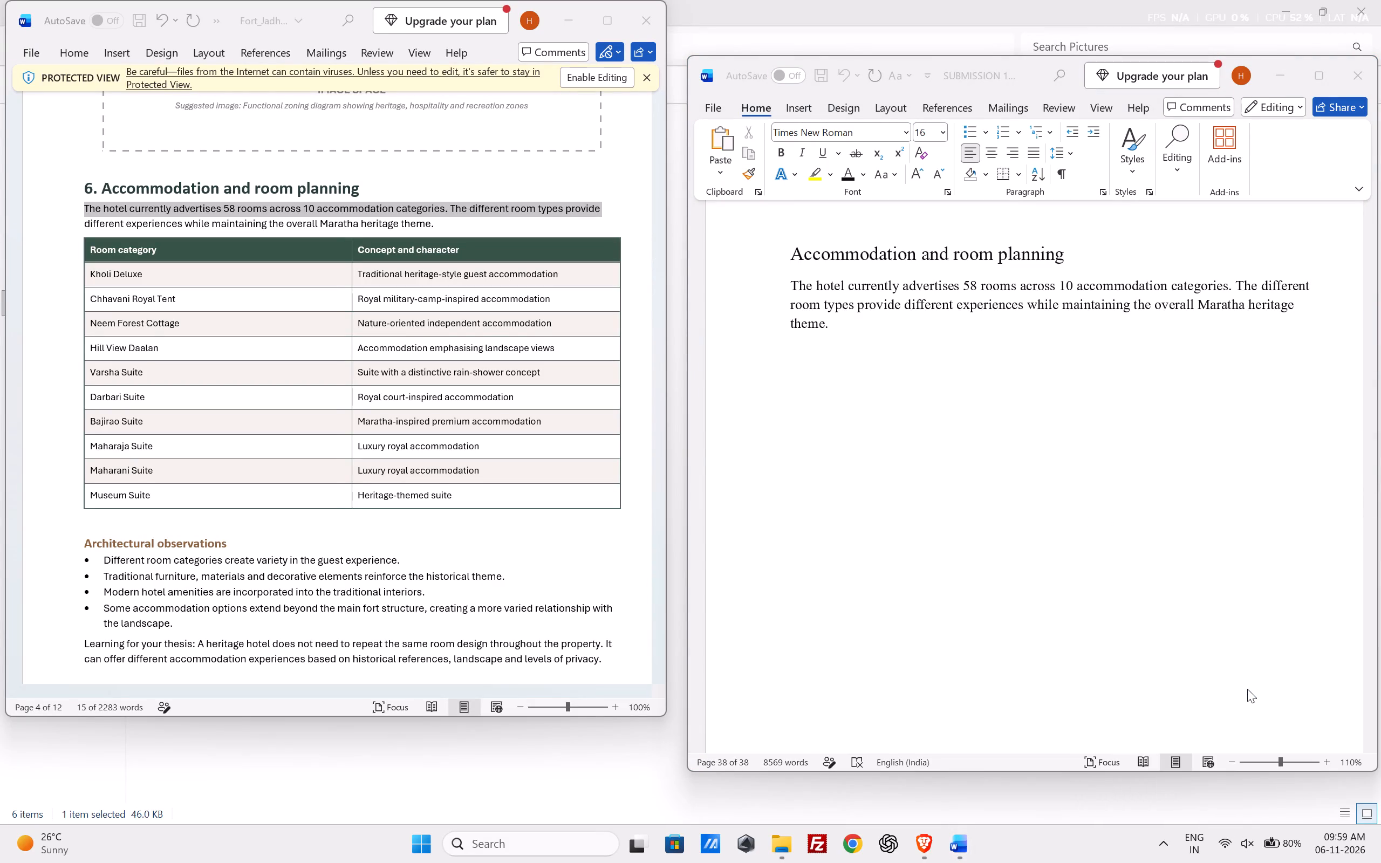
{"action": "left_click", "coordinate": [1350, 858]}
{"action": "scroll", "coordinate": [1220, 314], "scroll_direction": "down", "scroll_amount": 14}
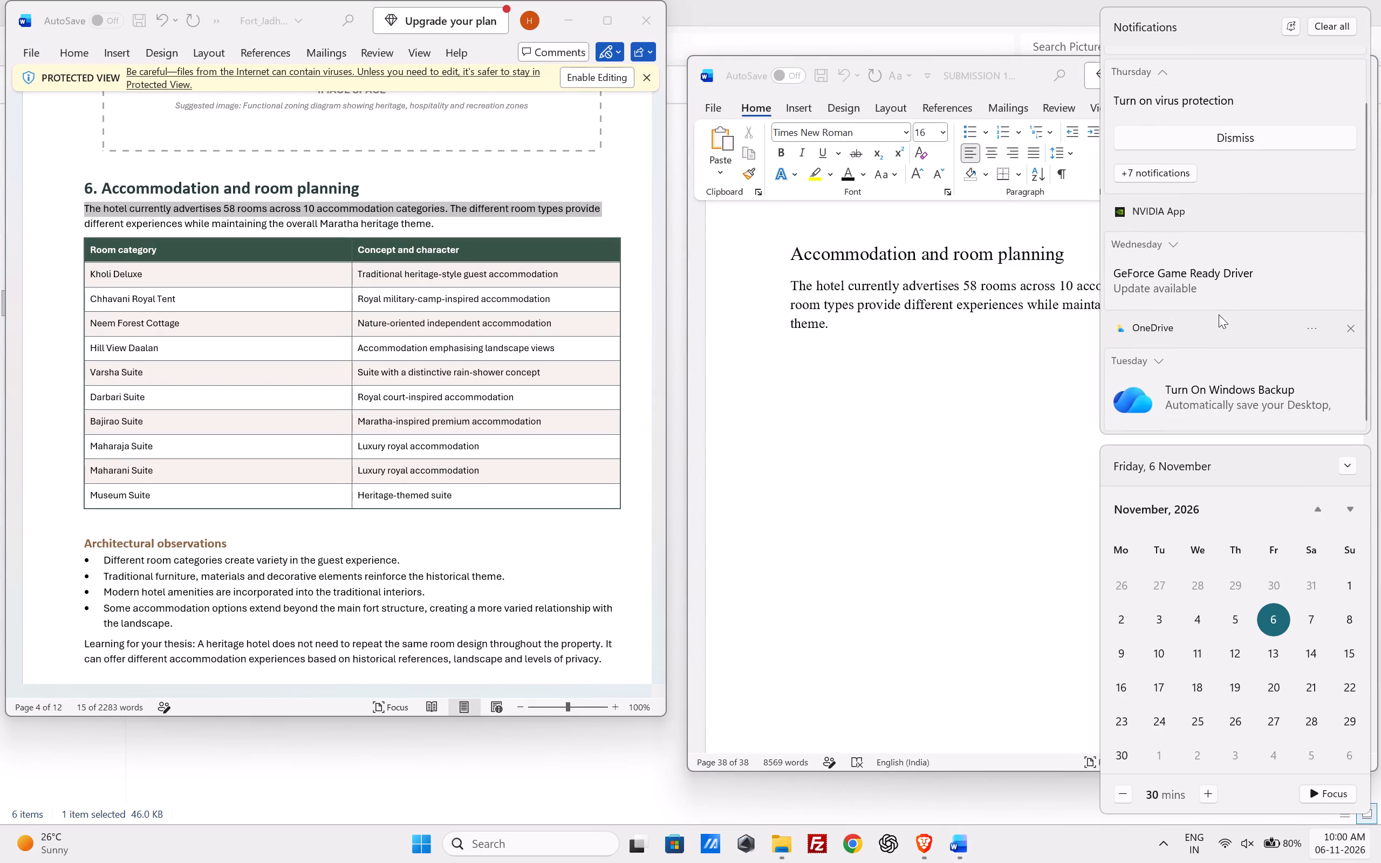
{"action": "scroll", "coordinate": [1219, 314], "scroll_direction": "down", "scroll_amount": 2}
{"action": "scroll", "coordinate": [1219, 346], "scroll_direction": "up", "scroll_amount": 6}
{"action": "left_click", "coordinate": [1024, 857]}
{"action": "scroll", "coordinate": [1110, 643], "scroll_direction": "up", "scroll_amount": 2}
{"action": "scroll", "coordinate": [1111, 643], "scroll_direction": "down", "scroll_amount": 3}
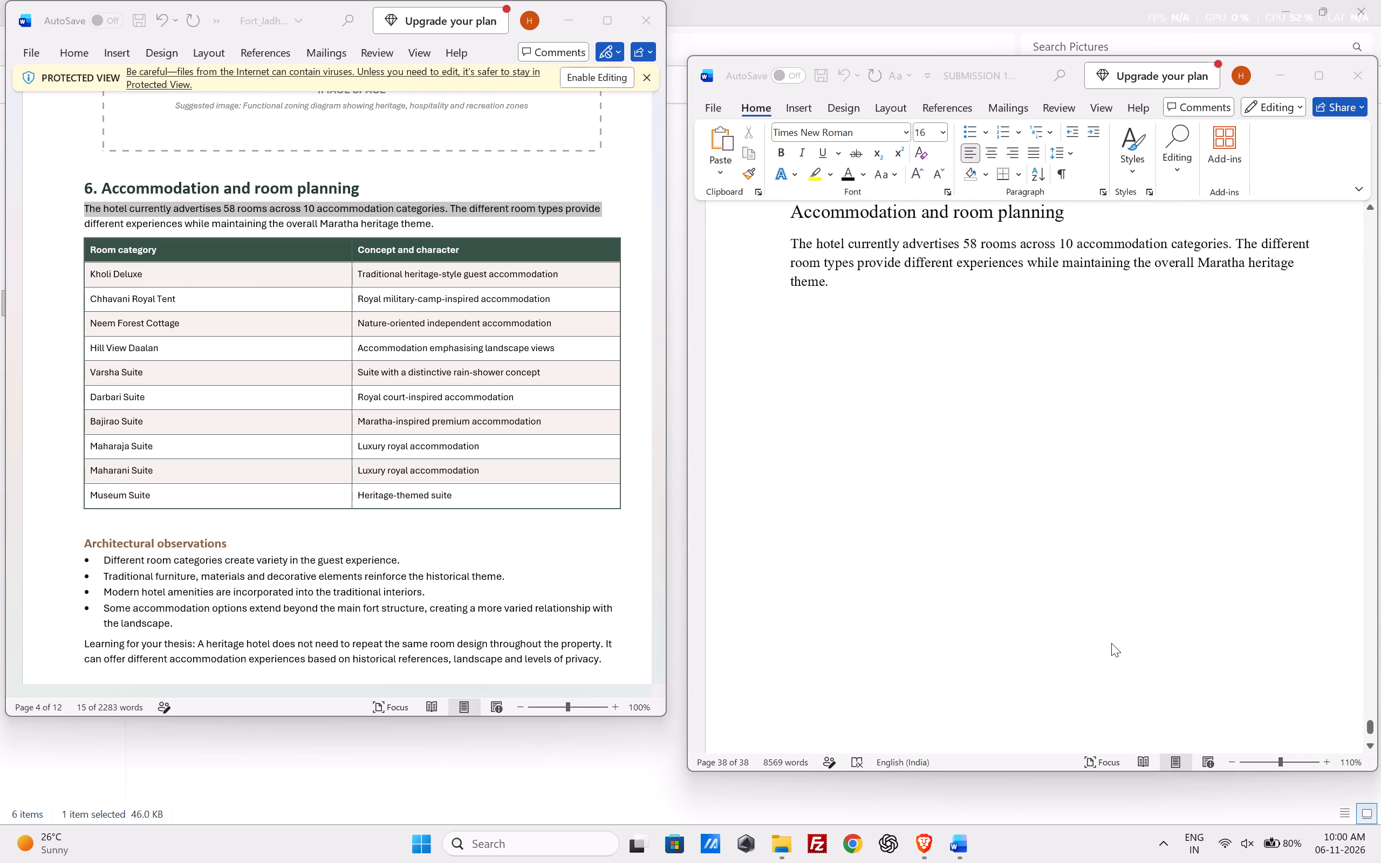
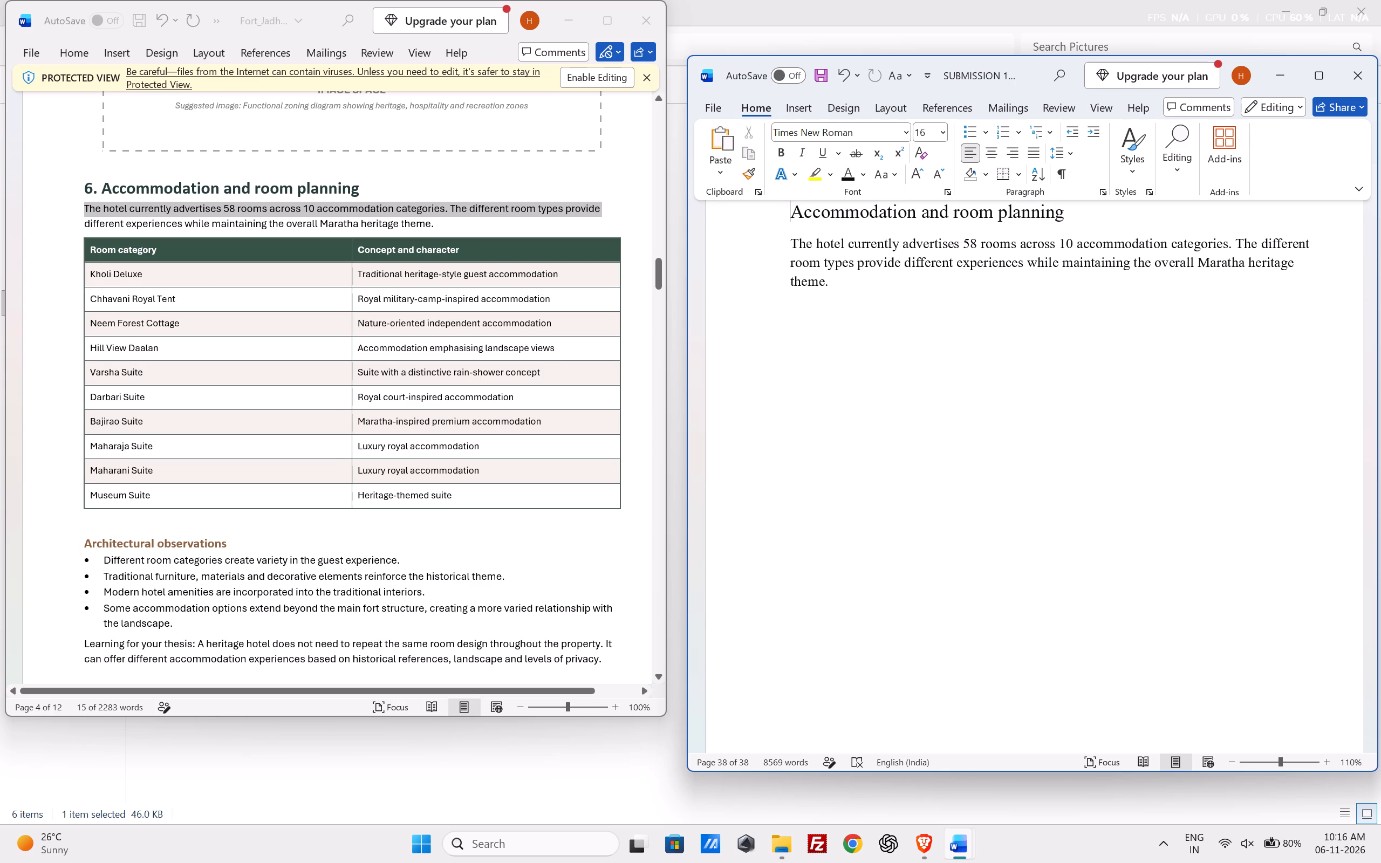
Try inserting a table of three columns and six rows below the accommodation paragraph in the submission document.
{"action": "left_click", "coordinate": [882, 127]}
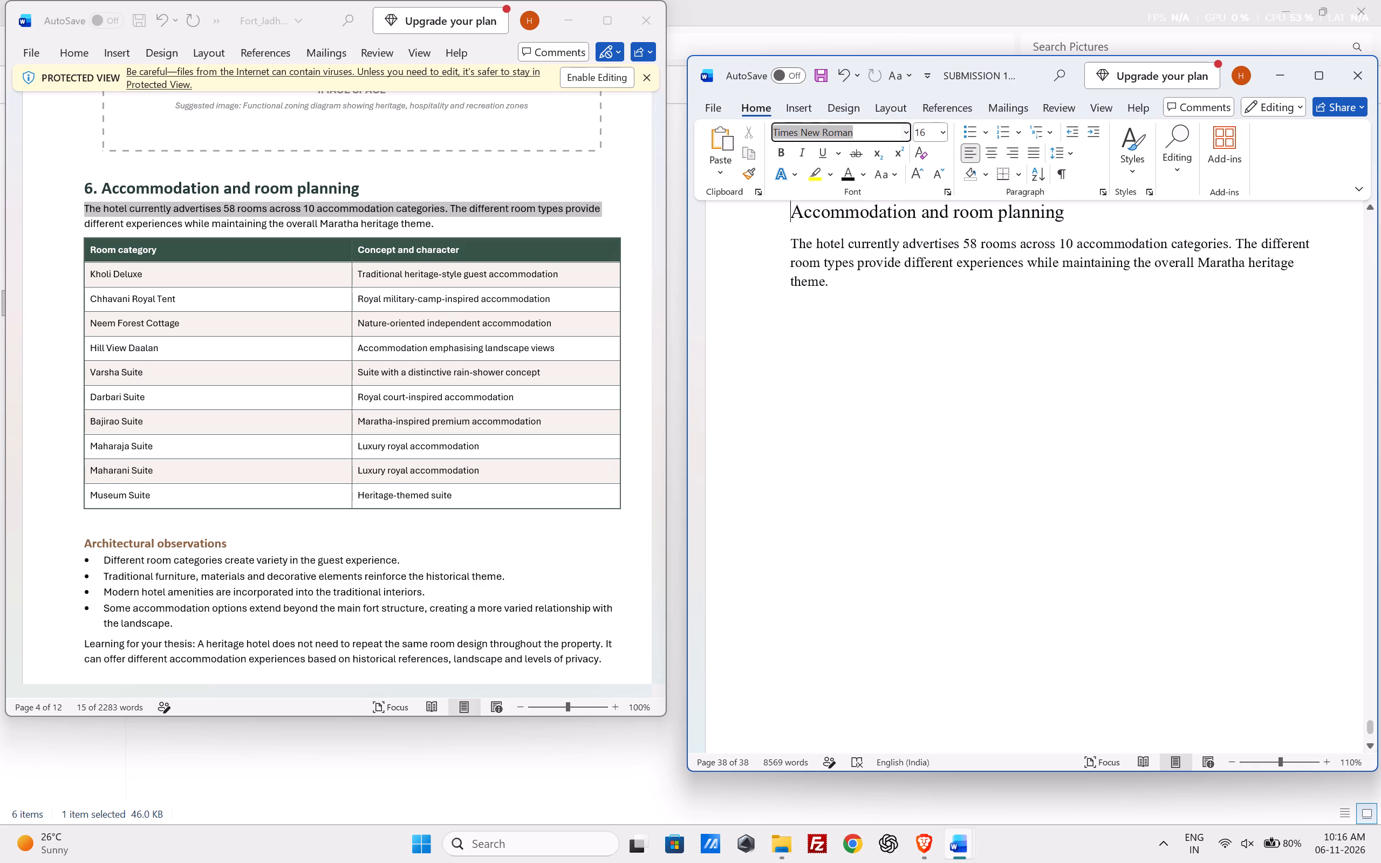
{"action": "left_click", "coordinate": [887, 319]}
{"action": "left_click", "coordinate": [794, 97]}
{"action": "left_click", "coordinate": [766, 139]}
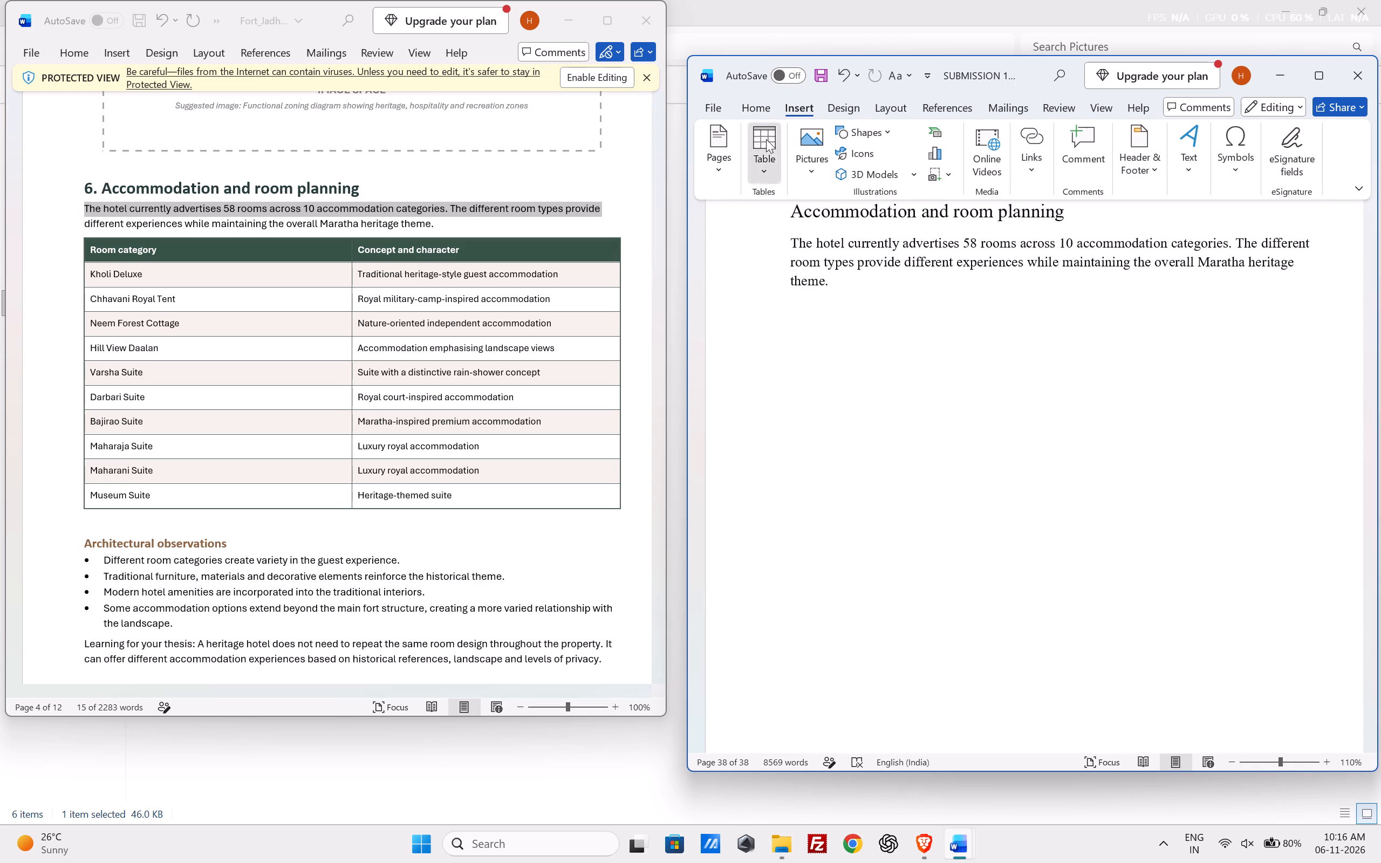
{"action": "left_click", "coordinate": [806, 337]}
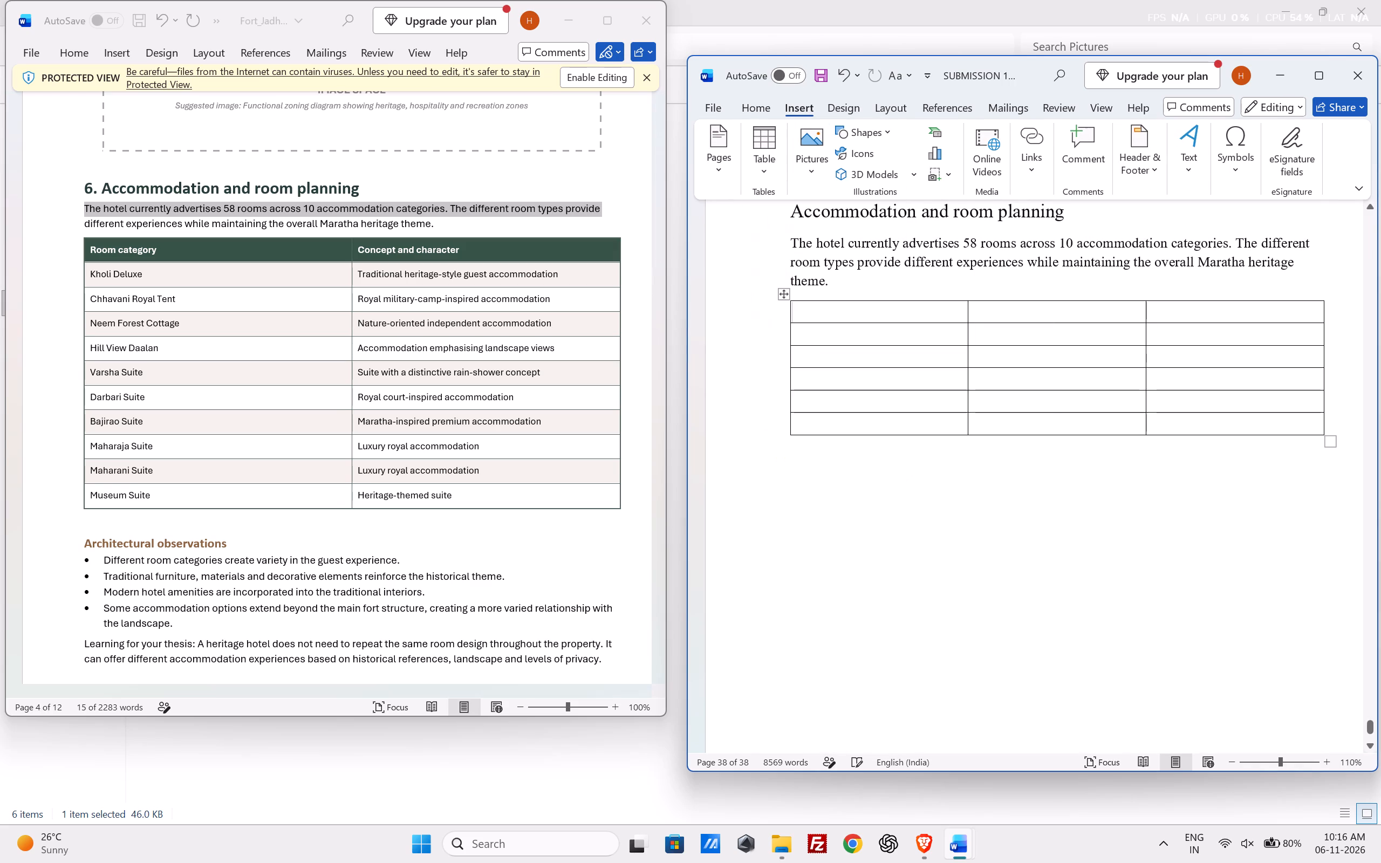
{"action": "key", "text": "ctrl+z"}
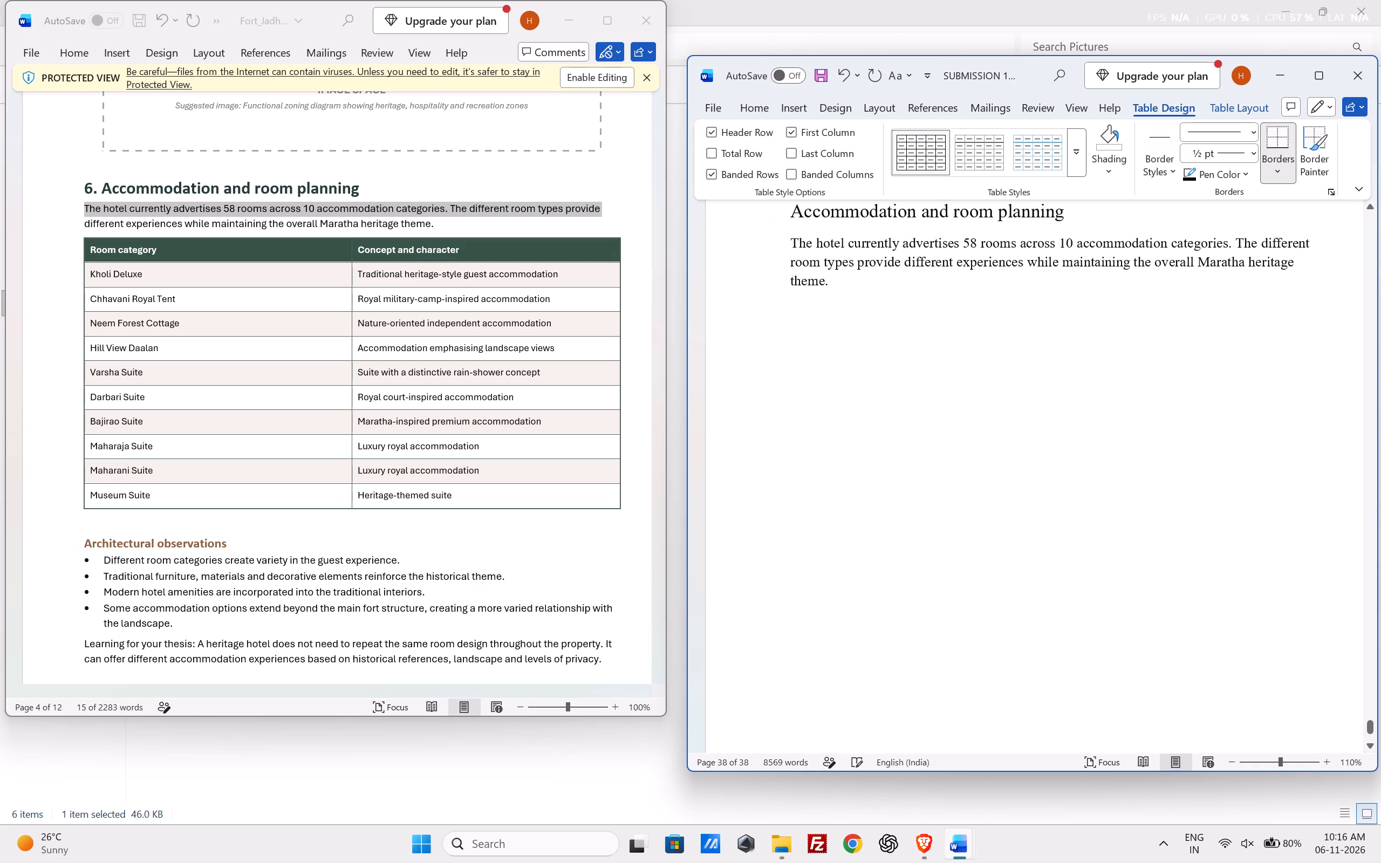
Insert a table of two columns and six rows below the accommodation paragraph in the submission document.
{"action": "left_click", "coordinate": [789, 110]}
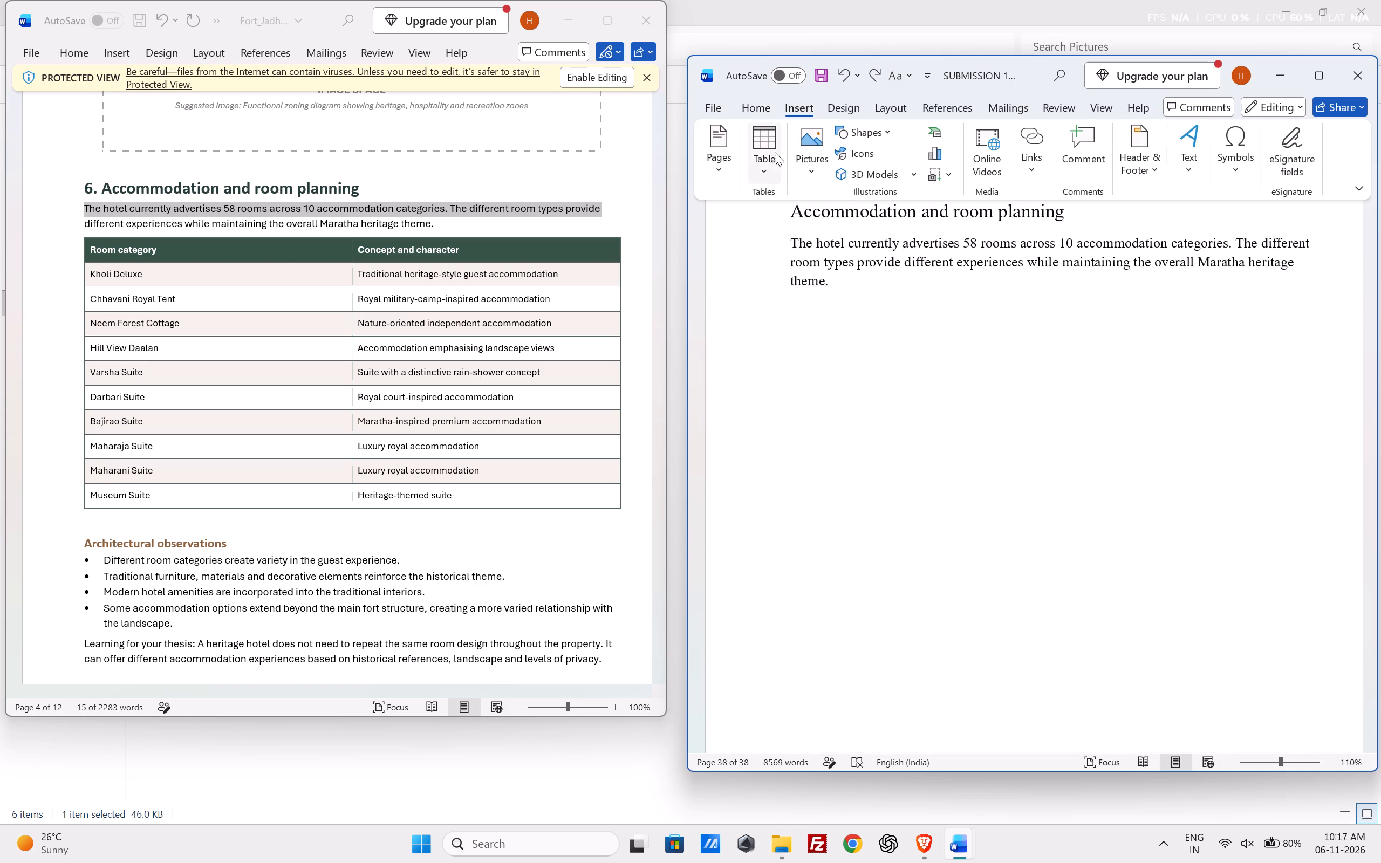
{"action": "left_click", "coordinate": [774, 152]}
{"action": "left_click", "coordinate": [776, 335]}
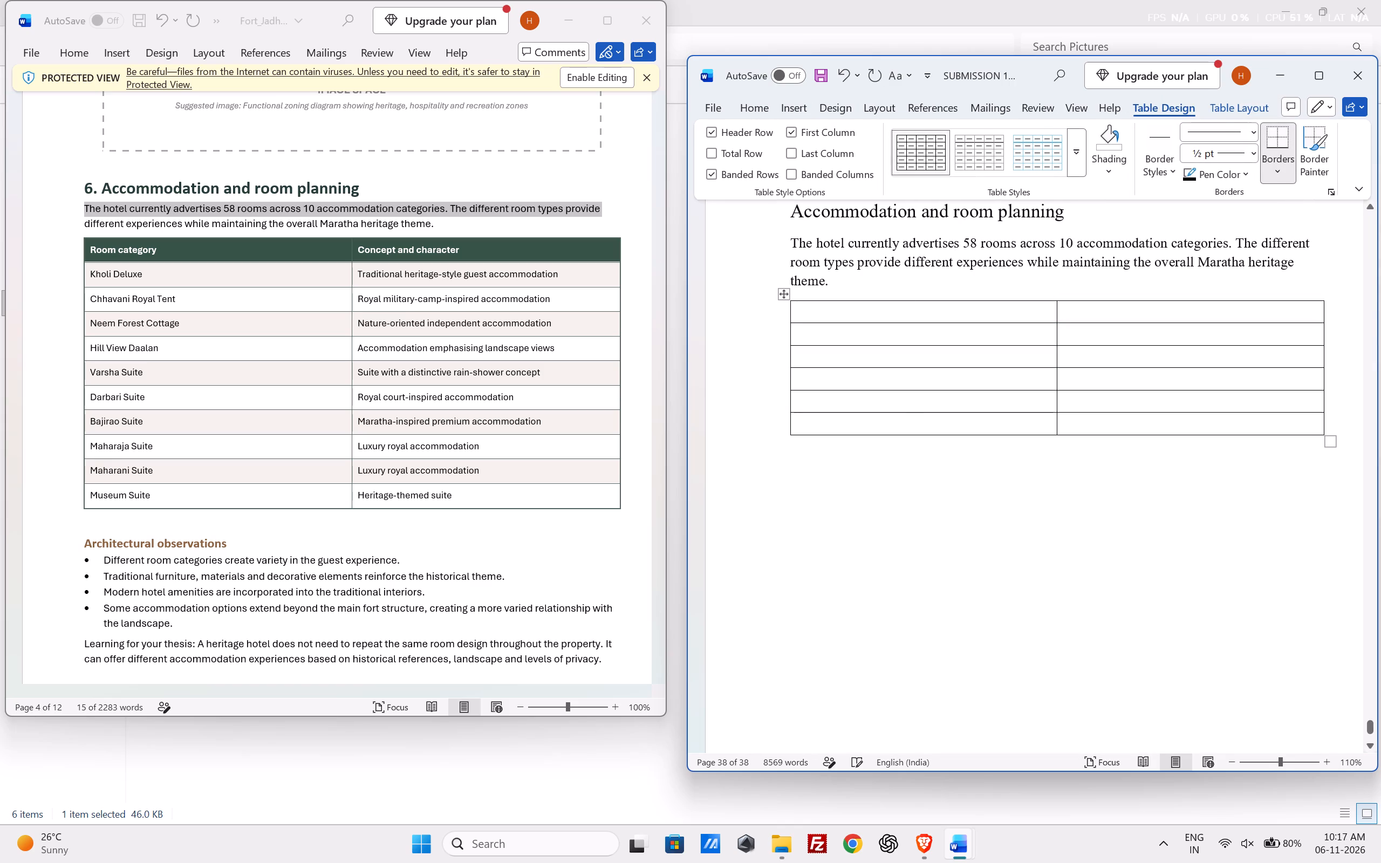
Add five more rows below the last row of the new two-column table.
{"action": "left_click_drag", "start_coordinate": [850, 428], "coordinate": [790, 334]}
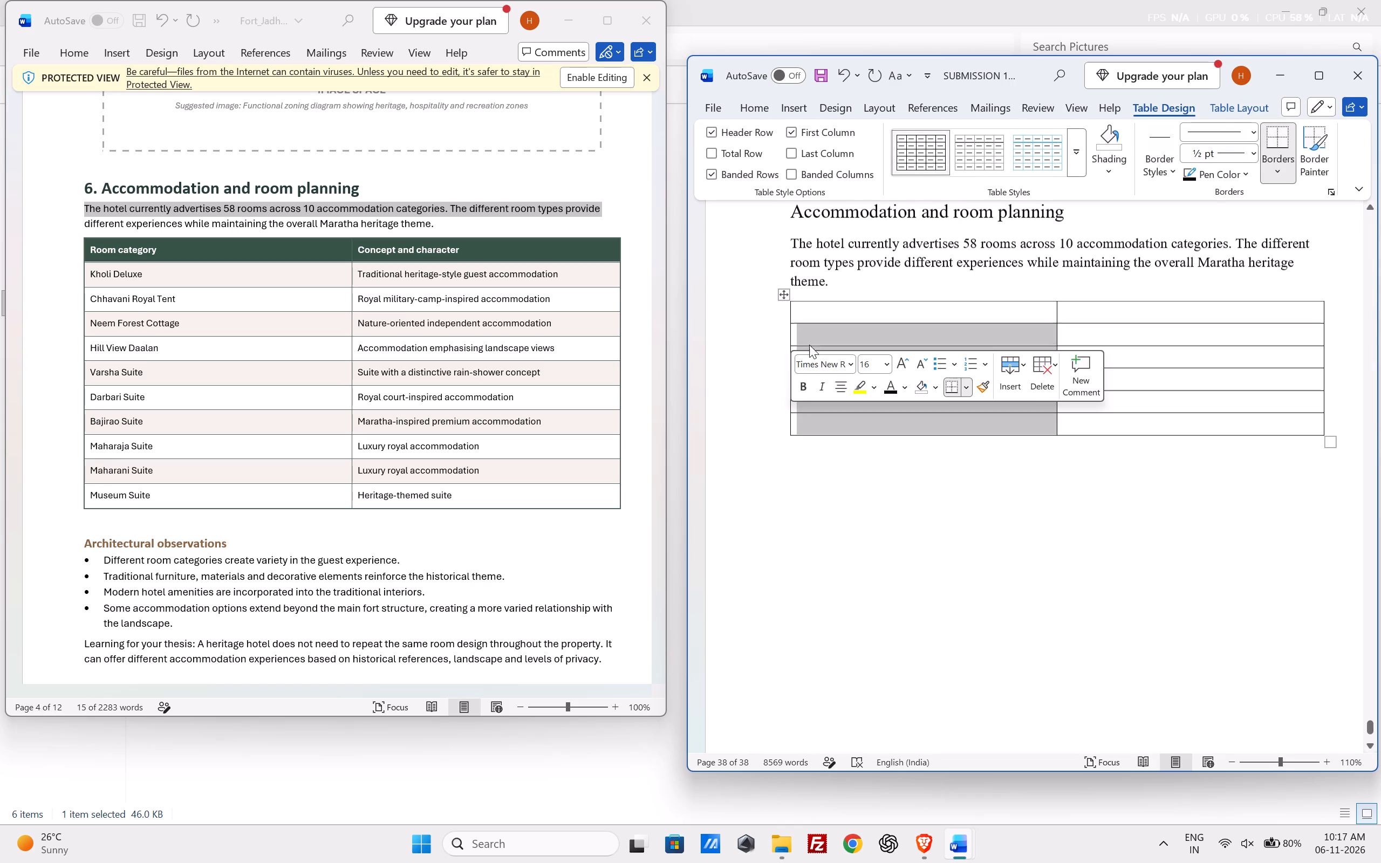
{"action": "left_click", "coordinate": [1146, 477]}
{"action": "left_click_drag", "start_coordinate": [1215, 433], "coordinate": [989, 338]}
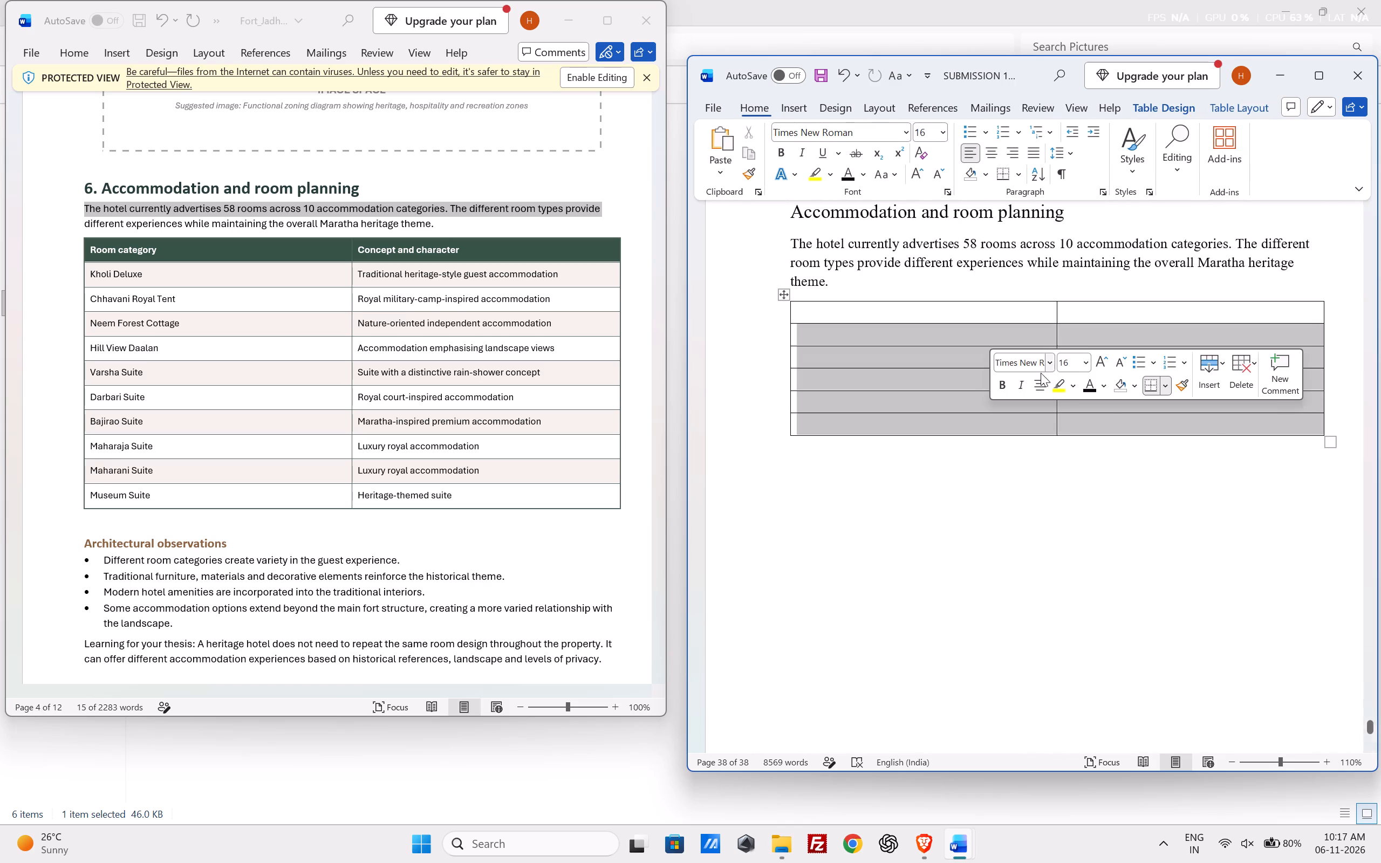
{"action": "left_click", "coordinate": [1221, 363]}
{"action": "left_click", "coordinate": [1224, 440]}
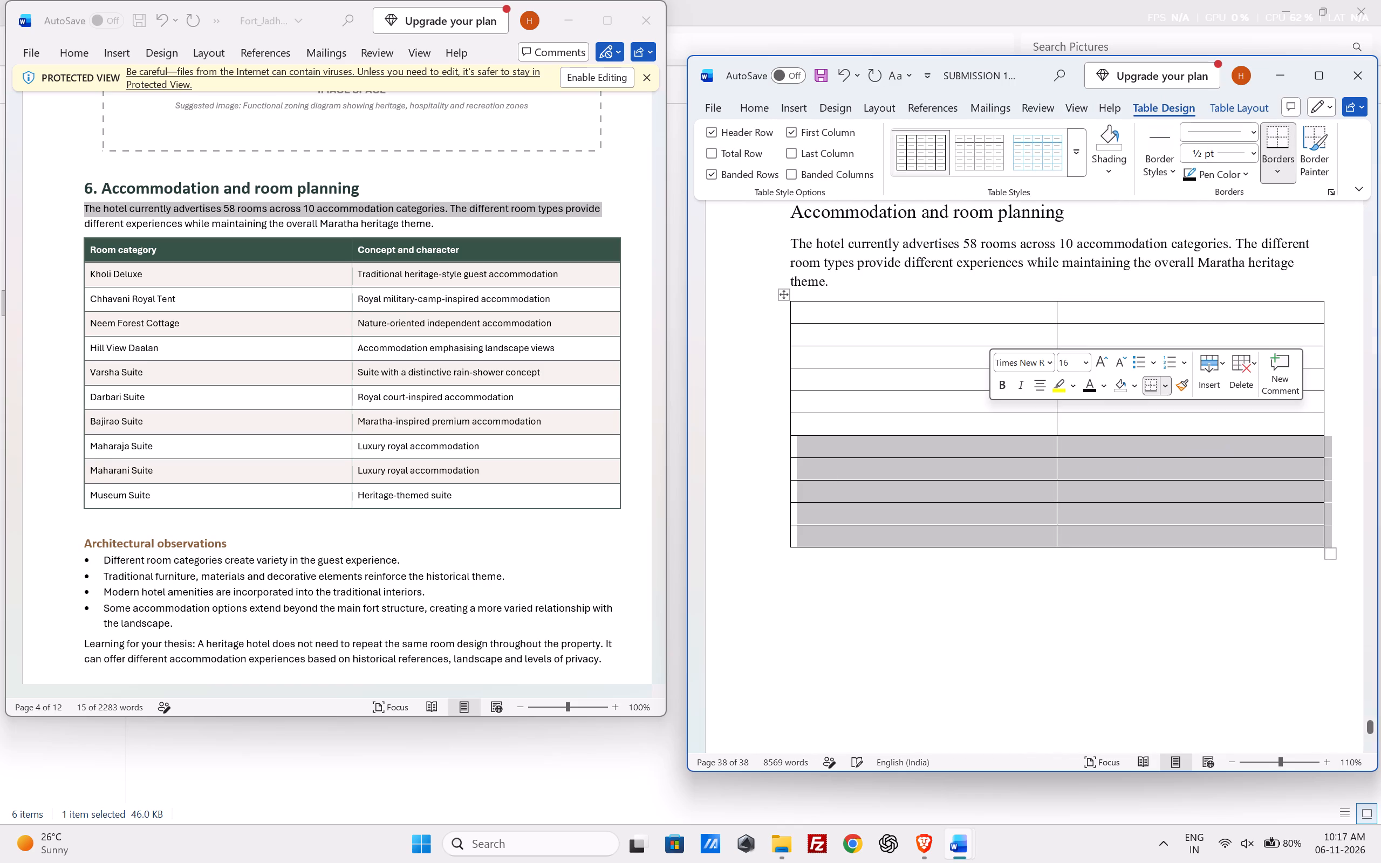
{"action": "left_click", "coordinate": [745, 349]}
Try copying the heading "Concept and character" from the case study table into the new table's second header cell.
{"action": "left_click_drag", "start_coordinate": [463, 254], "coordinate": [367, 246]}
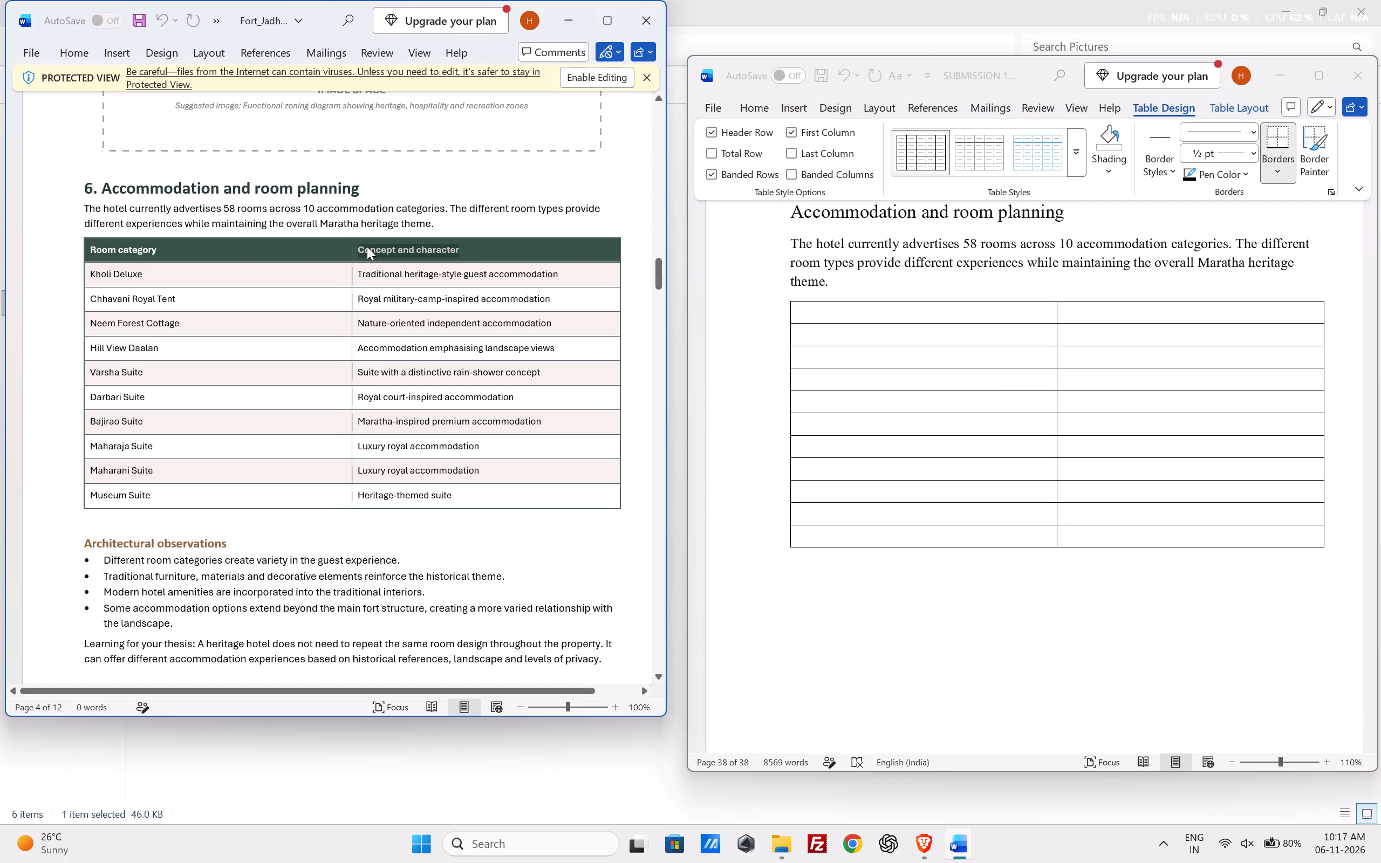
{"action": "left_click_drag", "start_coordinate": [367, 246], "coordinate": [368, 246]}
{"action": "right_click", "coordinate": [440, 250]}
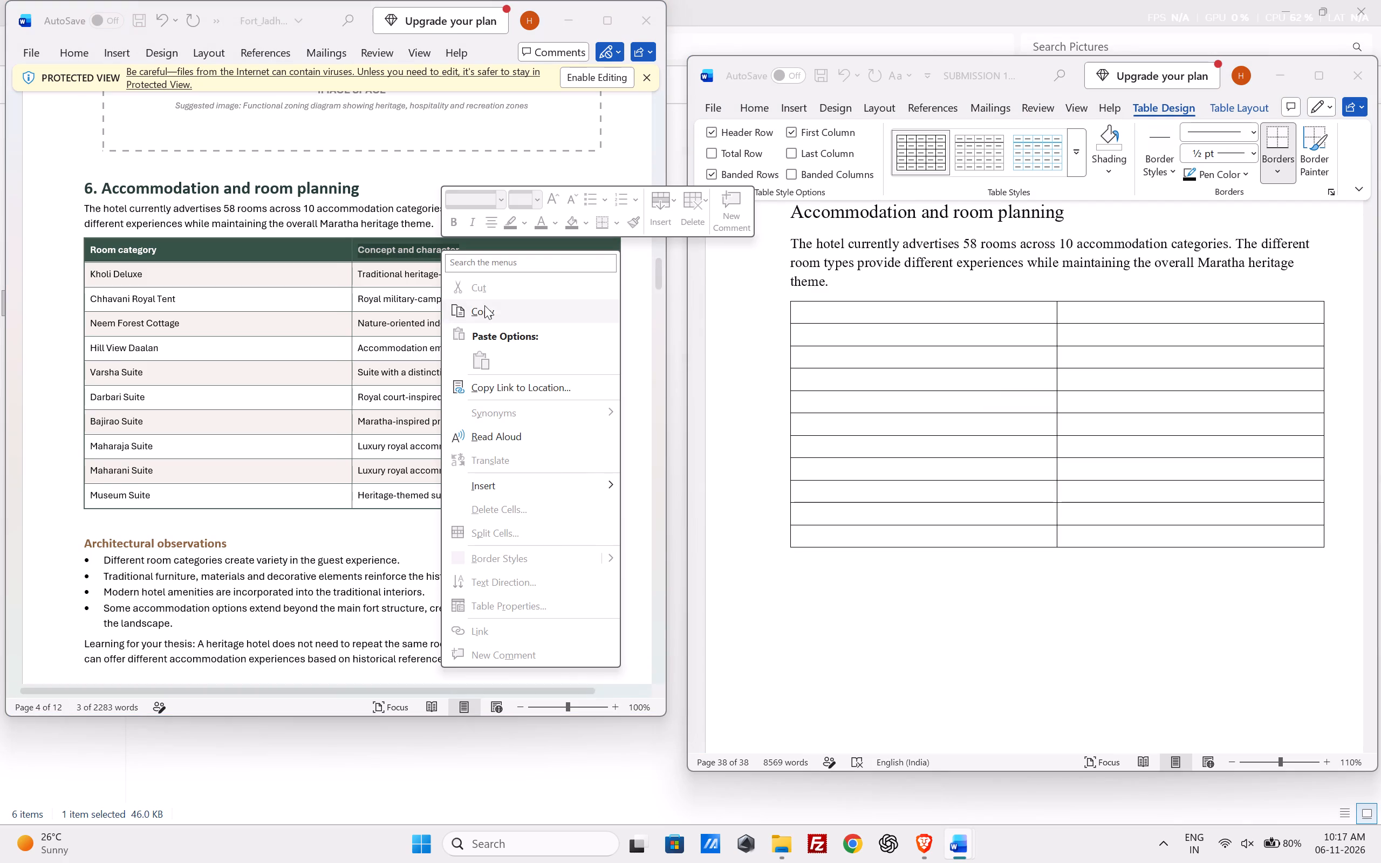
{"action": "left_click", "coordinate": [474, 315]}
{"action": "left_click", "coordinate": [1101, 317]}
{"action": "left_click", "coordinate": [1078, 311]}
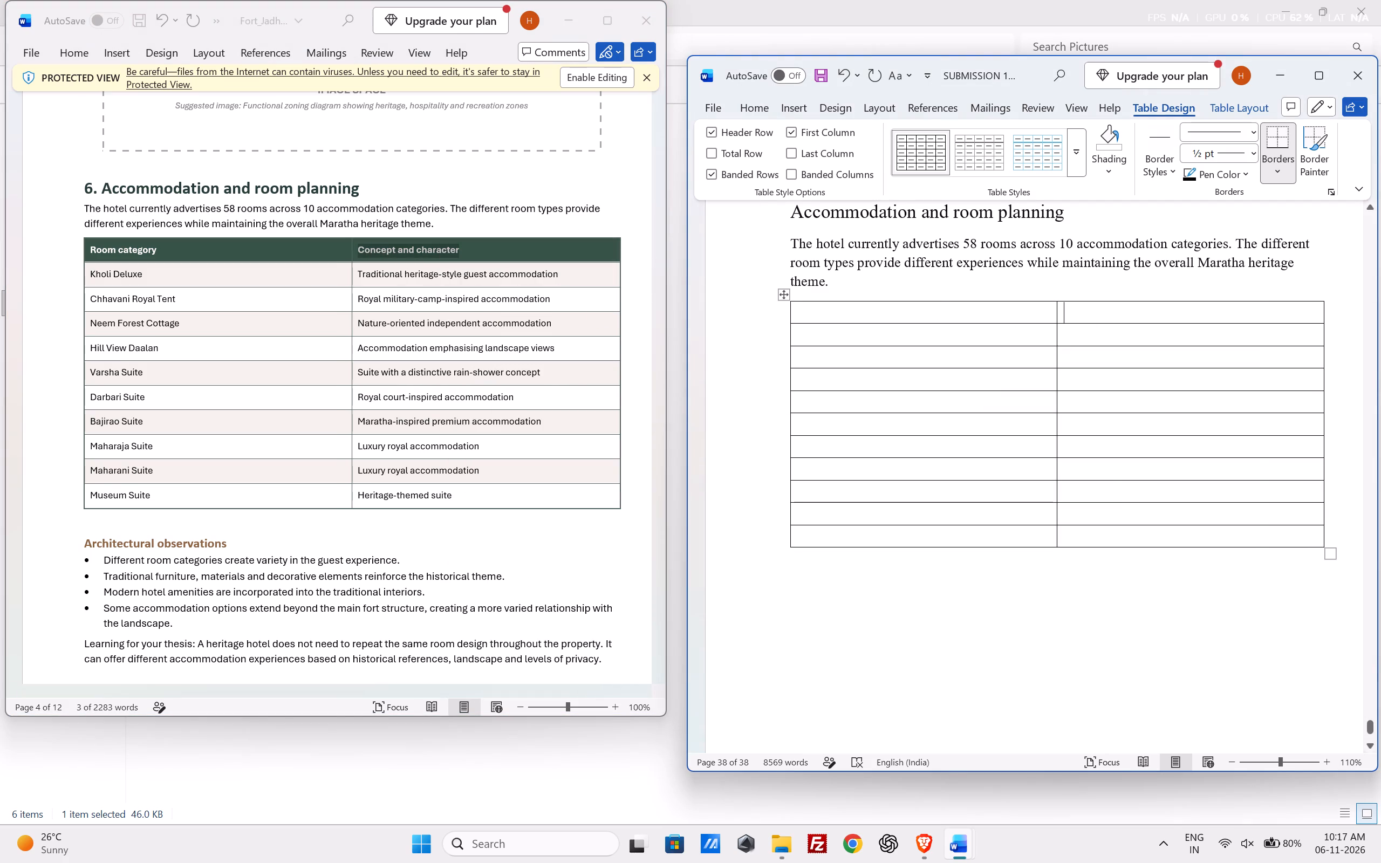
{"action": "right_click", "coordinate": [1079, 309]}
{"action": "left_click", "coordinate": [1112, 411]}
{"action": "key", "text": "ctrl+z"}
Copy the case study table's headings "Room category" and "Concept and character" into the new table's header row.
{"action": "left_click", "coordinate": [460, 264]}
{"action": "left_click_drag", "start_coordinate": [467, 253], "coordinate": [357, 250]}
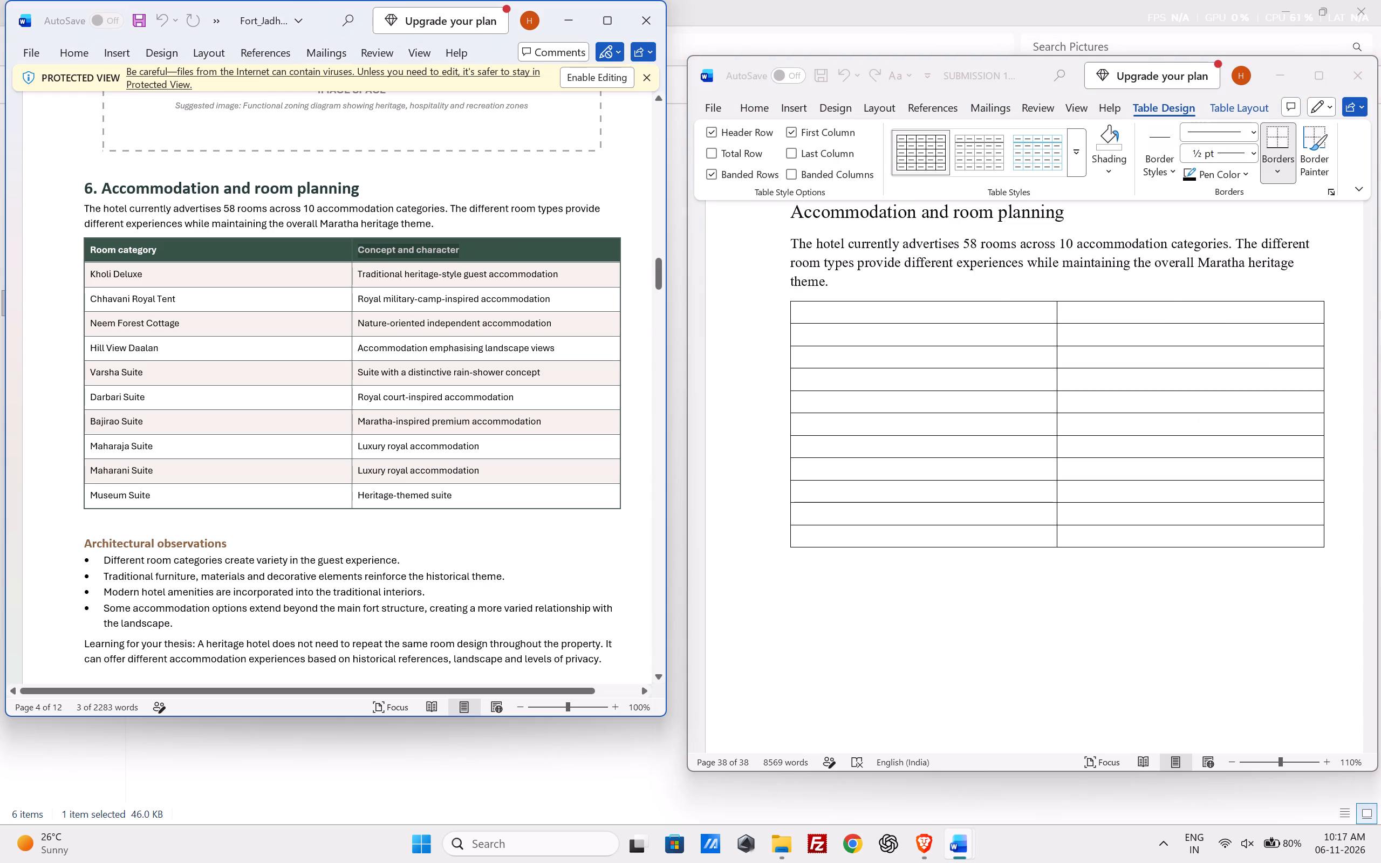
{"action": "key", "text": "ctrl+c"}
{"action": "left_click", "coordinate": [1069, 306]}
{"action": "key", "text": "ctrl+v"}
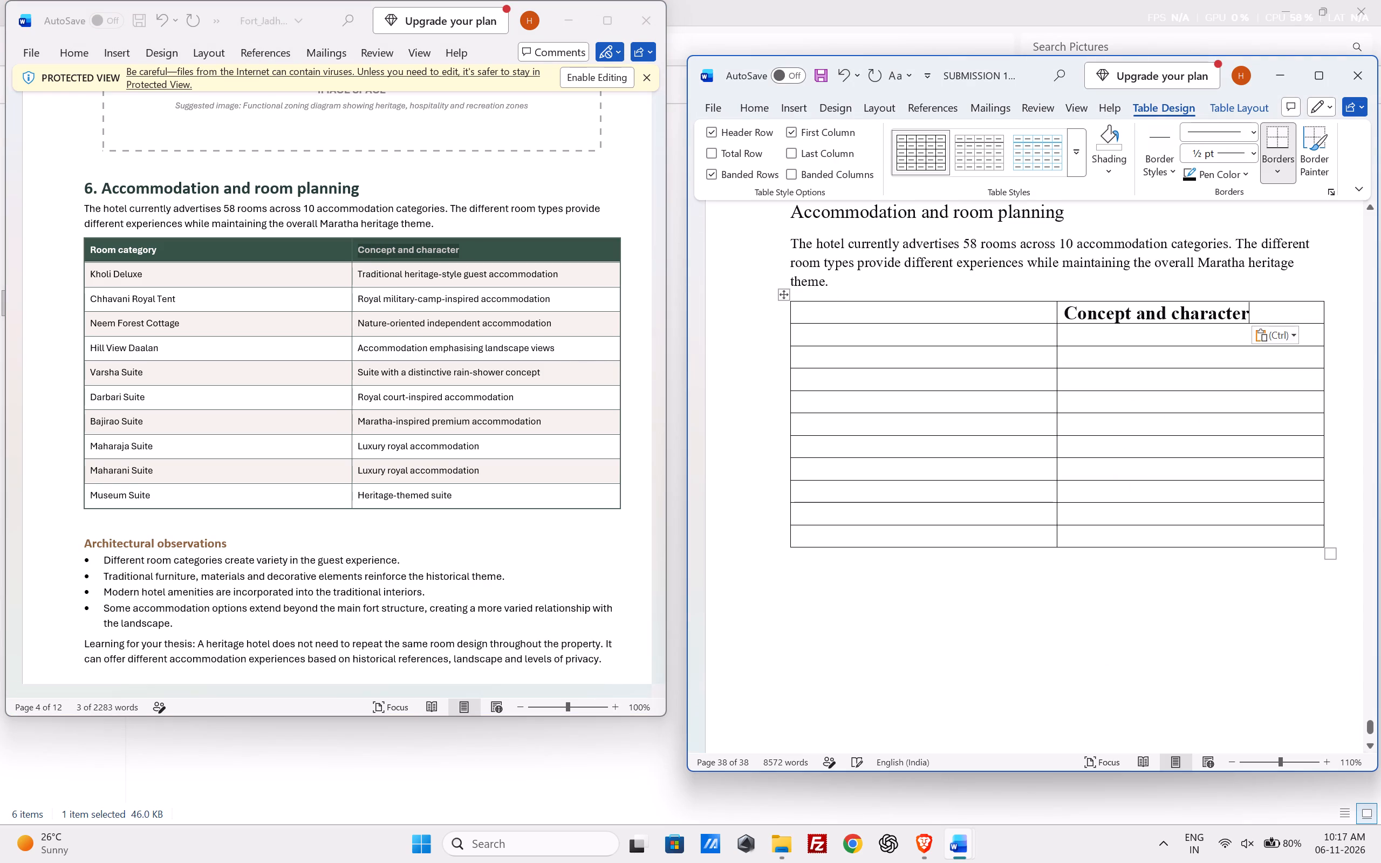
{"action": "left_click_drag", "start_coordinate": [175, 255], "coordinate": [78, 246]}
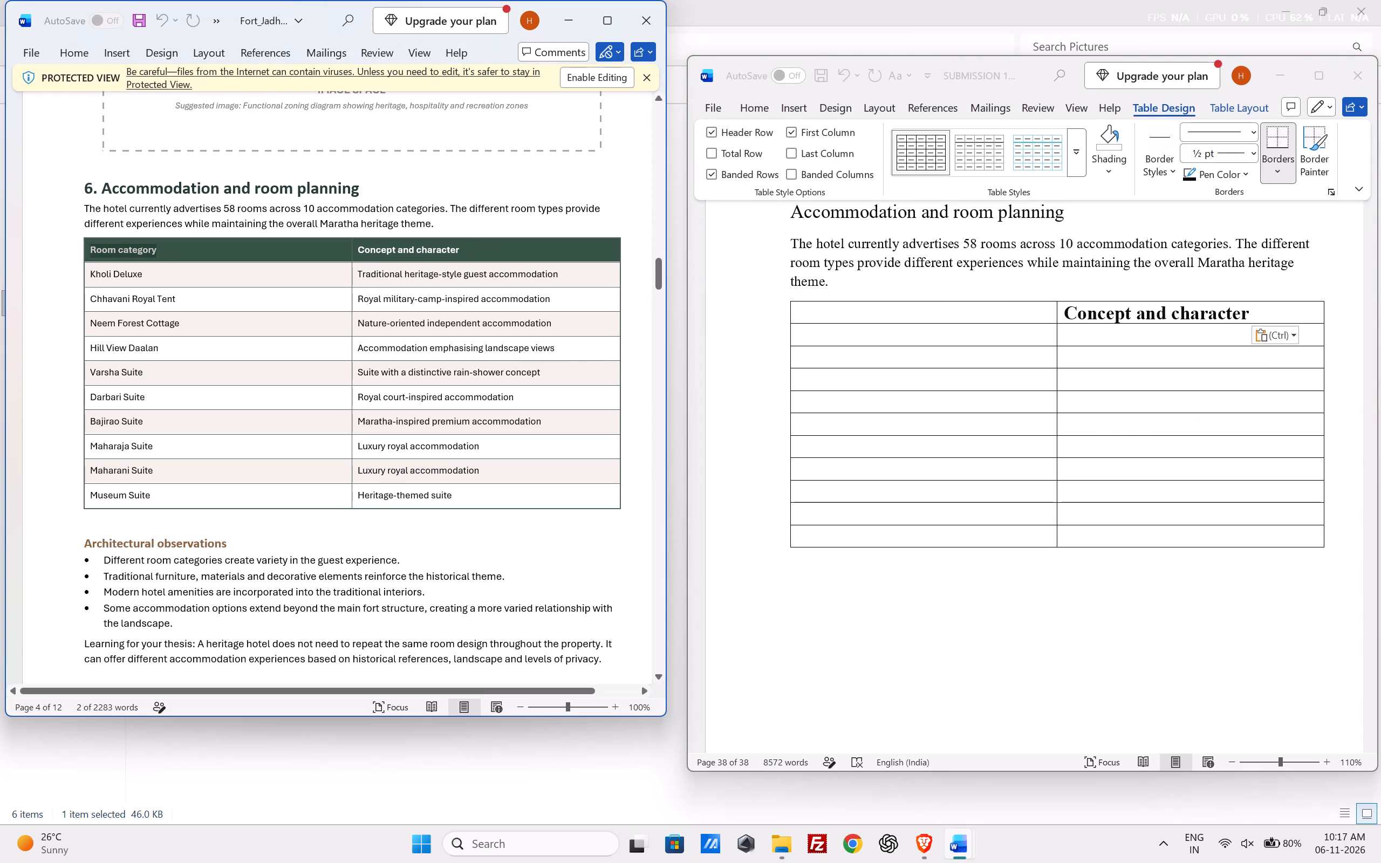
{"action": "key", "text": "ctrl+c"}
{"action": "left_click", "coordinate": [839, 311]}
{"action": "left_click", "coordinate": [825, 309]}
{"action": "key", "text": "ctrl+v"}
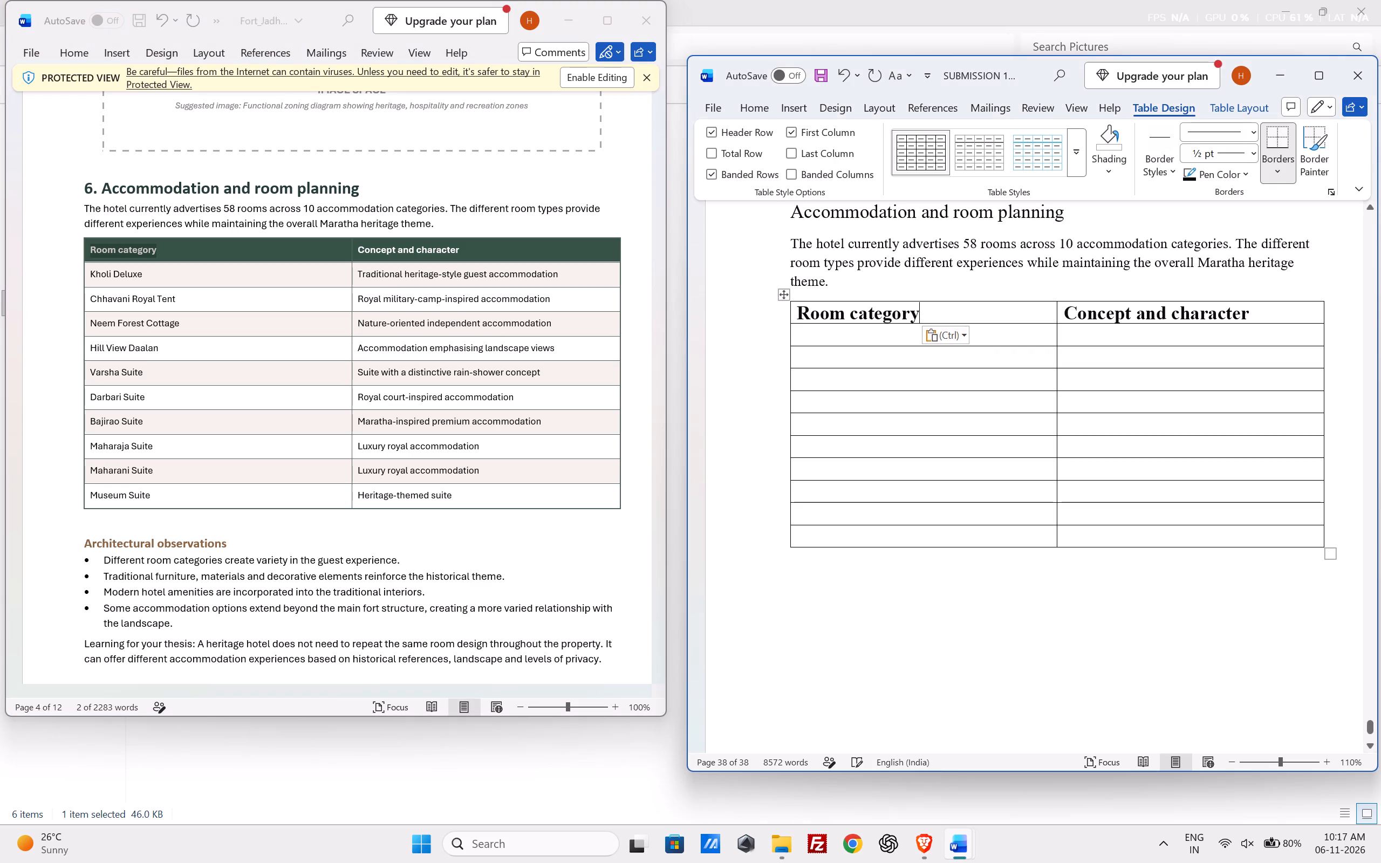
Copy the ten room rows, Kholi Deluxe to Museum Suite, from the case study table into the new table's empty rows.
{"action": "scroll", "coordinate": [931, 385], "scroll_direction": "down", "scroll_amount": 1}
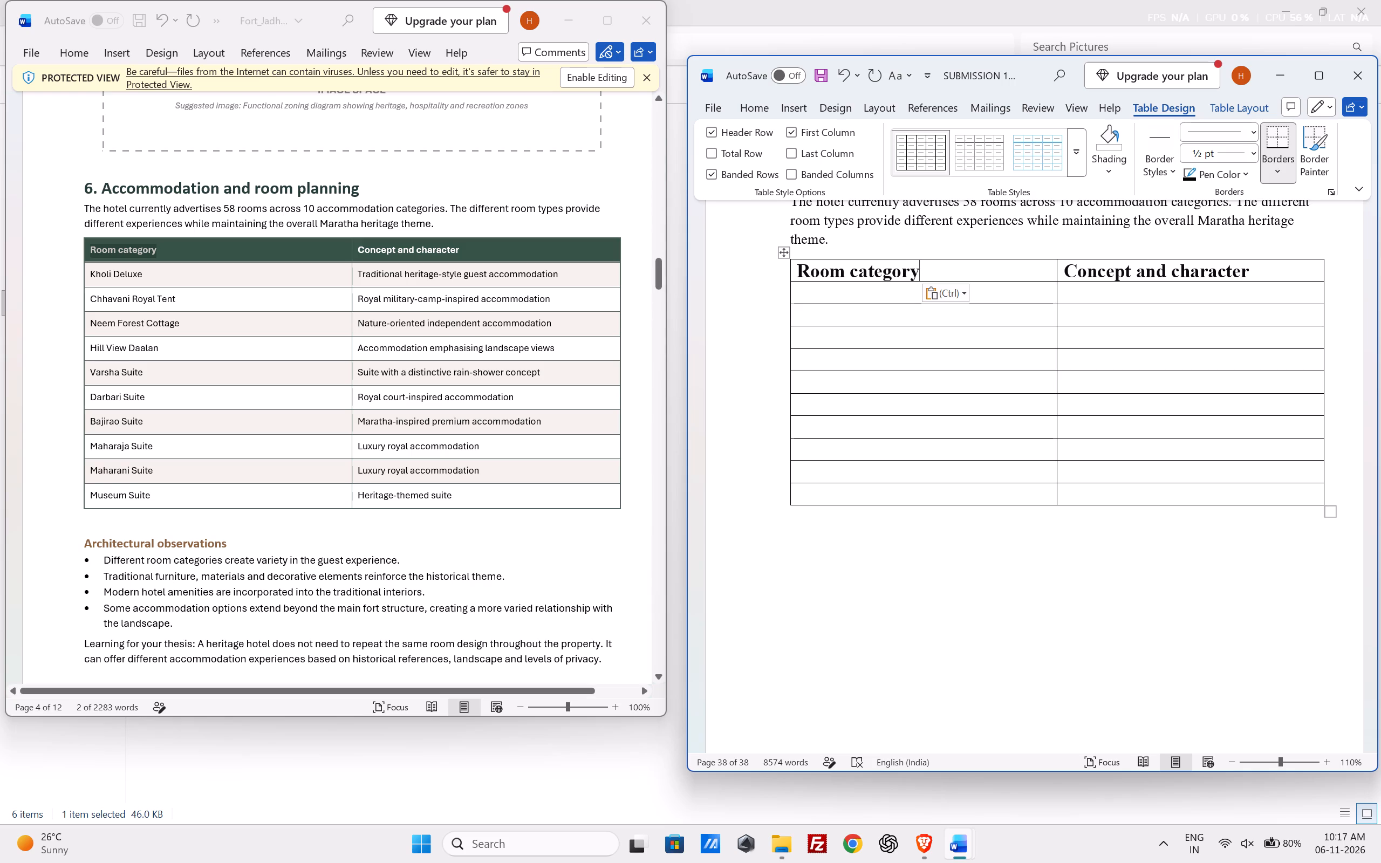
{"action": "left_click", "coordinate": [531, 516]}
{"action": "left_click_drag", "start_coordinate": [466, 499], "coordinate": [389, 475]}
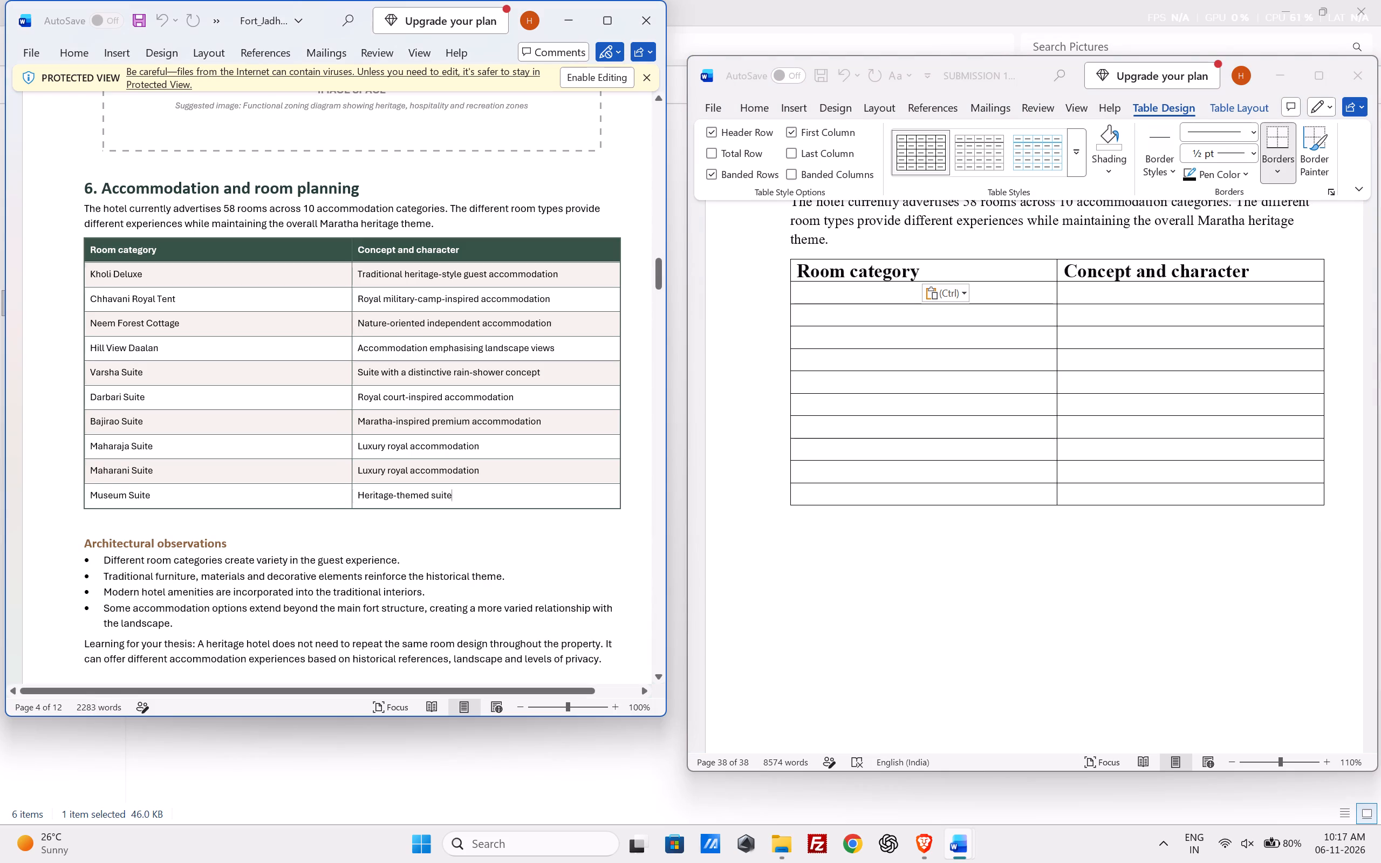
{"action": "left_click_drag", "start_coordinate": [389, 475], "coordinate": [173, 269]}
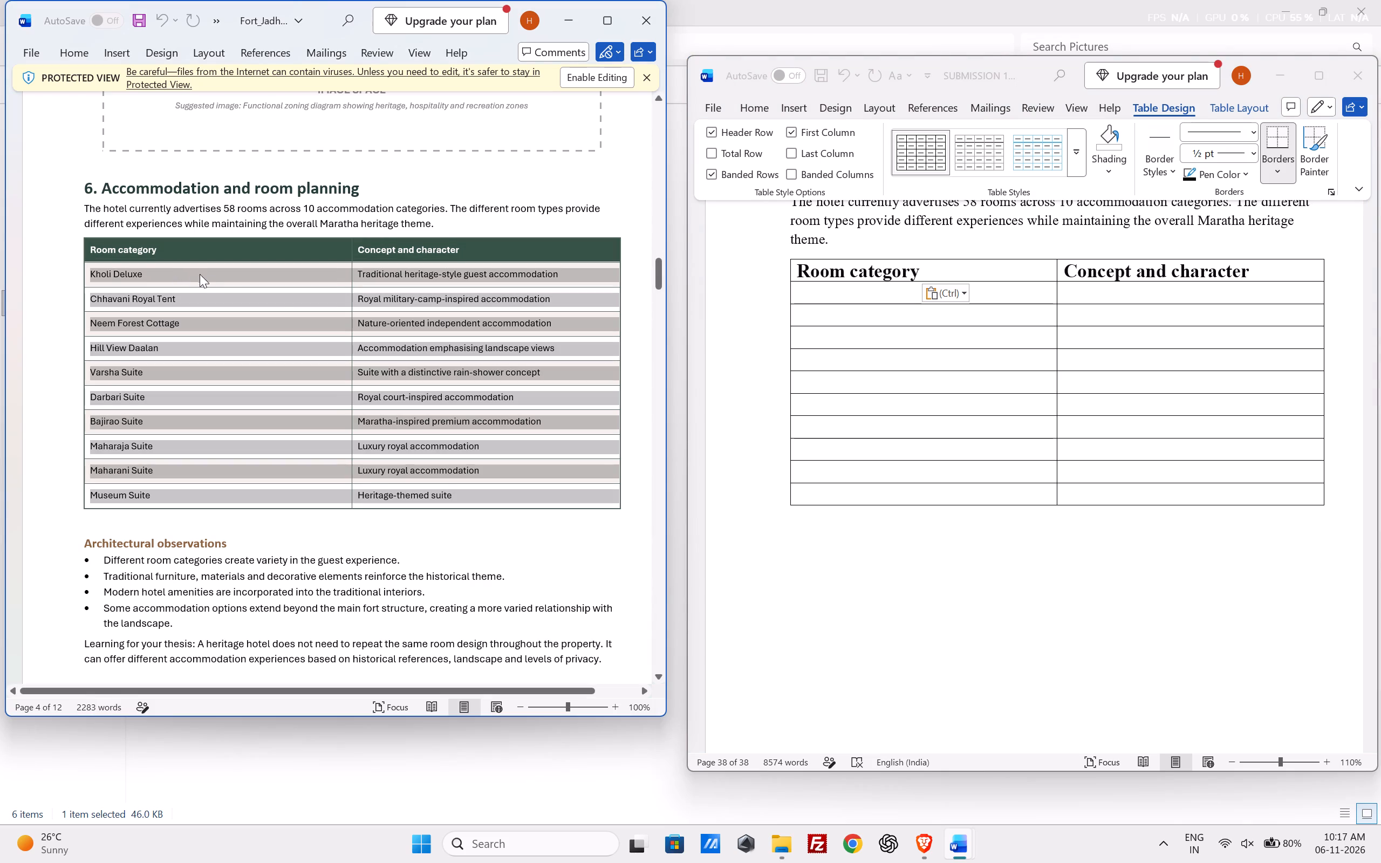
{"action": "key", "text": "ctrl+c"}
{"action": "left_click", "coordinate": [1064, 491]}
{"action": "left_click_drag", "start_coordinate": [1070, 494], "coordinate": [915, 349]}
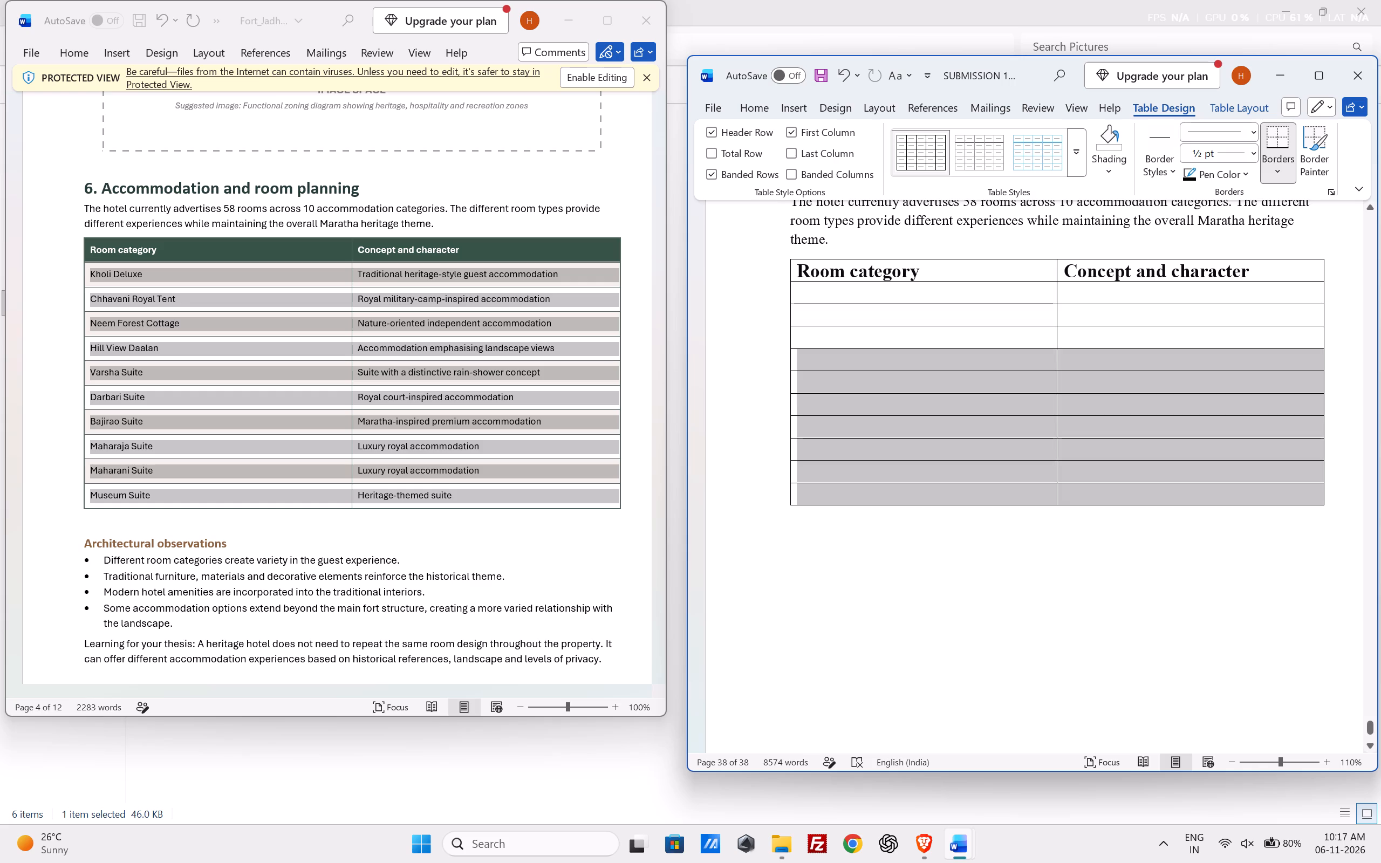
{"action": "left_click_drag", "start_coordinate": [915, 349], "coordinate": [900, 301]}
{"action": "key", "text": "ctrl+v"}
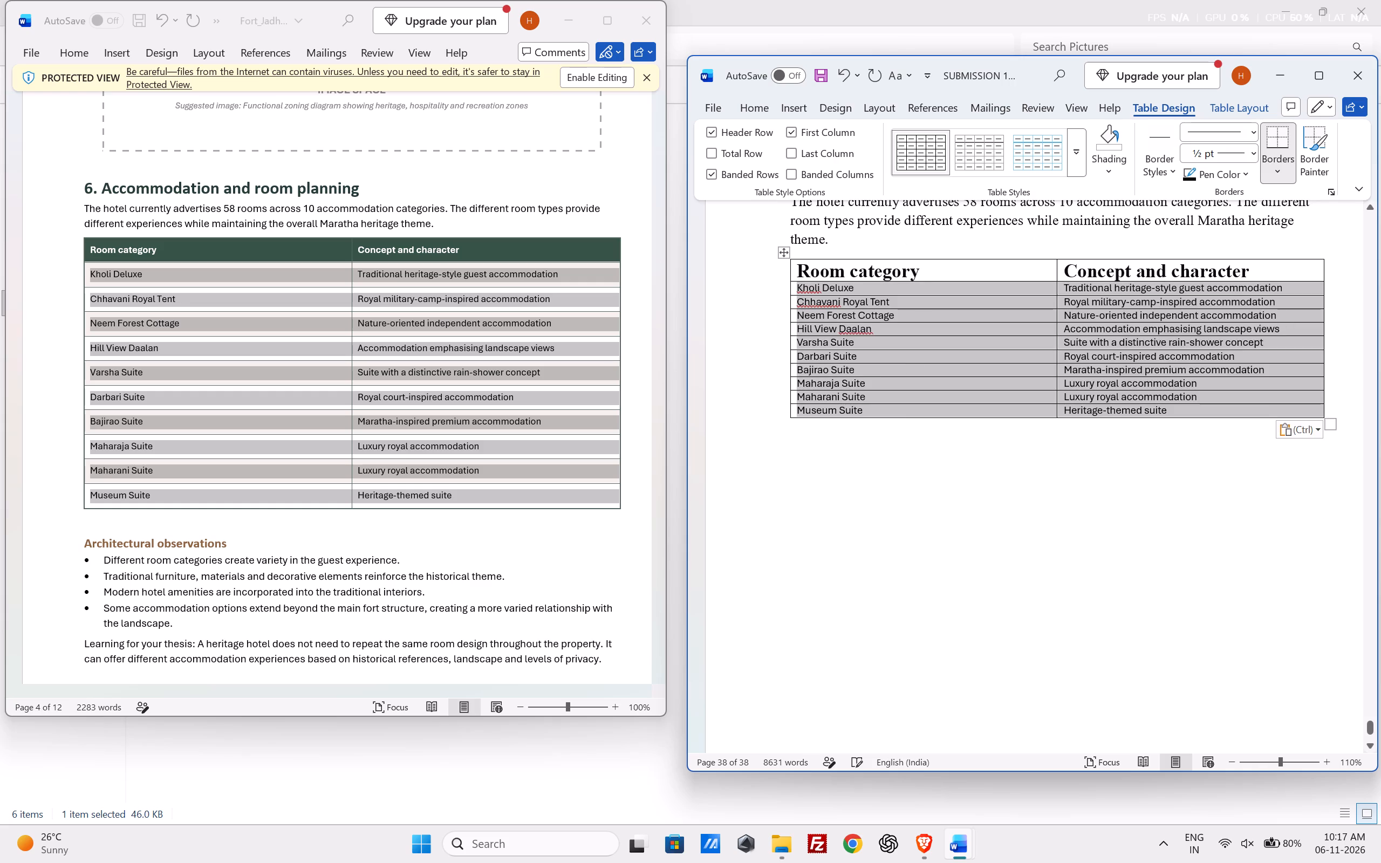
{"action": "left_click", "coordinate": [920, 567]}
Check the spelling suggestions for the flagged words Kholi, Chhavani and Daalan in the room category column.
{"action": "left_click", "coordinate": [807, 286]}
{"action": "right_click", "coordinate": [808, 285]}
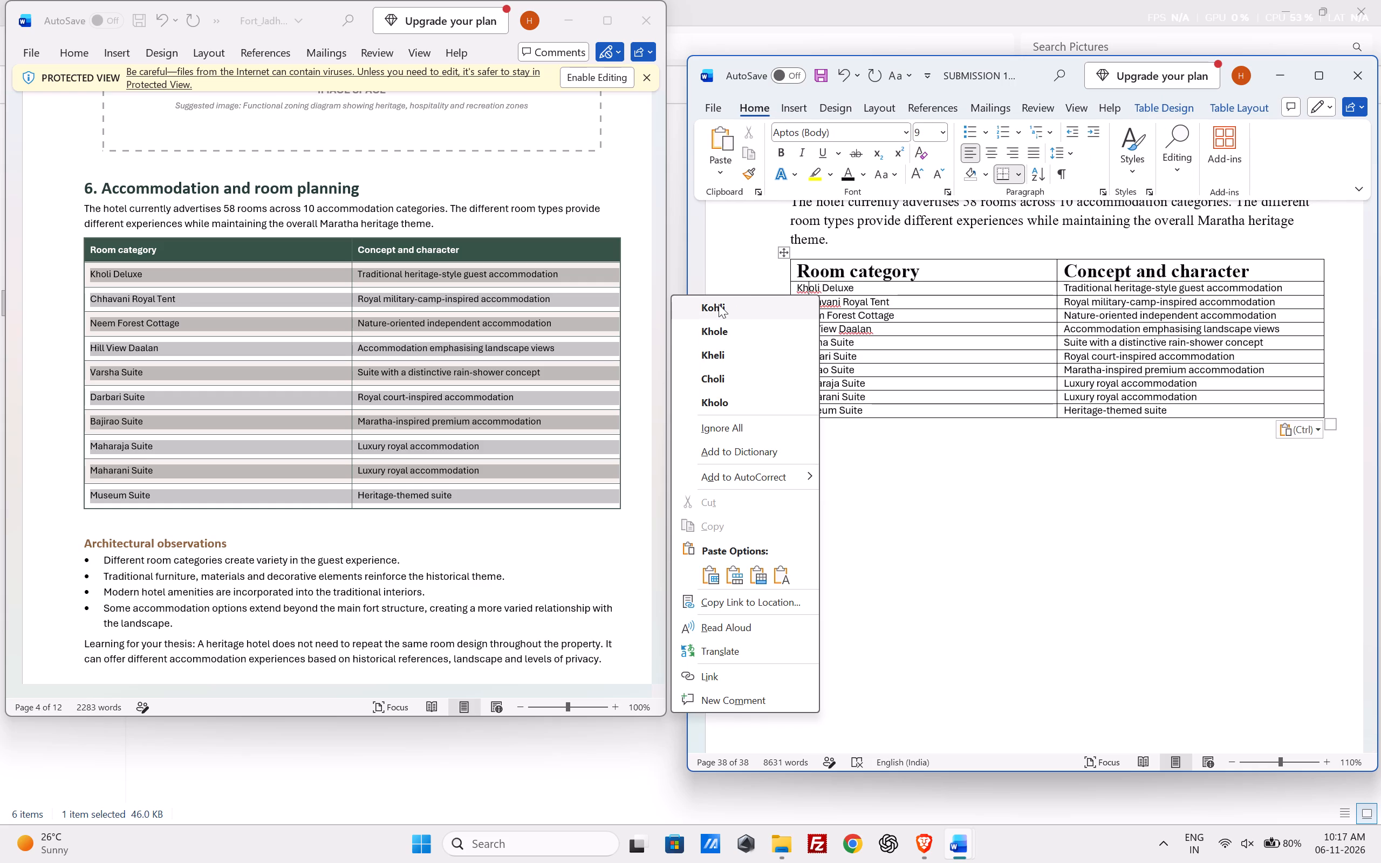
{"action": "left_click", "coordinate": [1013, 497]}
{"action": "left_click", "coordinate": [810, 305]}
{"action": "right_click", "coordinate": [810, 305]}
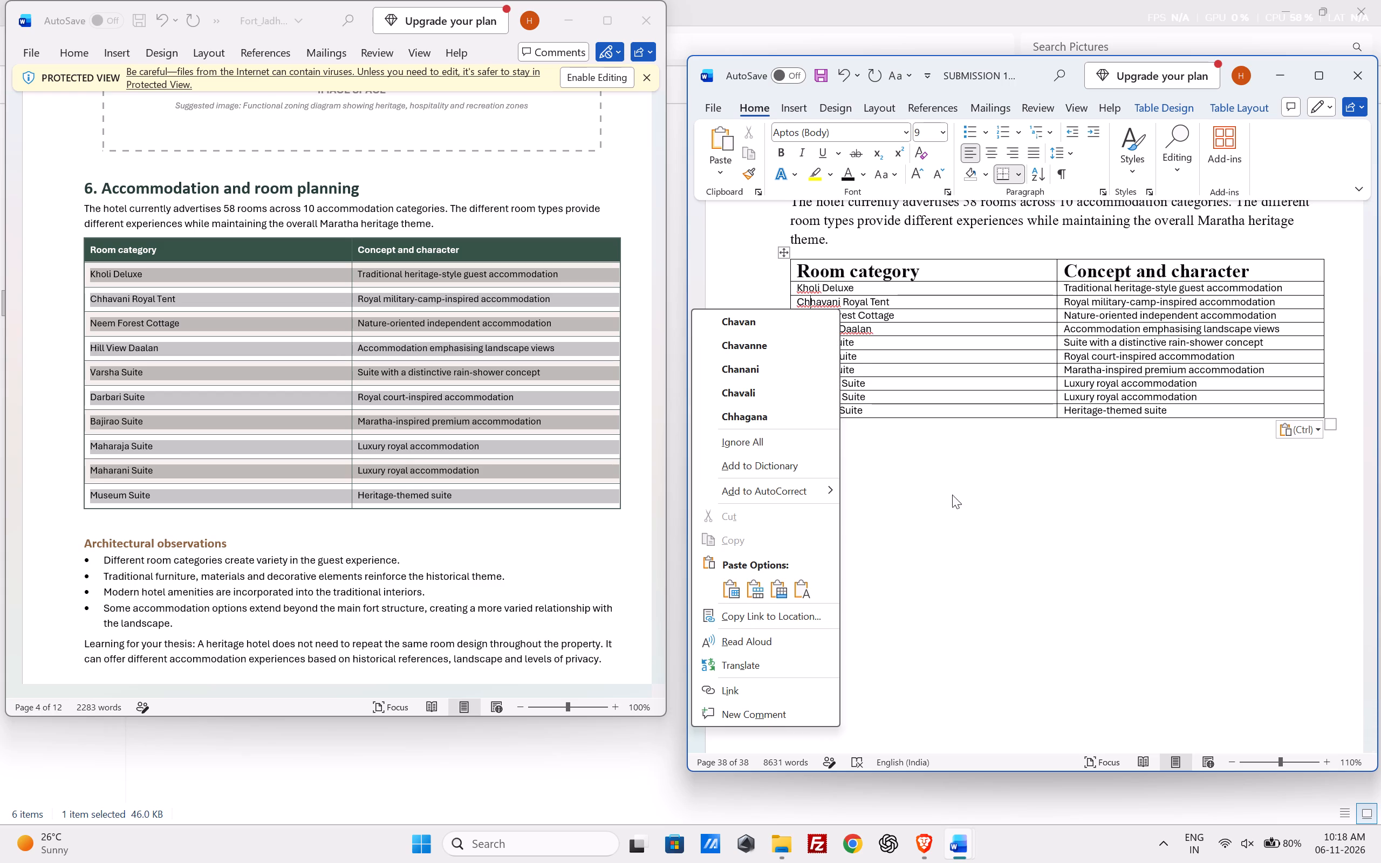
{"action": "left_click", "coordinate": [974, 538]}
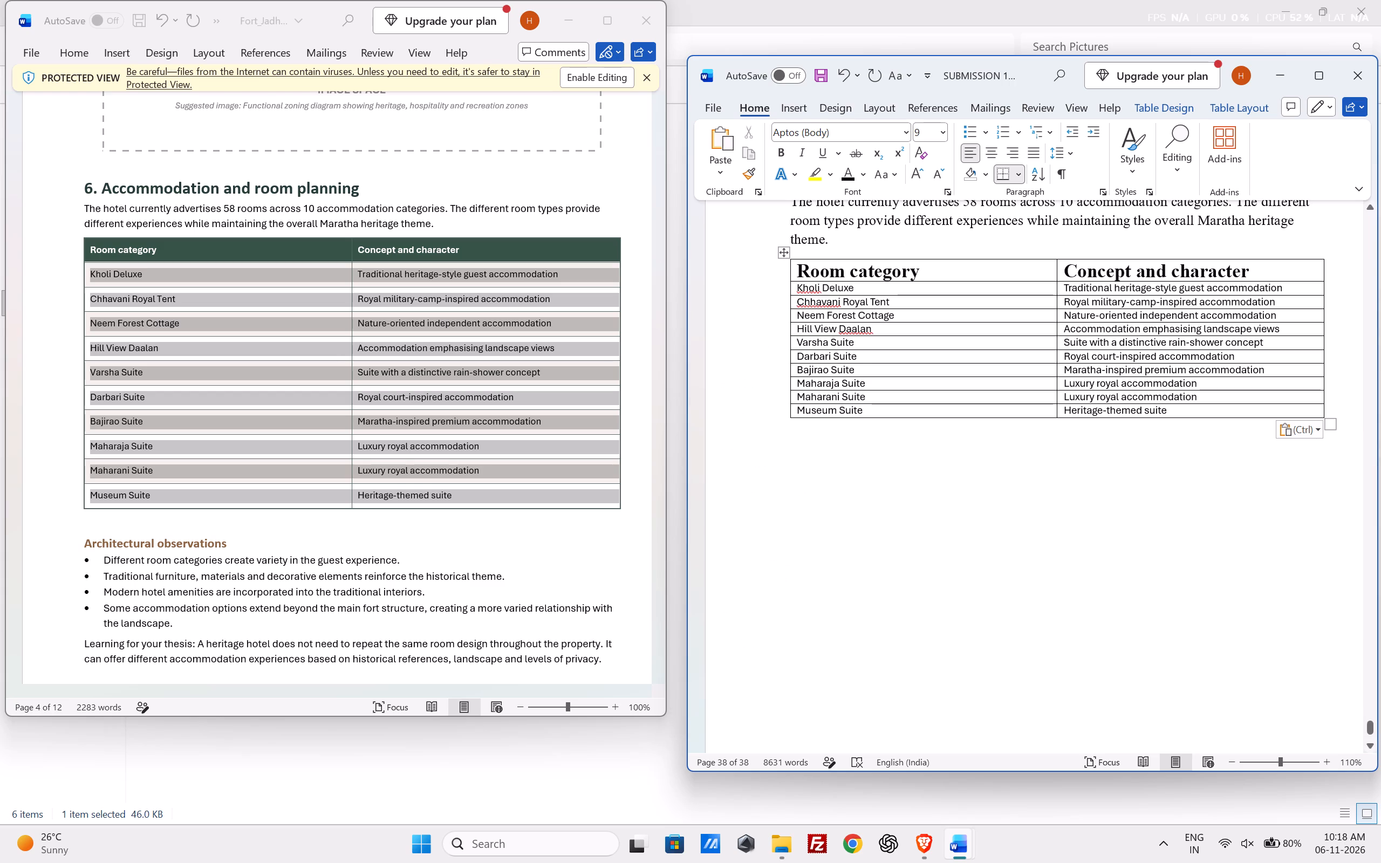
{"action": "right_click", "coordinate": [862, 327]}
{"action": "left_click", "coordinate": [962, 488]}
Insert an empty column between the "Room category" and "Concept and character" columns of the new table.
{"action": "scroll", "coordinate": [972, 474], "scroll_direction": "up", "scroll_amount": 11}
{"action": "scroll", "coordinate": [973, 471], "scroll_direction": "down", "scroll_amount": 8}
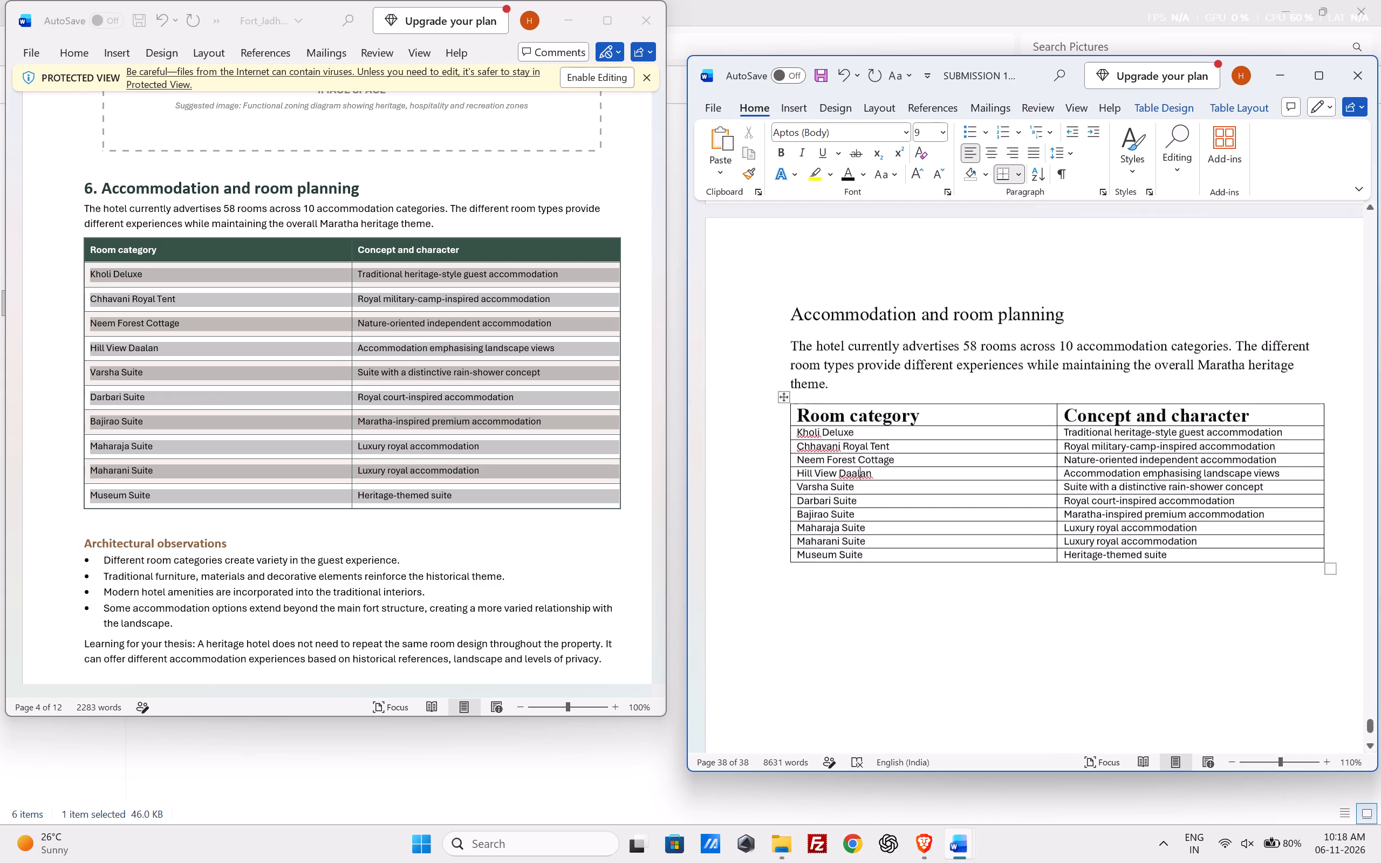
{"action": "scroll", "coordinate": [965, 466], "scroll_direction": "down", "scroll_amount": 5}
{"action": "scroll", "coordinate": [960, 464], "scroll_direction": "up", "scroll_amount": 3}
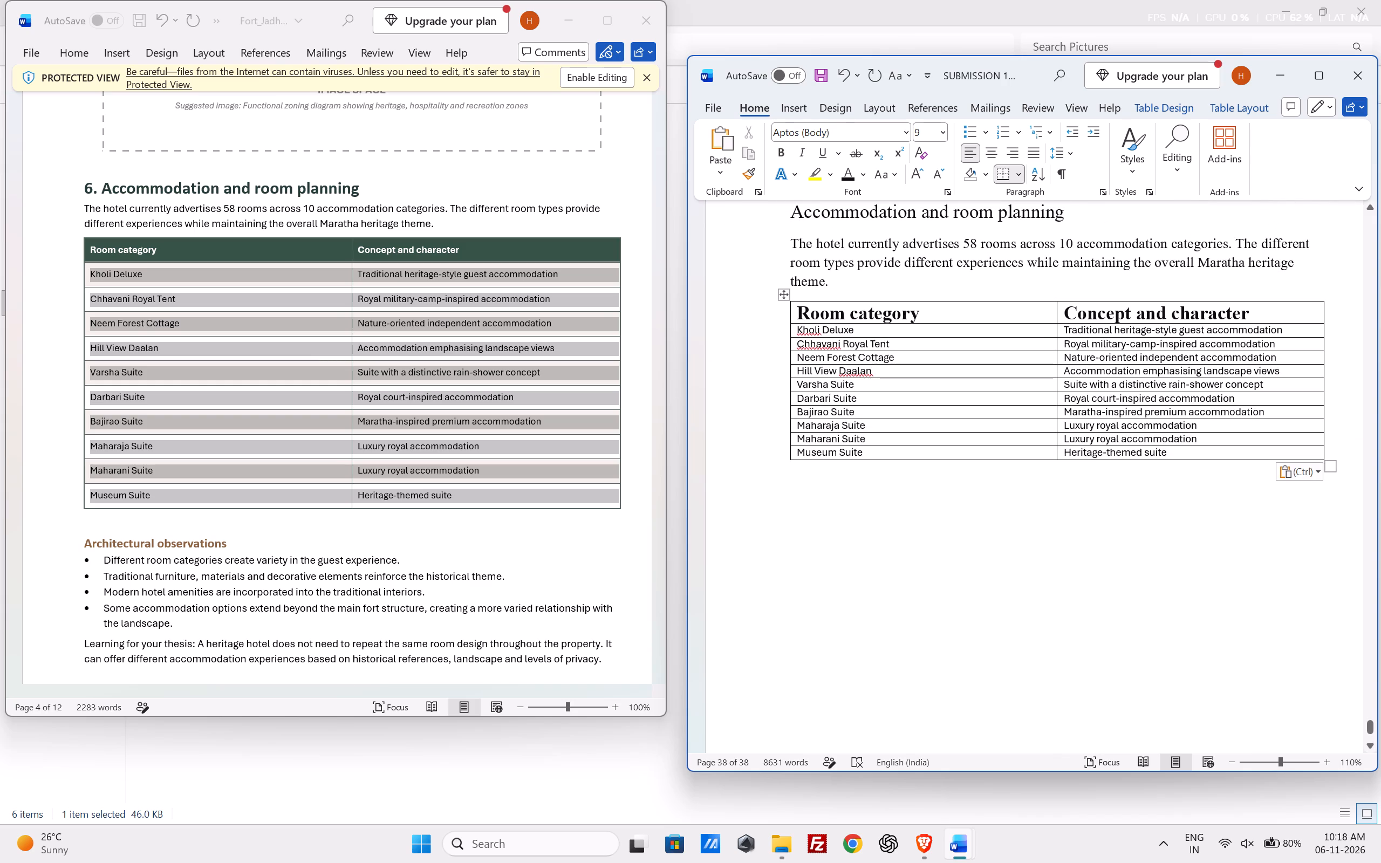
{"action": "left_click", "coordinate": [1061, 317]}
{"action": "right_click", "coordinate": [1061, 317]}
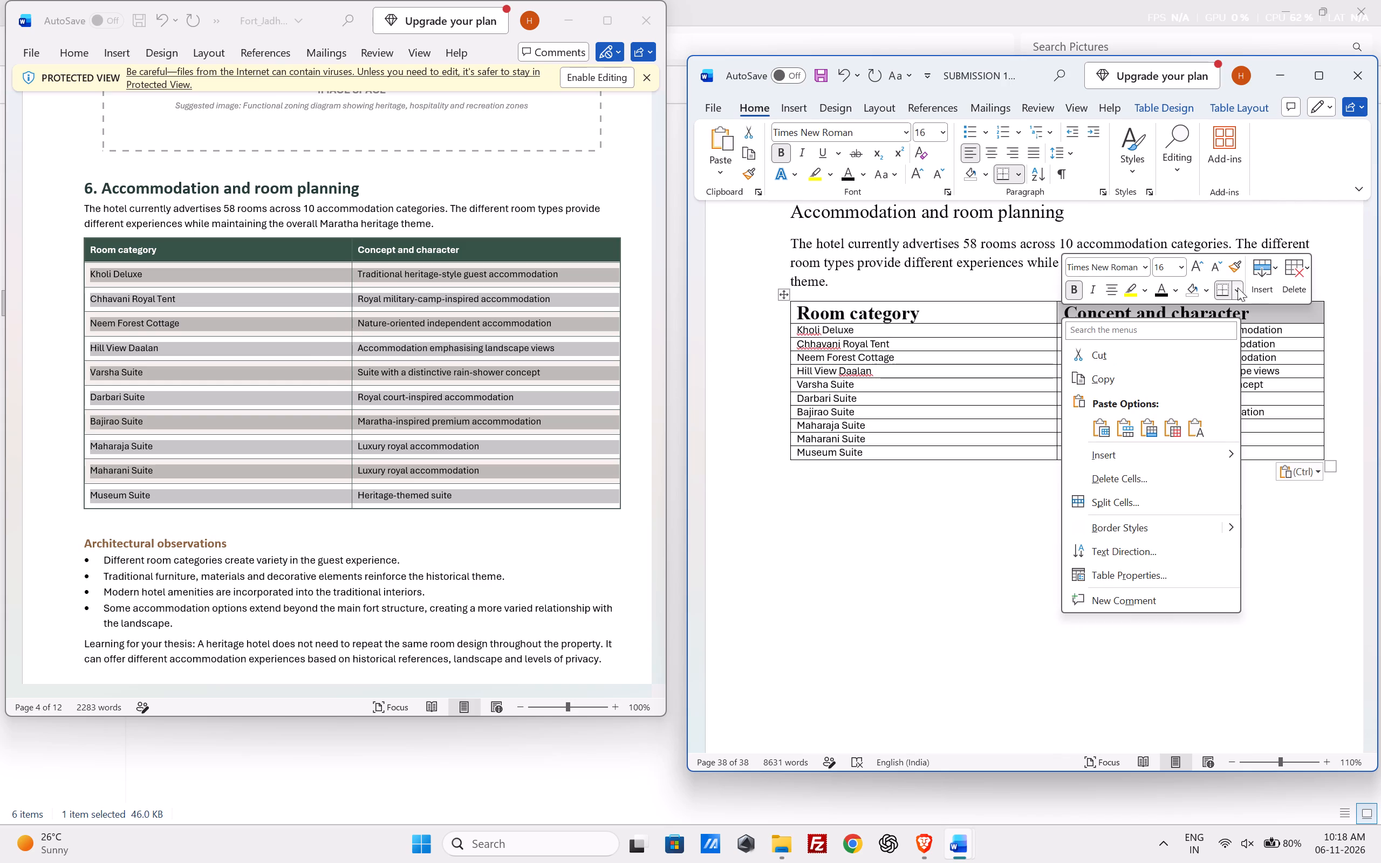
{"action": "left_click", "coordinate": [1259, 259]}
{"action": "left_click", "coordinate": [1301, 365]}
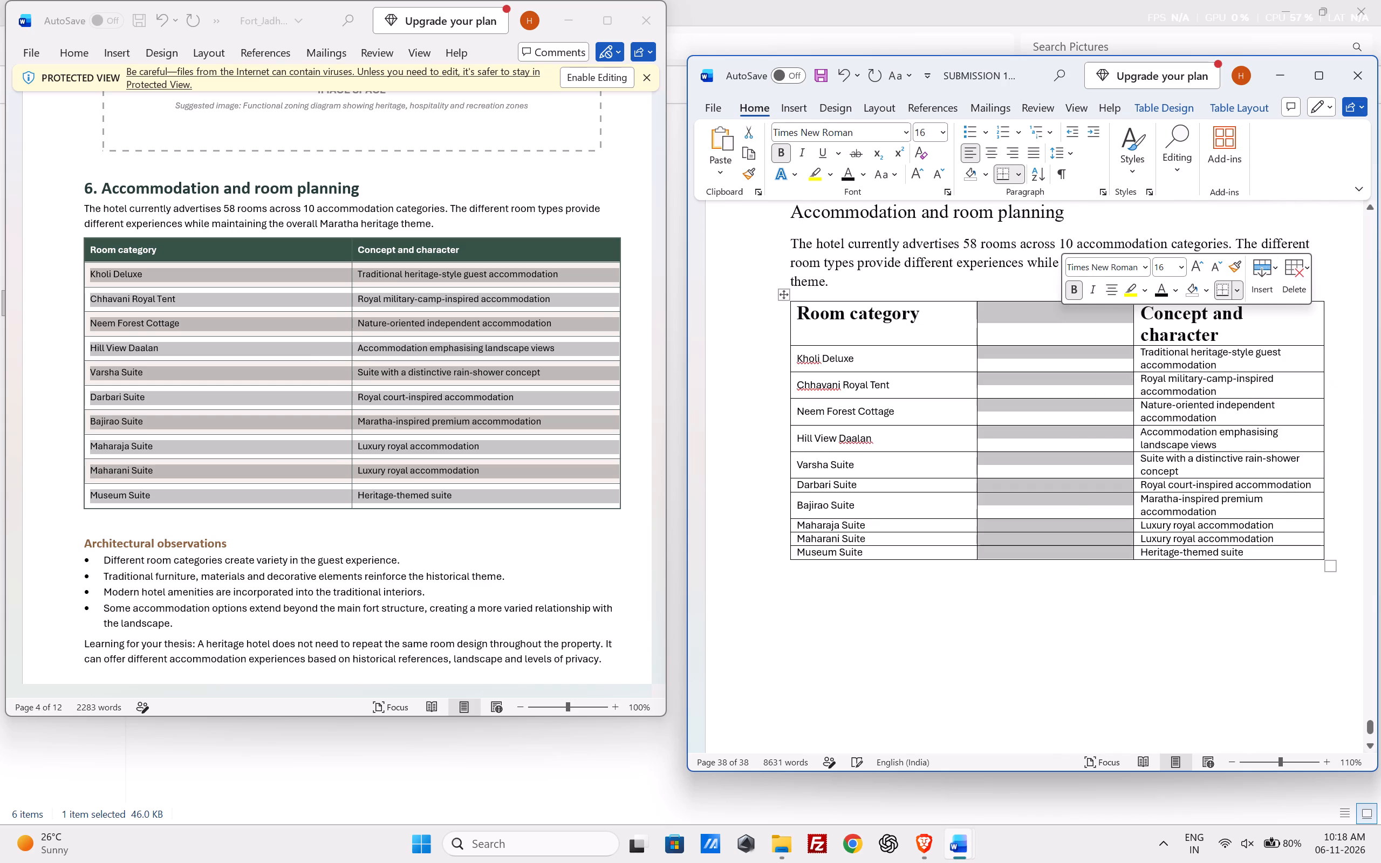
{"action": "left_click", "coordinate": [979, 610]}
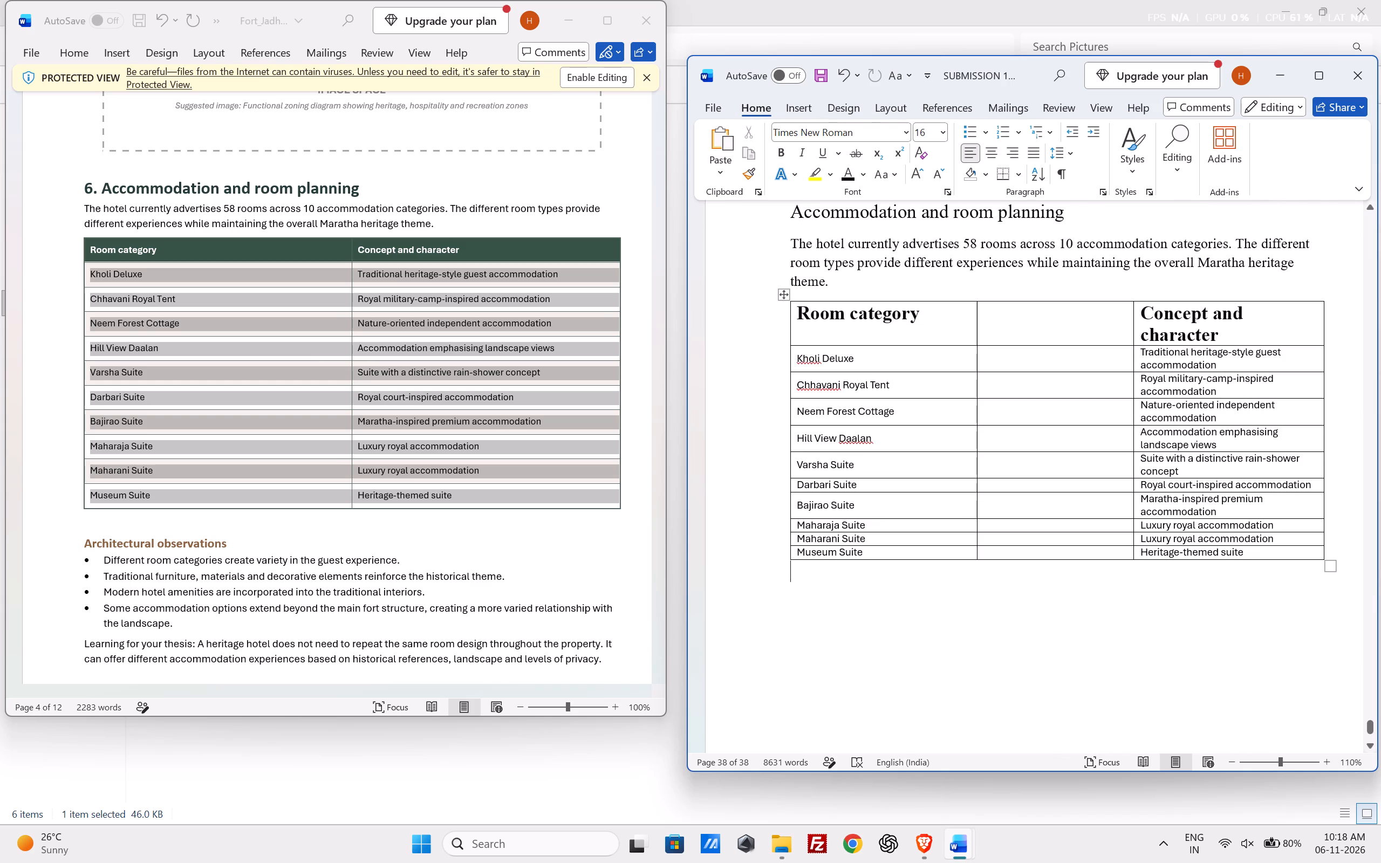
Copy the "Architectural observations" heading and its four points from the case study into the submission below the room table.
{"action": "scroll", "coordinate": [1071, 498], "scroll_direction": "down", "scroll_amount": 3}
{"action": "scroll", "coordinate": [344, 372], "scroll_direction": "down", "scroll_amount": 9}
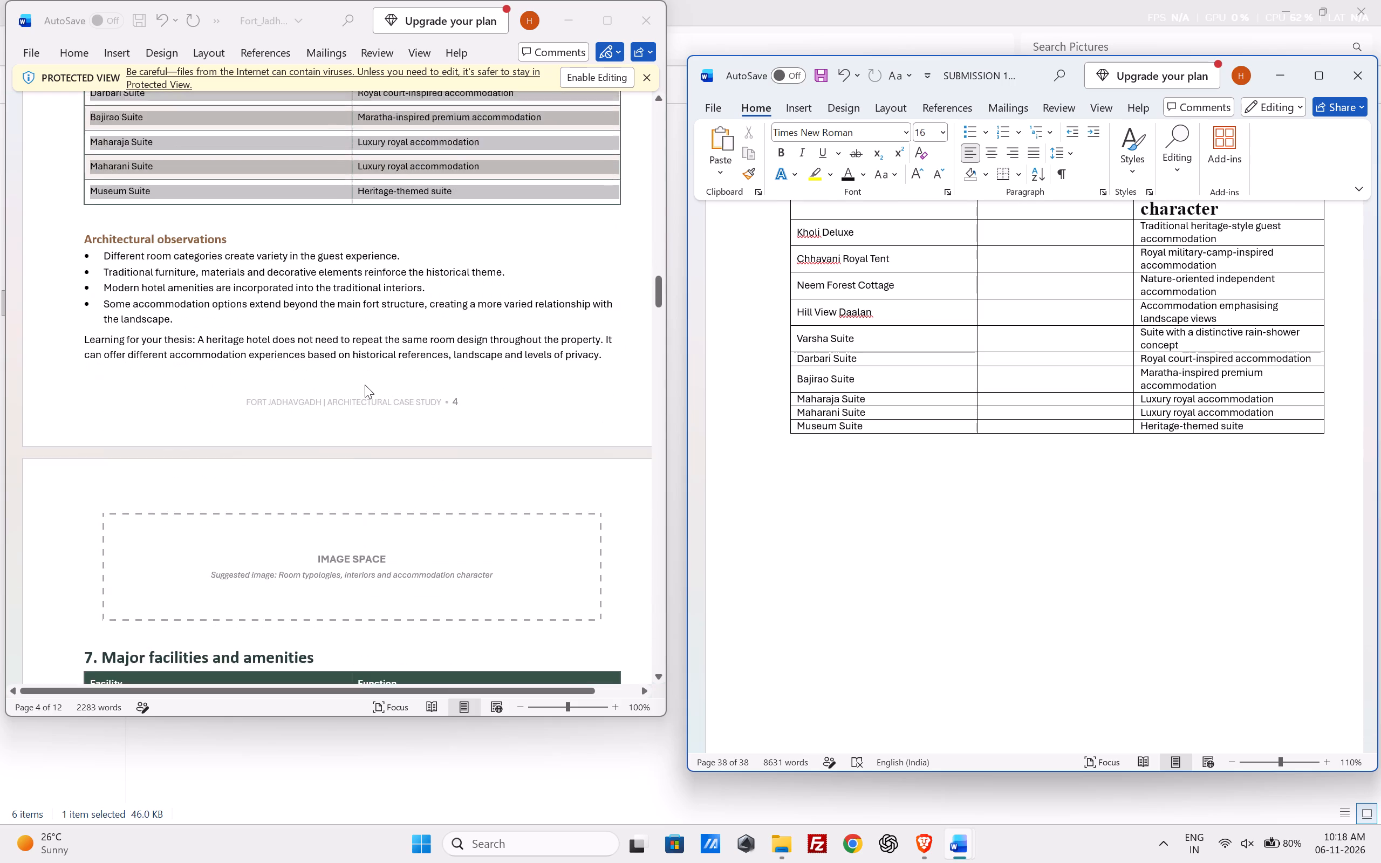
{"action": "scroll", "coordinate": [365, 382], "scroll_direction": "up", "scroll_amount": 2}
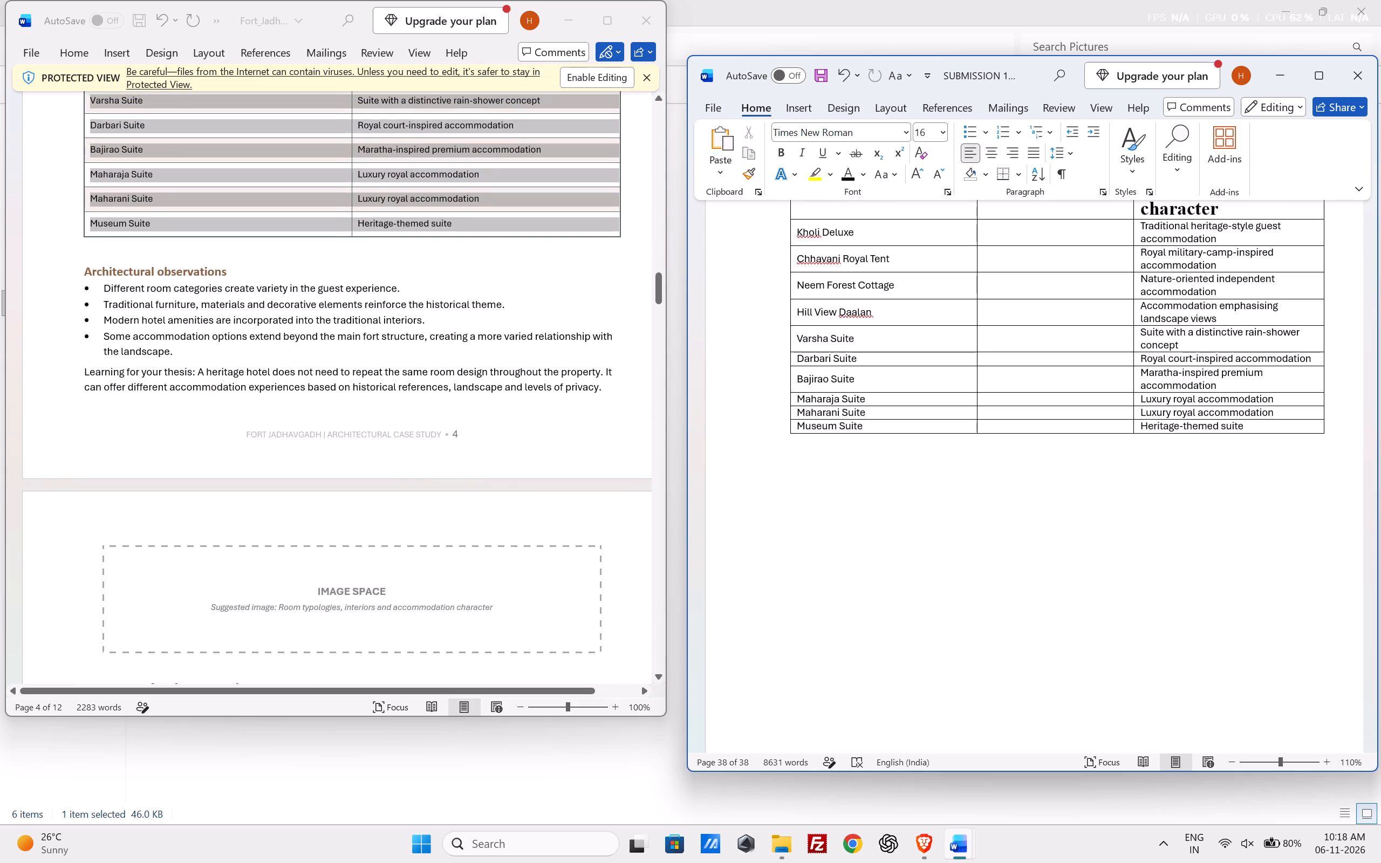
{"action": "left_click_drag", "start_coordinate": [86, 269], "coordinate": [175, 347]}
{"action": "key", "text": "ctrl+c"}
{"action": "left_click", "coordinate": [908, 493]}
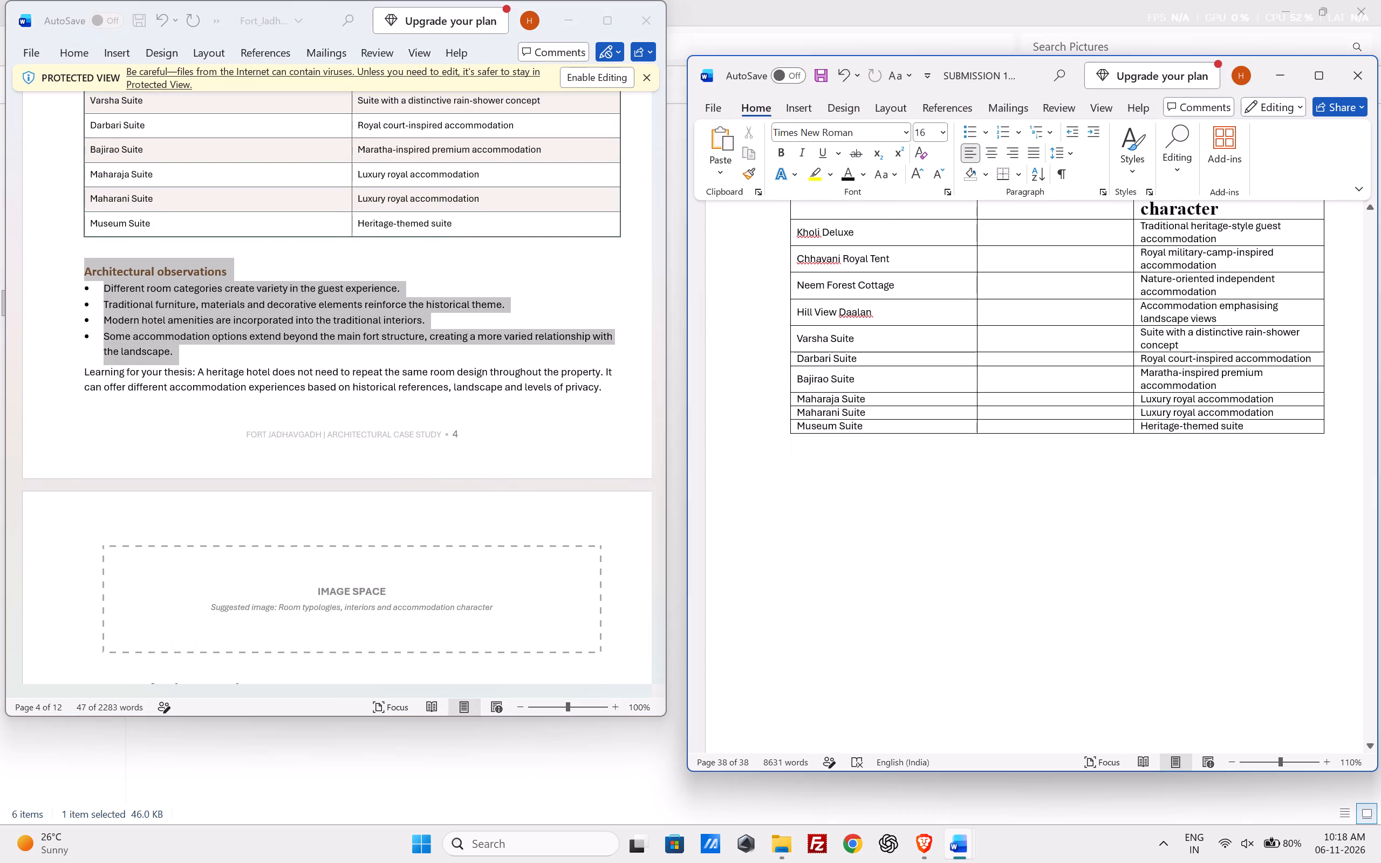
{"action": "left_click", "coordinate": [803, 474]}
{"action": "key", "text": "Return"}
{"action": "key", "text": "ctrl+v"}
{"action": "scroll", "coordinate": [881, 469], "scroll_direction": "down", "scroll_amount": 6}
{"action": "scroll", "coordinate": [1002, 427], "scroll_direction": "up", "scroll_amount": 1}
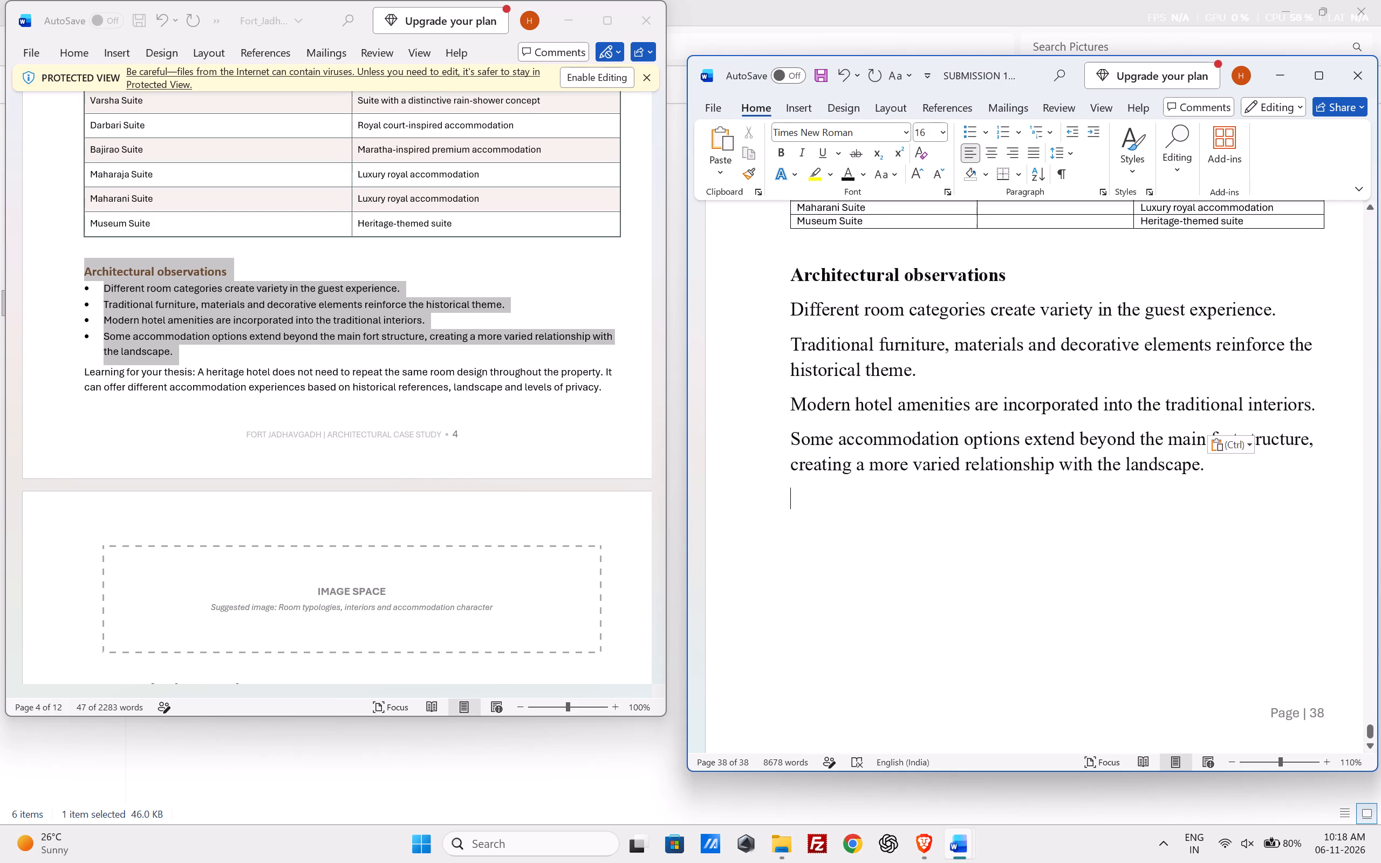
Reduce the font size of the pasted "Architectural observations" heading and its four points.
{"action": "left_click_drag", "start_coordinate": [1212, 467], "coordinate": [797, 286]}
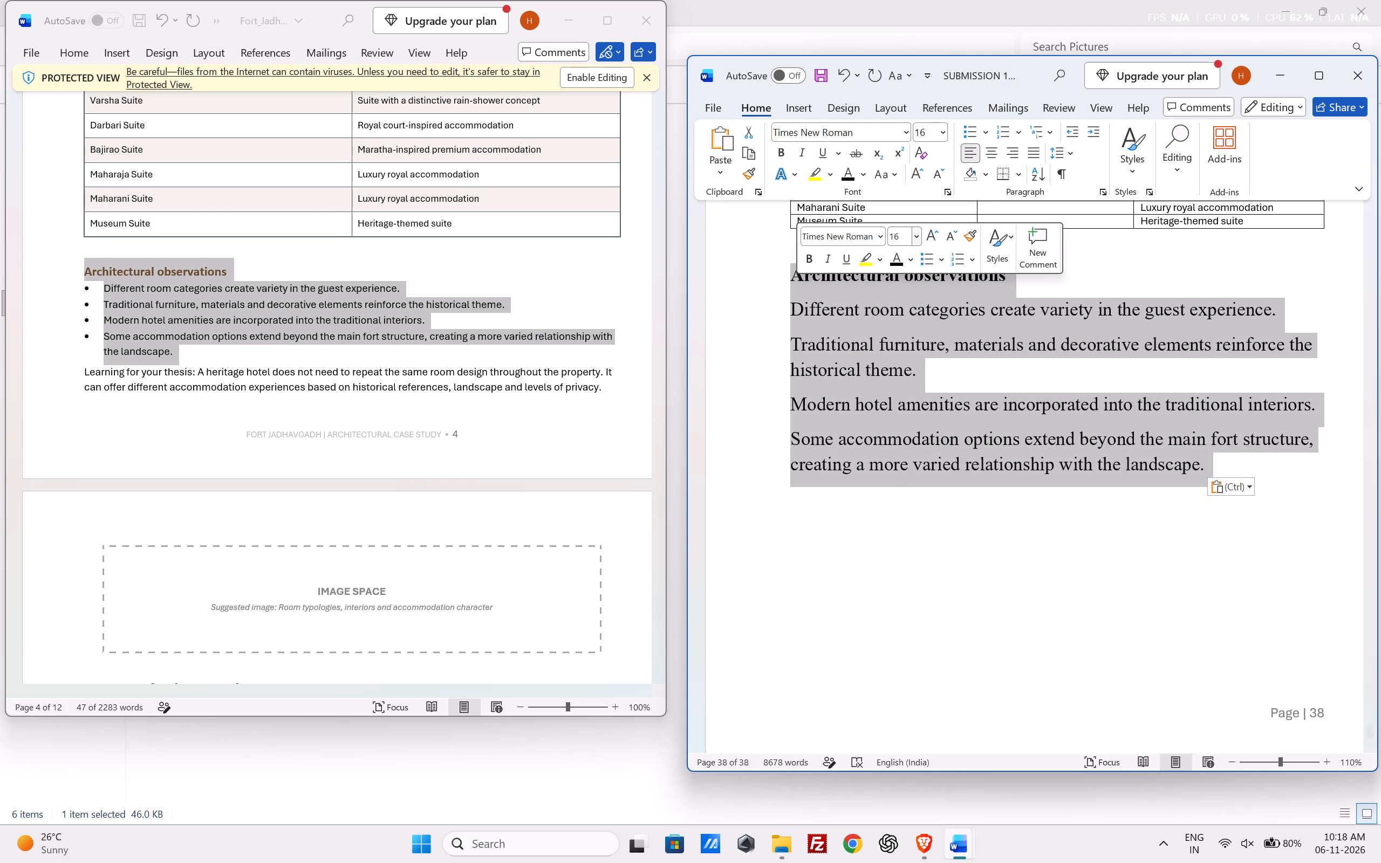
{"action": "left_click", "coordinate": [906, 235]}
{"action": "left_click", "coordinate": [917, 236]}
{"action": "left_click", "coordinate": [899, 333]}
{"action": "left_click", "coordinate": [912, 514]}
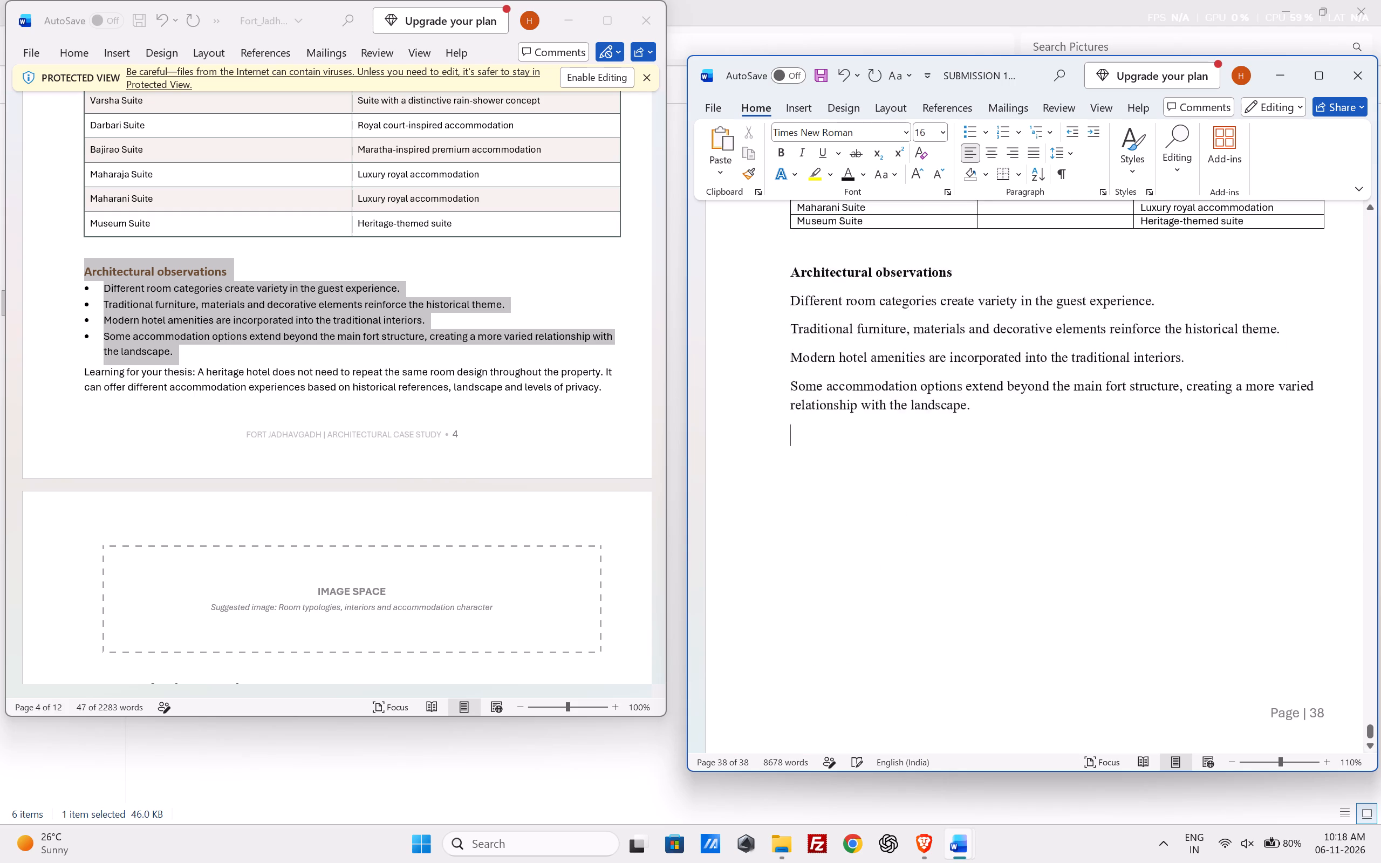
Look over the case study's next section, "Major facilities and amenities", and its facility table.
{"action": "scroll", "coordinate": [912, 515], "scroll_direction": "up", "scroll_amount": 6}
{"action": "scroll", "coordinate": [912, 518], "scroll_direction": "down", "scroll_amount": 5}
{"action": "scroll", "coordinate": [351, 399], "scroll_direction": "down", "scroll_amount": 6}
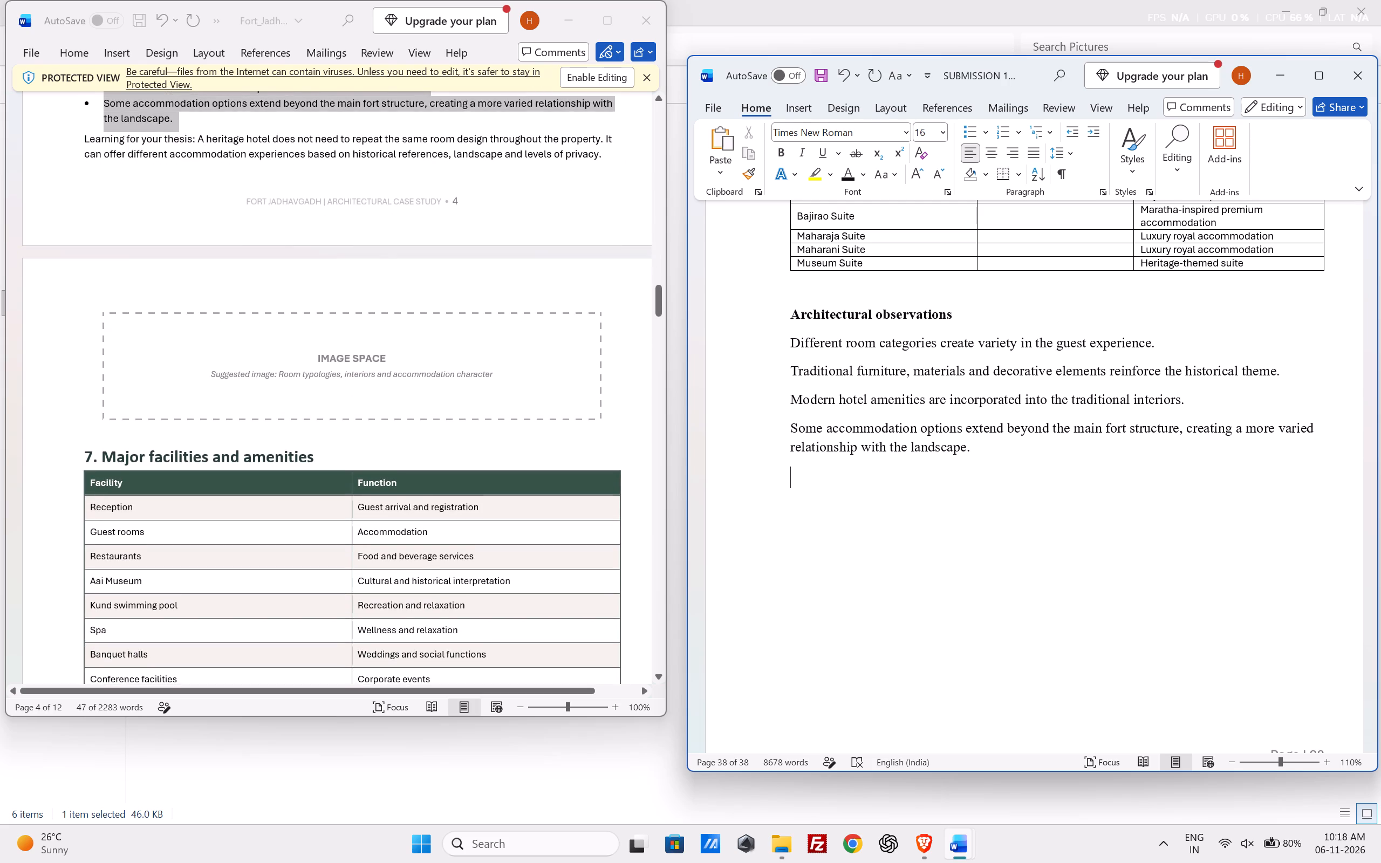
{"action": "scroll", "coordinate": [350, 400], "scroll_direction": "up", "scroll_amount": 3}
{"action": "left_click", "coordinate": [414, 390]}
{"action": "left_click", "coordinate": [604, 380]}
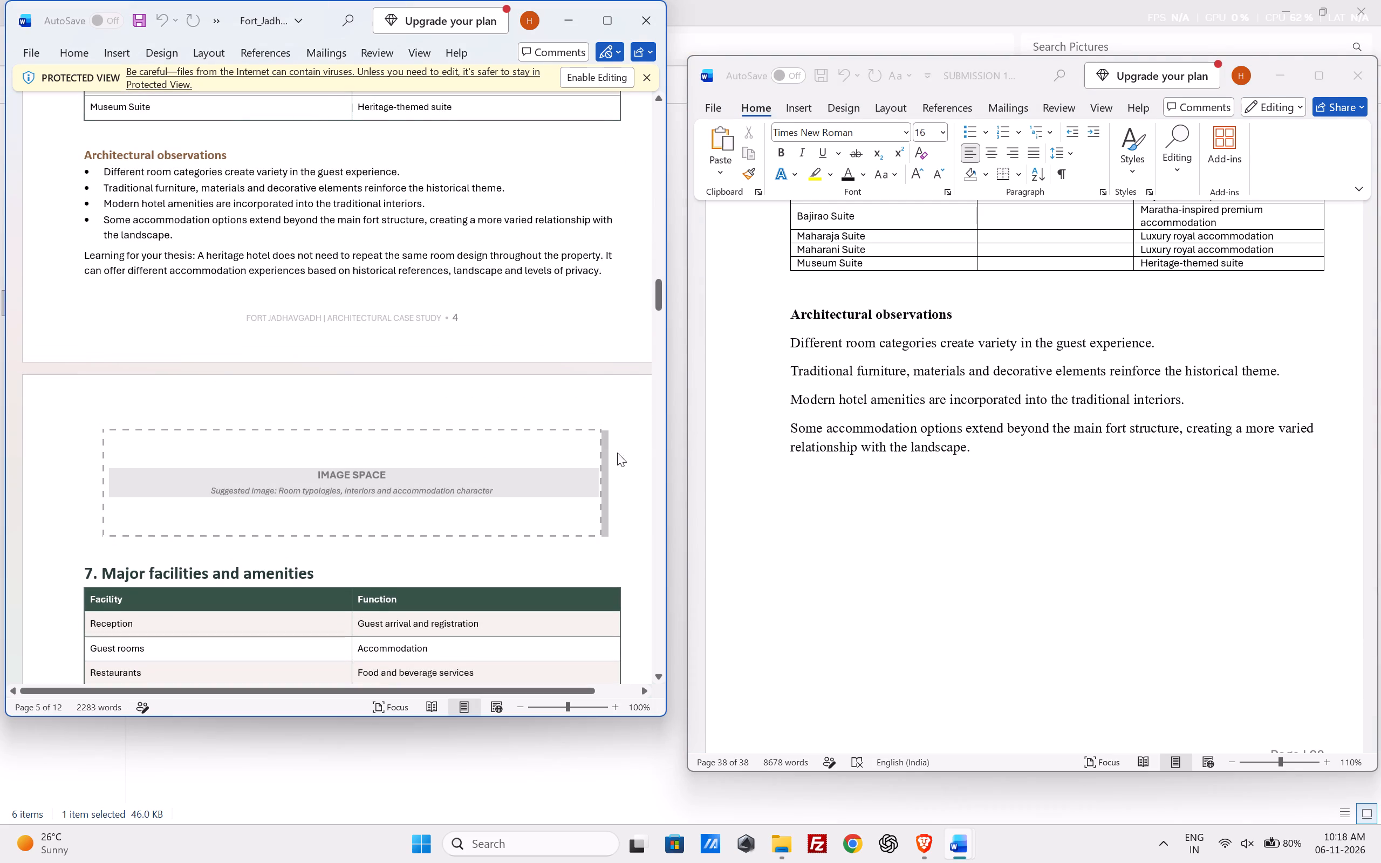
{"action": "scroll", "coordinate": [630, 438], "scroll_direction": "down", "scroll_amount": 2}
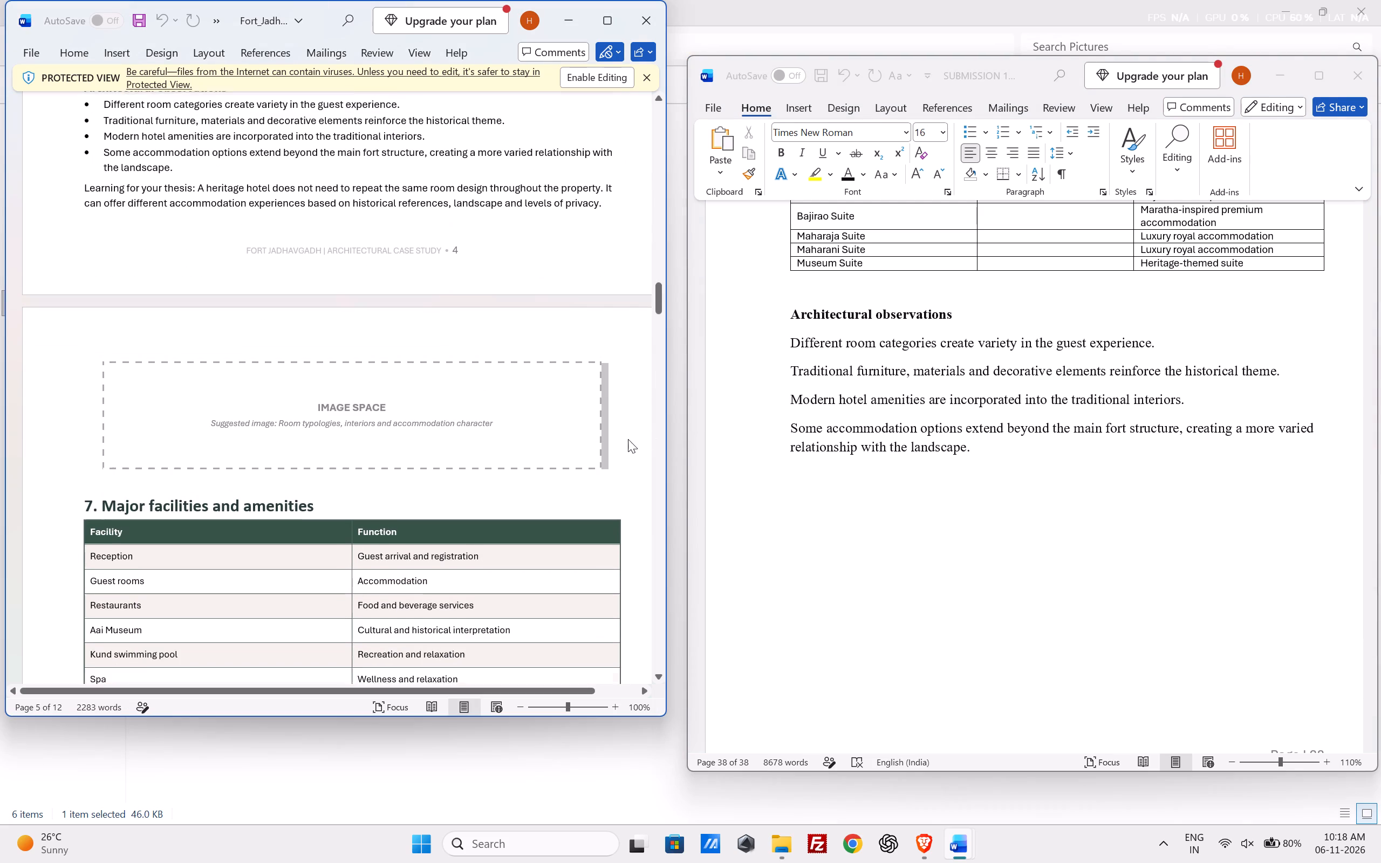
{"action": "scroll", "coordinate": [583, 463], "scroll_direction": "down", "scroll_amount": 5}
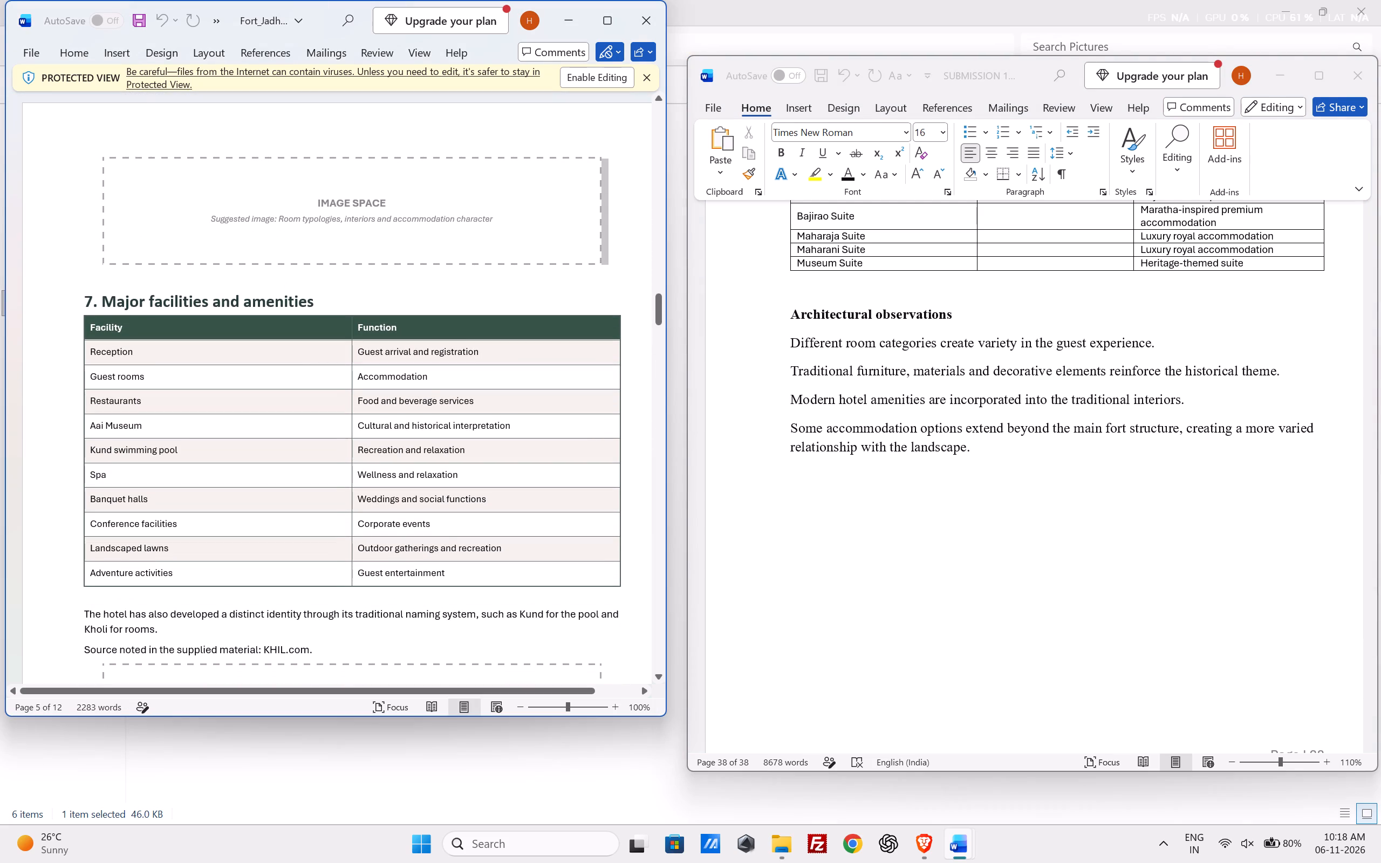
Review the earlier Fort Jadhav Gadh headings and tables in the submission document.
{"action": "scroll", "coordinate": [997, 515], "scroll_direction": "up", "scroll_amount": 20}
{"action": "scroll", "coordinate": [997, 515], "scroll_direction": "up", "scroll_amount": 7}
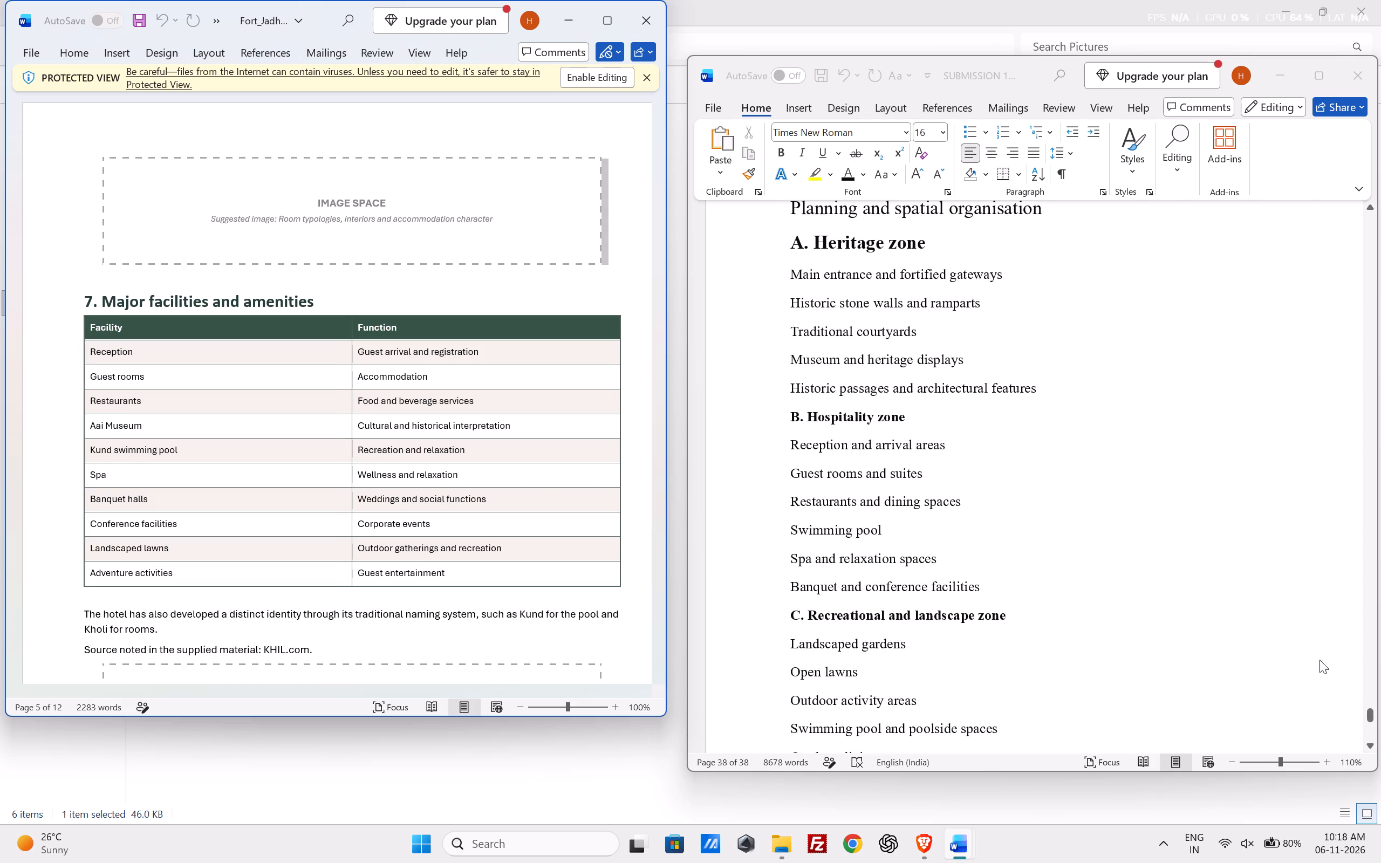
{"action": "left_click_drag", "start_coordinate": [1372, 718], "coordinate": [1359, 654]}
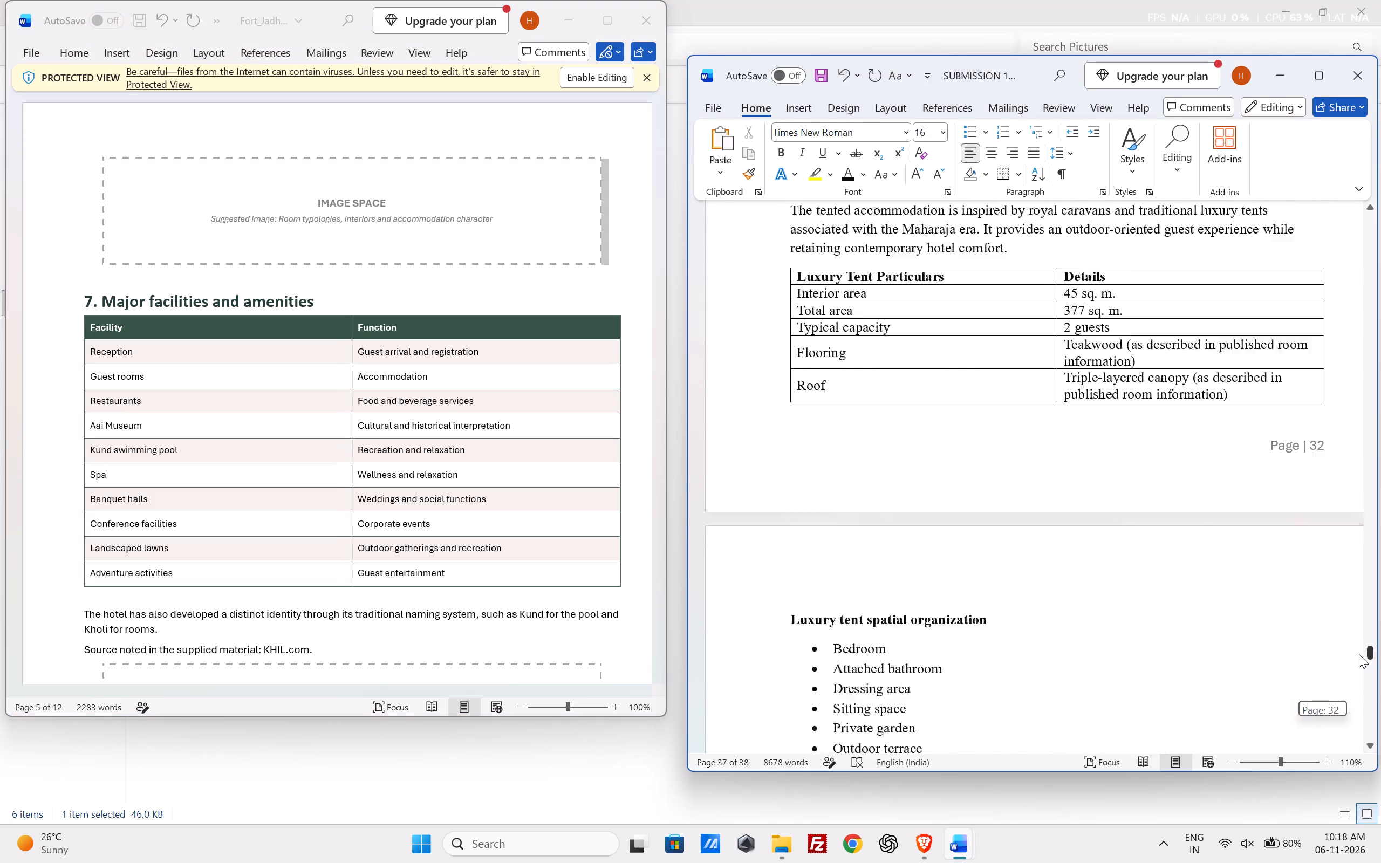
{"action": "left_click_drag", "start_coordinate": [1359, 654], "coordinate": [1359, 693]}
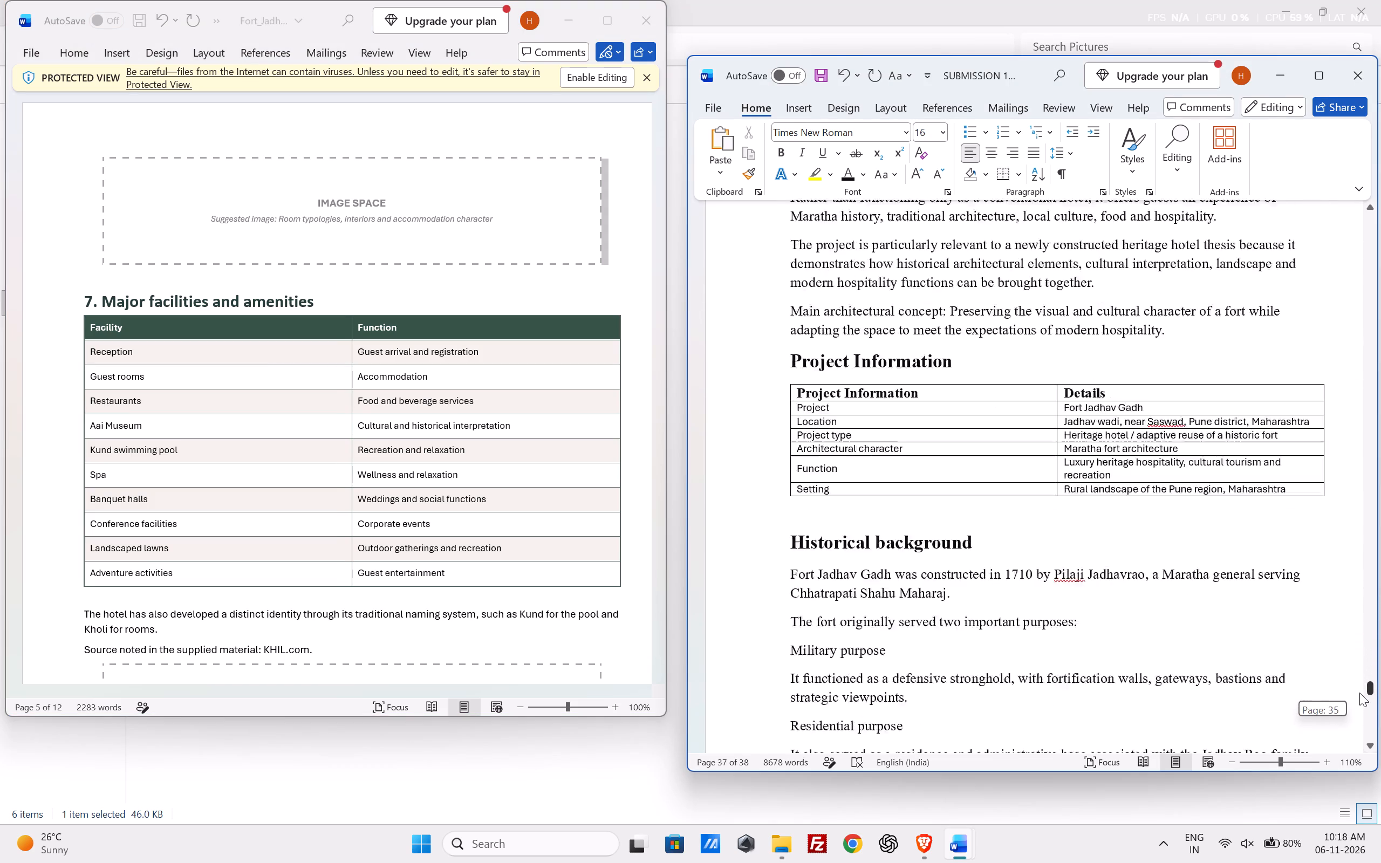
{"action": "left_click_drag", "start_coordinate": [1359, 693], "coordinate": [1351, 691]}
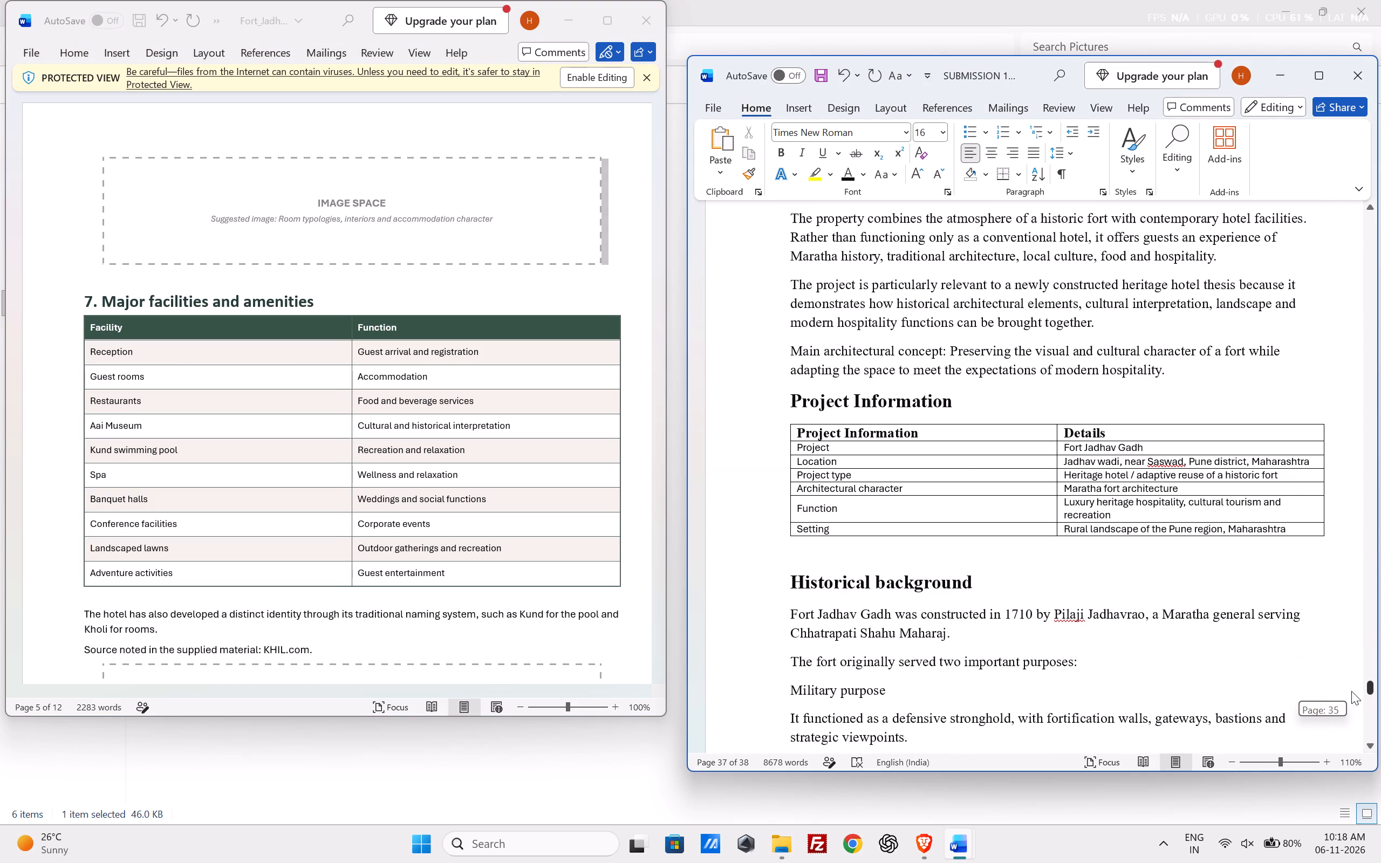
{"action": "left_click_drag", "start_coordinate": [1351, 691], "coordinate": [1363, 745]}
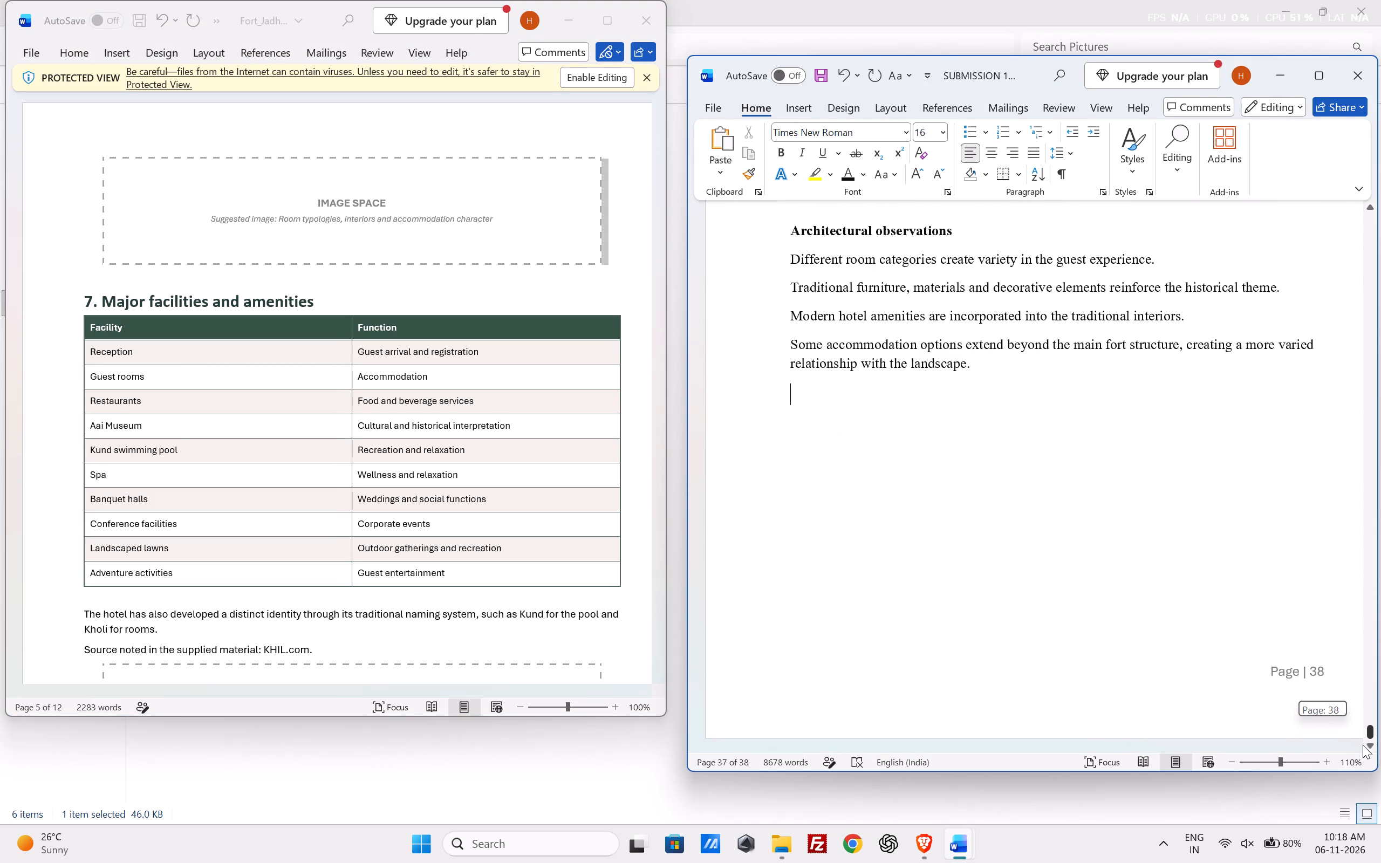
{"action": "left_click_drag", "start_coordinate": [1363, 745], "coordinate": [1351, 707]}
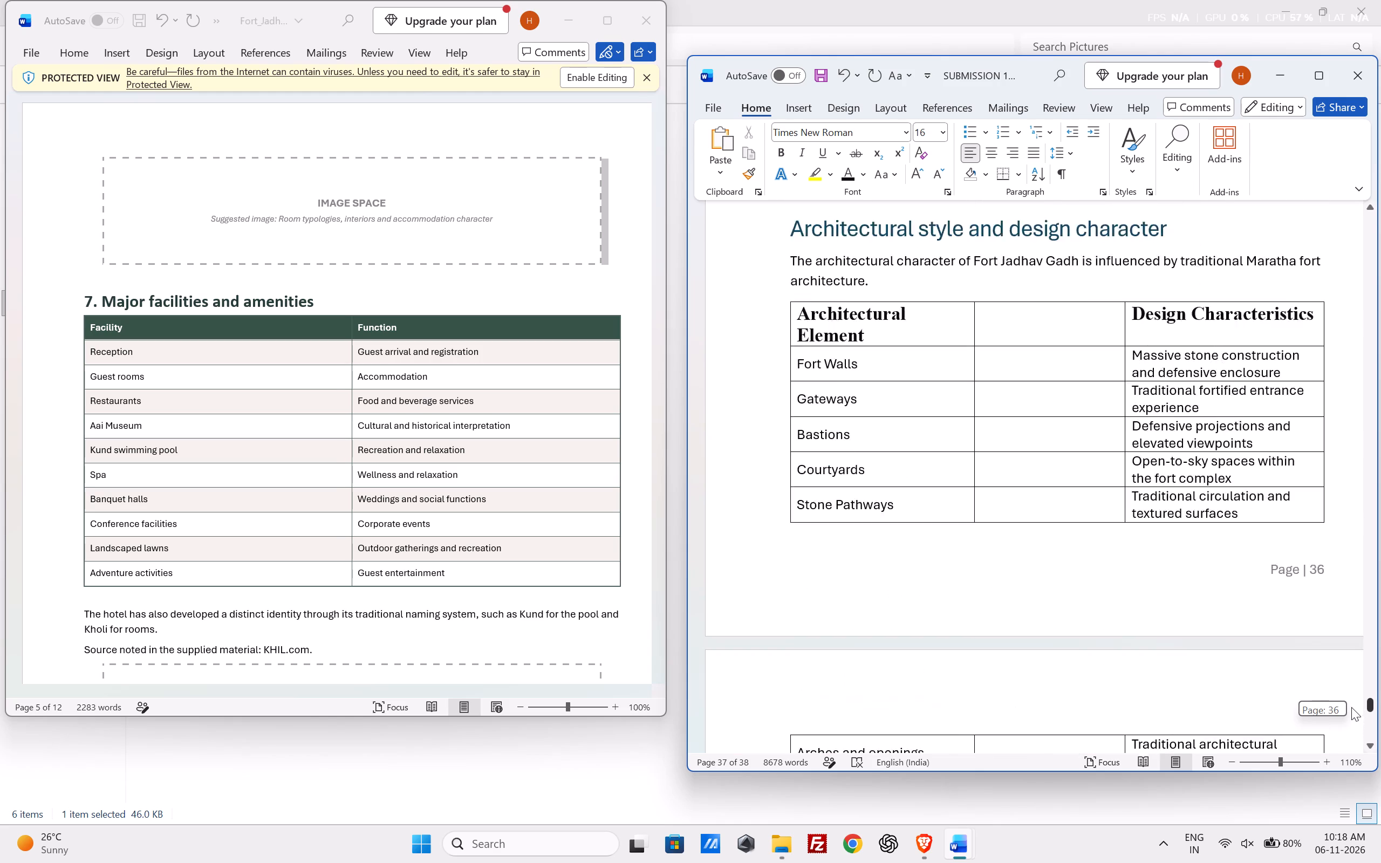
{"action": "left_click_drag", "start_coordinate": [1351, 707], "coordinate": [1351, 708]}
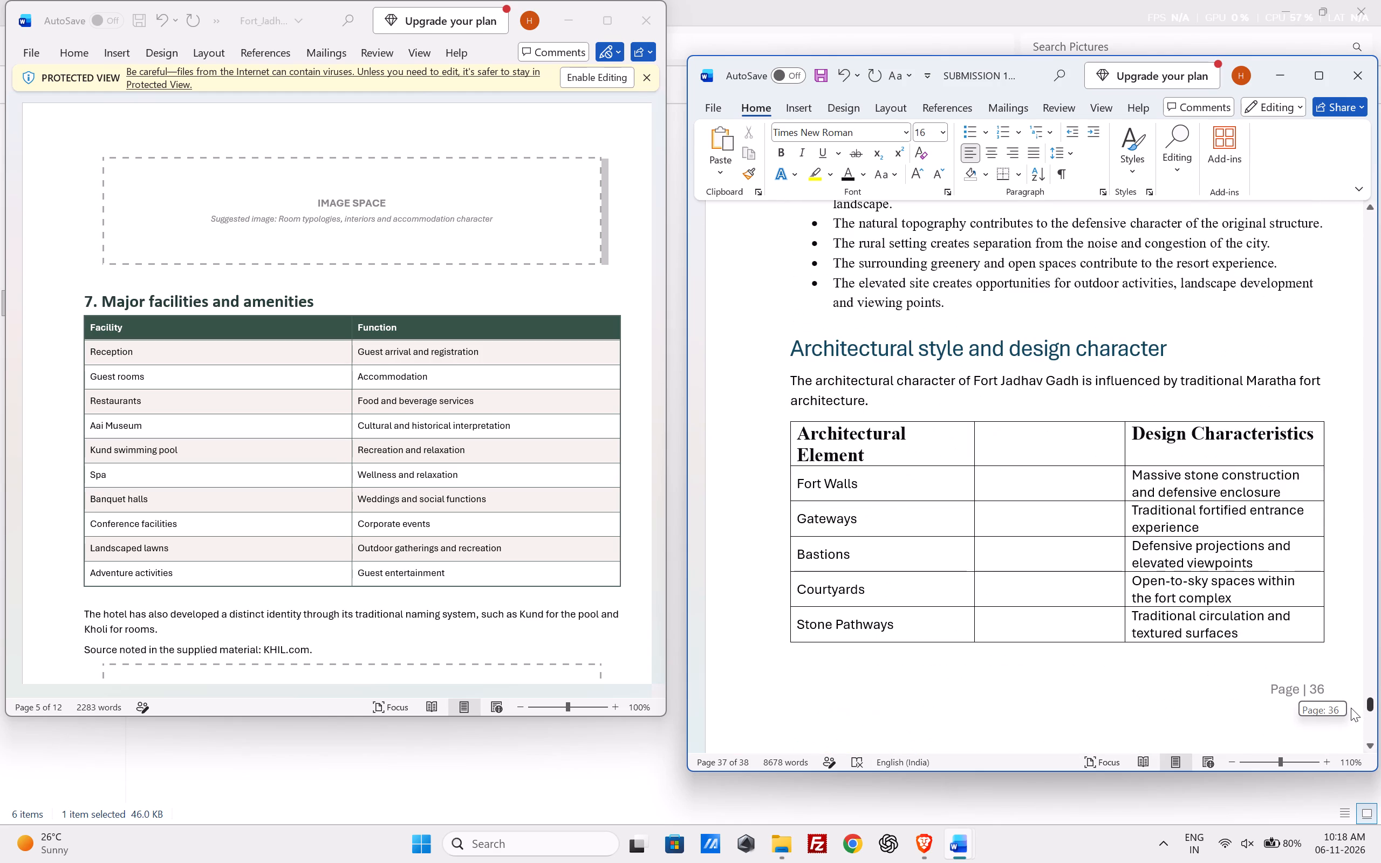
{"action": "left_click_drag", "start_coordinate": [1351, 708], "coordinate": [1356, 730]}
{"action": "scroll", "coordinate": [991, 458], "scroll_direction": "down", "scroll_amount": 7}
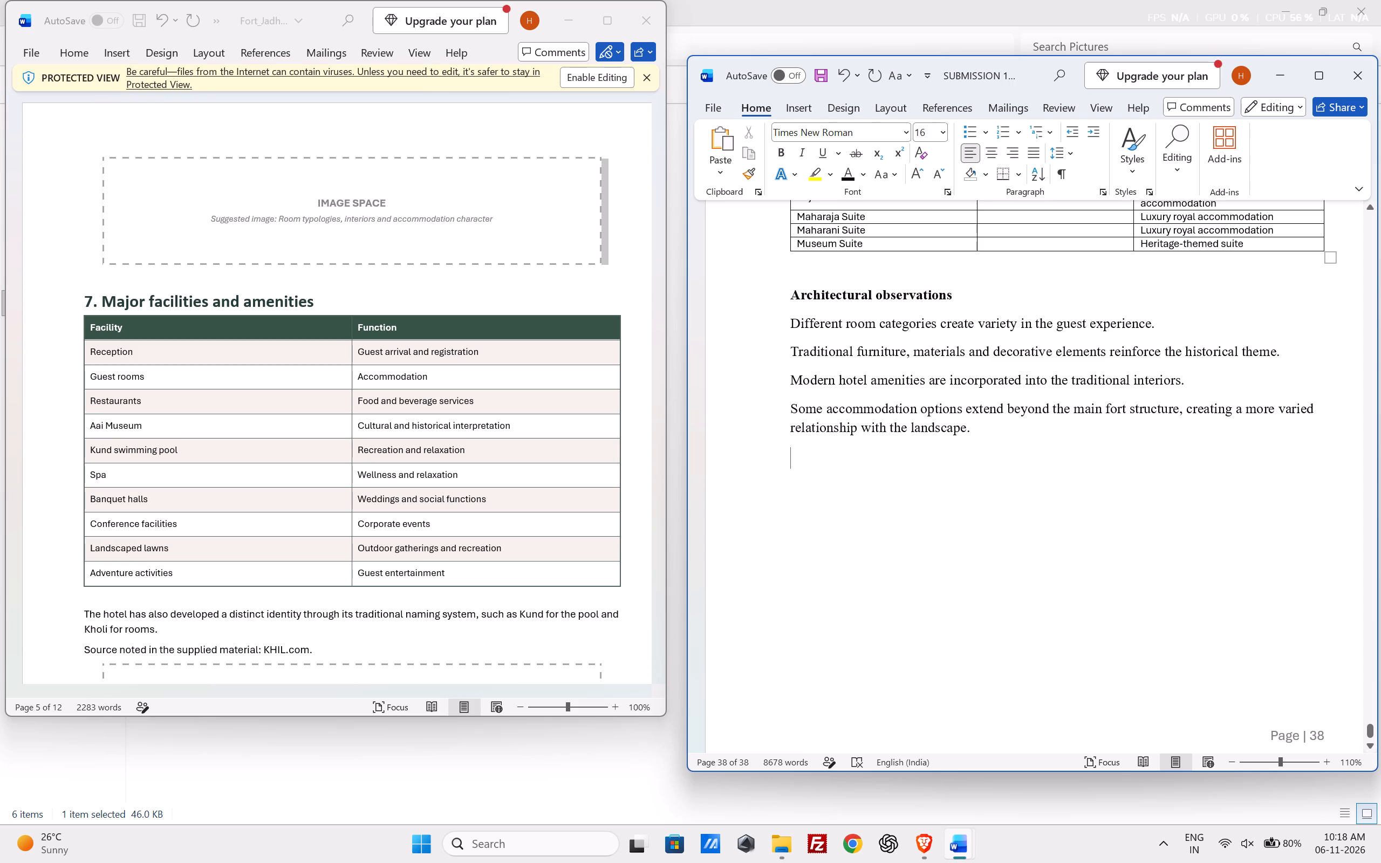
Copy the heading "Major facilities and amenities", without its number, from the case study to below the submission's architectural observations.
{"action": "left_click", "coordinate": [982, 430]}
{"action": "left_click", "coordinate": [856, 461]}
{"action": "left_click_drag", "start_coordinate": [319, 301], "coordinate": [261, 300]}
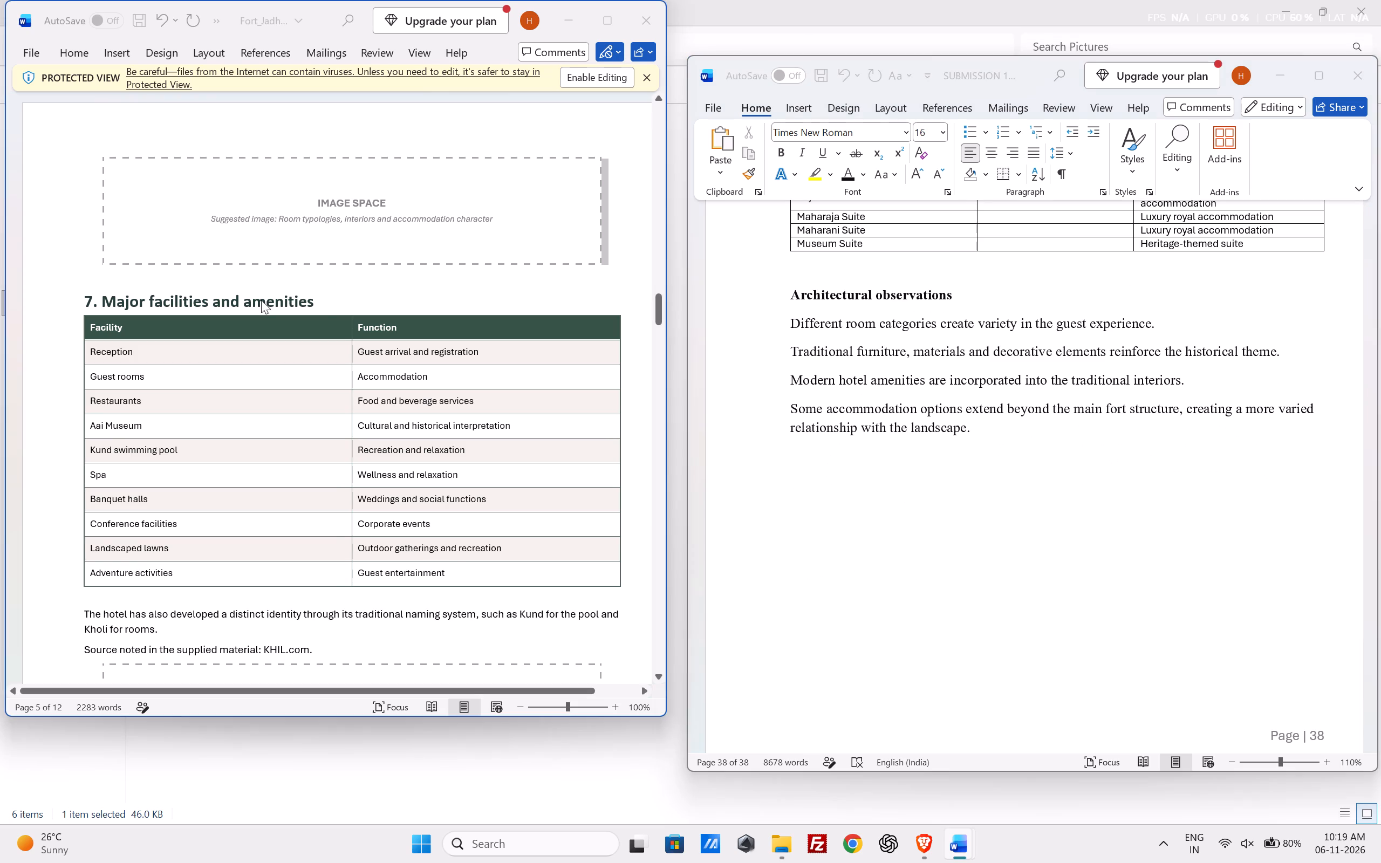
{"action": "left_click_drag", "start_coordinate": [261, 300], "coordinate": [104, 298]}
{"action": "key", "text": "ctrl+c"}
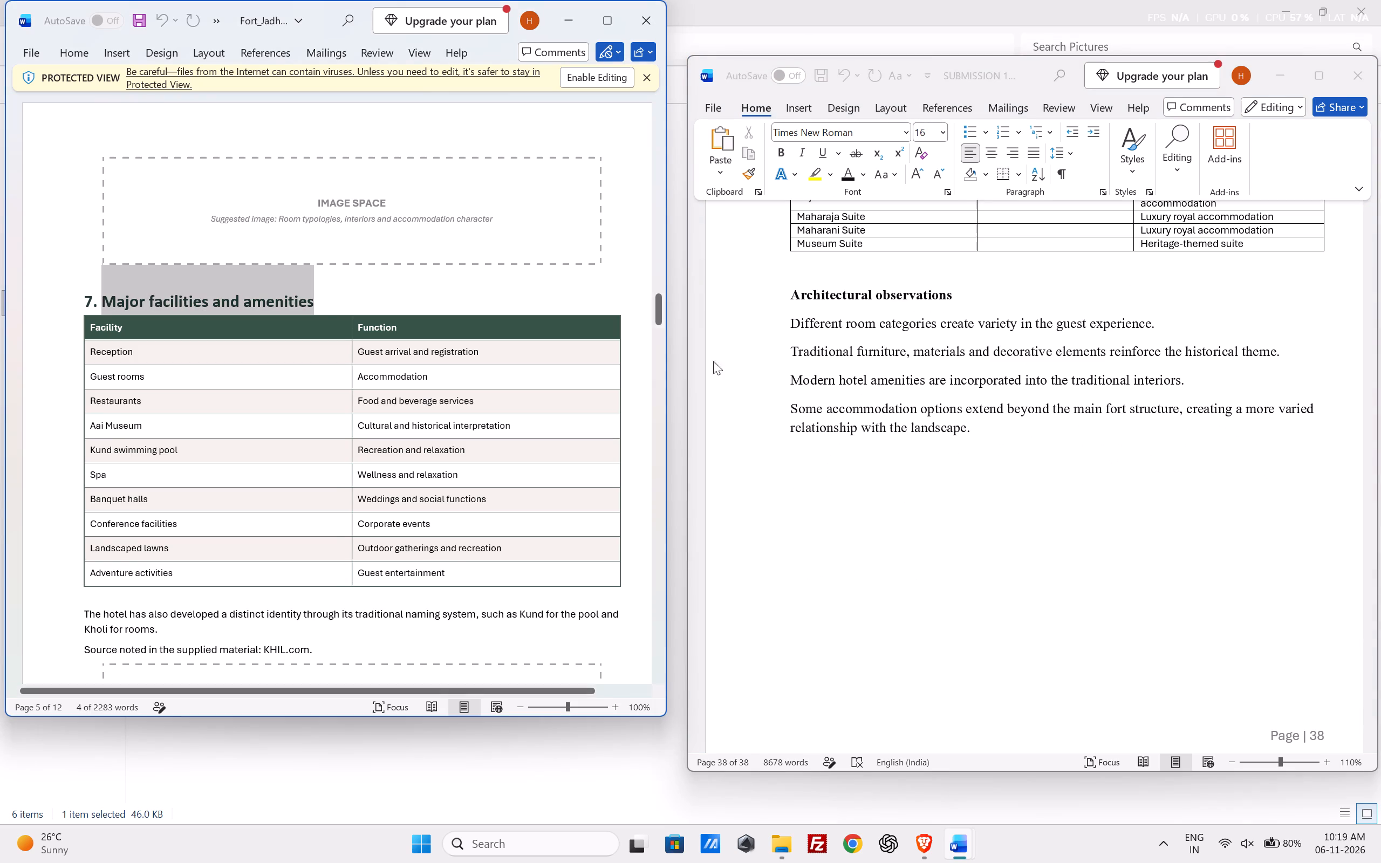
{"action": "left_click", "coordinate": [911, 477]}
{"action": "key", "text": "ctrl+v"}
{"action": "left_click", "coordinate": [826, 526]}
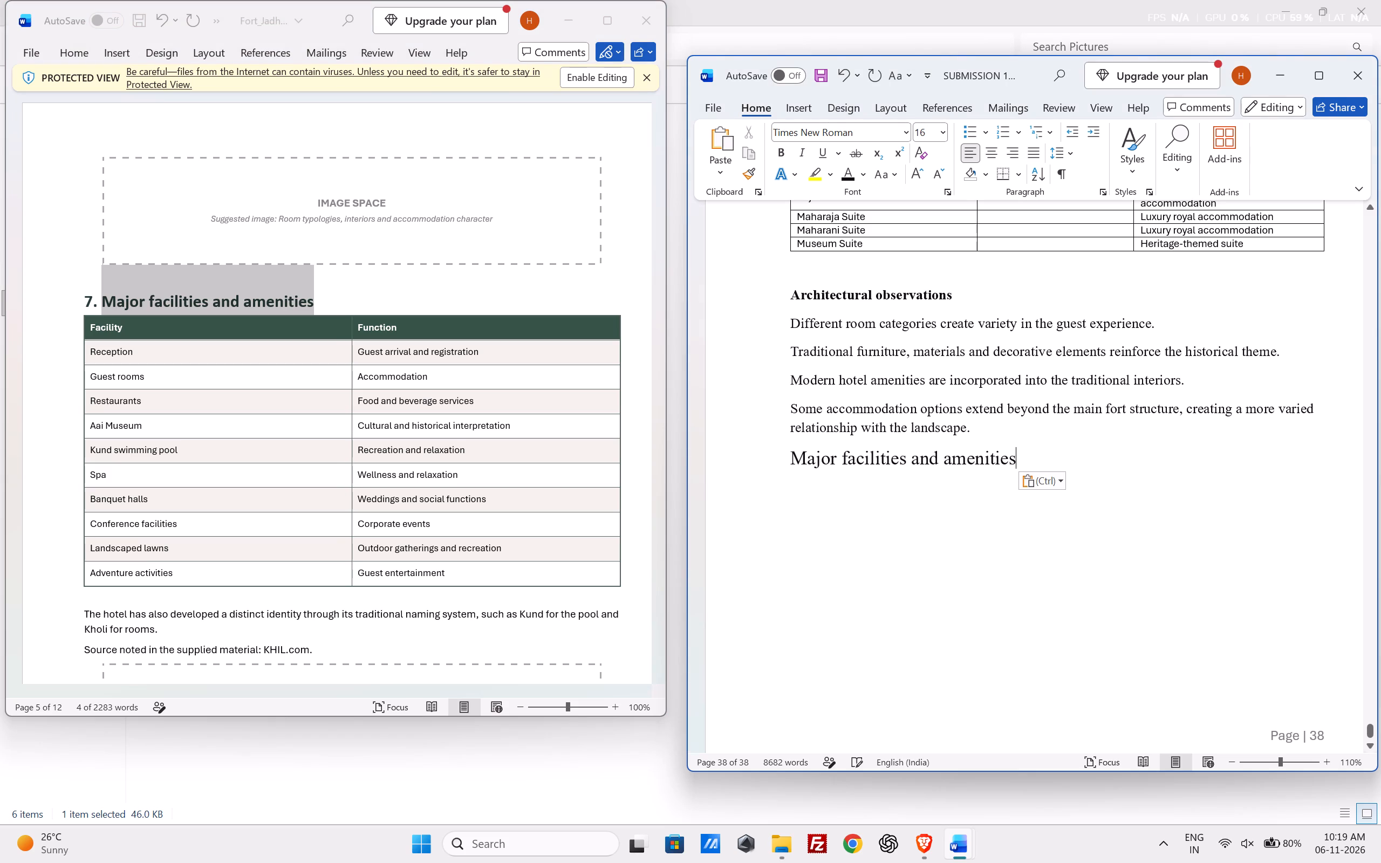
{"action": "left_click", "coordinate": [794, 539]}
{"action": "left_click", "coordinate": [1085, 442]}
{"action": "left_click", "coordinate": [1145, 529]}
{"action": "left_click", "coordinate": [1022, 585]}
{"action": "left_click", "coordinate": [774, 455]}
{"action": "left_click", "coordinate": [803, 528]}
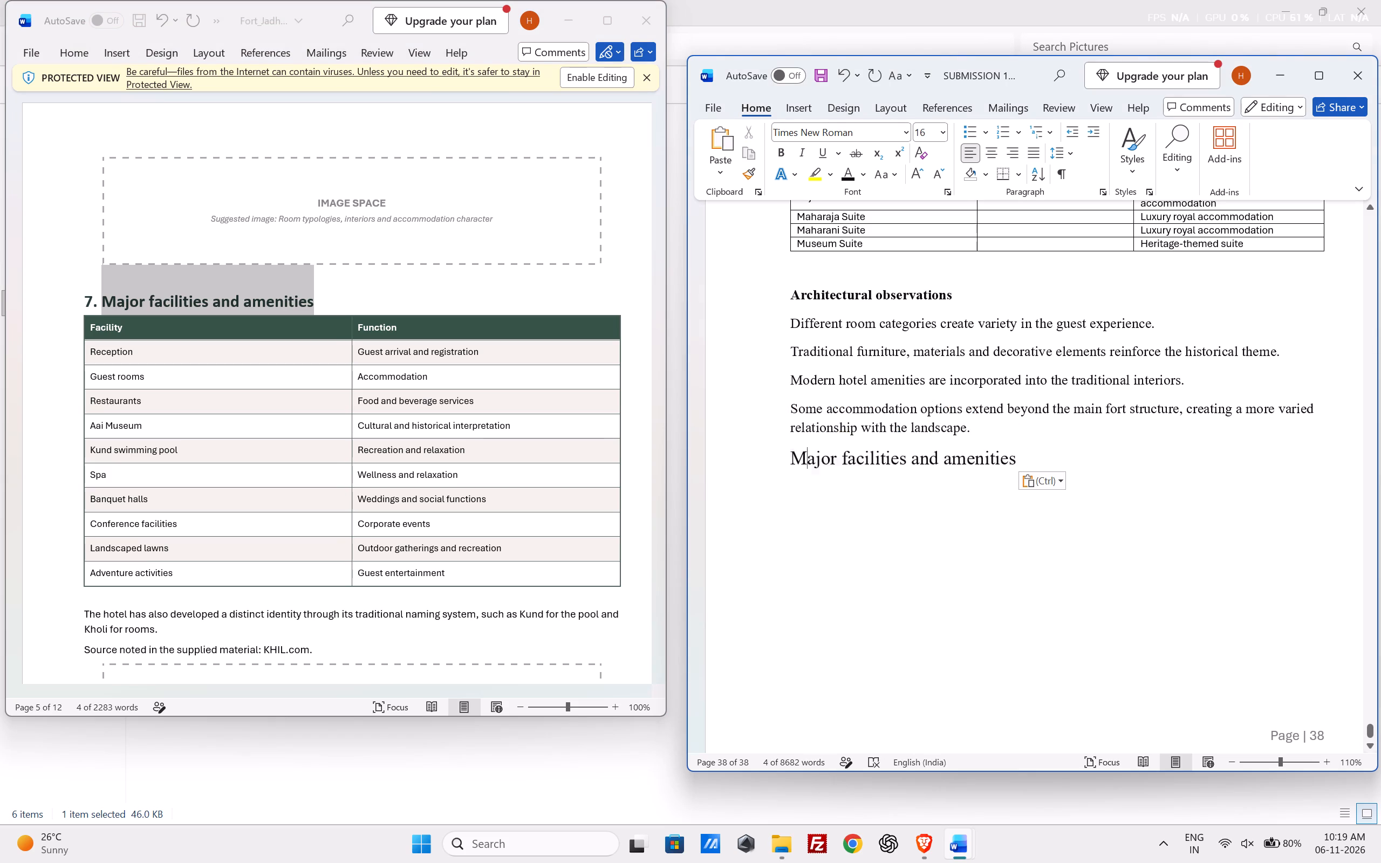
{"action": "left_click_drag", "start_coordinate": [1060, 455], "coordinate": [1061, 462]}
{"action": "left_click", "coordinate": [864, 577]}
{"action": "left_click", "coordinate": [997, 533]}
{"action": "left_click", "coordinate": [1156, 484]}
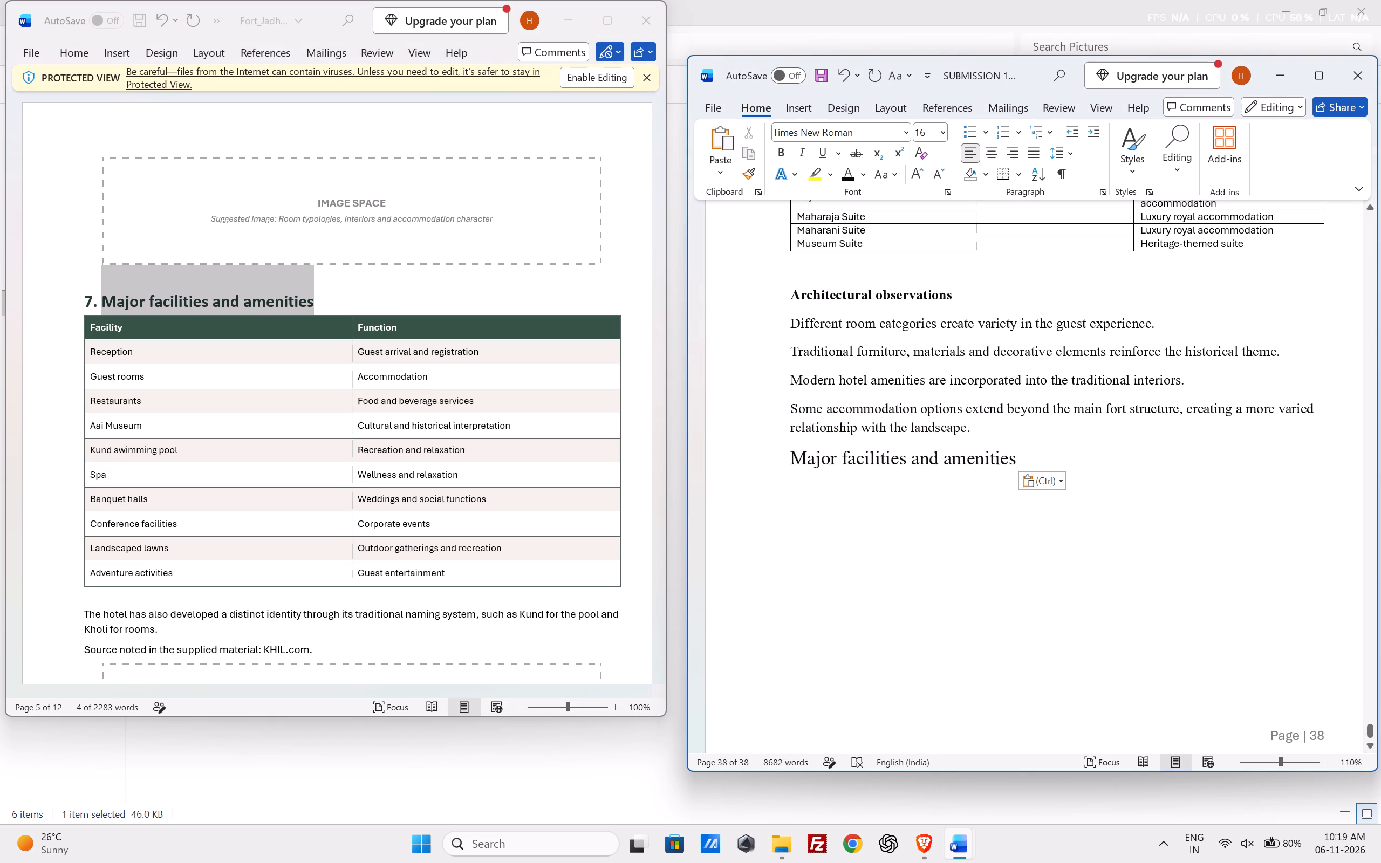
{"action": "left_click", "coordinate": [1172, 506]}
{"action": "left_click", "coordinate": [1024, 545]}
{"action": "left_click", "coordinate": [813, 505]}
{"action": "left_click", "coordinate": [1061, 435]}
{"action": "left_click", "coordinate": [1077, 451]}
Insert a table of two columns and six rows on a new line below the "Major facilities and amenities" heading.
{"action": "key", "text": "Return"}
{"action": "left_click", "coordinate": [803, 111]}
{"action": "left_click", "coordinate": [772, 139]}
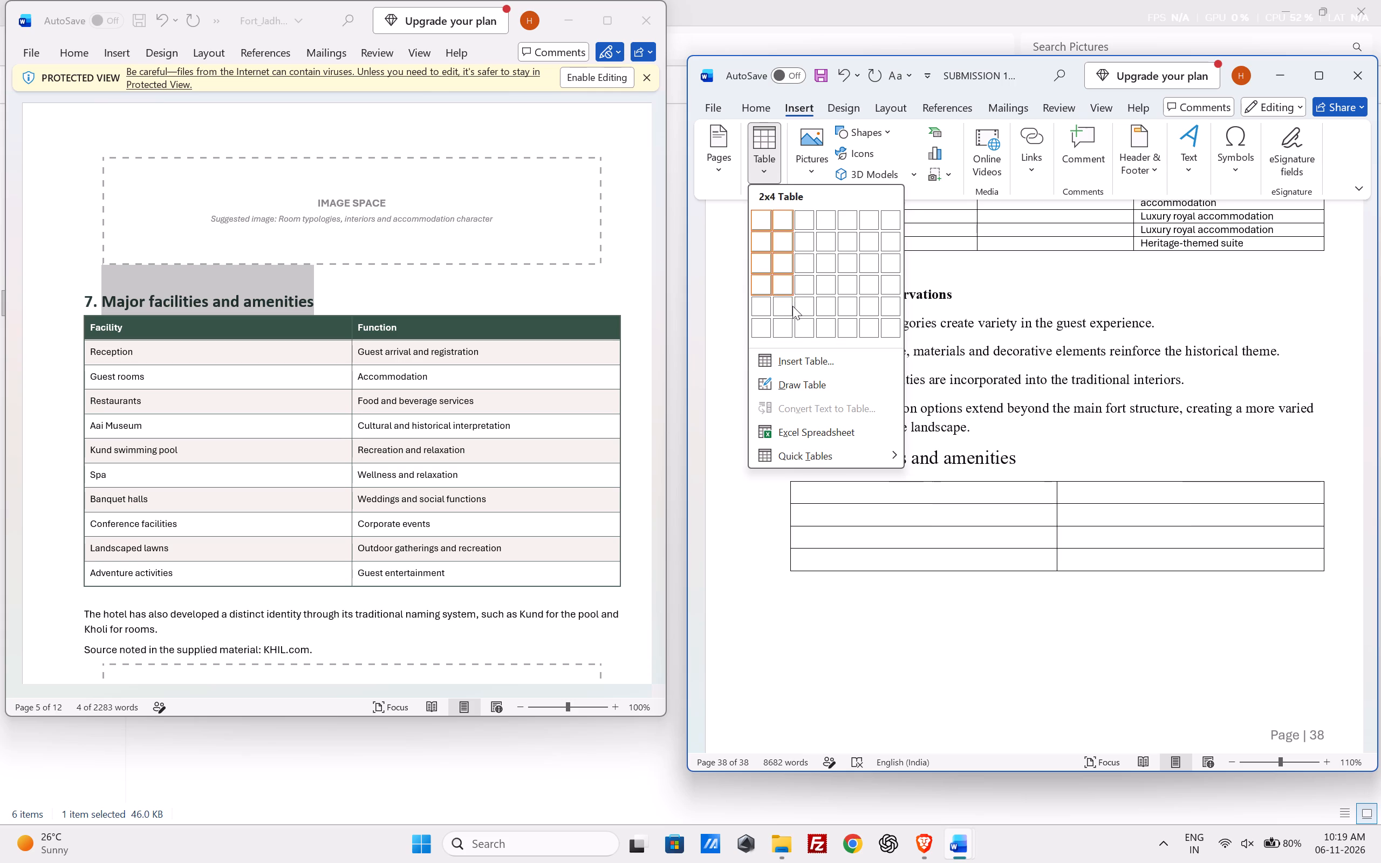
{"action": "left_click", "coordinate": [787, 331]}
{"action": "left_click", "coordinate": [1027, 669]}
Add five more empty rows at the bottom of the new facilities table.
{"action": "left_click_drag", "start_coordinate": [1111, 645], "coordinate": [1037, 532]}
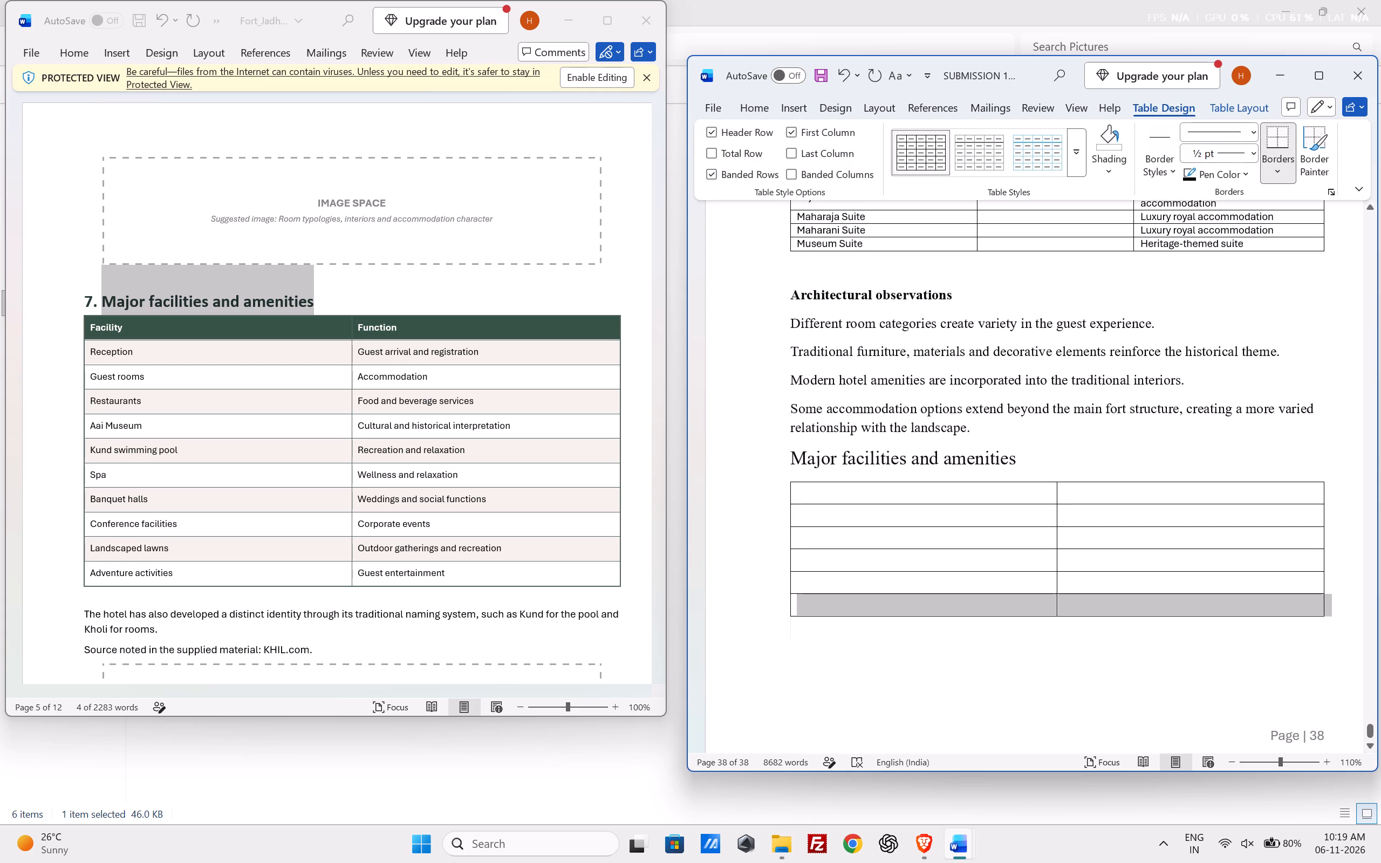
{"action": "left_click_drag", "start_coordinate": [1037, 532], "coordinate": [1007, 512]}
{"action": "left_click", "coordinate": [1211, 553]}
{"action": "left_click", "coordinate": [1236, 548]}
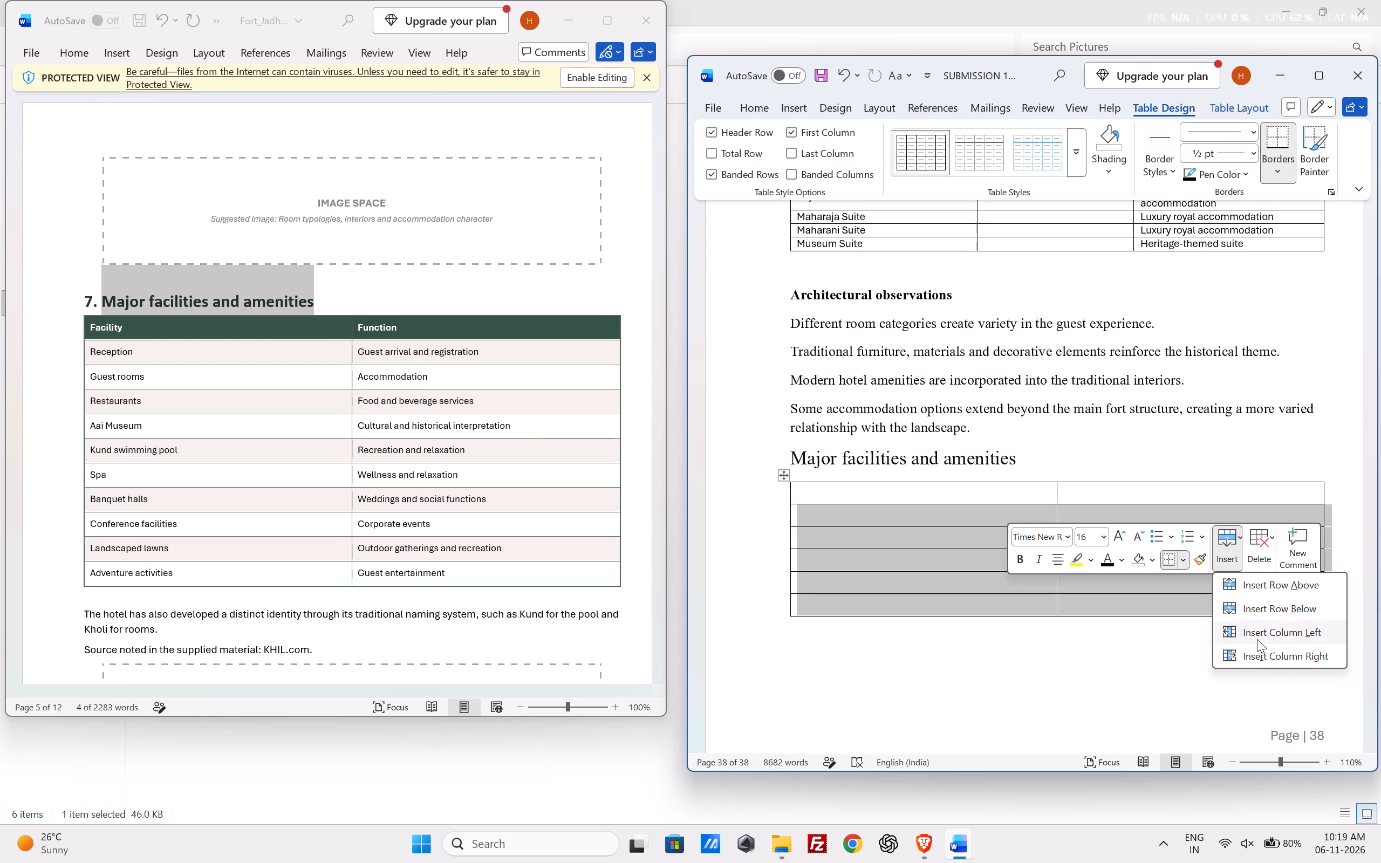
{"action": "left_click_drag", "start_coordinate": [1259, 606], "coordinate": [1261, 611]}
{"action": "scroll", "coordinate": [794, 447], "scroll_direction": "down", "scroll_amount": 3}
{"action": "left_click", "coordinate": [754, 419]}
Copy the column header "Function" from the case study table into the second header cell of the submission's facilities table.
{"action": "left_click_drag", "start_coordinate": [427, 323], "coordinate": [404, 321]}
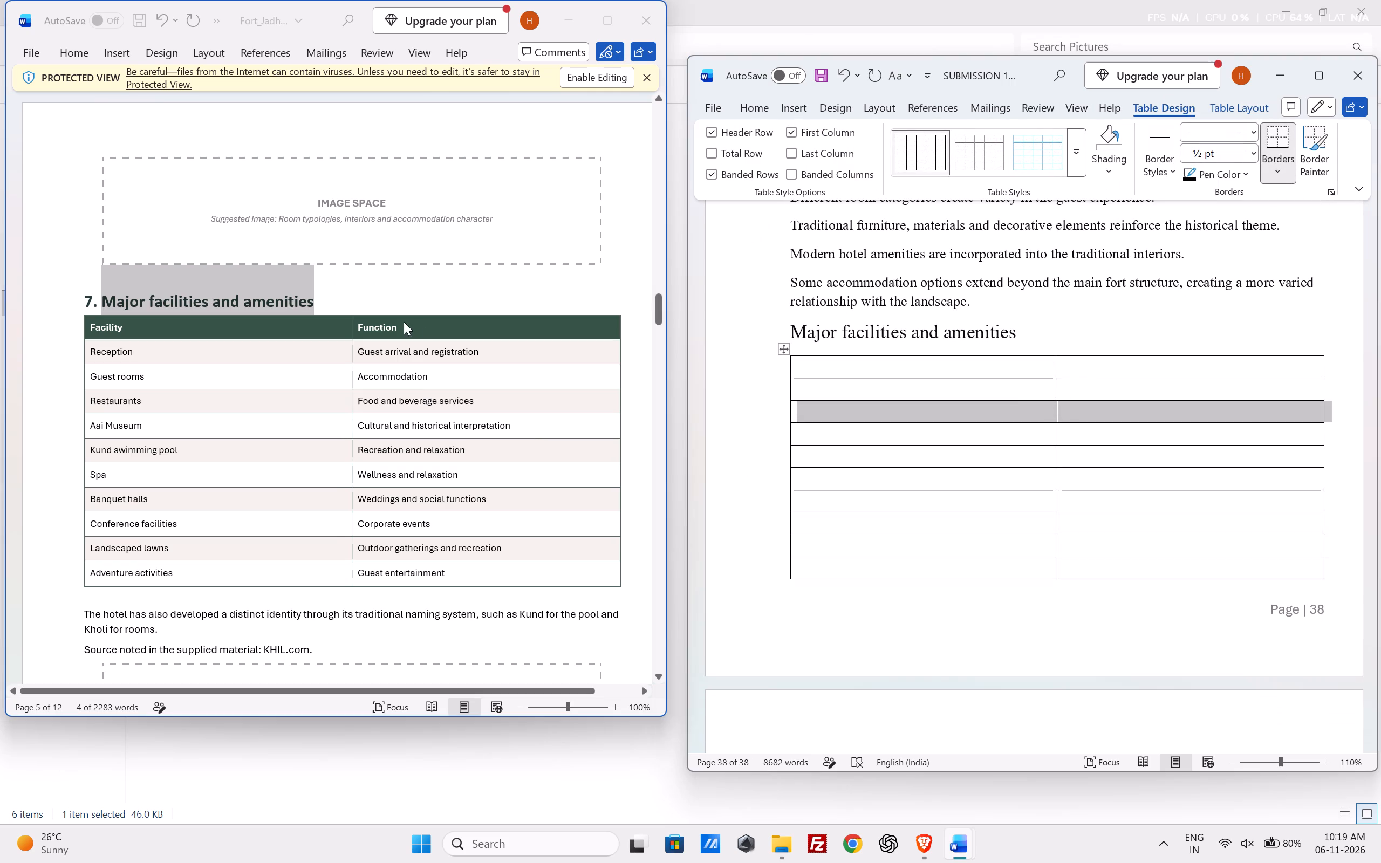
{"action": "left_click_drag", "start_coordinate": [404, 321], "coordinate": [365, 320]}
{"action": "left_click", "coordinate": [455, 283]}
{"action": "left_click_drag", "start_coordinate": [407, 323], "coordinate": [386, 323]}
{"action": "left_click", "coordinate": [418, 306]}
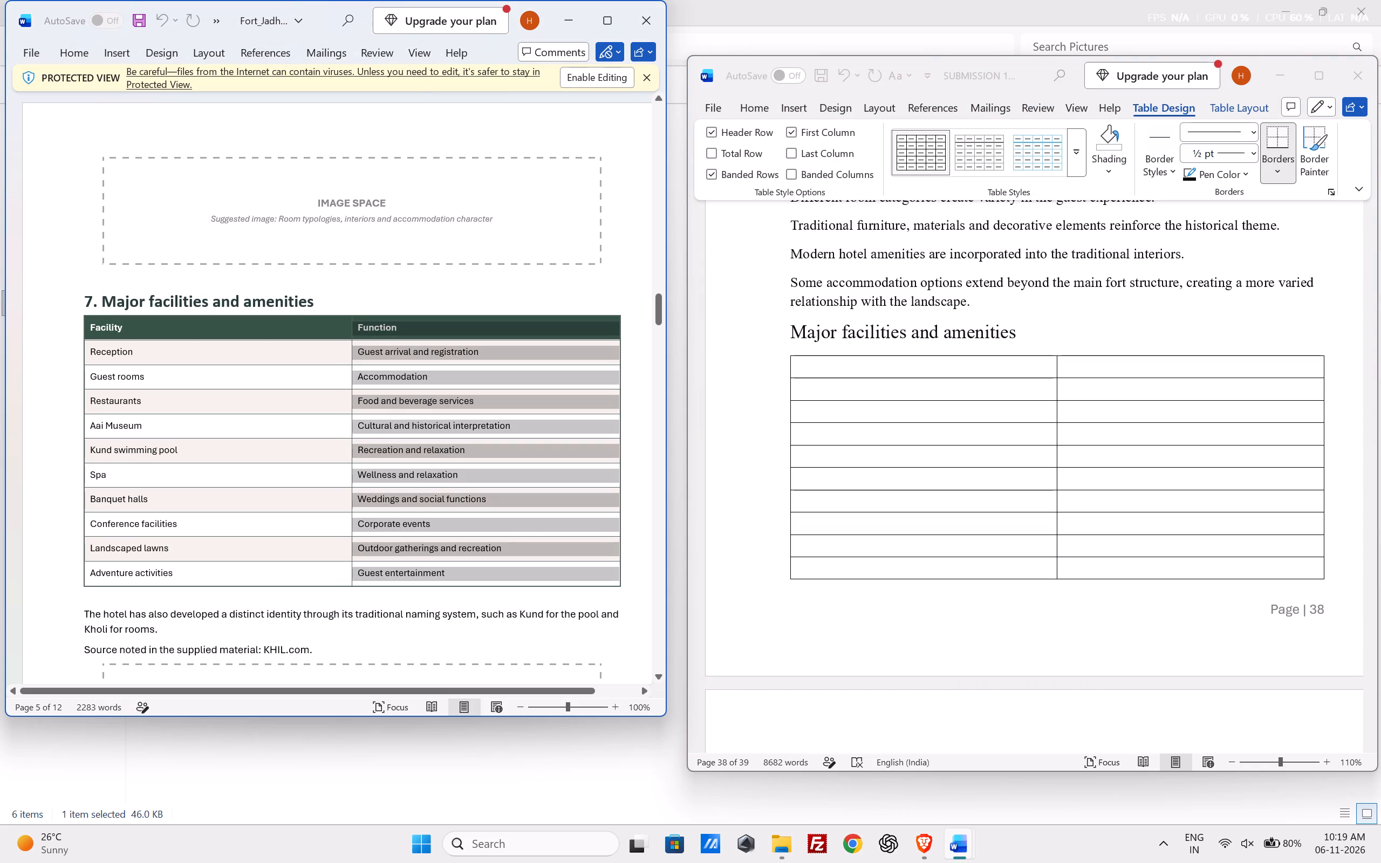
{"action": "left_click_drag", "start_coordinate": [399, 327], "coordinate": [357, 329]}
{"action": "key", "text": "ctrl+c"}
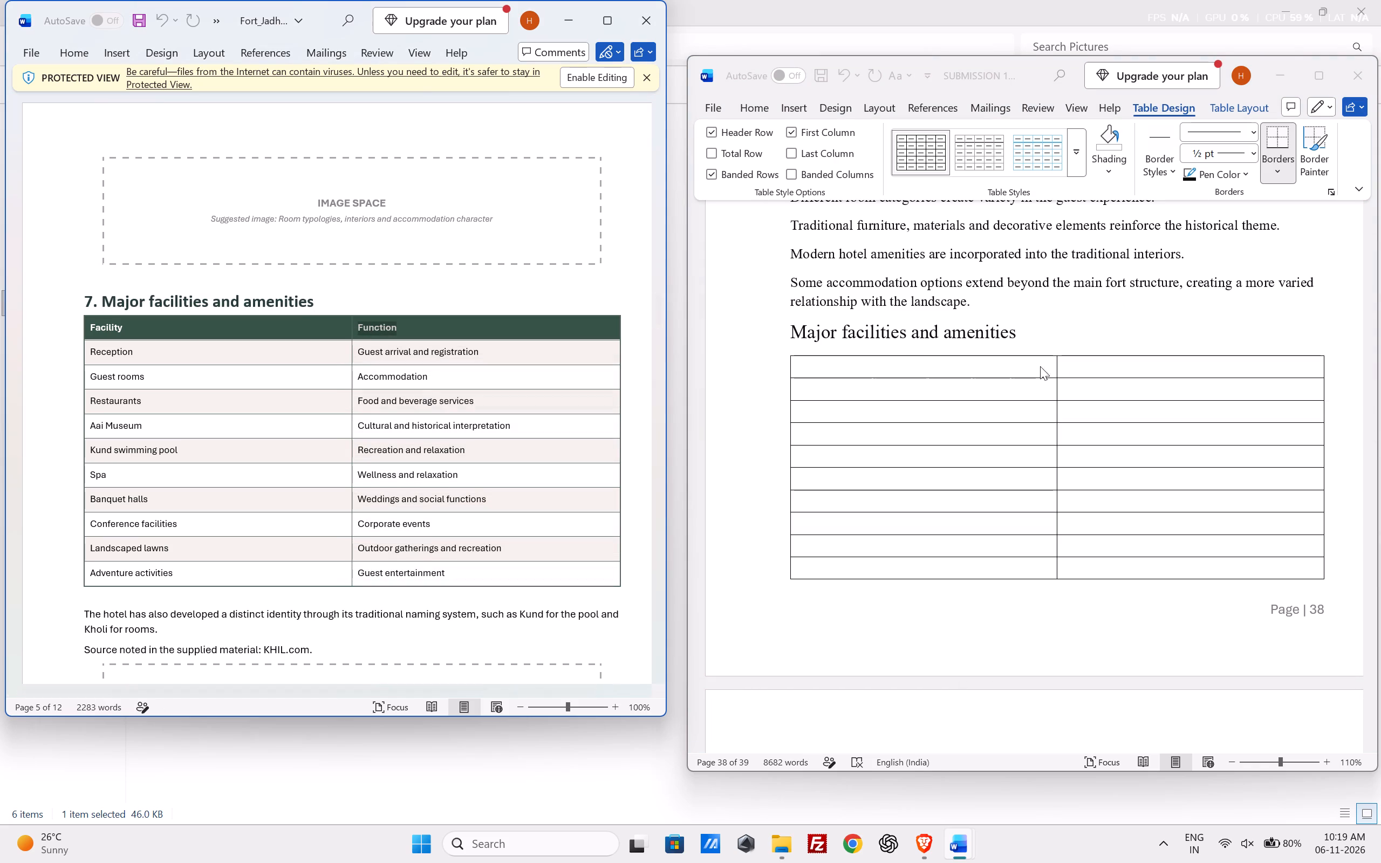
{"action": "left_click", "coordinate": [1111, 363]}
{"action": "left_click", "coordinate": [1098, 365]}
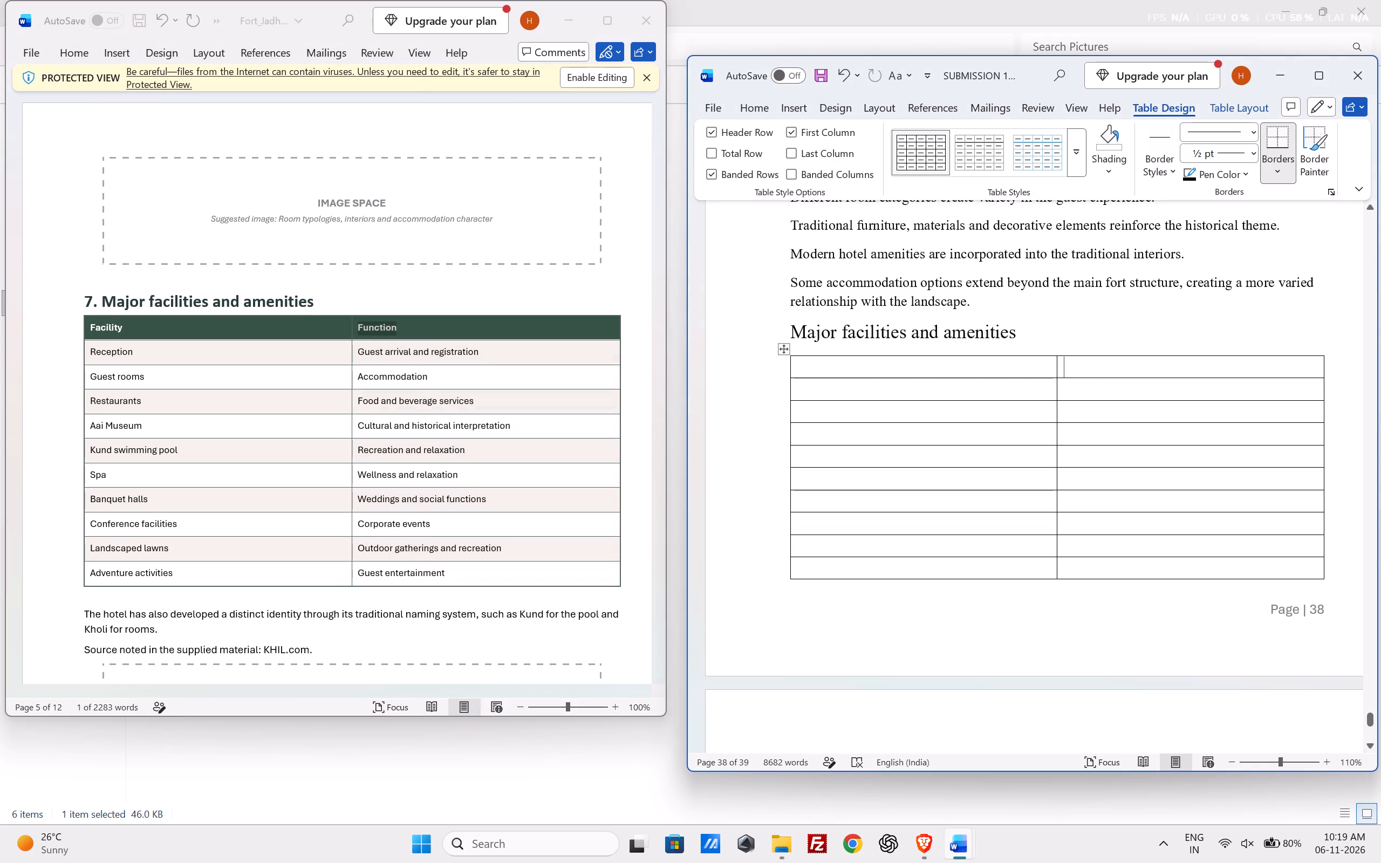
{"action": "key", "text": "ctrl+v"}
Copy the column header "Facility" from the case study table into the first header cell of the submission's facilities table.
{"action": "left_click", "coordinate": [197, 339]}
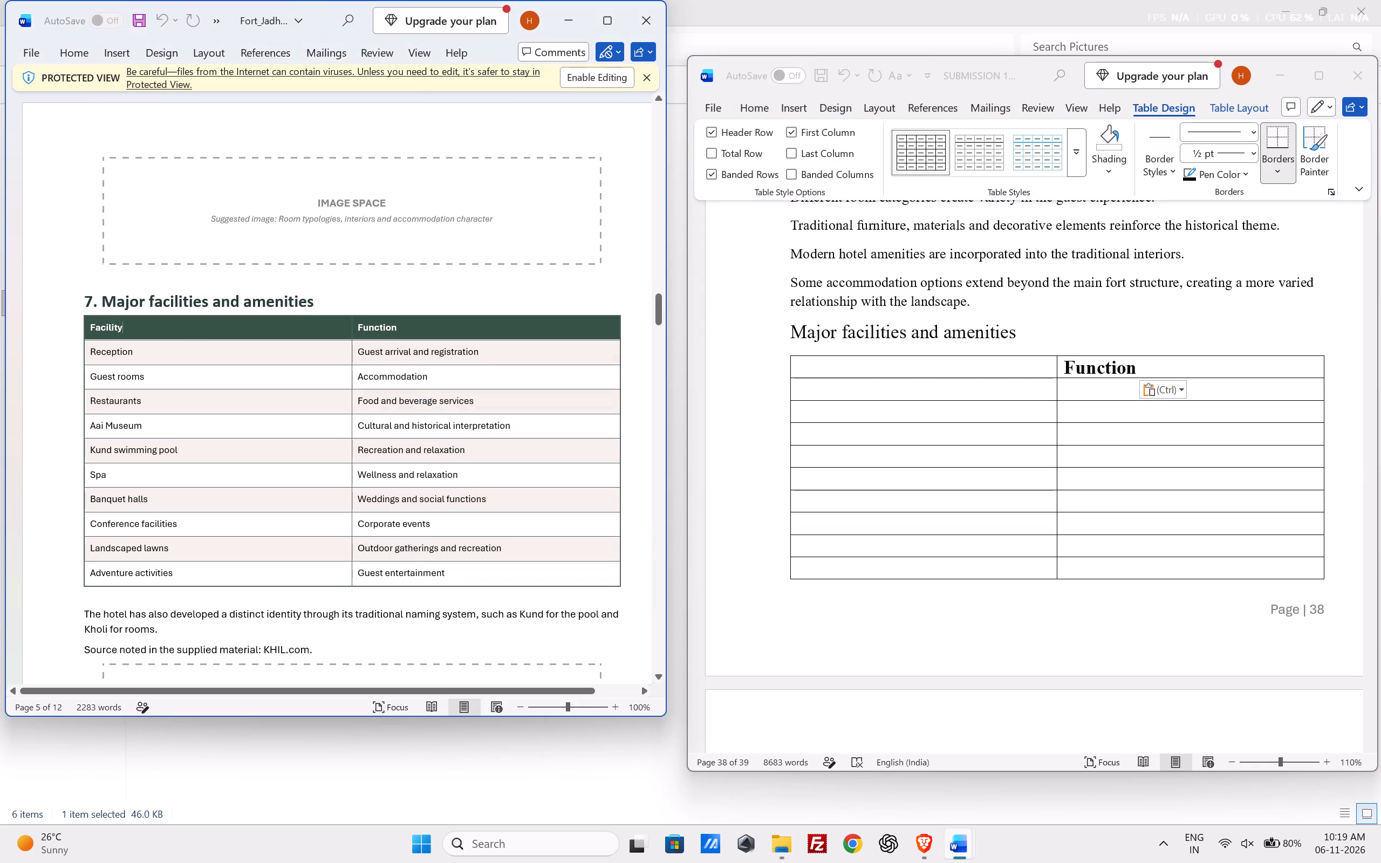
{"action": "left_click_drag", "start_coordinate": [121, 327], "coordinate": [83, 329]}
{"action": "key", "text": "ctrl+c"}
{"action": "left_click", "coordinate": [934, 362]}
{"action": "left_click", "coordinate": [915, 362]}
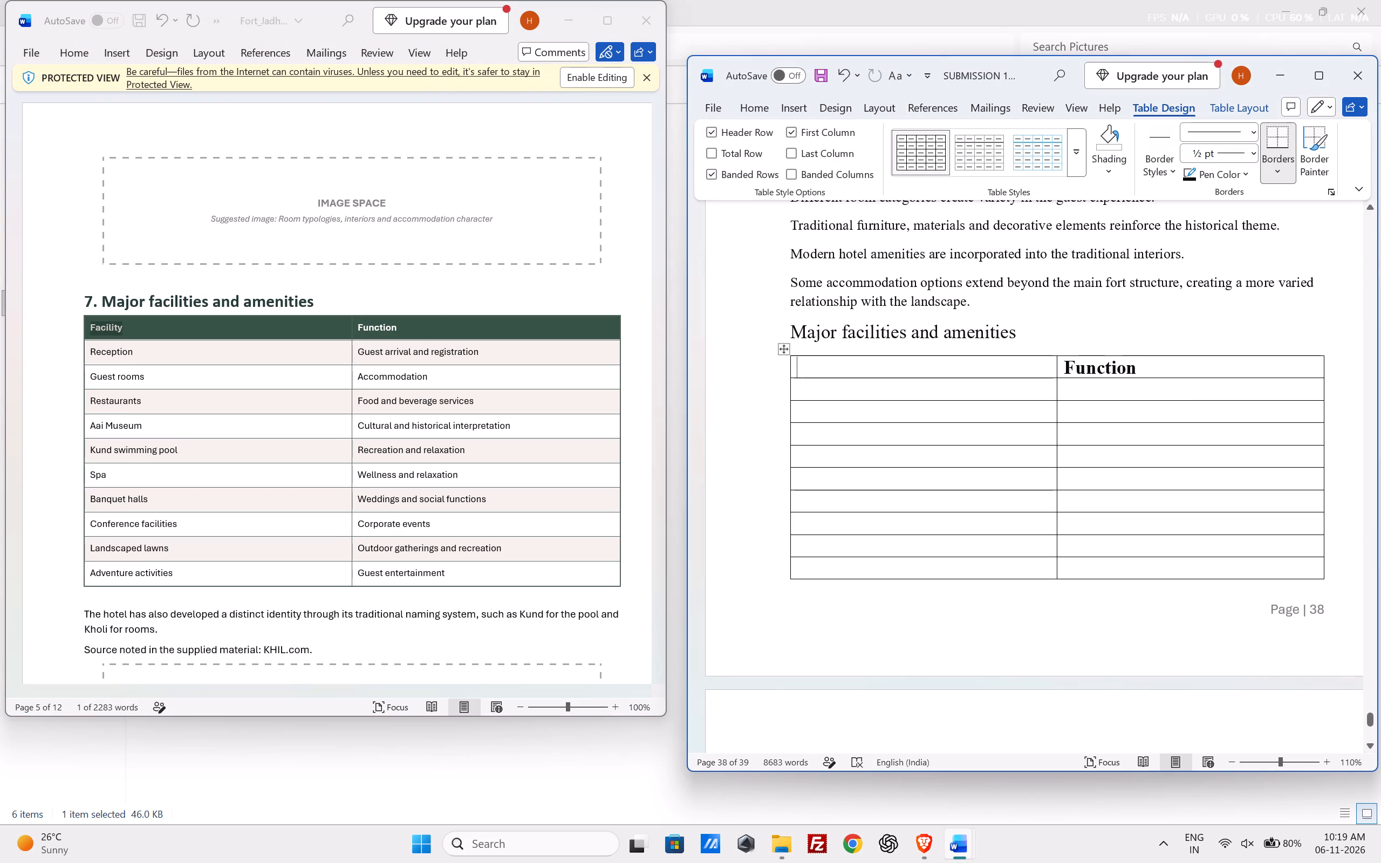
{"action": "key", "text": "ctrl+v"}
Copy the case study table's body rows, starting from Reception, into the empty rows below the submission table's Facility and Function headers.
{"action": "left_click", "coordinate": [648, 274]}
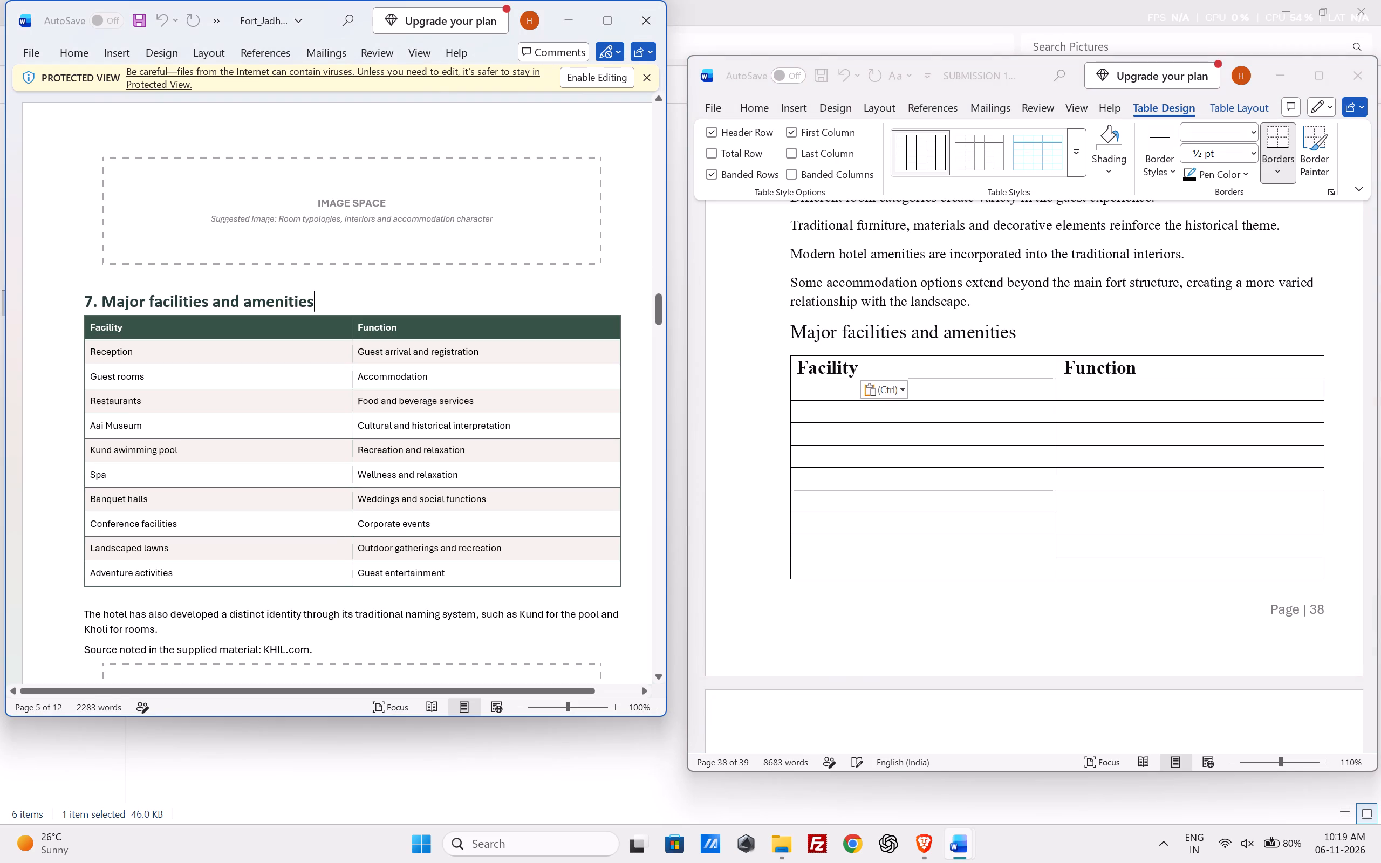
{"action": "left_click_drag", "start_coordinate": [573, 581], "coordinate": [209, 444]}
{"action": "left_click_drag", "start_coordinate": [444, 574], "coordinate": [166, 354]}
{"action": "key", "text": "ctrl+c"}
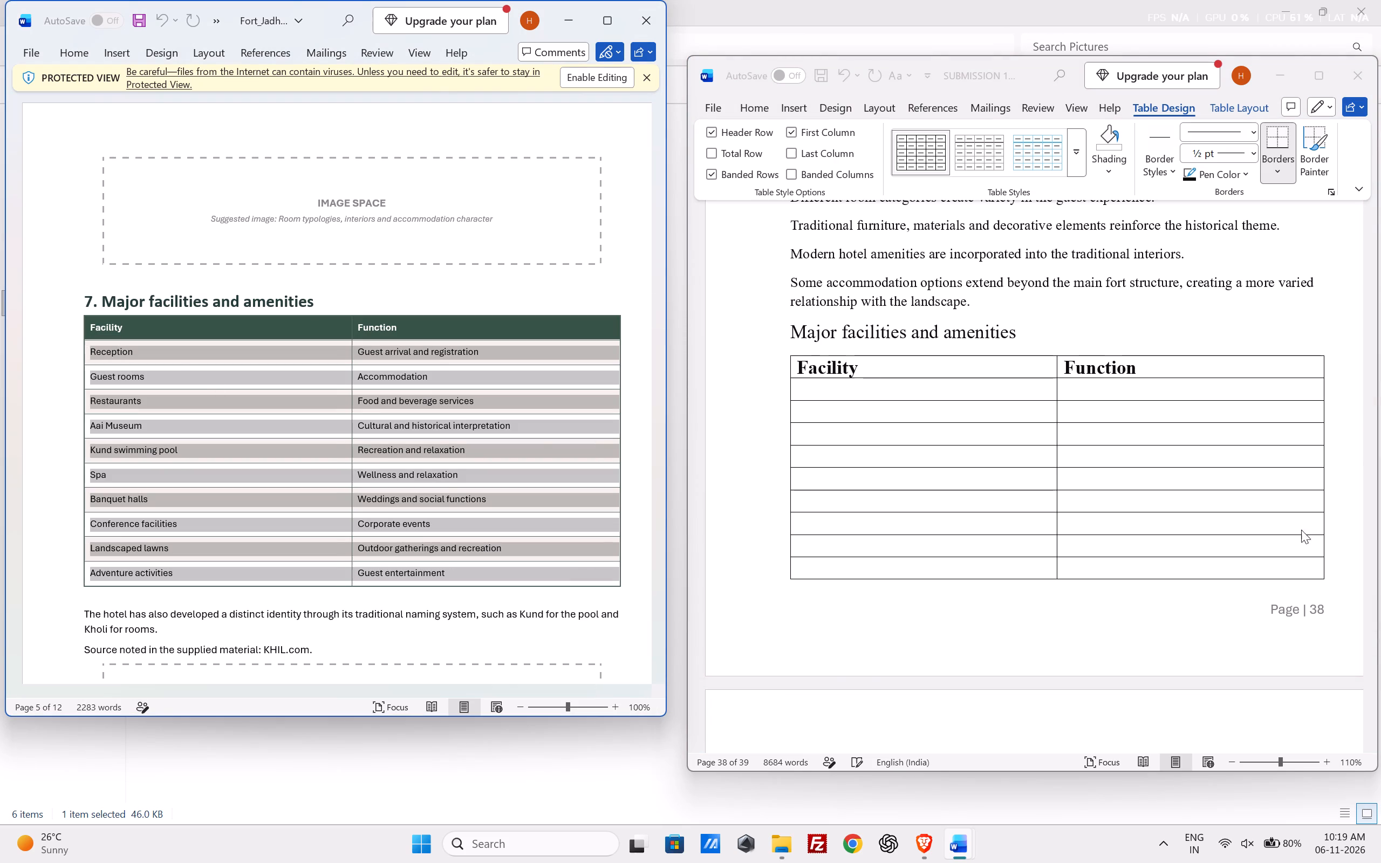
{"action": "left_click_drag", "start_coordinate": [1229, 571], "coordinate": [1222, 573]}
{"action": "left_click_drag", "start_coordinate": [1092, 572], "coordinate": [935, 393]}
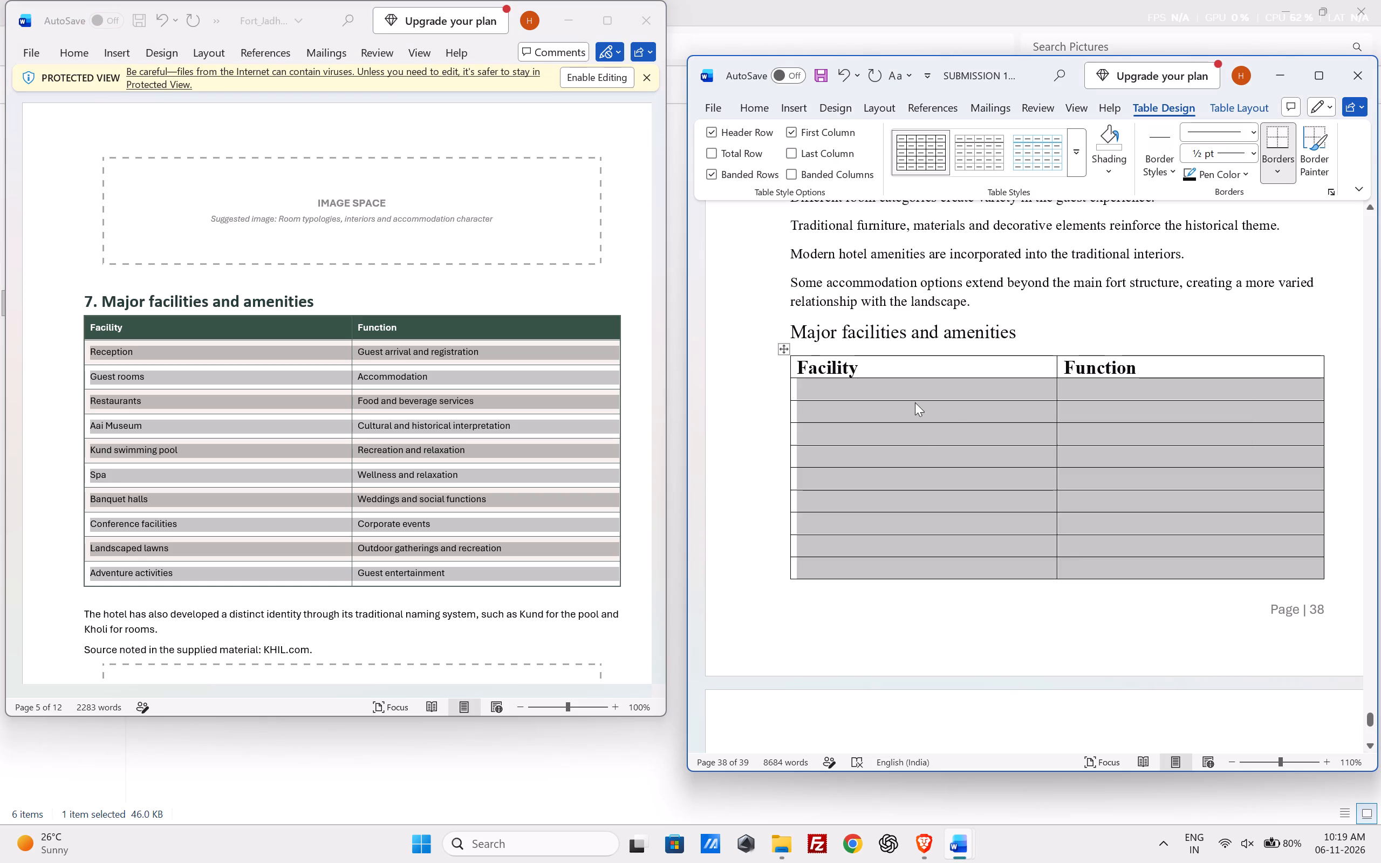
{"action": "key", "text": "ctrl+v"}
{"action": "left_click", "coordinate": [754, 444]}
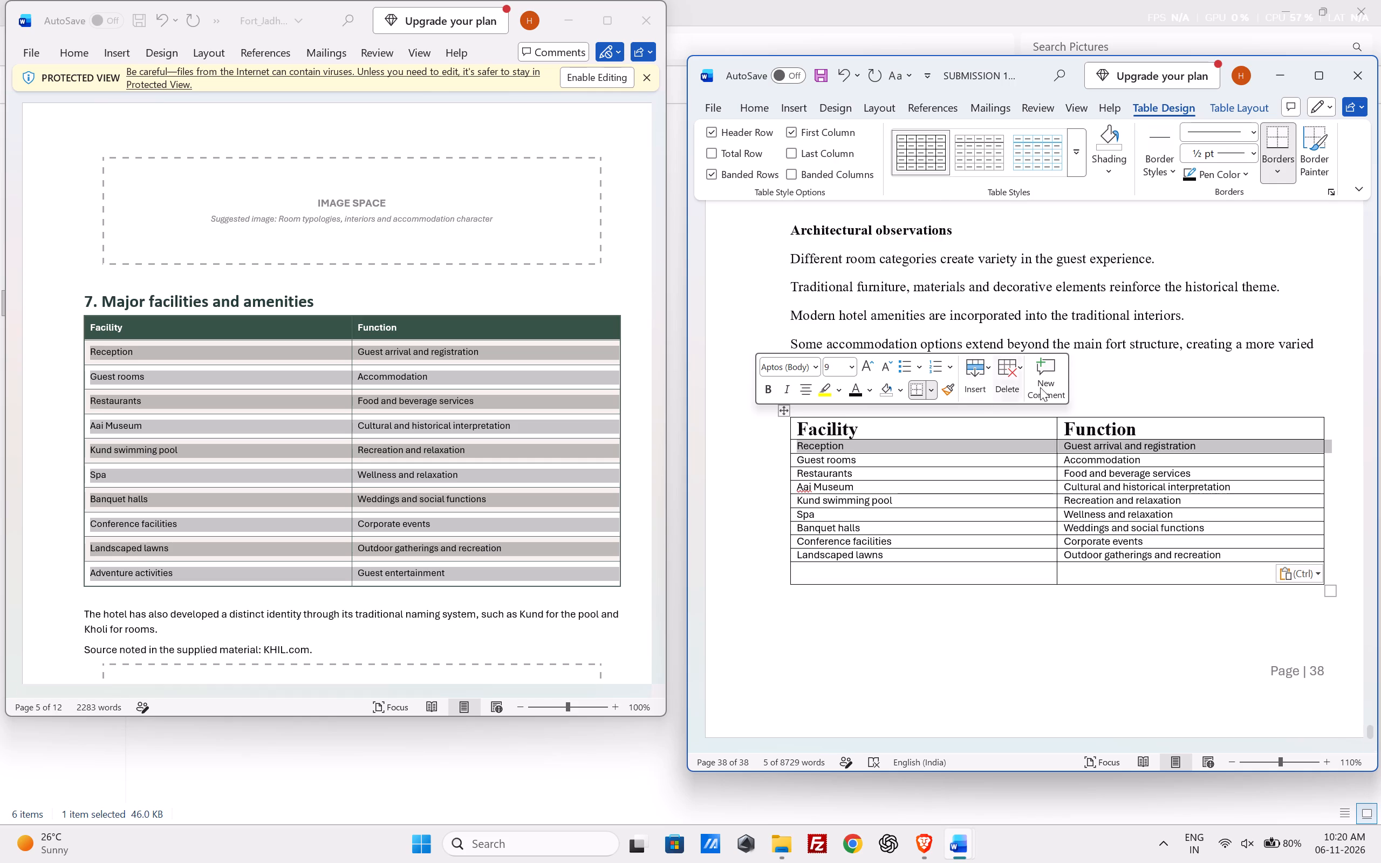
{"action": "left_click", "coordinate": [1152, 387]}
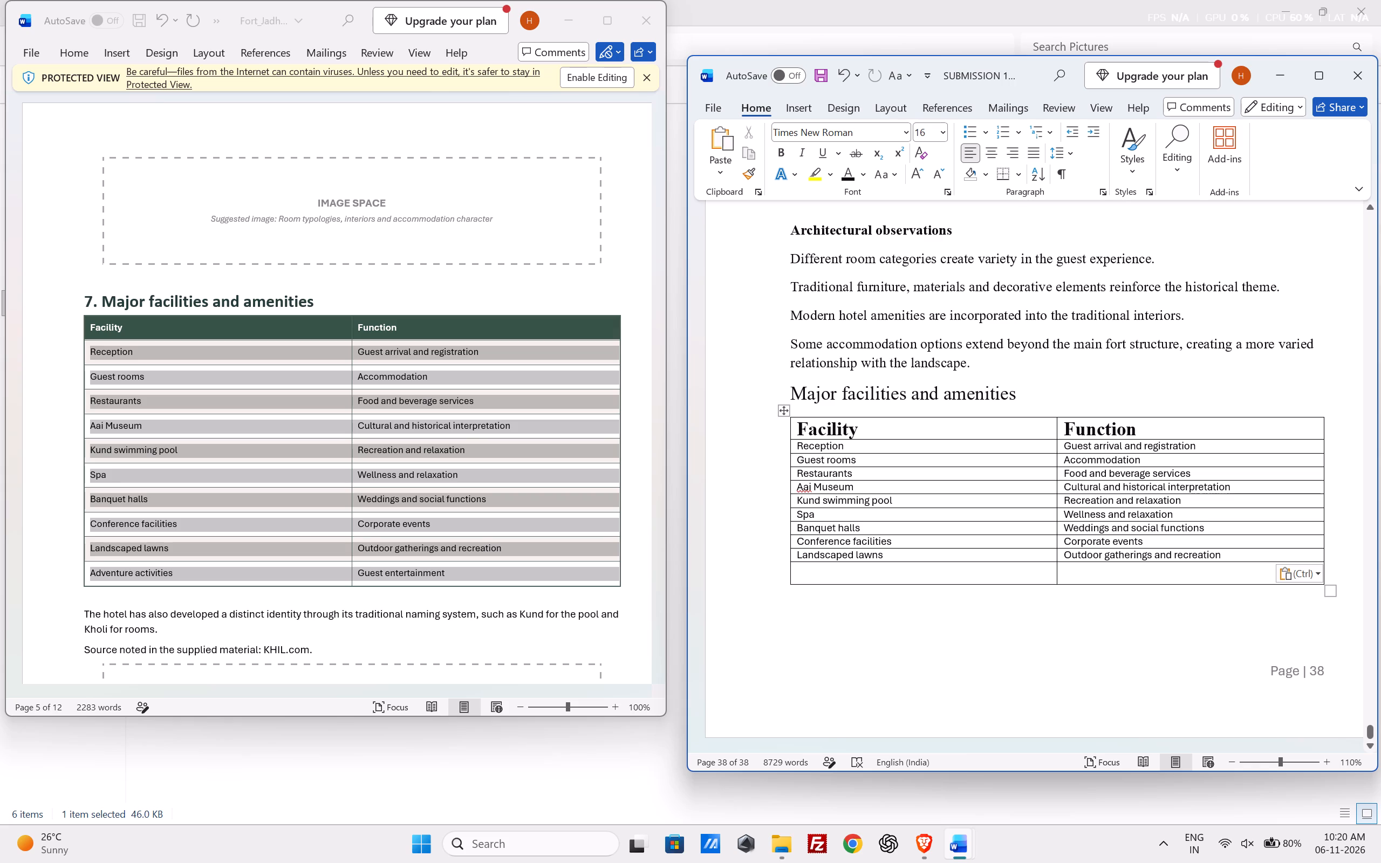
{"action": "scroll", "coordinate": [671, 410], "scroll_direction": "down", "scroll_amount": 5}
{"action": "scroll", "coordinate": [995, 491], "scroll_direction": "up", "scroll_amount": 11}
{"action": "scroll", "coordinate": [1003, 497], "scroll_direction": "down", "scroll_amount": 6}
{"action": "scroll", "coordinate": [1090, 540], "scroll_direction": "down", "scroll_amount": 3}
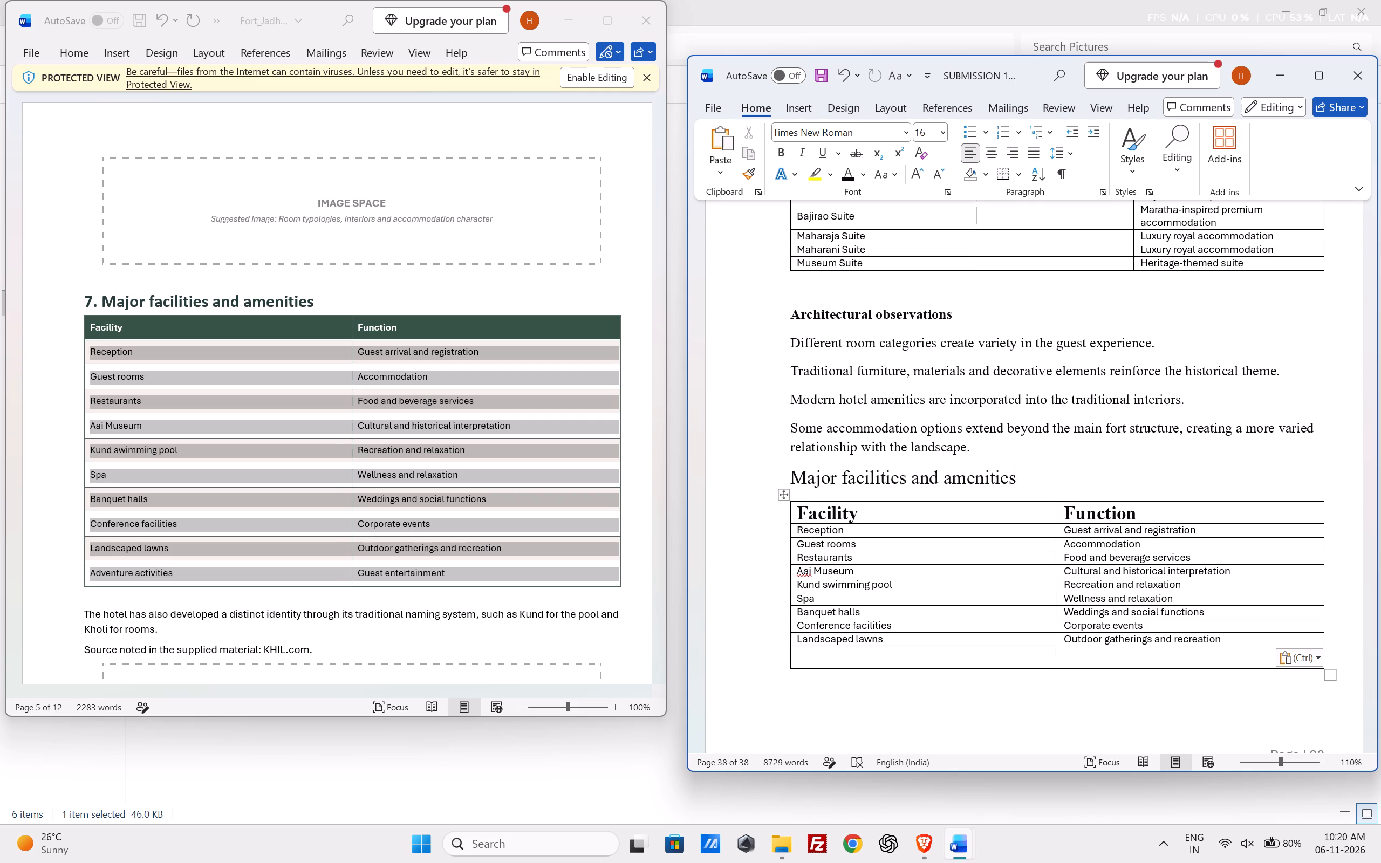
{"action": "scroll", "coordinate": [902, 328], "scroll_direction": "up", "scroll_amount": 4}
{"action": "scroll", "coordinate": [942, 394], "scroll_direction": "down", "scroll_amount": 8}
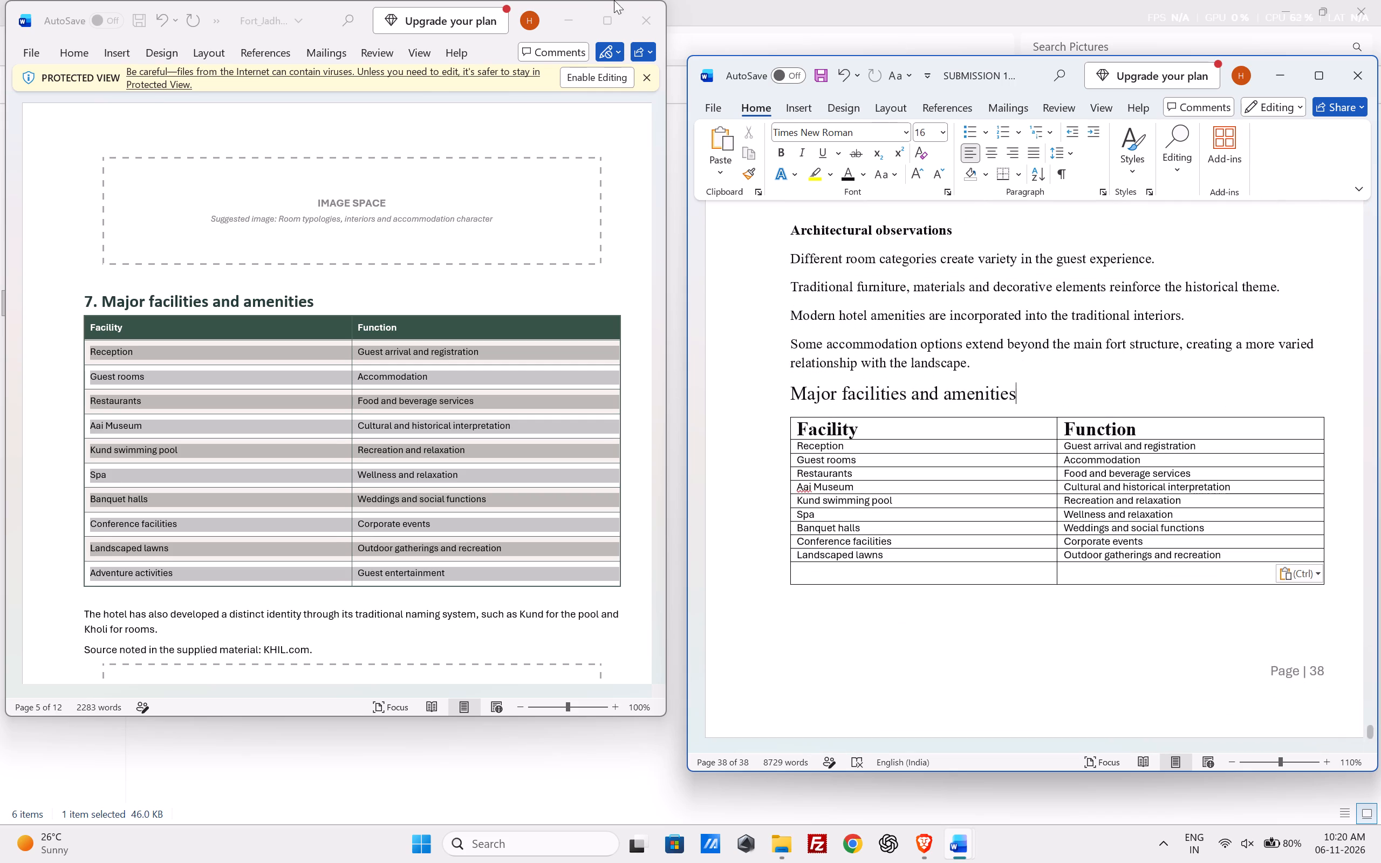
Move the case study window lower on the desktop so it sits level with the submission document.
{"action": "left_click_drag", "start_coordinate": [552, 12], "coordinate": [581, 108]}
{"action": "left_click_drag", "start_coordinate": [319, 13], "coordinate": [336, 51]}
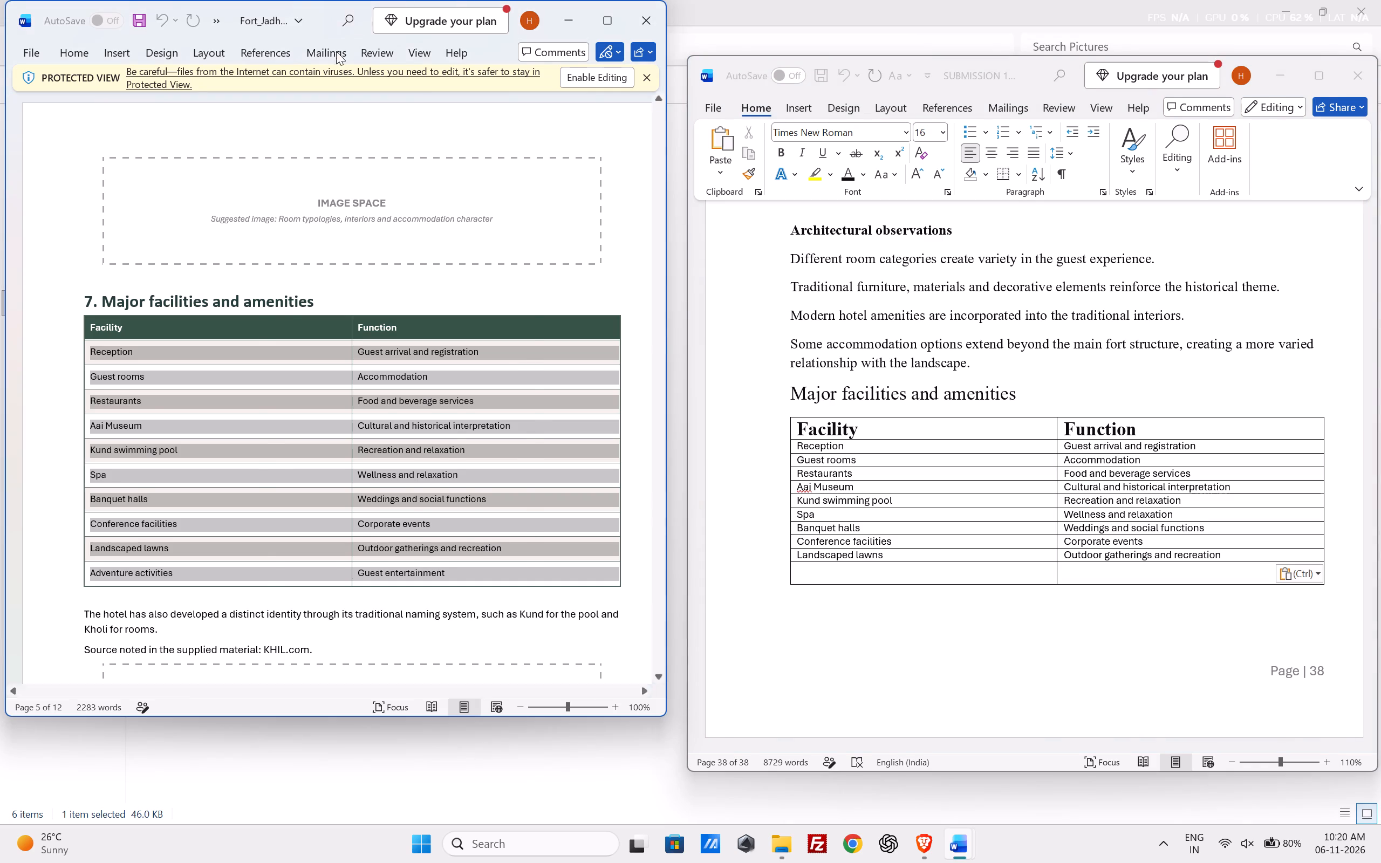
{"action": "left_click_drag", "start_coordinate": [336, 51], "coordinate": [317, 65]}
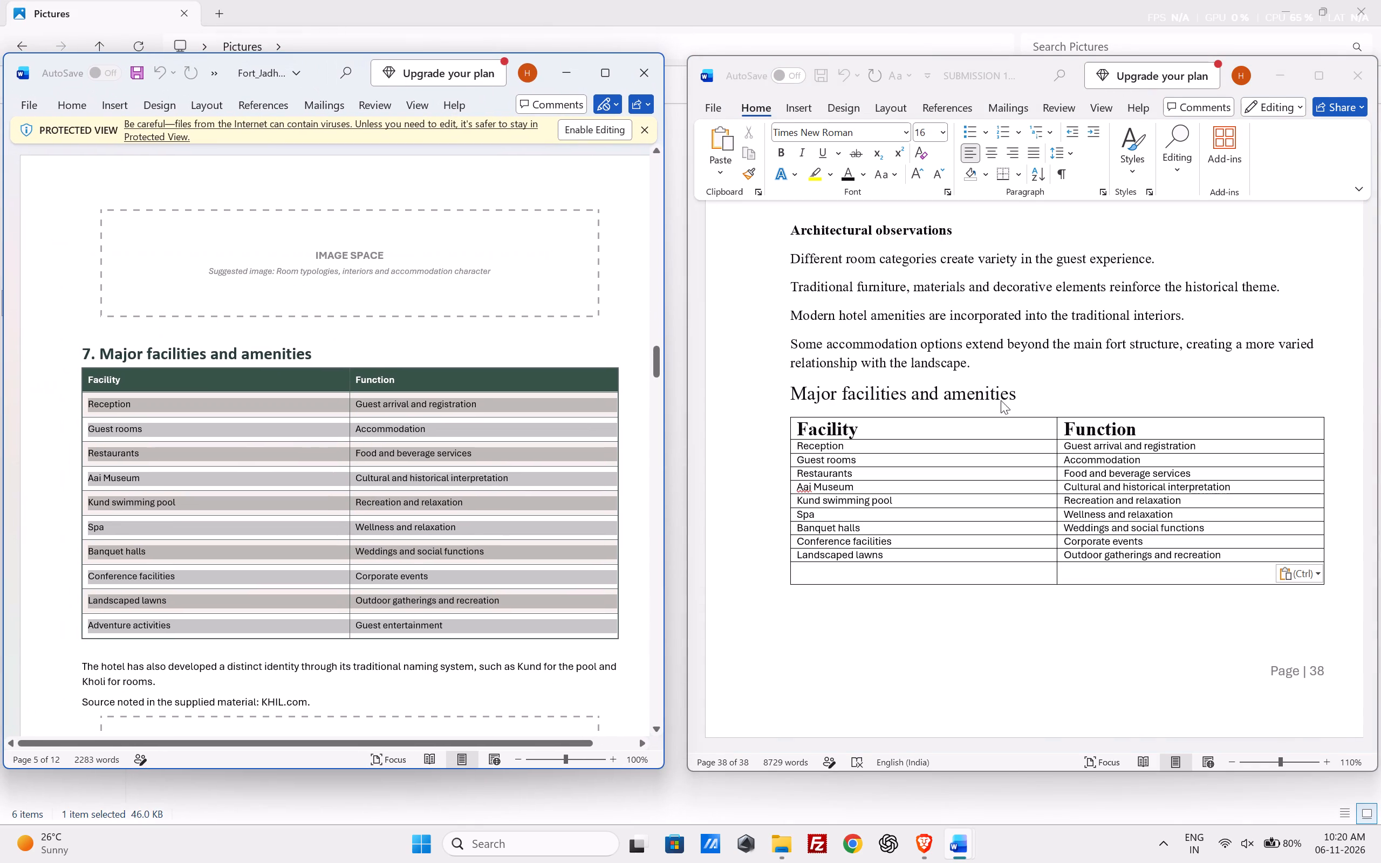
Switch to the Brave browser.
{"action": "left_click", "coordinate": [931, 844]}
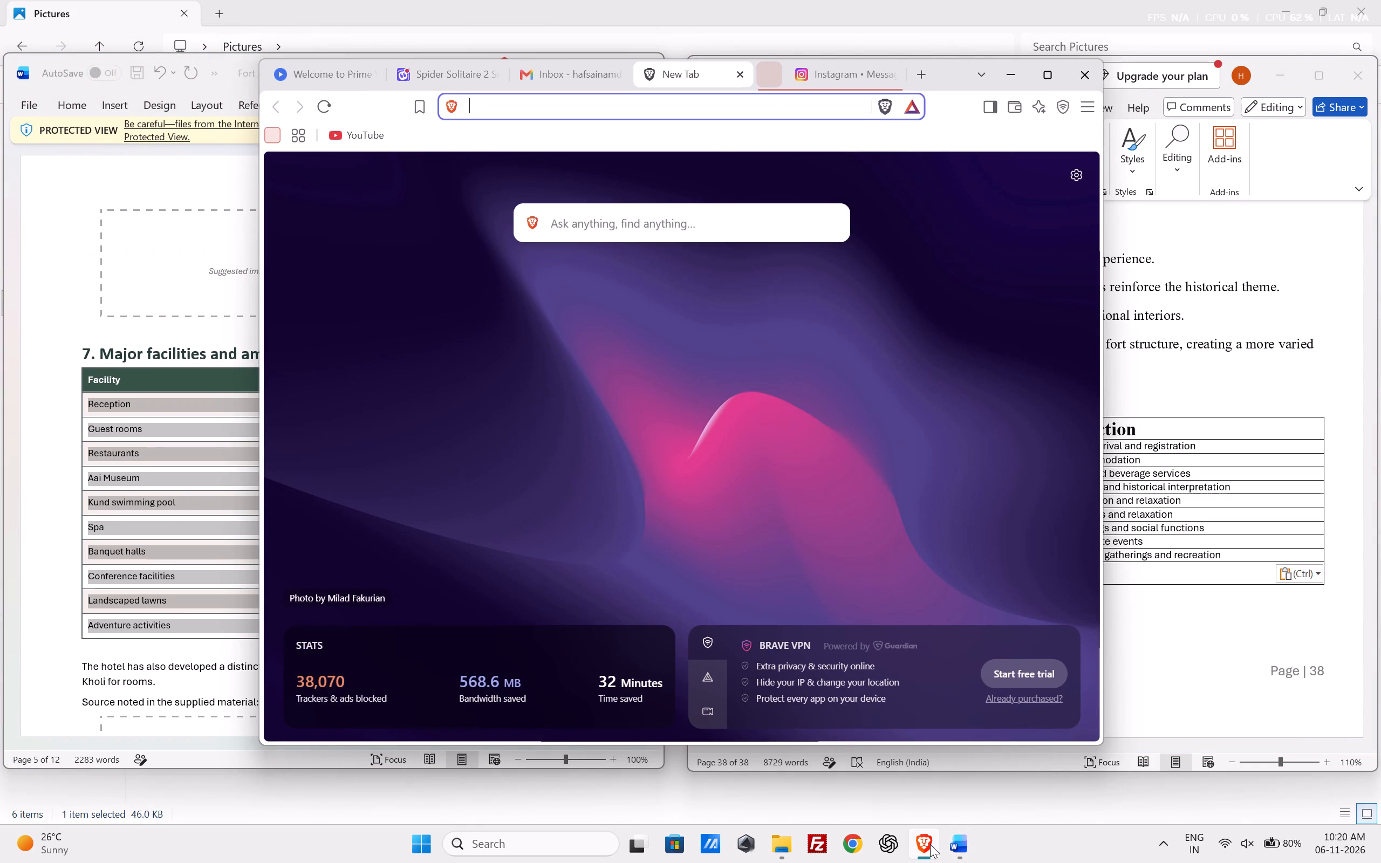
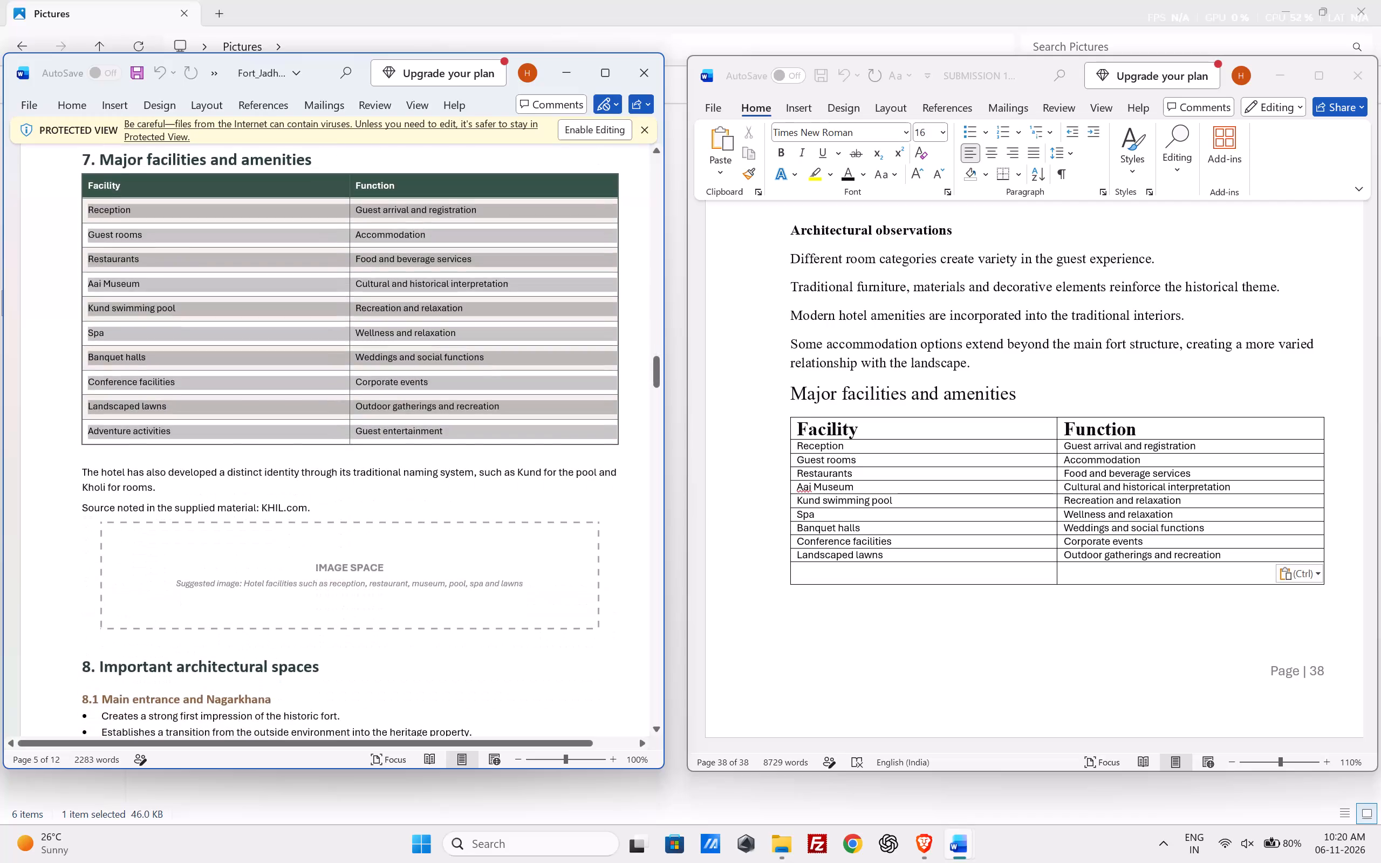
Copy the case study paragraph beginning "The hotel has also developed a distinct identity" to just below the submission's facilities table.
{"action": "scroll", "coordinate": [410, 416], "scroll_direction": "down", "scroll_amount": 4}
{"action": "scroll", "coordinate": [420, 433], "scroll_direction": "up", "scroll_amount": 2}
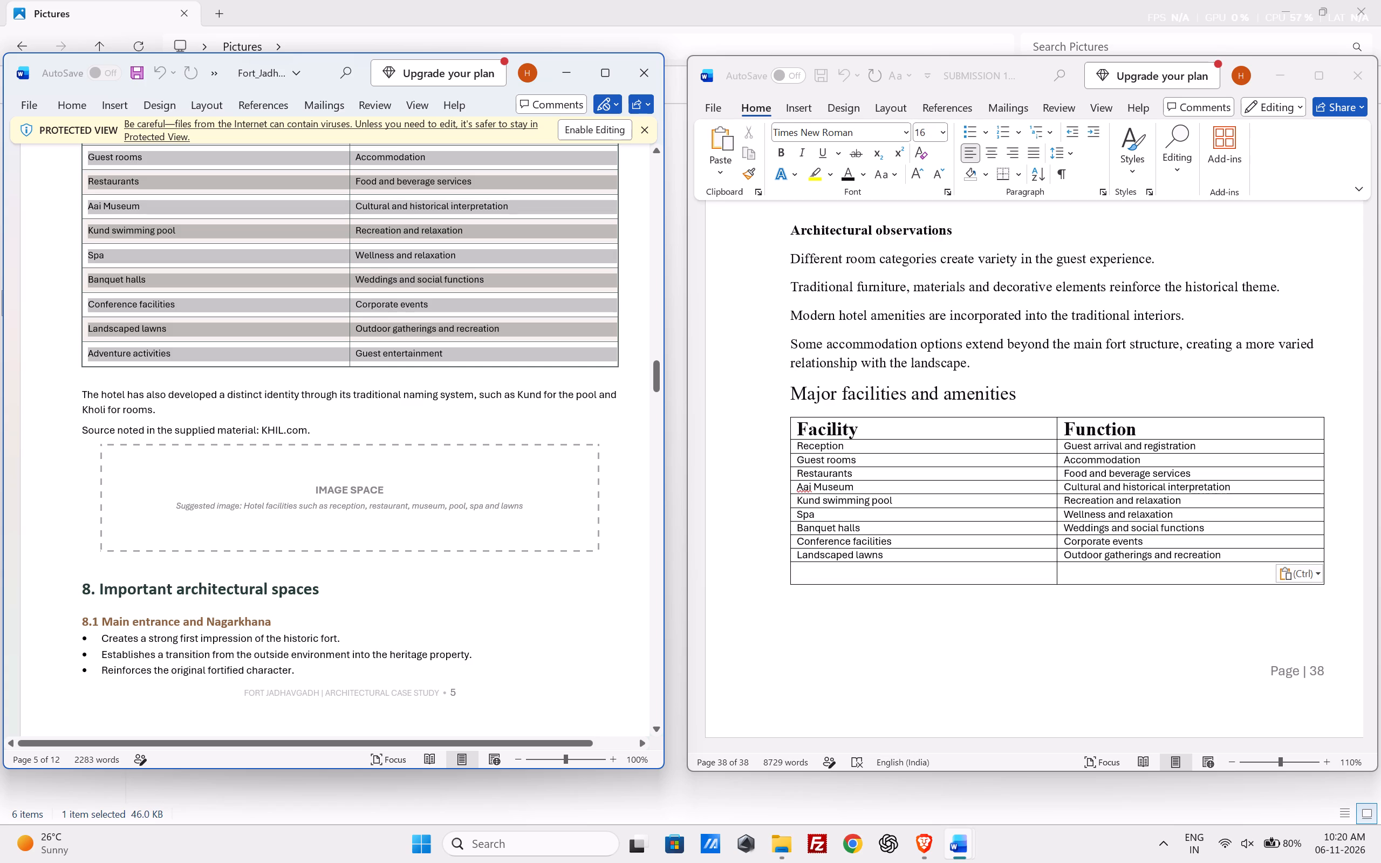
{"action": "left_click_drag", "start_coordinate": [81, 392], "coordinate": [153, 411]}
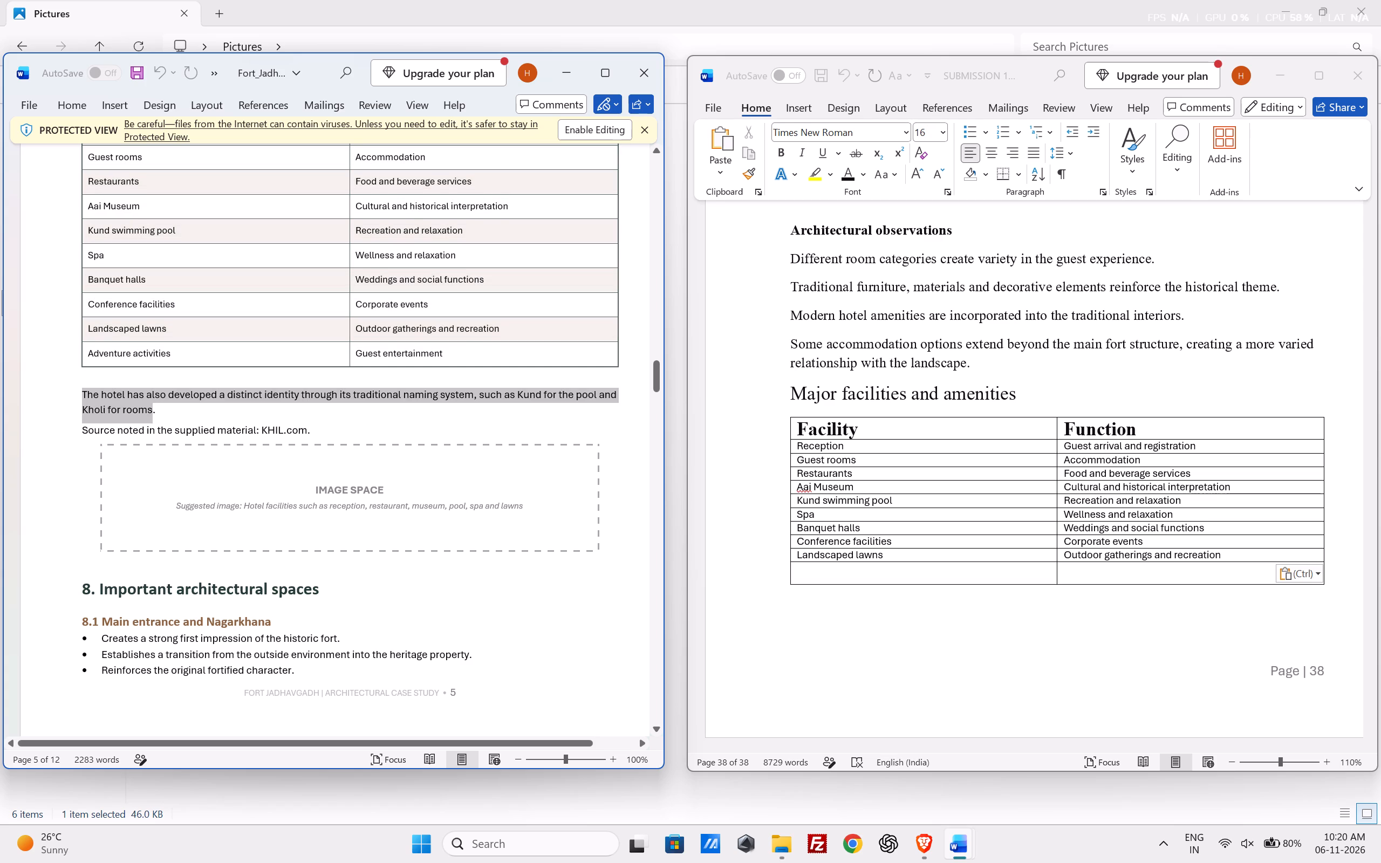
{"action": "key", "text": "ctrl+c"}
{"action": "left_click", "coordinate": [822, 621]}
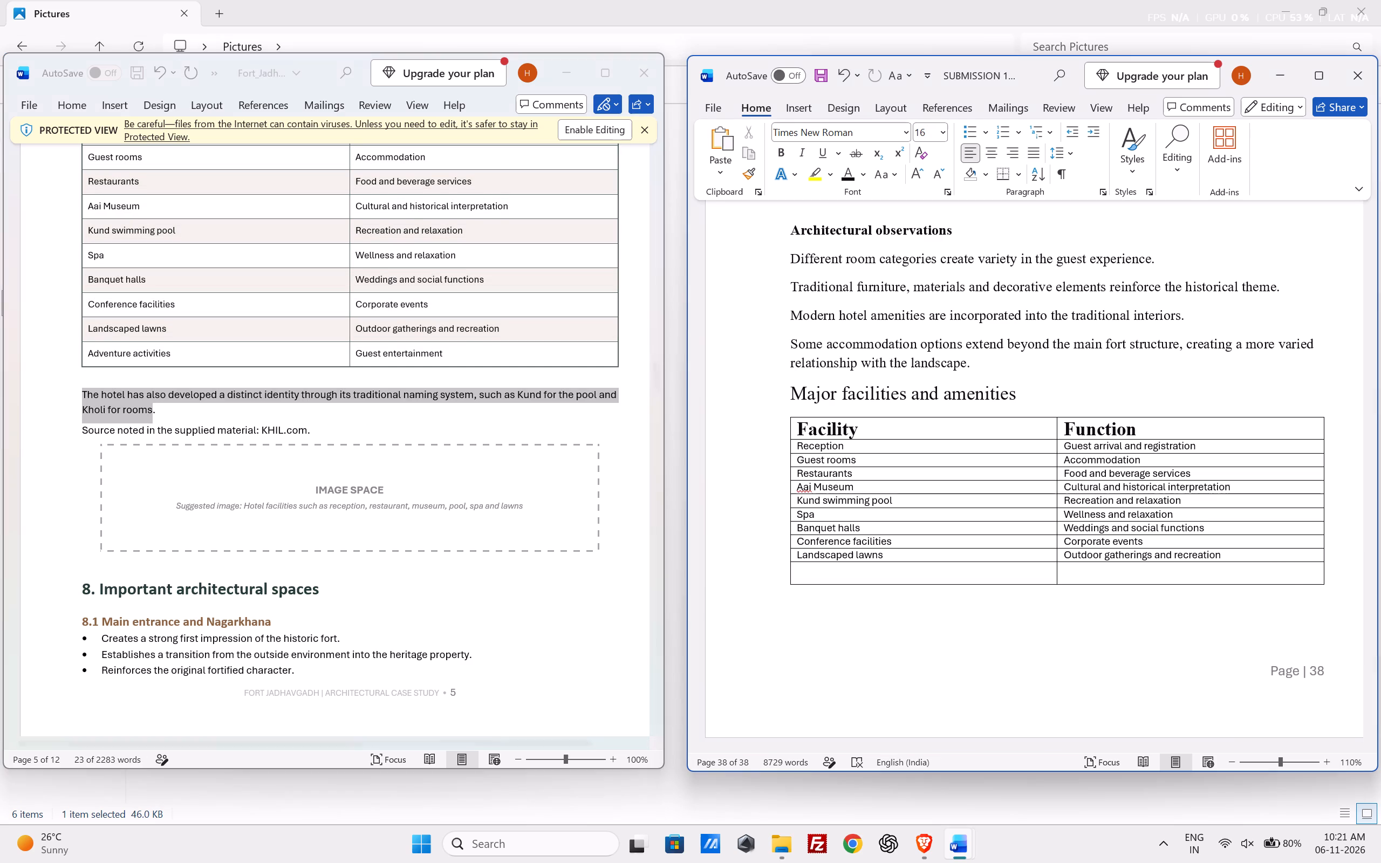
{"action": "left_click", "coordinate": [817, 606]}
{"action": "key", "text": "ctrl+v"}
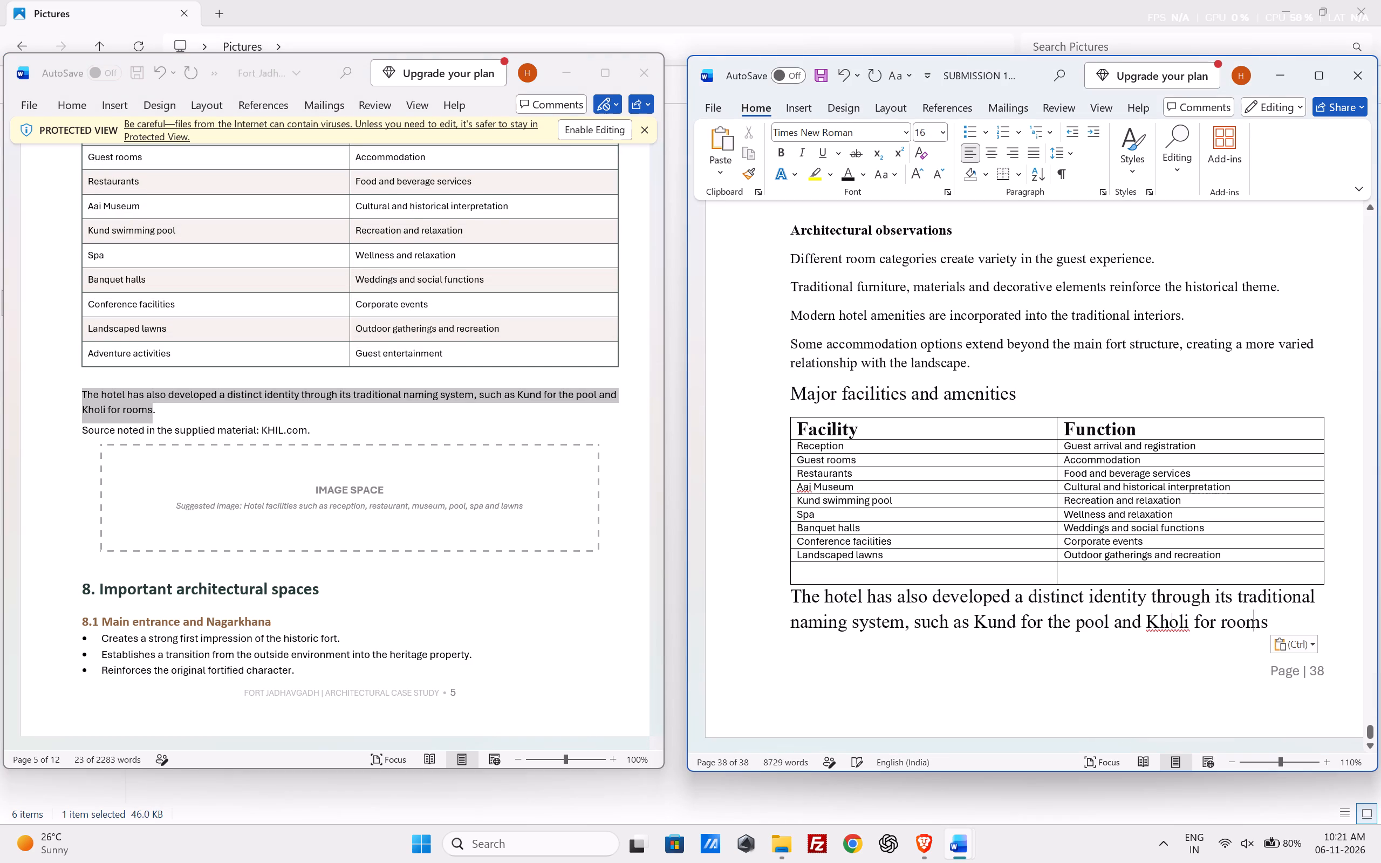
{"action": "left_click", "coordinate": [747, 636]}
Copy the case study table's "Adventure activities" and "Guest entertainment" row into the empty last row of the submission's facilities table.
{"action": "left_click_drag", "start_coordinate": [448, 357], "coordinate": [177, 343]}
{"action": "key", "text": "ctrl+c"}
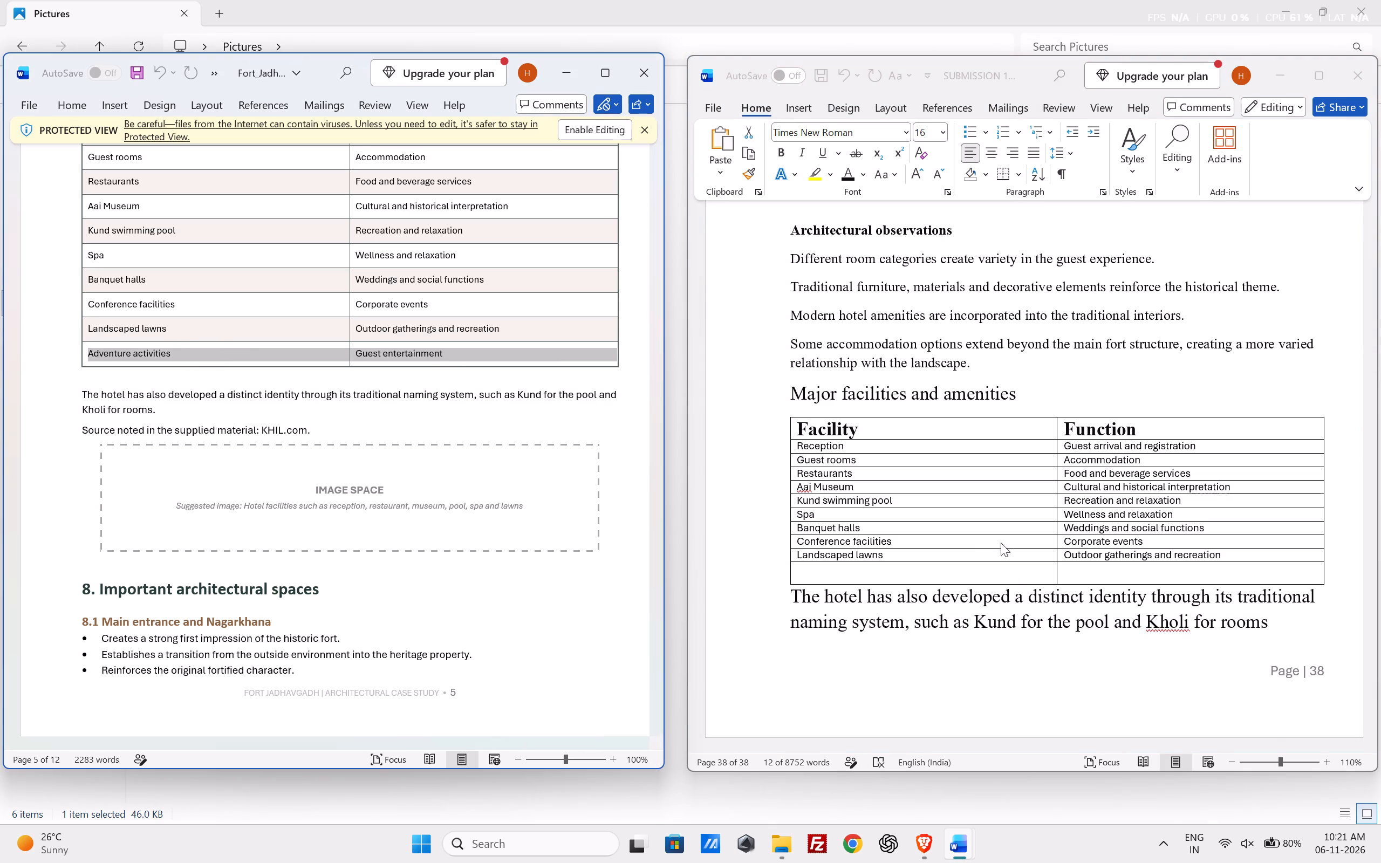
{"action": "left_click", "coordinate": [1079, 563]}
{"action": "left_click_drag", "start_coordinate": [1082, 571], "coordinate": [1030, 571]}
{"action": "key", "text": "ctrl+v"}
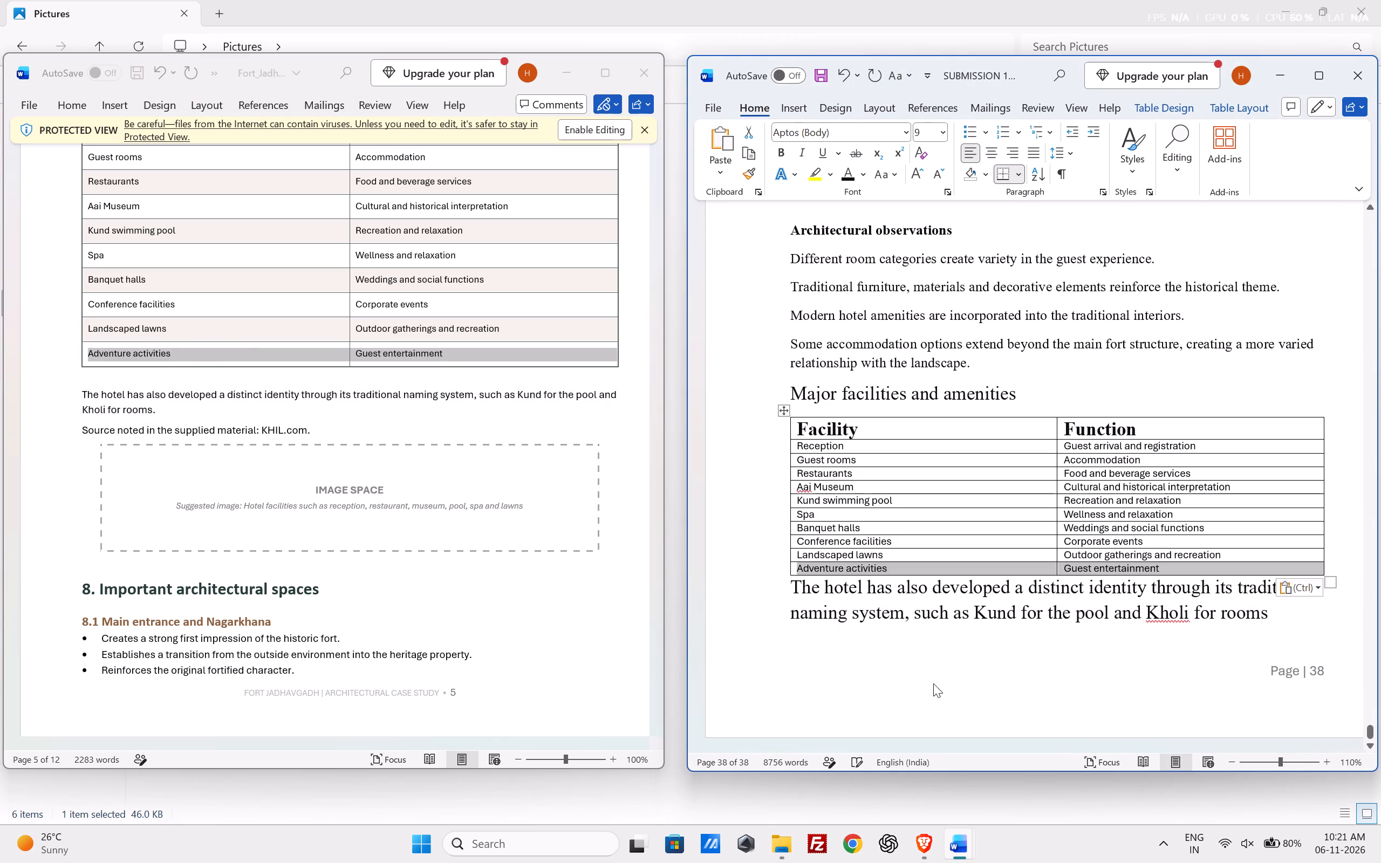
Set the font size of the hotel naming system paragraph below the facilities table to 12.
{"action": "left_click", "coordinate": [933, 683]}
{"action": "left_click_drag", "start_coordinate": [1278, 616], "coordinate": [785, 584]}
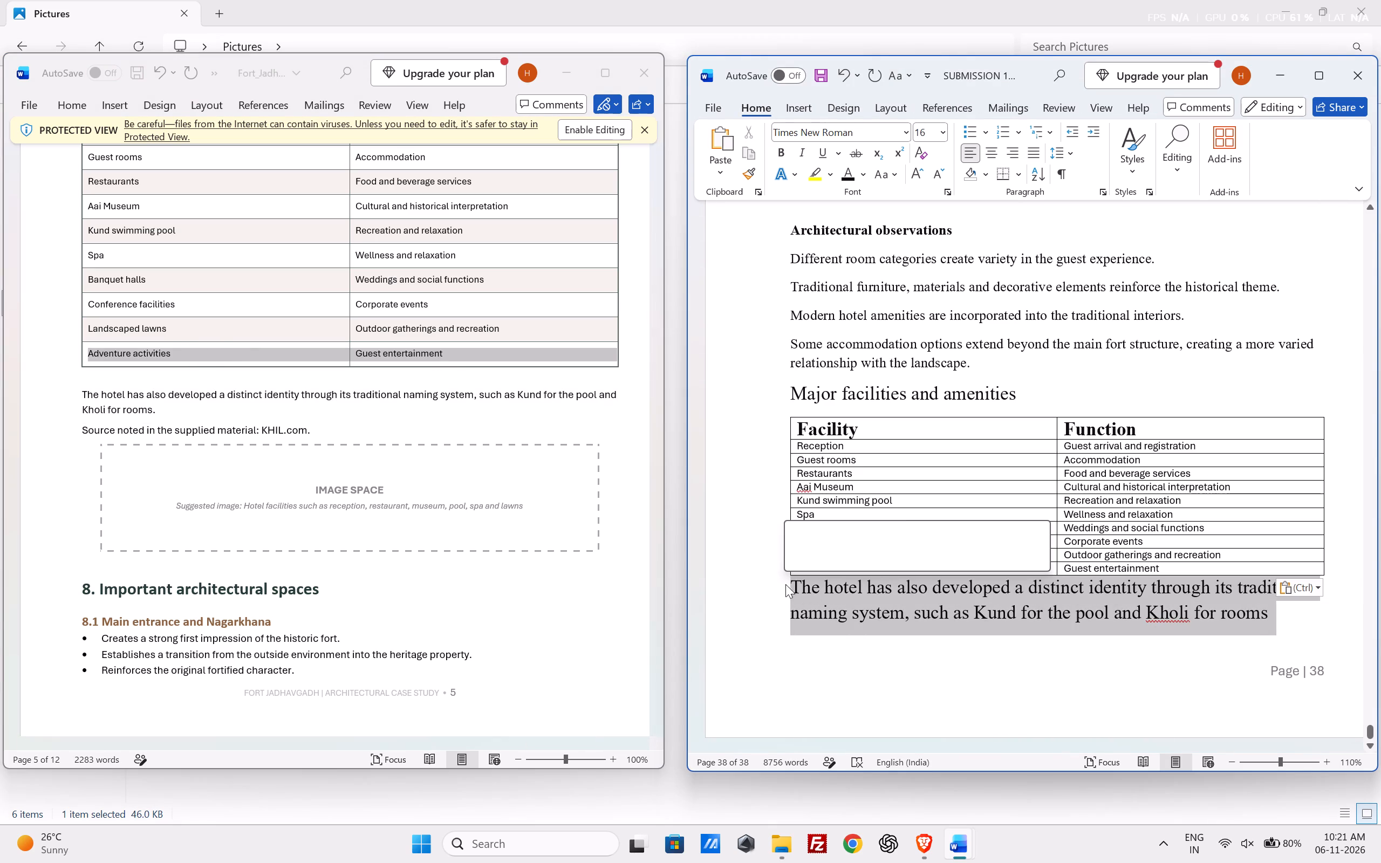
{"action": "left_click", "coordinate": [898, 534]}
{"action": "left_click", "coordinate": [906, 537]}
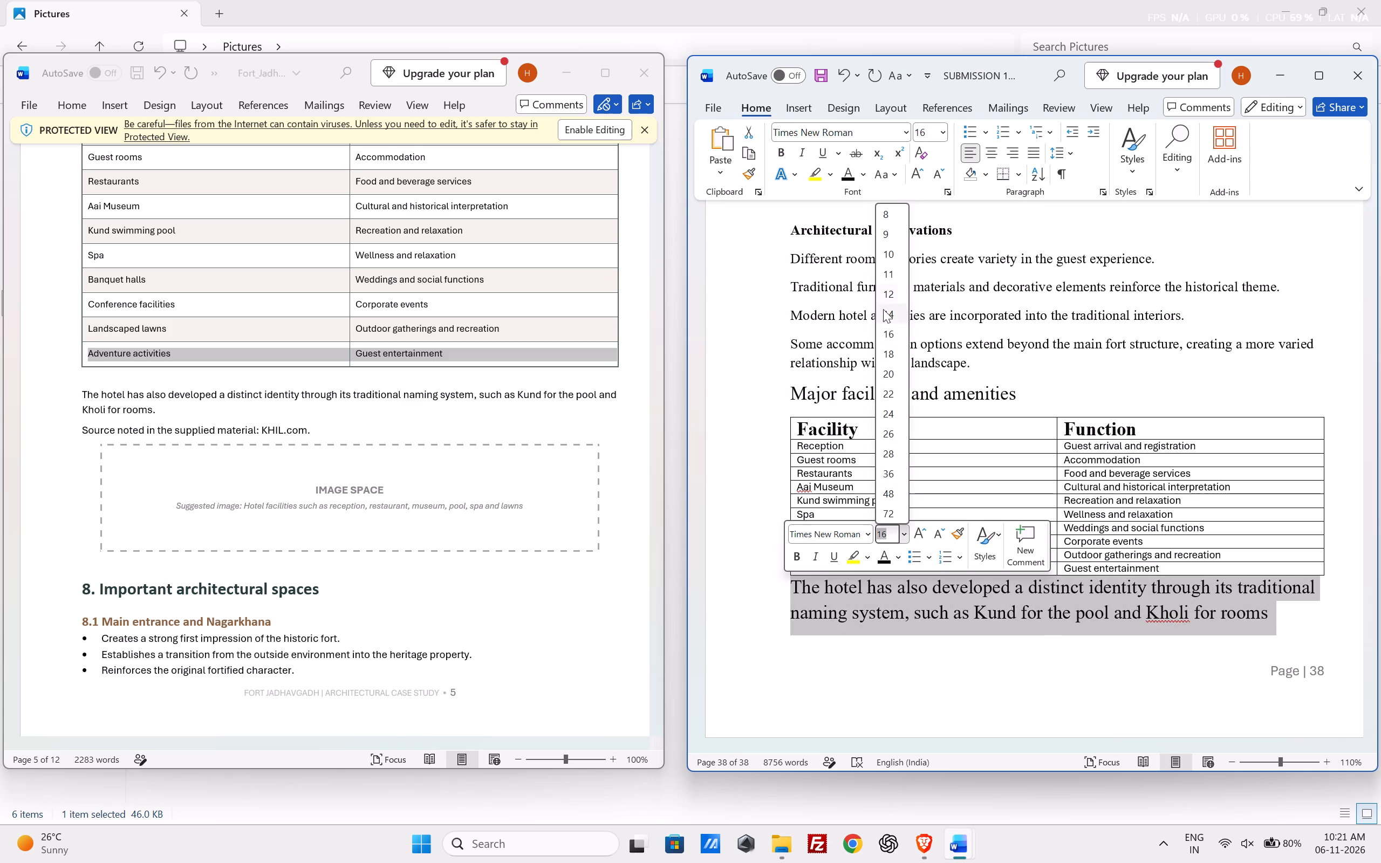
{"action": "left_click", "coordinate": [900, 293]}
{"action": "left_click", "coordinate": [857, 608]}
{"action": "left_click_drag", "start_coordinate": [748, 635], "coordinate": [747, 645]}
{"action": "scroll", "coordinate": [914, 482], "scroll_direction": "down", "scroll_amount": 4}
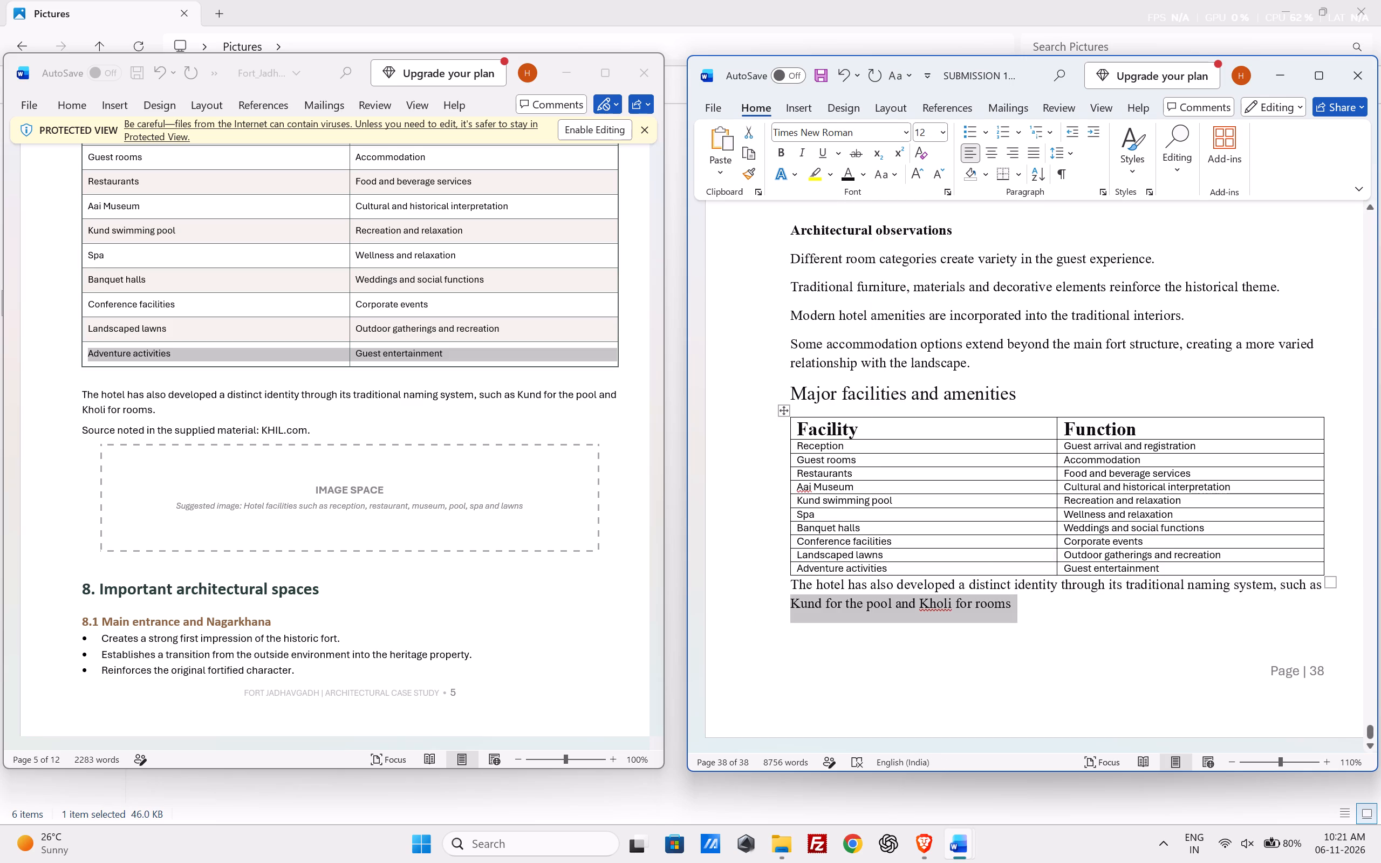
Copy the case study heading "Important architectural spaces" onto a new line after the naming system paragraph in the submission.
{"action": "left_click", "coordinate": [1021, 704]}
{"action": "scroll", "coordinate": [859, 436], "scroll_direction": "down", "scroll_amount": 10}
{"action": "scroll", "coordinate": [1001, 540], "scroll_direction": "up", "scroll_amount": 4}
{"action": "scroll", "coordinate": [999, 538], "scroll_direction": "down", "scroll_amount": 7}
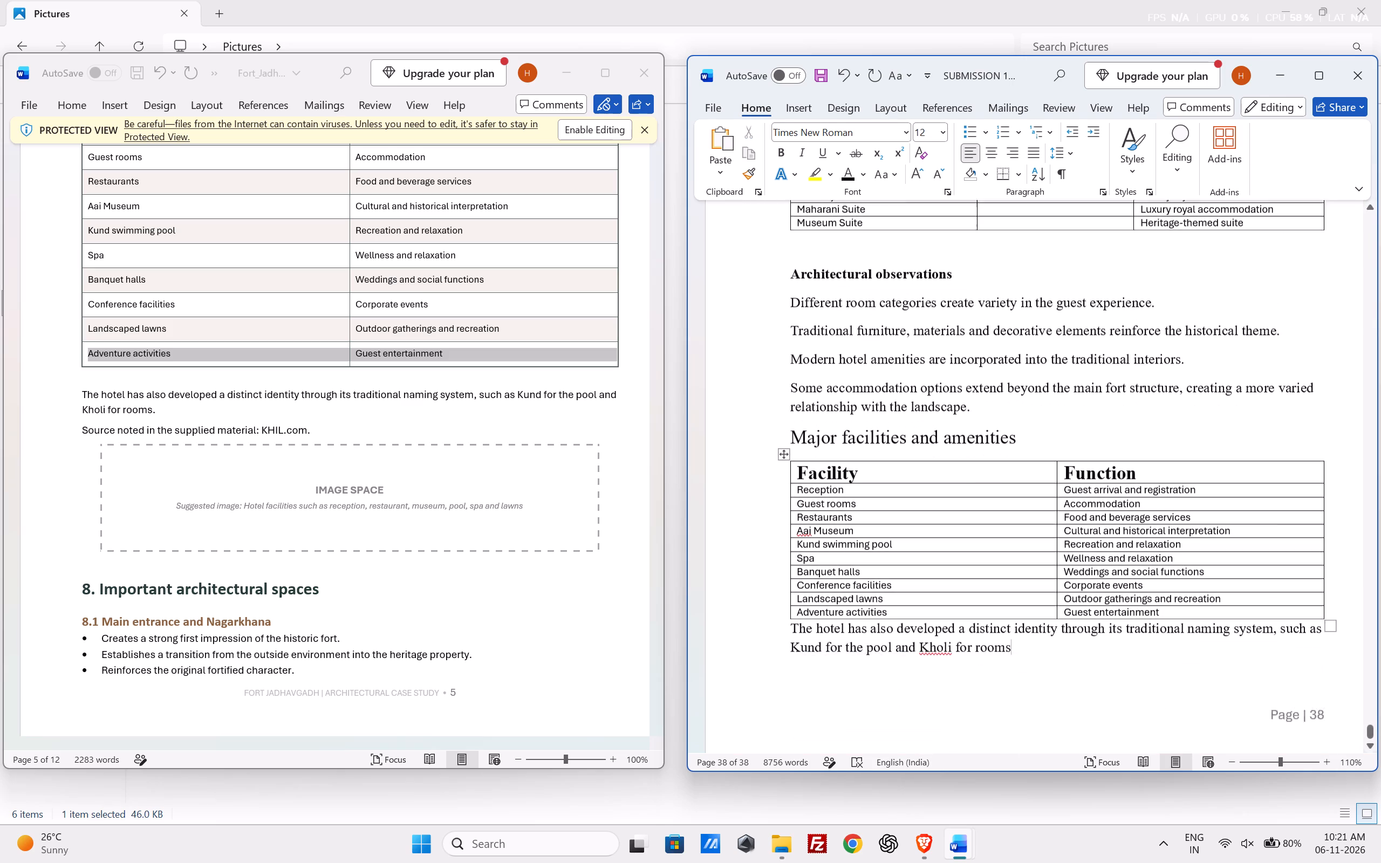
{"action": "scroll", "coordinate": [396, 559], "scroll_direction": "down", "scroll_amount": 2}
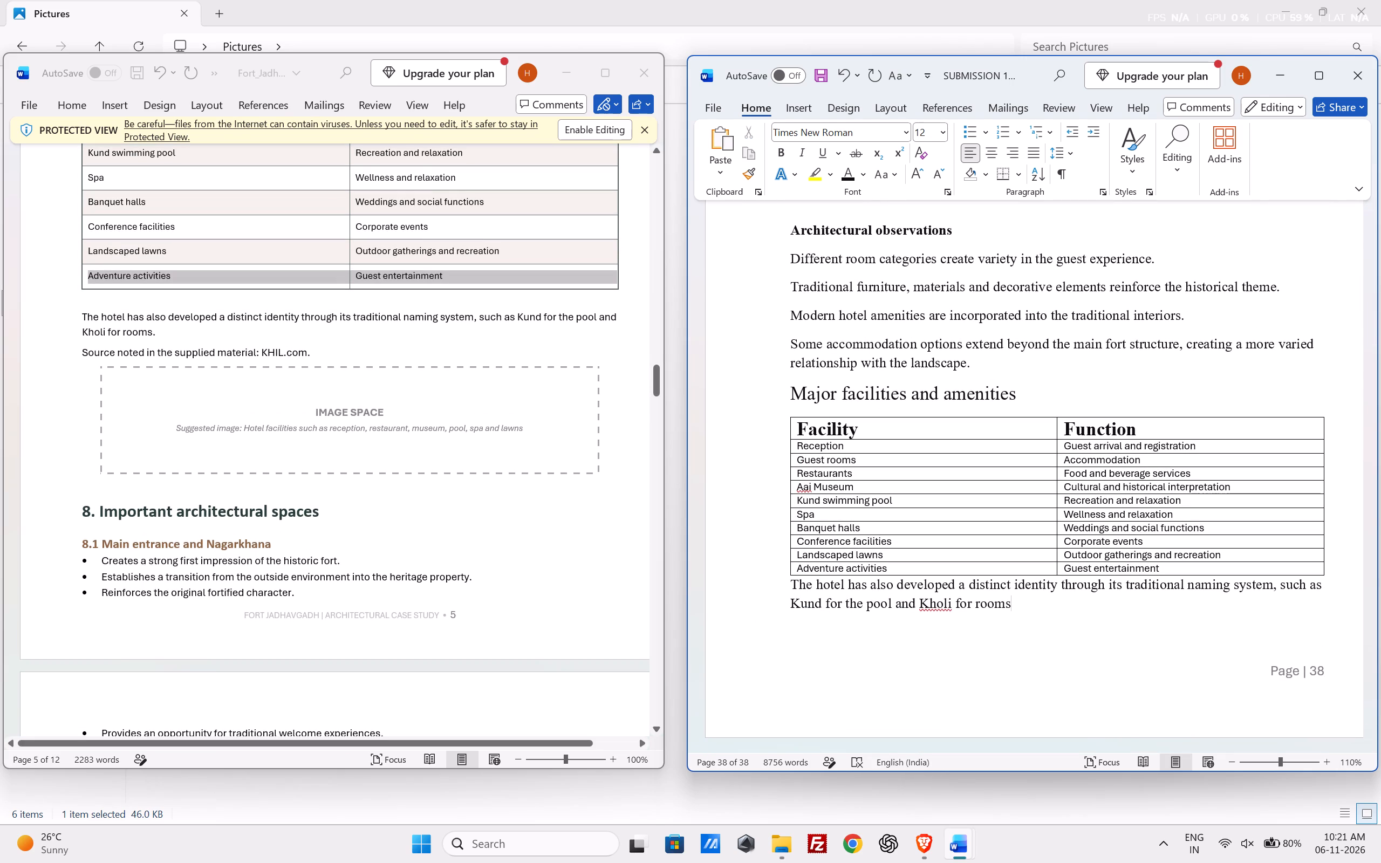
{"action": "left_click_drag", "start_coordinate": [96, 509], "coordinate": [280, 510]}
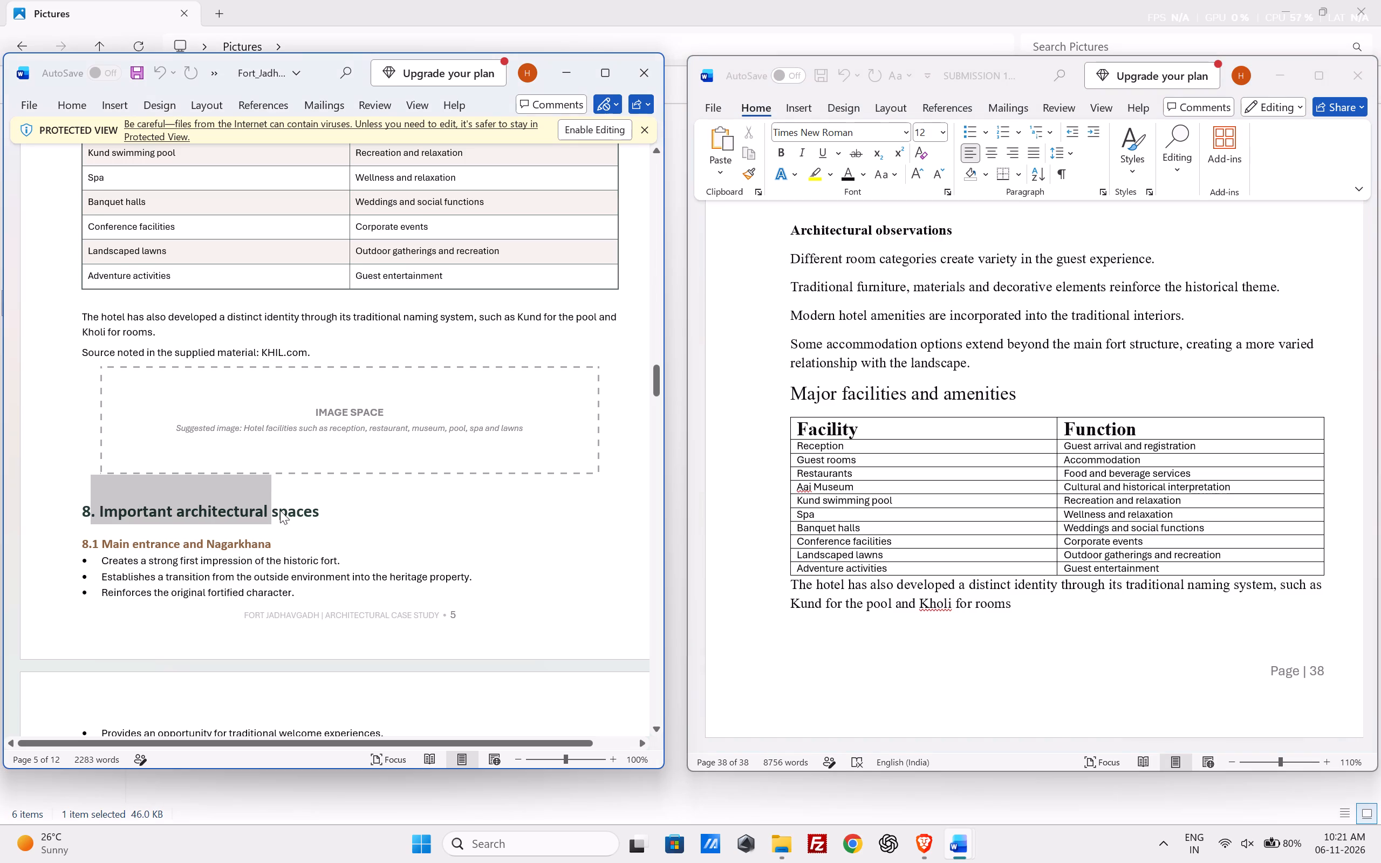
{"action": "left_click_drag", "start_coordinate": [280, 510], "coordinate": [310, 512]}
{"action": "key", "text": "ctrl+c"}
{"action": "left_click_drag", "start_coordinate": [810, 677], "coordinate": [813, 669]}
{"action": "left_click", "coordinate": [834, 632]}
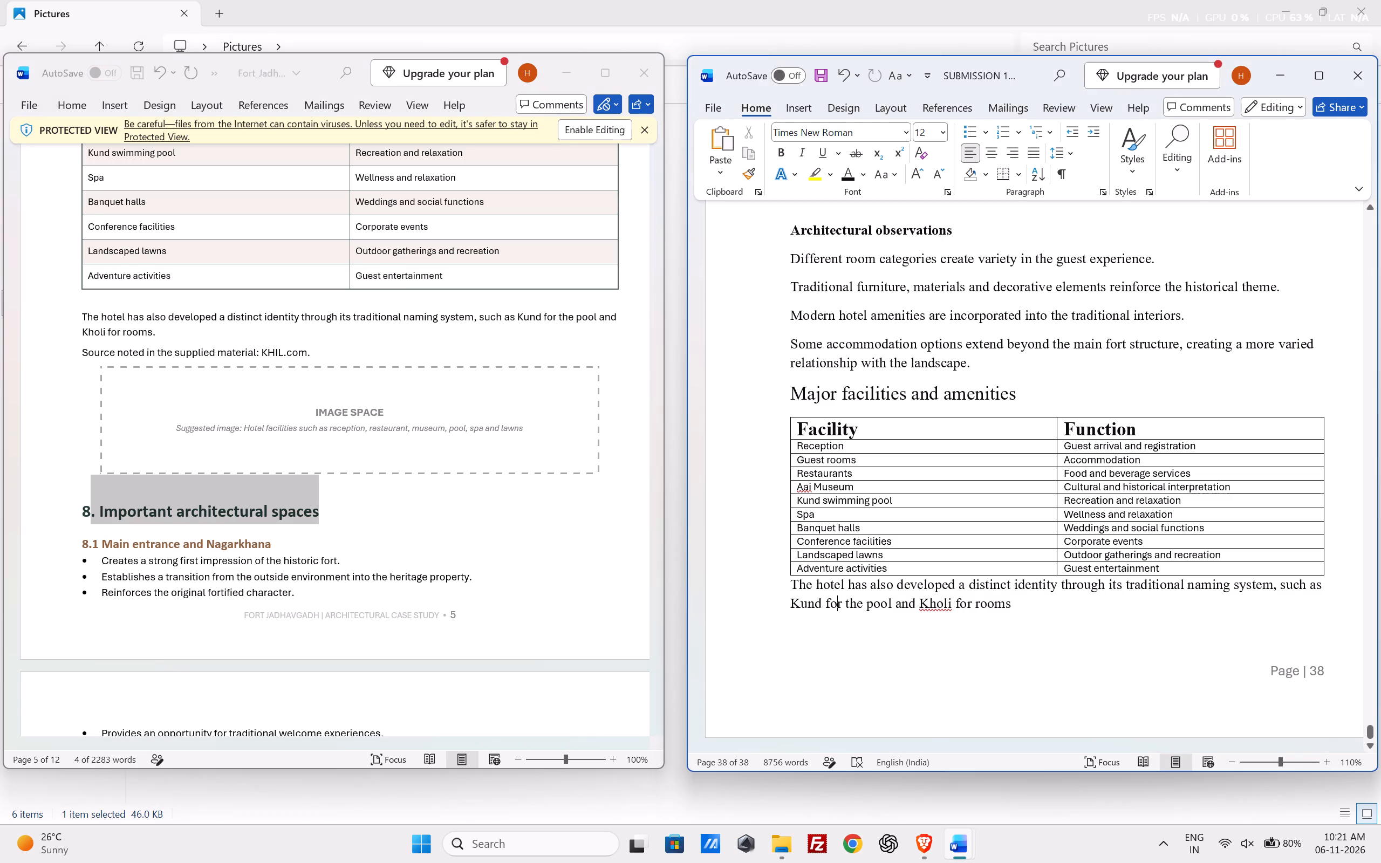
{"action": "left_click", "coordinate": [835, 659]}
{"action": "left_click", "coordinate": [1025, 666]}
{"action": "key", "text": "Return"}
{"action": "key", "text": "ctrl+v"}
{"action": "key", "text": "ctrl+v"}
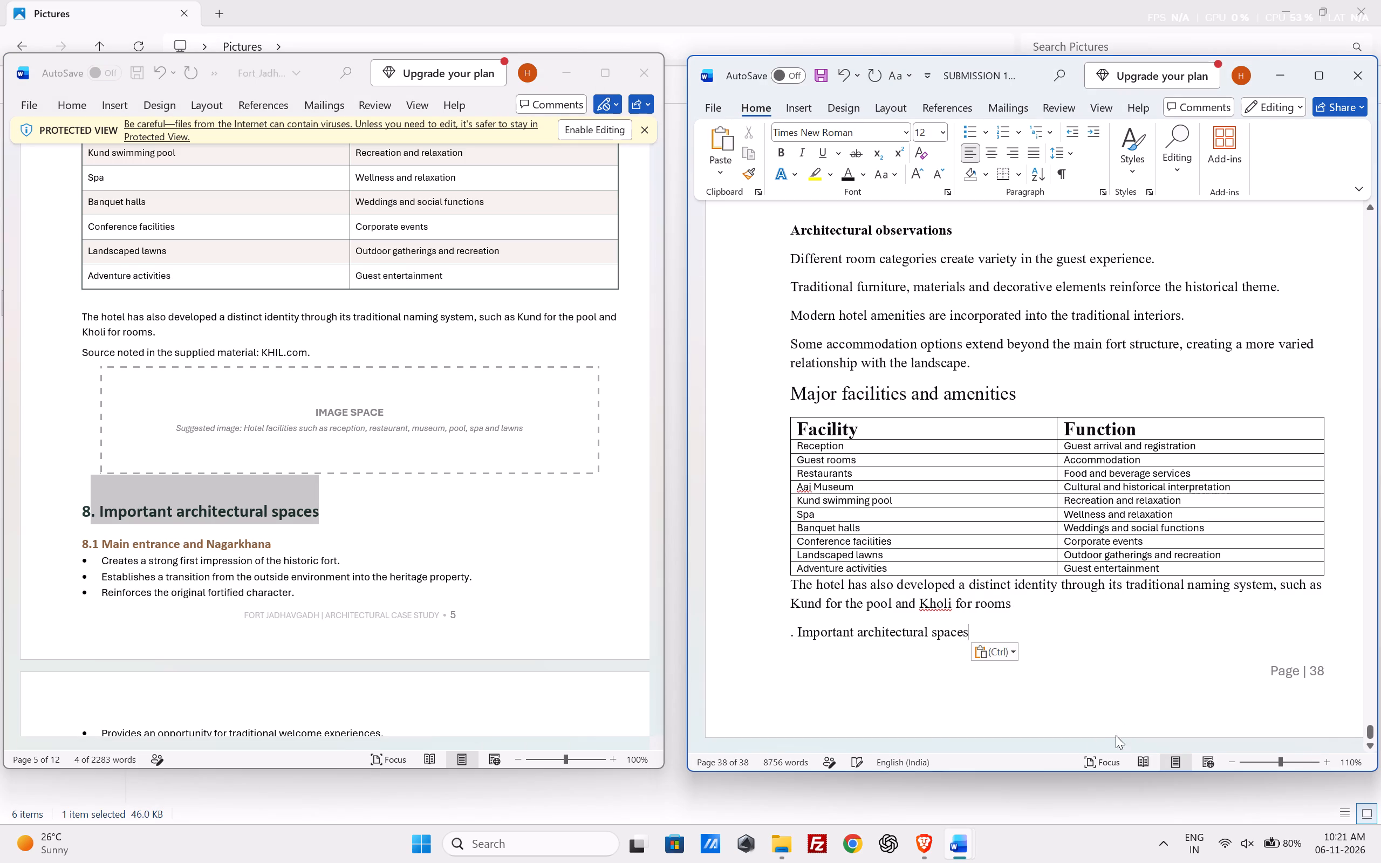
{"action": "scroll", "coordinate": [865, 626], "scroll_direction": "down", "scroll_amount": 5}
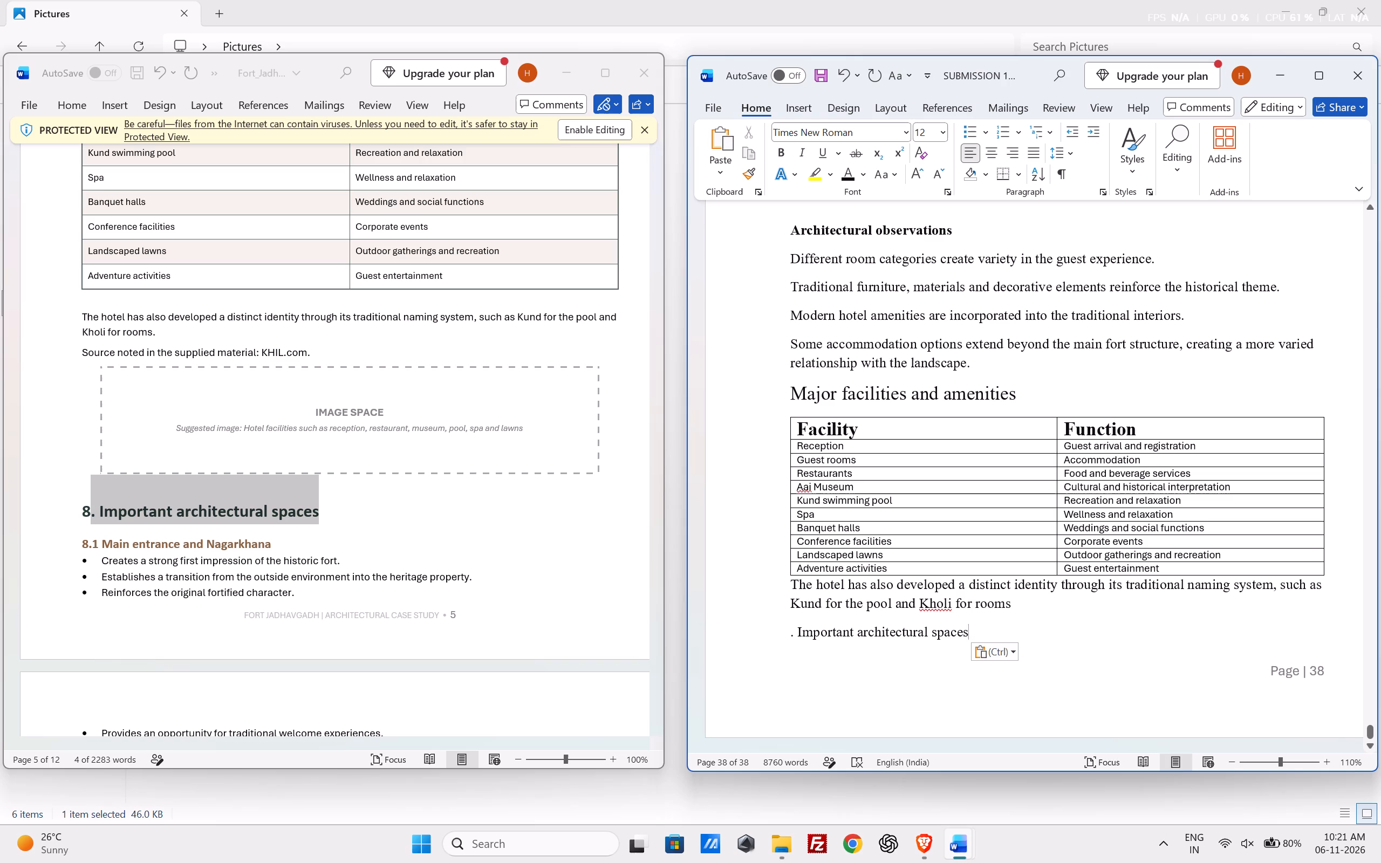
Make the submission's "Important architectural spaces" heading text bold.
{"action": "left_click", "coordinate": [988, 625]}
{"action": "left_click_drag", "start_coordinate": [974, 624], "coordinate": [798, 632]}
{"action": "left_click", "coordinate": [815, 605]}
{"action": "left_click", "coordinate": [799, 662]}
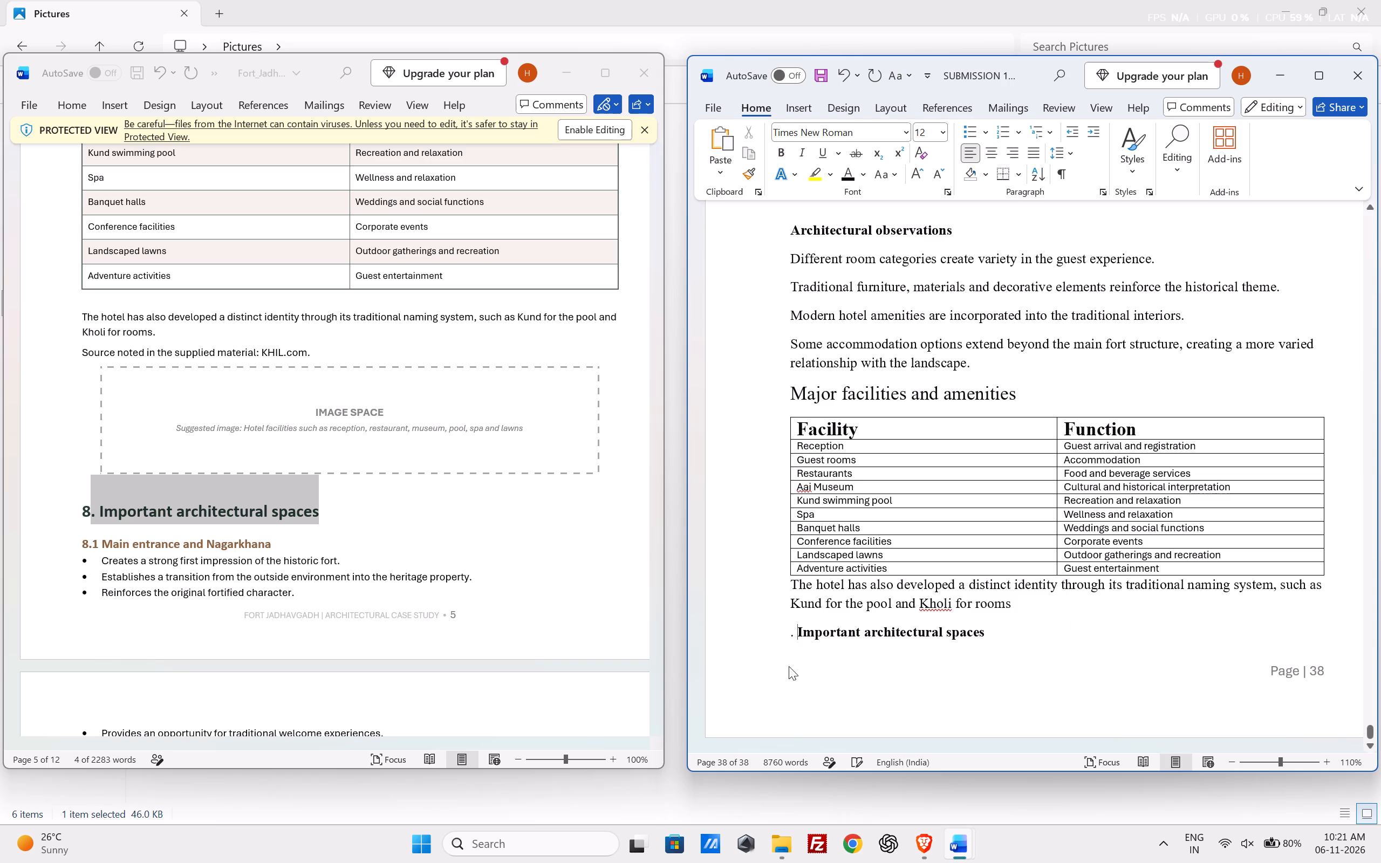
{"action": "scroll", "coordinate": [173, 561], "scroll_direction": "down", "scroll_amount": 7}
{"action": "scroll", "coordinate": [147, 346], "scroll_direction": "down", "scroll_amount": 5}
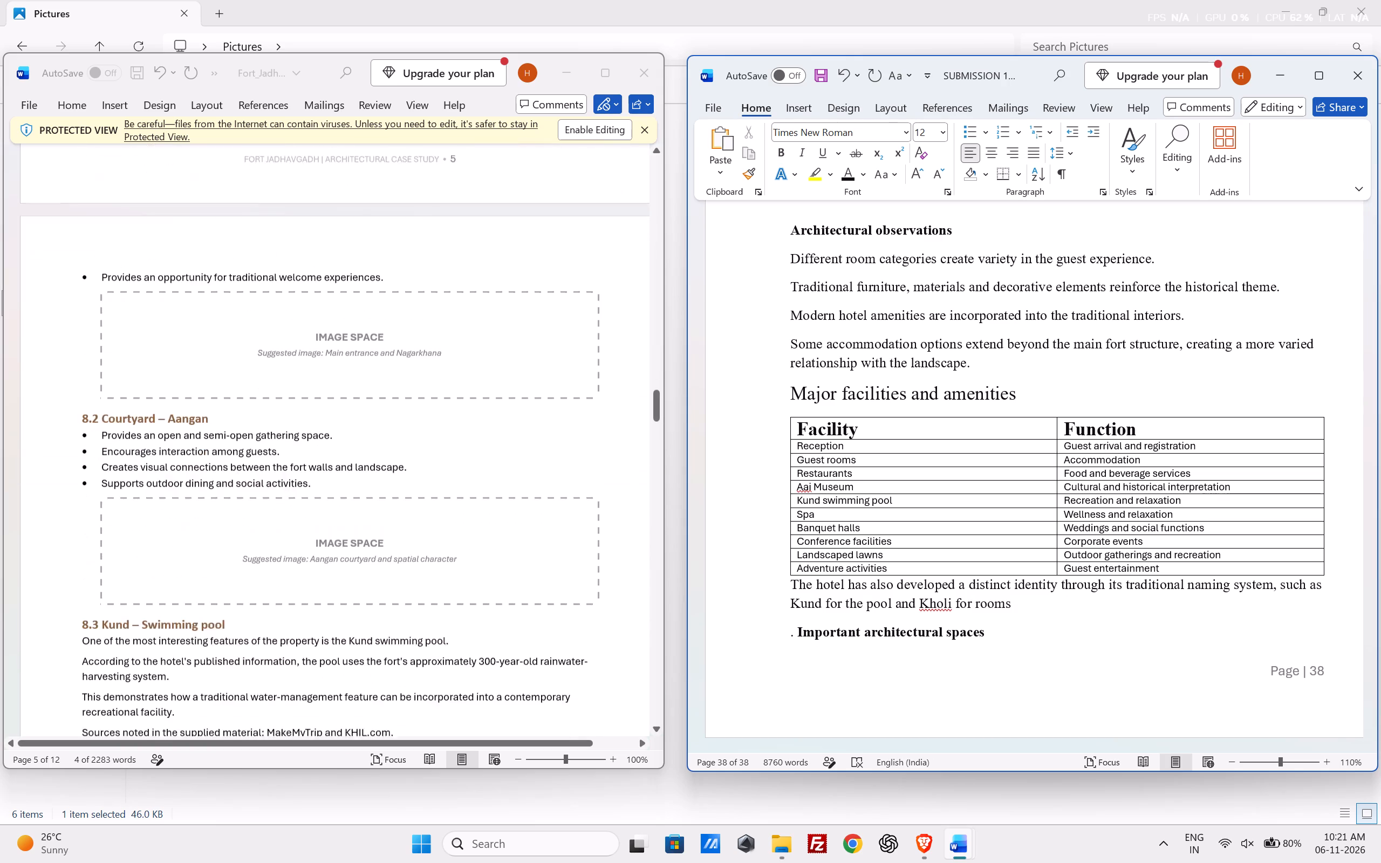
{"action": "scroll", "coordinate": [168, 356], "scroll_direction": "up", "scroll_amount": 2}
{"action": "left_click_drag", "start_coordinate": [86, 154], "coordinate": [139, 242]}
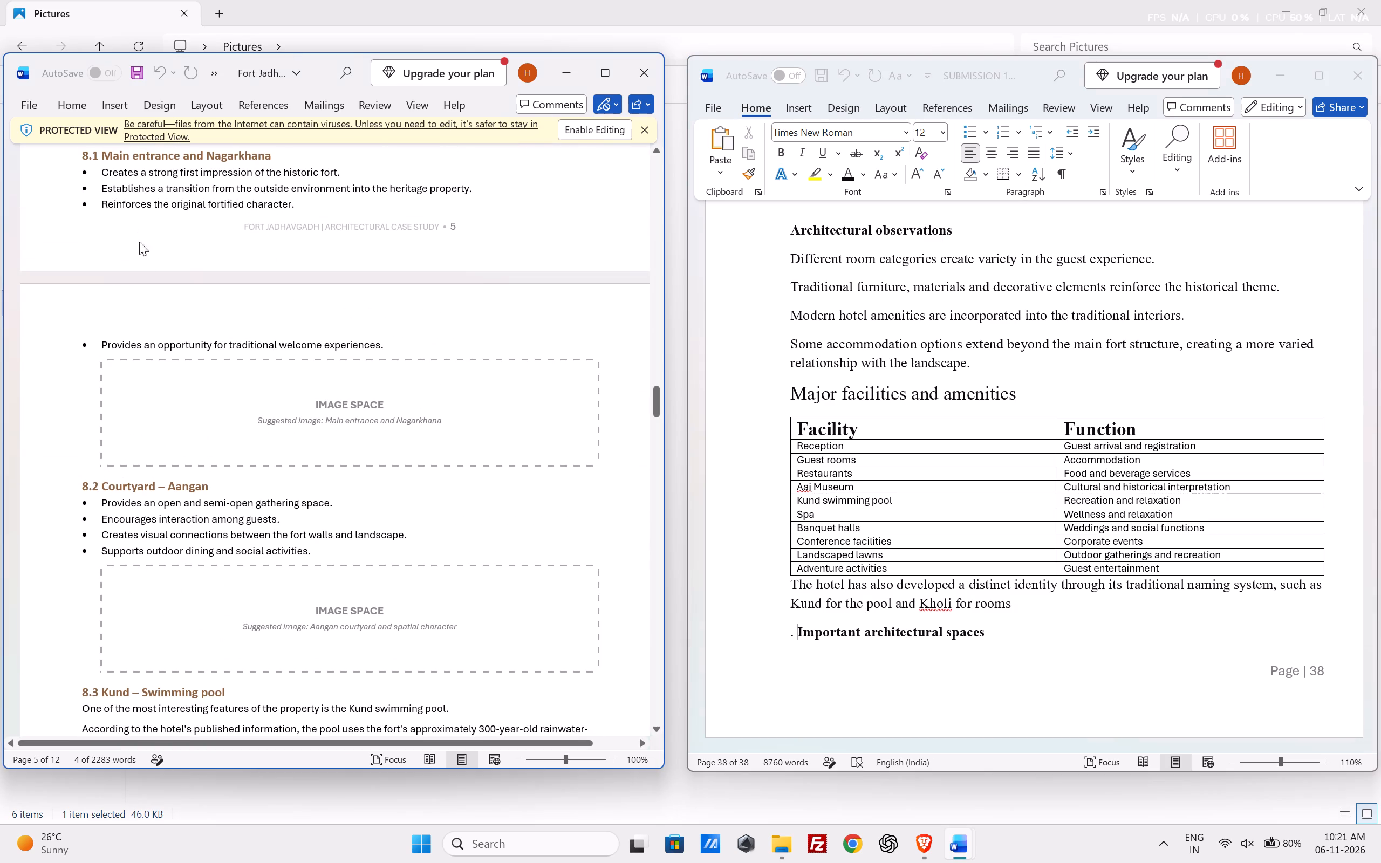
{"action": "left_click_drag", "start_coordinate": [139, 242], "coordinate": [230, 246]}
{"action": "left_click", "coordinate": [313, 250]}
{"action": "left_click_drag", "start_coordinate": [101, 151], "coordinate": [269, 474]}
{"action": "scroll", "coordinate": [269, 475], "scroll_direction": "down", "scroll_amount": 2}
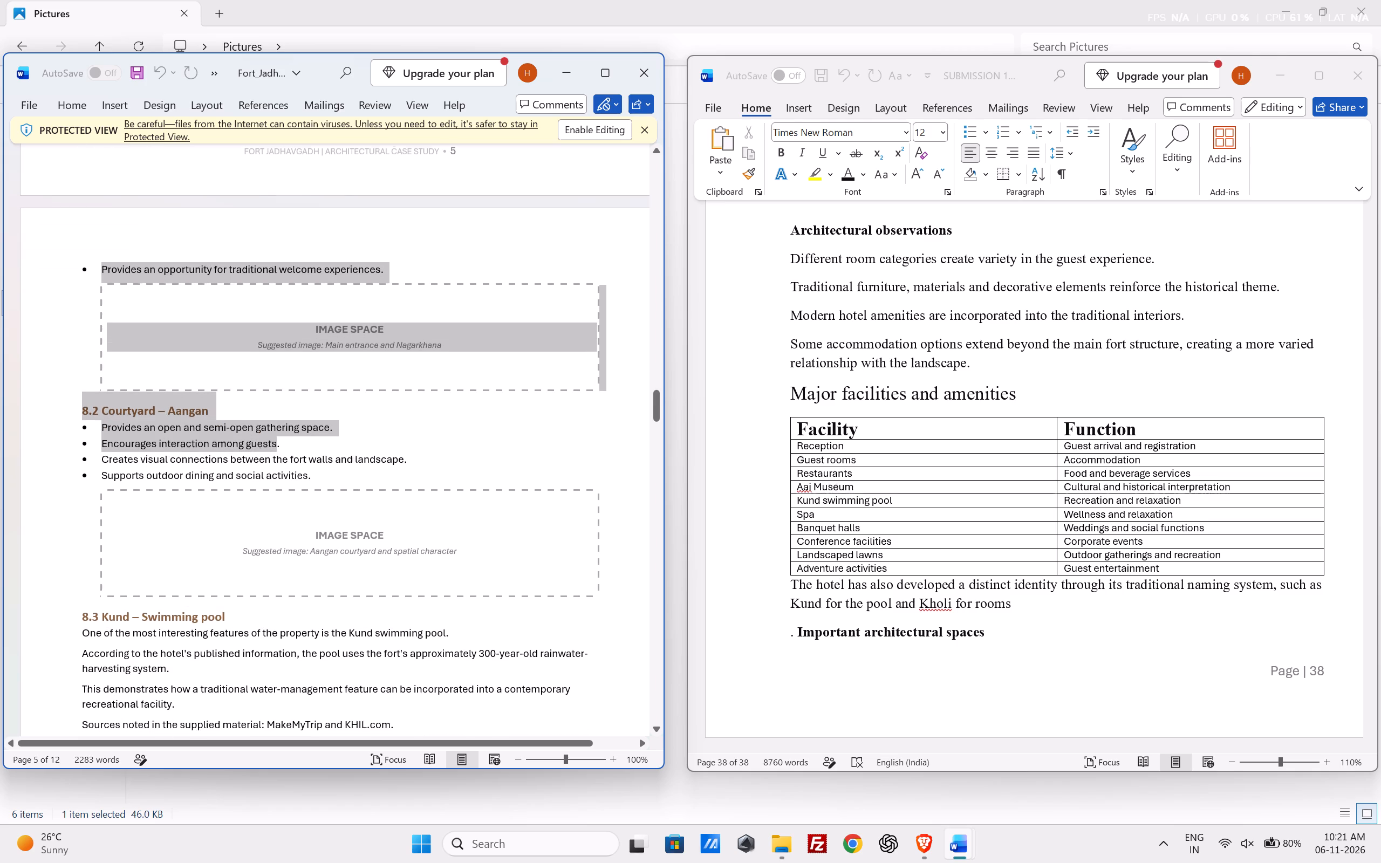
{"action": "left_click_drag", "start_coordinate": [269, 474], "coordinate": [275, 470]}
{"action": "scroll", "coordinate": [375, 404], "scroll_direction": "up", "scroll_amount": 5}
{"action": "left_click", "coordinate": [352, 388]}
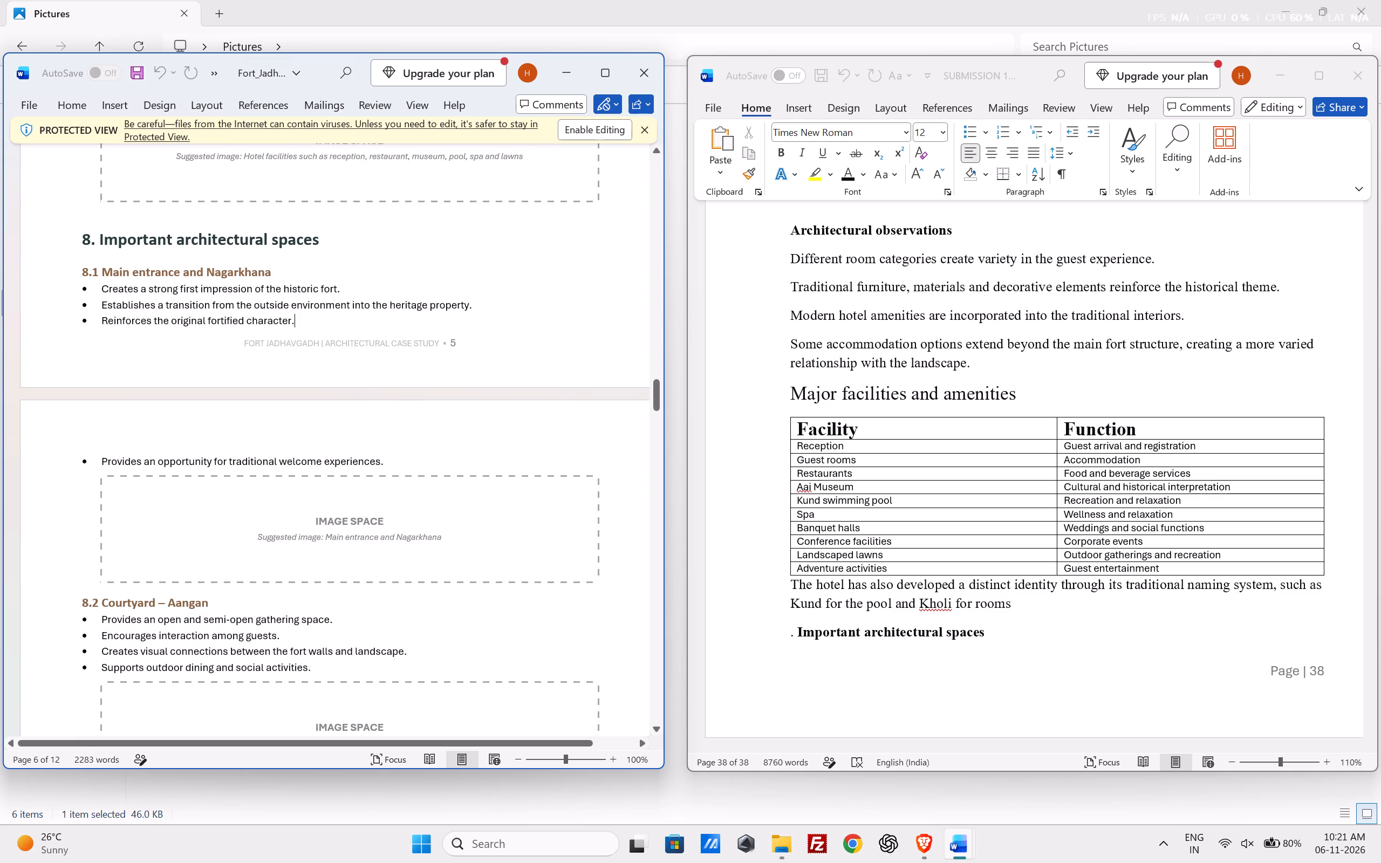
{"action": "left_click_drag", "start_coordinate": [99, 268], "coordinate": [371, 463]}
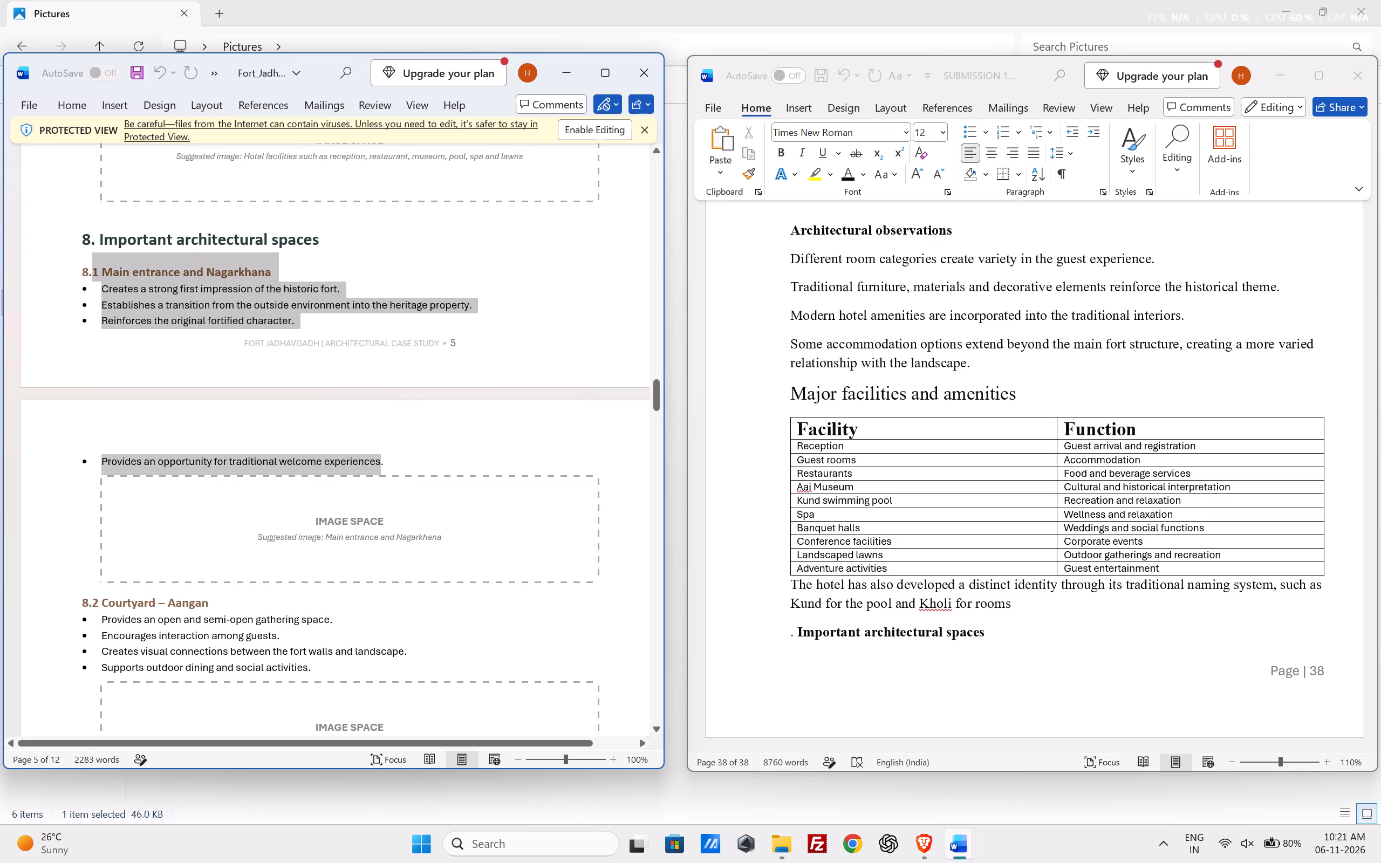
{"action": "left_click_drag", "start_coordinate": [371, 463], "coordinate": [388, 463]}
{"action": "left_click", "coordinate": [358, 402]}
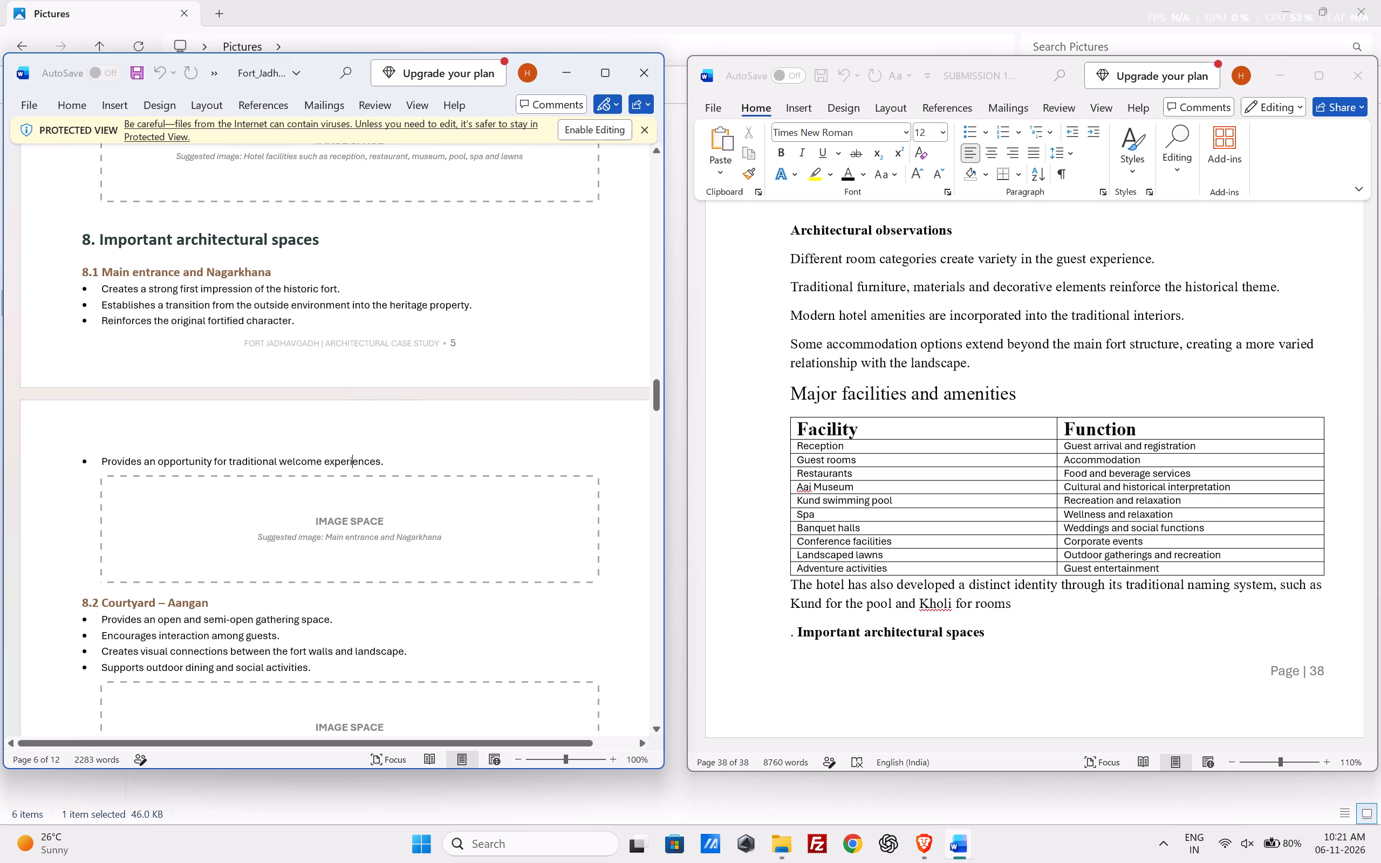
Copy the case study's "Main entrance and Nagarkhana" subheading and its four points to the end of the submission's "Important architectural spaces" heading.
{"action": "left_click_drag", "start_coordinate": [100, 269], "coordinate": [372, 466]}
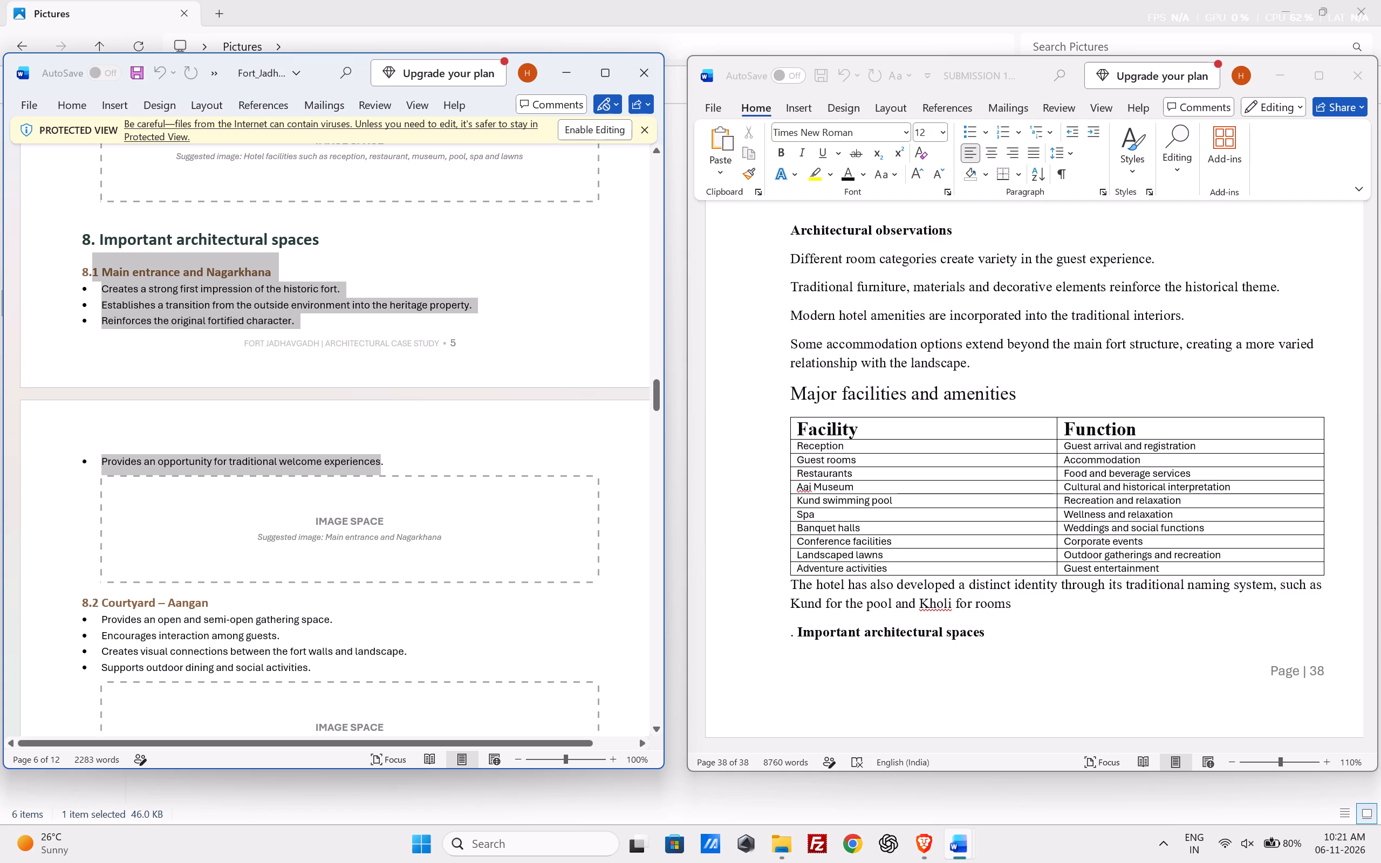
{"action": "key", "text": "ctrl+c"}
{"action": "left_click", "coordinate": [843, 658]}
{"action": "left_click", "coordinate": [817, 664]}
{"action": "left_click", "coordinate": [1017, 641]}
{"action": "key", "text": "Return"}
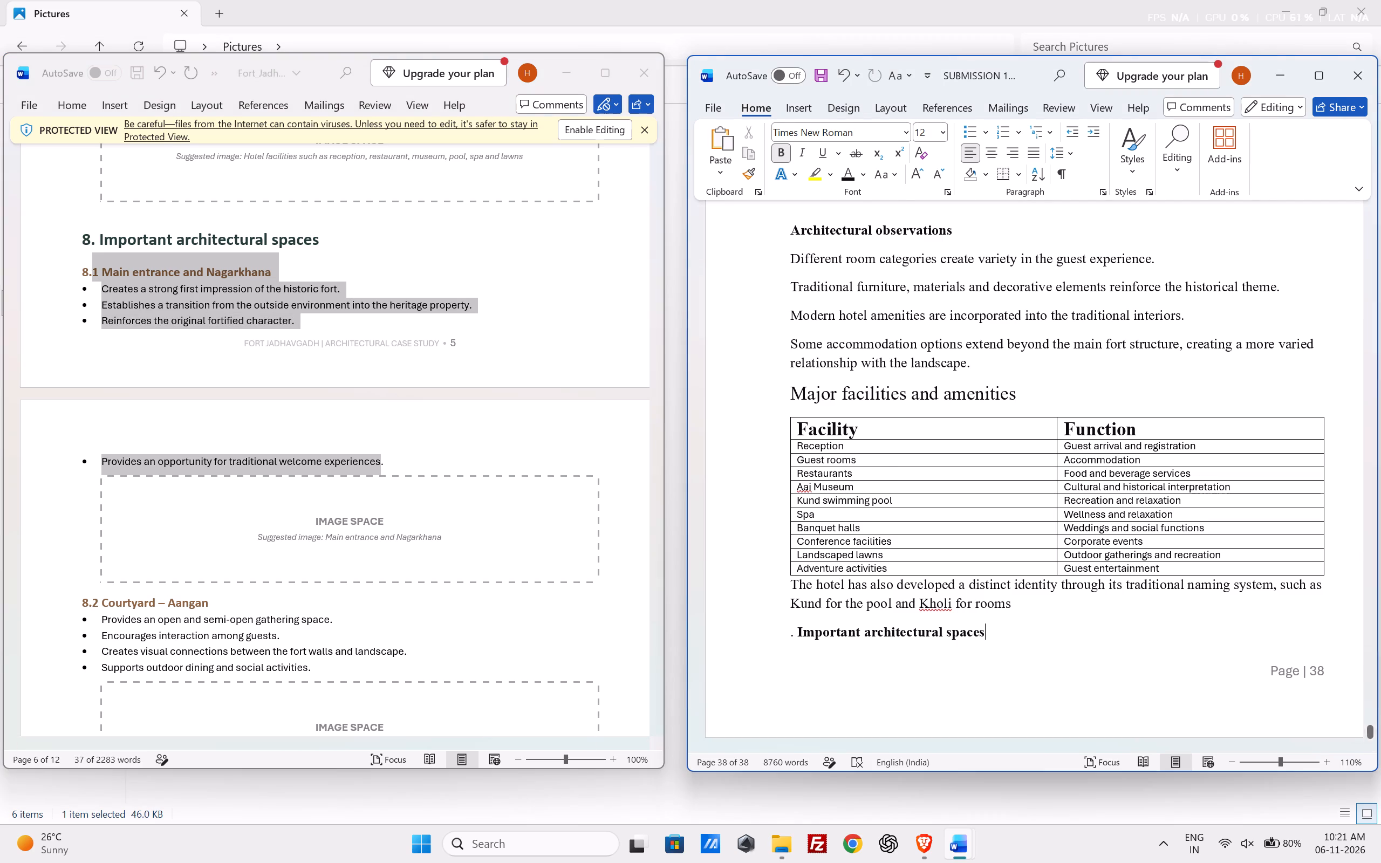
{"action": "key", "text": "BackSpace"}
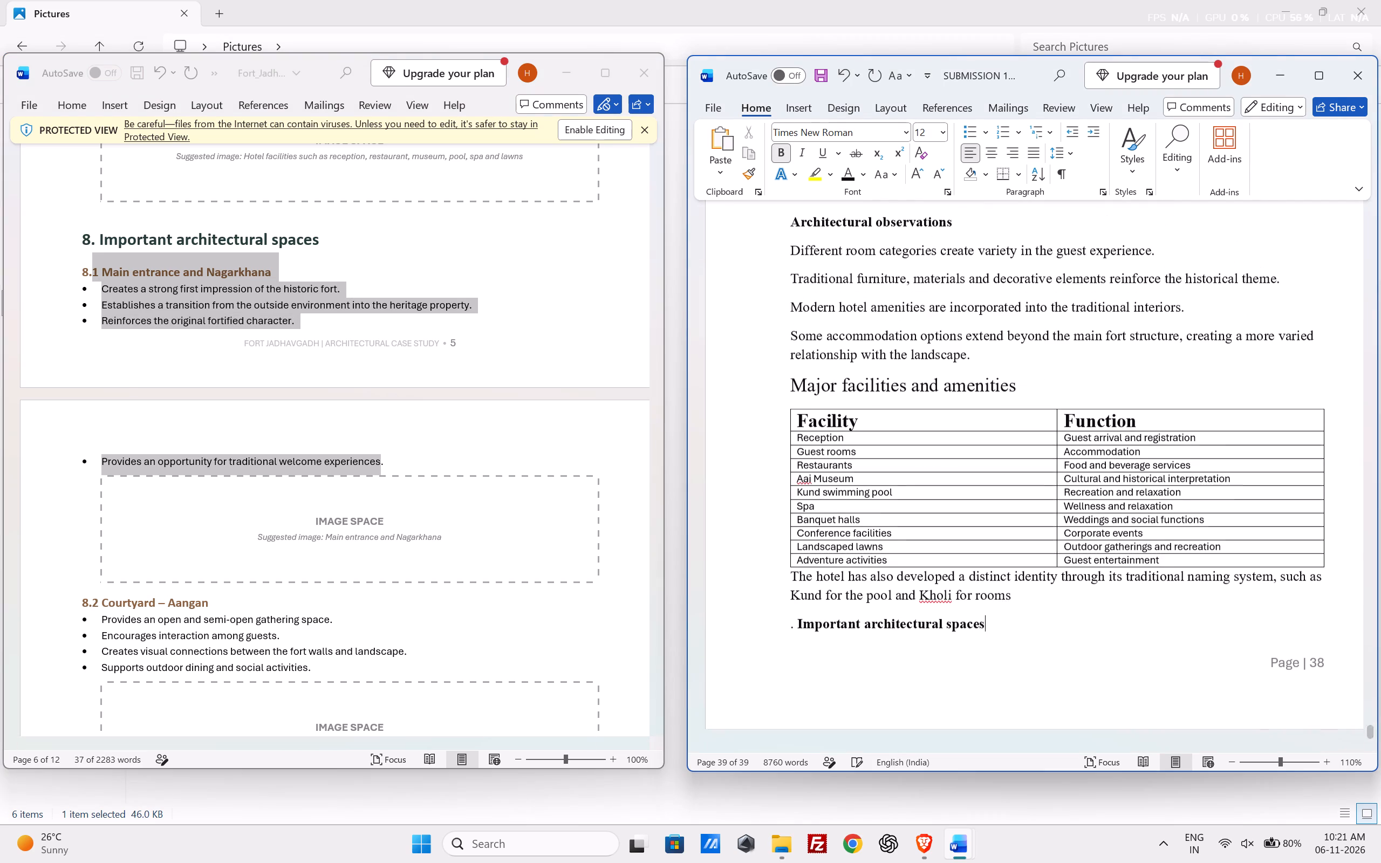
{"action": "key", "text": "space"}
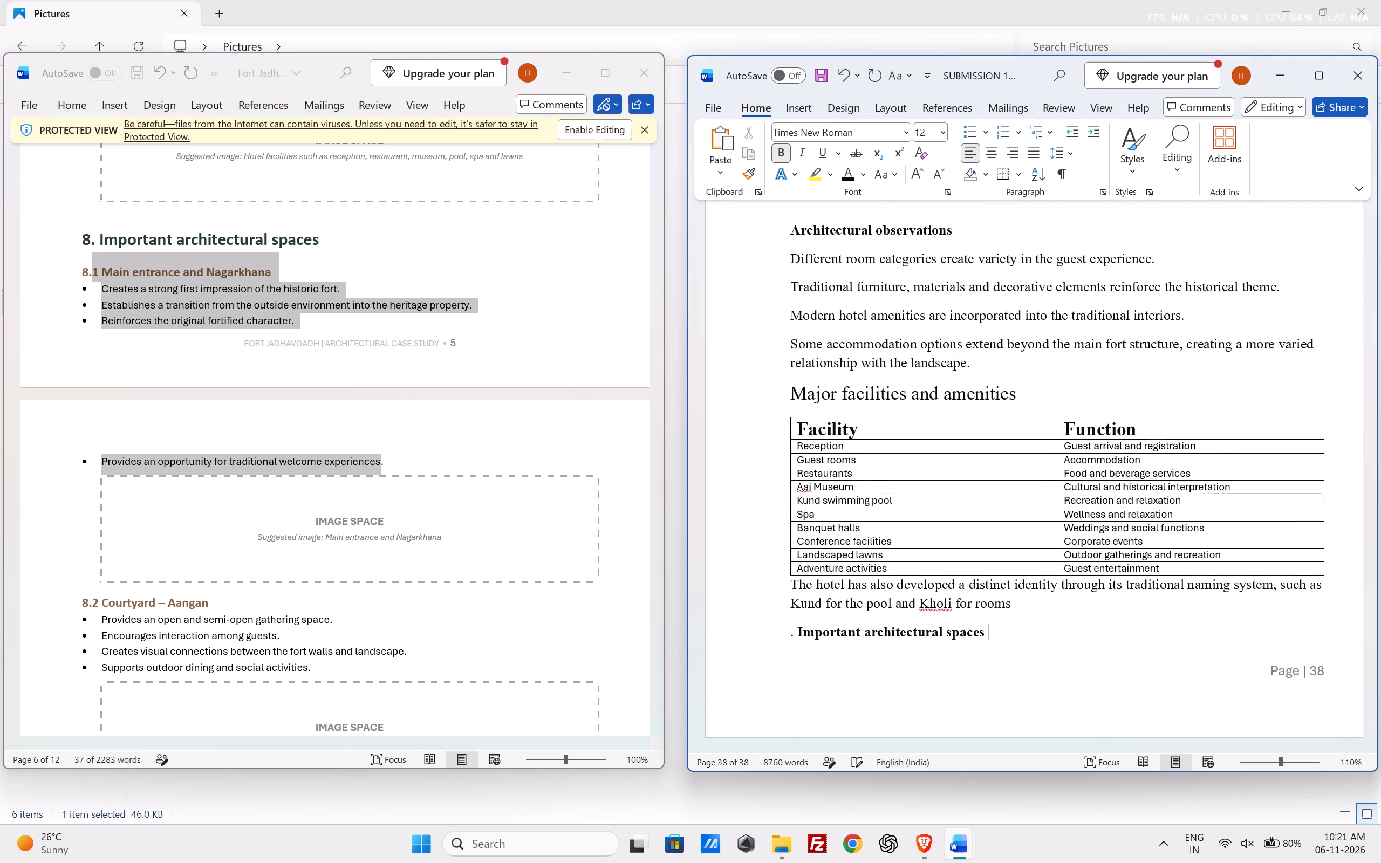
{"action": "key", "text": "ctrl+v"}
Break "Main entrance and Nagarkhana" onto its own line below the "Important architectural spaces" heading.
{"action": "left_click_drag", "start_coordinate": [999, 423], "coordinate": [1006, 426]}
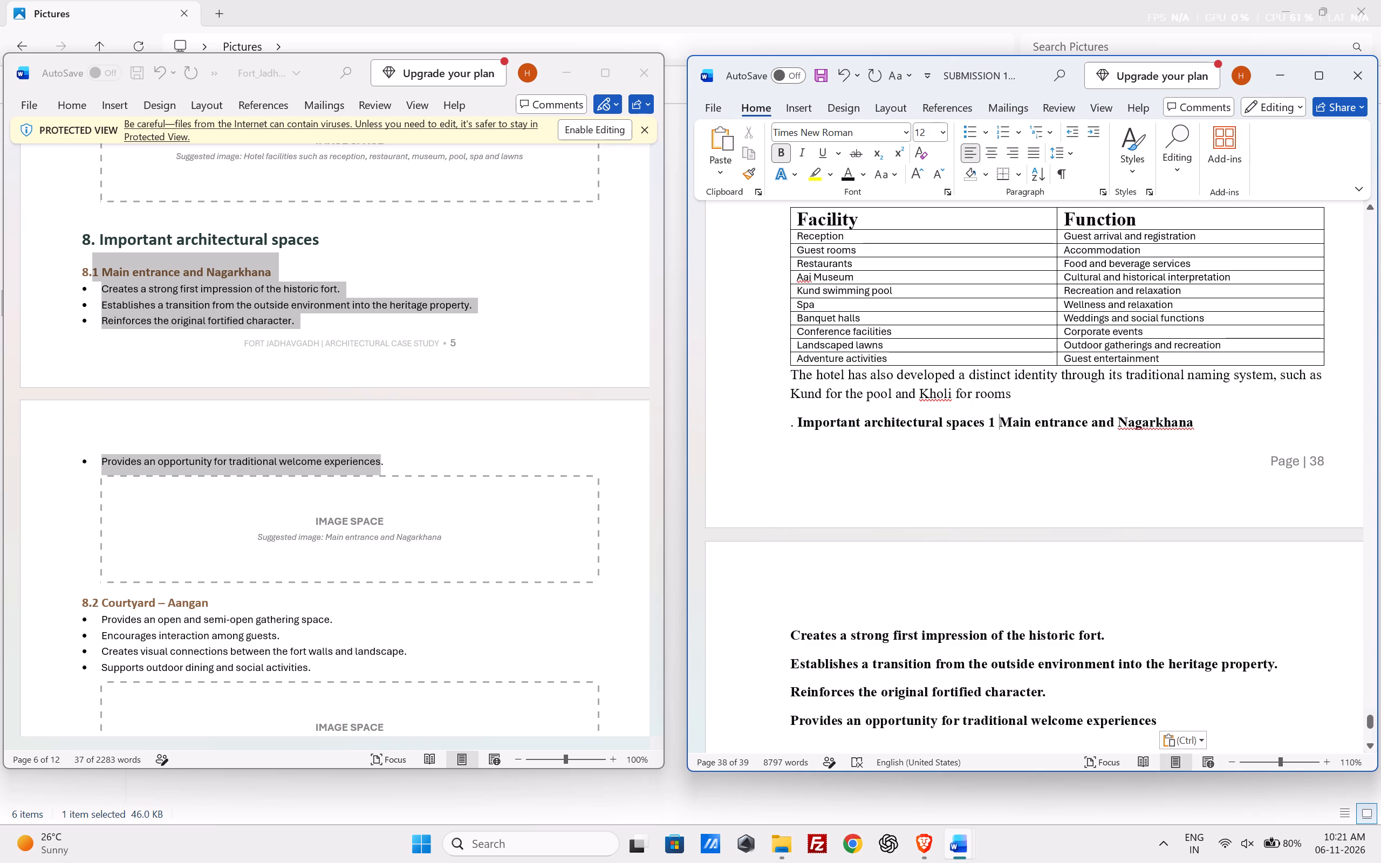
{"action": "key", "text": "BackSpace"}
{"action": "key", "text": "Return"}
Remove the bold formatting from the "Main entrance and Nagarkhana" line and its four points.
{"action": "scroll", "coordinate": [1011, 436], "scroll_direction": "down", "scroll_amount": 2}
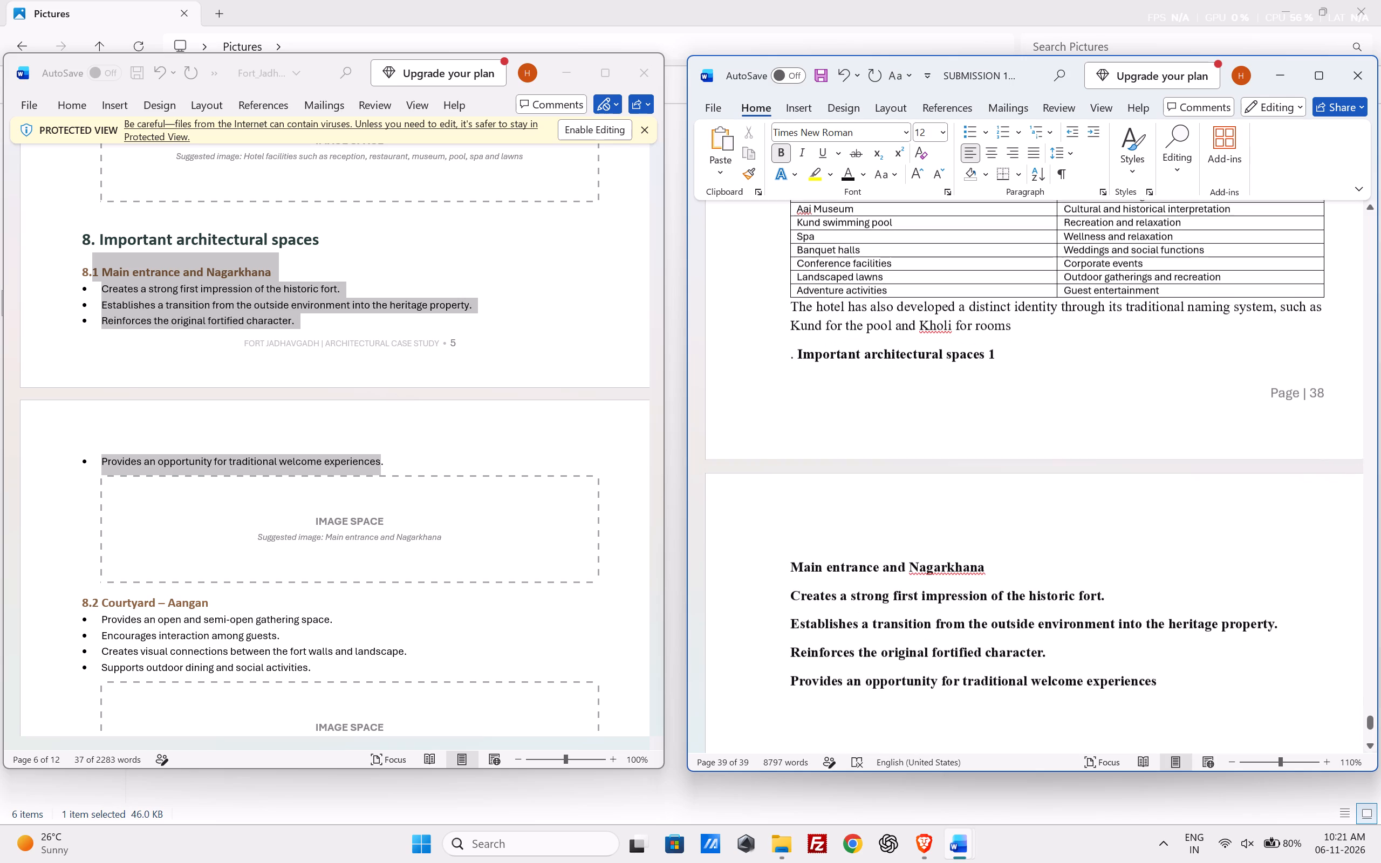
{"action": "left_click_drag", "start_coordinate": [1177, 660], "coordinate": [797, 530]}
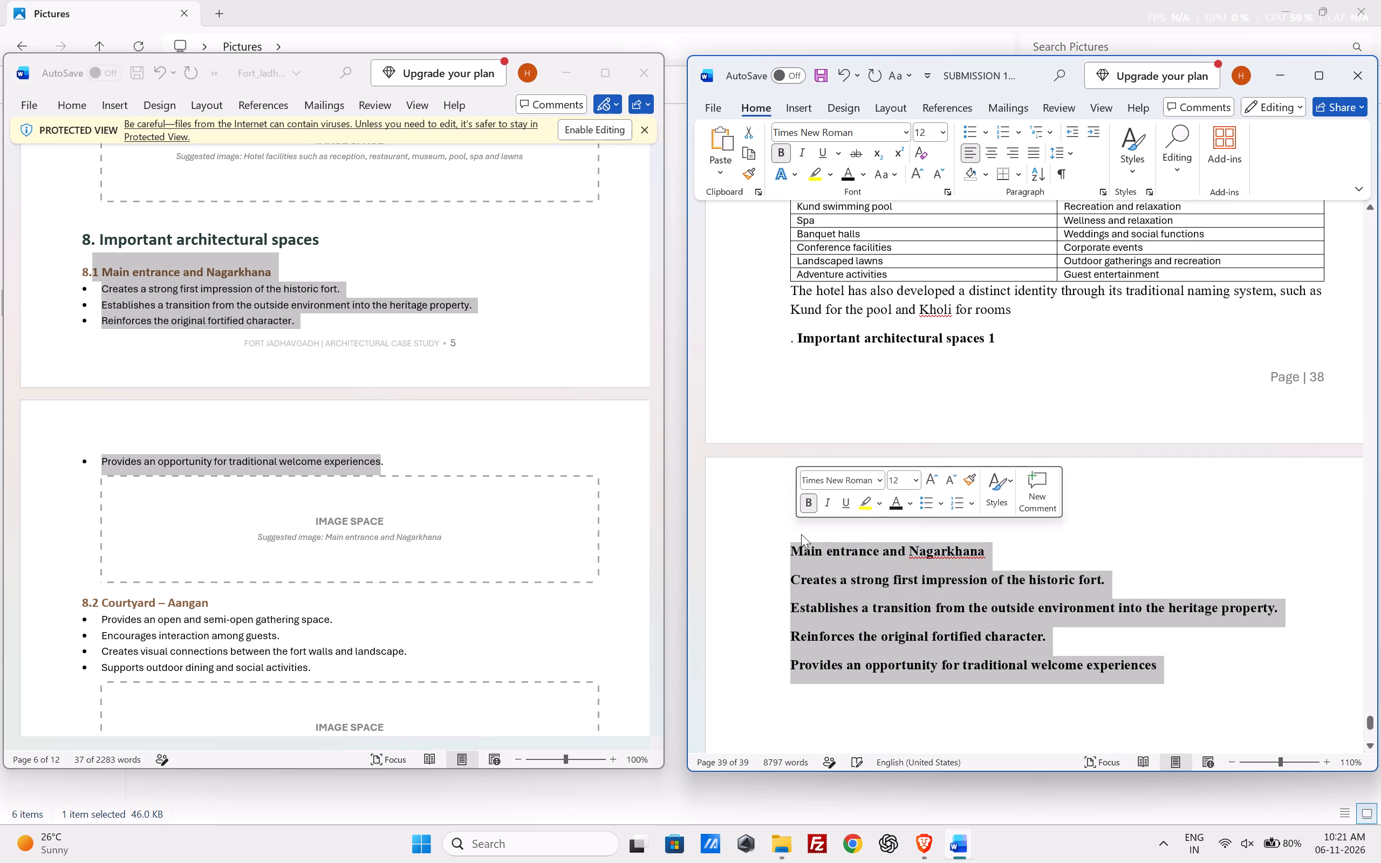
{"action": "left_click", "coordinate": [808, 499]}
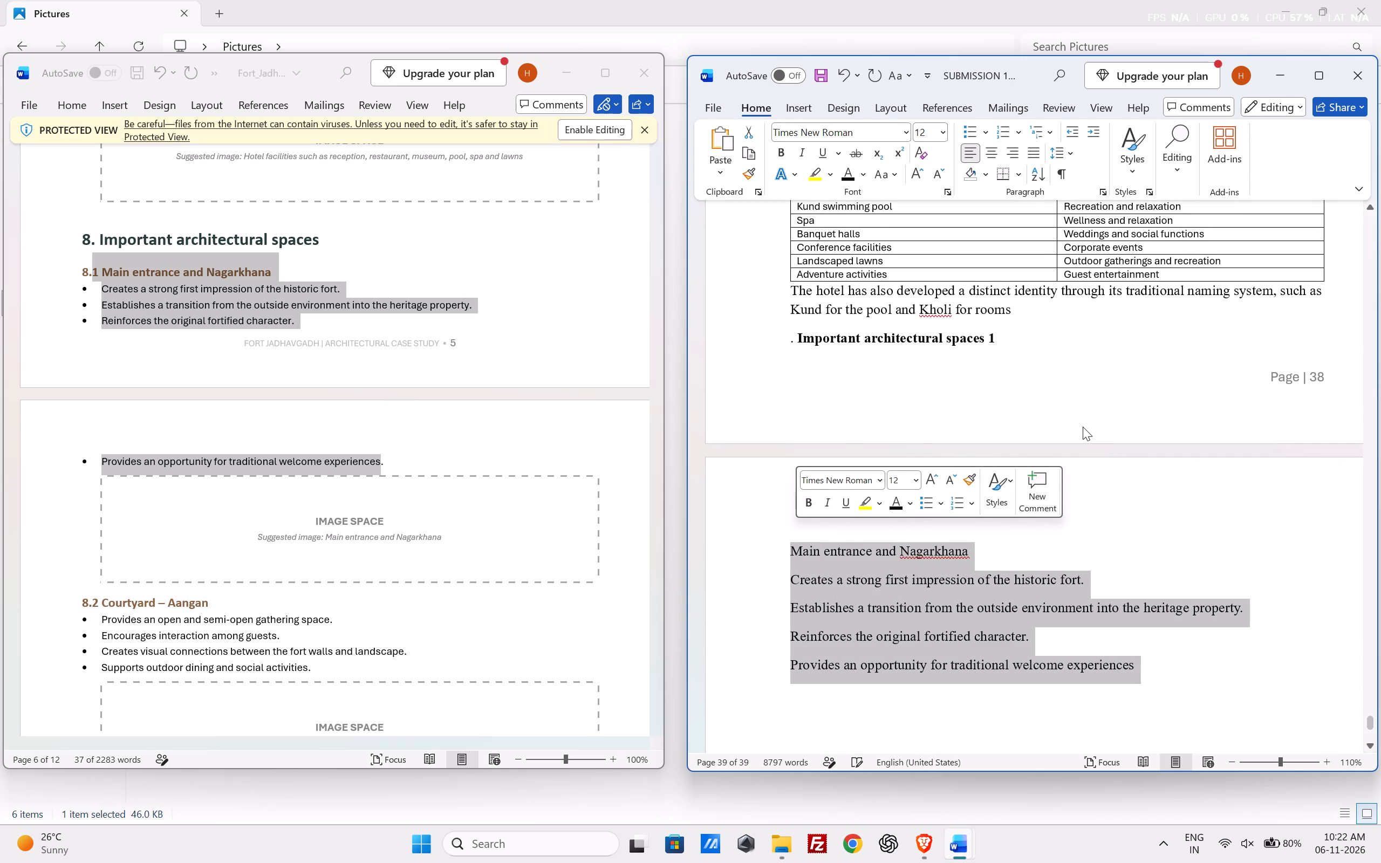
Format the "Main entrance and Nagarkhana" line and its four points as a bulleted list.
{"action": "left_click", "coordinate": [1079, 422]}
{"action": "left_click_drag", "start_coordinate": [1177, 662], "coordinate": [787, 538]}
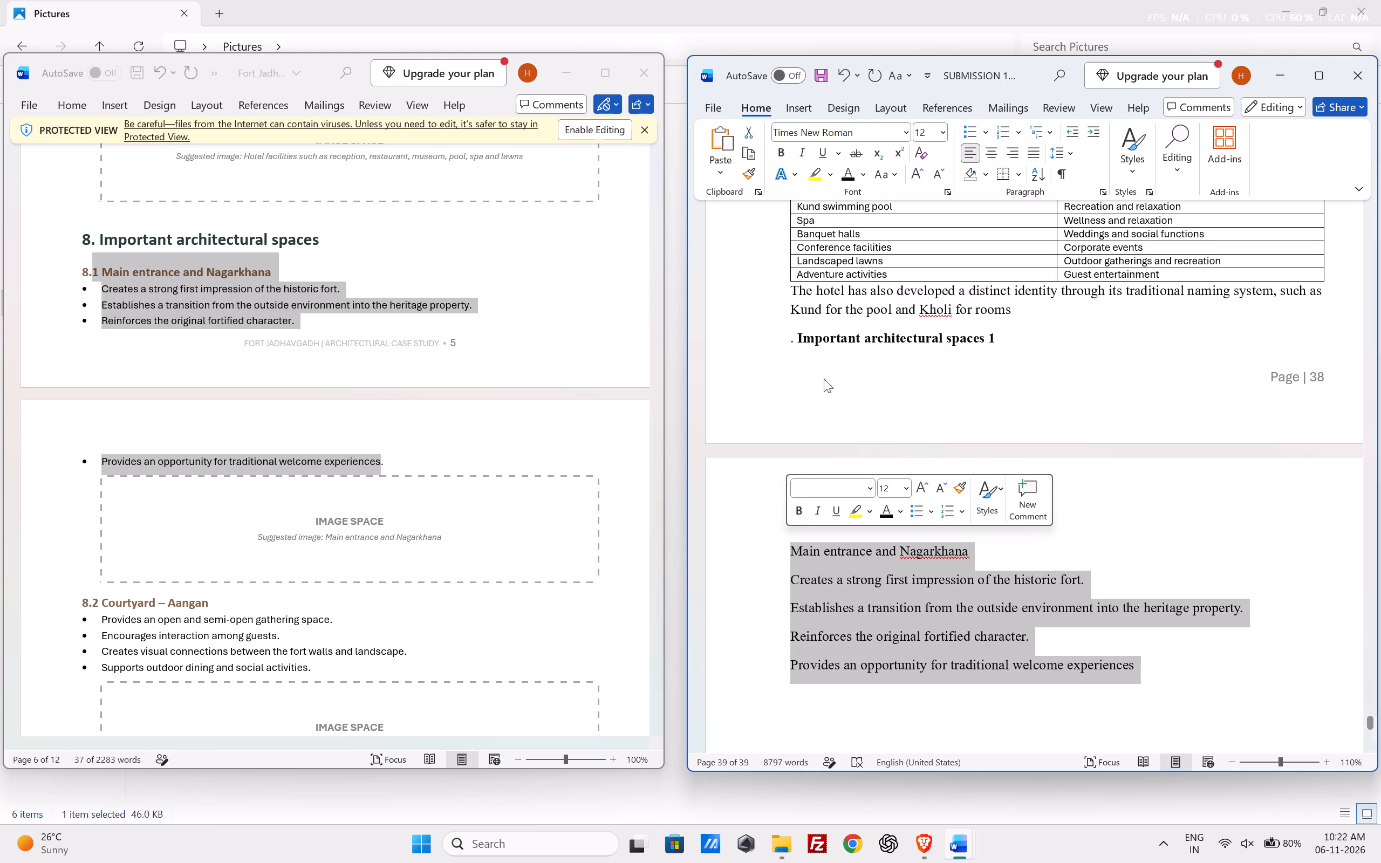
{"action": "left_click", "coordinate": [883, 171]}
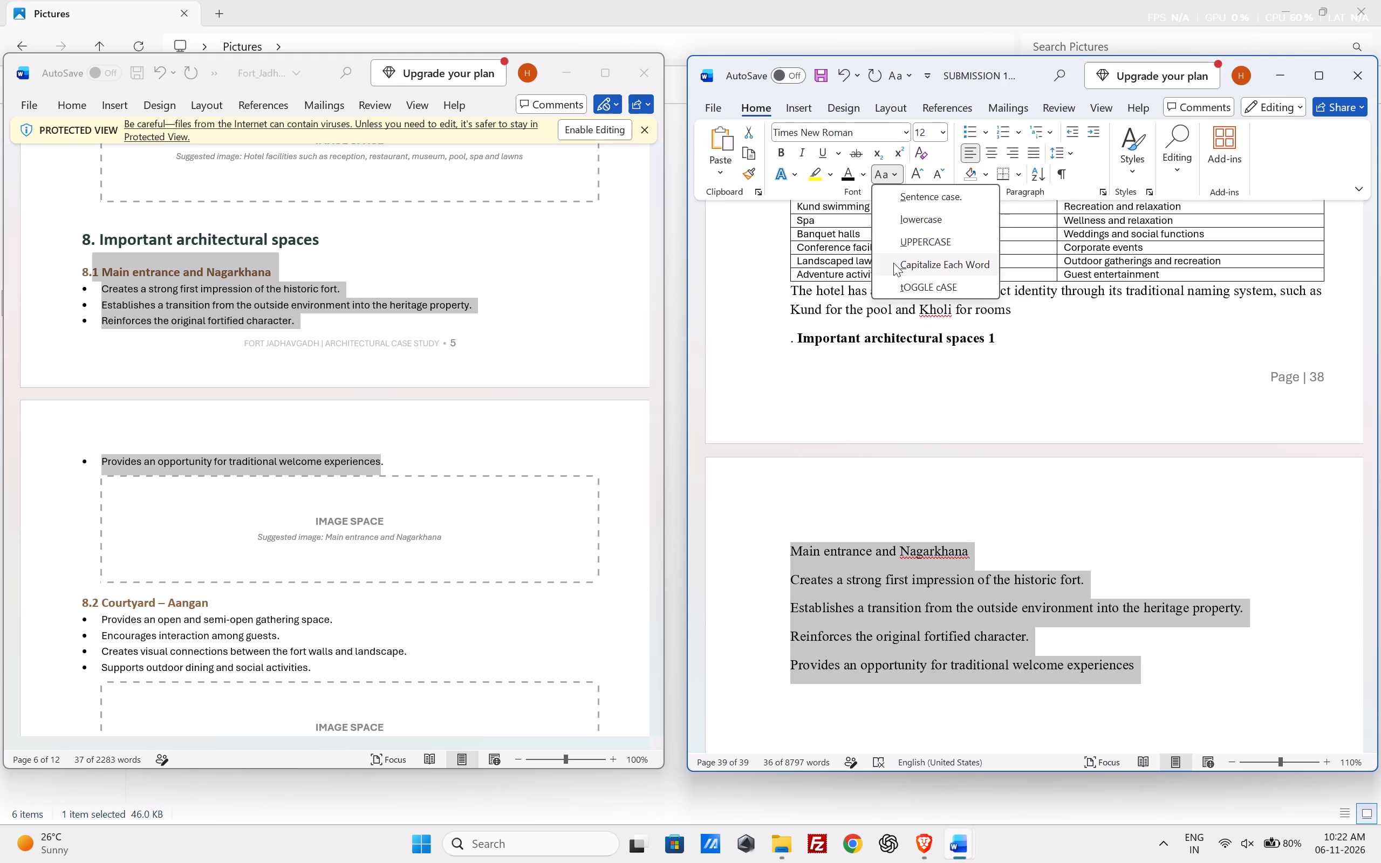
{"action": "left_click", "coordinate": [980, 120]}
{"action": "left_click", "coordinate": [969, 131]}
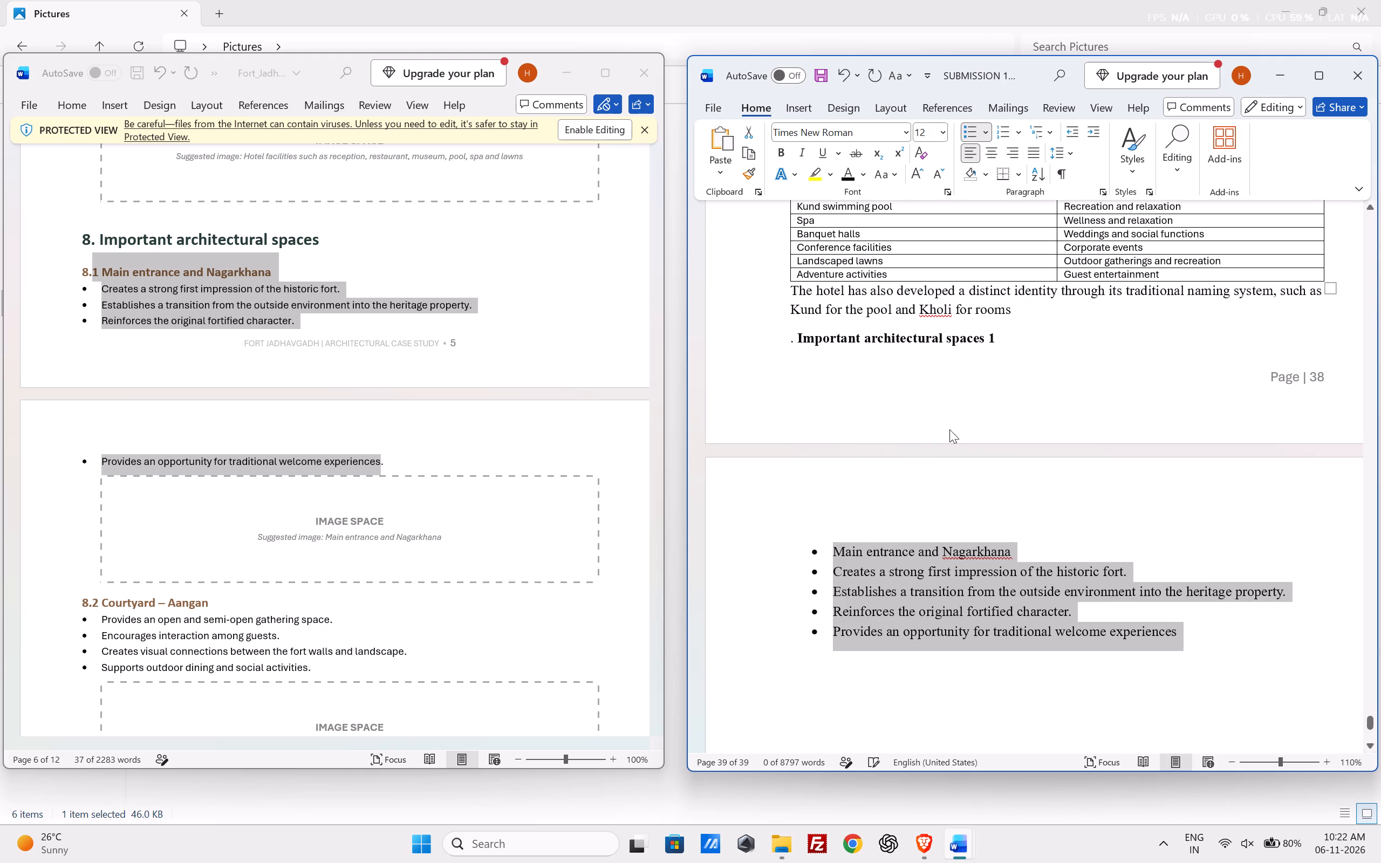
Insert a blank line before the "Important architectural spaces" heading, moving it to the next page with its bulleted list.
{"action": "left_click", "coordinate": [941, 417]}
{"action": "left_click", "coordinate": [802, 337]}
{"action": "left_click", "coordinate": [792, 345]}
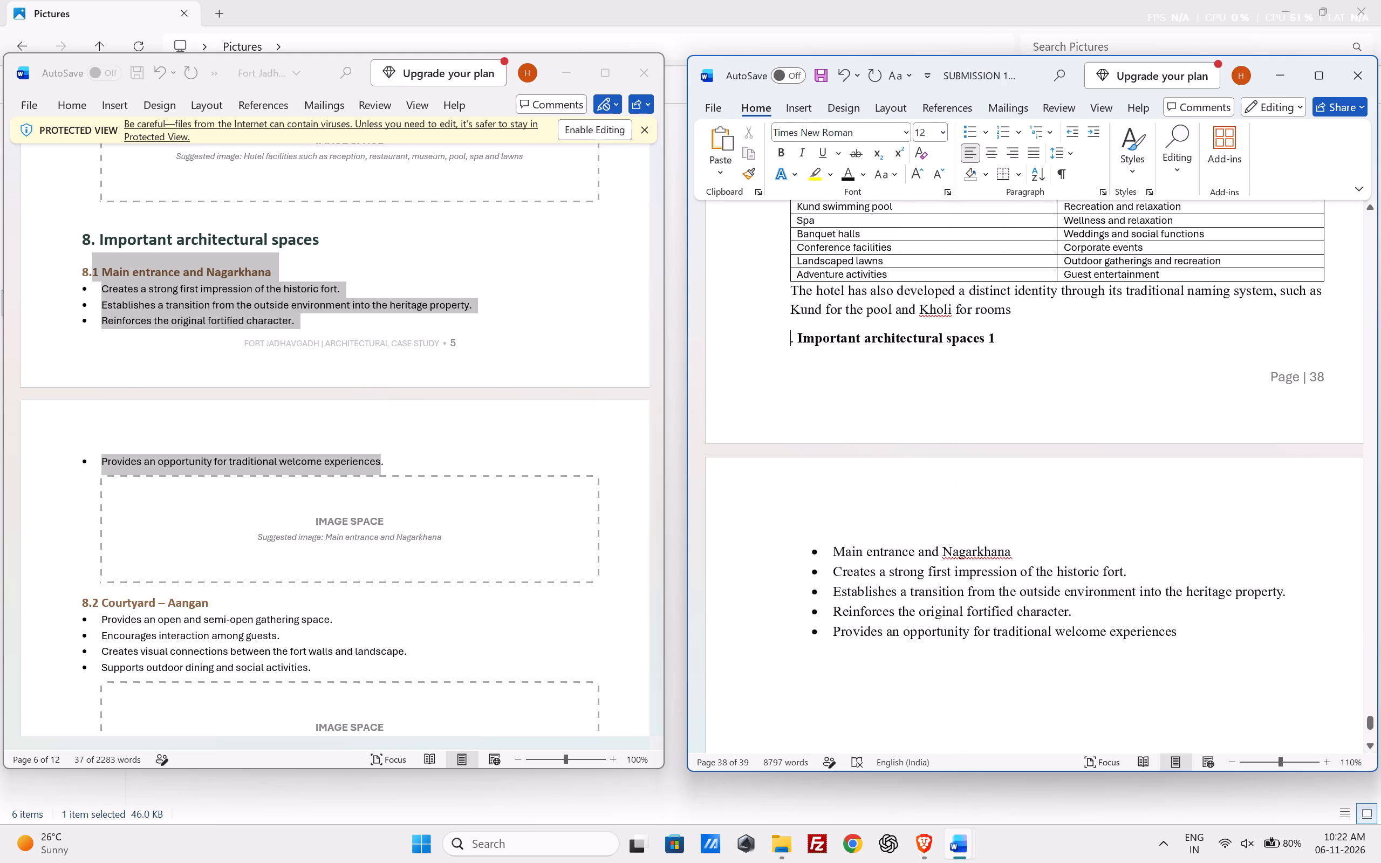
{"action": "key", "text": "Return"}
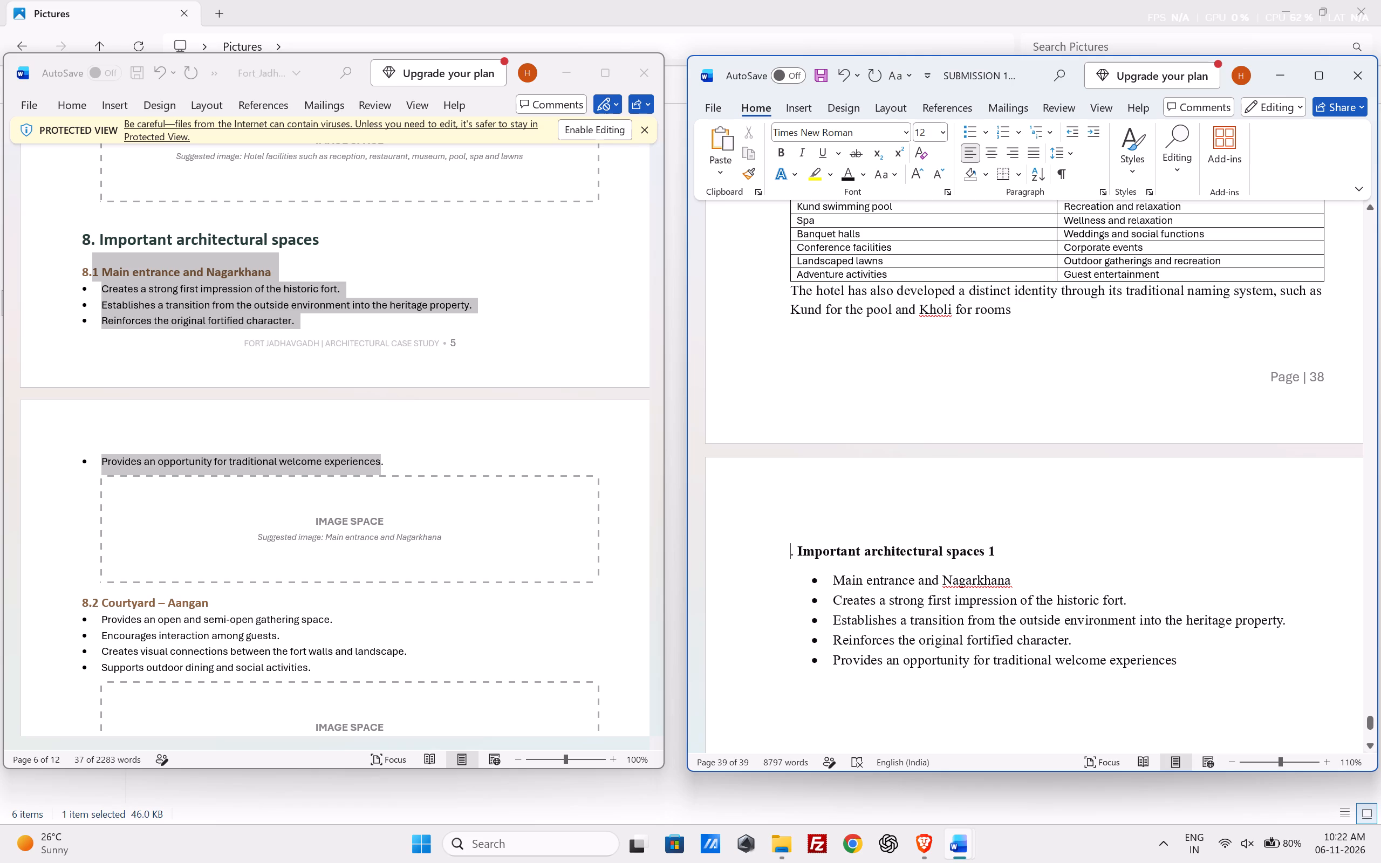
{"action": "key", "text": "BackSpace"}
{"action": "key", "text": "Return"}
Copy the case study's "Courtyard – Aangan" subheading and its four points to below the submission's Main entrance and Nagarkhana list.
{"action": "scroll", "coordinate": [855, 433], "scroll_direction": "down", "scroll_amount": 6}
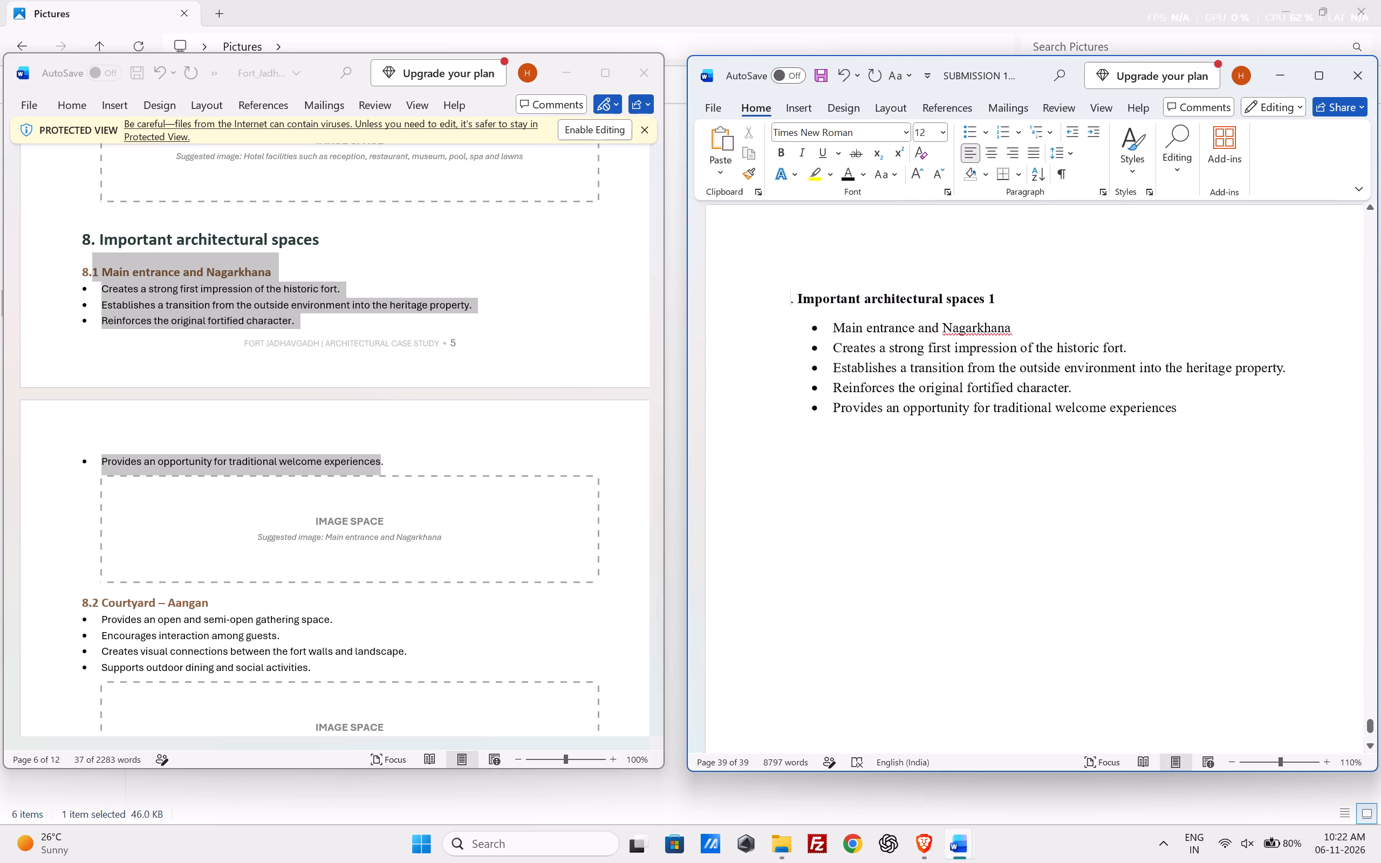
{"action": "scroll", "coordinate": [478, 405], "scroll_direction": "down", "scroll_amount": 1}
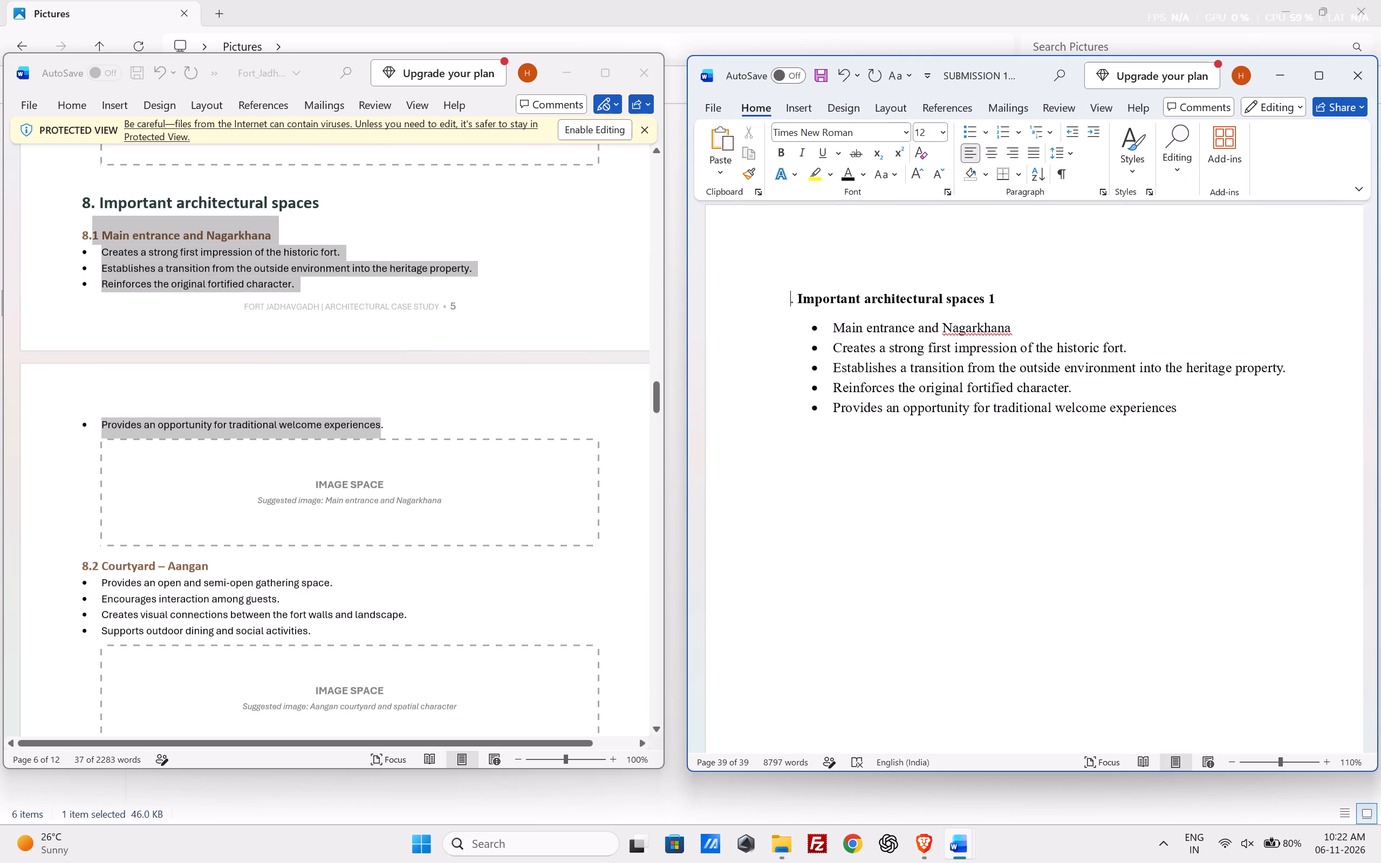
{"action": "scroll", "coordinate": [478, 415], "scroll_direction": "down", "scroll_amount": 5}
{"action": "left_click_drag", "start_coordinate": [315, 430], "coordinate": [195, 406]}
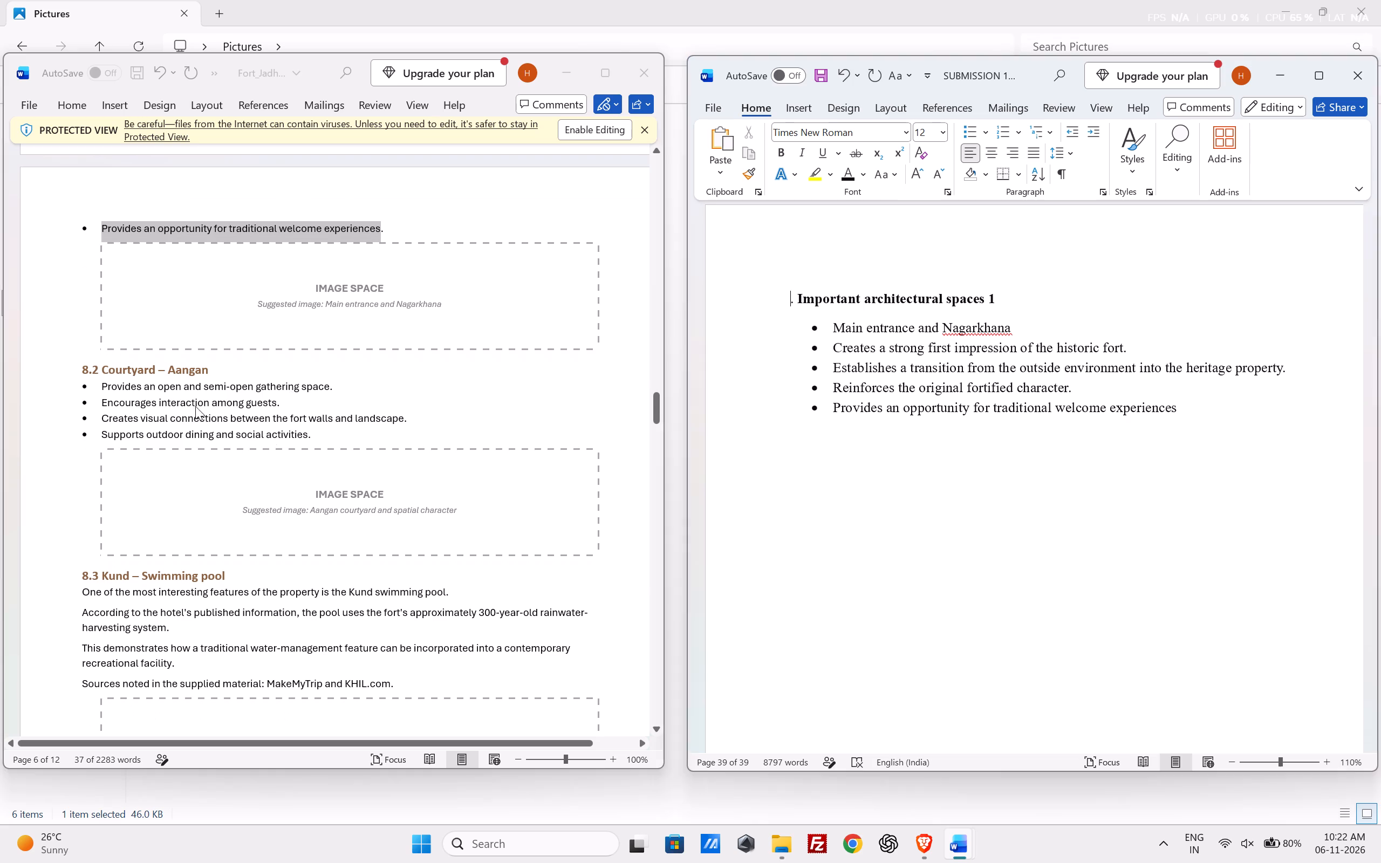
{"action": "left_click_drag", "start_coordinate": [195, 406], "coordinate": [106, 375]}
{"action": "key", "text": "ctrl+c"}
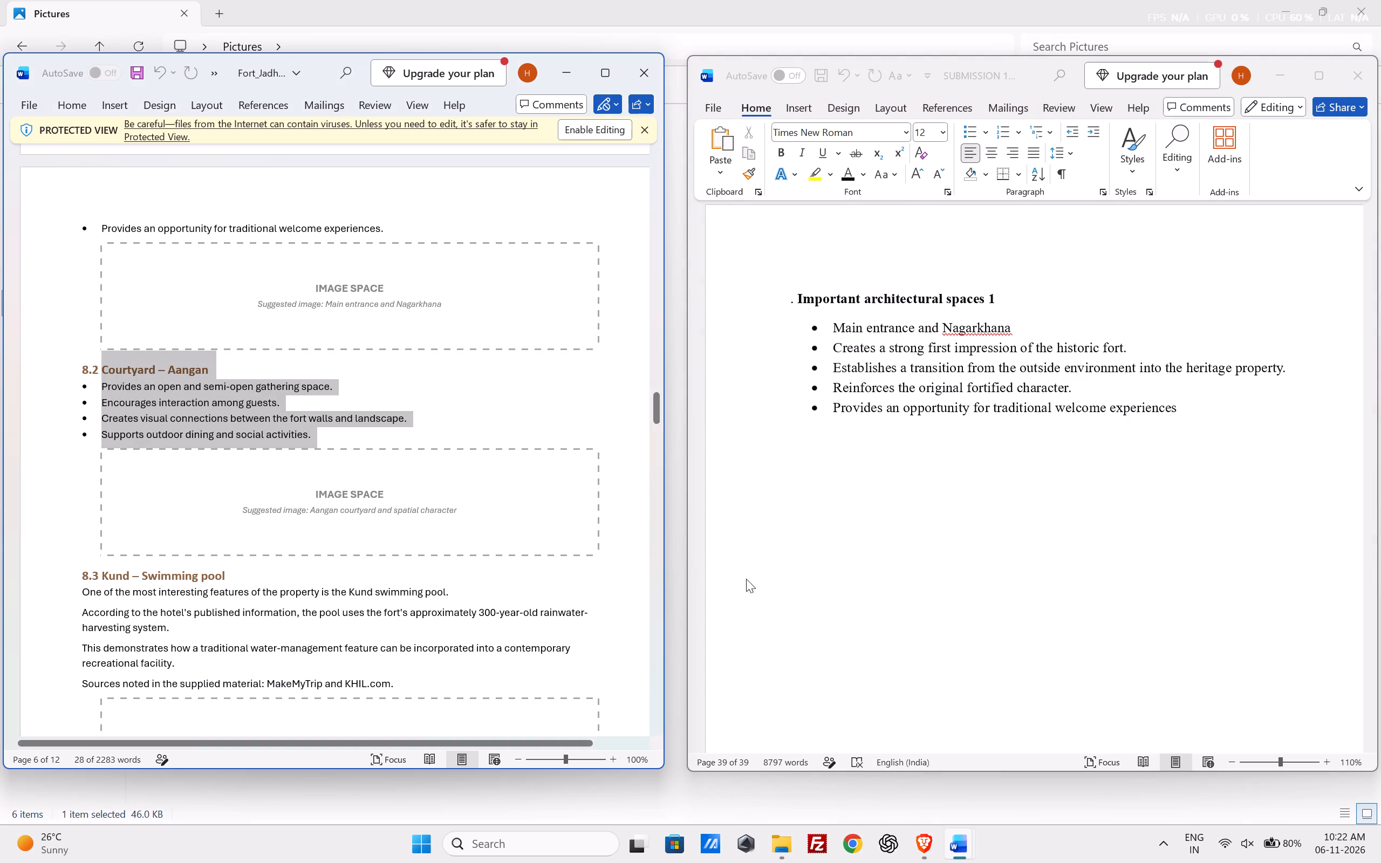
{"action": "left_click", "coordinate": [883, 469]}
{"action": "left_click", "coordinate": [837, 450]}
{"action": "left_click_drag", "start_coordinate": [813, 453], "coordinate": [836, 462]}
{"action": "left_click_drag", "start_coordinate": [1126, 426], "coordinate": [1132, 430]}
{"action": "left_click", "coordinate": [1247, 416]}
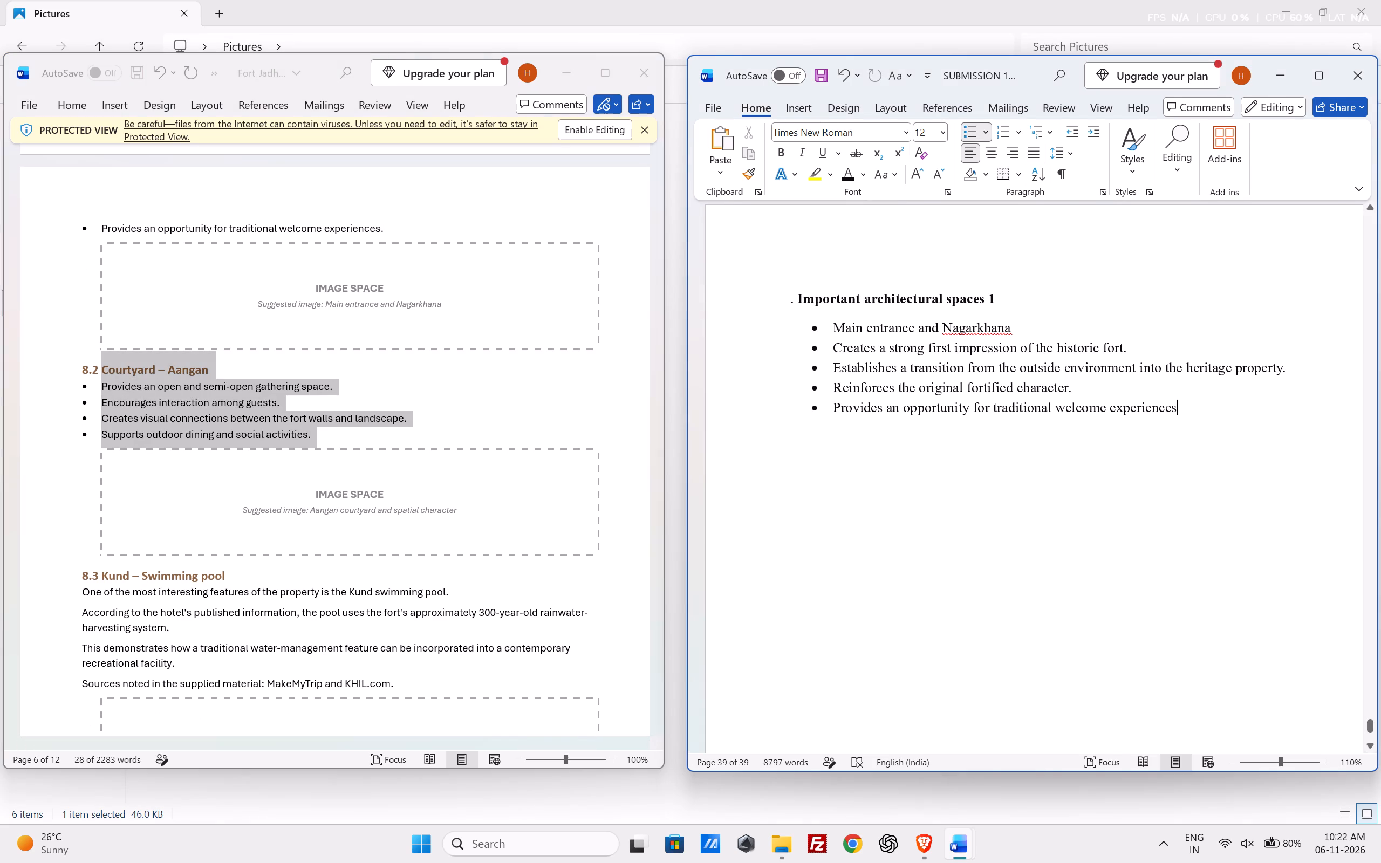
{"action": "key", "text": "Return"}
{"action": "key", "text": "Return"}
{"action": "key", "text": "ctrl+v"}
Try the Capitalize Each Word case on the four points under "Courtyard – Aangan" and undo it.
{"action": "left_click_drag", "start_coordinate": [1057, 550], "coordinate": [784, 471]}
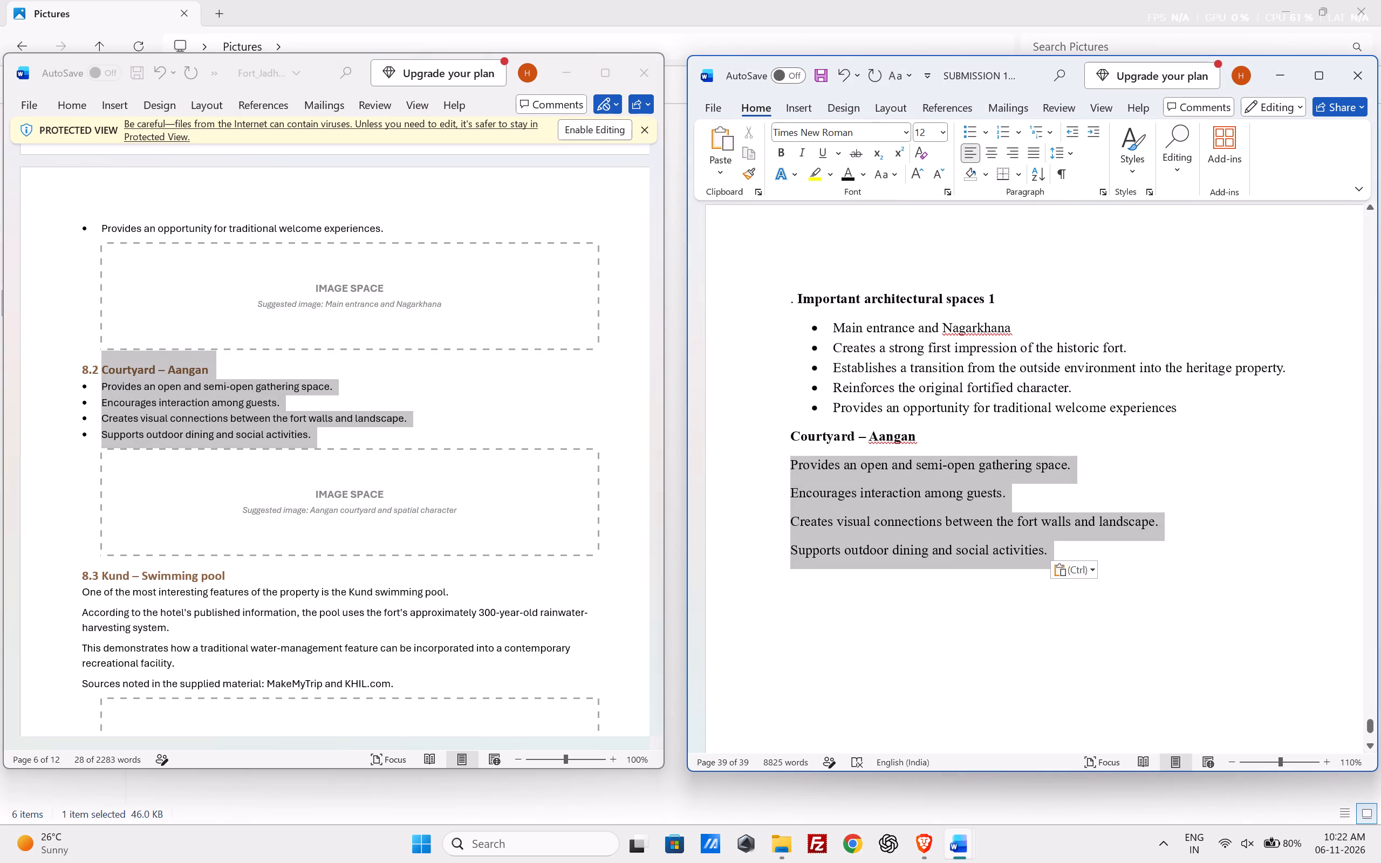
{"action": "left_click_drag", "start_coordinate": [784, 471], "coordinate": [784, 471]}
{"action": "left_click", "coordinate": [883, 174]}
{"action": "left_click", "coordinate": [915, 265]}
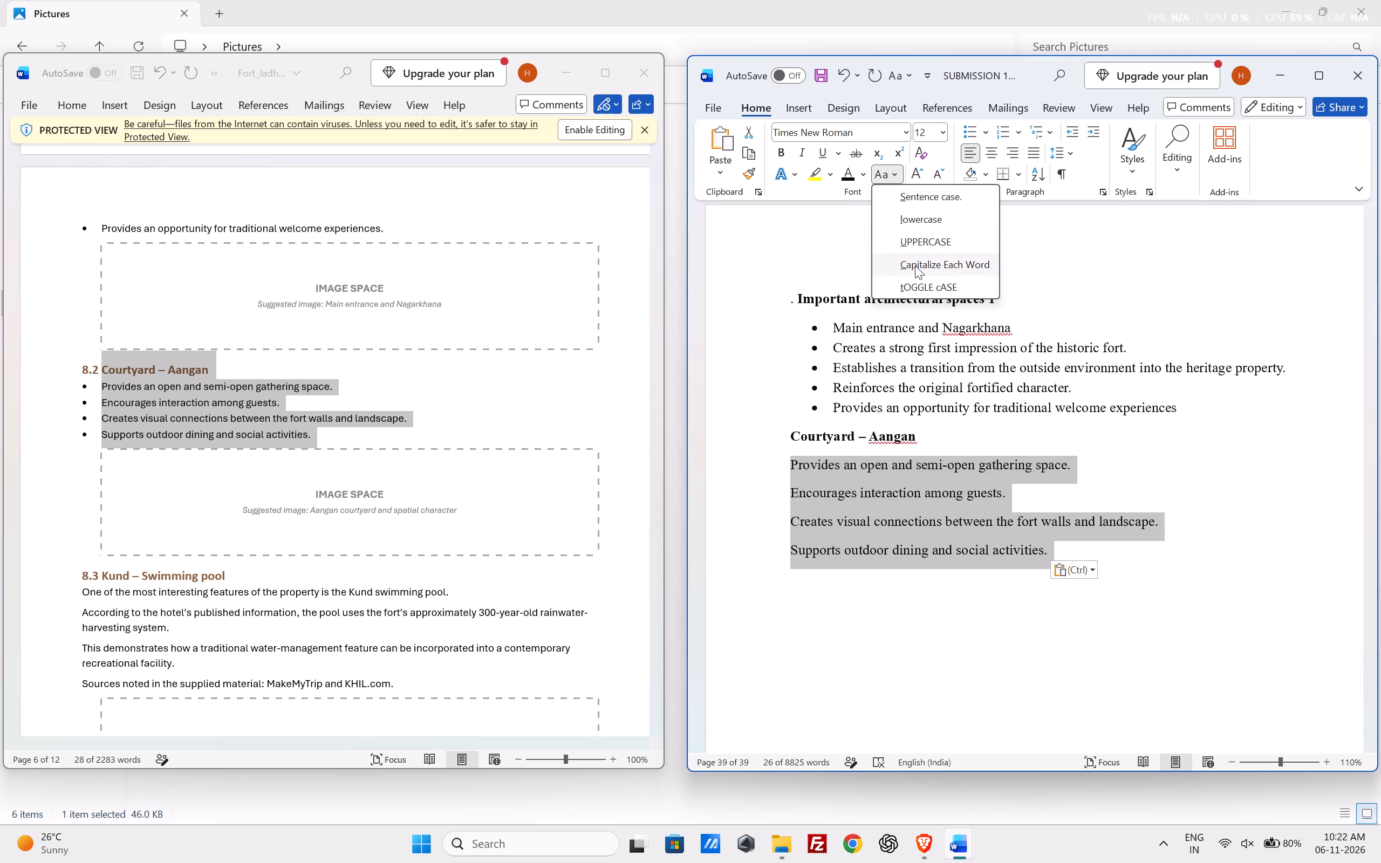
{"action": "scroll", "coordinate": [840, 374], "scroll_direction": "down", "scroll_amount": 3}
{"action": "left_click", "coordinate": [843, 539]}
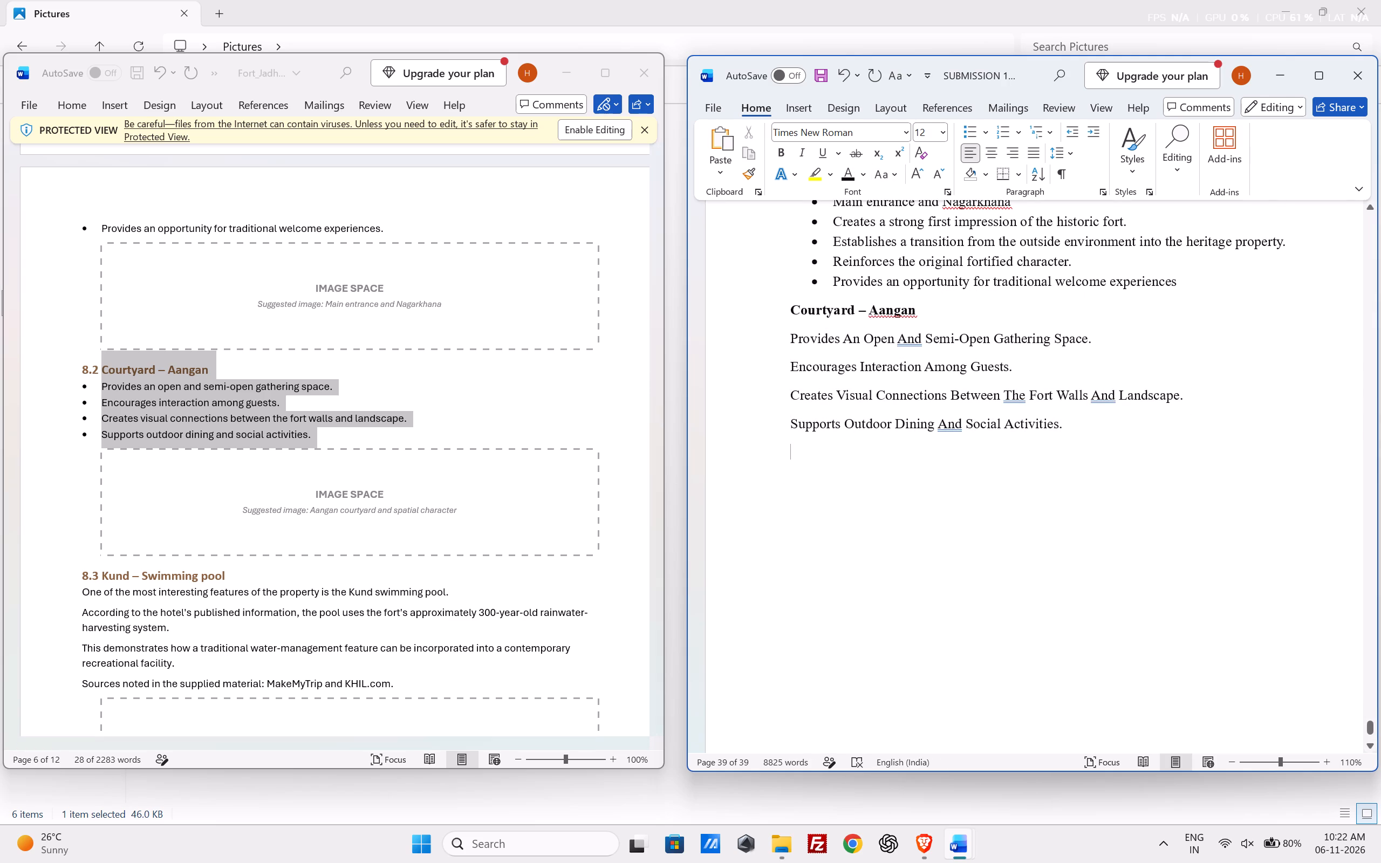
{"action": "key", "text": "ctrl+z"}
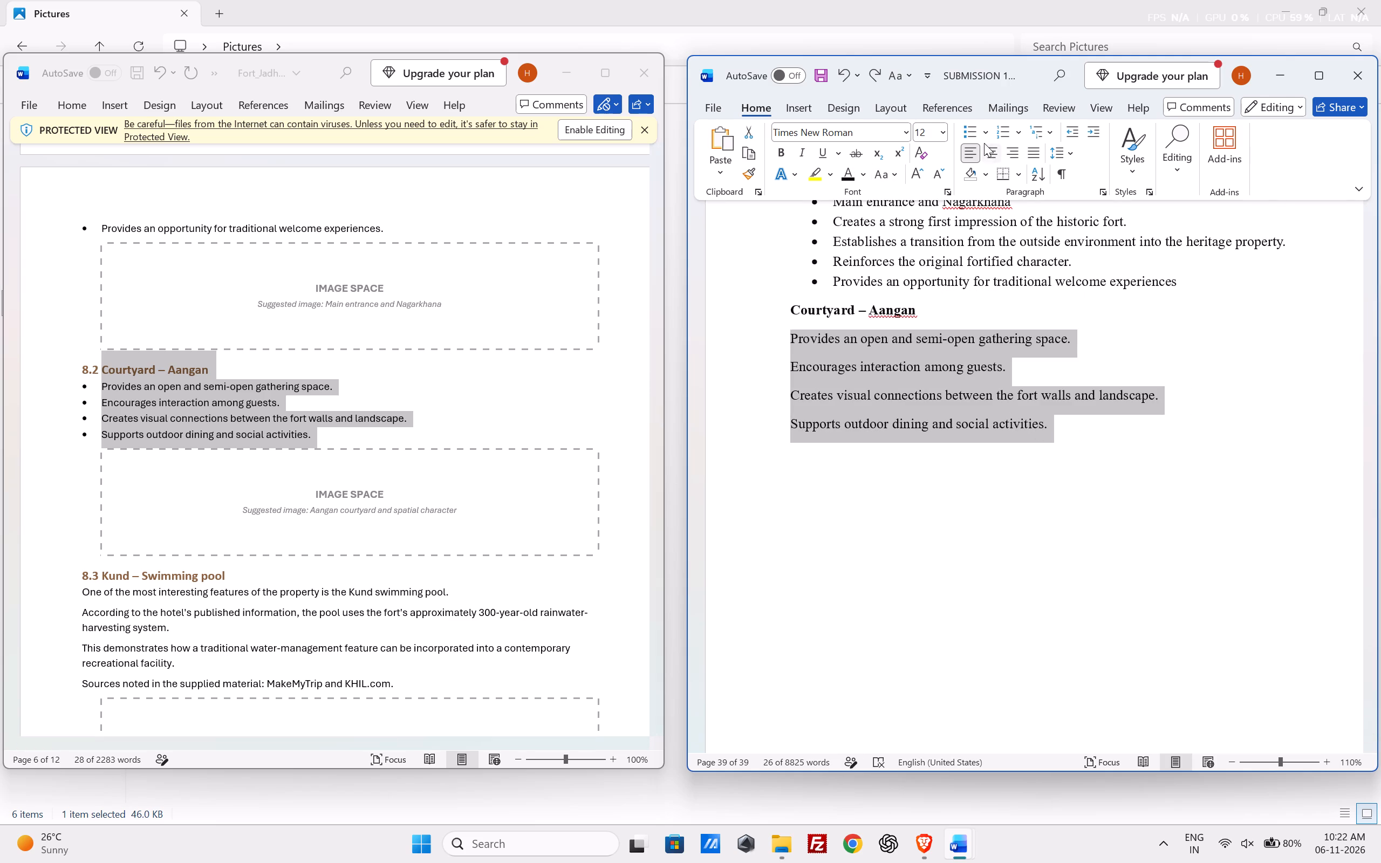
Format the four points under "Courtyard – Aangan" as a bulleted list.
{"action": "left_click", "coordinate": [977, 129]}
{"action": "left_click", "coordinate": [1006, 532]}
Copy the case study's "Kund – Swimming pool" subheading and its first three paragraphs to below the submission's Courtyard – Aangan list.
{"action": "scroll", "coordinate": [425, 375], "scroll_direction": "down", "scroll_amount": 1}
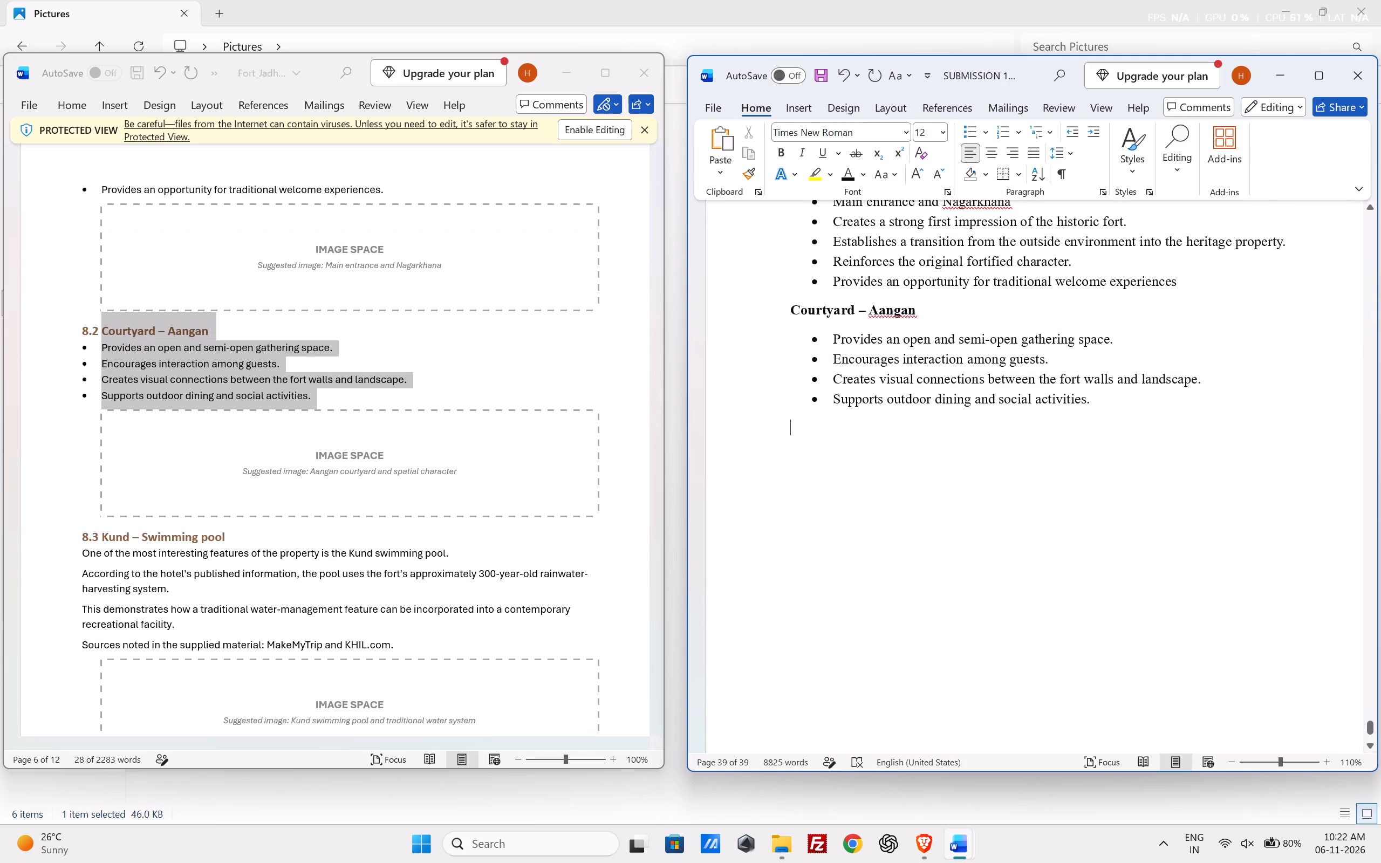
{"action": "scroll", "coordinate": [396, 389], "scroll_direction": "down", "scroll_amount": 3}
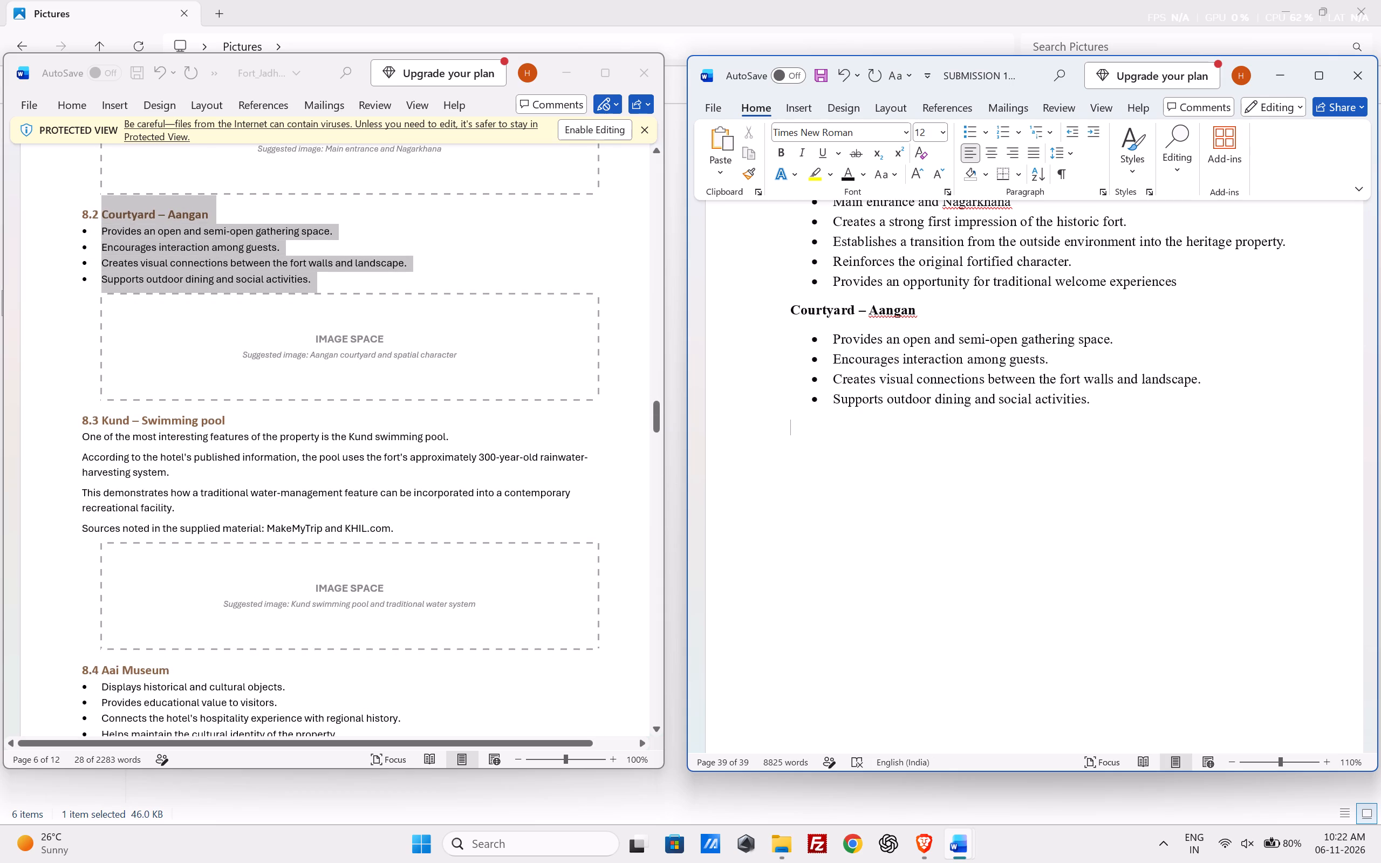
{"action": "scroll", "coordinate": [405, 470], "scroll_direction": "down", "scroll_amount": 3}
{"action": "scroll", "coordinate": [361, 415], "scroll_direction": "up", "scroll_amount": 2}
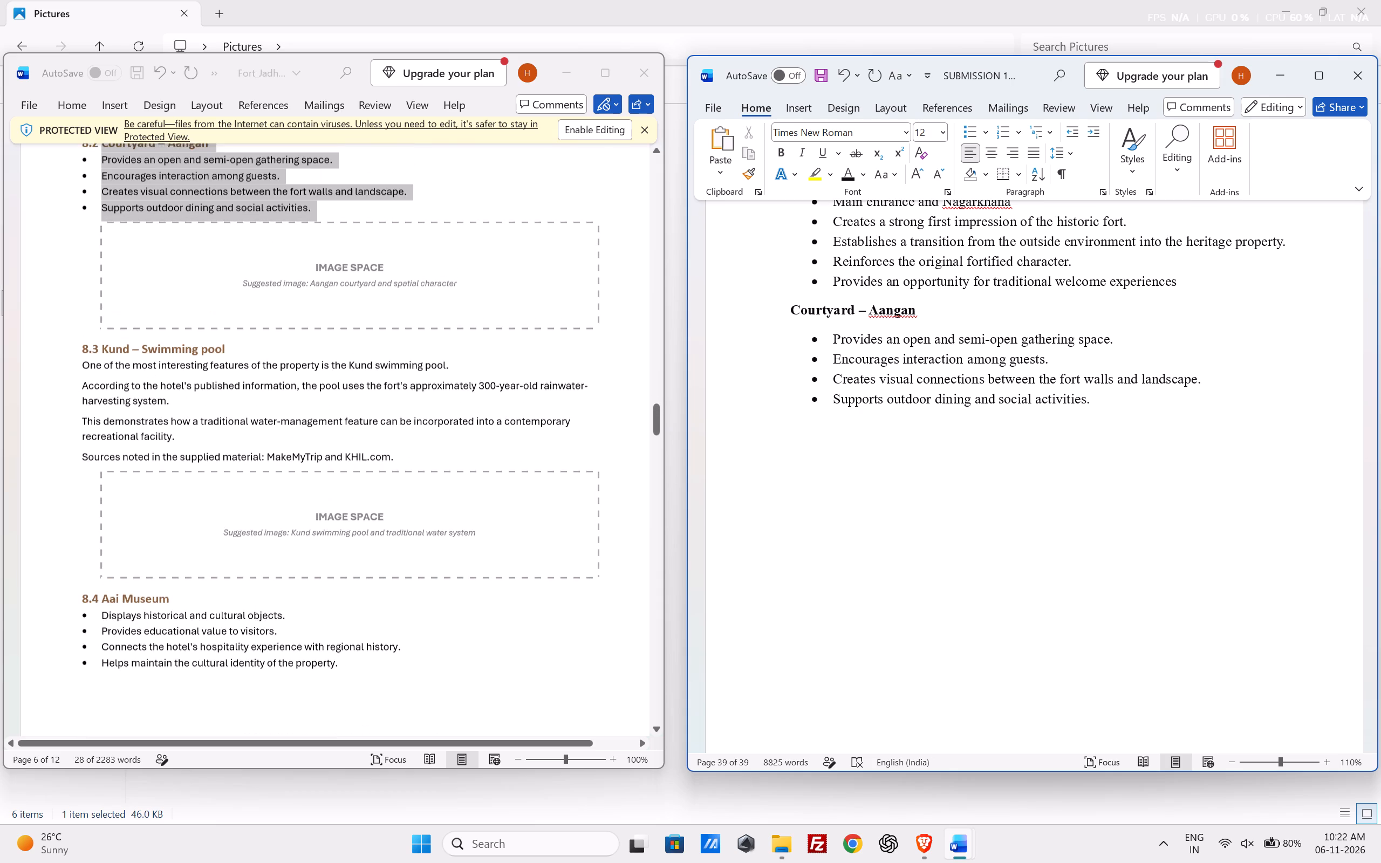
{"action": "left_click_drag", "start_coordinate": [186, 470], "coordinate": [101, 384]}
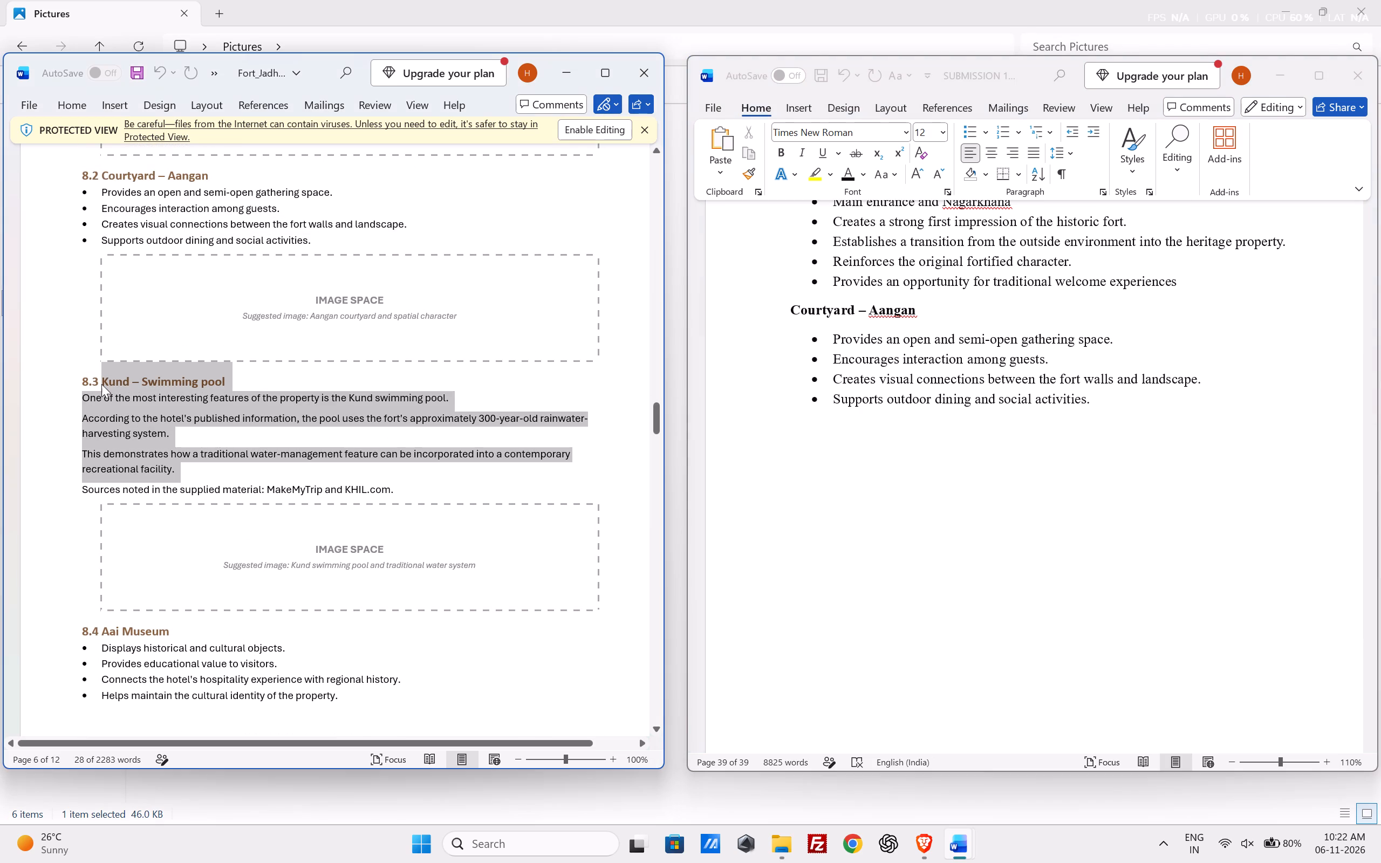
{"action": "left_click_drag", "start_coordinate": [101, 384], "coordinate": [102, 383]}
{"action": "key", "text": "ctrl+c"}
{"action": "left_click", "coordinate": [875, 496]}
{"action": "key", "text": "ctrl+v"}
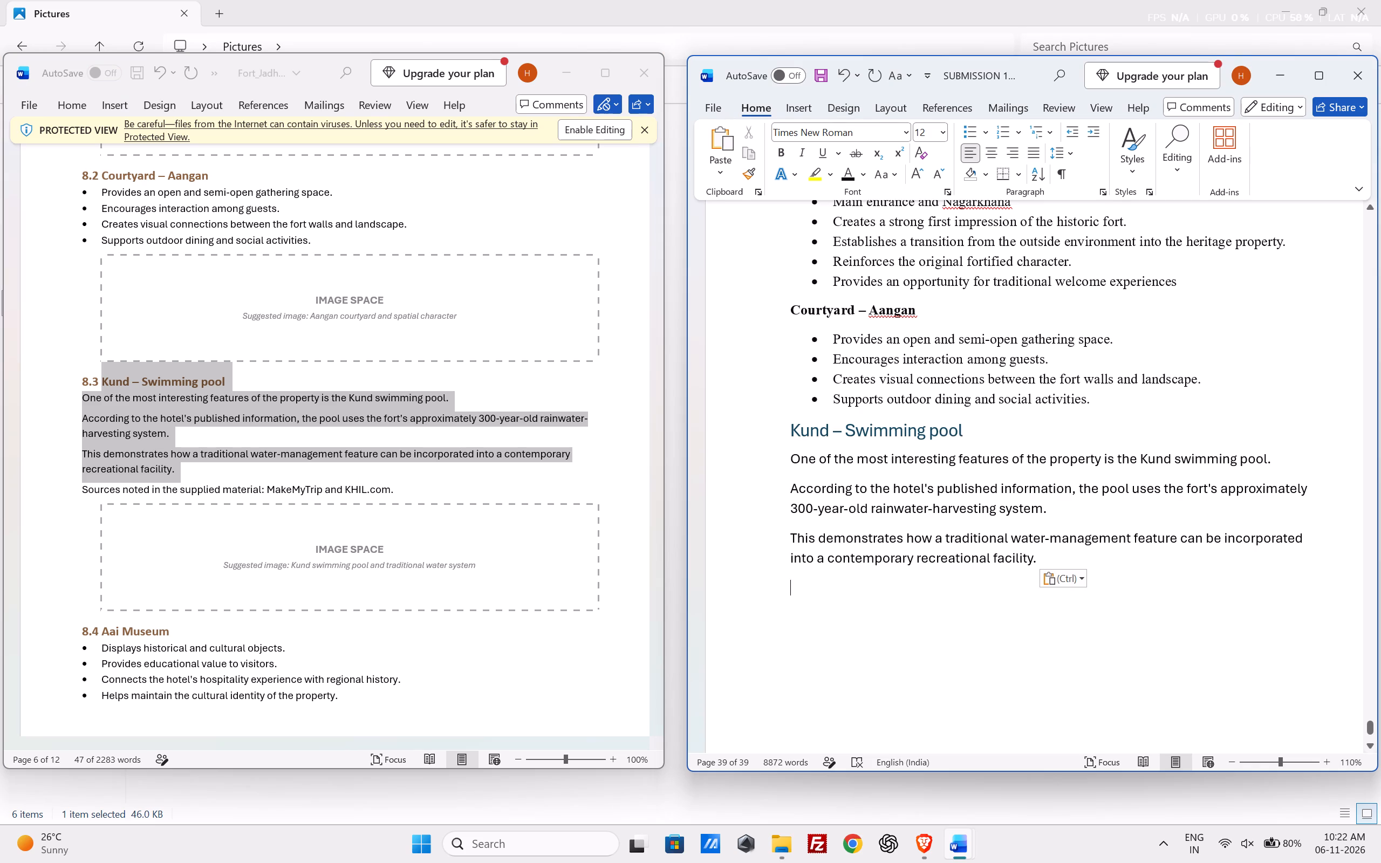
Copy the case study's "Aai Museum" subheading and its four points to below the submission's Kund – Swimming pool text.
{"action": "scroll", "coordinate": [793, 583], "scroll_direction": "down", "scroll_amount": 3}
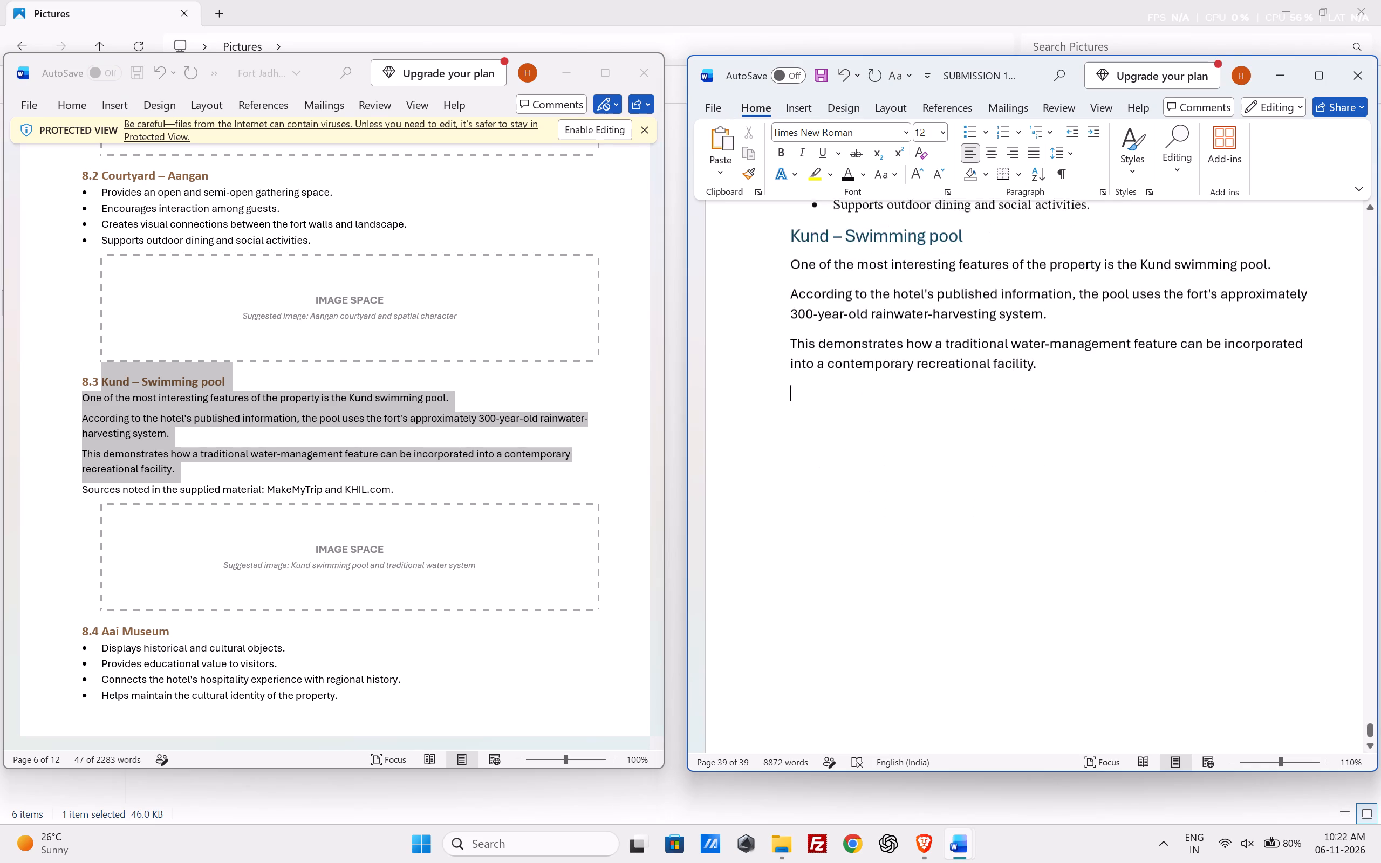
{"action": "scroll", "coordinate": [817, 542], "scroll_direction": "down", "scroll_amount": 3}
{"action": "scroll", "coordinate": [399, 480], "scroll_direction": "down", "scroll_amount": 3}
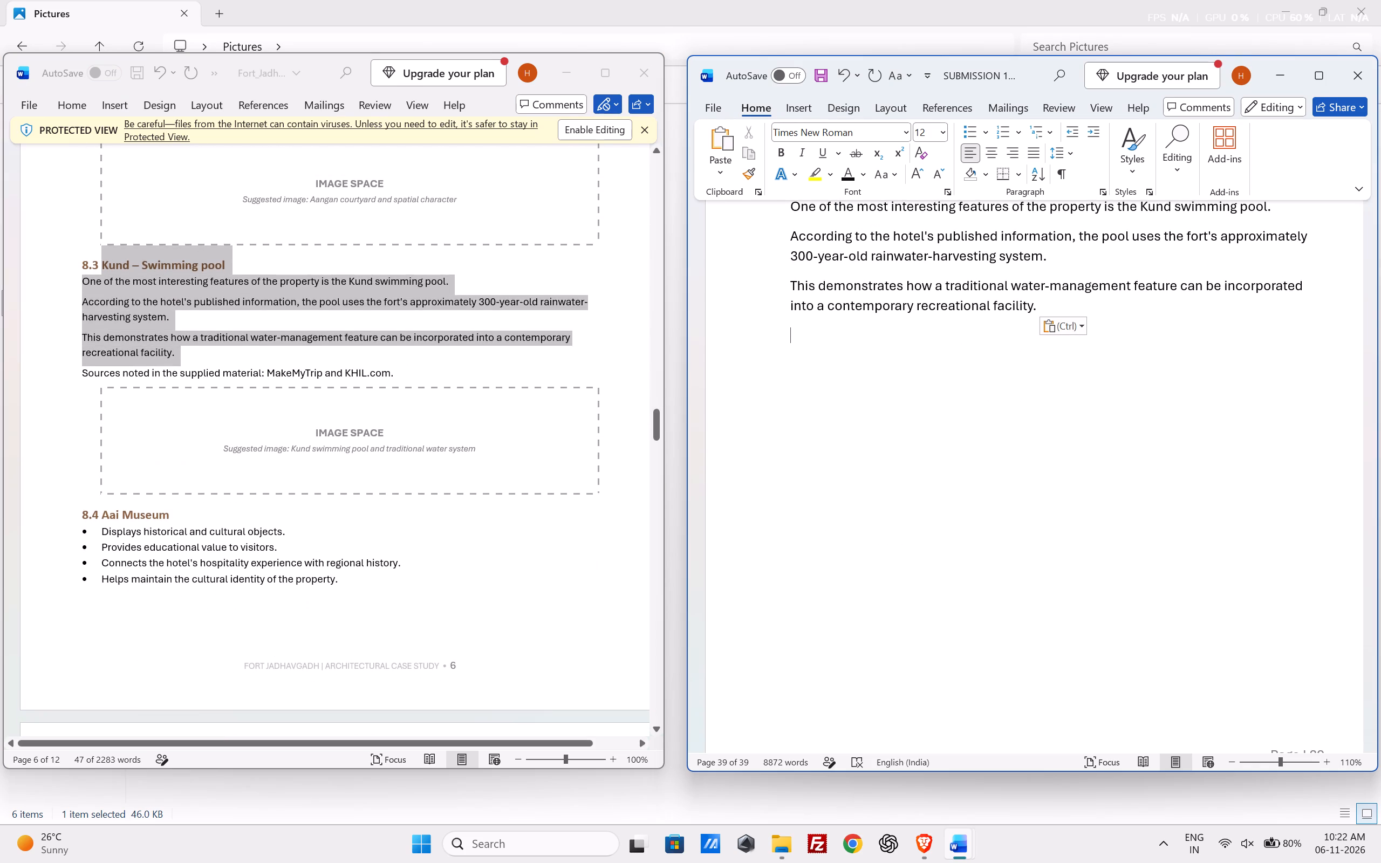
{"action": "scroll", "coordinate": [415, 497], "scroll_direction": "down", "scroll_amount": 1}
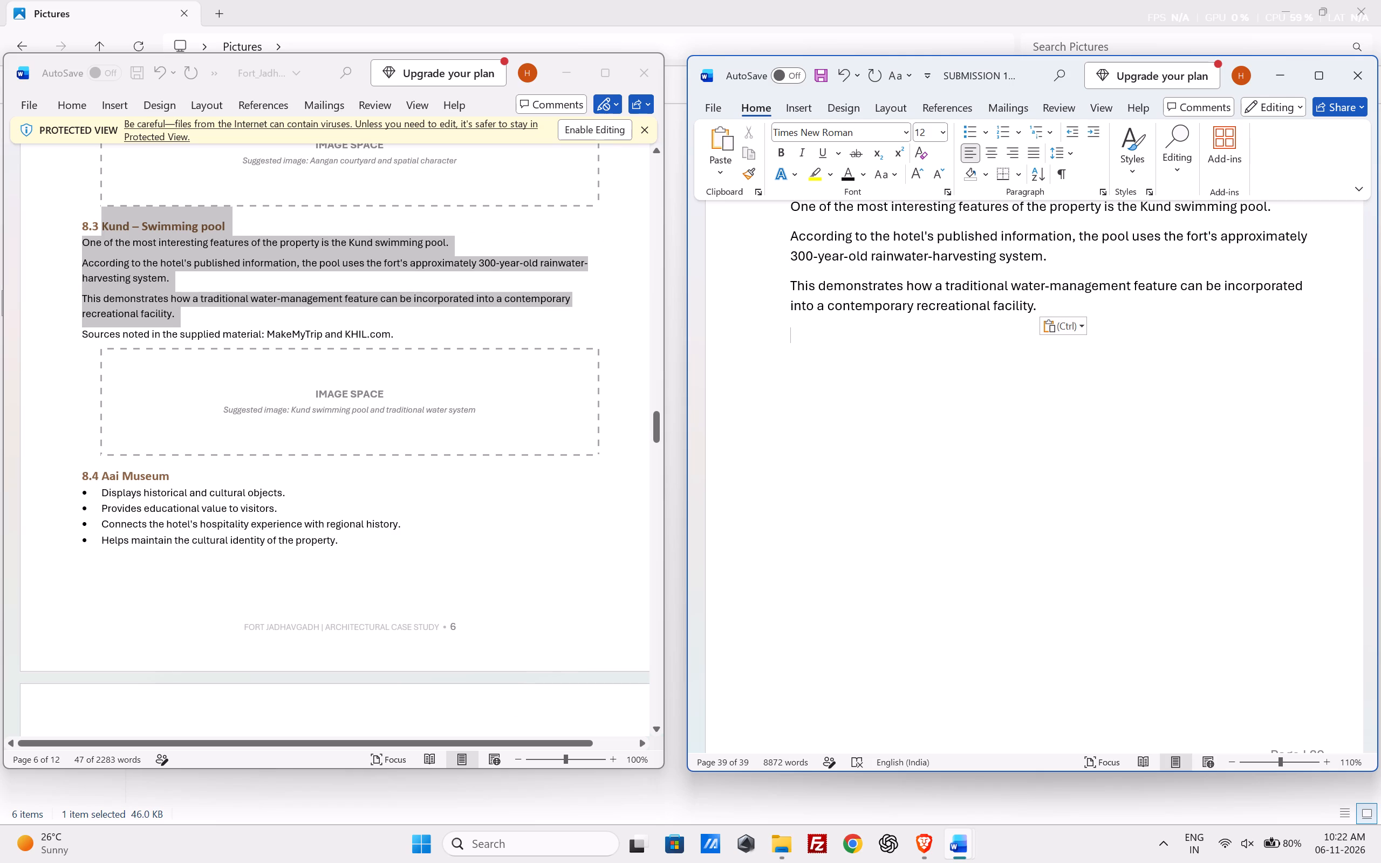
{"action": "scroll", "coordinate": [330, 465], "scroll_direction": "down", "scroll_amount": 7}
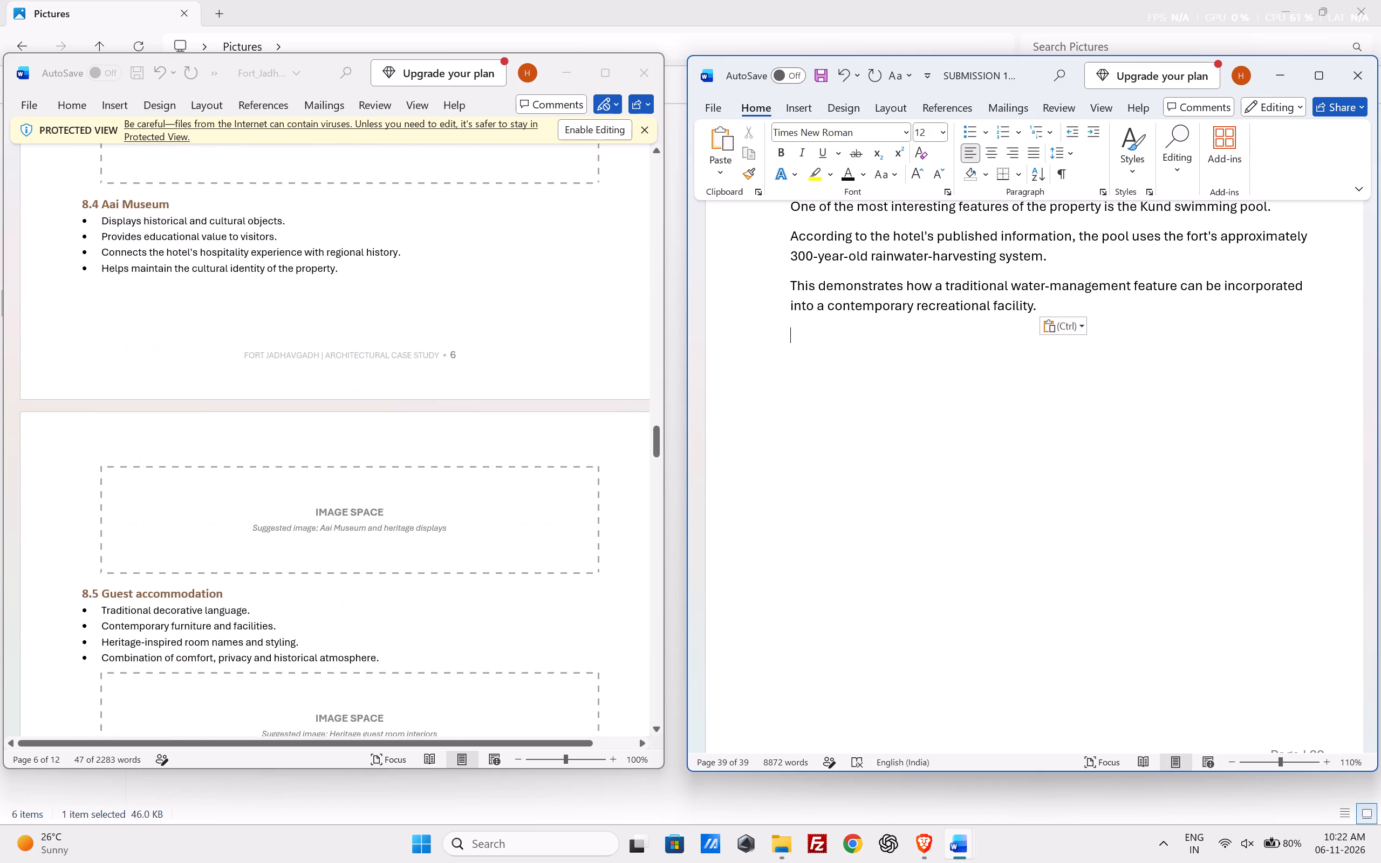
{"action": "scroll", "coordinate": [332, 461], "scroll_direction": "up", "scroll_amount": 3}
{"action": "left_click_drag", "start_coordinate": [351, 397], "coordinate": [114, 322]}
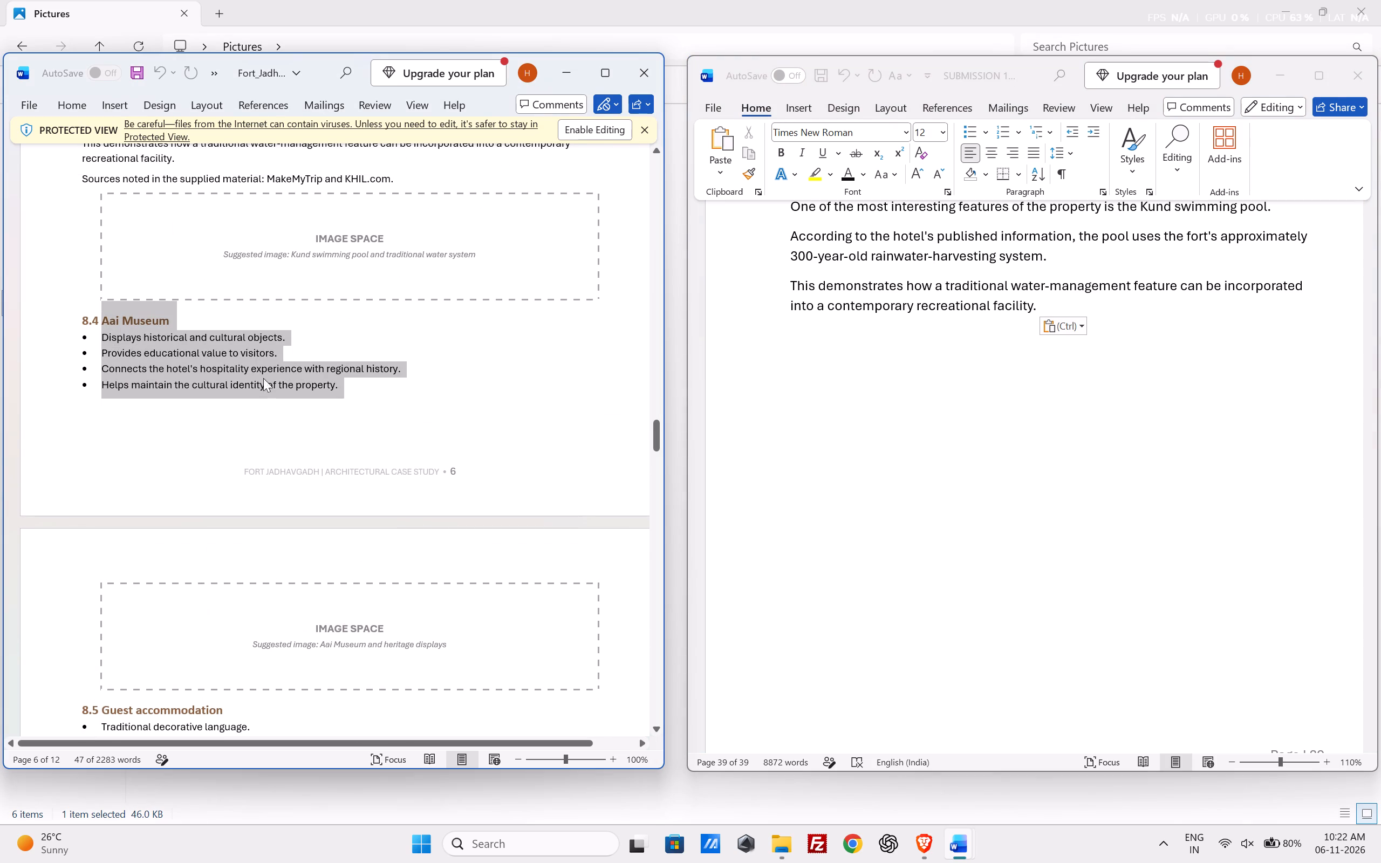
{"action": "key", "text": "ctrl+c"}
{"action": "left_click", "coordinate": [855, 424]}
{"action": "scroll", "coordinate": [849, 424], "scroll_direction": "up", "scroll_amount": 4}
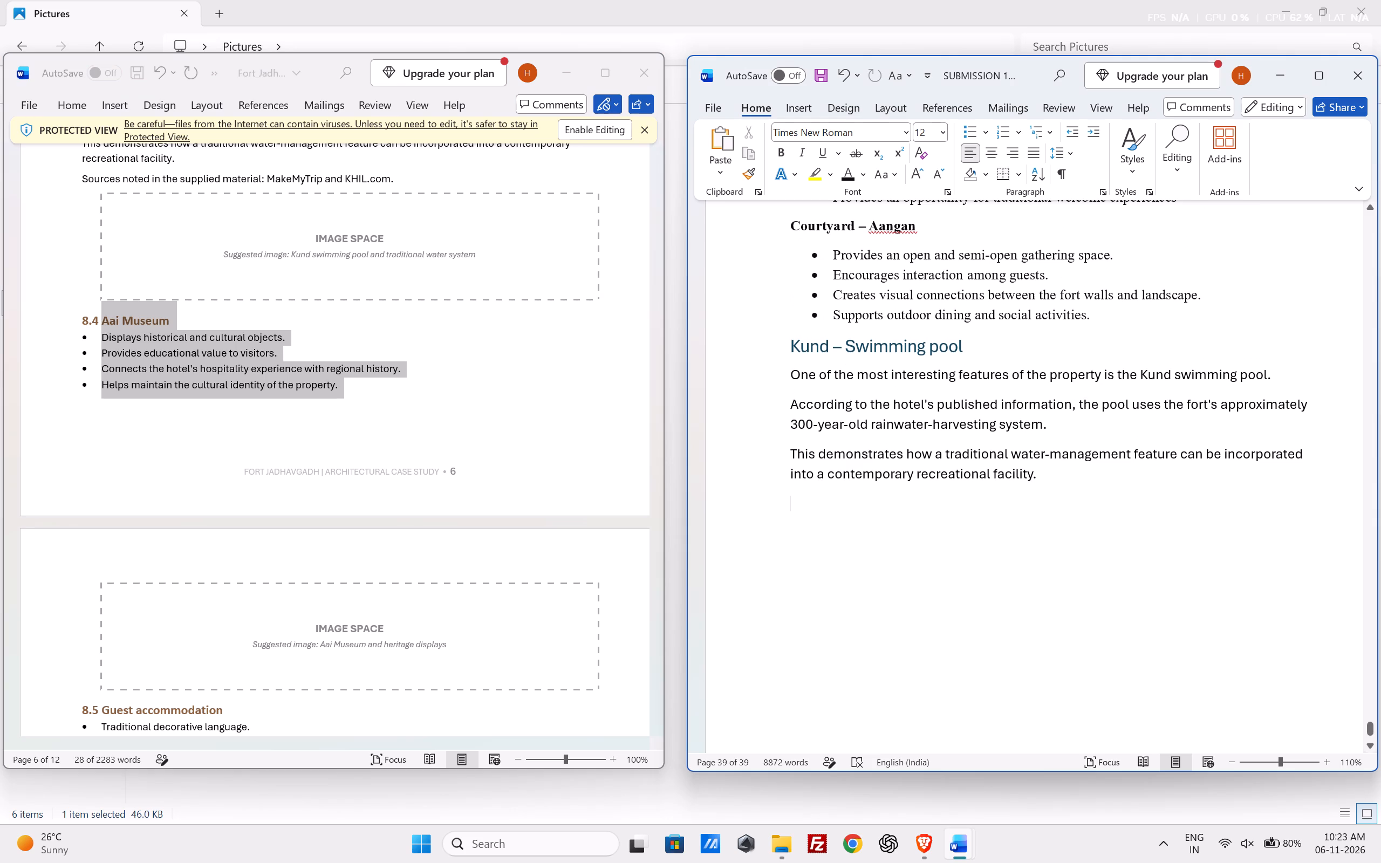
{"action": "key", "text": "ctrl+v"}
Copy the case study's "Guest accommodation" subheading and its four points to below the submission's Aai Museum points.
{"action": "scroll", "coordinate": [687, 424], "scroll_direction": "down", "scroll_amount": 5}
{"action": "scroll", "coordinate": [513, 421], "scroll_direction": "down", "scroll_amount": 4}
{"action": "scroll", "coordinate": [336, 412], "scroll_direction": "down", "scroll_amount": 3}
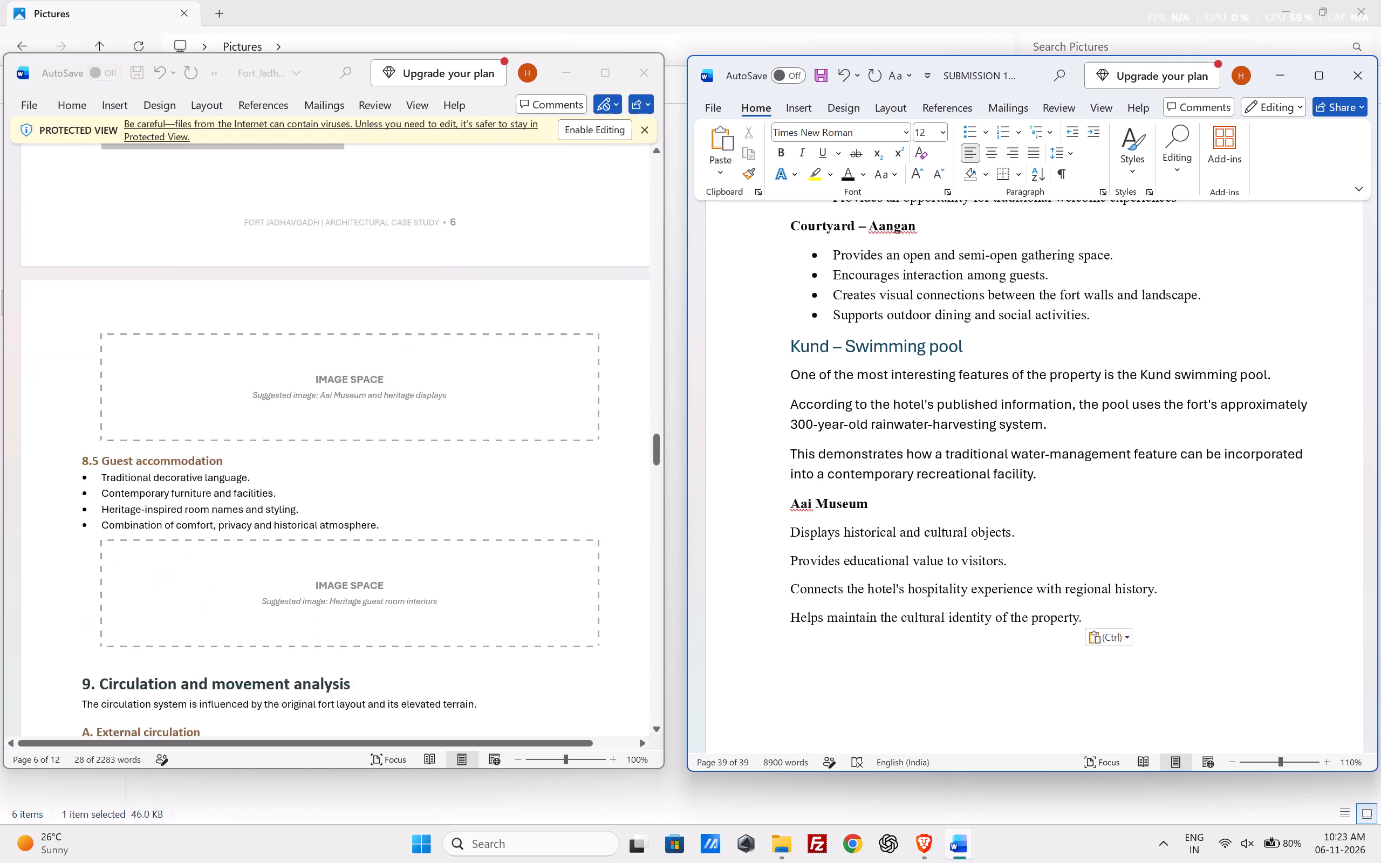
{"action": "scroll", "coordinate": [341, 434], "scroll_direction": "down", "scroll_amount": 2}
{"action": "left_click_drag", "start_coordinate": [383, 425], "coordinate": [105, 360]}
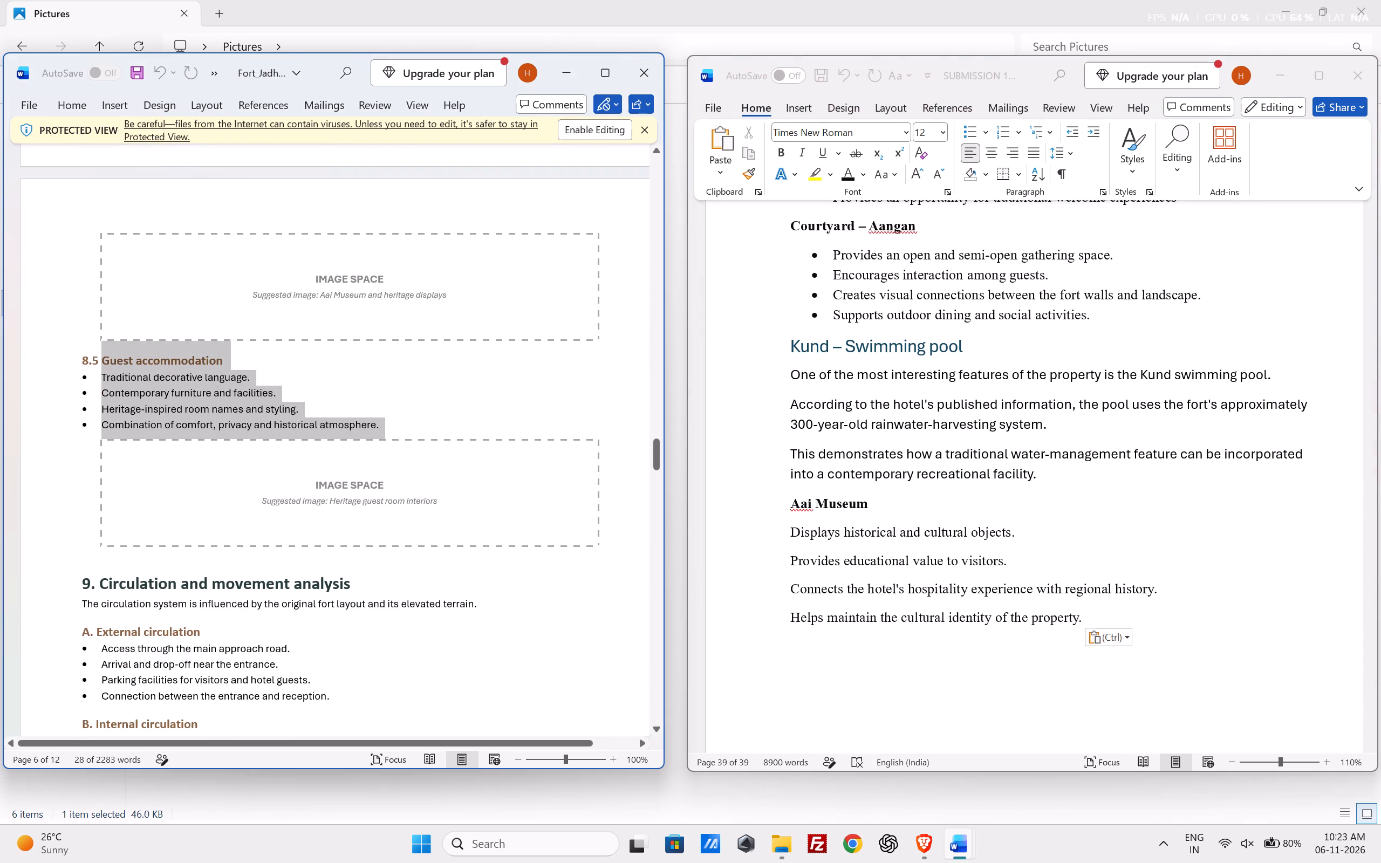
{"action": "key", "text": "ctrl+c"}
{"action": "left_click", "coordinate": [857, 674]}
{"action": "scroll", "coordinate": [815, 533], "scroll_direction": "down", "scroll_amount": 5}
{"action": "key", "text": "ctrl+v"}
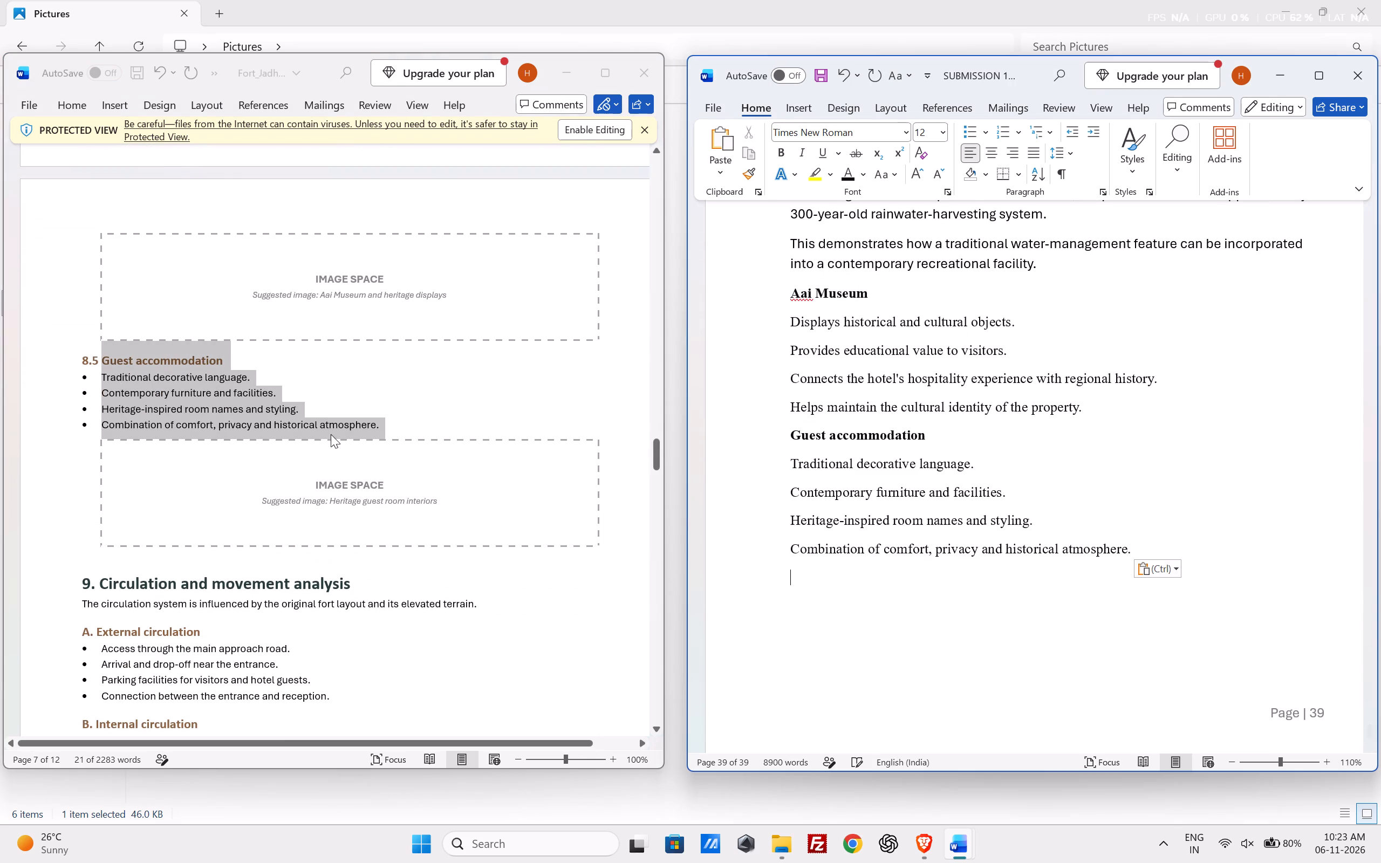
Copy the case study's "Circulation and movement analysis" section, from its heading through the Internal circulation points, to the end of the submission.
{"action": "scroll", "coordinate": [330, 432], "scroll_direction": "down", "scroll_amount": 10}
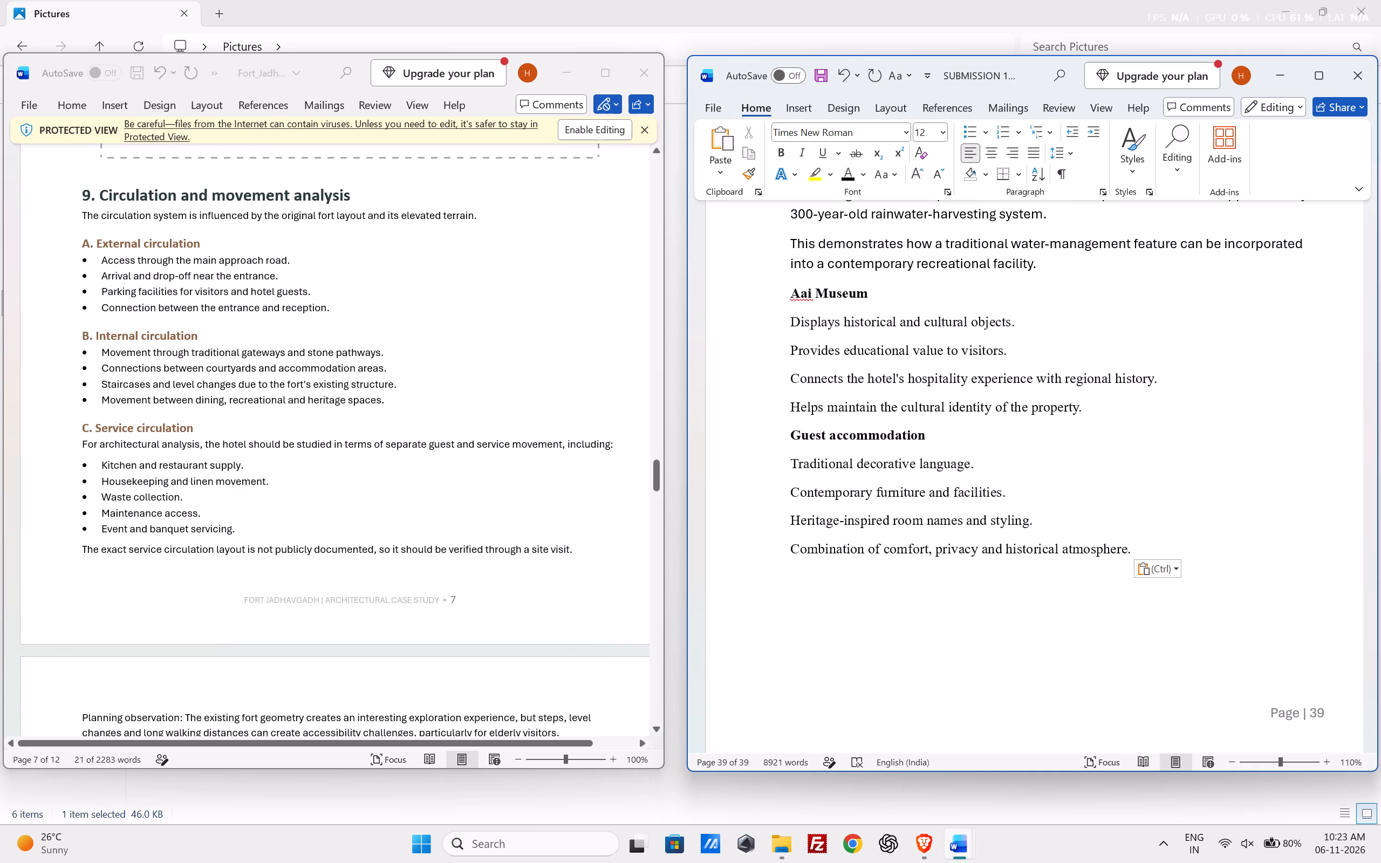
{"action": "scroll", "coordinate": [334, 453], "scroll_direction": "down", "scroll_amount": 10}
{"action": "scroll", "coordinate": [331, 451], "scroll_direction": "up", "scroll_amount": 14}
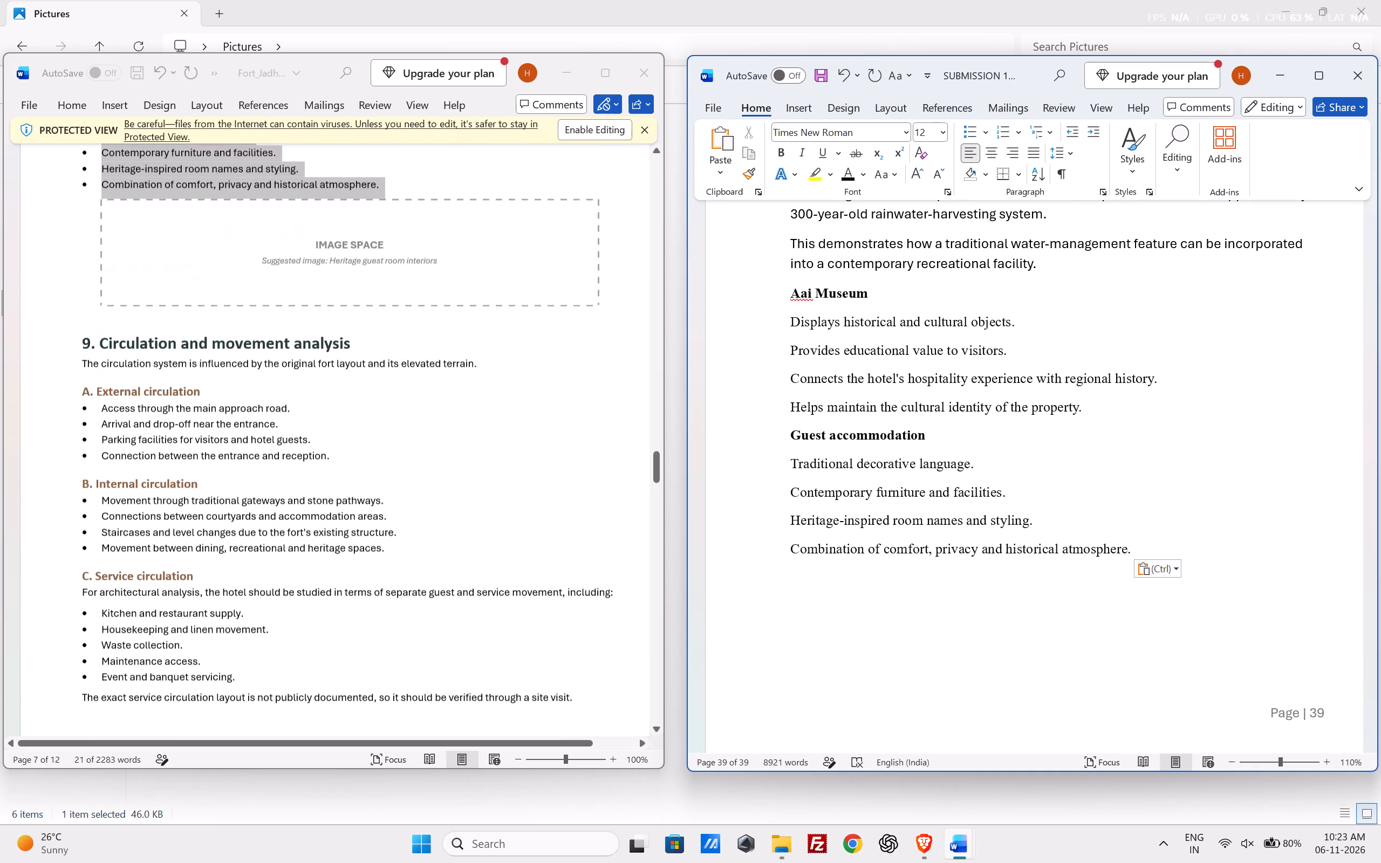
{"action": "scroll", "coordinate": [398, 389], "scroll_direction": "down", "scroll_amount": 2}
{"action": "scroll", "coordinate": [396, 394], "scroll_direction": "up", "scroll_amount": 1}
{"action": "scroll", "coordinate": [395, 397], "scroll_direction": "down", "scroll_amount": 1}
{"action": "scroll", "coordinate": [395, 397], "scroll_direction": "up", "scroll_amount": 1}
{"action": "left_click_drag", "start_coordinate": [395, 515], "coordinate": [188, 359]}
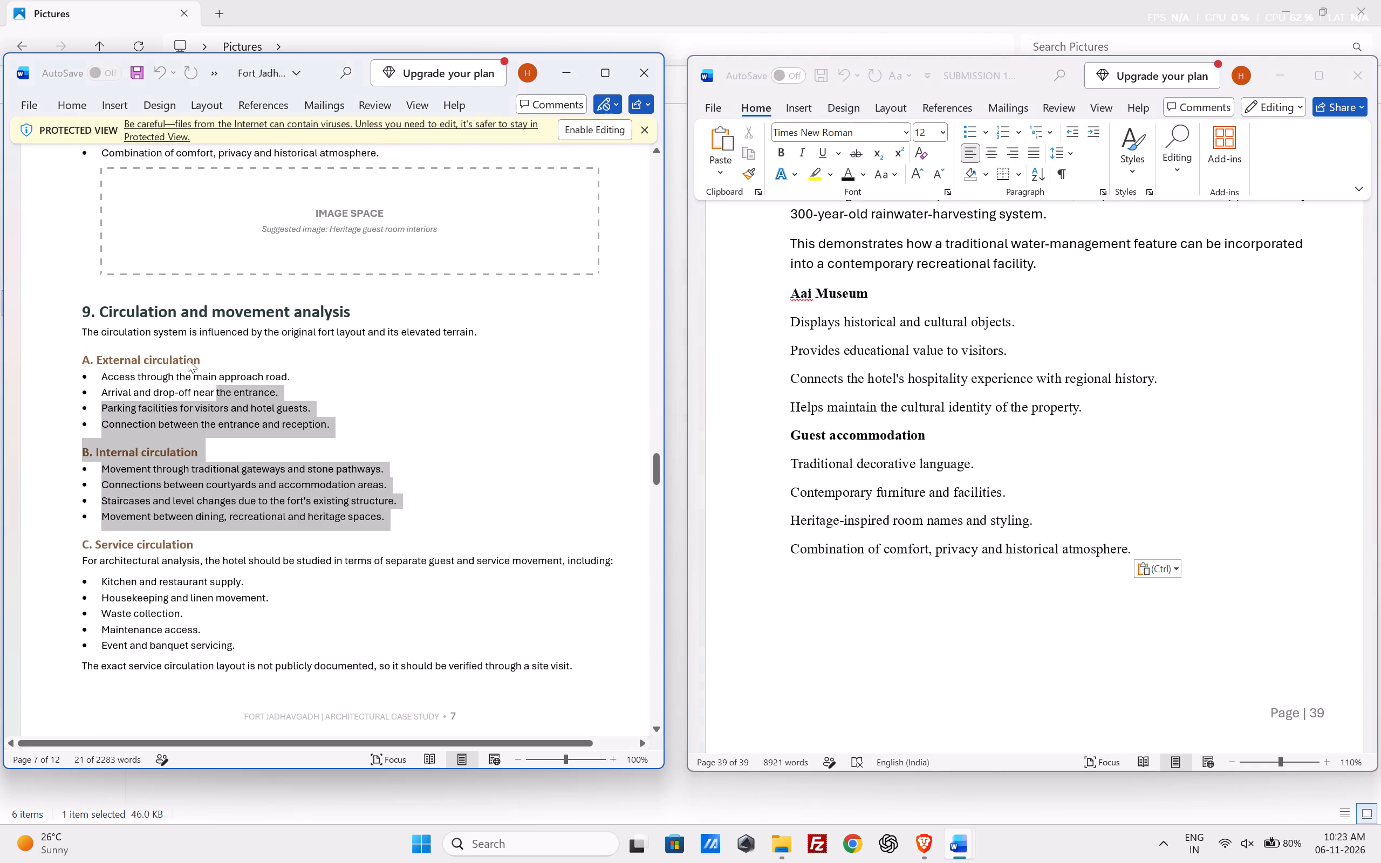
{"action": "left_click_drag", "start_coordinate": [188, 359], "coordinate": [112, 317]}
{"action": "key", "text": "ctrl+c"}
{"action": "left_click", "coordinate": [846, 584]}
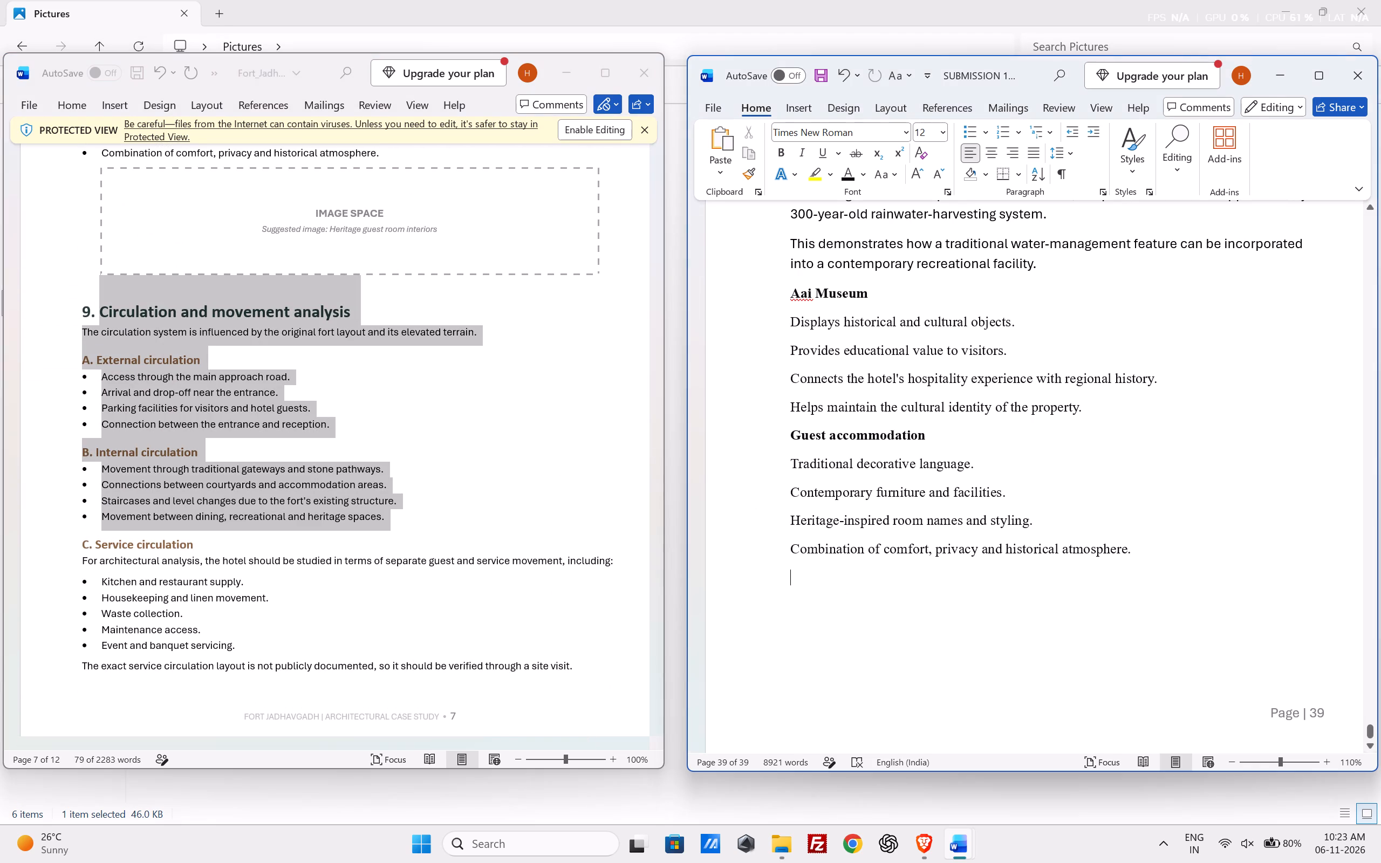
{"action": "key", "text": "ctrl+v"}
Copy the case study's "Service circulation" section, from its heading through the Planning observation paragraph, to below the submission's Internal circulation points.
{"action": "scroll", "coordinate": [322, 352], "scroll_direction": "down", "scroll_amount": 7}
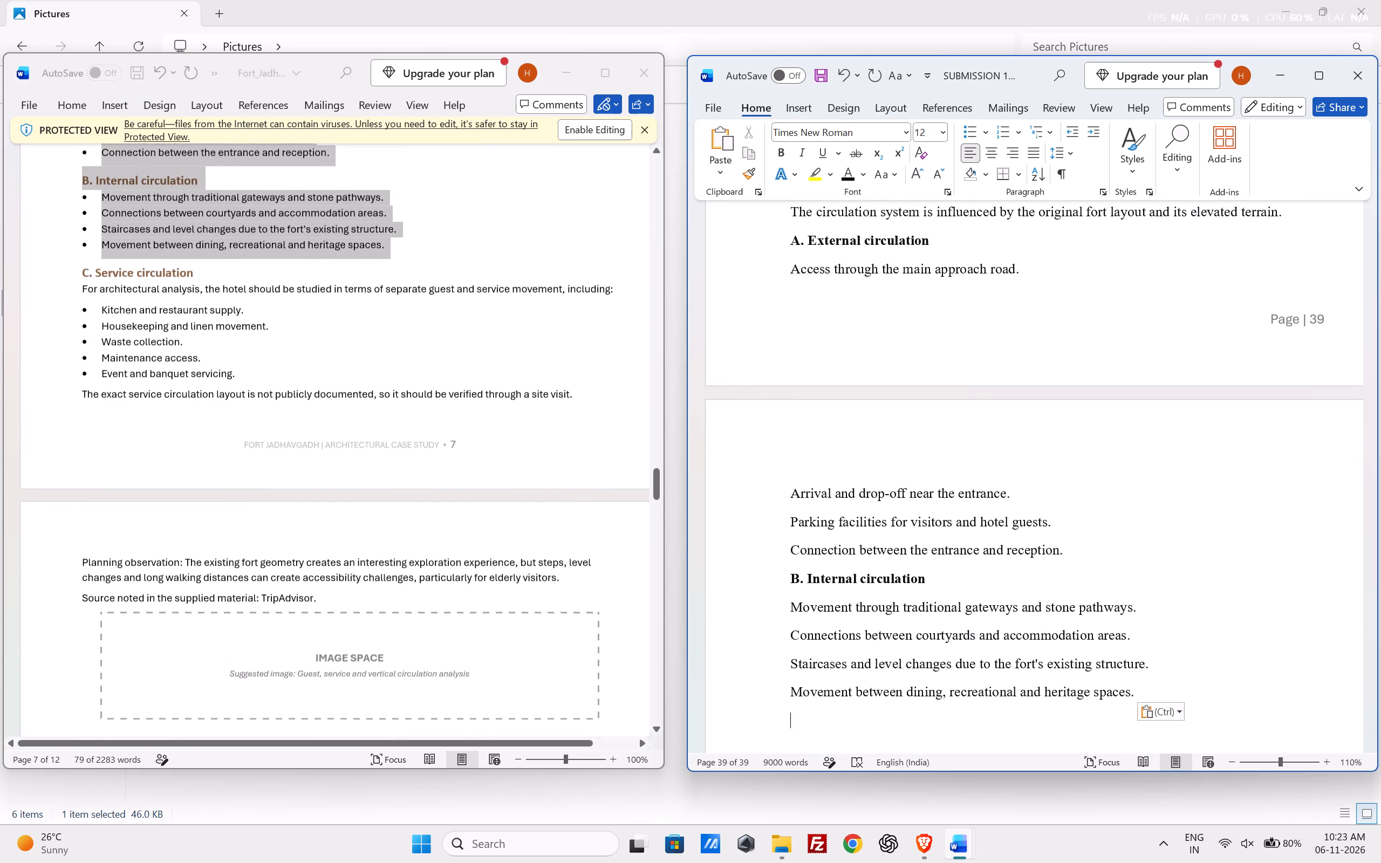
{"action": "scroll", "coordinate": [329, 352], "scroll_direction": "down", "scroll_amount": 1}
{"action": "left_click_drag", "start_coordinate": [564, 539], "coordinate": [563, 540]}
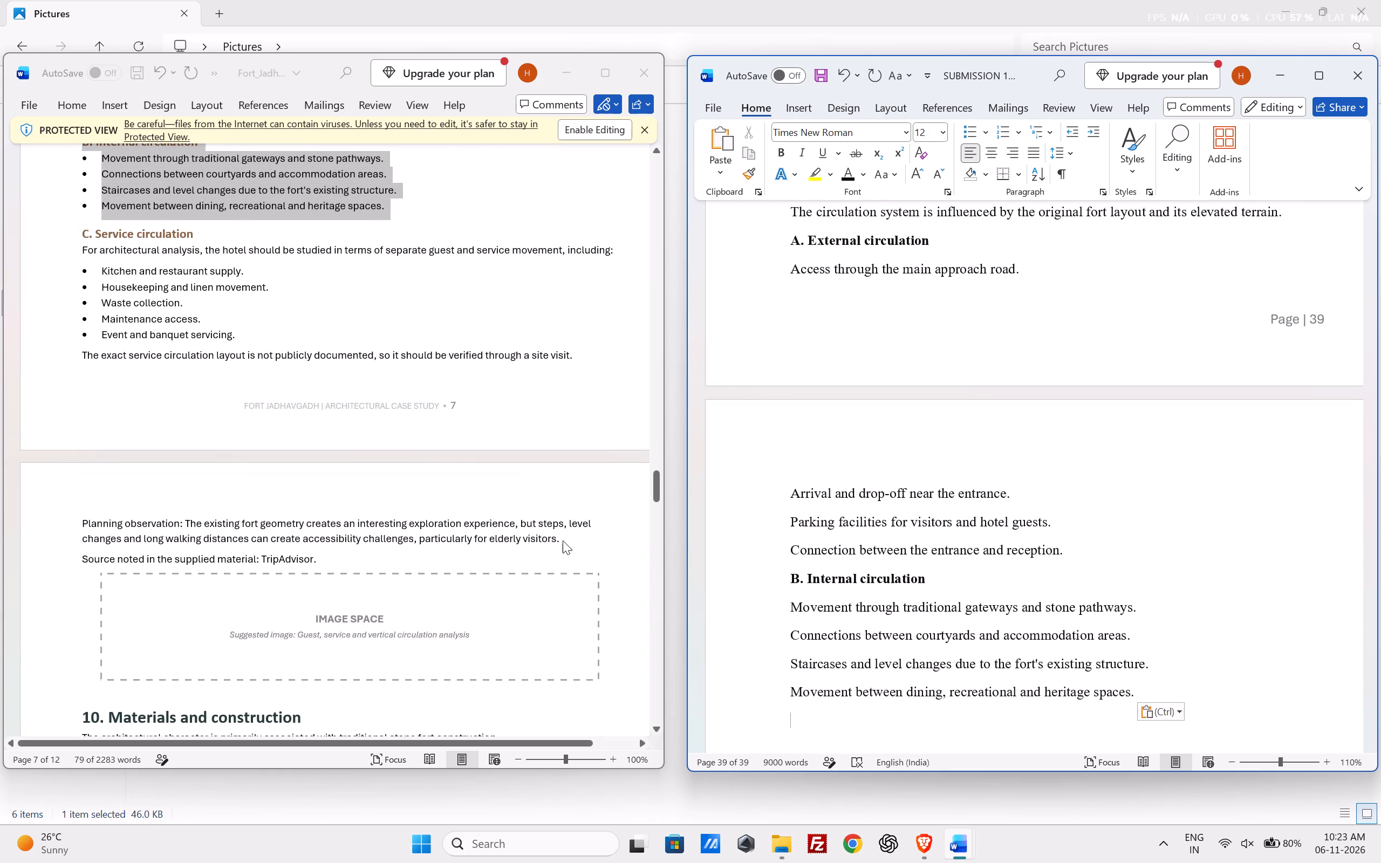
{"action": "left_click_drag", "start_coordinate": [563, 540], "coordinate": [536, 530]}
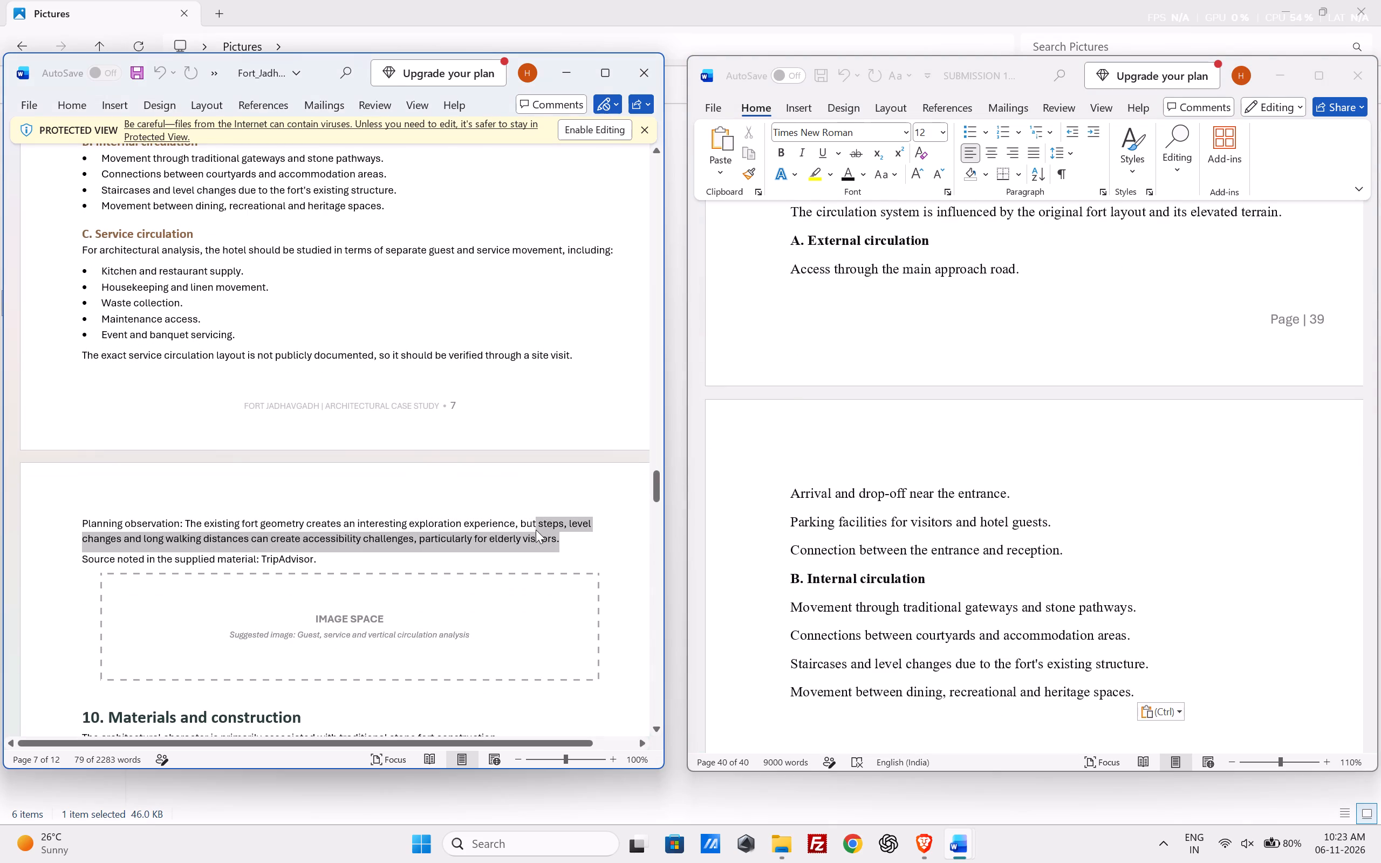
{"action": "left_click_drag", "start_coordinate": [536, 530], "coordinate": [81, 270]}
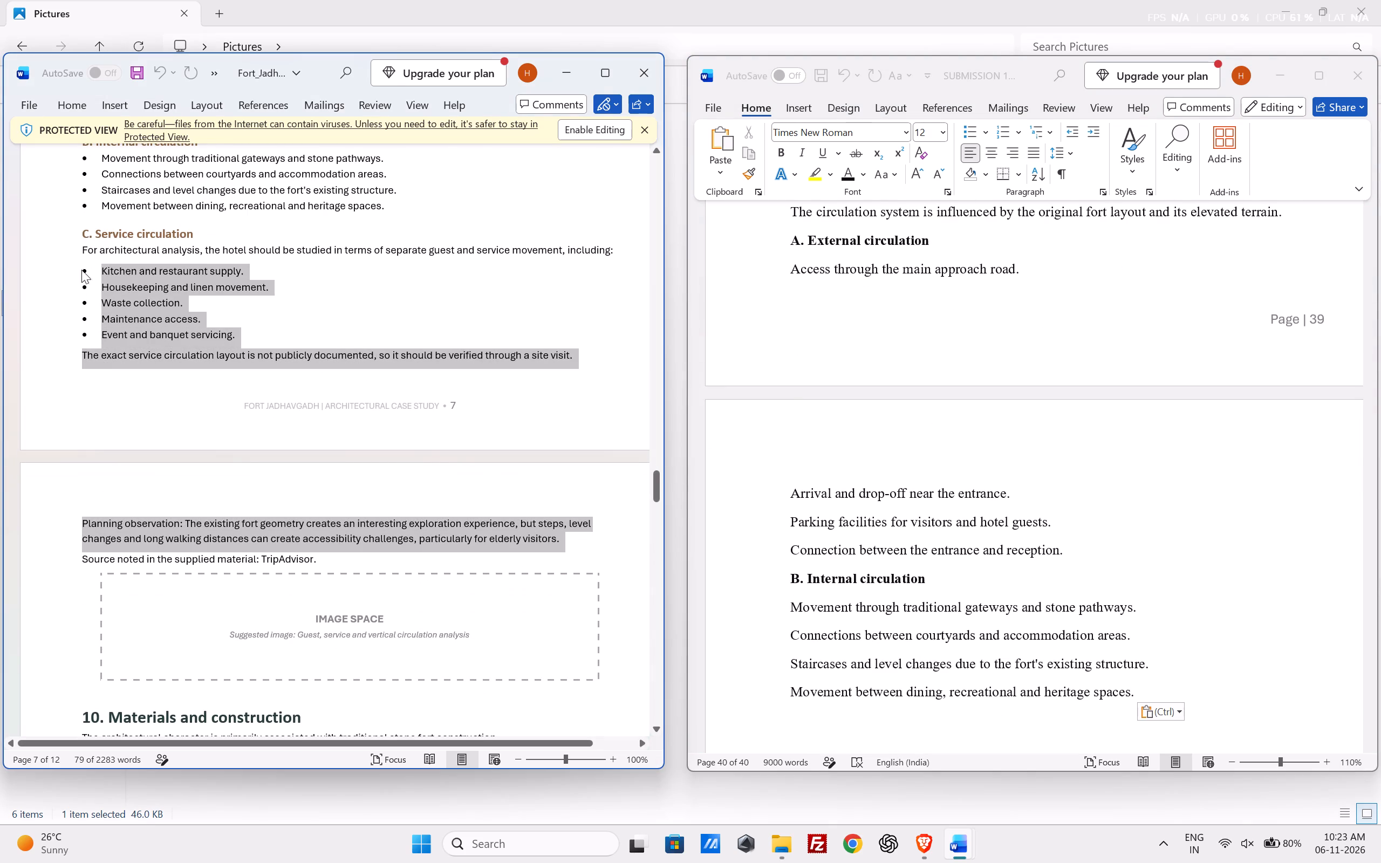
{"action": "left_click_drag", "start_coordinate": [81, 270], "coordinate": [97, 238]}
{"action": "key", "text": "ctrl+c"}
{"action": "scroll", "coordinate": [787, 438], "scroll_direction": "down", "scroll_amount": 2}
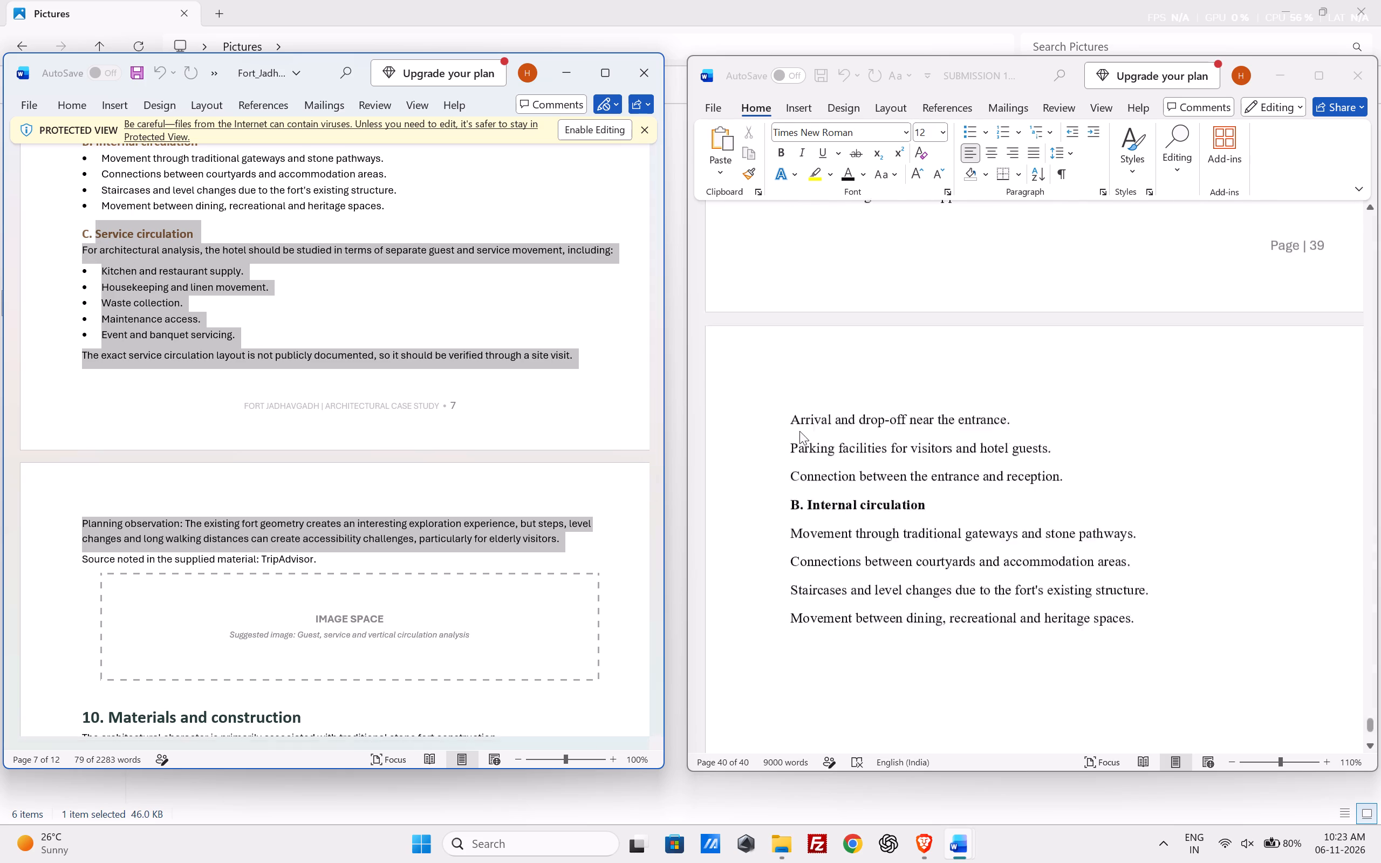
{"action": "scroll", "coordinate": [799, 431], "scroll_direction": "down", "scroll_amount": 7}
{"action": "left_click", "coordinate": [876, 367]}
{"action": "scroll", "coordinate": [838, 371], "scroll_direction": "right", "scroll_amount": 1, "text": "ctrl"}
{"action": "key", "text": "ctrl+v"}
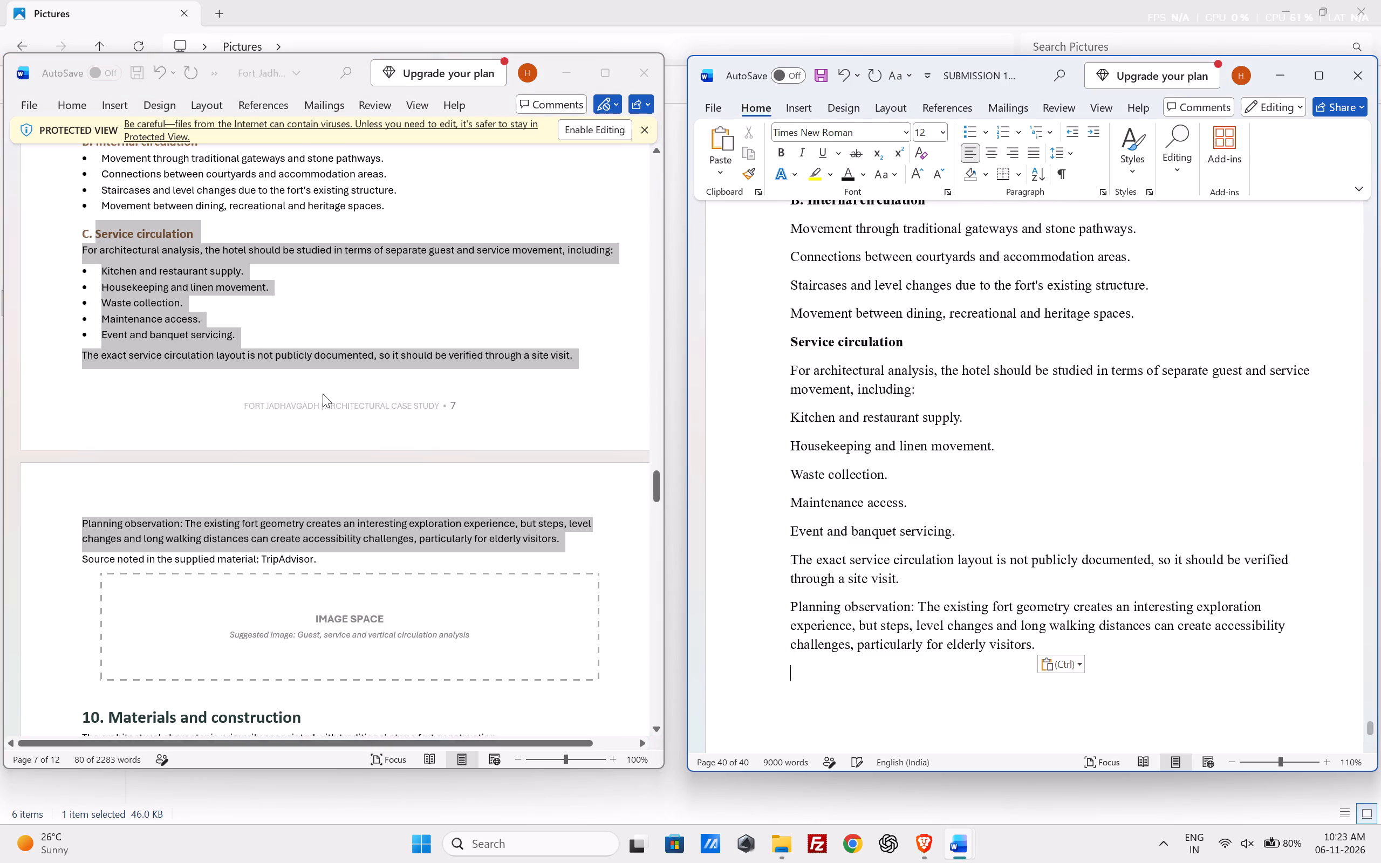
Copy the case study's "Materials and construction" heading and its introductory sentence to below the submission's Planning observation paragraph.
{"action": "scroll", "coordinate": [326, 393], "scroll_direction": "down", "scroll_amount": 9}
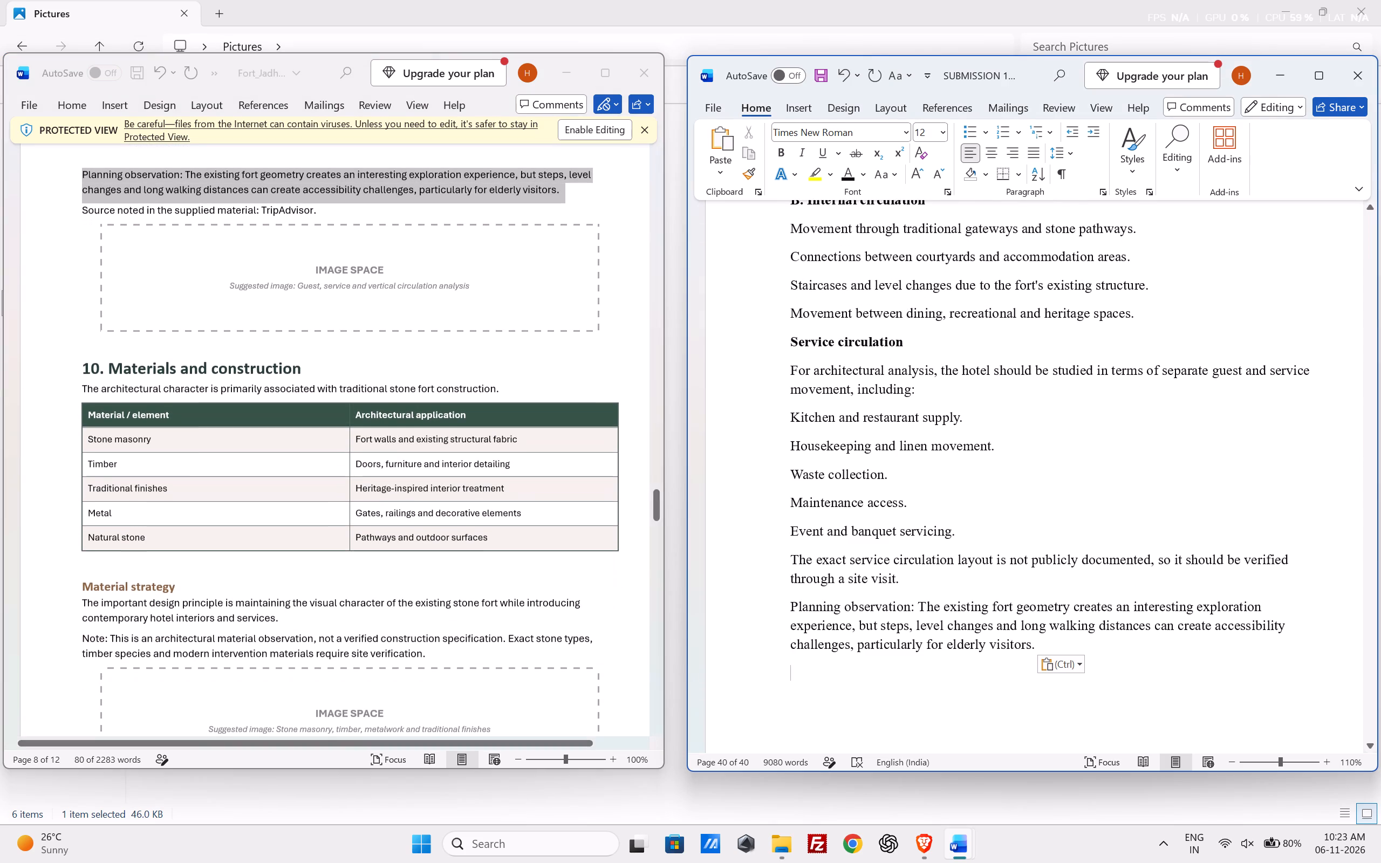
{"action": "scroll", "coordinate": [910, 531], "scroll_direction": "down", "scroll_amount": 4}
{"action": "left_click_drag", "start_coordinate": [522, 389], "coordinate": [122, 365]}
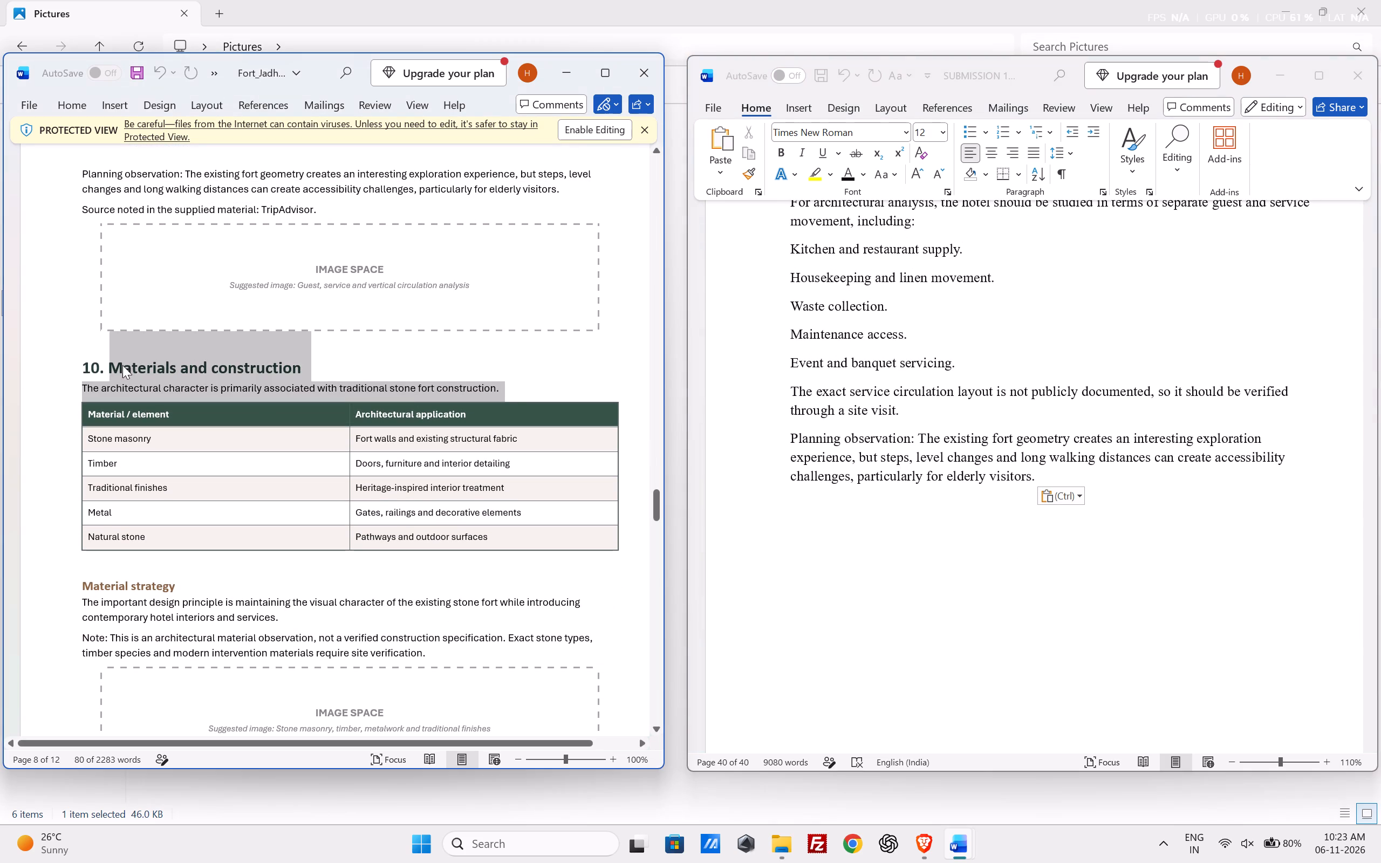
{"action": "left_click_drag", "start_coordinate": [122, 365], "coordinate": [109, 366]}
{"action": "key", "text": "ctrl+c"}
{"action": "left_click", "coordinate": [796, 515]}
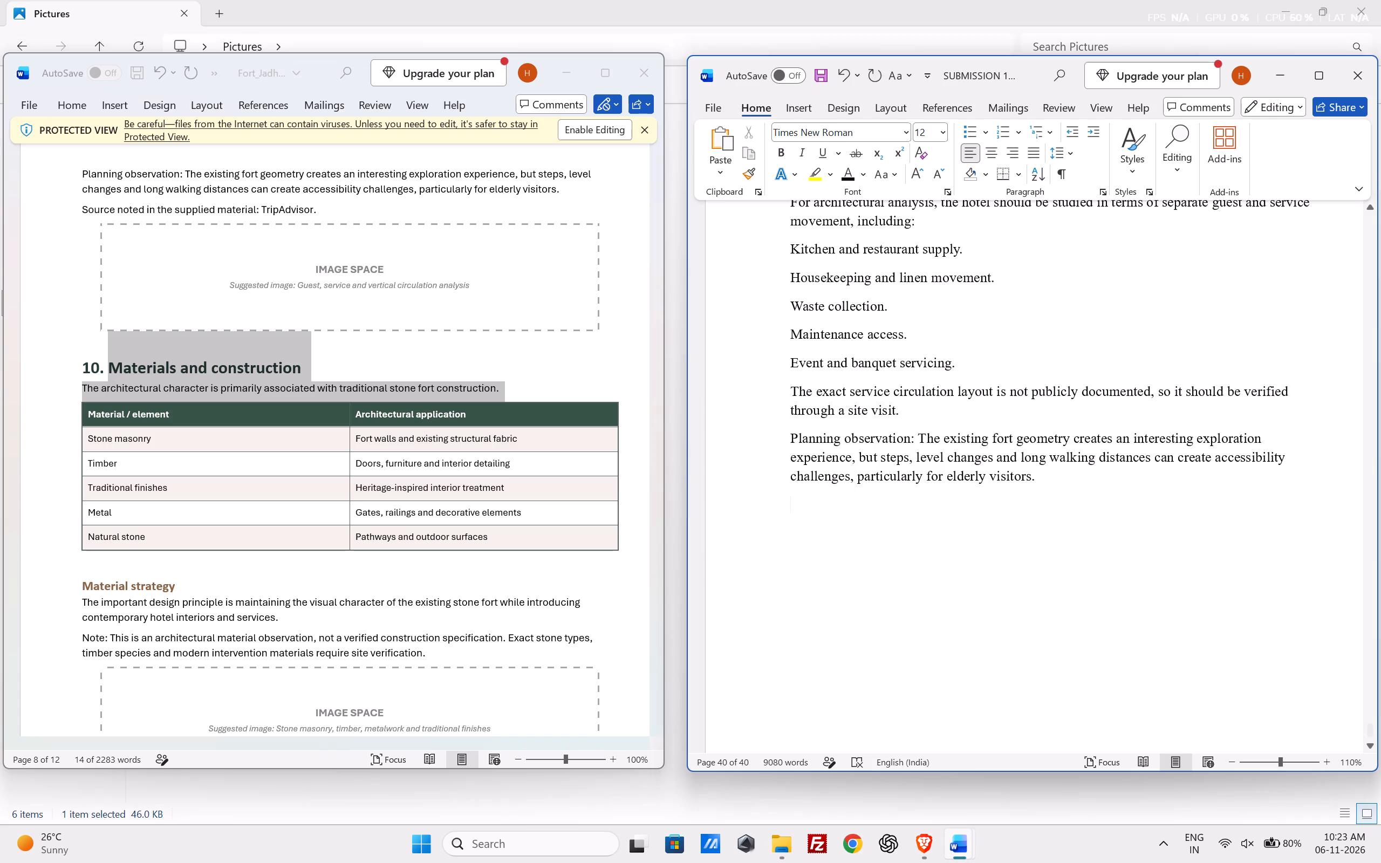
{"action": "key", "text": "ctrl+v"}
Format the three paragraphs under the submission's "Kund – Swimming pool" subheading as a bulleted list.
{"action": "scroll", "coordinate": [865, 526], "scroll_direction": "up", "scroll_amount": 7}
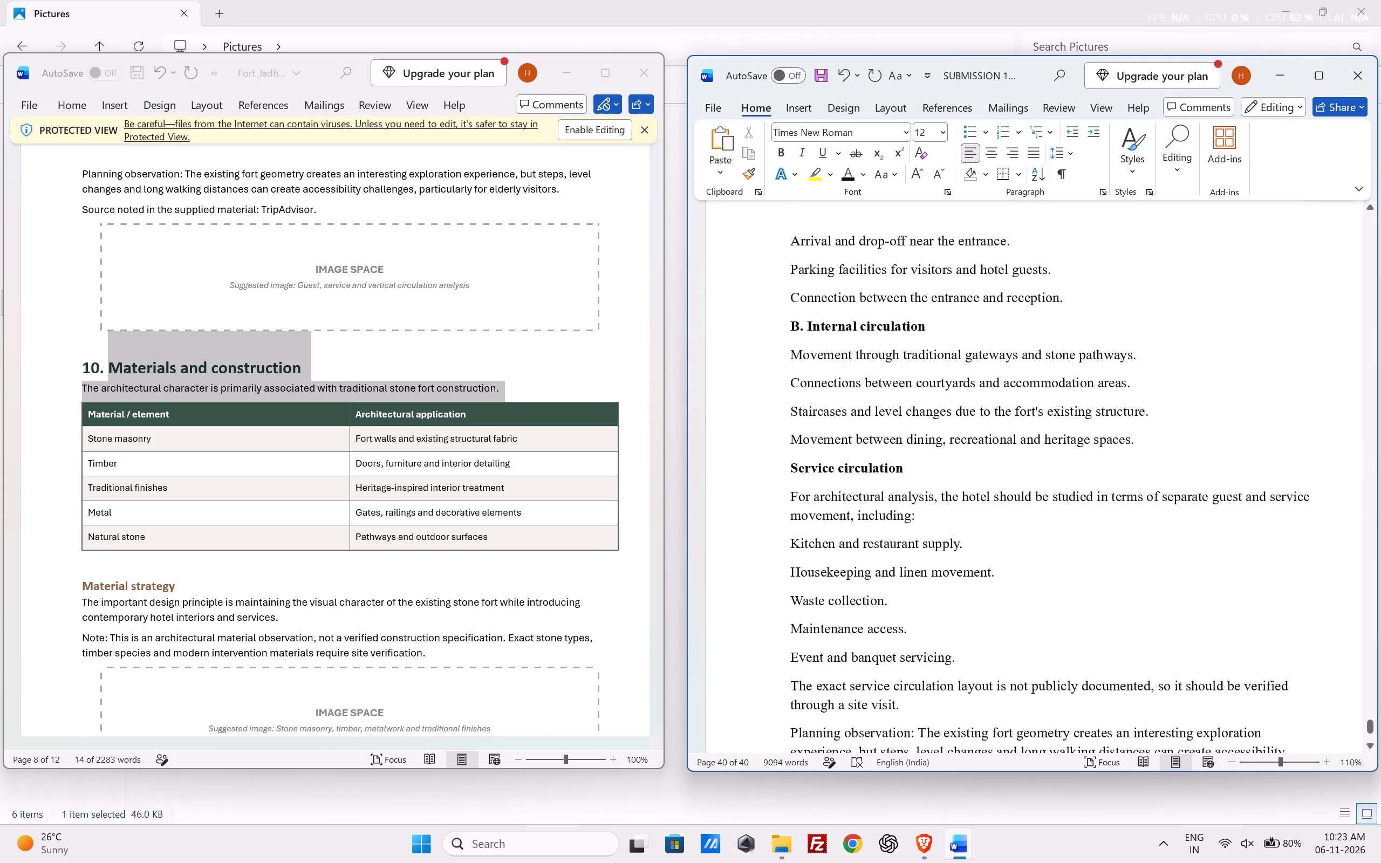
{"action": "scroll", "coordinate": [883, 514], "scroll_direction": "up", "scroll_amount": 20}
{"action": "scroll", "coordinate": [883, 514], "scroll_direction": "up", "scroll_amount": 3}
{"action": "scroll", "coordinate": [813, 451], "scroll_direction": "up", "scroll_amount": 6}
{"action": "scroll", "coordinate": [813, 451], "scroll_direction": "down", "scroll_amount": 2}
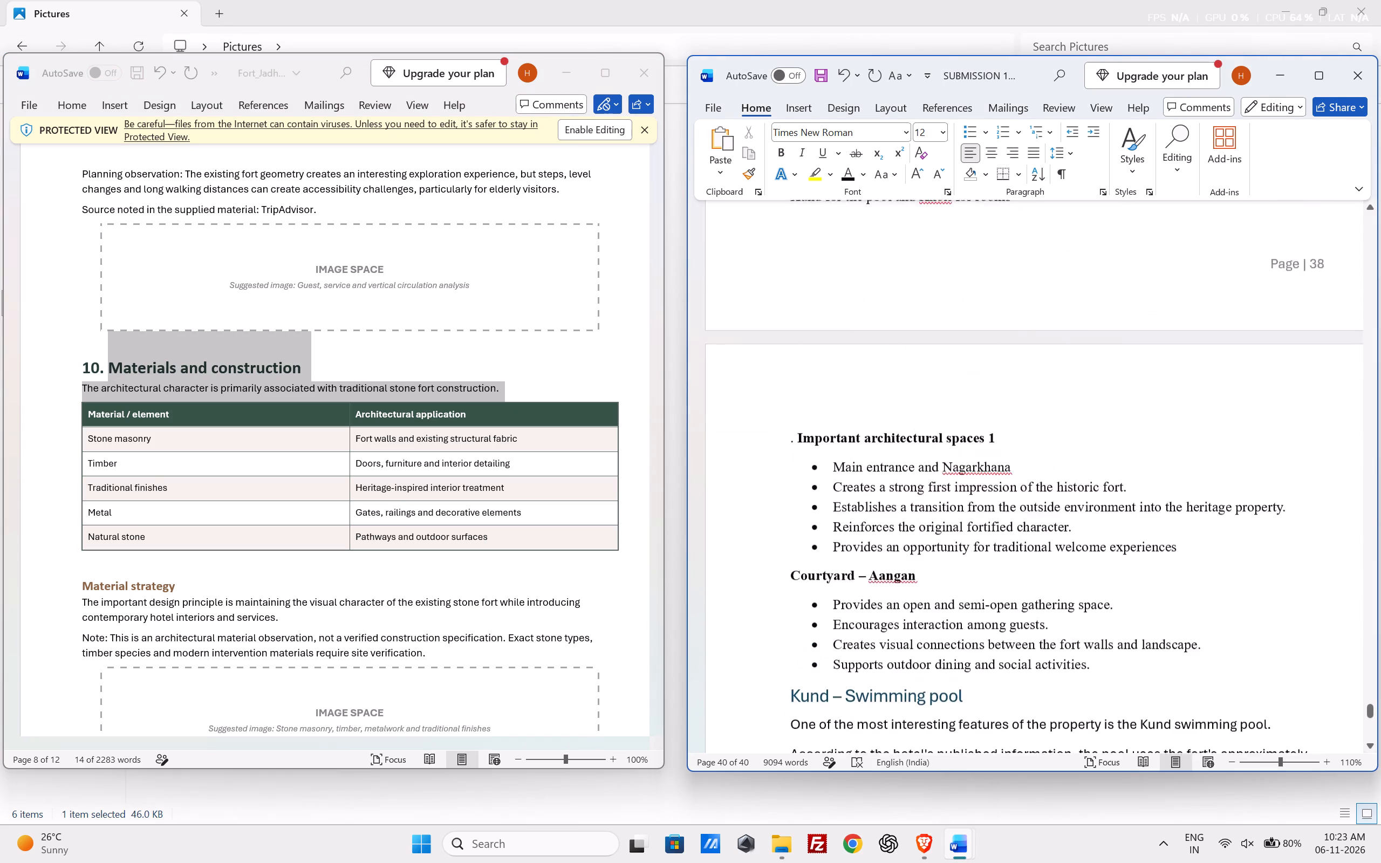
{"action": "scroll", "coordinate": [813, 451], "scroll_direction": "down", "scroll_amount": 7}
{"action": "left_click_drag", "start_coordinate": [1045, 464], "coordinate": [805, 362]}
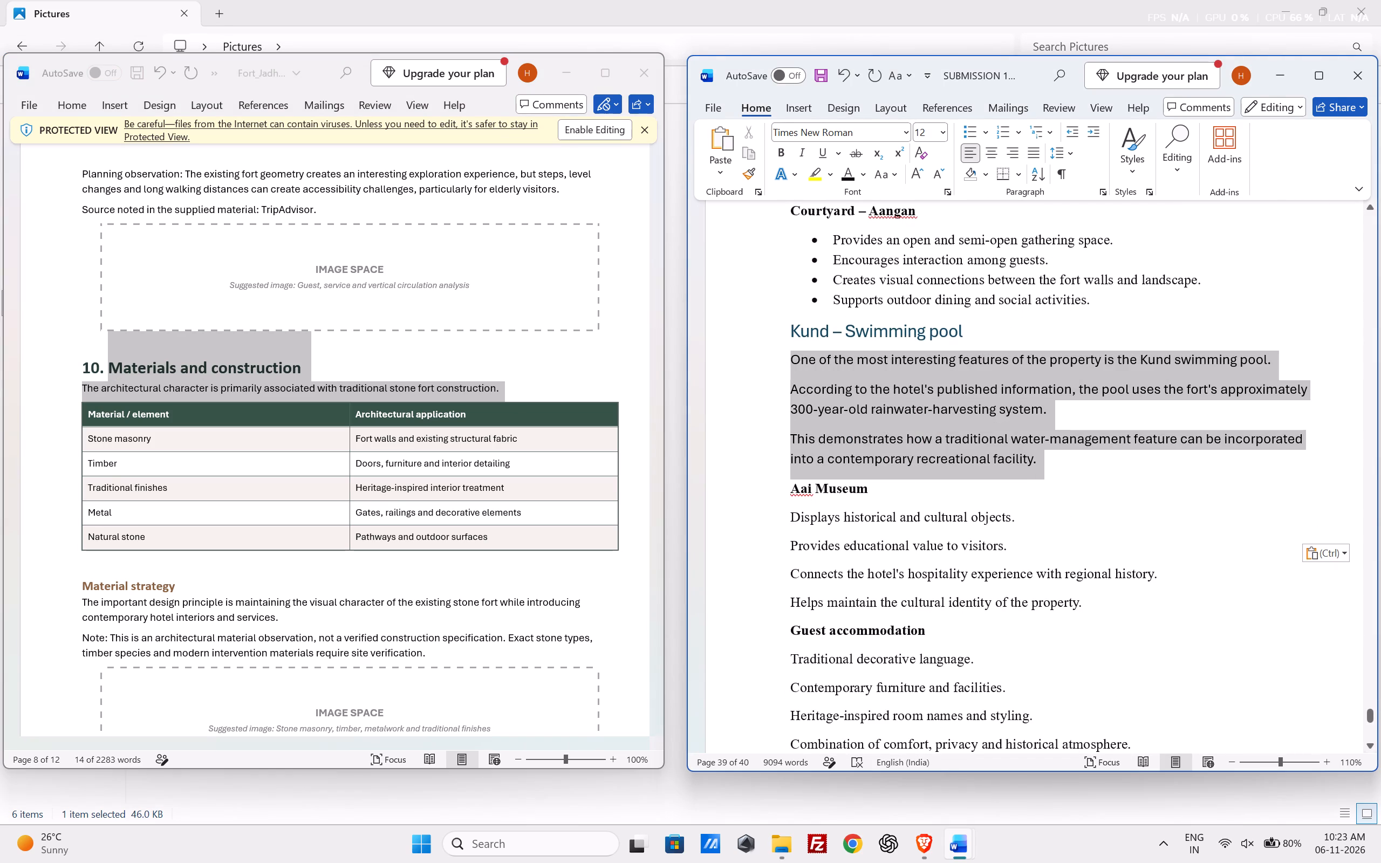
{"action": "left_click_drag", "start_coordinate": [805, 362], "coordinate": [805, 361]}
{"action": "left_click", "coordinate": [978, 125]}
Format the four points under "Aai Museum" and the four under "Guest accommodation" in the submission as bulleted lists.
{"action": "scroll", "coordinate": [927, 319], "scroll_direction": "down", "scroll_amount": 3}
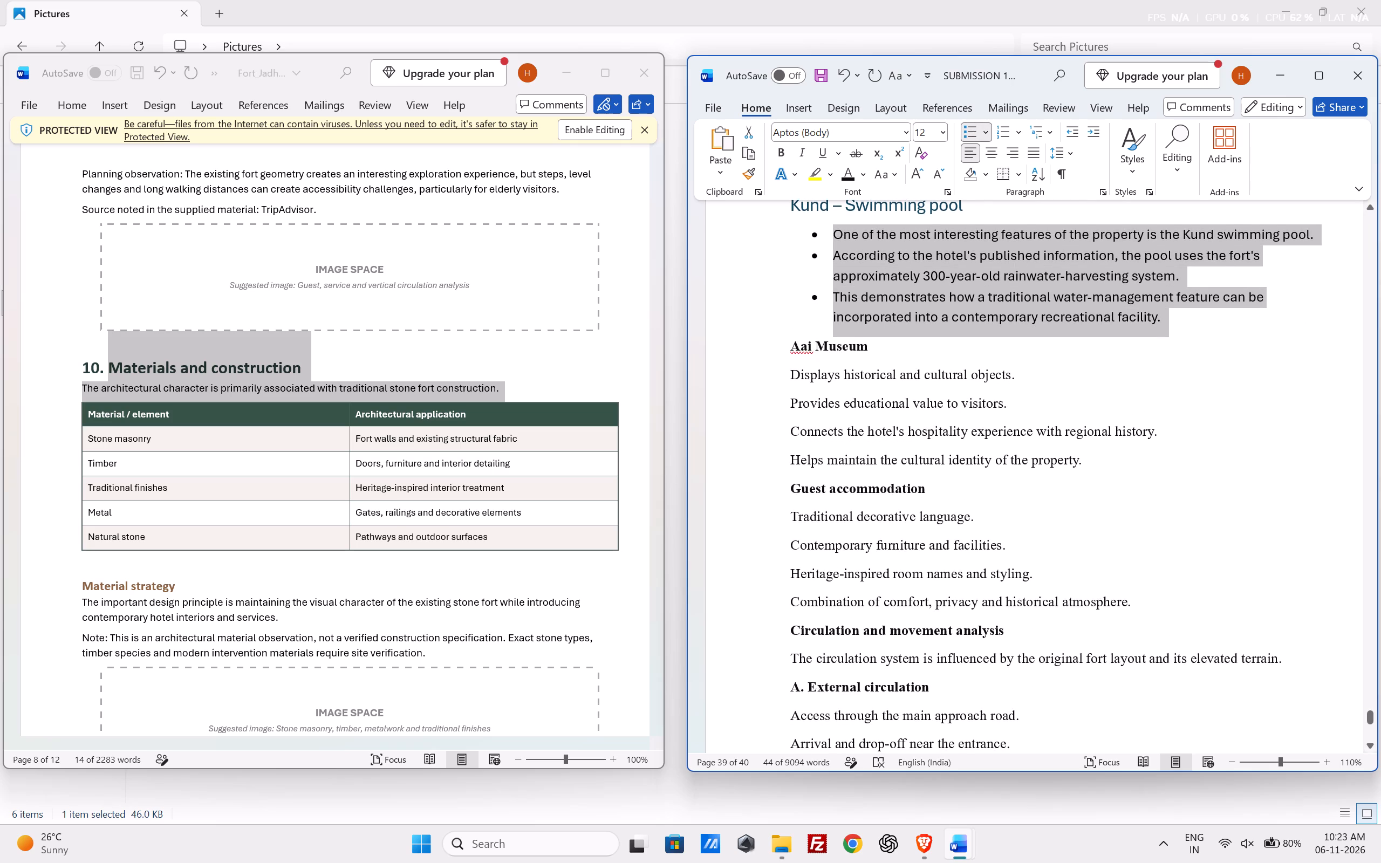
{"action": "left_click_drag", "start_coordinate": [1084, 466], "coordinate": [822, 374]}
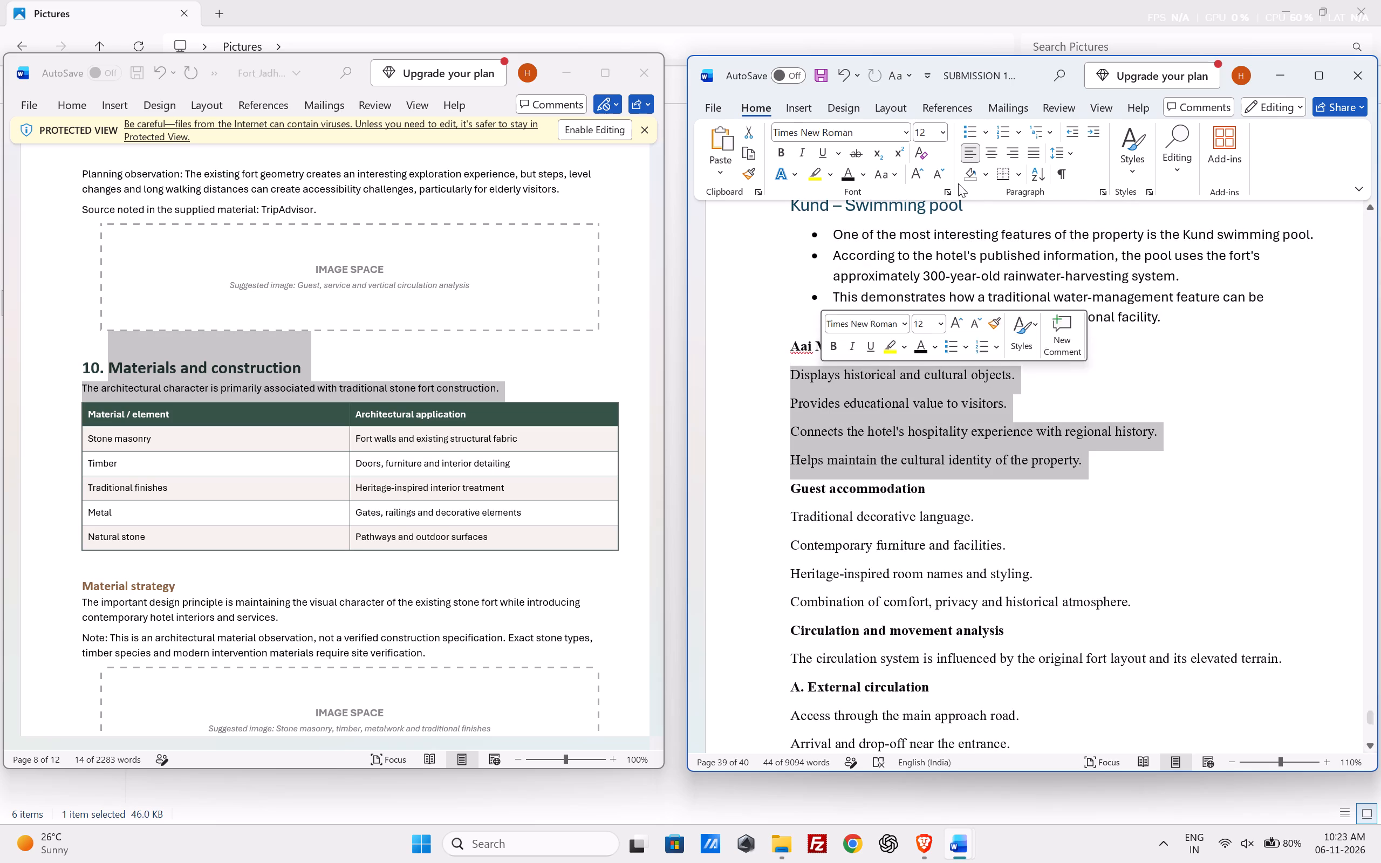
{"action": "left_click", "coordinate": [976, 129]}
{"action": "scroll", "coordinate": [898, 402], "scroll_direction": "down", "scroll_amount": 5}
{"action": "scroll", "coordinate": [1027, 398], "scroll_direction": "up", "scroll_amount": 1}
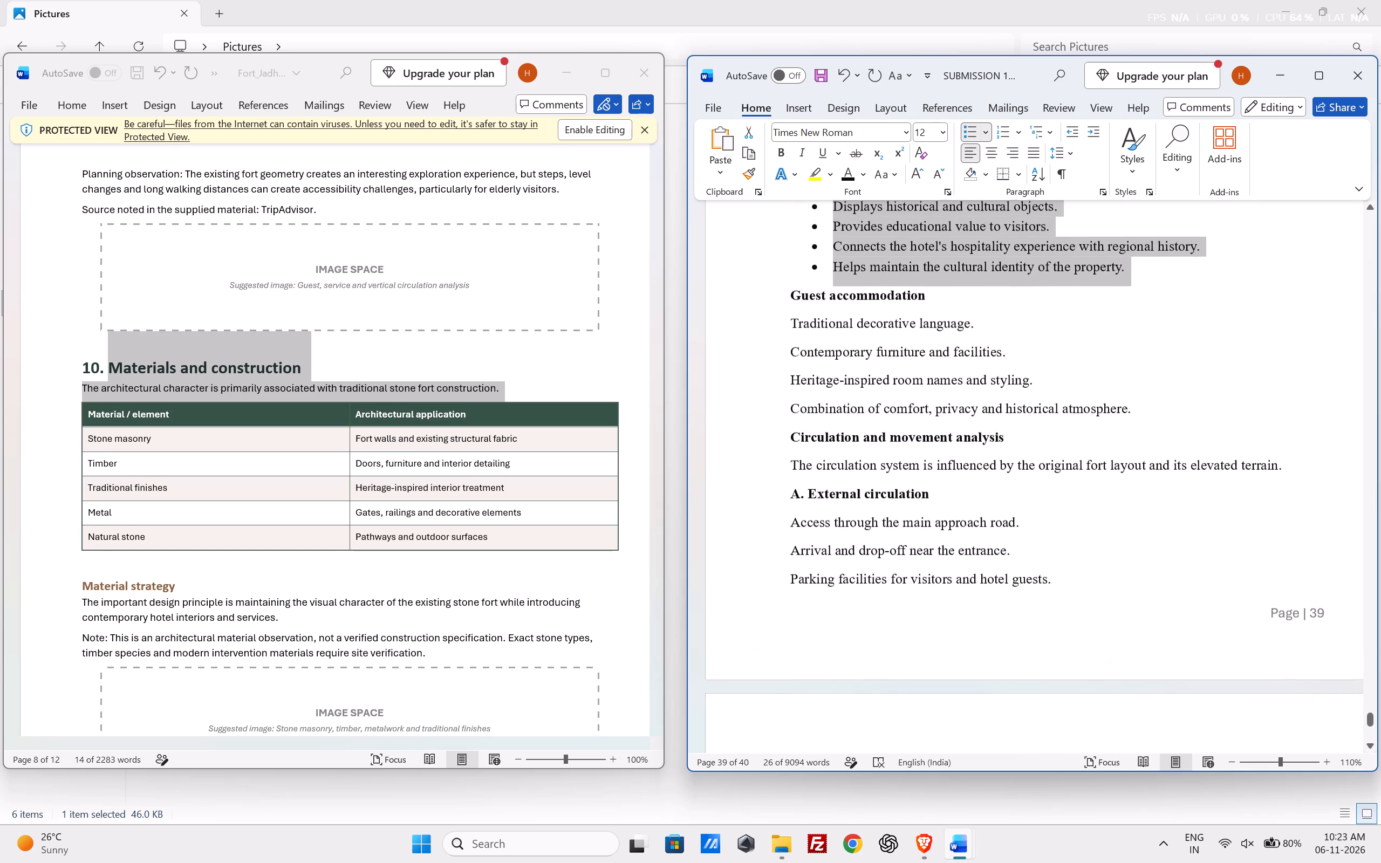
{"action": "left_click_drag", "start_coordinate": [1134, 406], "coordinate": [809, 321]}
{"action": "left_click", "coordinate": [973, 134]}
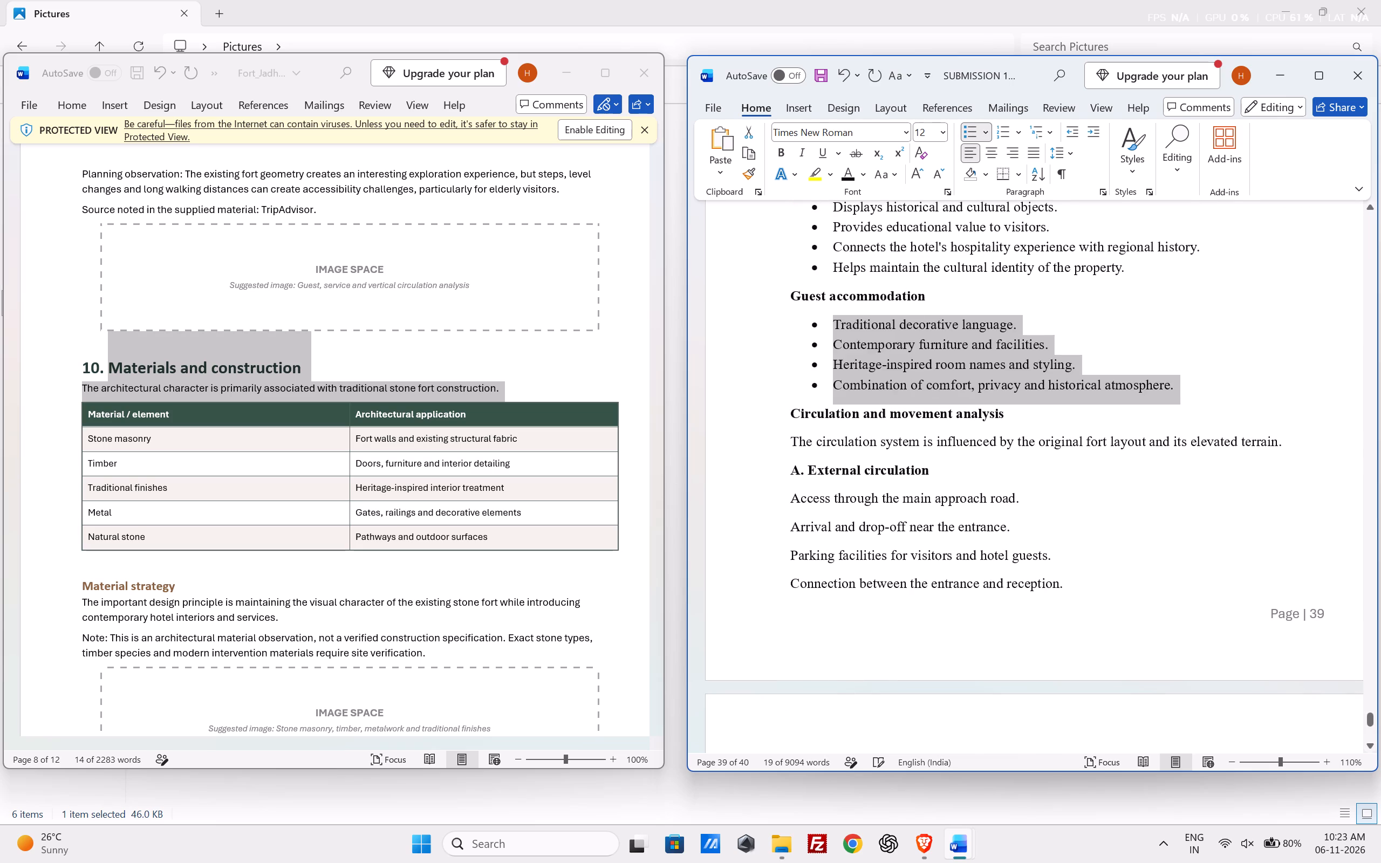
Format the four points under the submission's "A. External circulation" subheading as a bulleted list.
{"action": "left_click_drag", "start_coordinate": [1075, 587], "coordinate": [803, 503]}
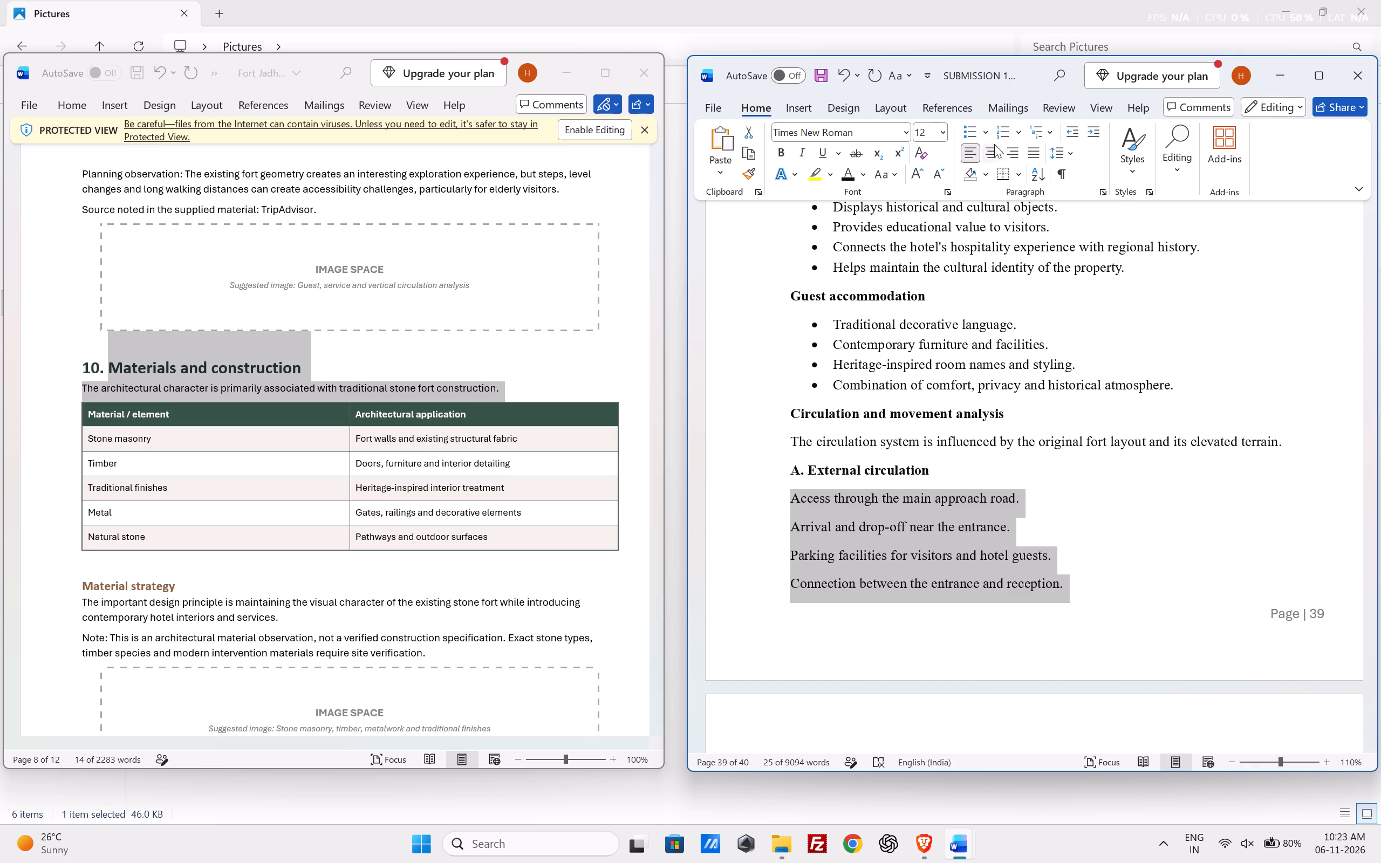
{"action": "left_click", "coordinate": [974, 136]}
Compare the case study's "Circulation and movement analysis" section with the same section in the submission.
{"action": "scroll", "coordinate": [374, 481], "scroll_direction": "up", "scroll_amount": 12}
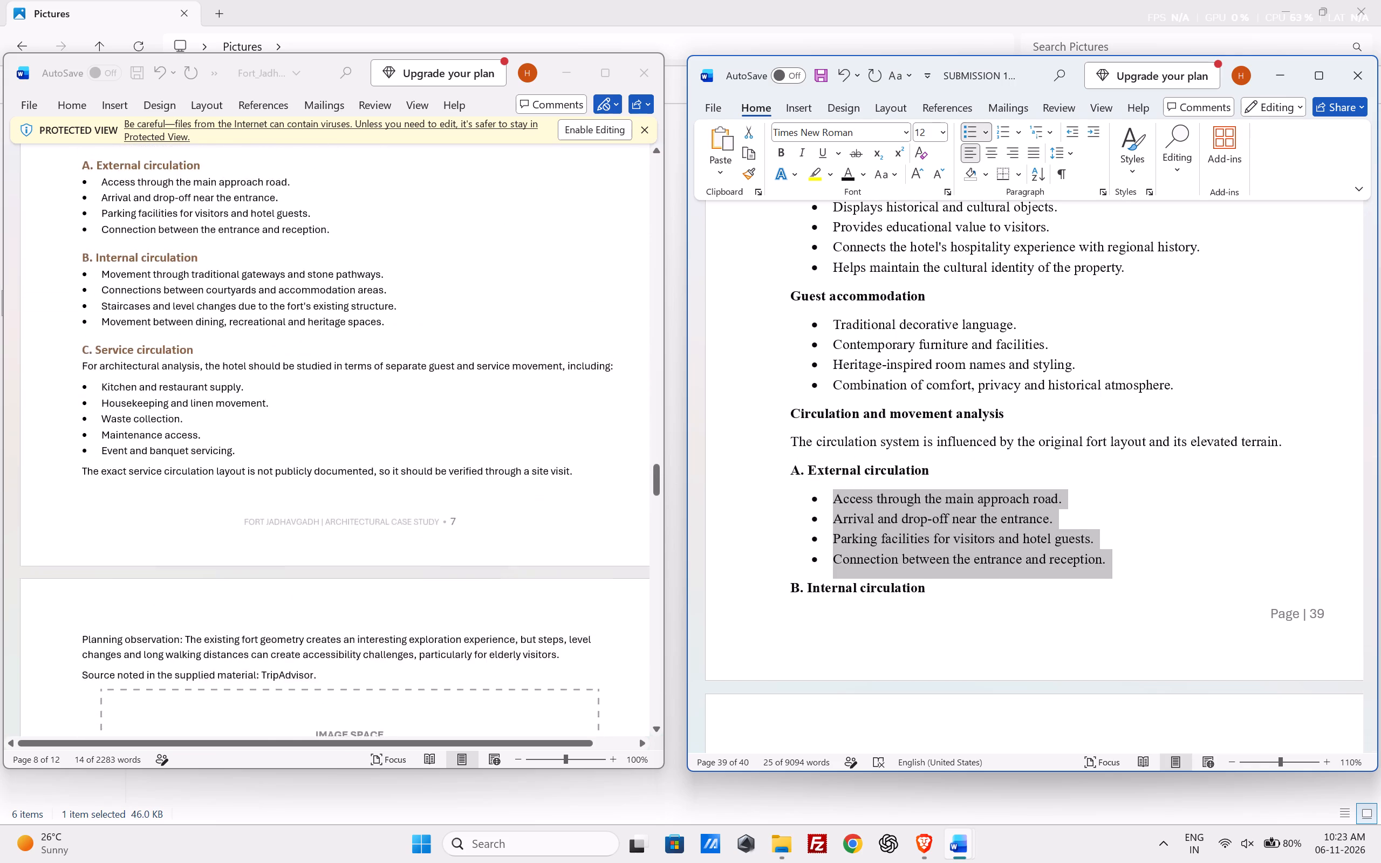
{"action": "scroll", "coordinate": [363, 486], "scroll_direction": "up", "scroll_amount": 3}
{"action": "scroll", "coordinate": [364, 487], "scroll_direction": "down", "scroll_amount": 4}
{"action": "scroll", "coordinate": [364, 487], "scroll_direction": "up", "scroll_amount": 9}
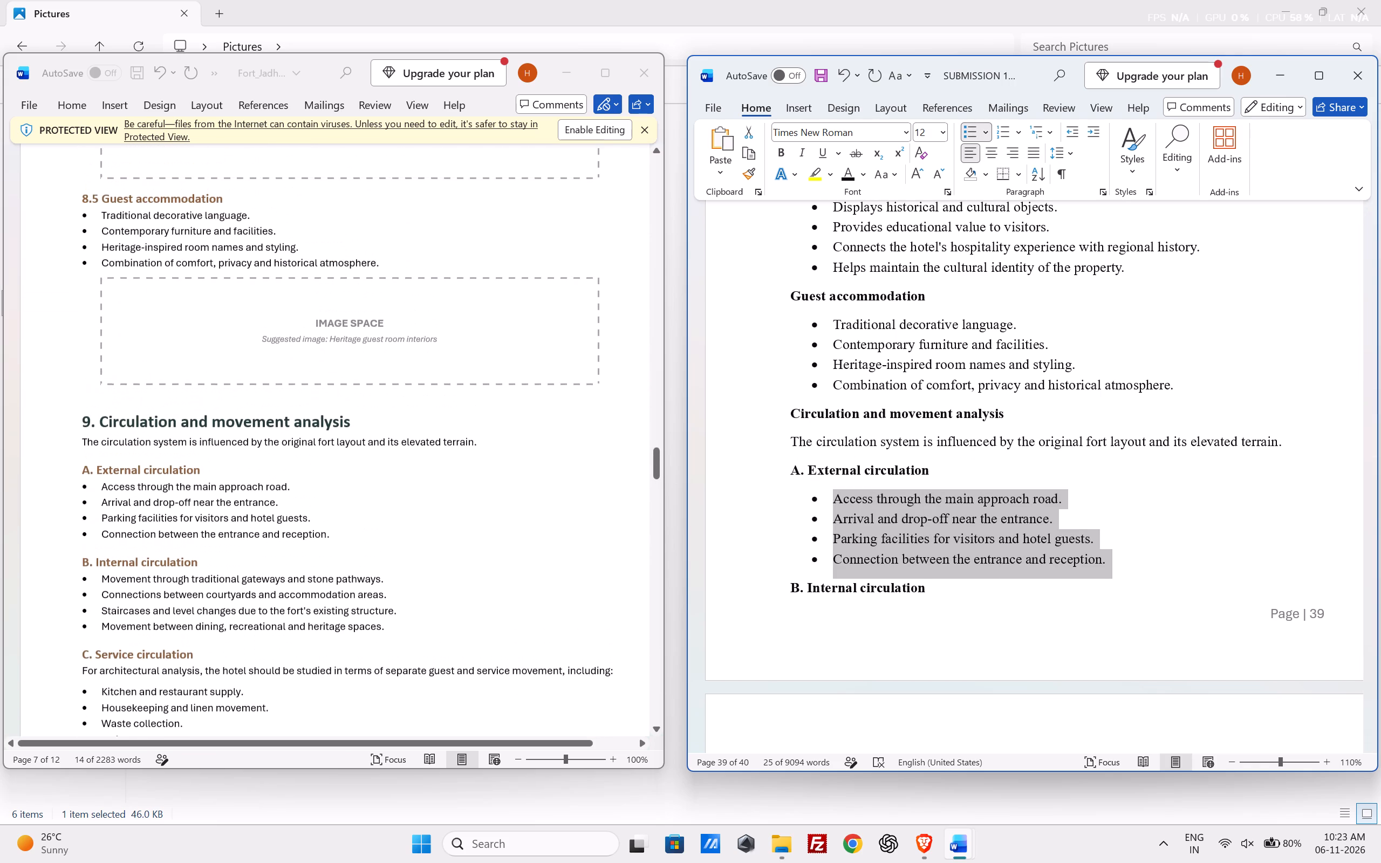
{"action": "left_click", "coordinate": [755, 408]}
{"action": "left_click", "coordinate": [1027, 416]}
{"action": "left_click_drag", "start_coordinate": [1017, 415], "coordinate": [777, 408]}
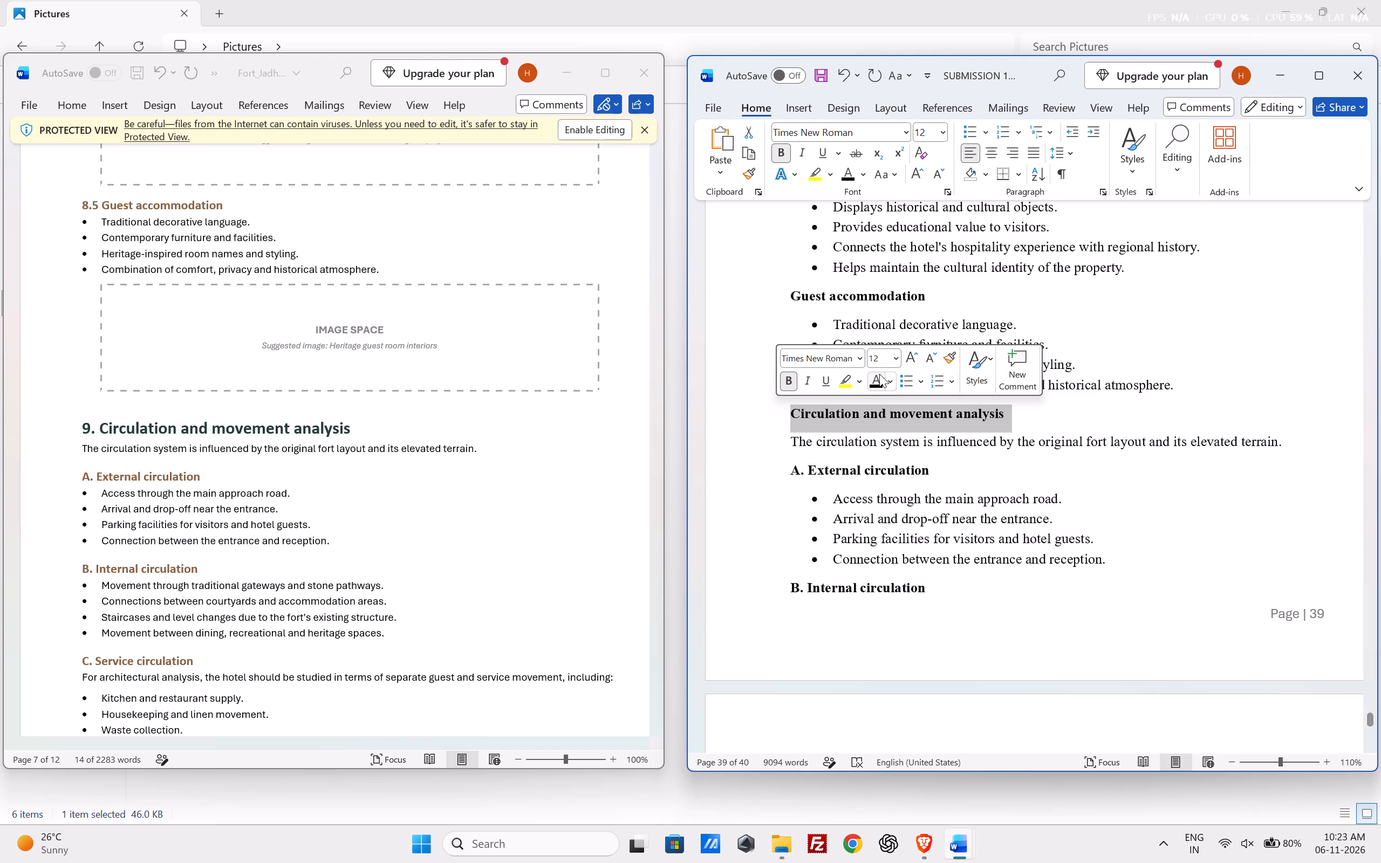
{"action": "left_click", "coordinate": [728, 436]}
{"action": "left_click", "coordinate": [1249, 571]}
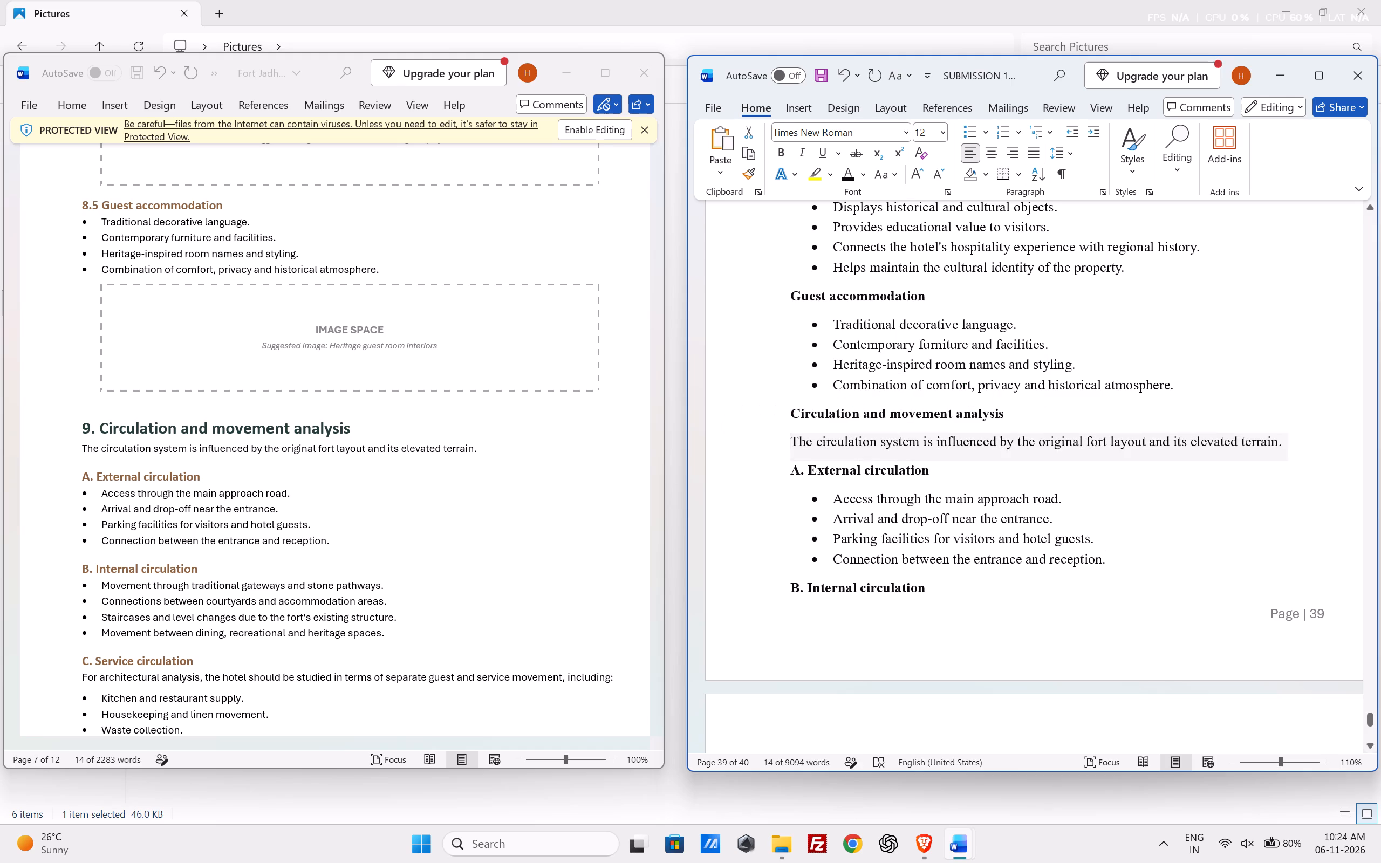
Insert a table of two columns and six rows below the submission's "Materials and construction" introductory sentence.
{"action": "scroll", "coordinate": [1061, 504], "scroll_direction": "down", "scroll_amount": 20}
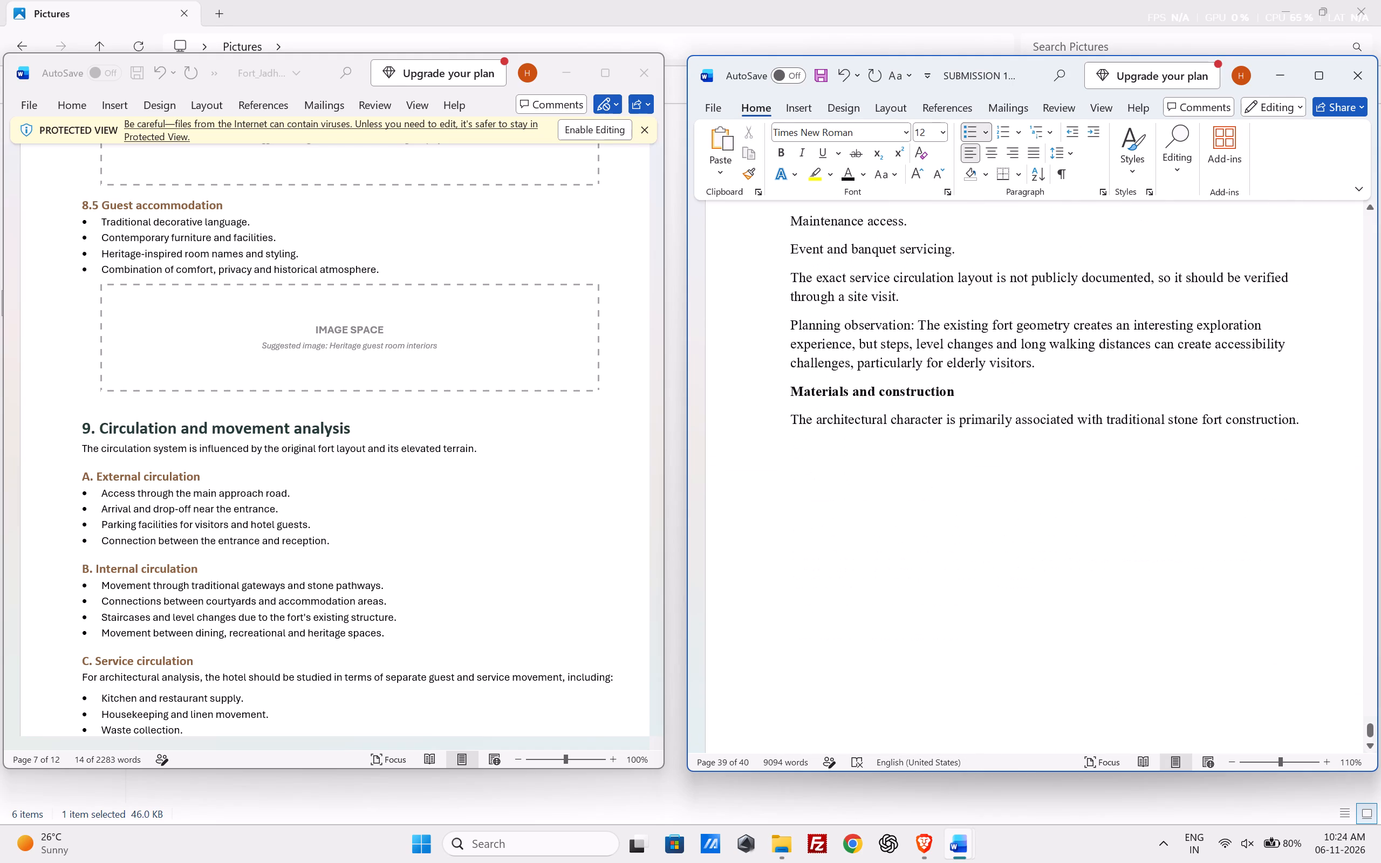
{"action": "scroll", "coordinate": [471, 516], "scroll_direction": "down", "scroll_amount": 13}
{"action": "scroll", "coordinate": [405, 480], "scroll_direction": "down", "scroll_amount": 10}
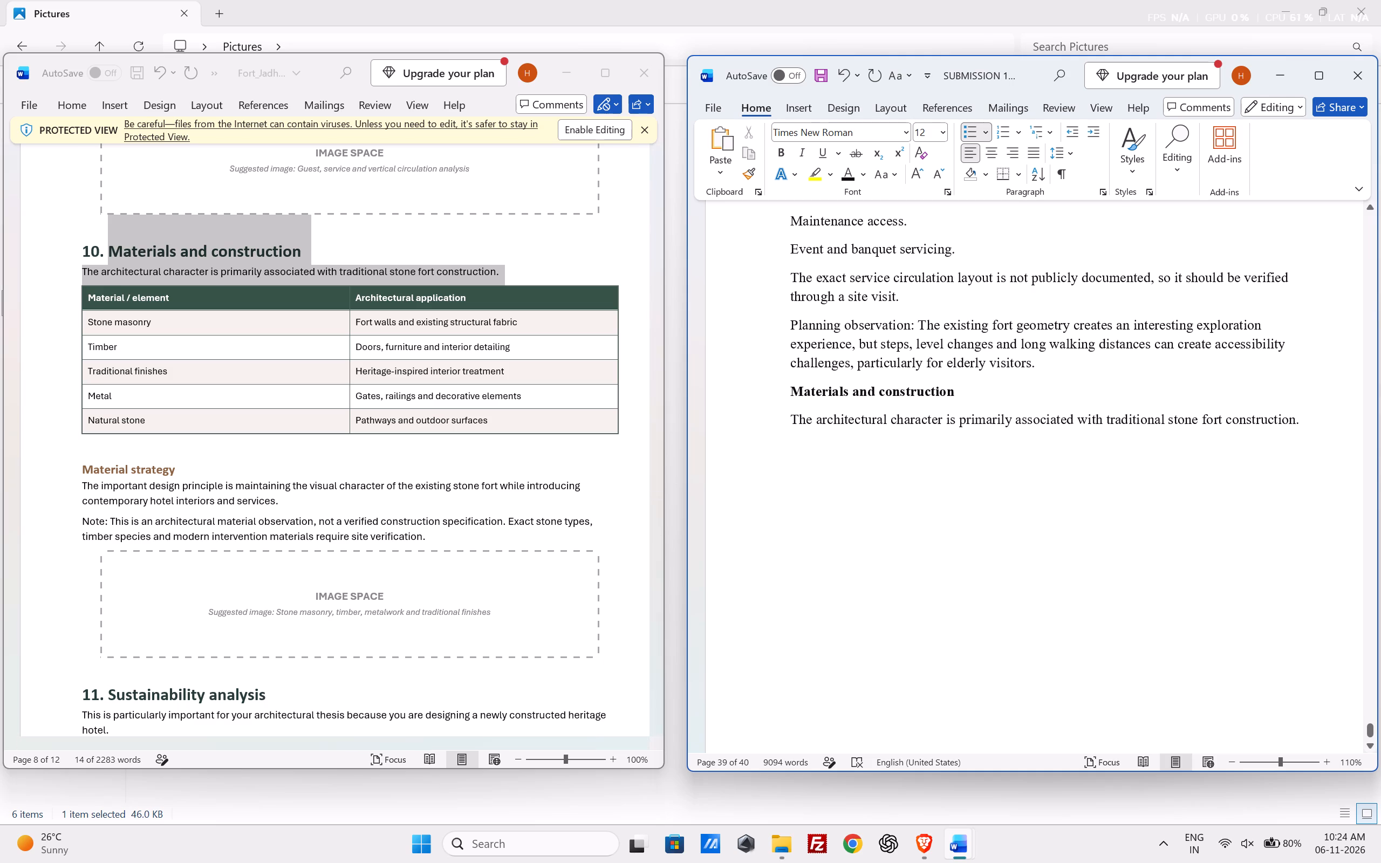
{"action": "left_click", "coordinate": [888, 511]}
{"action": "left_click", "coordinate": [793, 113]}
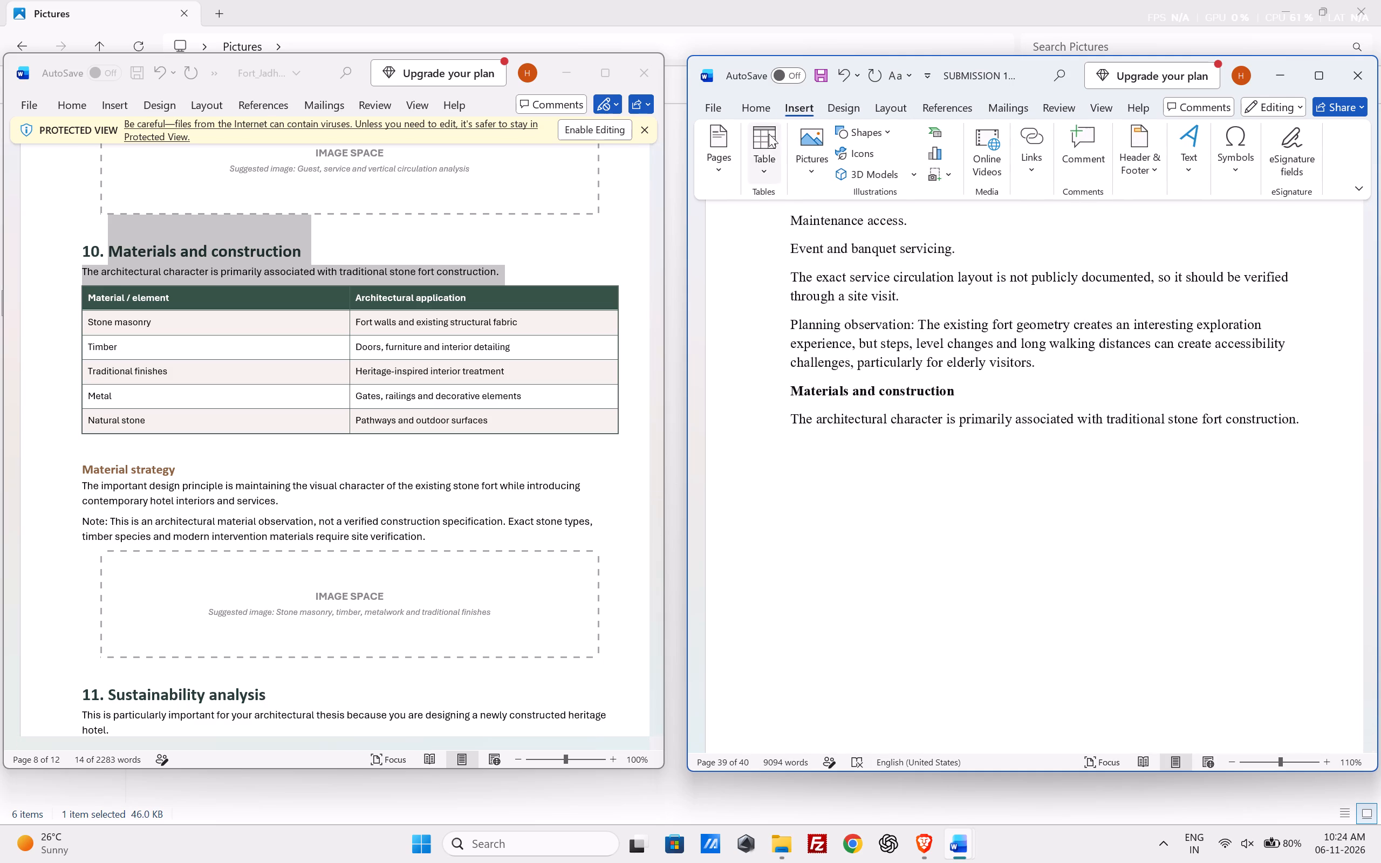
{"action": "left_click", "coordinate": [768, 134]}
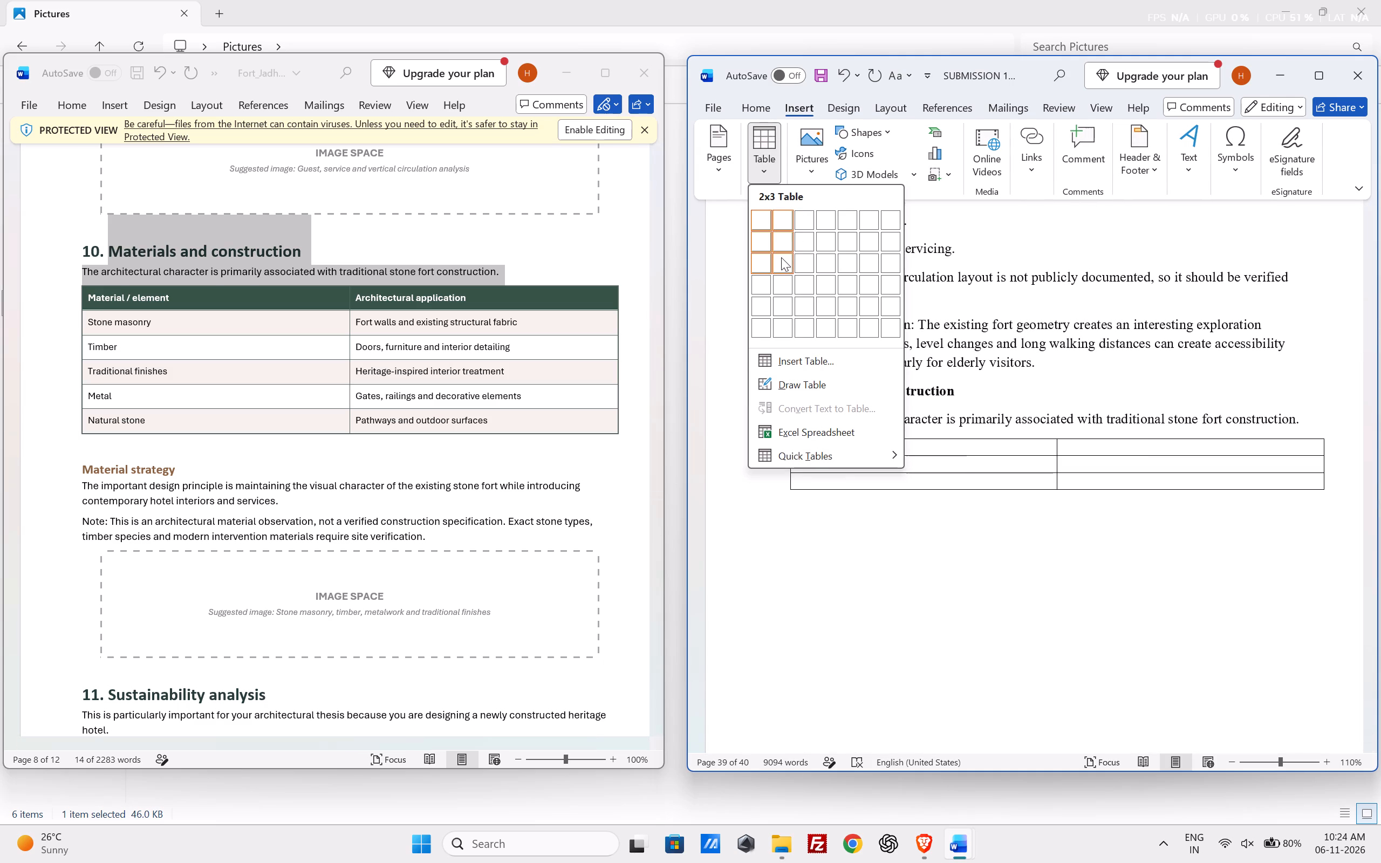
{"action": "left_click", "coordinate": [787, 328]}
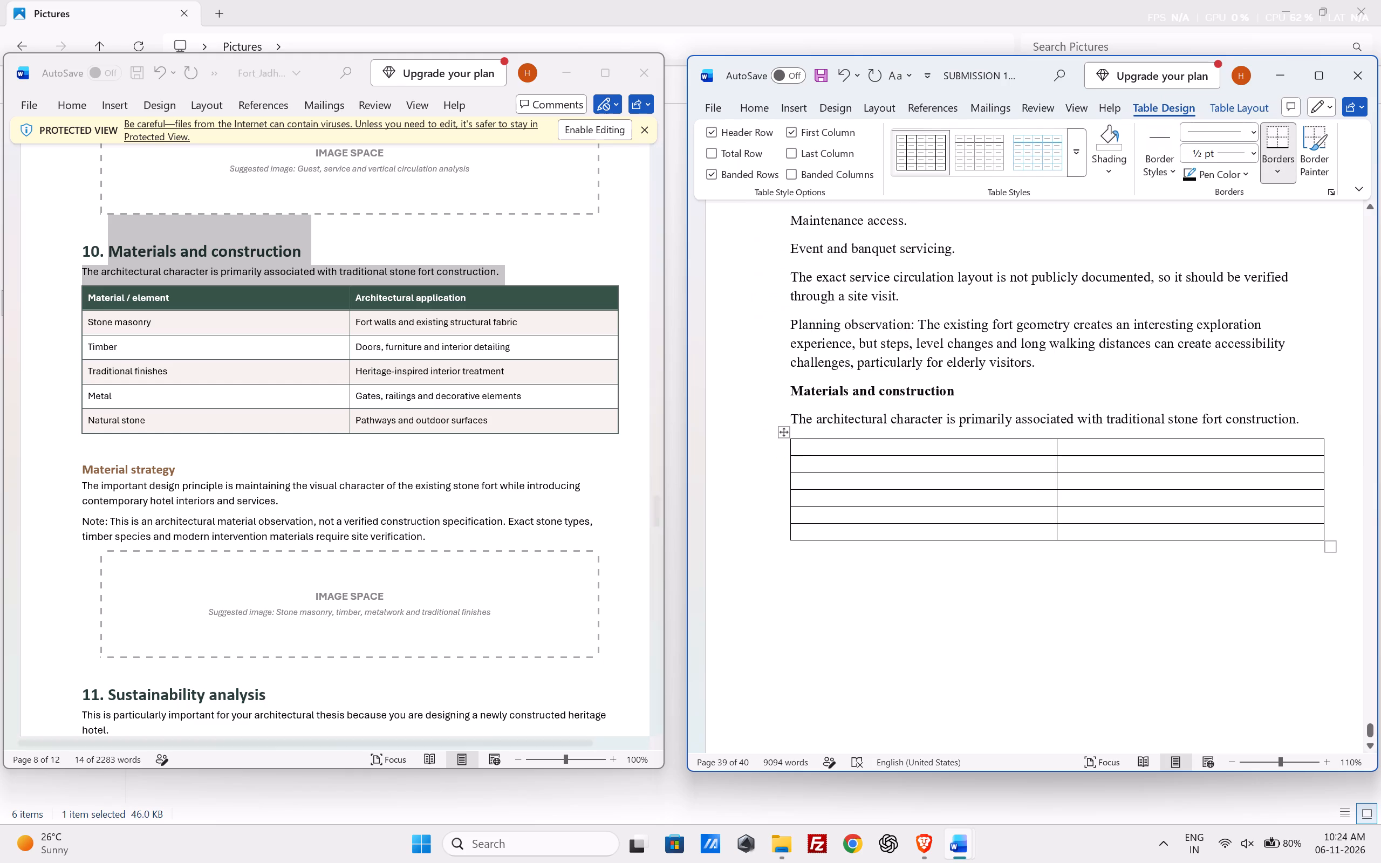
Add a seventh row to the empty table under "Materials and construction".
{"action": "left_click", "coordinate": [727, 450]}
{"action": "left_click_drag", "start_coordinate": [718, 282], "coordinate": [707, 281]}
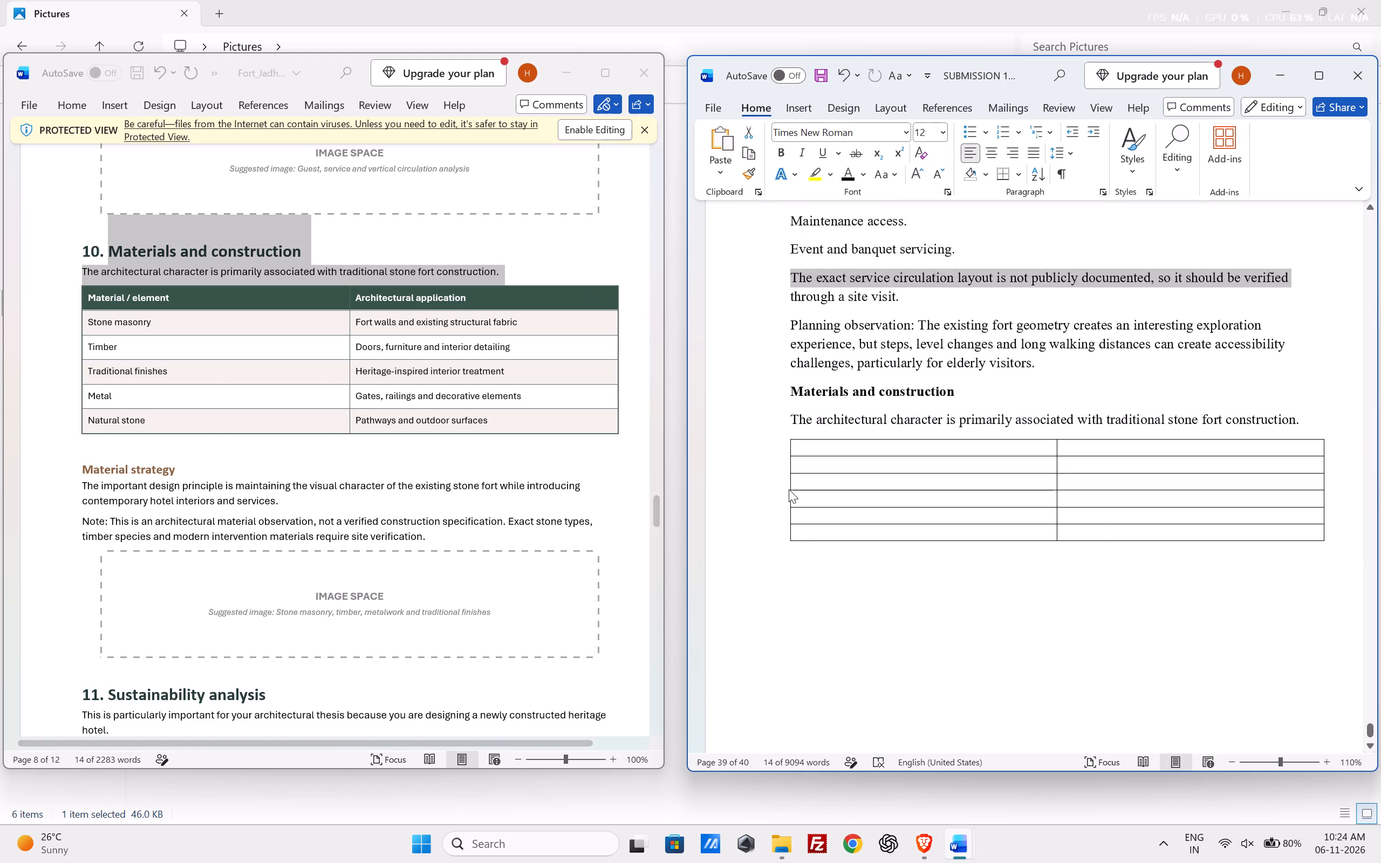
{"action": "left_click", "coordinate": [789, 489]}
{"action": "left_click", "coordinate": [813, 441]}
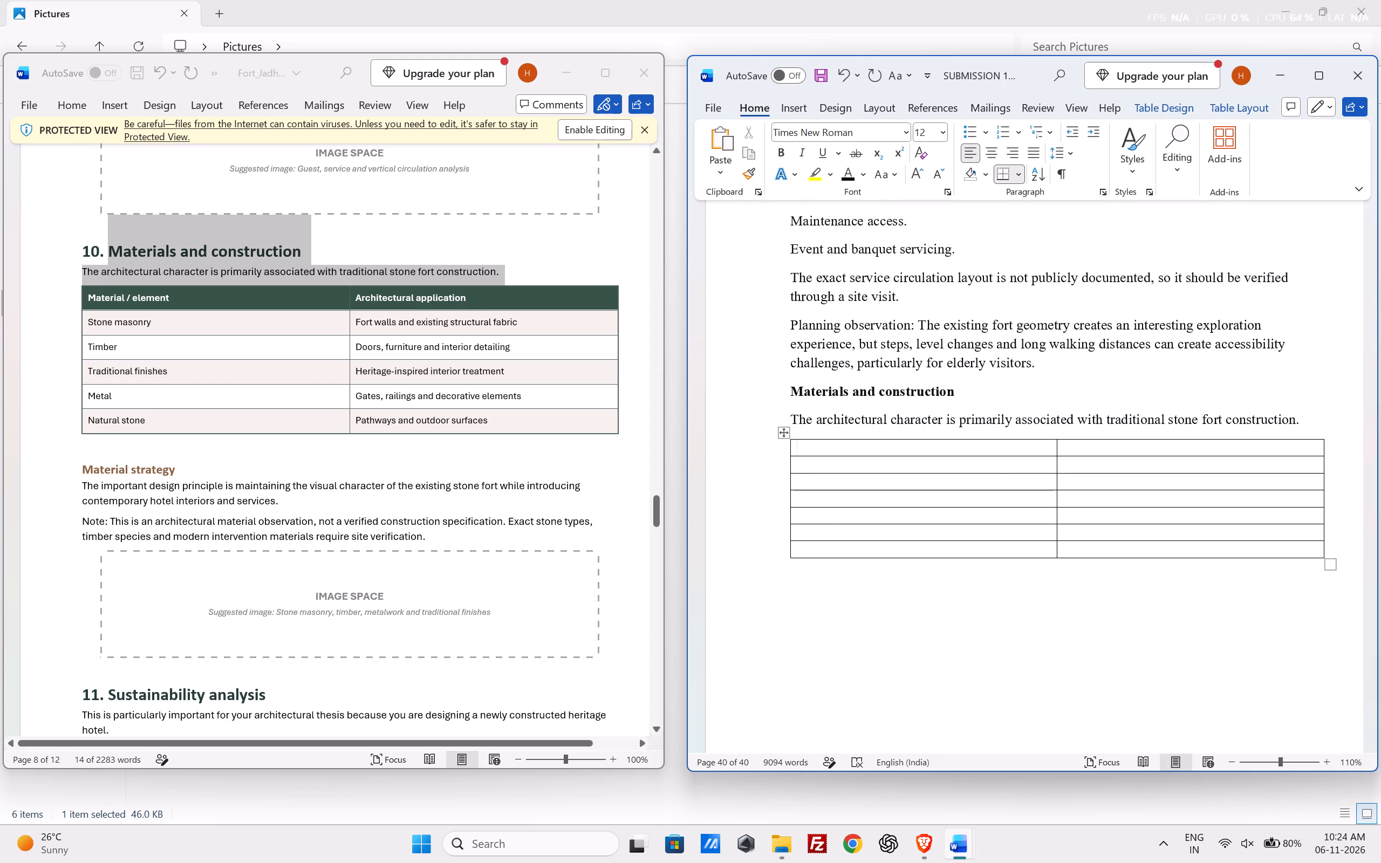
Copy the column headings "Material / element" and "Architectural application" from the case study's materials table into the new table's first row.
{"action": "left_click_drag", "start_coordinate": [473, 299], "coordinate": [361, 299]}
{"action": "key", "text": "ctrl+c"}
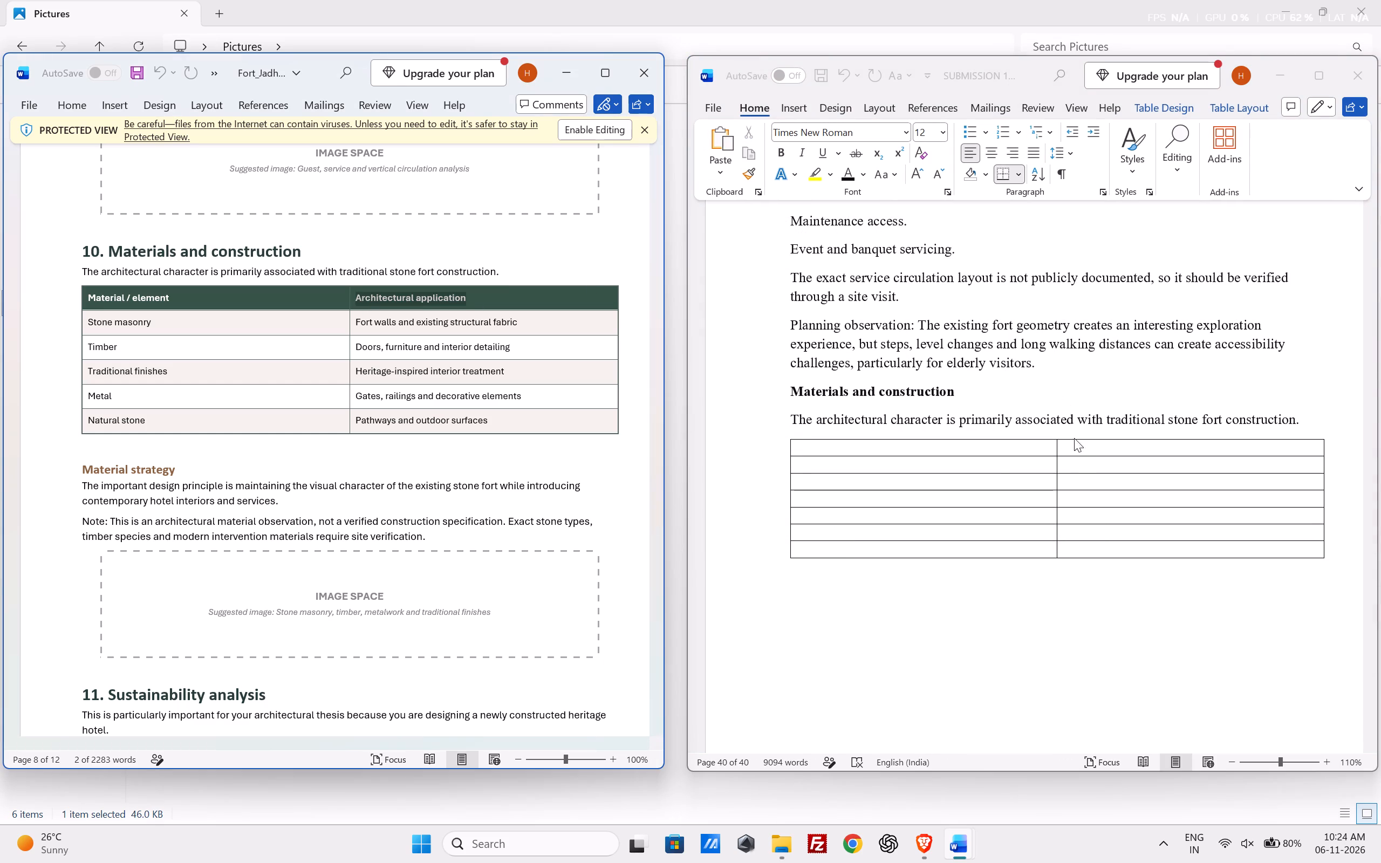
{"action": "double_click", "coordinate": [1081, 448]}
{"action": "key", "text": "ctrl+v"}
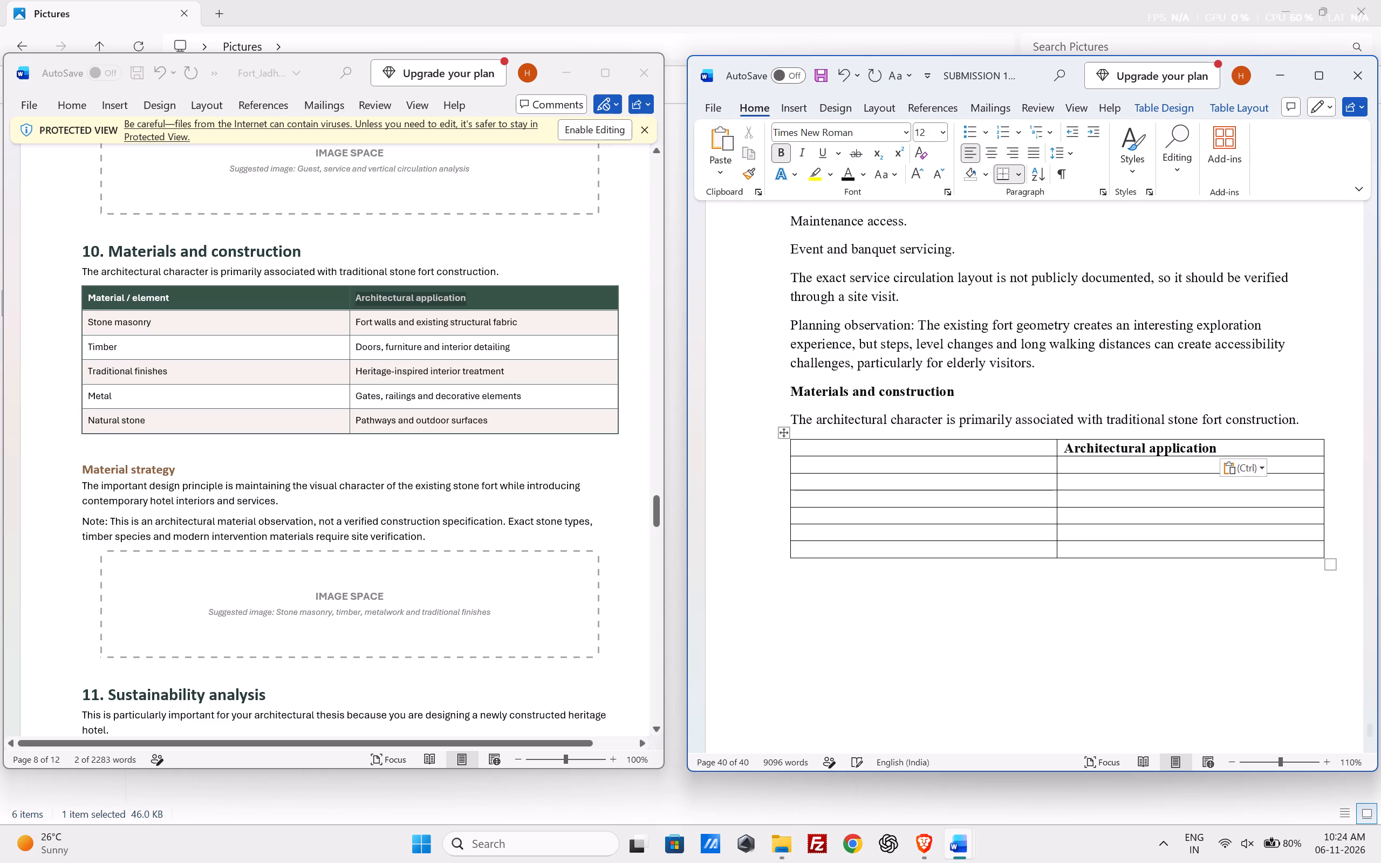
{"action": "left_click_drag", "start_coordinate": [172, 298], "coordinate": [88, 299]}
{"action": "key", "text": "ctrl+c"}
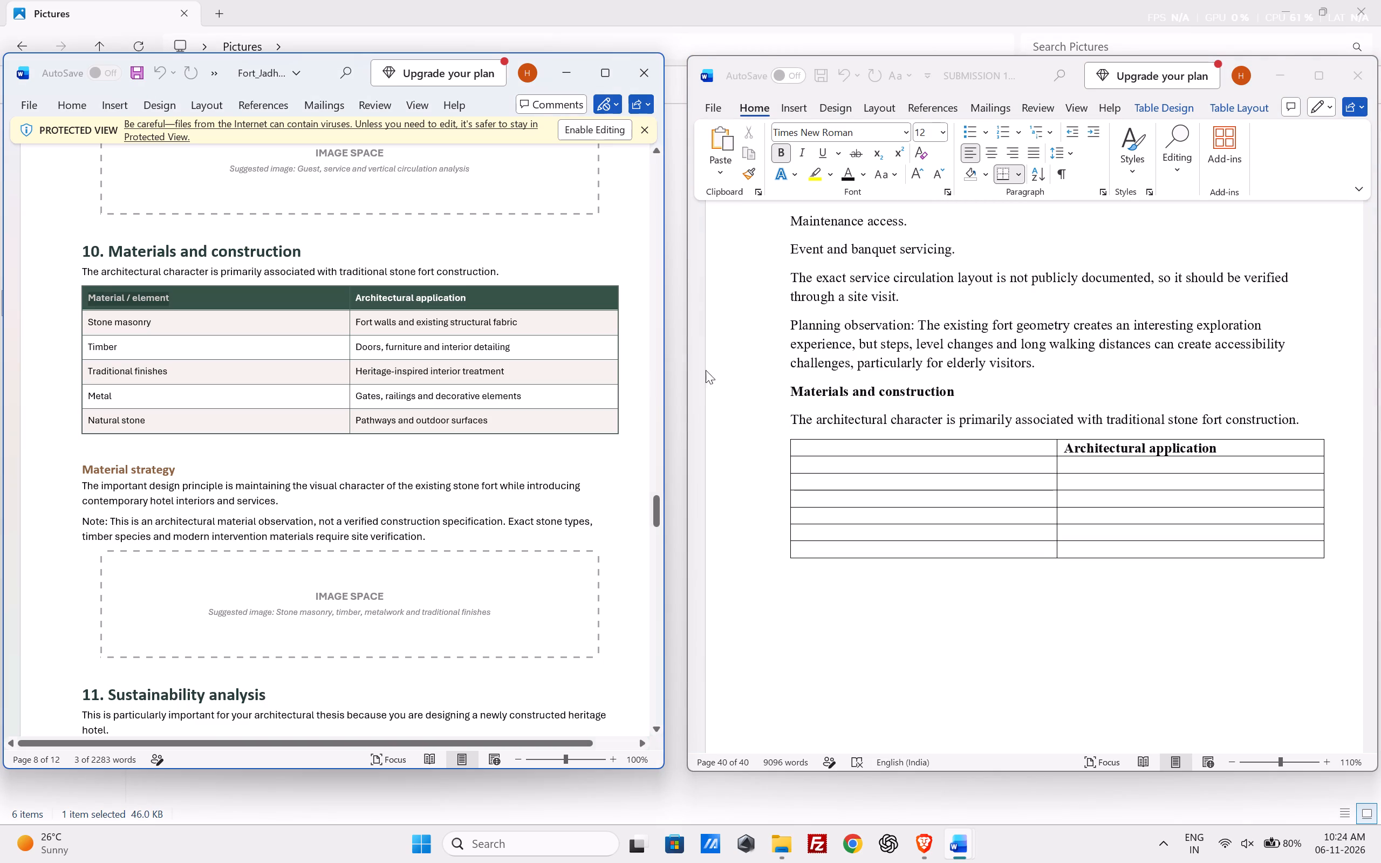
{"action": "double_click", "coordinate": [816, 444]}
{"action": "key", "text": "ctrl+v"}
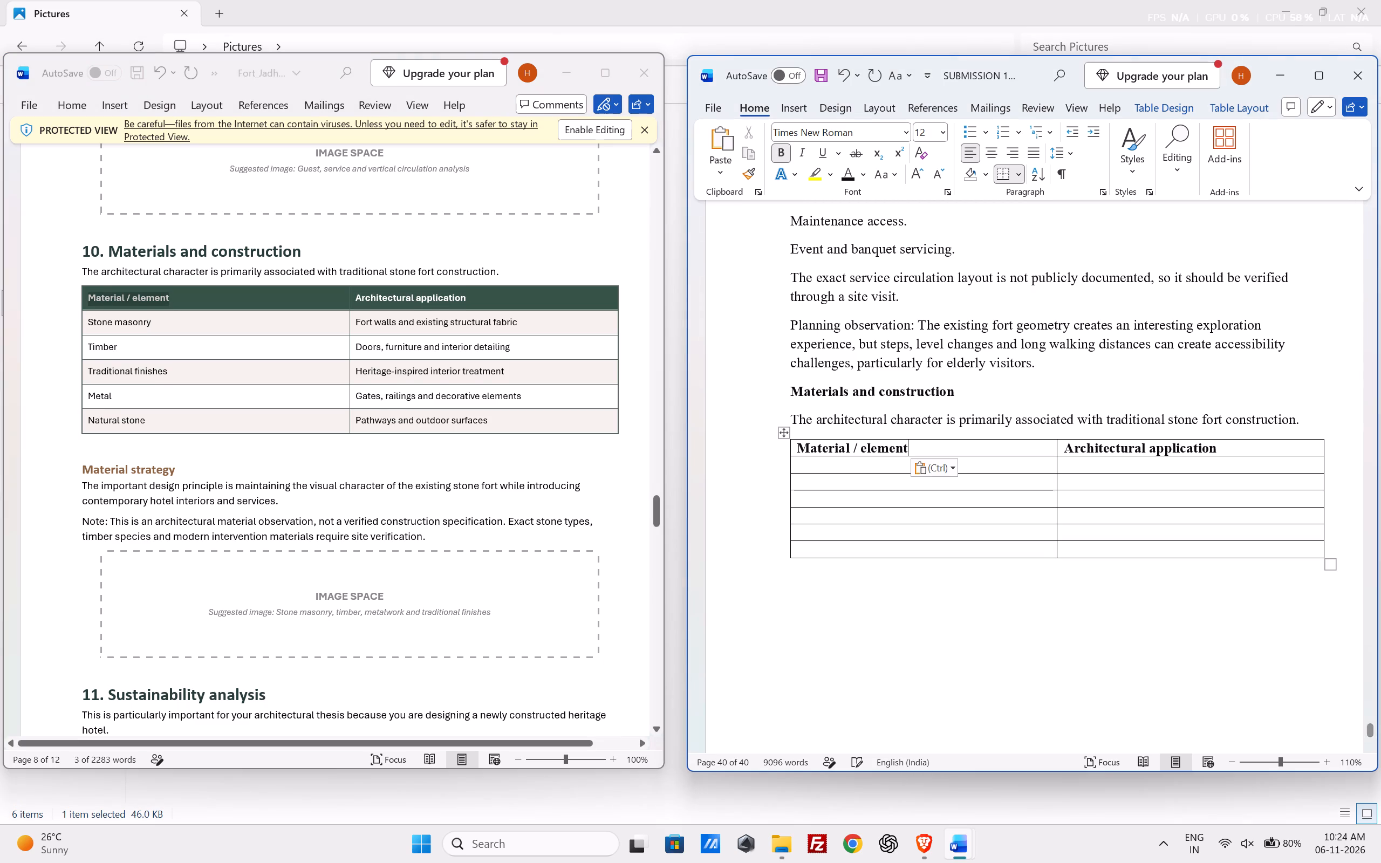
Copy the case study's material rows, from Stone masonry through Natural stone, into the blank rows below the submission table's header.
{"action": "scroll", "coordinate": [374, 320], "scroll_direction": "down", "scroll_amount": 2}
{"action": "left_click_drag", "start_coordinate": [509, 343], "coordinate": [100, 234]}
{"action": "key", "text": "ctrl+c"}
{"action": "left_click", "coordinate": [1123, 551]}
{"action": "left_click_drag", "start_coordinate": [1093, 552], "coordinate": [993, 478]}
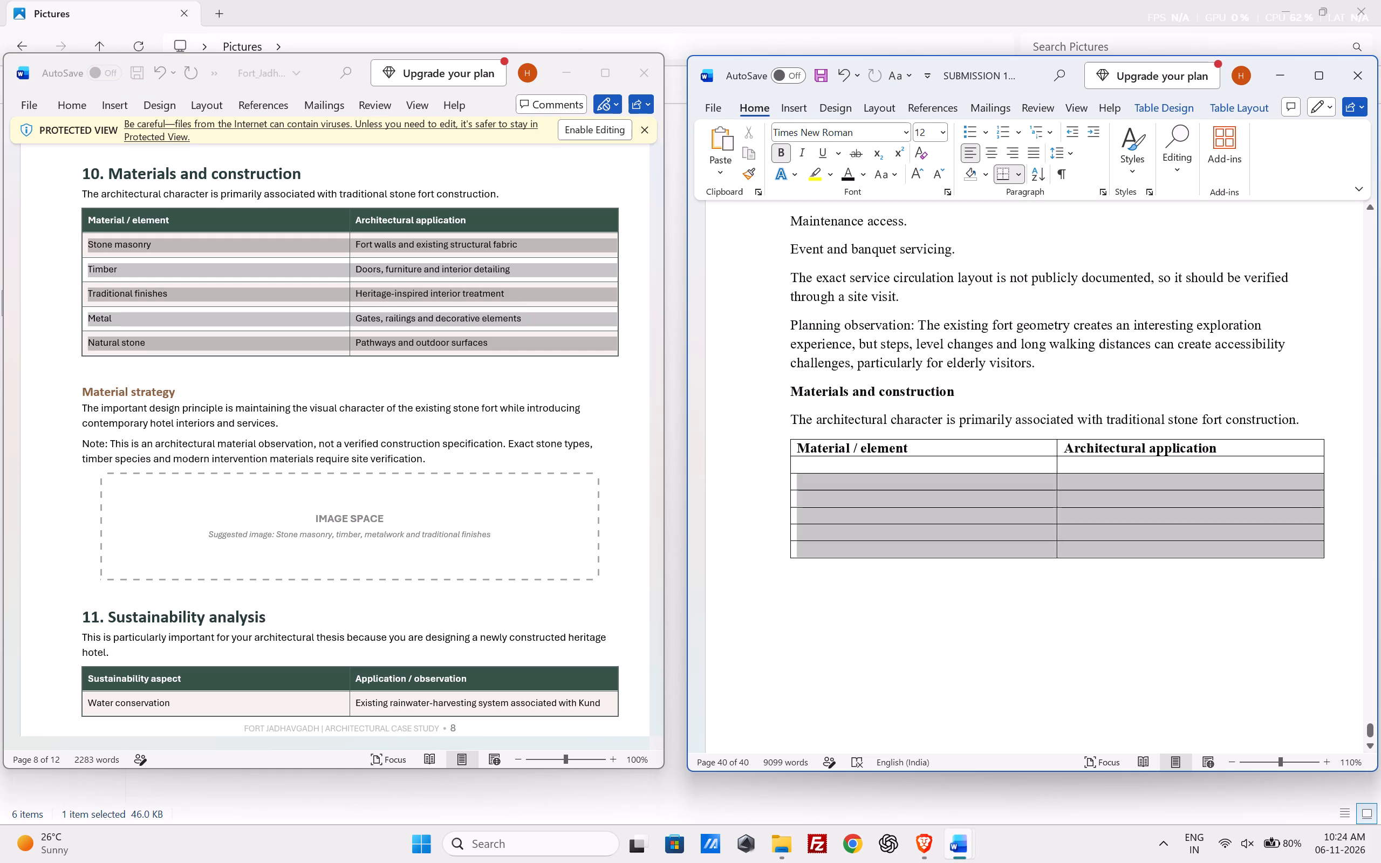
{"action": "left_click_drag", "start_coordinate": [993, 478], "coordinate": [985, 470]}
{"action": "key", "text": "ctrl+v"}
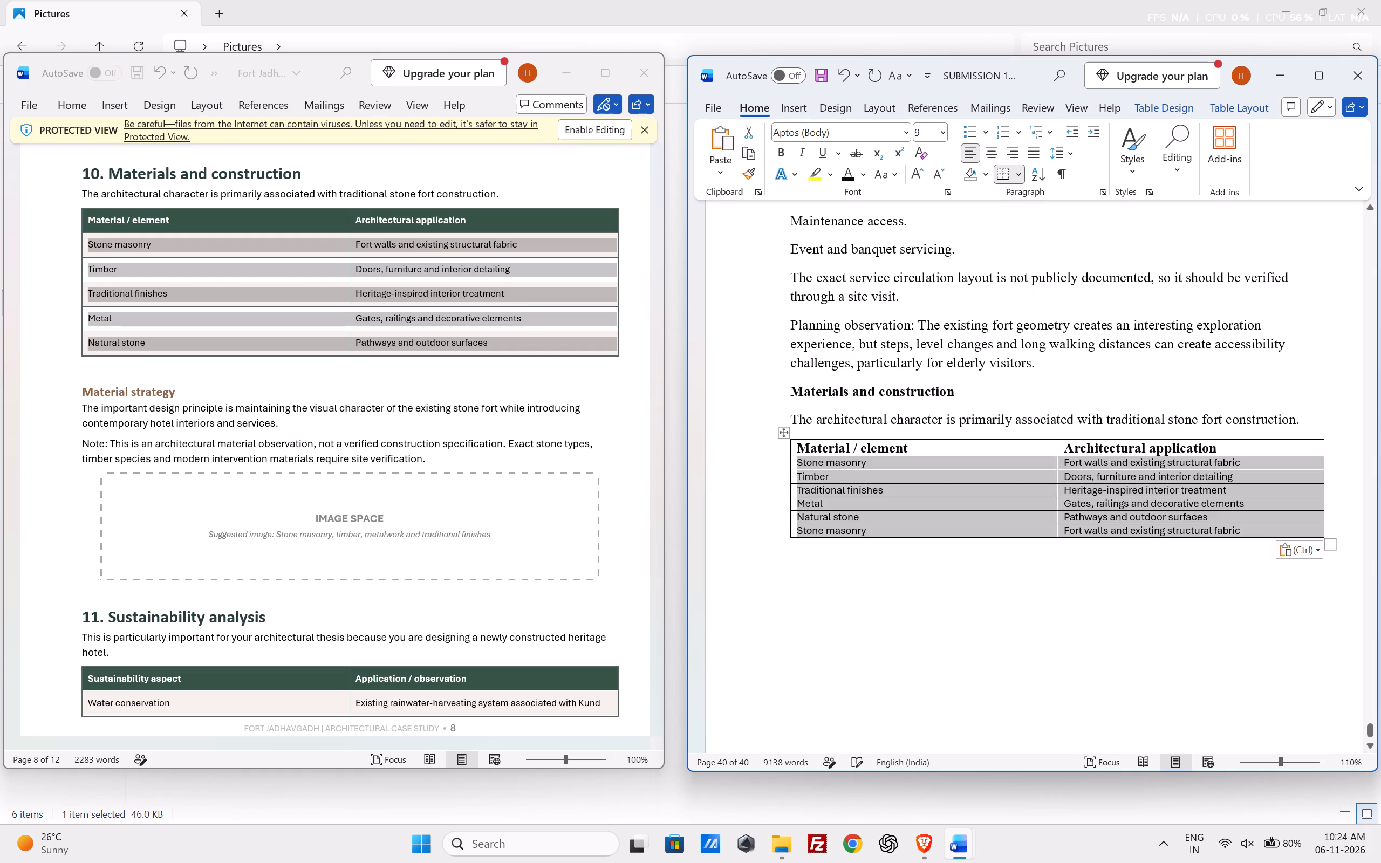
{"action": "left_click", "coordinate": [812, 604]}
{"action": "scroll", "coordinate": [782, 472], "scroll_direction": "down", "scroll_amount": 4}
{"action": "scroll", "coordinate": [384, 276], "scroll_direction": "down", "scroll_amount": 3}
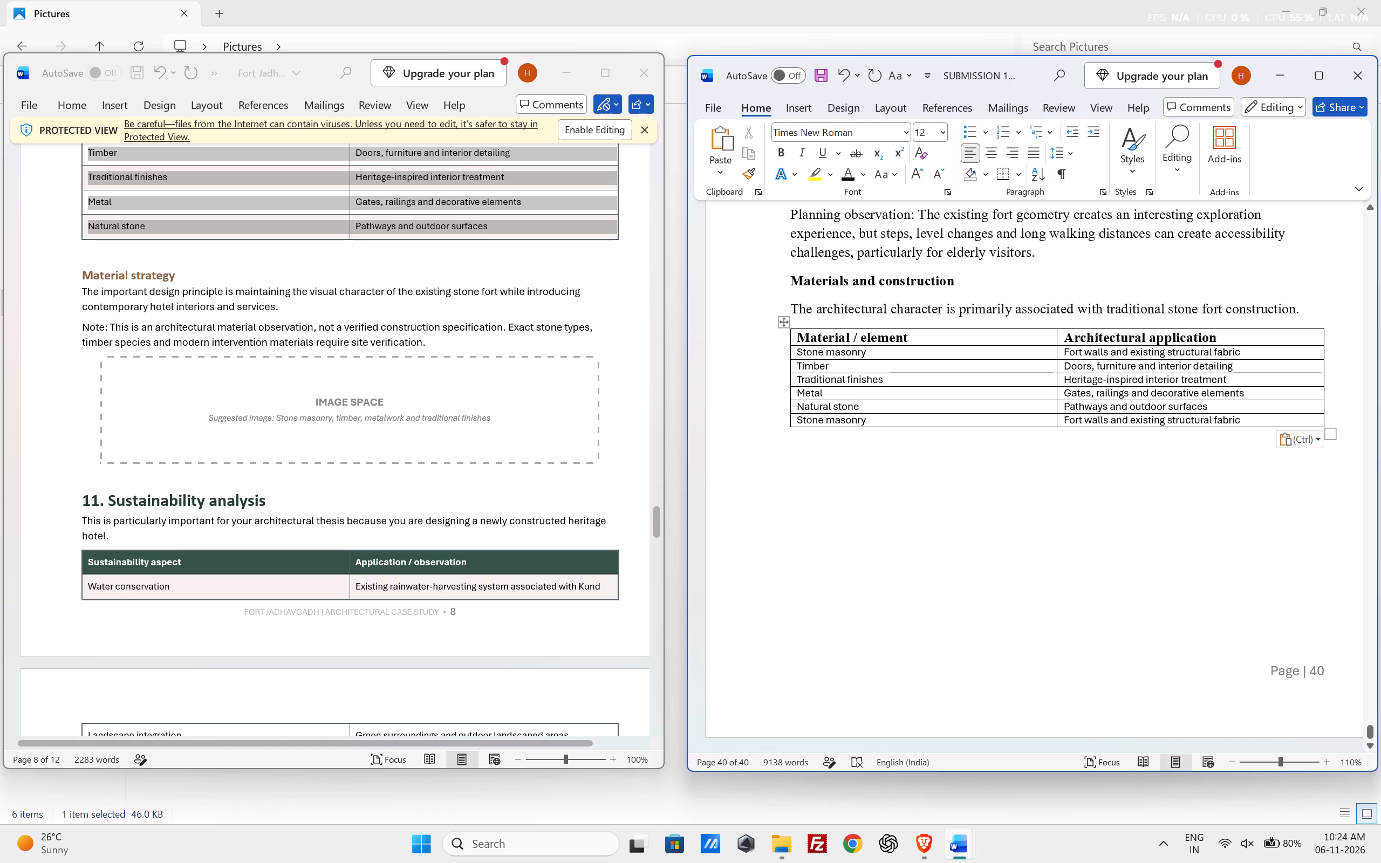
Copy the heading text "Sustainability analysis" from the case study to below the submission's materials table, leaving a blank line above it.
{"action": "scroll", "coordinate": [879, 424], "scroll_direction": "up", "scroll_amount": 1}
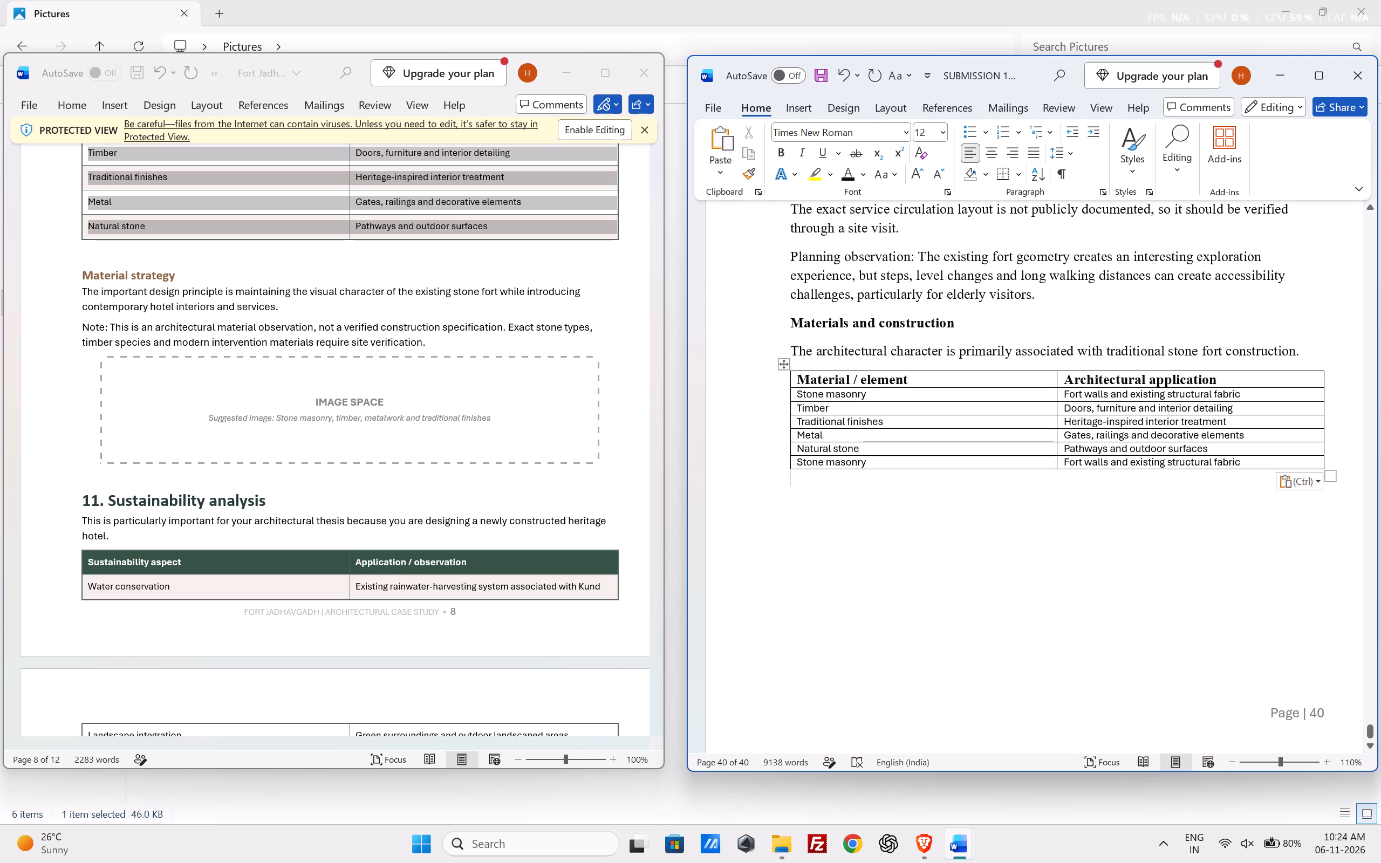
{"action": "scroll", "coordinate": [873, 412], "scroll_direction": "down", "scroll_amount": 3}
{"action": "scroll", "coordinate": [360, 388], "scroll_direction": "down", "scroll_amount": 4}
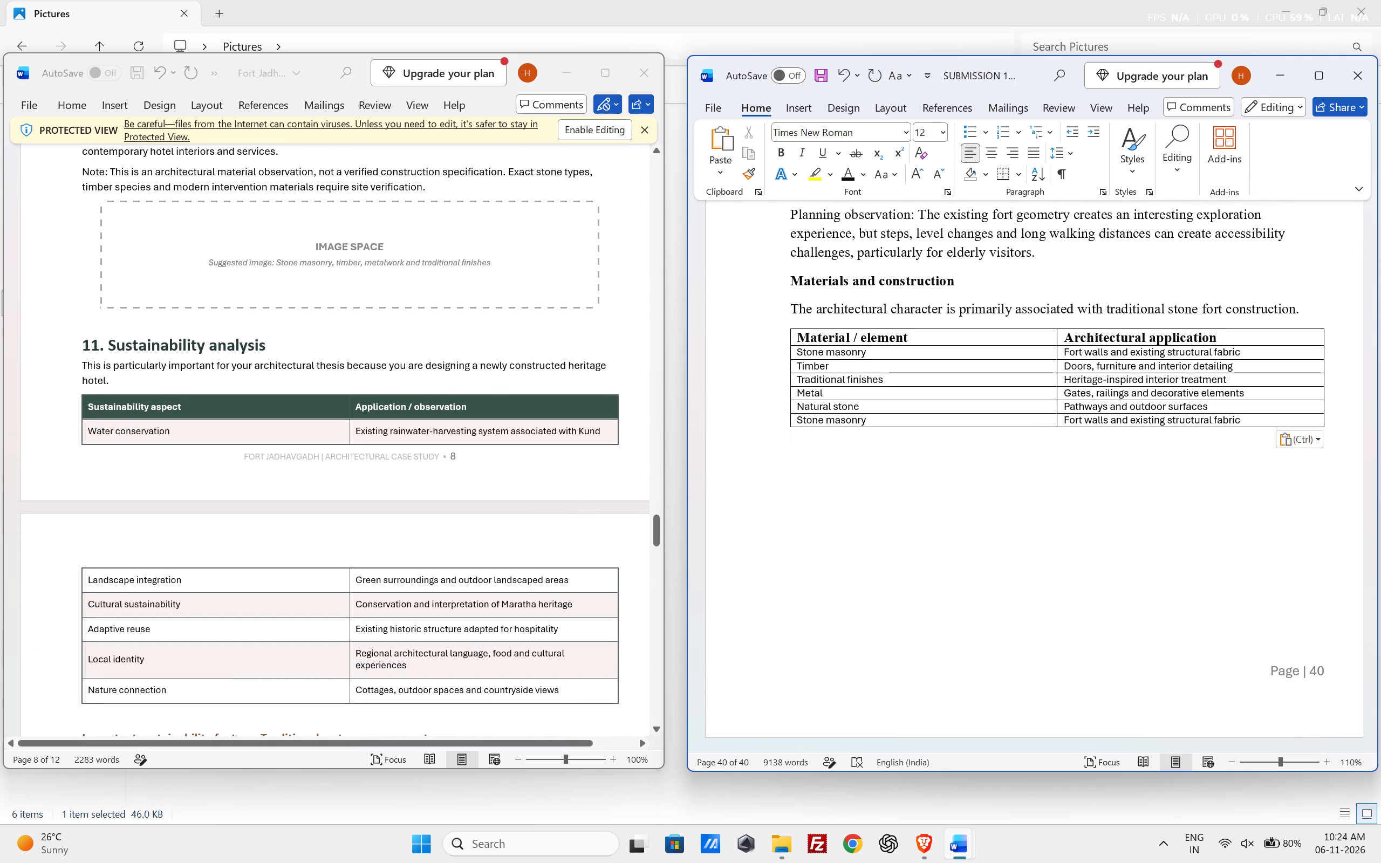
{"action": "scroll", "coordinate": [418, 352], "scroll_direction": "down", "scroll_amount": 1}
{"action": "left_click_drag", "start_coordinate": [268, 306], "coordinate": [123, 299]}
{"action": "key", "text": "ctrl+c"}
{"action": "left_click", "coordinate": [847, 461]}
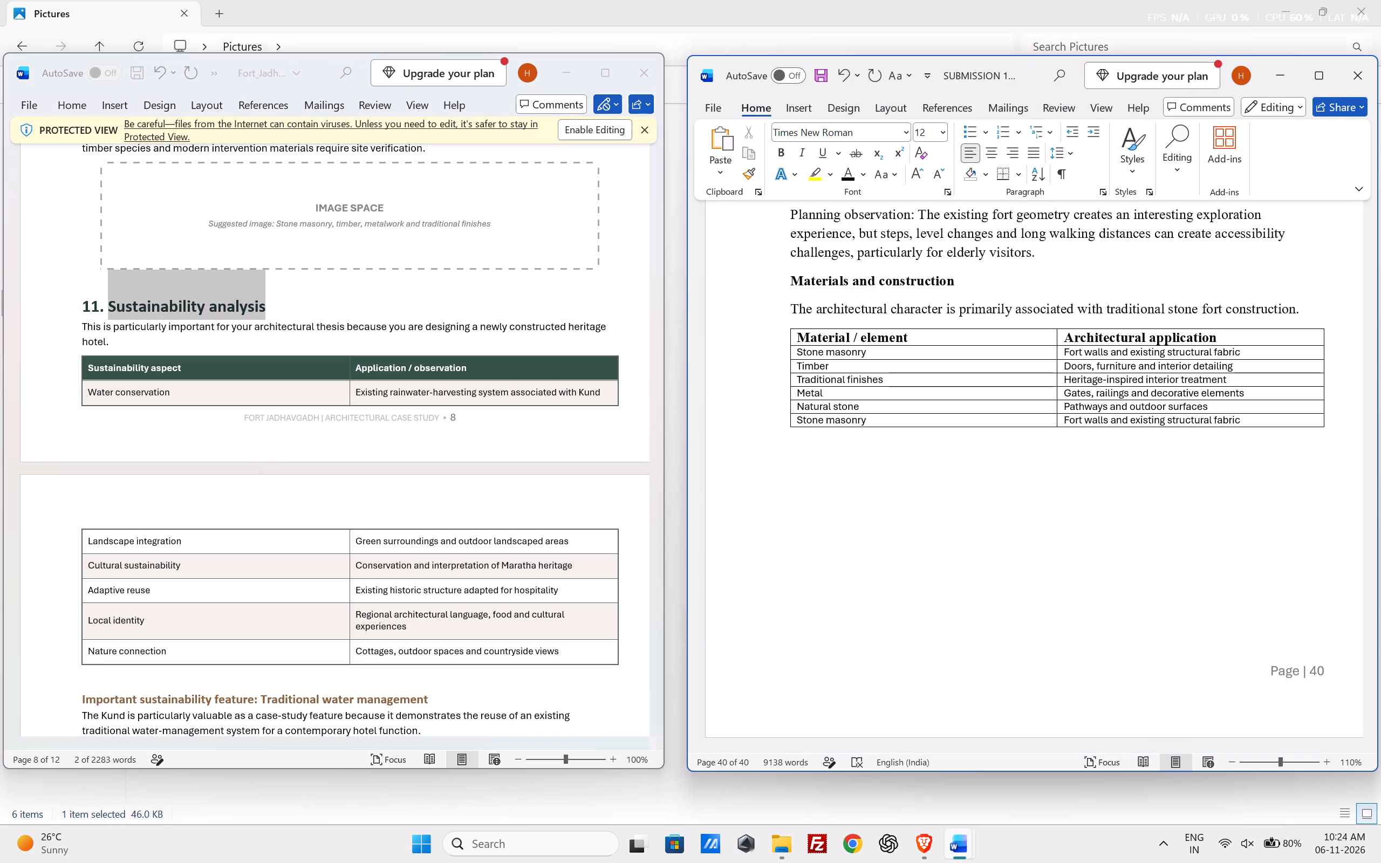
{"action": "key", "text": "ctrl+v"}
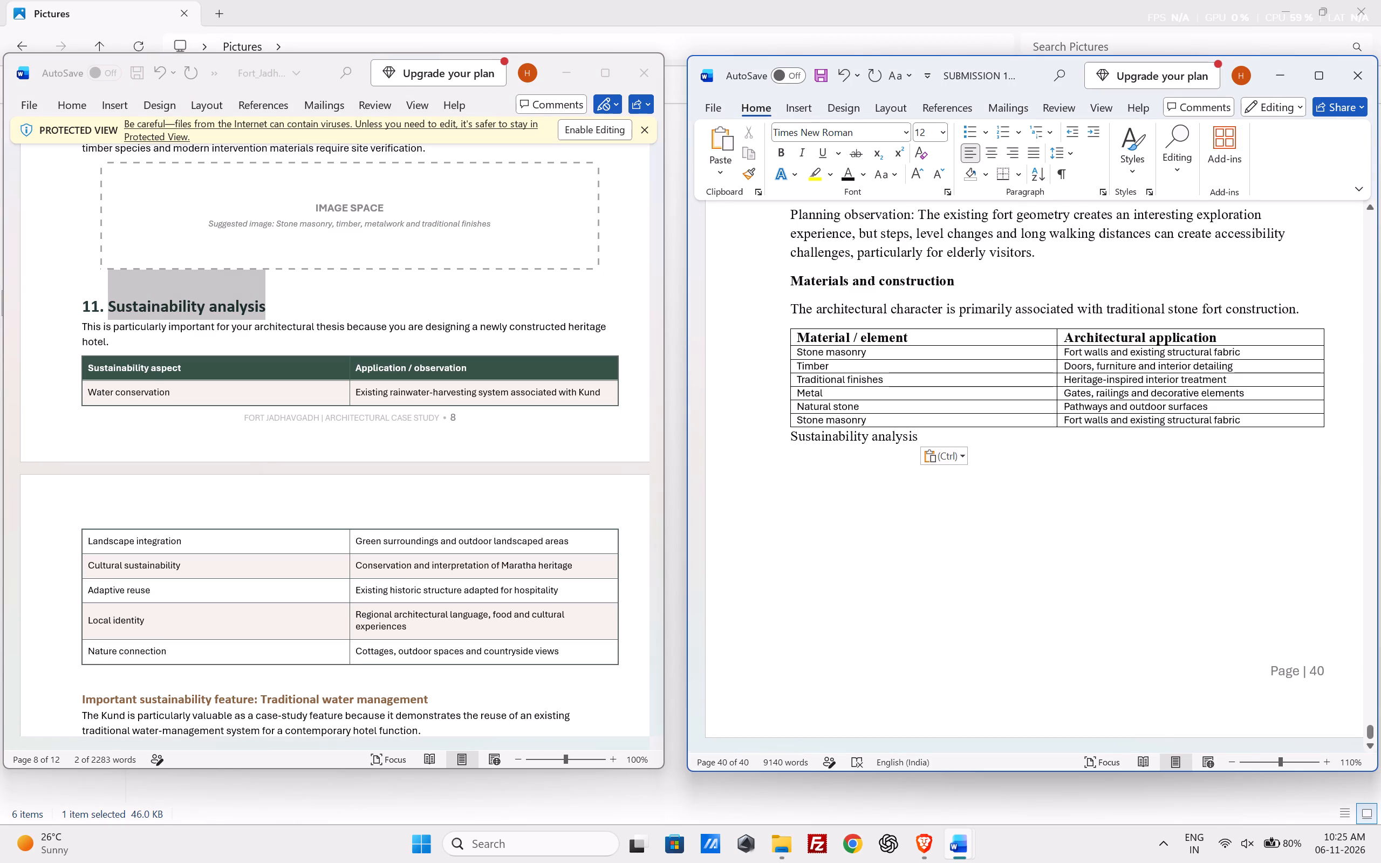
{"action": "left_click", "coordinate": [787, 434]}
{"action": "key", "text": "BackSpace"}
{"action": "key", "text": "BackSpace"}
{"action": "key", "text": "BackSpace"}
{"action": "key", "text": "Return"}
Make the submission's "Sustainability analysis" heading bold.
{"action": "left_click_drag", "start_coordinate": [913, 467], "coordinate": [790, 477]}
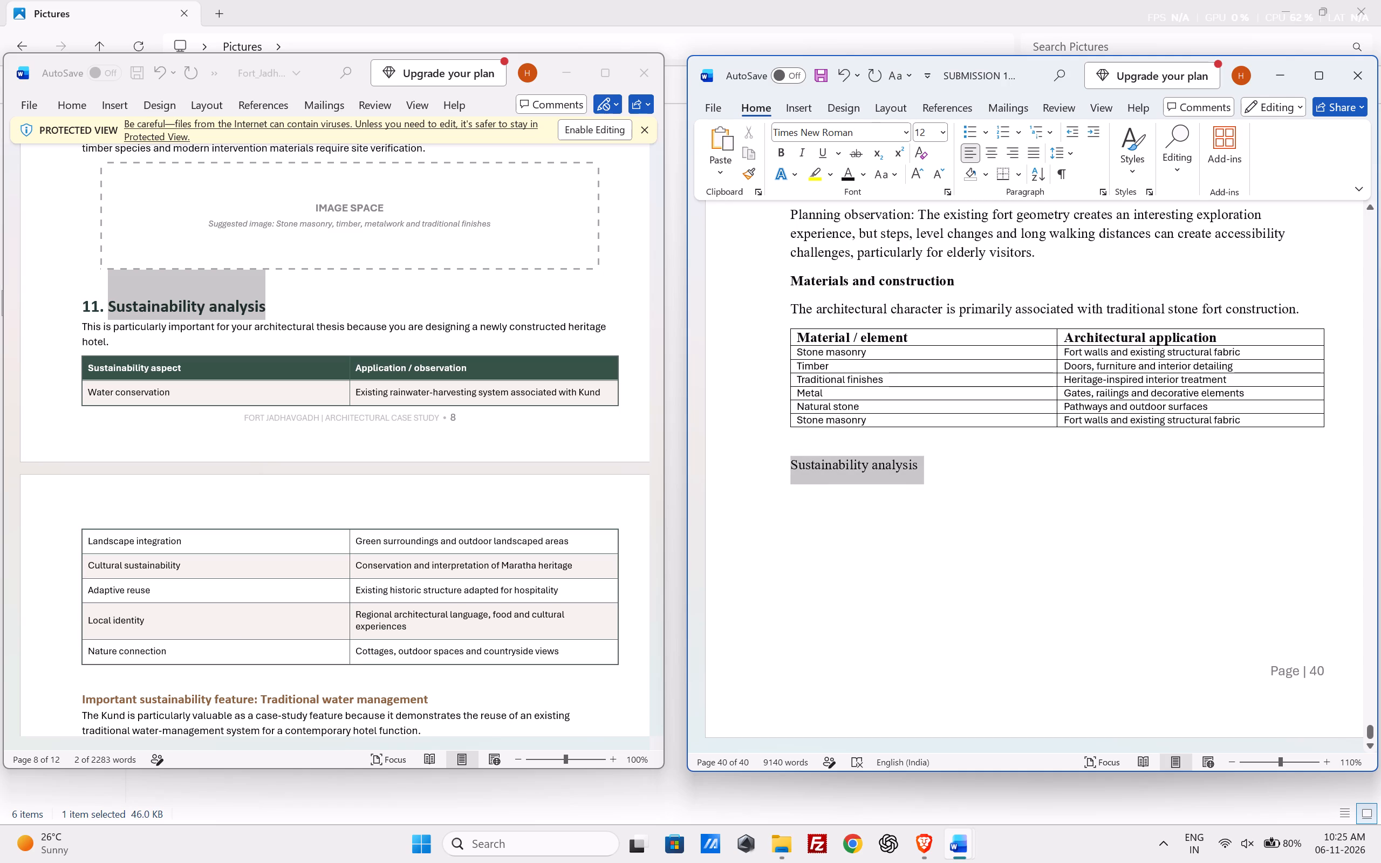
{"action": "left_click_drag", "start_coordinate": [790, 477], "coordinate": [783, 478]}
{"action": "left_click", "coordinate": [796, 447]}
{"action": "left_click", "coordinate": [857, 560]}
Copy the case study's introductory sentence on sustainability, "This is particularly important for your architectural thesis…", onto a new line below the submission's heading.
{"action": "scroll", "coordinate": [395, 434], "scroll_direction": "down", "scroll_amount": 4}
{"action": "scroll", "coordinate": [404, 406], "scroll_direction": "up", "scroll_amount": 3}
{"action": "left_click_drag", "start_coordinate": [607, 285], "coordinate": [156, 294]}
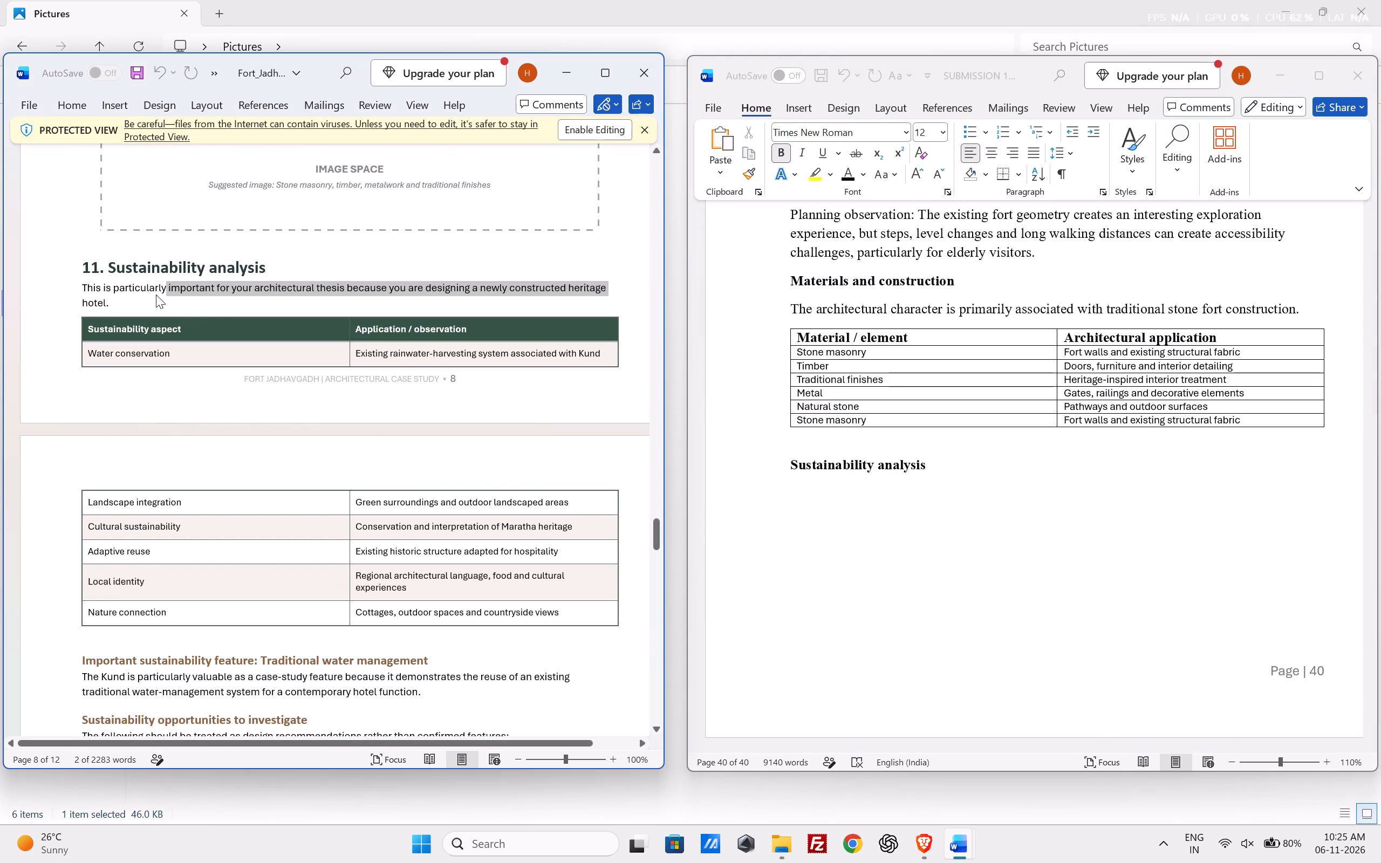
{"action": "left_click_drag", "start_coordinate": [156, 294], "coordinate": [91, 298]}
{"action": "left_click", "coordinate": [127, 302]}
{"action": "left_click_drag", "start_coordinate": [122, 305], "coordinate": [83, 288]}
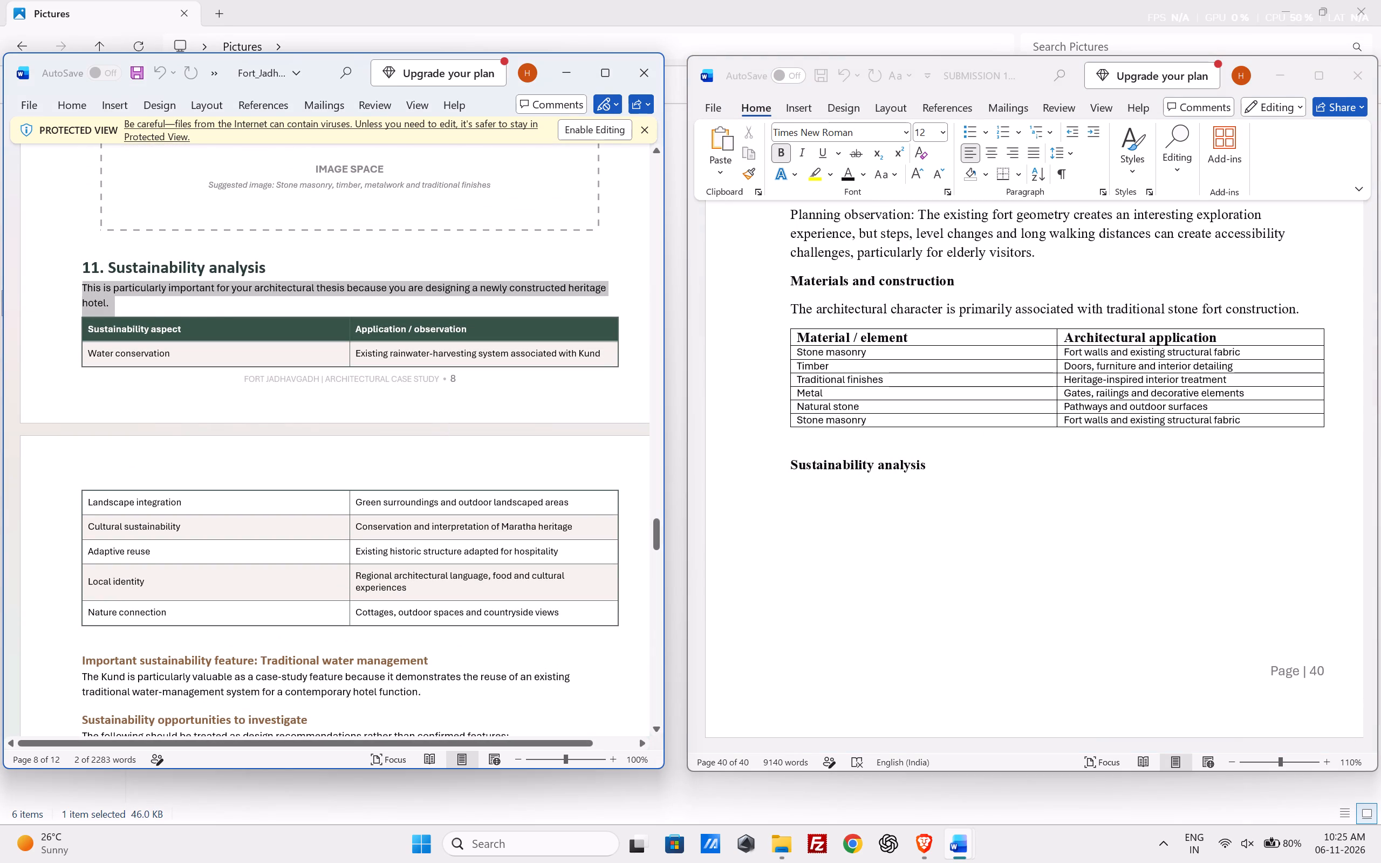
{"action": "key", "text": "ctrl+c"}
{"action": "left_click", "coordinate": [825, 502]}
{"action": "left_click", "coordinate": [802, 499]}
{"action": "left_click", "coordinate": [951, 476]}
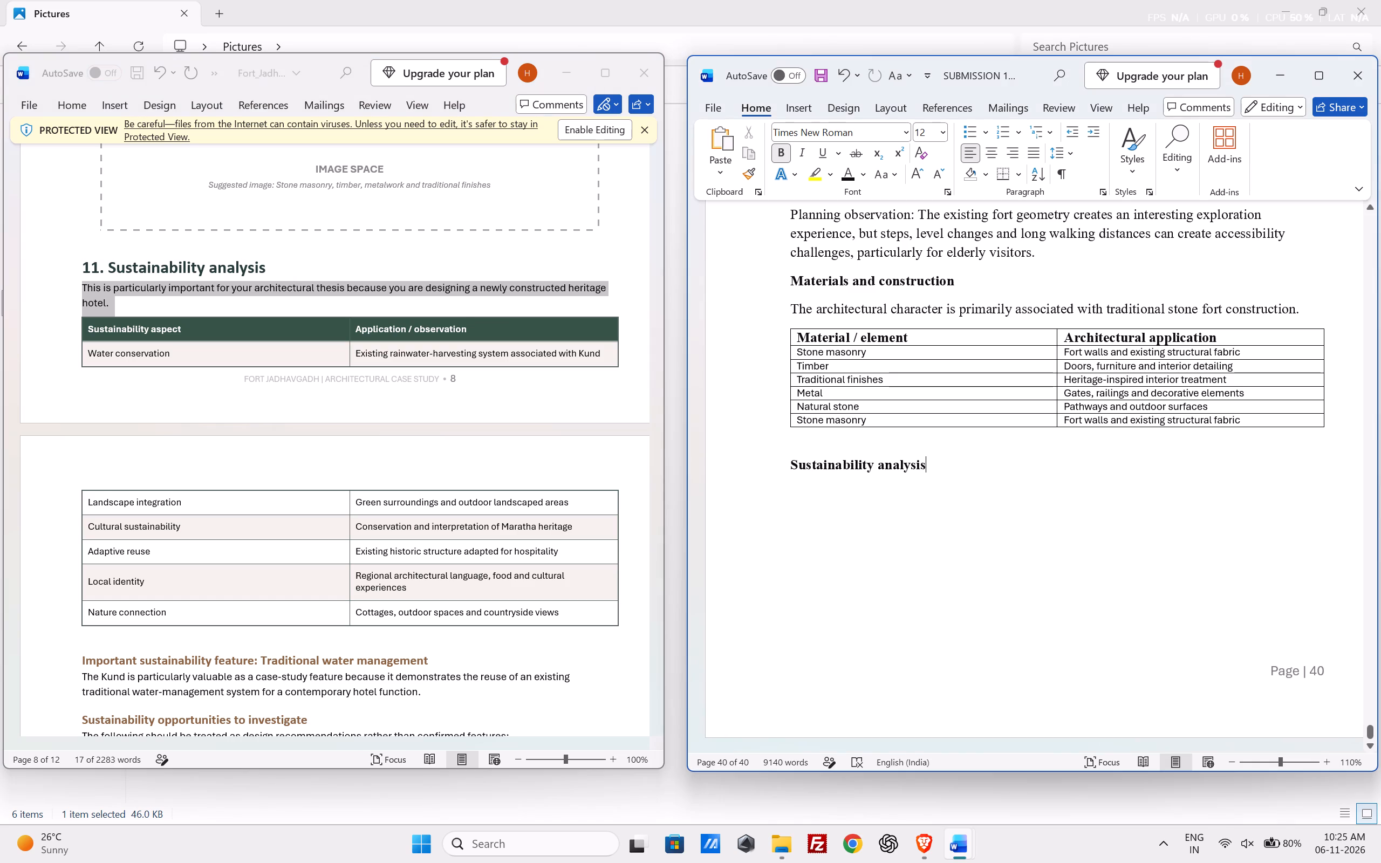
{"action": "key", "text": "Return"}
{"action": "key", "text": "ctrl+v"}
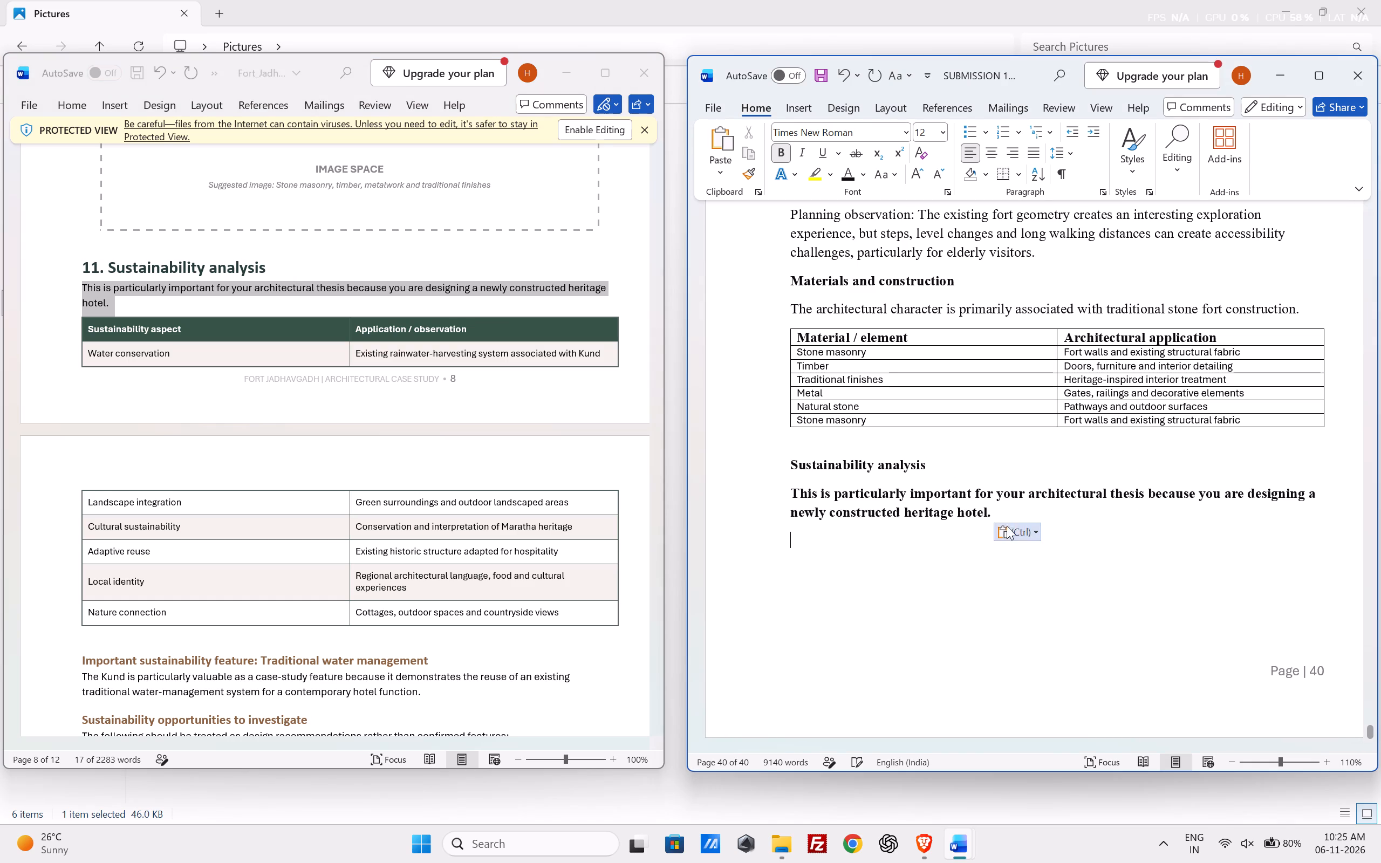
Remove the bold formatting from the introductory sentence under "Sustainability analysis".
{"action": "left_click_drag", "start_coordinate": [1000, 505], "coordinate": [782, 489]}
{"action": "left_click", "coordinate": [794, 460]}
{"action": "left_click", "coordinate": [823, 594]}
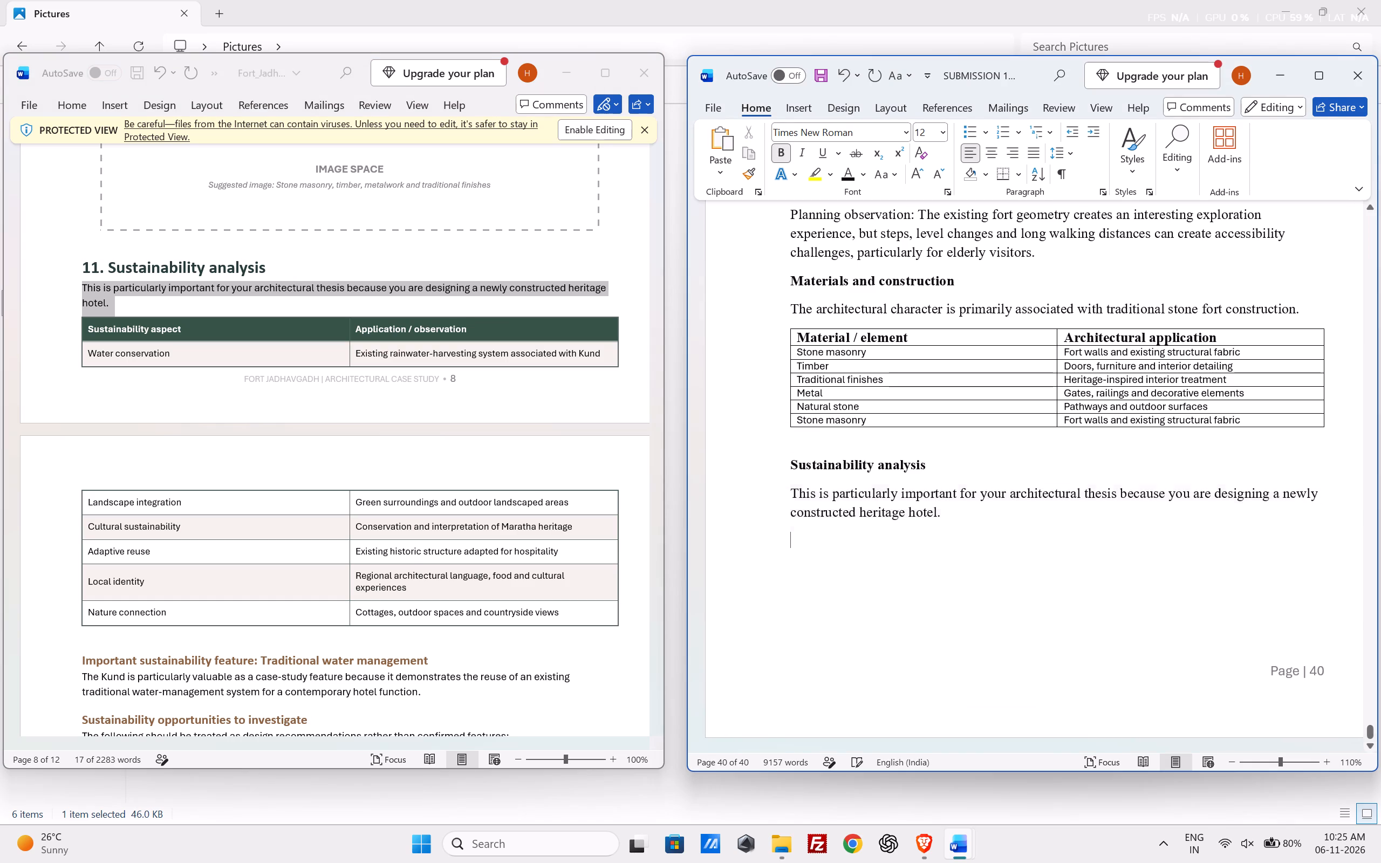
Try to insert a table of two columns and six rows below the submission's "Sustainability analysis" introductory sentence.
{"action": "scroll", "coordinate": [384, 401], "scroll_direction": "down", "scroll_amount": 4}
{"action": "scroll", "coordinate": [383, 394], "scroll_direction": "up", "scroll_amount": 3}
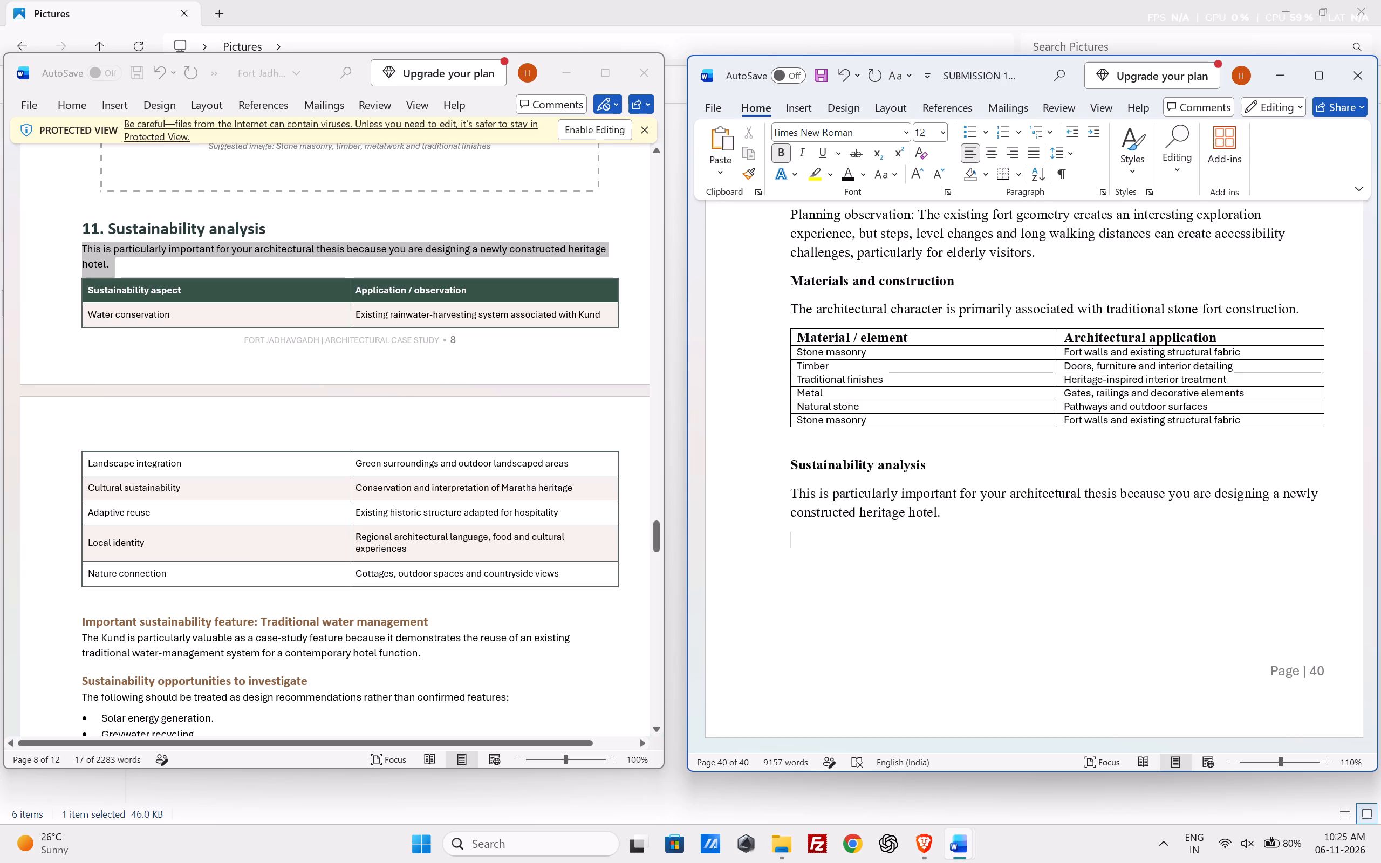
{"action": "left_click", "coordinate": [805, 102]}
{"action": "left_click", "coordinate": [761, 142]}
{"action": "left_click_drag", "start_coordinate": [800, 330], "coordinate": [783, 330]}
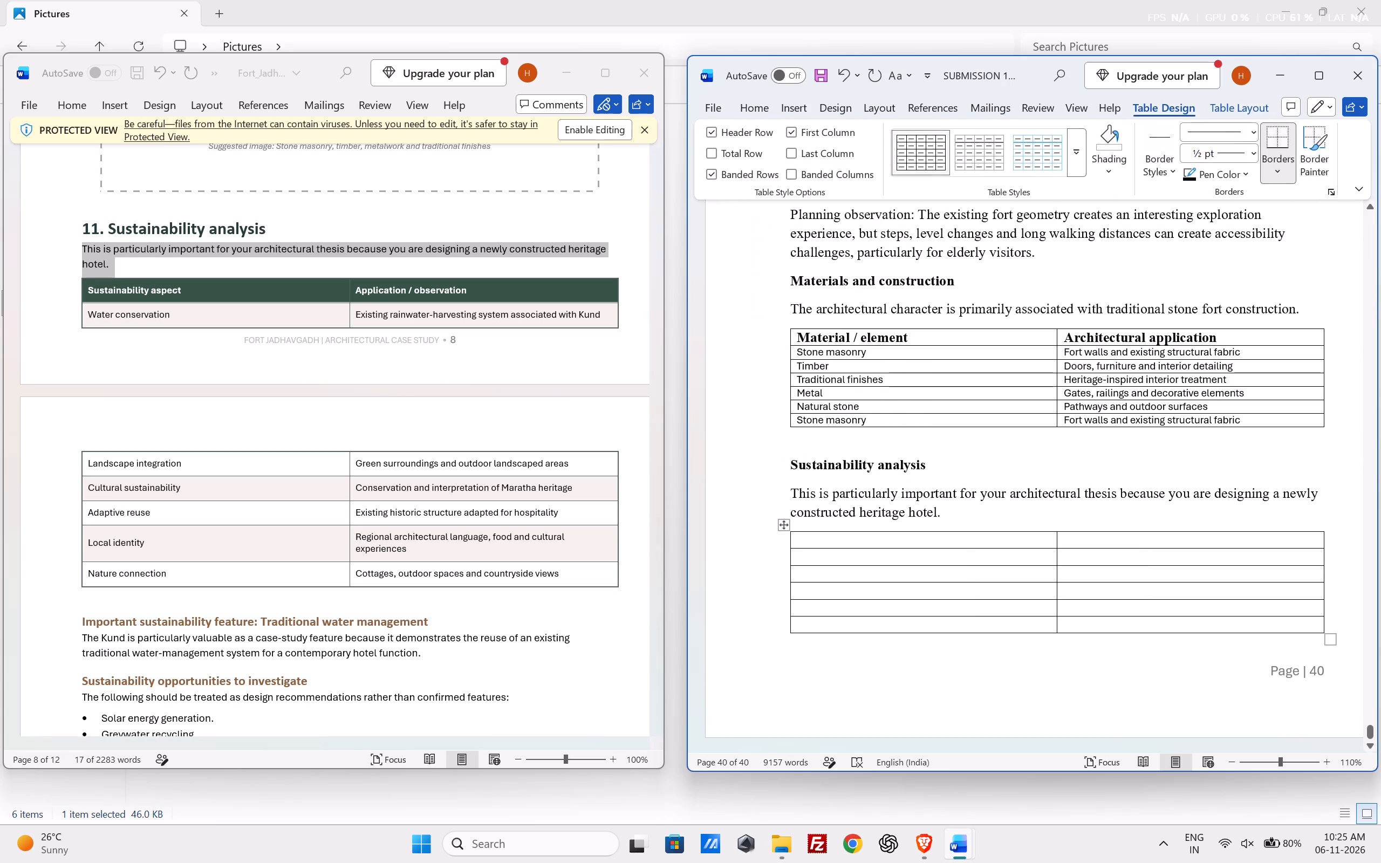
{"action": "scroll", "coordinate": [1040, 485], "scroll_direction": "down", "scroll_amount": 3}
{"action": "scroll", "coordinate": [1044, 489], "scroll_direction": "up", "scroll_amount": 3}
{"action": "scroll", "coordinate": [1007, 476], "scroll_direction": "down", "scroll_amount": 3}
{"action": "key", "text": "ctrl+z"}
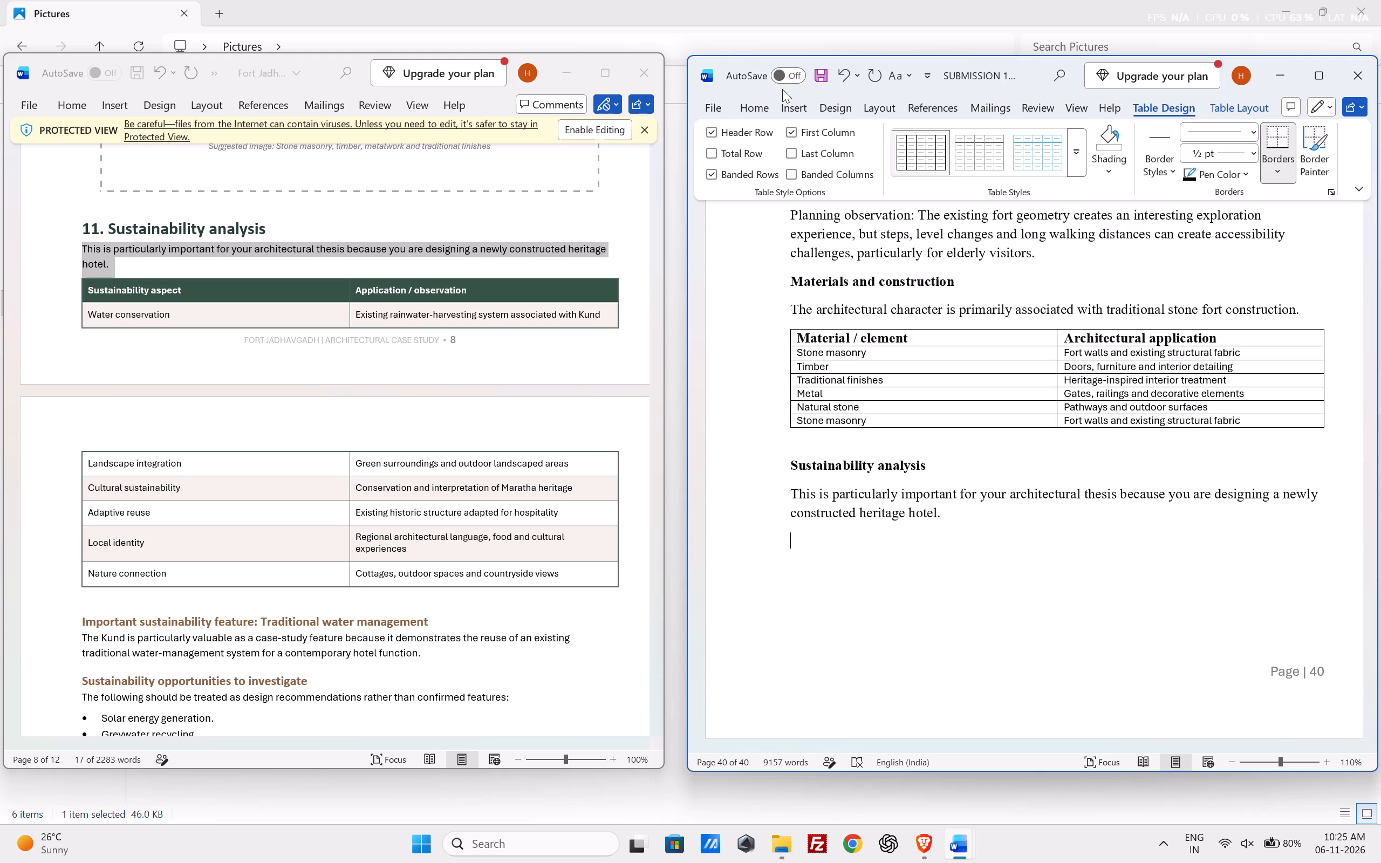
Insert a table of two columns and six rows below the submission's "Sustainability analysis" introductory sentence.
{"action": "left_click", "coordinate": [791, 114]}
{"action": "left_click", "coordinate": [760, 146]}
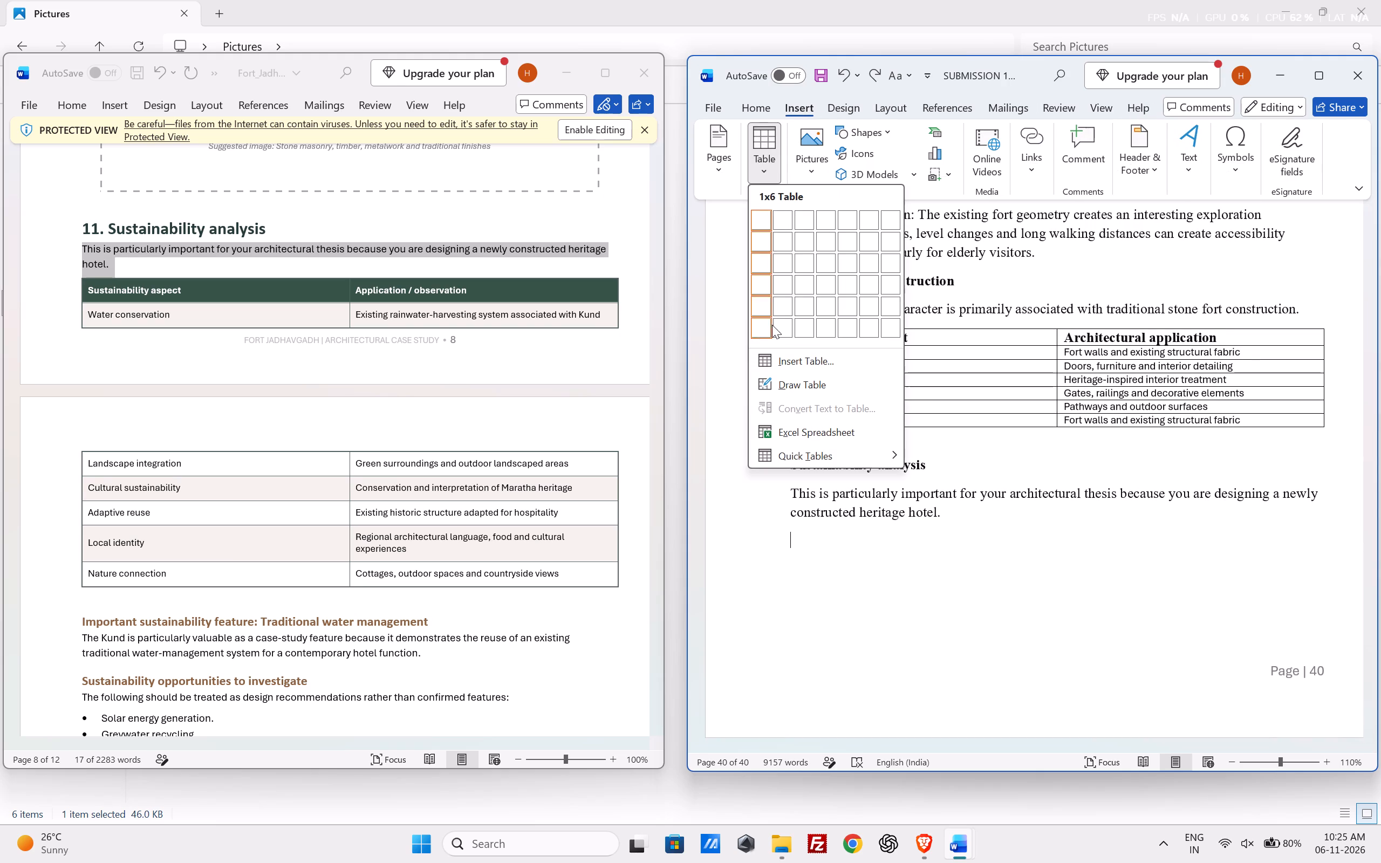
{"action": "left_click", "coordinate": [781, 328]}
{"action": "left_click", "coordinate": [770, 602]}
{"action": "left_click", "coordinate": [1038, 693]}
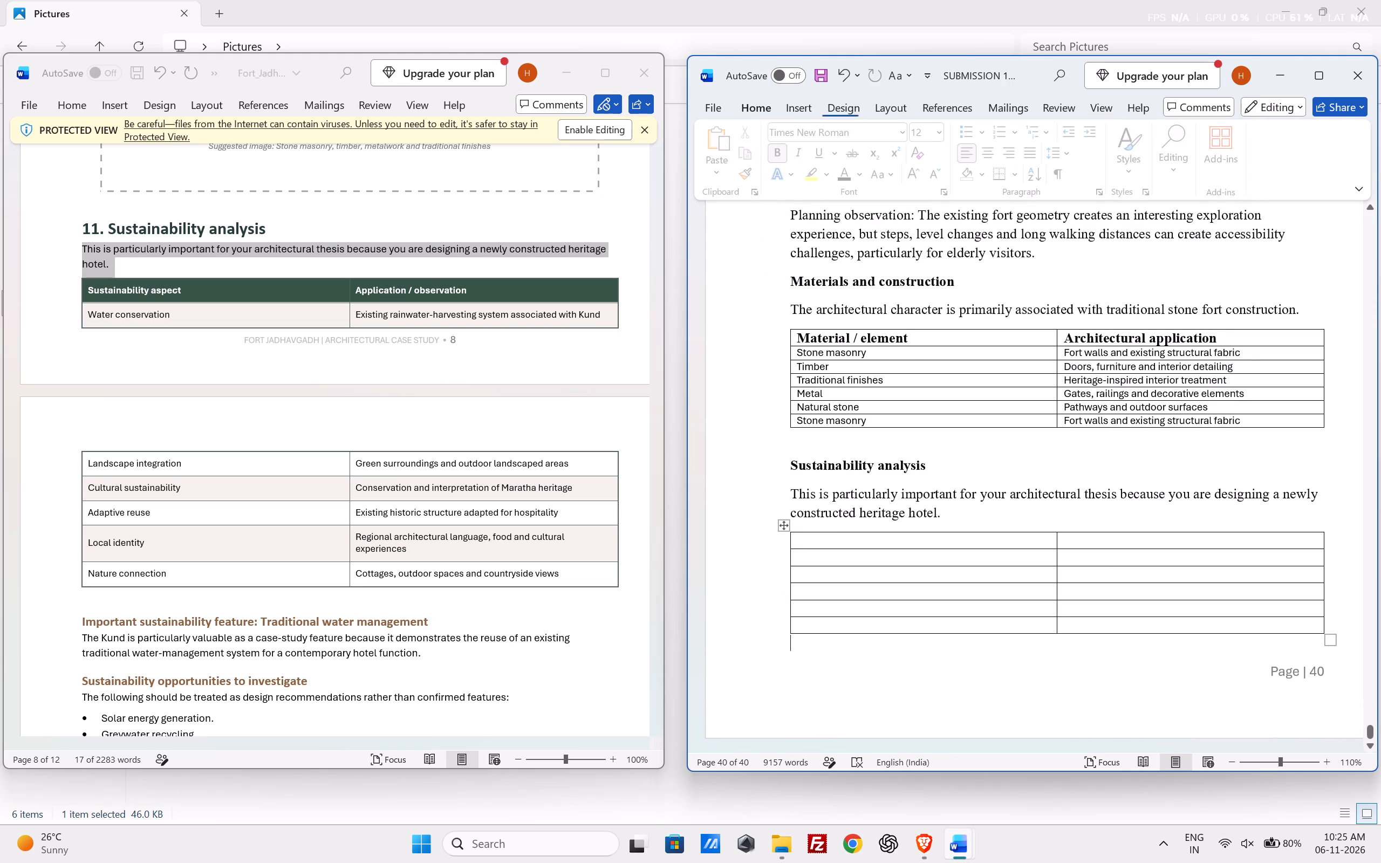
Add a seventh row at the bottom of the empty table under "Sustainability analysis".
{"action": "left_click", "coordinate": [1037, 632]}
{"action": "right_click", "coordinate": [1039, 632]}
{"action": "left_click", "coordinate": [1000, 659]}
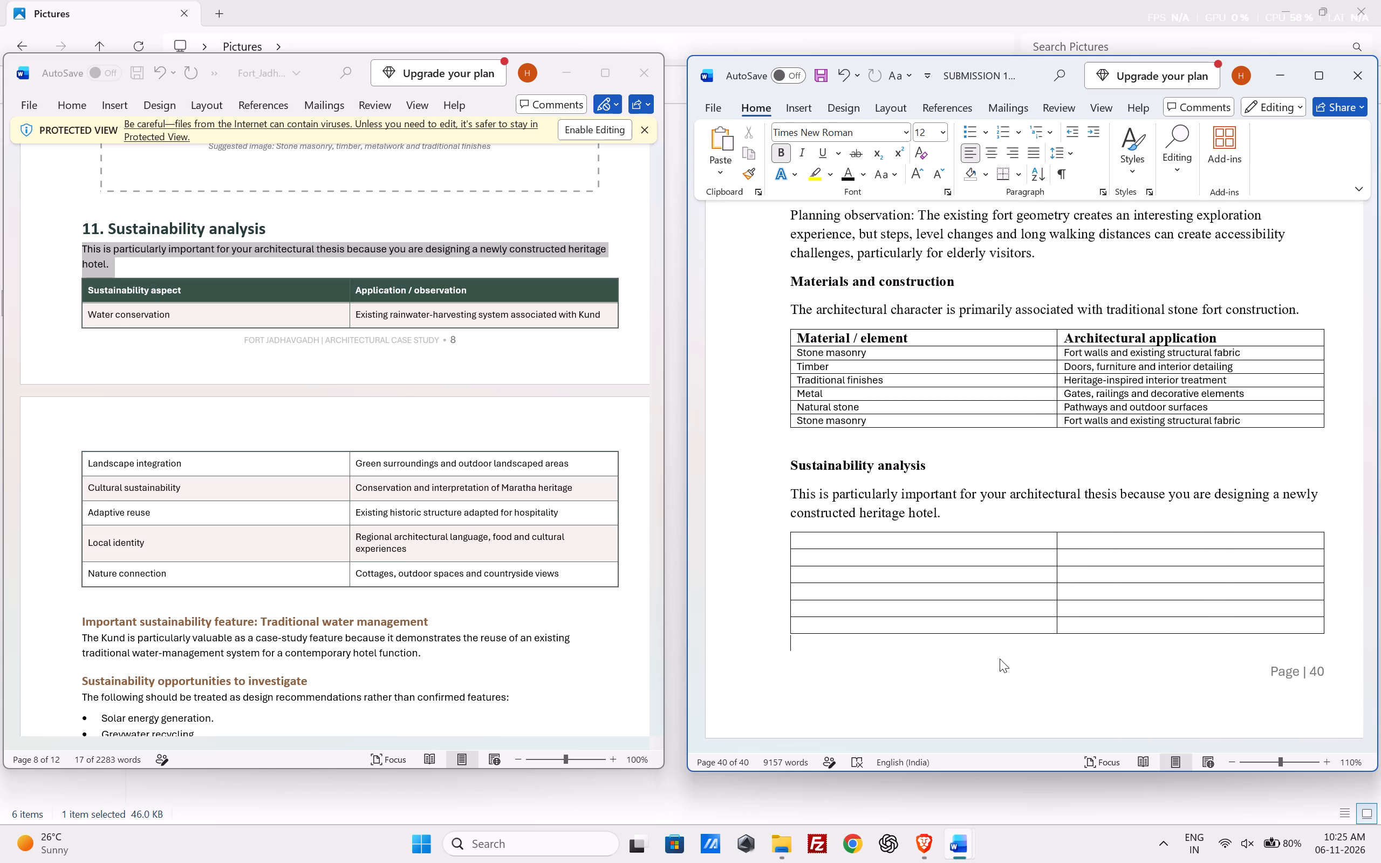
{"action": "left_click_drag", "start_coordinate": [1112, 629], "coordinate": [1028, 631]}
{"action": "left_click", "coordinate": [1247, 590]}
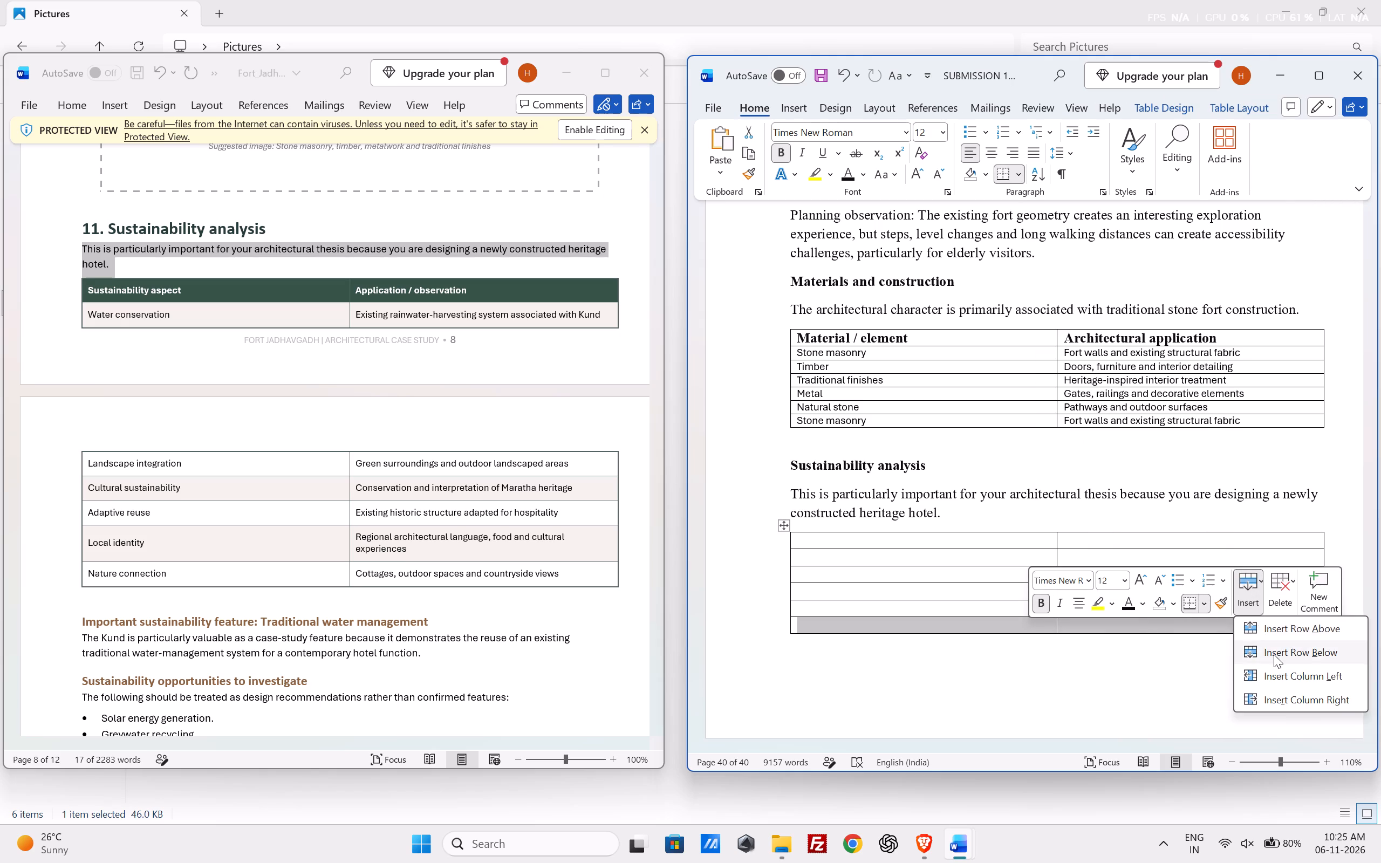
{"action": "left_click", "coordinate": [1274, 654]}
{"action": "left_click", "coordinate": [1070, 714]}
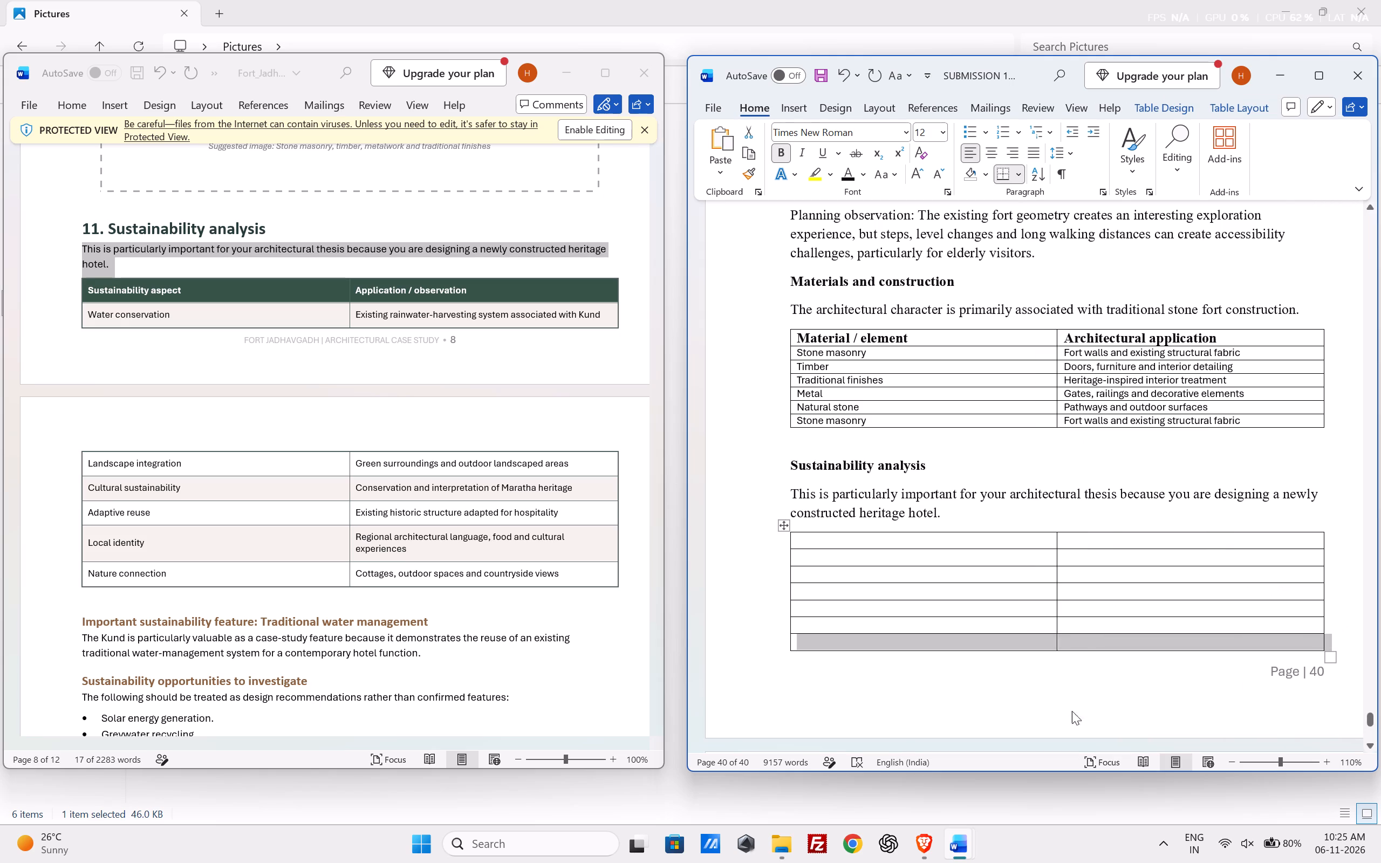
Copy the word "Application" from the case study's sustainability table header into the new table's second header cell.
{"action": "scroll", "coordinate": [553, 515], "scroll_direction": "up", "scroll_amount": 1}
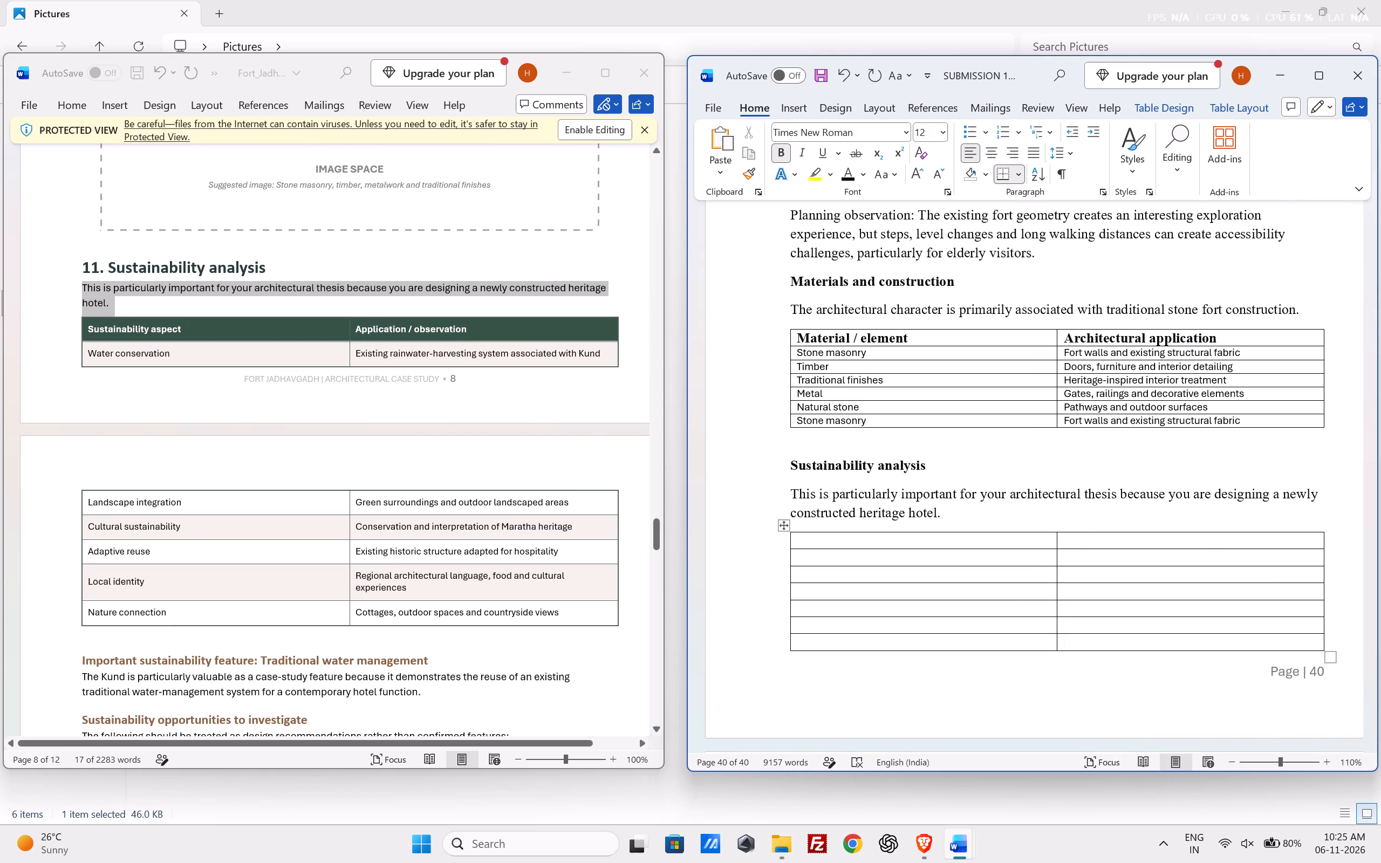
{"action": "left_click_drag", "start_coordinate": [478, 329], "coordinate": [416, 331]}
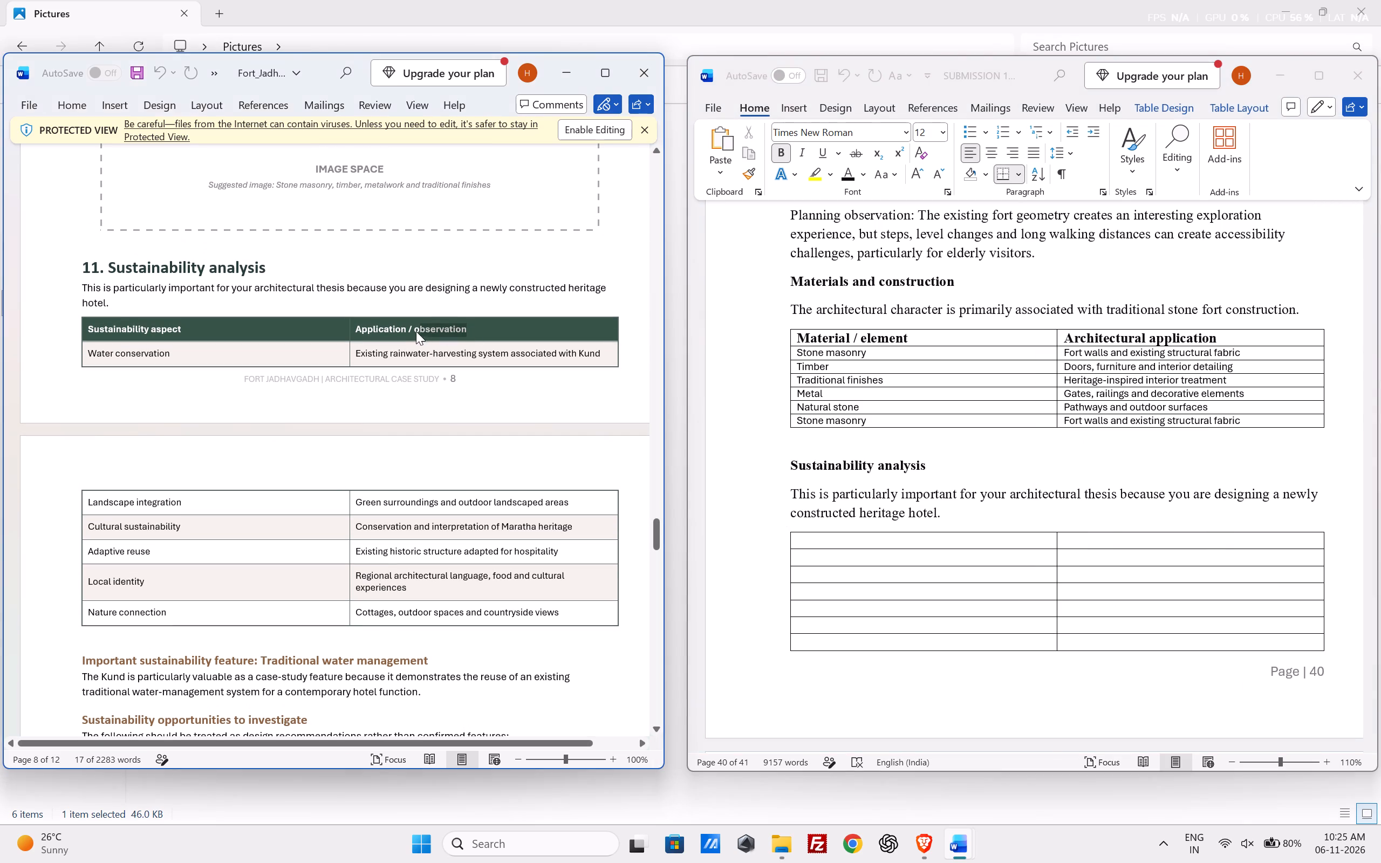
{"action": "left_click_drag", "start_coordinate": [416, 331], "coordinate": [439, 333]}
{"action": "left_click", "coordinate": [415, 413]}
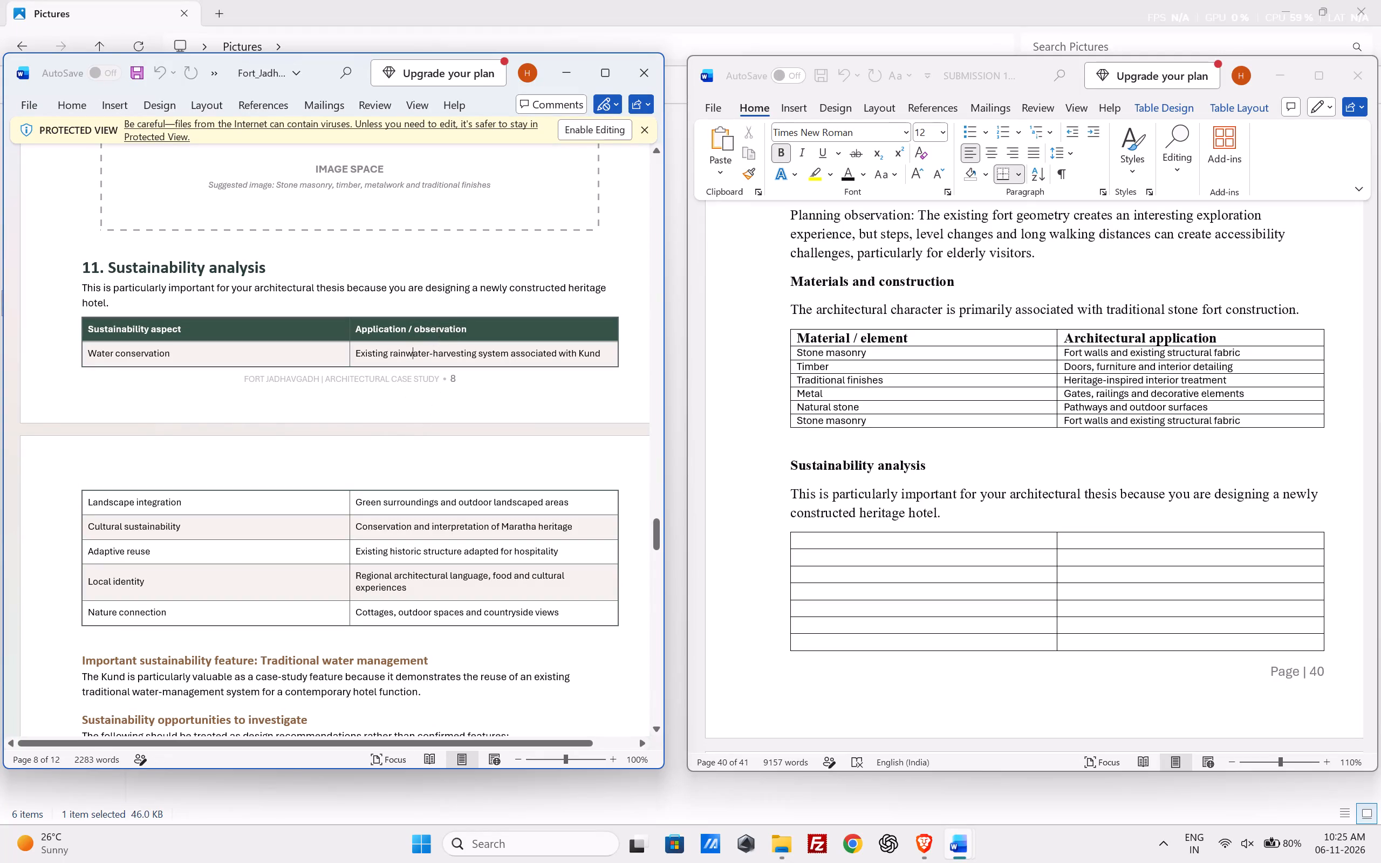
{"action": "left_click_drag", "start_coordinate": [409, 330], "coordinate": [354, 339]}
{"action": "key", "text": "ctrl+c"}
{"action": "left_click", "coordinate": [1075, 540]}
{"action": "left_click", "coordinate": [1088, 539]}
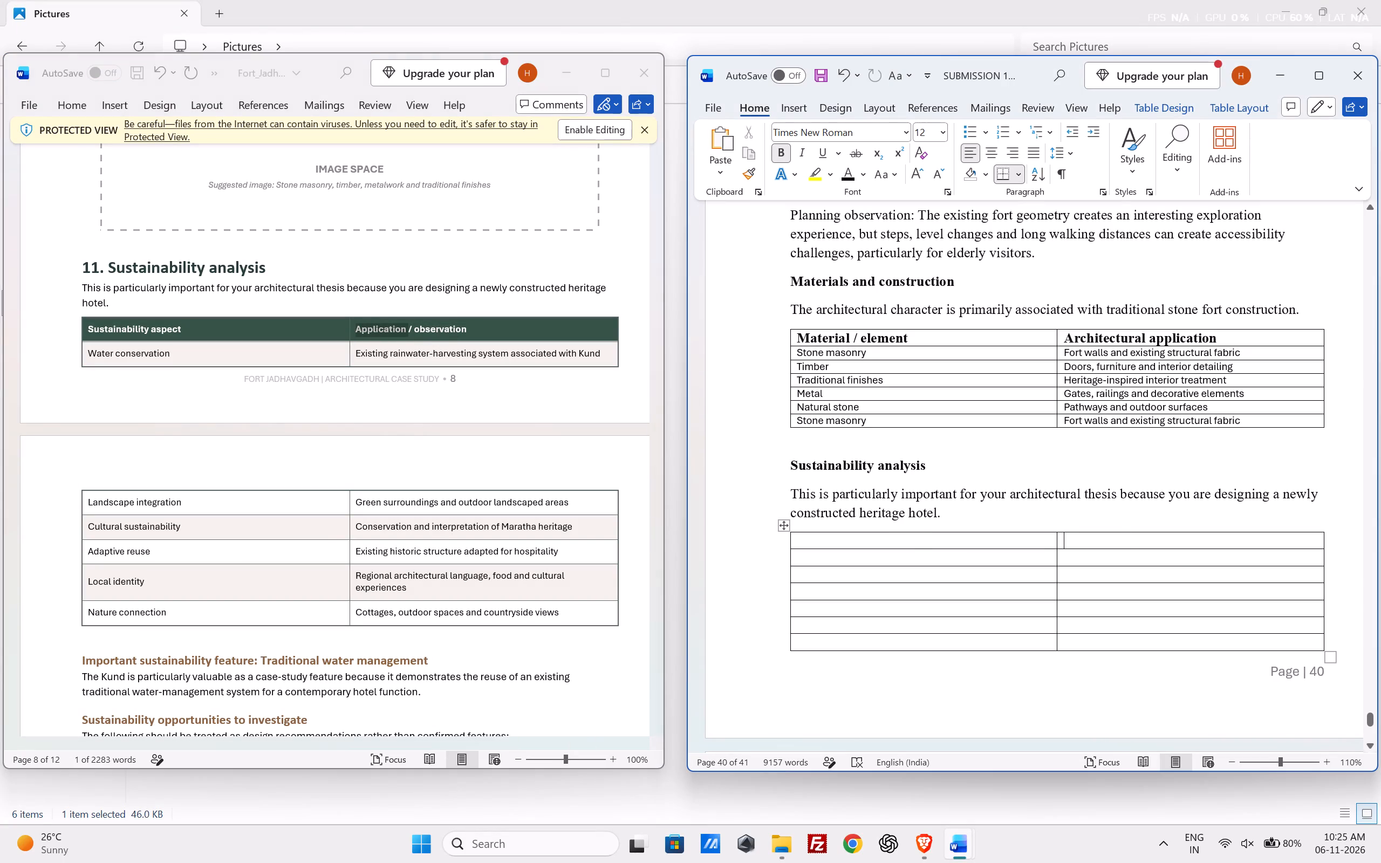
{"action": "key", "text": "ctrl+v"}
Copy the column heading "Sustainability aspect" from the case study into the new table's first header cell.
{"action": "left_click", "coordinate": [418, 457]}
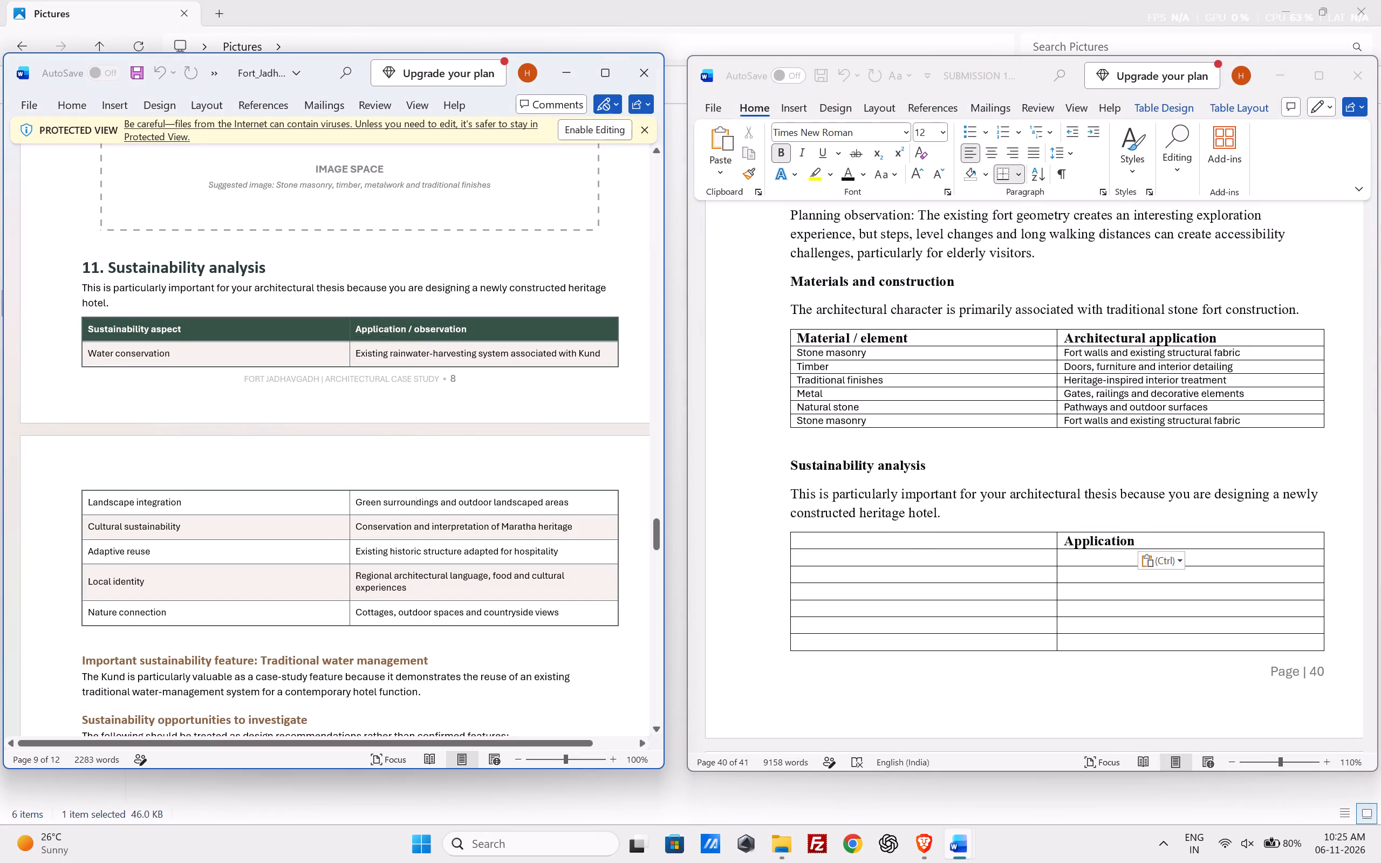
{"action": "left_click_drag", "start_coordinate": [204, 328], "coordinate": [80, 329]}
{"action": "key", "text": "ctrl+c"}
{"action": "left_click", "coordinate": [822, 539]}
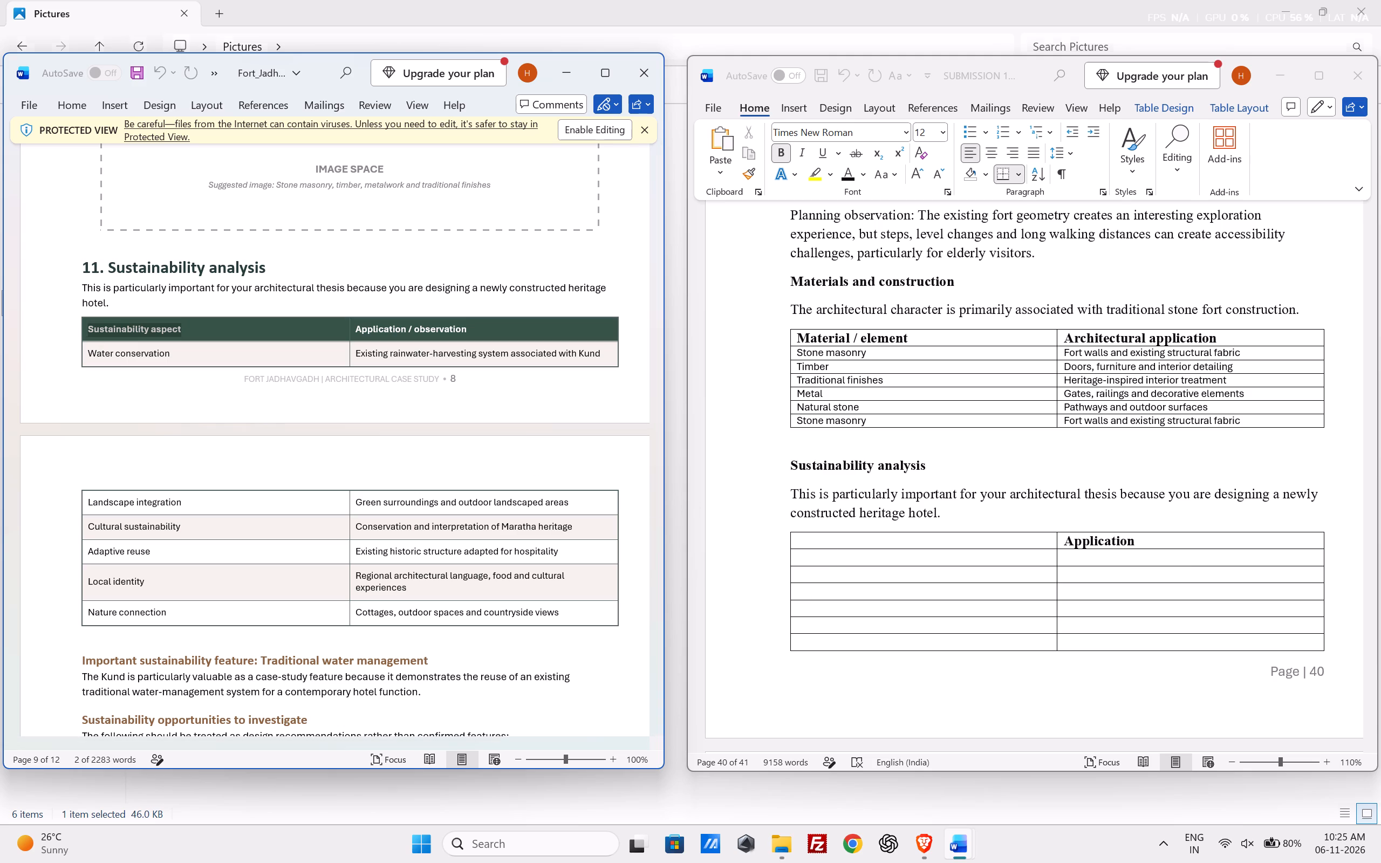
{"action": "left_click", "coordinate": [814, 534]}
{"action": "left_click", "coordinate": [816, 542]}
{"action": "key", "text": "ctrl+v"}
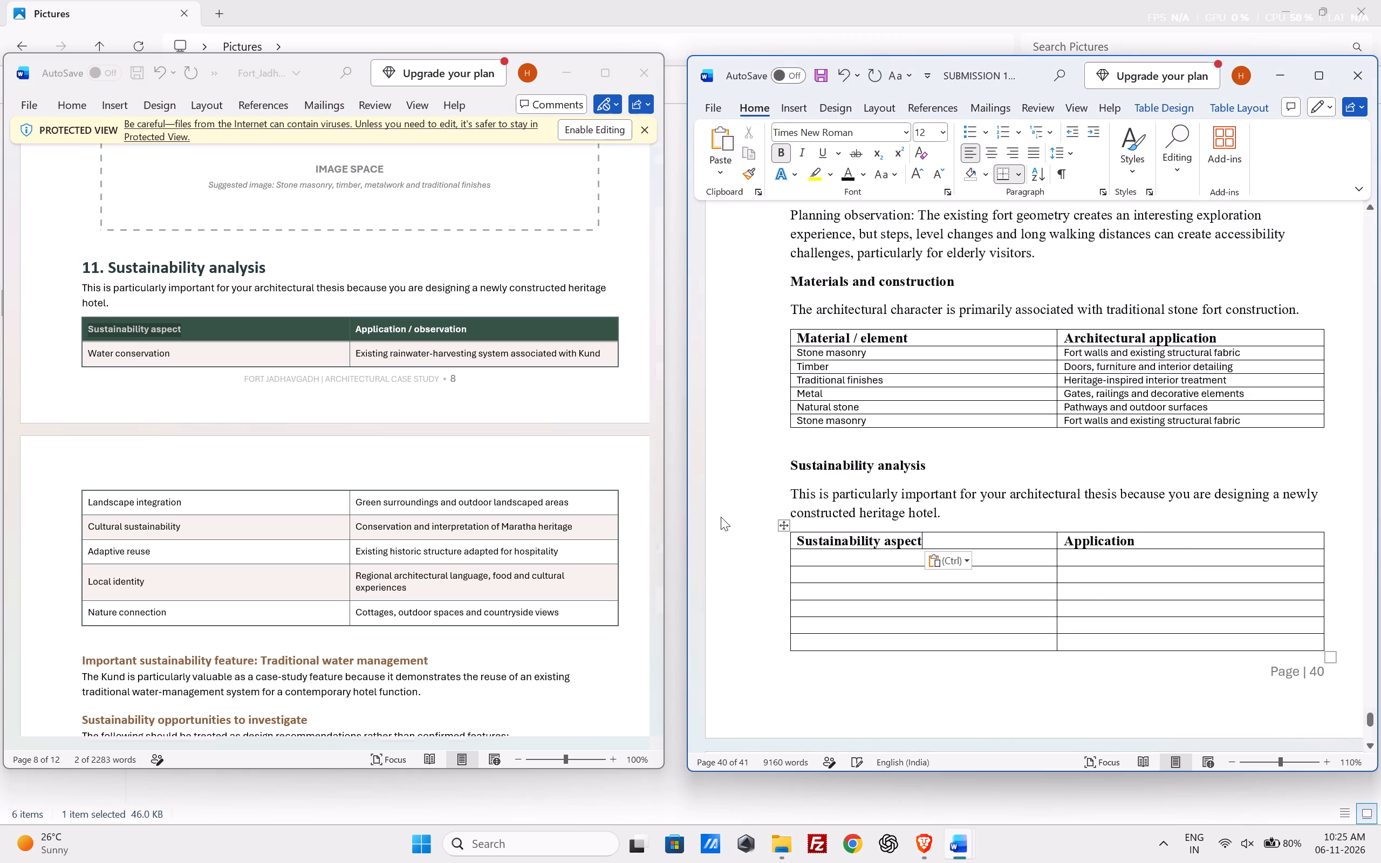
Copy the case study's sustainability rows, from Water conservation through Nature connection, into the blank rows below the submission table's header.
{"action": "scroll", "coordinate": [539, 448], "scroll_direction": "down", "scroll_amount": 1}
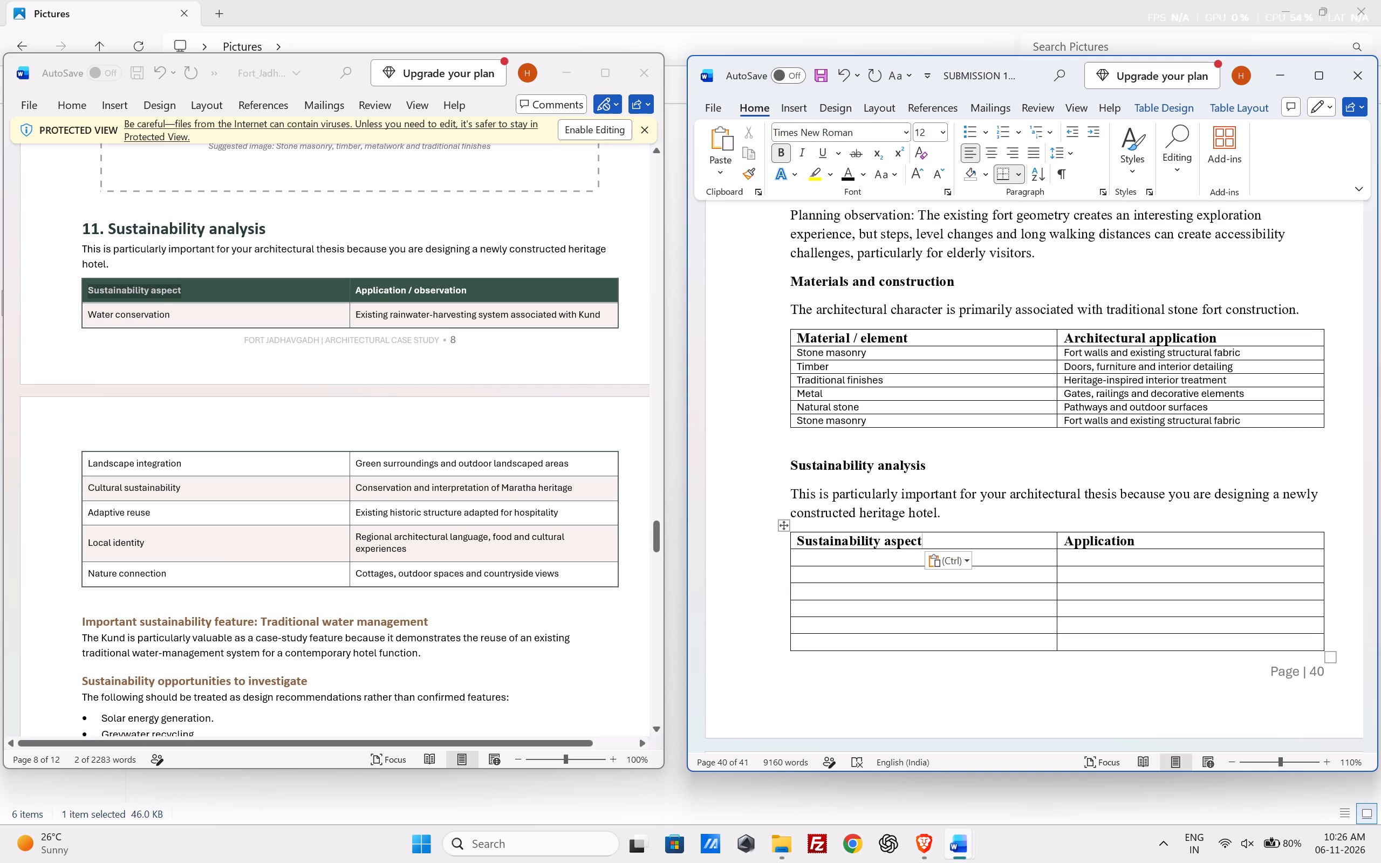
{"action": "left_click_drag", "start_coordinate": [583, 576], "coordinate": [112, 316]}
{"action": "key", "text": "ctrl+c"}
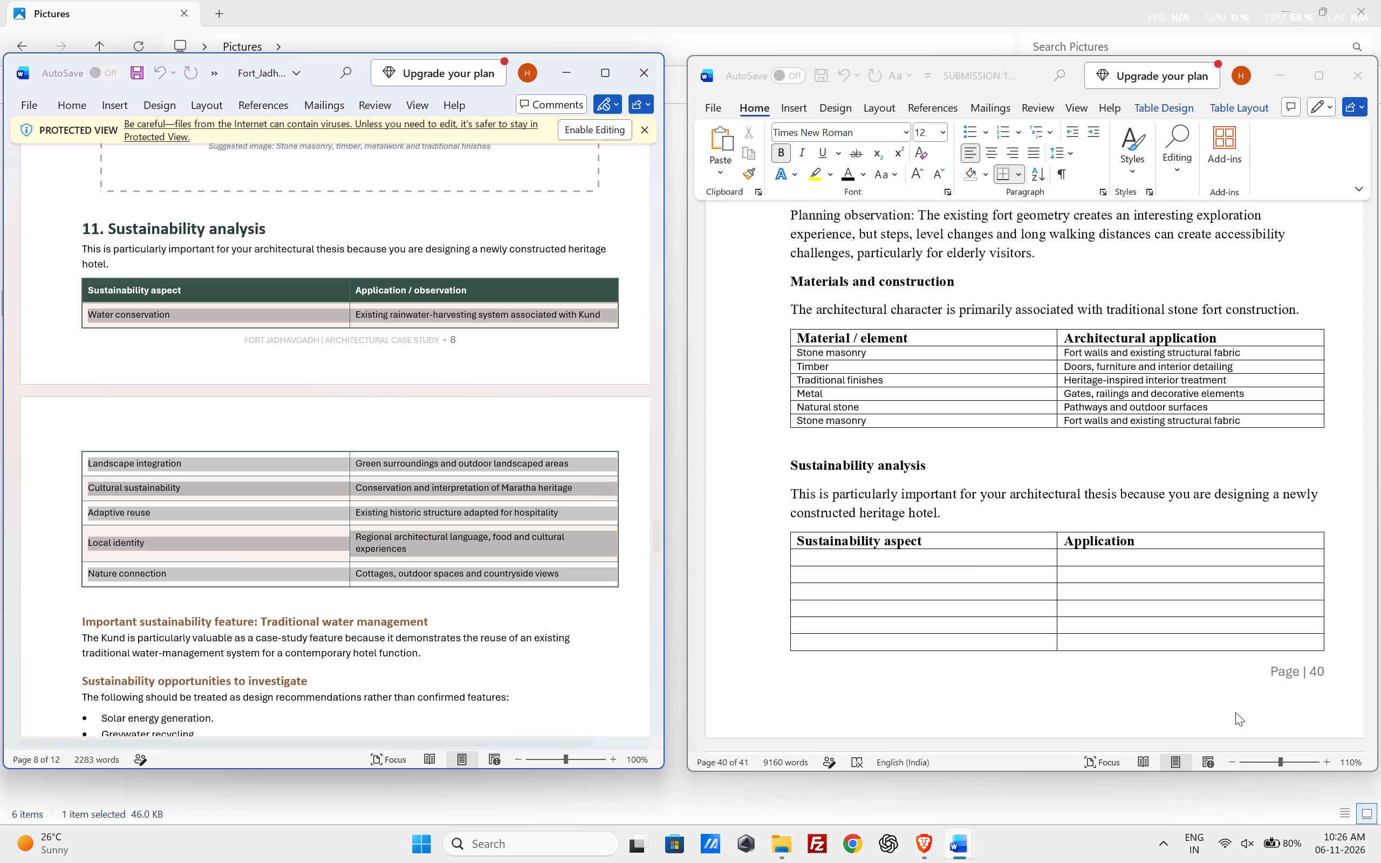
{"action": "left_click", "coordinate": [1131, 645]}
{"action": "left_click_drag", "start_coordinate": [1118, 638], "coordinate": [985, 560]}
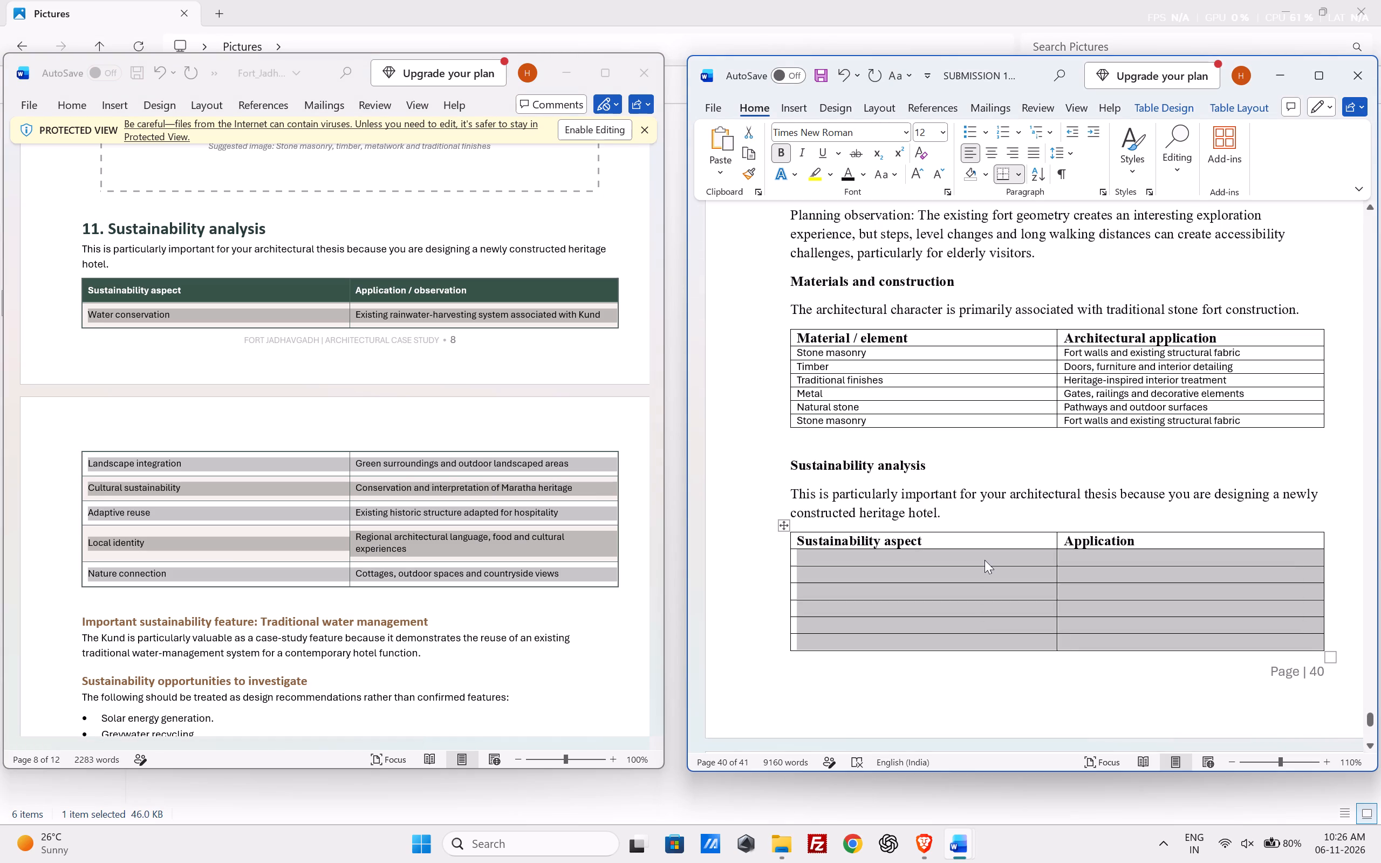
{"action": "key", "text": "ctrl+v"}
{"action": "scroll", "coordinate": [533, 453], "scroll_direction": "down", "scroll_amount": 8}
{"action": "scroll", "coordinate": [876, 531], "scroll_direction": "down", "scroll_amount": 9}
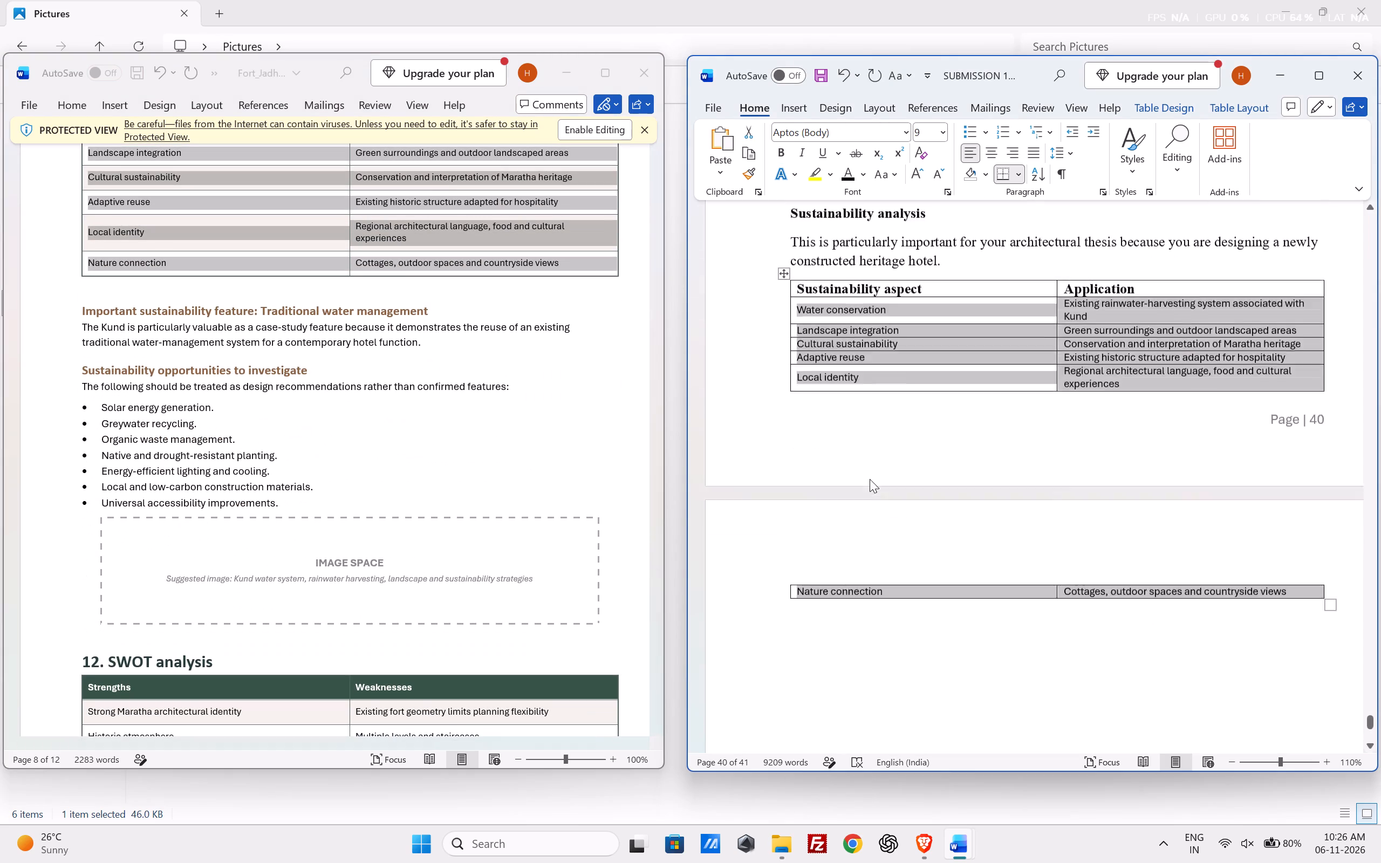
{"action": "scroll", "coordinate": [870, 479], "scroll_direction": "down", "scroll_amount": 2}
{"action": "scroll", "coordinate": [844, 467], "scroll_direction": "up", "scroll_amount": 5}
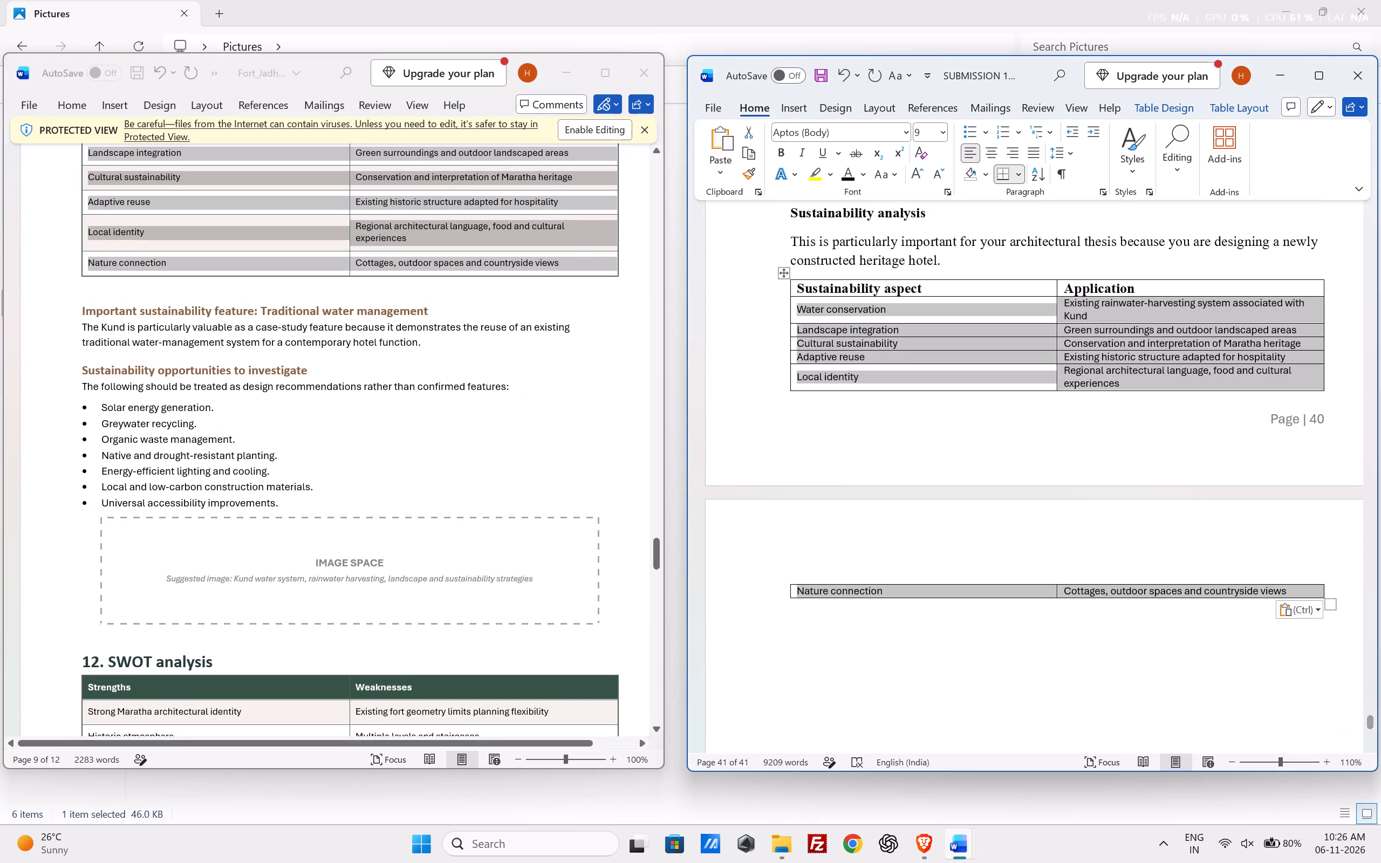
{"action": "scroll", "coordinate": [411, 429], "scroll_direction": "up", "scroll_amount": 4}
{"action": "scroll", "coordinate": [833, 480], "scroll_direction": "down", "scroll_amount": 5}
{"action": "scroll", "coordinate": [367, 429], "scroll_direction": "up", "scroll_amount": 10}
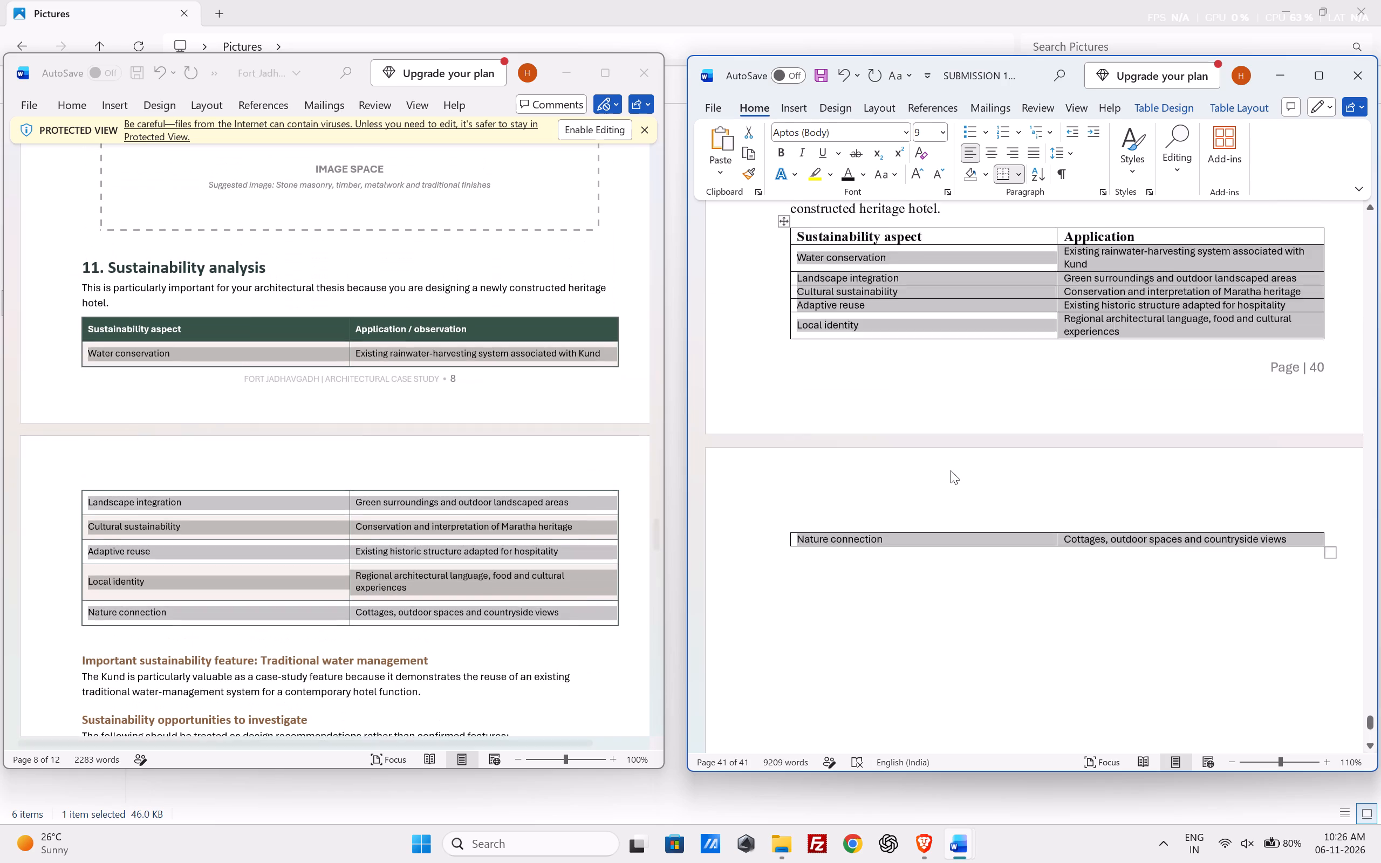
Select the case study's "Important sustainability feature: Traditional water management" heading together with the paragraph about the Kund below it.
{"action": "scroll", "coordinate": [600, 366], "scroll_direction": "down", "scroll_amount": 8}
{"action": "scroll", "coordinate": [568, 334], "scroll_direction": "up", "scroll_amount": 7}
{"action": "scroll", "coordinate": [568, 337], "scroll_direction": "down", "scroll_amount": 5}
{"action": "scroll", "coordinate": [1219, 372], "scroll_direction": "down", "scroll_amount": 9}
{"action": "scroll", "coordinate": [512, 378], "scroll_direction": "down", "scroll_amount": 5}
{"action": "scroll", "coordinate": [519, 387], "scroll_direction": "up", "scroll_amount": 1}
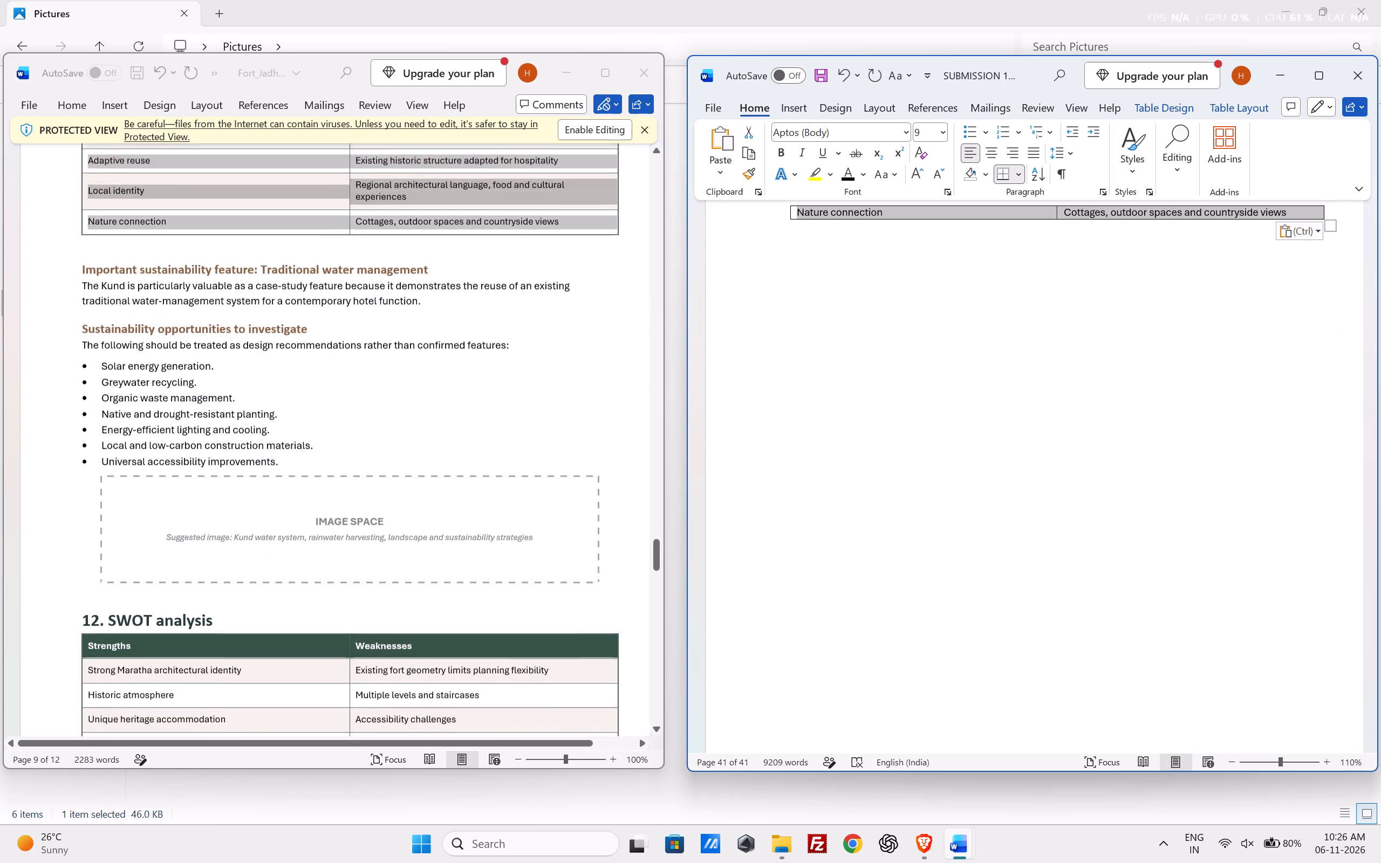
{"action": "scroll", "coordinate": [520, 388], "scroll_direction": "up", "scroll_amount": 4}
{"action": "scroll", "coordinate": [681, 417], "scroll_direction": "up", "scroll_amount": 2}
{"action": "scroll", "coordinate": [792, 428], "scroll_direction": "up", "scroll_amount": 2}
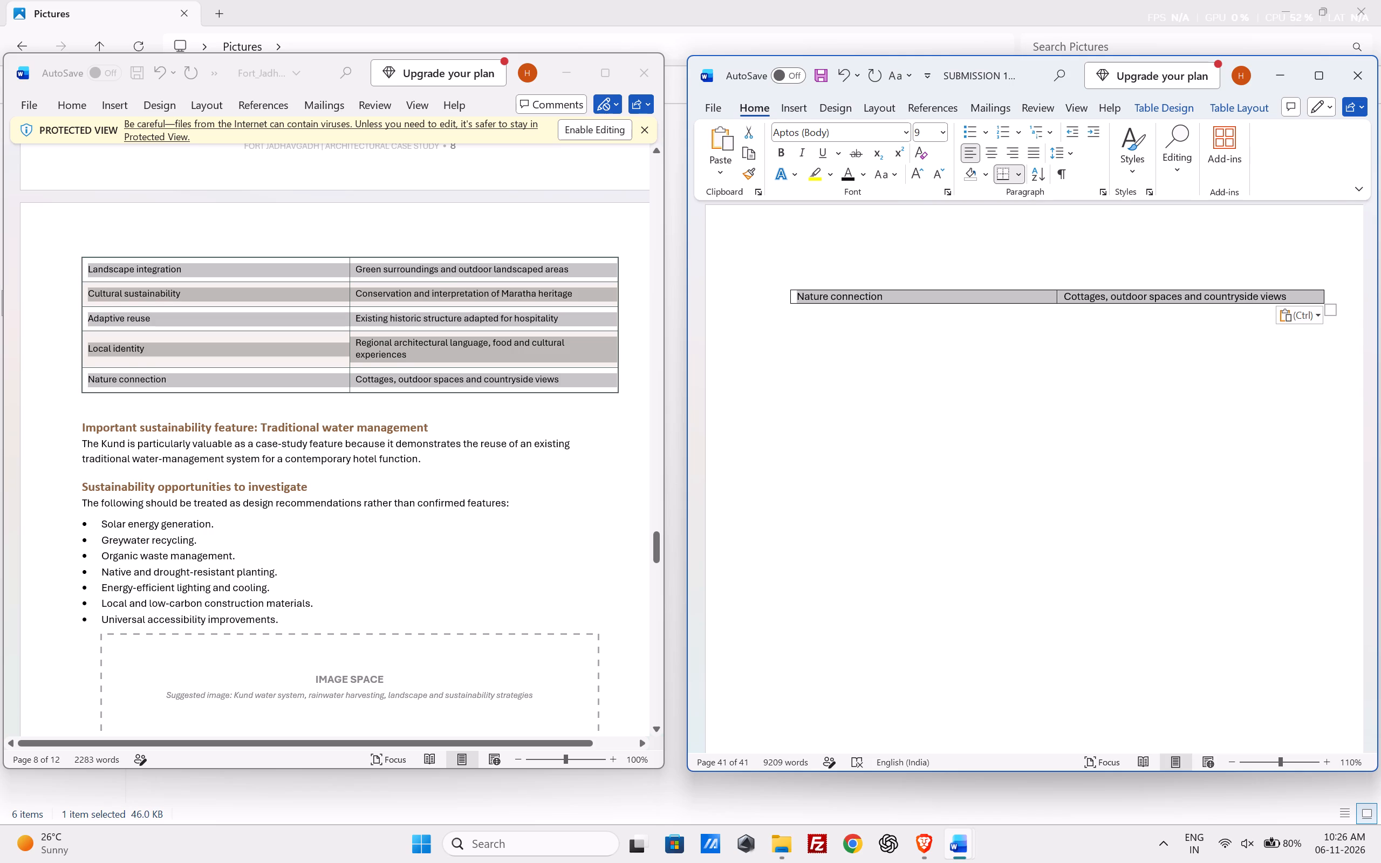
{"action": "left_click_drag", "start_coordinate": [436, 464], "coordinate": [84, 424]}
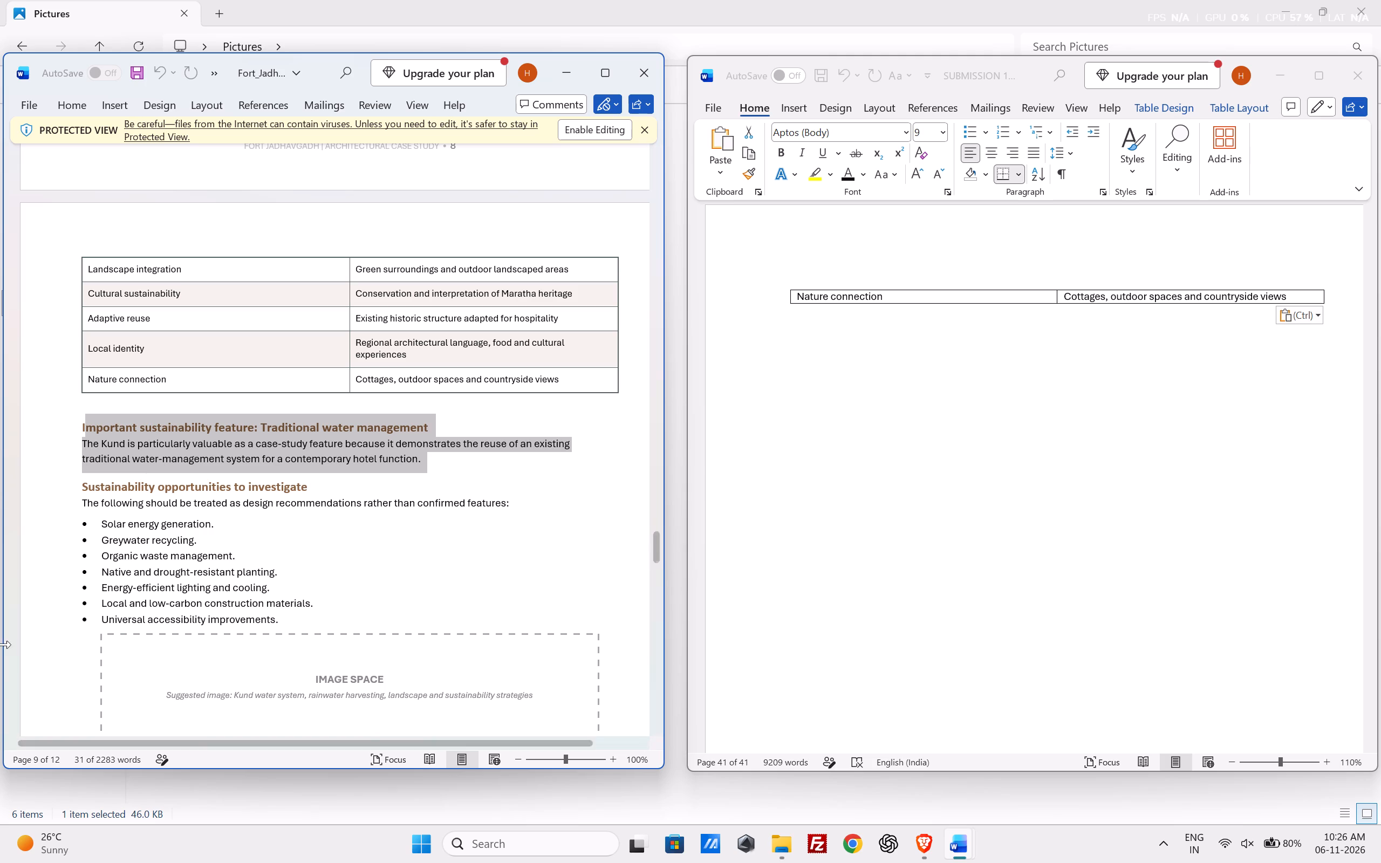
{"action": "scroll", "coordinate": [300, 627], "scroll_direction": "up", "scroll_amount": 2}
{"action": "left_click", "coordinate": [473, 548]}
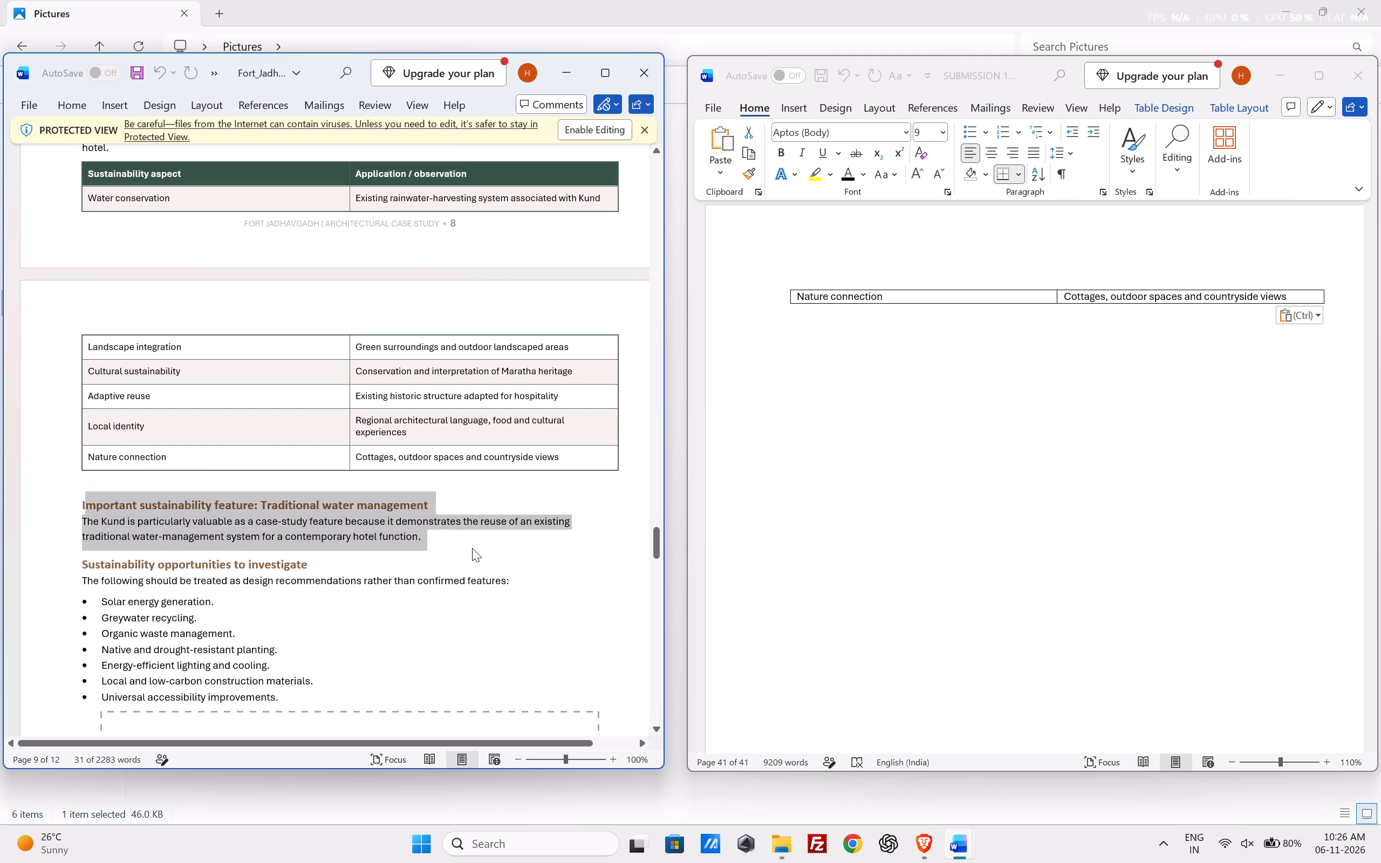
{"action": "left_click_drag", "start_coordinate": [423, 543], "coordinate": [89, 508]}
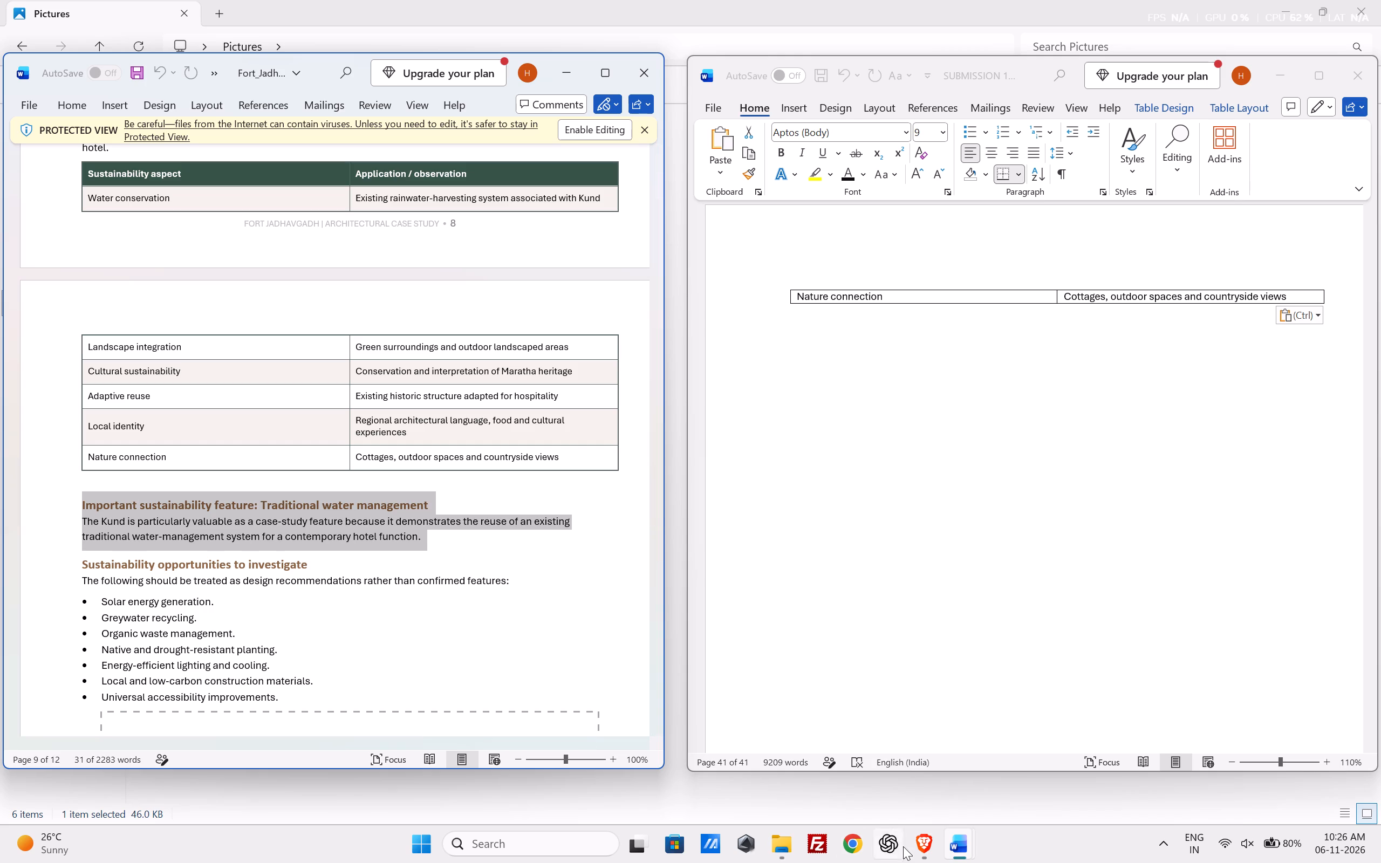
Switch to the Brave browser and bring its new tab page to the front.
{"action": "left_click", "coordinate": [903, 846]}
{"action": "left_click", "coordinate": [919, 848]}
{"action": "left_click", "coordinate": [929, 844]}
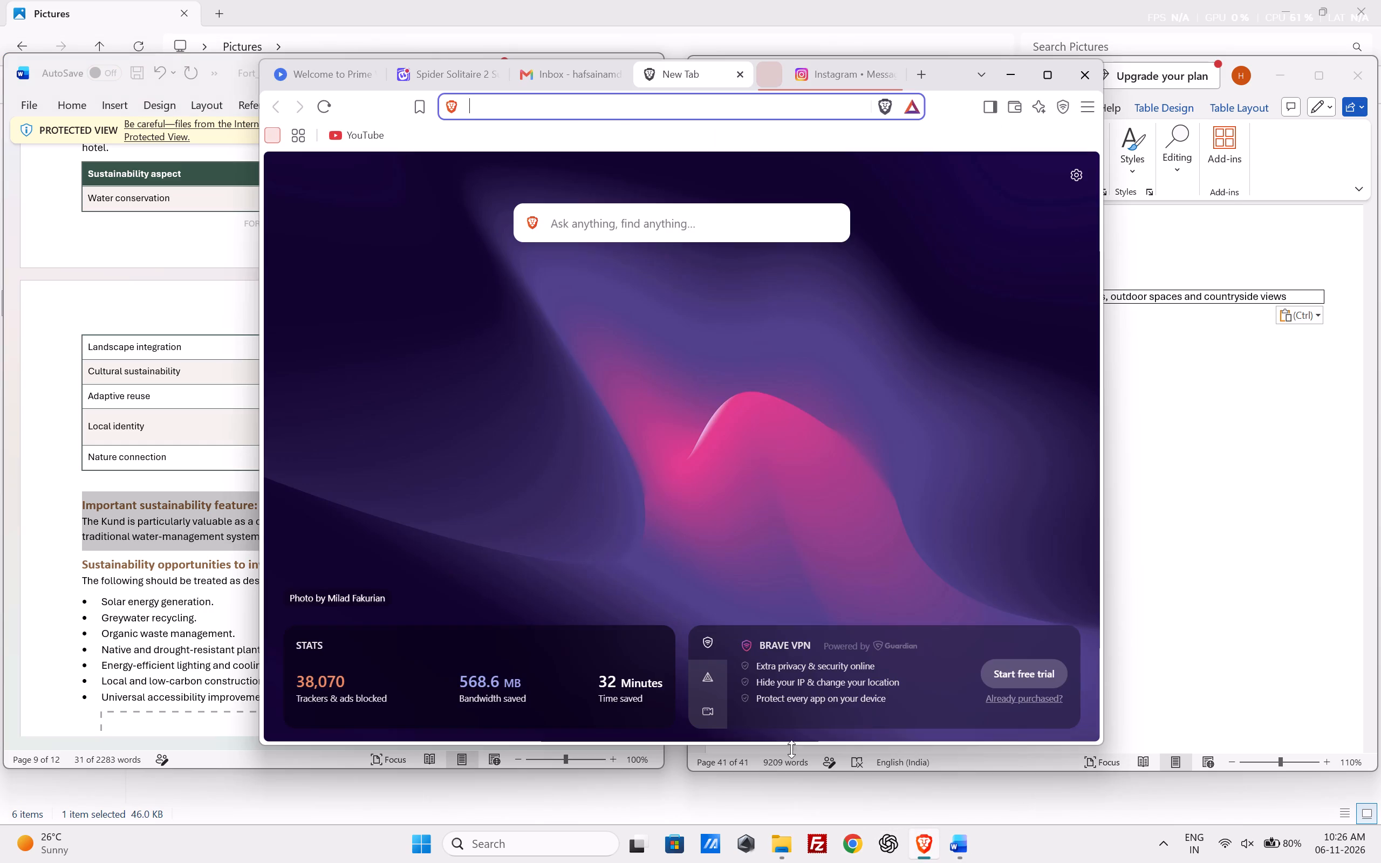
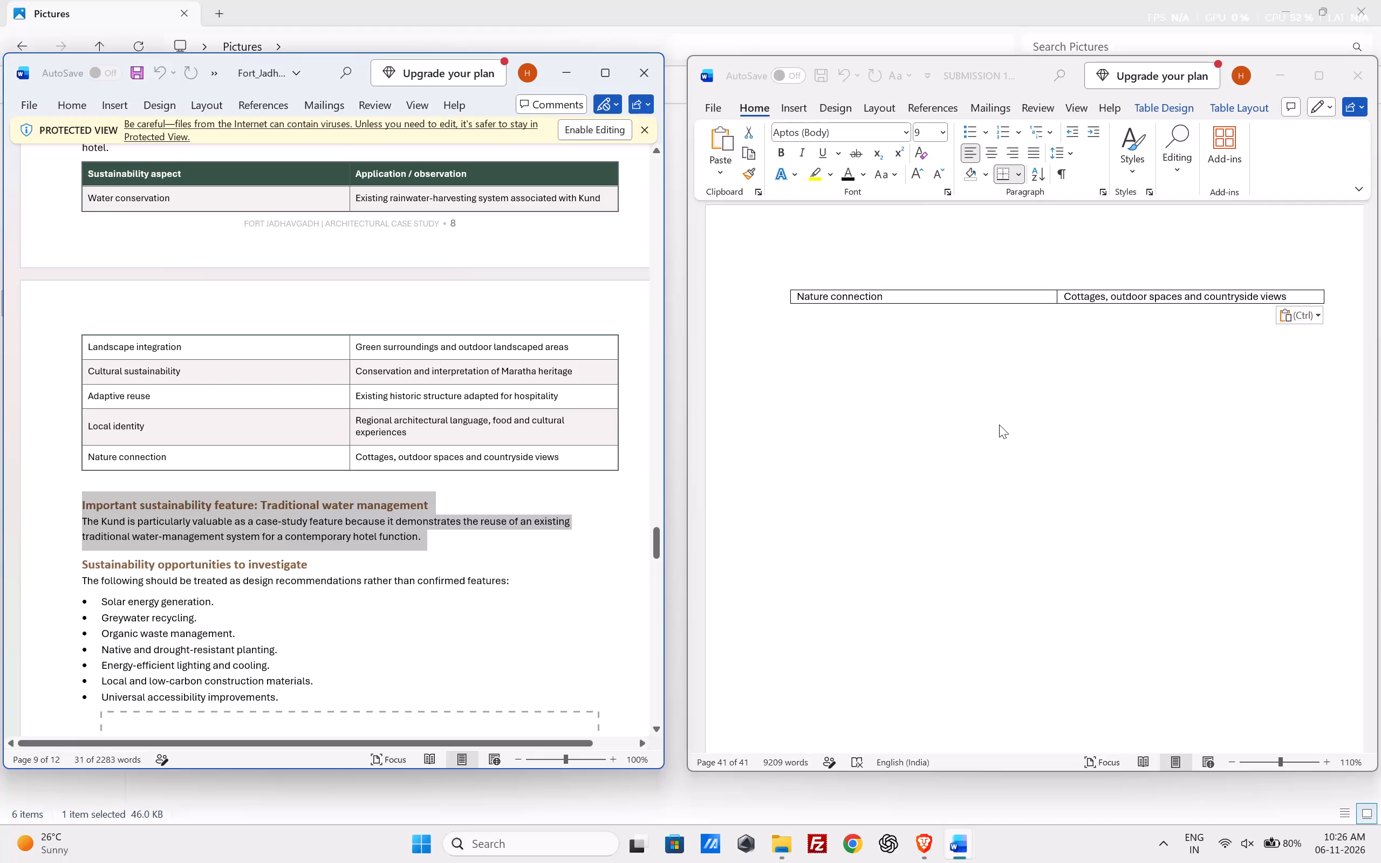
Copy the case study text from "Important sustainability feature: Traditional water management" through the sustainability opportunities bullets to below the submission's sustainability table.
{"action": "left_click", "coordinate": [834, 352]}
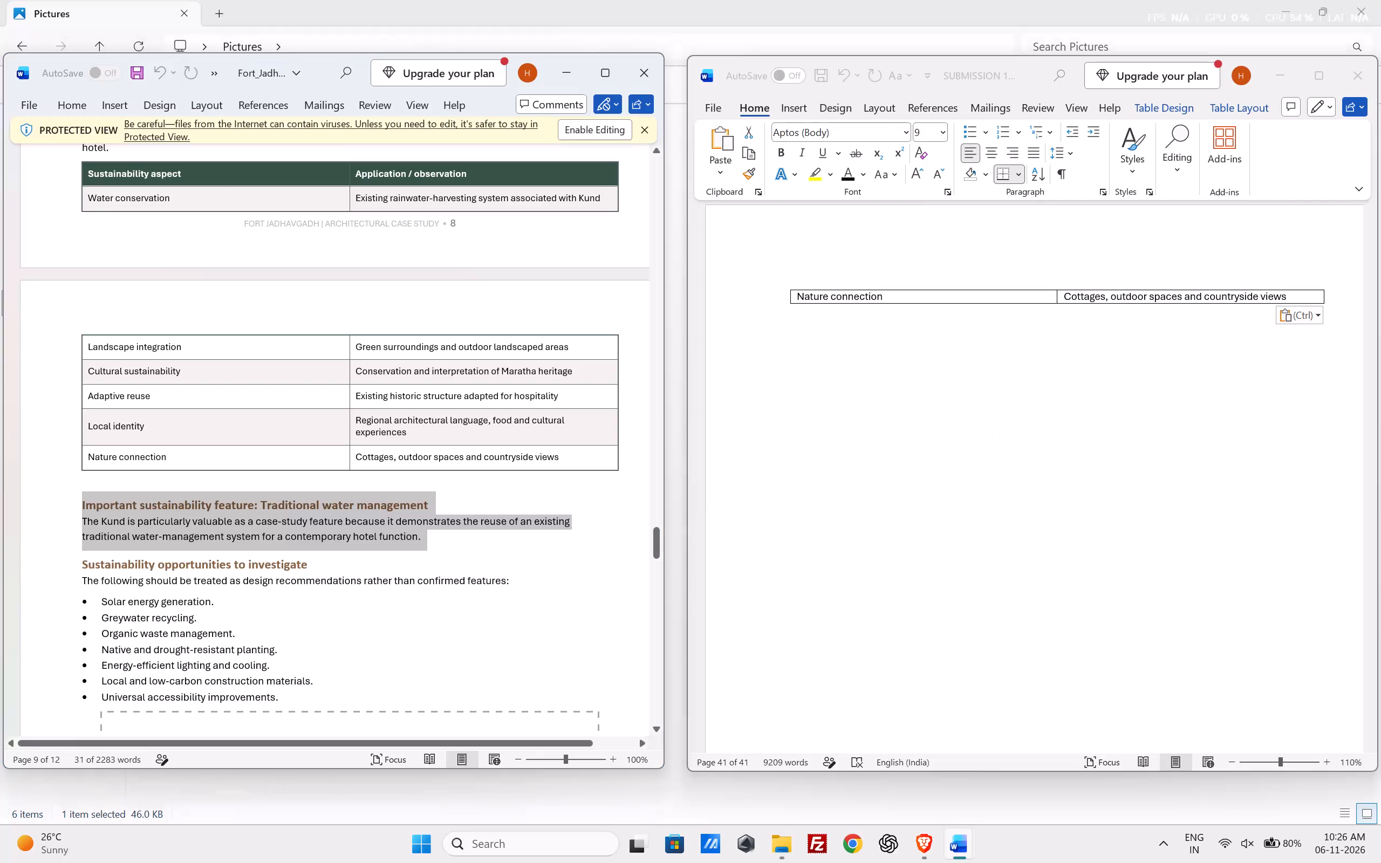
{"action": "left_click", "coordinate": [806, 344]}
{"action": "key", "text": "Return"}
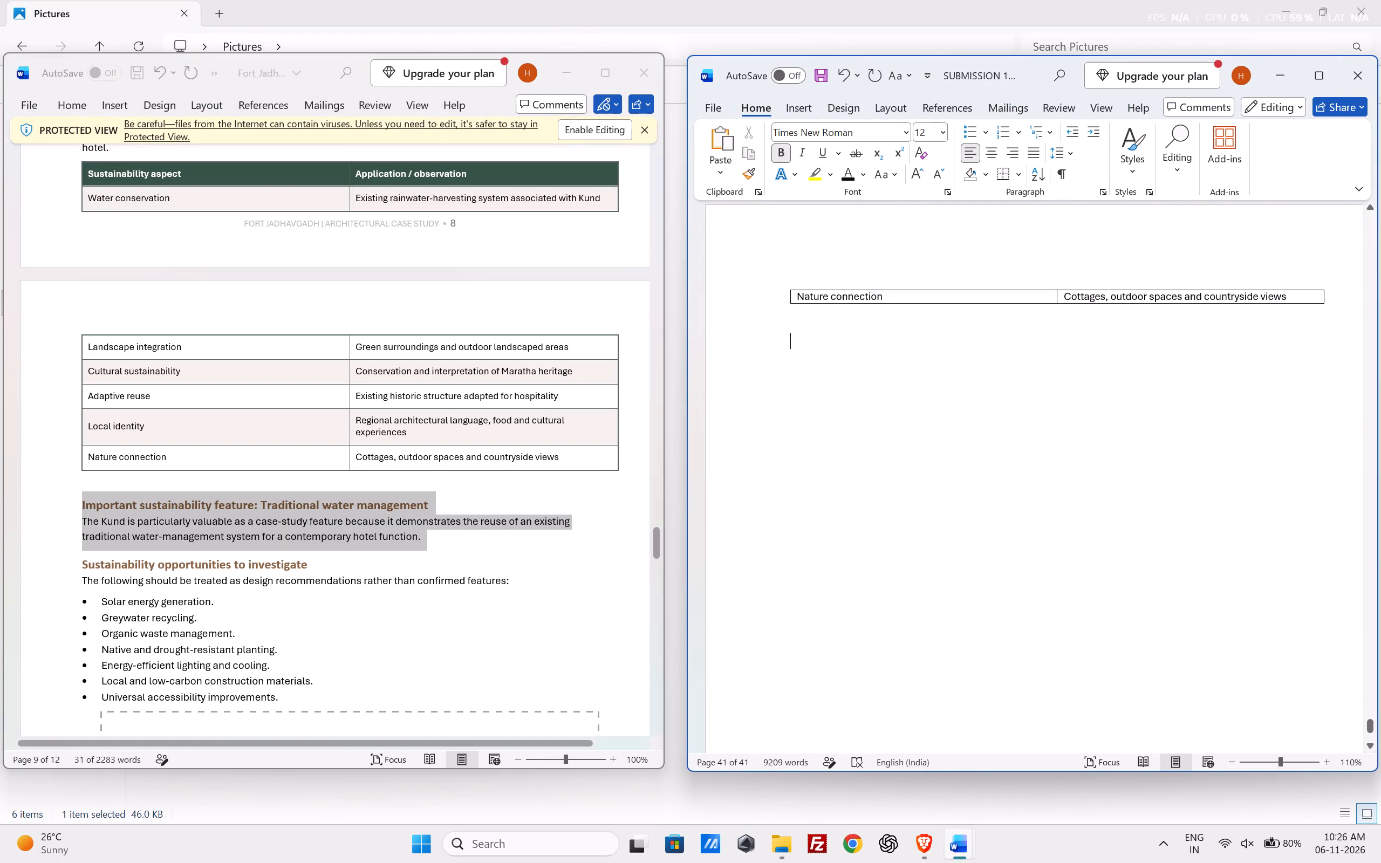
{"action": "scroll", "coordinate": [551, 420], "scroll_direction": "down", "scroll_amount": 4}
{"action": "left_click_drag", "start_coordinate": [294, 543], "coordinate": [185, 474]}
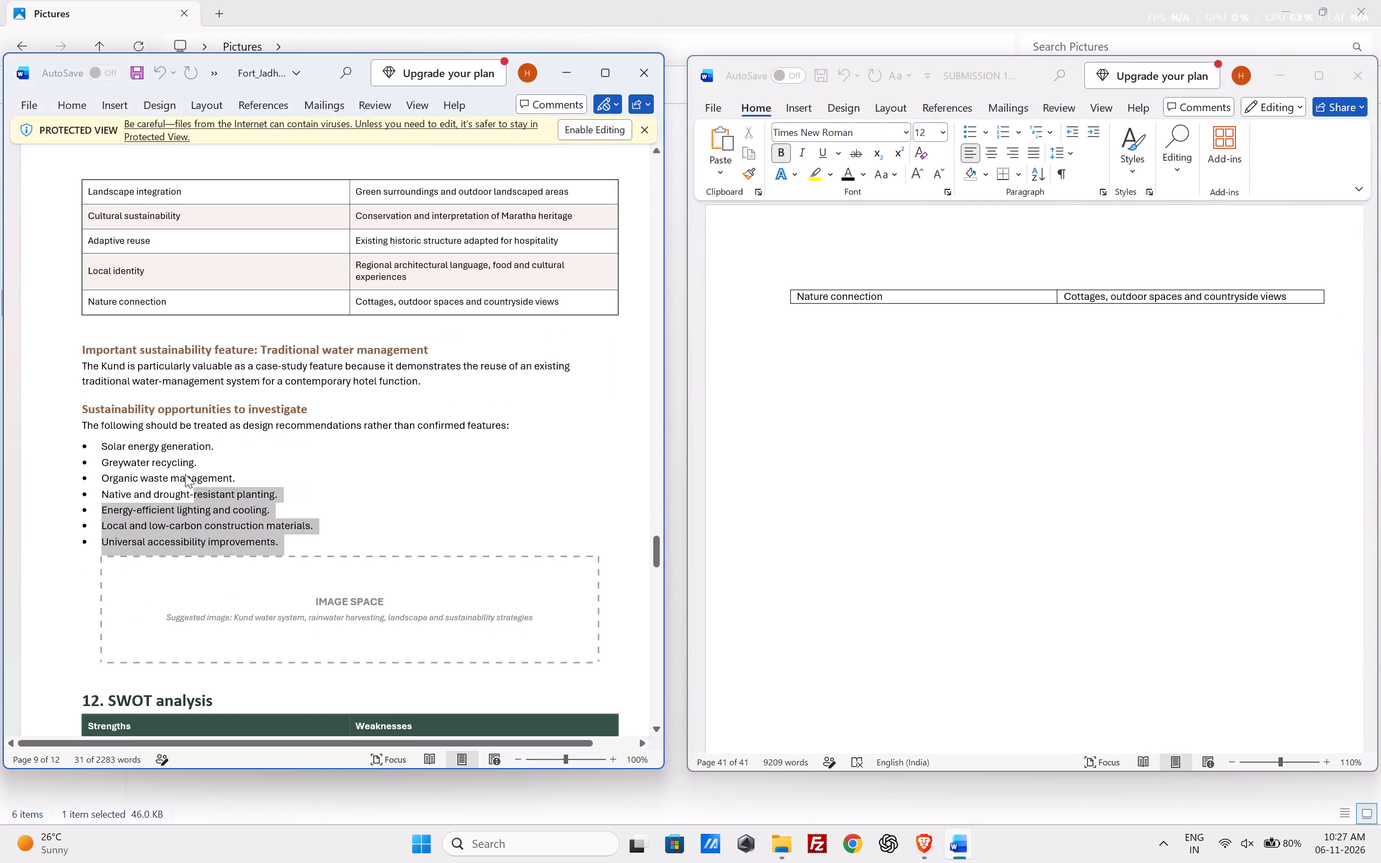
{"action": "left_click_drag", "start_coordinate": [185, 474], "coordinate": [82, 347]}
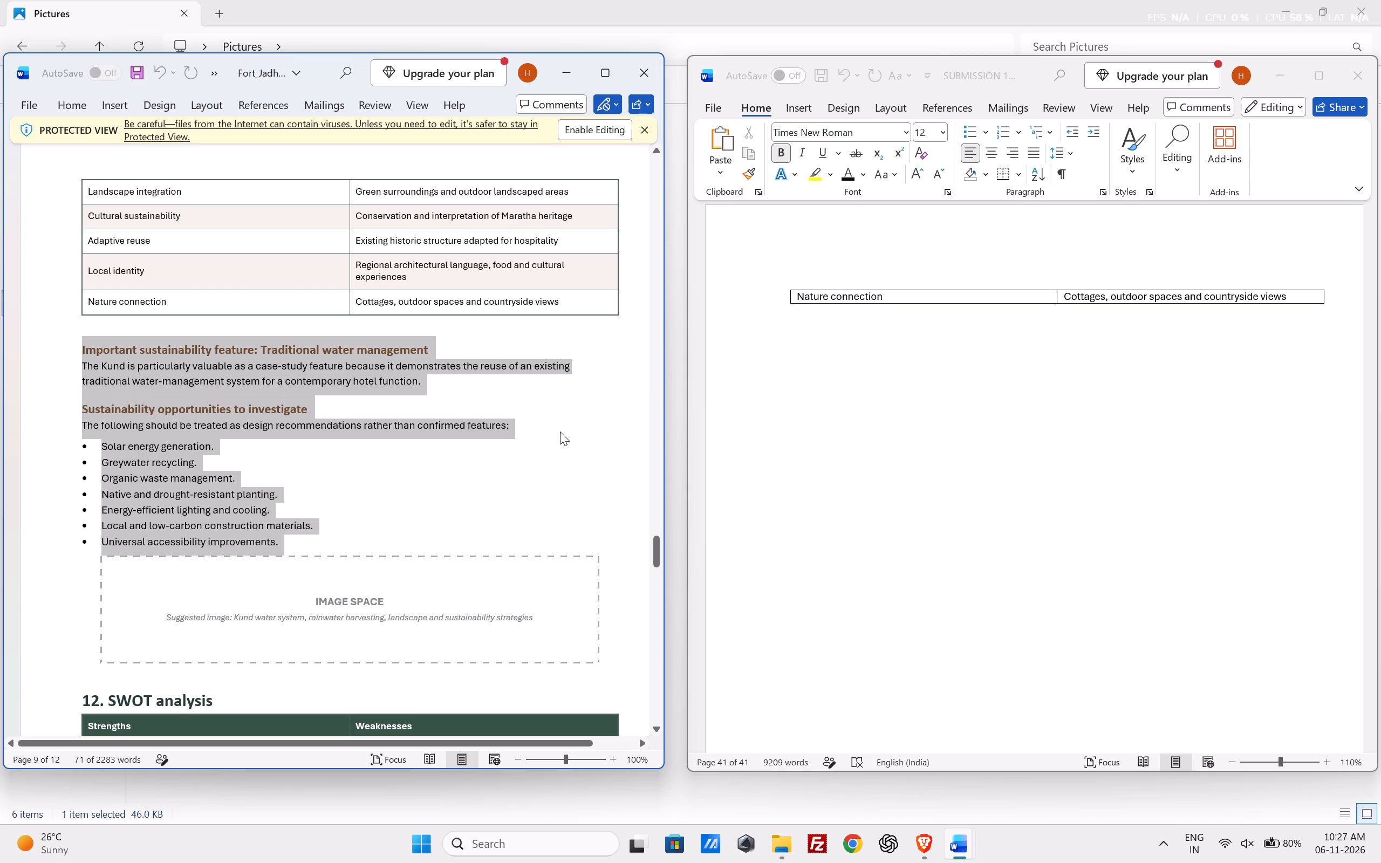
{"action": "key", "text": "ctrl+c"}
{"action": "left_click", "coordinate": [929, 373]}
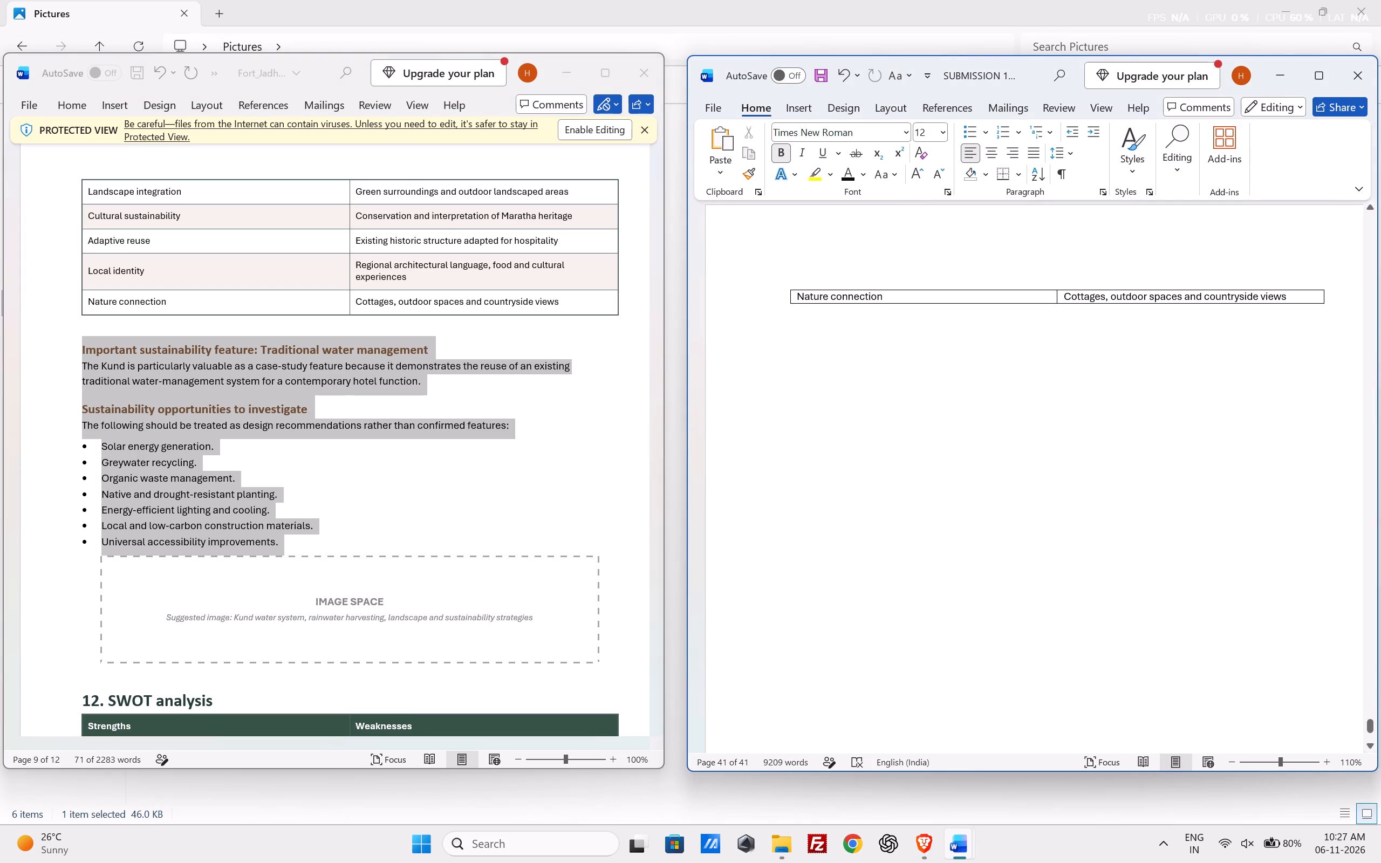
{"action": "key", "text": "ctrl+v"}
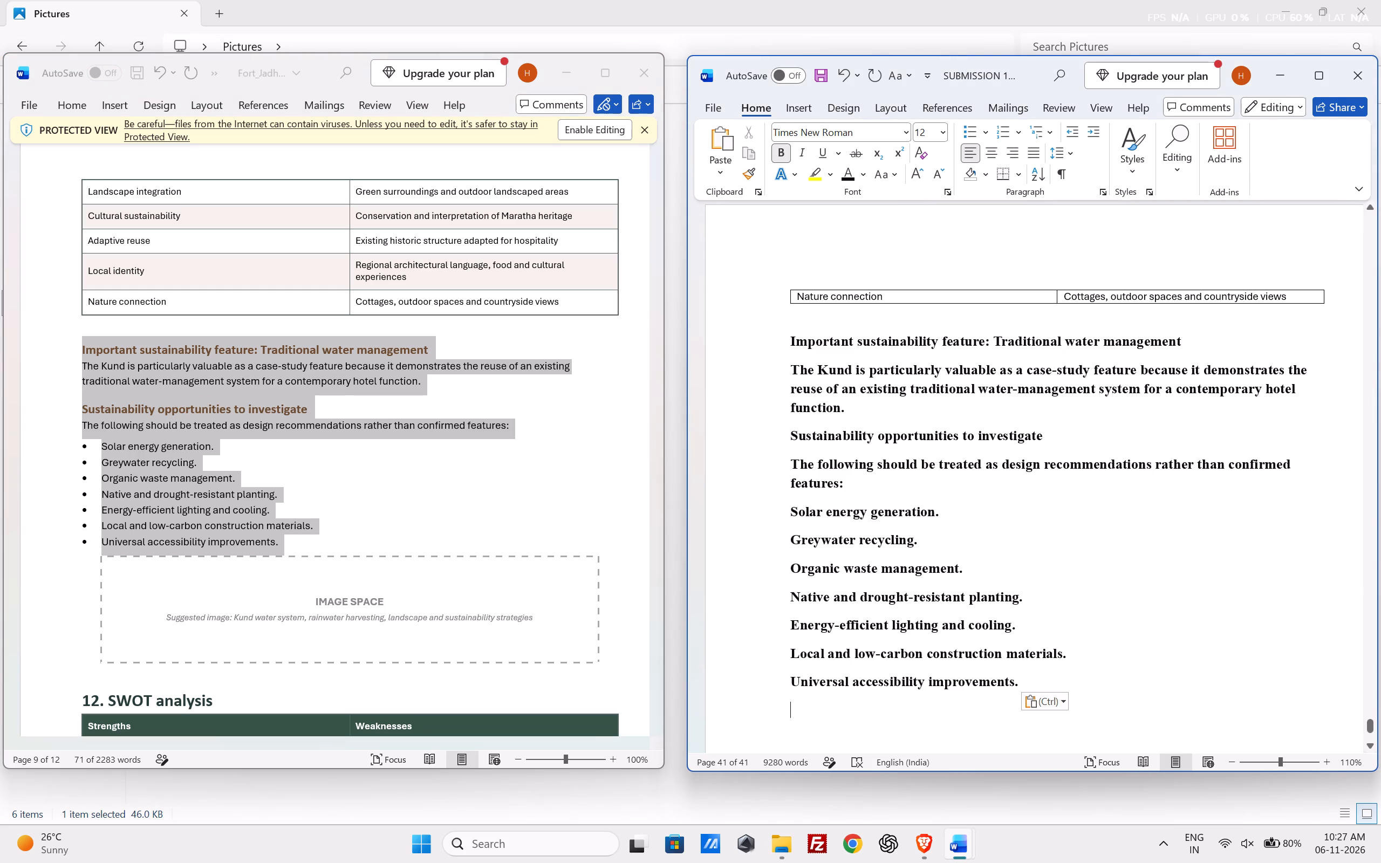
Remove the bold formatting from the pasted paragraph about the Kund.
{"action": "left_click_drag", "start_coordinate": [842, 406], "coordinate": [787, 374]}
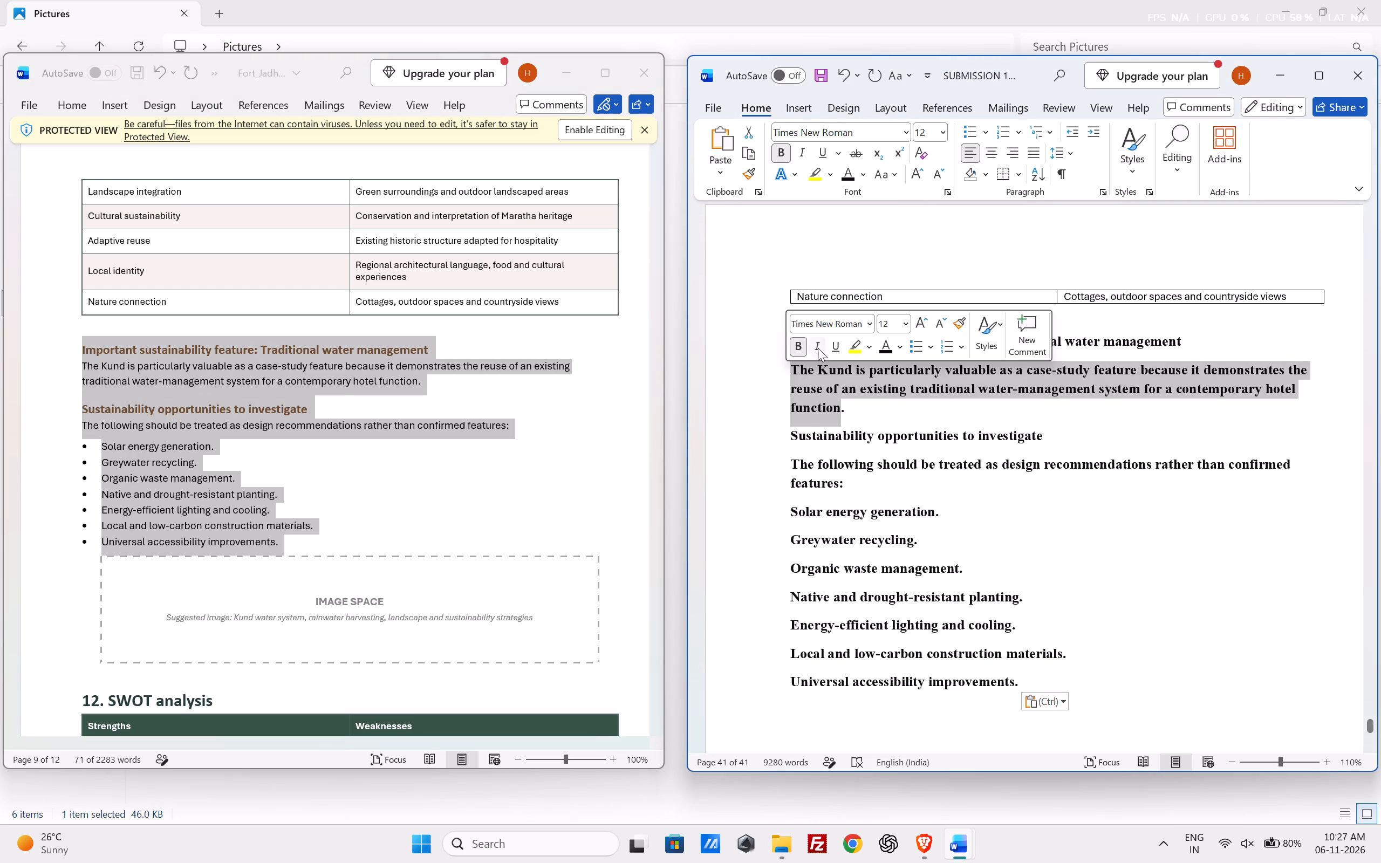
{"action": "left_click", "coordinate": [803, 344]}
Delete the sentence "The following should be treated as design recommendations rather than confirmed features:" from the submission.
{"action": "scroll", "coordinate": [831, 358], "scroll_direction": "down", "scroll_amount": 1}
{"action": "left_click", "coordinate": [1026, 488]}
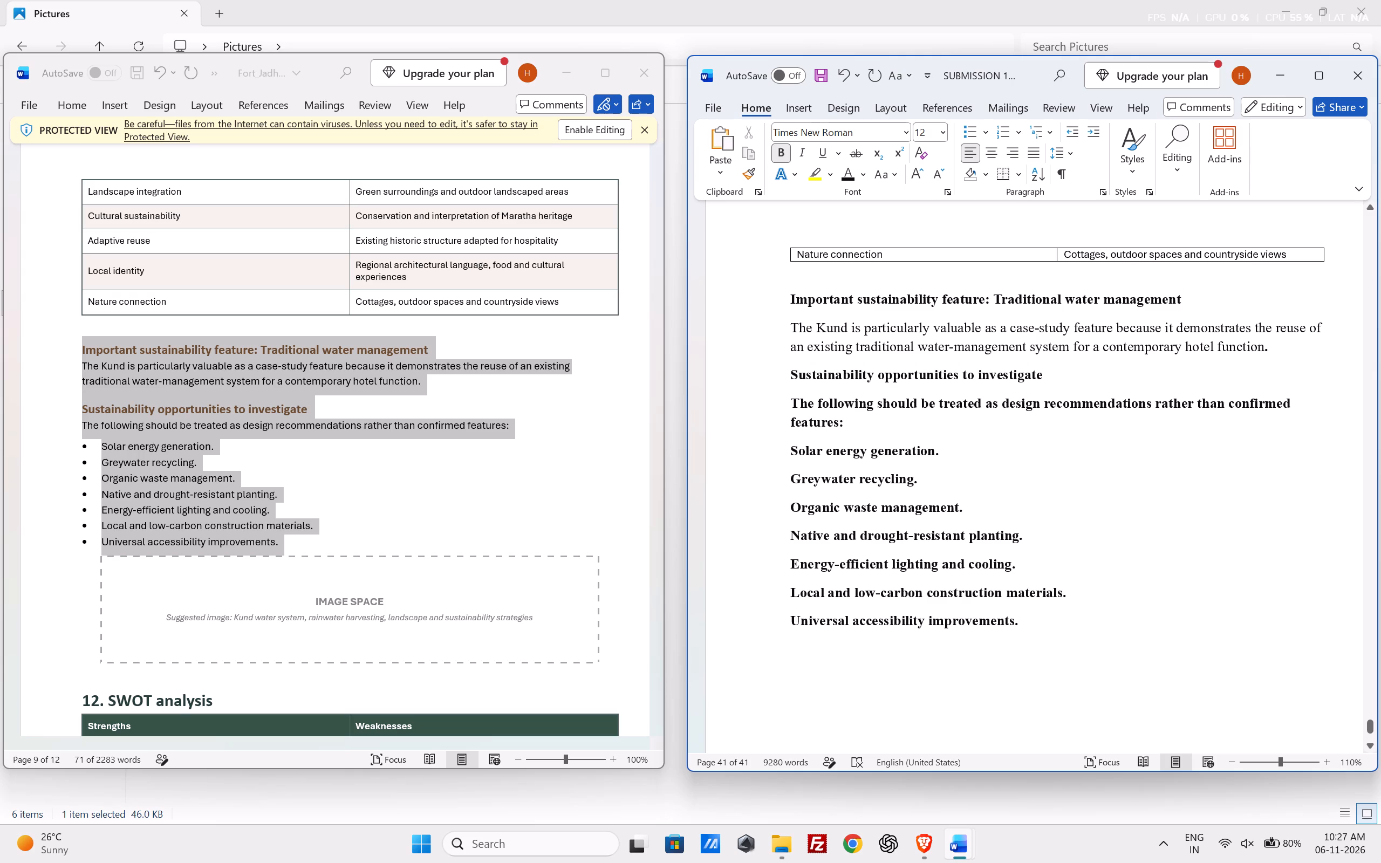
{"action": "left_click_drag", "start_coordinate": [843, 423], "coordinate": [830, 422]}
{"action": "left_click_drag", "start_coordinate": [830, 422], "coordinate": [789, 412]}
{"action": "key", "text": "BackSpace"}
Format the lines from "Solar energy generation." to "Universal accessibility improvements." as a non-bold bulleted list.
{"action": "left_click_drag", "start_coordinate": [1027, 583], "coordinate": [851, 507]}
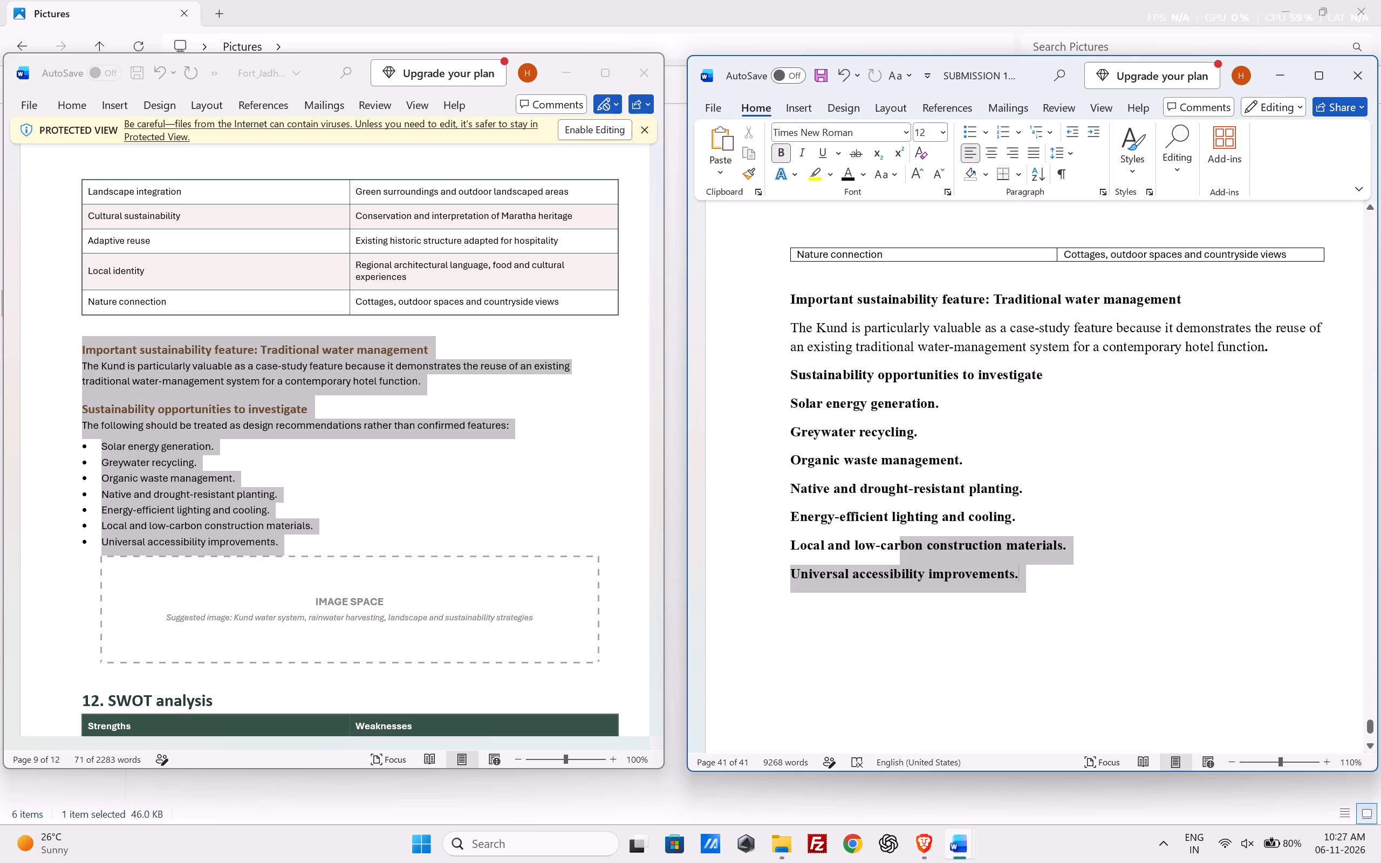
{"action": "left_click_drag", "start_coordinate": [851, 507], "coordinate": [805, 408]}
{"action": "left_click_drag", "start_coordinate": [825, 384], "coordinate": [812, 386]}
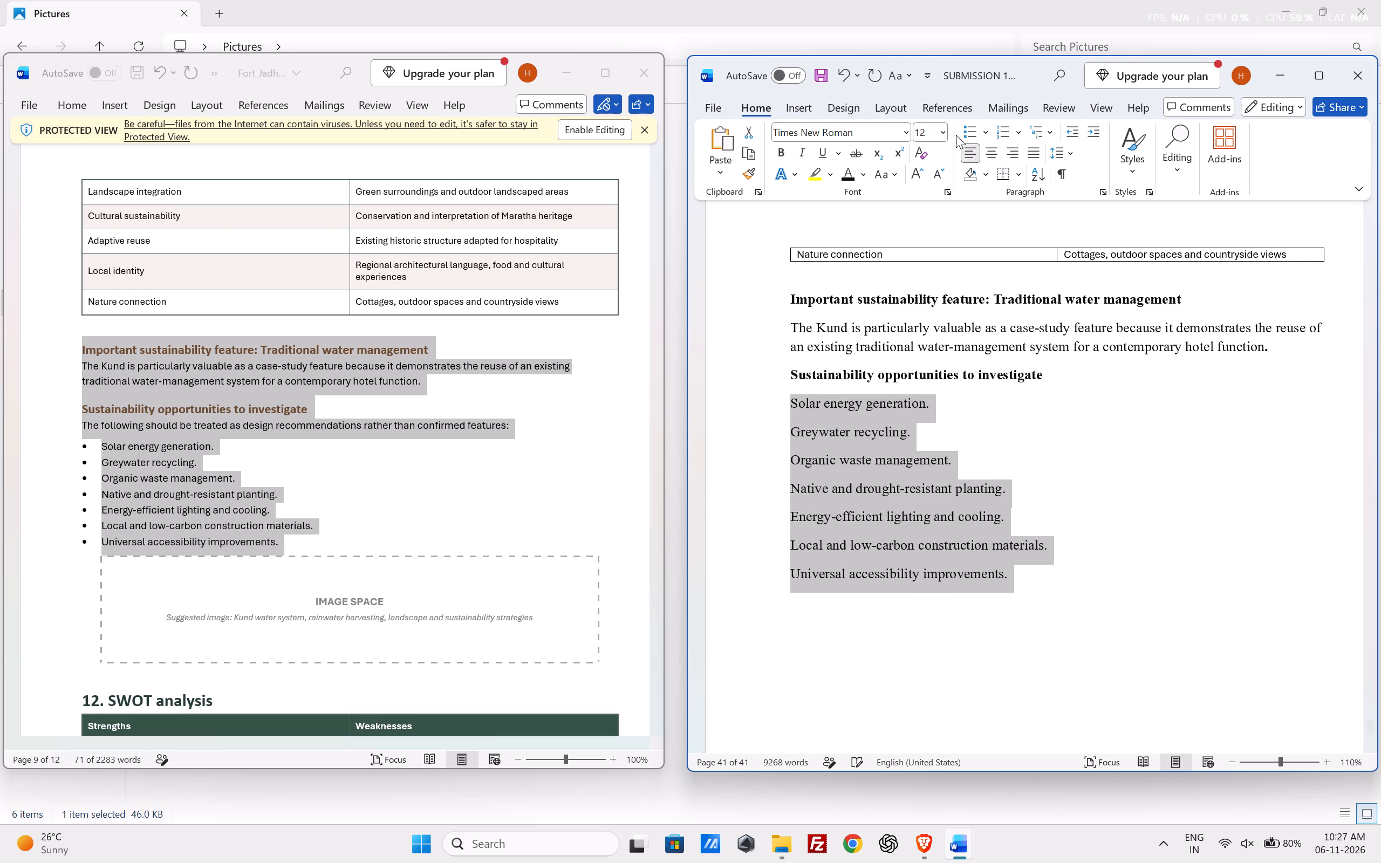
{"action": "left_click", "coordinate": [963, 135]}
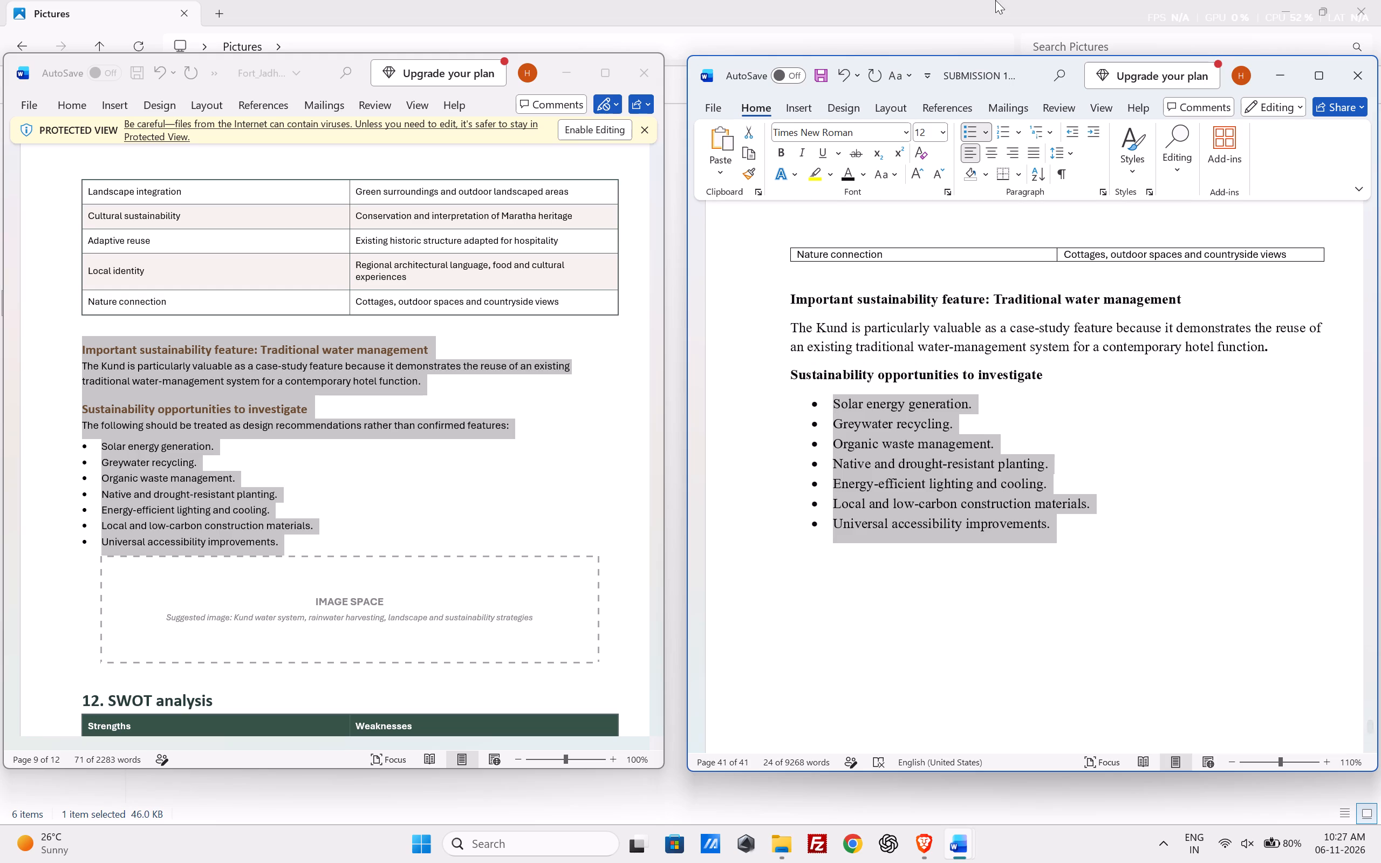
Look over the case study's SWOT analysis tables and the space below the submission's new bulleted list.
{"action": "scroll", "coordinate": [896, 383], "scroll_direction": "down", "scroll_amount": 12}
{"action": "scroll", "coordinate": [466, 427], "scroll_direction": "down", "scroll_amount": 4}
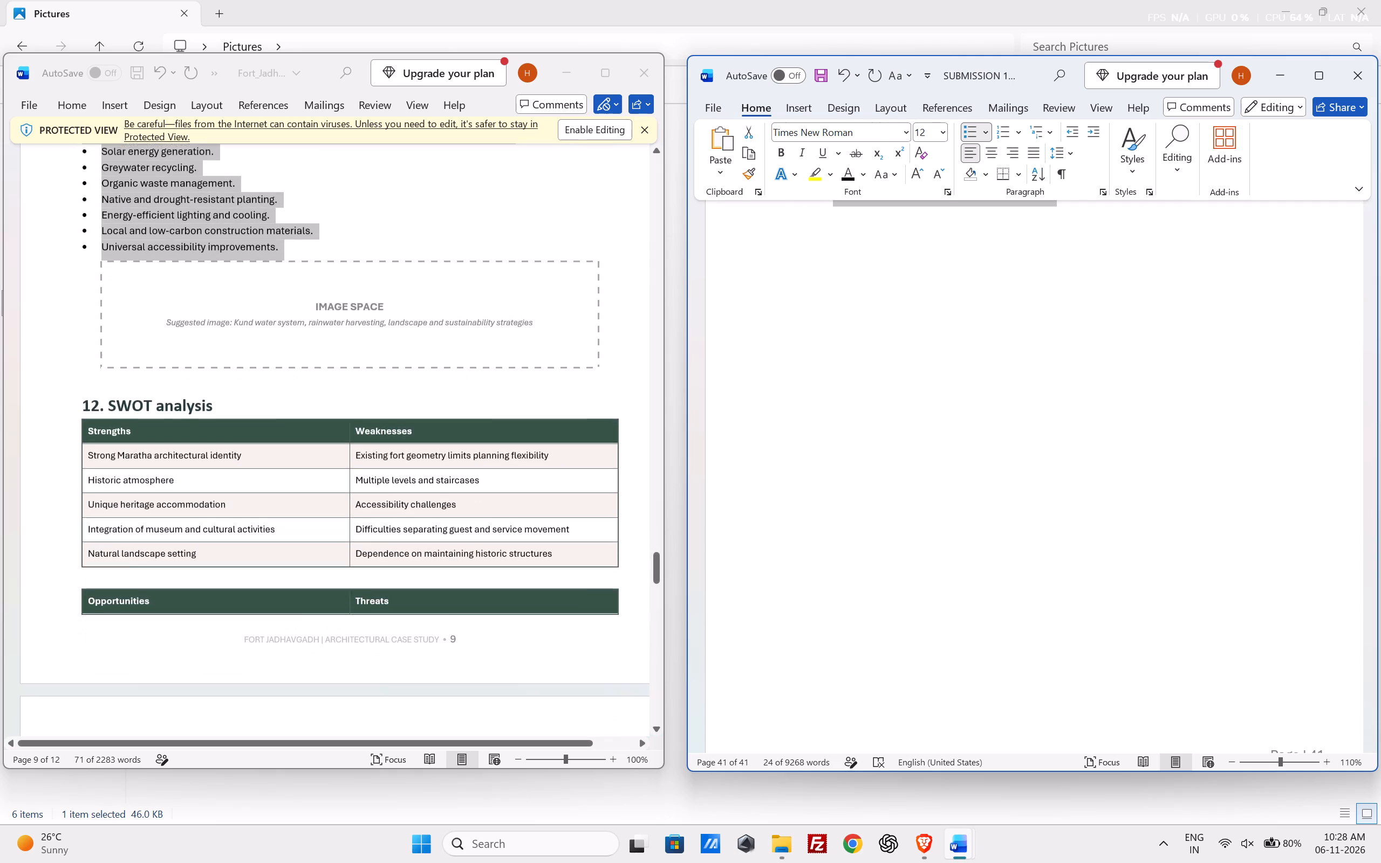
{"action": "scroll", "coordinate": [380, 442], "scroll_direction": "down", "scroll_amount": 12}
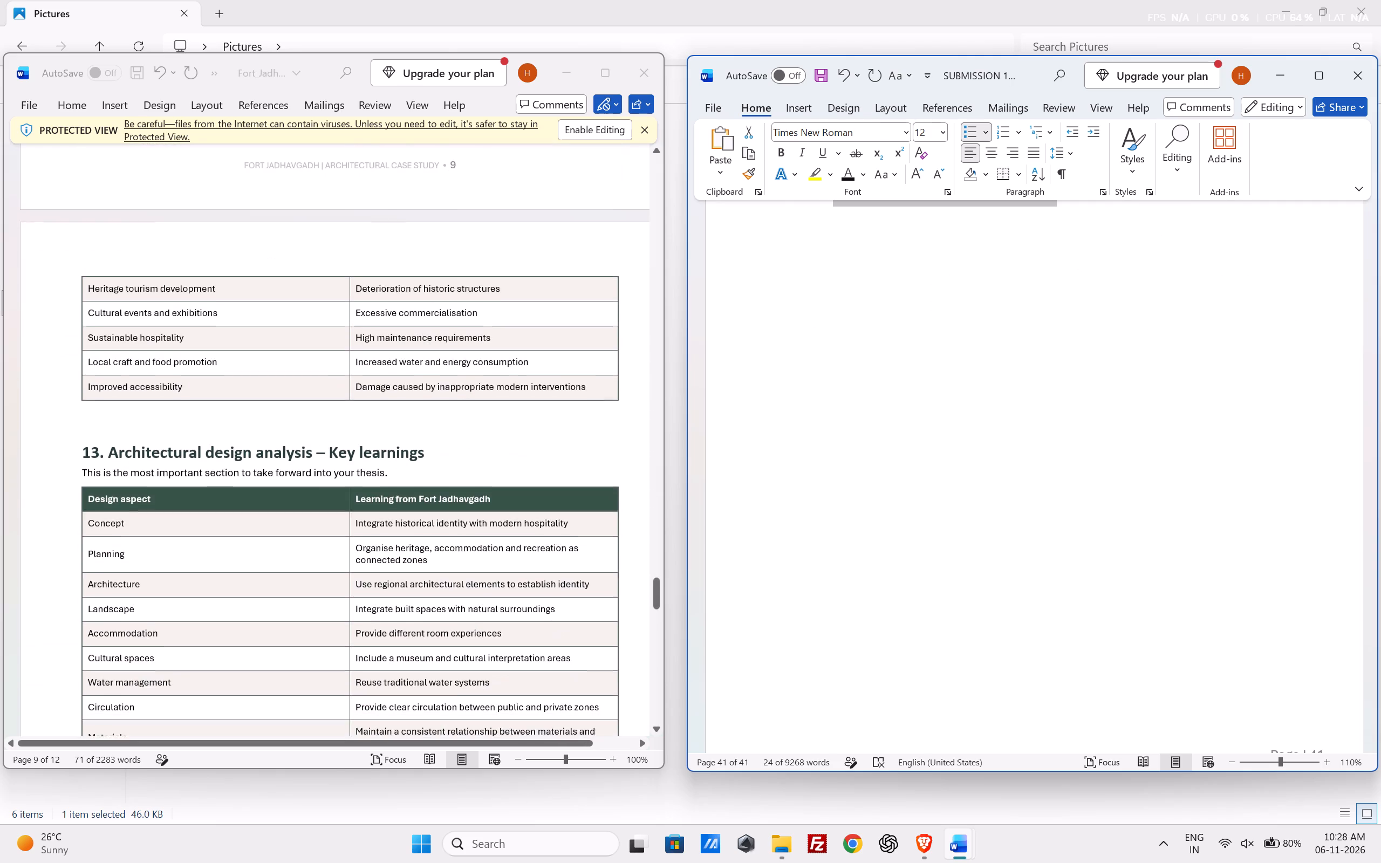
{"action": "scroll", "coordinate": [1090, 462], "scroll_direction": "up", "scroll_amount": 4}
{"action": "scroll", "coordinate": [405, 431], "scroll_direction": "up", "scroll_amount": 9}
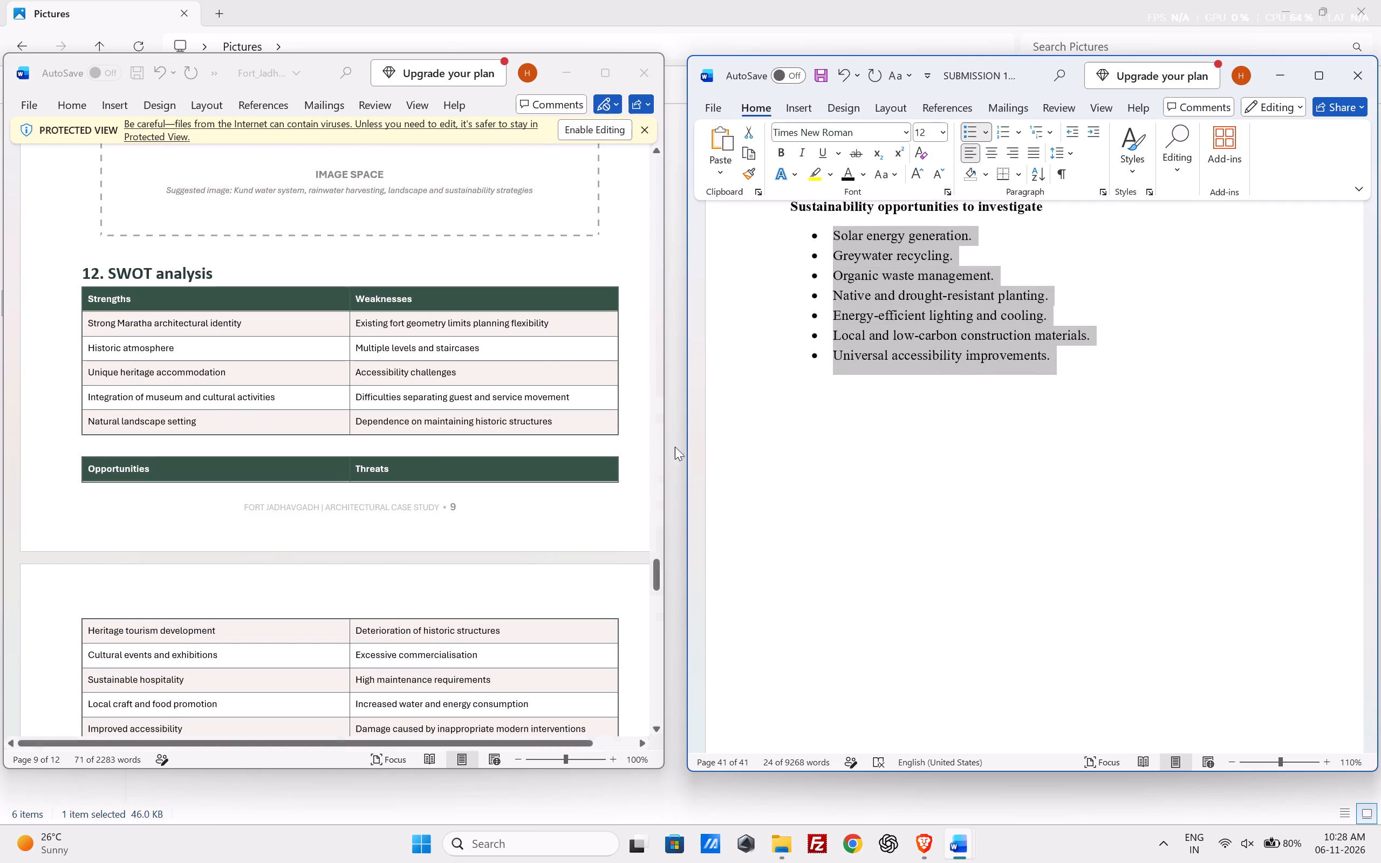
{"action": "scroll", "coordinate": [836, 456], "scroll_direction": "down", "scroll_amount": 3}
{"action": "scroll", "coordinate": [932, 468], "scroll_direction": "up", "scroll_amount": 5}
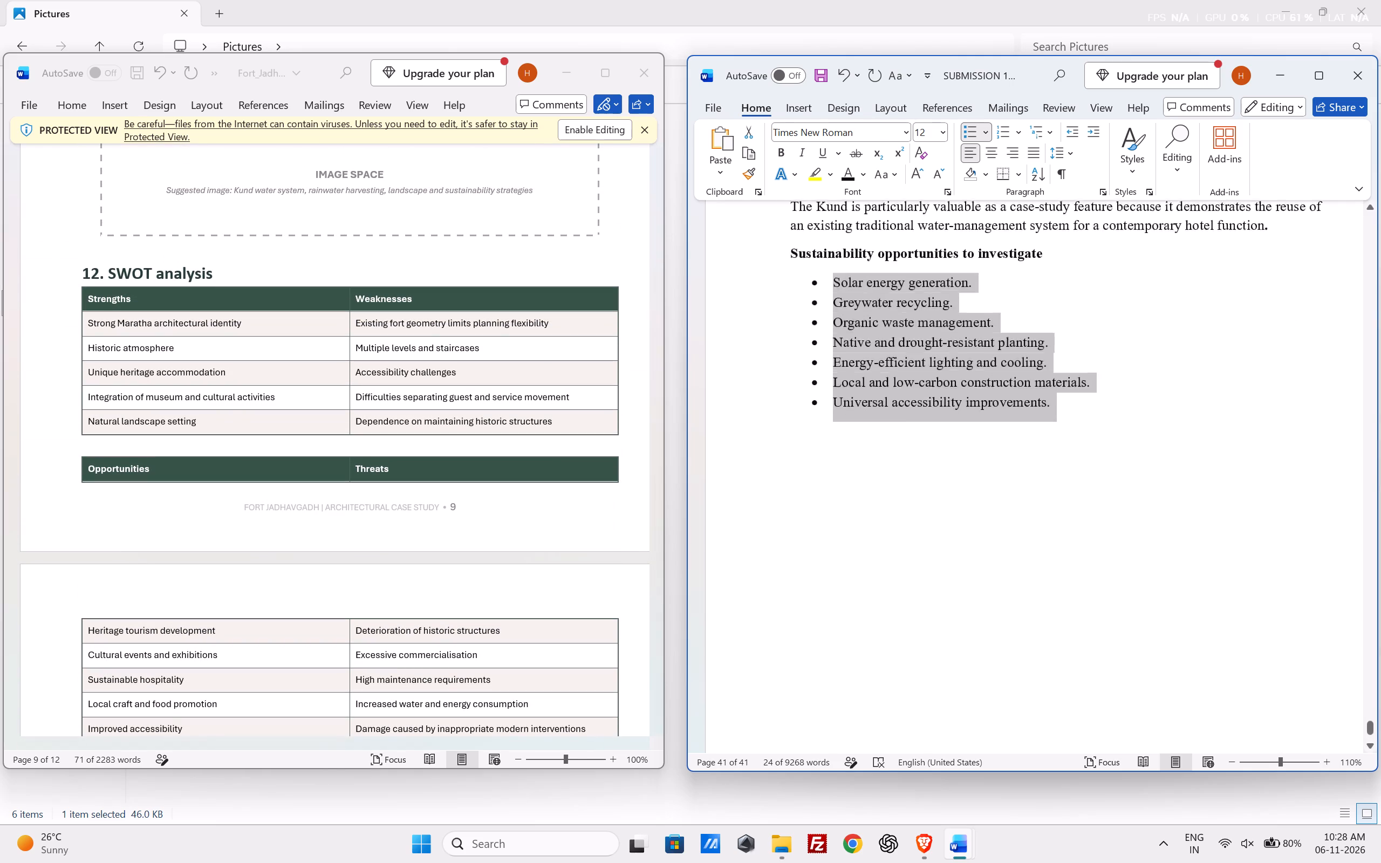
{"action": "left_click", "coordinate": [772, 455]}
{"action": "scroll", "coordinate": [851, 467], "scroll_direction": "down", "scroll_amount": 4}
{"action": "left_click", "coordinate": [795, 459]}
{"action": "scroll", "coordinate": [606, 439], "scroll_direction": "down", "scroll_amount": 4}
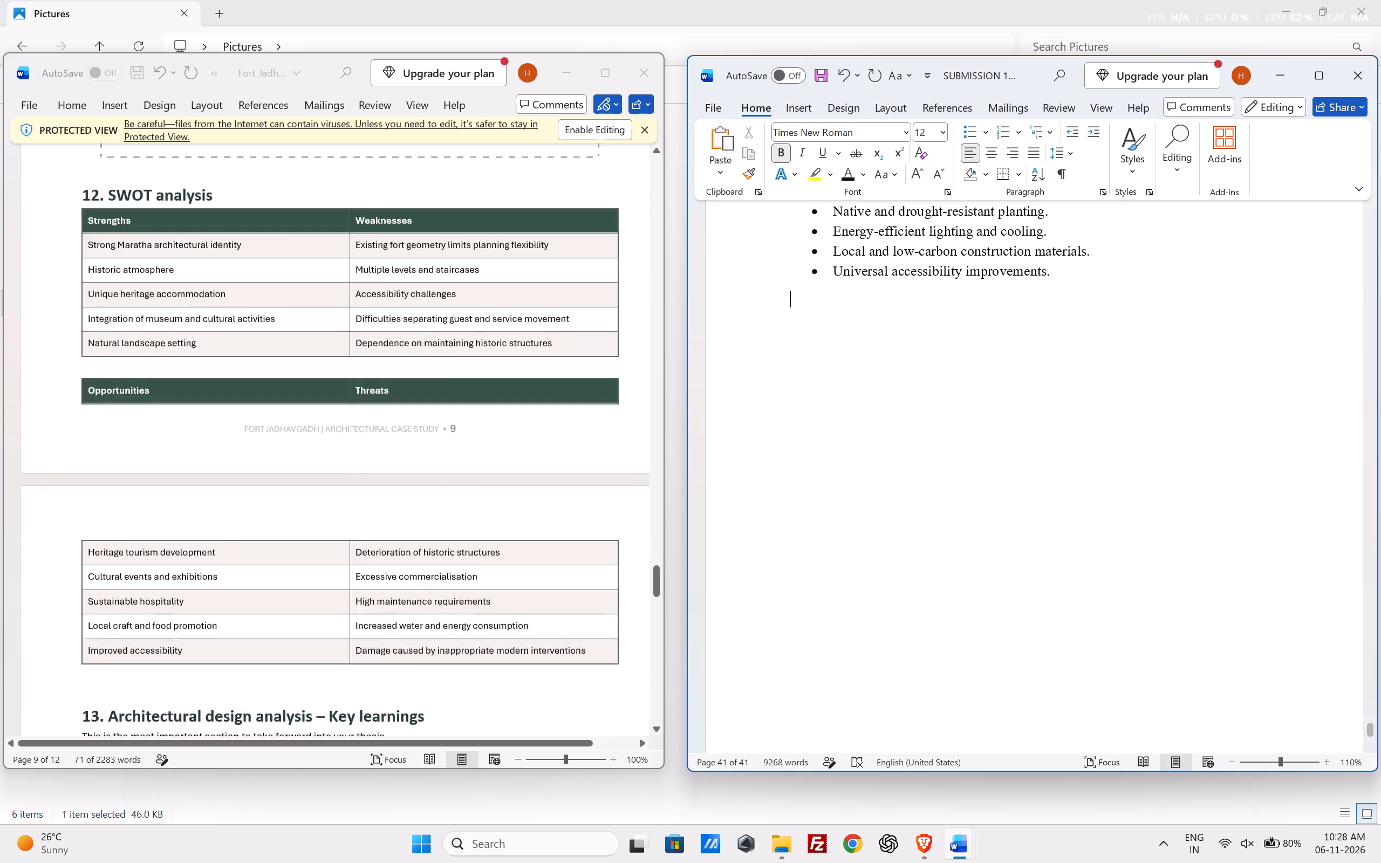
{"action": "scroll", "coordinate": [603, 440], "scroll_direction": "down", "scroll_amount": 1}
{"action": "scroll", "coordinate": [606, 433], "scroll_direction": "up", "scroll_amount": 3}
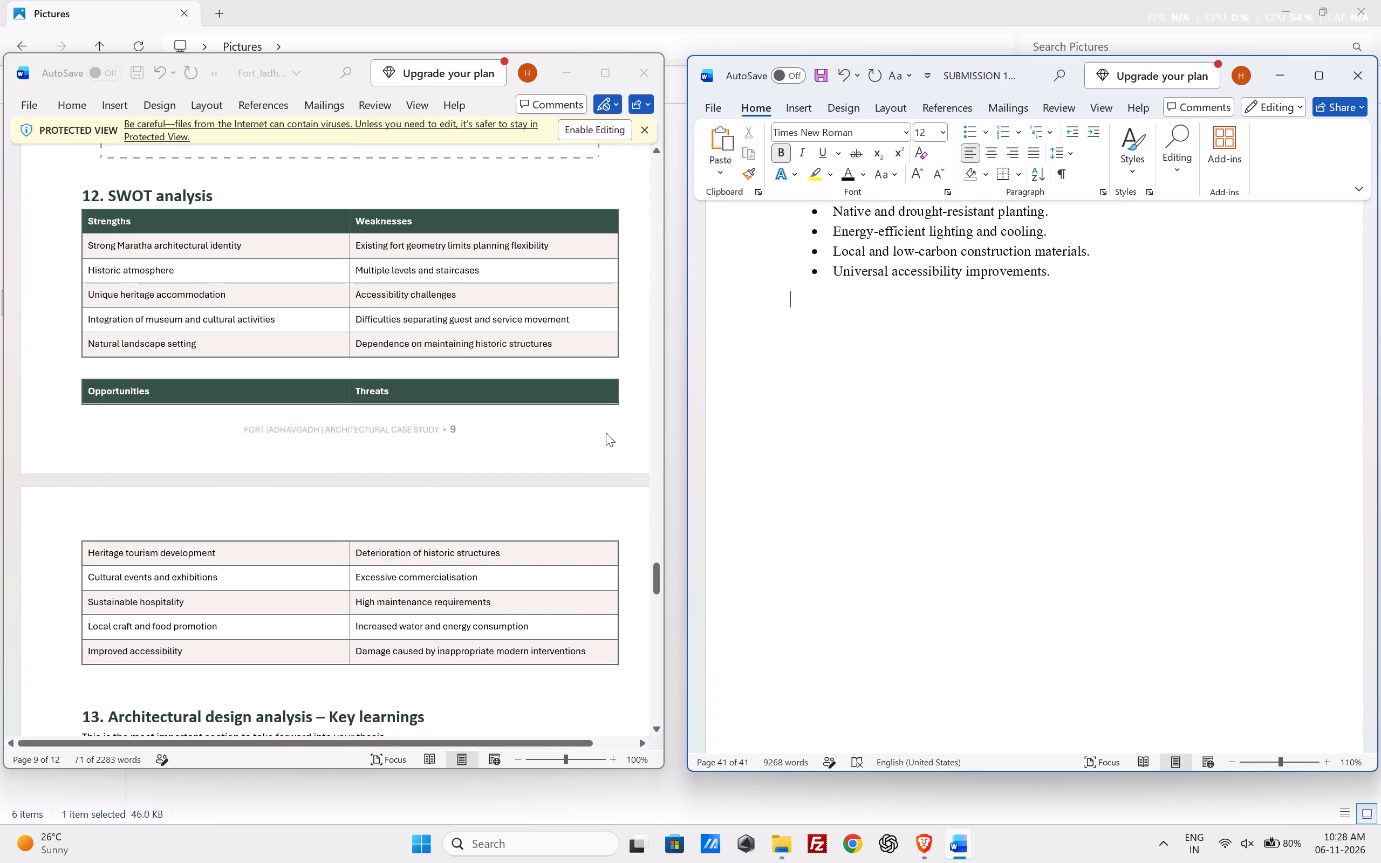
{"action": "scroll", "coordinate": [606, 432], "scroll_direction": "up", "scroll_amount": 2}
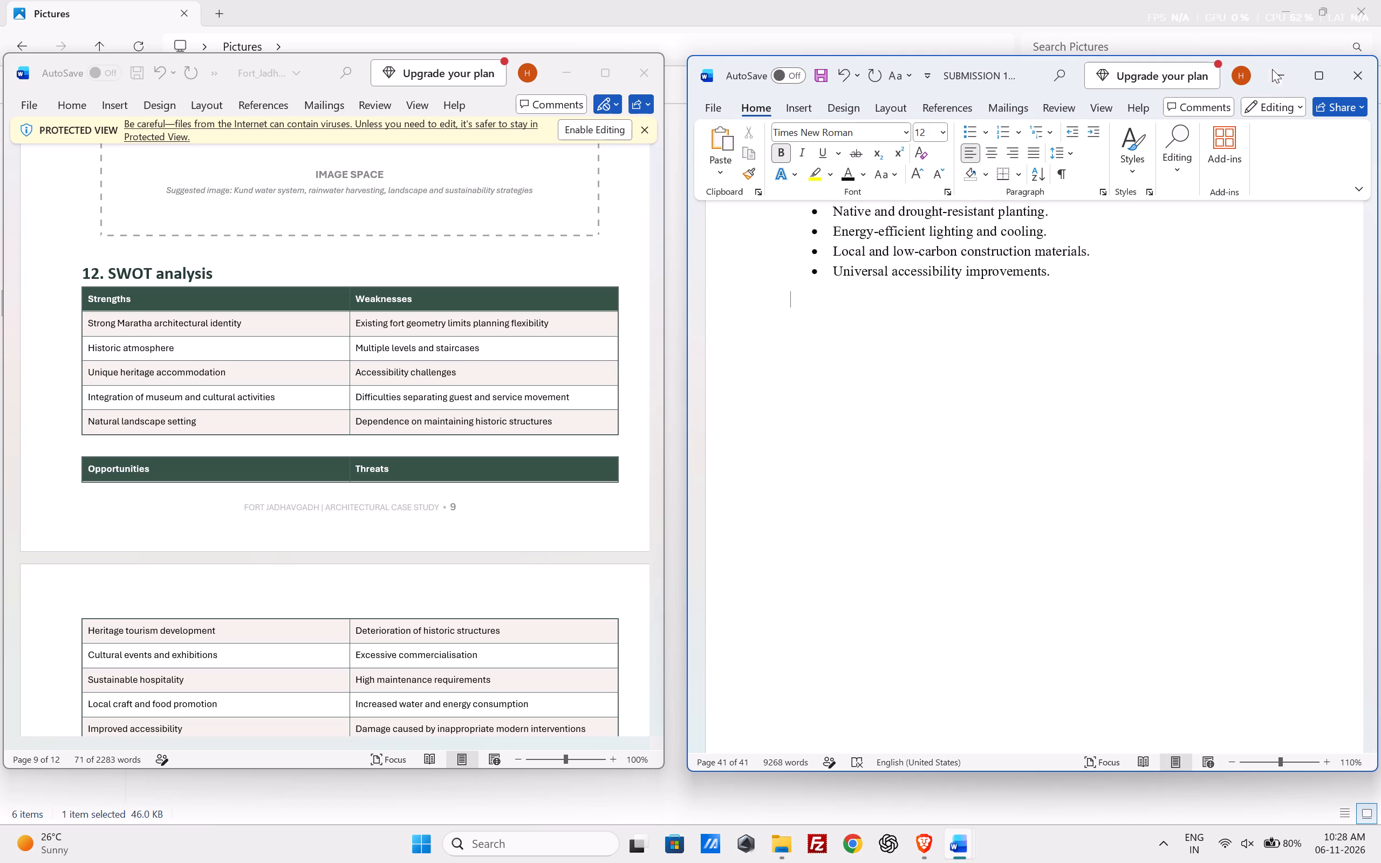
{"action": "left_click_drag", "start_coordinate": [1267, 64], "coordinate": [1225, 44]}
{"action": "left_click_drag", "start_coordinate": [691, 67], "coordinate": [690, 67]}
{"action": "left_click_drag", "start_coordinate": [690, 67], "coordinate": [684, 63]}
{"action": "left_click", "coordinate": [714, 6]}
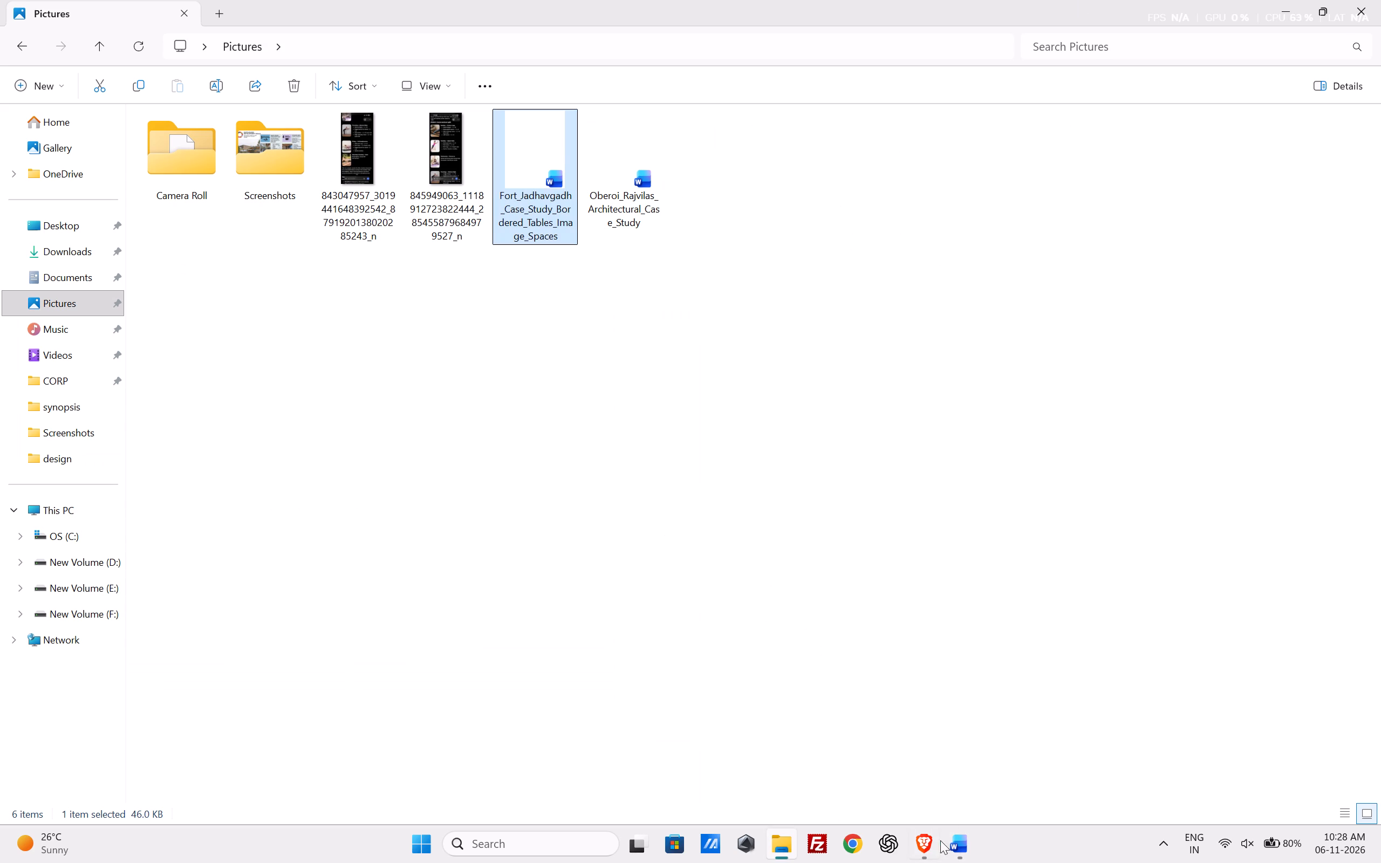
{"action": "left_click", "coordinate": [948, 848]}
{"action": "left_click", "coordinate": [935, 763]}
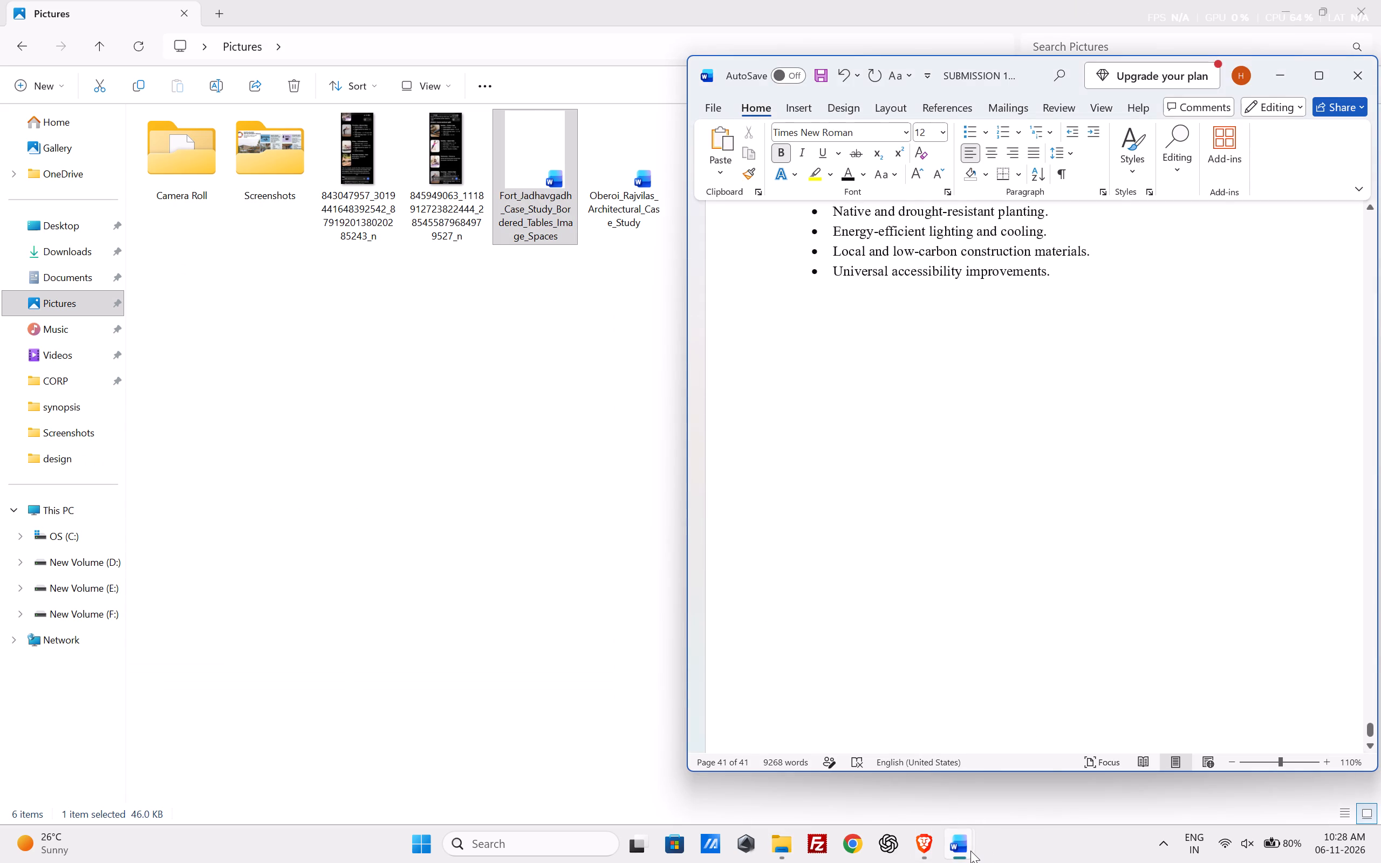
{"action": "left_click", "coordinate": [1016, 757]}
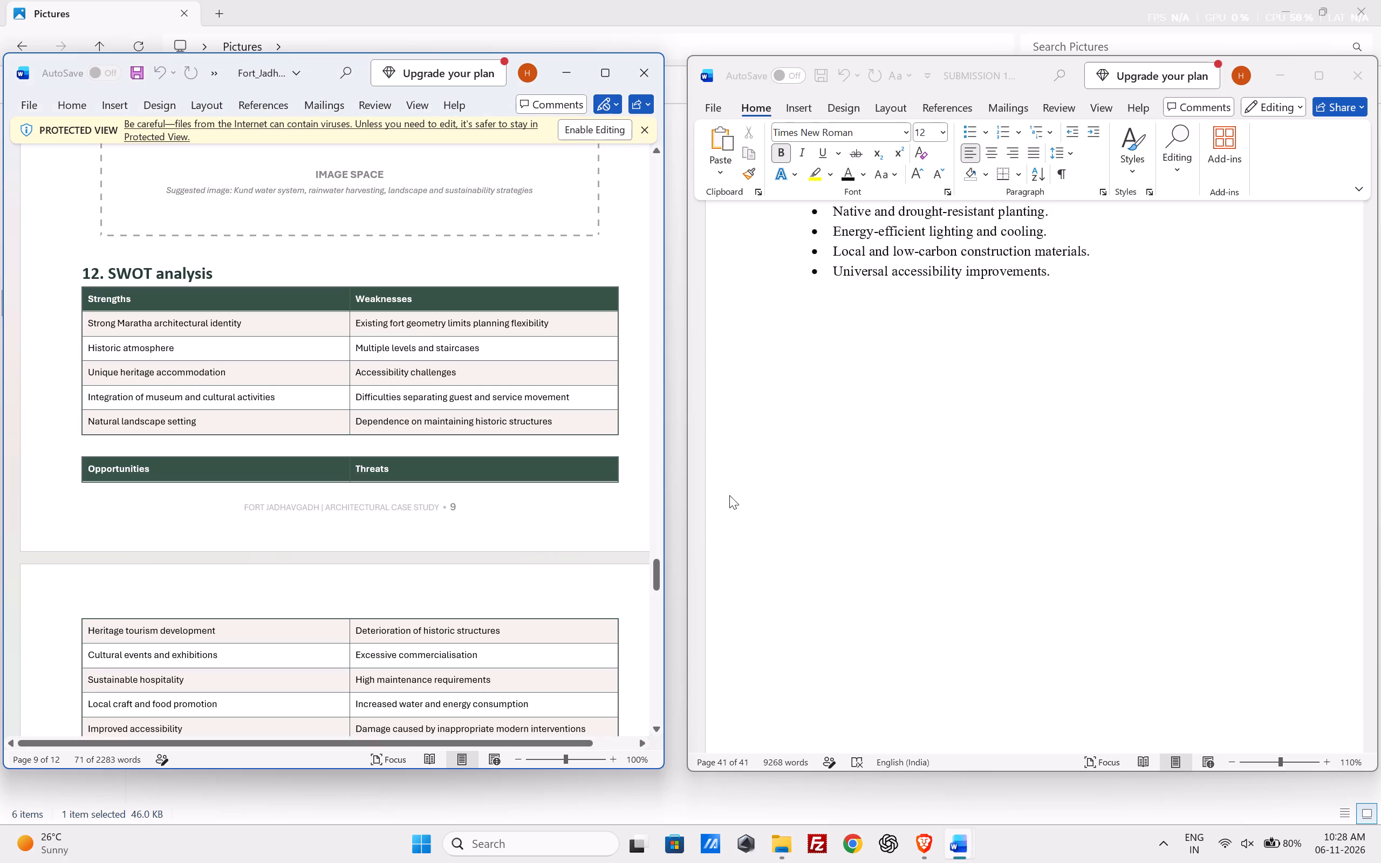
Review the case study's SWOT analysis and "Architectural design analysis – Key learnings" sections alongside the end of the submission.
{"action": "left_click", "coordinate": [934, 374]}
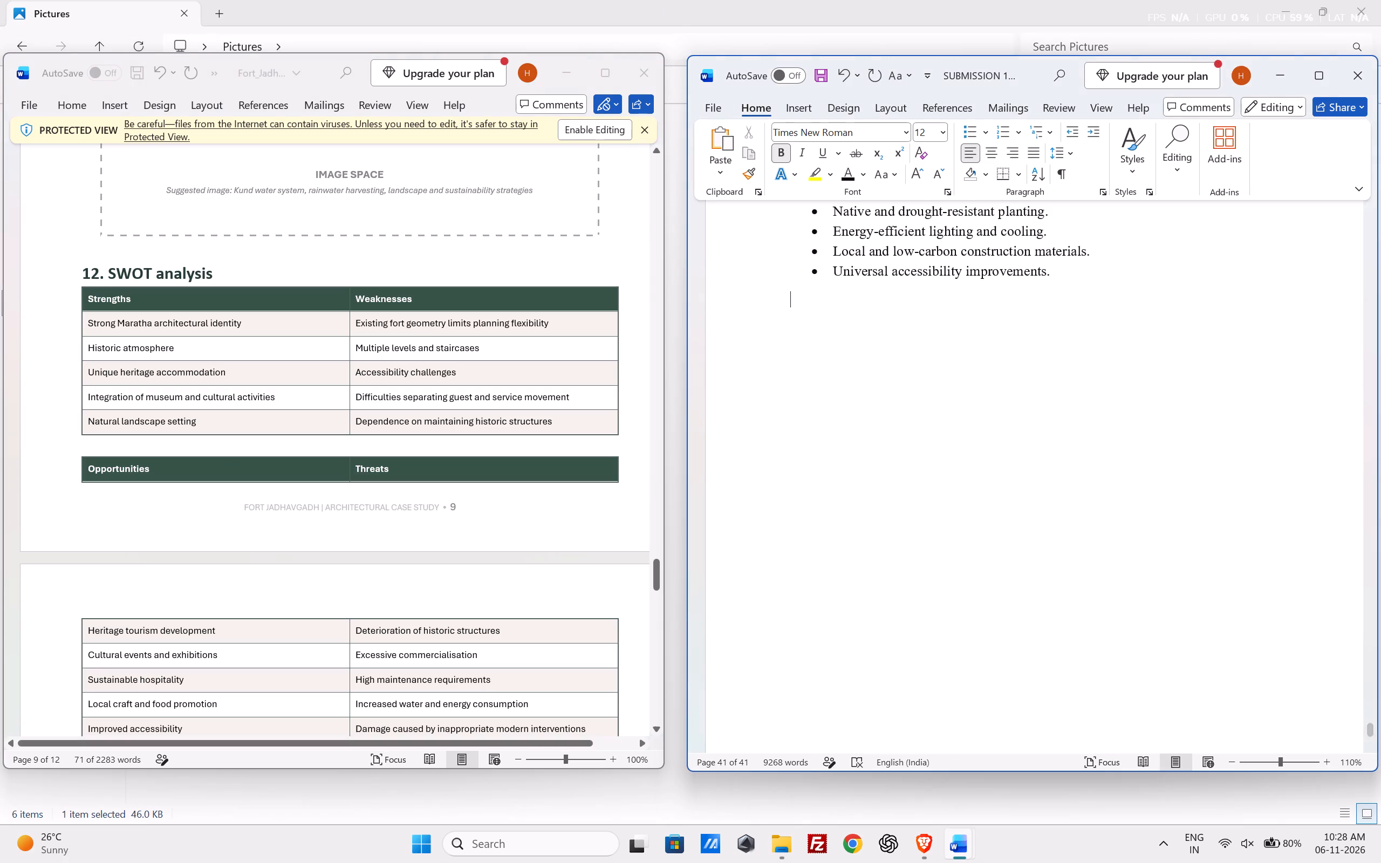
{"action": "scroll", "coordinate": [455, 329], "scroll_direction": "up", "scroll_amount": 5}
{"action": "scroll", "coordinate": [452, 369], "scroll_direction": "down", "scroll_amount": 5}
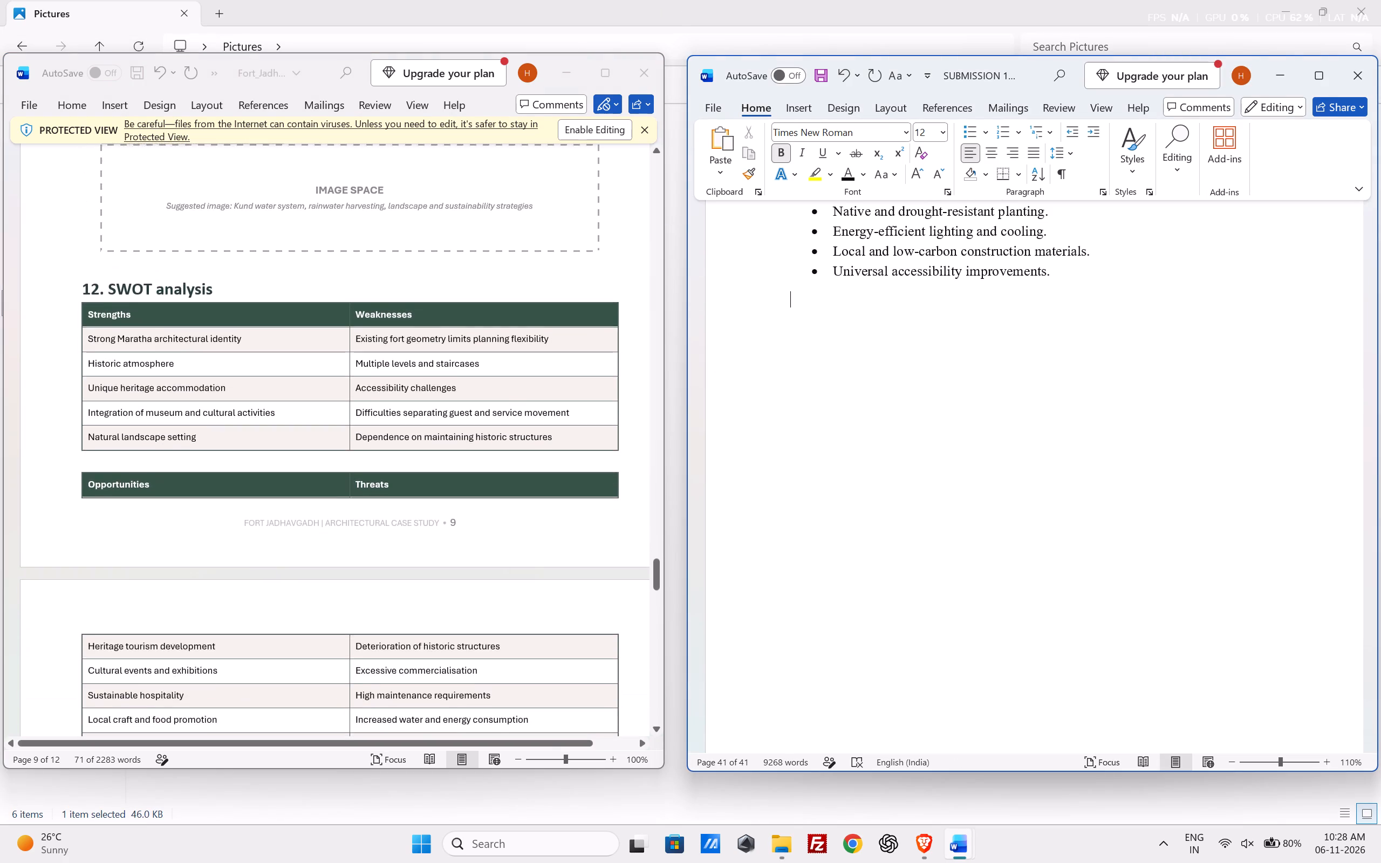
{"action": "scroll", "coordinate": [459, 368], "scroll_direction": "up", "scroll_amount": 11}
{"action": "scroll", "coordinate": [456, 381], "scroll_direction": "down", "scroll_amount": 9}
{"action": "scroll", "coordinate": [824, 388], "scroll_direction": "up", "scroll_amount": 4}
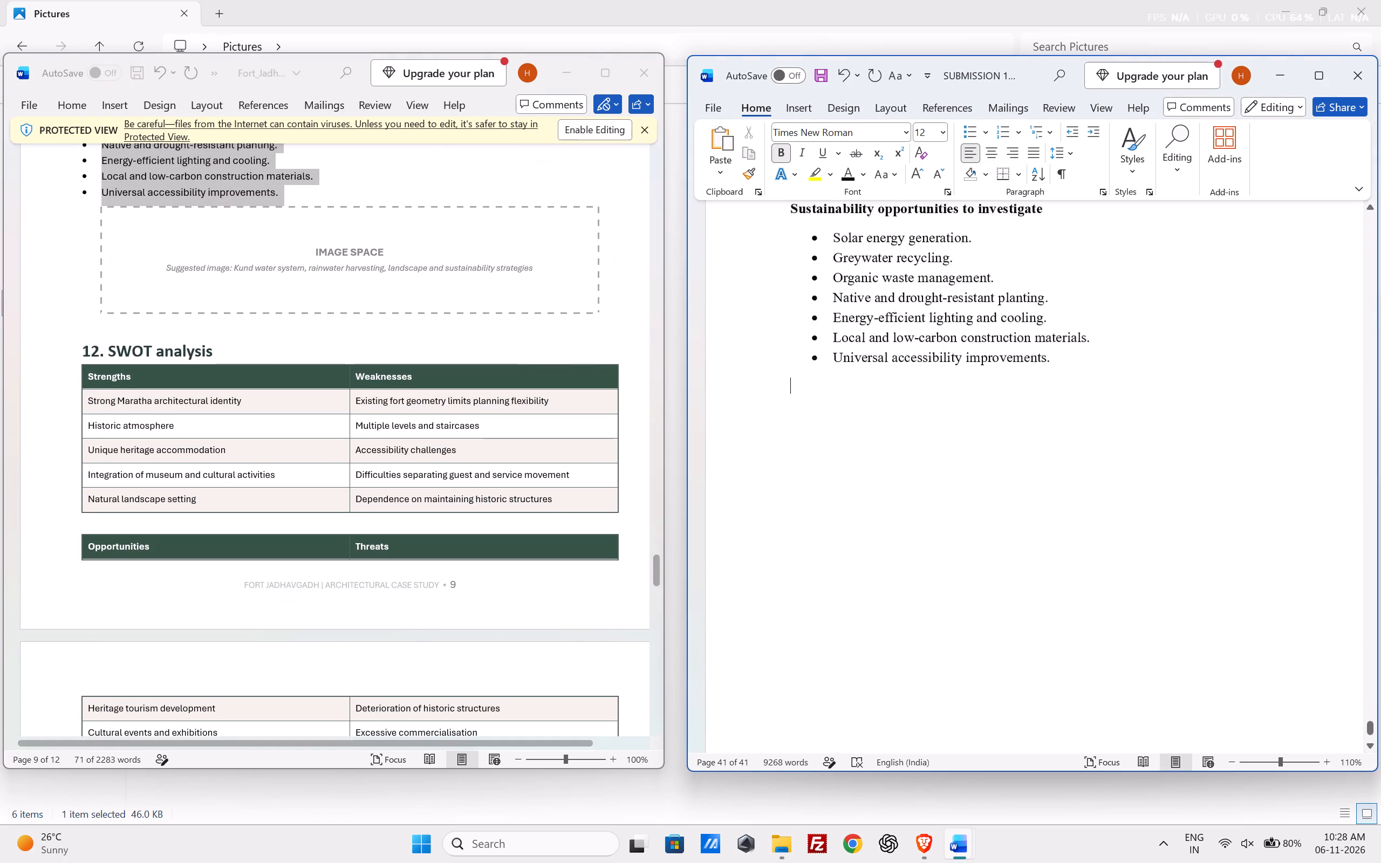
{"action": "scroll", "coordinate": [824, 388], "scroll_direction": "up", "scroll_amount": 1}
{"action": "scroll", "coordinate": [817, 394], "scroll_direction": "down", "scroll_amount": 3}
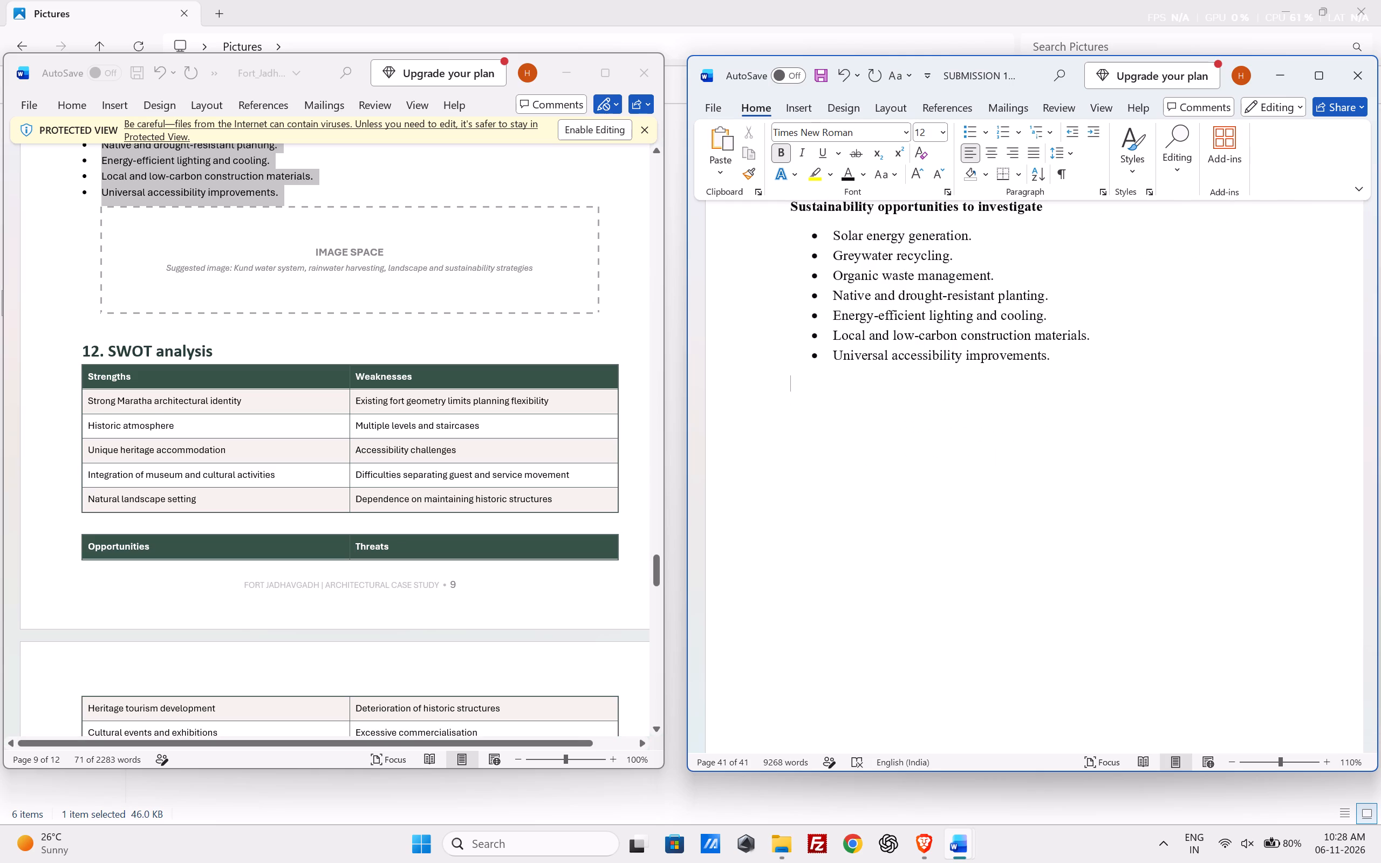
{"action": "scroll", "coordinate": [792, 388], "scroll_direction": "up", "scroll_amount": 3}
{"action": "scroll", "coordinate": [783, 392], "scroll_direction": "down", "scroll_amount": 4}
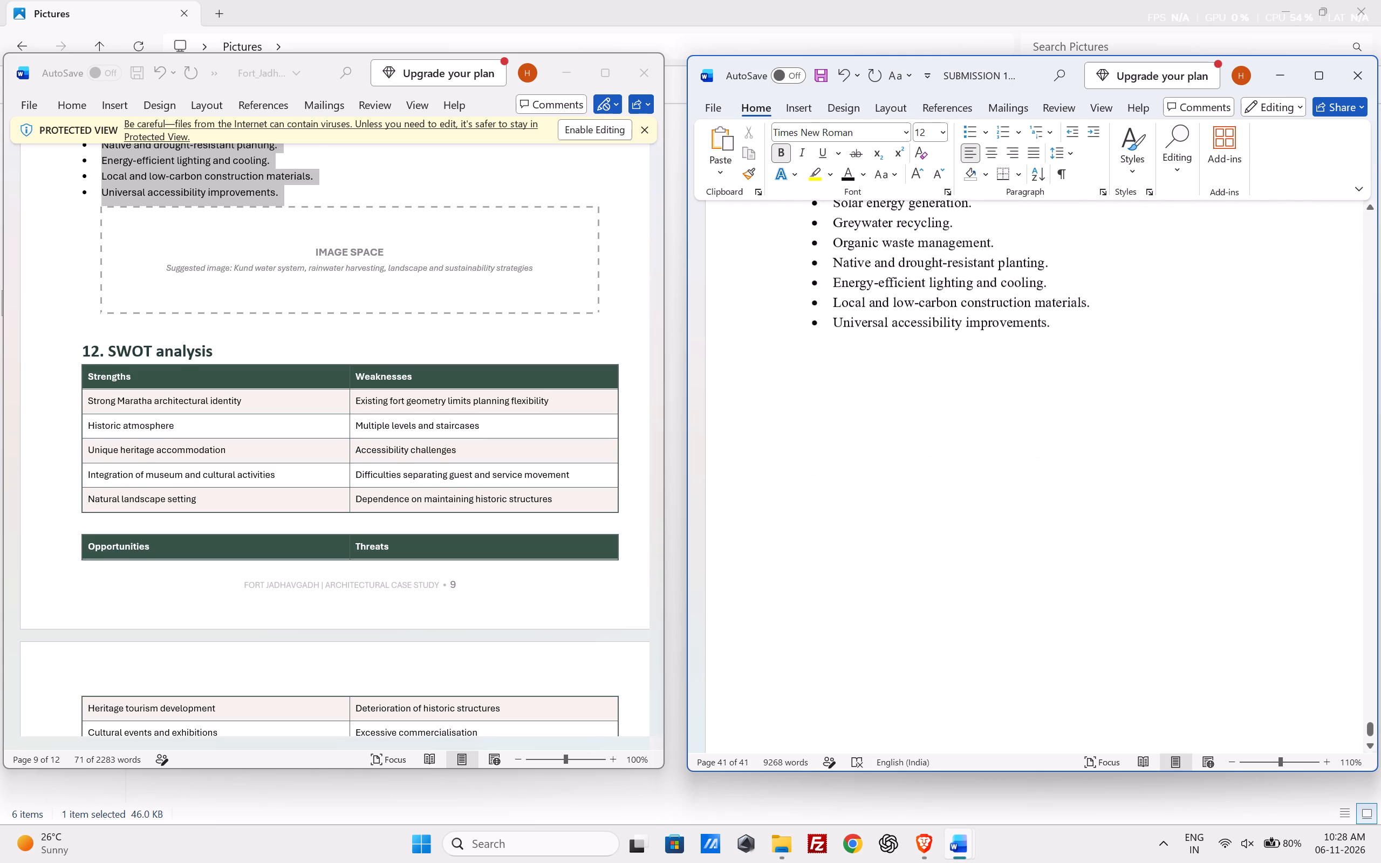
{"action": "scroll", "coordinate": [411, 334], "scroll_direction": "down", "scroll_amount": 5}
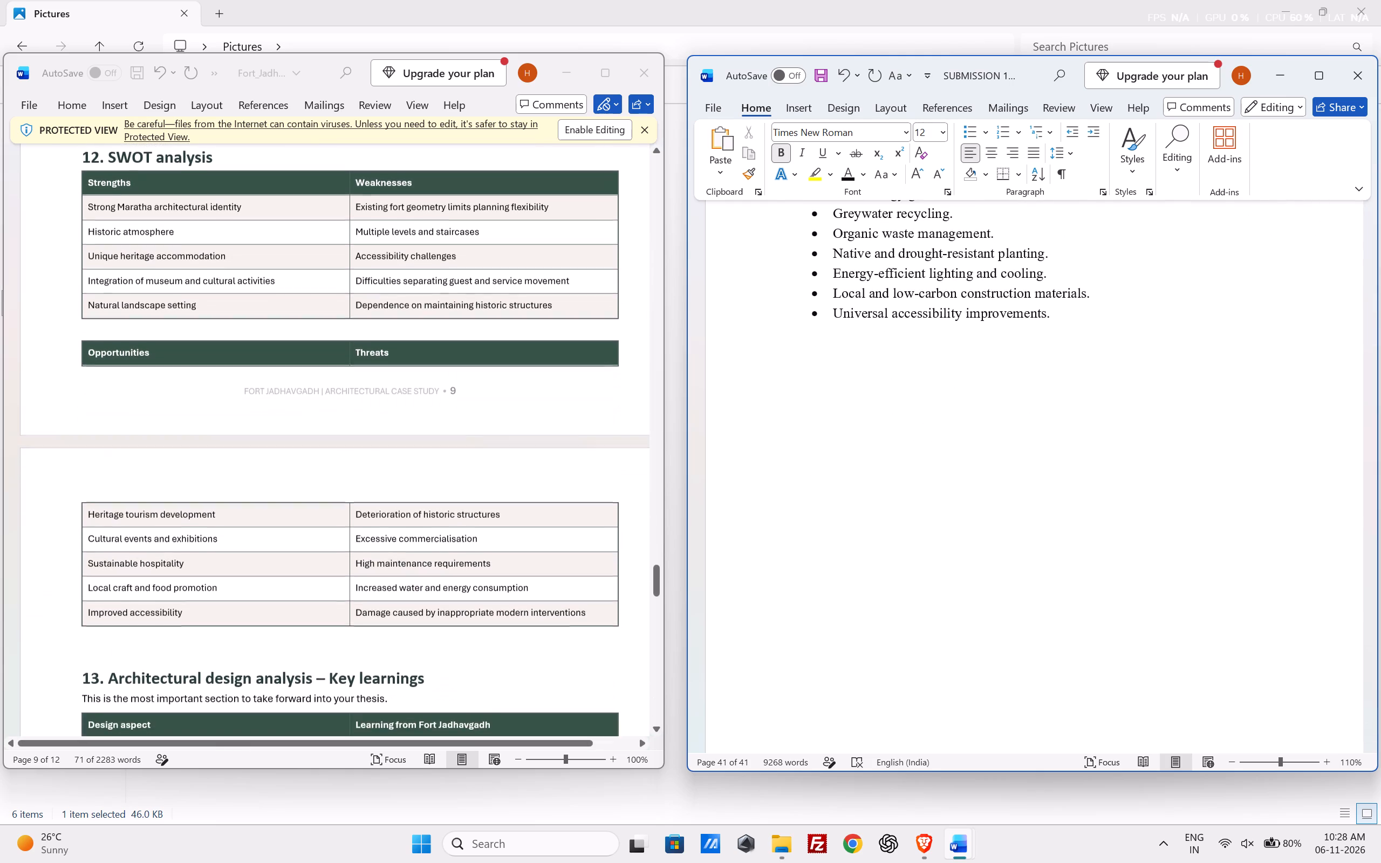
{"action": "scroll", "coordinate": [424, 337], "scroll_direction": "down", "scroll_amount": 3}
{"action": "scroll", "coordinate": [424, 337], "scroll_direction": "up", "scroll_amount": 3}
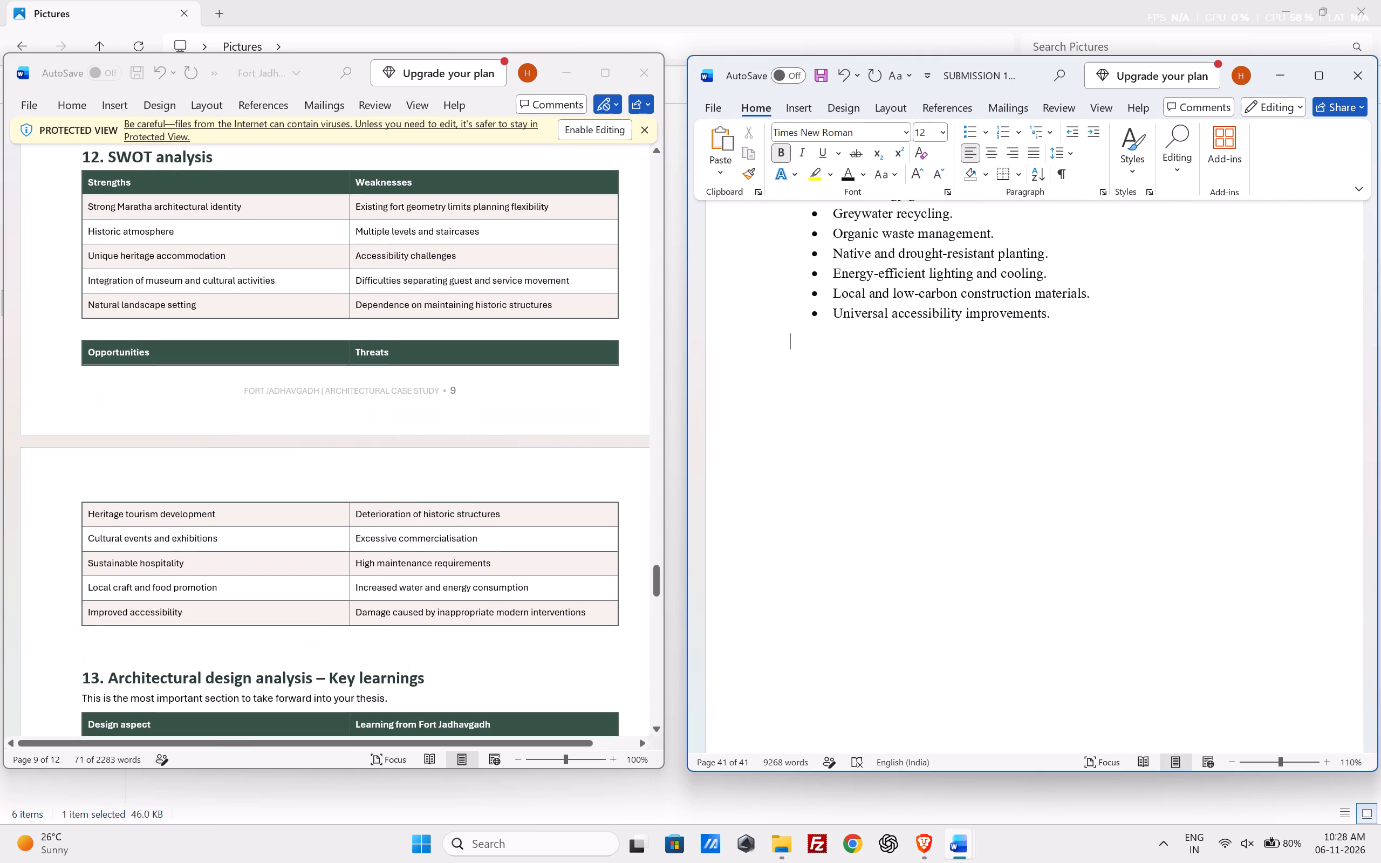
{"action": "scroll", "coordinate": [424, 337], "scroll_direction": "down", "scroll_amount": 7}
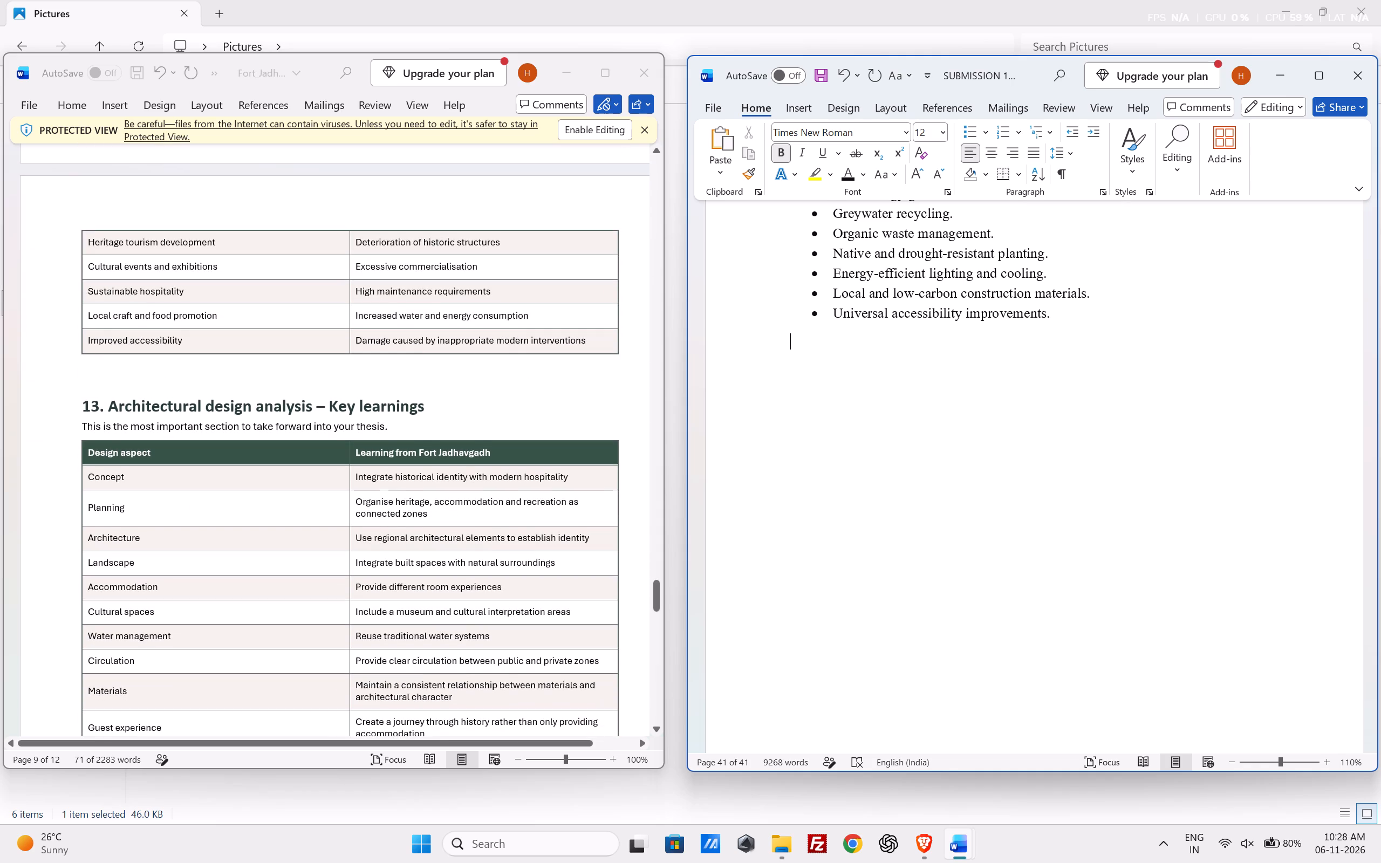
{"action": "scroll", "coordinate": [424, 337], "scroll_direction": "up", "scroll_amount": 5}
{"action": "scroll", "coordinate": [424, 337], "scroll_direction": "down", "scroll_amount": 7}
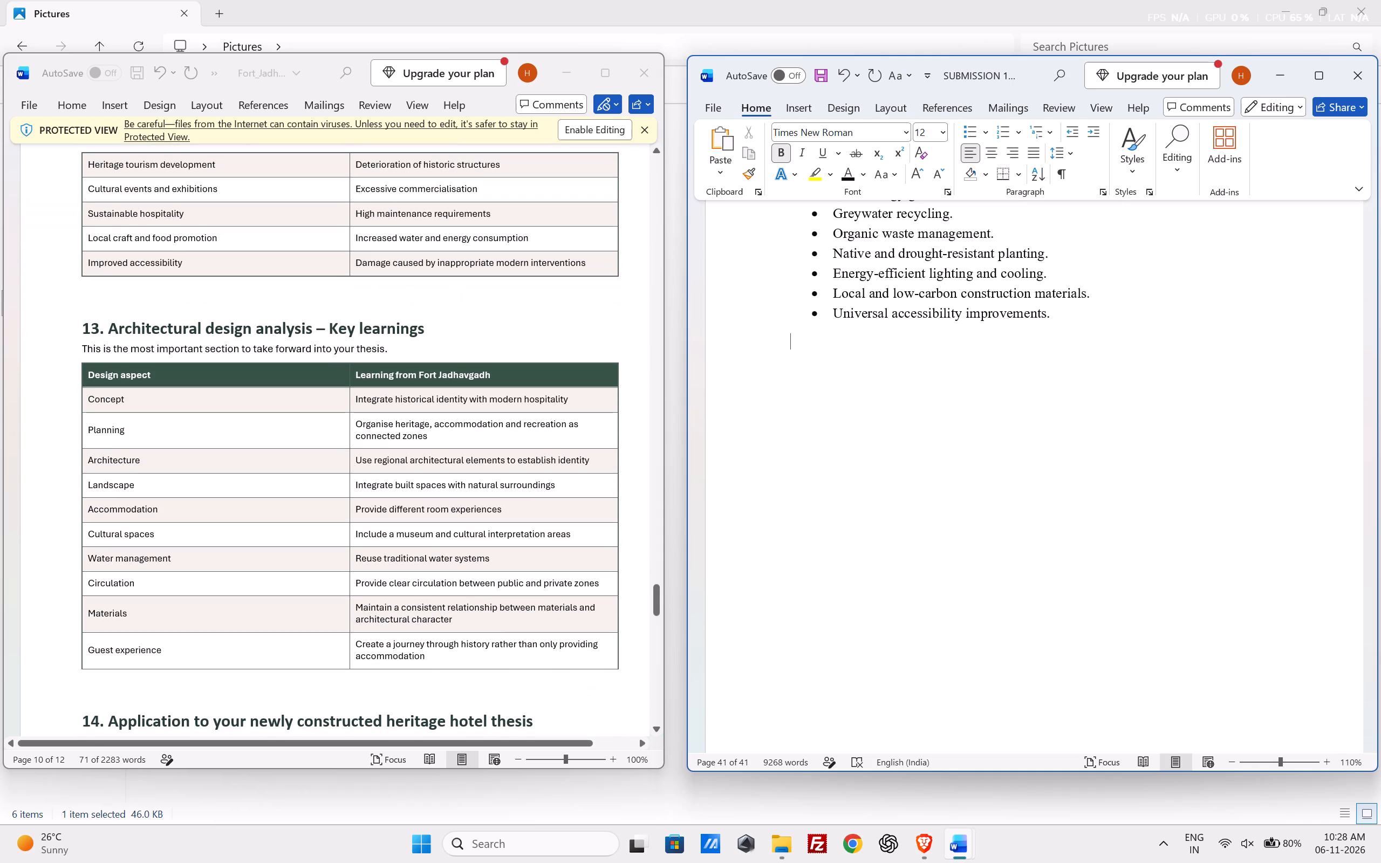
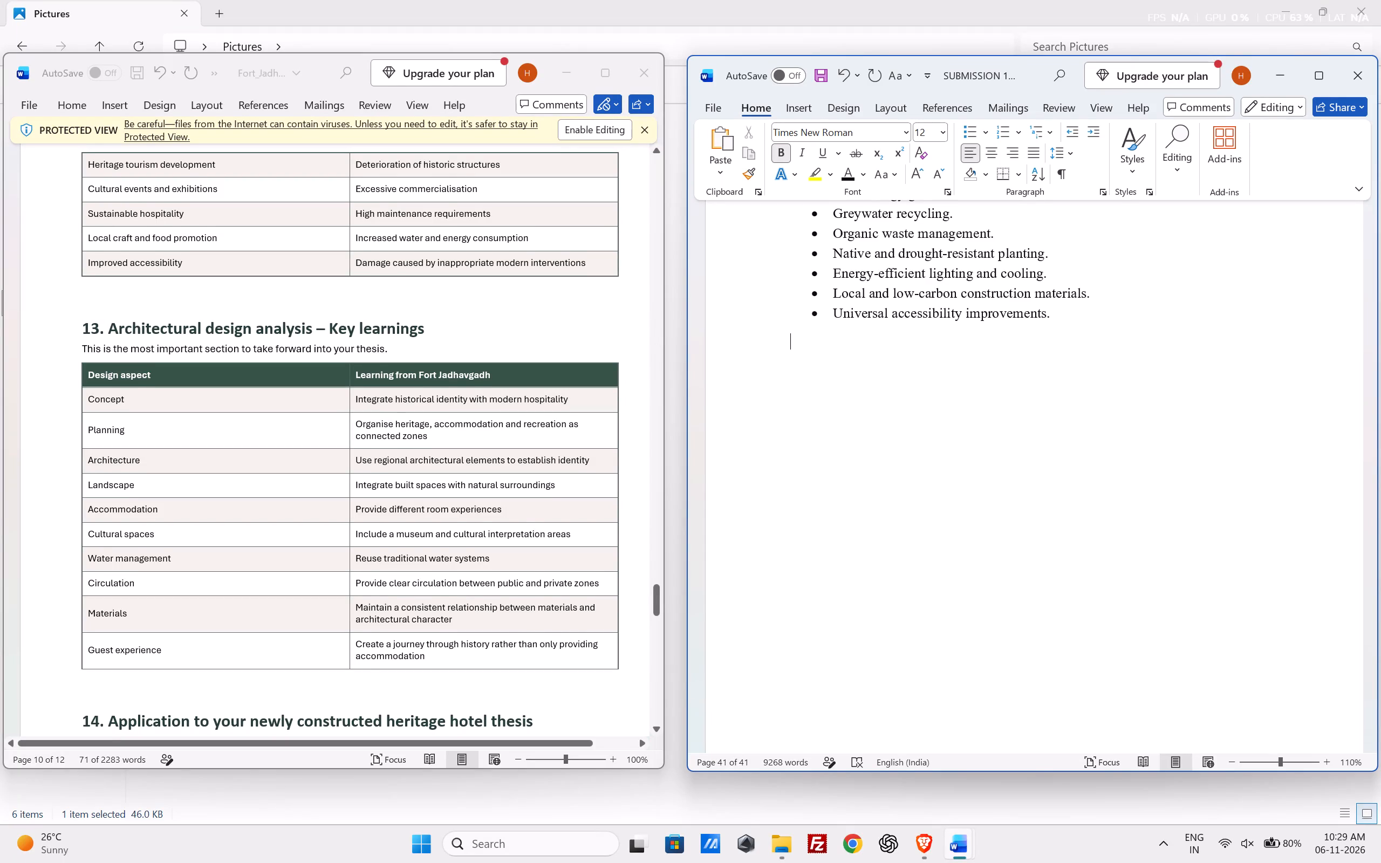
Review the case study's remaining sections, from "Architectural design analysis – Key learnings" through "References and sources".
{"action": "scroll", "coordinate": [314, 383], "scroll_direction": "down", "scroll_amount": 3}
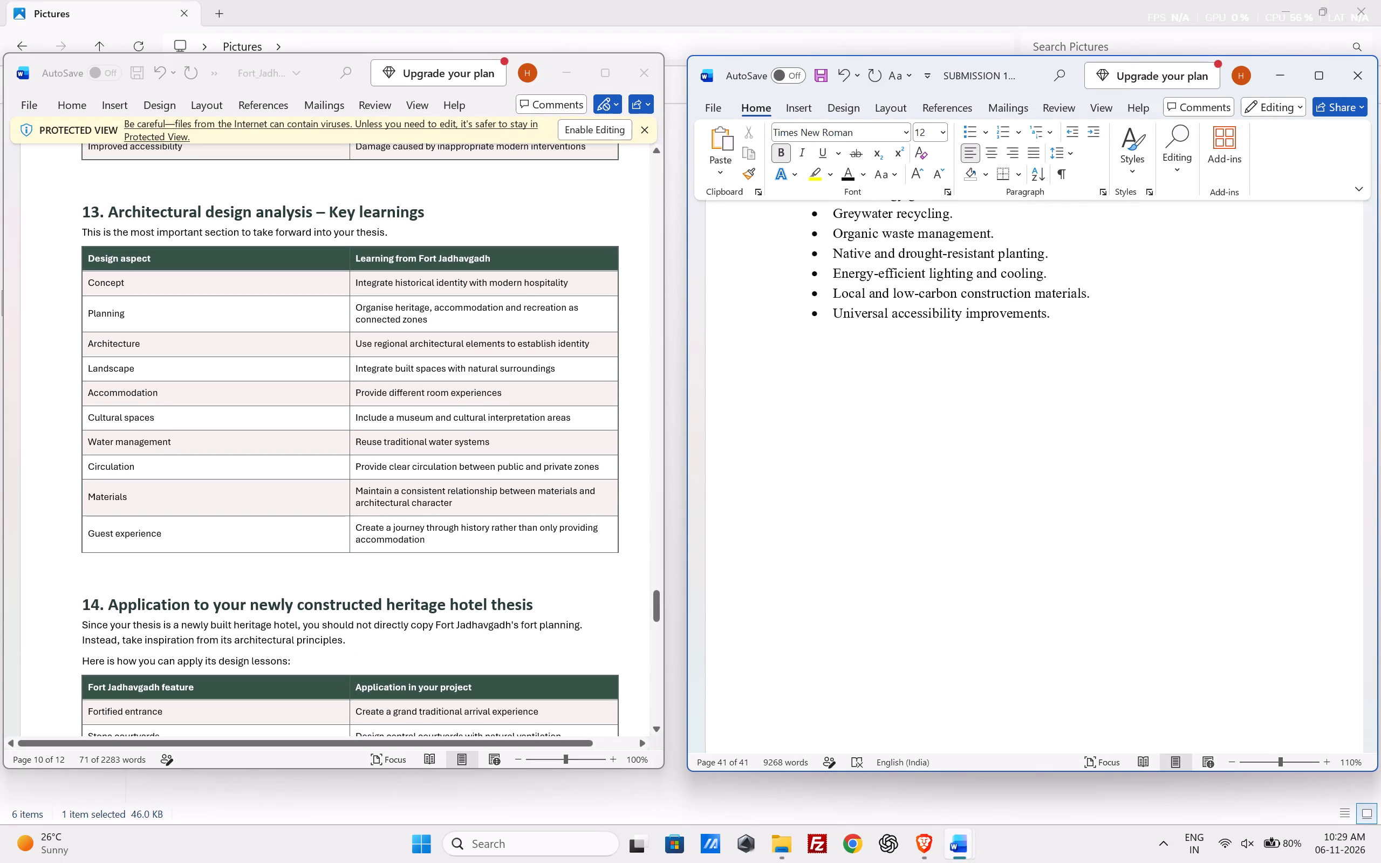
{"action": "scroll", "coordinate": [271, 431], "scroll_direction": "down", "scroll_amount": 10}
{"action": "scroll", "coordinate": [332, 435], "scroll_direction": "up", "scroll_amount": 1}
{"action": "scroll", "coordinate": [334, 435], "scroll_direction": "down", "scroll_amount": 13}
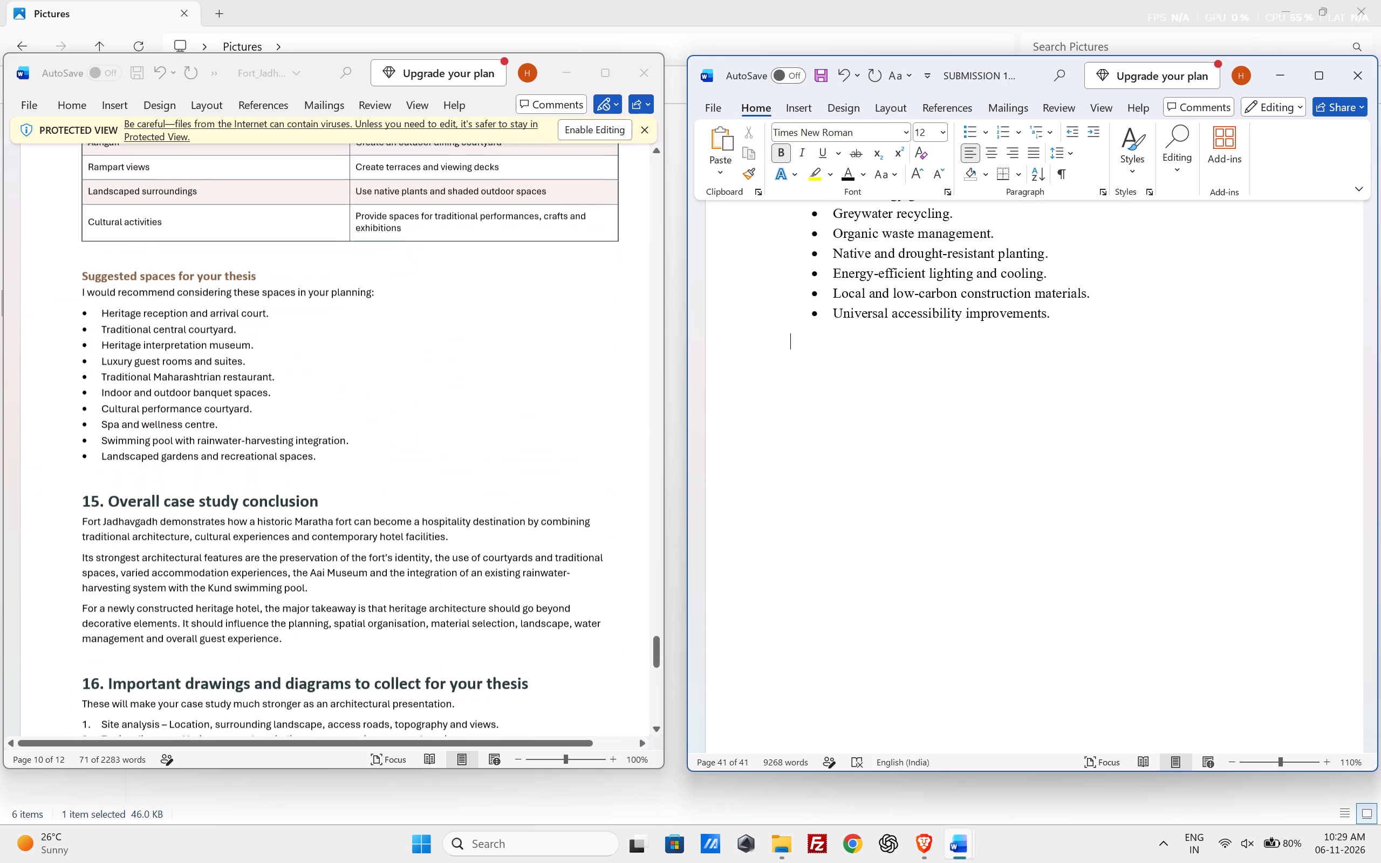
{"action": "scroll", "coordinate": [337, 440], "scroll_direction": "down", "scroll_amount": 20}
{"action": "scroll", "coordinate": [337, 440], "scroll_direction": "down", "scroll_amount": 1}
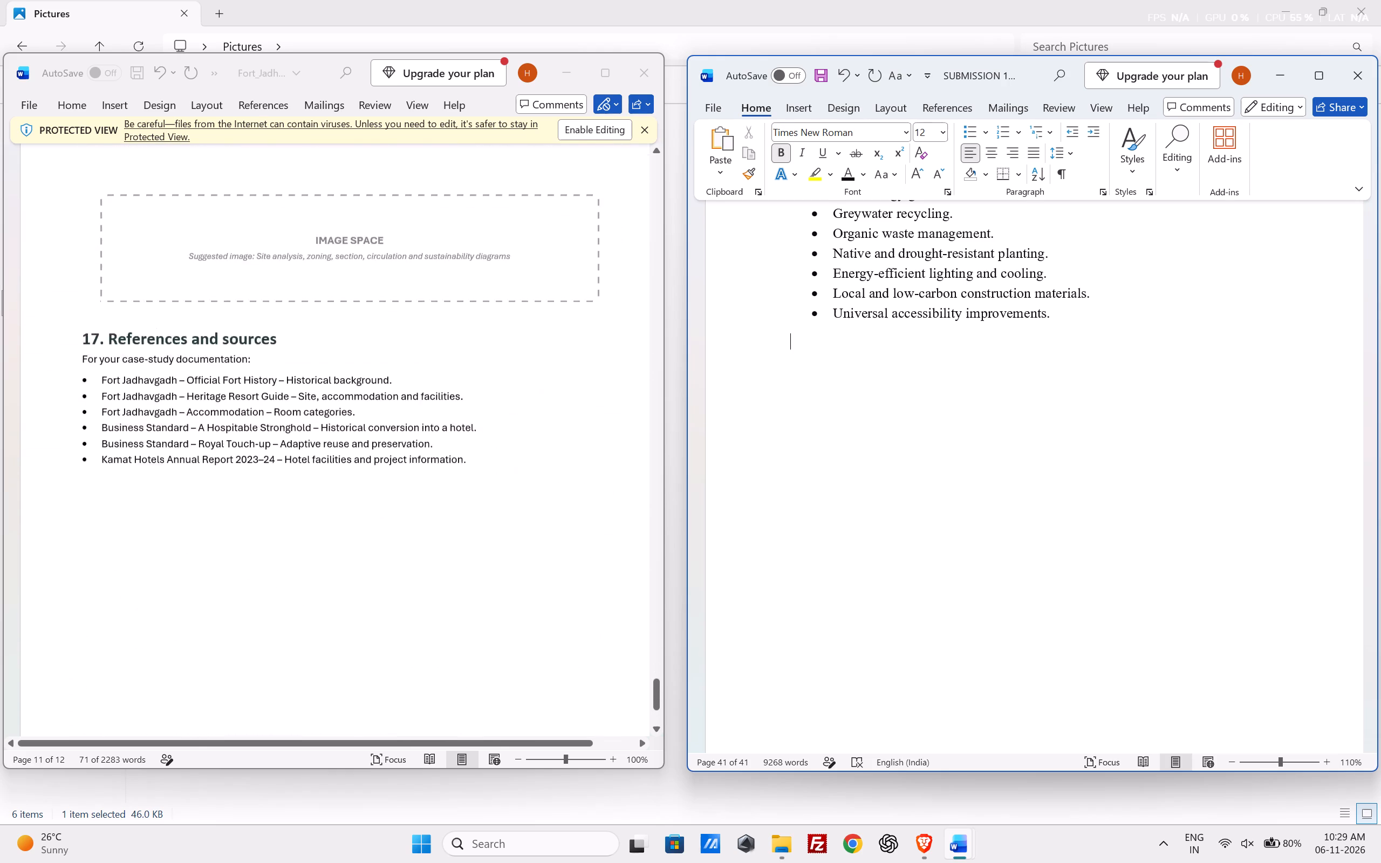
{"action": "scroll", "coordinate": [347, 442], "scroll_direction": "down", "scroll_amount": 2}
{"action": "scroll", "coordinate": [516, 551], "scroll_direction": "up", "scroll_amount": 20}
{"action": "scroll", "coordinate": [516, 551], "scroll_direction": "up", "scroll_amount": 15}
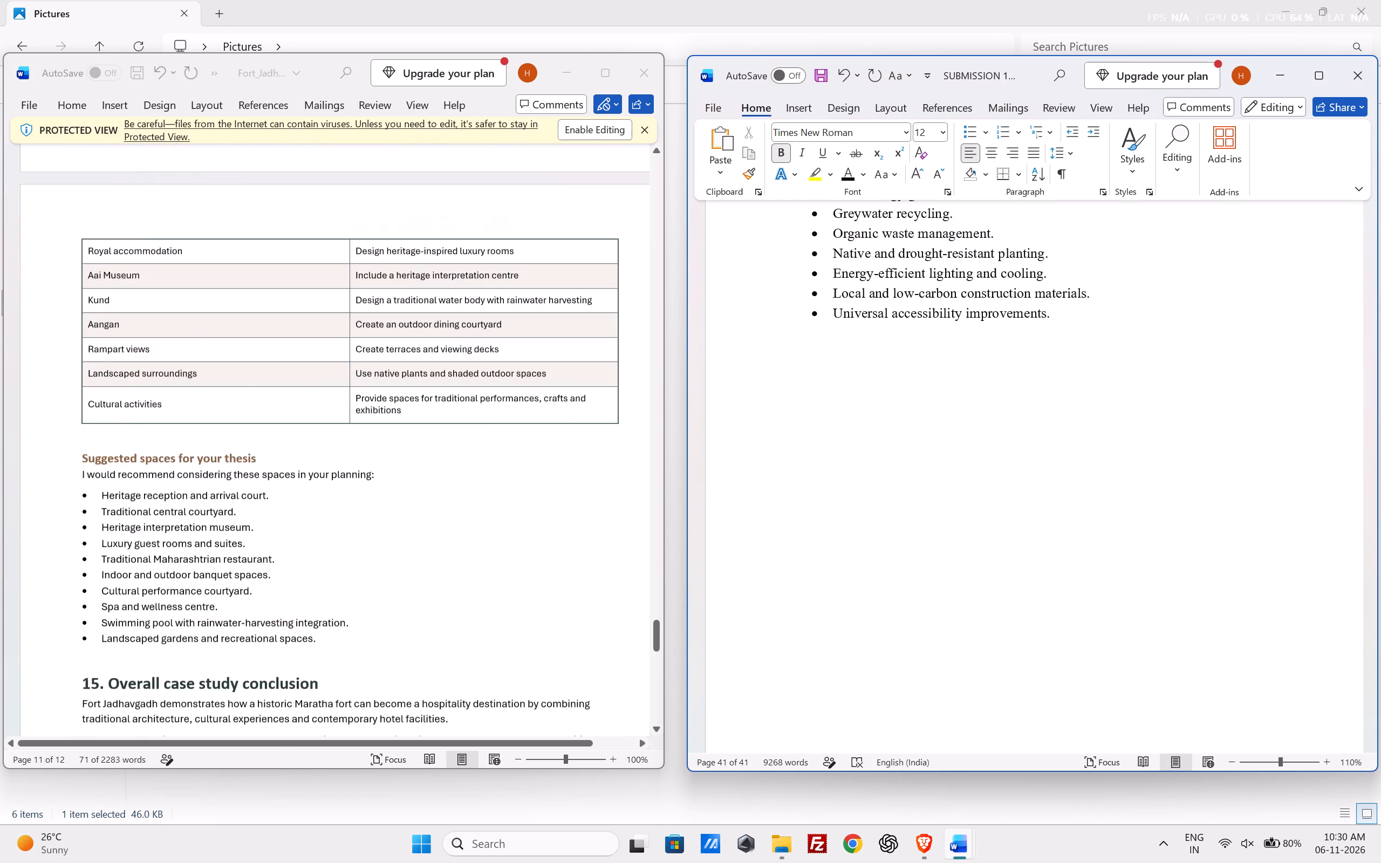
{"action": "scroll", "coordinate": [540, 584], "scroll_direction": "up", "scroll_amount": 5}
{"action": "scroll", "coordinate": [398, 534], "scroll_direction": "up", "scroll_amount": 9}
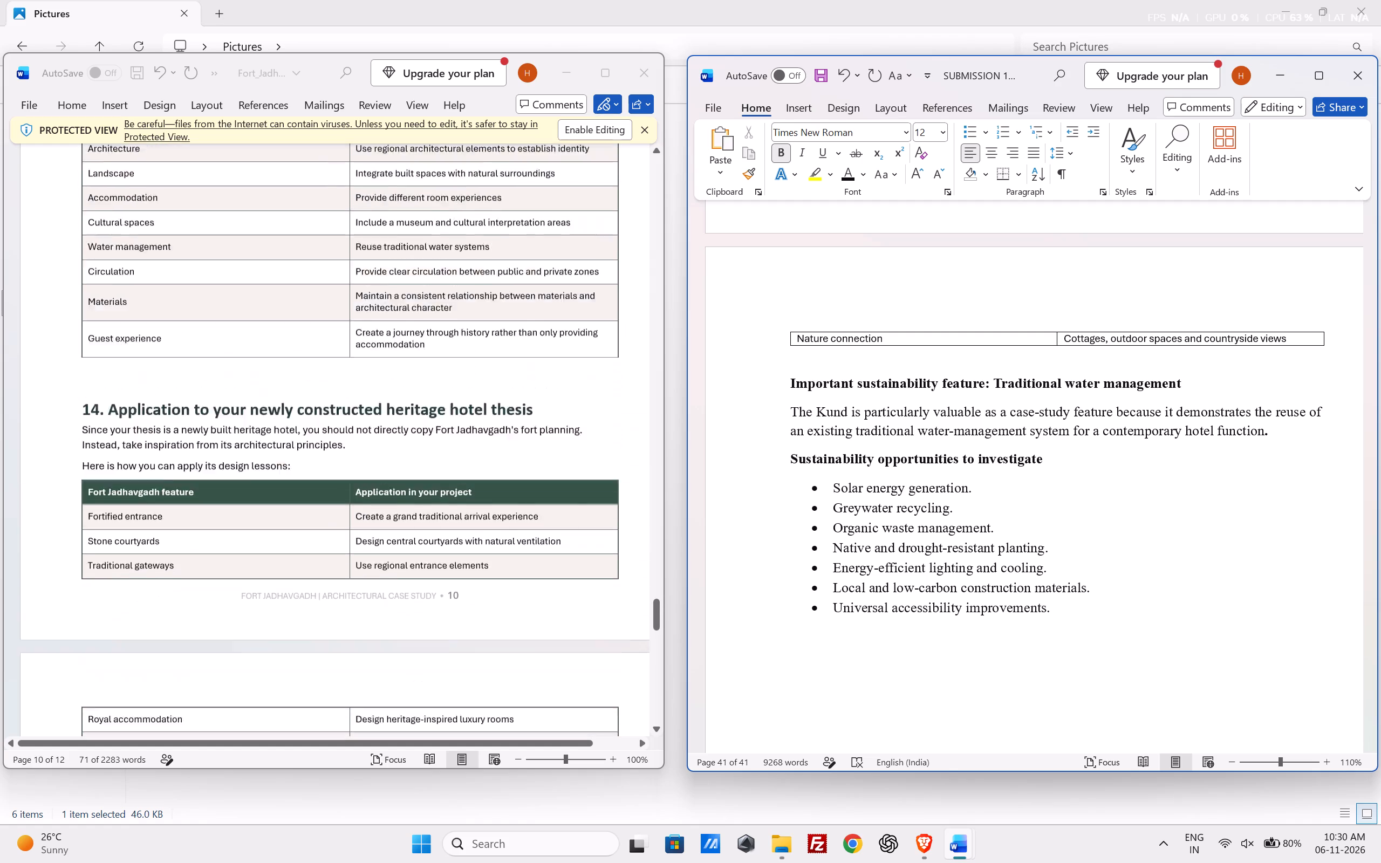
{"action": "scroll", "coordinate": [396, 533], "scroll_direction": "up", "scroll_amount": 5}
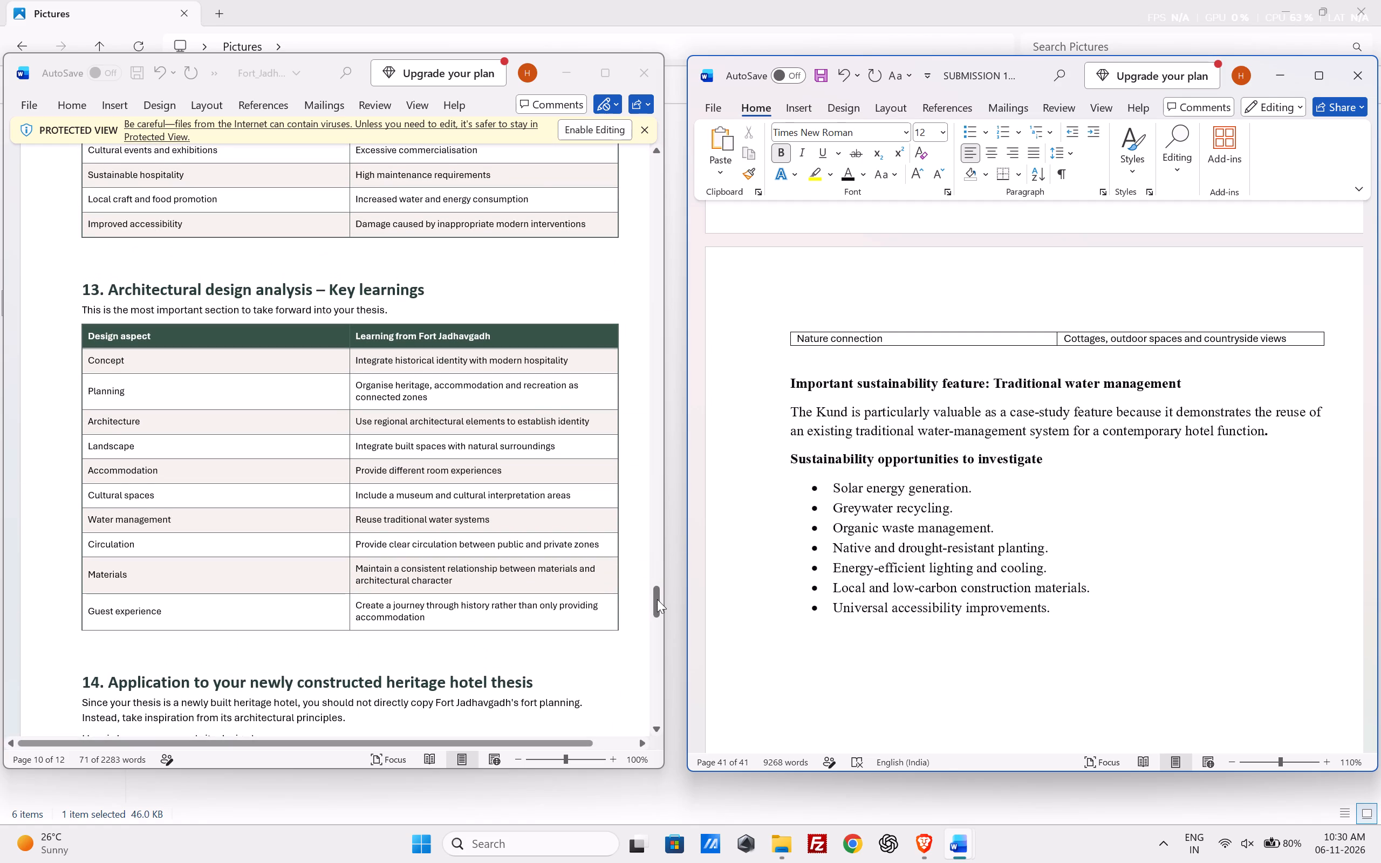
Examine the case study's SWOT analysis tables and Key learnings section against the end of the submission.
{"action": "scroll", "coordinate": [866, 528], "scroll_direction": "down", "scroll_amount": 1}
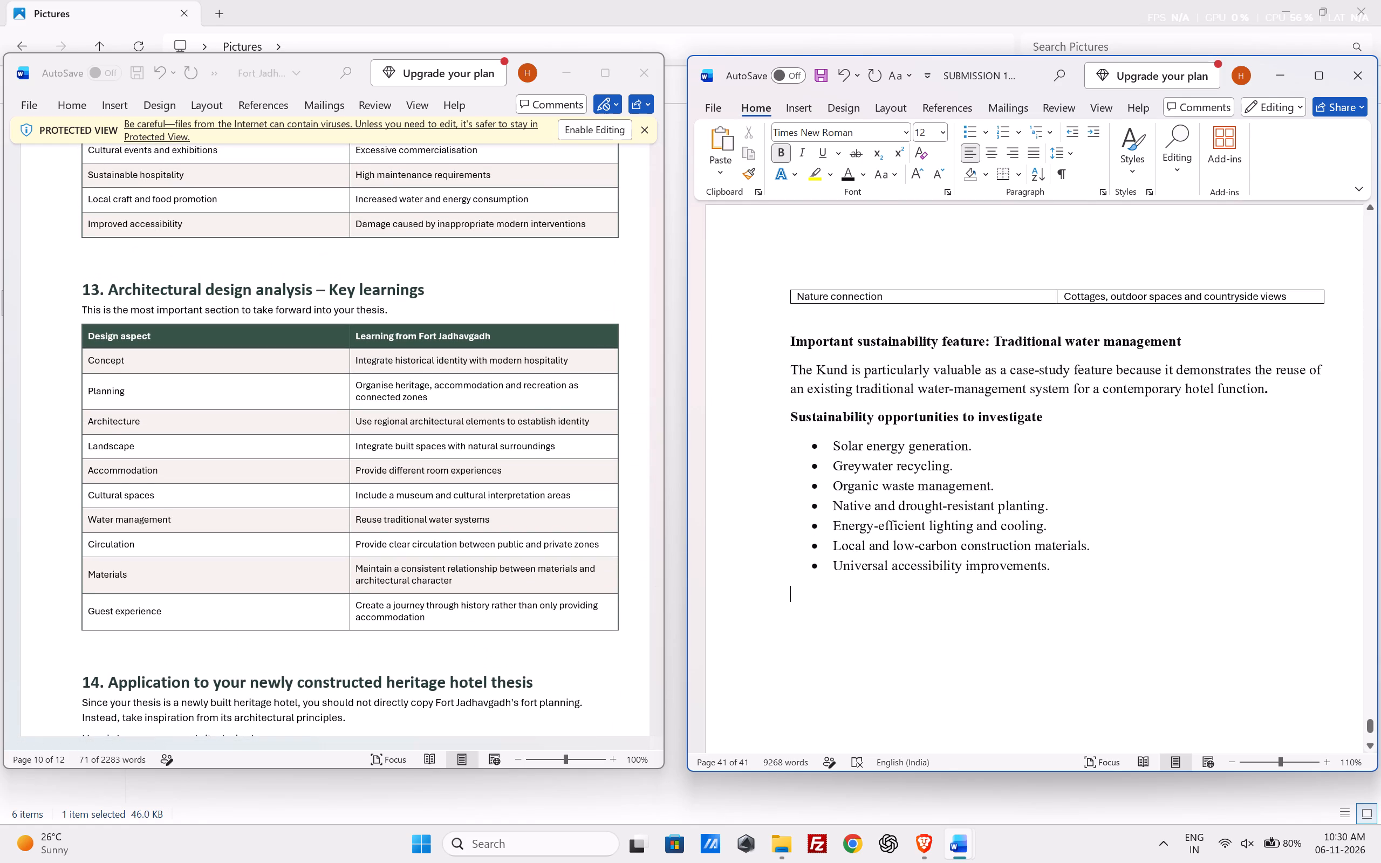
{"action": "scroll", "coordinate": [475, 462], "scroll_direction": "up", "scroll_amount": 1}
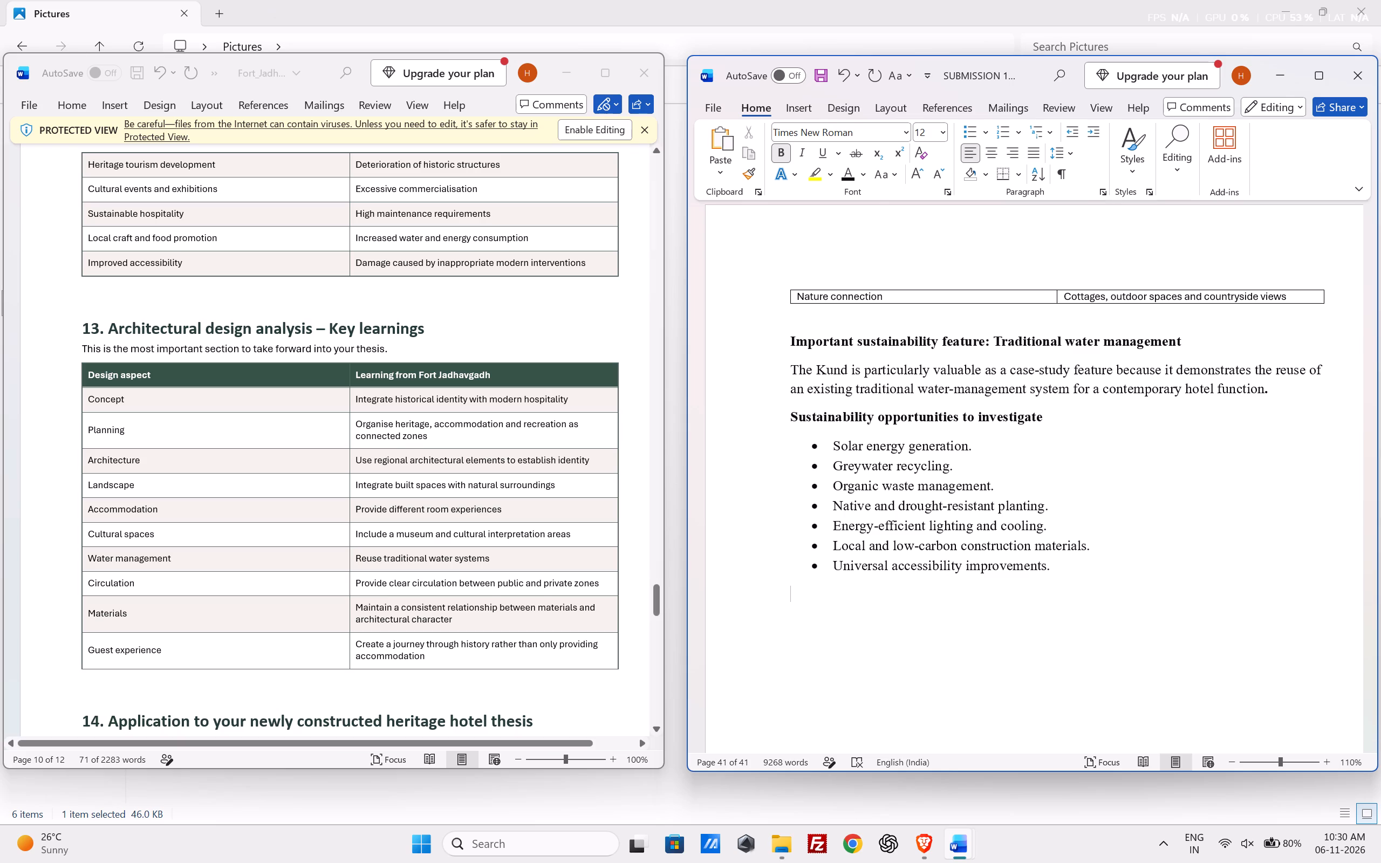
{"action": "scroll", "coordinate": [282, 345], "scroll_direction": "up", "scroll_amount": 4}
{"action": "scroll", "coordinate": [345, 382], "scroll_direction": "down", "scroll_amount": 3}
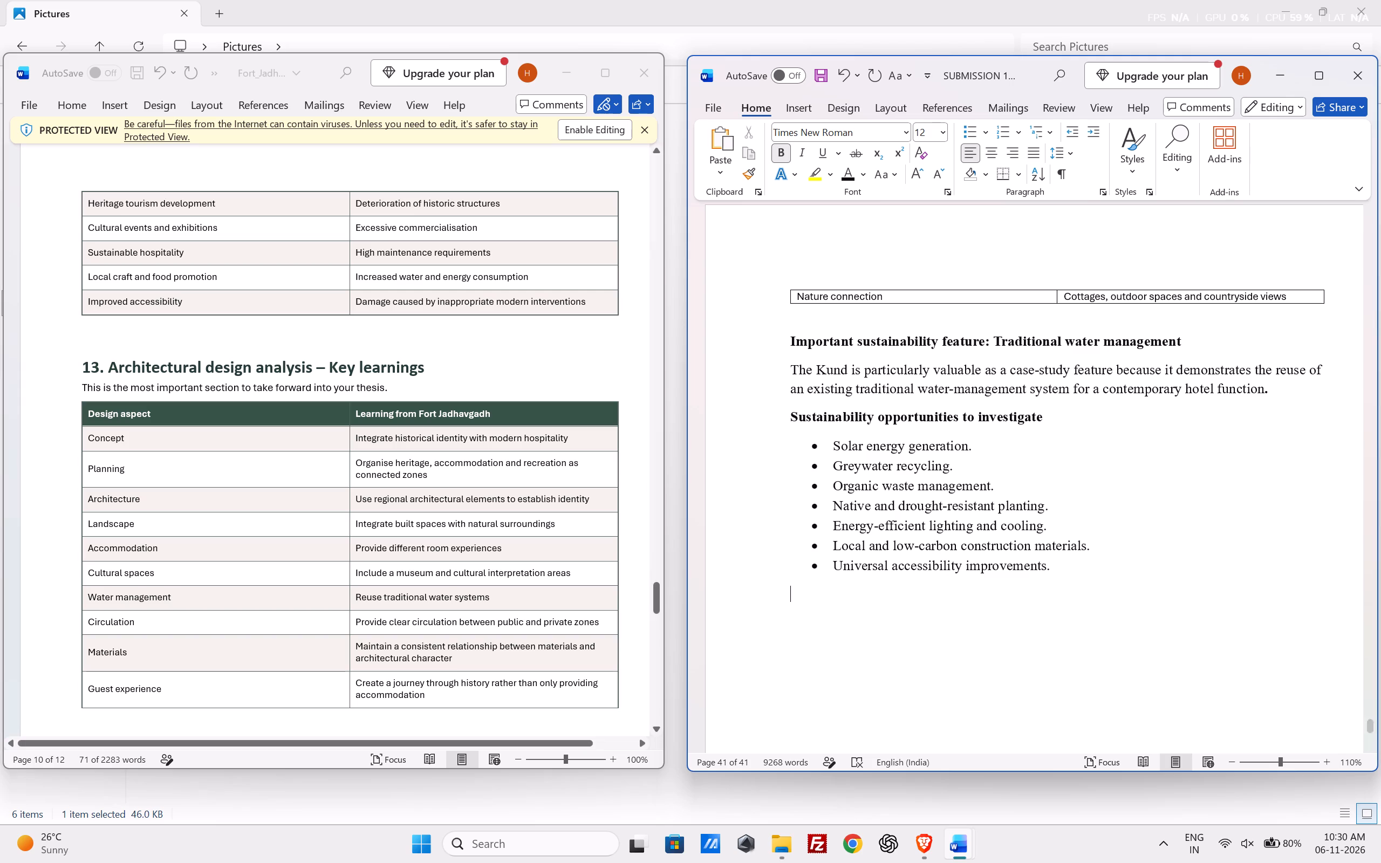
{"action": "scroll", "coordinate": [531, 433], "scroll_direction": "down", "scroll_amount": 4}
{"action": "scroll", "coordinate": [531, 433], "scroll_direction": "up", "scroll_amount": 9}
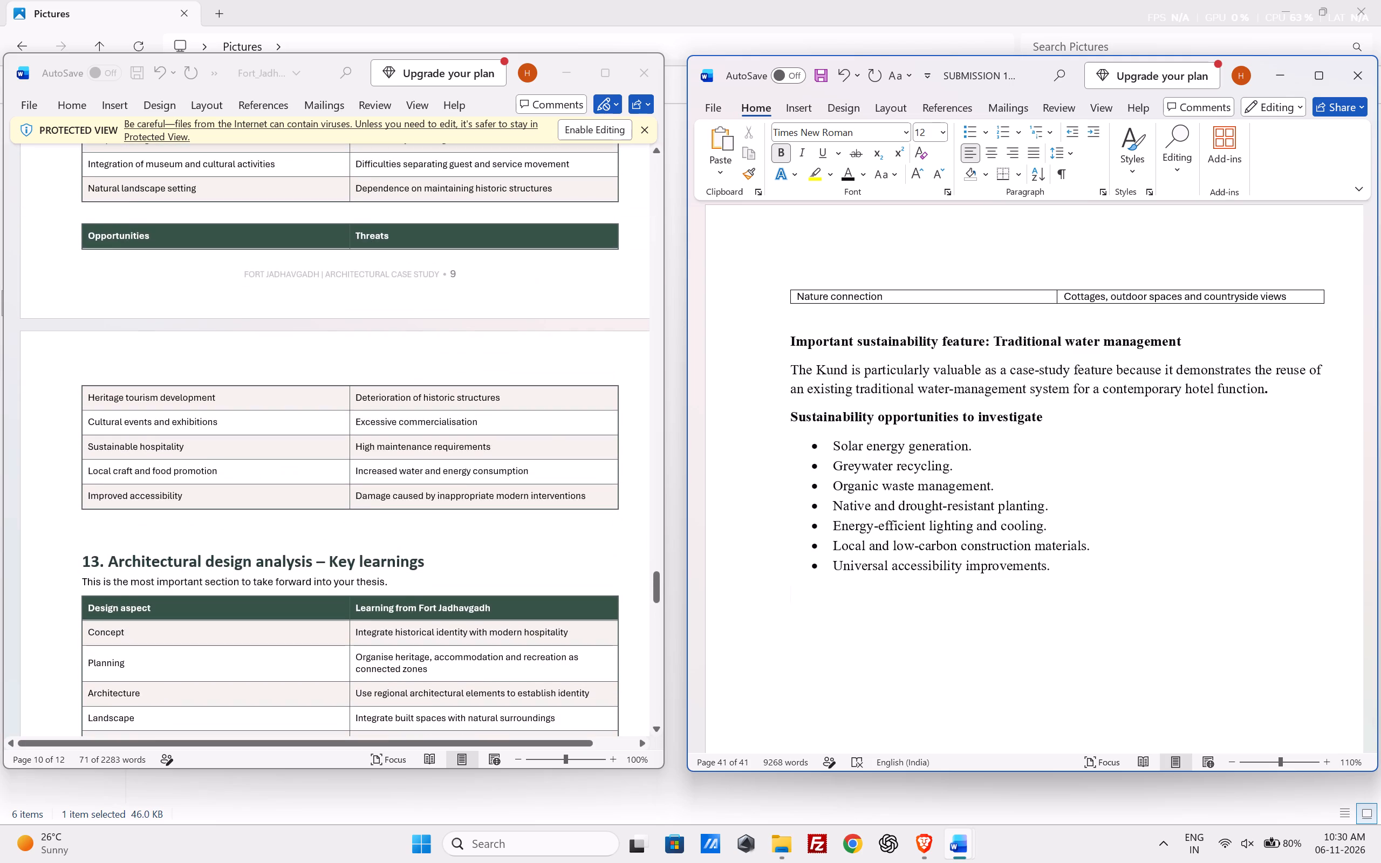
{"action": "scroll", "coordinate": [546, 434], "scroll_direction": "up", "scroll_amount": 4}
{"action": "scroll", "coordinate": [548, 434], "scroll_direction": "down", "scroll_amount": 7}
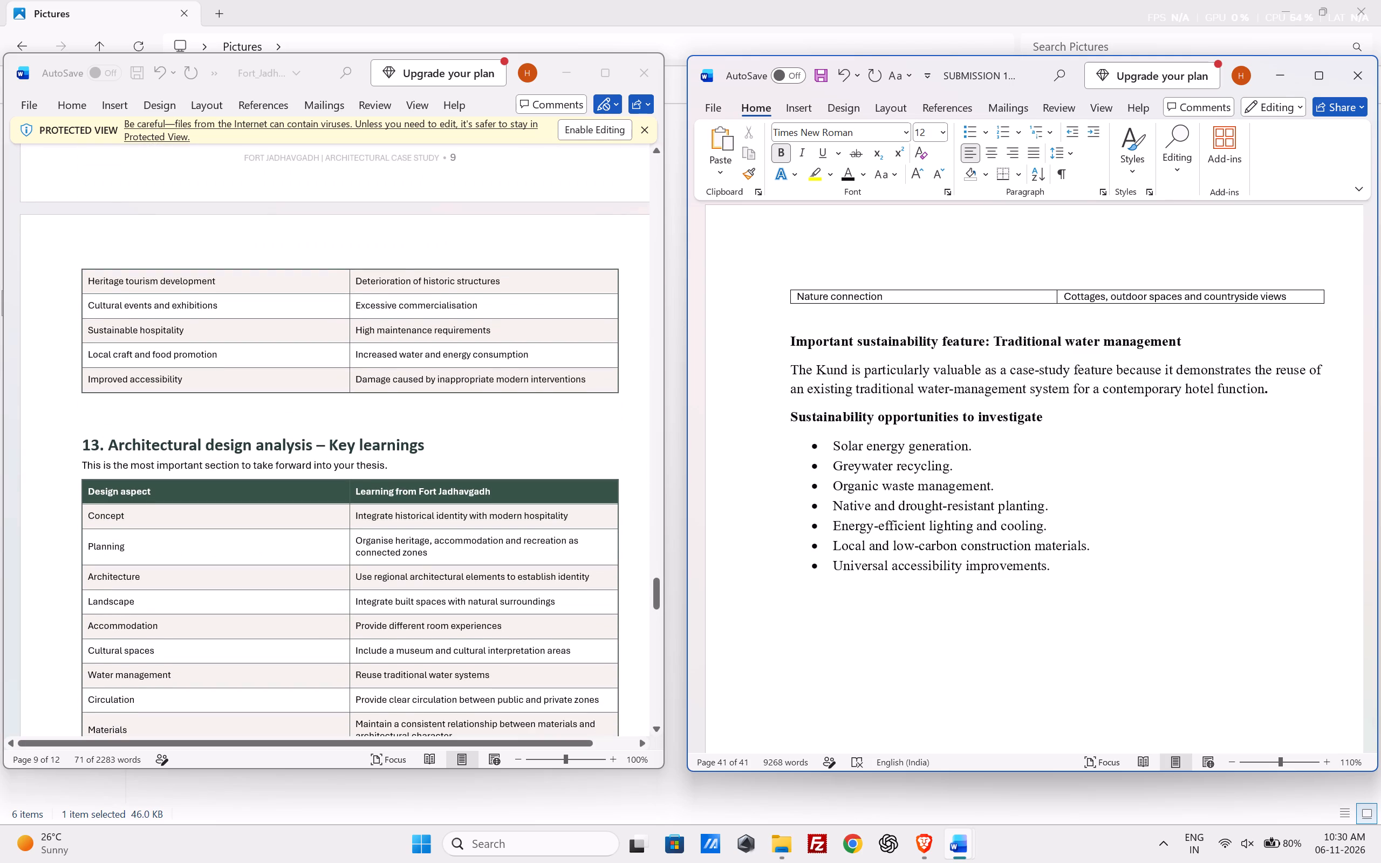
Copy the heading text "Architectural design analysis" from section 13 of the case study to the line below the submission's last bulleted list.
{"action": "scroll", "coordinate": [570, 441], "scroll_direction": "down", "scroll_amount": 1}
{"action": "left_click_drag", "start_coordinate": [313, 406], "coordinate": [237, 406]}
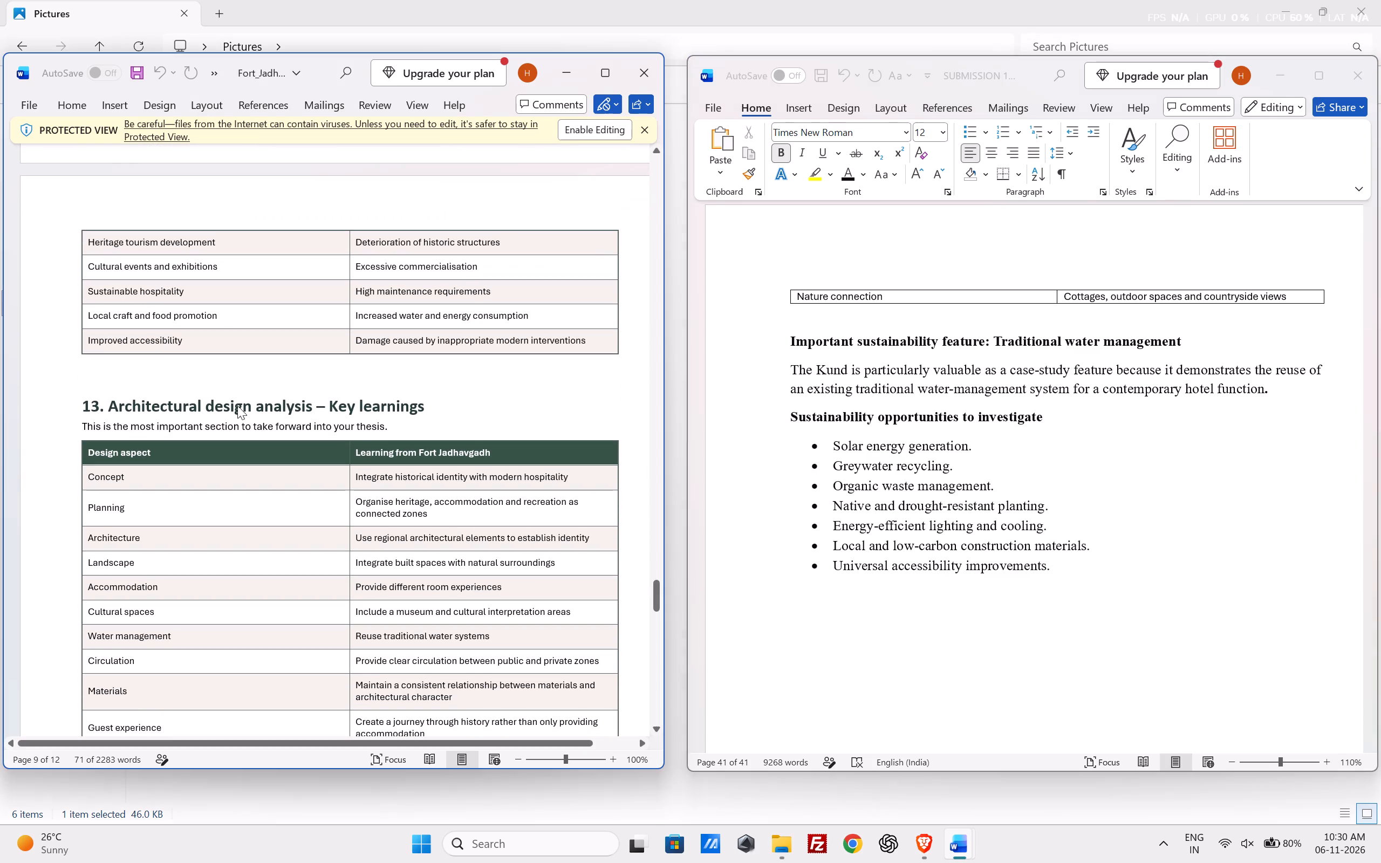
{"action": "left_click_drag", "start_coordinate": [237, 406], "coordinate": [140, 402]}
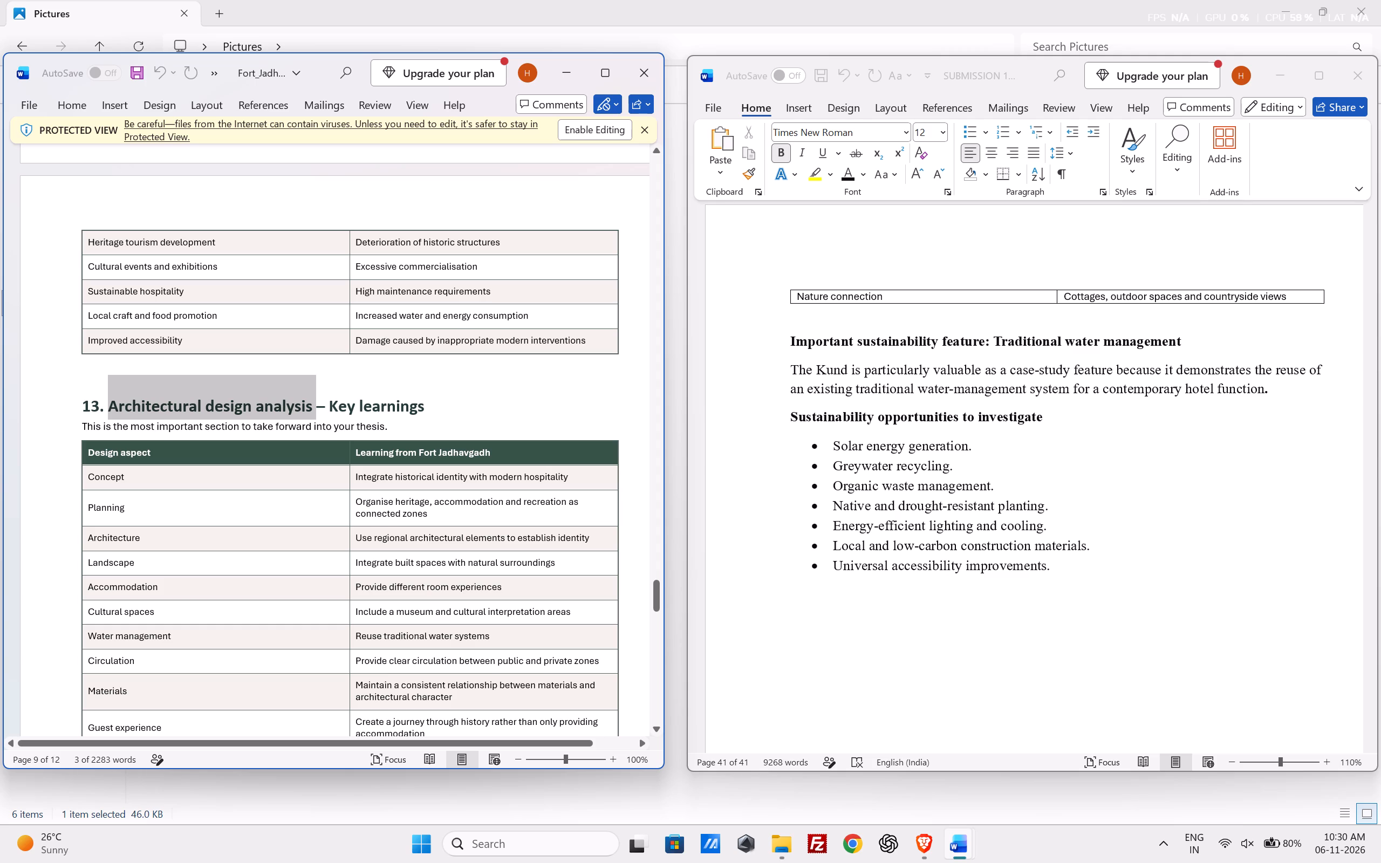
{"action": "key", "text": "ctrl+c"}
{"action": "left_click", "coordinate": [804, 599]}
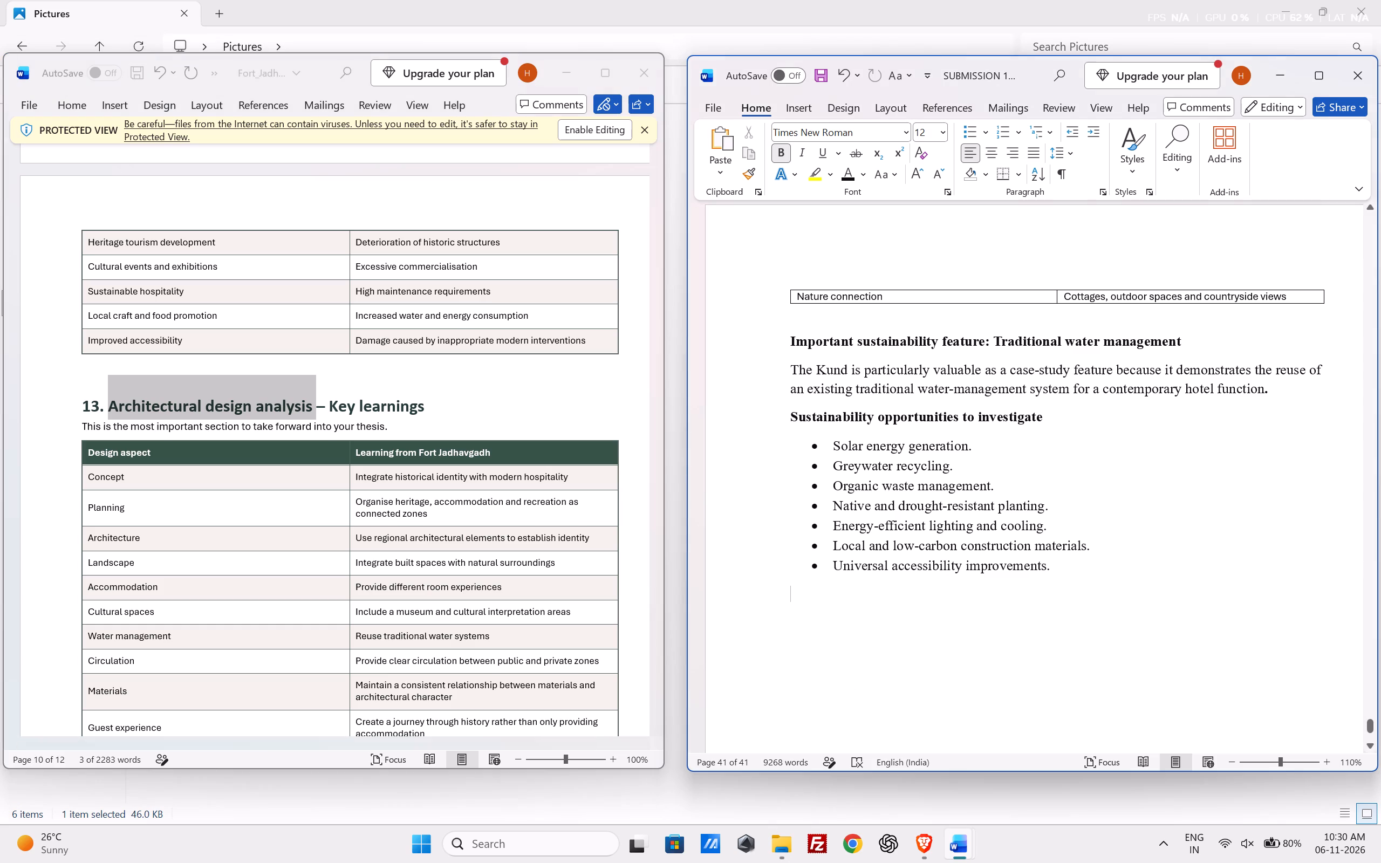
{"action": "key", "text": "ctrl+v"}
Insert a table of two columns and six rows on a new line below the "Architectural design analysis" heading in the submission.
{"action": "scroll", "coordinate": [333, 506], "scroll_direction": "down", "scroll_amount": 2}
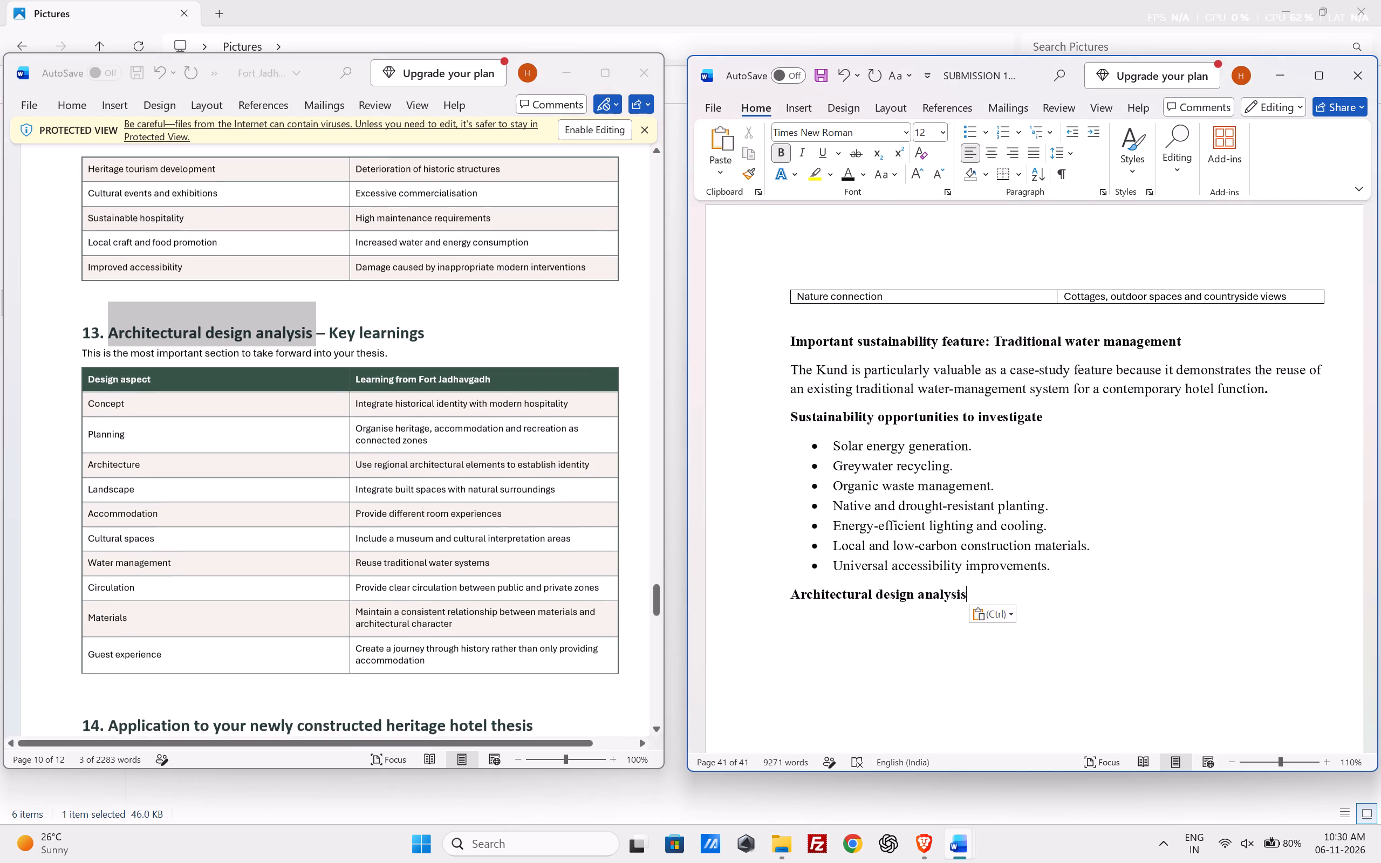
{"action": "scroll", "coordinate": [856, 450], "scroll_direction": "down", "scroll_amount": 2}
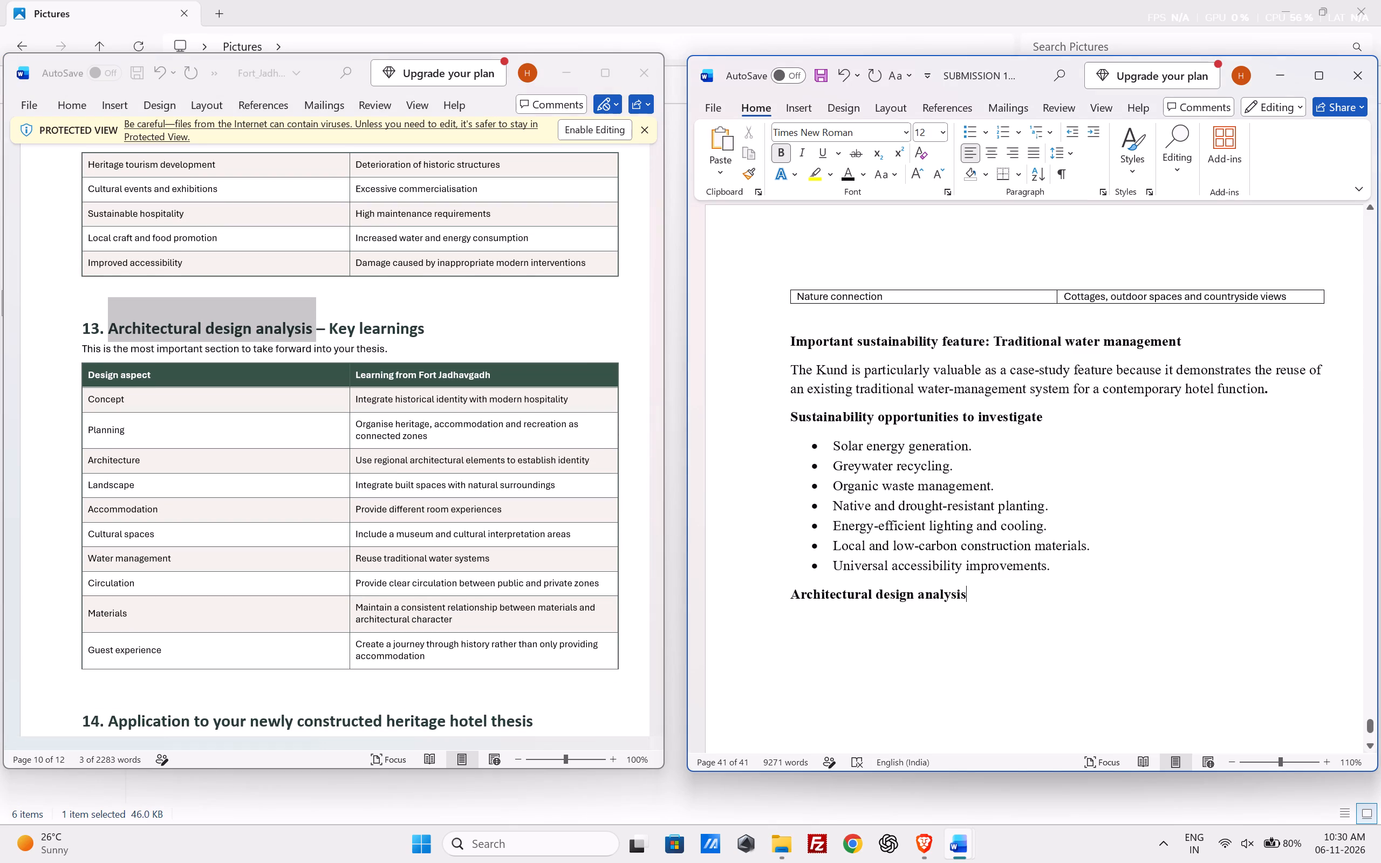
{"action": "scroll", "coordinate": [858, 448], "scroll_direction": "down", "scroll_amount": 8}
{"action": "scroll", "coordinate": [903, 446], "scroll_direction": "up", "scroll_amount": 4}
{"action": "left_click", "coordinate": [792, 382]}
{"action": "left_click", "coordinate": [1148, 381]}
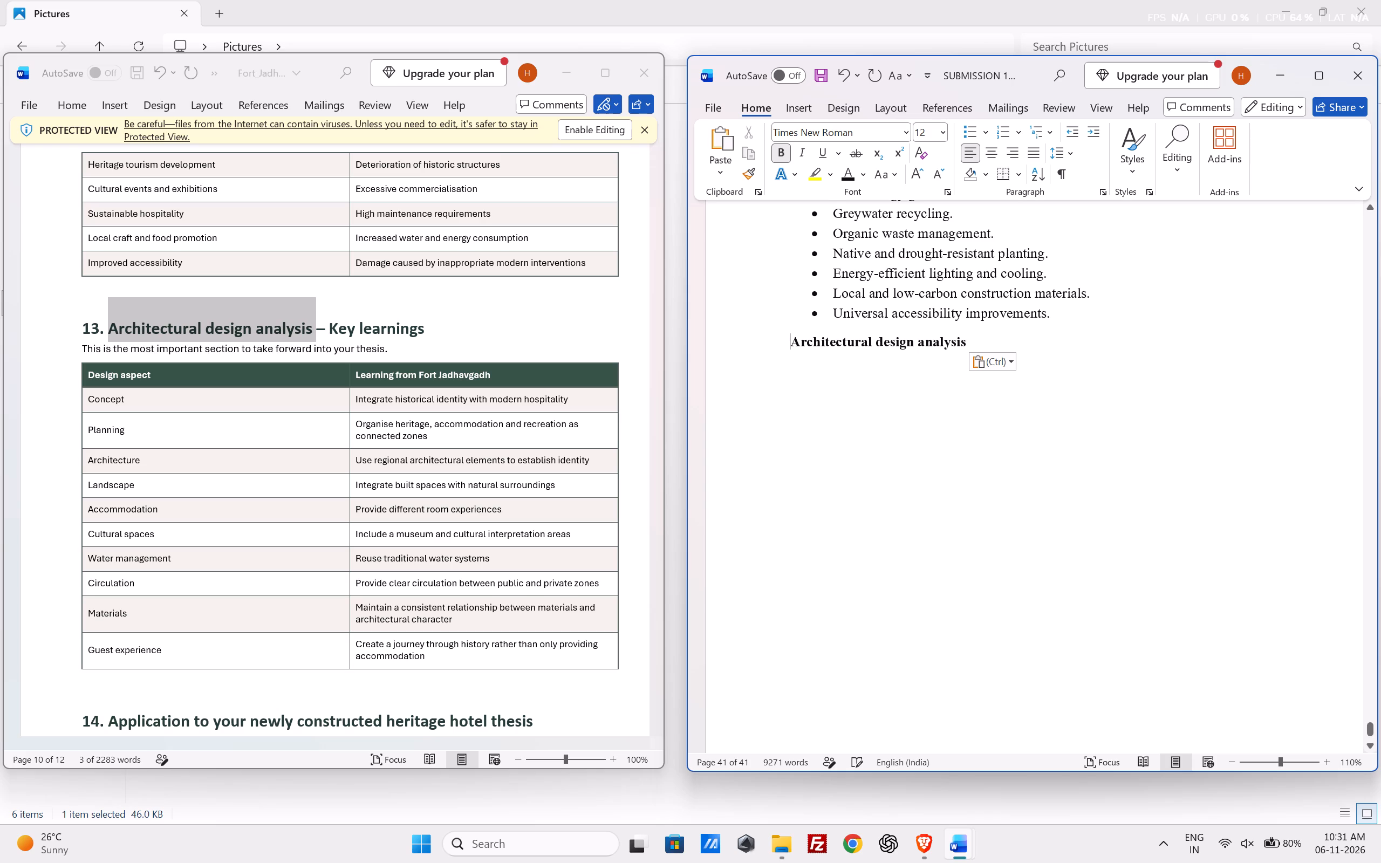
{"action": "key", "text": "Return"}
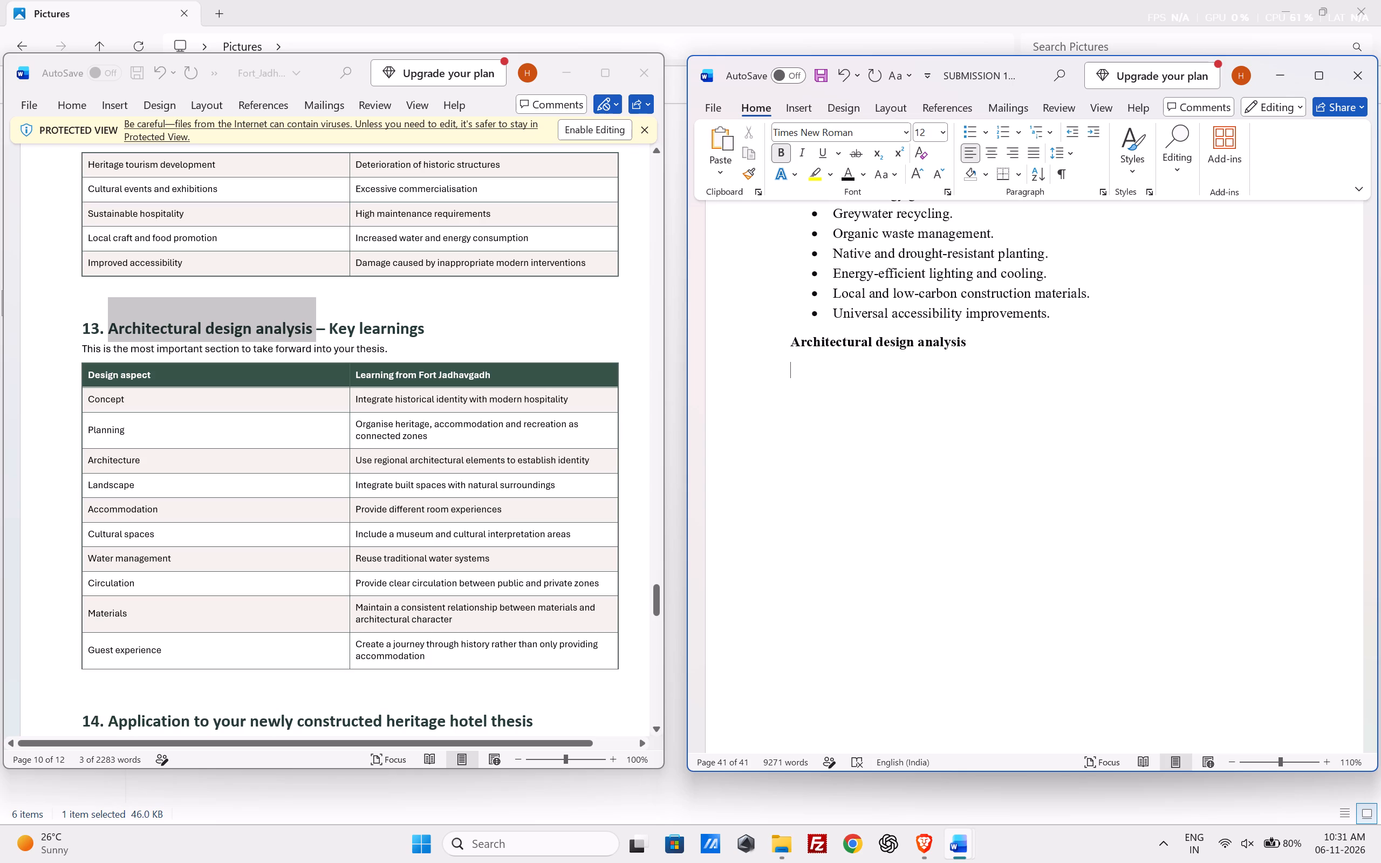
{"action": "left_click", "coordinate": [805, 111]}
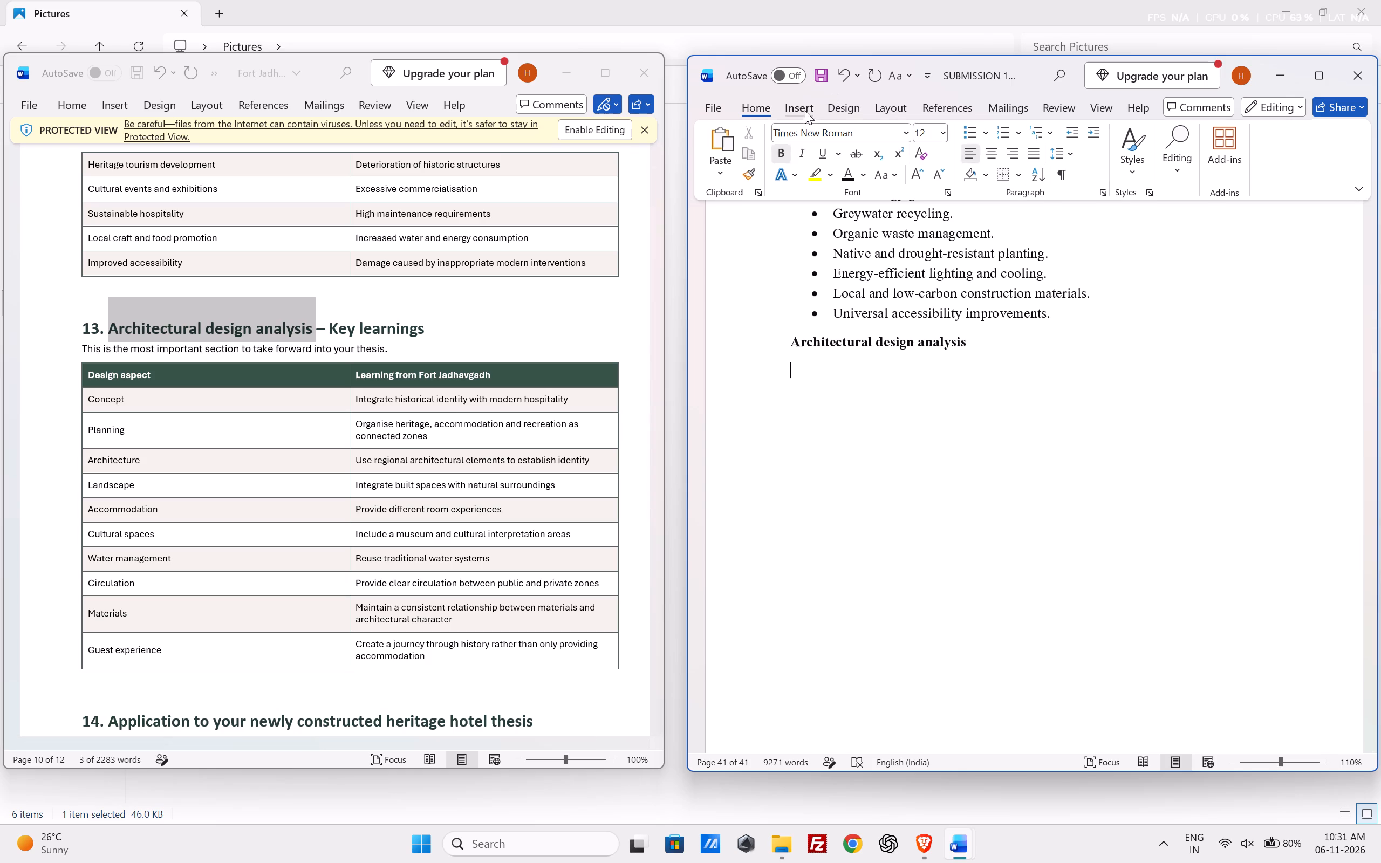
{"action": "left_click", "coordinate": [743, 143]}
{"action": "left_click", "coordinate": [751, 146]}
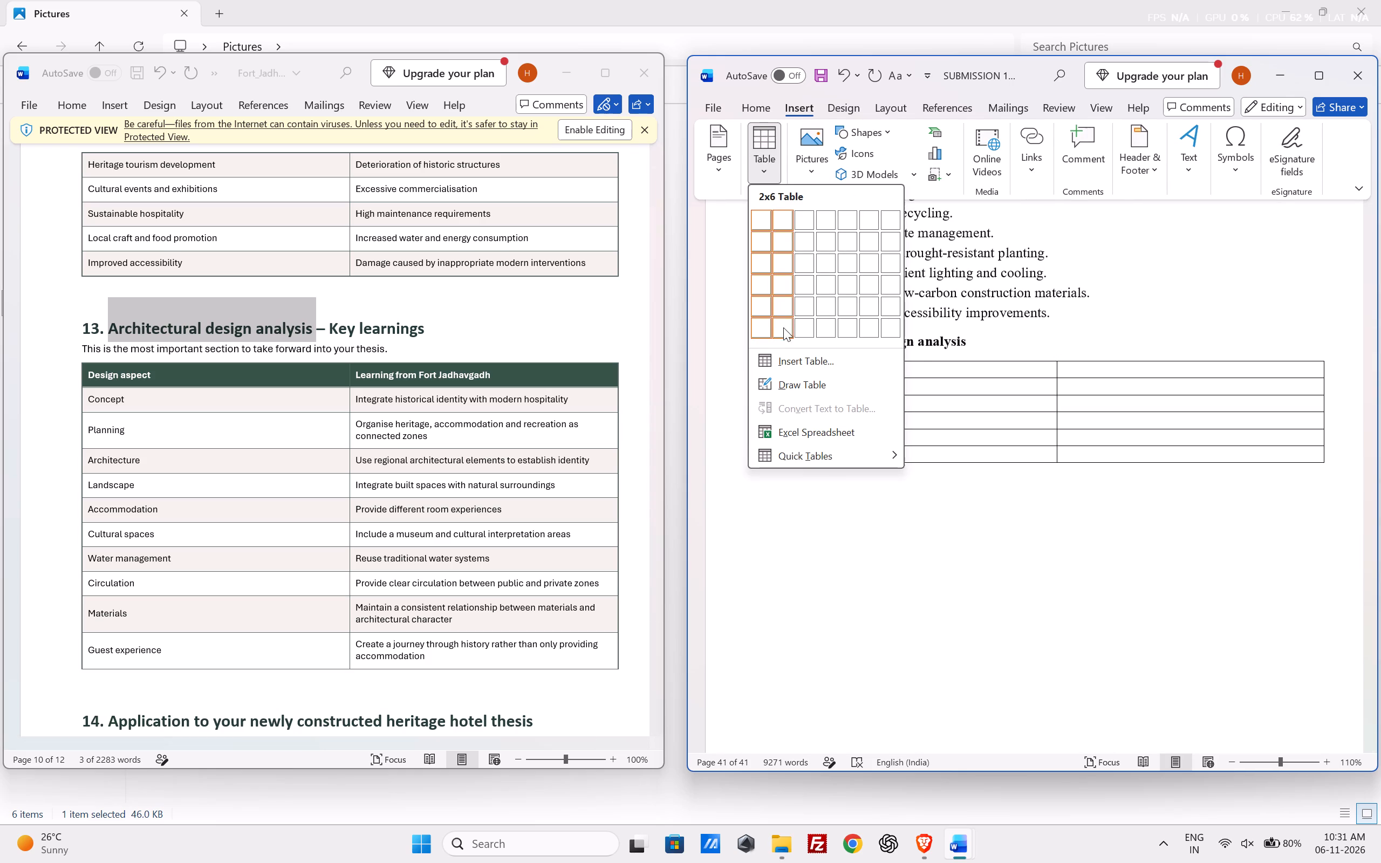
{"action": "left_click", "coordinate": [784, 328]}
Add five more rows at the bottom of the new table under "Architectural design analysis".
{"action": "left_click", "coordinate": [911, 540]}
{"action": "left_click_drag", "start_coordinate": [1189, 495], "coordinate": [1023, 391]}
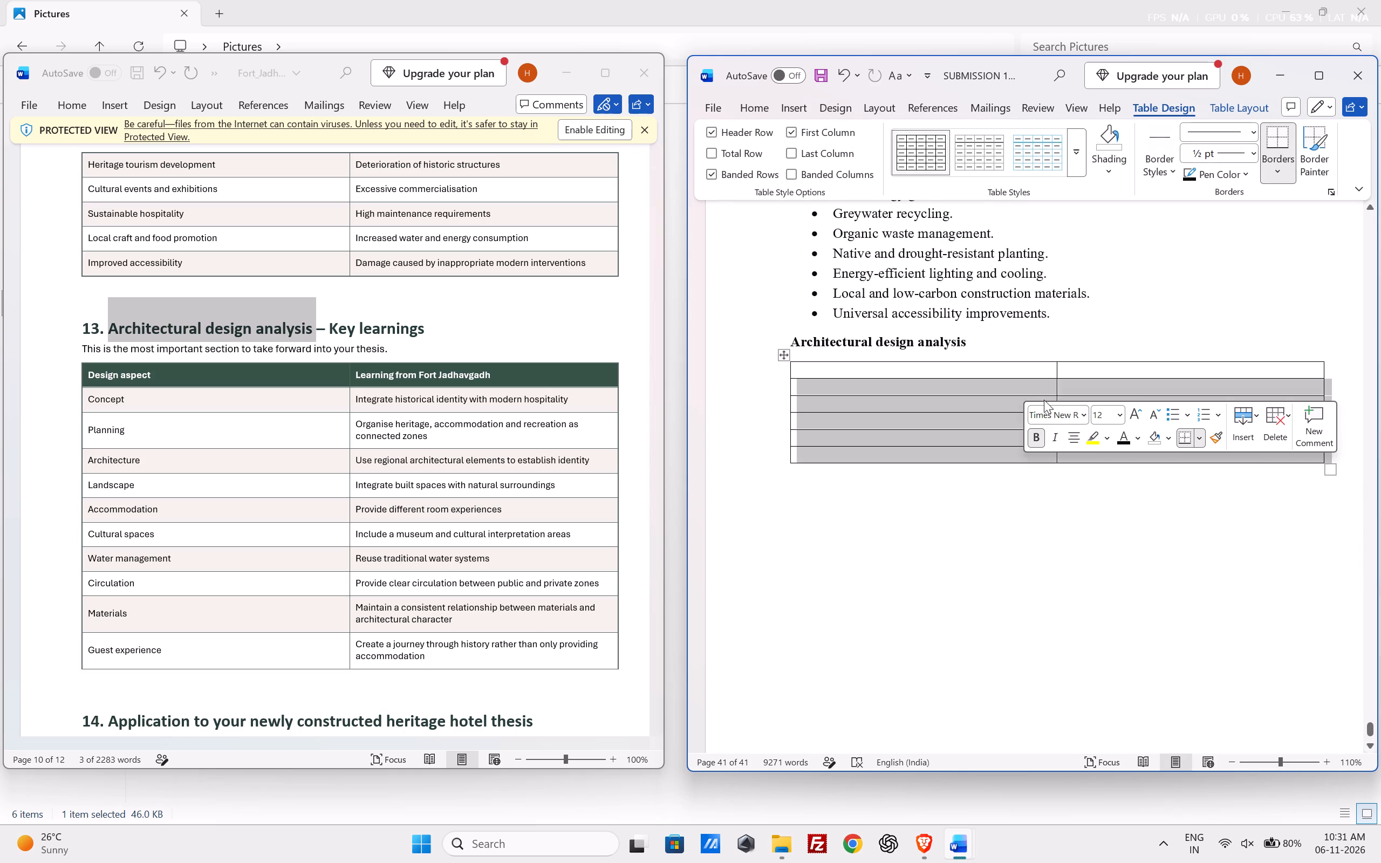
{"action": "left_click", "coordinate": [1236, 424]}
{"action": "left_click", "coordinate": [1282, 490]}
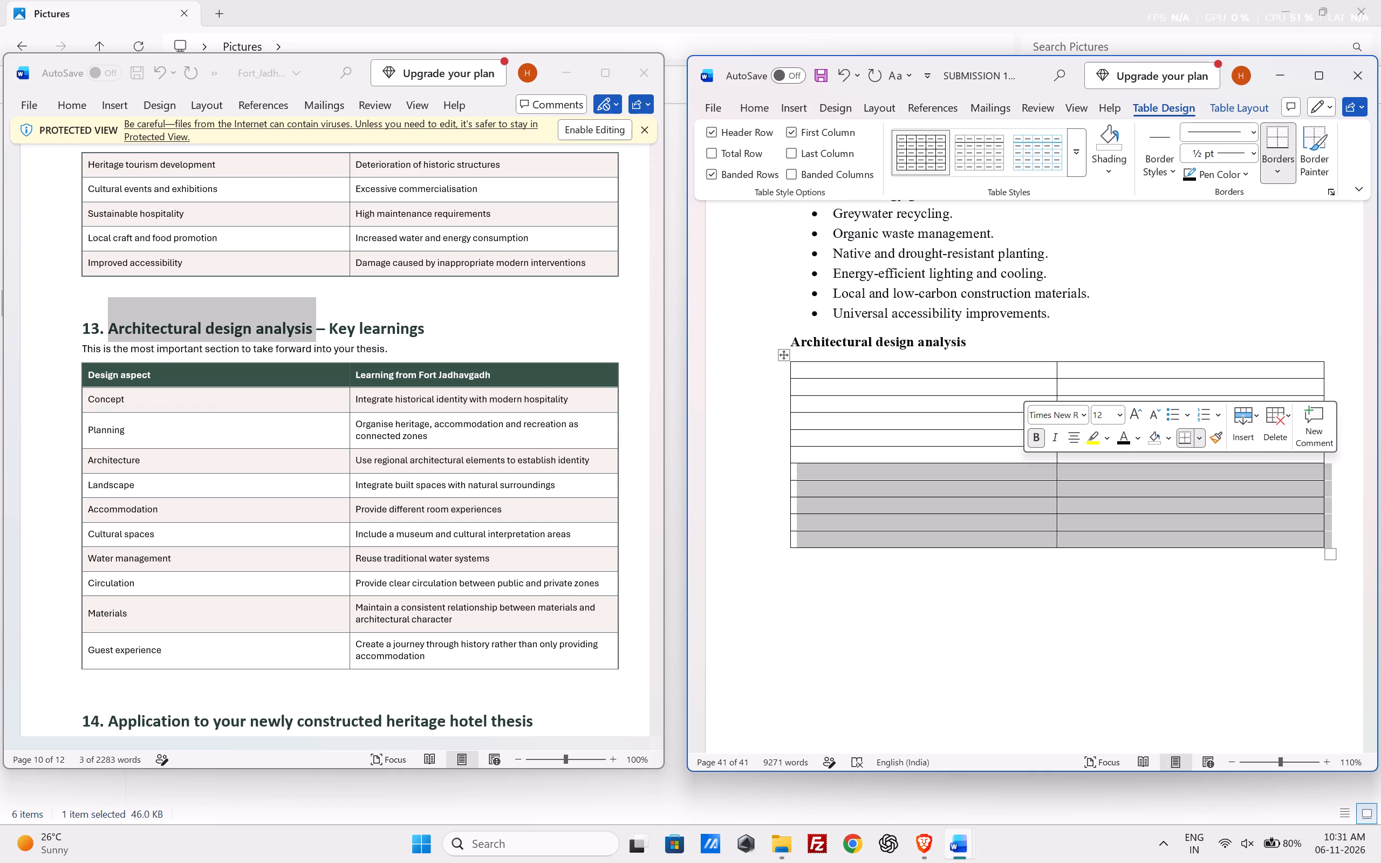
{"action": "left_click", "coordinate": [785, 650]}
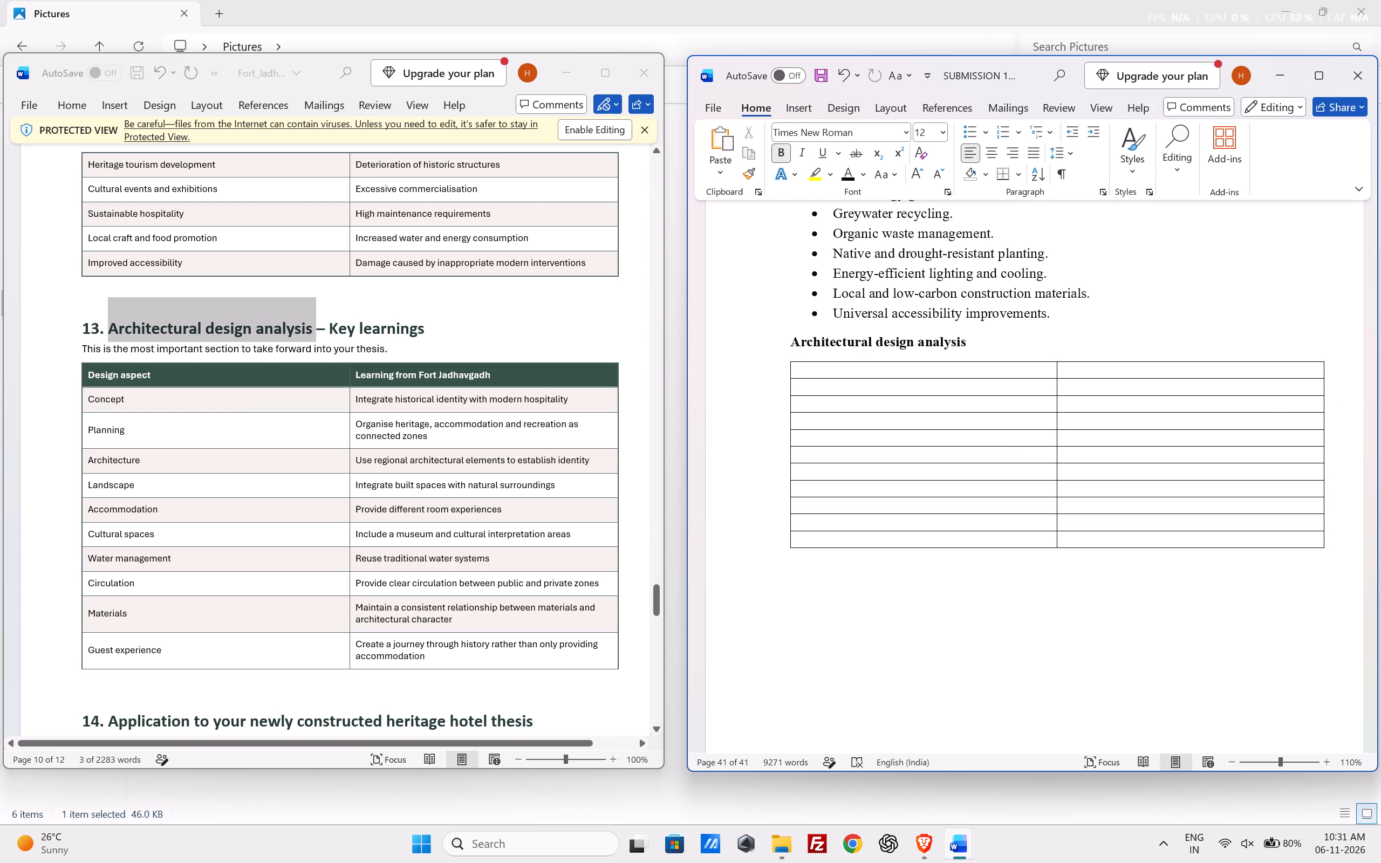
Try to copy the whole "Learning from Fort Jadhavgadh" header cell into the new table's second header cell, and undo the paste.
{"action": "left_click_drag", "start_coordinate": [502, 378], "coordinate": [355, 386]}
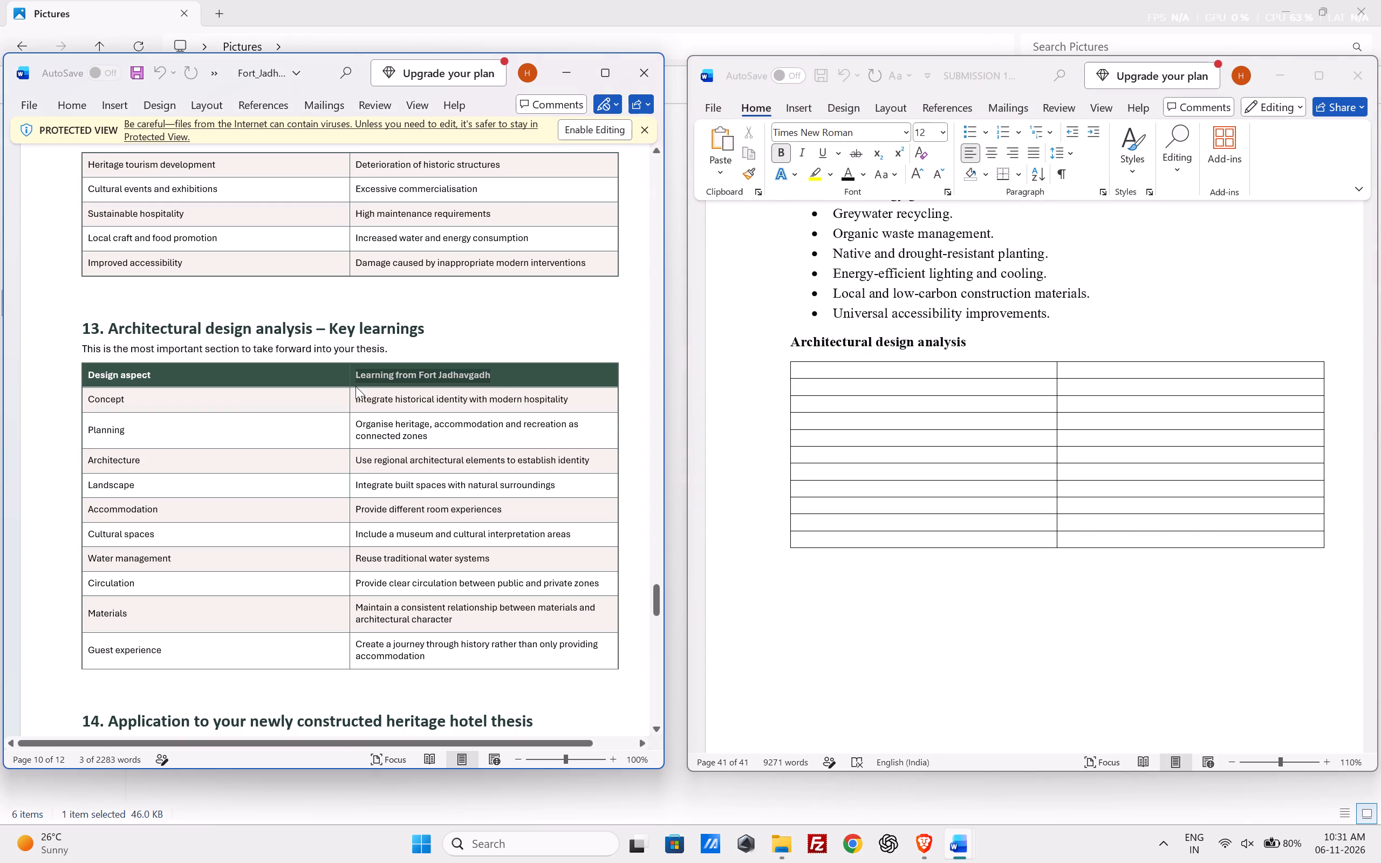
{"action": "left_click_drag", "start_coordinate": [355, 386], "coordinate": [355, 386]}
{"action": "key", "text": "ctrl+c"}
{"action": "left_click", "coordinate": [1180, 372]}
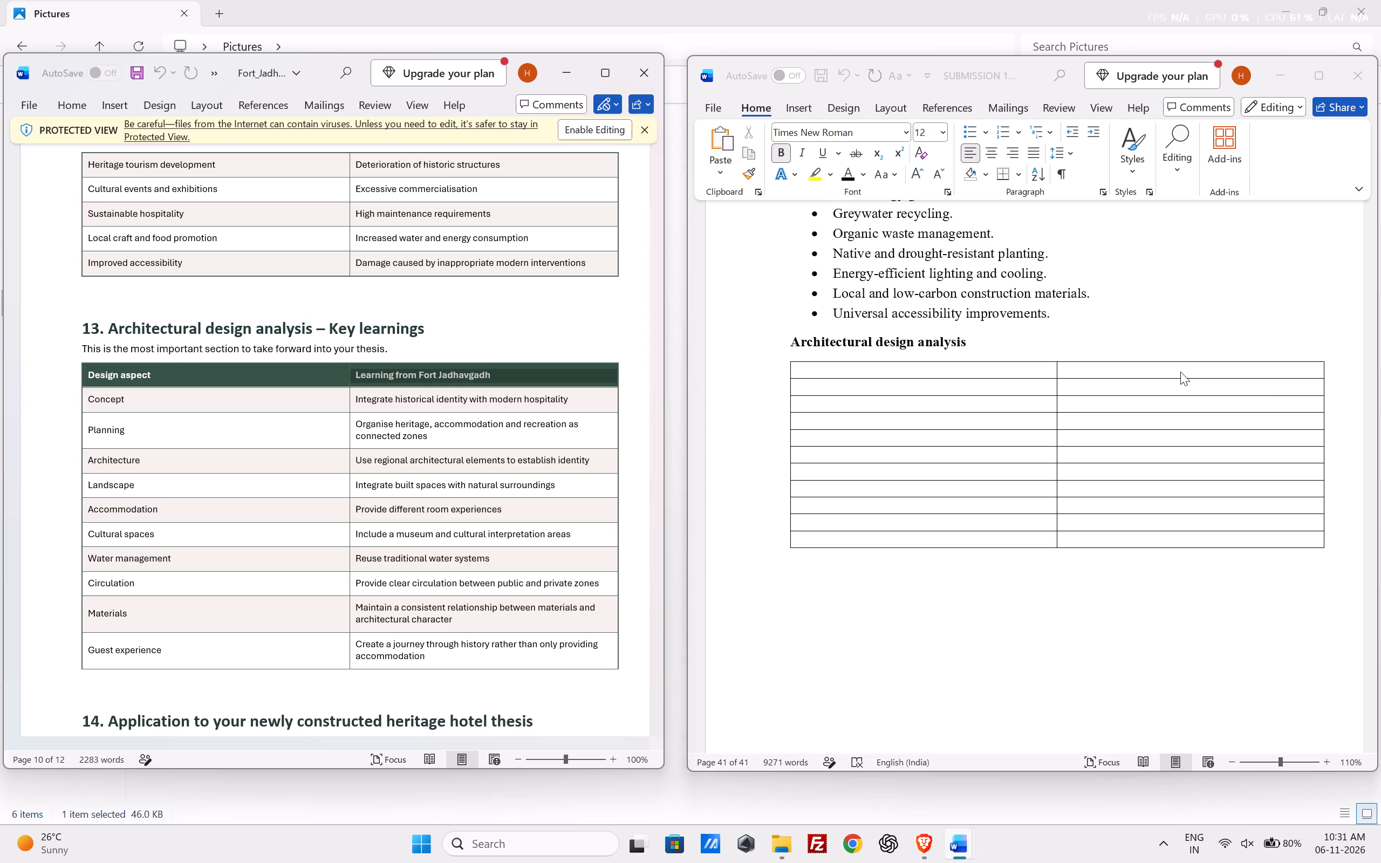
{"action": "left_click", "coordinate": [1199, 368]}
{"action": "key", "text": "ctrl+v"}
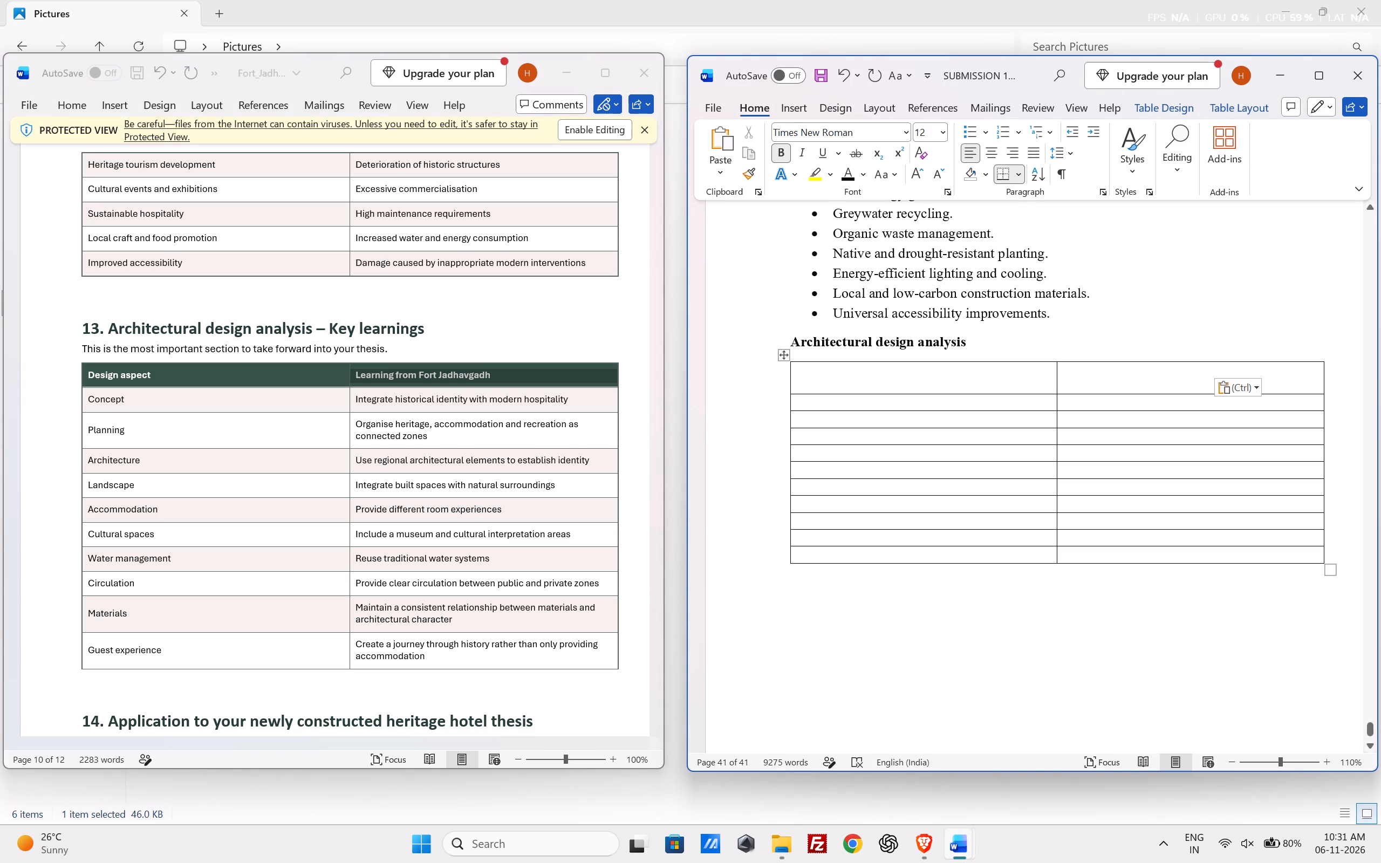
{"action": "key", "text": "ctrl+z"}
Copy only the header text "Learning from Fort Jadhavgadh" from the Key learnings table into the new table's second header cell.
{"action": "left_click", "coordinate": [609, 324]}
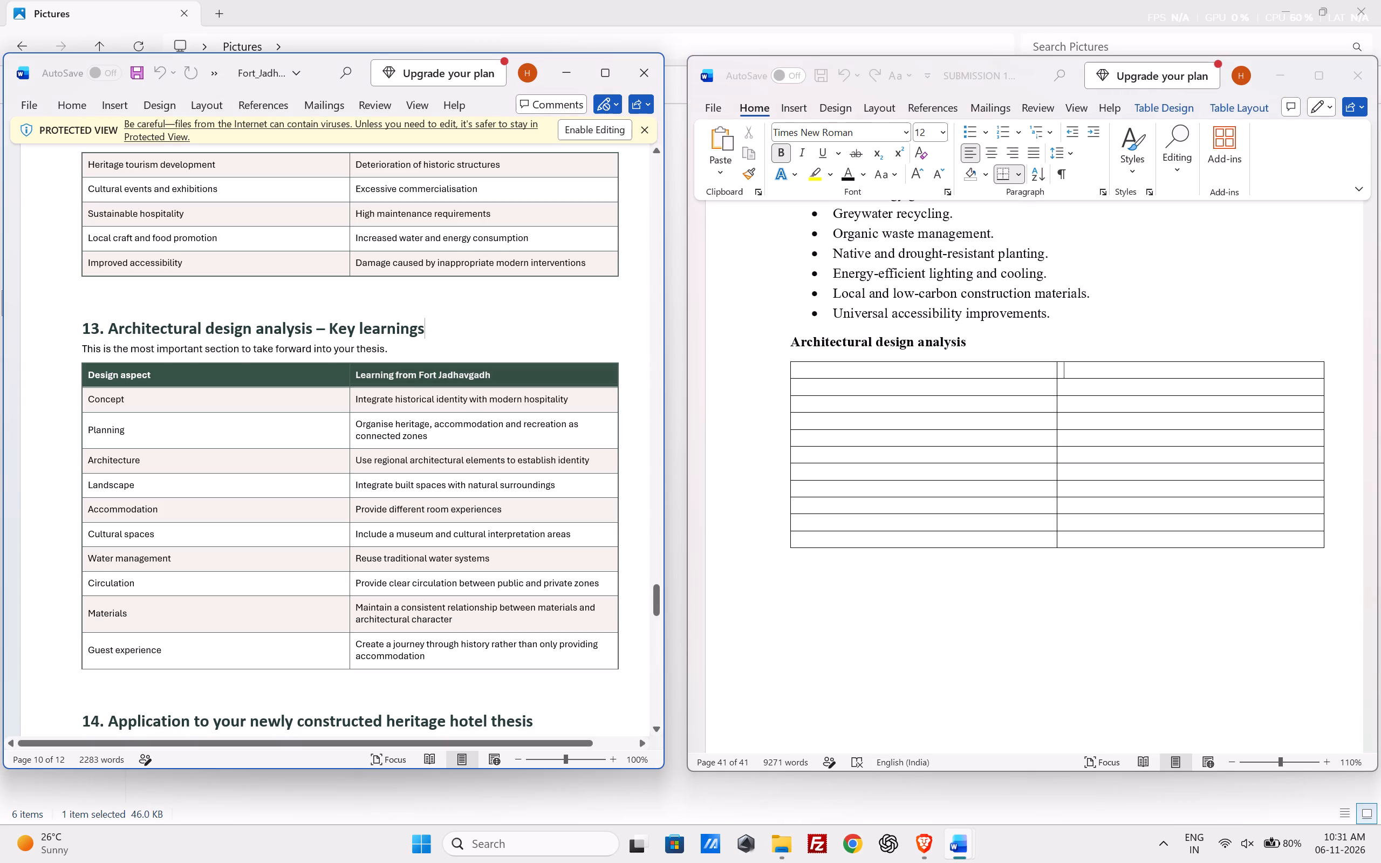
{"action": "left_click_drag", "start_coordinate": [495, 373], "coordinate": [375, 375]}
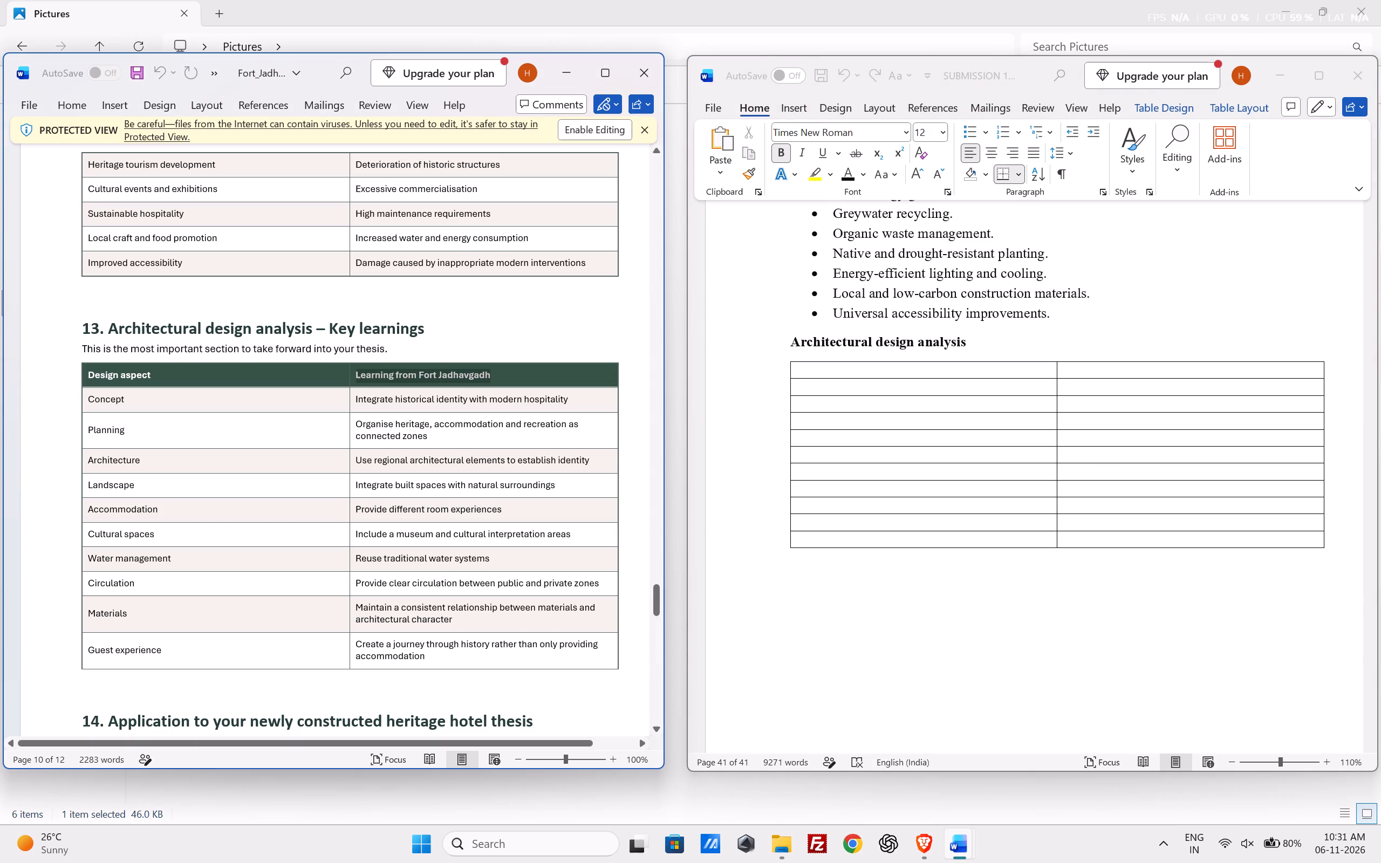
{"action": "left_click_drag", "start_coordinate": [375, 375], "coordinate": [372, 376]}
{"action": "key", "text": "ctrl+c"}
{"action": "left_click", "coordinate": [1085, 375]}
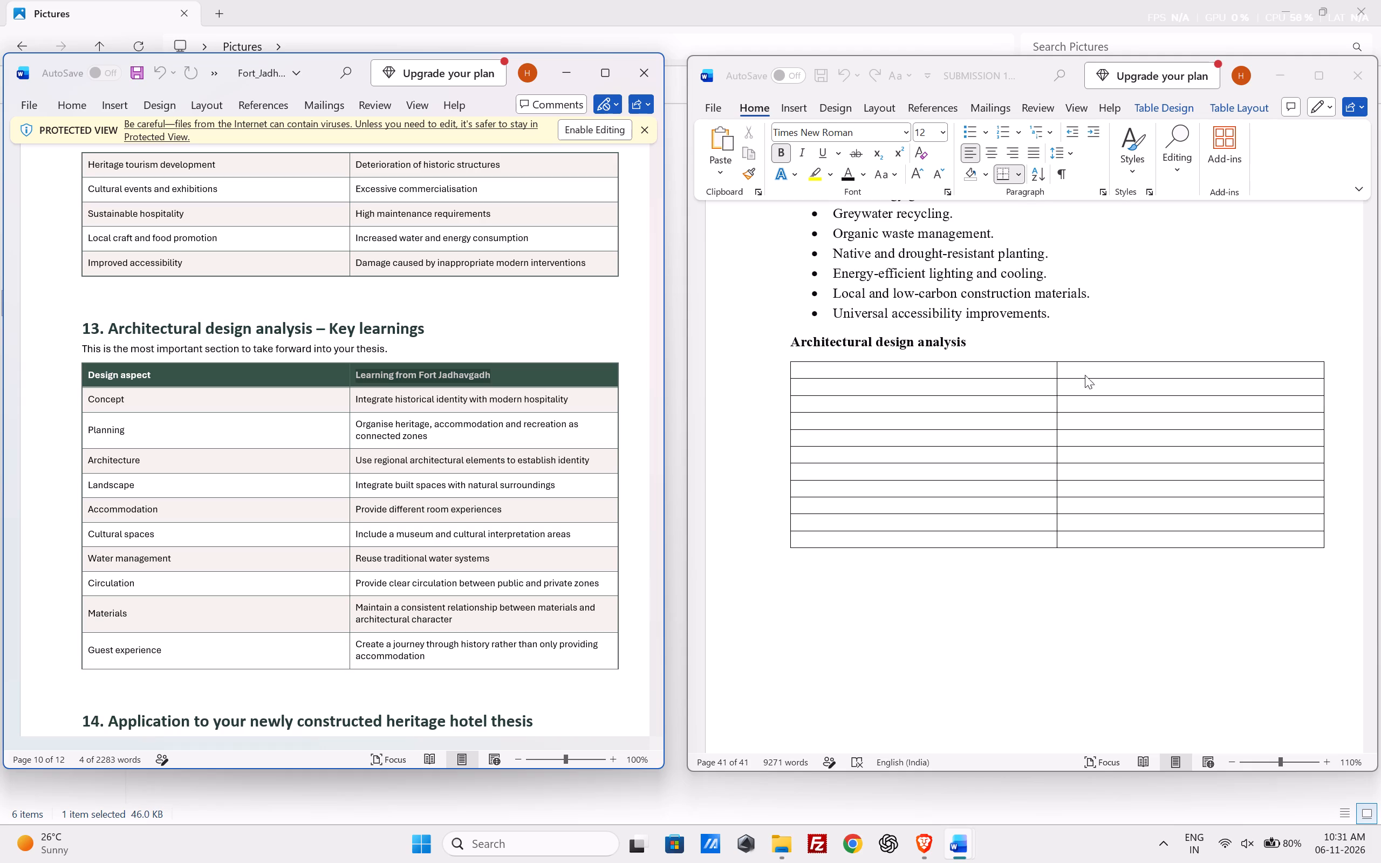
{"action": "left_click", "coordinate": [1085, 372]}
{"action": "key", "text": "ctrl+v"}
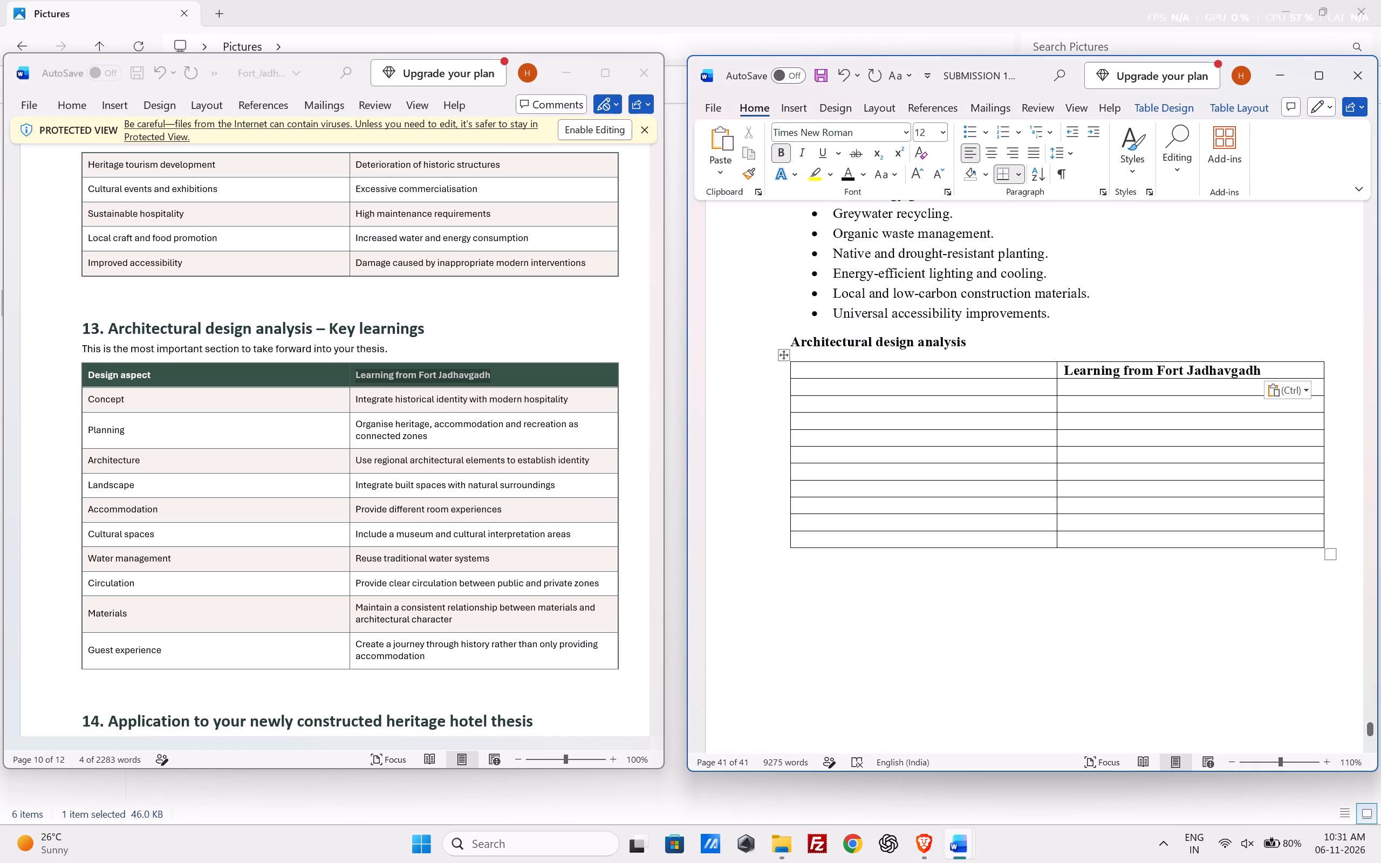
Copy the header text "Design aspect" from the Key learnings table into the new table's first header cell.
{"action": "left_click", "coordinate": [320, 365]}
{"action": "left_click", "coordinate": [167, 377]}
{"action": "left_click_drag", "start_coordinate": [161, 377], "coordinate": [103, 376]}
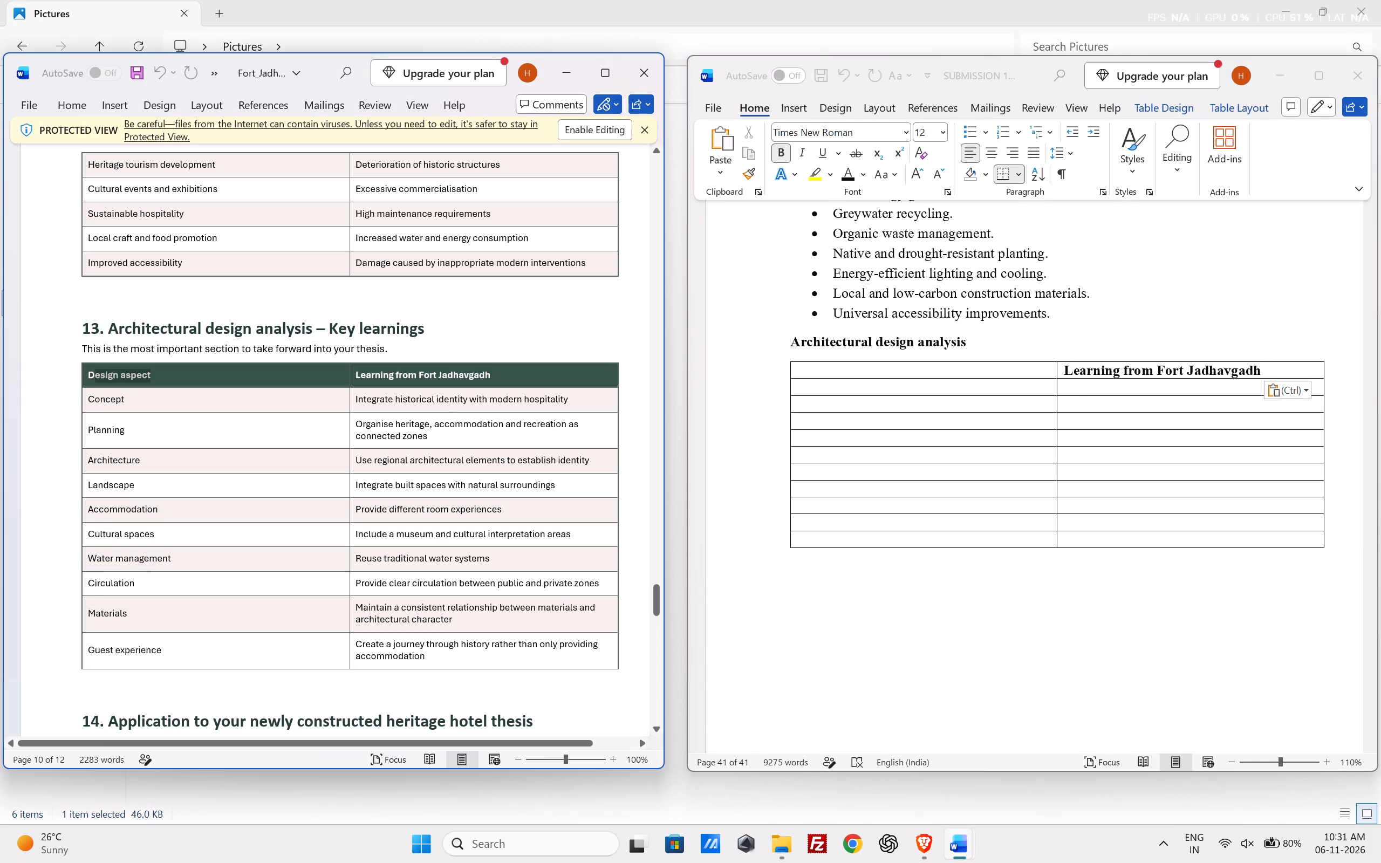
{"action": "left_click_drag", "start_coordinate": [103, 376], "coordinate": [87, 378]}
{"action": "key", "text": "ctrl+c"}
{"action": "left_click", "coordinate": [818, 374]}
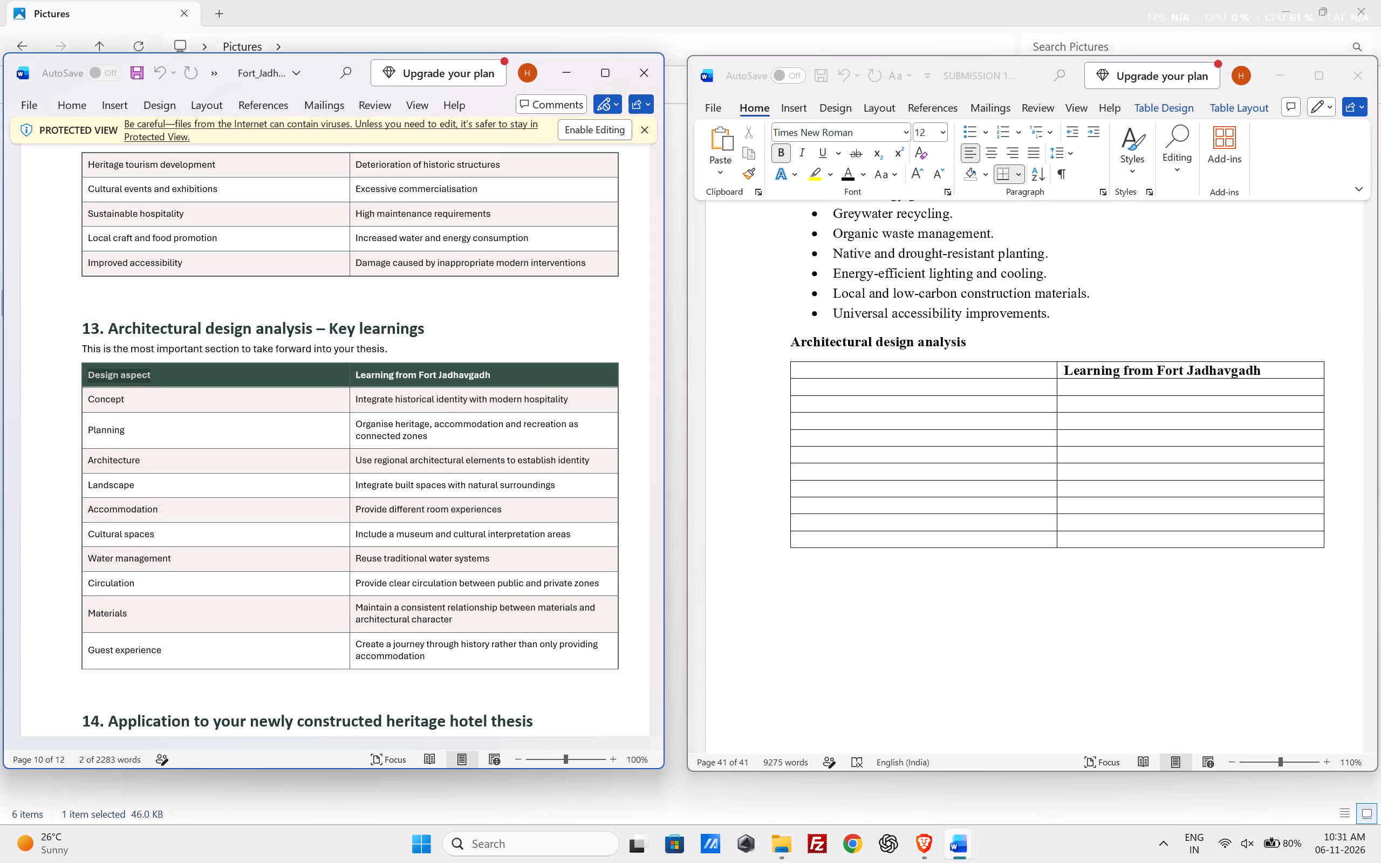
{"action": "left_click", "coordinate": [830, 370]}
{"action": "key", "text": "ctrl+v"}
{"action": "left_click", "coordinate": [777, 626]}
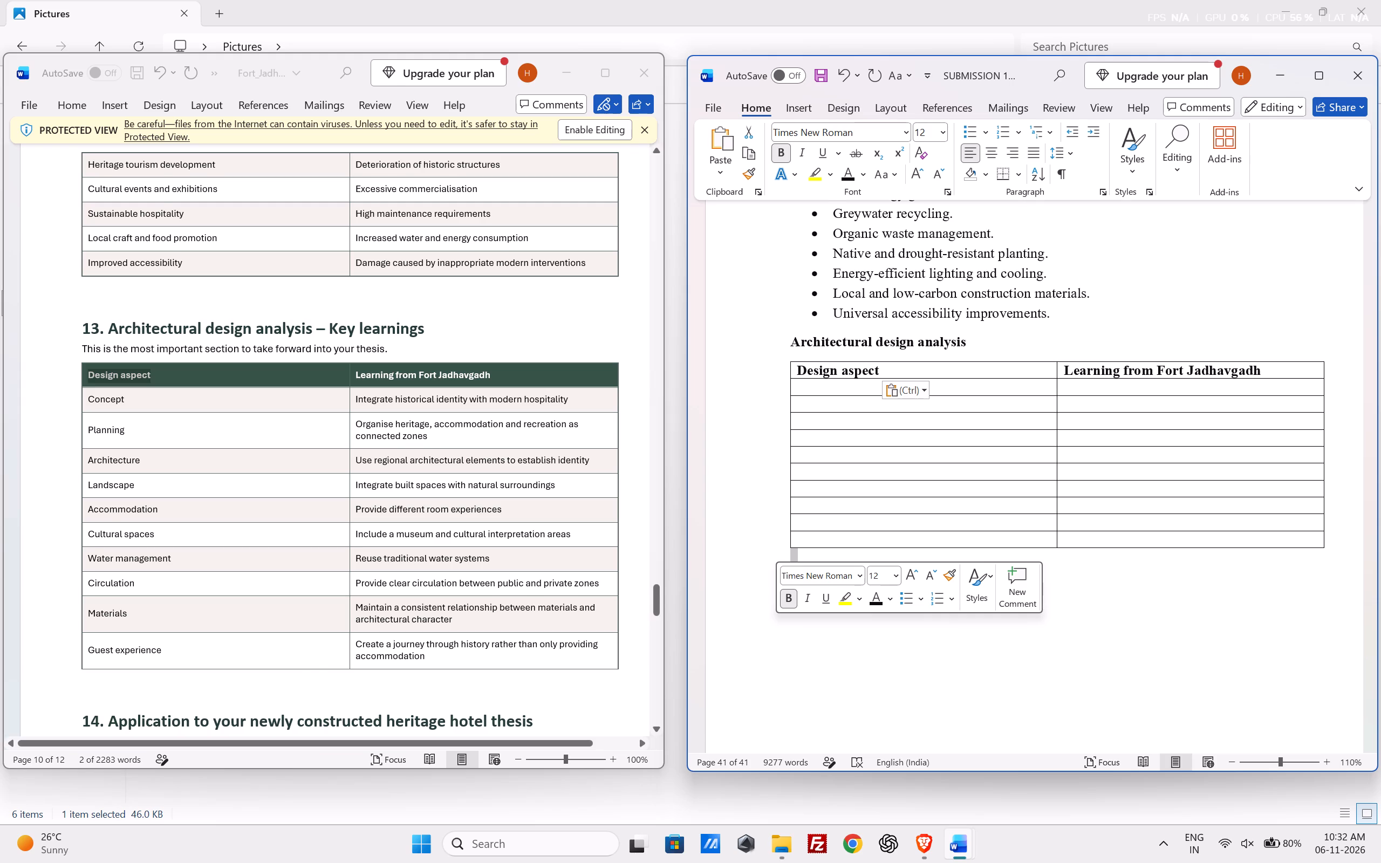
Copy the ten body rows, Concept to Guest experience, from the Key learnings table into the new table's empty rows.
{"action": "scroll", "coordinate": [512, 434], "scroll_direction": "down", "scroll_amount": 4}
{"action": "scroll", "coordinate": [460, 520], "scroll_direction": "up", "scroll_amount": 1}
{"action": "left_click_drag", "start_coordinate": [434, 540], "coordinate": [294, 500]}
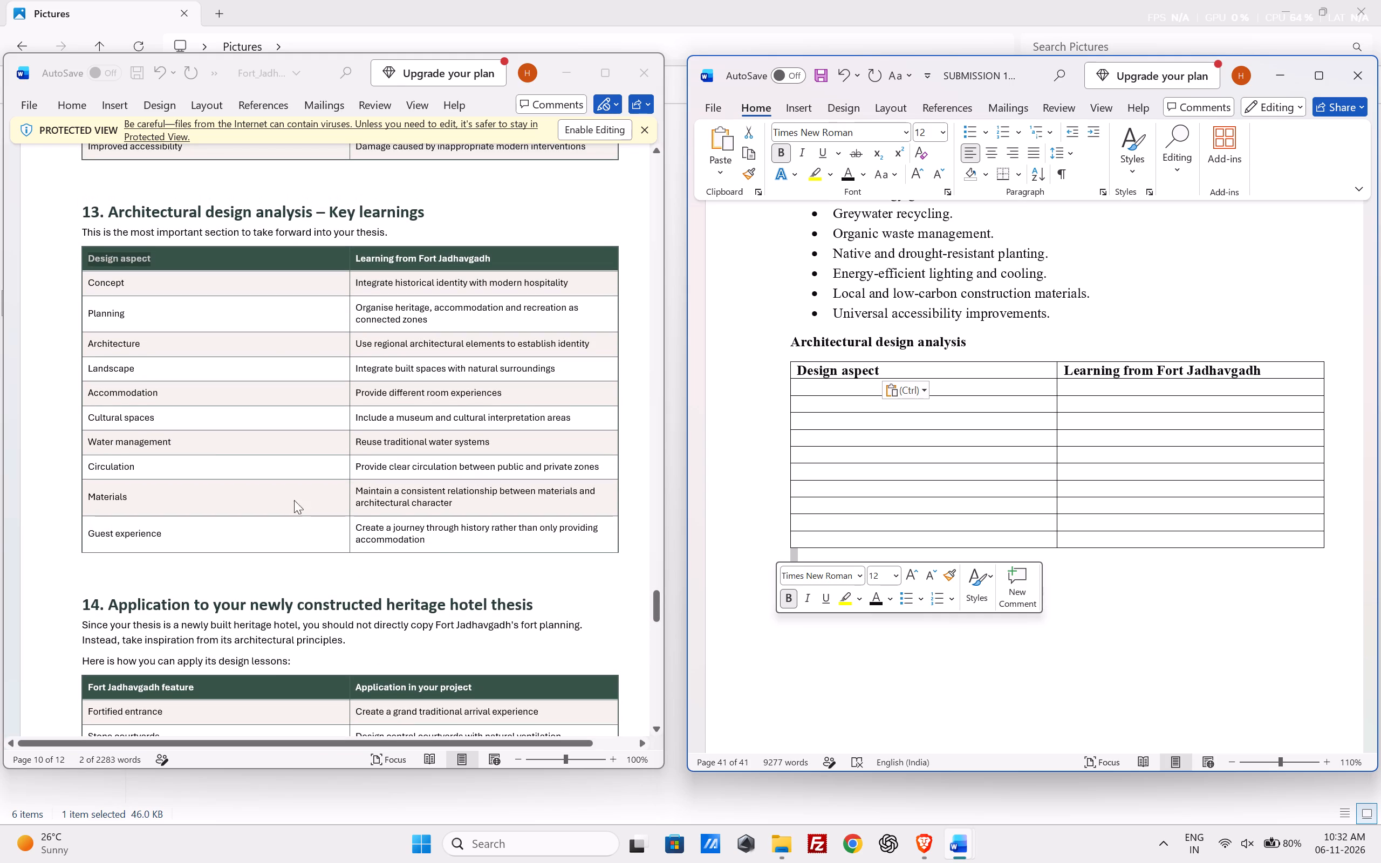
{"action": "left_click_drag", "start_coordinate": [294, 500], "coordinate": [108, 285]}
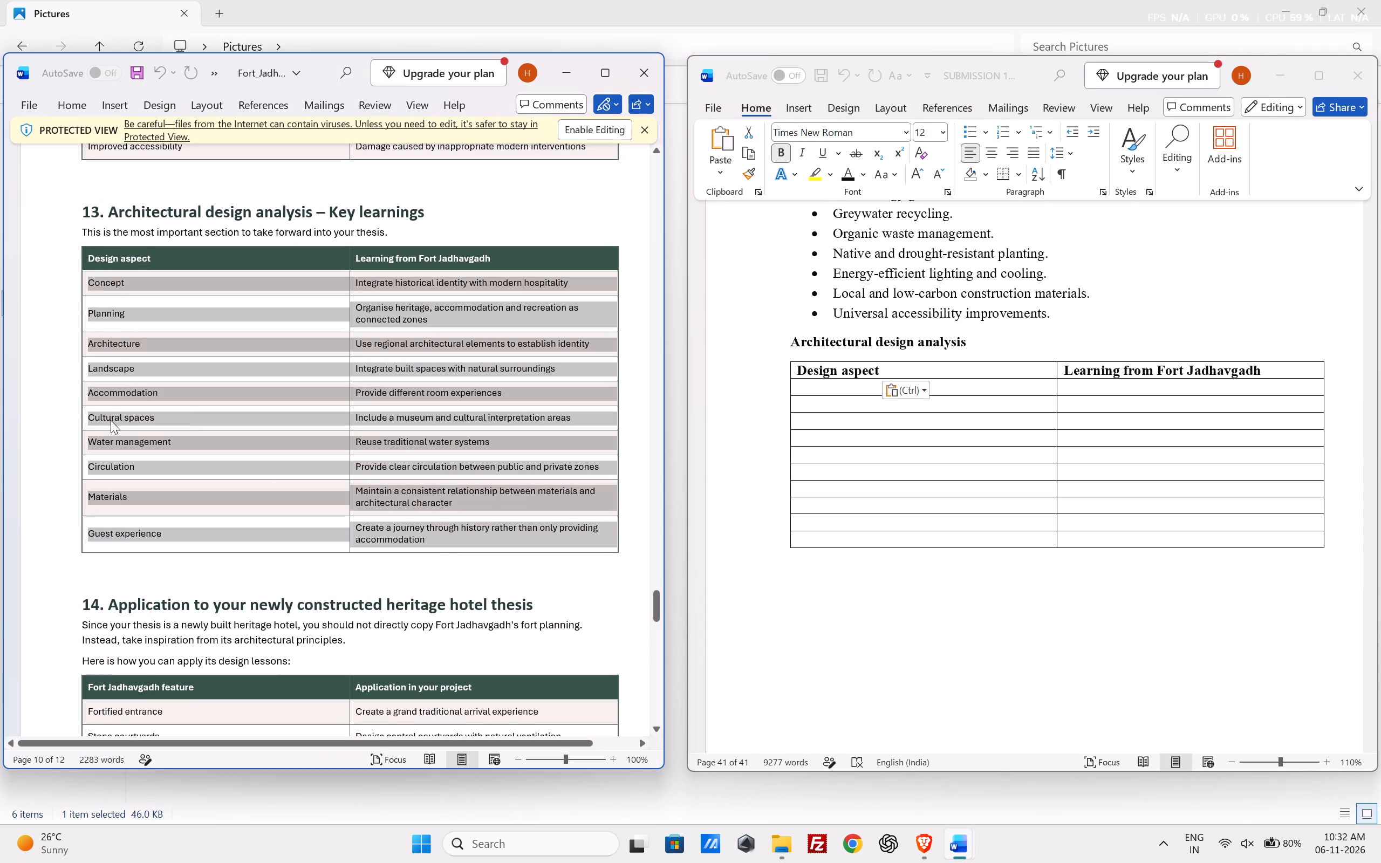
{"action": "key", "text": "ctrl+c"}
{"action": "left_click", "coordinate": [1079, 538]}
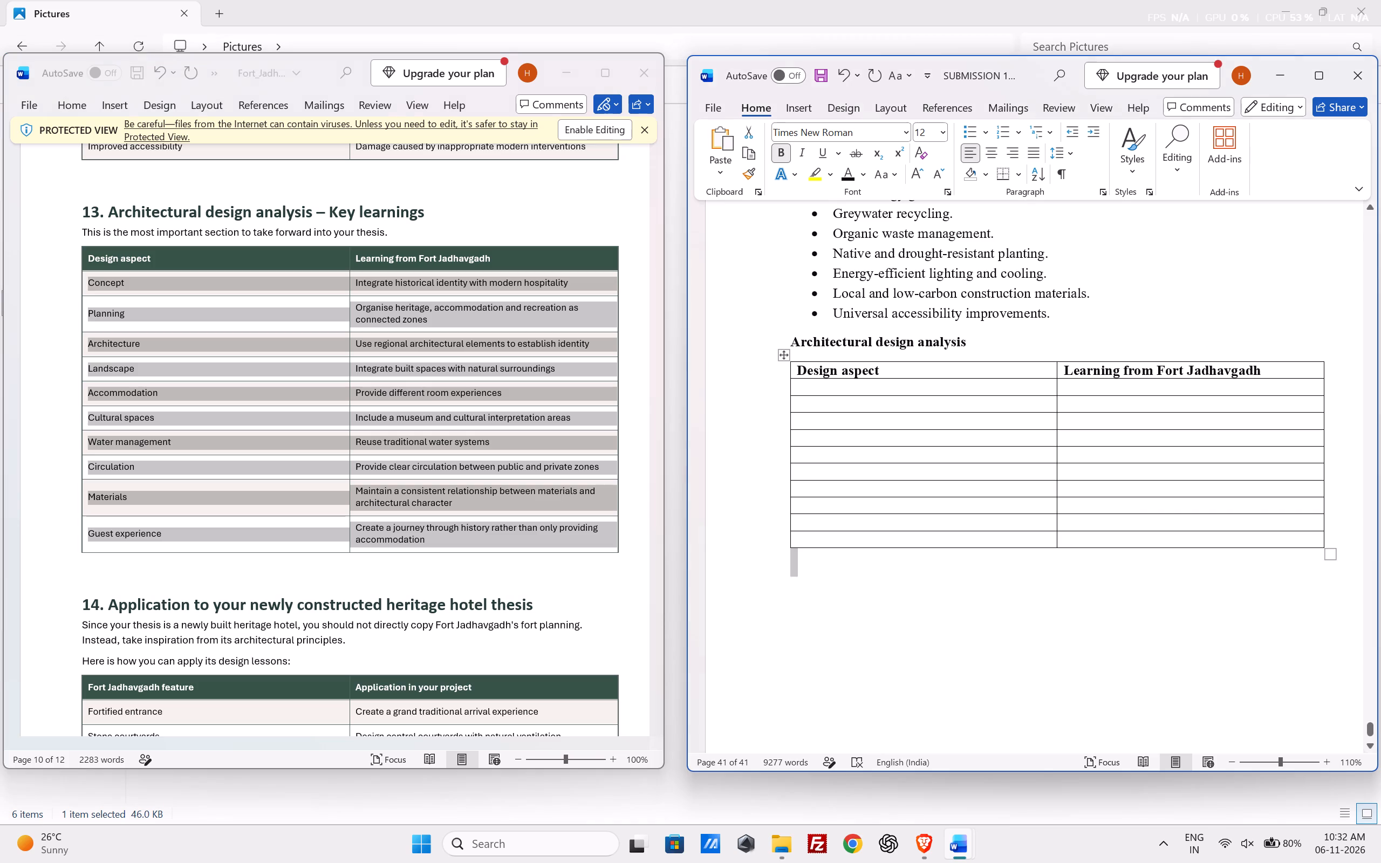
{"action": "left_click_drag", "start_coordinate": [1077, 542], "coordinate": [947, 394]}
{"action": "key", "text": "ctrl+v"}
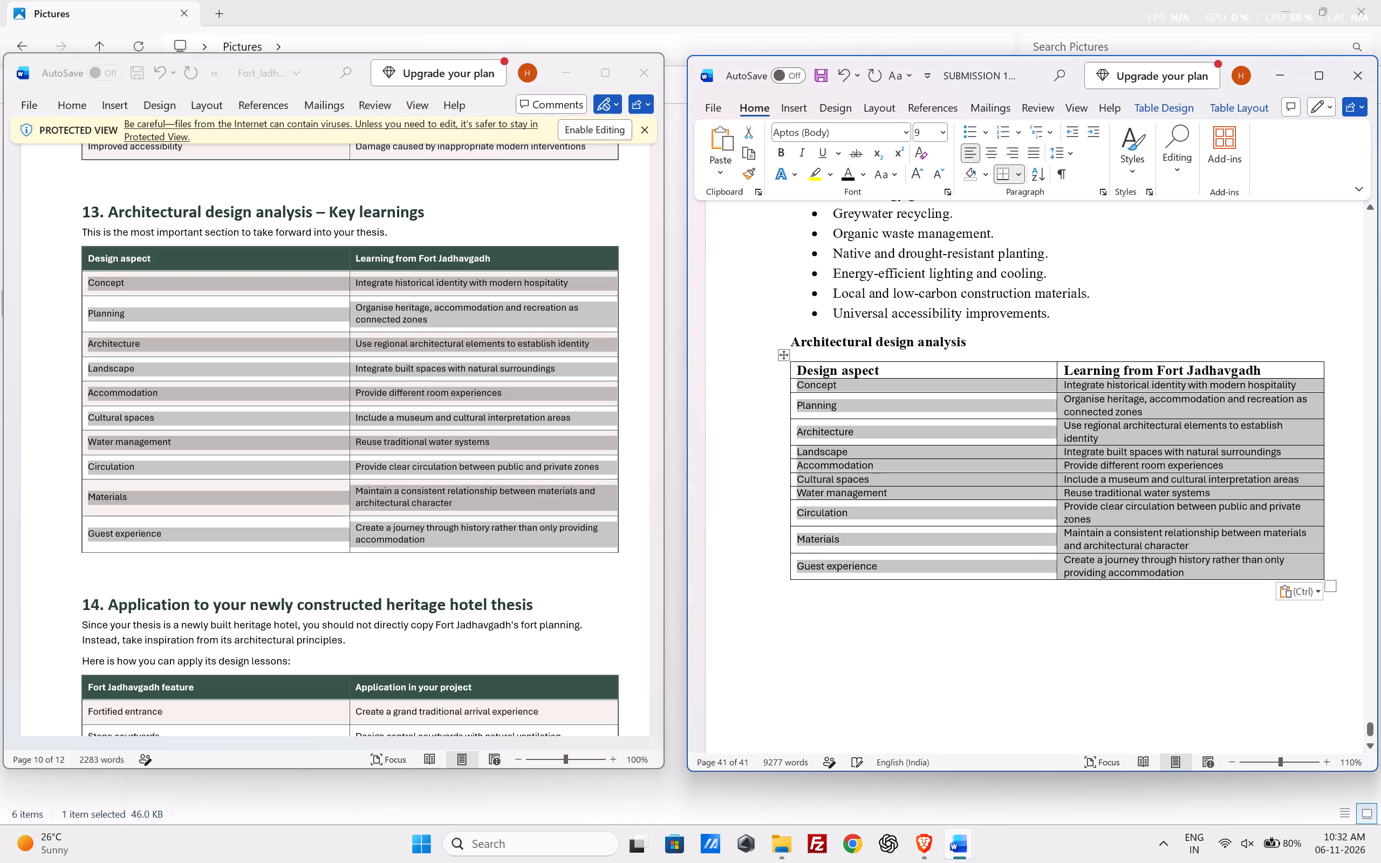
{"action": "left_click", "coordinate": [1026, 676]}
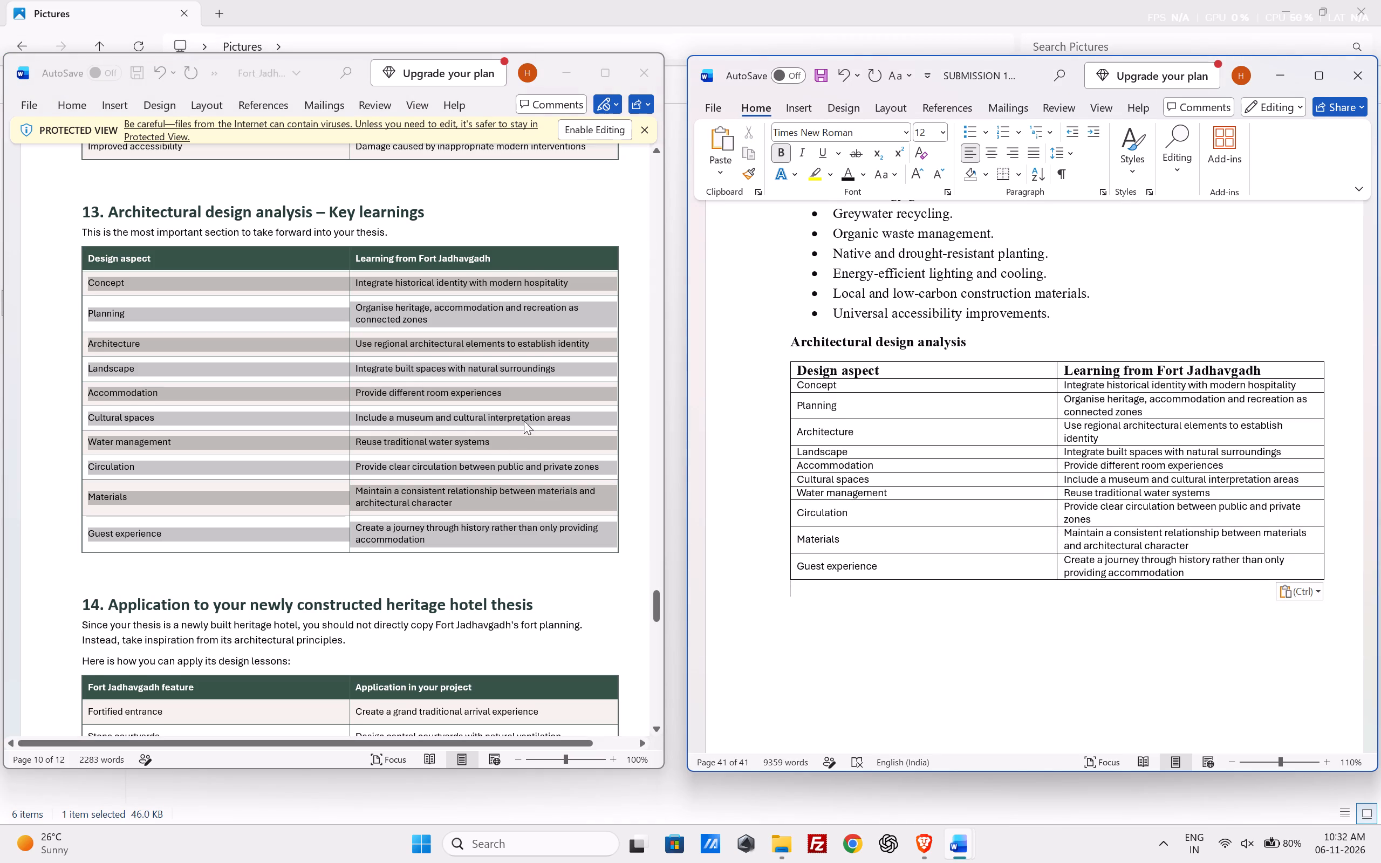
Add a new empty paragraph below the "Architectural design analysis" table in the submission.
{"action": "scroll", "coordinate": [515, 426], "scroll_direction": "down", "scroll_amount": 6}
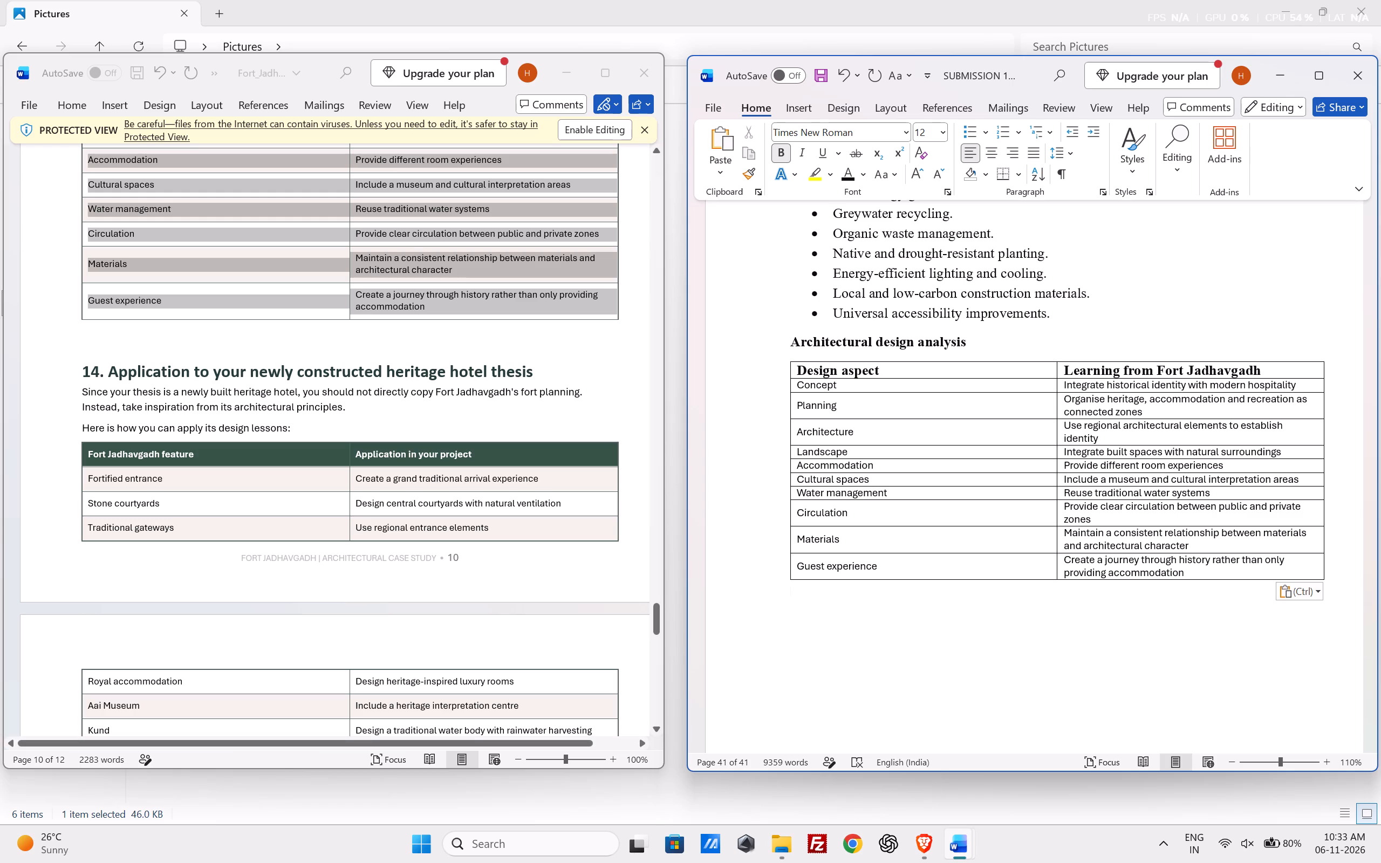
{"action": "scroll", "coordinate": [869, 311], "scroll_direction": "down", "scroll_amount": 4}
{"action": "scroll", "coordinate": [895, 359], "scroll_direction": "up", "scroll_amount": 12}
{"action": "scroll", "coordinate": [885, 307], "scroll_direction": "down", "scroll_amount": 12}
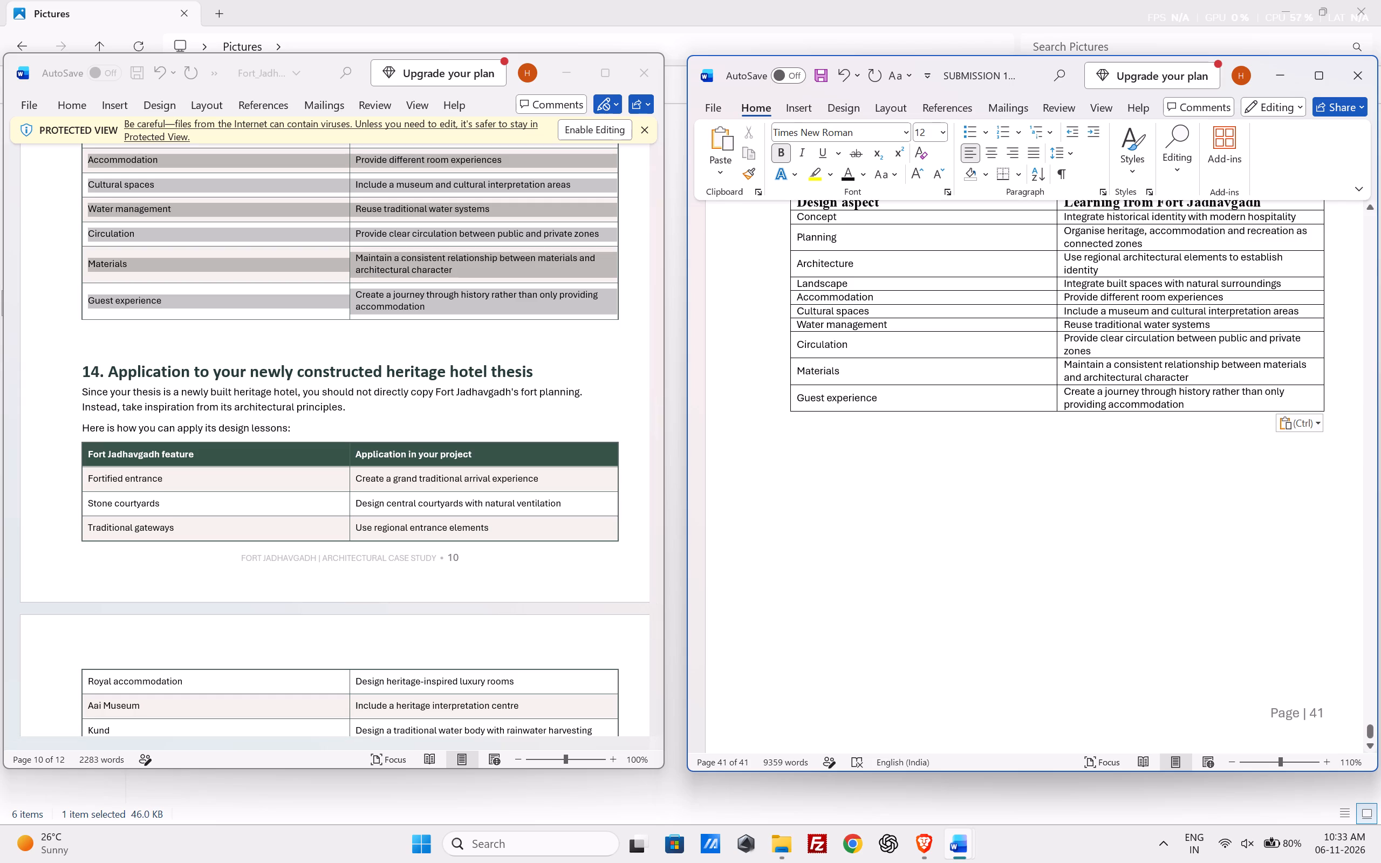
{"action": "key", "text": "Return"}
Look through sections 14 to 17 of the Fort Jadhavgadh case study for remaining content to transfer.
{"action": "scroll", "coordinate": [360, 441], "scroll_direction": "down", "scroll_amount": 1}
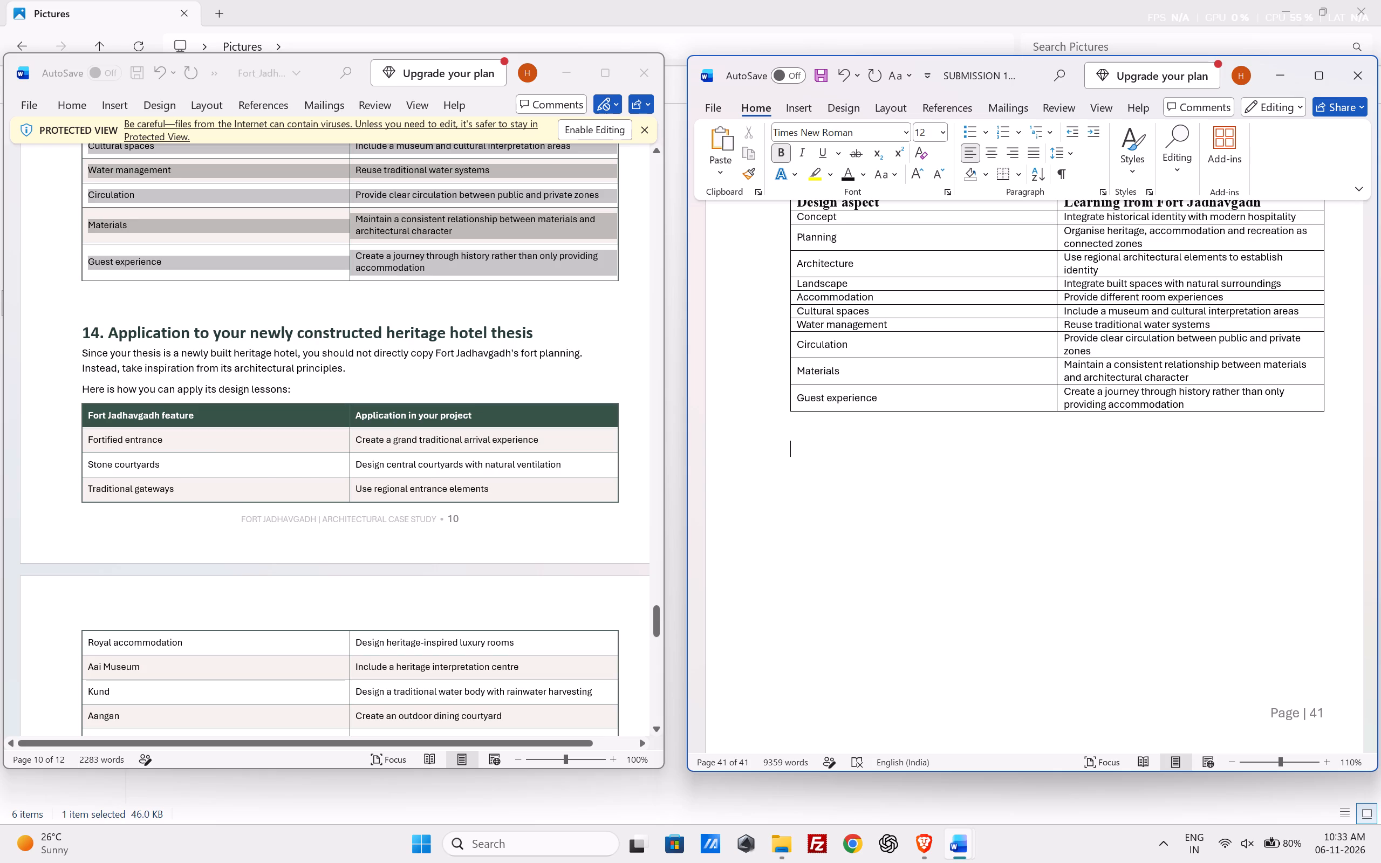
{"action": "scroll", "coordinate": [573, 338], "scroll_direction": "up", "scroll_amount": 7}
{"action": "scroll", "coordinate": [575, 338], "scroll_direction": "down", "scroll_amount": 4}
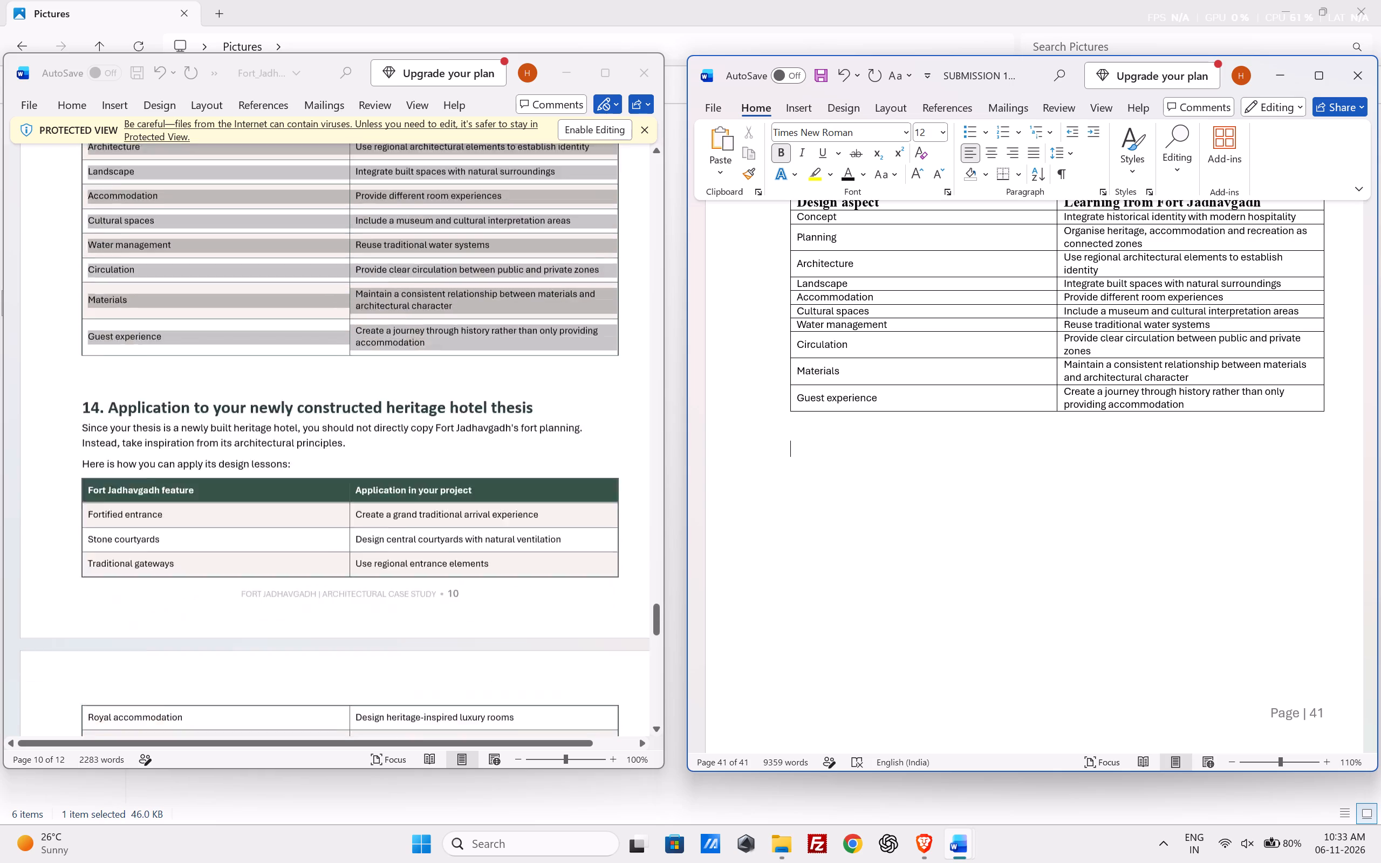
{"action": "scroll", "coordinate": [575, 338], "scroll_direction": "down", "scroll_amount": 7}
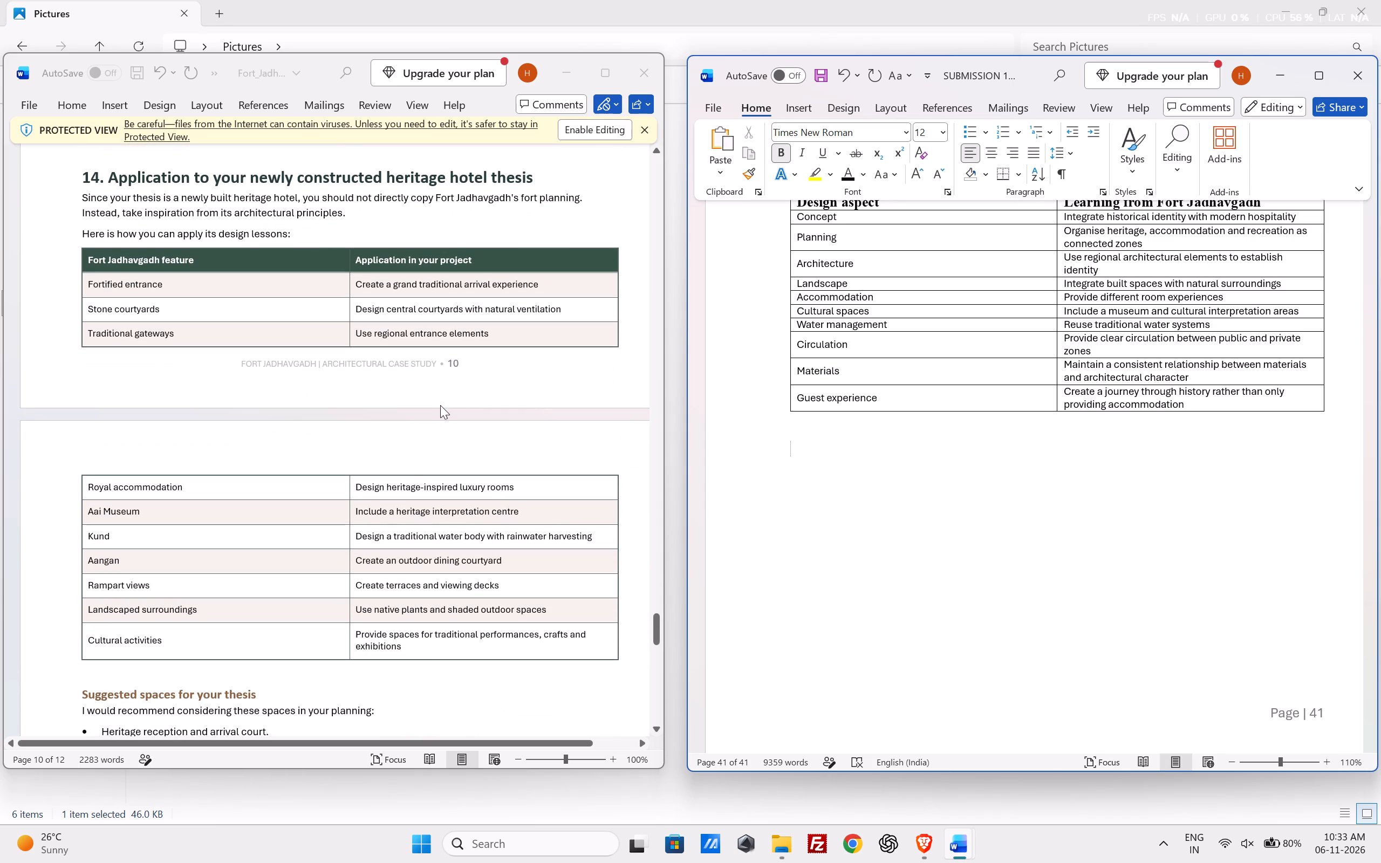
{"action": "scroll", "coordinate": [453, 408], "scroll_direction": "down", "scroll_amount": 5}
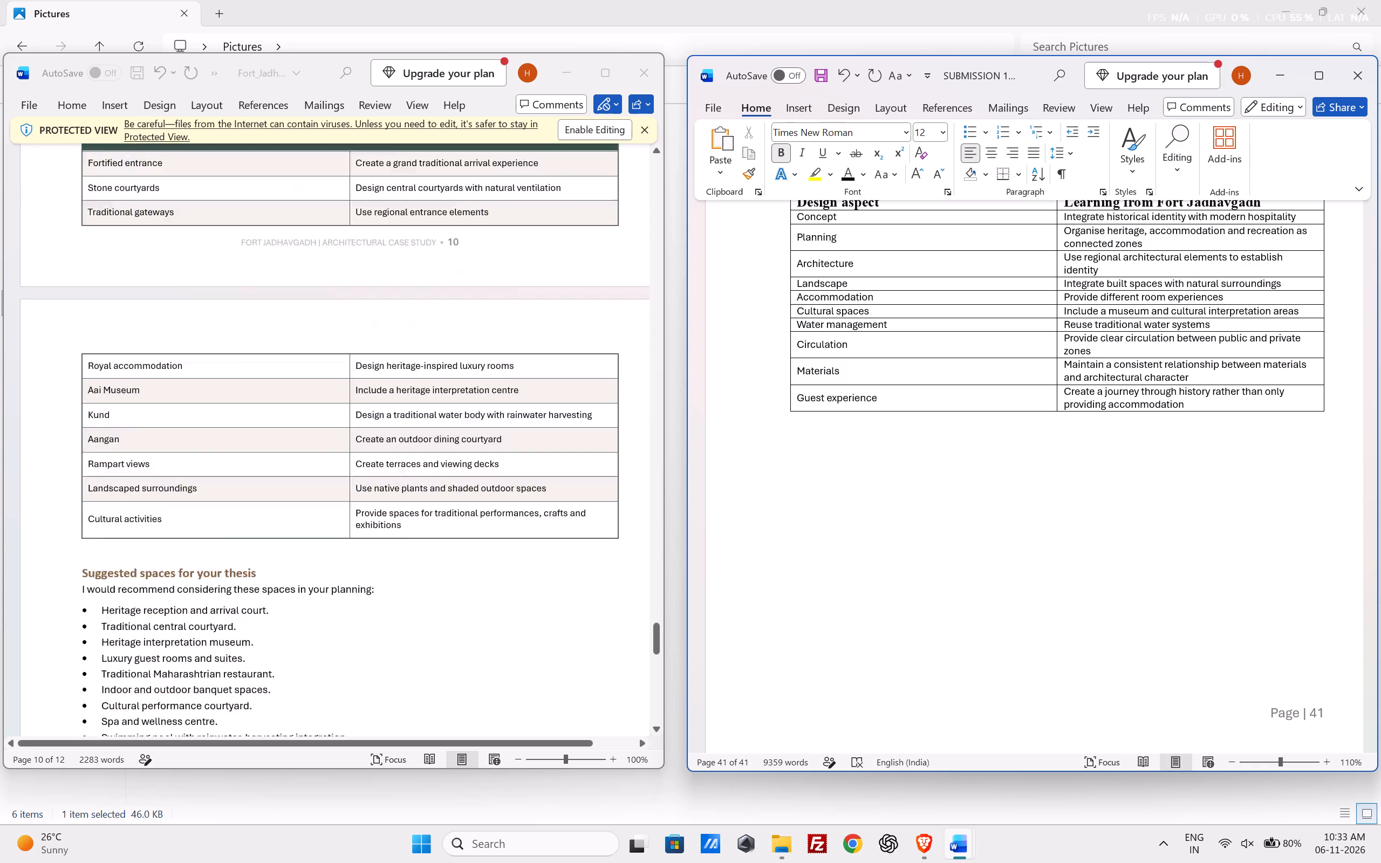
{"action": "scroll", "coordinate": [452, 408], "scroll_direction": "down", "scroll_amount": 7}
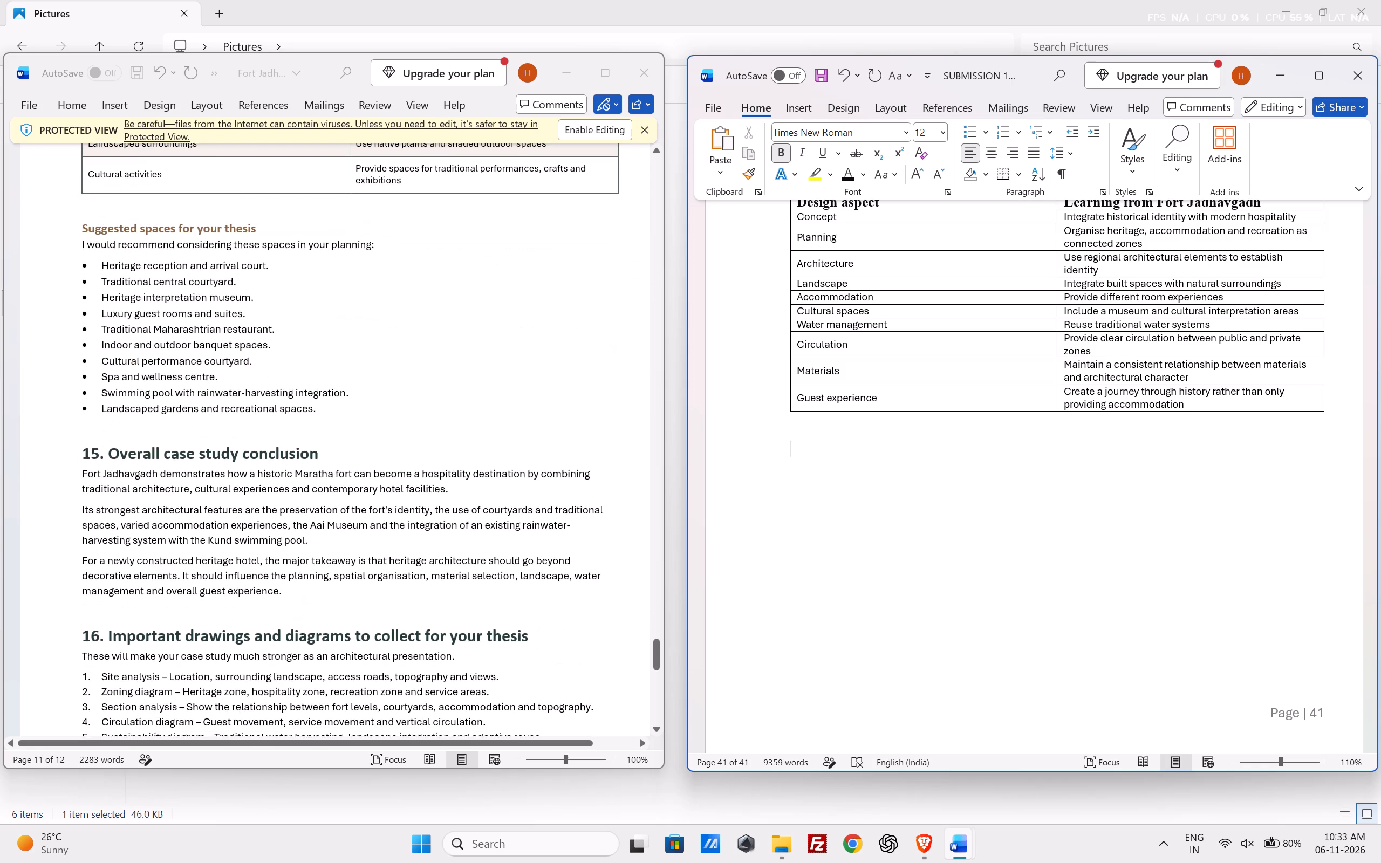
{"action": "scroll", "coordinate": [450, 408], "scroll_direction": "down", "scroll_amount": 6}
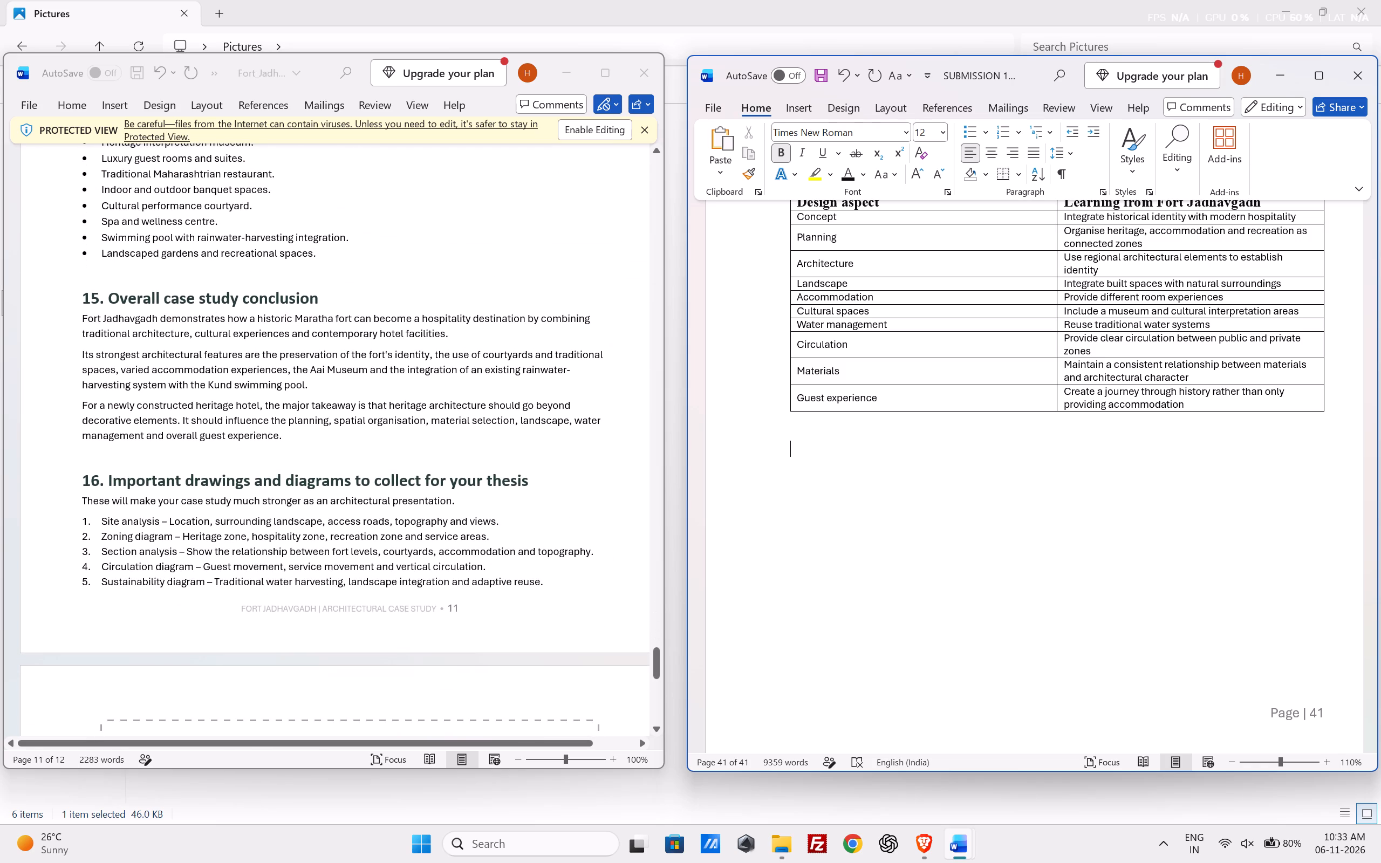
{"action": "scroll", "coordinate": [450, 408], "scroll_direction": "down", "scroll_amount": 10}
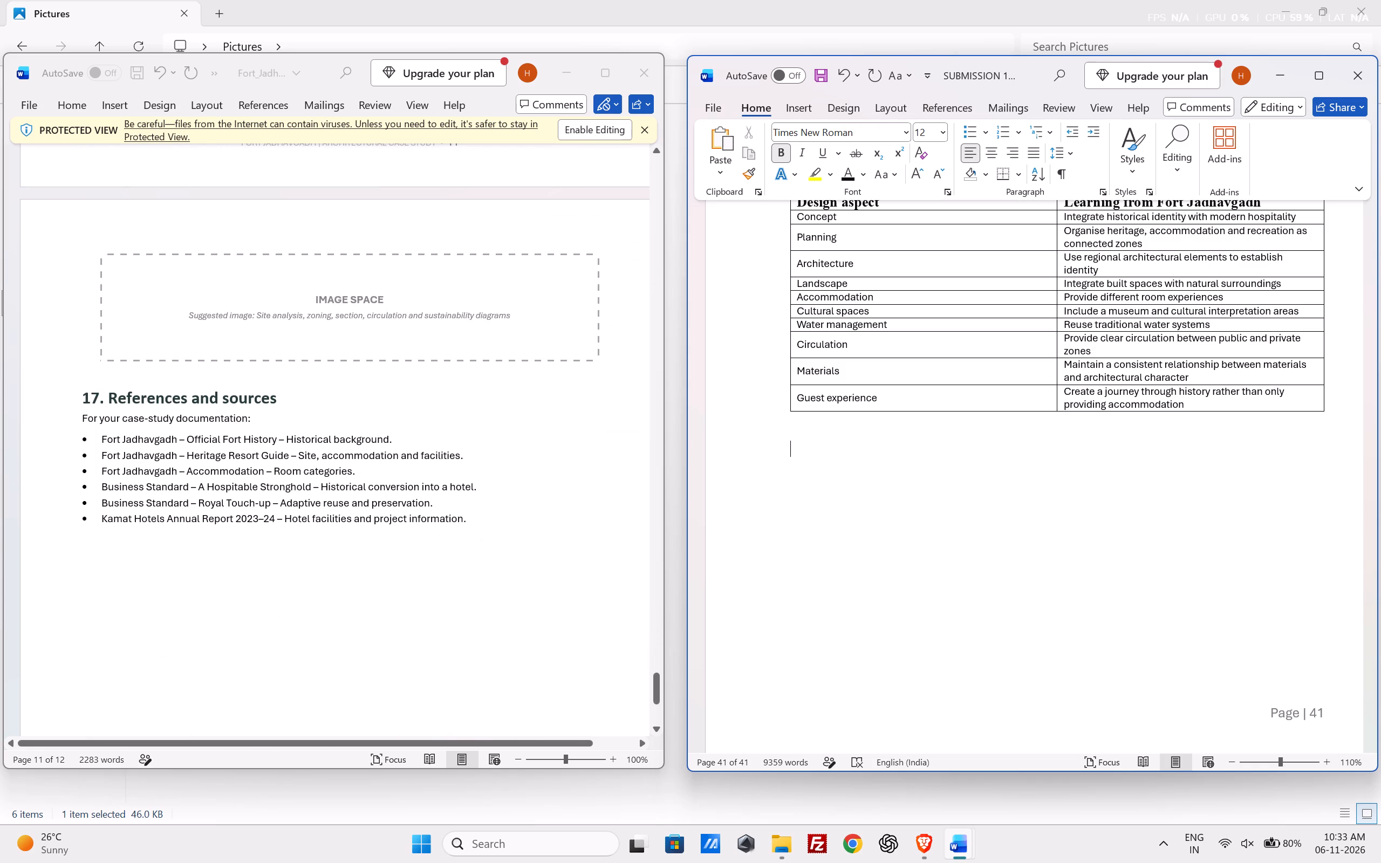
{"action": "scroll", "coordinate": [540, 408], "scroll_direction": "down", "scroll_amount": 11}
{"action": "scroll", "coordinate": [535, 408], "scroll_direction": "up", "scroll_amount": 11}
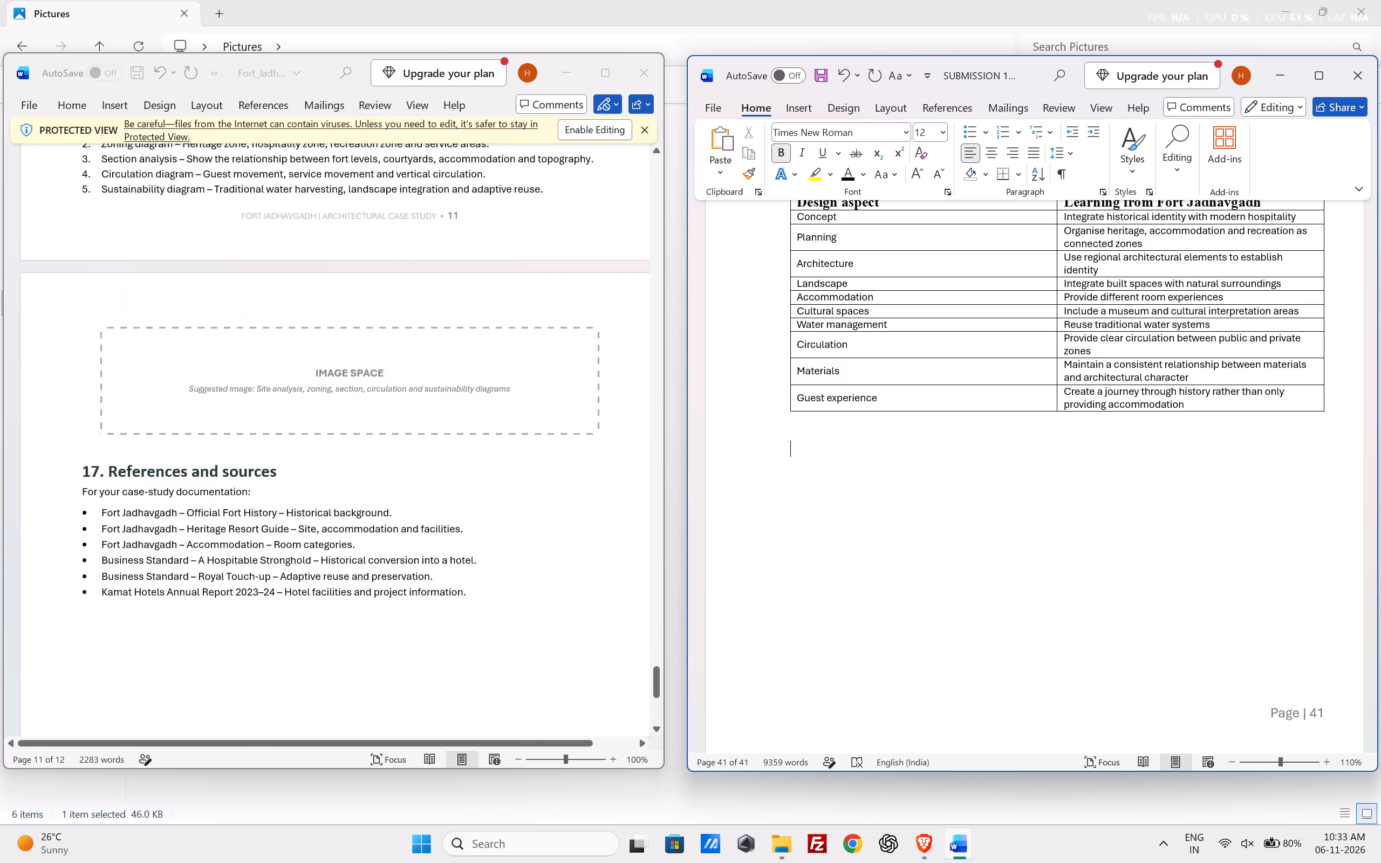
{"action": "scroll", "coordinate": [531, 409], "scroll_direction": "up", "scroll_amount": 12}
{"action": "scroll", "coordinate": [1158, 429], "scroll_direction": "up", "scroll_amount": 6}
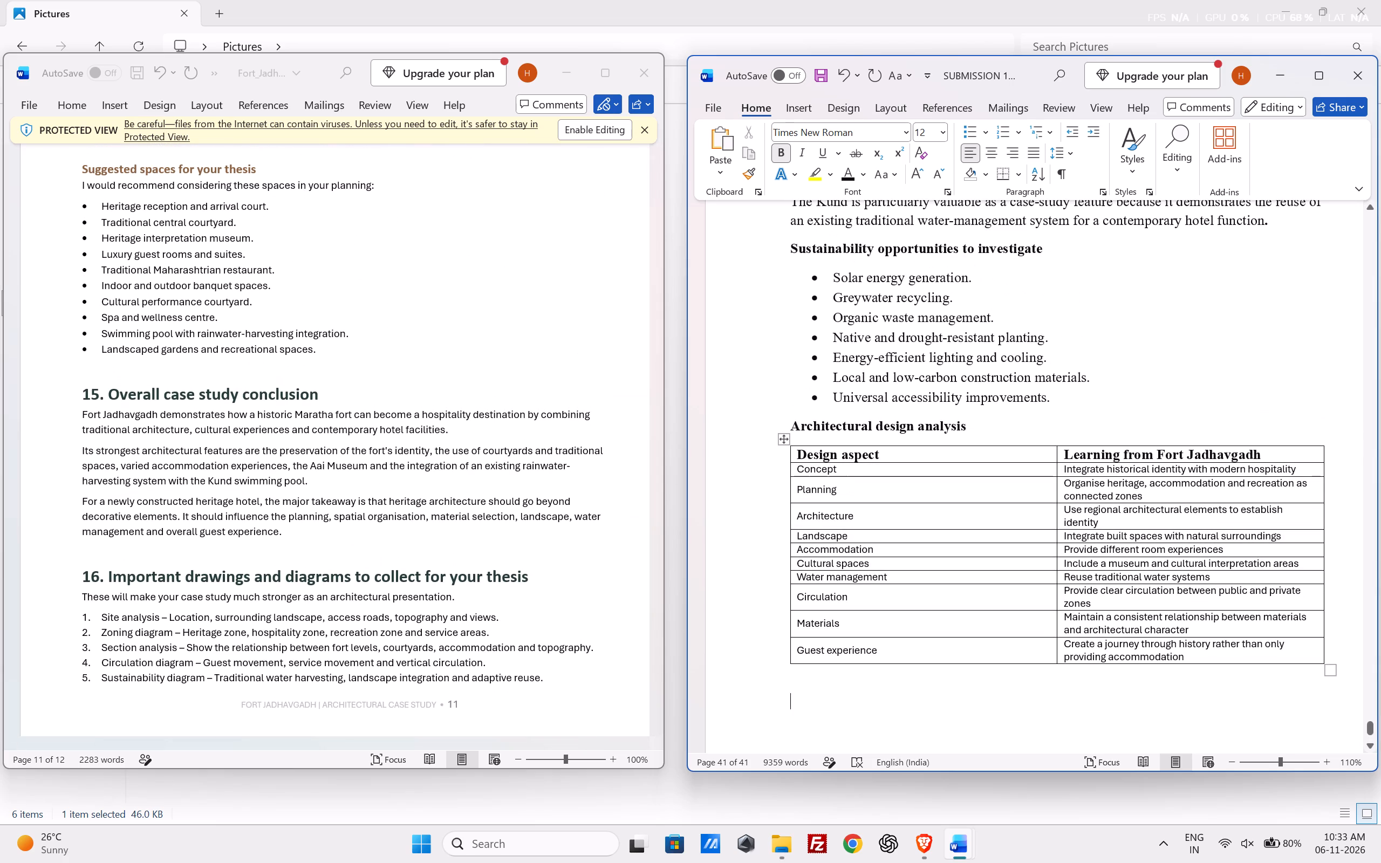
{"action": "scroll", "coordinate": [793, 414], "scroll_direction": "down", "scroll_amount": 2}
{"action": "left_click", "coordinate": [762, 427]}
{"action": "left_click", "coordinate": [749, 342]}
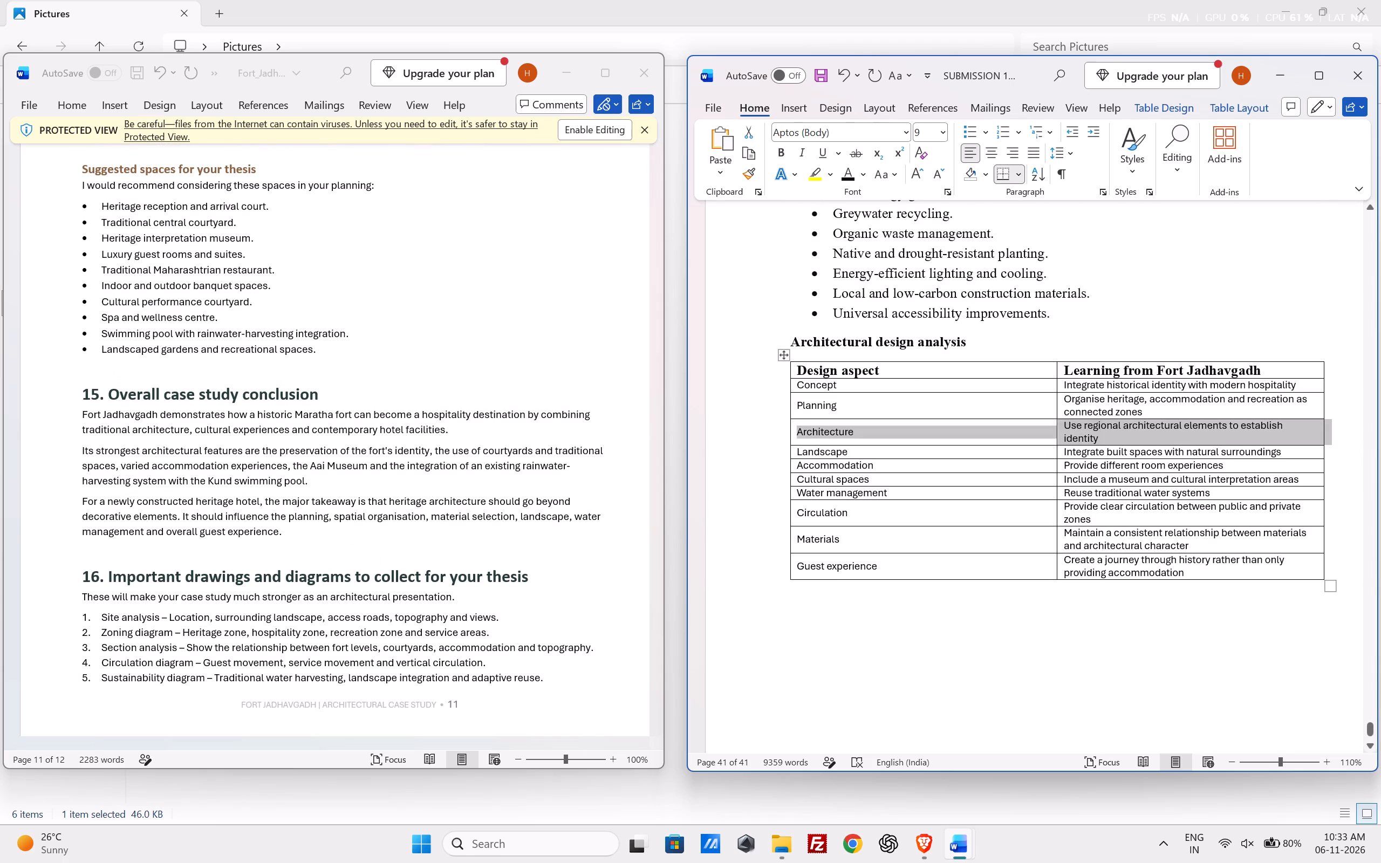
{"action": "scroll", "coordinate": [298, 358], "scroll_direction": "down", "scroll_amount": 18}
{"action": "scroll", "coordinate": [310, 344], "scroll_direction": "down", "scroll_amount": 7}
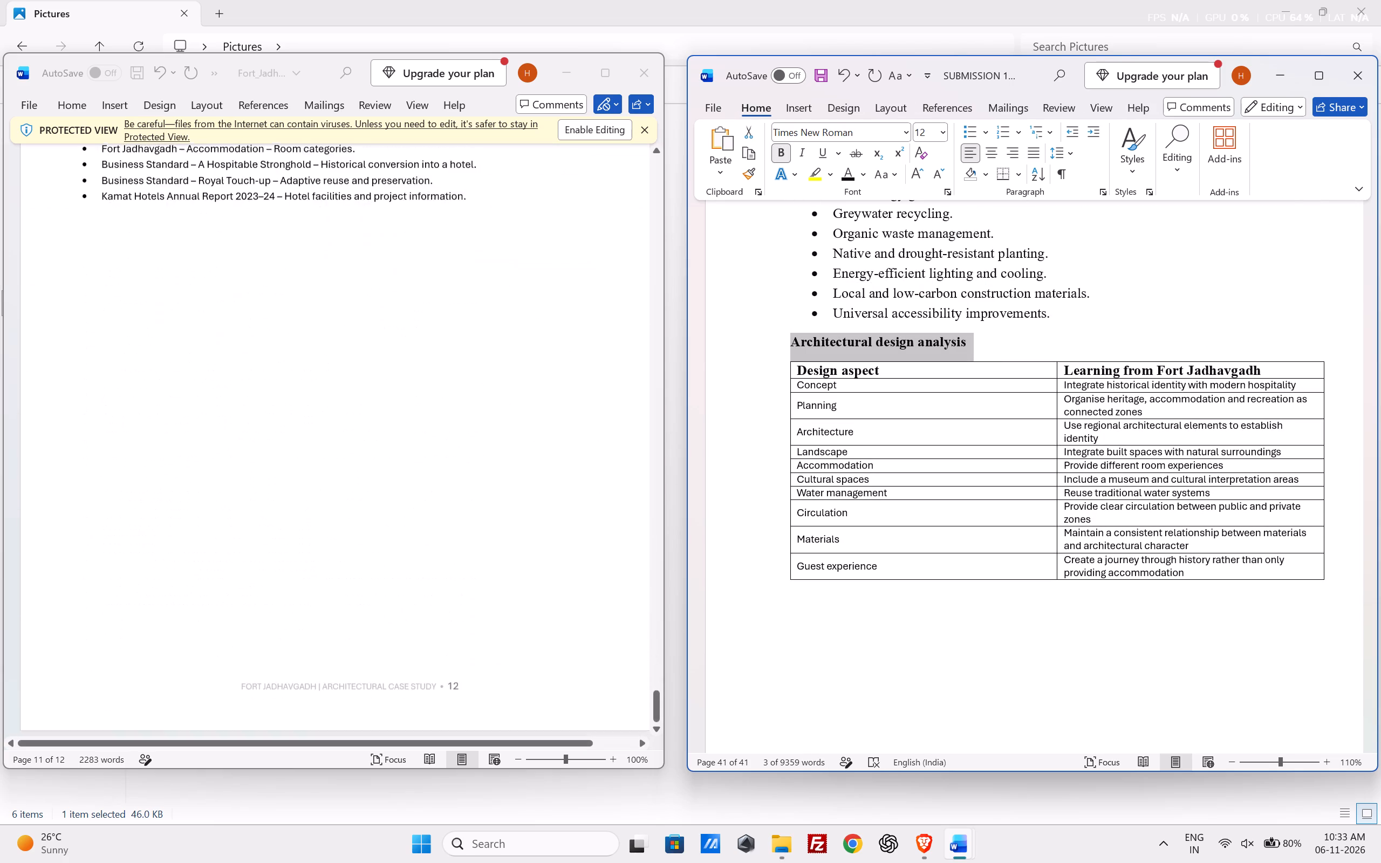
{"action": "scroll", "coordinate": [316, 348], "scroll_direction": "up", "scroll_amount": 20}
{"action": "scroll", "coordinate": [316, 348], "scroll_direction": "up", "scroll_amount": 2}
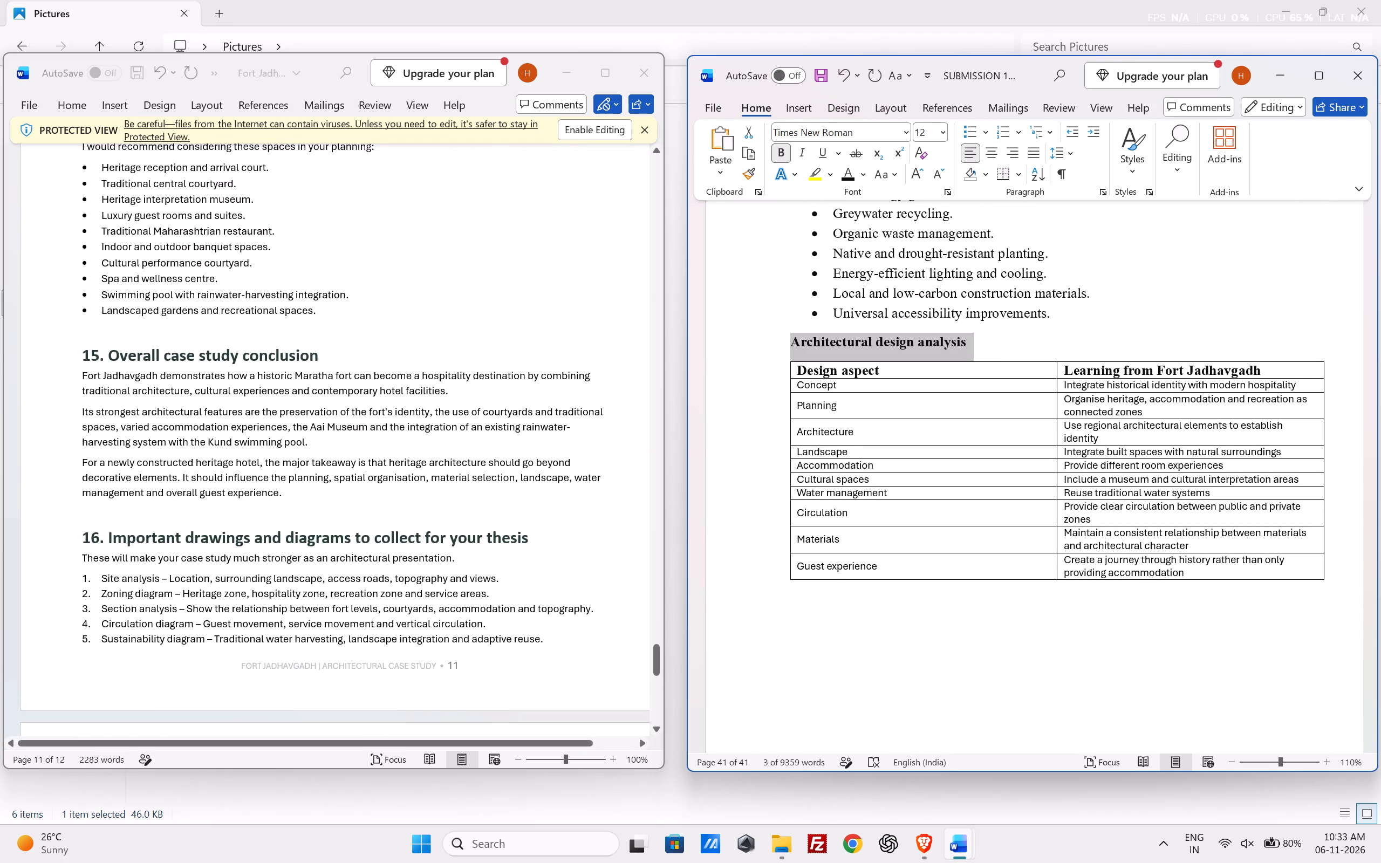
Copy the heading text "case study conclusion" from section 15 into the submission below the "Architectural design analysis" table.
{"action": "left_click", "coordinate": [443, 244]}
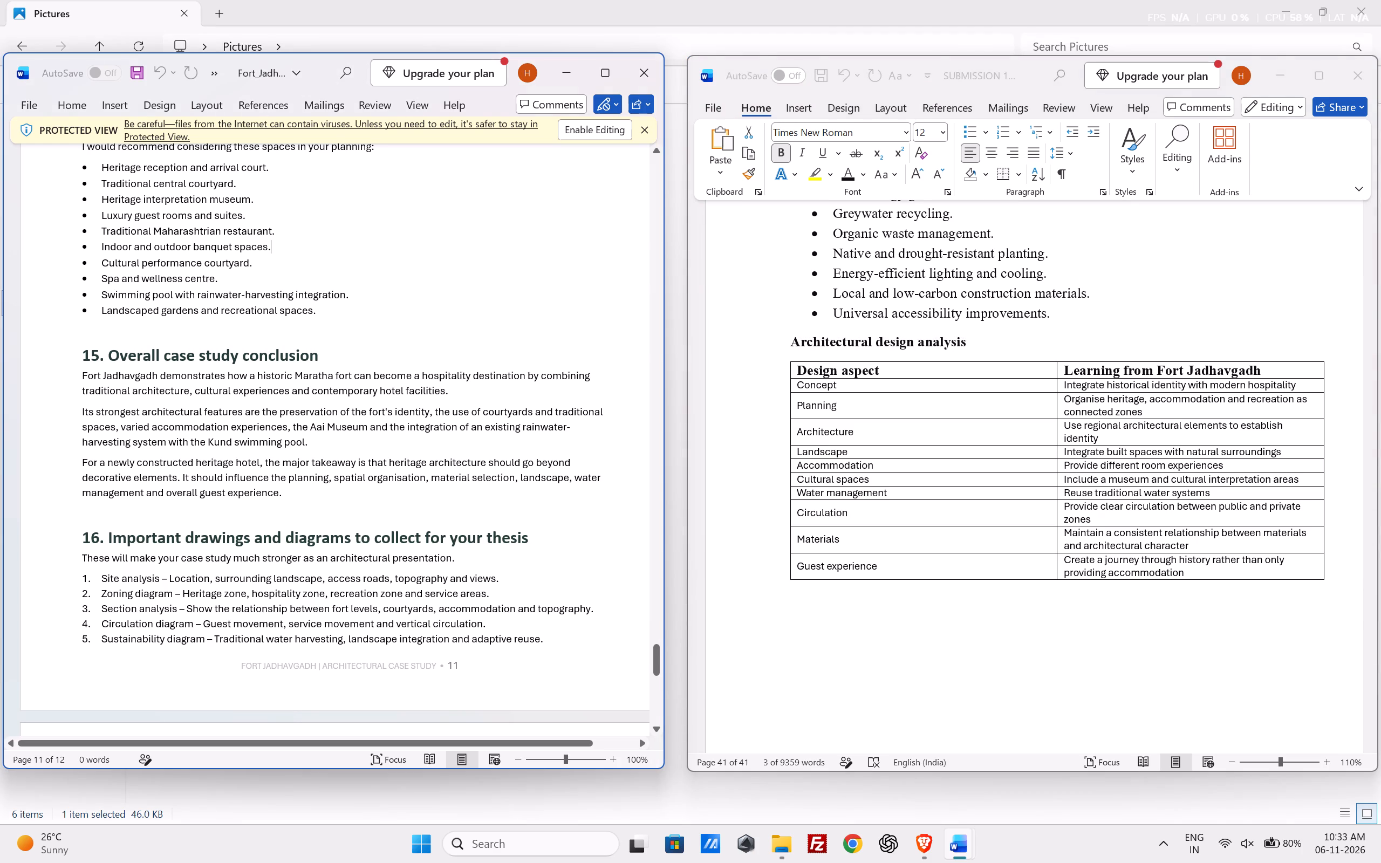
{"action": "left_click_drag", "start_coordinate": [318, 355], "coordinate": [163, 360]}
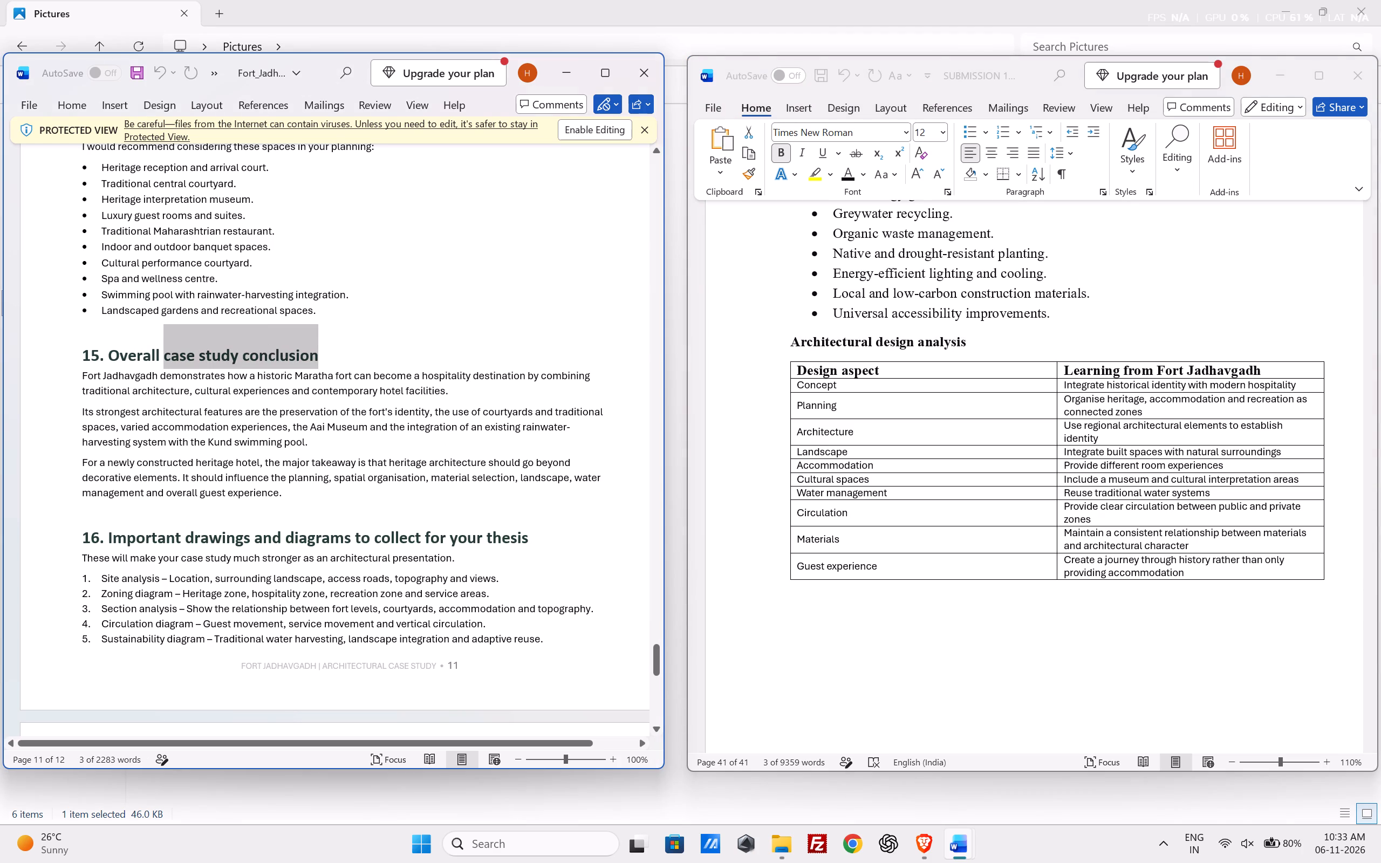
{"action": "key", "text": "ctrl+c"}
{"action": "scroll", "coordinate": [1004, 516], "scroll_direction": "down", "scroll_amount": 3}
{"action": "left_click", "coordinate": [853, 559]}
{"action": "left_click", "coordinate": [826, 513]}
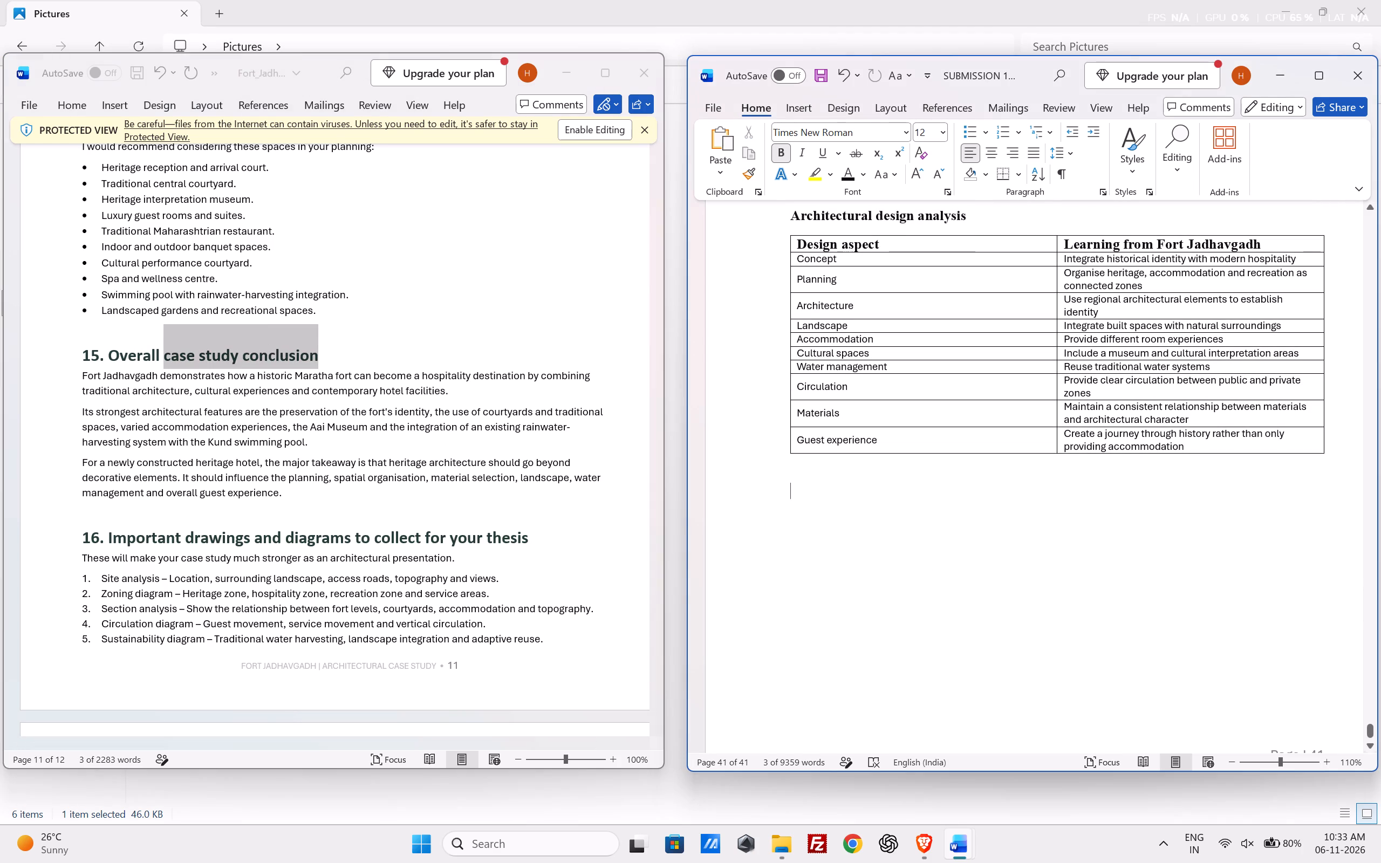
{"action": "key", "text": "ctrl+c"}
{"action": "key", "text": "ctrl+v"}
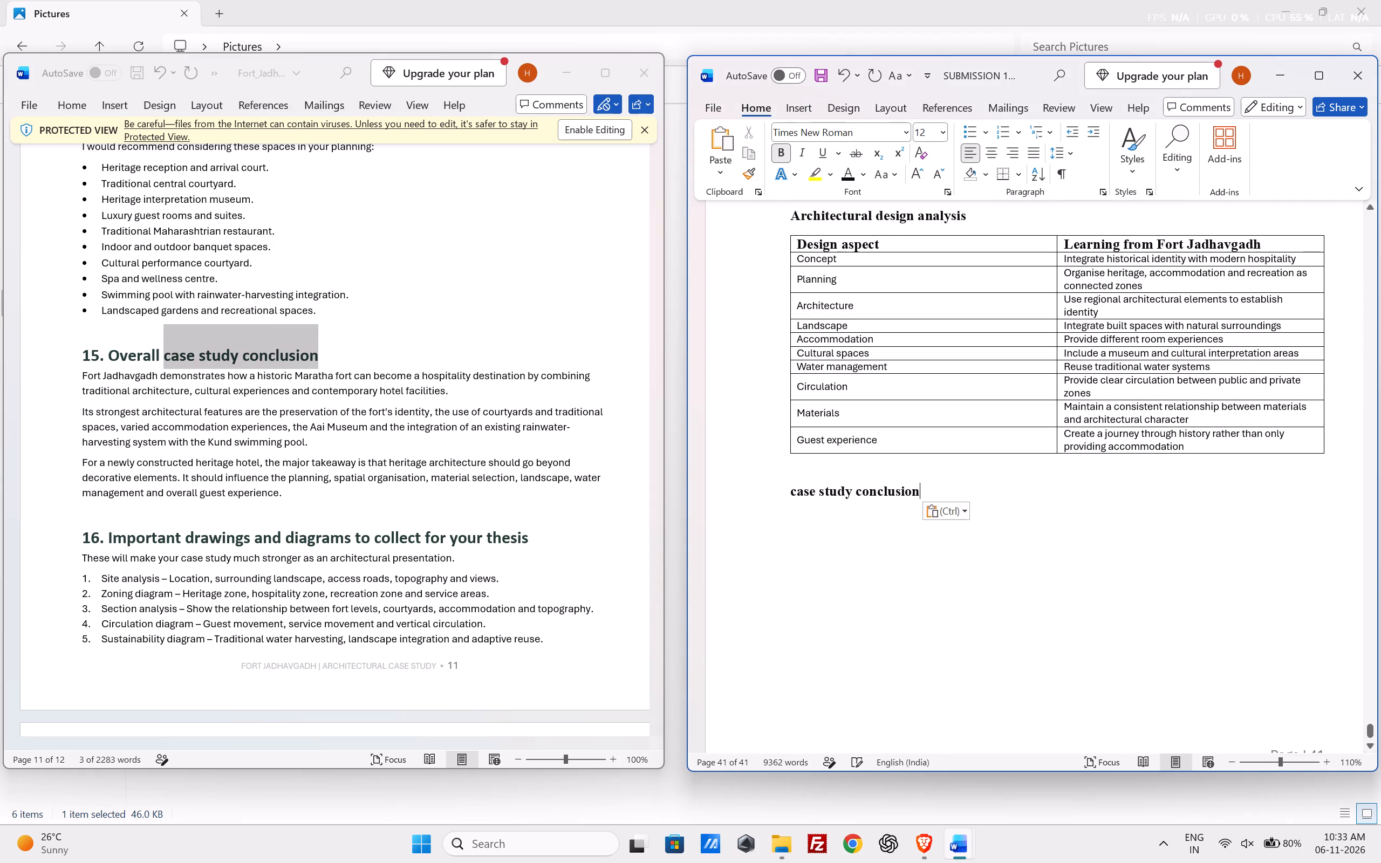
{"action": "left_click", "coordinate": [847, 541]}
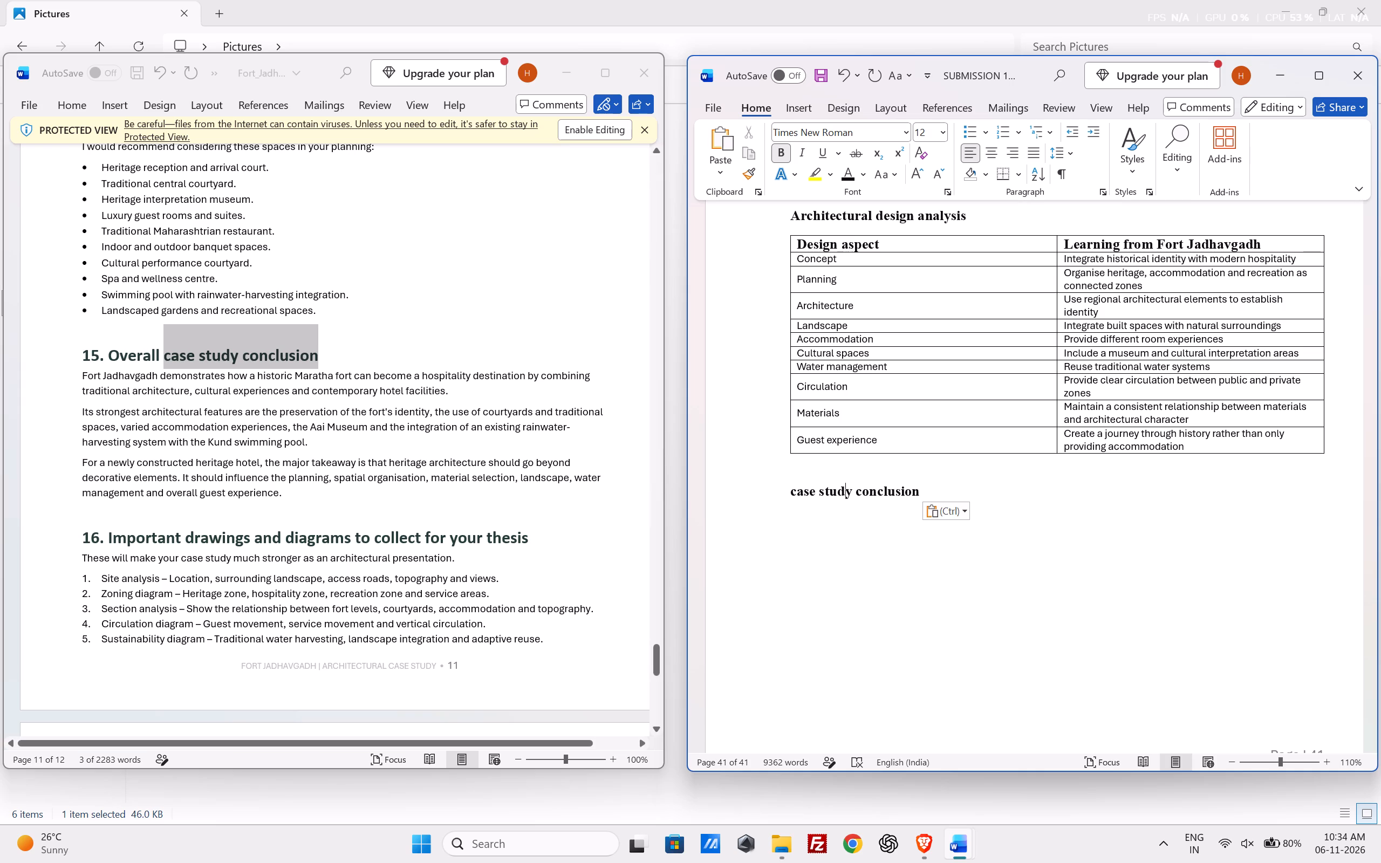
Copy the three conclusion paragraphs of section 15 onto a new line under the "case study conclusion" heading.
{"action": "left_click", "coordinate": [338, 504]}
{"action": "left_click_drag", "start_coordinate": [284, 499], "coordinate": [70, 383]}
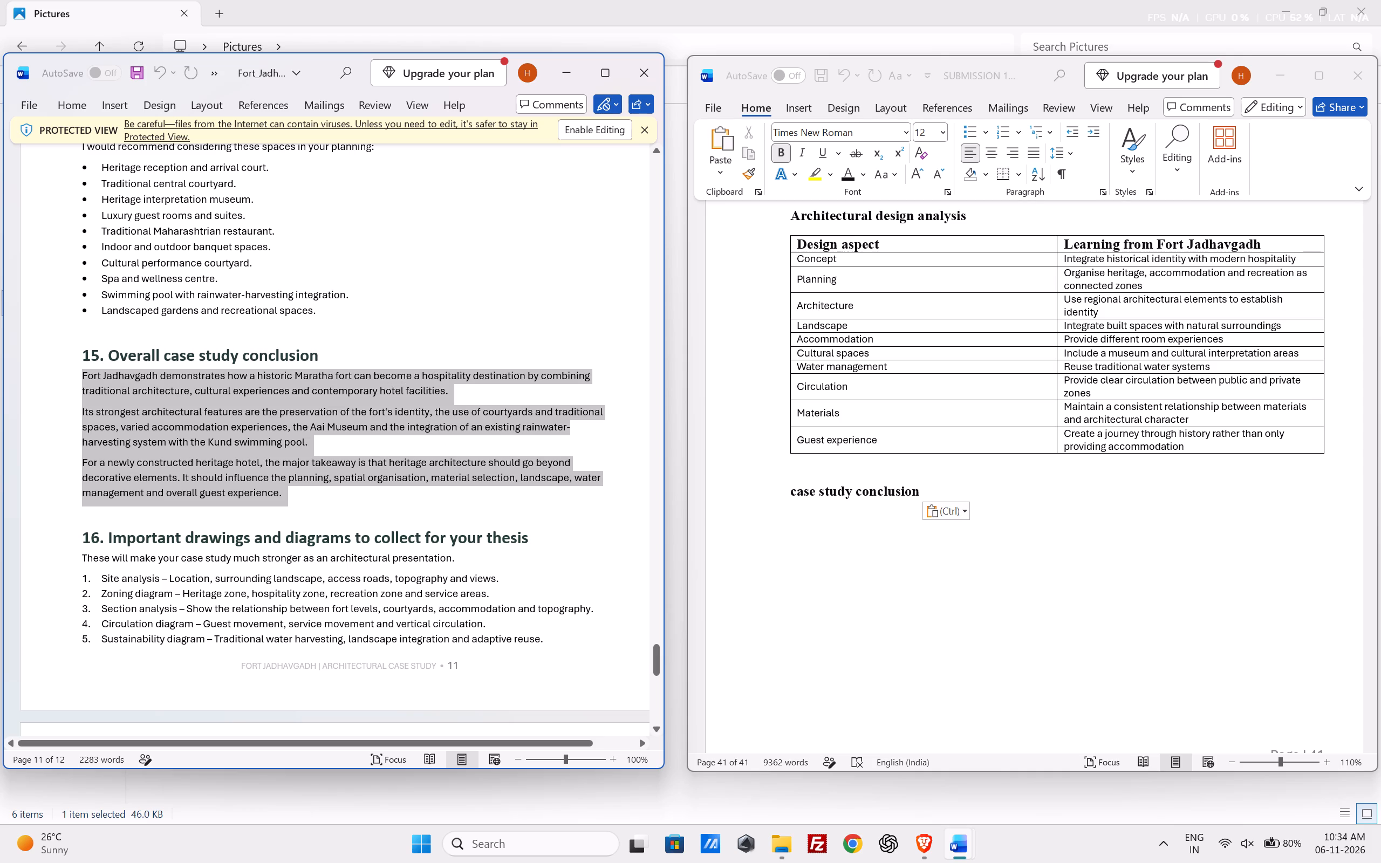
{"action": "left_click_drag", "start_coordinate": [70, 383], "coordinate": [73, 381]}
{"action": "key", "text": "ctrl+c"}
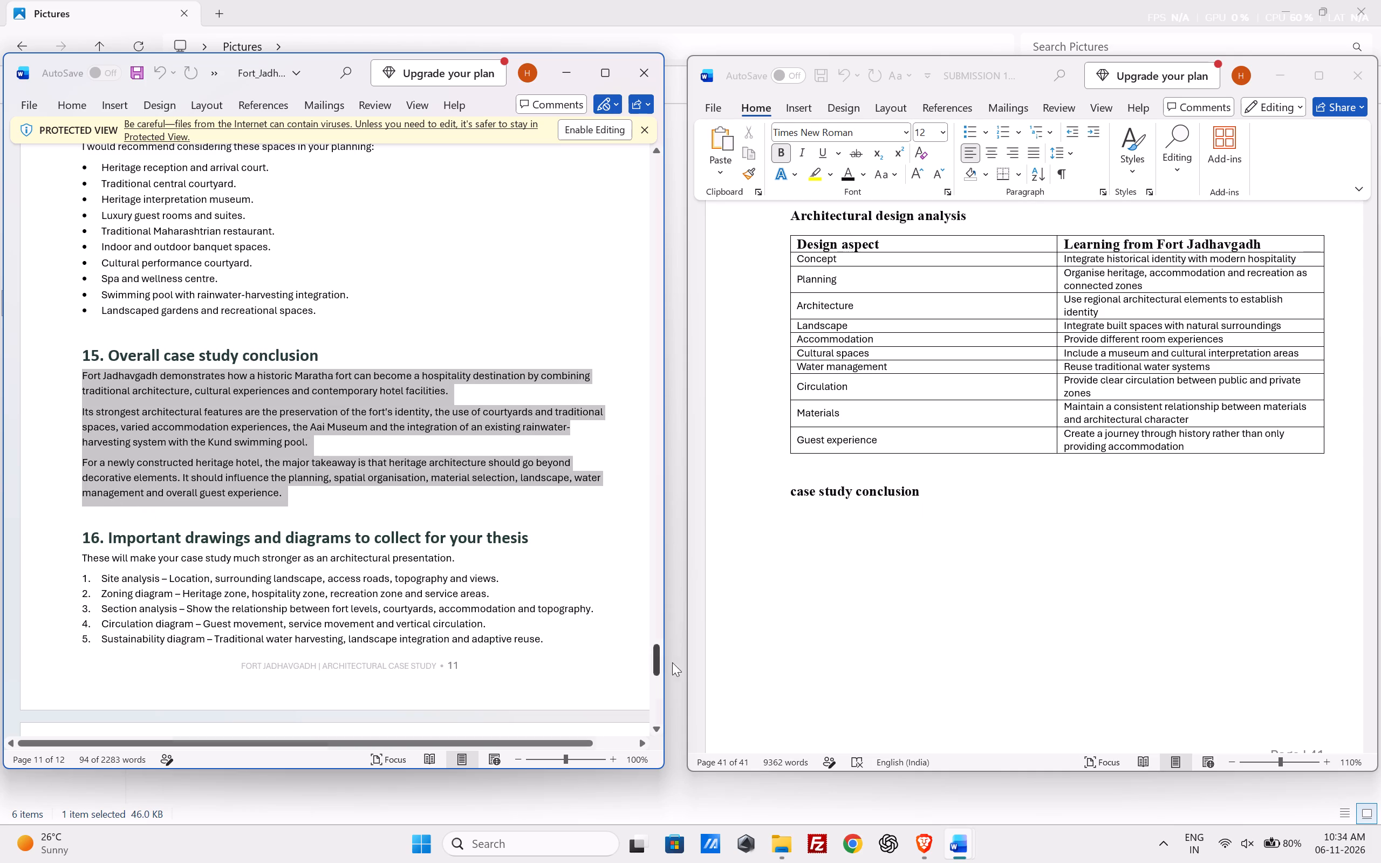
{"action": "left_click", "coordinate": [875, 563]}
{"action": "left_click", "coordinate": [813, 535]}
{"action": "left_click", "coordinate": [964, 513]}
{"action": "key", "text": "Return"}
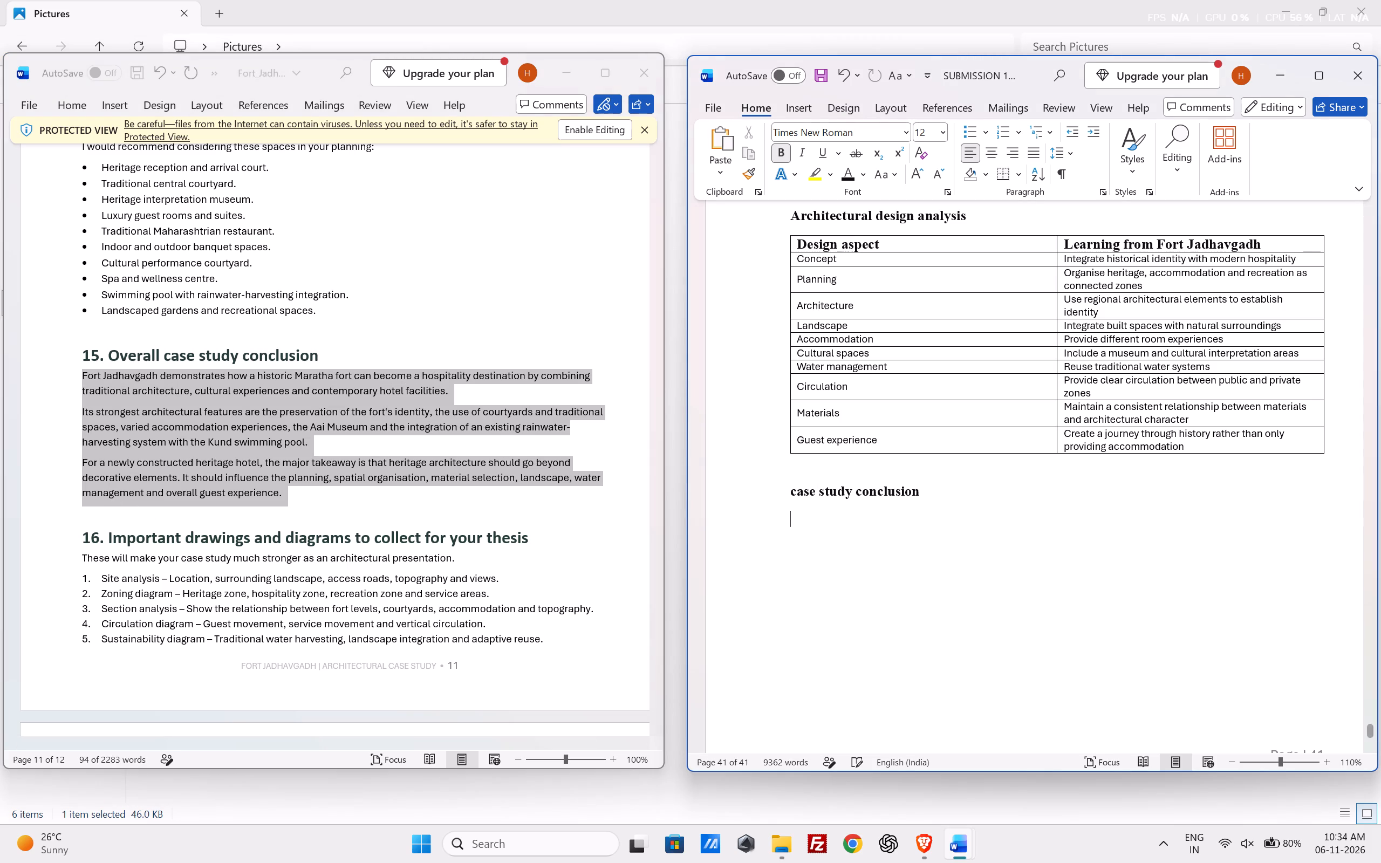
{"action": "key", "text": "ctrl+v"}
Remove the bold formatting from the three pasted conclusion paragraphs.
{"action": "left_click_drag", "start_coordinate": [905, 531], "coordinate": [772, 401]}
{"action": "left_click", "coordinate": [993, 509]}
{"action": "left_click_drag", "start_coordinate": [869, 516], "coordinate": [786, 313]}
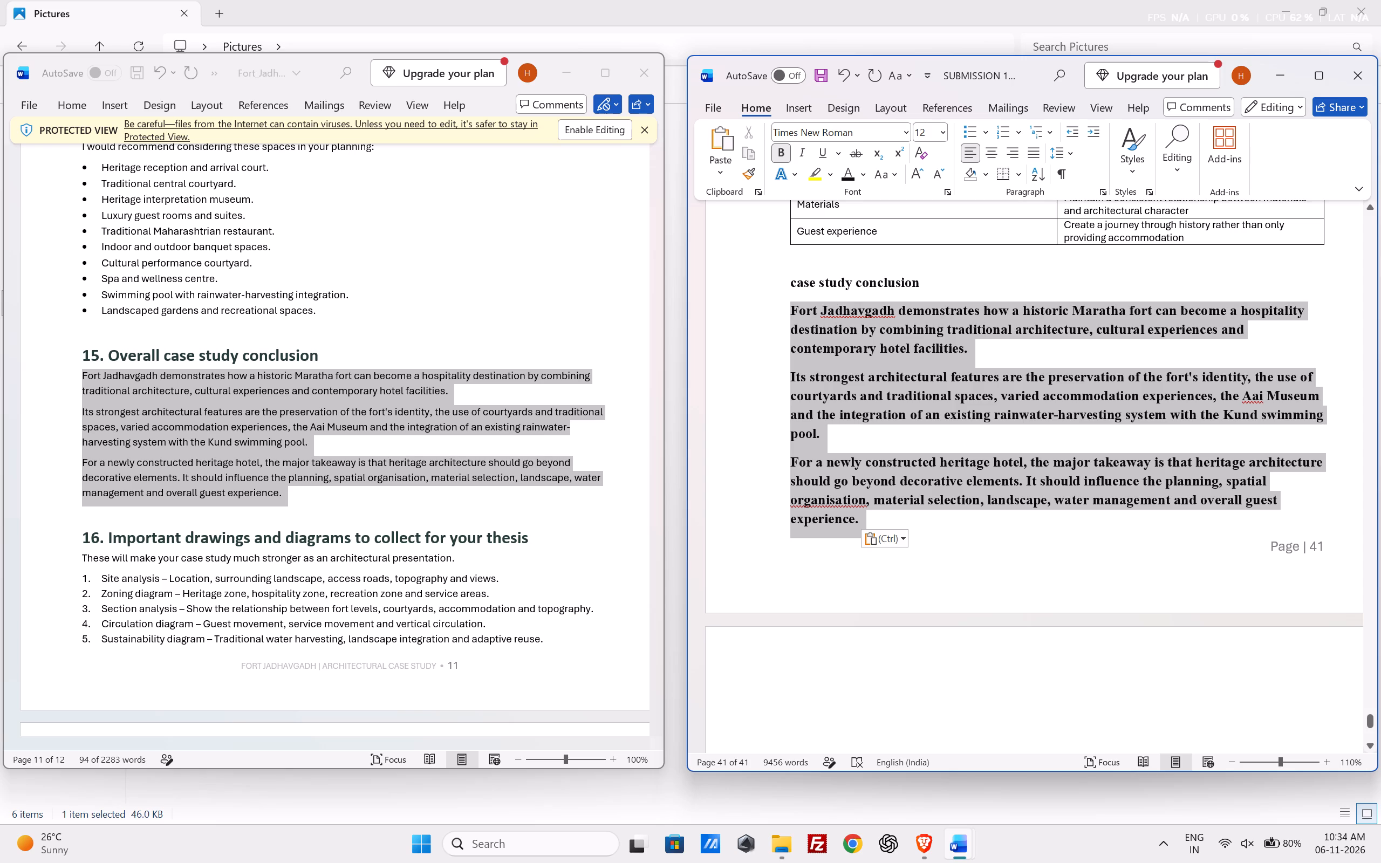
{"action": "left_click_drag", "start_coordinate": [786, 313], "coordinate": [787, 313]}
{"action": "left_click", "coordinate": [797, 287]}
{"action": "left_click", "coordinate": [842, 443]}
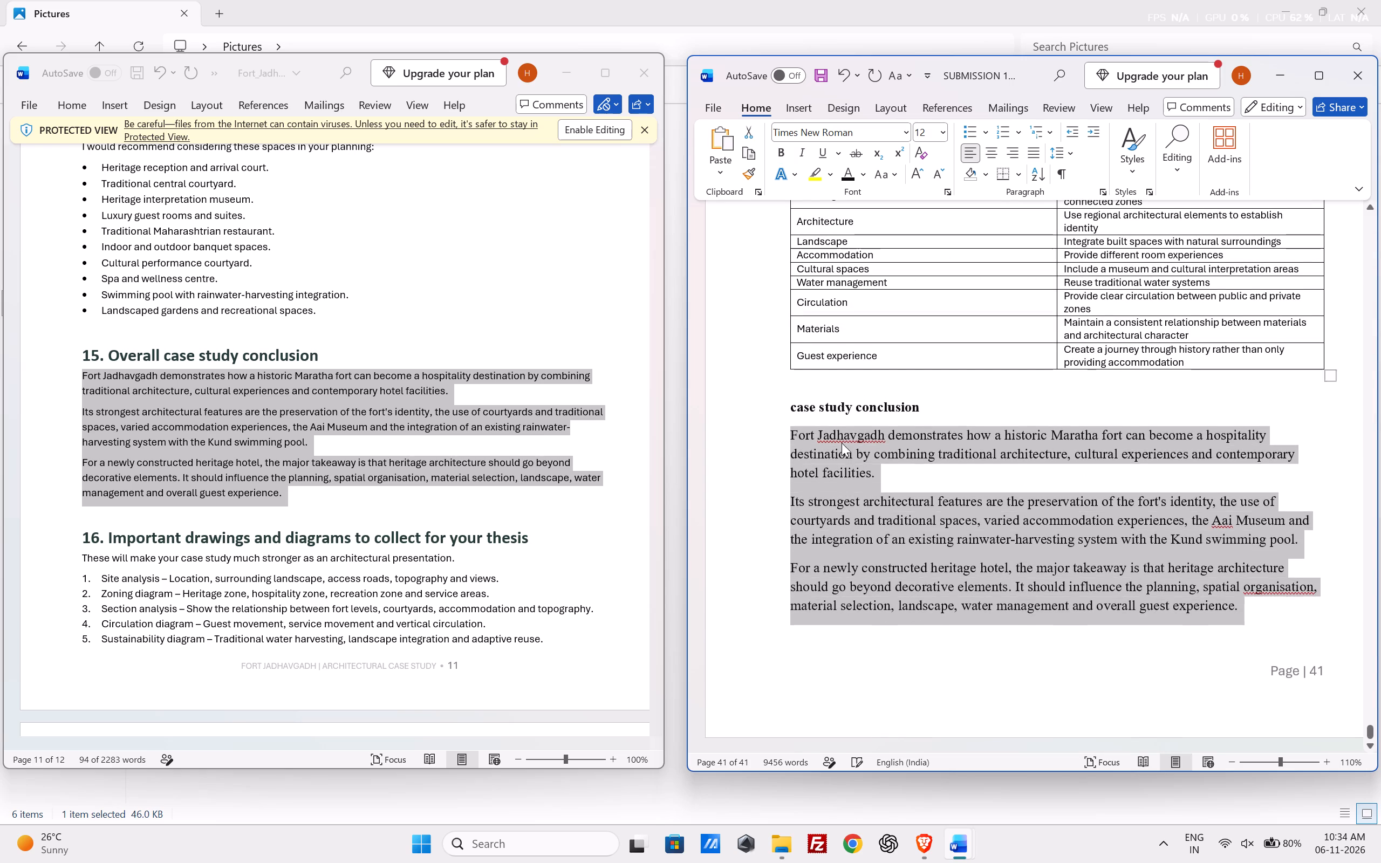
Apply the suggested spellings "Jadhav Gadh" in the first conclusion paragraph and "organization" in the third.
{"action": "left_click", "coordinate": [855, 439]}
{"action": "right_click", "coordinate": [856, 439]}
{"action": "left_click", "coordinate": [799, 448]}
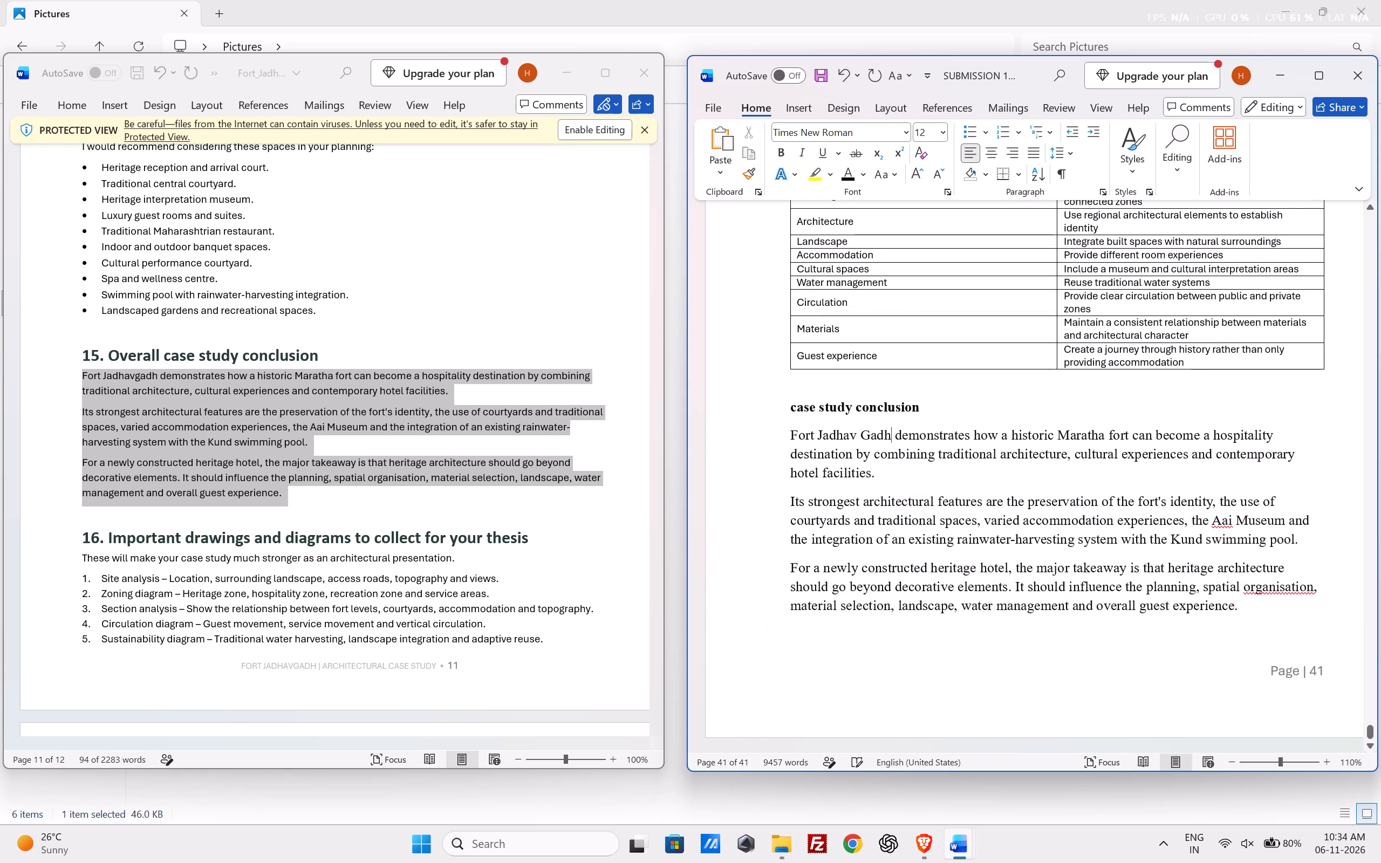
{"action": "left_click", "coordinate": [1294, 589]}
{"action": "right_click", "coordinate": [1291, 589]}
{"action": "left_click", "coordinate": [1236, 272]}
{"action": "left_click", "coordinate": [1223, 524]}
{"action": "left_click", "coordinate": [1331, 409]}
Look back over the submission's earlier sections up to the "Materials and construction" table.
{"action": "scroll", "coordinate": [1177, 442], "scroll_direction": "up", "scroll_amount": 12}
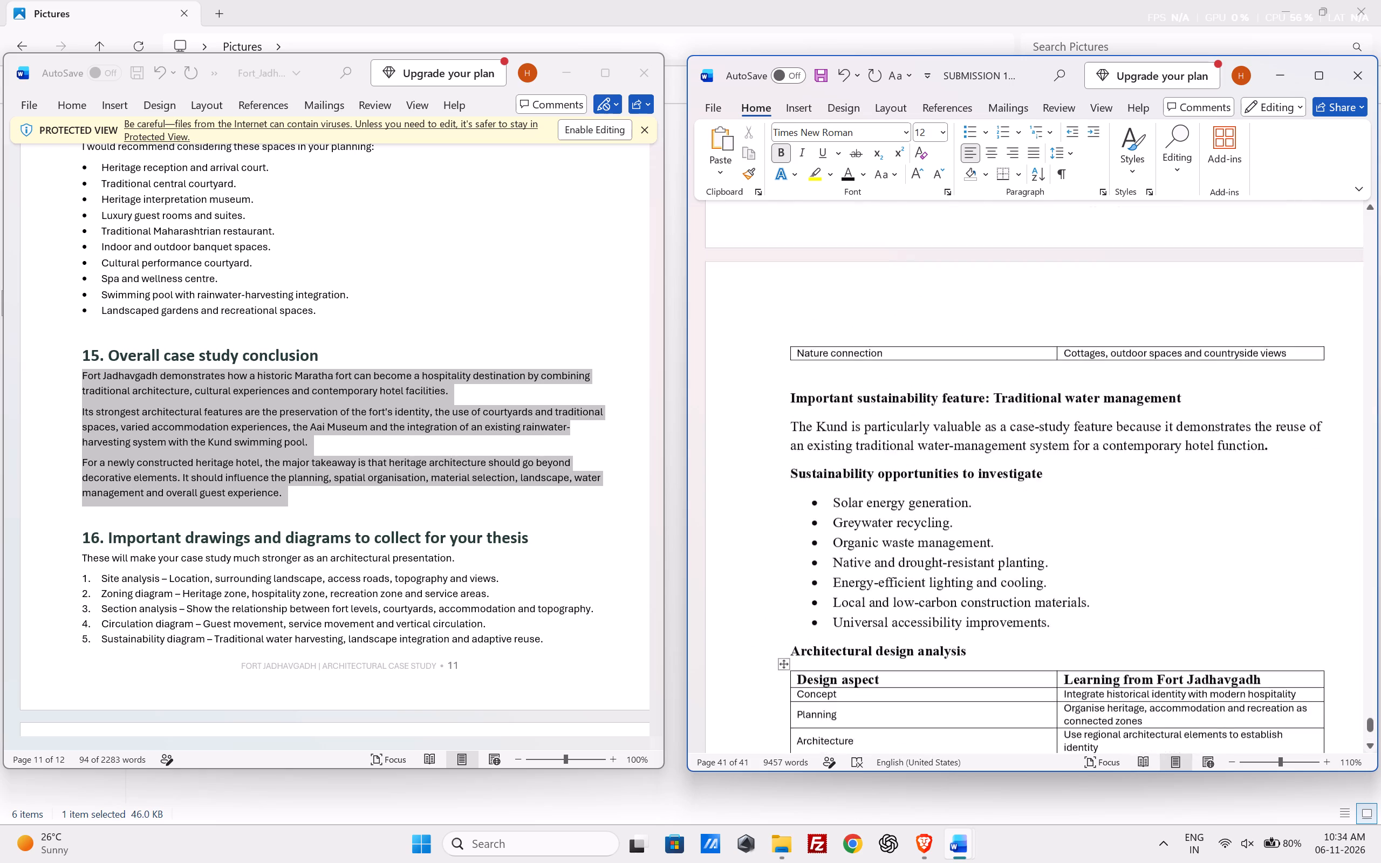
{"action": "scroll", "coordinate": [1202, 439], "scroll_direction": "up", "scroll_amount": 10}
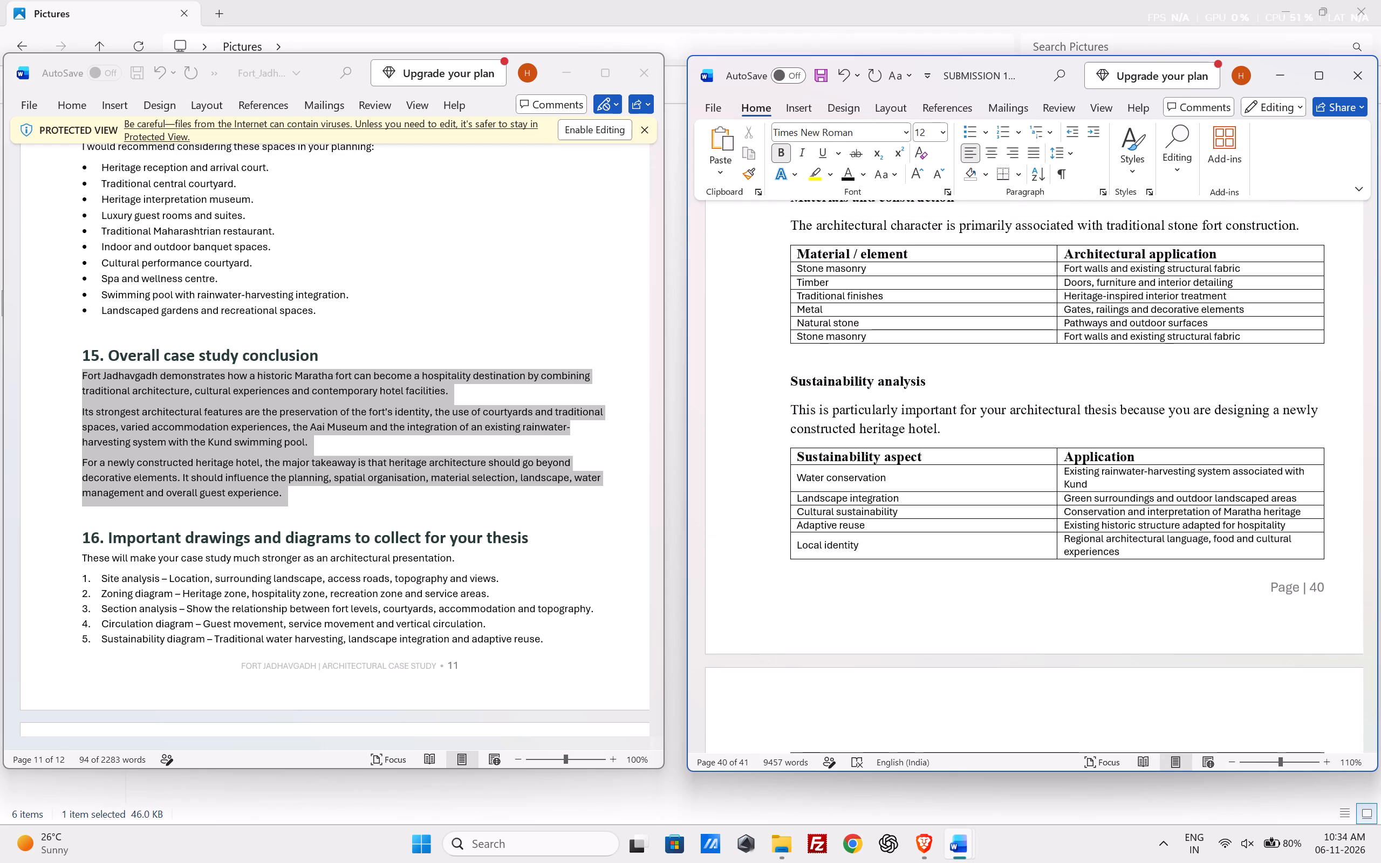
{"action": "scroll", "coordinate": [1202, 439], "scroll_direction": "up", "scroll_amount": 1}
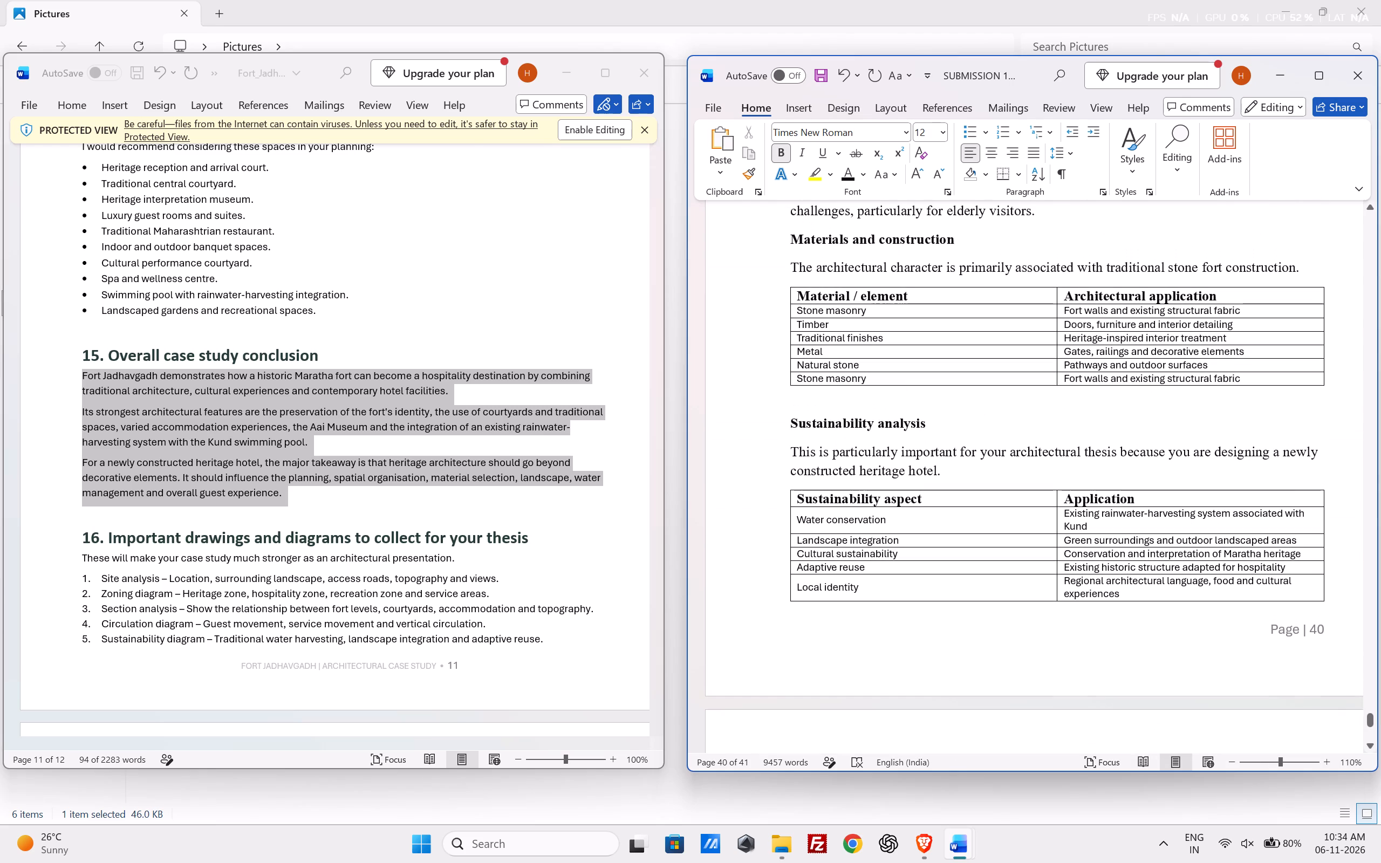